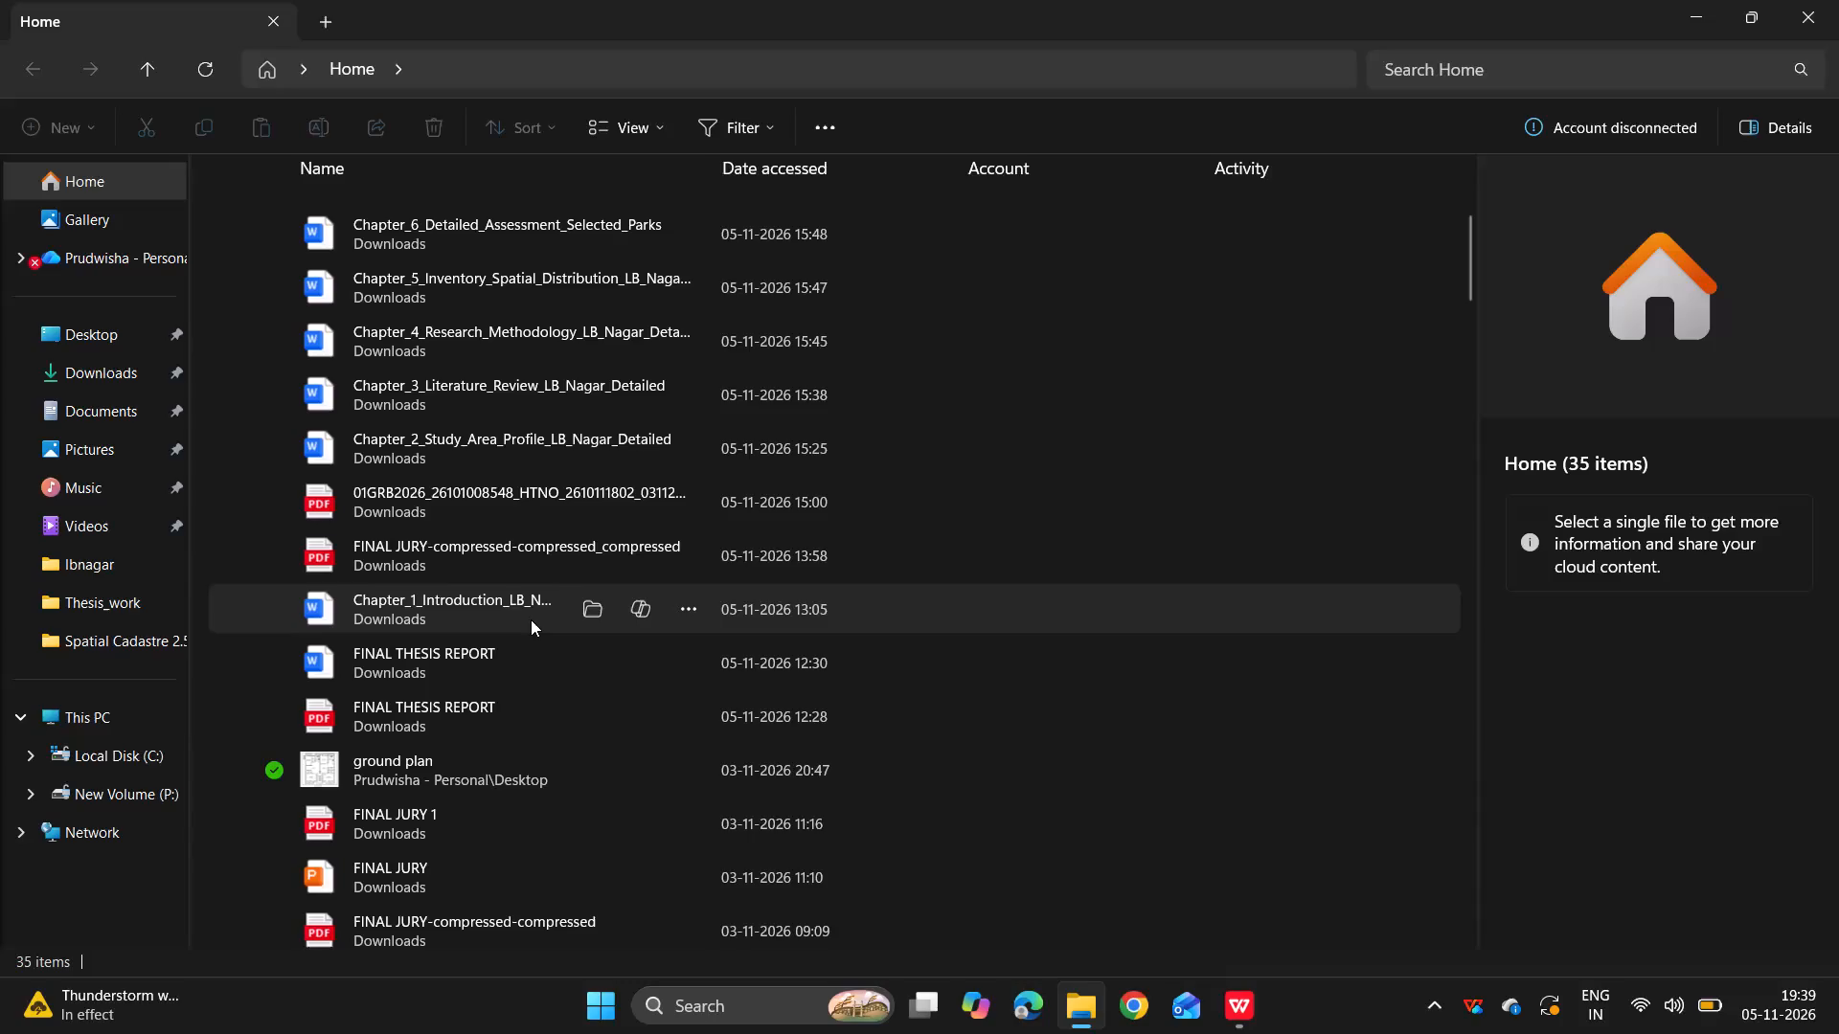
Open the Untitled 2 document from the Downloads folder and switch to its cloud version.
scroll(585, 660, "down", 2)
scroll(580, 649, "up", 5)
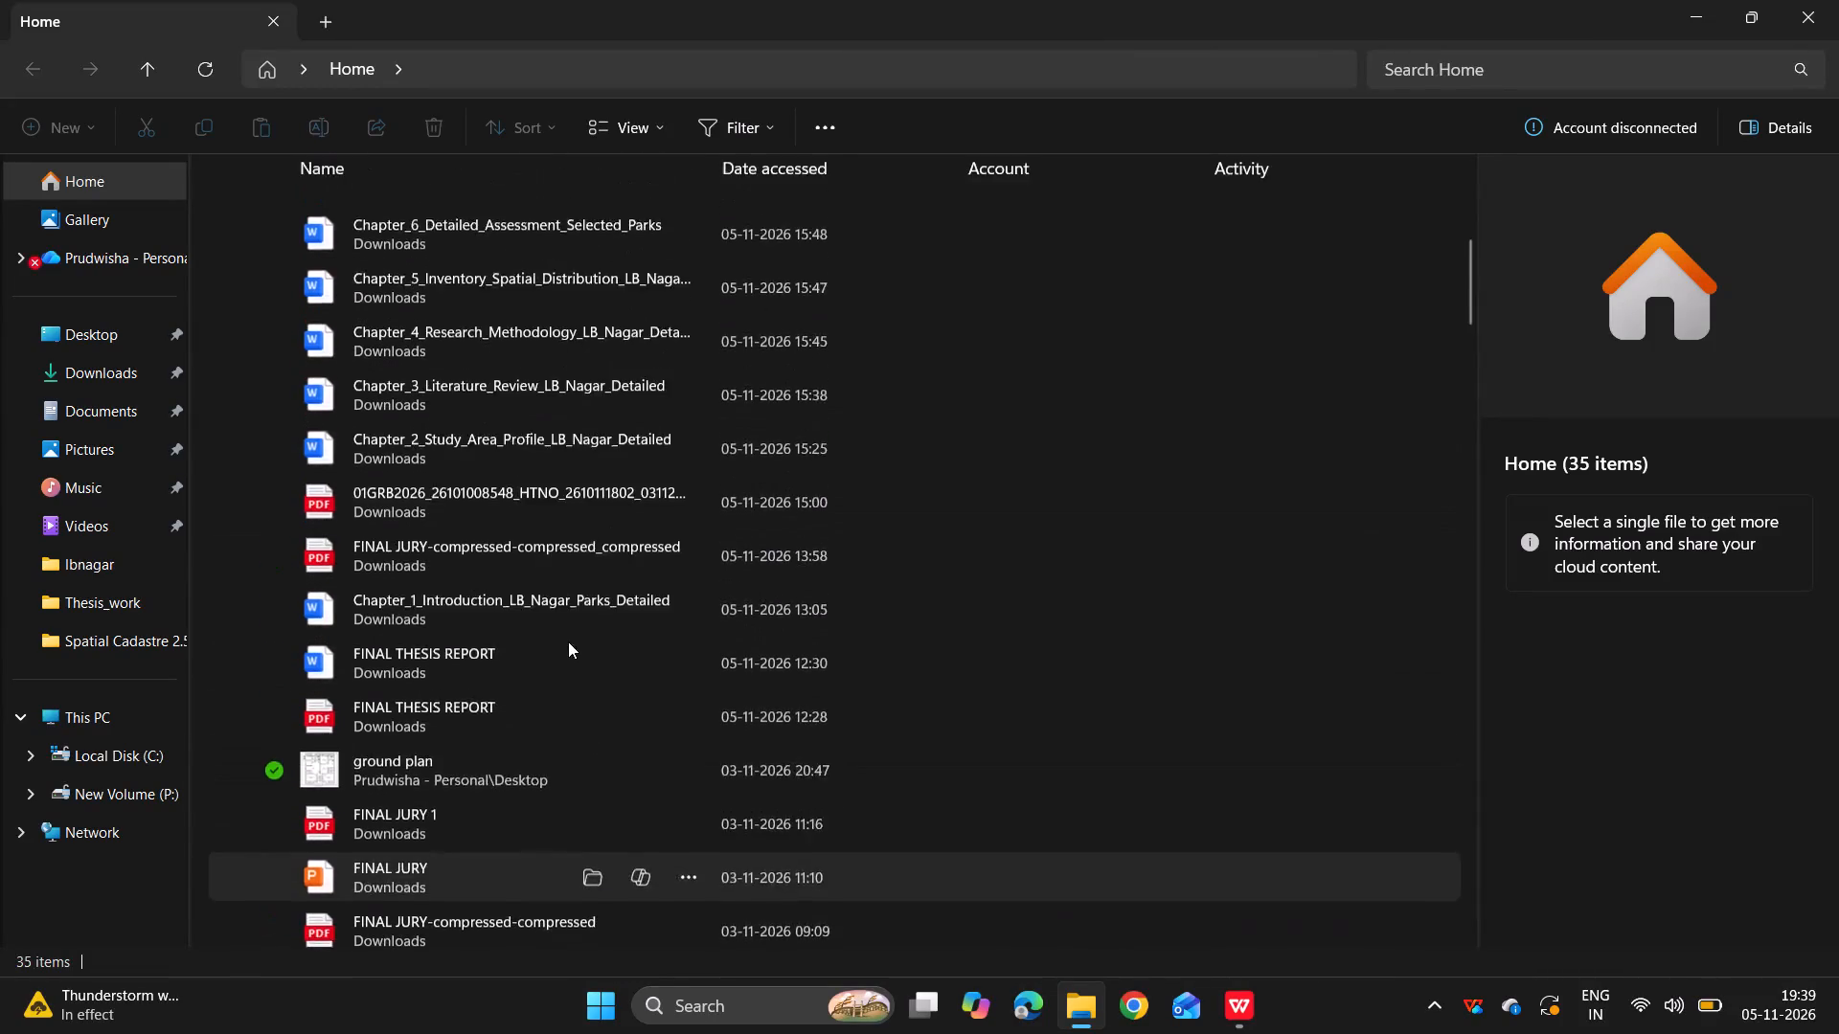
scroll(568, 641, "up", 6)
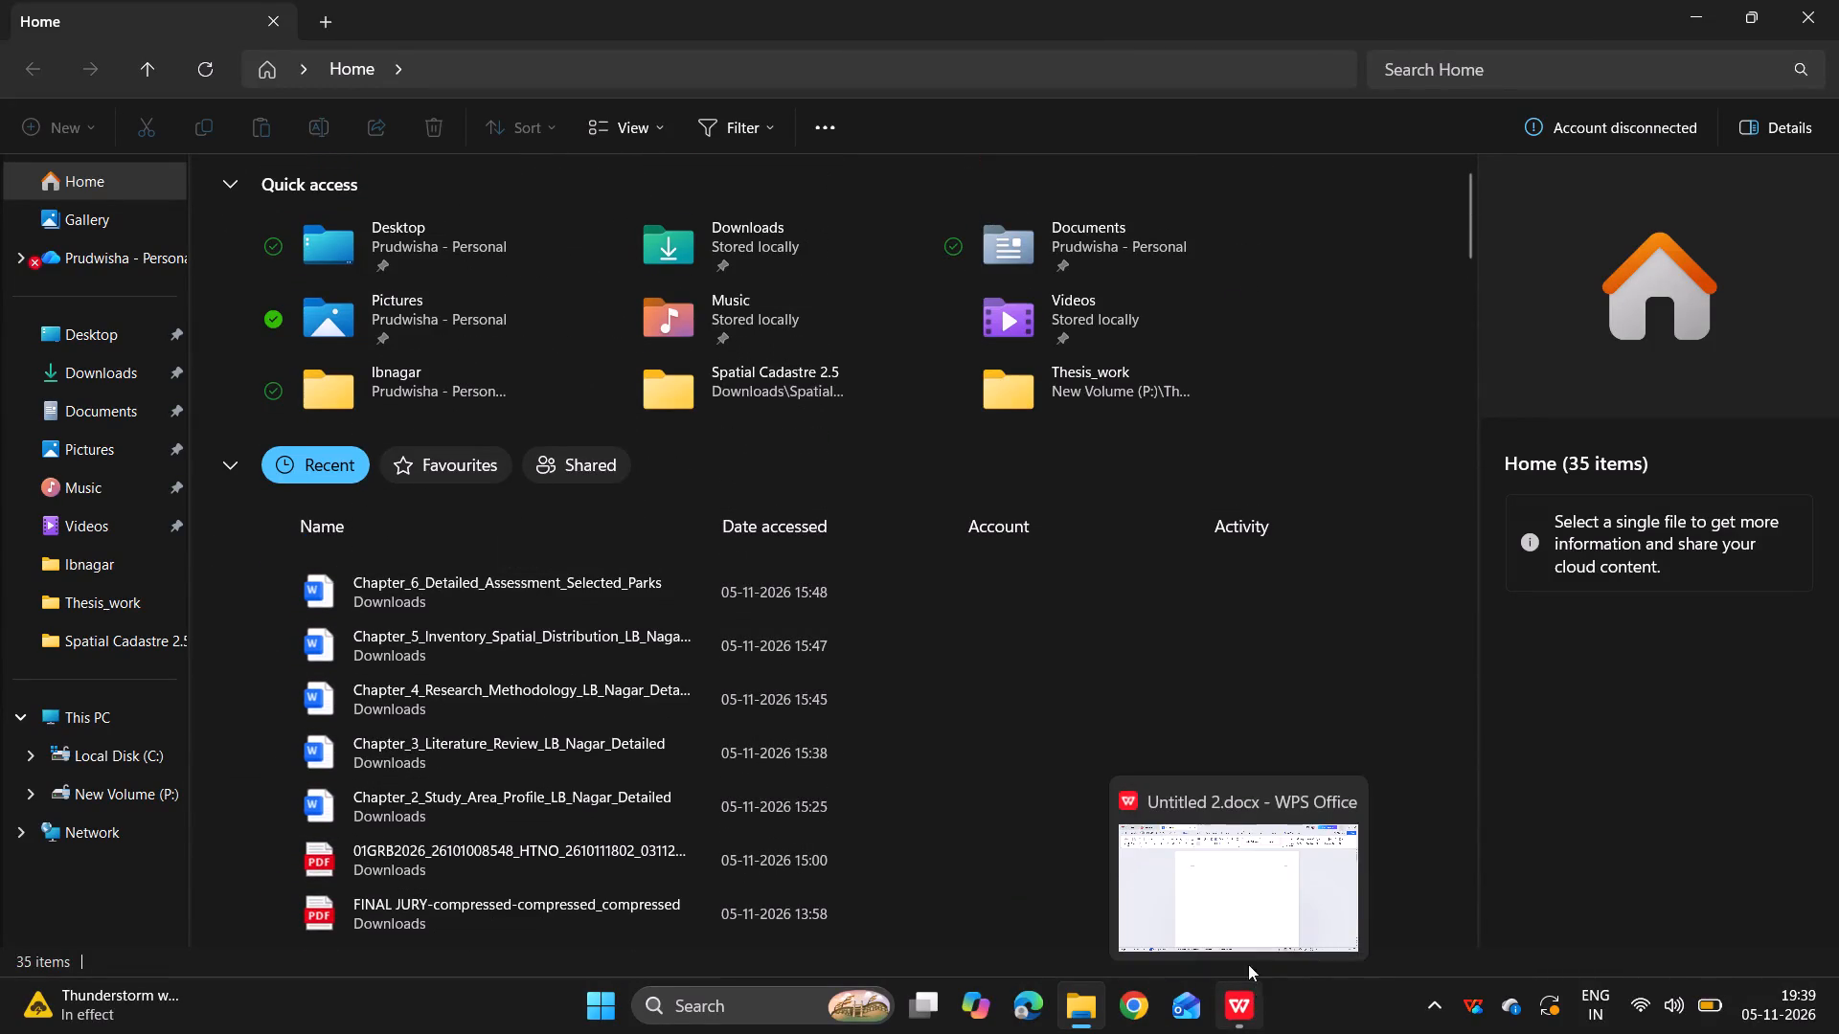
left_click(94, 381)
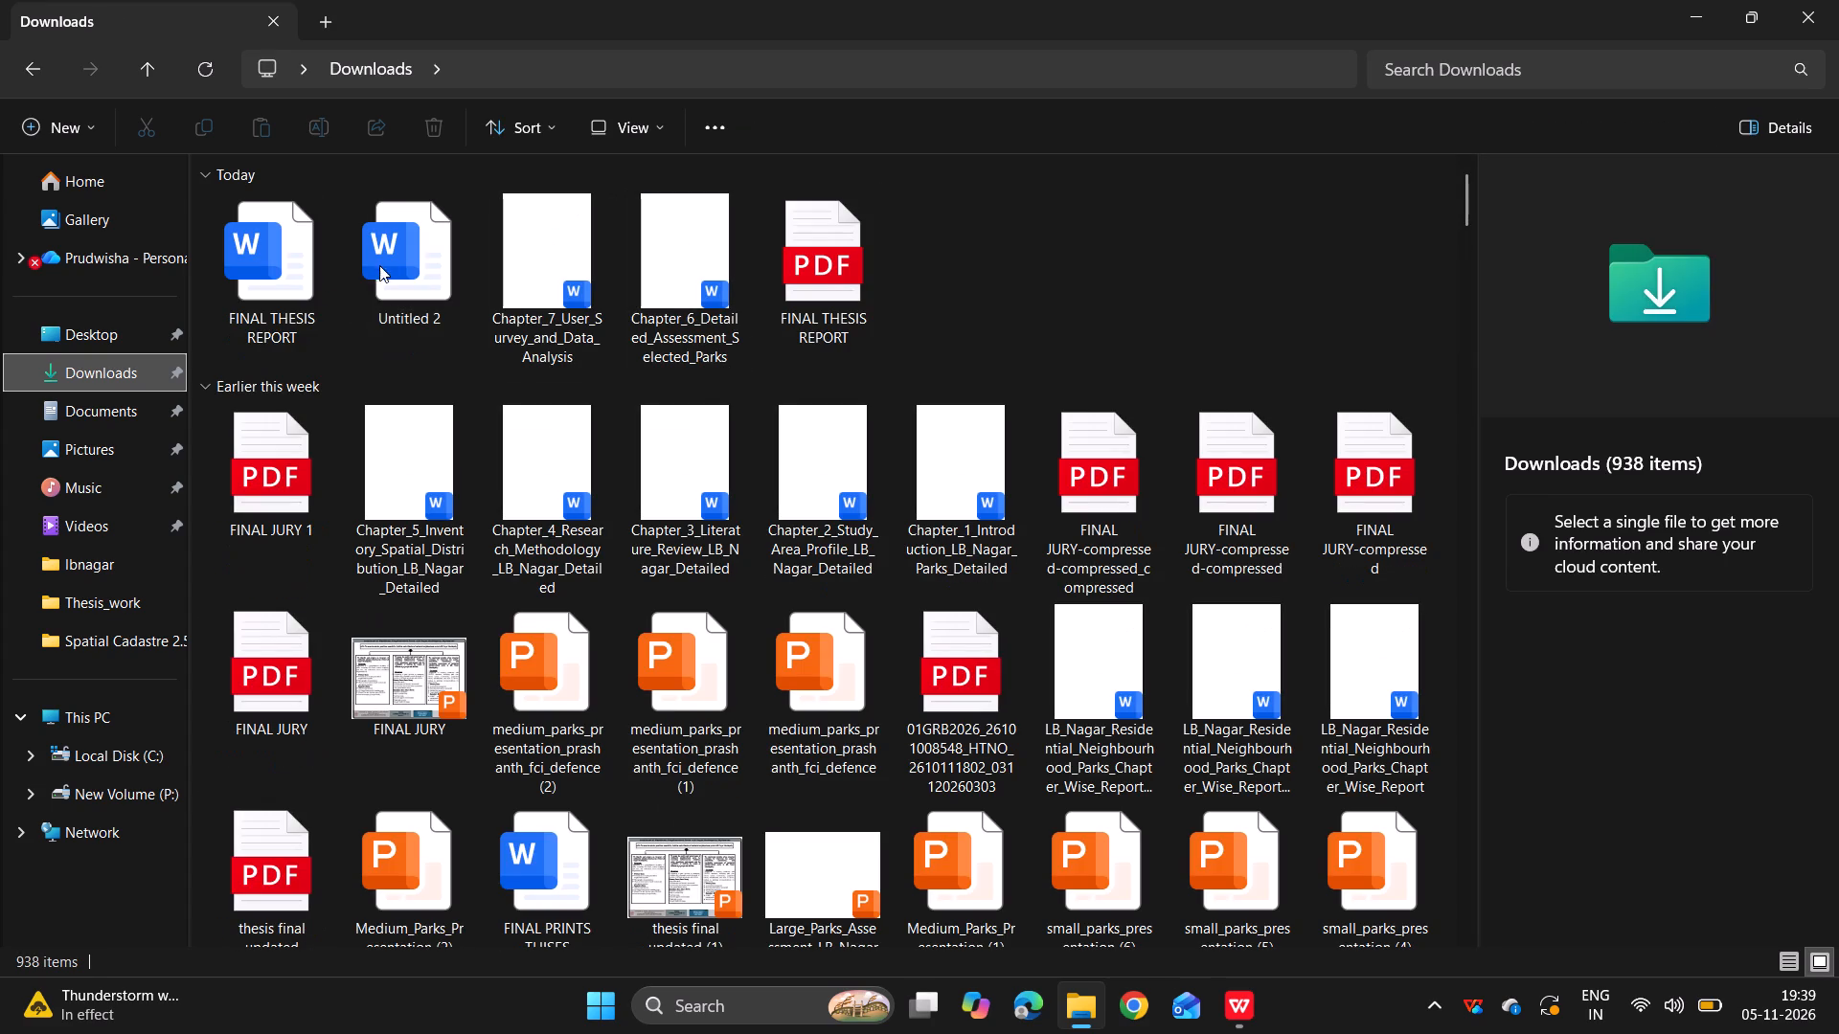
double_click(407, 207)
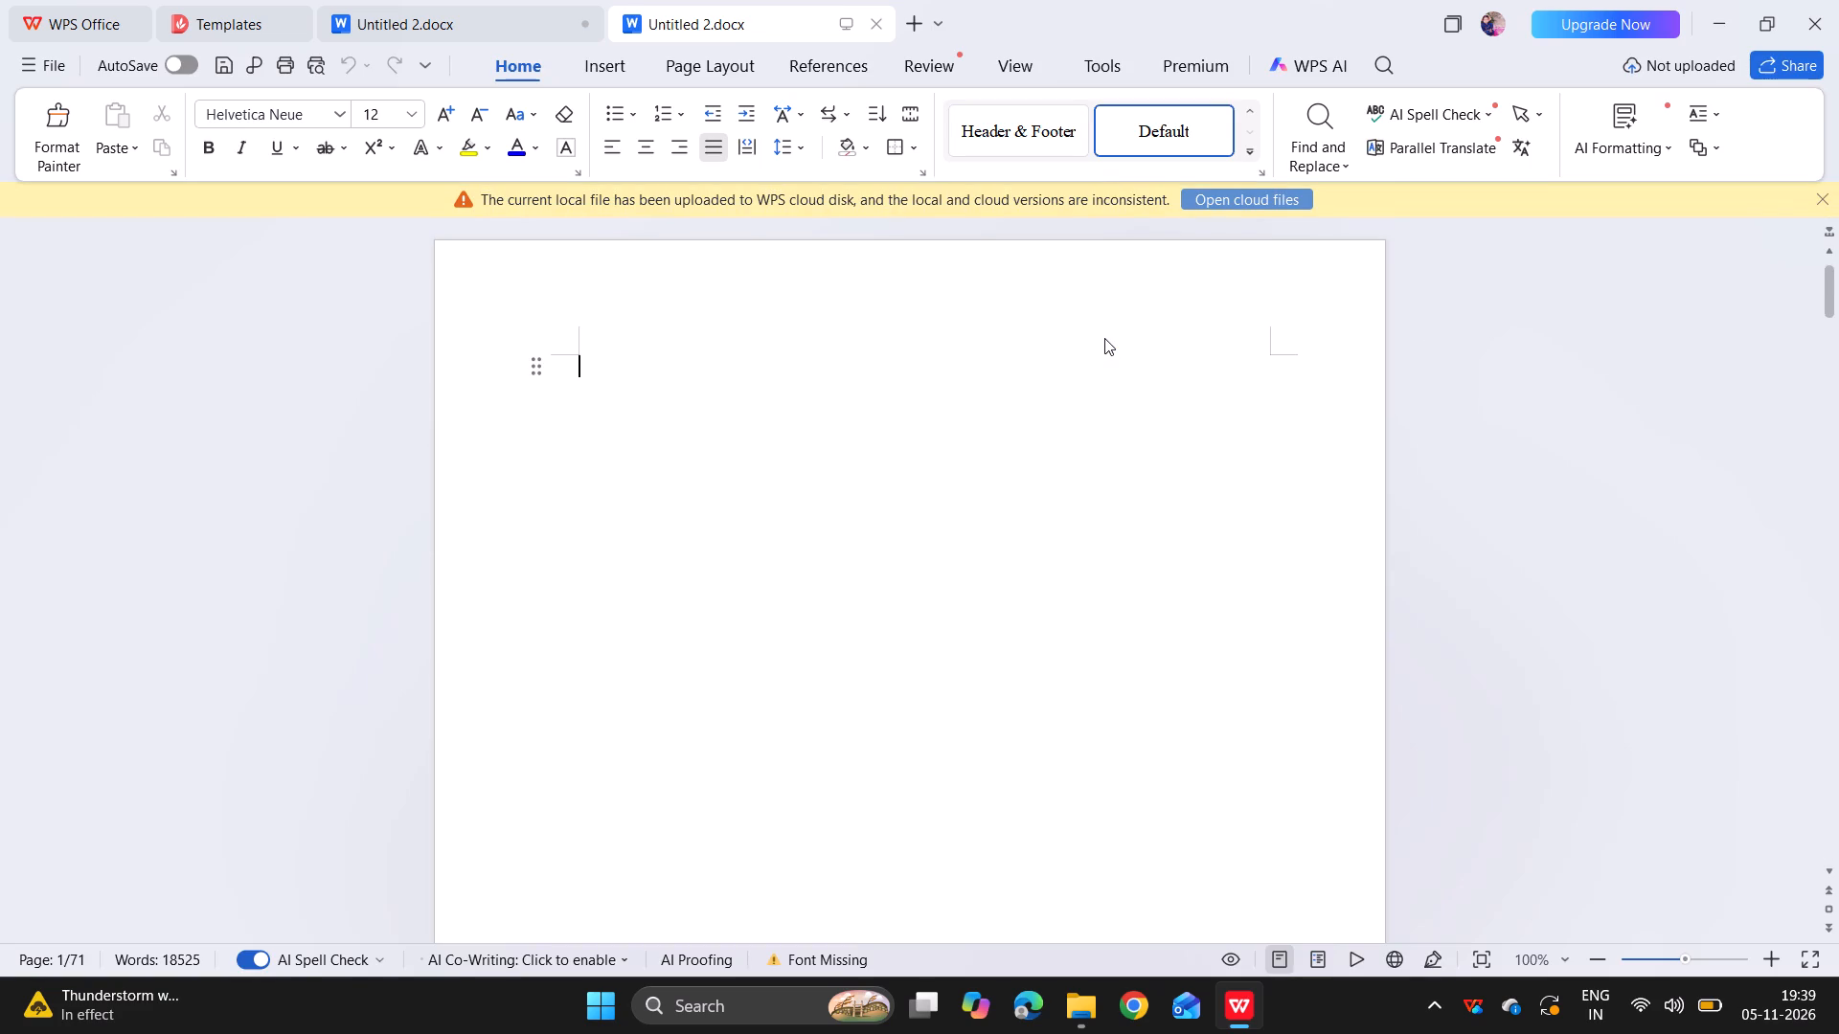
left_click(1257, 199)
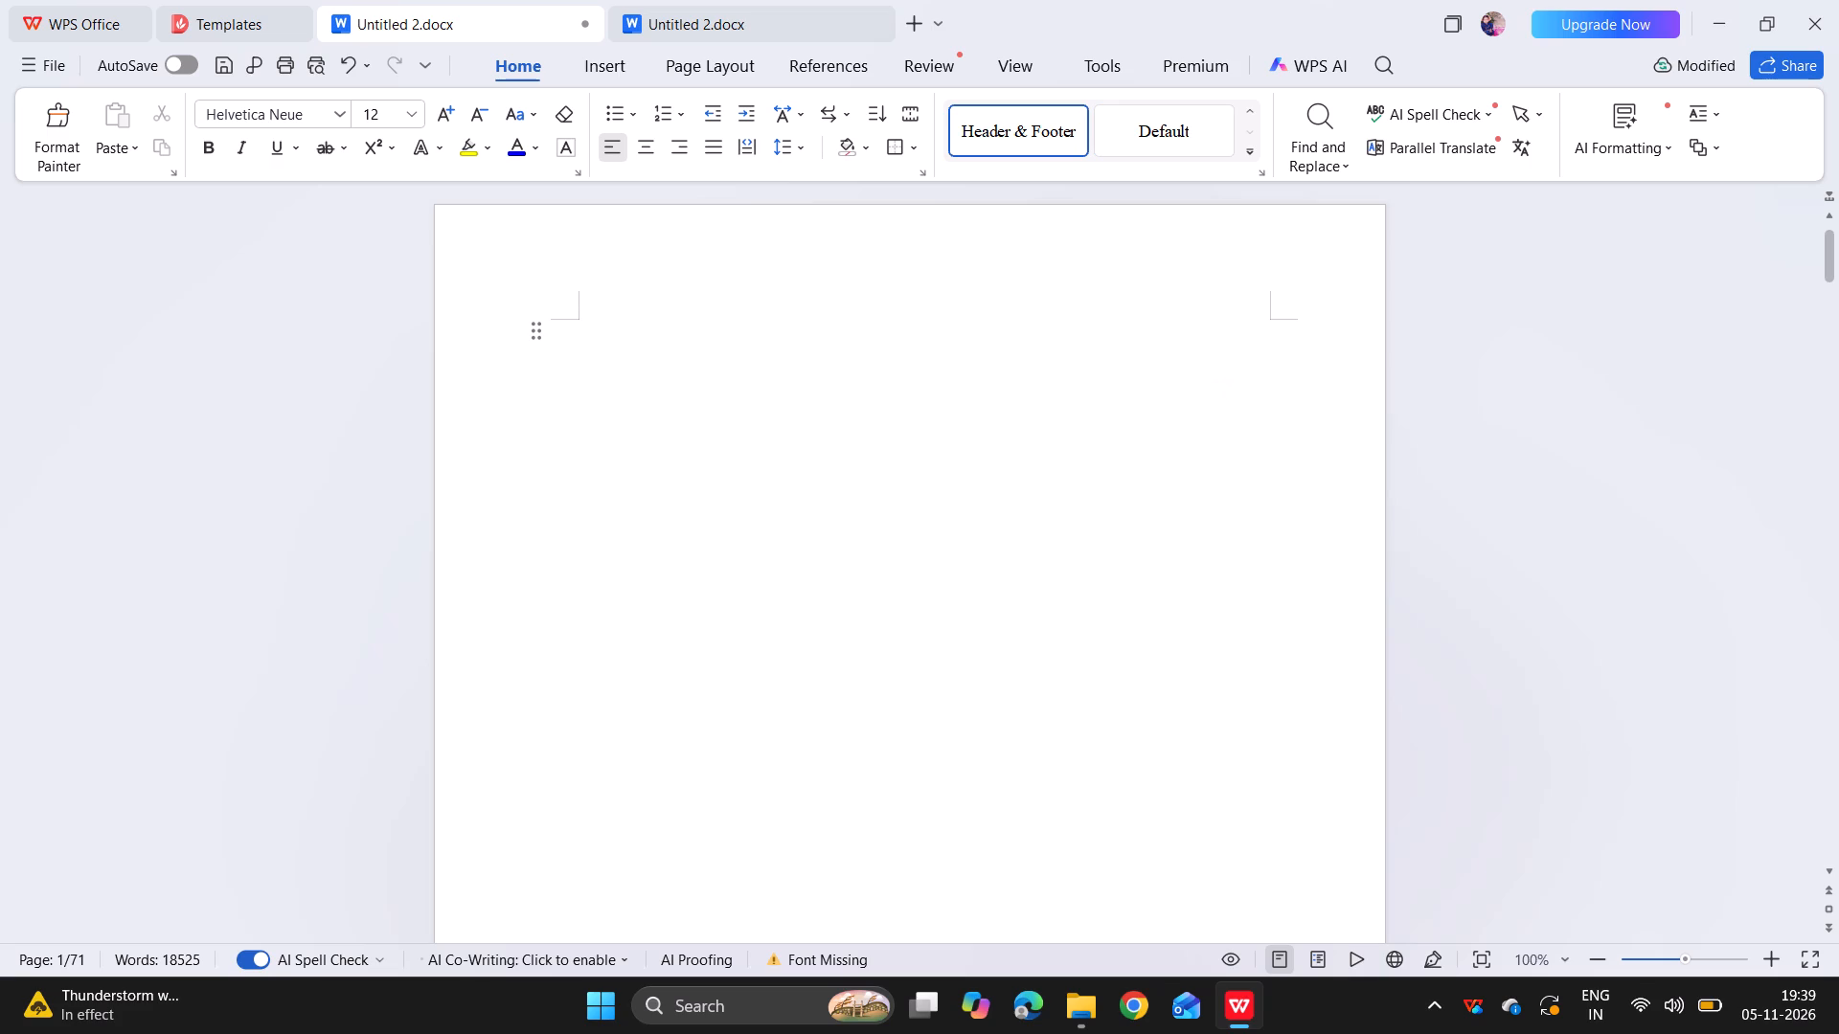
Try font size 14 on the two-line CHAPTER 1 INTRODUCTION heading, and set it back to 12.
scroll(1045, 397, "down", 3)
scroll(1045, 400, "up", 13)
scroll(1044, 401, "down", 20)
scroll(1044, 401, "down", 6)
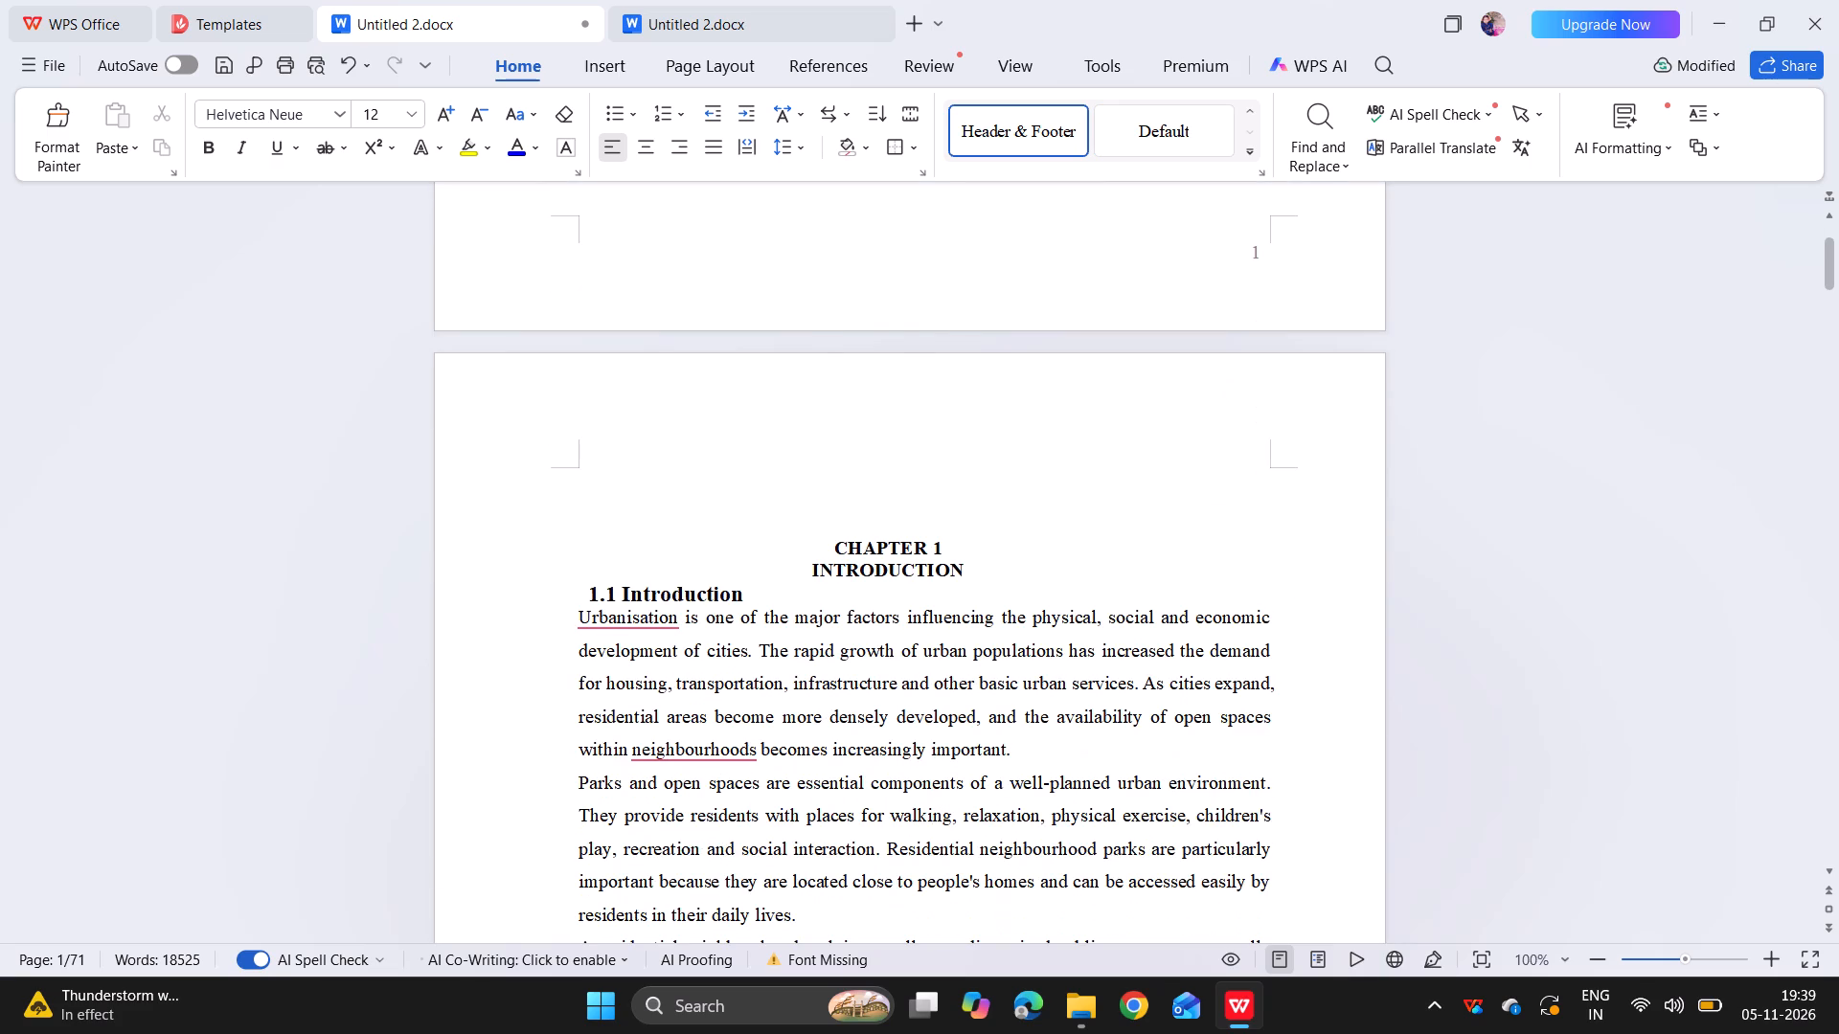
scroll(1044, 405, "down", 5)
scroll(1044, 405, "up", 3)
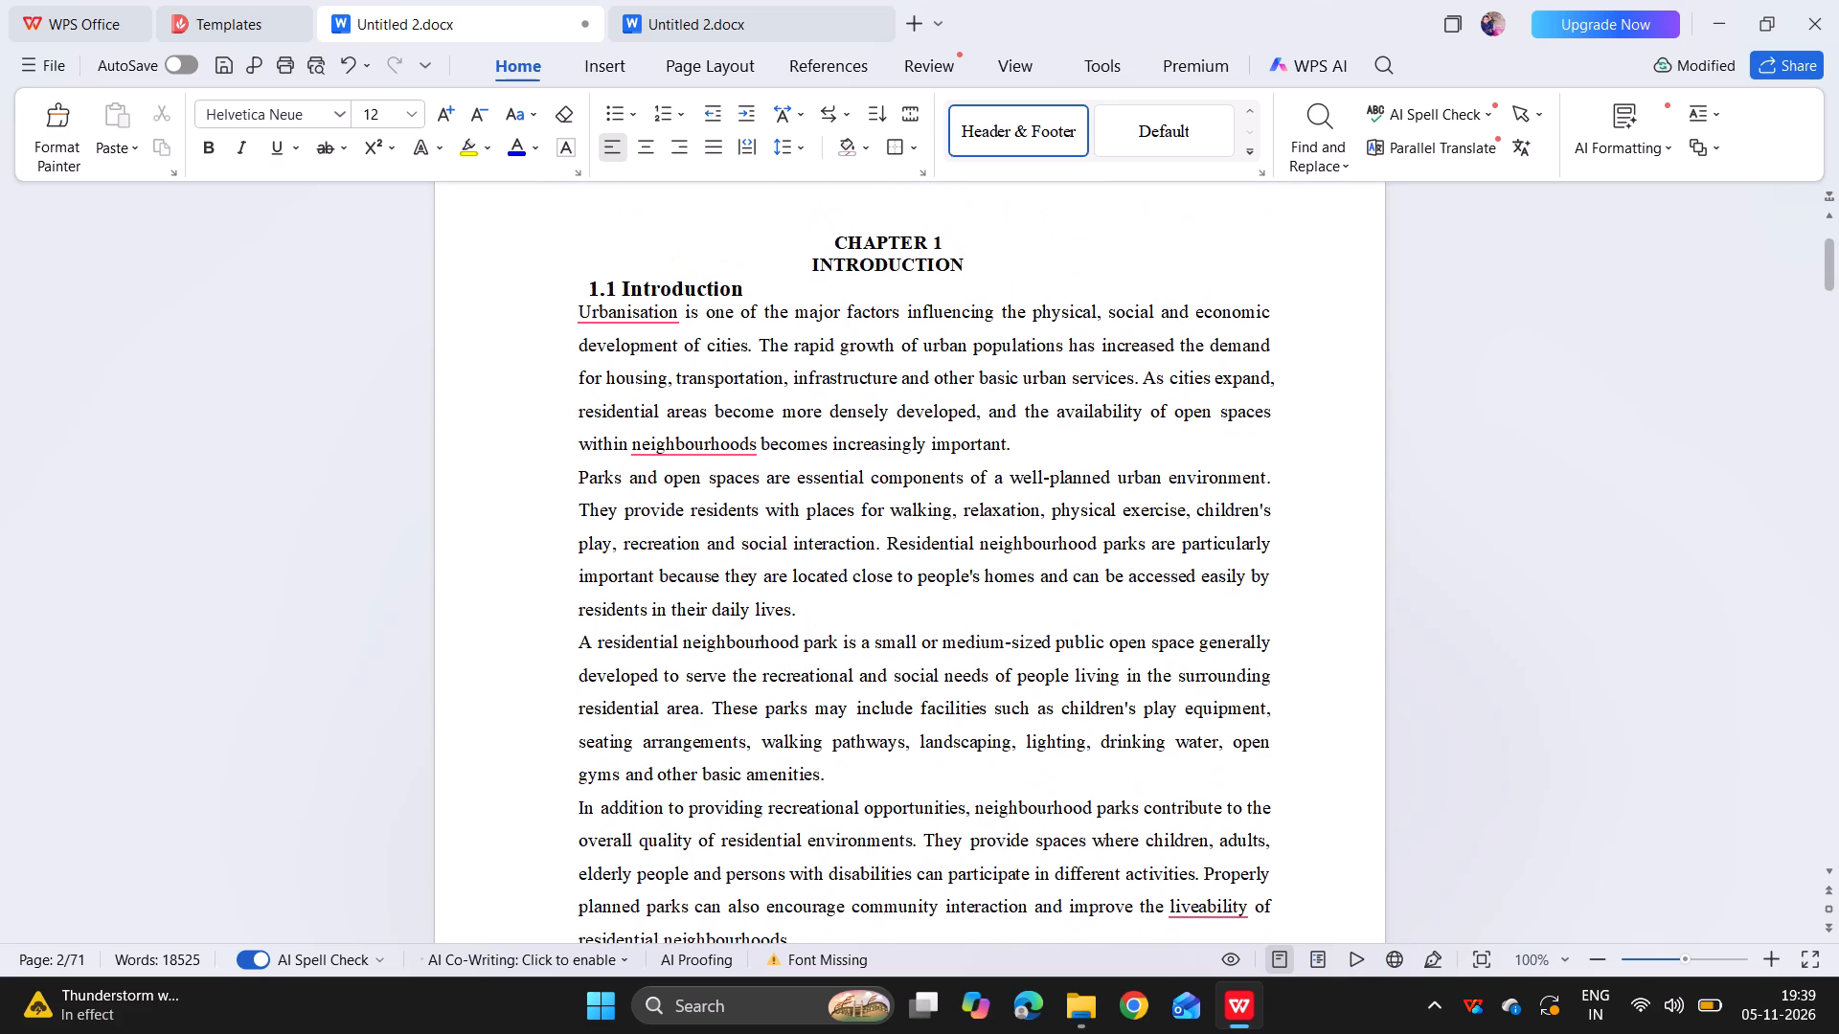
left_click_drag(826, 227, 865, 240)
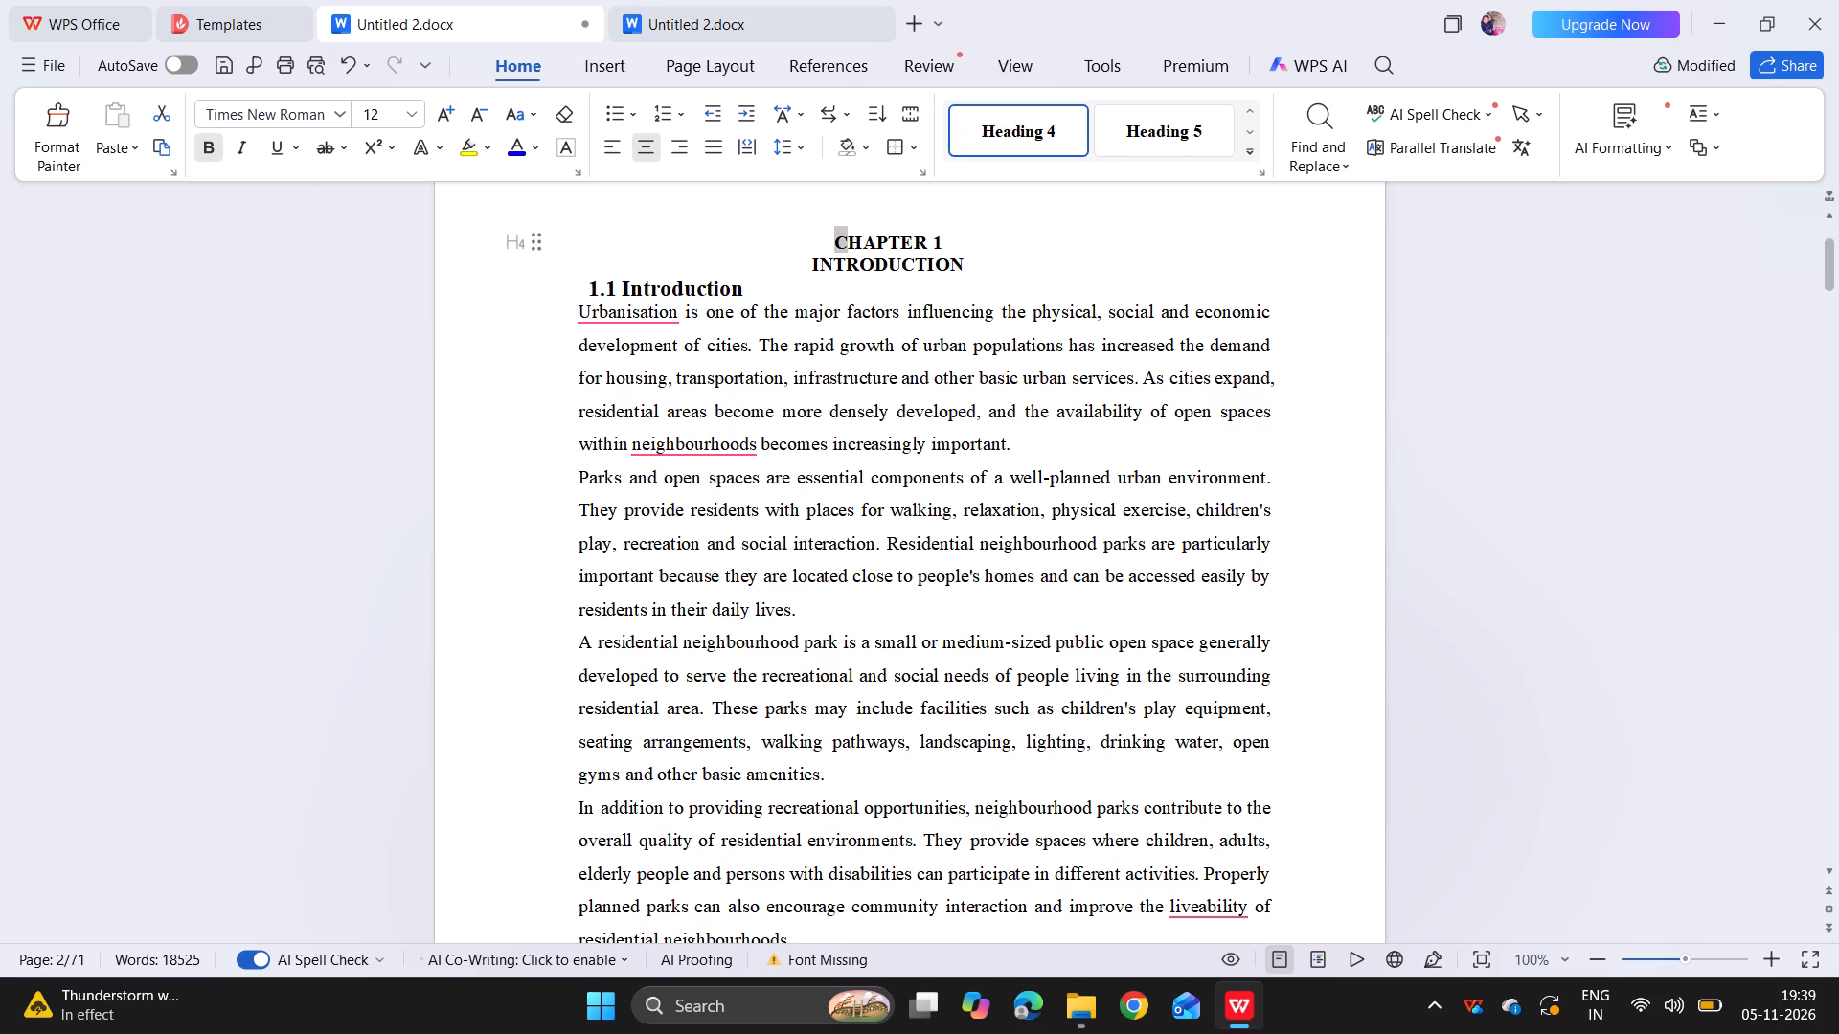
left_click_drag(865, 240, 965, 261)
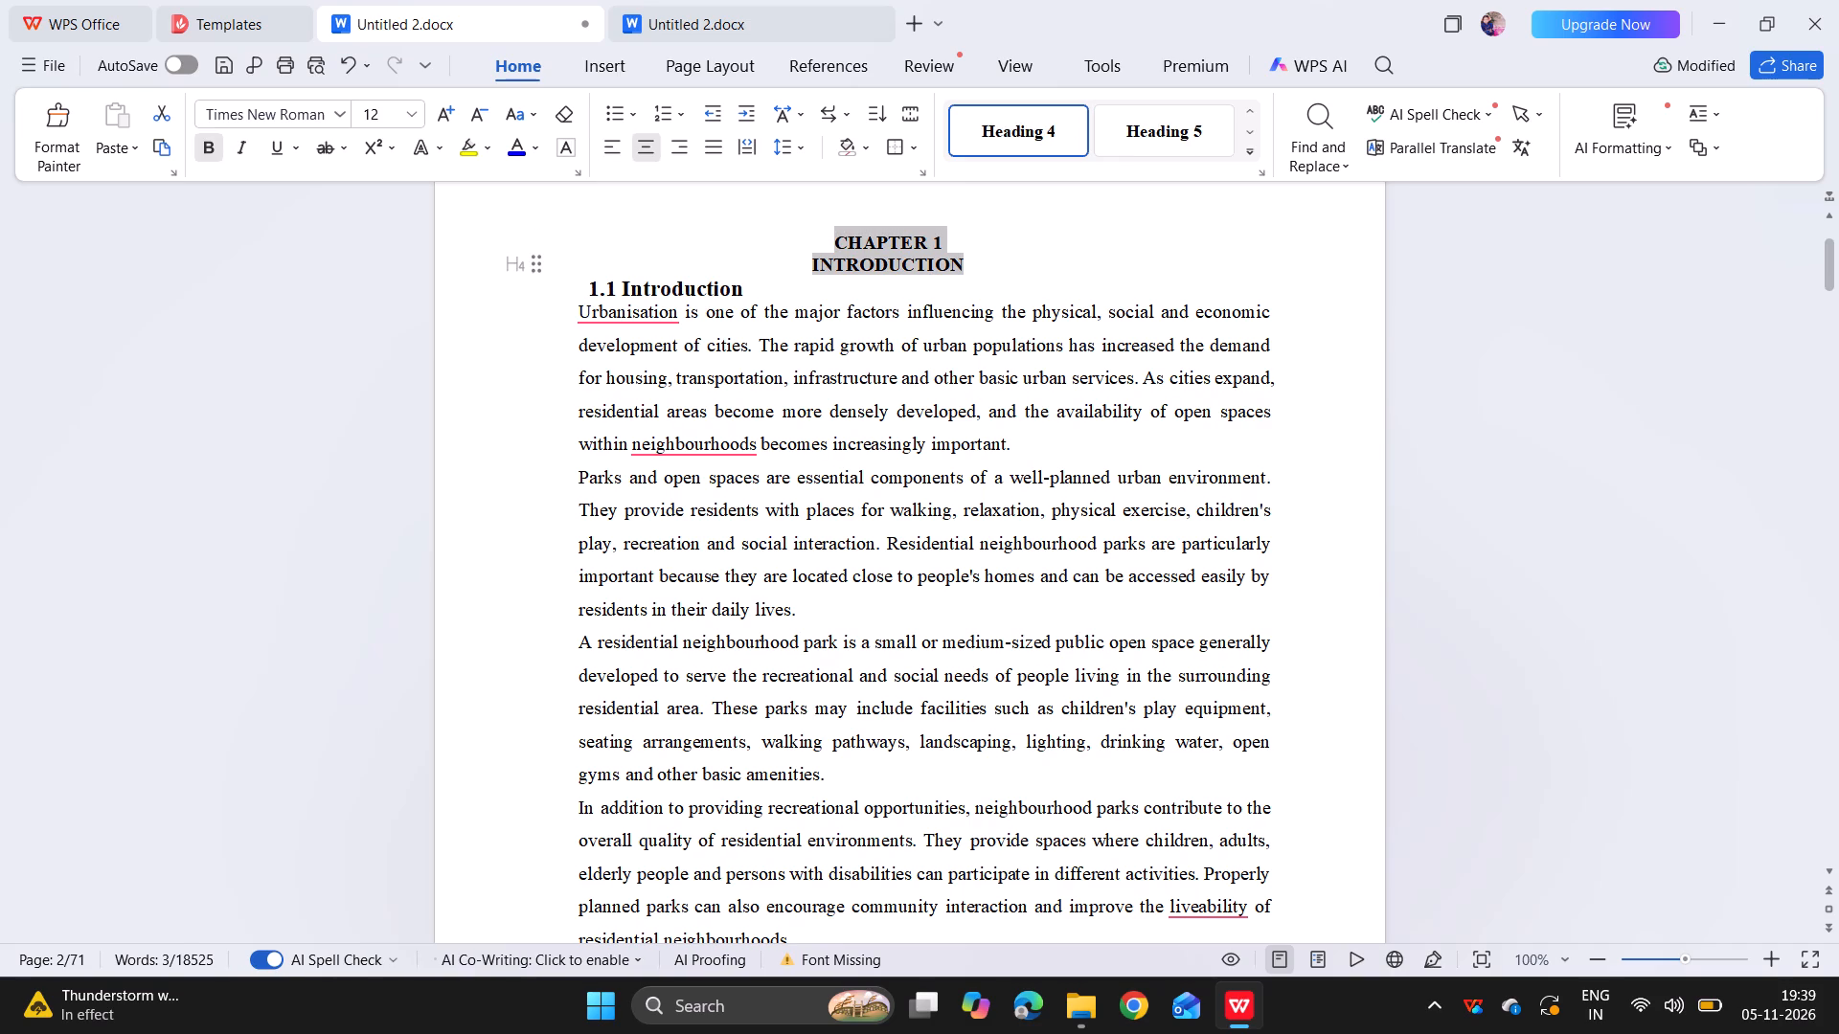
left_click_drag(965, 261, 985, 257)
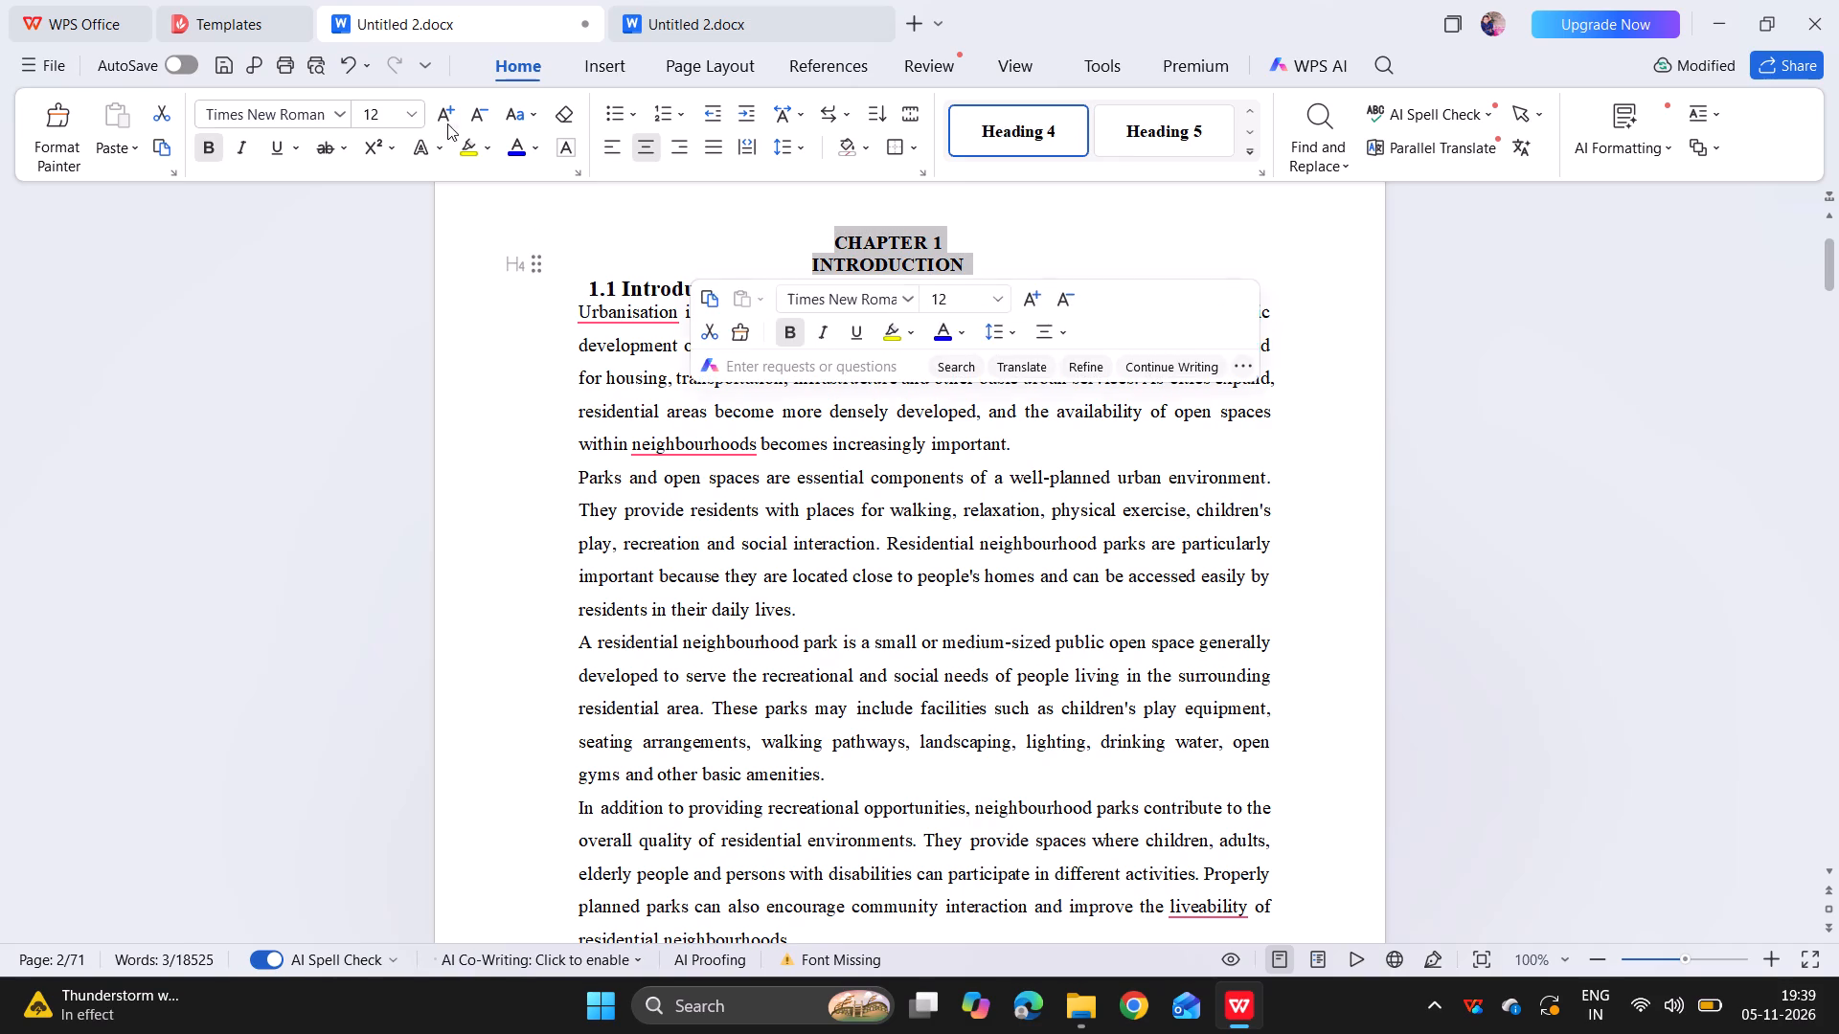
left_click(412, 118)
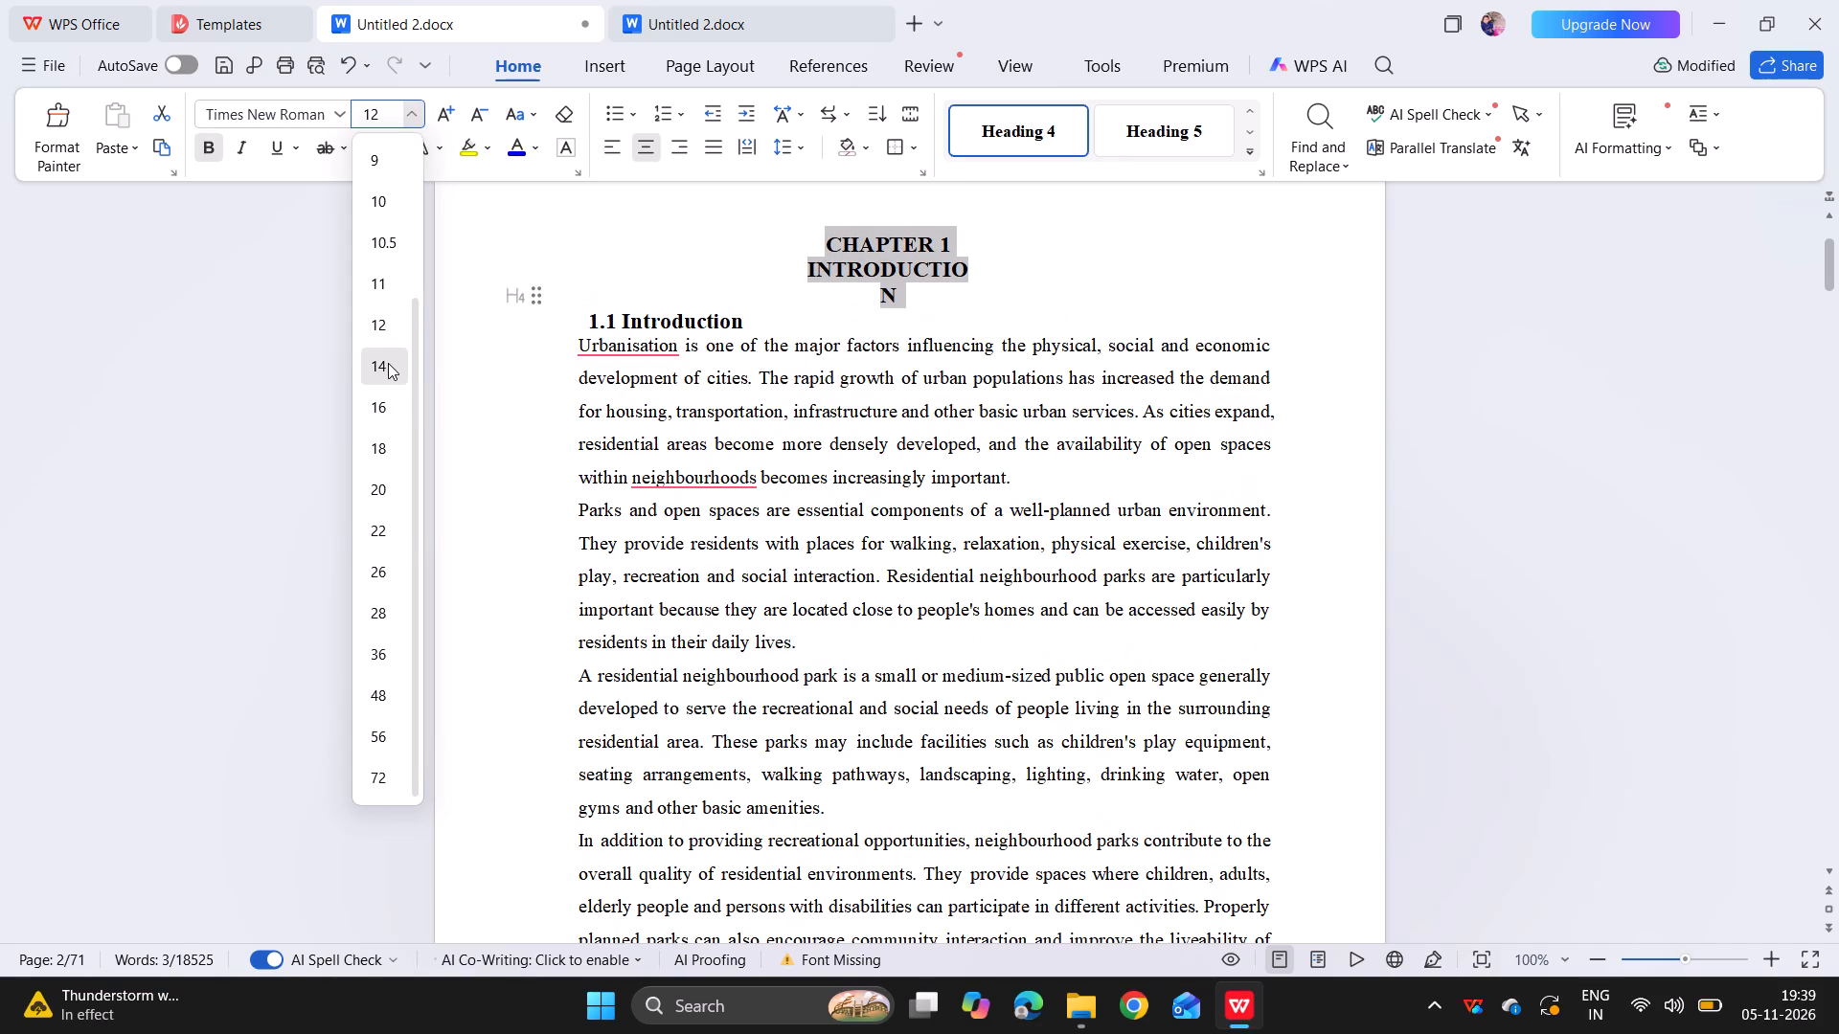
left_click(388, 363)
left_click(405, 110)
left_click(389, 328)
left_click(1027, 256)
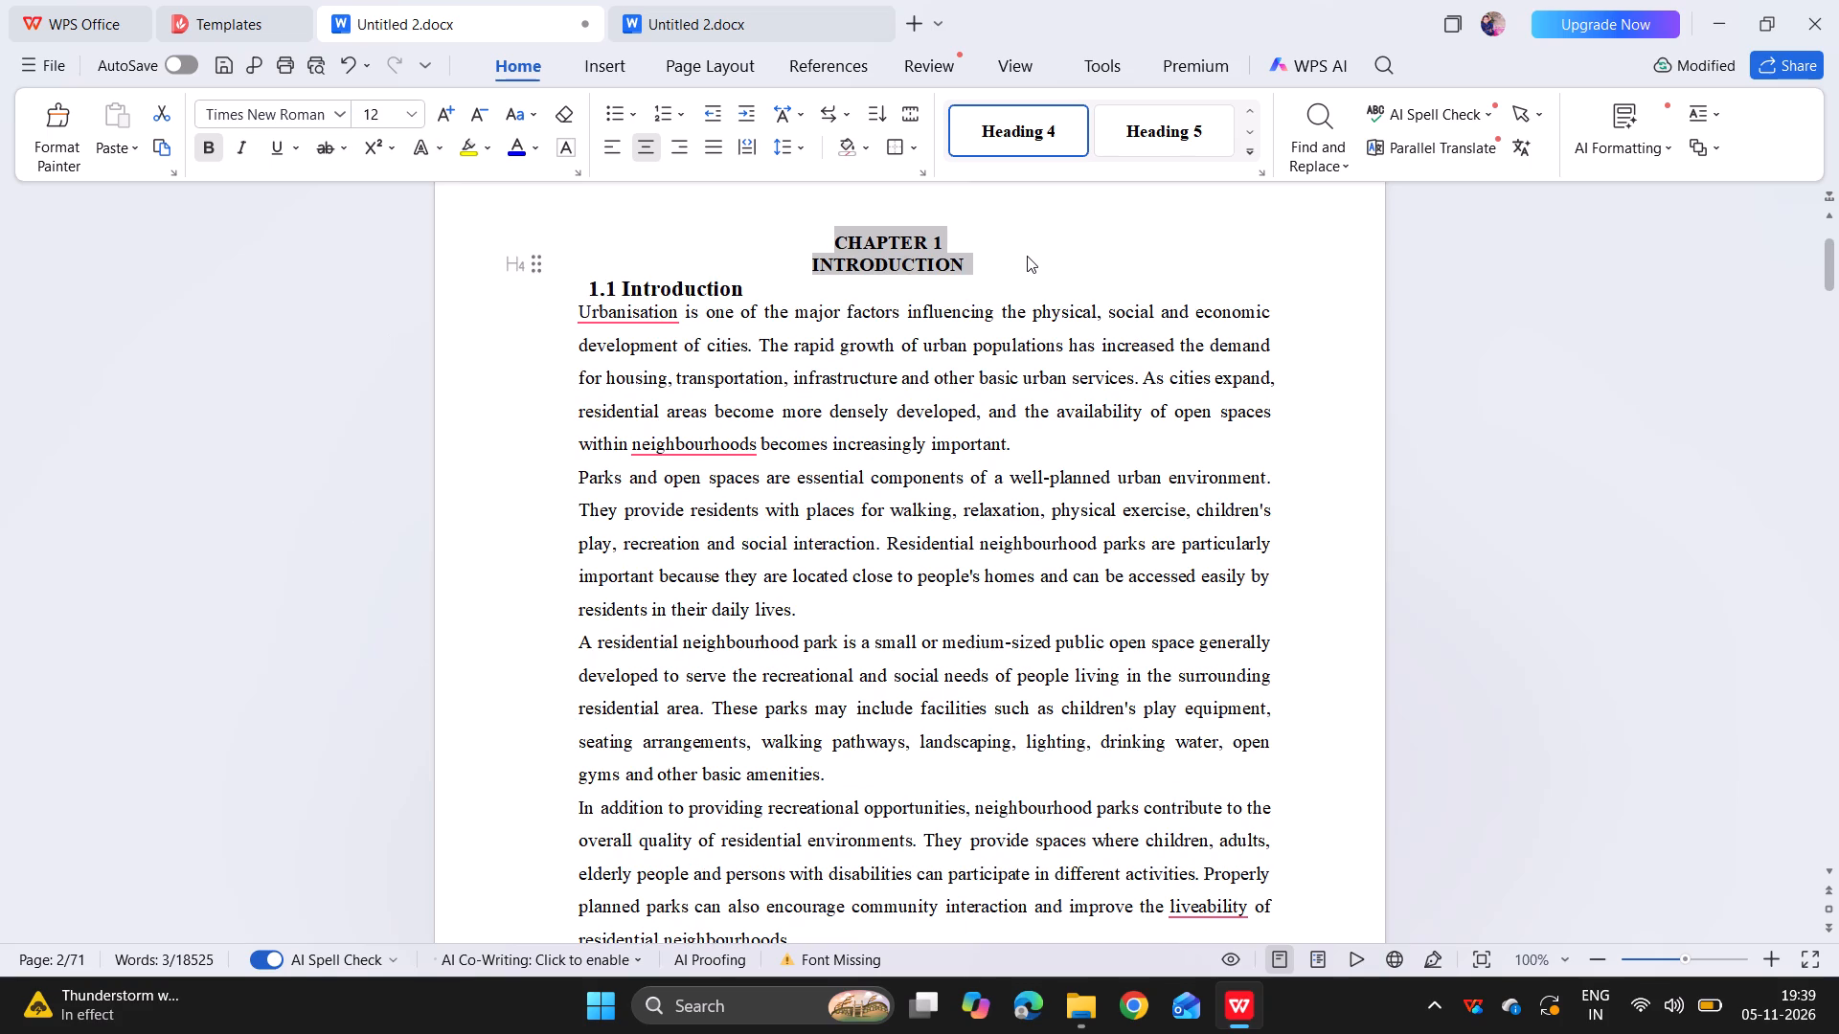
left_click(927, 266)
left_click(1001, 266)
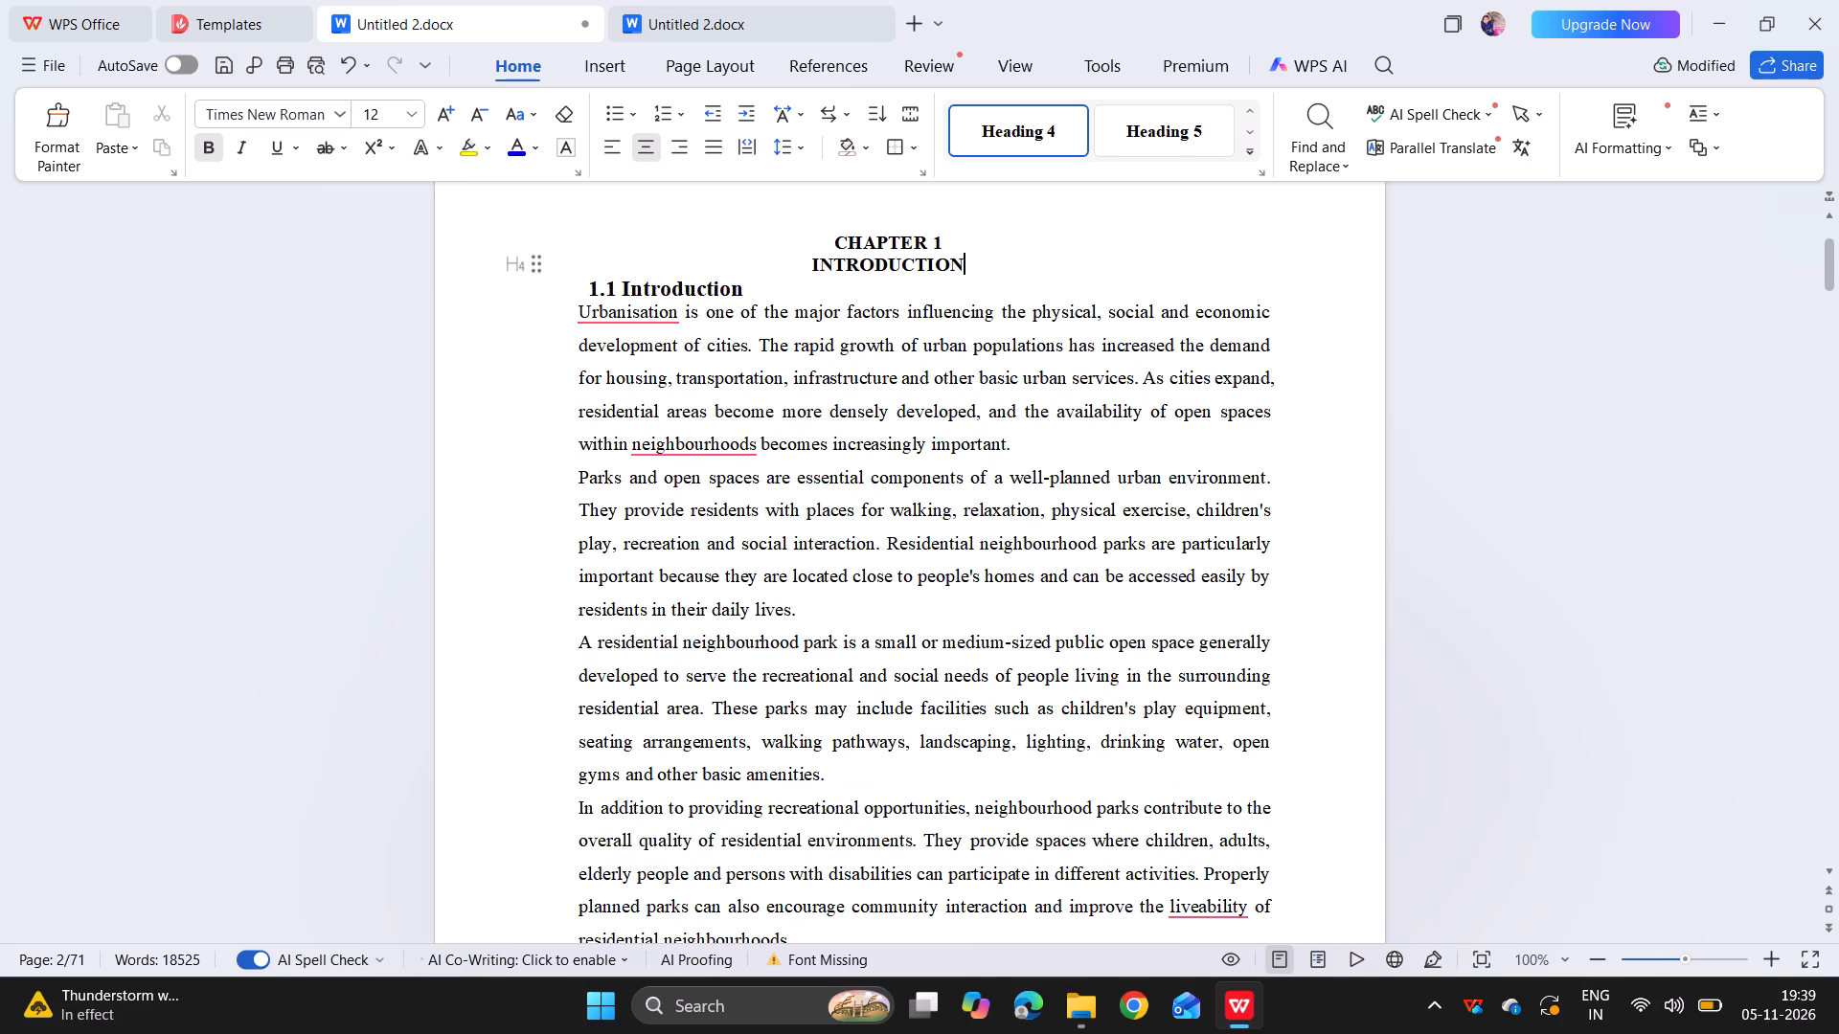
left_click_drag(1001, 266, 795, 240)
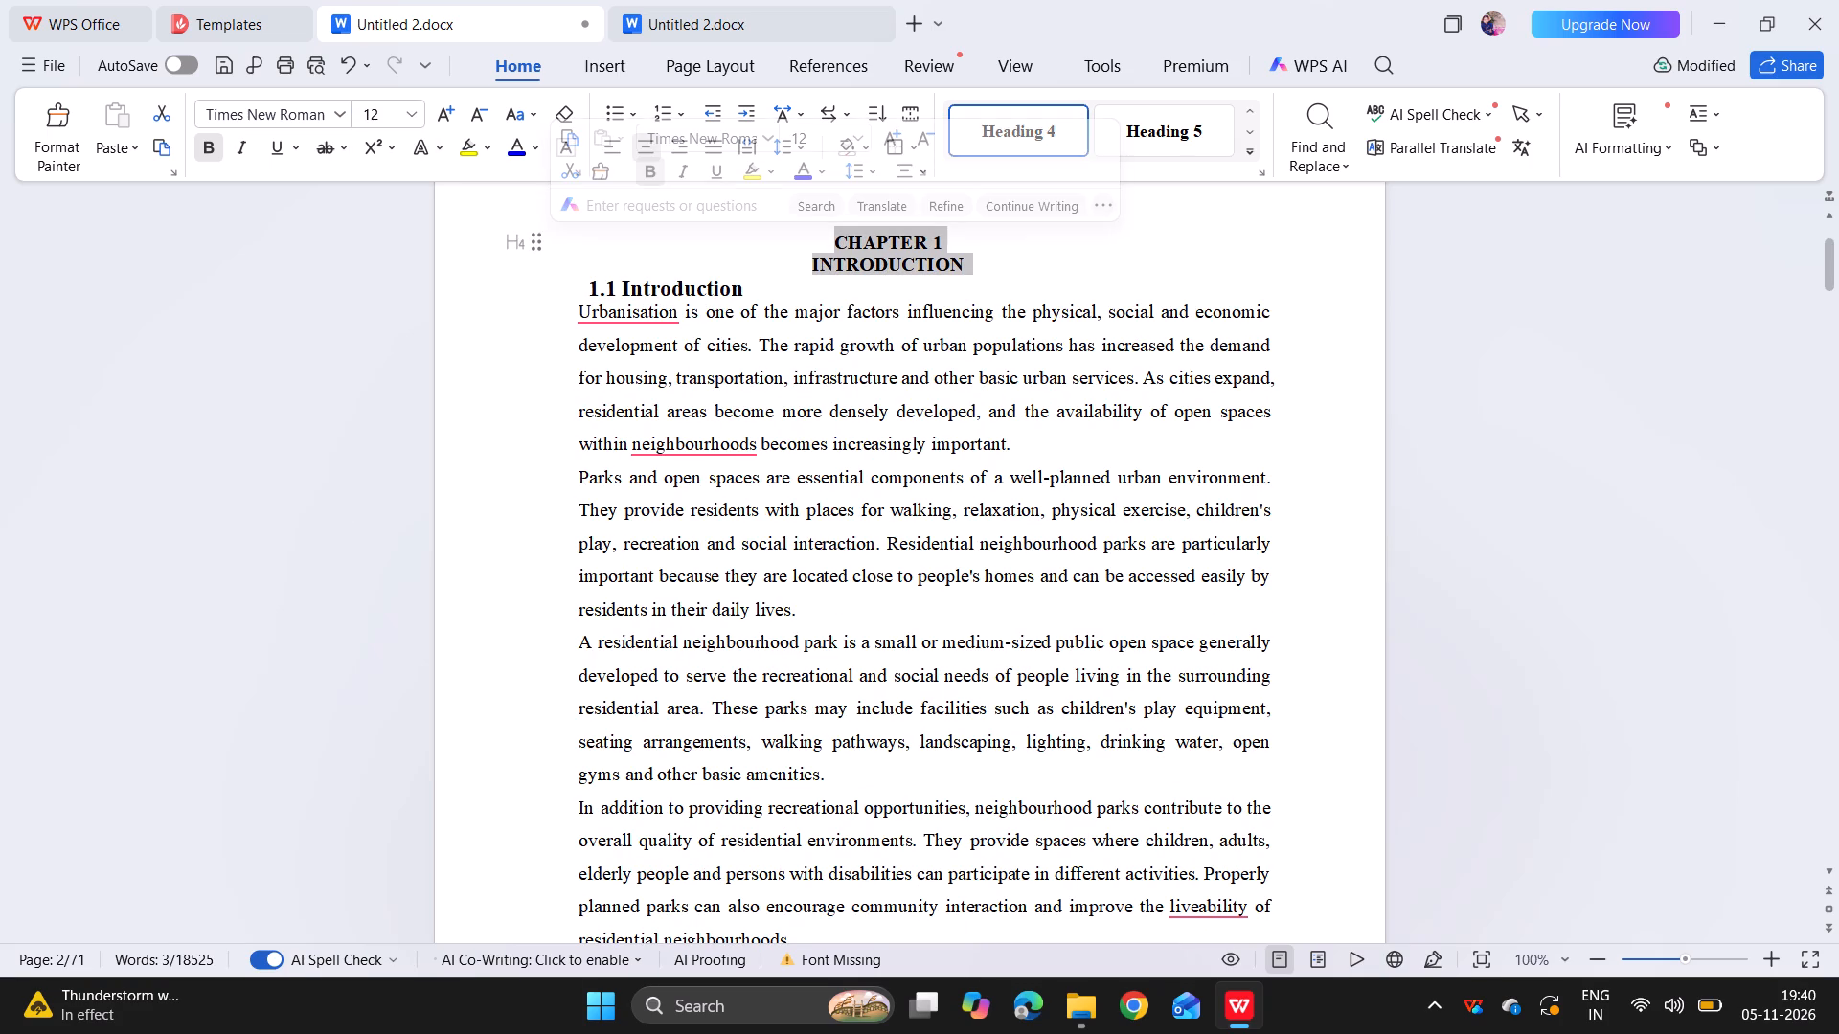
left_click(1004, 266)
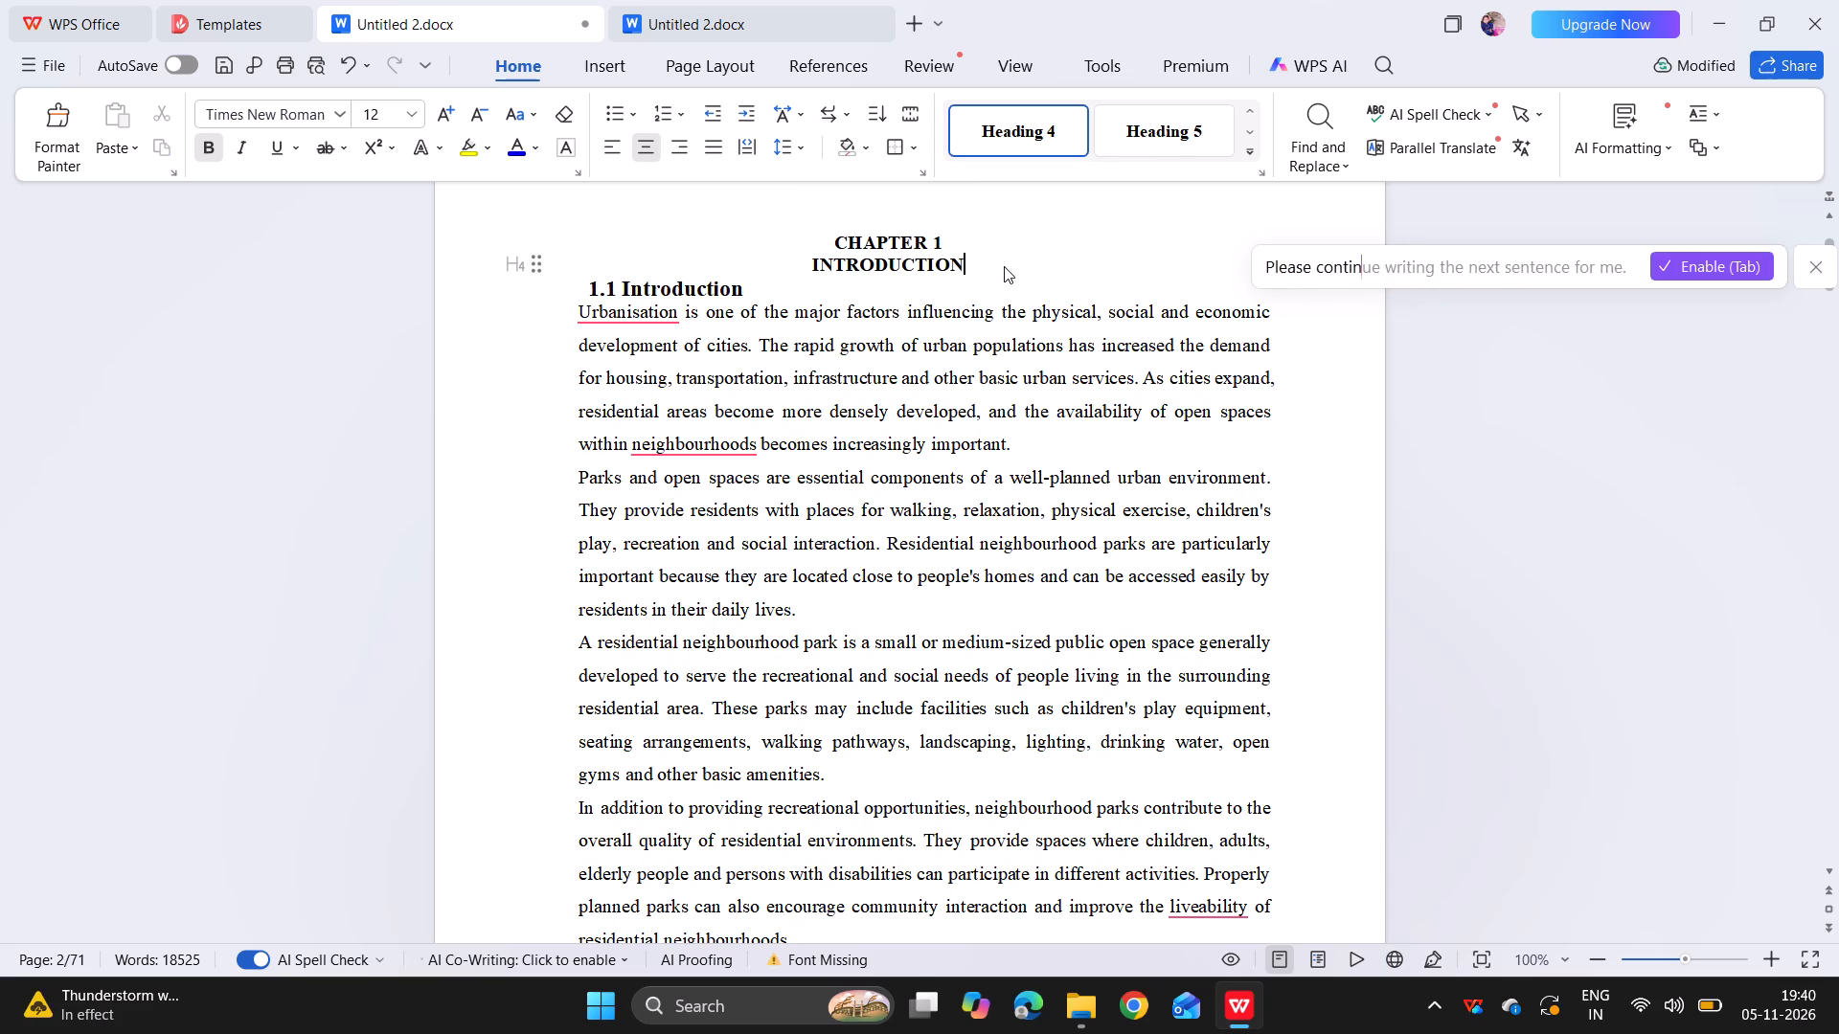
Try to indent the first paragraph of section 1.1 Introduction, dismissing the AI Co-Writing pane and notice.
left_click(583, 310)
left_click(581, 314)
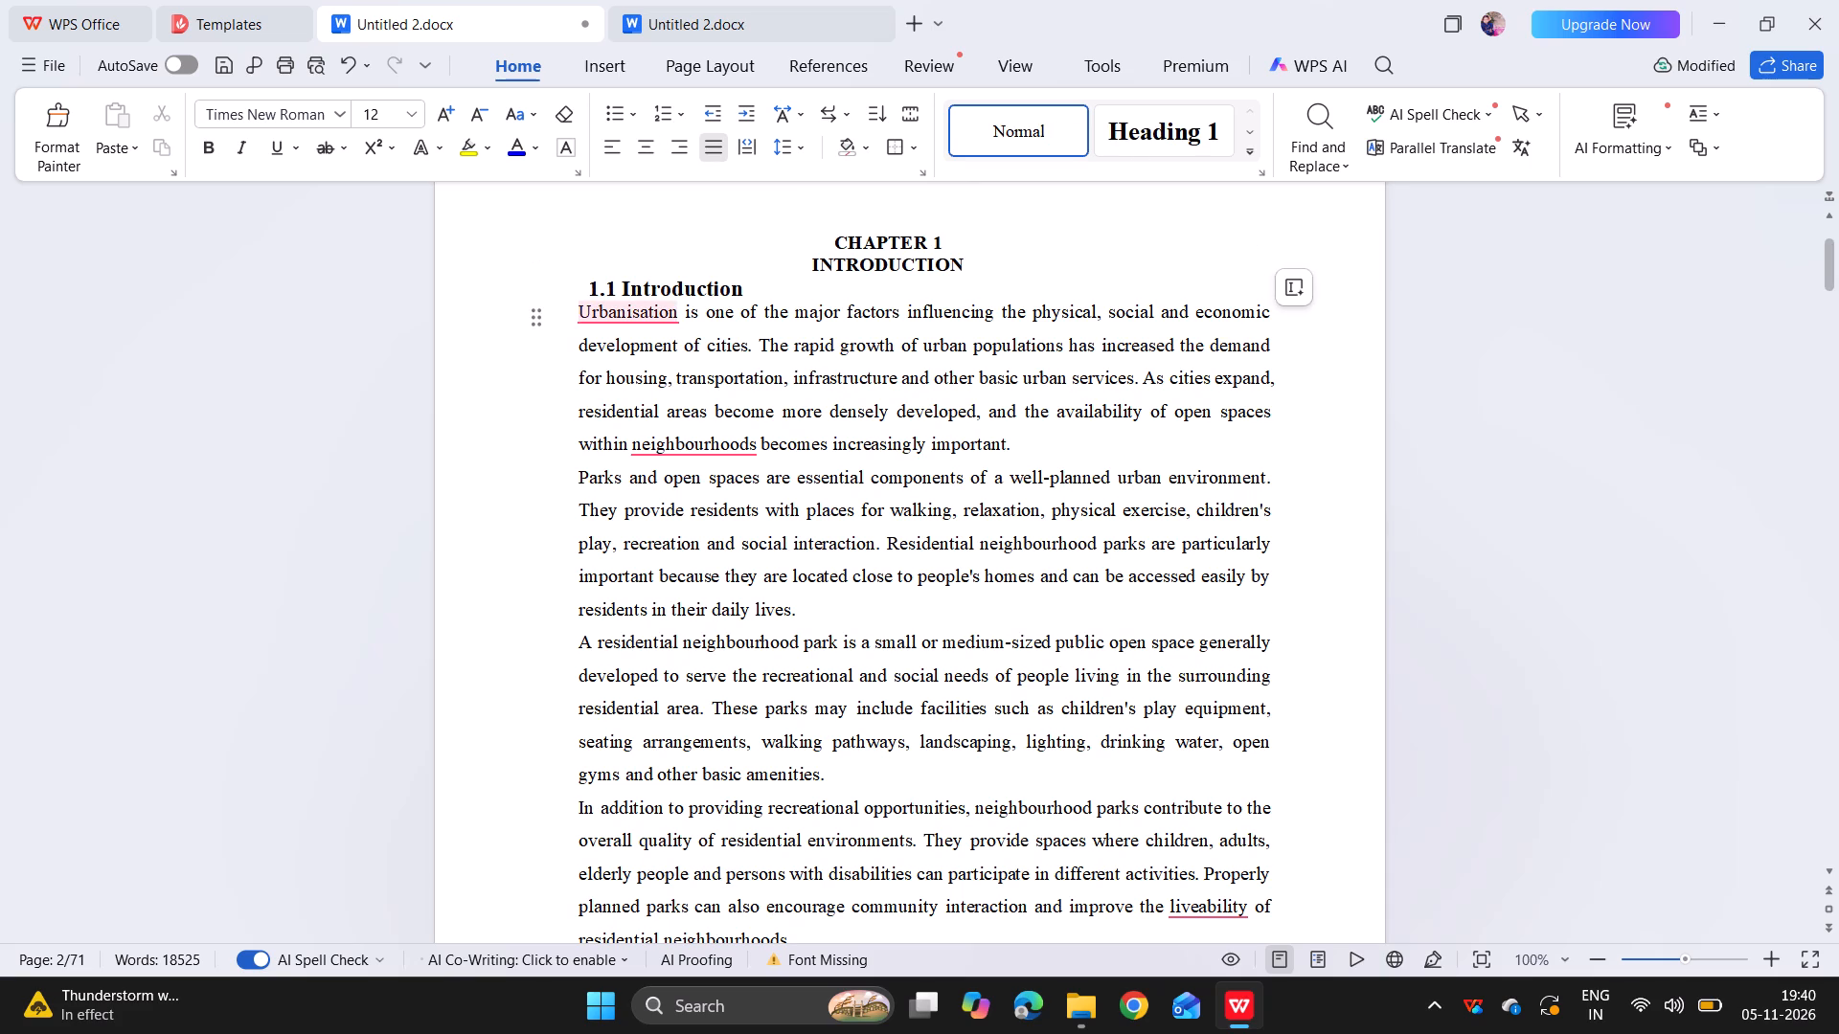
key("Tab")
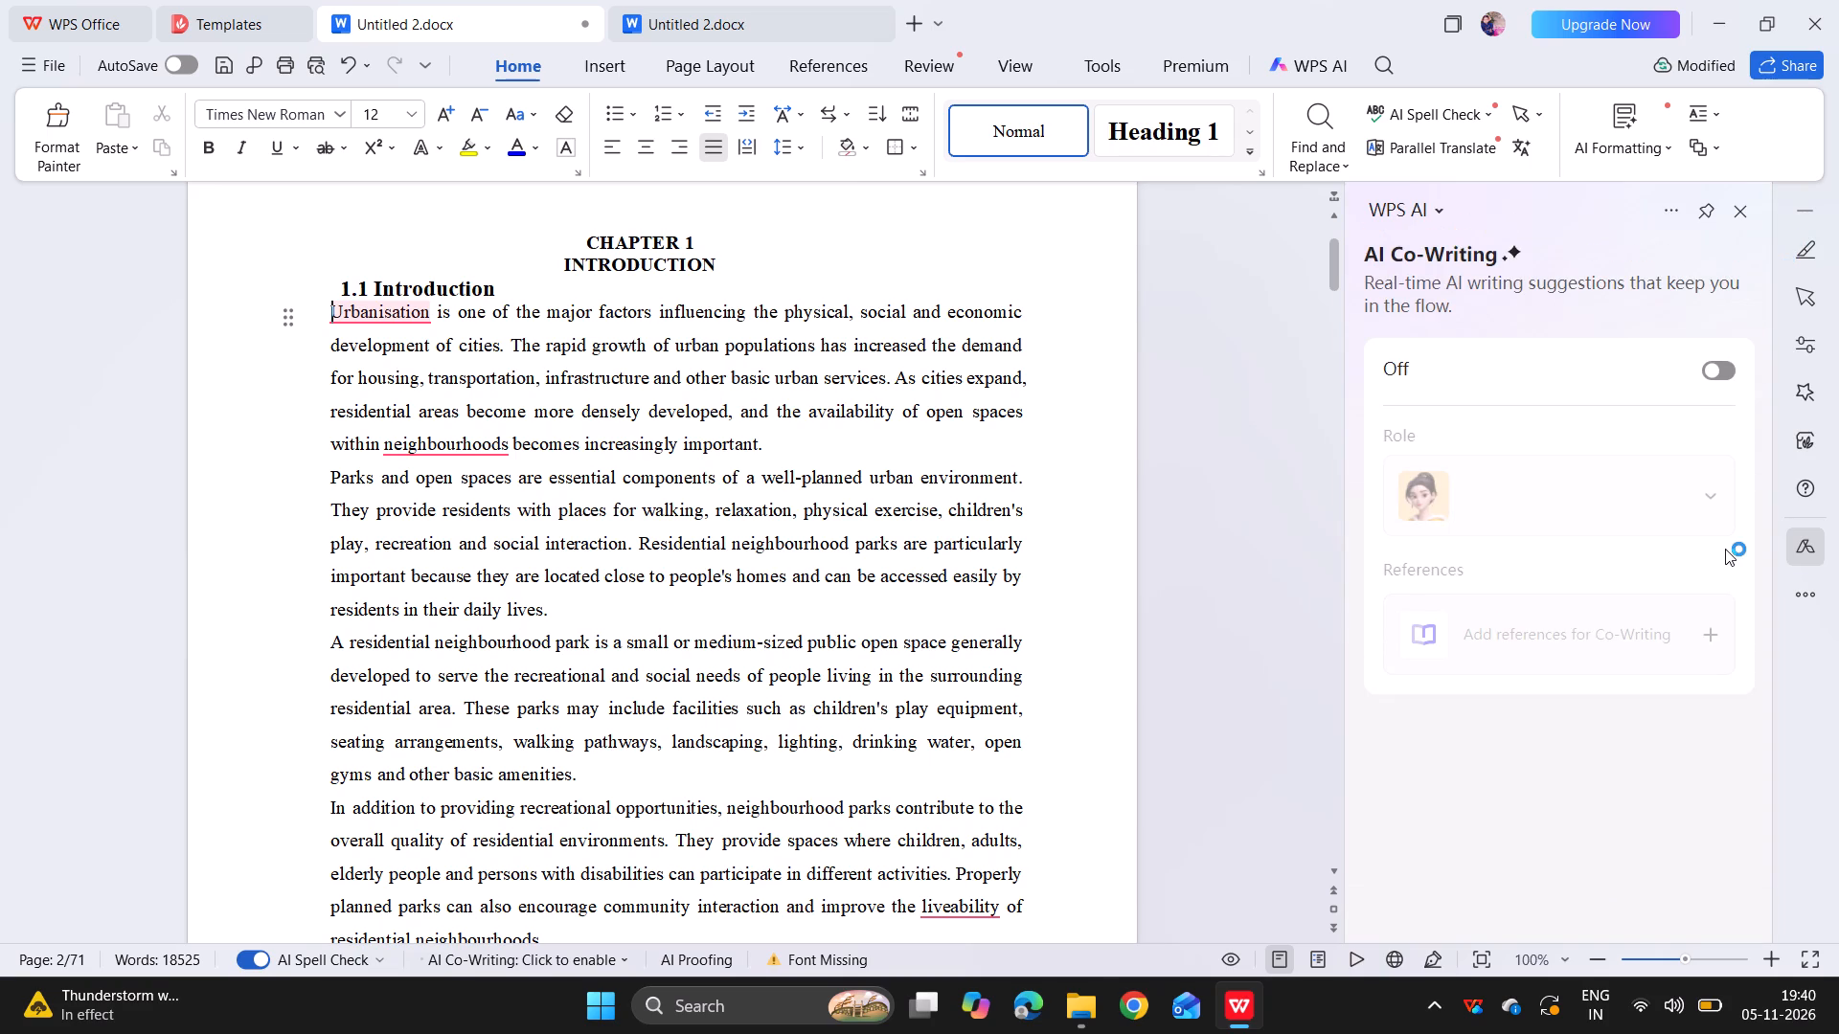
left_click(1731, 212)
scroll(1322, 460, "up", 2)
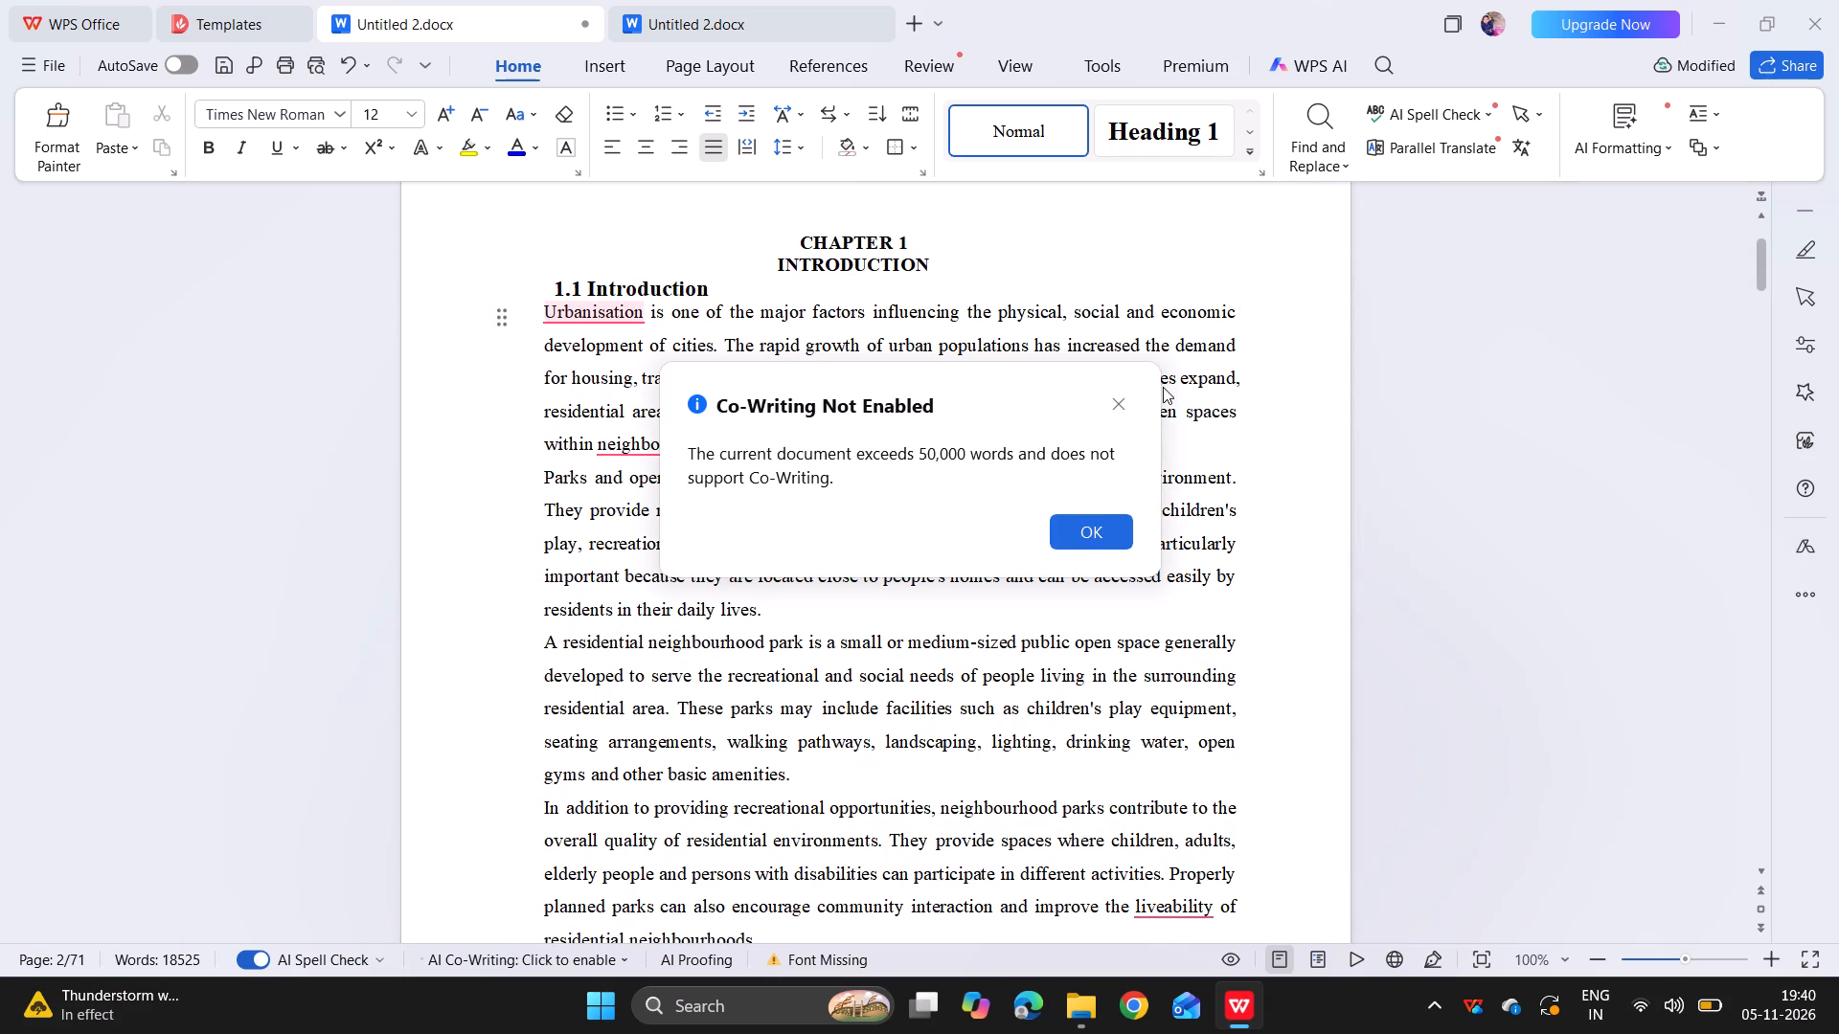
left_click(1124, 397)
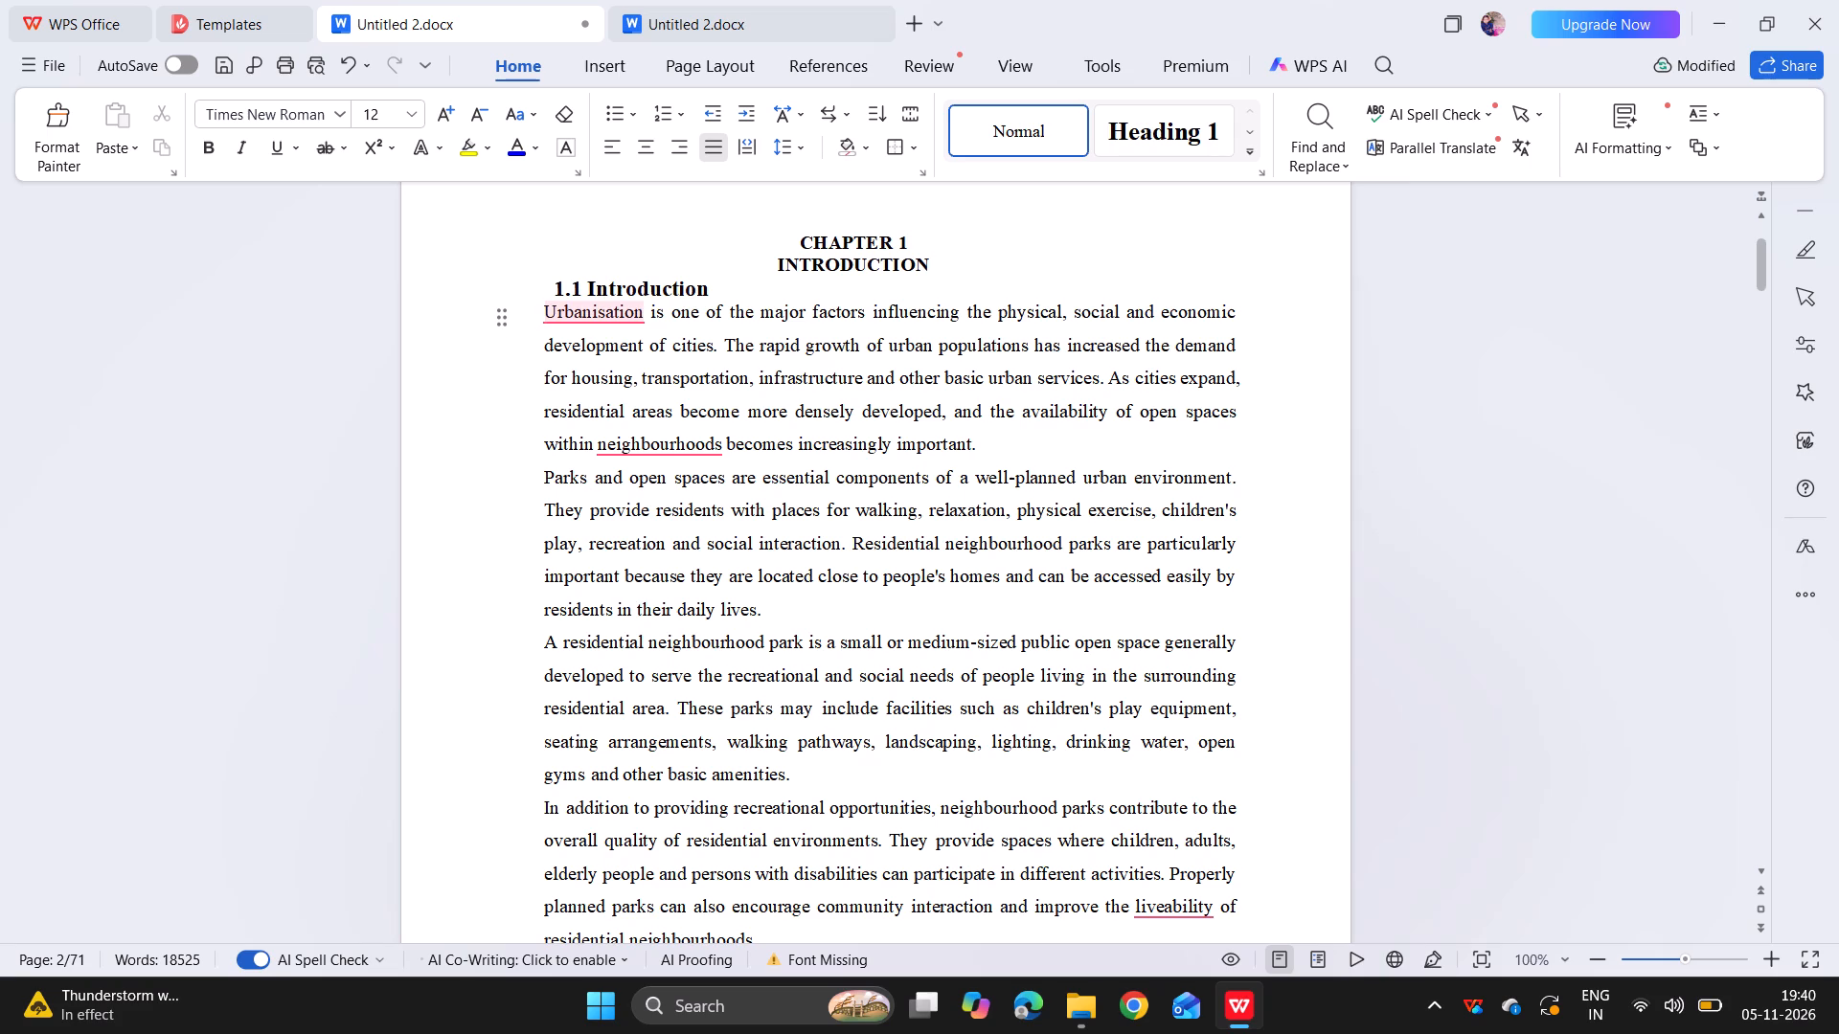
Replace "Urbanisation" at the start of section 1.1 with the suggested spelling "Urbanization".
left_click(552, 312)
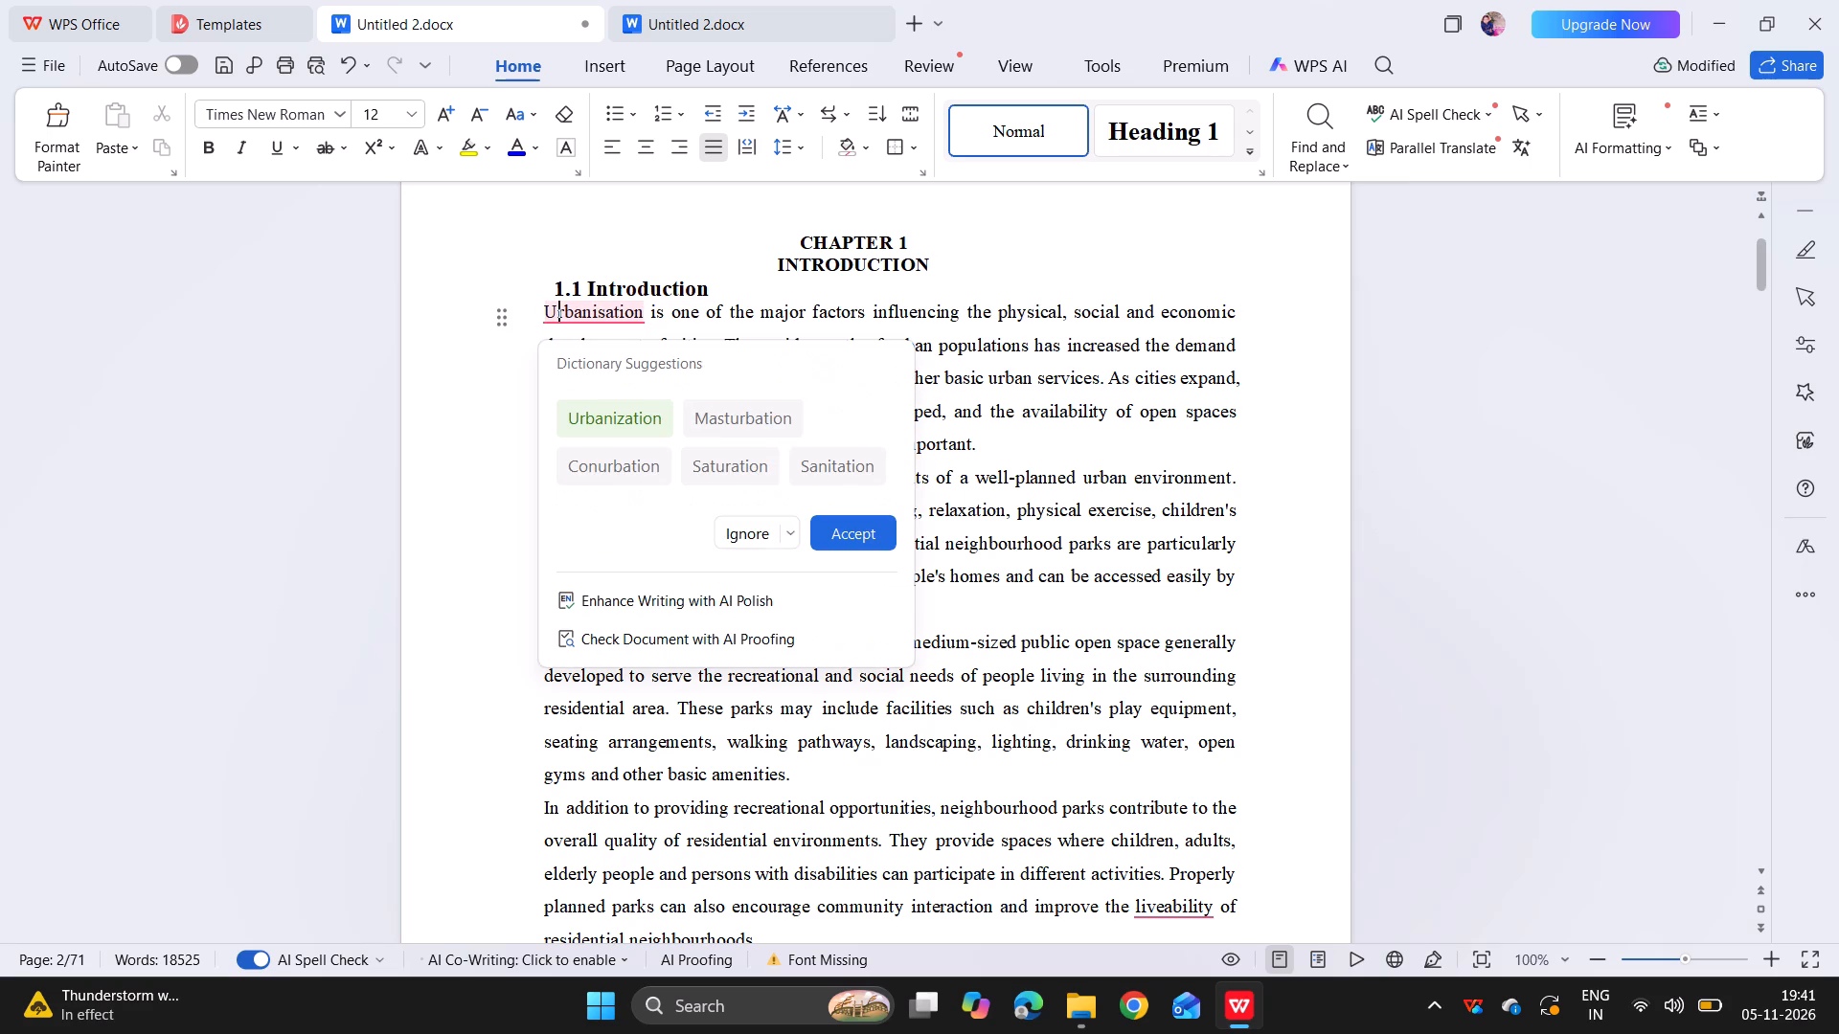
left_click(545, 316)
left_click(625, 418)
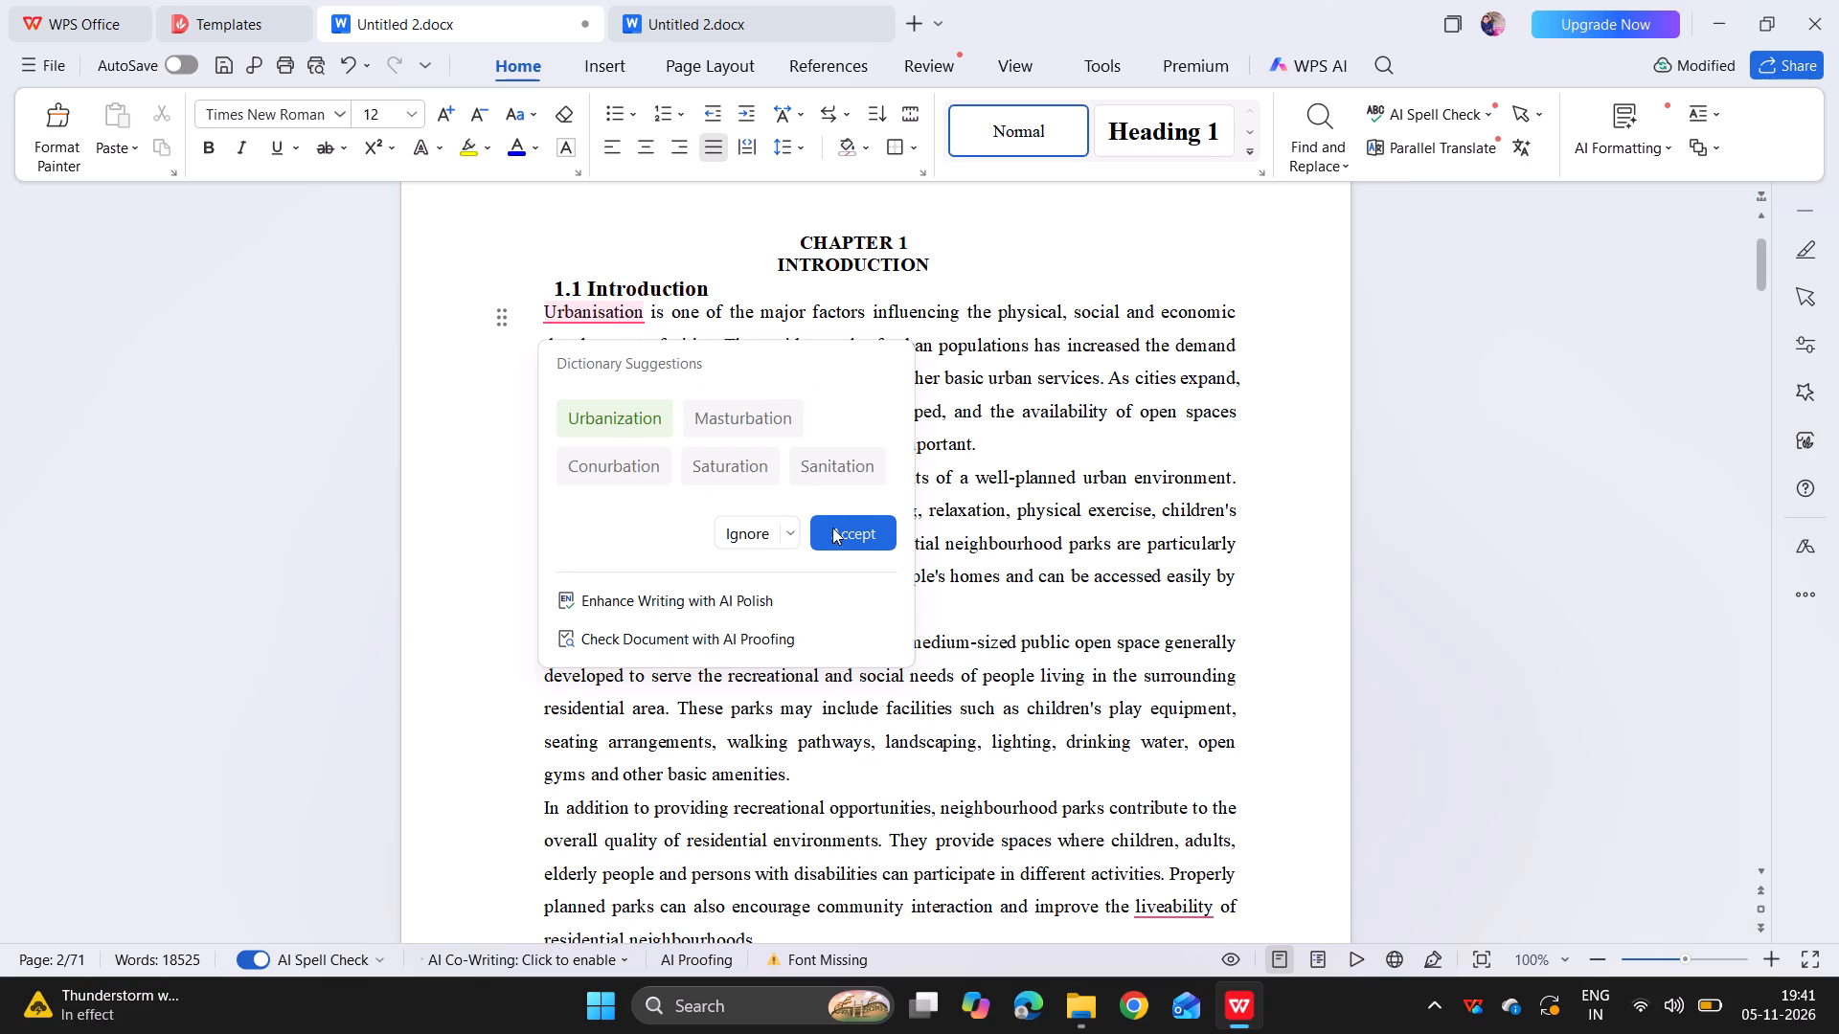
left_click(835, 536)
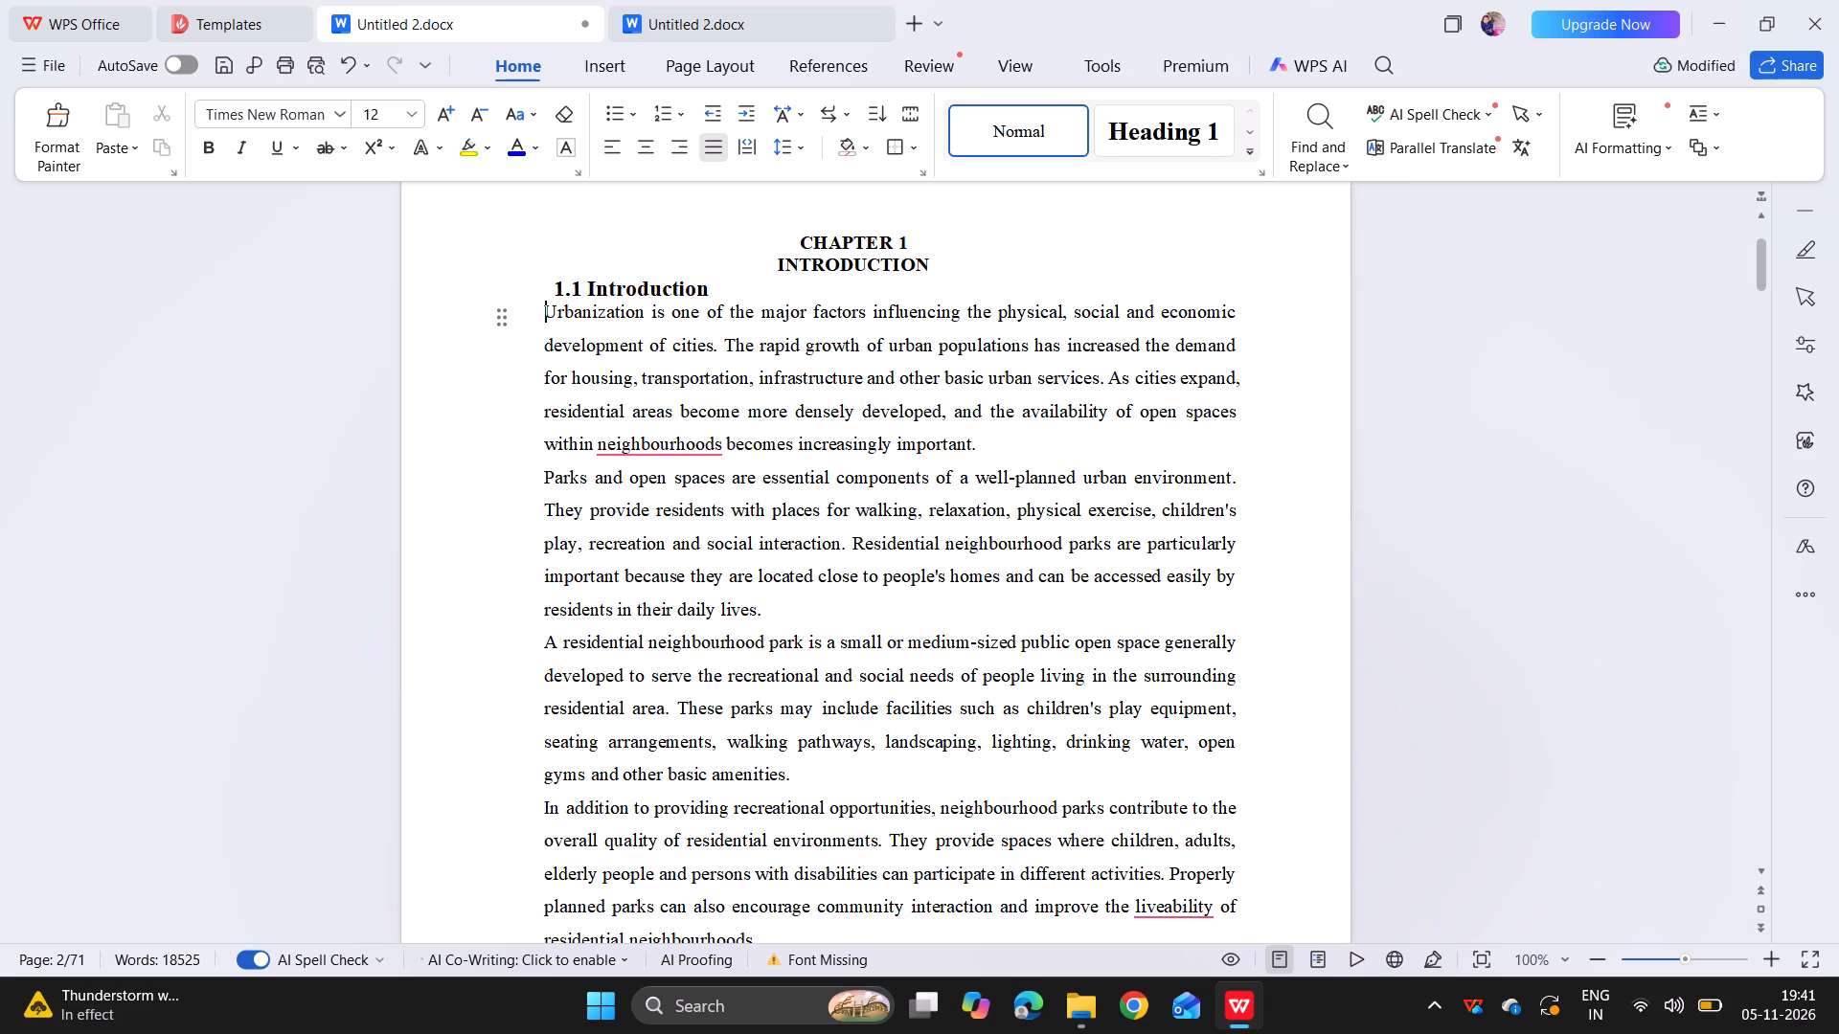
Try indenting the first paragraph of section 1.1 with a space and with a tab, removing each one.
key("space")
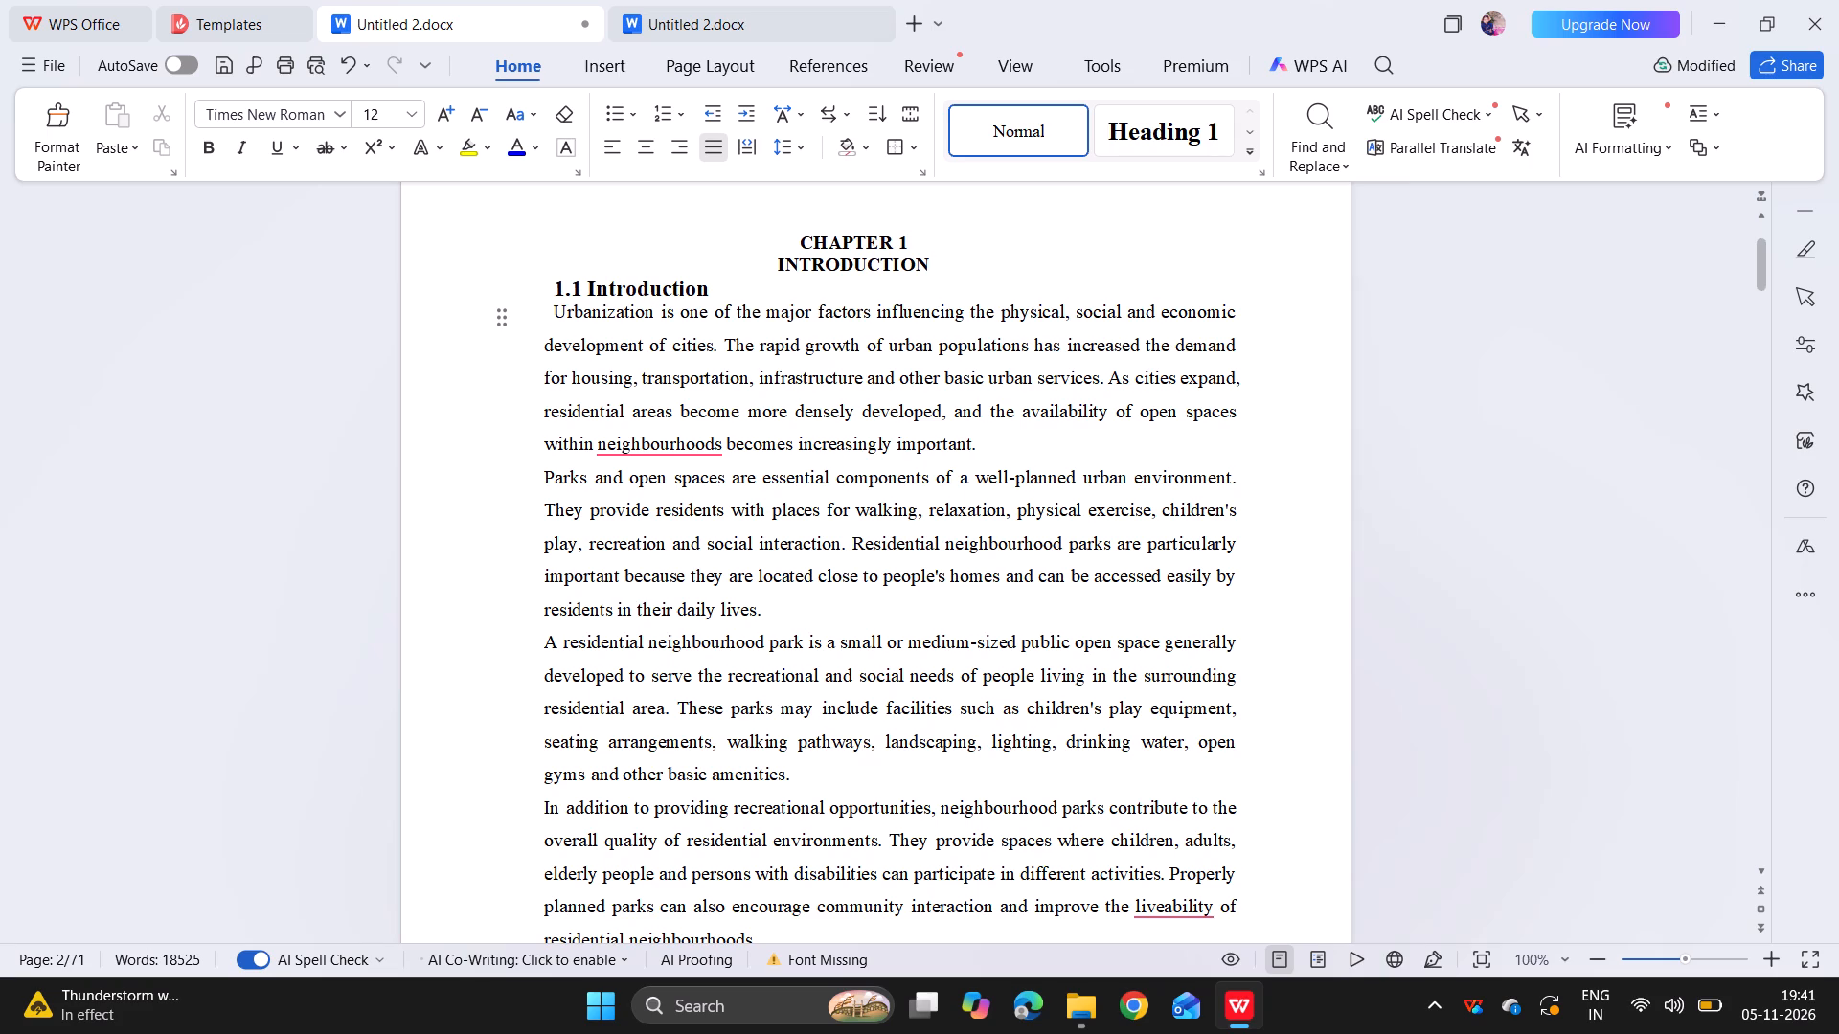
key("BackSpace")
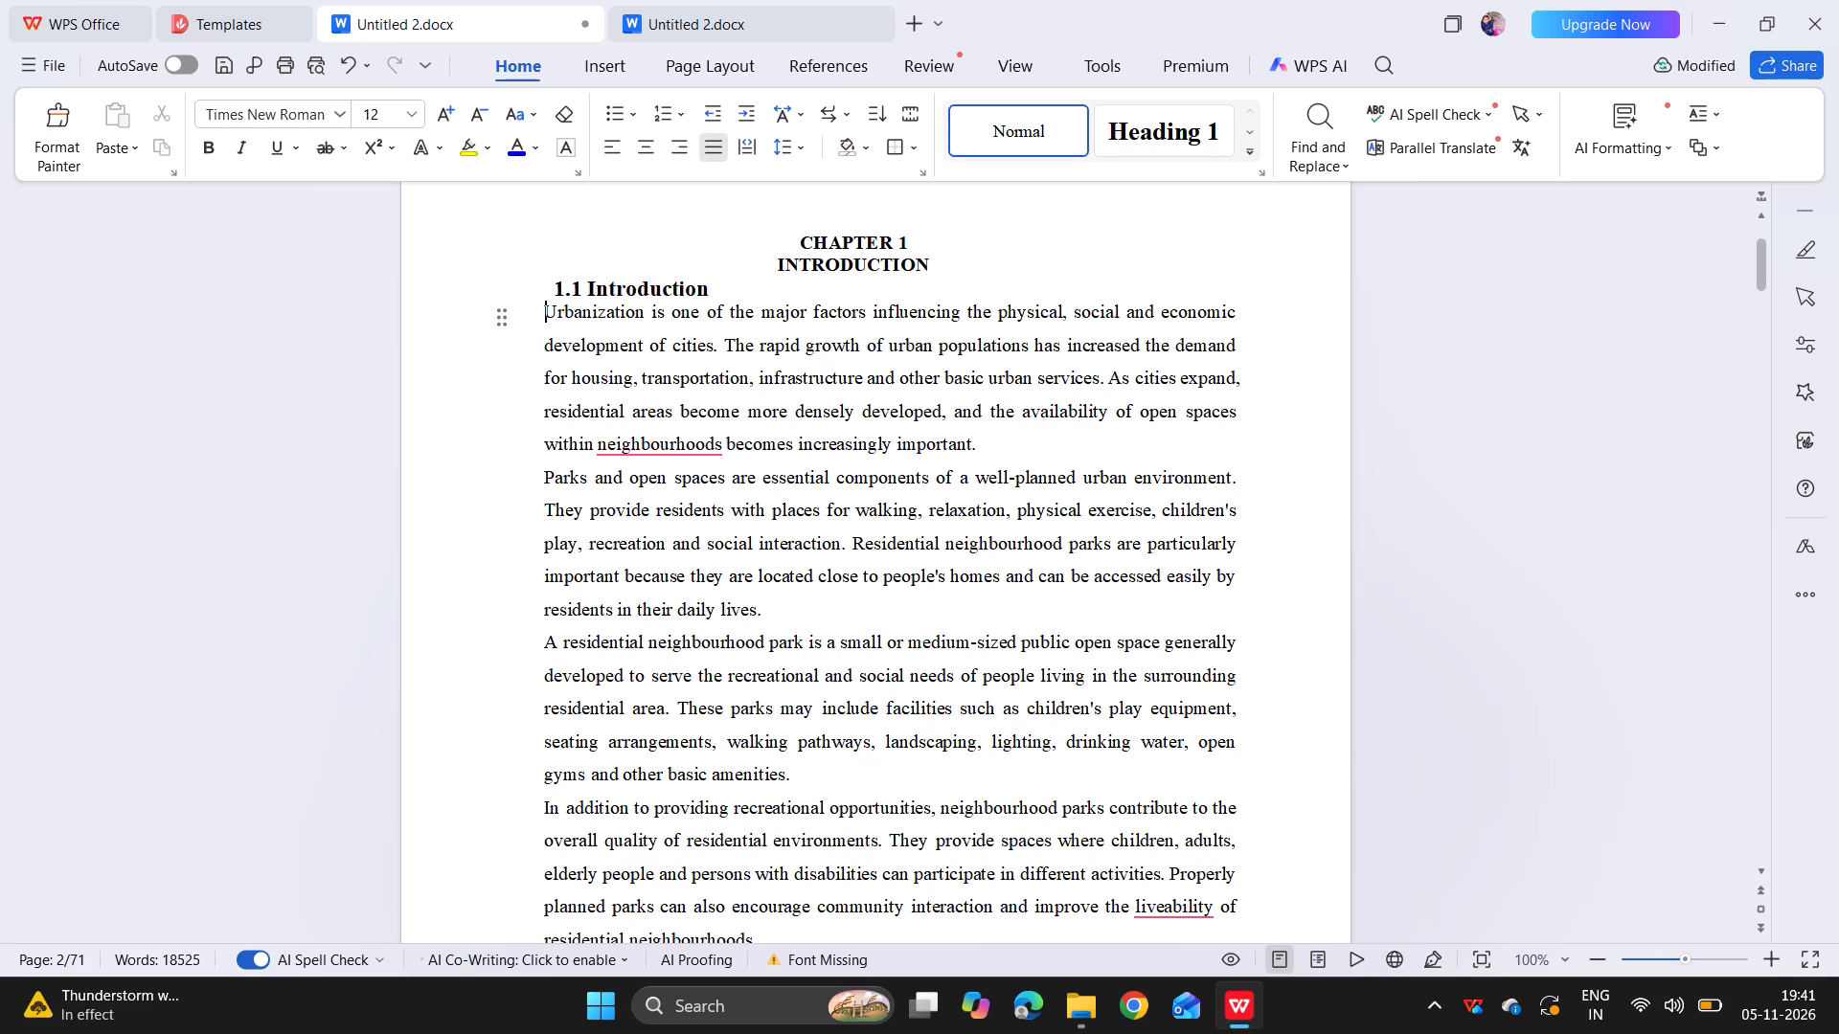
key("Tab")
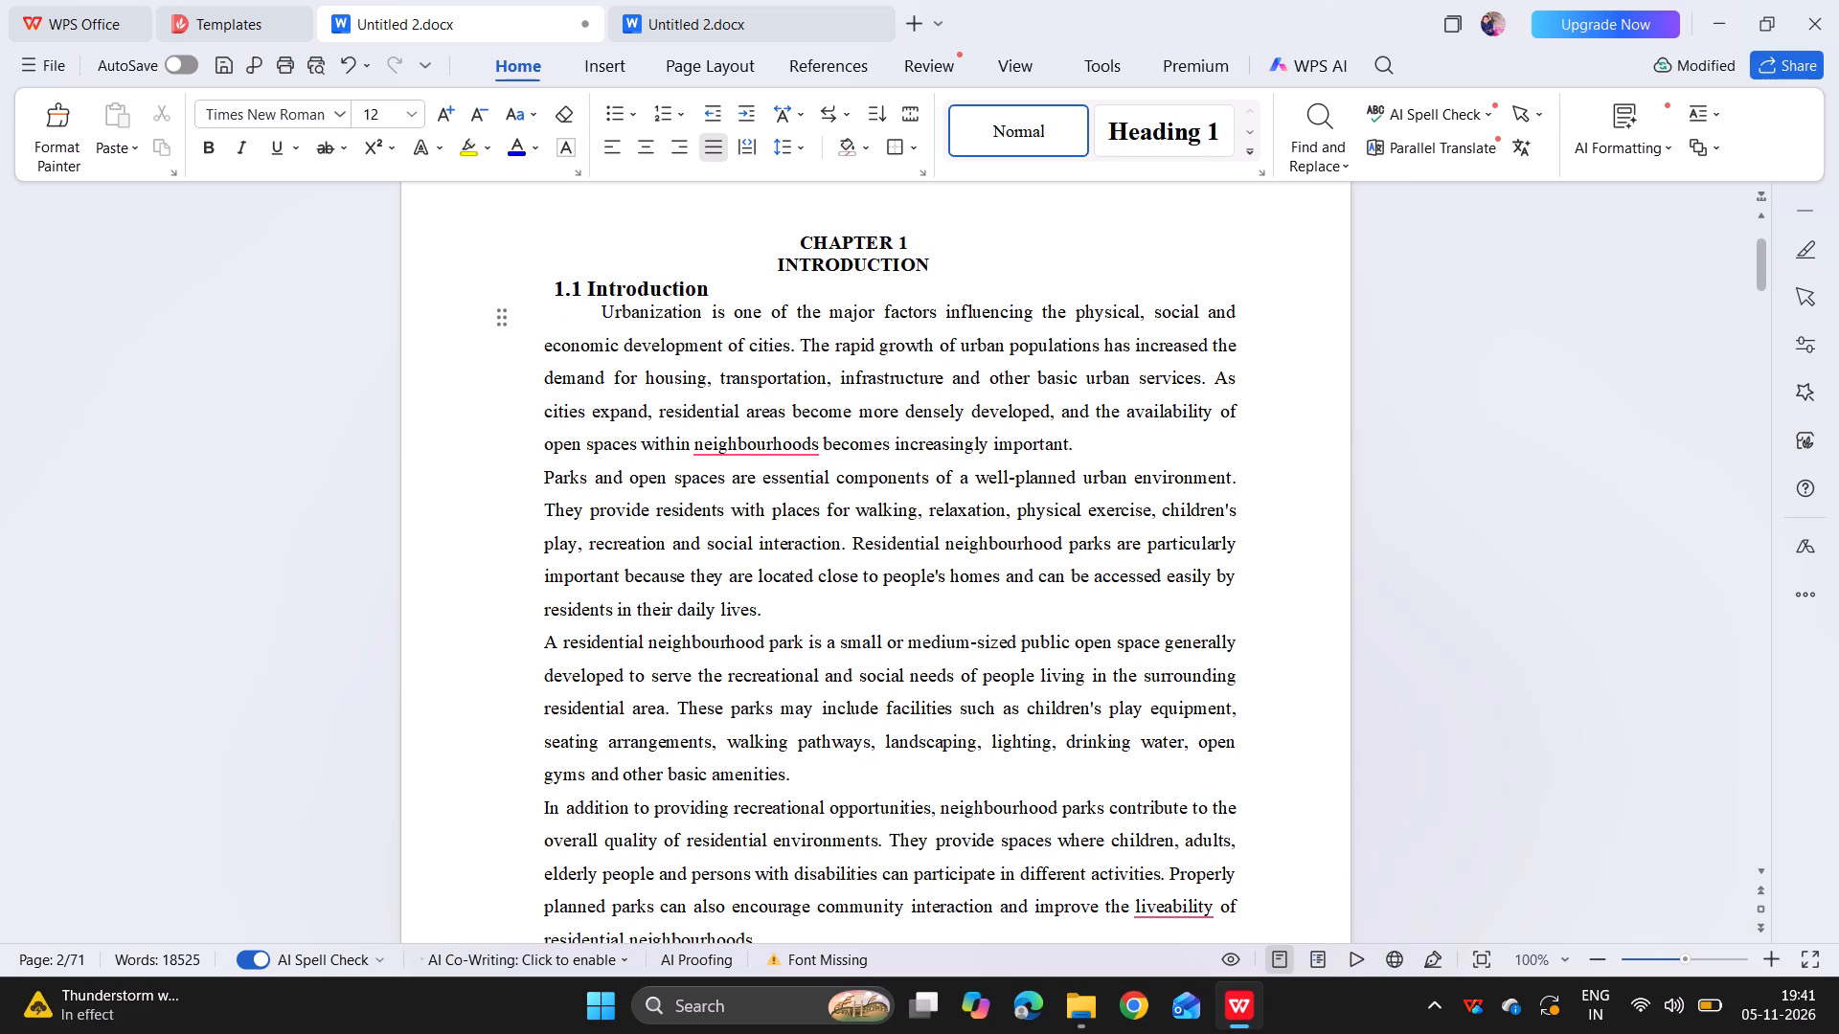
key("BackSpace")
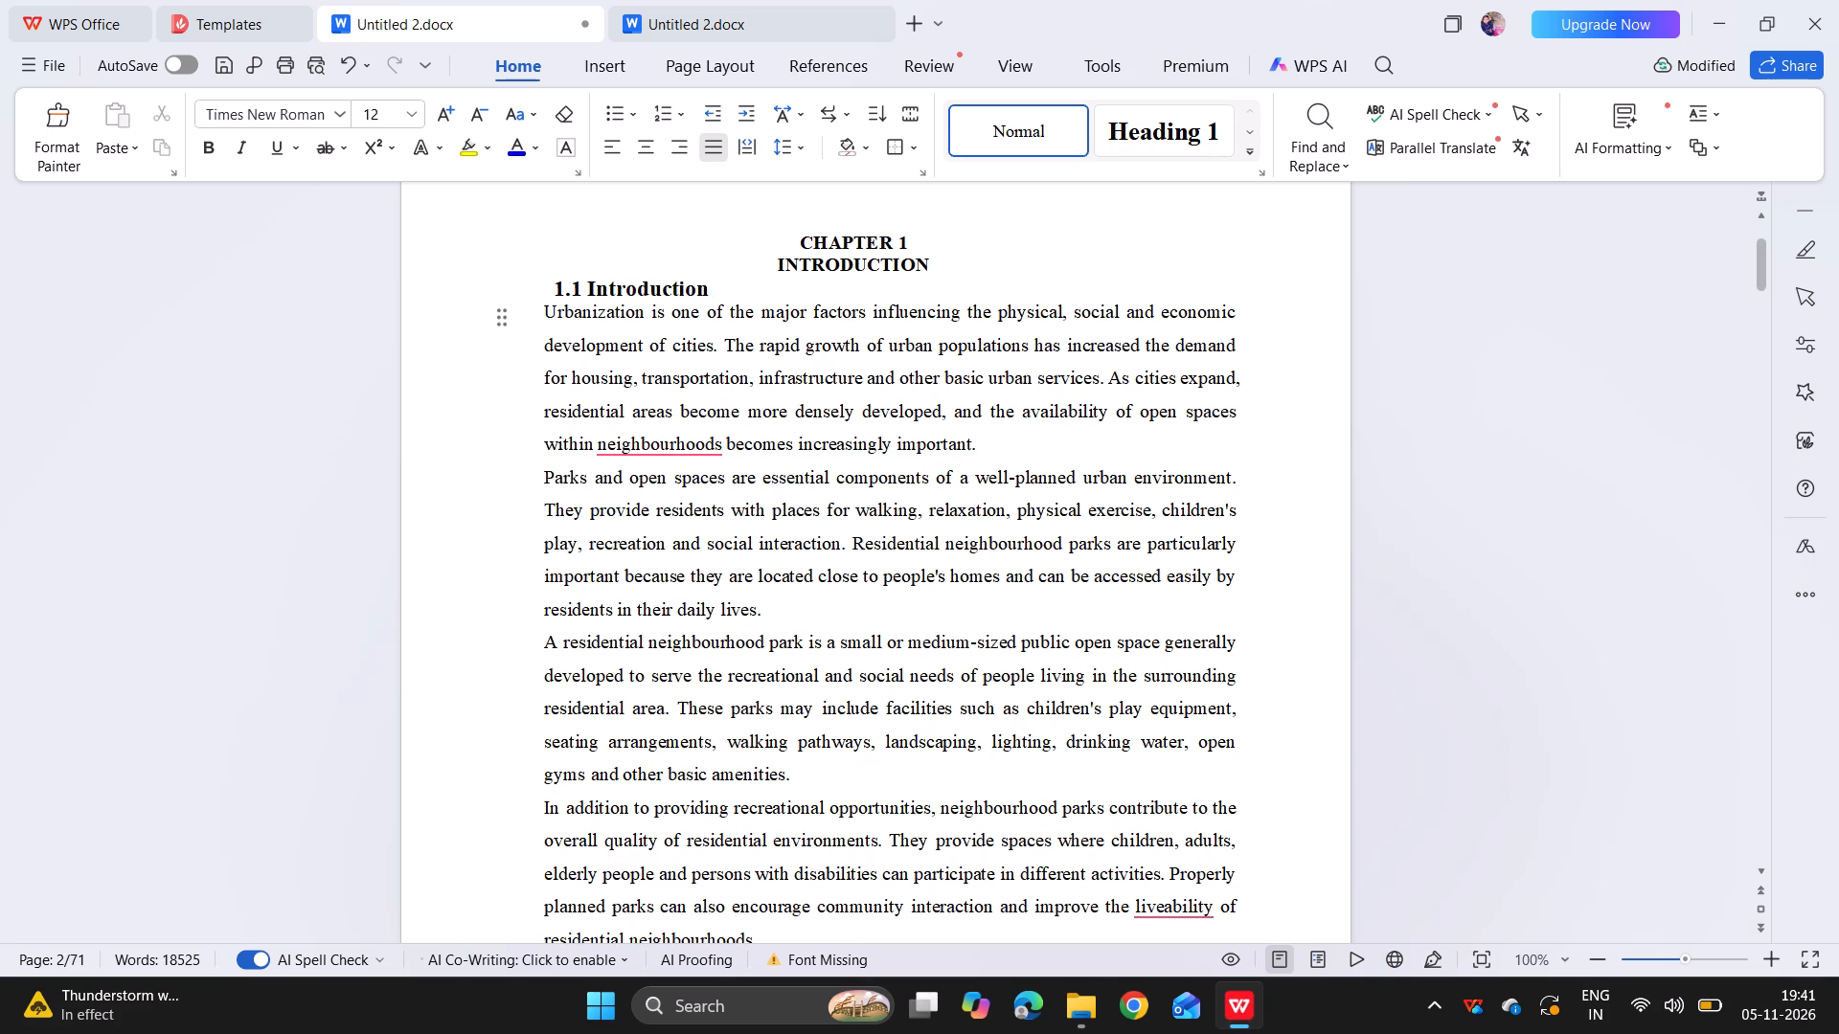
Delete "(Circle 13)" after "LB Nagar Municipality" in the paragraph beginning "The present study focuses", before section 1.2.
scroll(1020, 444, "down", 1)
scroll(920, 503, "down", 4)
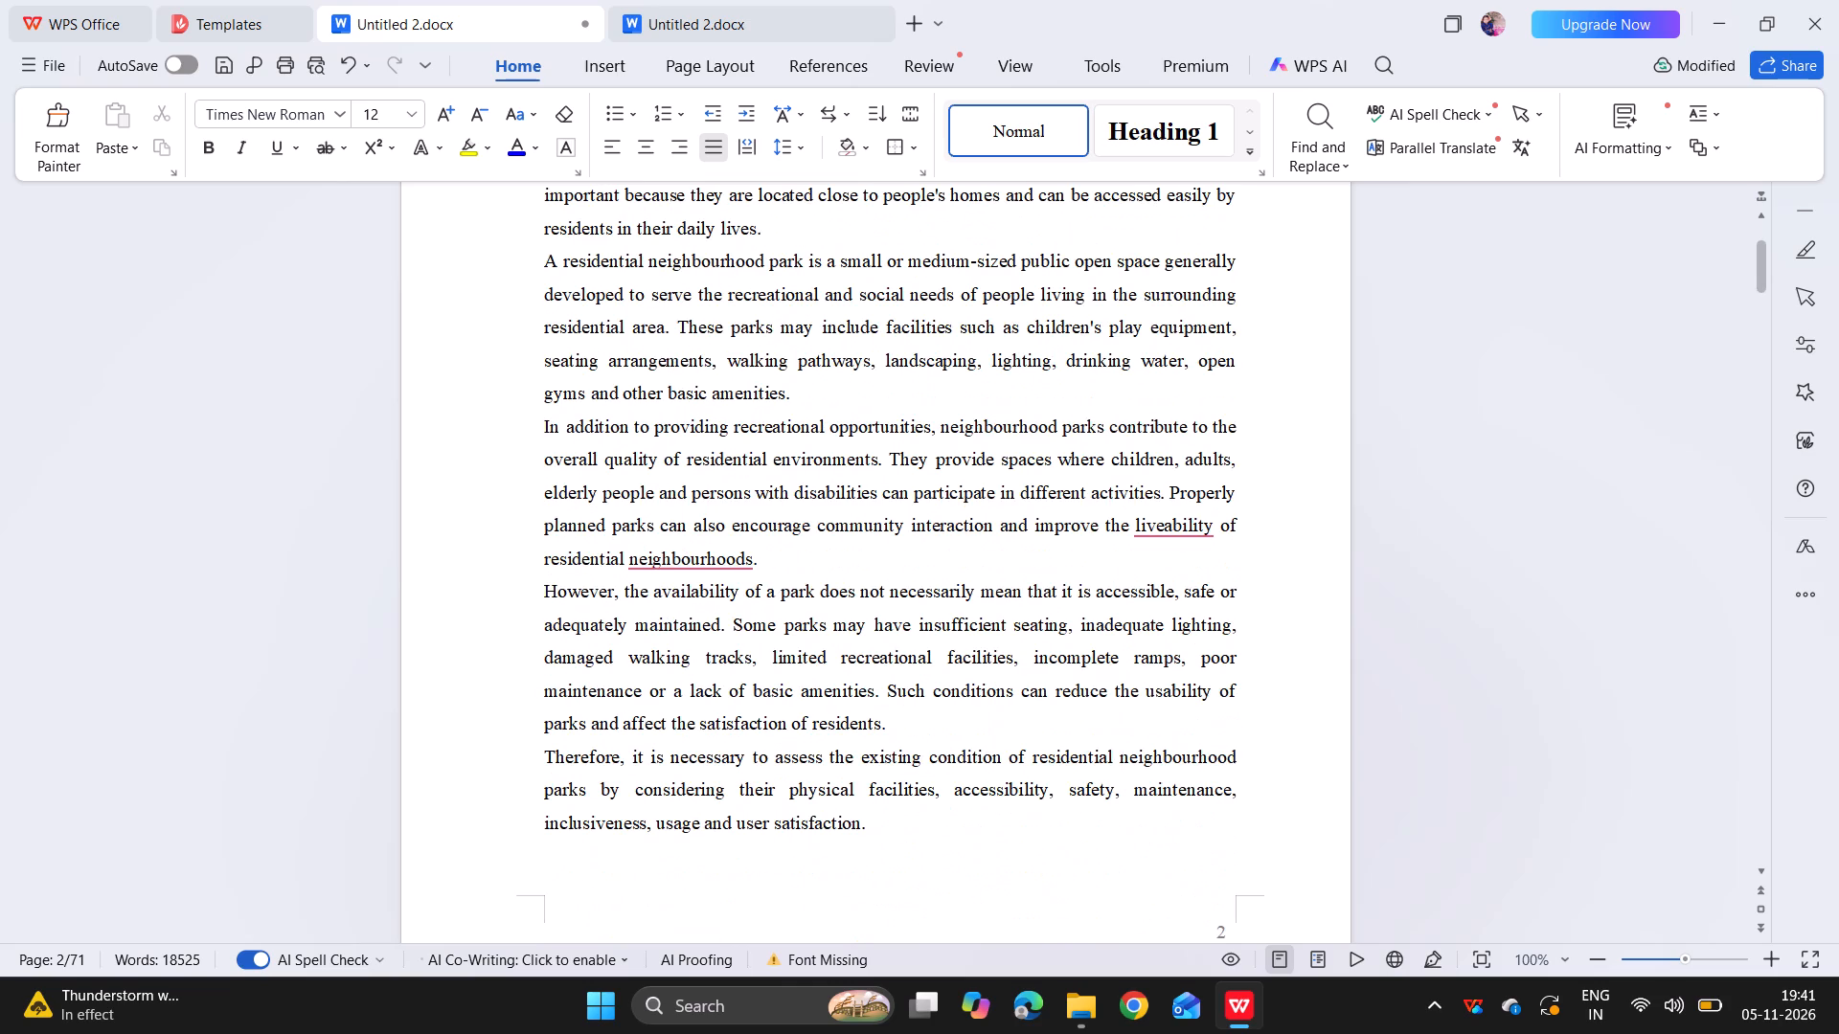
scroll(882, 521, "down", 3)
scroll(1010, 474, "down", 4)
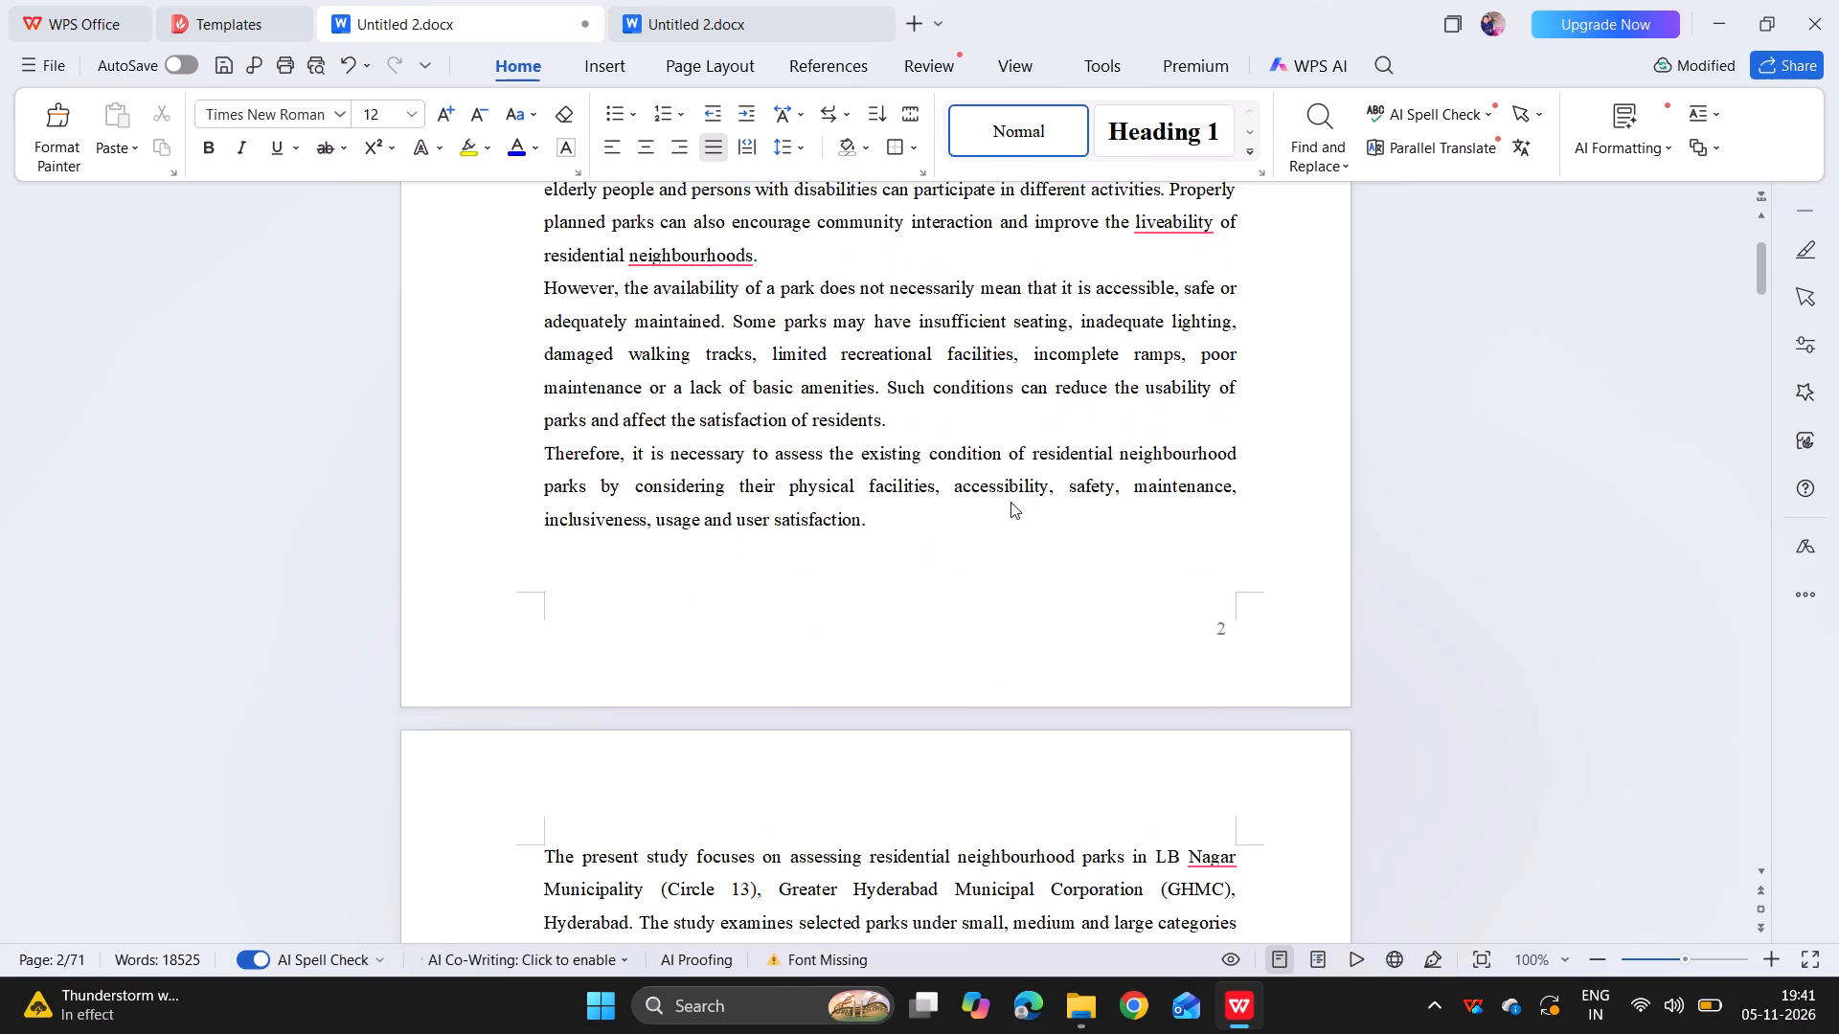
scroll(1008, 510, "down", 4)
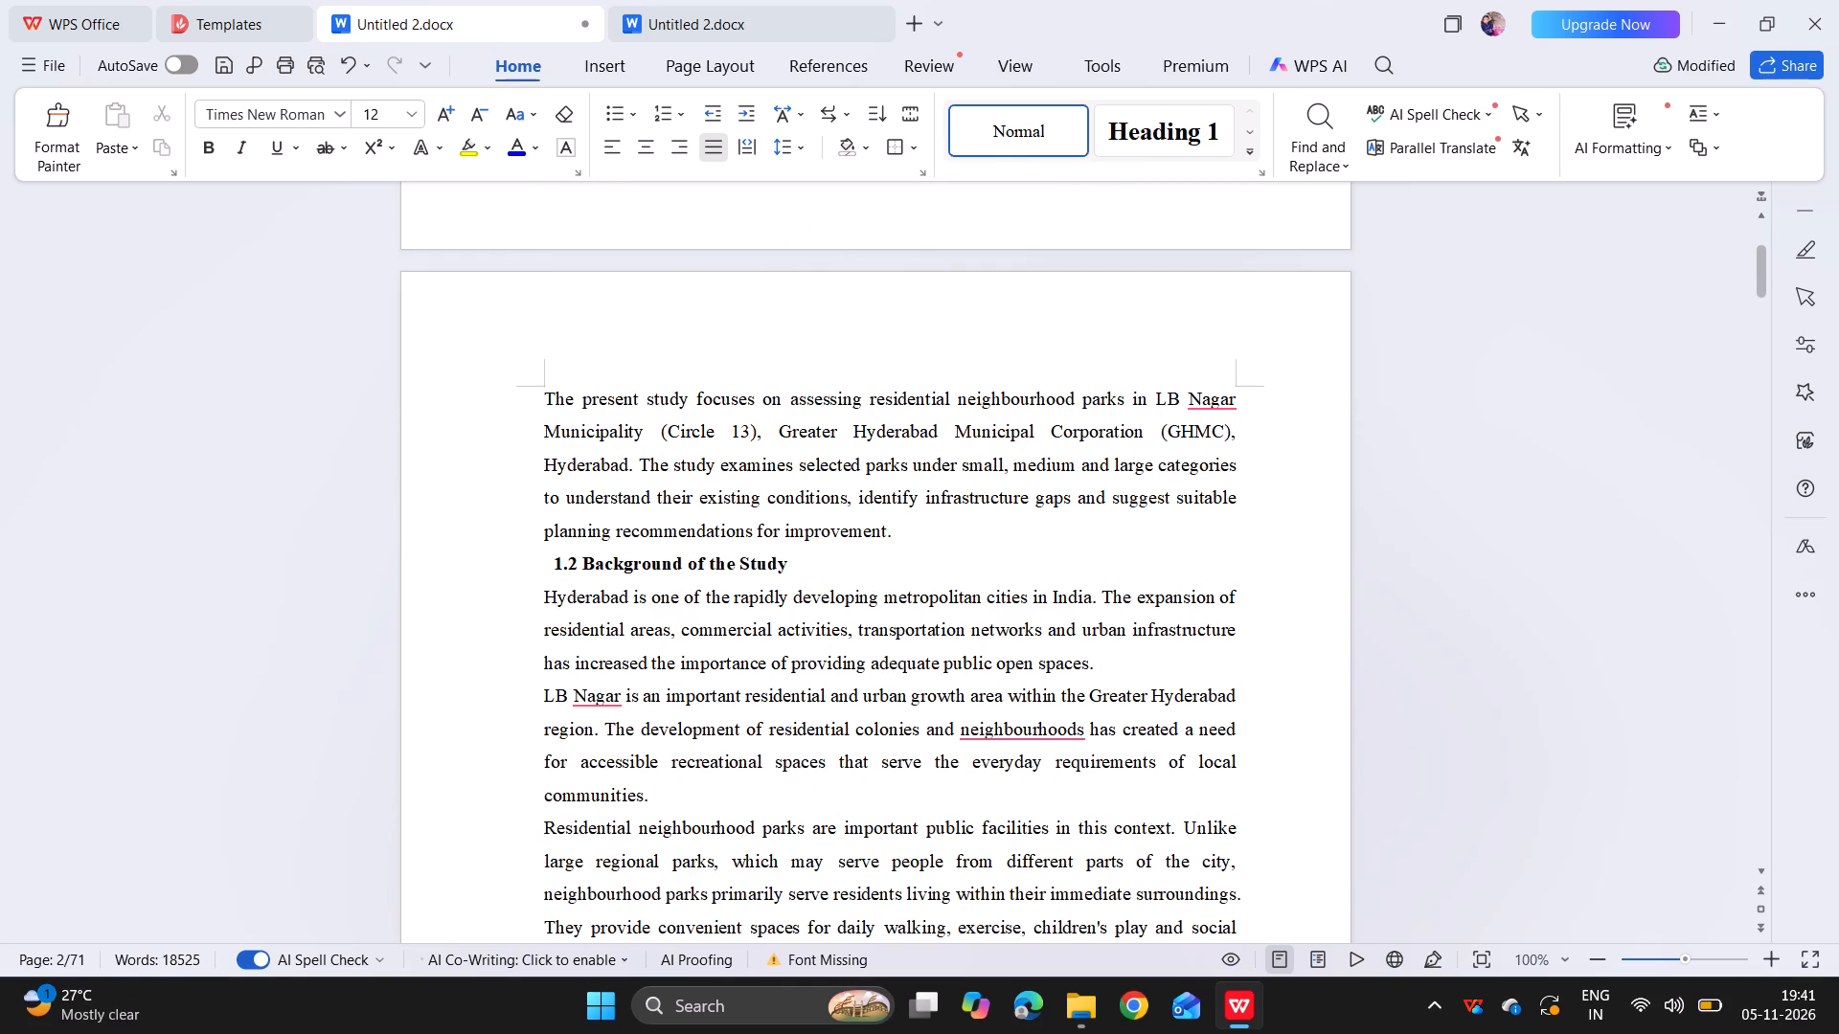
left_click(757, 433)
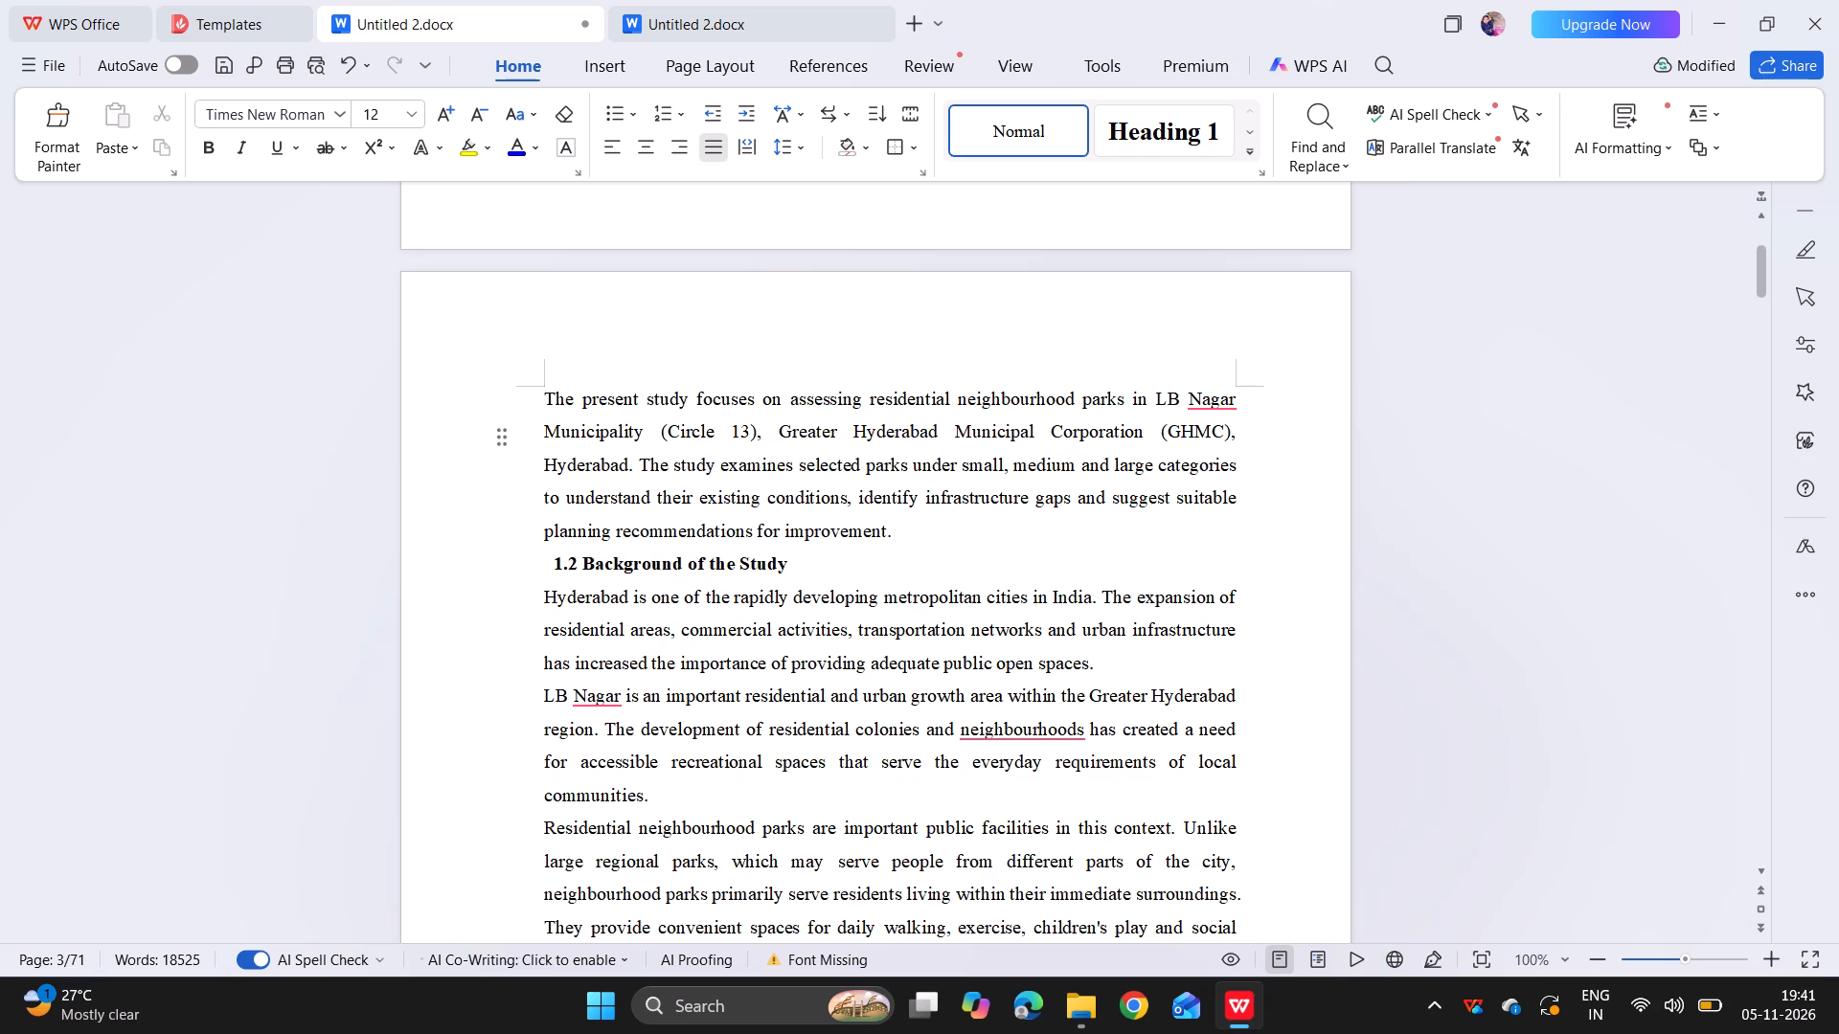
key("BackSpace")
key("BackSpace")
key("BackSpace")
key("BackSpace")
key("BackSpace")
key("BackSpace")
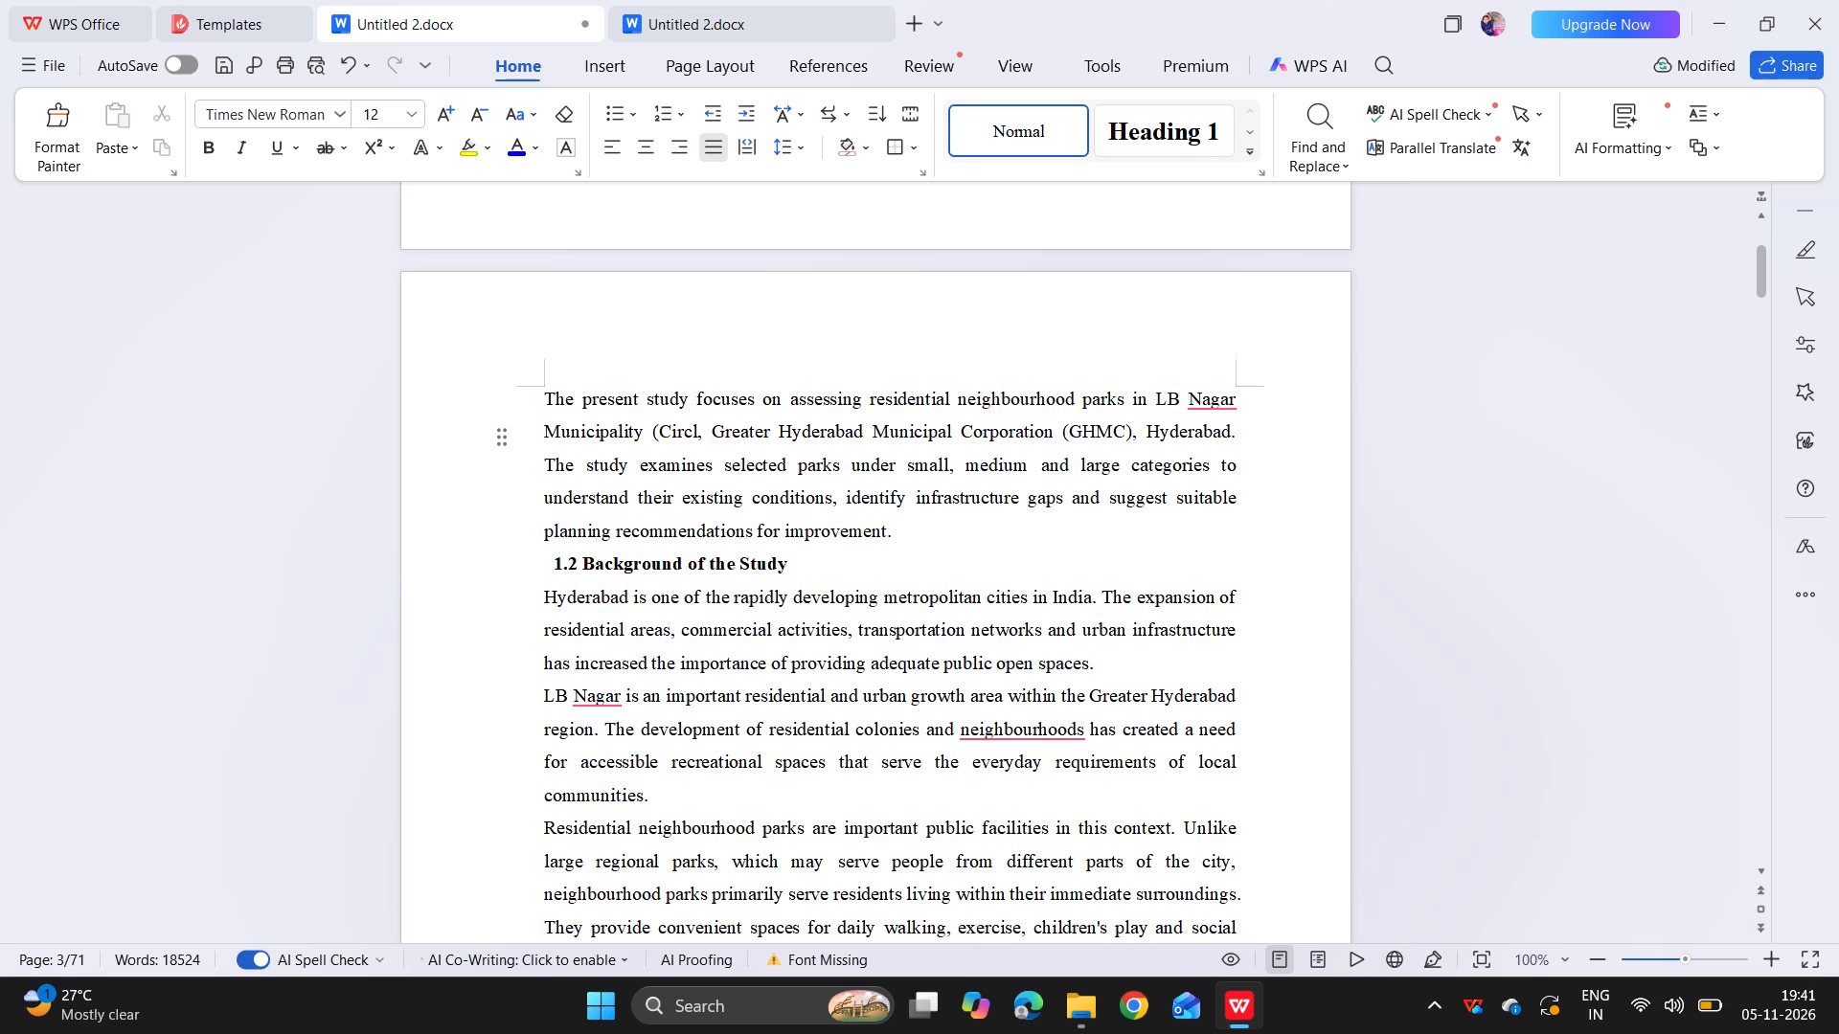
key("BackSpace")
key("BackSpace")
key("BackSpace")
key("BackSpace")
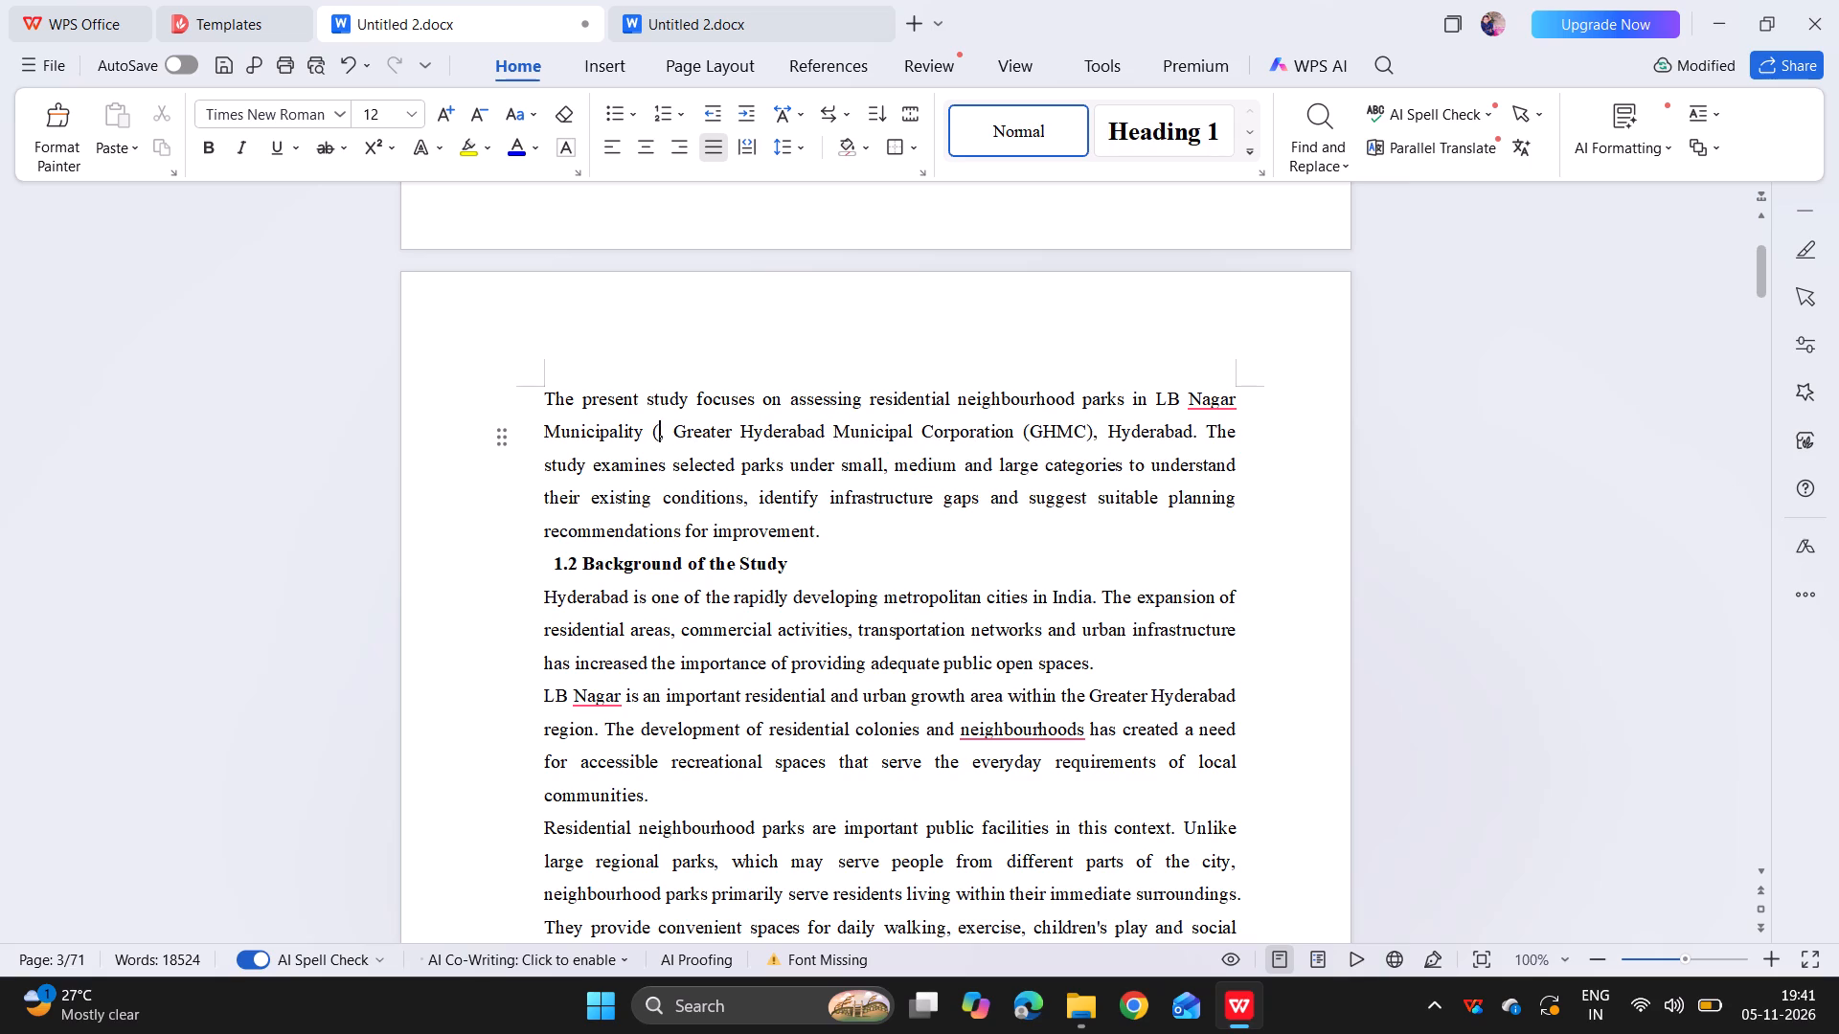
key("BackSpace")
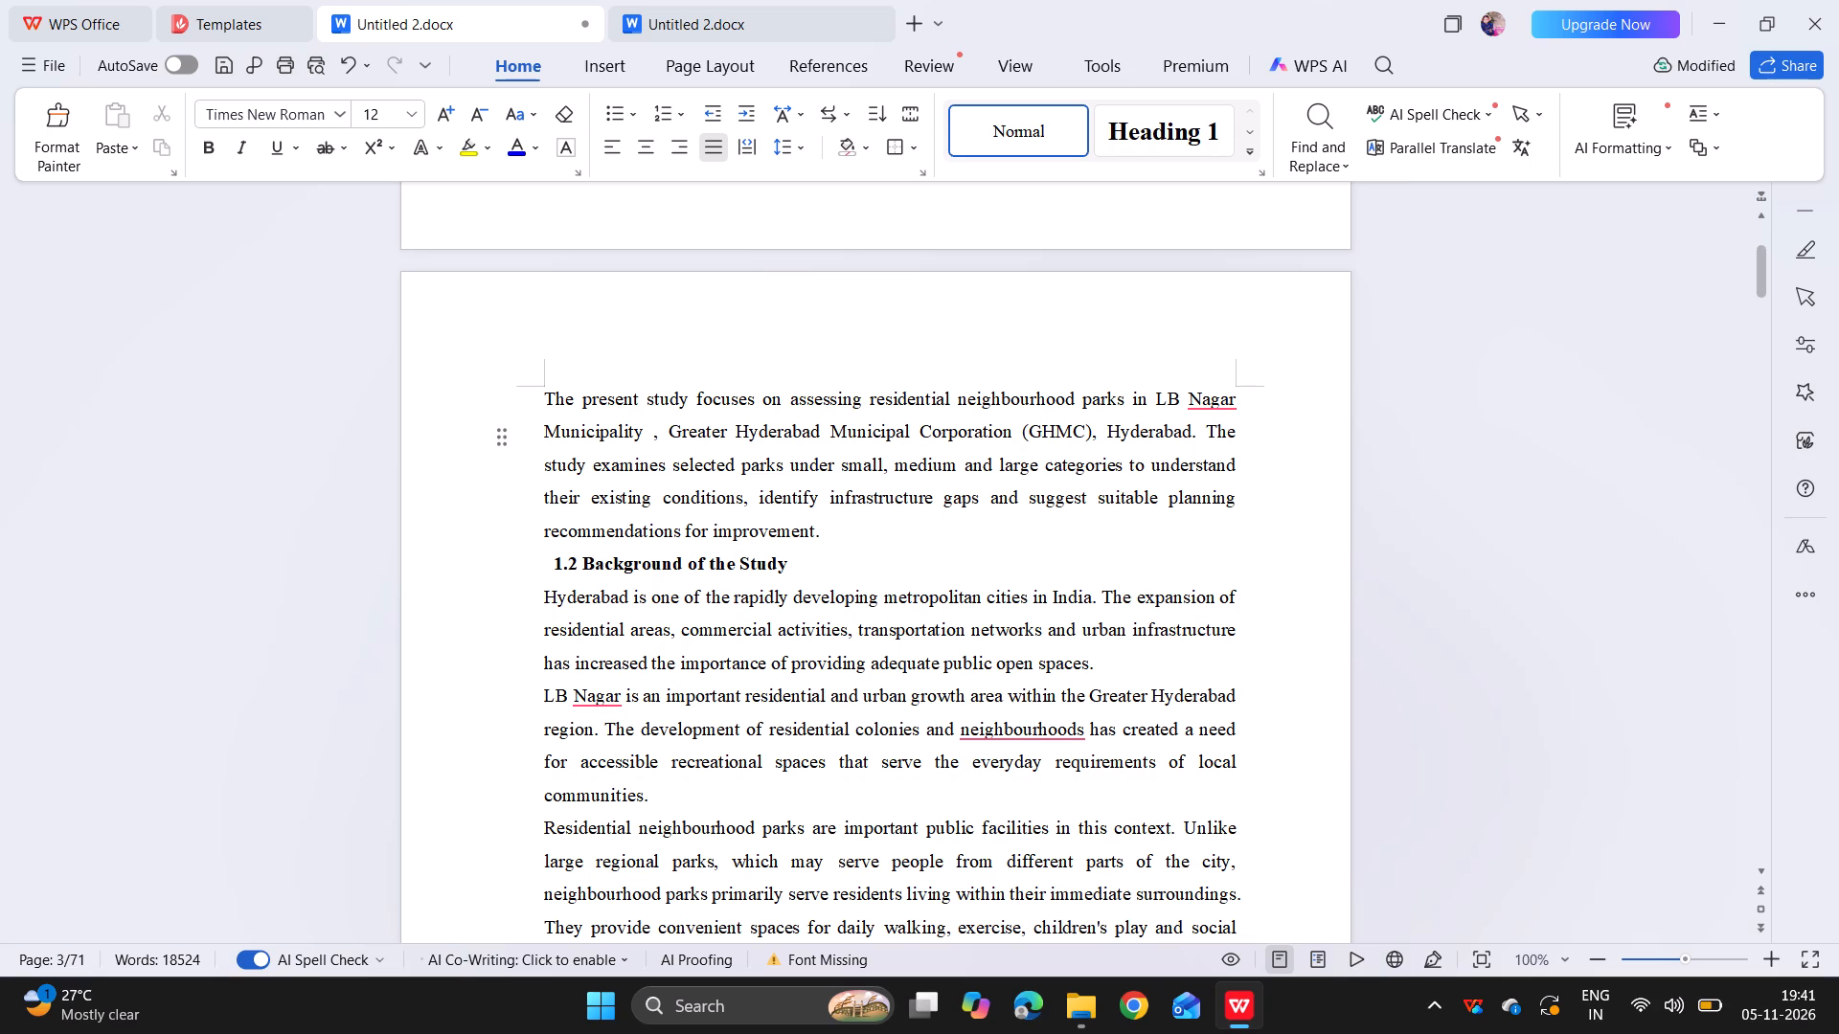
Remove the space between the comma and "Greater Hyderabad Municipal Corporation" in that same paragraph.
left_click(668, 431)
key("BackSpace")
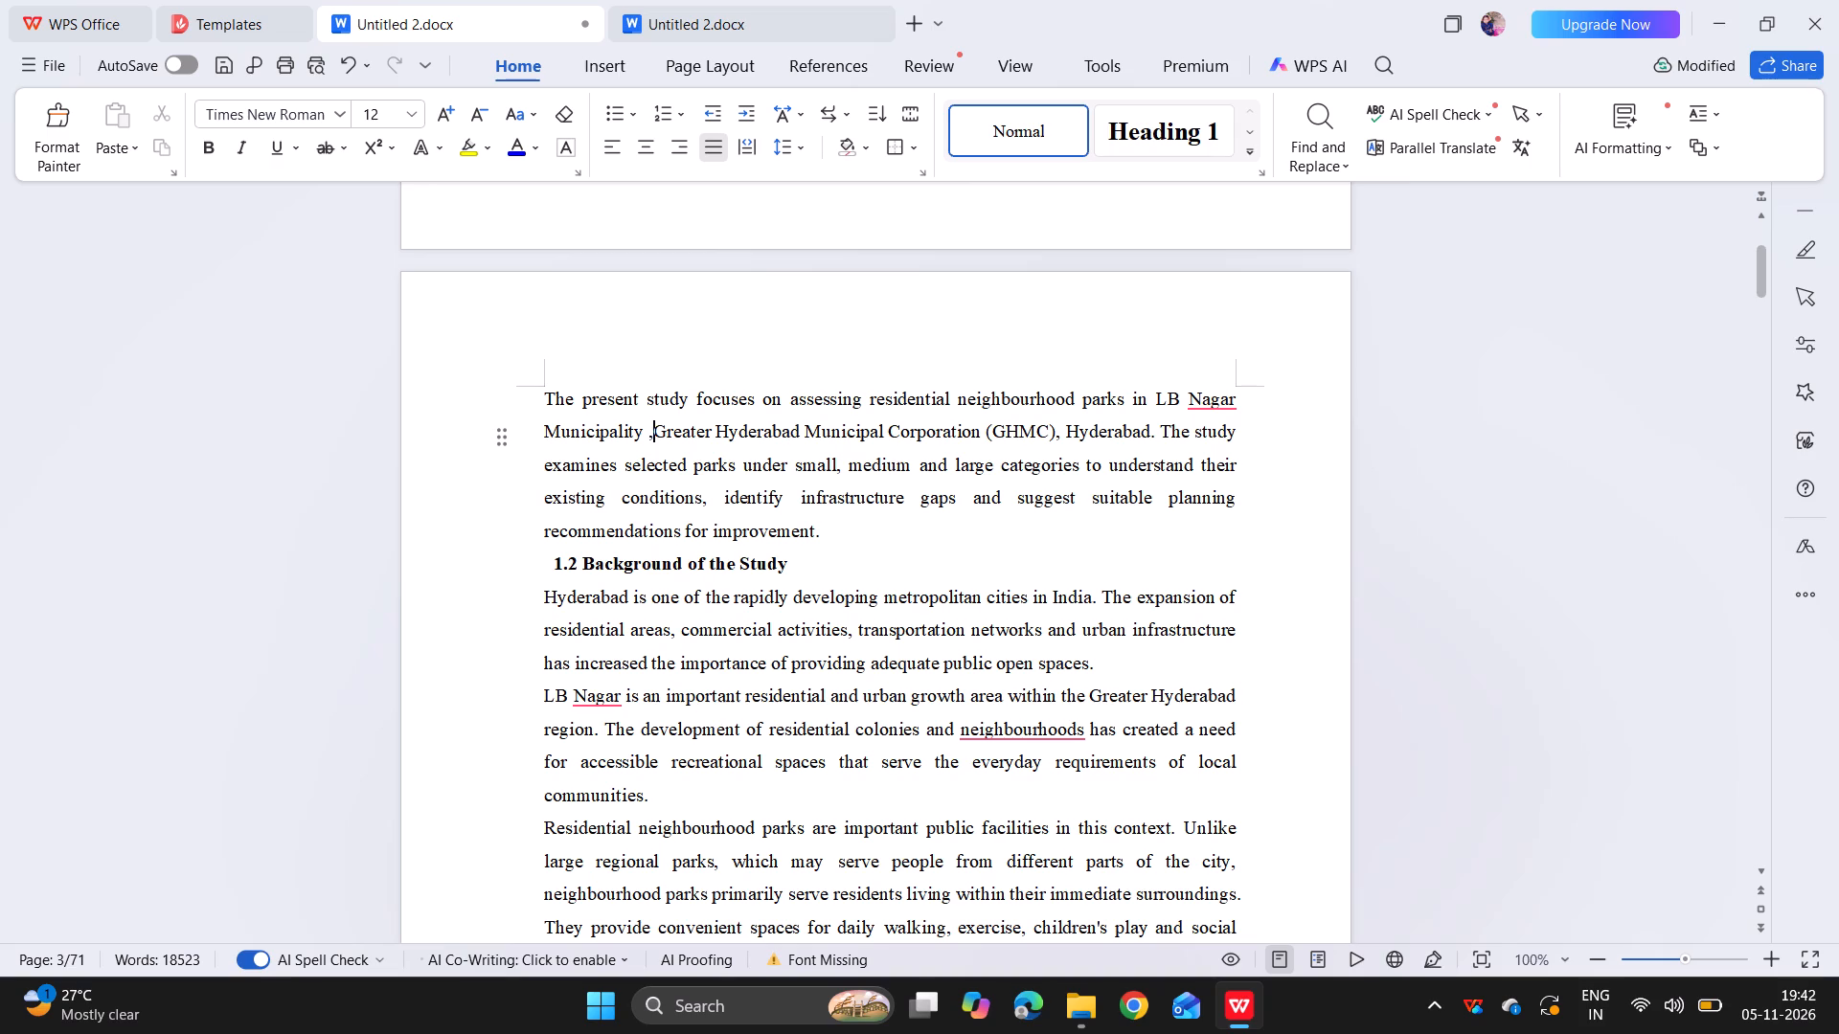
Delete "(Circle 13)" and the space before it in the section 1.2 paragraph beginning "The study area, LB Nagar Municipality".
scroll(813, 562, "down", 1)
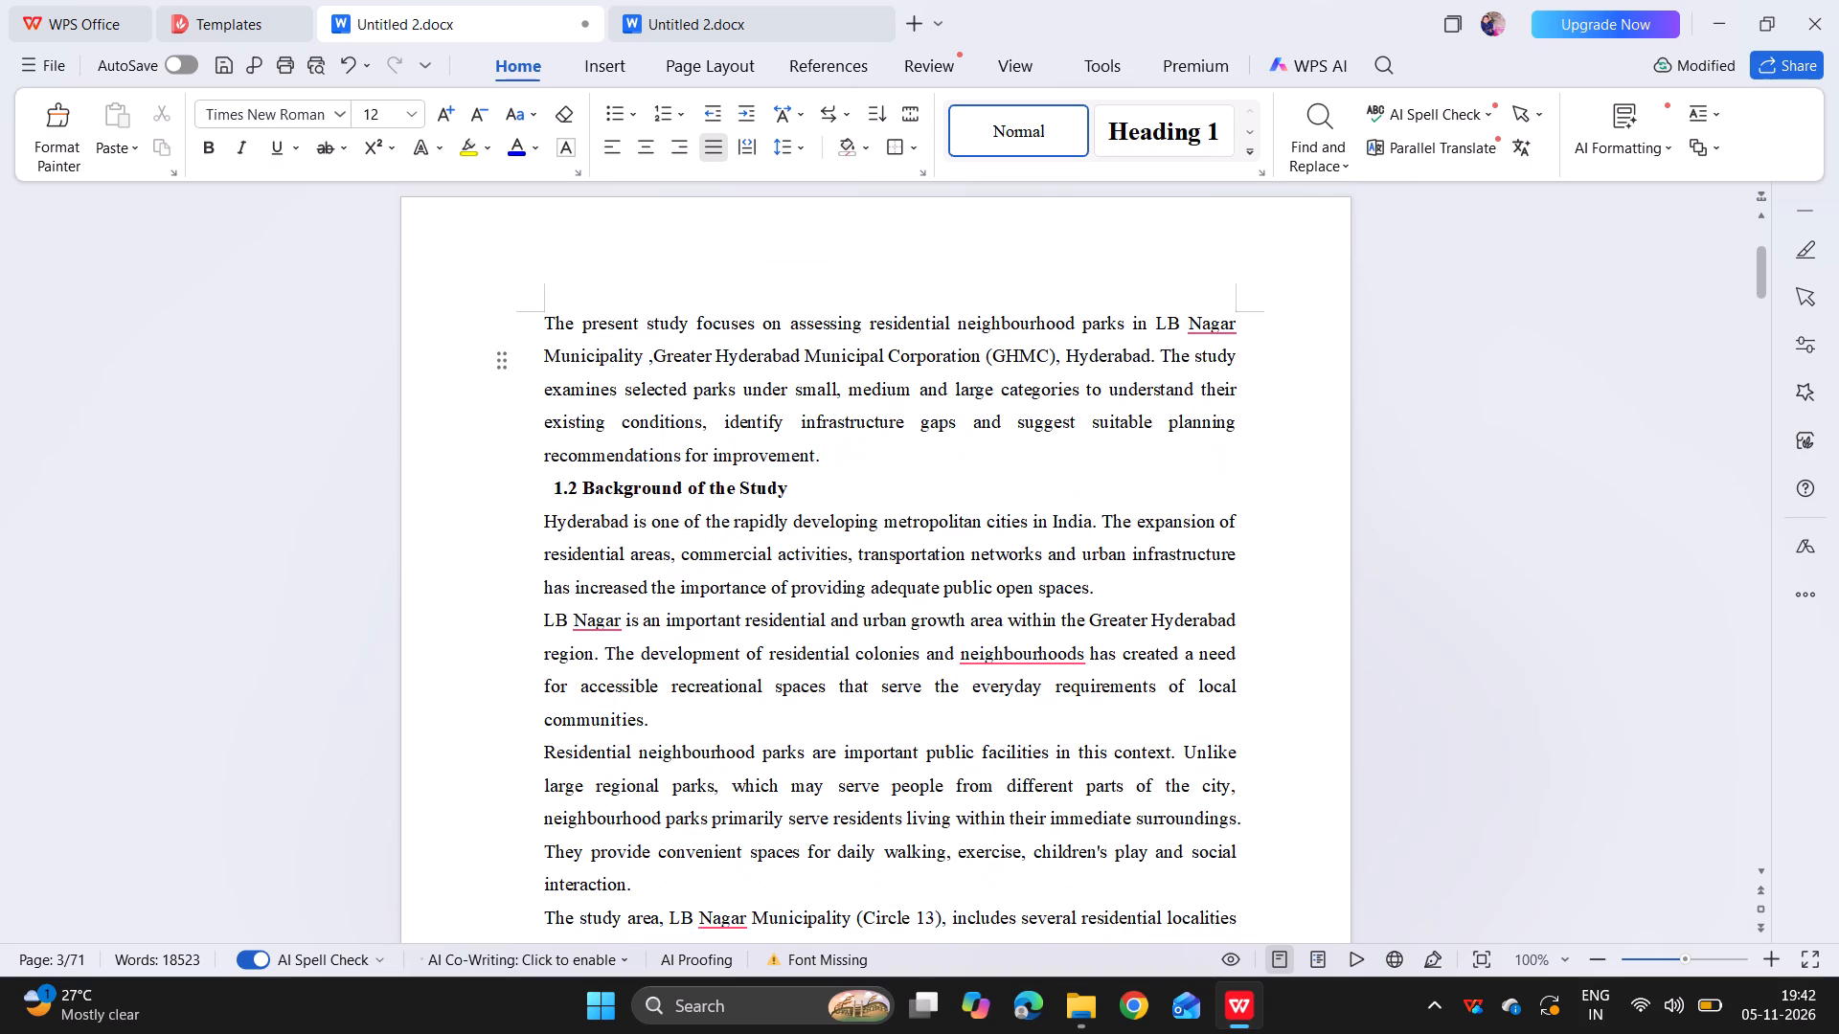
scroll(813, 562, "down", 1)
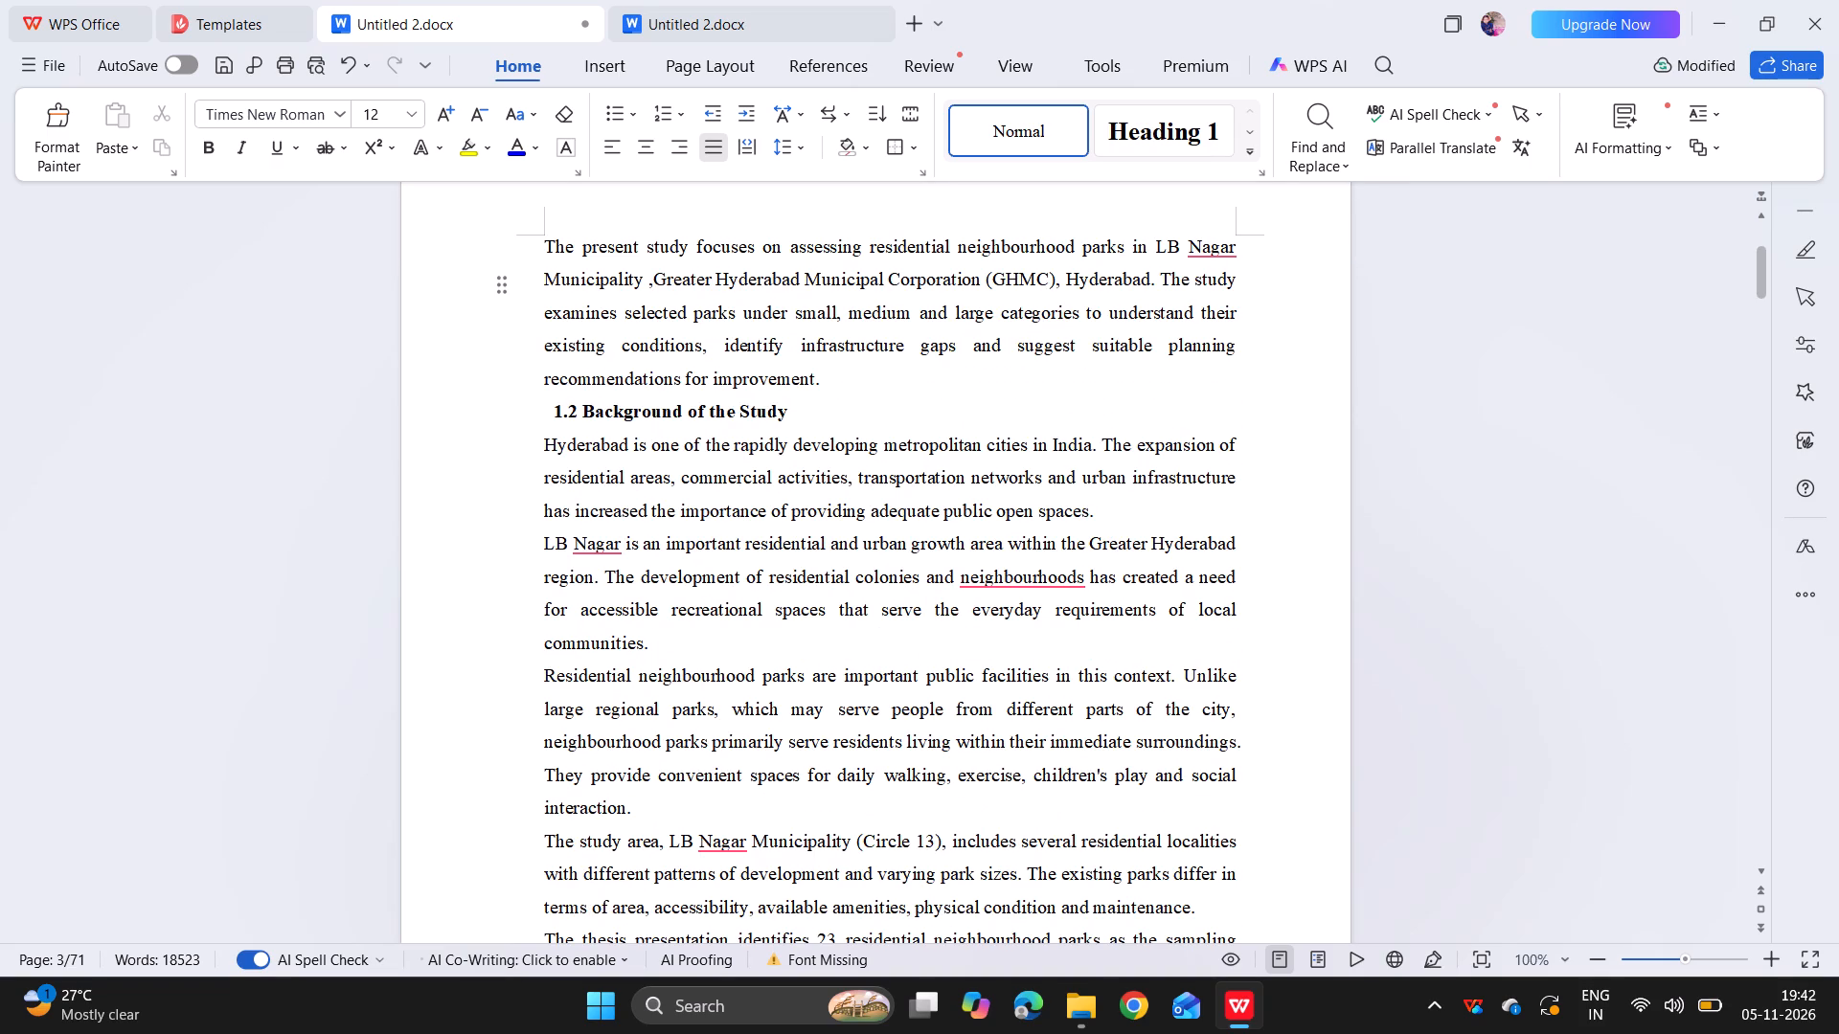
scroll(957, 460, "down", 4)
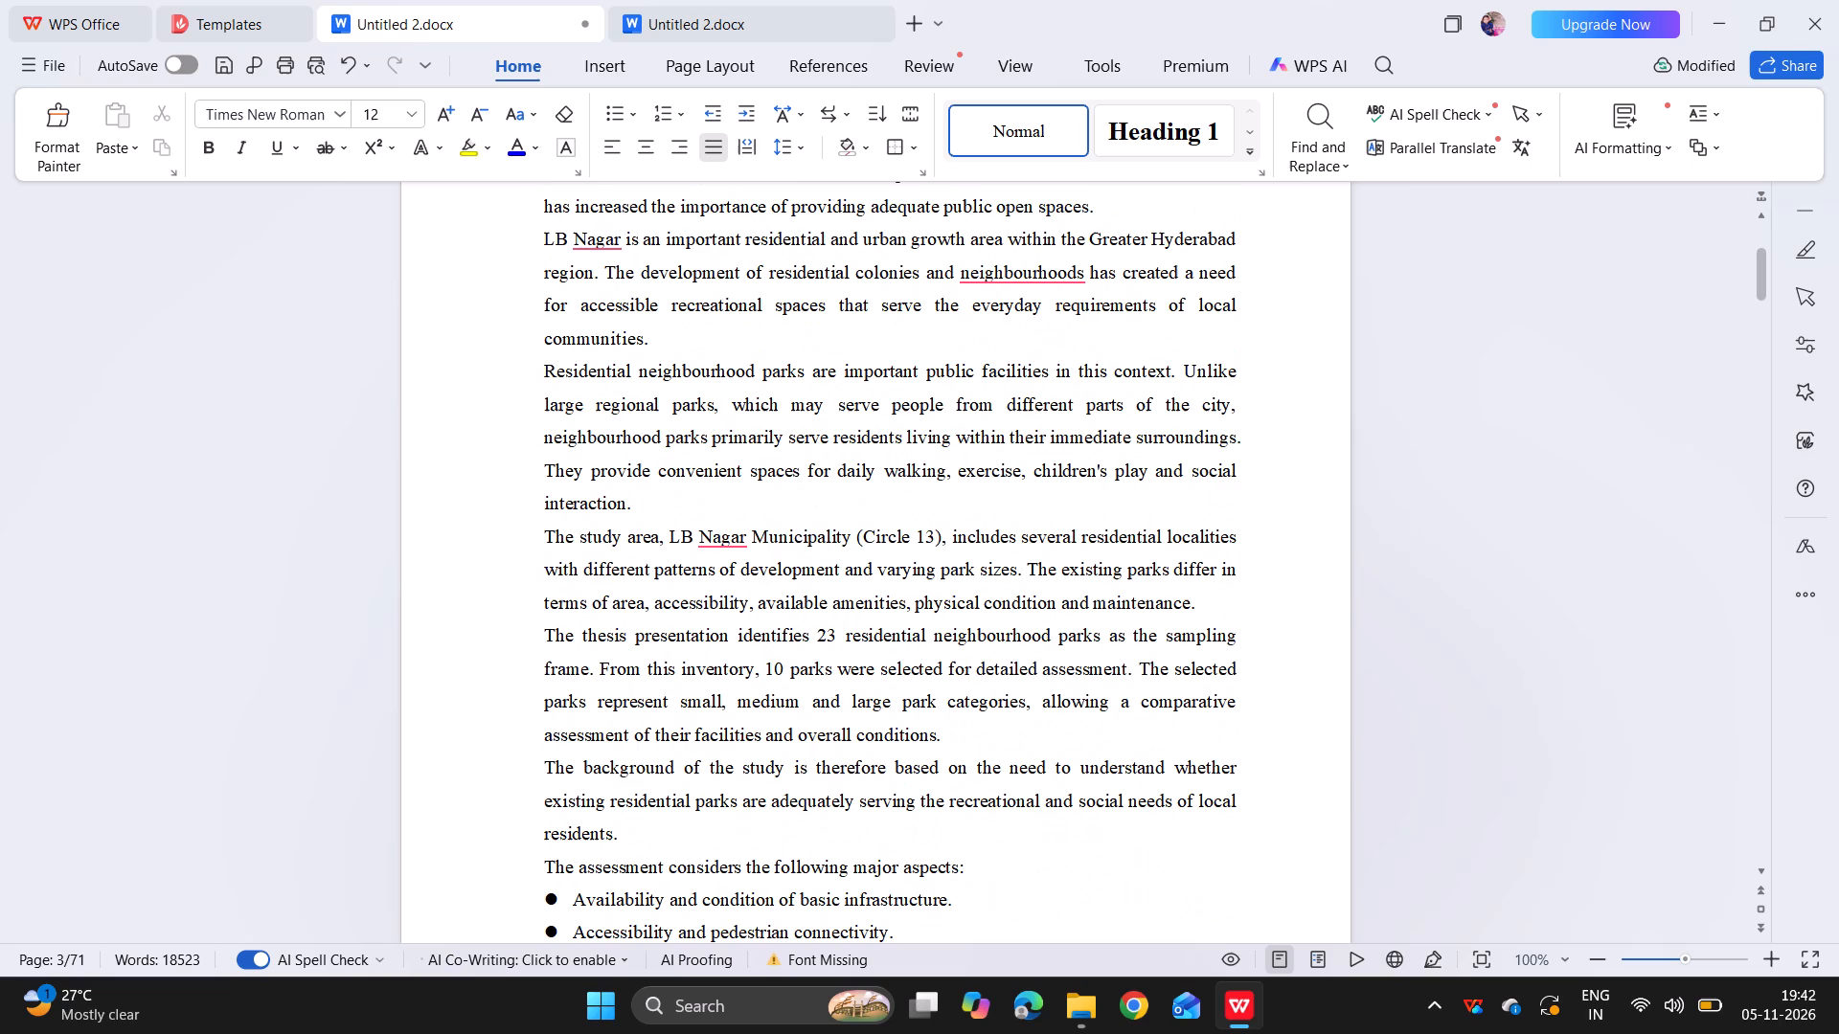
scroll(972, 452, "down", 1)
left_click(944, 461)
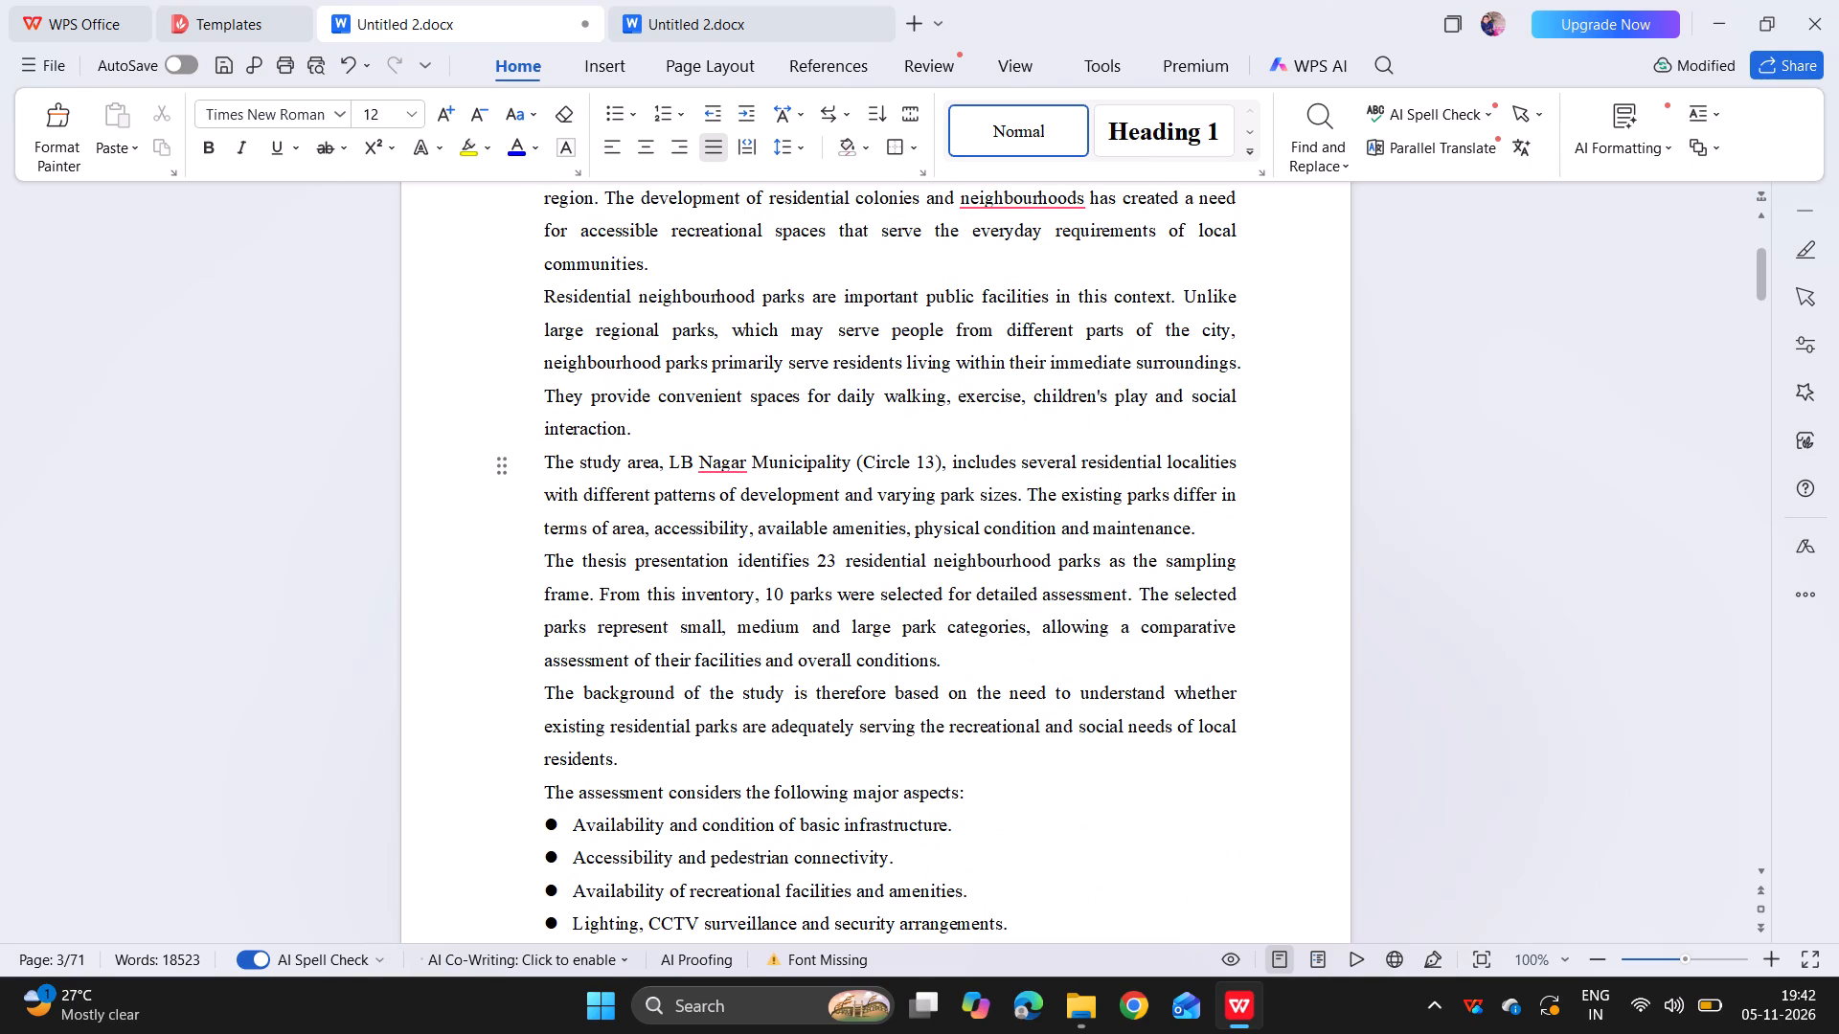
left_click(940, 463)
key("BackSpace")
key("BackSpace")
key("BackSpace")
key("BackSpace")
key("BackSpace")
key("BackSpace")
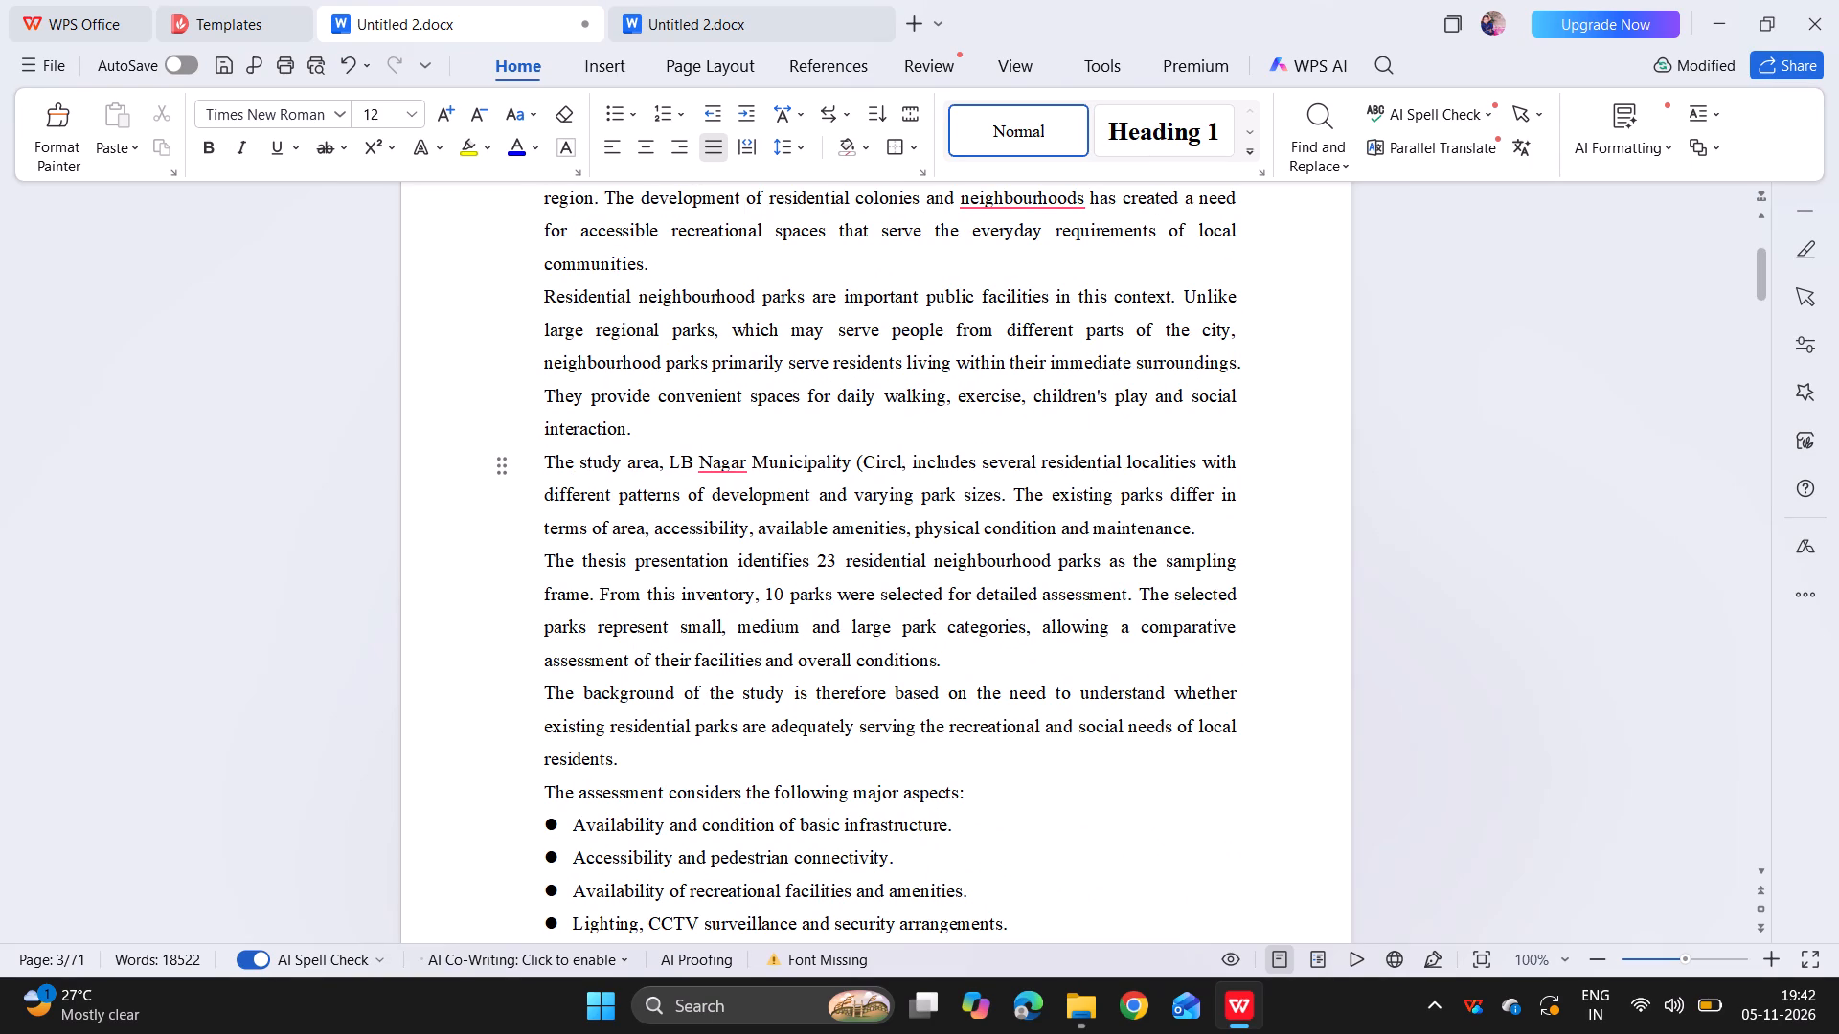
key("BackSpace")
key("BackSpace")
key("BackSpace")
key("BackSpace")
key("BackSpace")
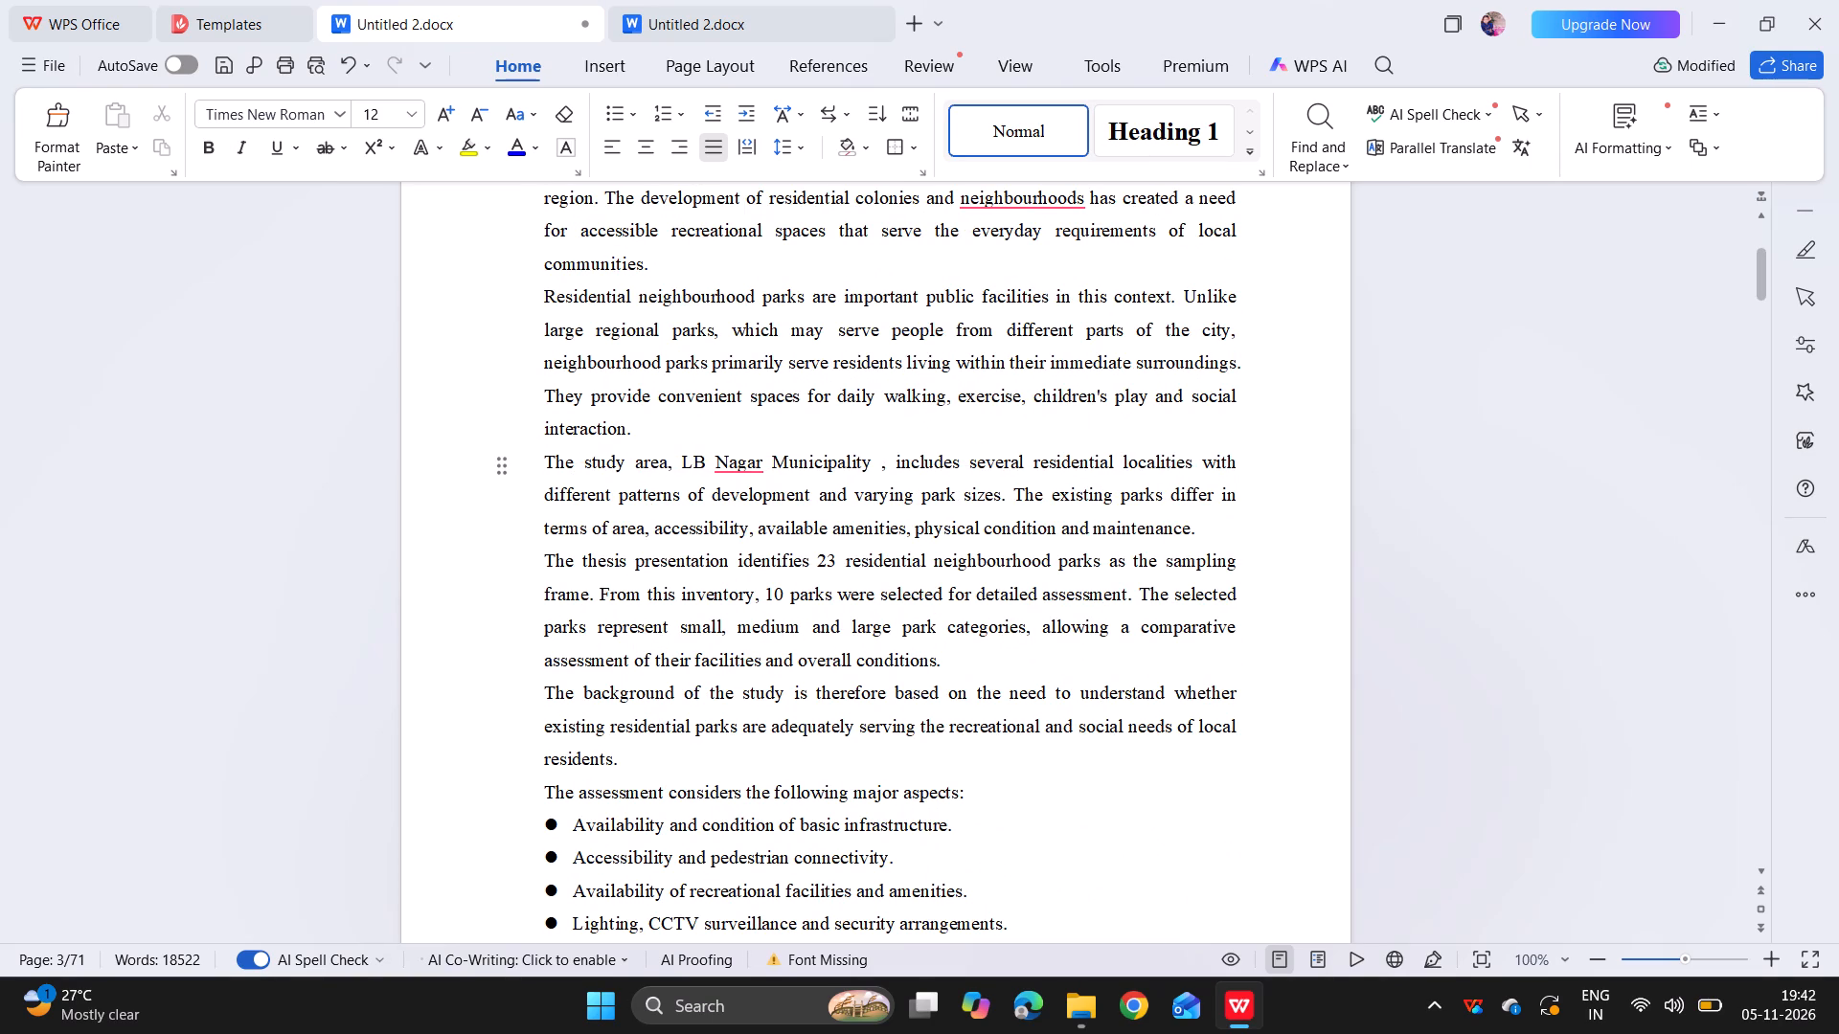
key("BackSpace")
Review the rest of section 1.2 and check the formatting of the section 1.3 Need for the Study heading and paragraphs.
scroll(822, 581, "down", 3)
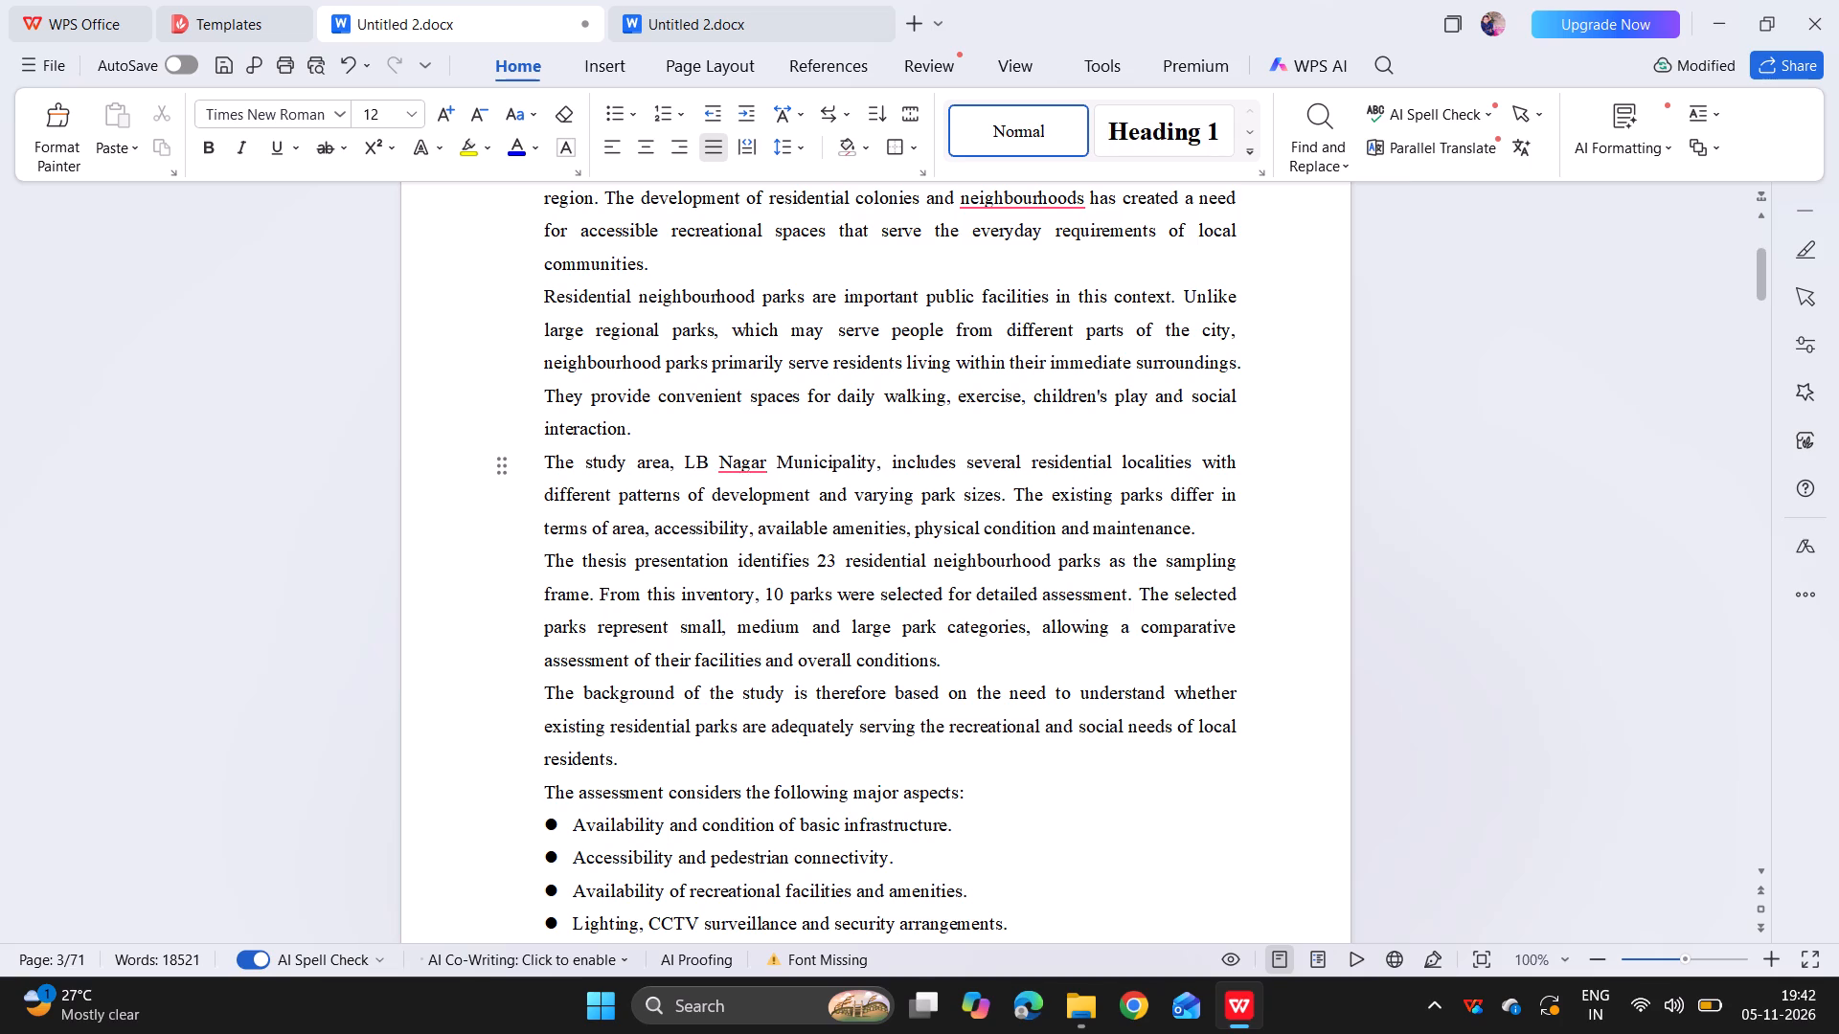
scroll(840, 573, "down", 5)
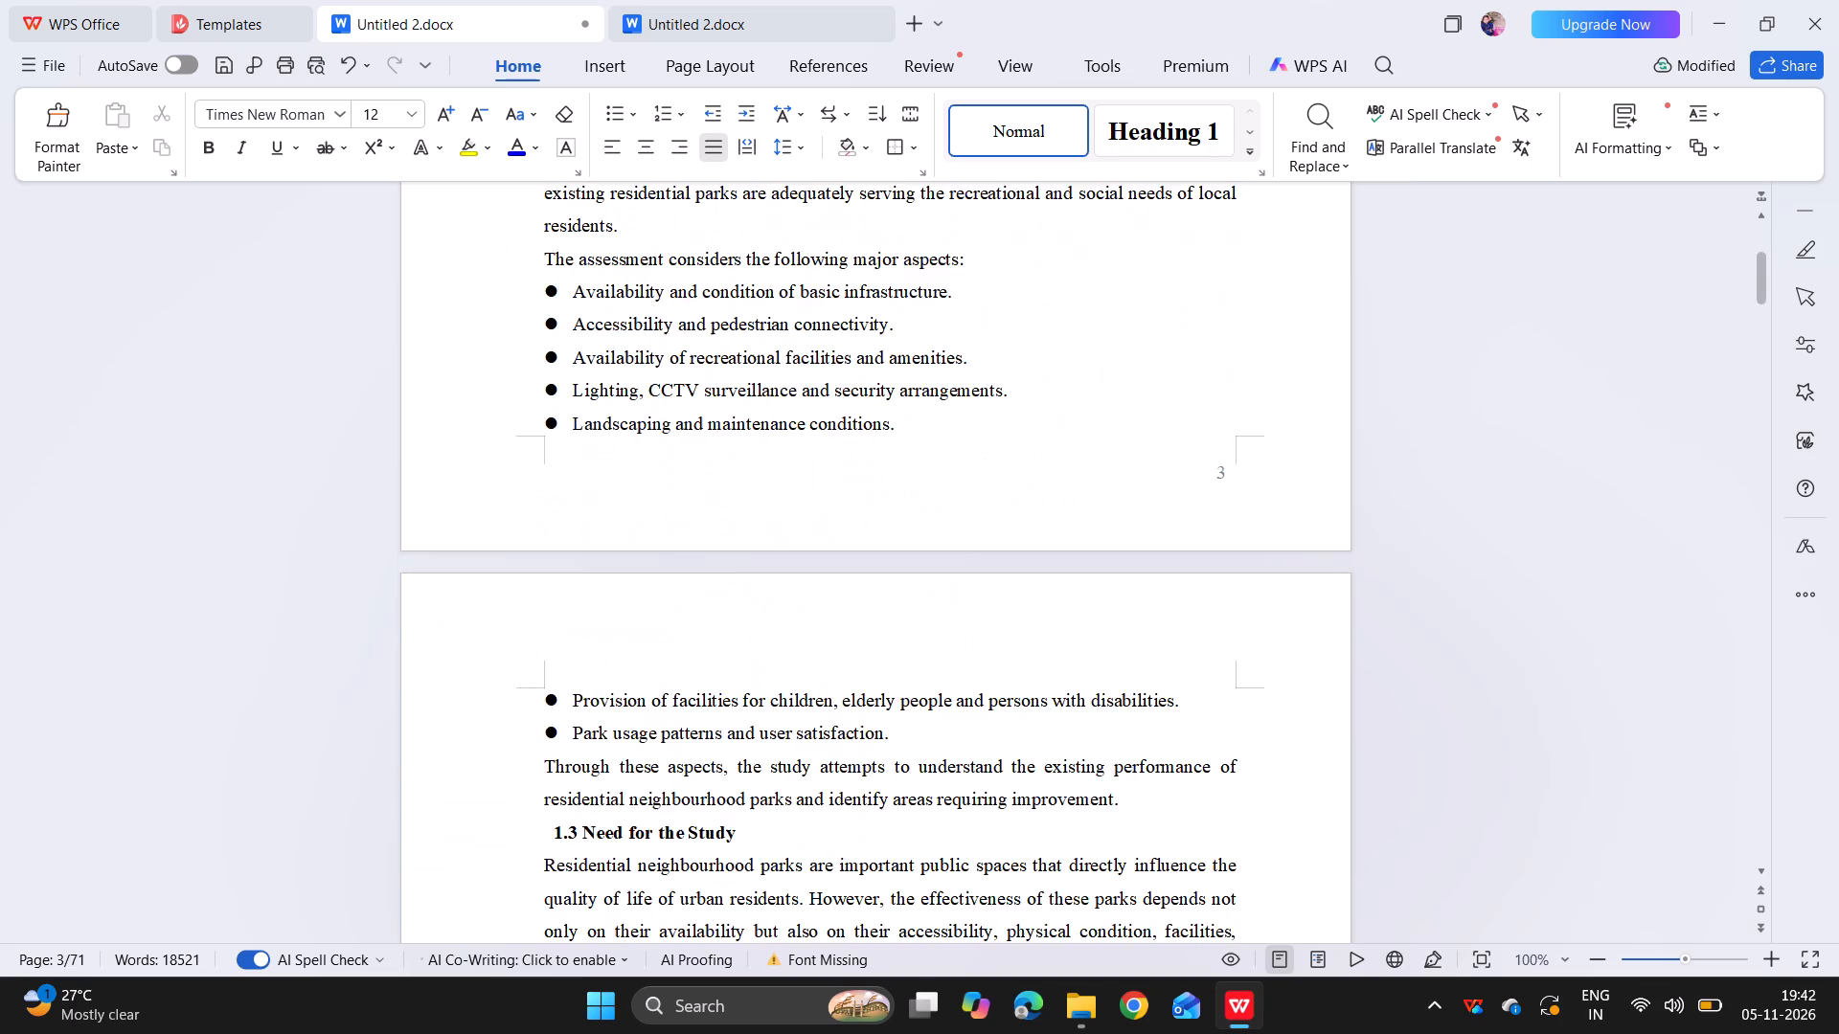
scroll(840, 573, "down", 7)
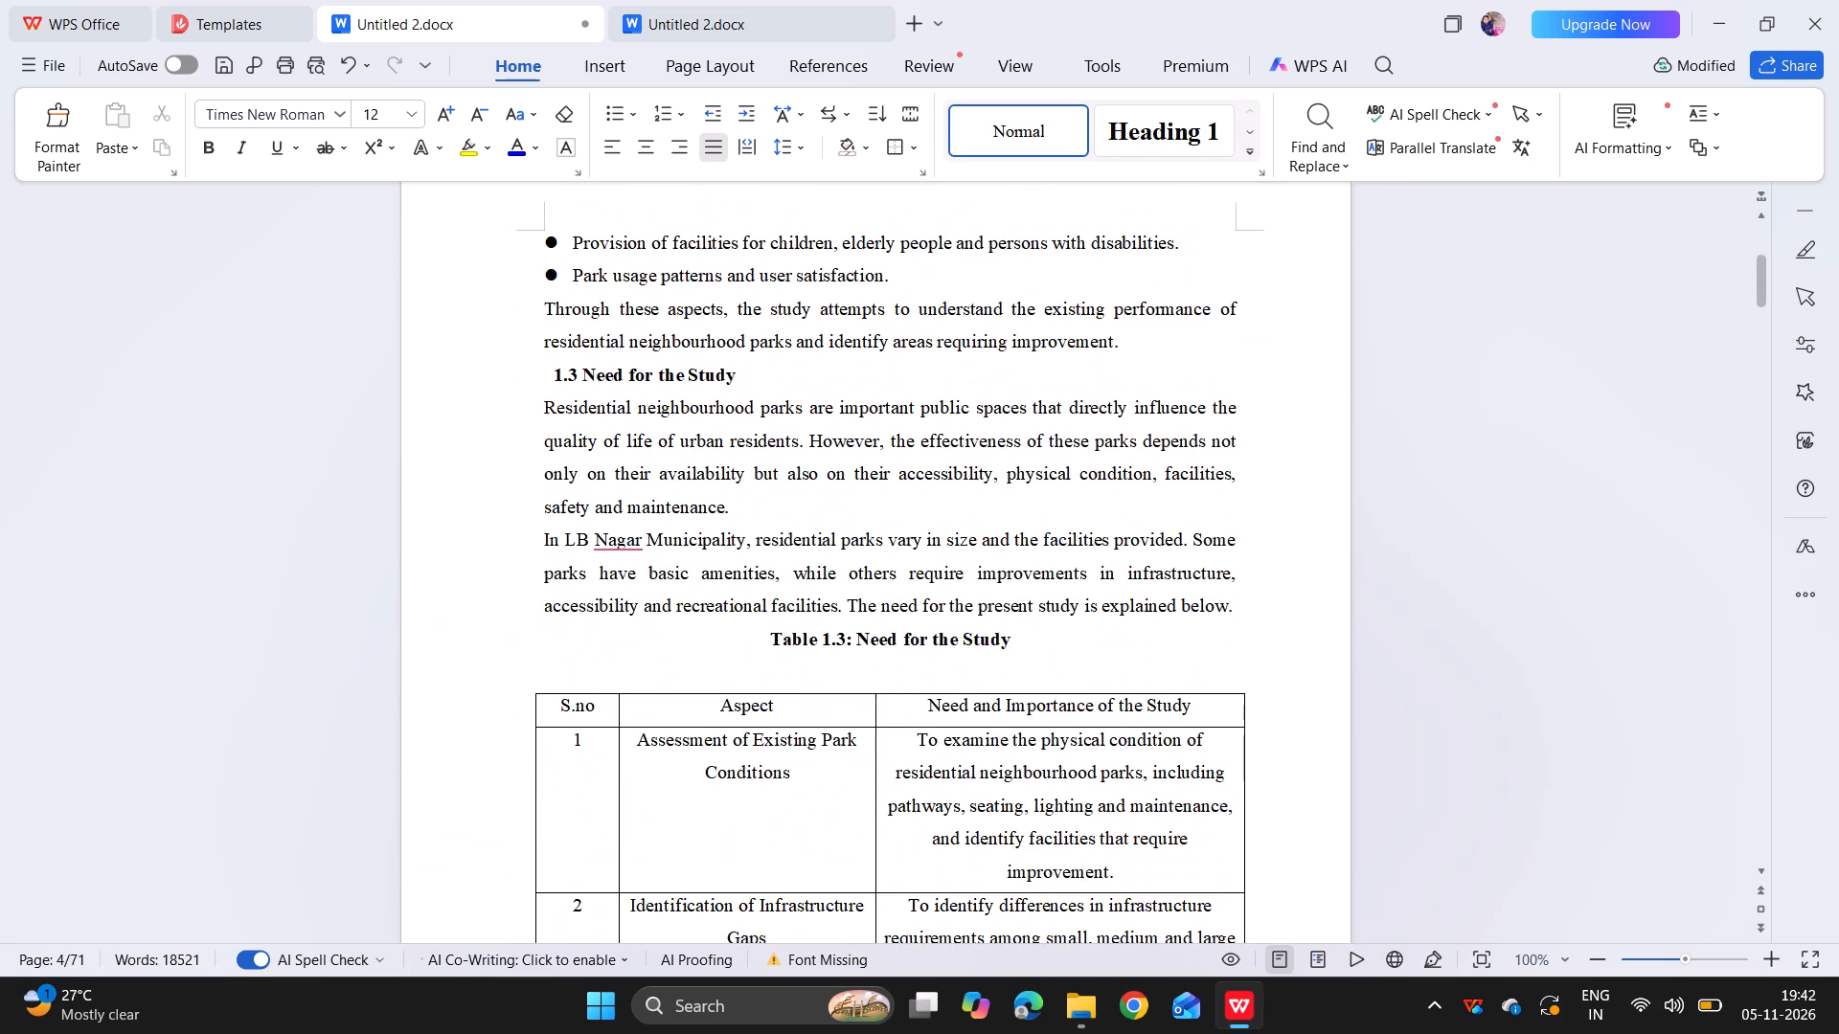
scroll(836, 578, "down", 2)
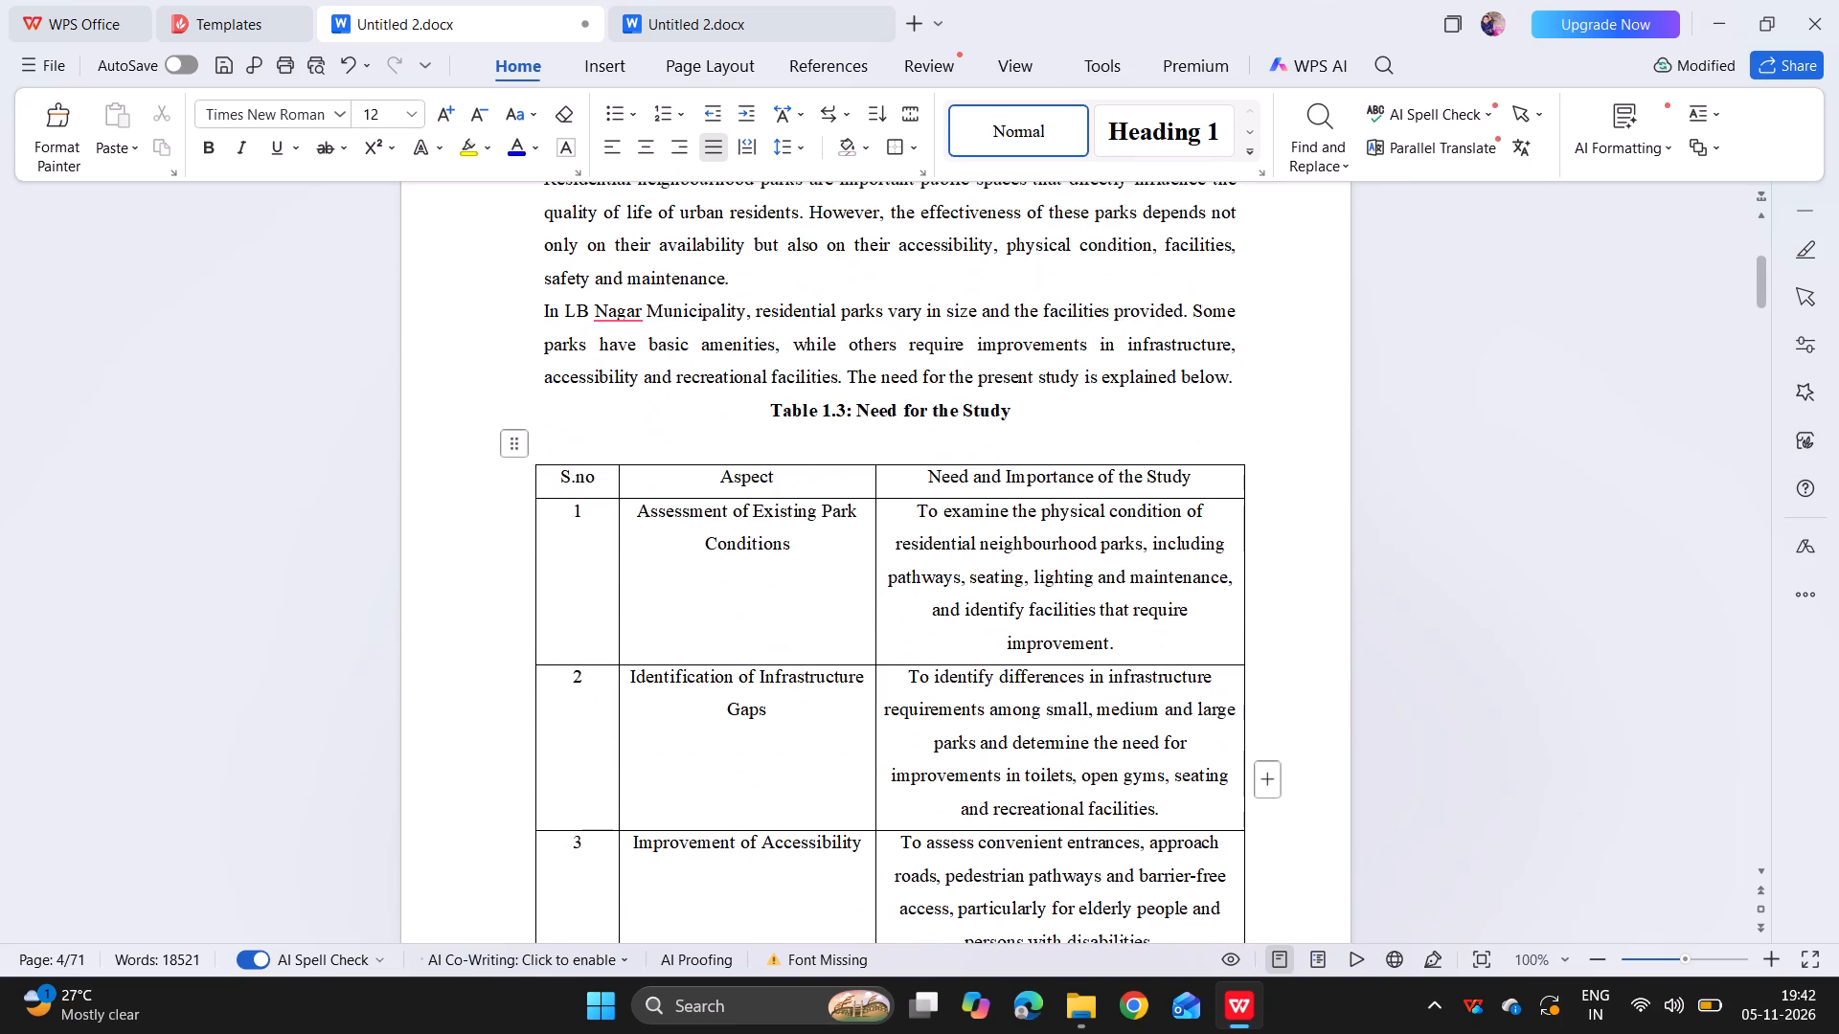
scroll(959, 471, "up", 4)
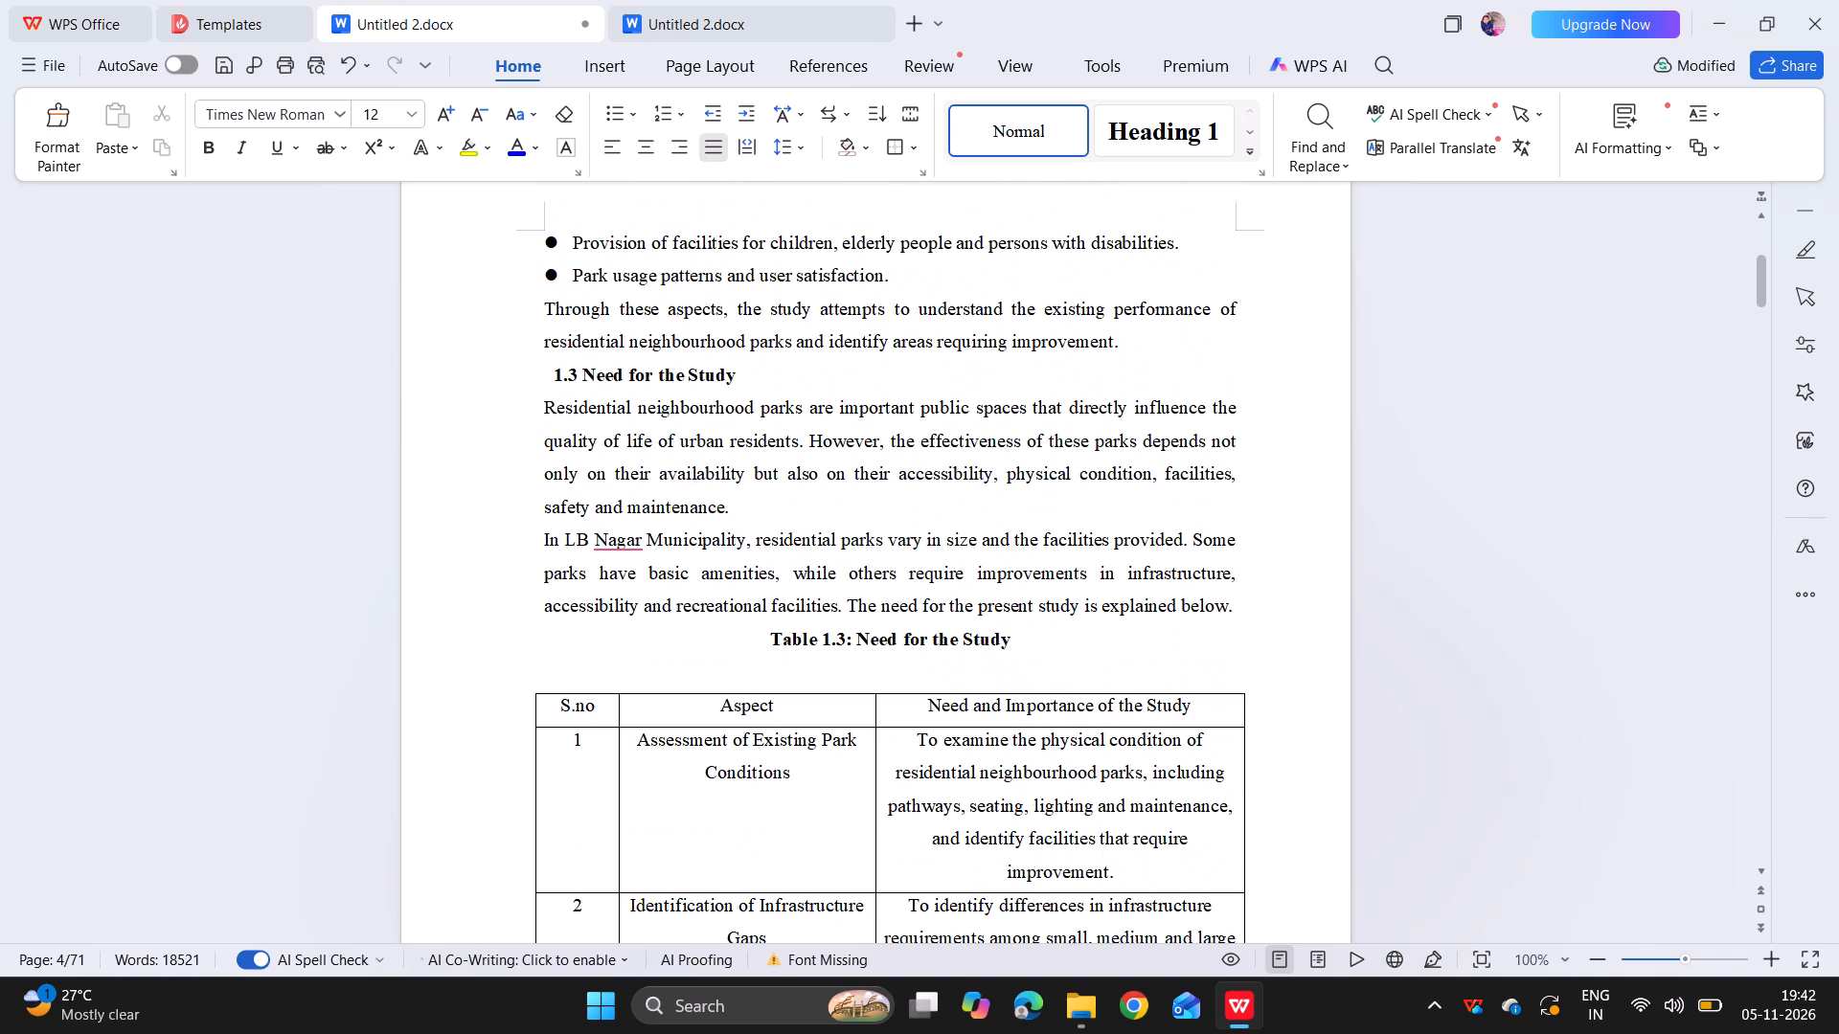
left_click_drag(546, 369, 1223, 565)
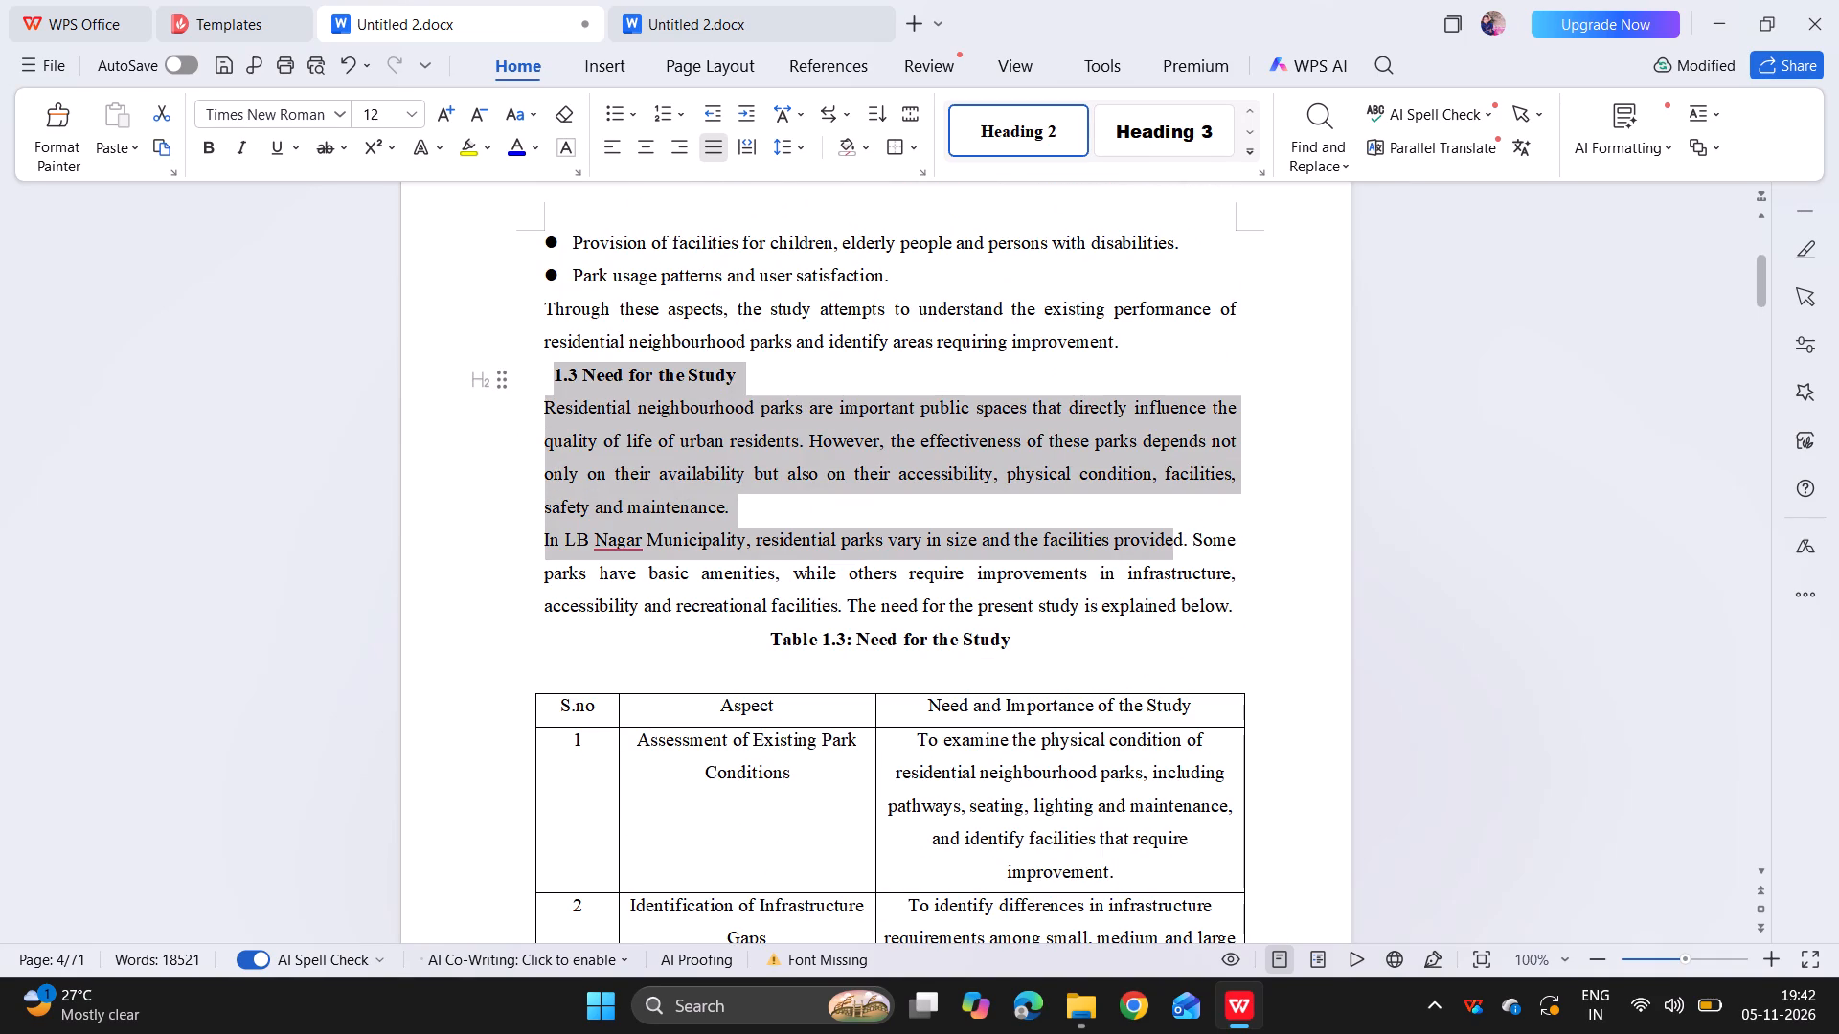
left_click_drag(1223, 565, 1246, 609)
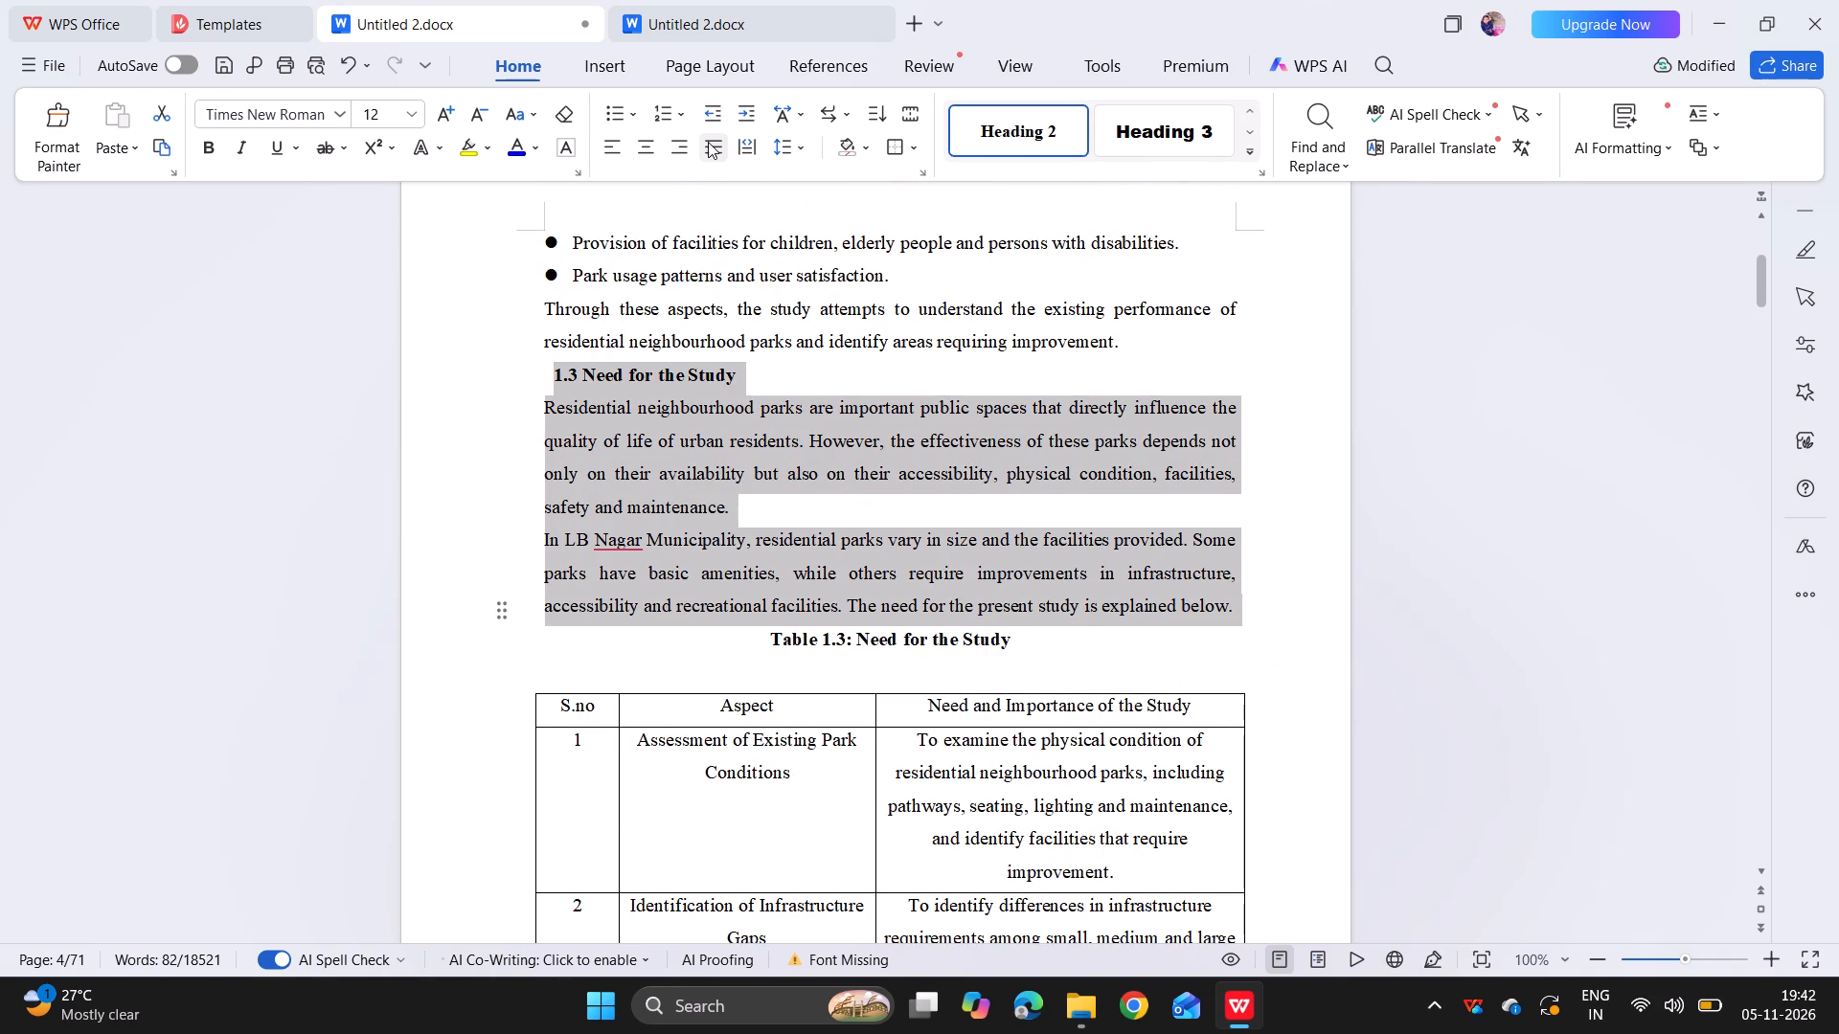
left_click(1237, 365)
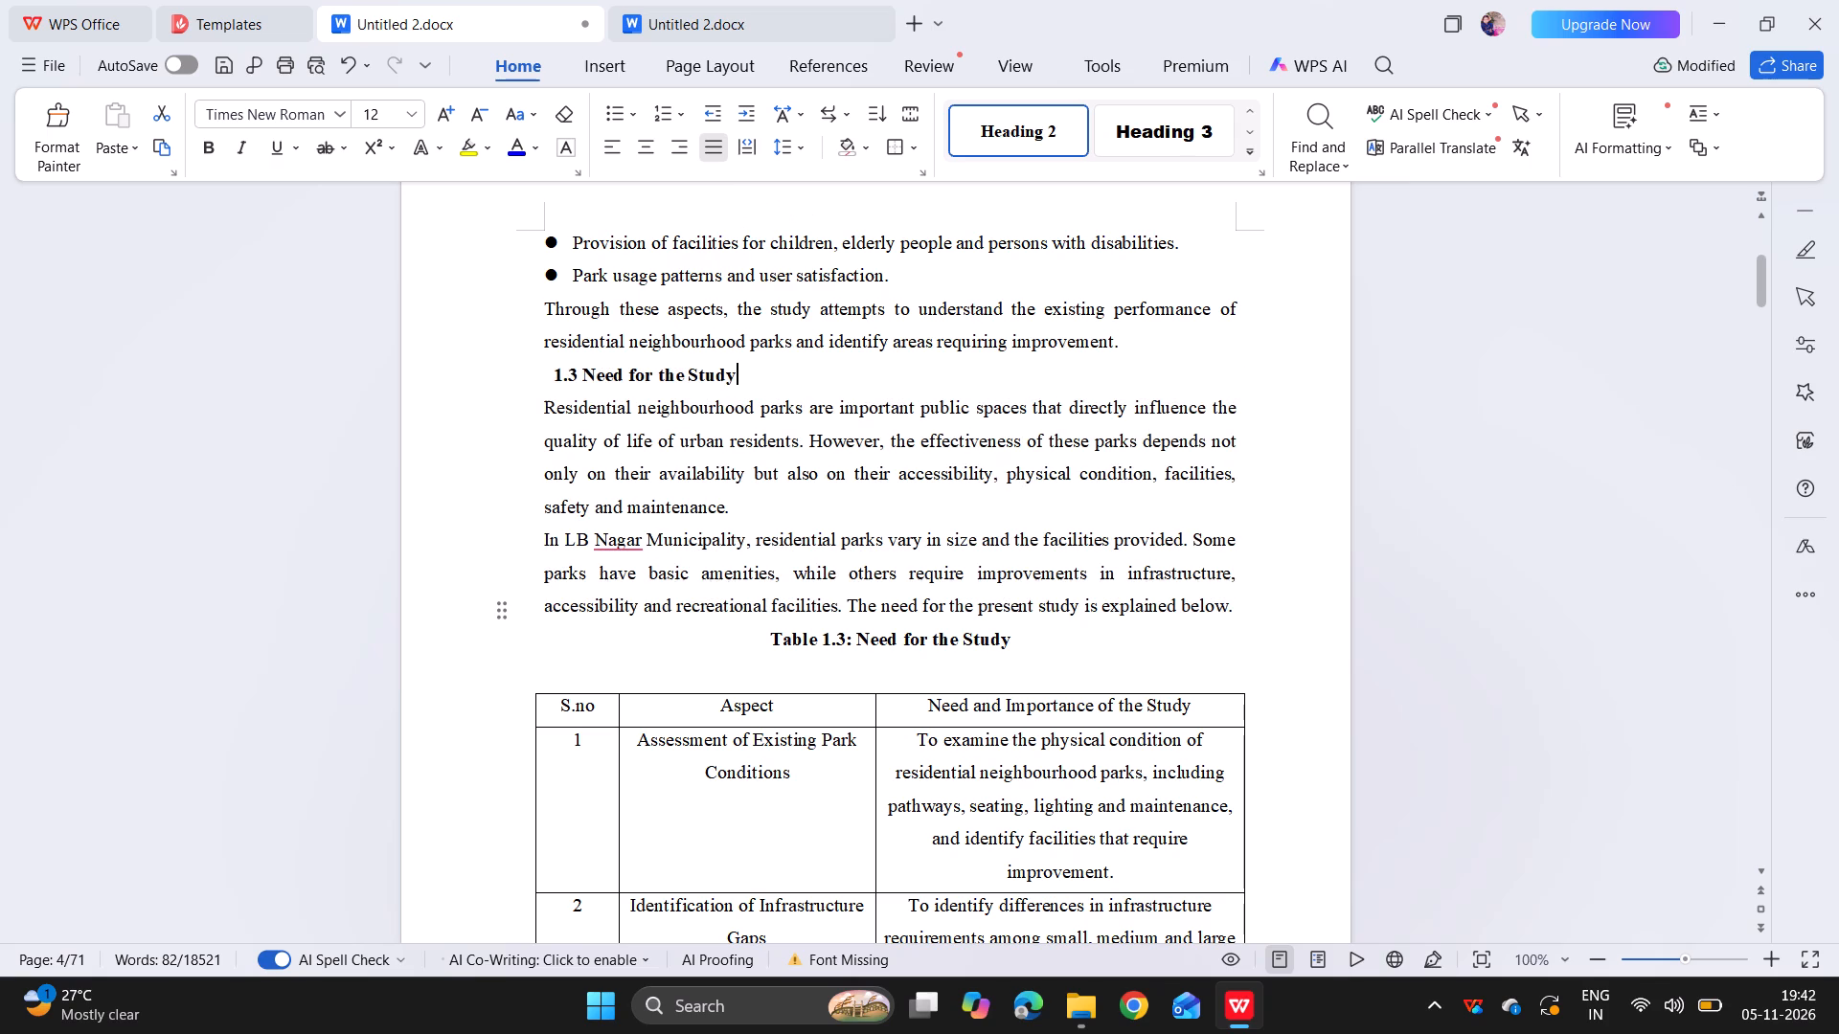
Set the text of the whole Table 1.3 Need for the Study, from the header row through row 8, to font size 12.
scroll(955, 436, "down", 4)
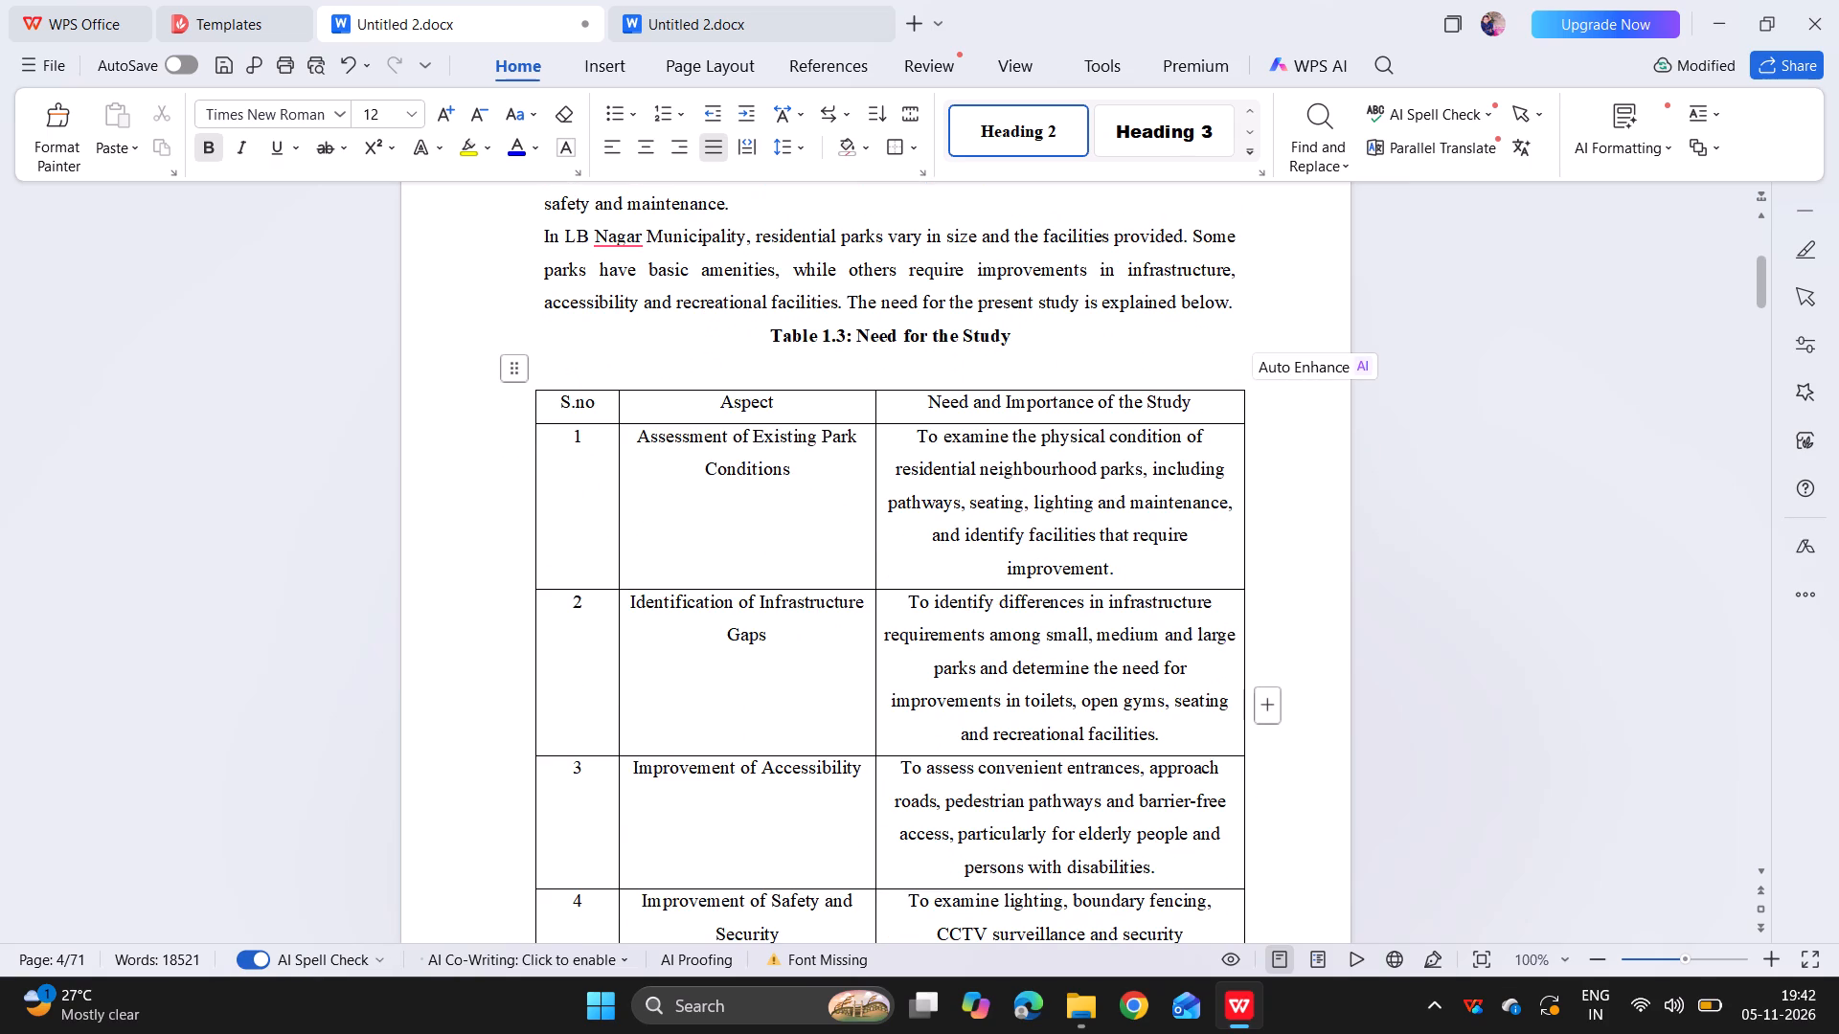
left_click_drag(558, 408, 559, 411)
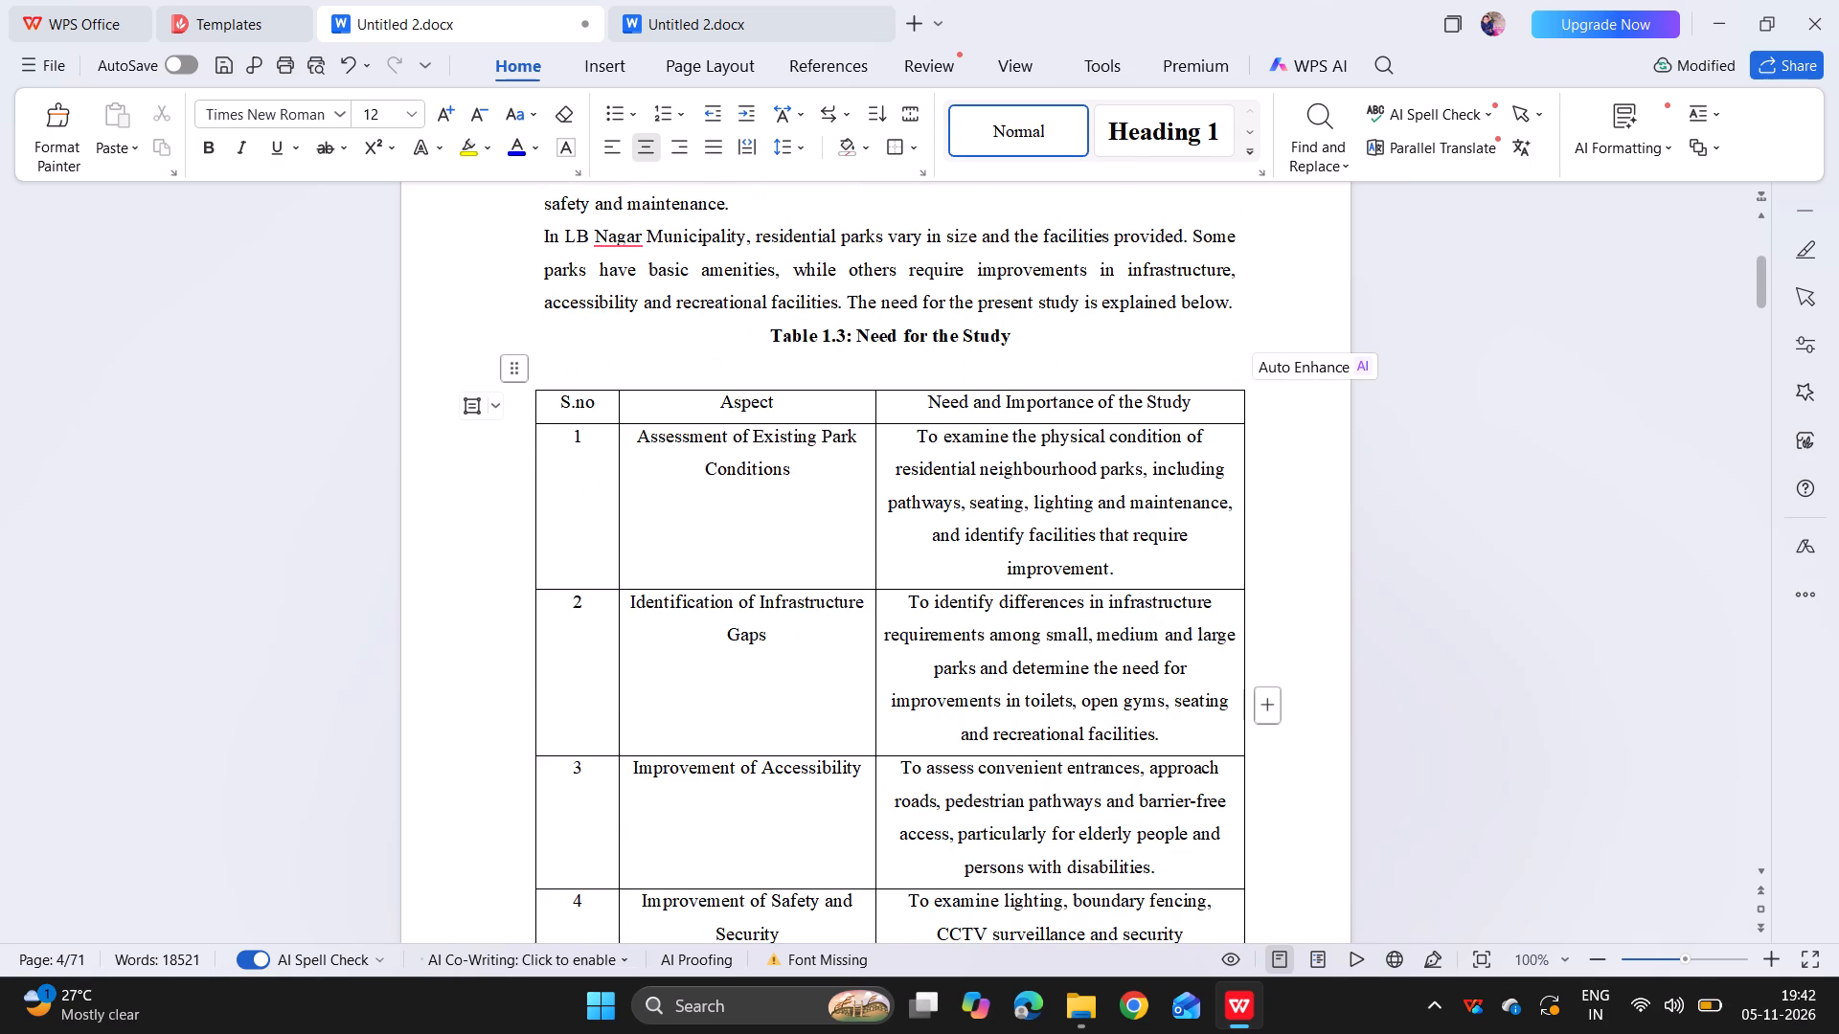
left_click_drag(559, 411, 1003, 731)
scroll(1001, 728, "down", 4)
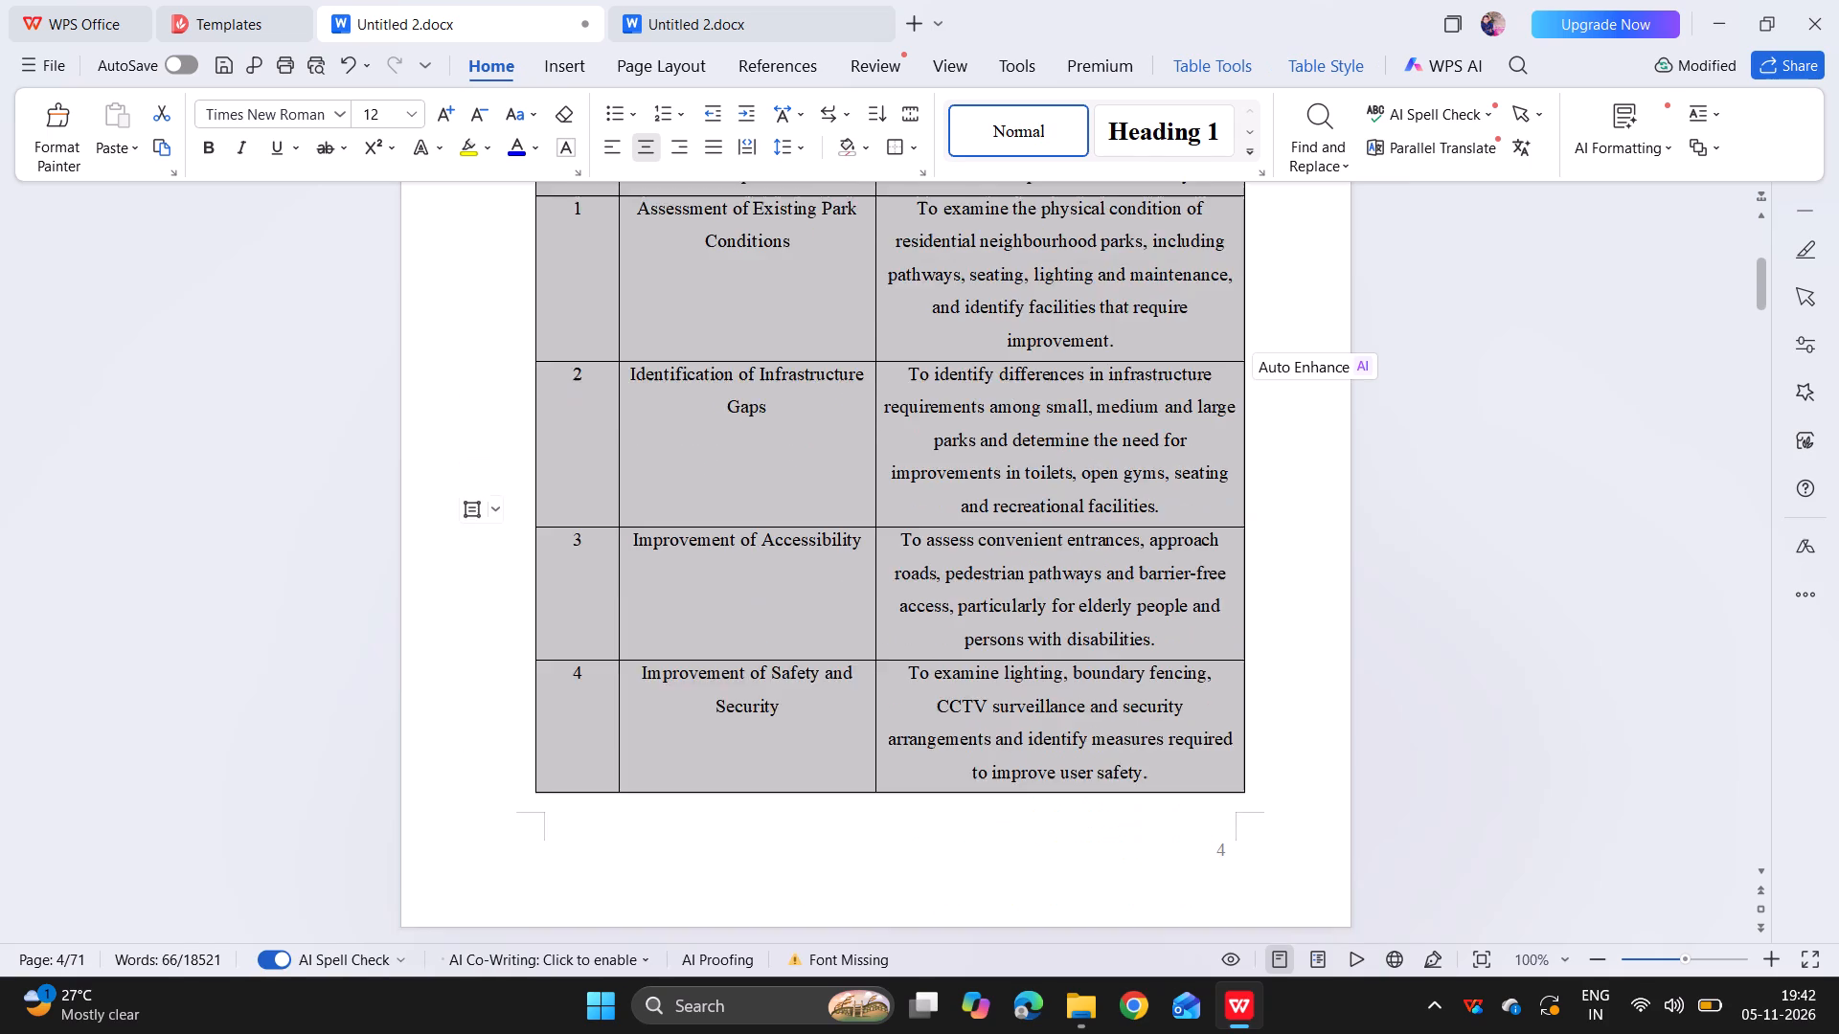
left_click_drag(1003, 731, 1003, 731)
scroll(1003, 731, "down", 10)
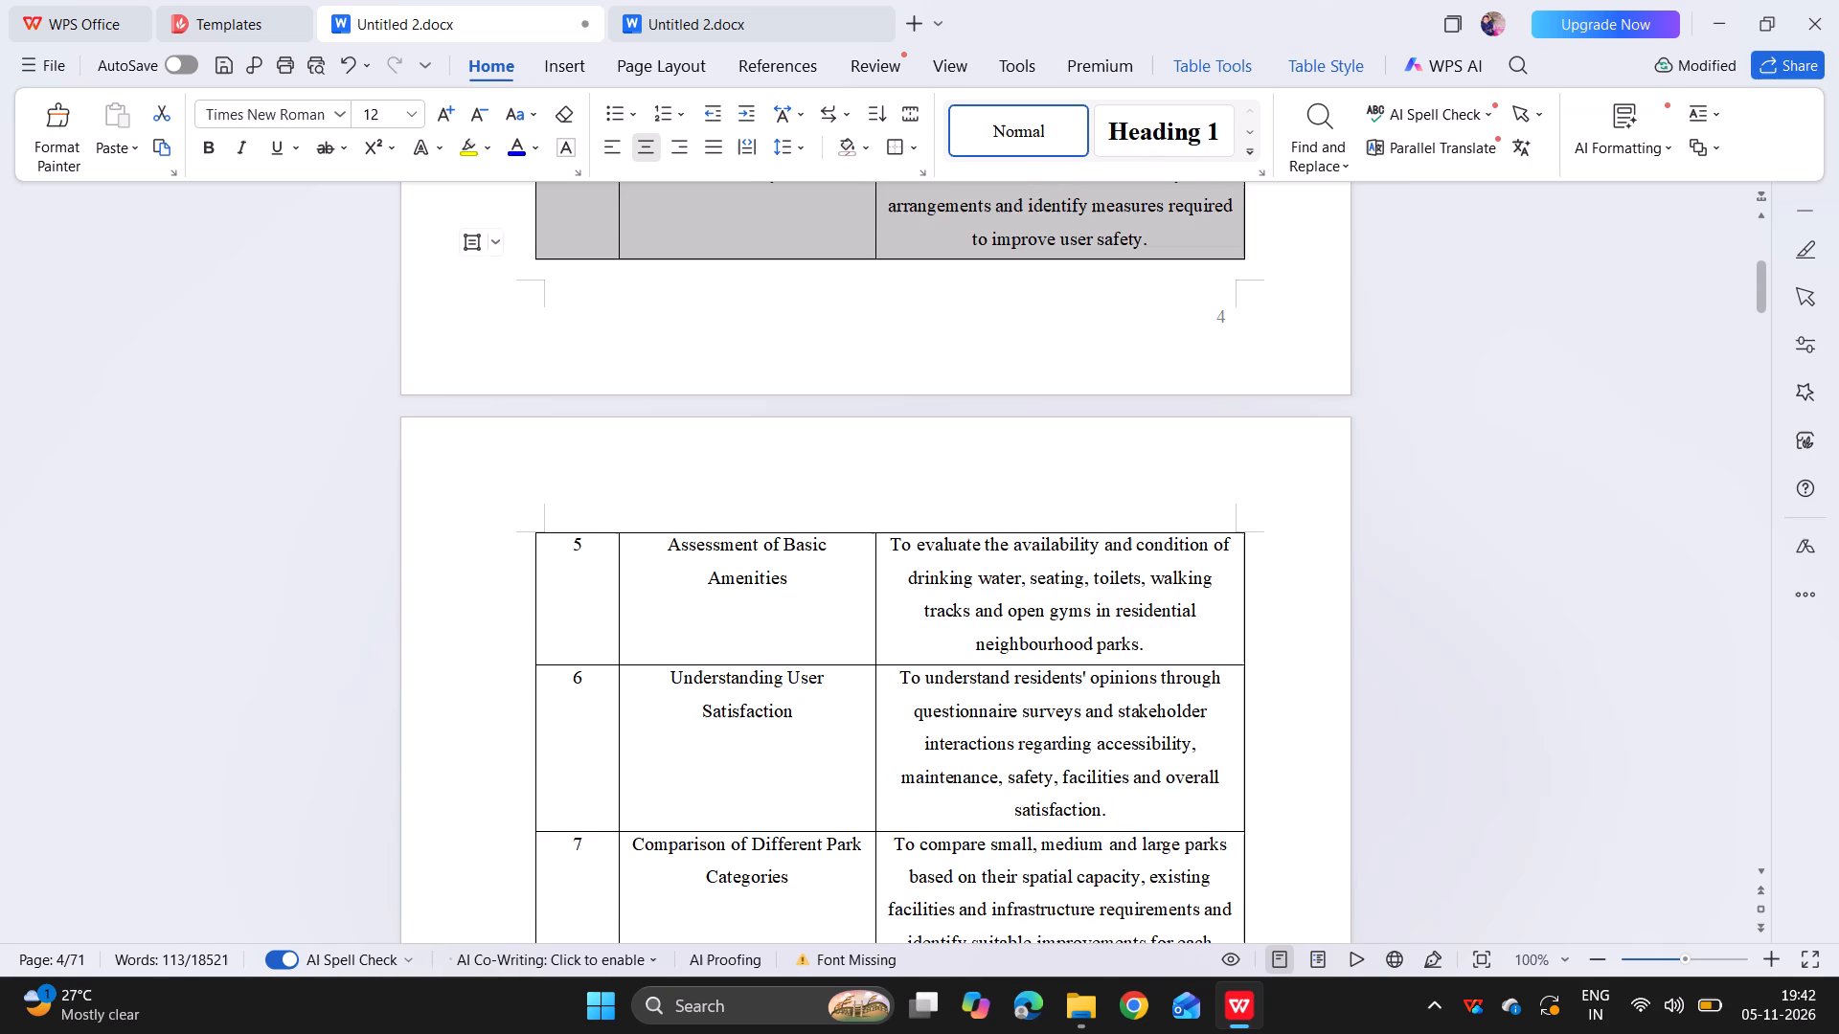
scroll(1003, 731, "down", 2)
left_click_drag(1003, 731, 1102, 670)
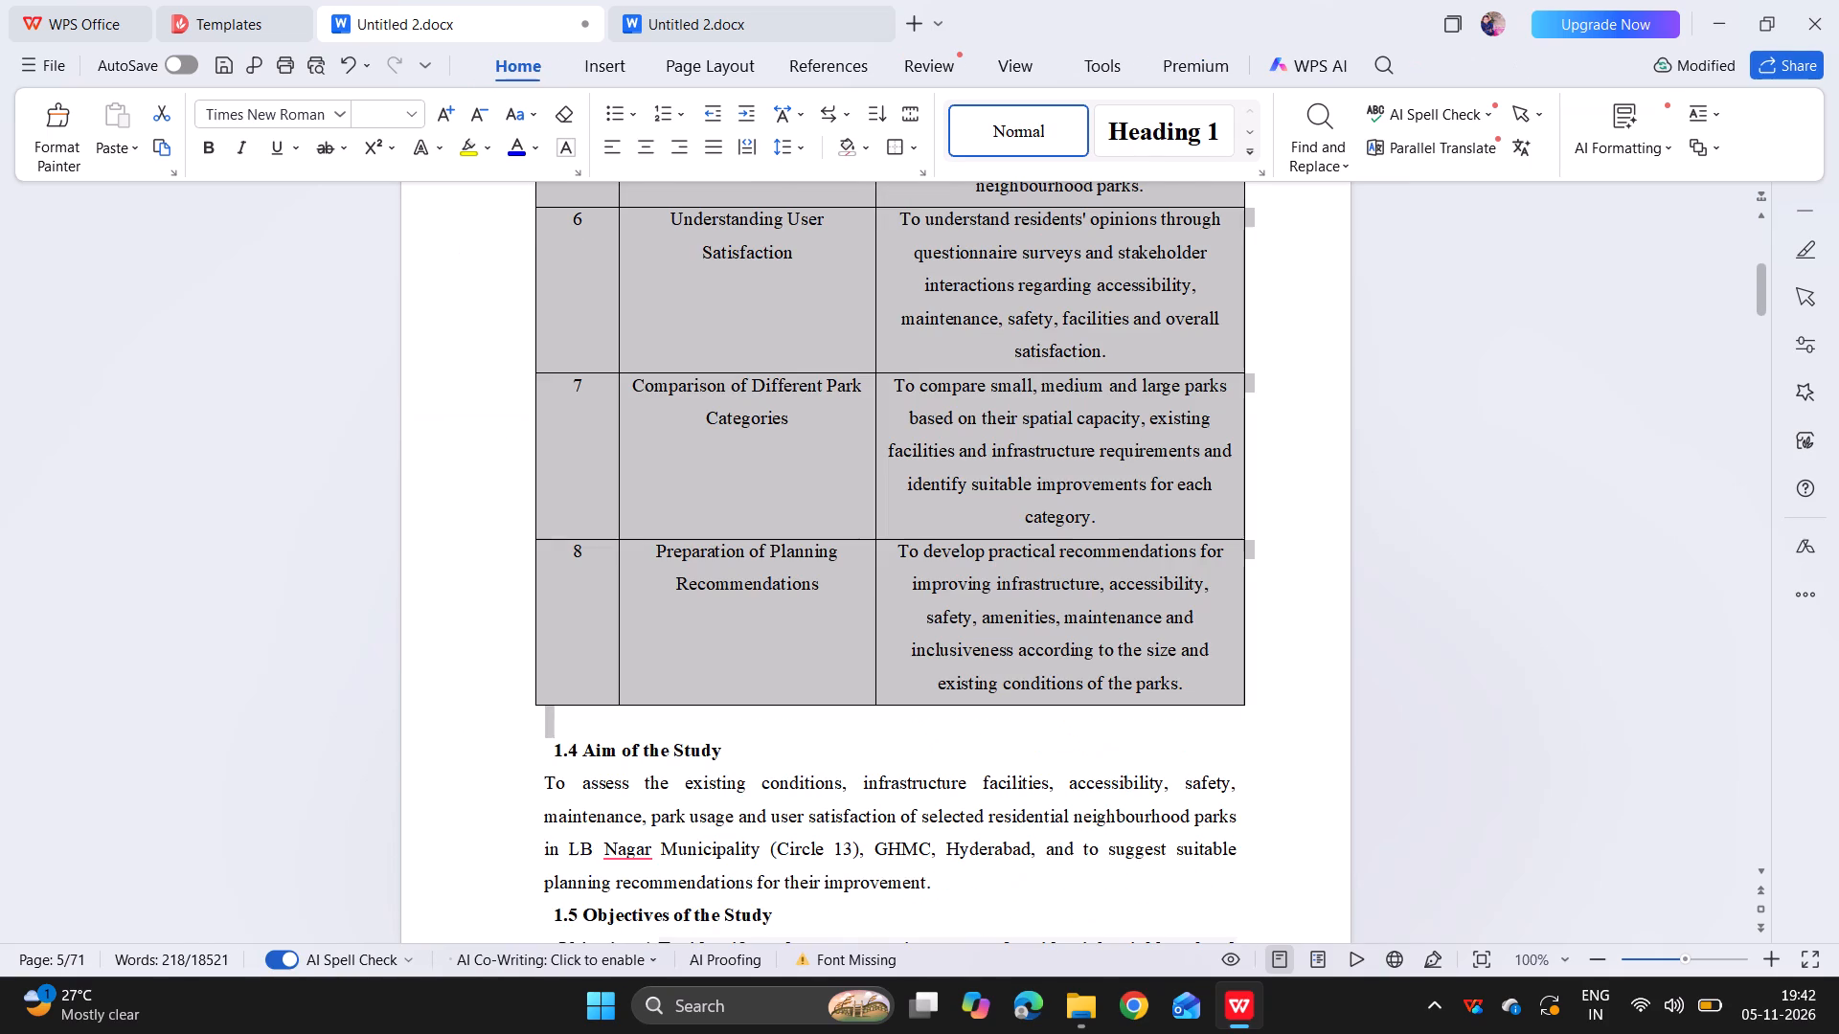
left_click_drag(1102, 670, 1187, 681)
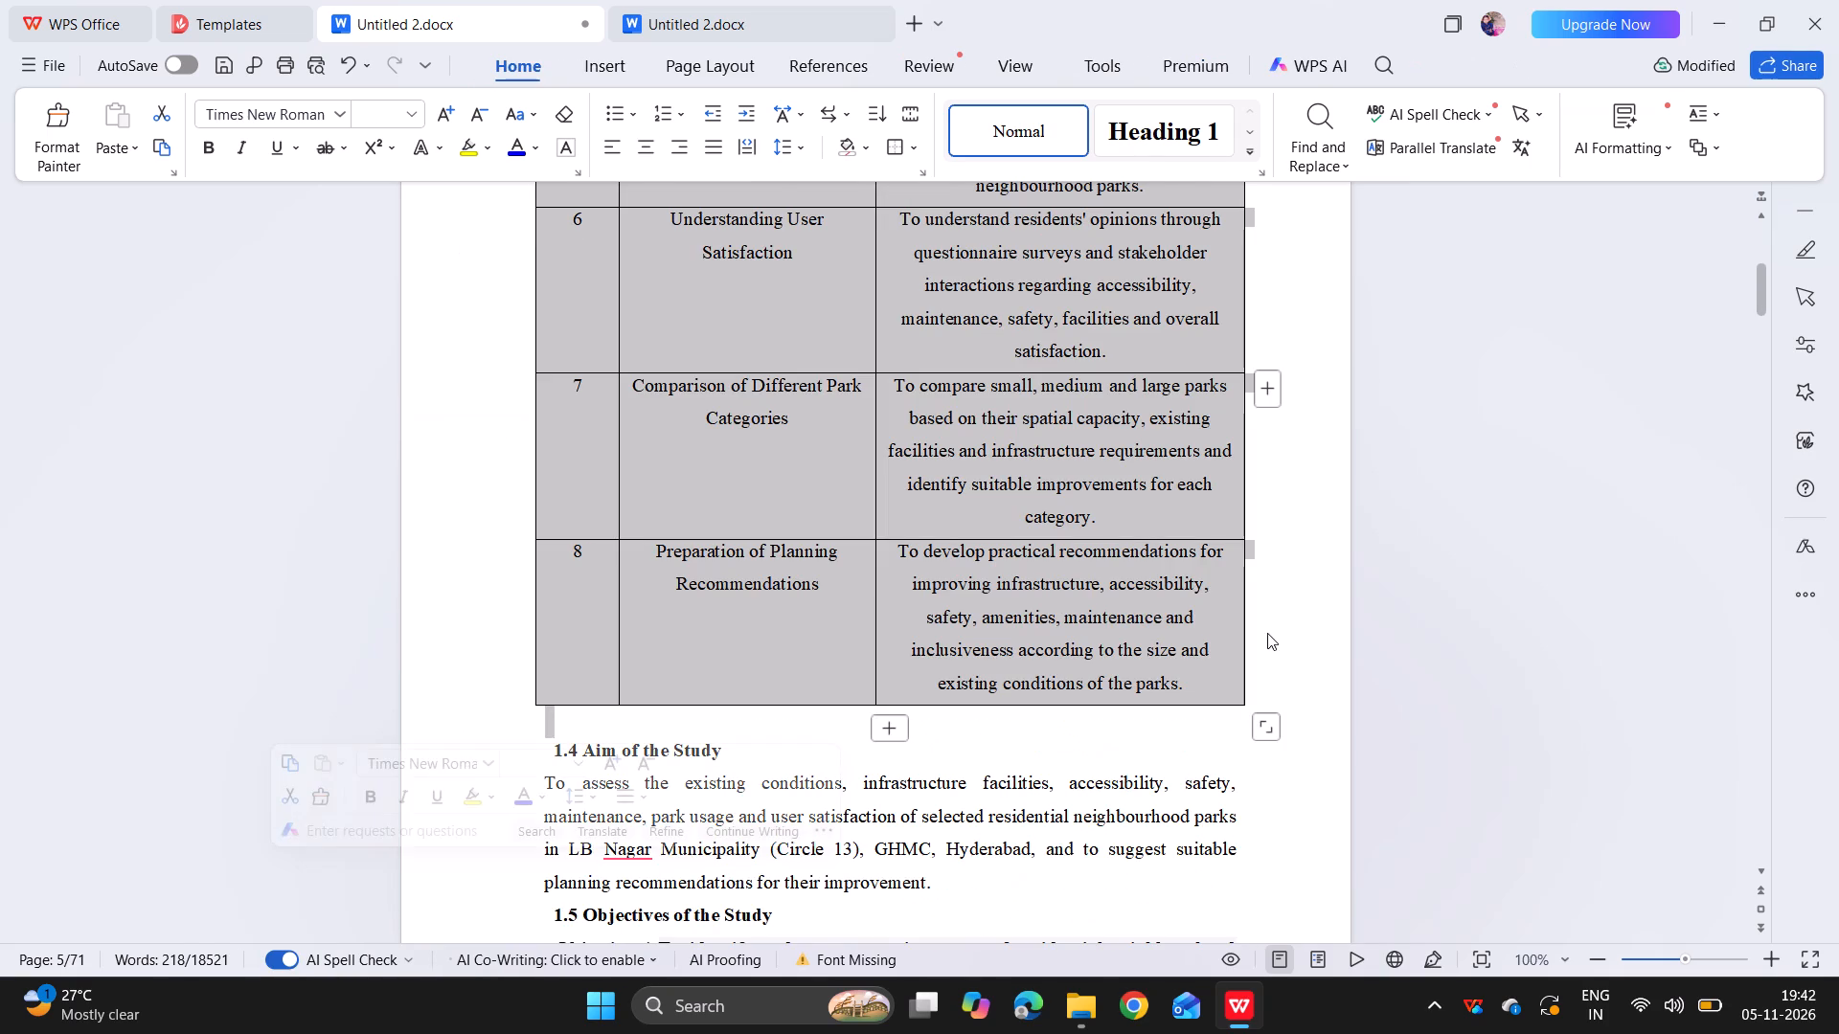
left_click(408, 109)
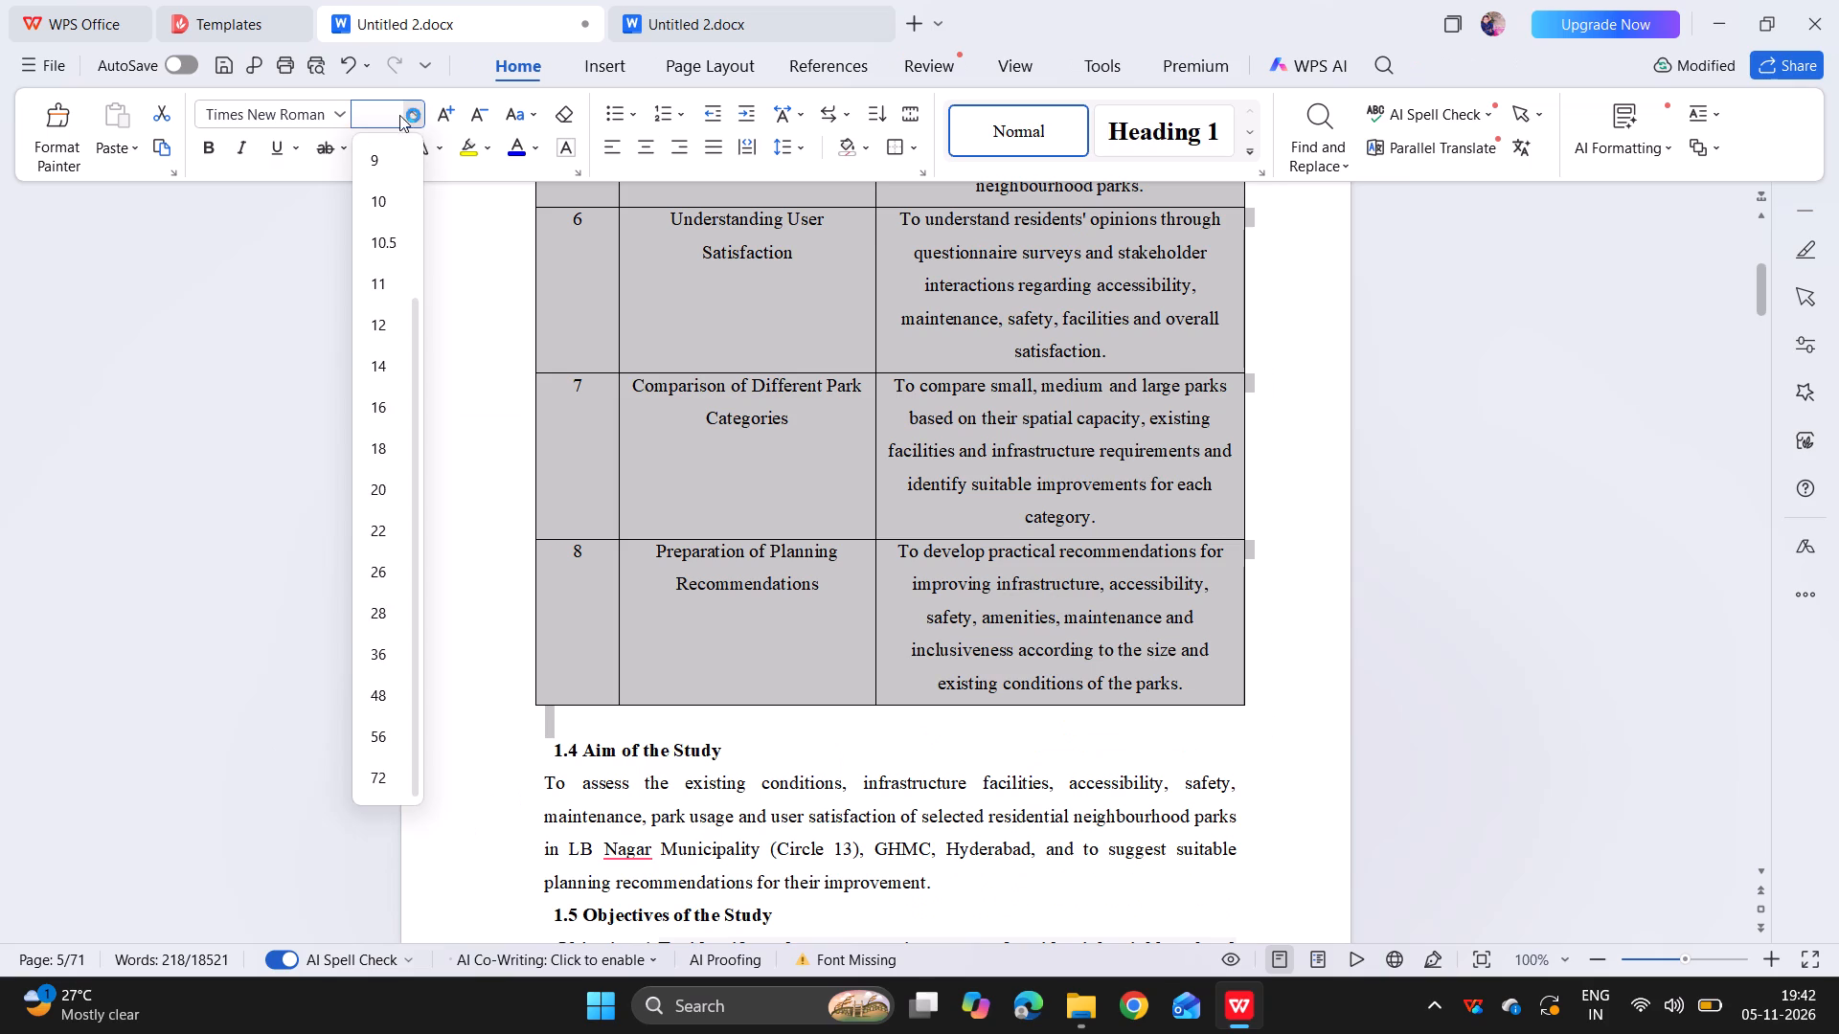
left_click(382, 318)
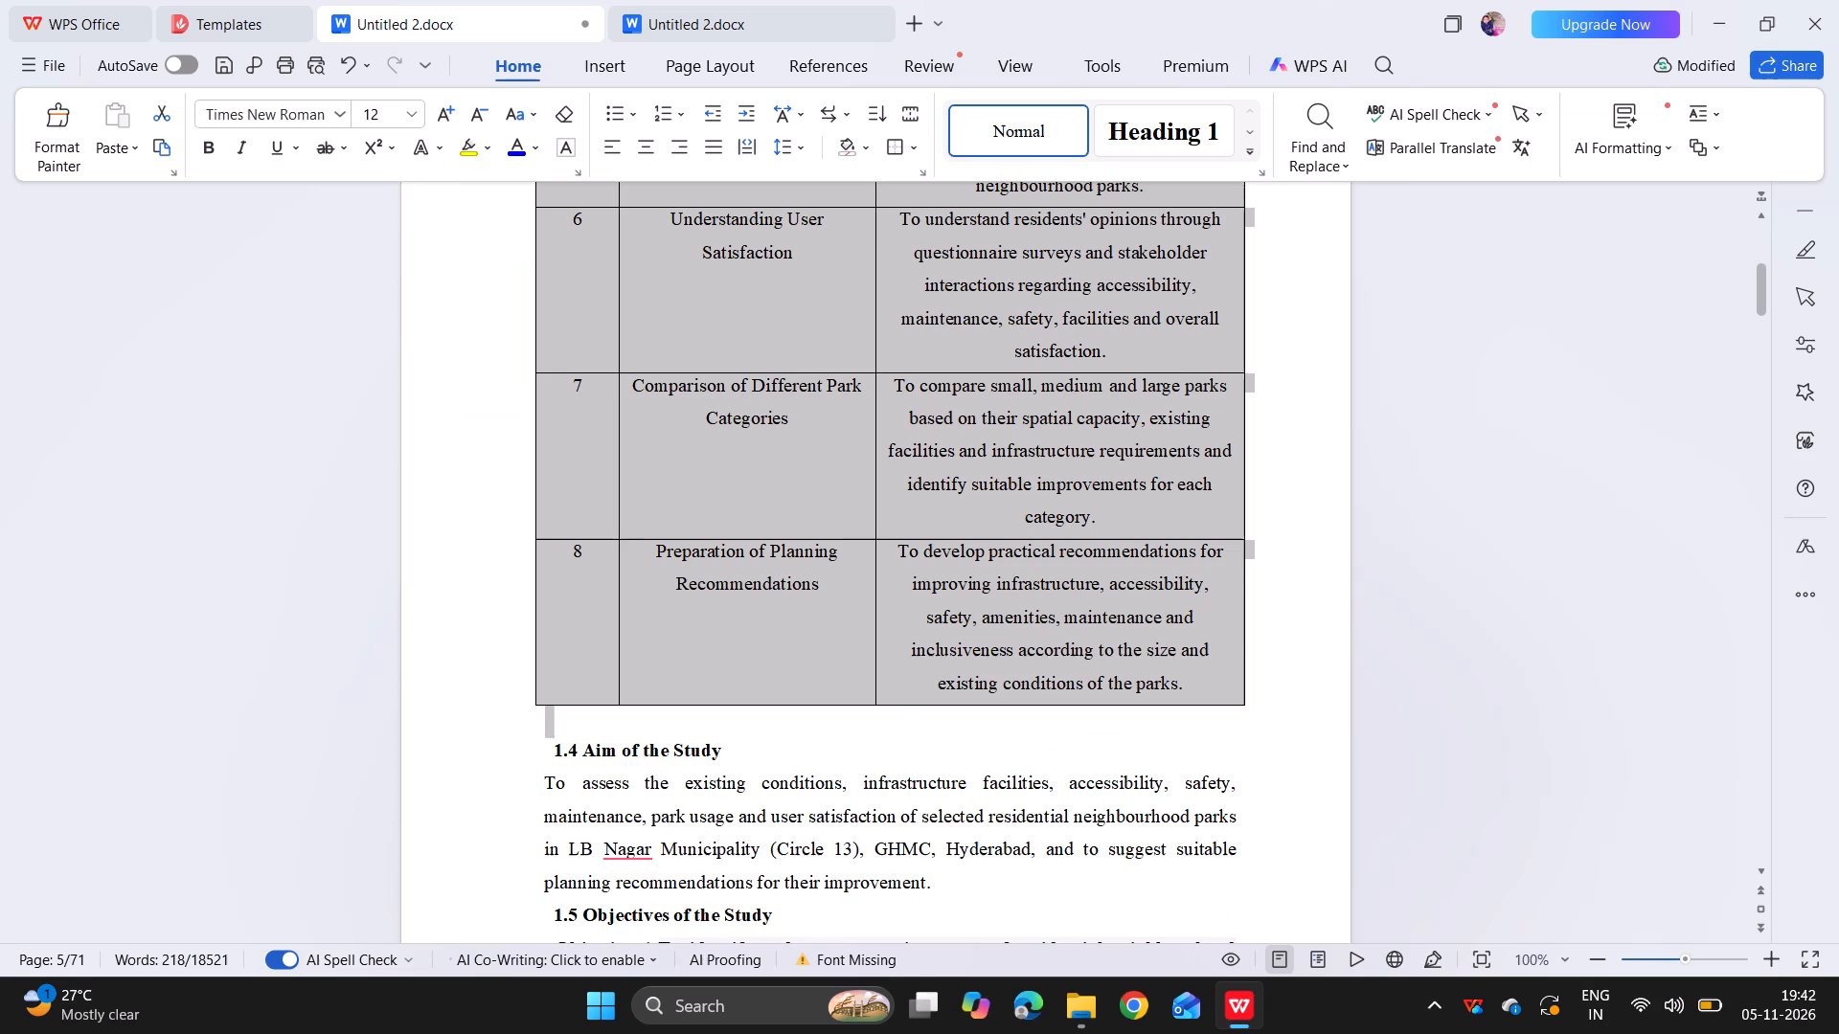
left_click(1301, 624)
scroll(1300, 625, "up", 5)
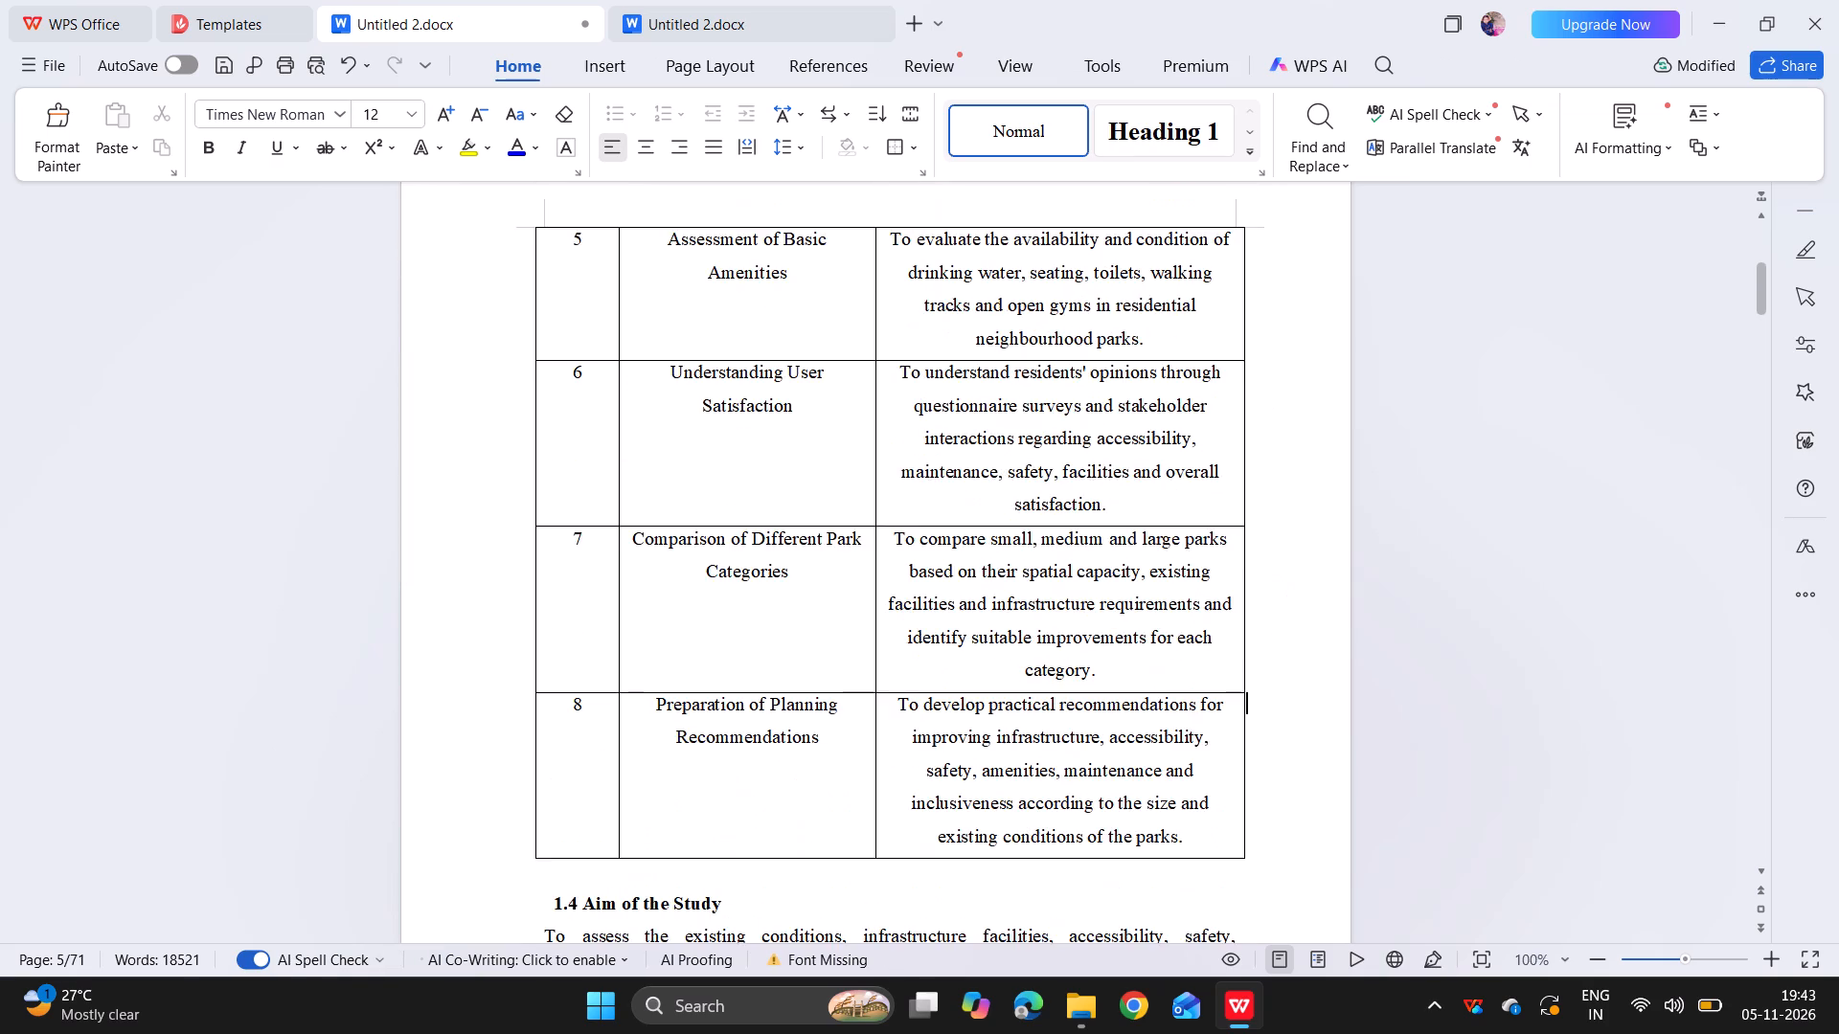
Review Table 1.3 Need for the Study from its caption through row 8, and on to sections 1.4 and 1.5.
scroll(1300, 625, "up", 4)
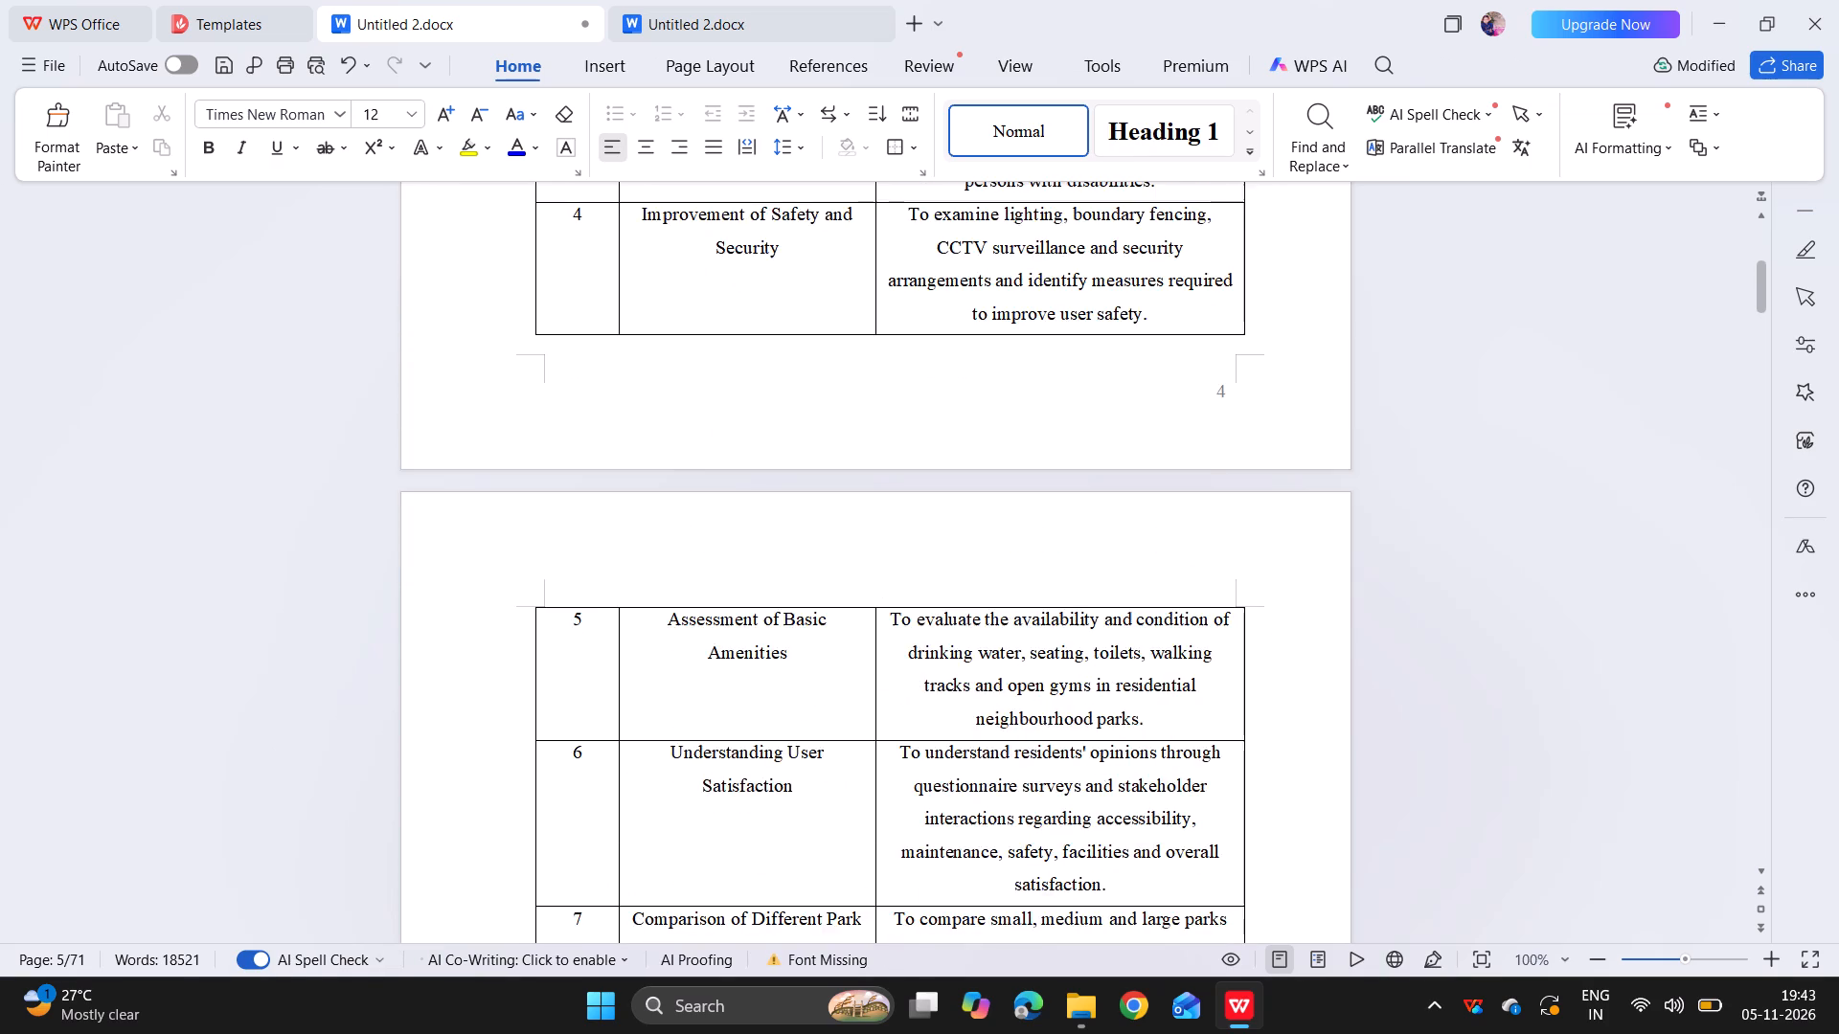
scroll(1300, 625, "up", 9)
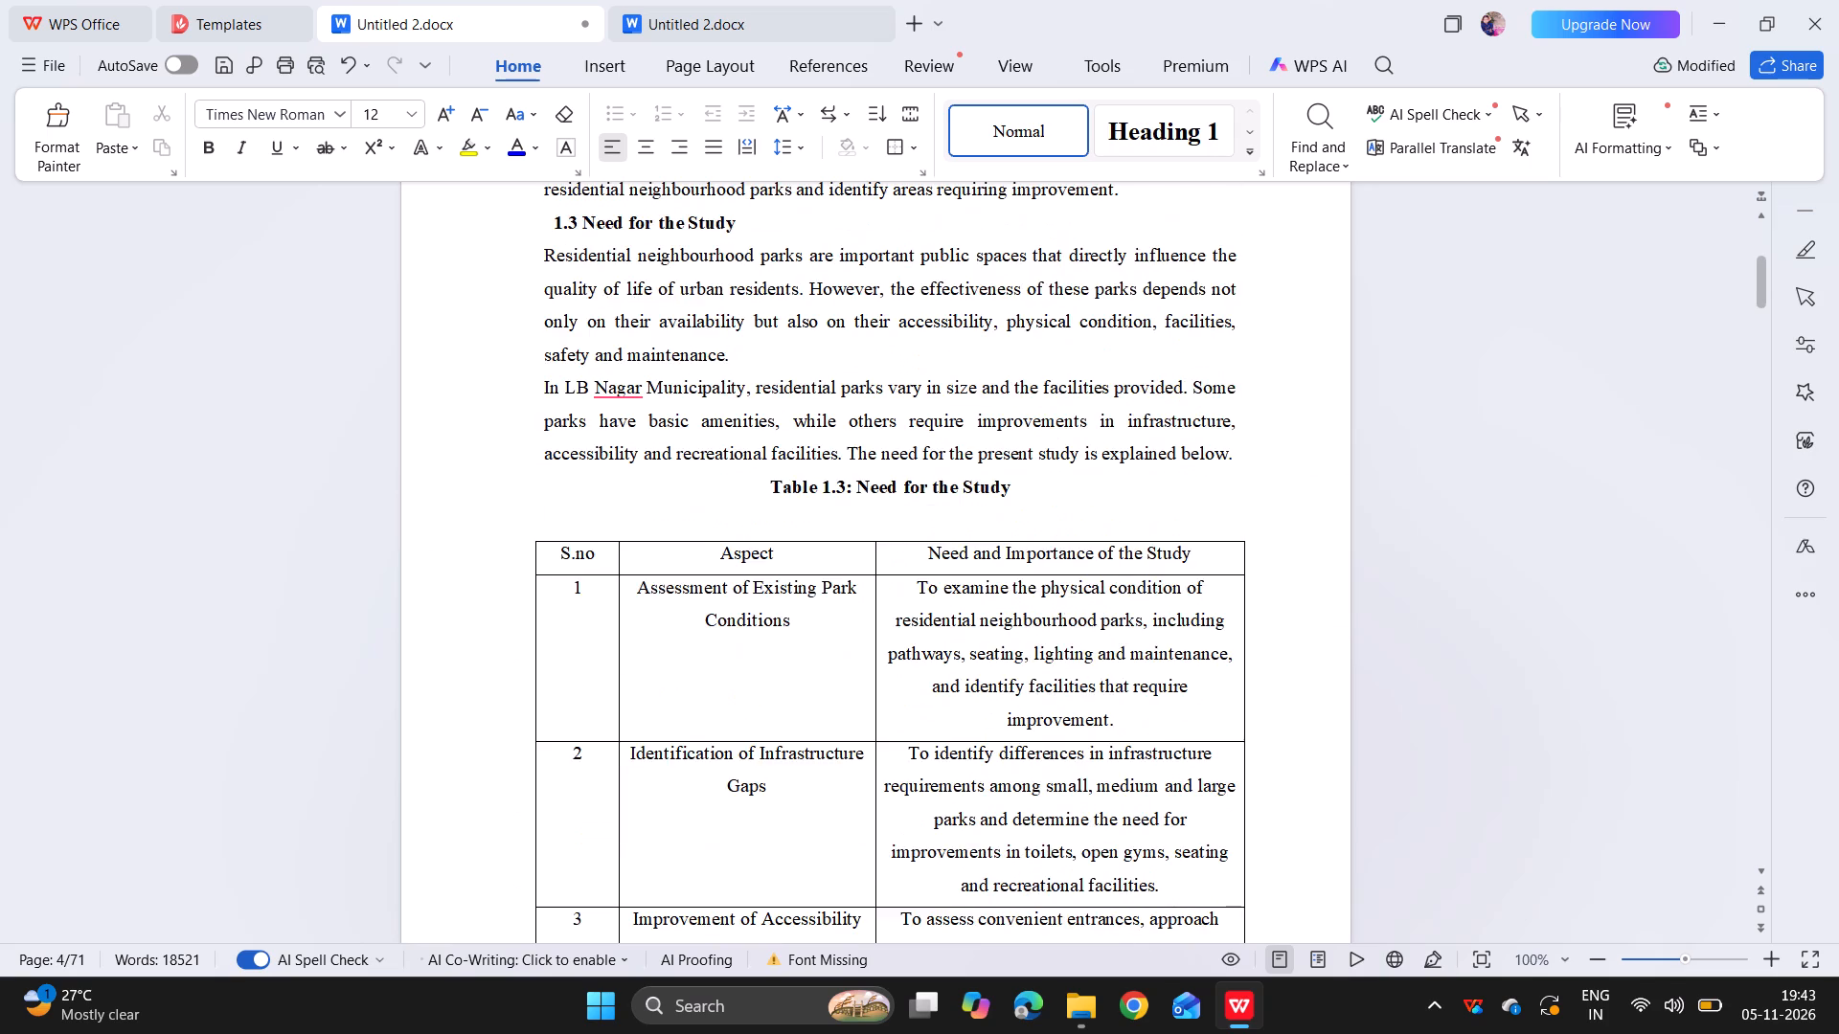
scroll(1300, 625, "down", 4)
scroll(1300, 625, "up", 3)
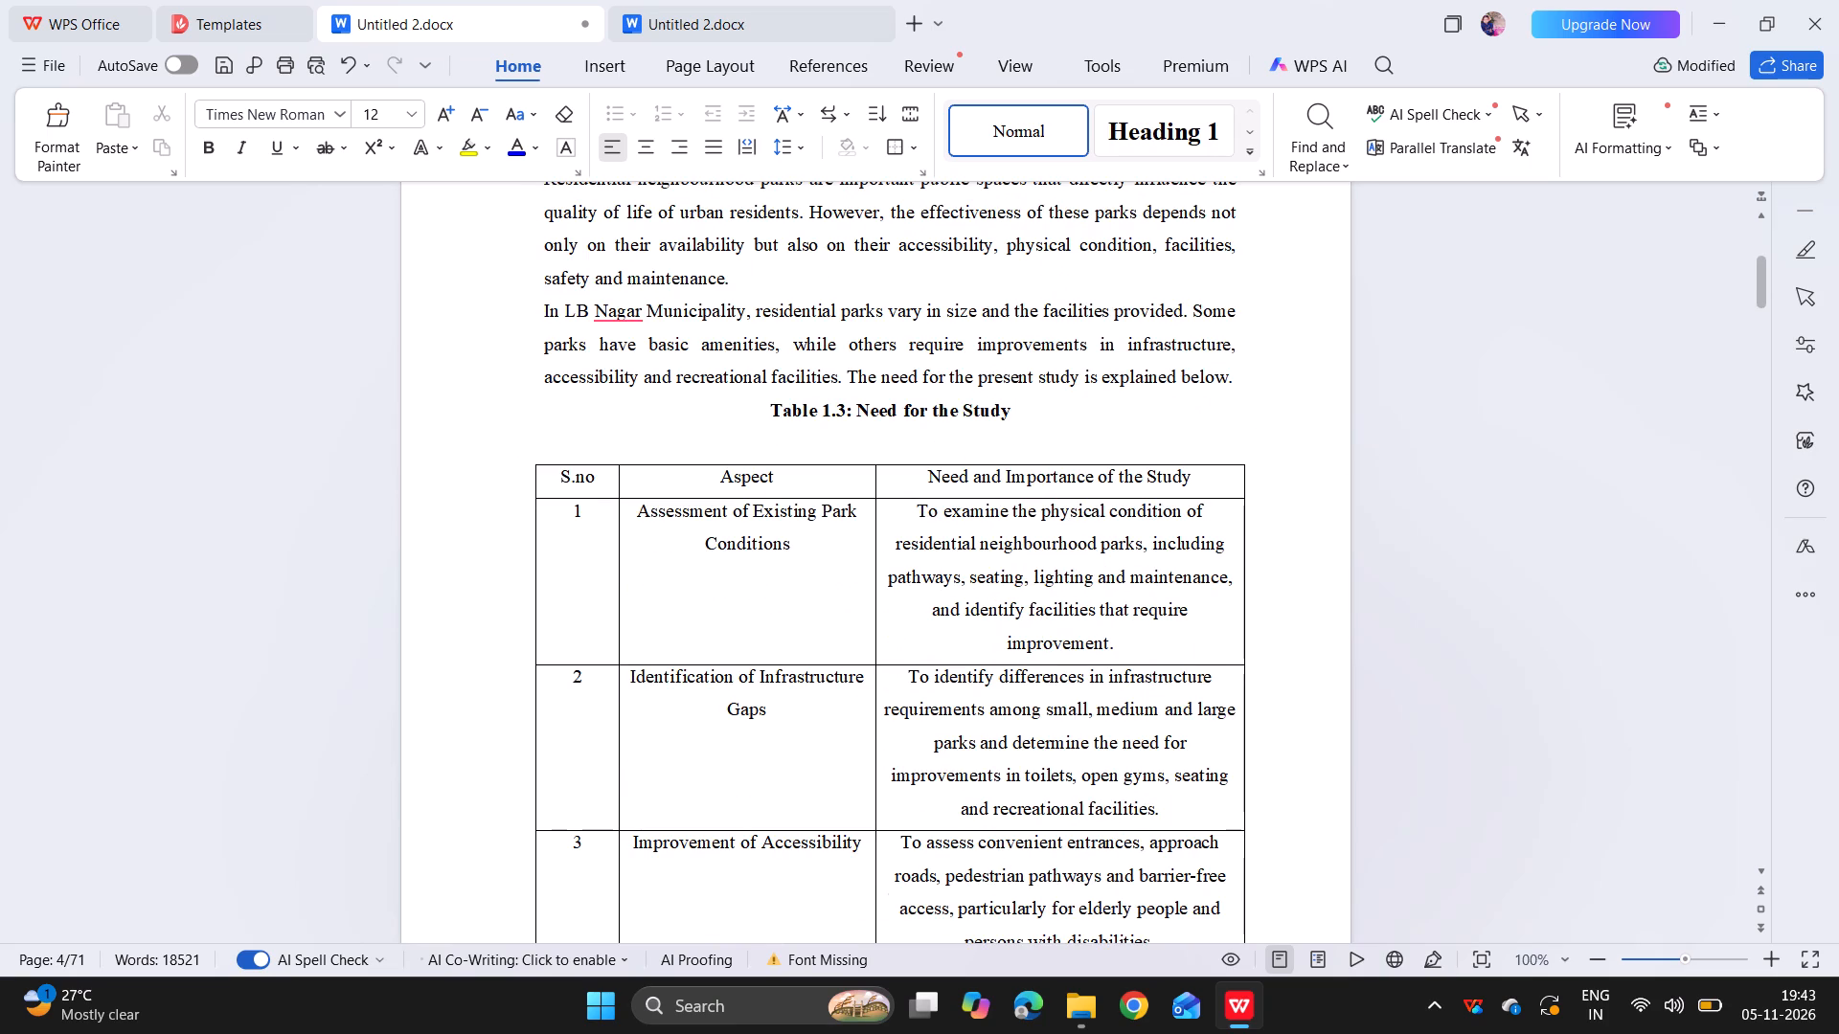
scroll(845, 468, "down", 9)
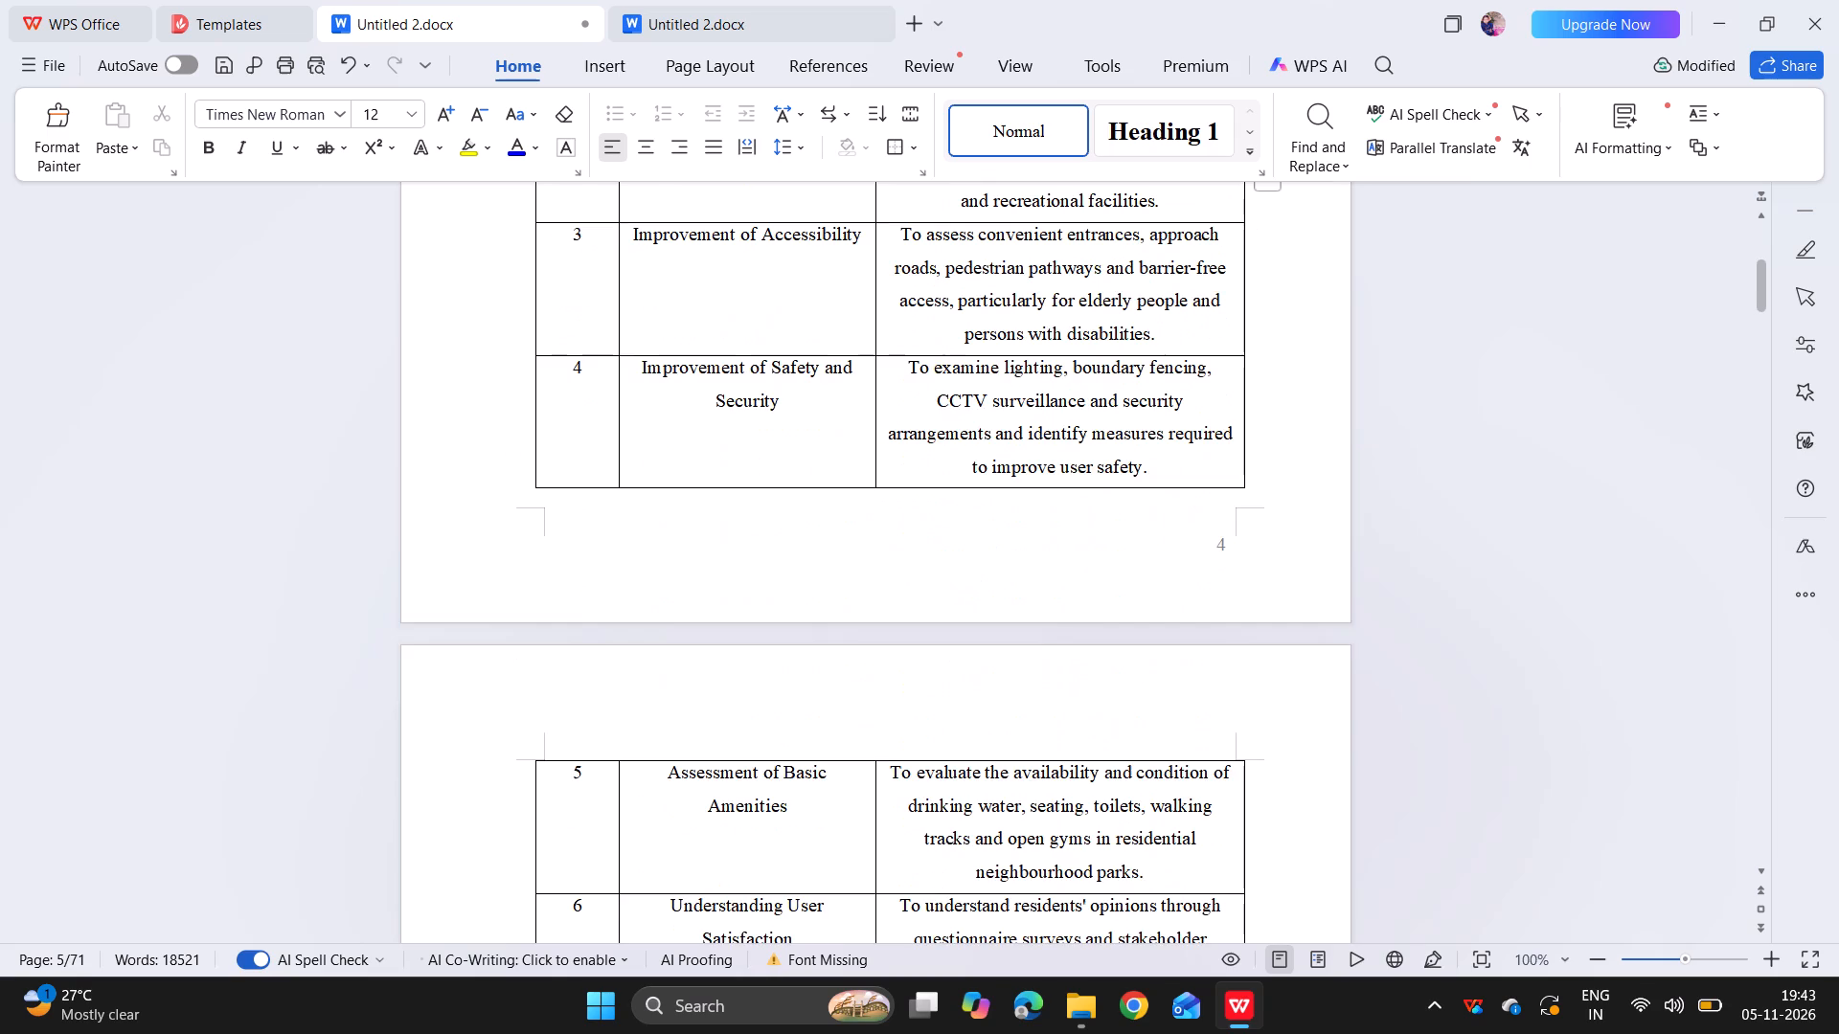
scroll(850, 470, "down", 4)
scroll(873, 549, "down", 9)
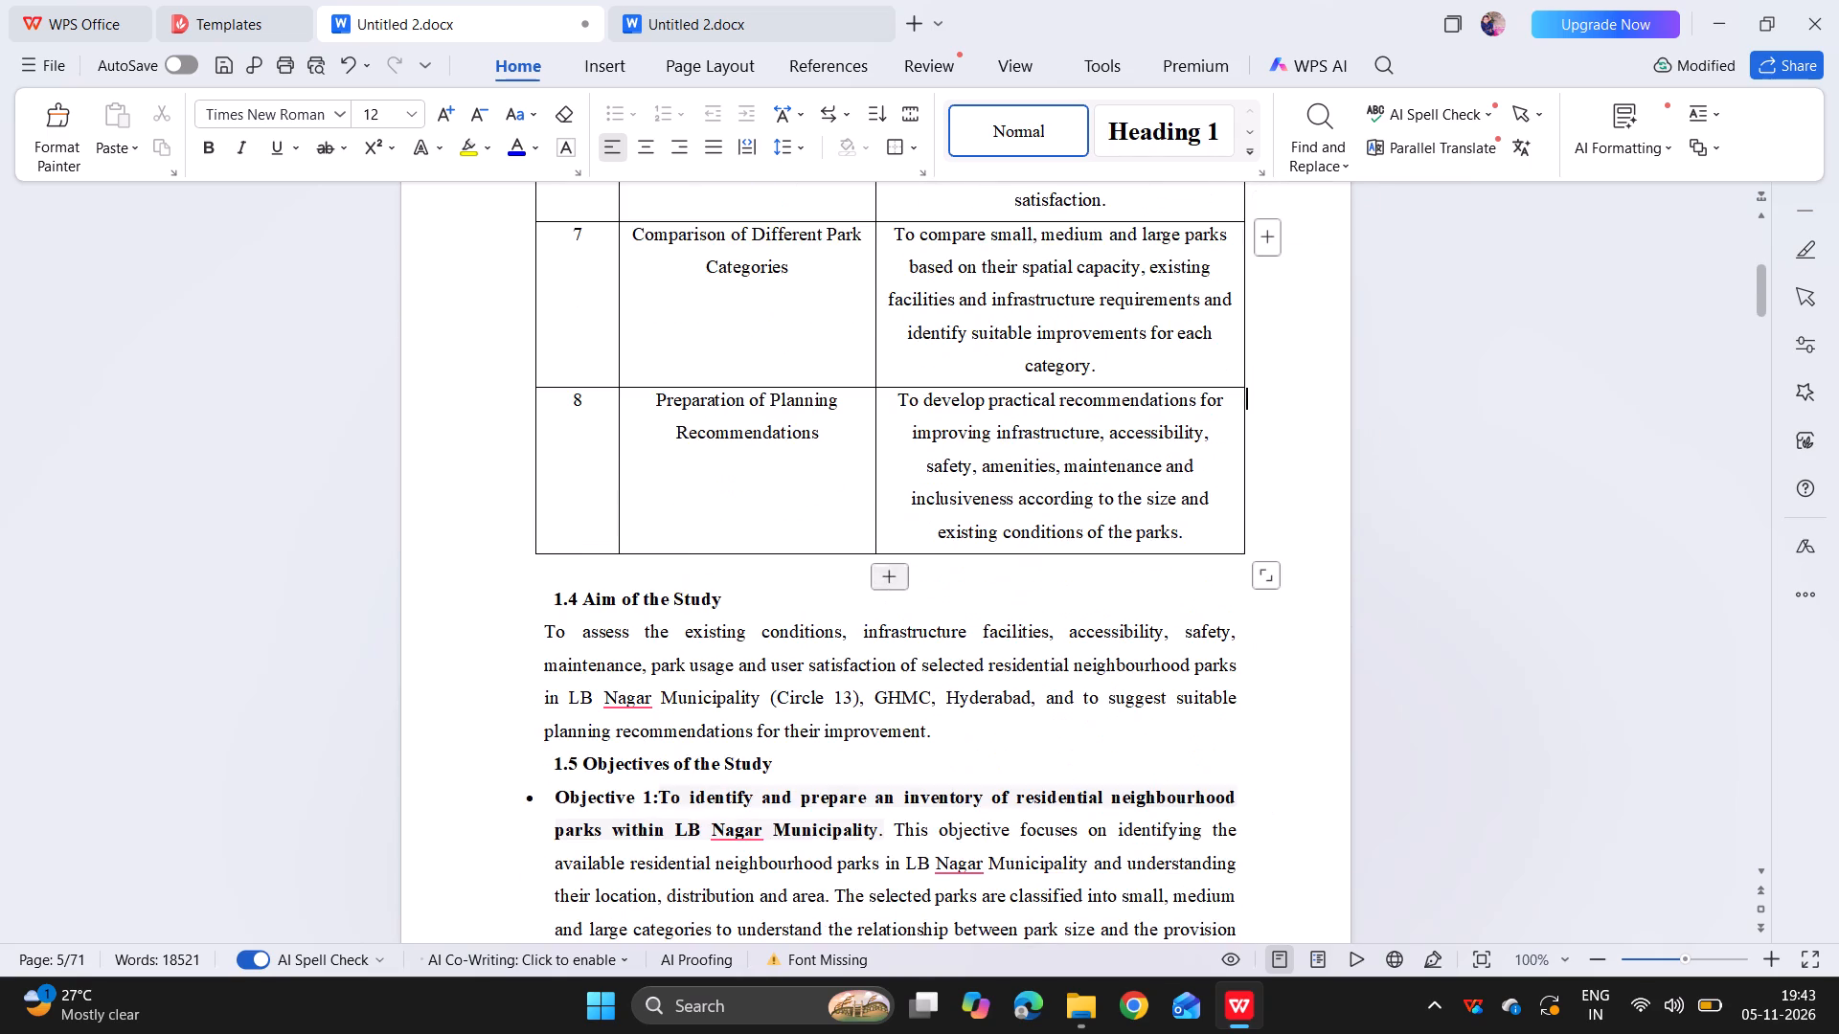
scroll(827, 654, "down", 2)
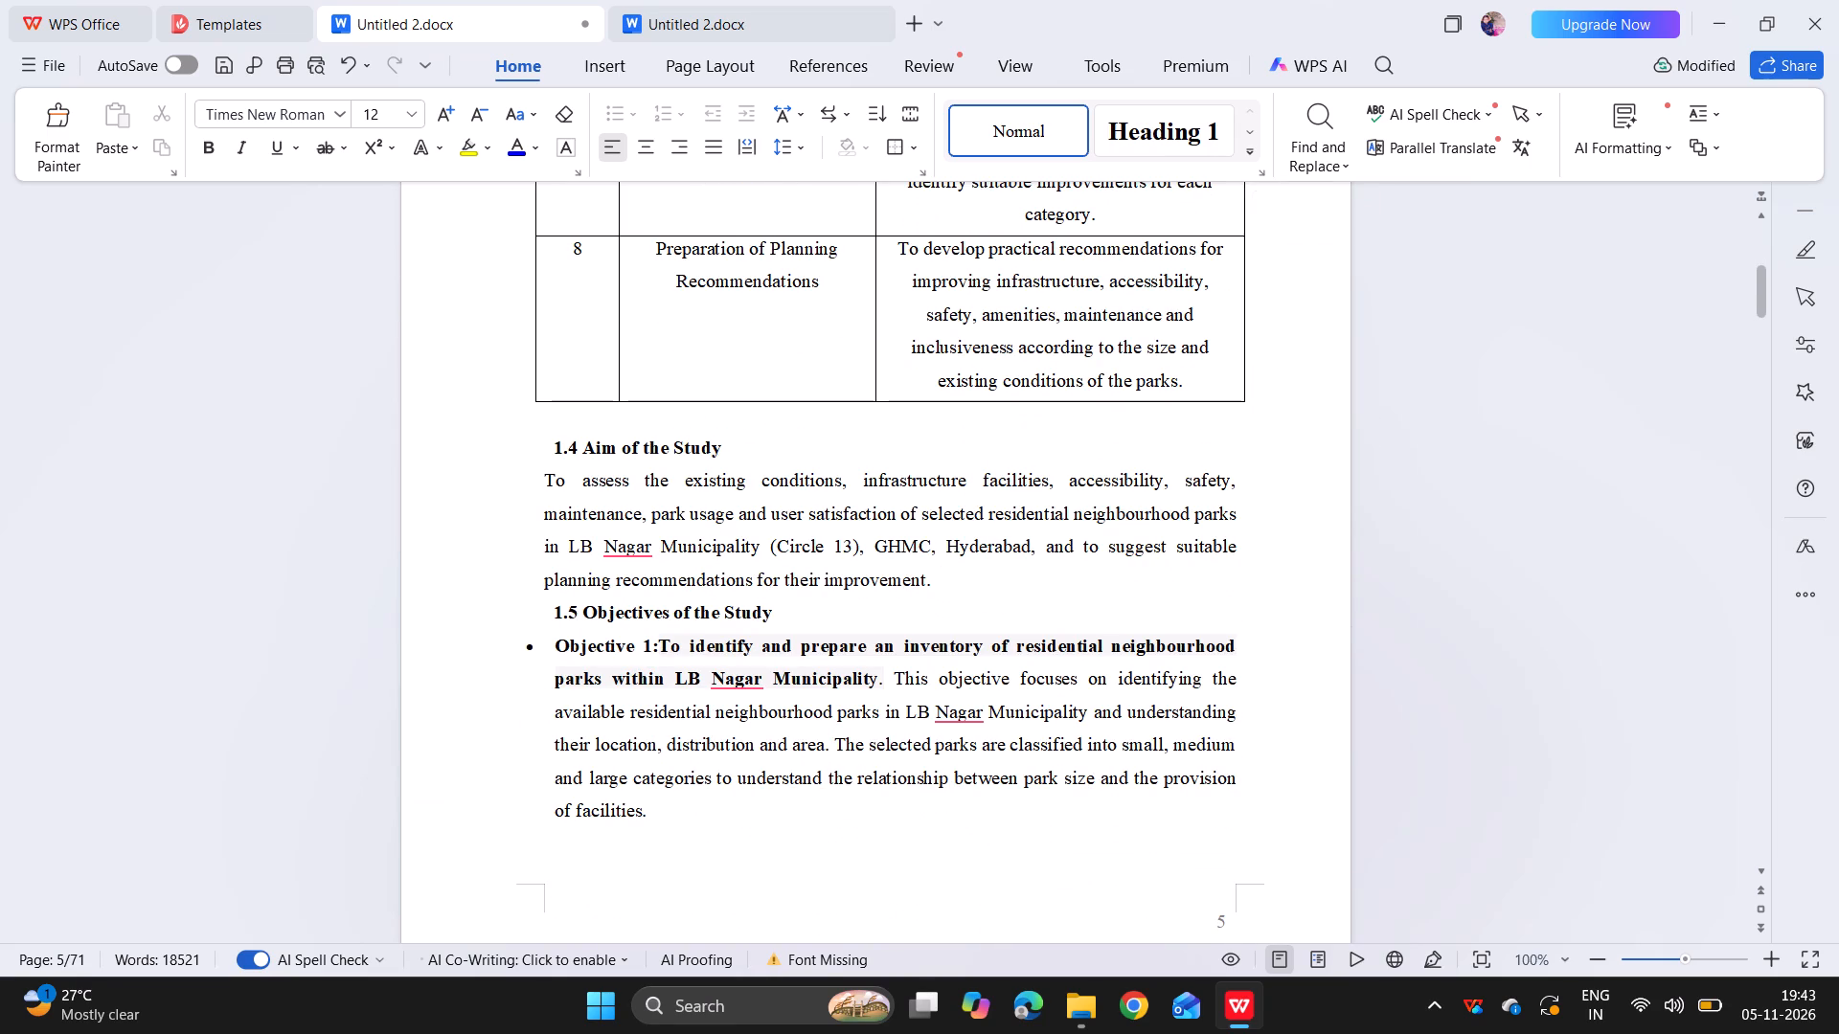
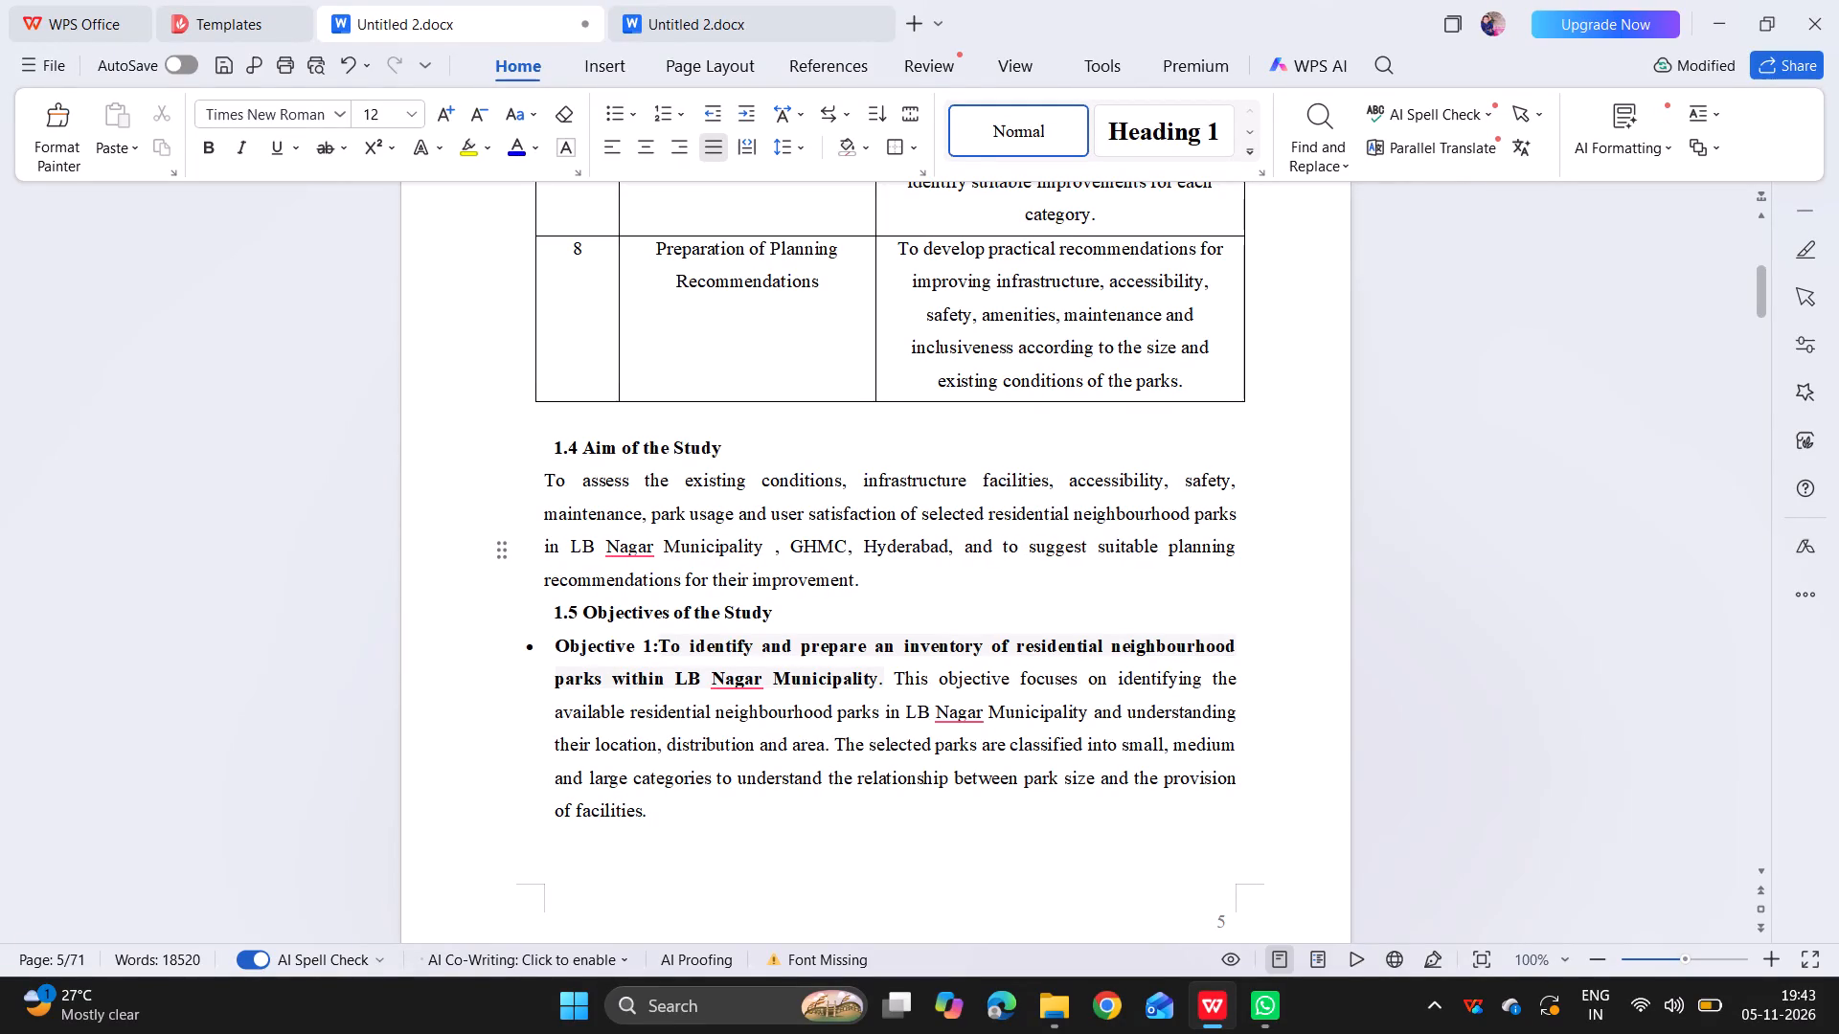
Remove the space before the comma after "LB Nagar Municipality" in the section 1.4 Aim of the Study paragraph.
key("BackSpace")
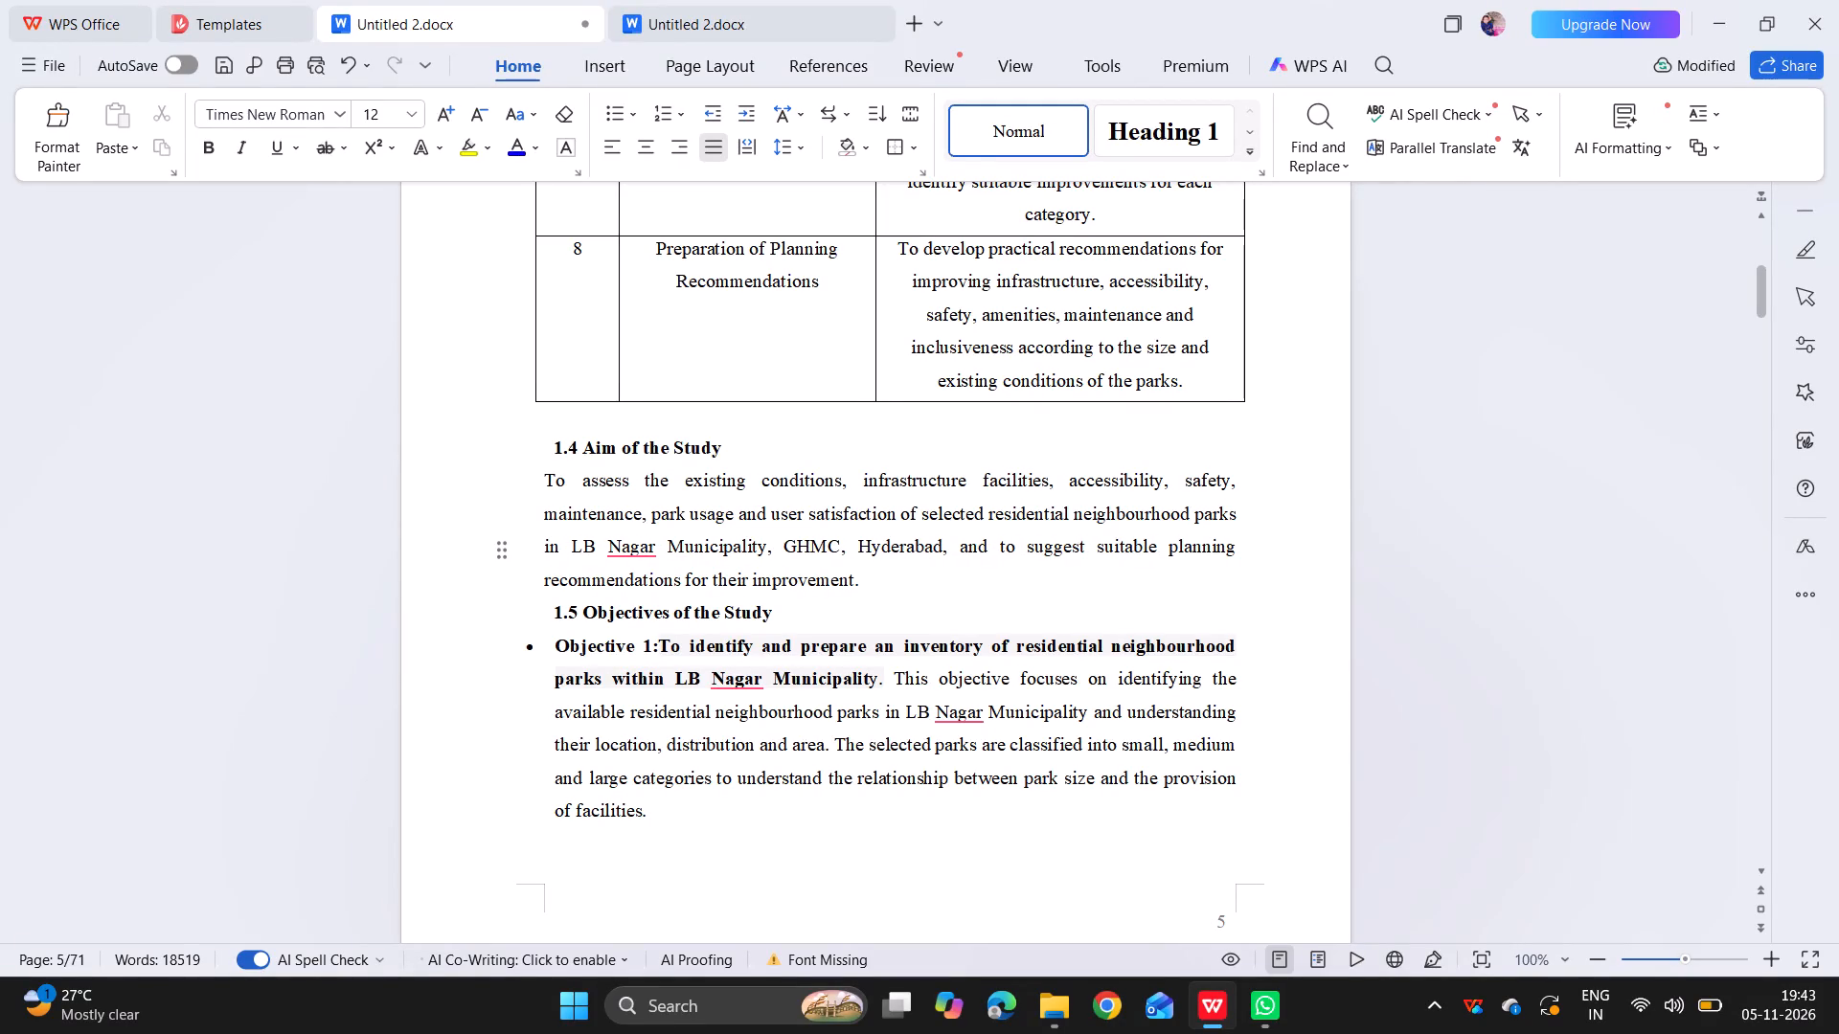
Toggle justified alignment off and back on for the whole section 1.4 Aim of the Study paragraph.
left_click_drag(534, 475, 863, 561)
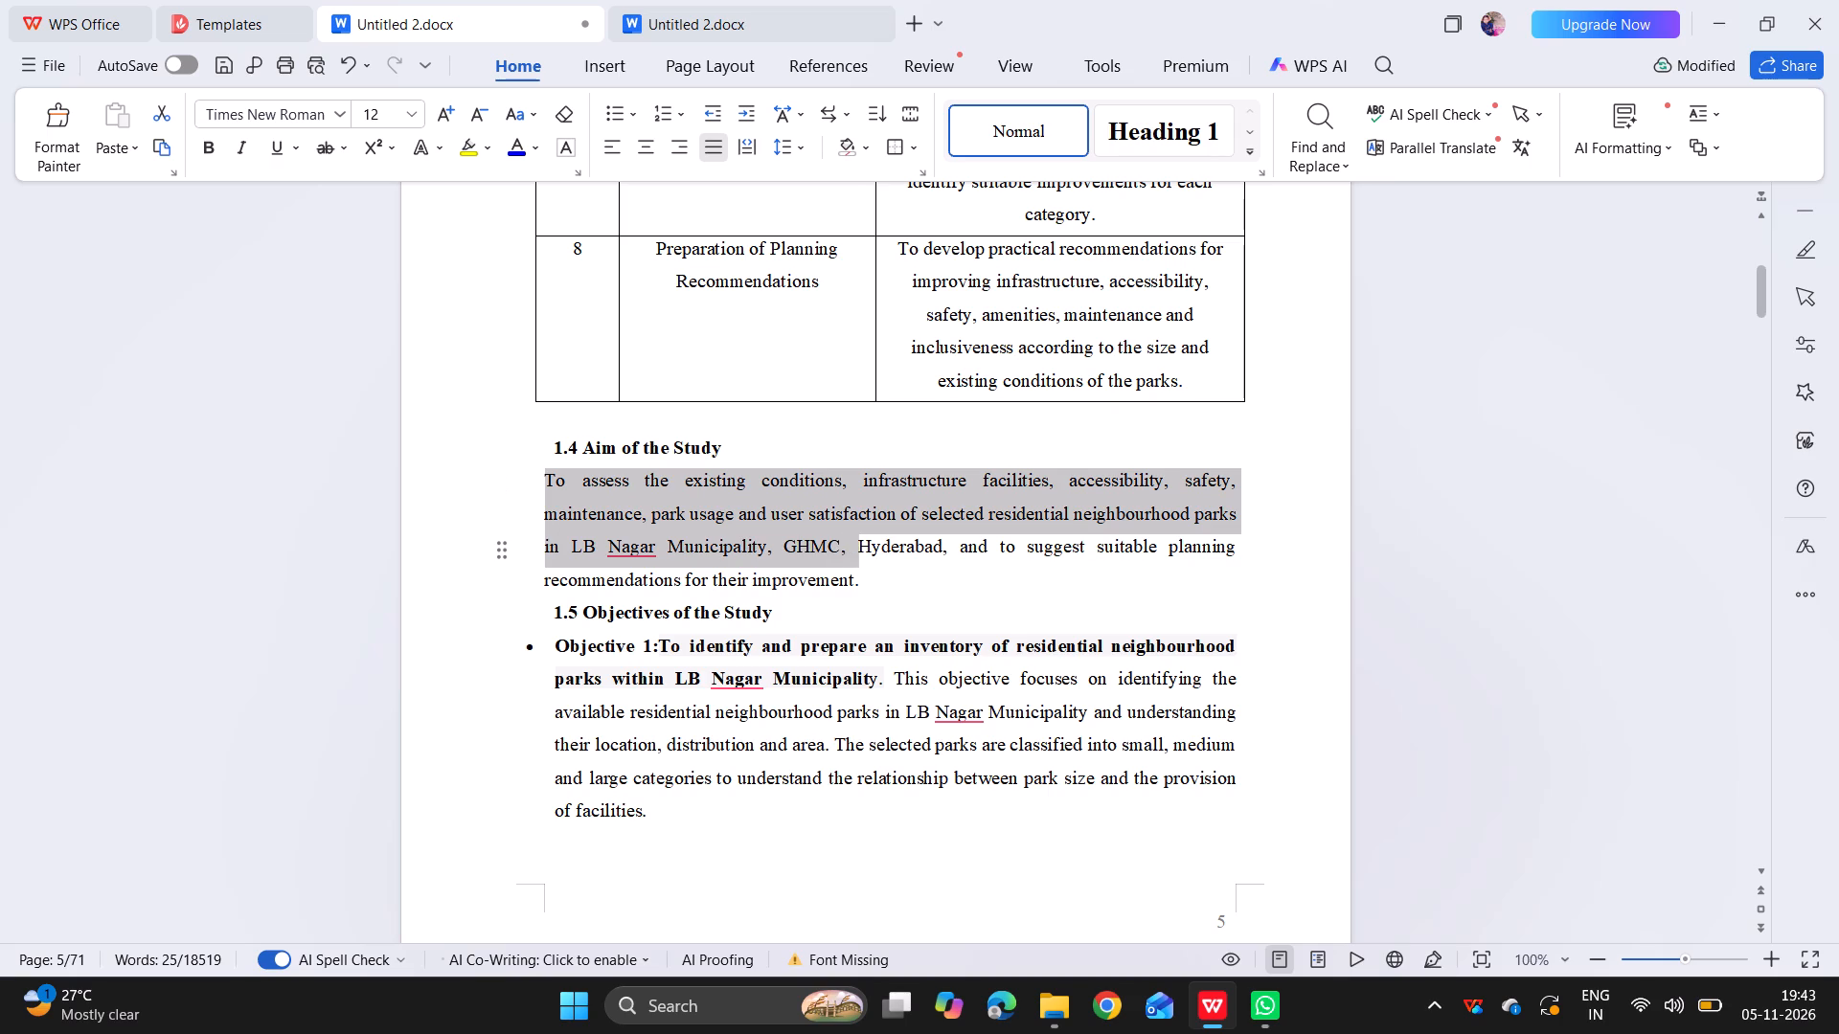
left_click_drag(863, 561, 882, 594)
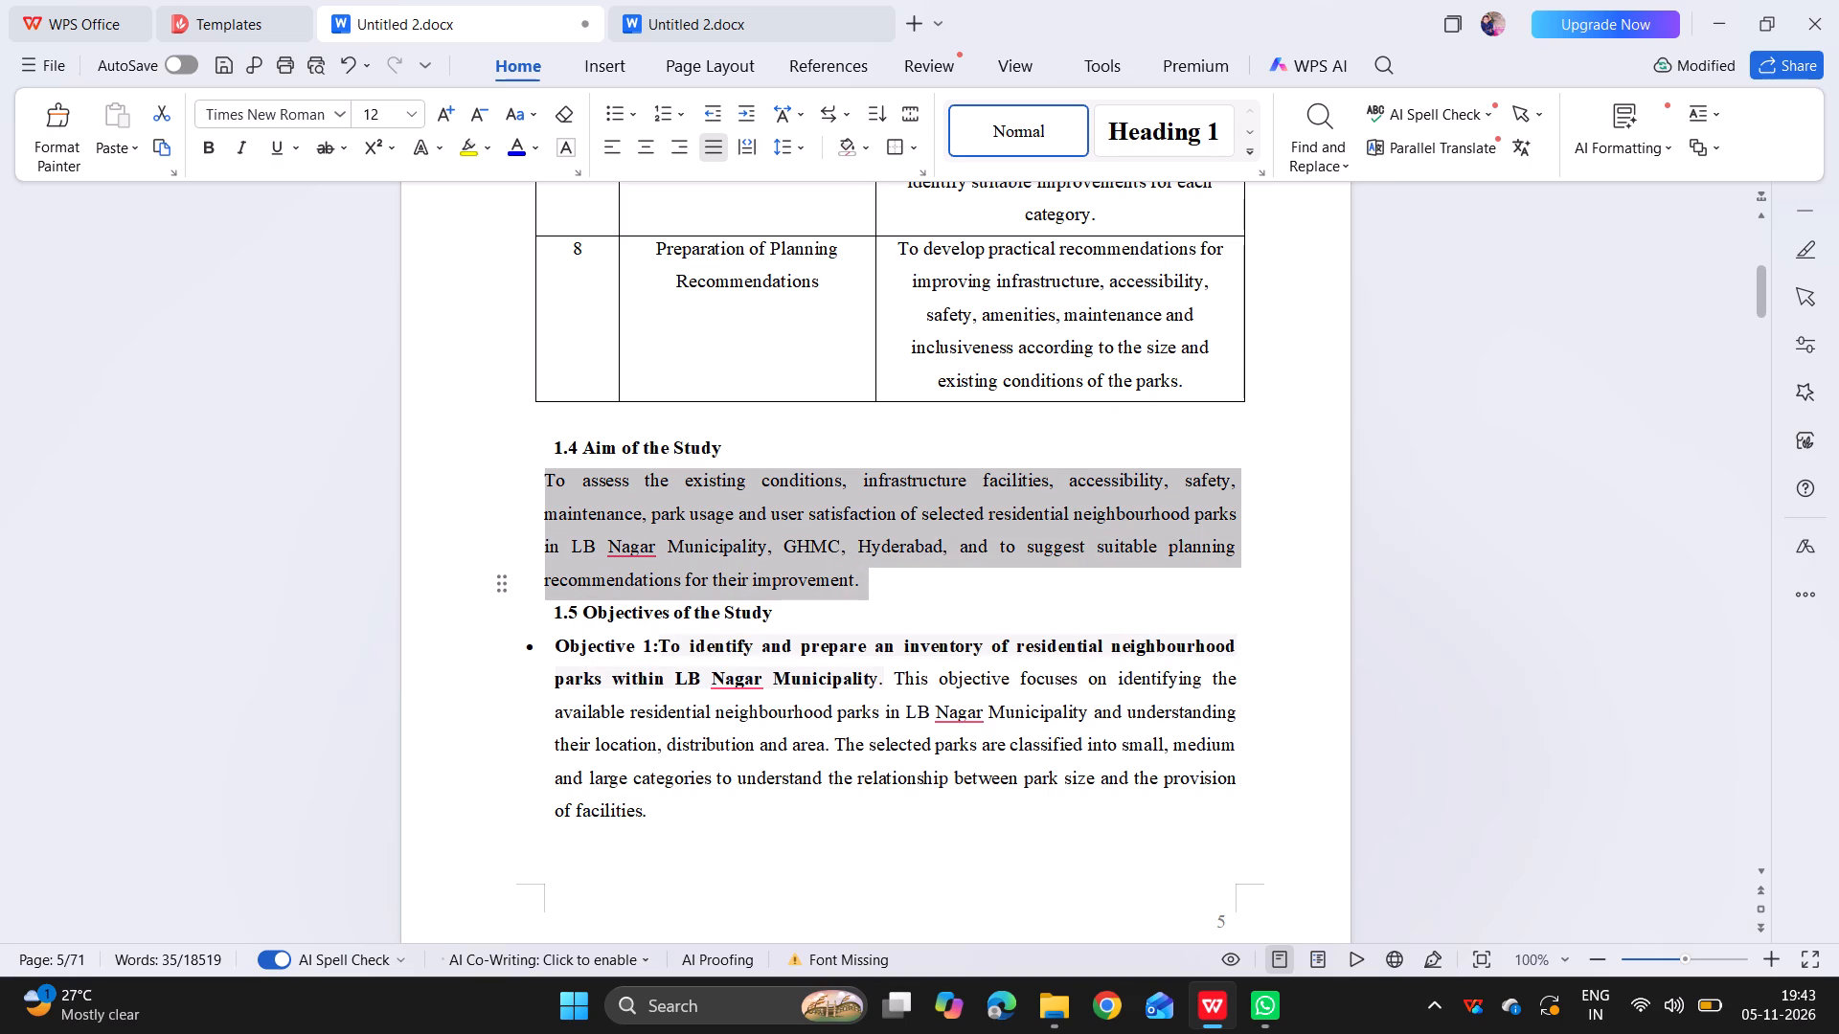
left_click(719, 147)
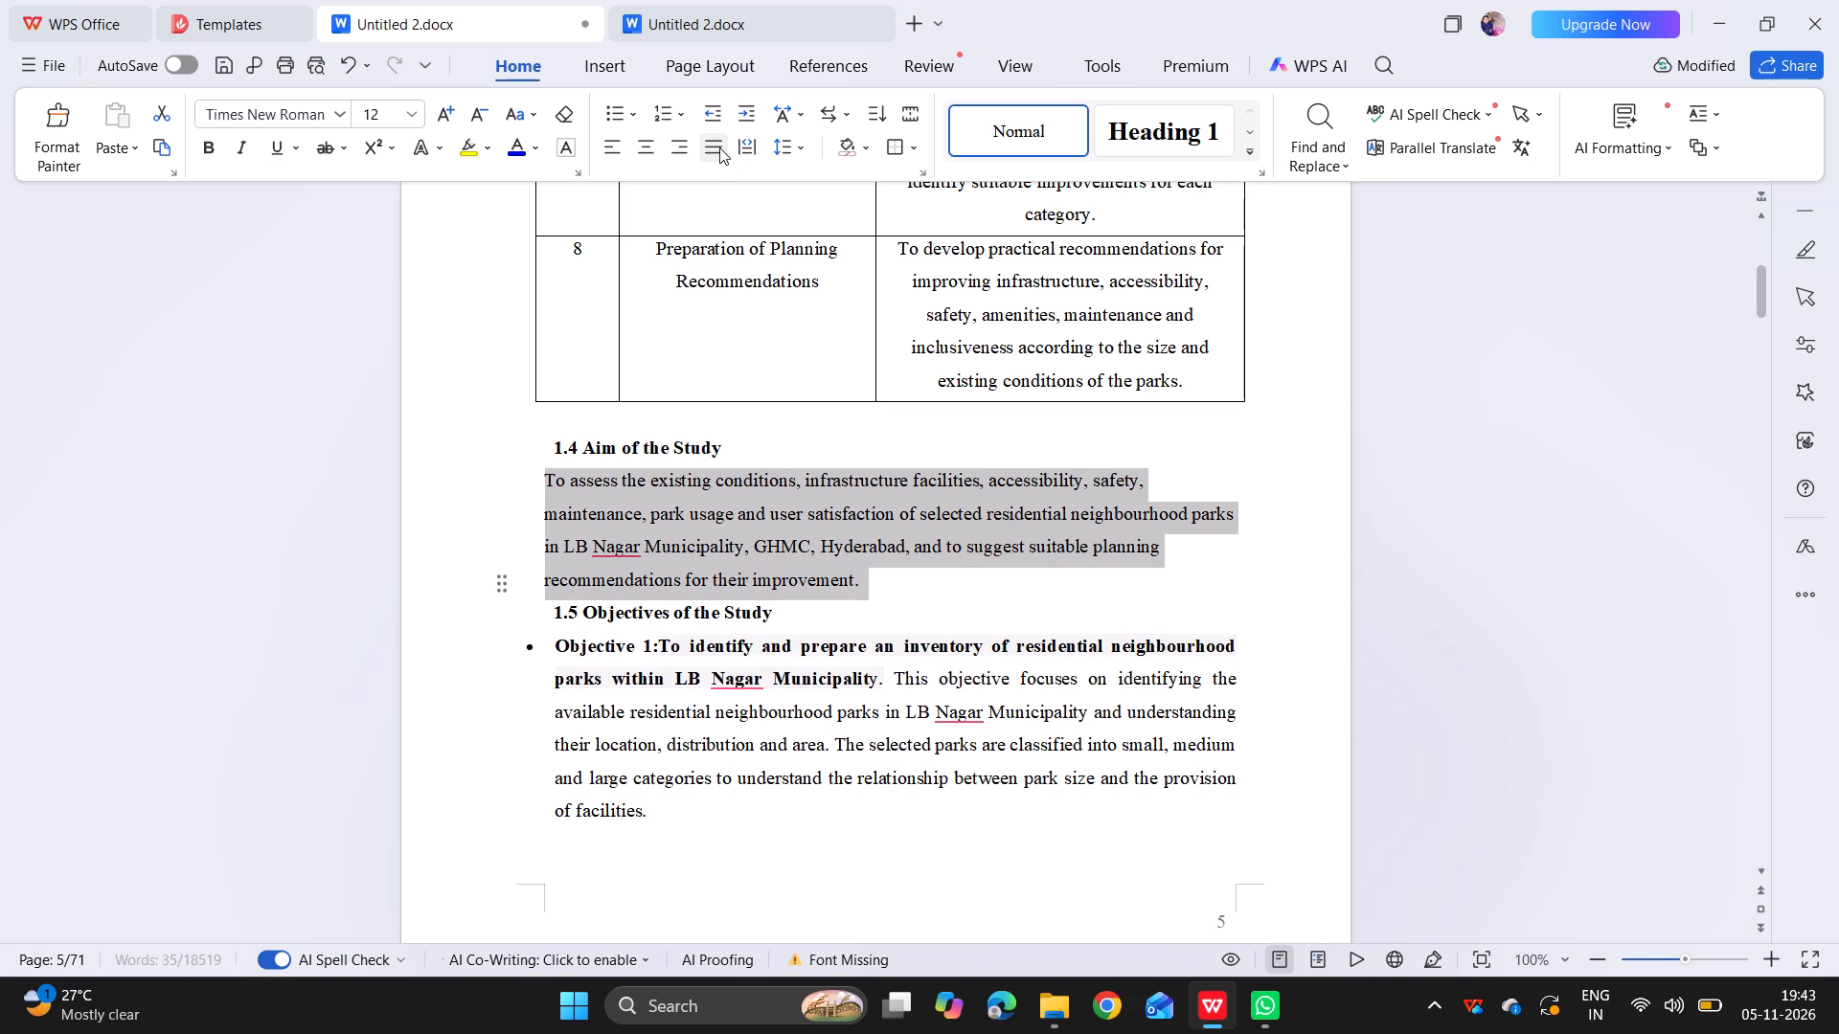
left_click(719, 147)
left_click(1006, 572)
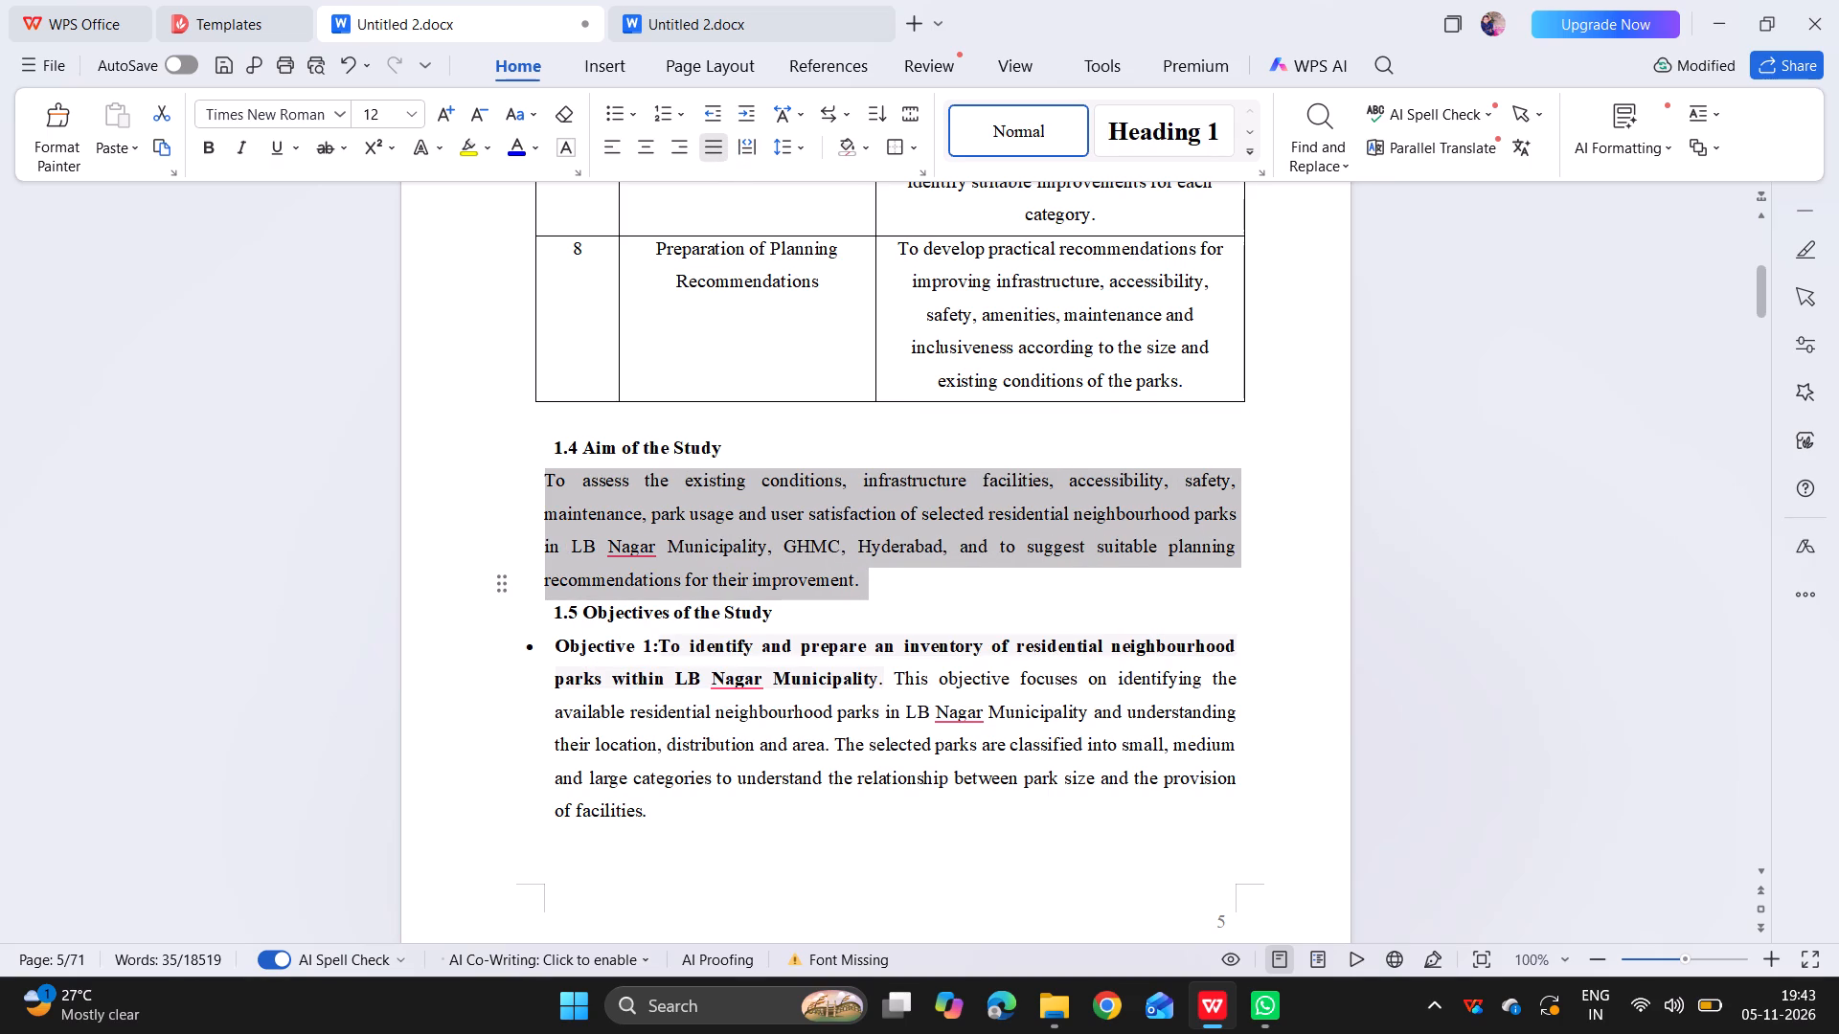
Open the line spacing options for the section 1.5 Objectives of the Study heading and the Objective 1 paragraph.
scroll(1003, 574, "down", 2)
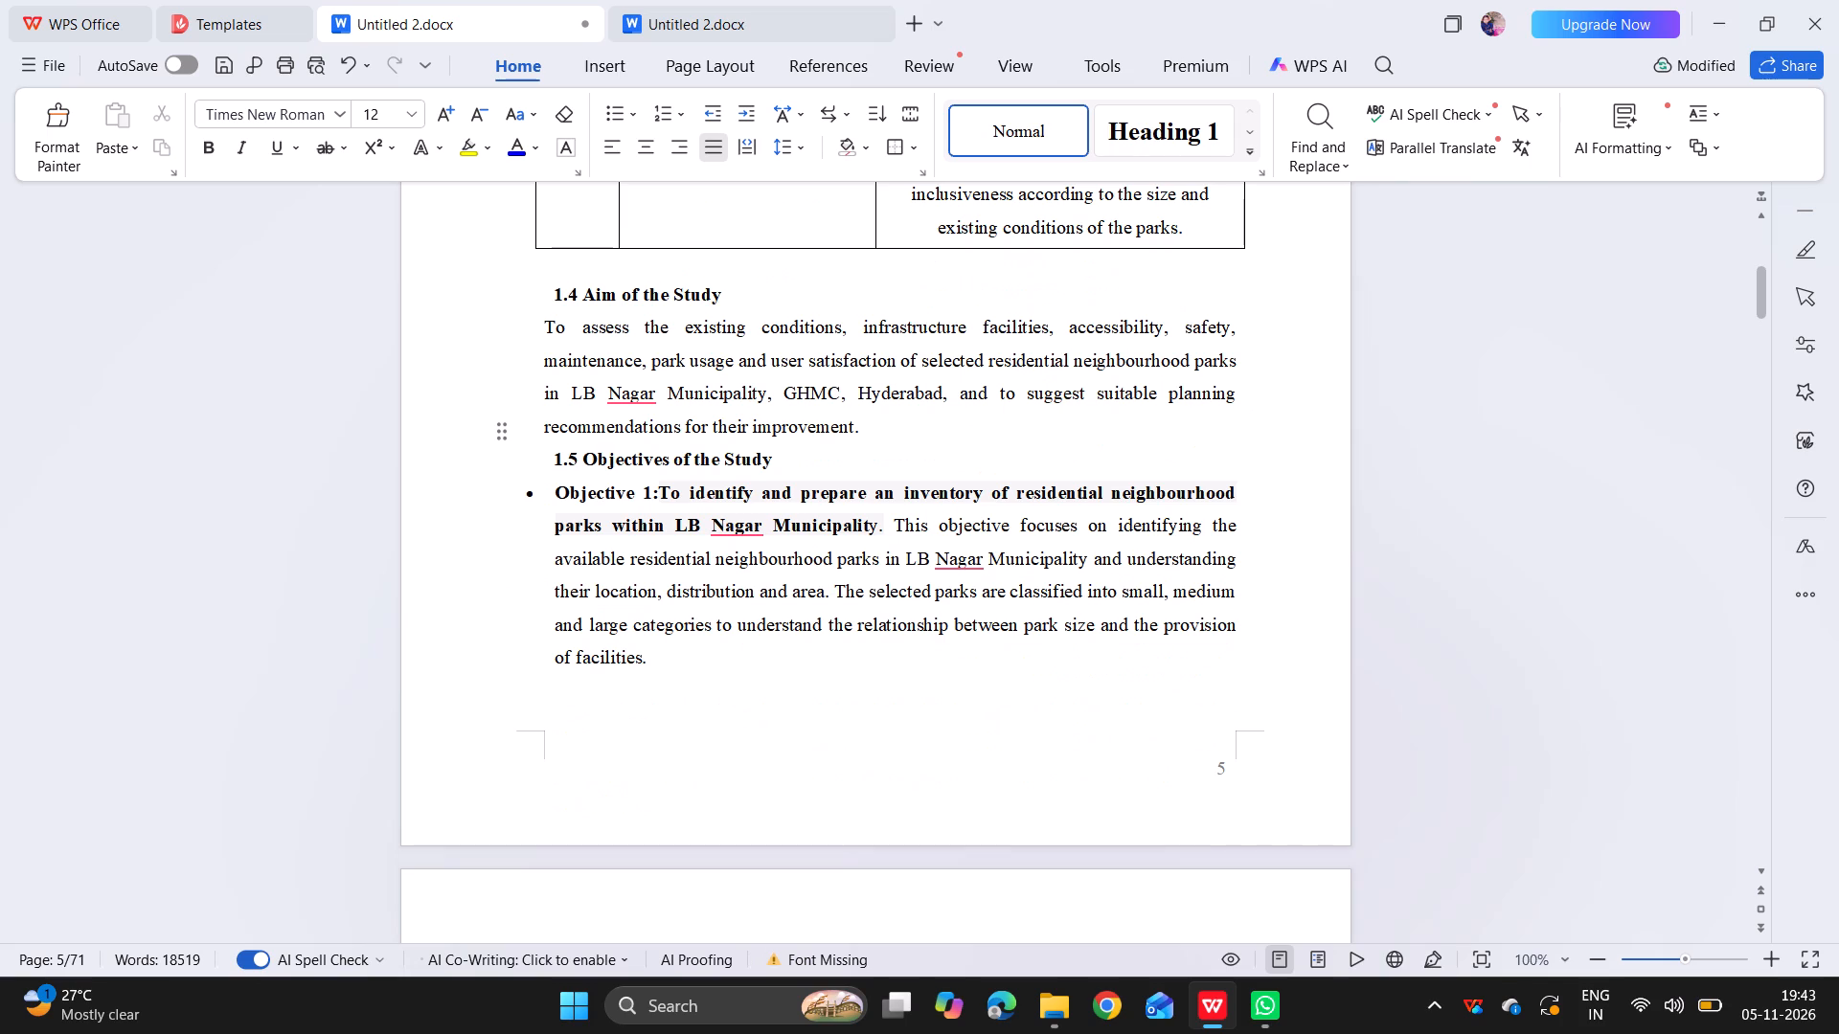
left_click_drag(556, 460, 675, 675)
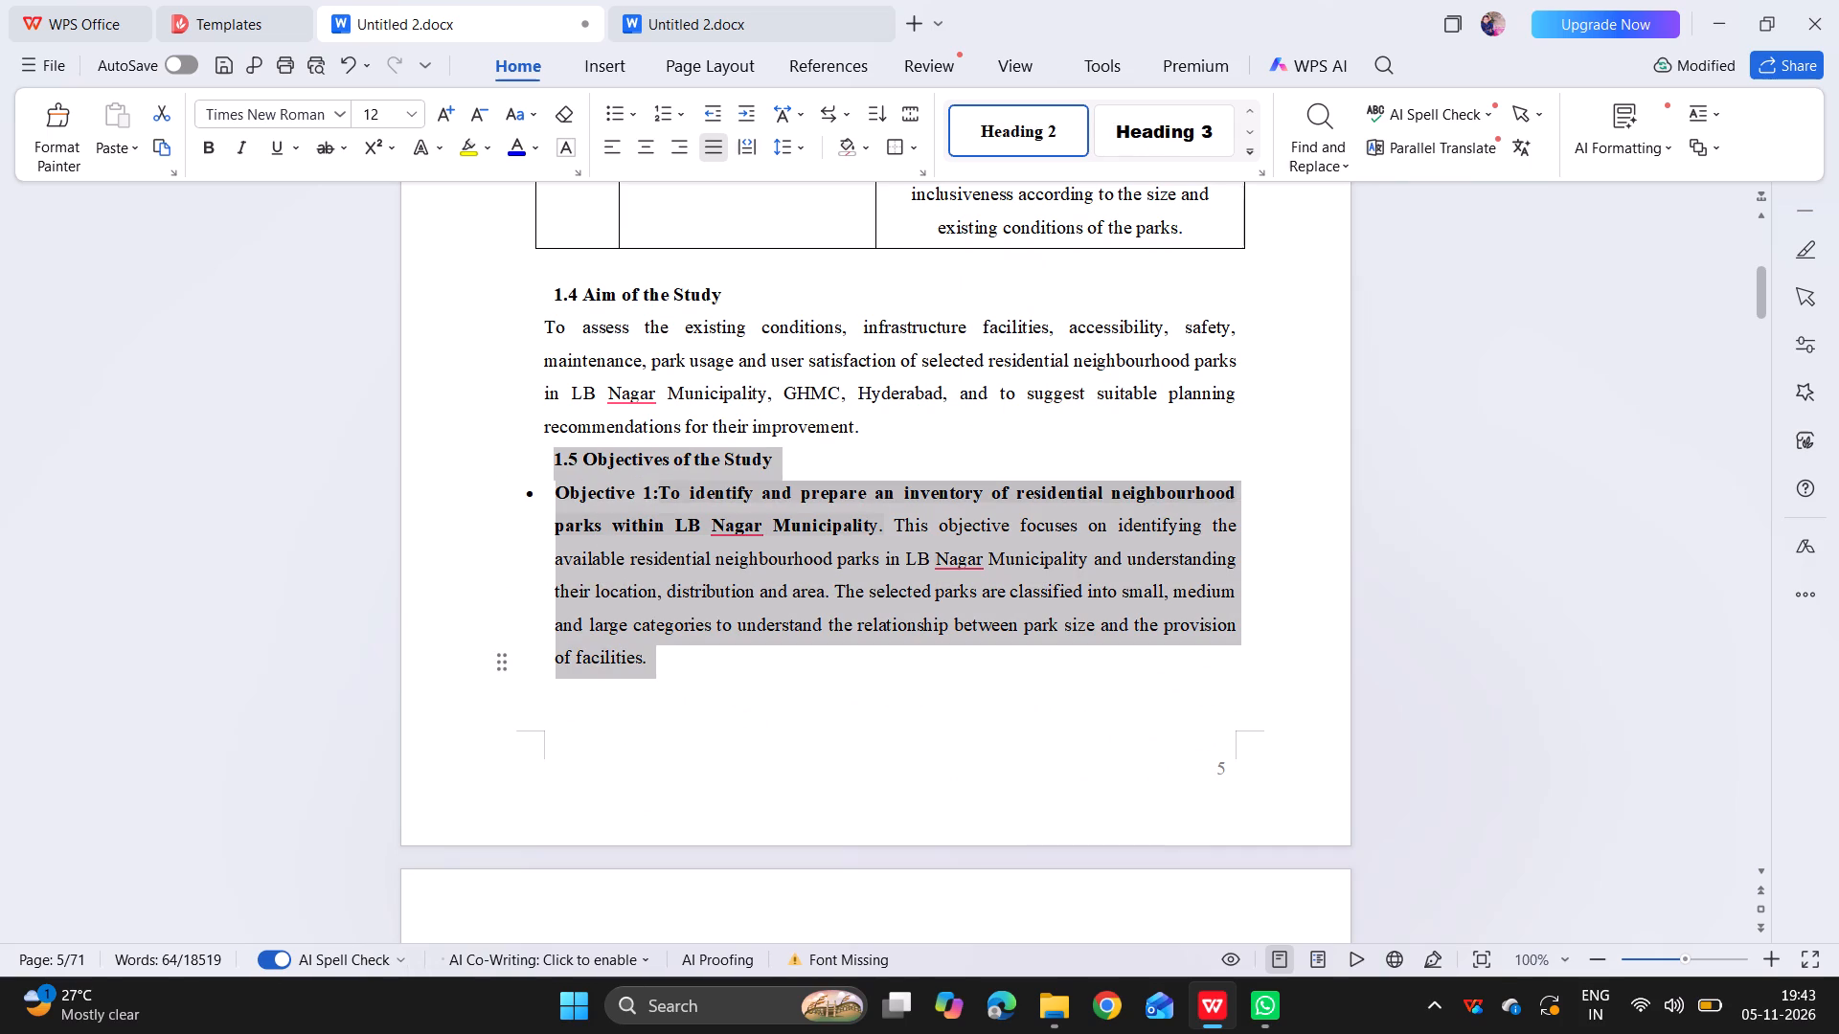
left_click(797, 145)
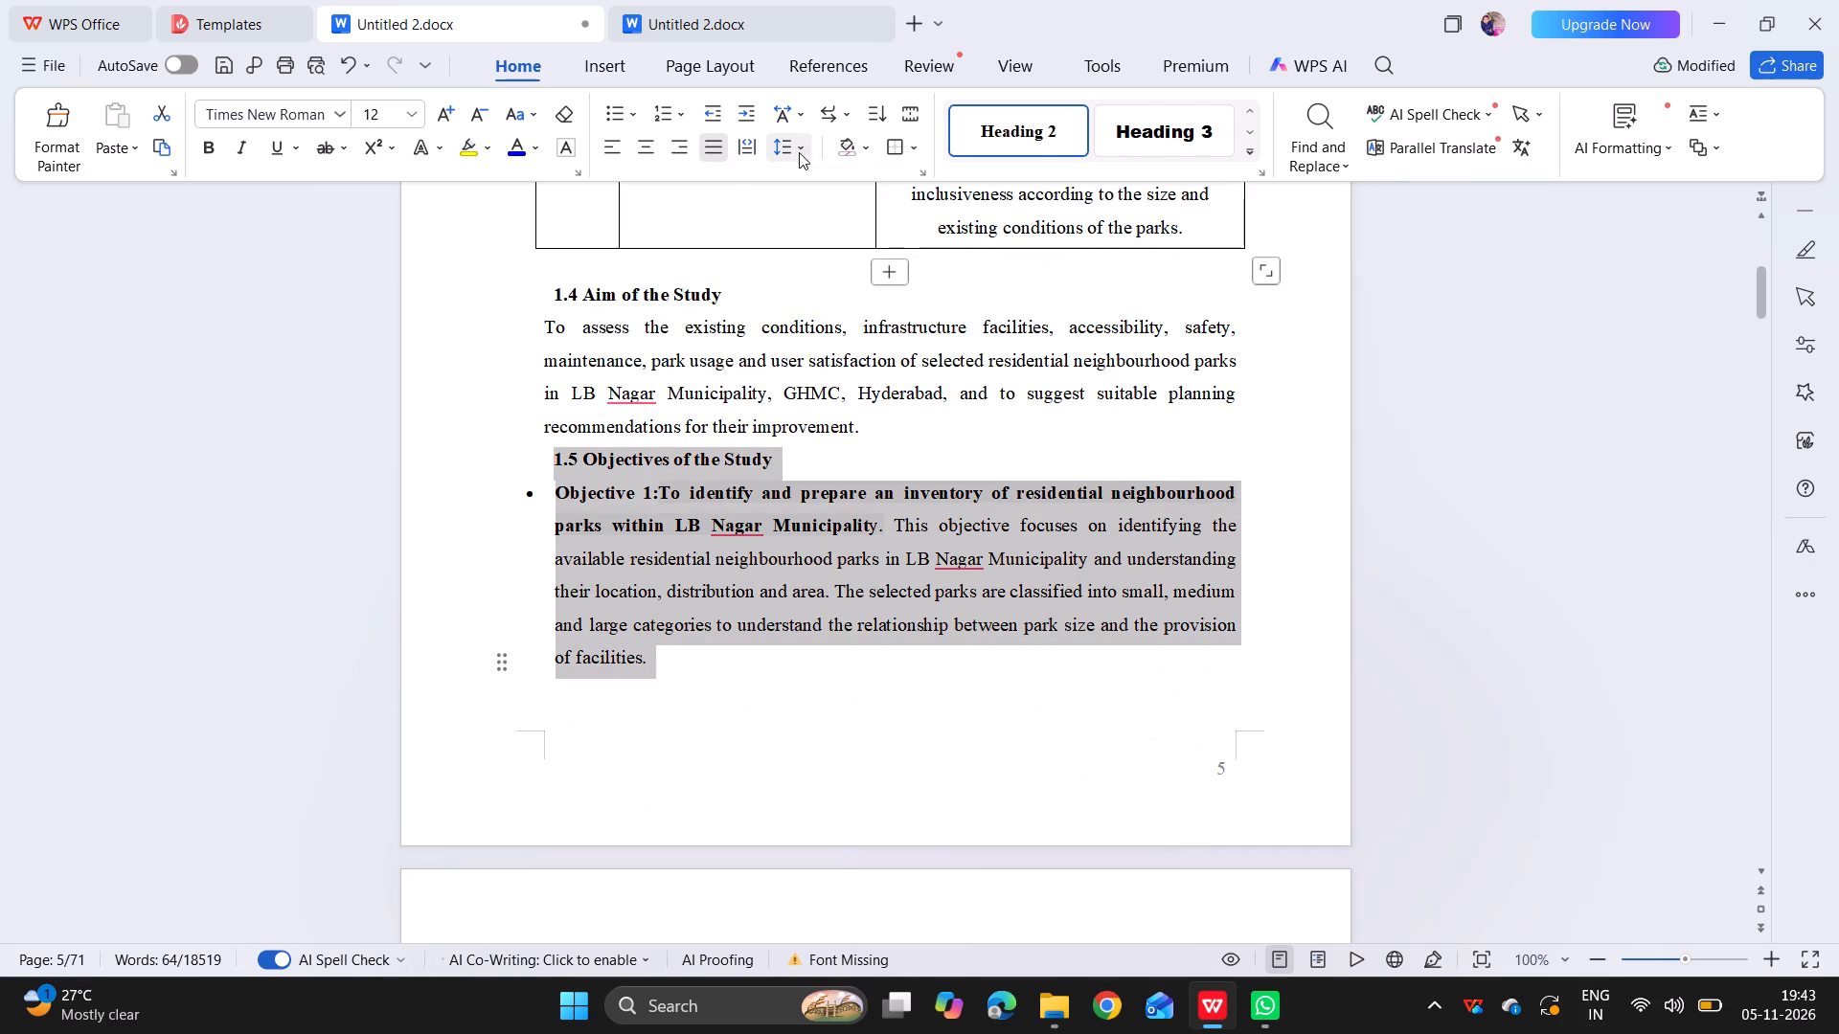
Apply the chosen line spacing to the 1.5 Objectives of the Study heading and the Objective 1 paragraph.
left_click(833, 245)
left_click_drag(866, 655, 853, 677)
Check the formatting of the Objective 3 and Objective 6 paragraphs and read on through section 1.6.
scroll(853, 677, "down", 9)
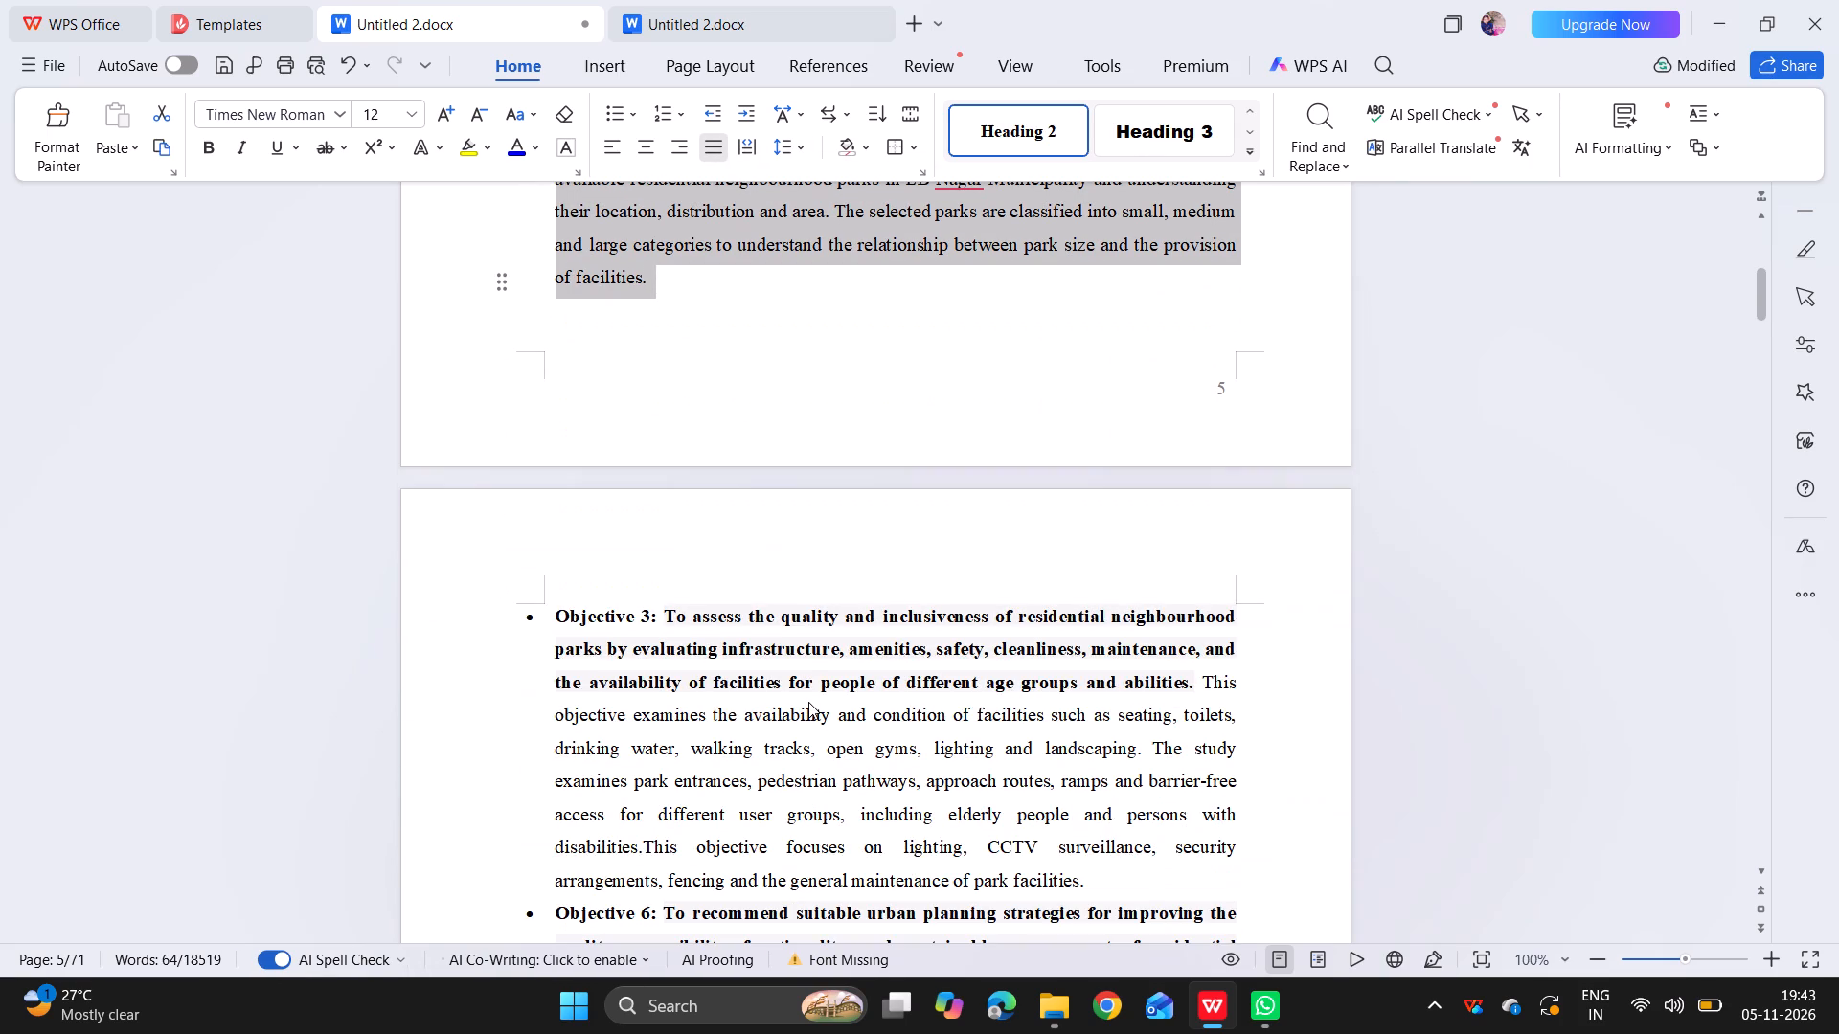
scroll(855, 655, "down", 1)
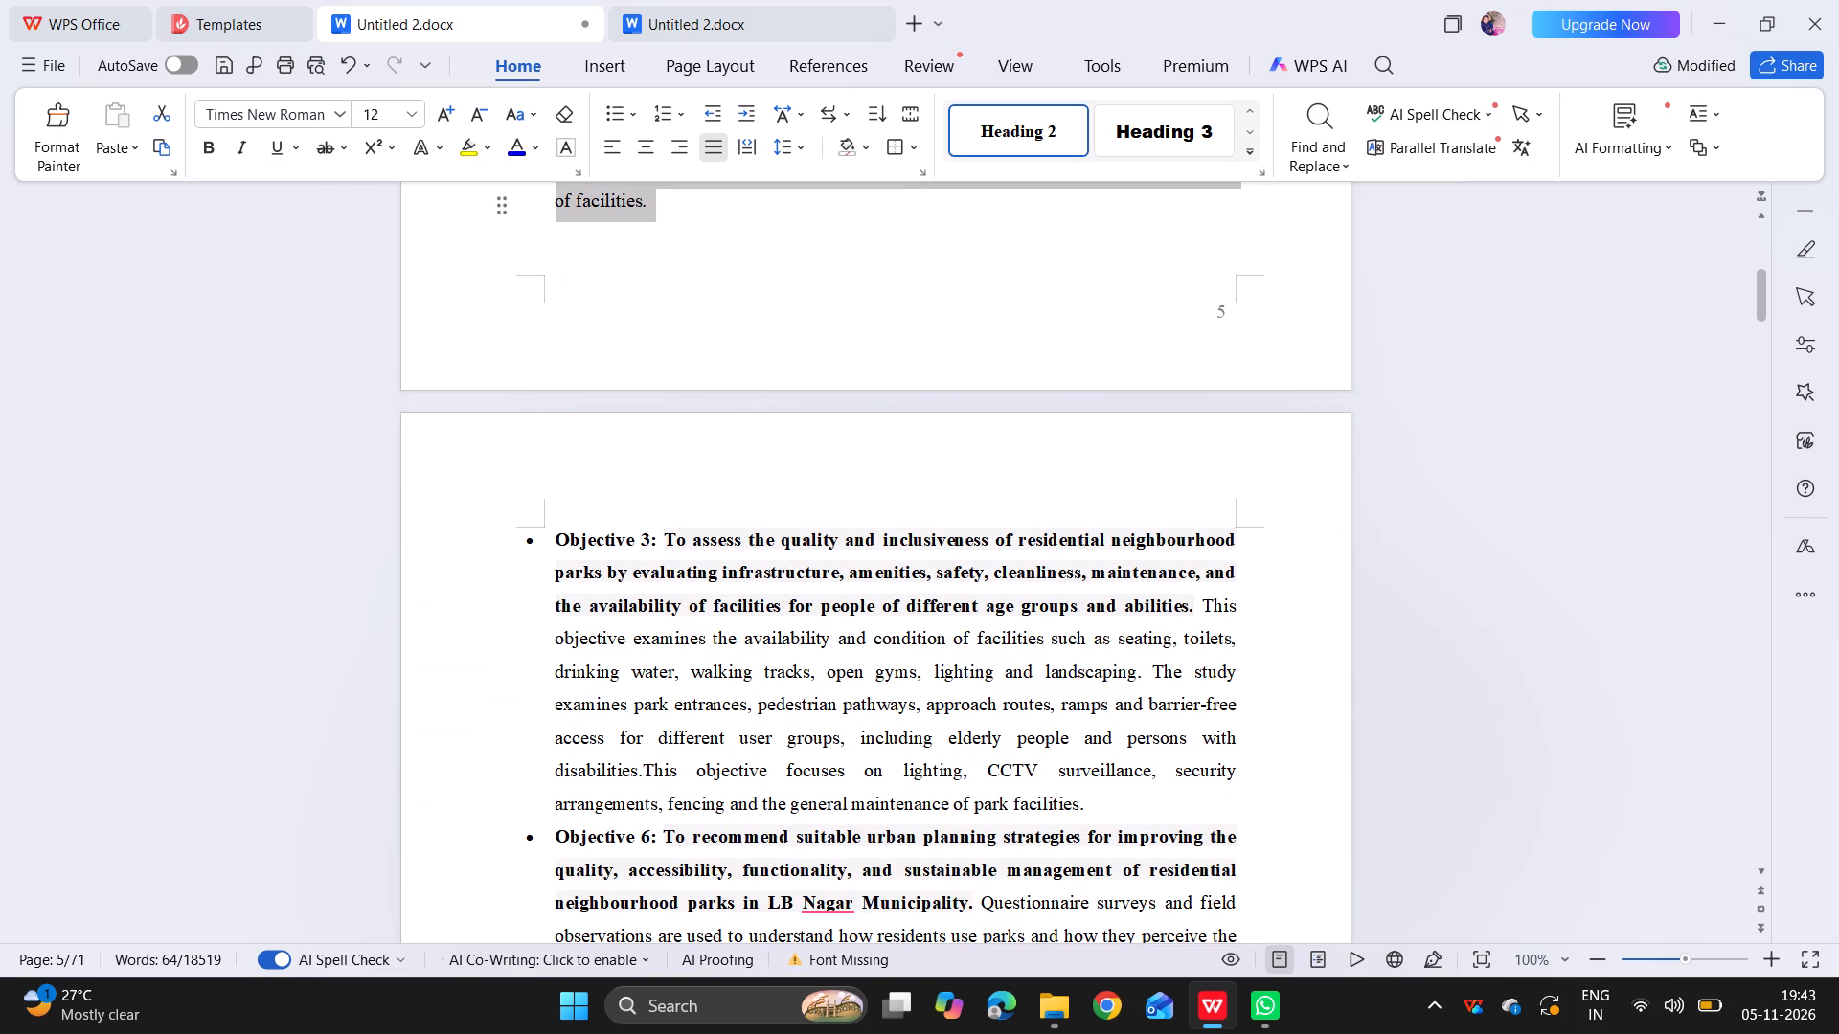
left_click_drag(549, 533, 1126, 848)
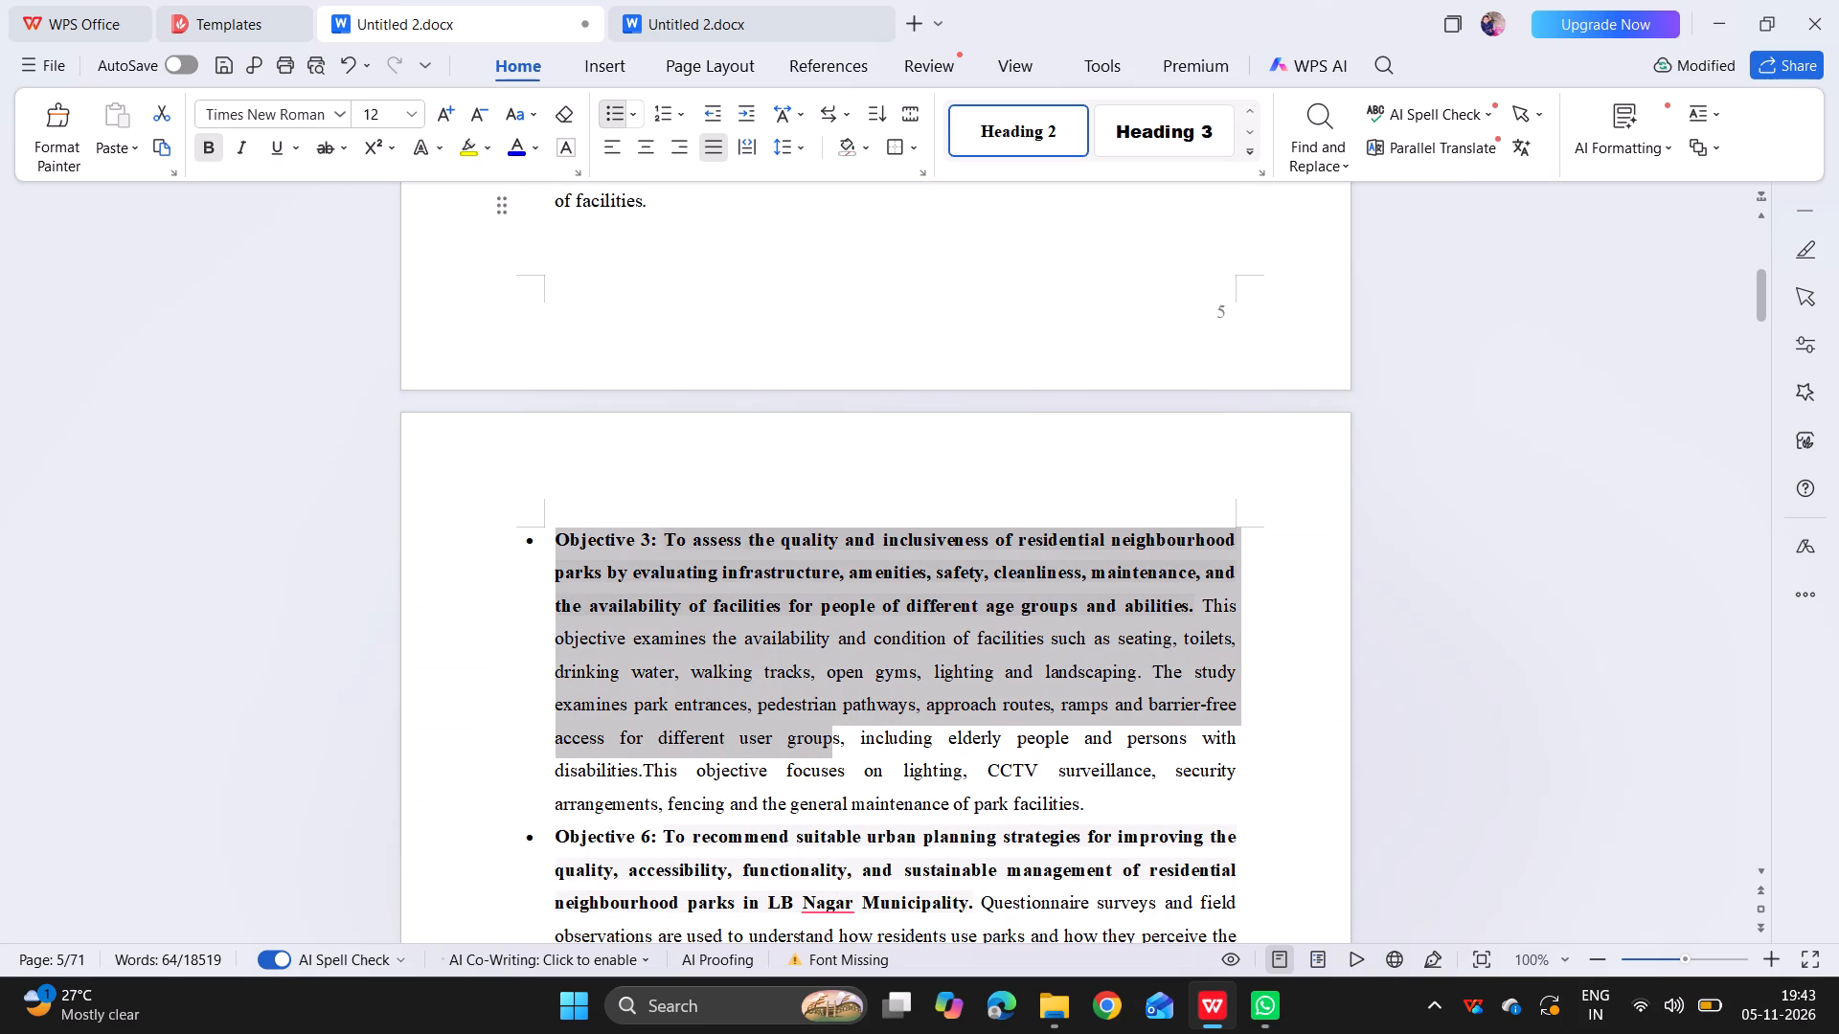
left_click_drag(1126, 848, 1091, 798)
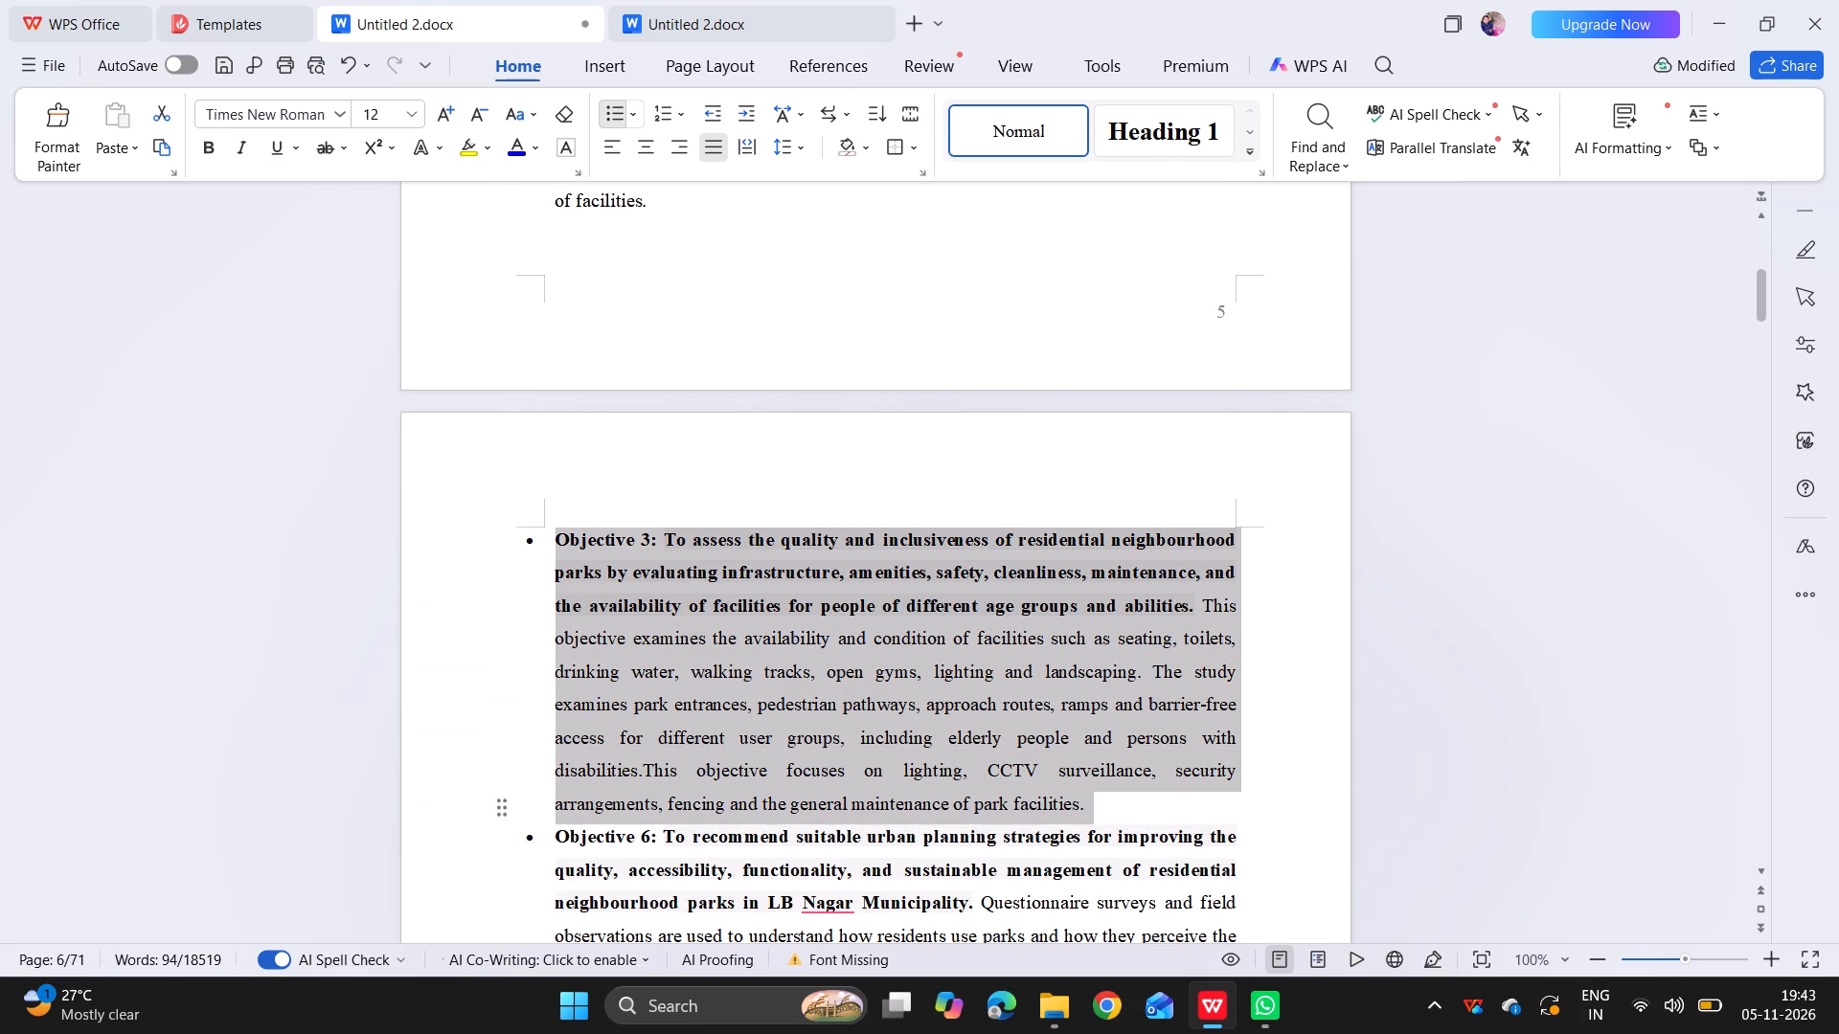
left_click(711, 323)
scroll(692, 425, "down", 7)
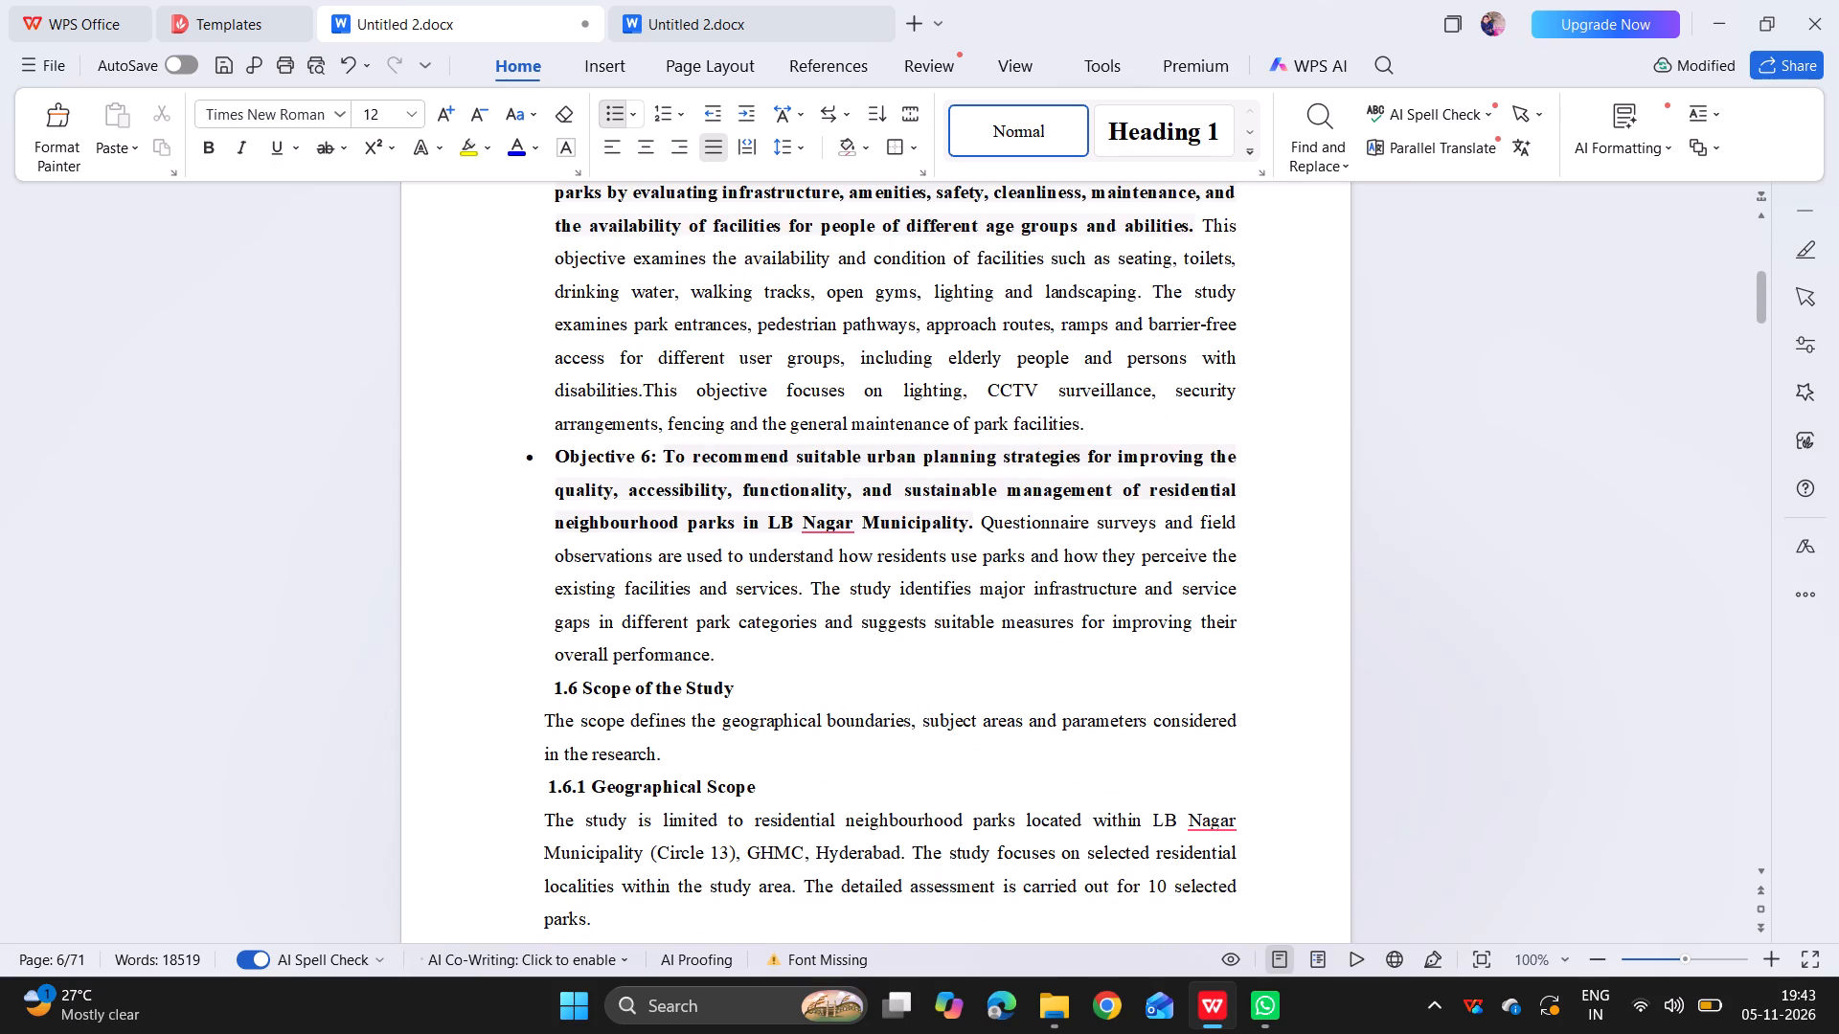
scroll(694, 434, "down", 2)
scroll(1030, 447, "down", 2)
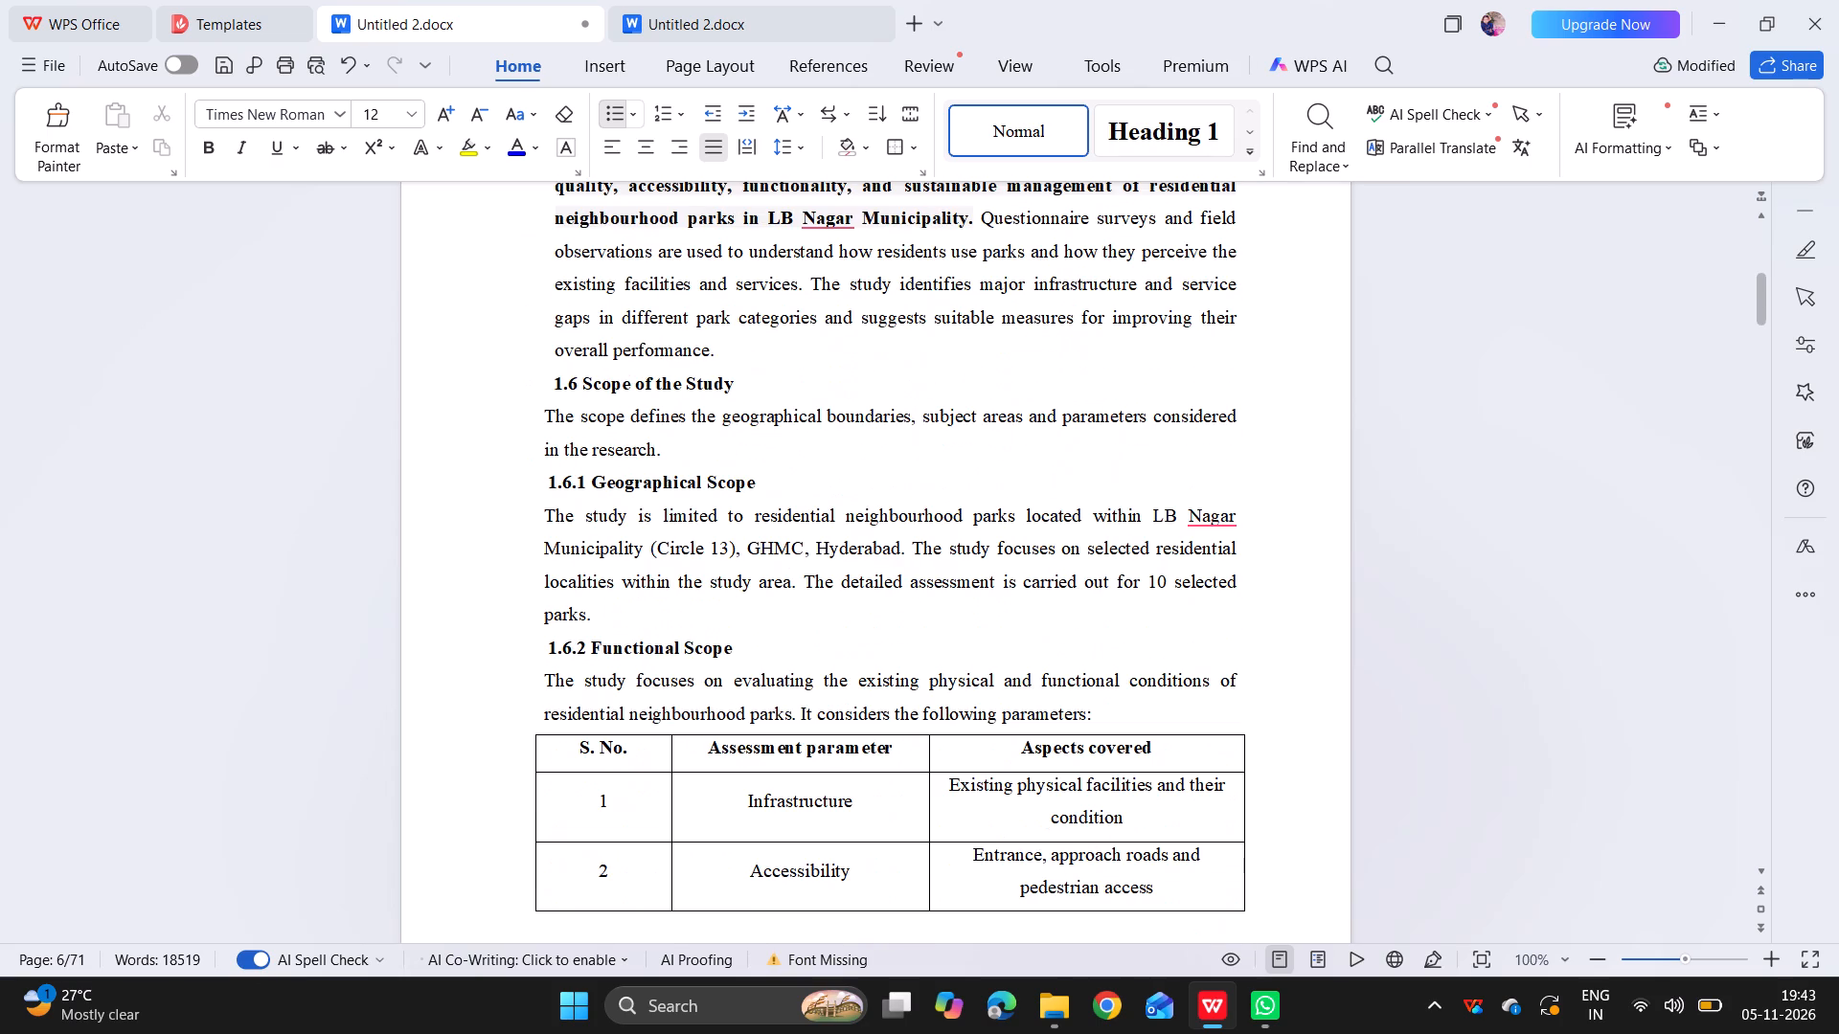
scroll(706, 400, "down", 1)
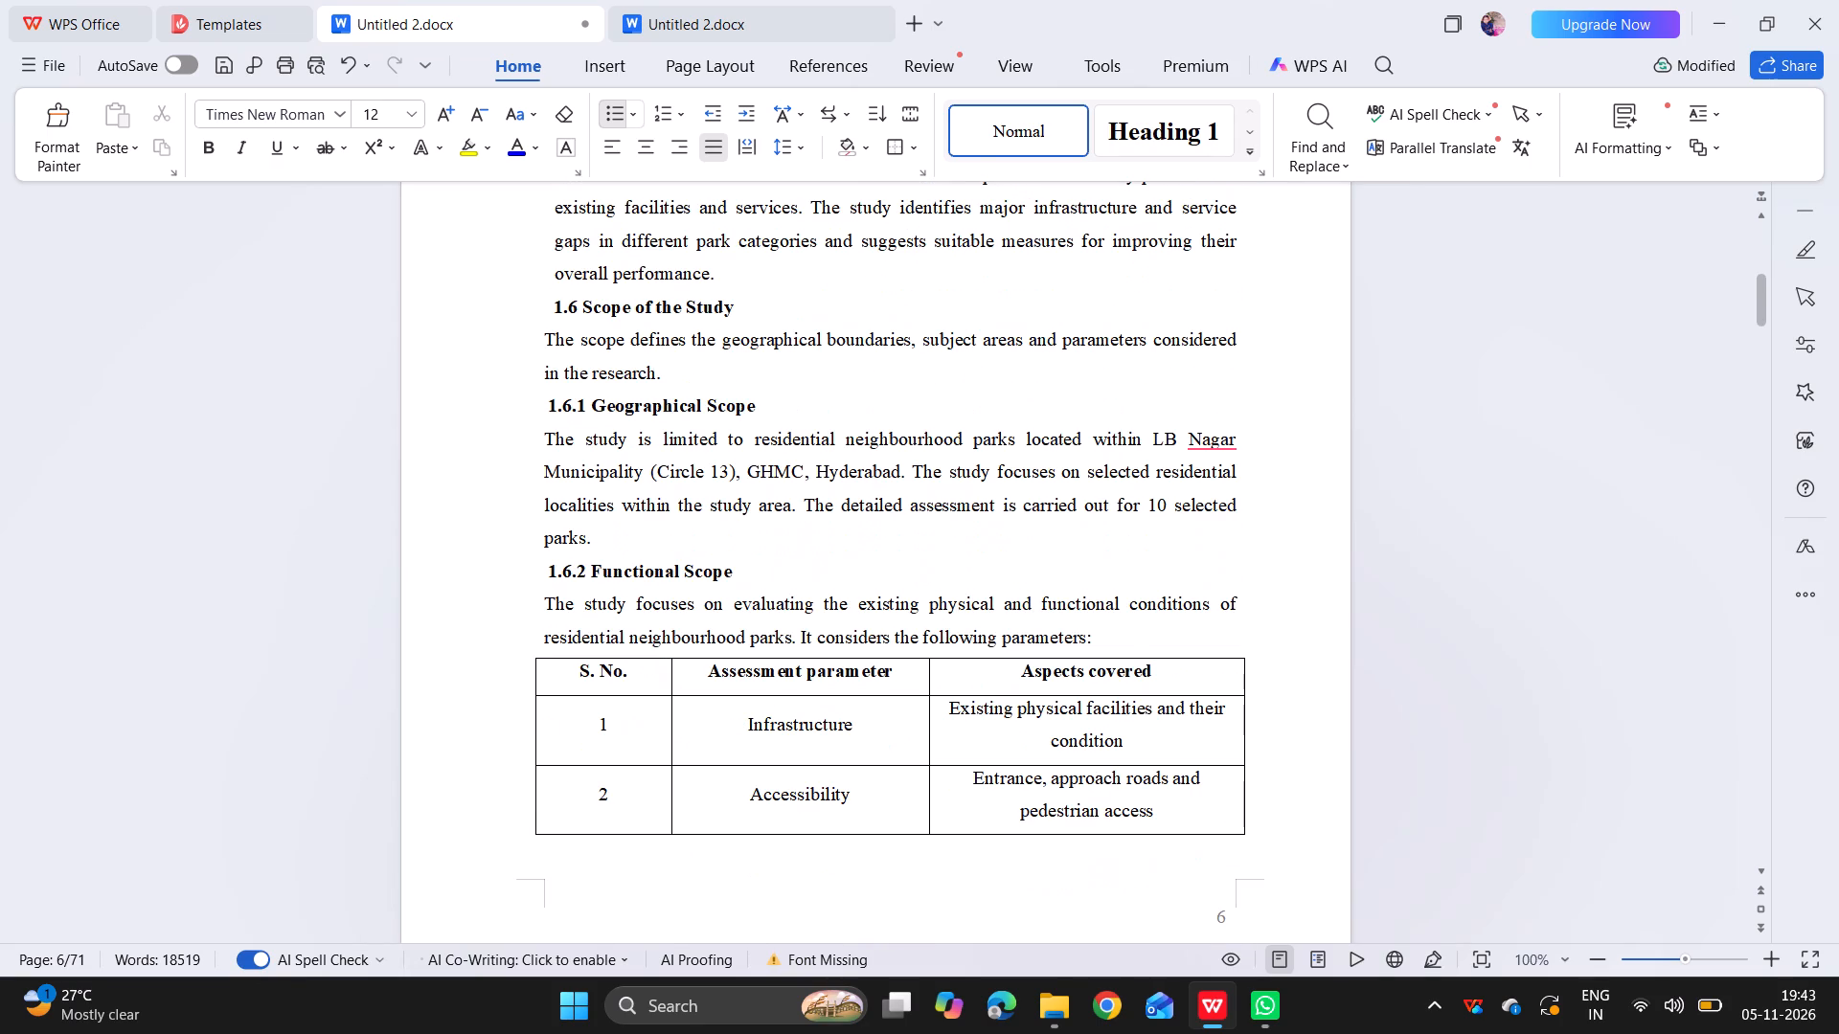
Justify the text from the 1.6 Scope of the Study heading through the 1.6.1 Geographical Scope paragraph and apply the line spacing to it.
left_click_drag(552, 303, 694, 493)
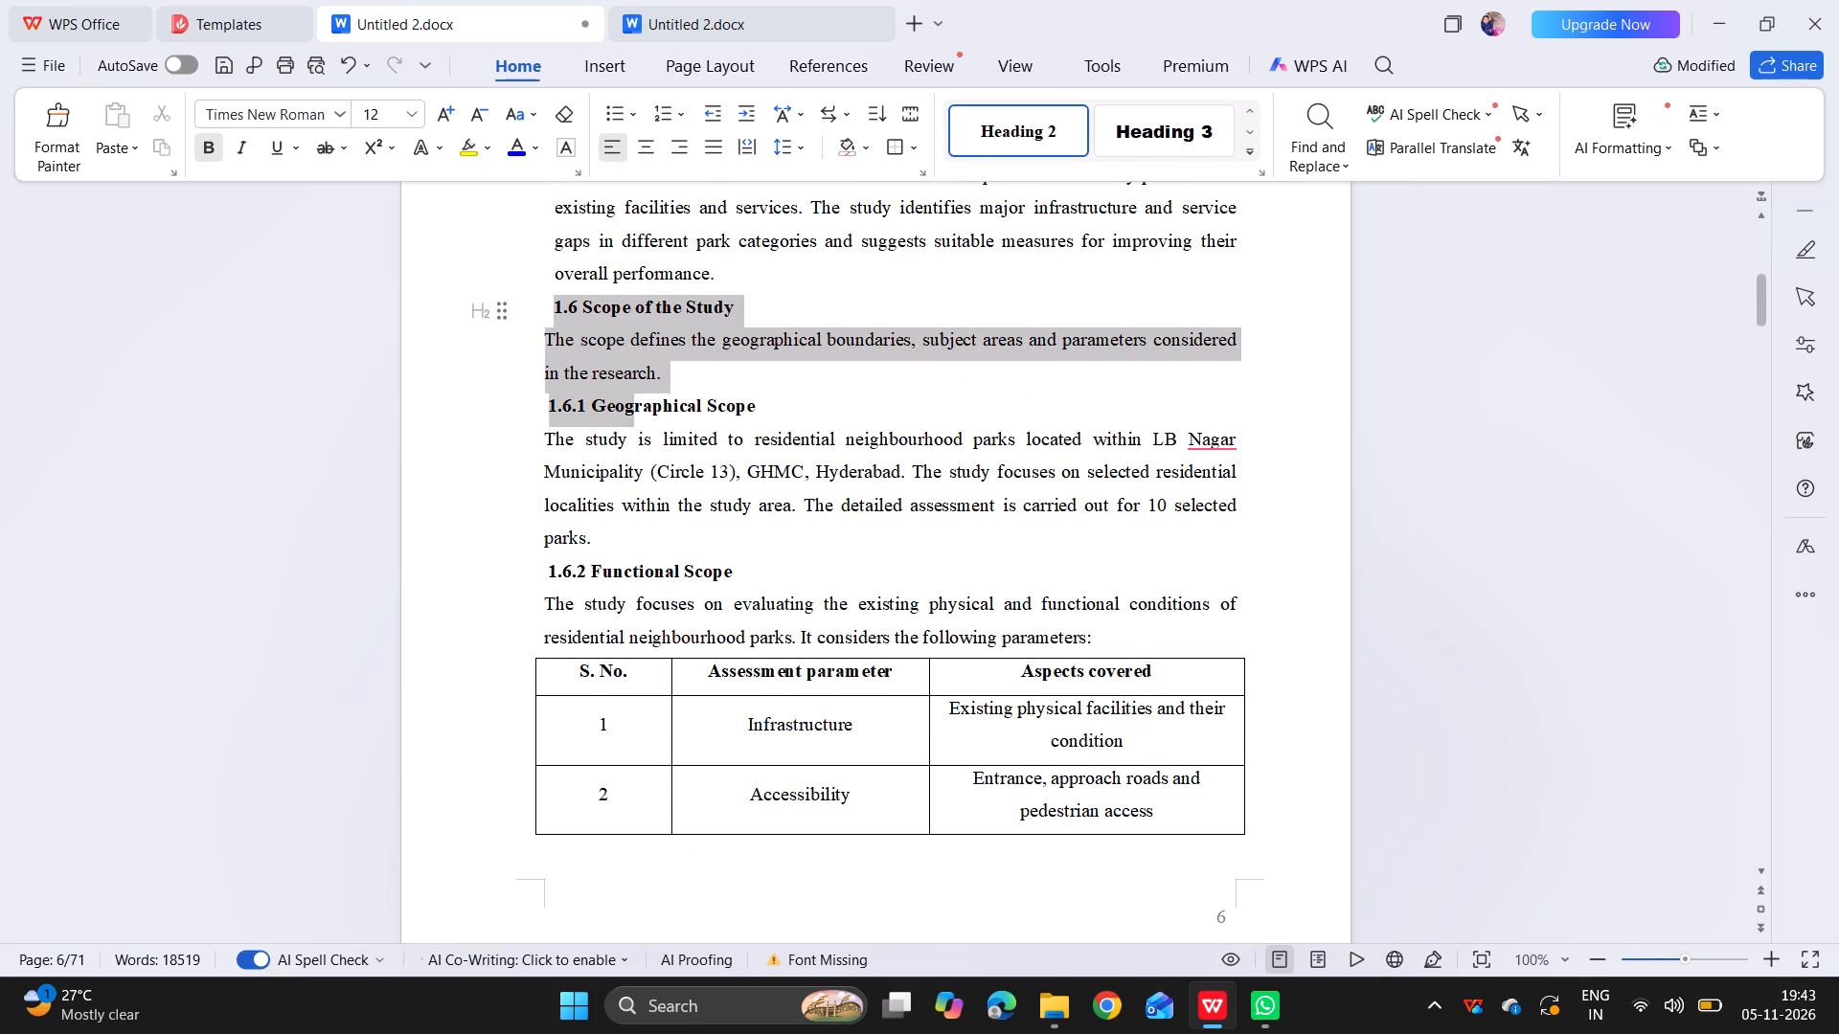
left_click_drag(694, 493, 723, 537)
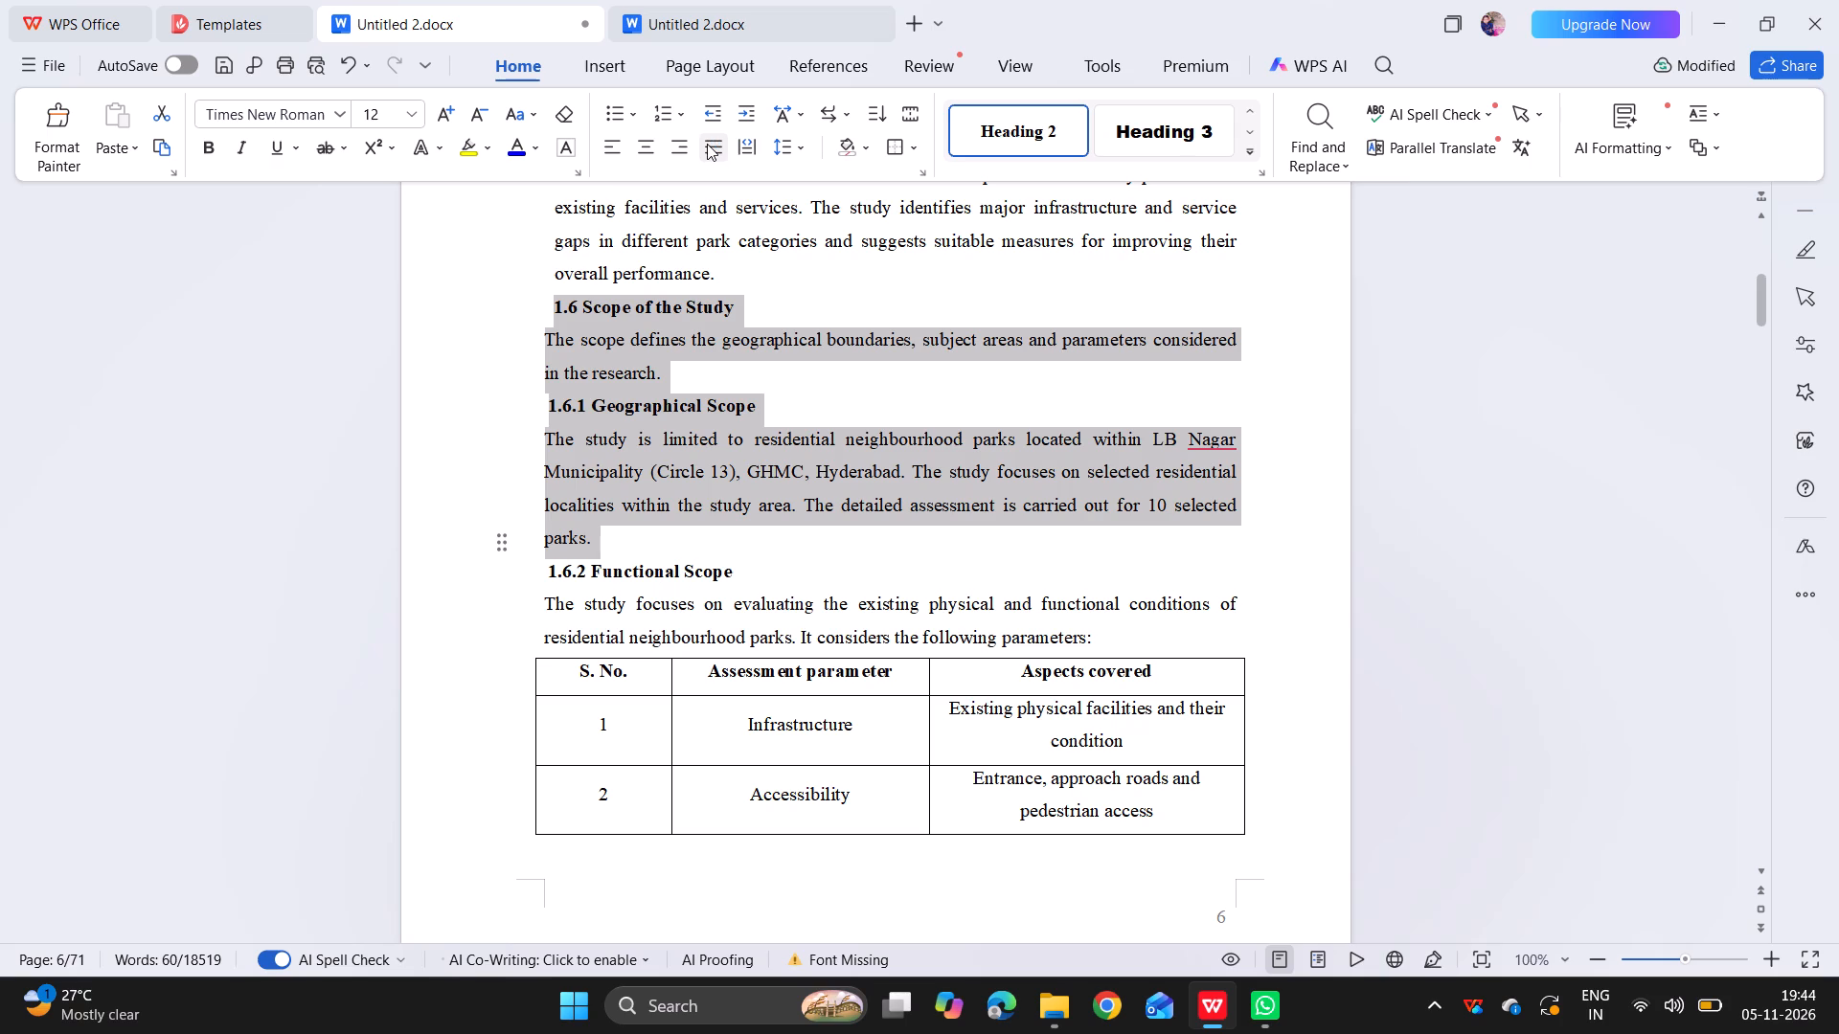
left_click(707, 144)
left_click(712, 146)
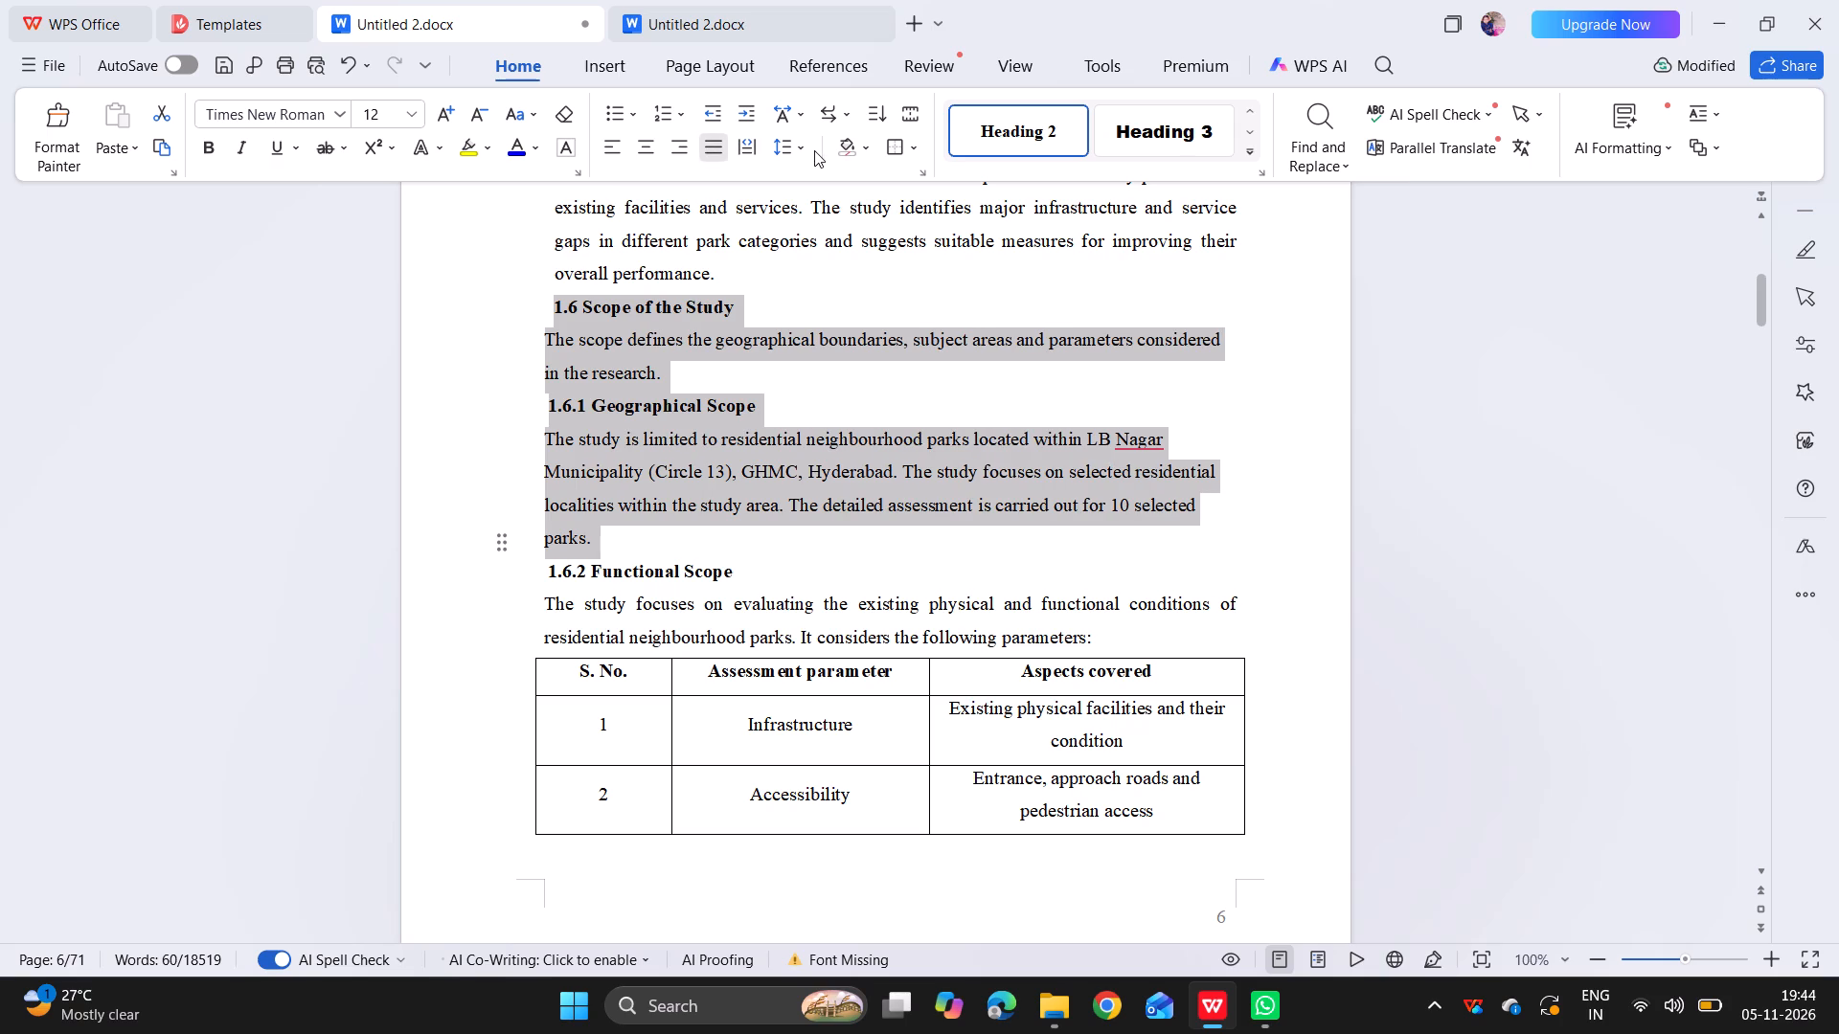
left_click(707, 146)
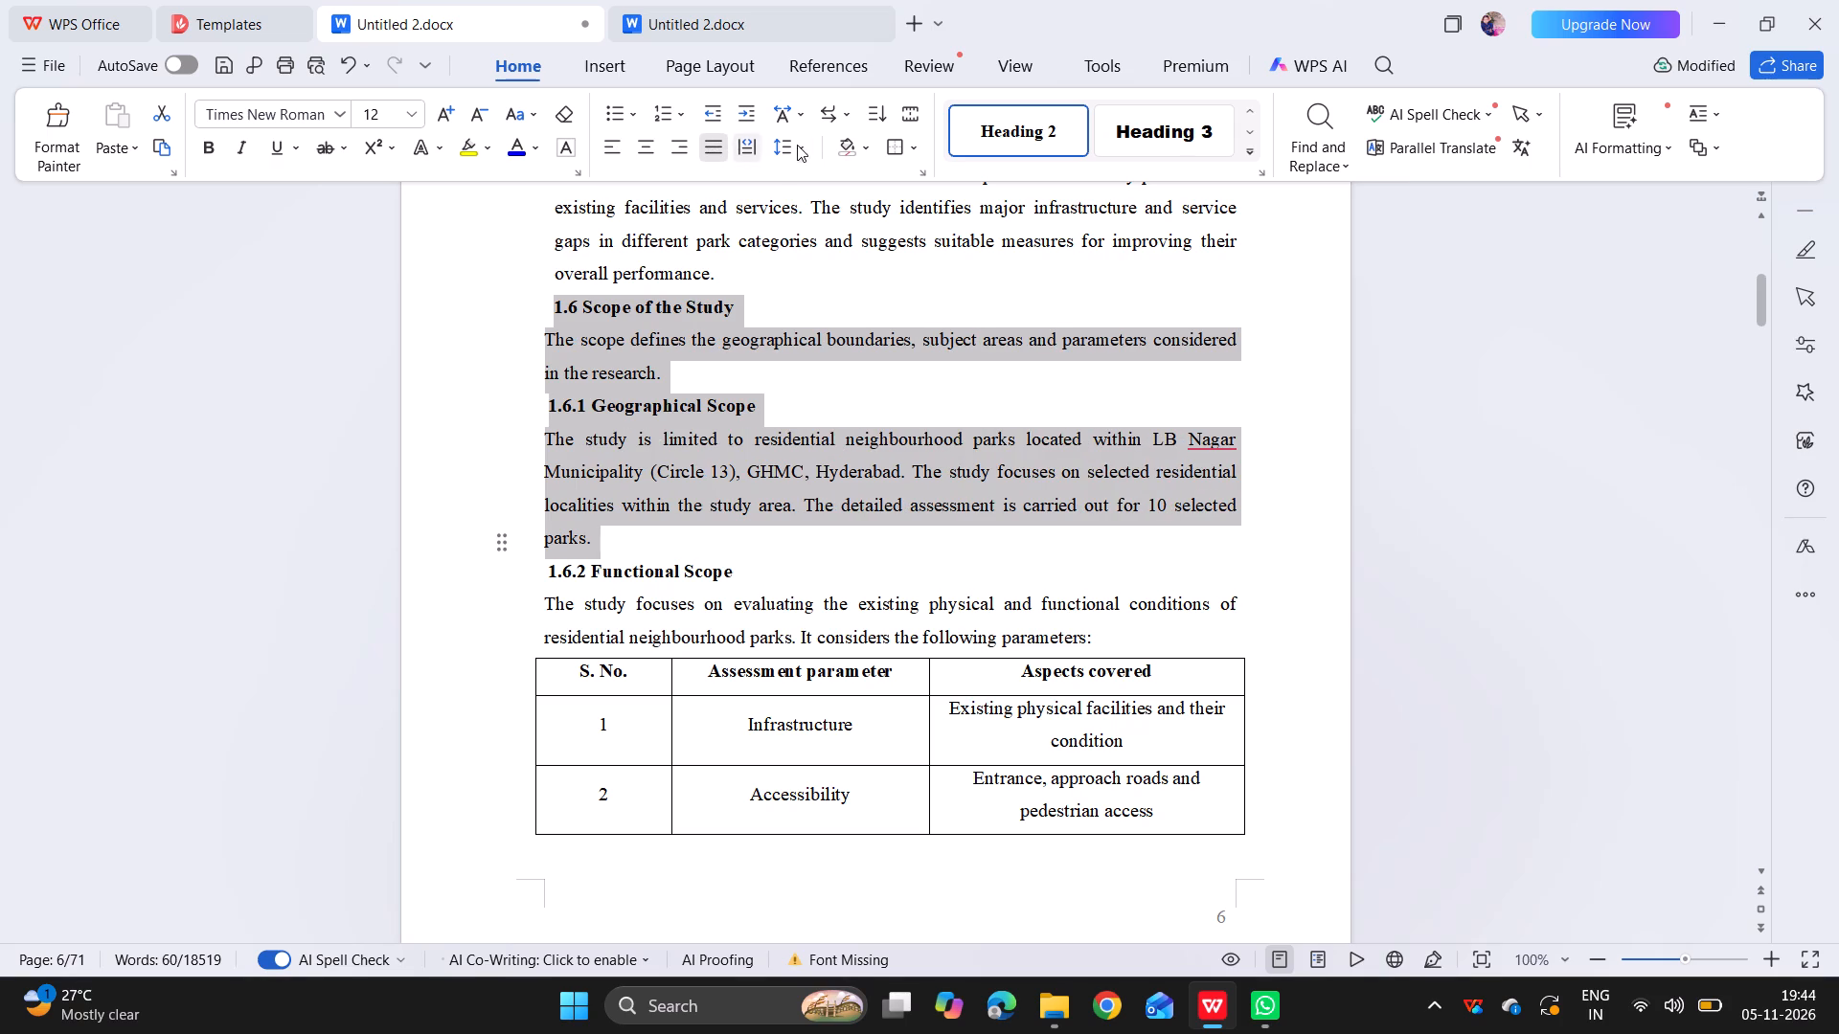
left_click(801, 142)
left_click(829, 235)
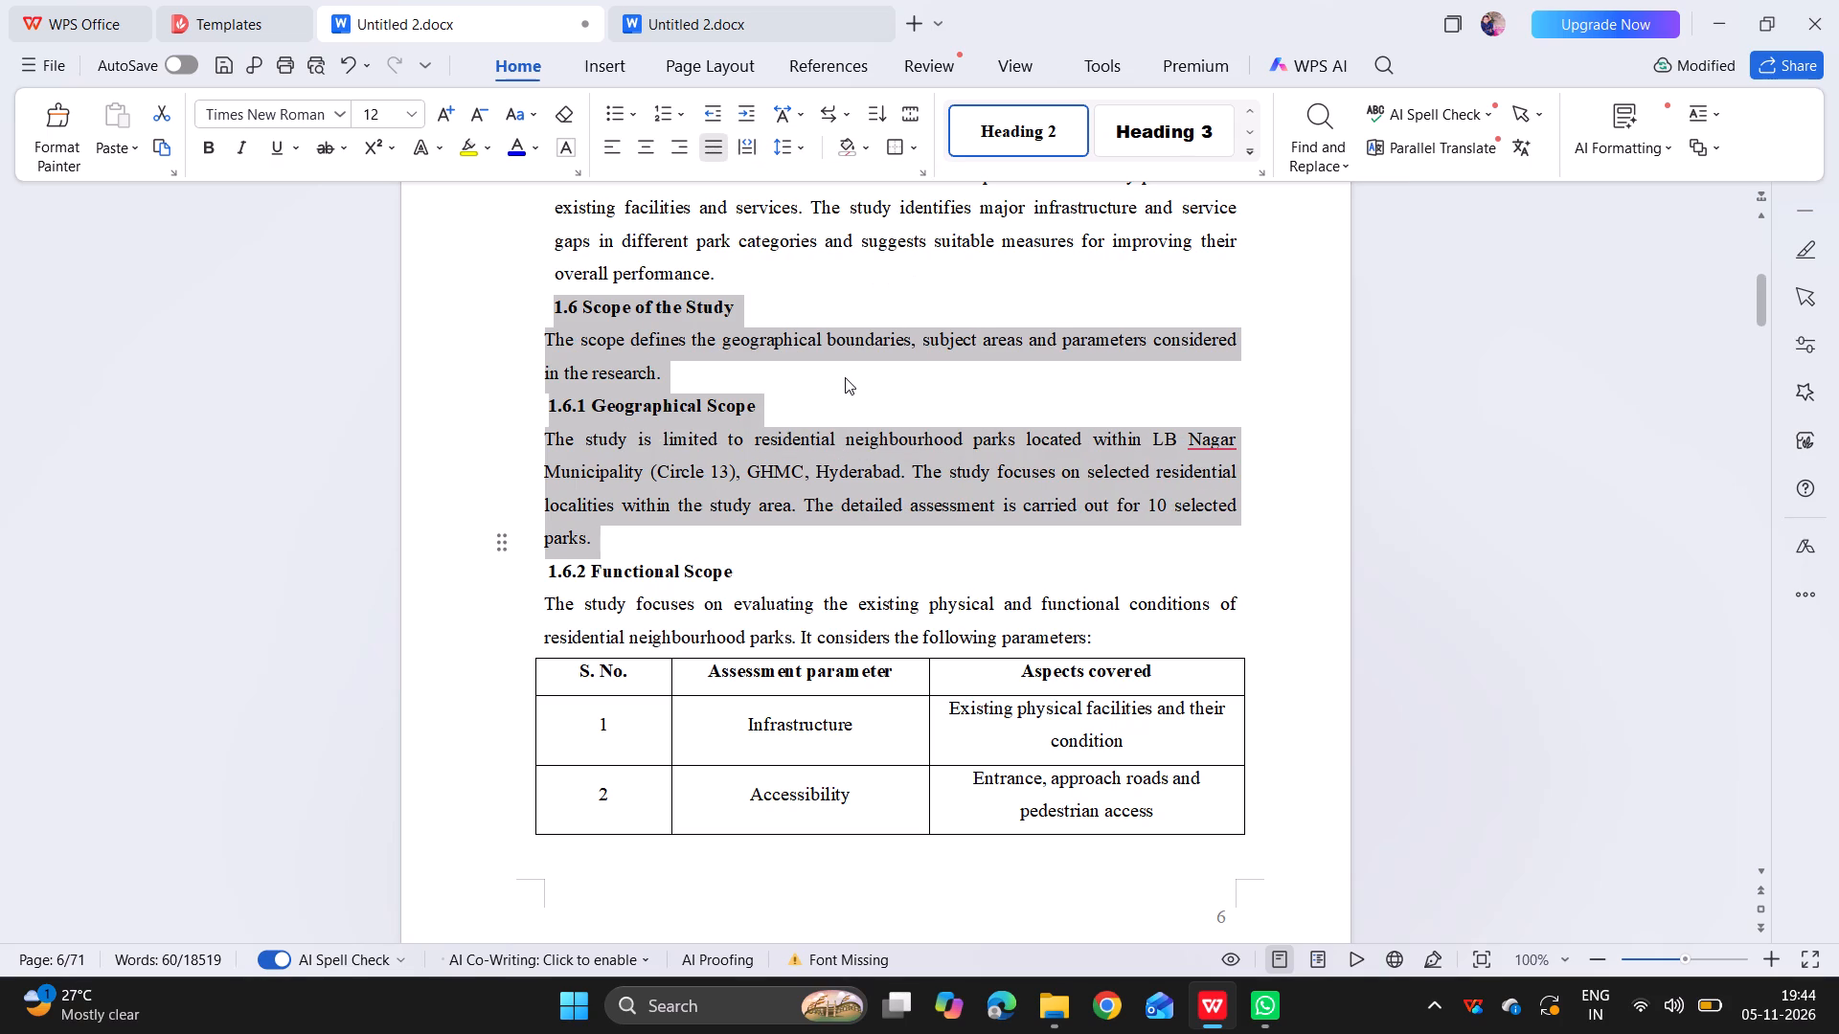
left_click(845, 382)
Delete "(Circle 13)" and the space before it in the 1.6.1 Geographical Scope paragraph, leaving a comma directly after "Municipality".
scroll(845, 382, "down", 3)
scroll(837, 384, "up", 3)
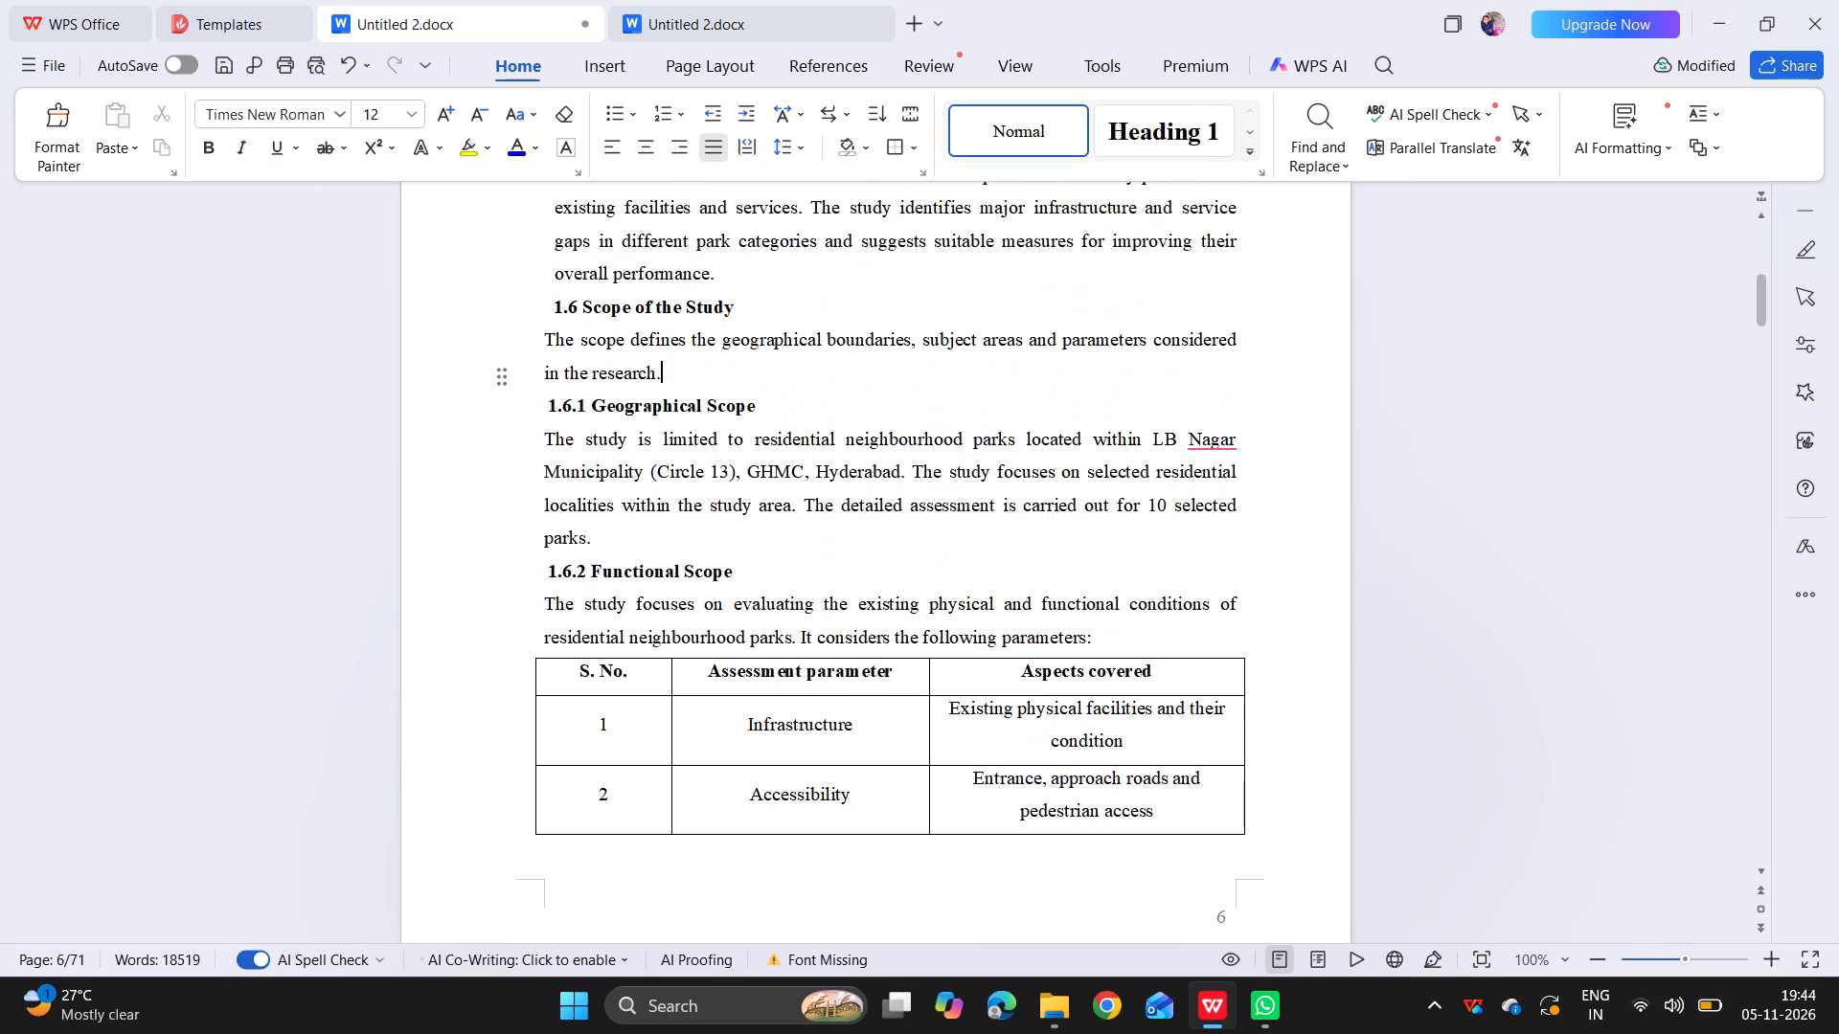
left_click(740, 471)
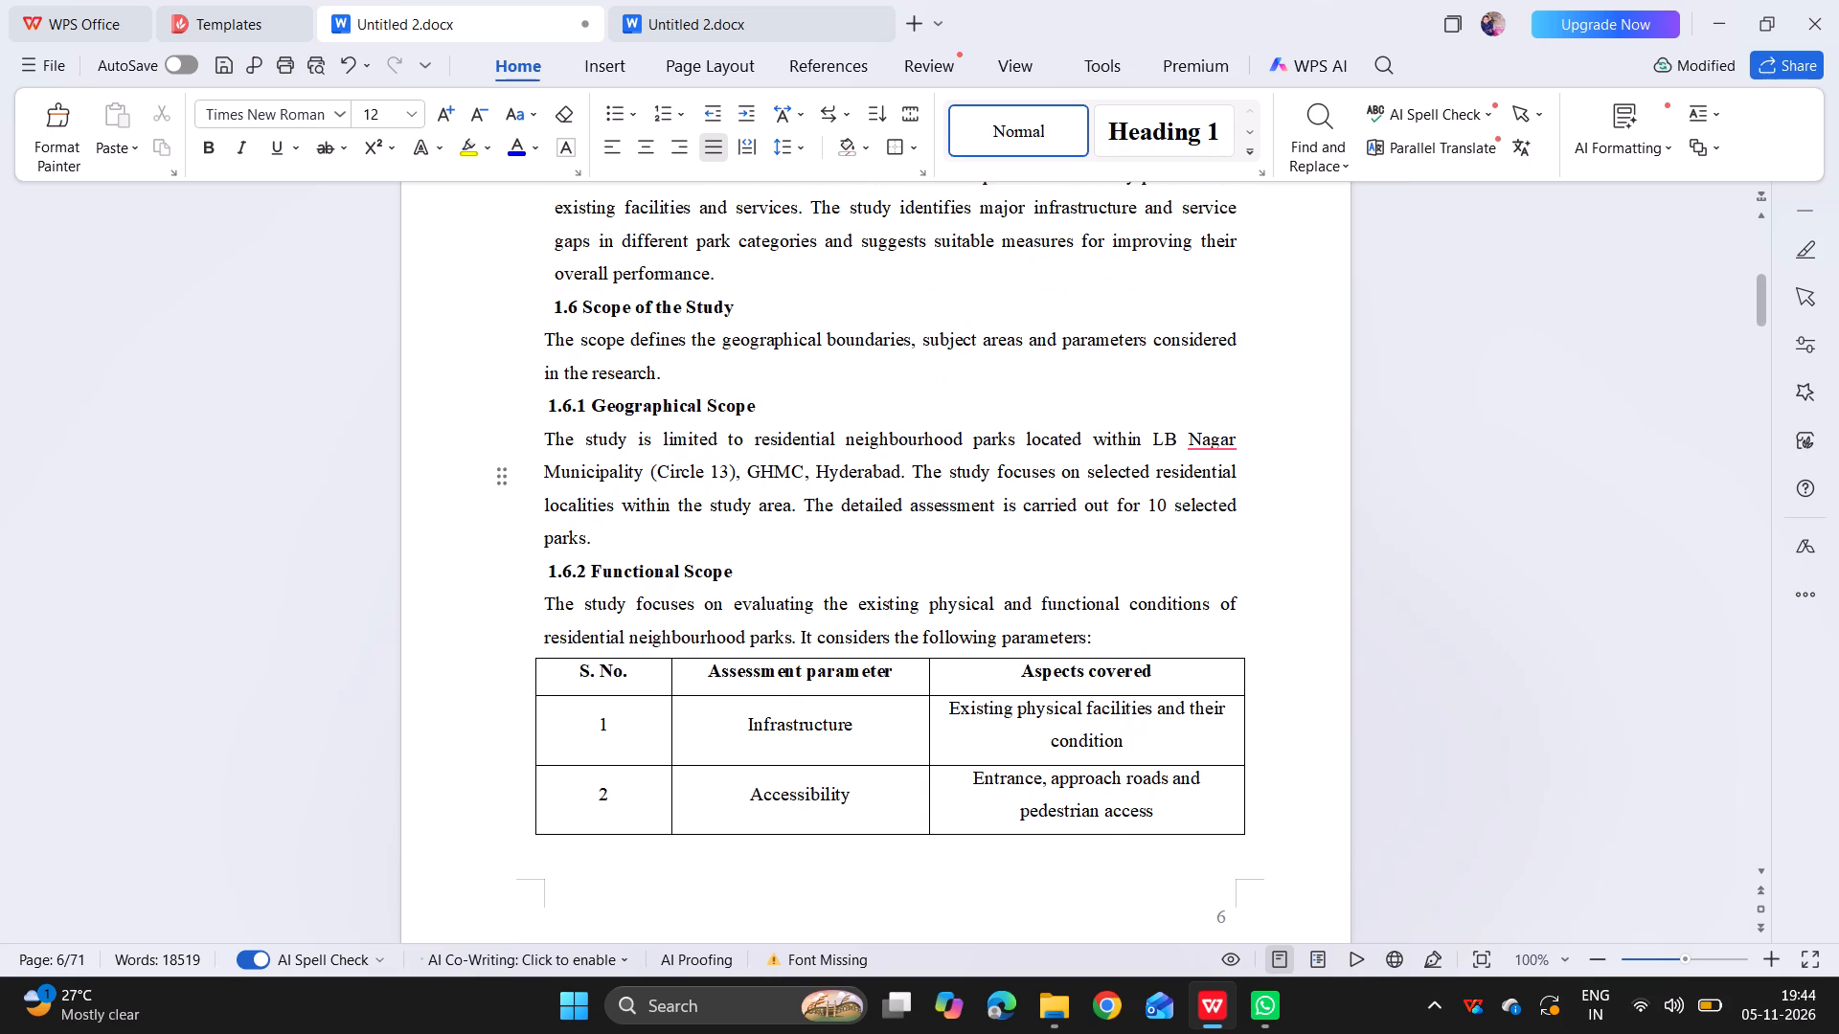
key("BackSpace")
key("BackSpace")
key("BackSpace")
key("BackSpace")
key("BackSpace")
key("BackSpace")
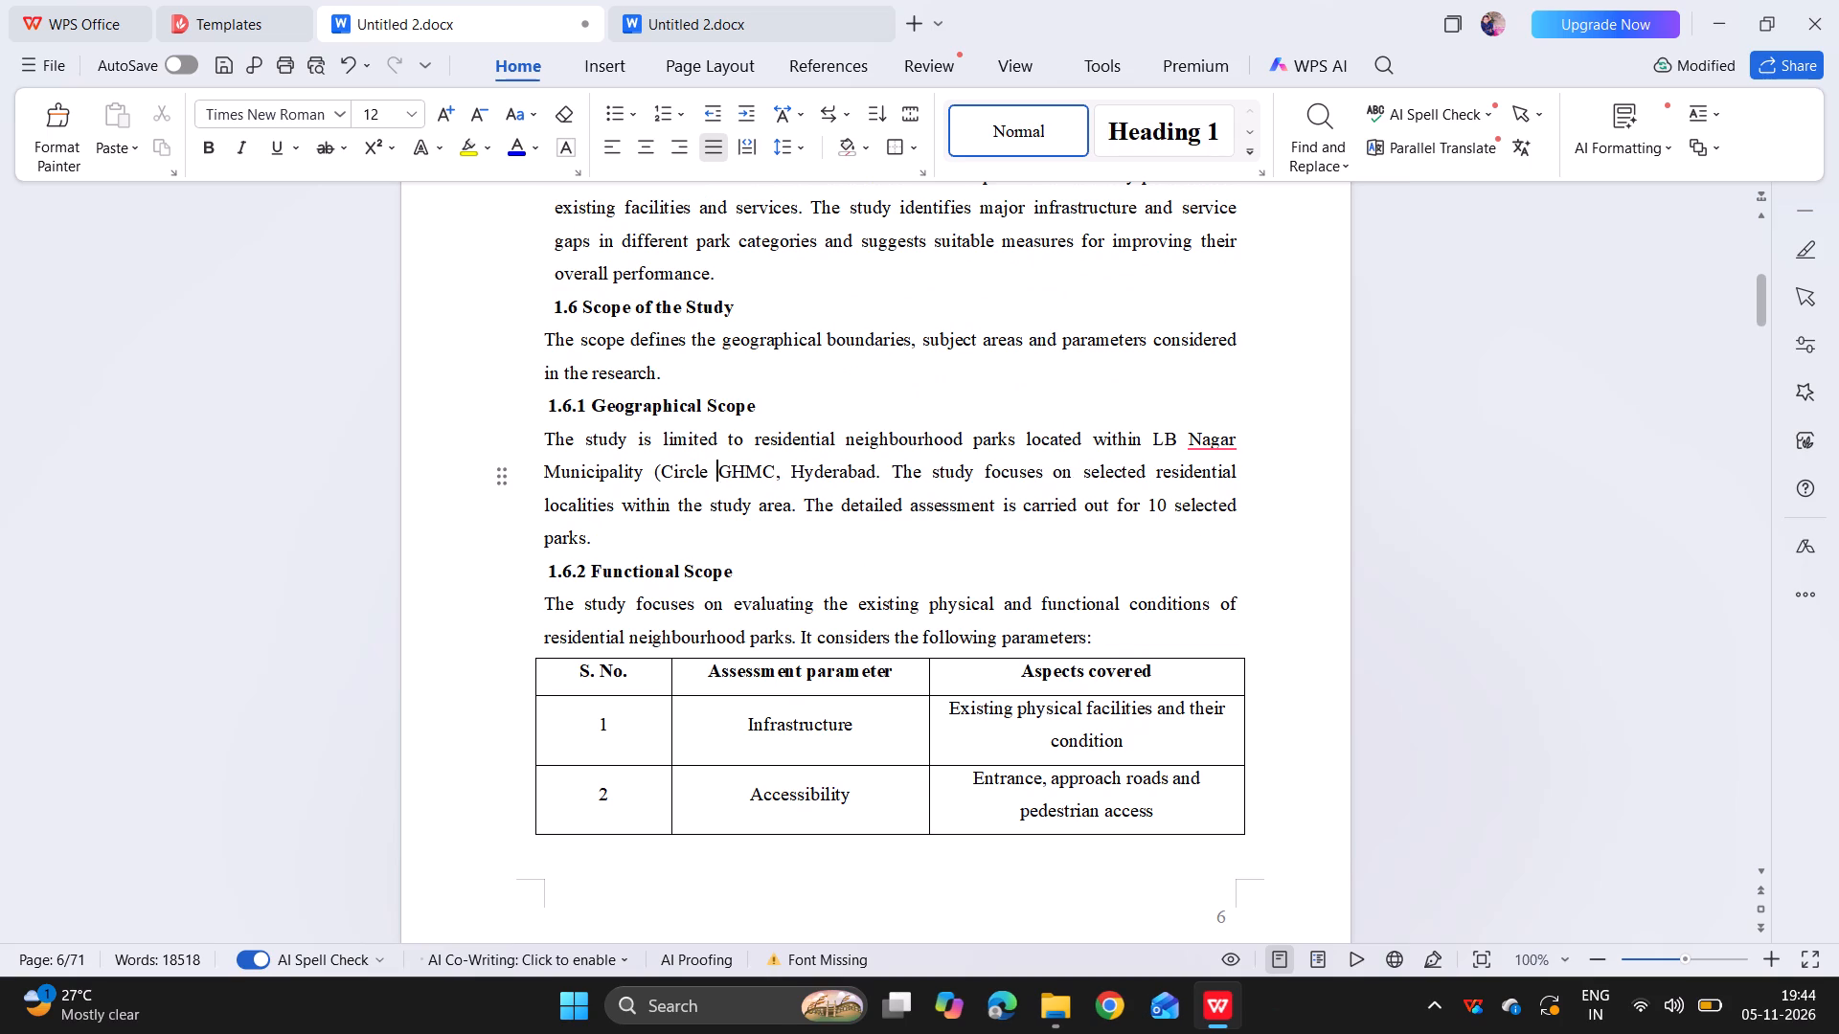
key("BackSpace")
key("BackSpace")
key("BackSpace")
key("BackSpace")
key("BackSpace")
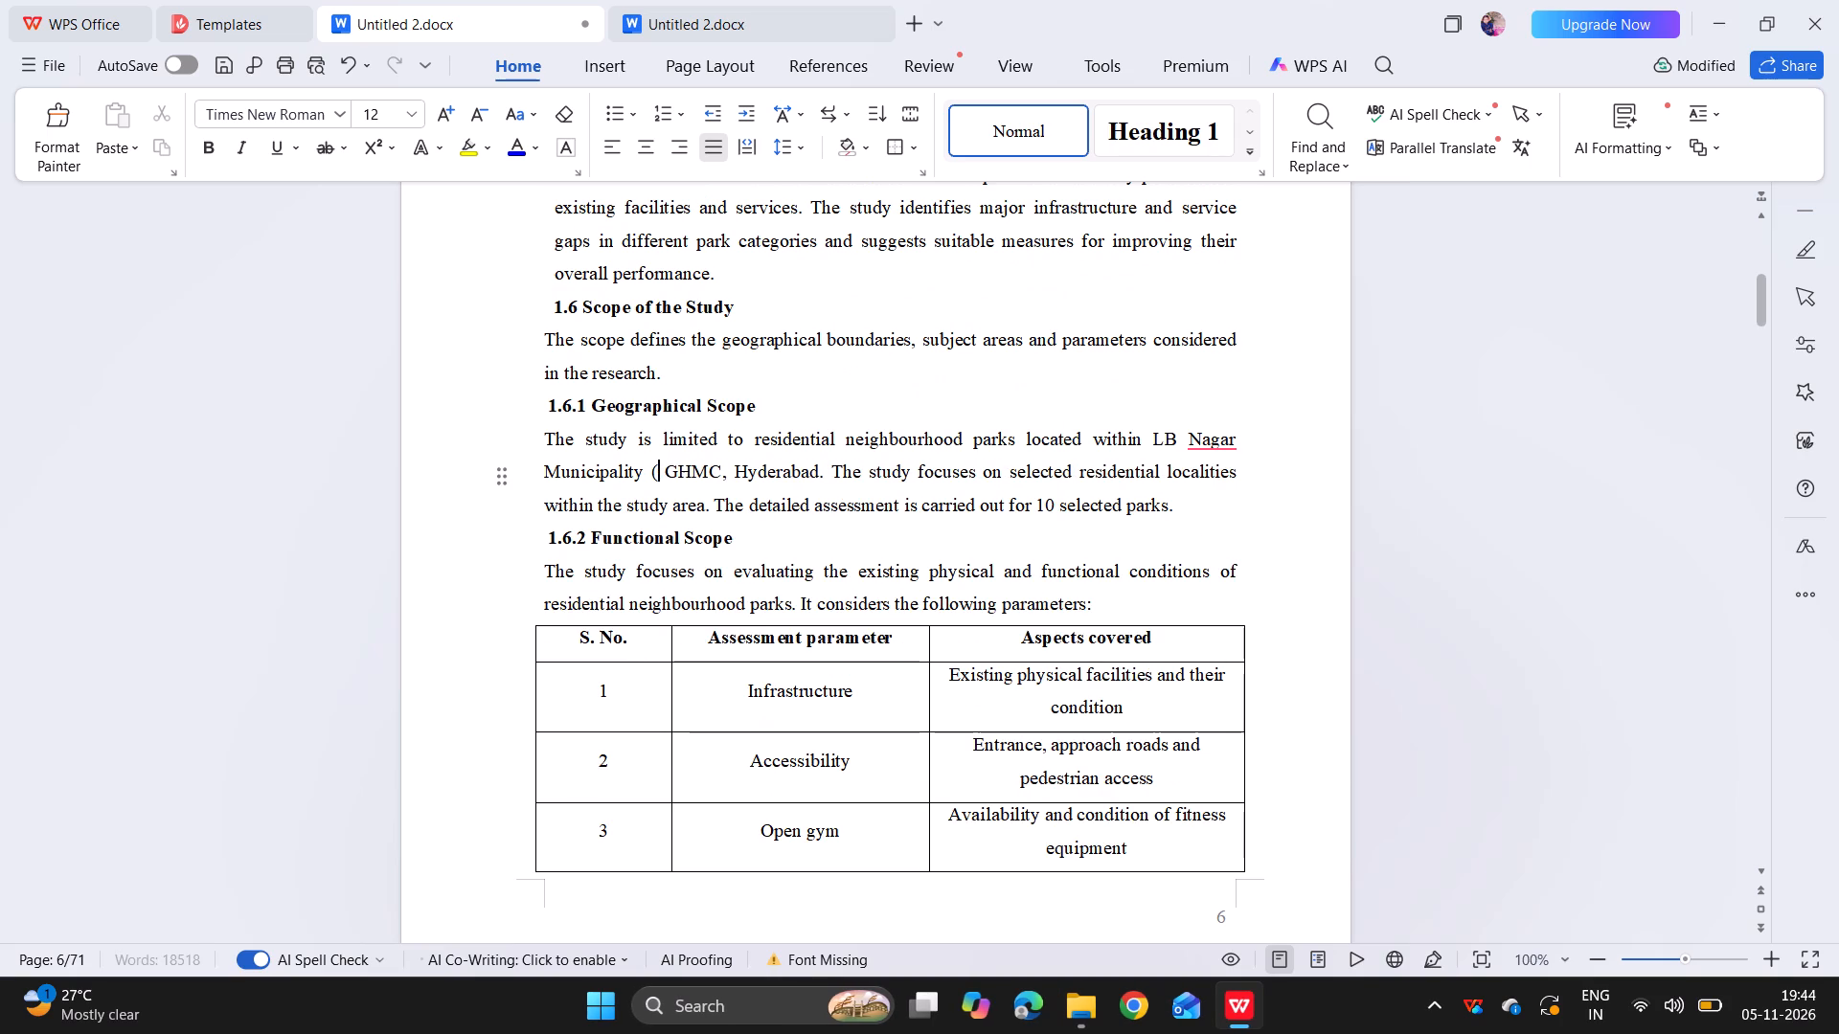
key("BackSpace")
key("BackSpace")
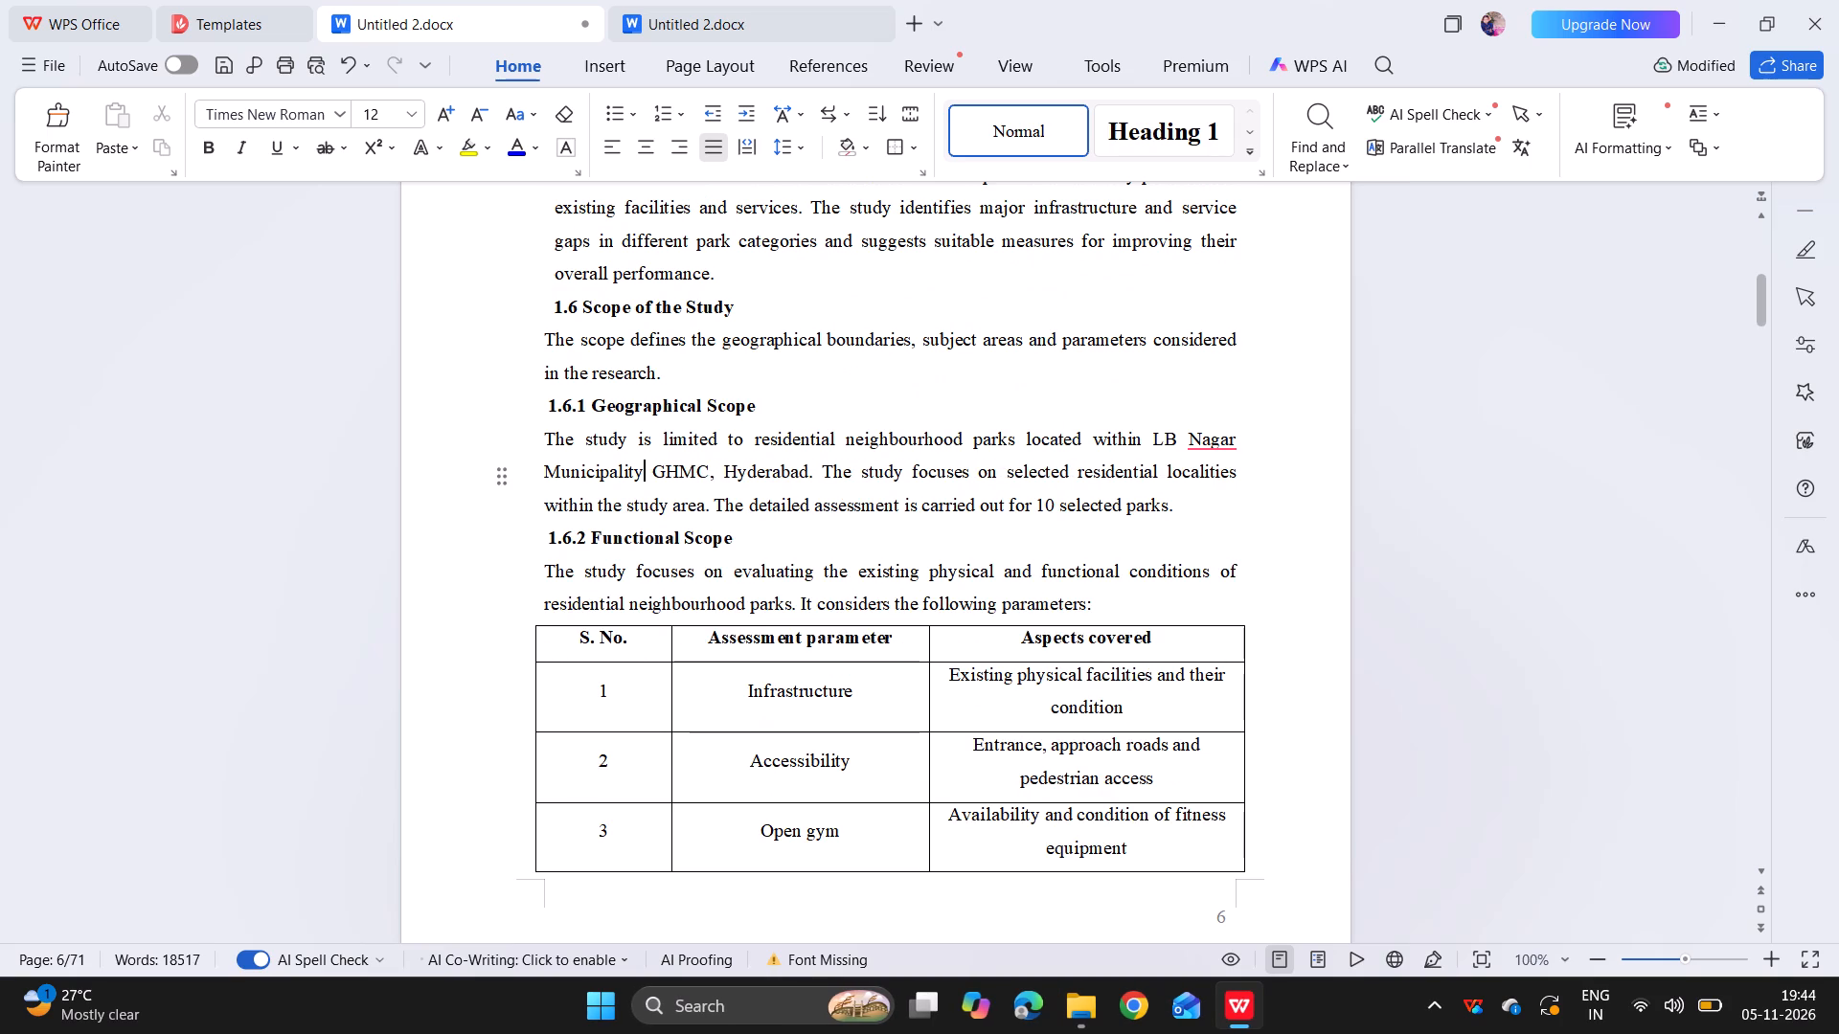
key("comma")
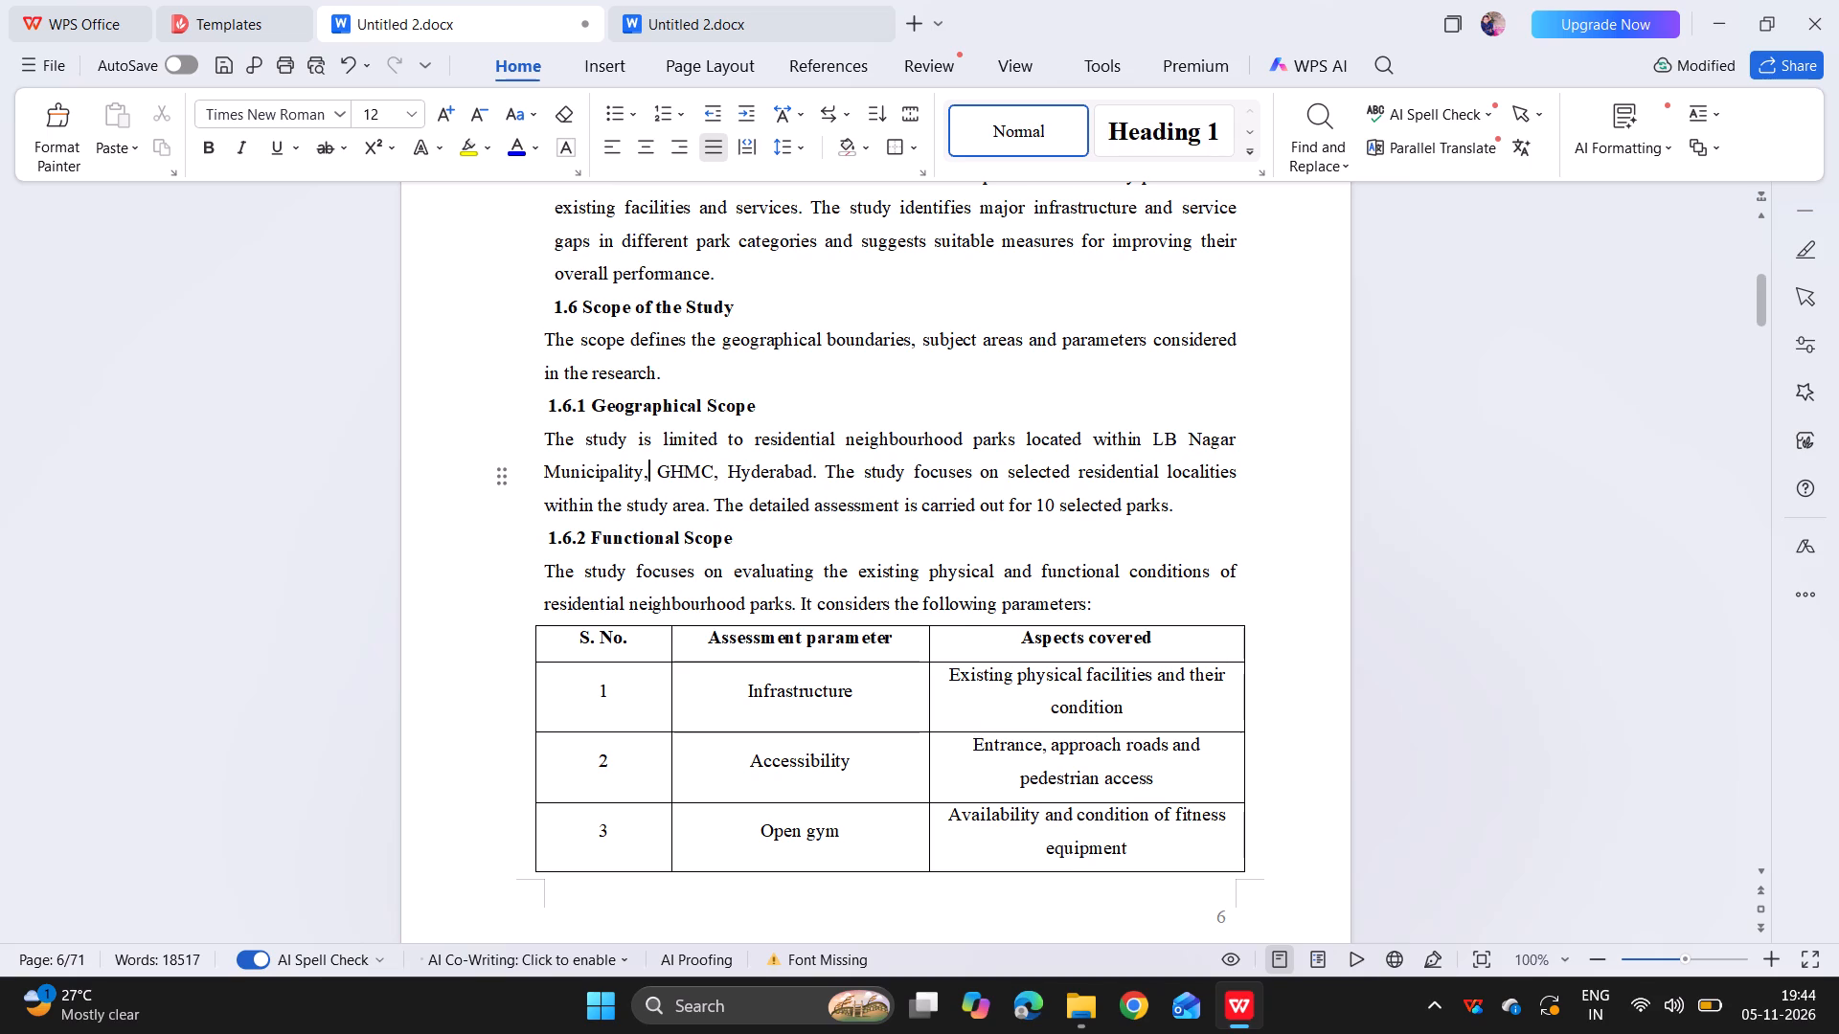
Review the tables and text from section 1.6.2 Functional Scope through 1.7.5 Data Availability, checking the formatting of 1.6.5 Planning Scope.
scroll(1131, 505, "down", 3)
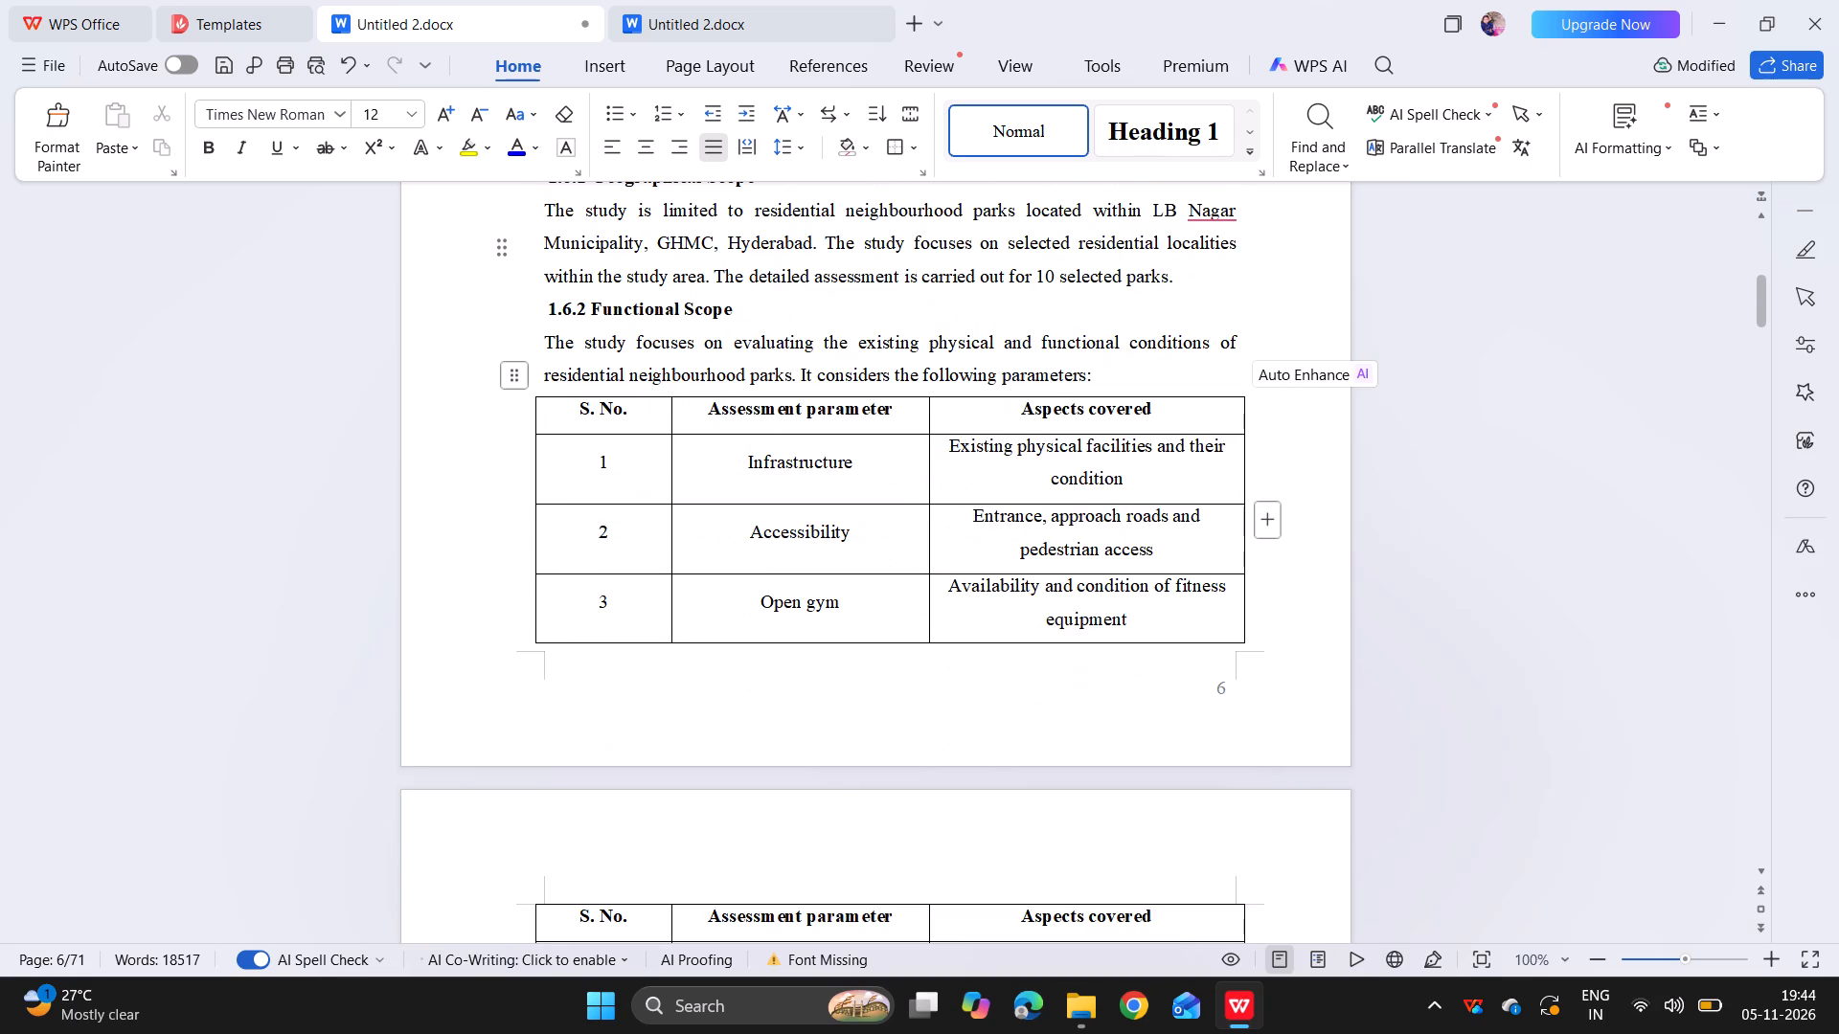
scroll(1009, 509, "down", 13)
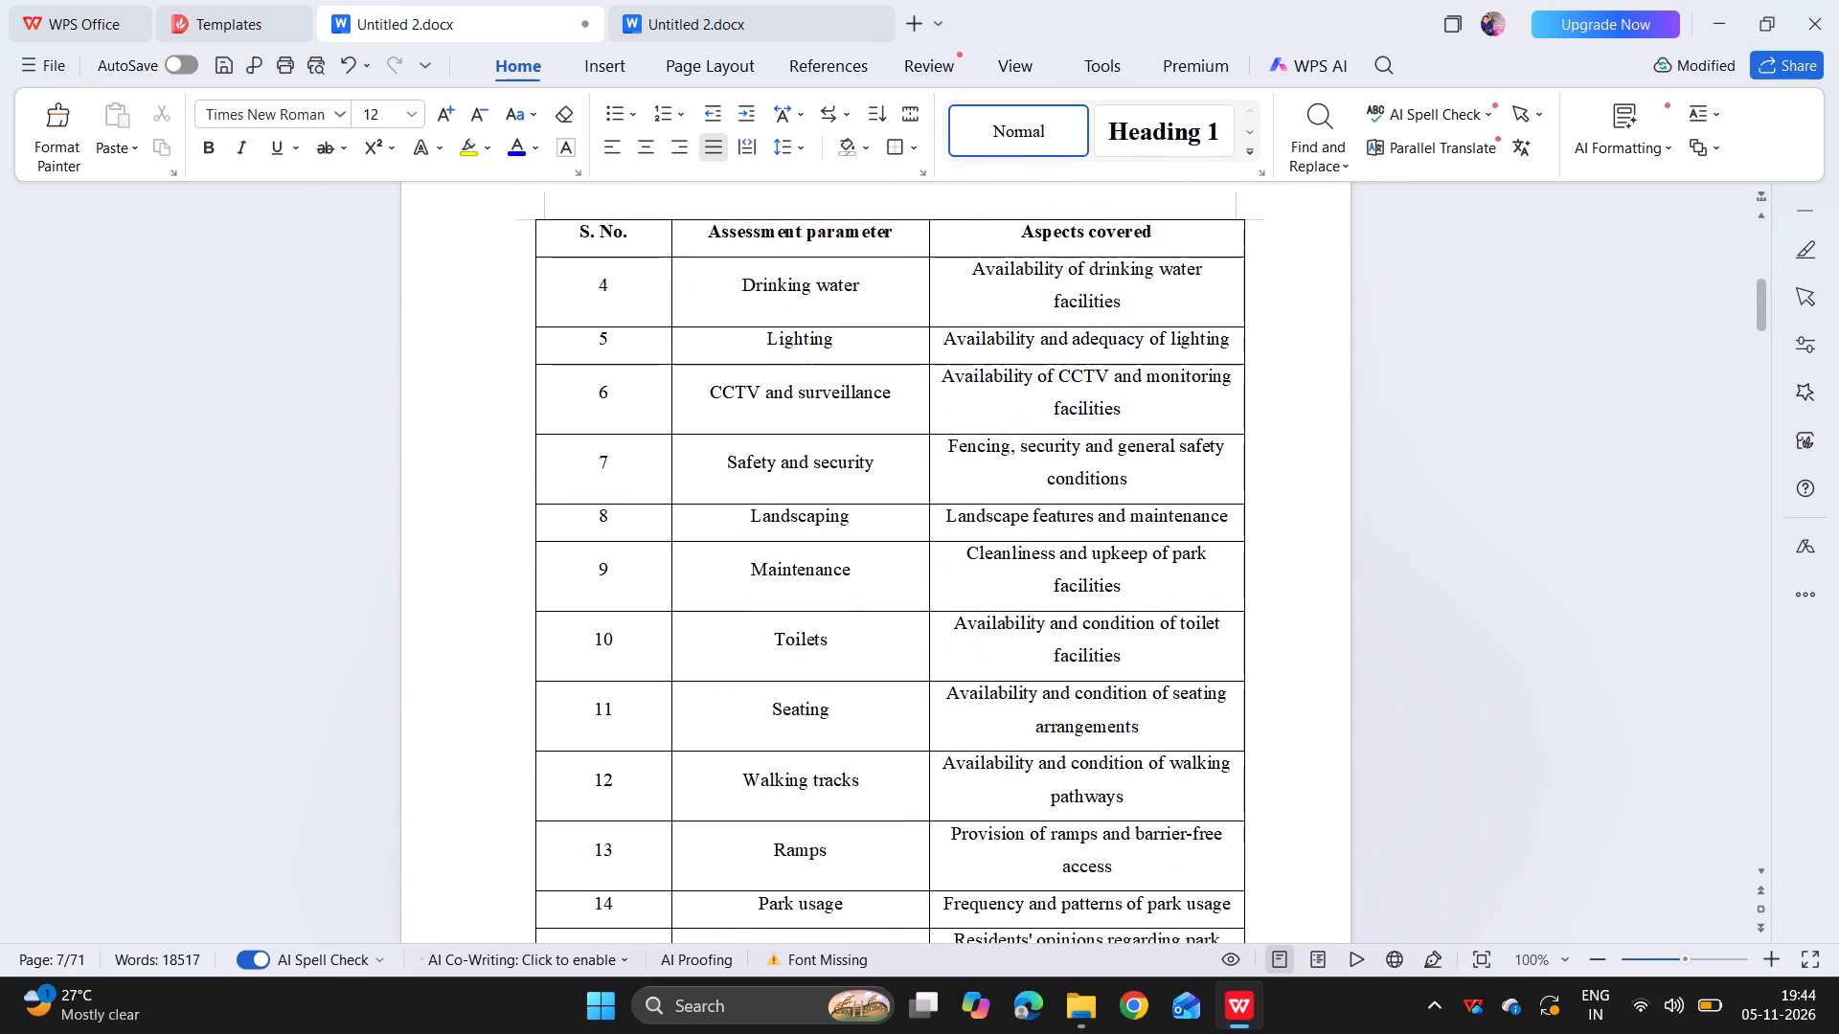
scroll(1003, 515, "down", 11)
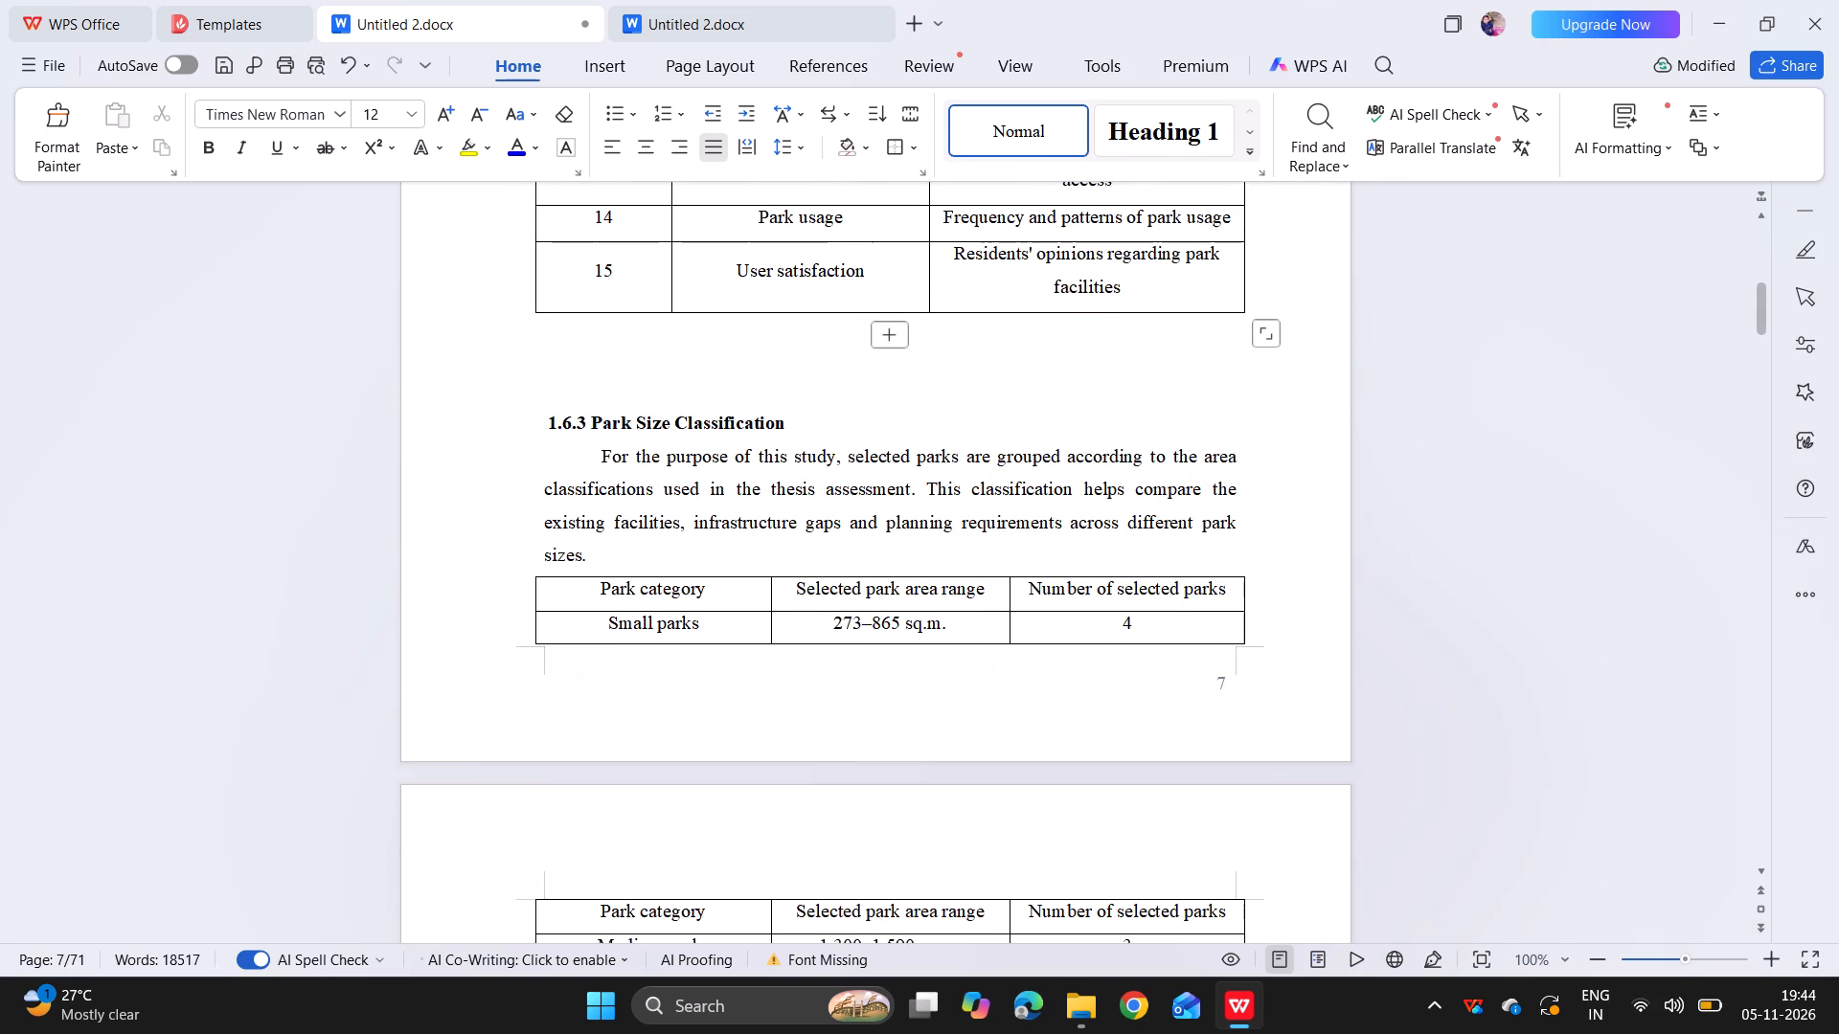
scroll(590, 374, "down", 4)
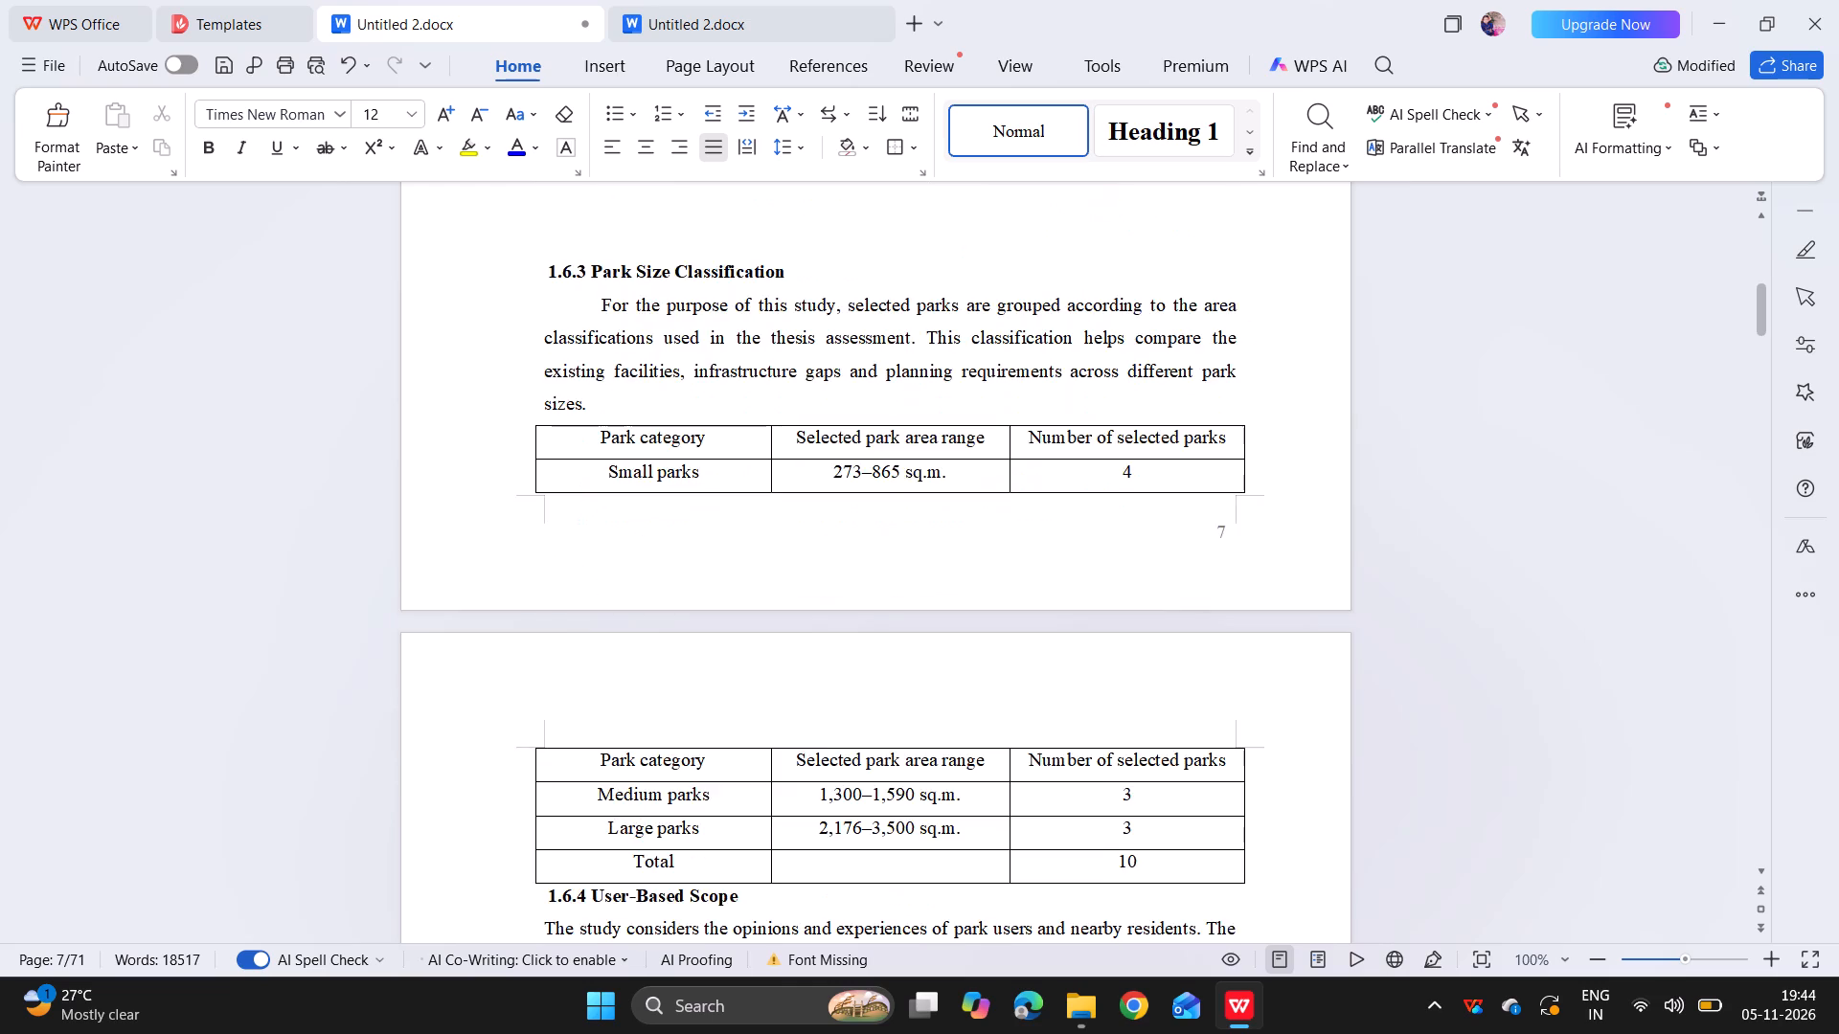
scroll(596, 481, "down", 13)
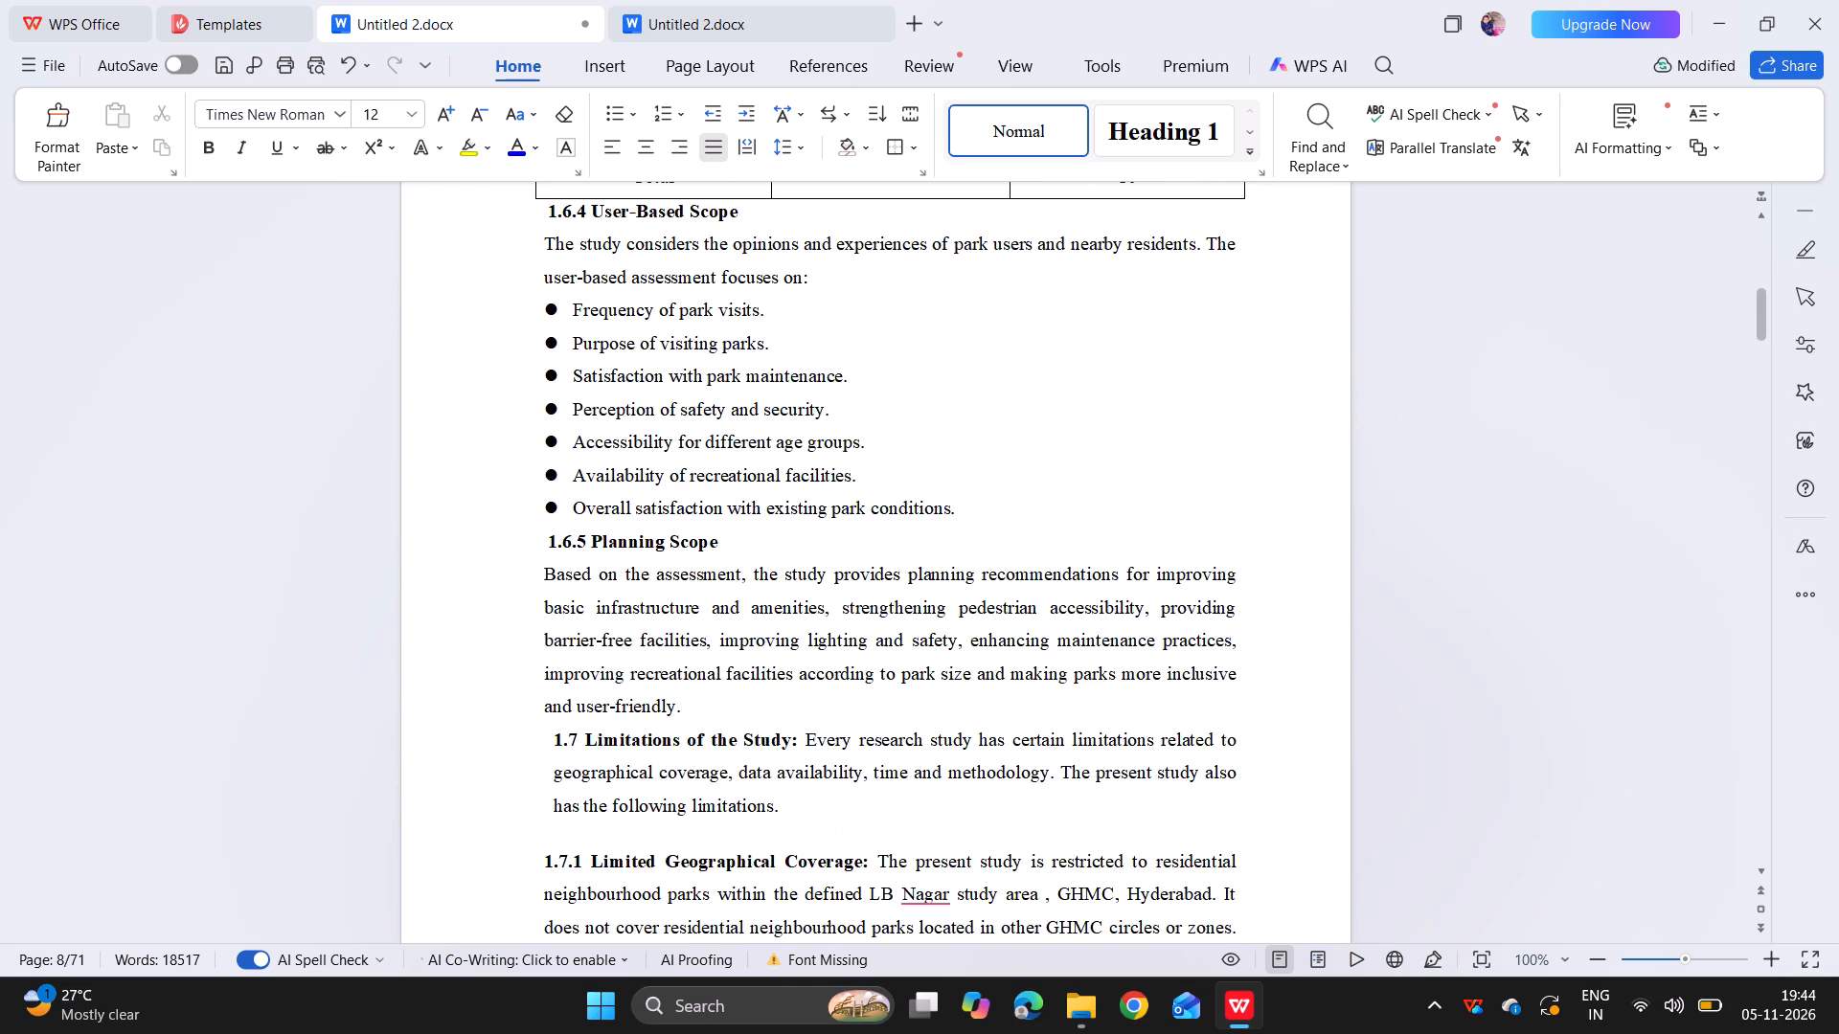
left_click_drag(550, 548, 693, 695)
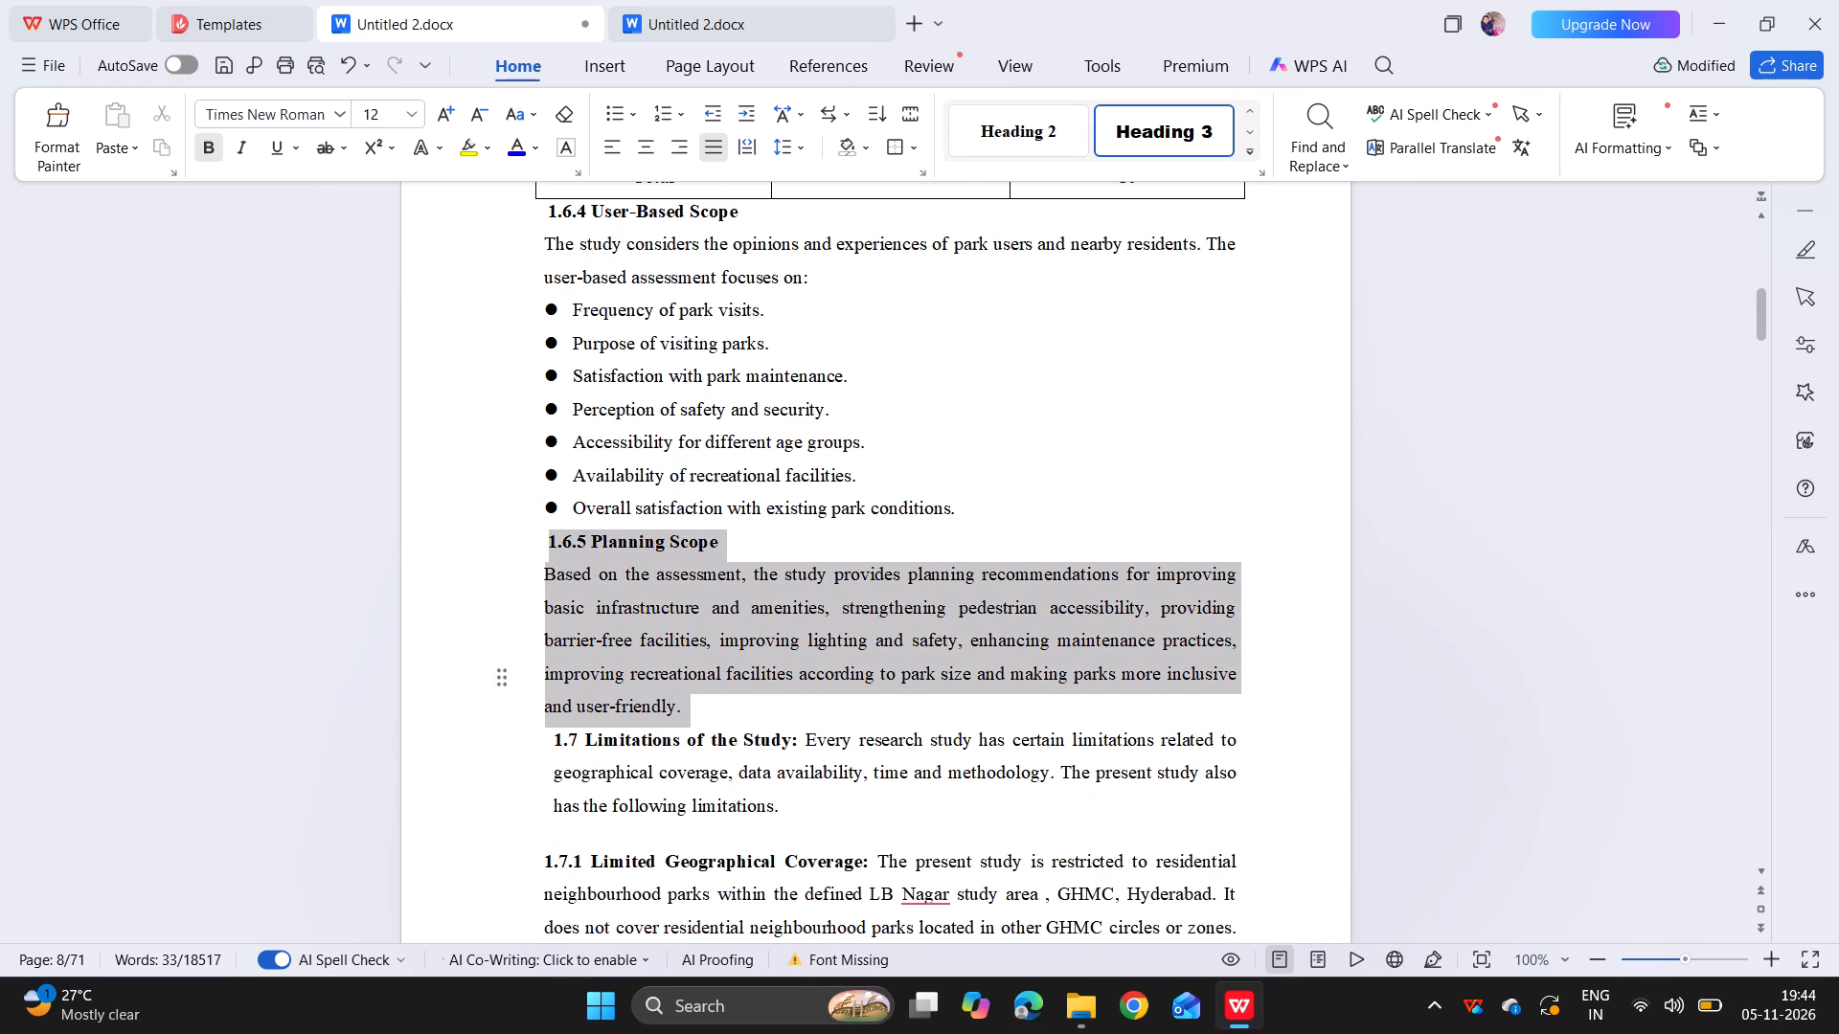
left_click_drag(693, 695, 694, 696)
left_click(919, 452)
scroll(919, 452, "down", 3)
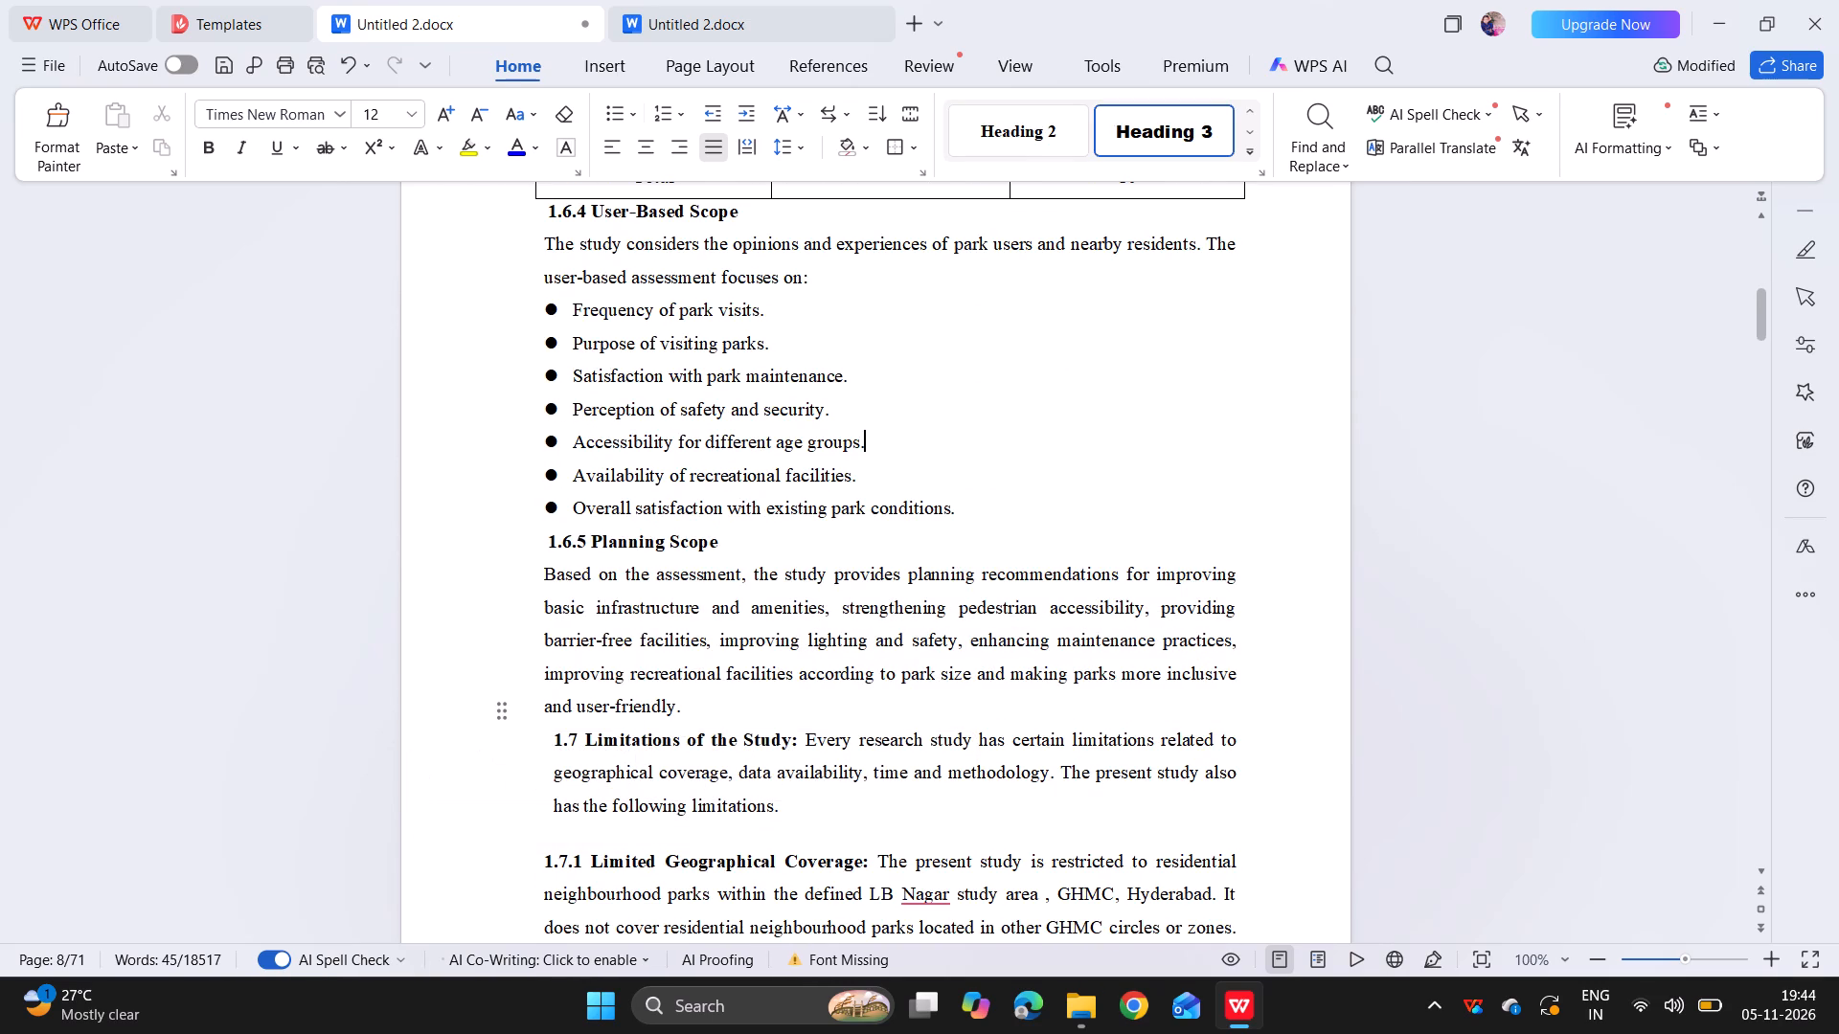
scroll(919, 452, "down", 4)
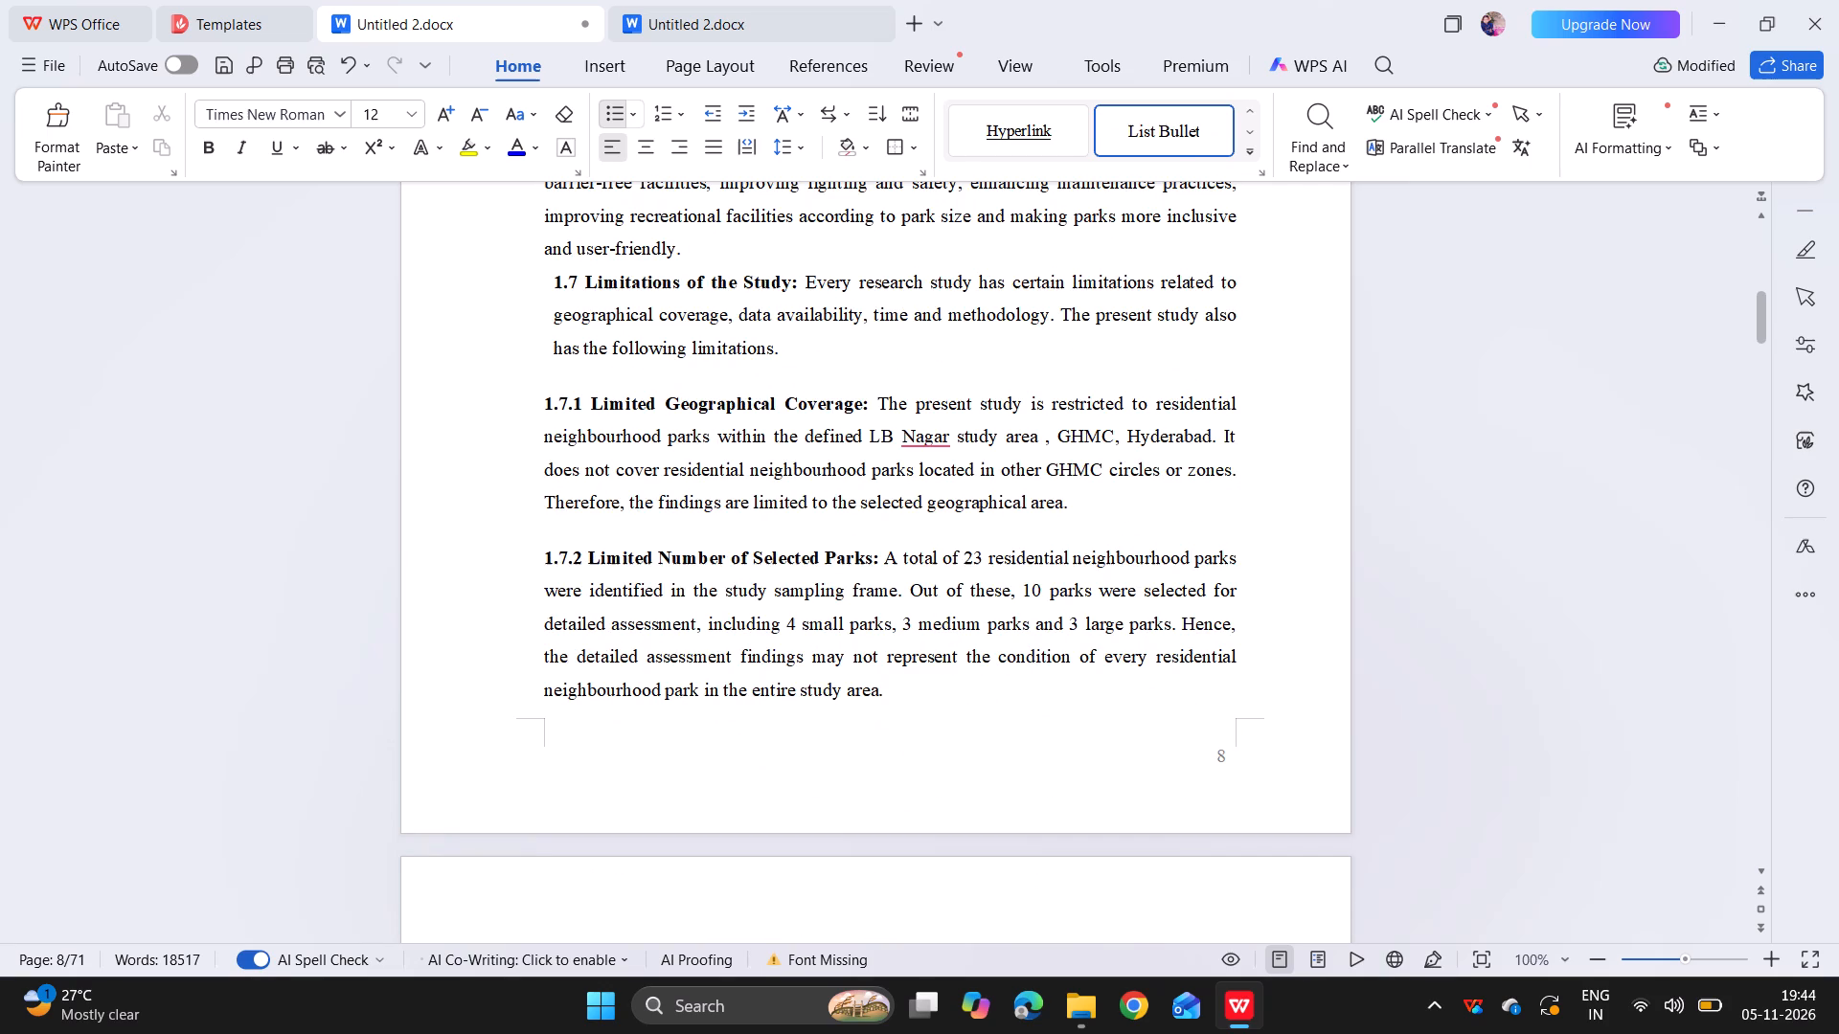
scroll(880, 467, "down", 4)
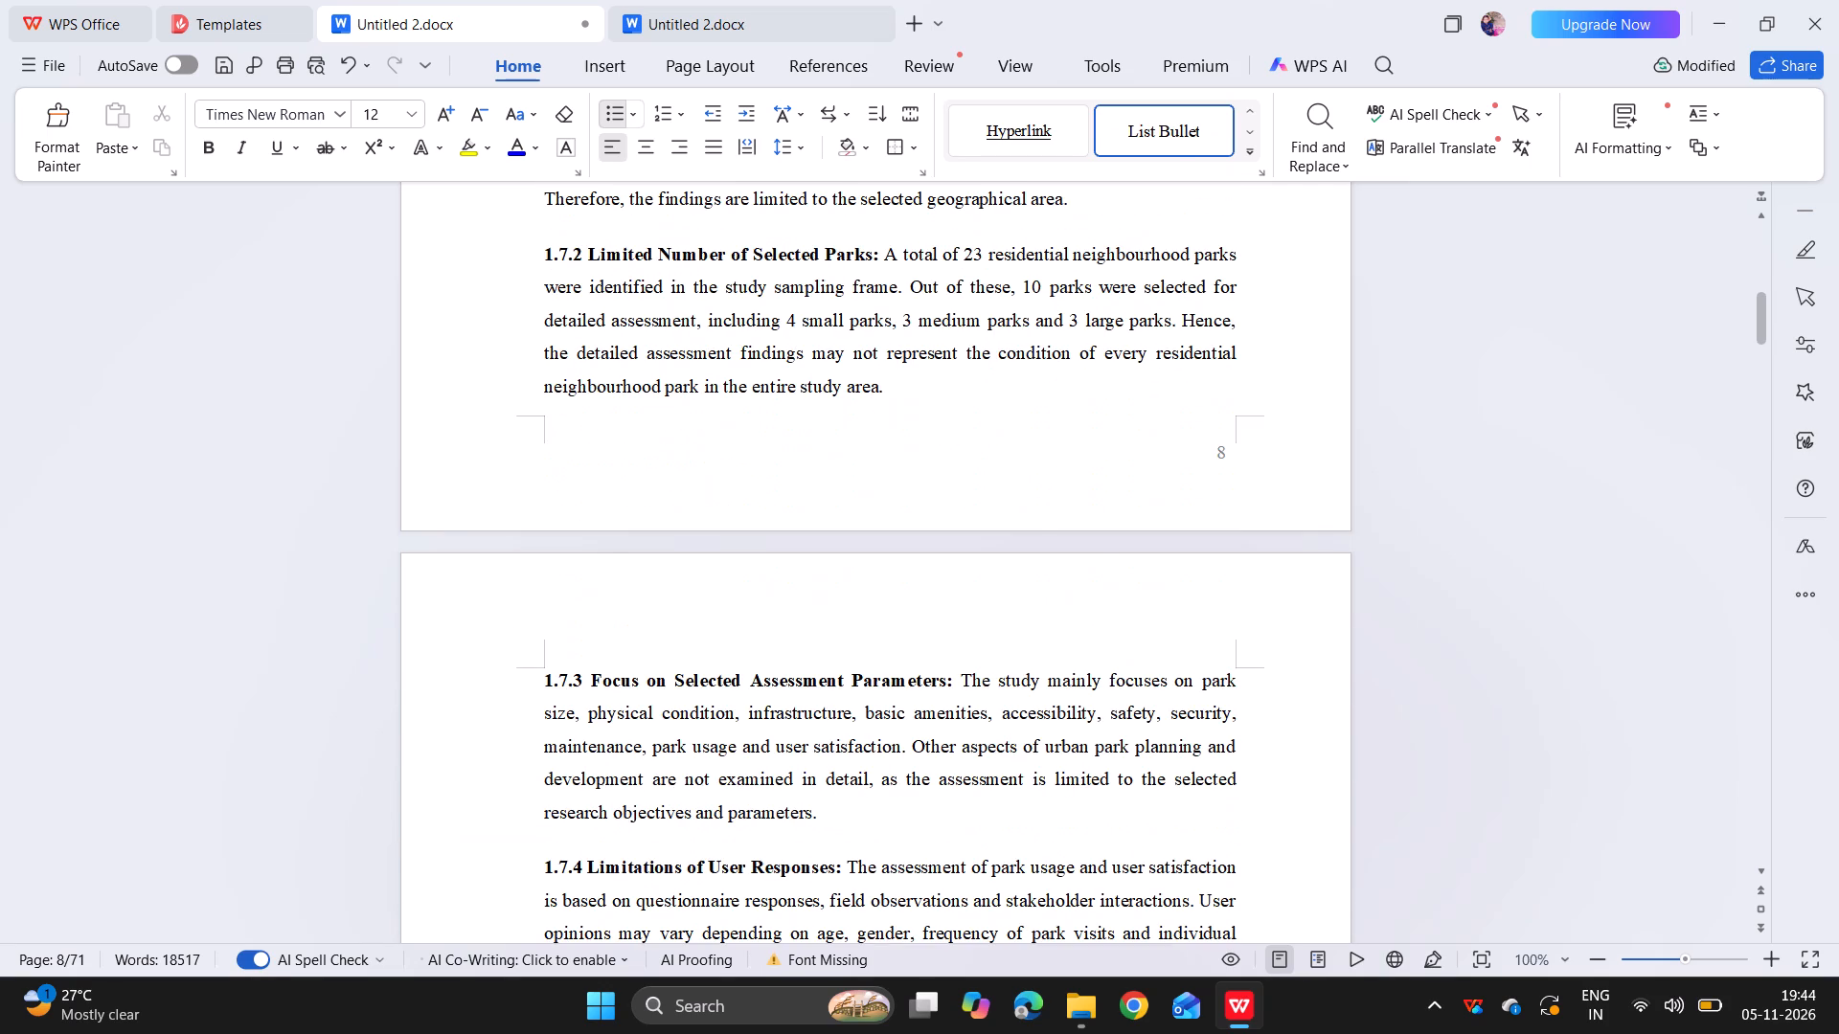
scroll(880, 469, "down", 10)
Delete the empty line between the 1.7.5 Data Availability paragraph and the 1.8 Research Methodology heading.
left_click(564, 538)
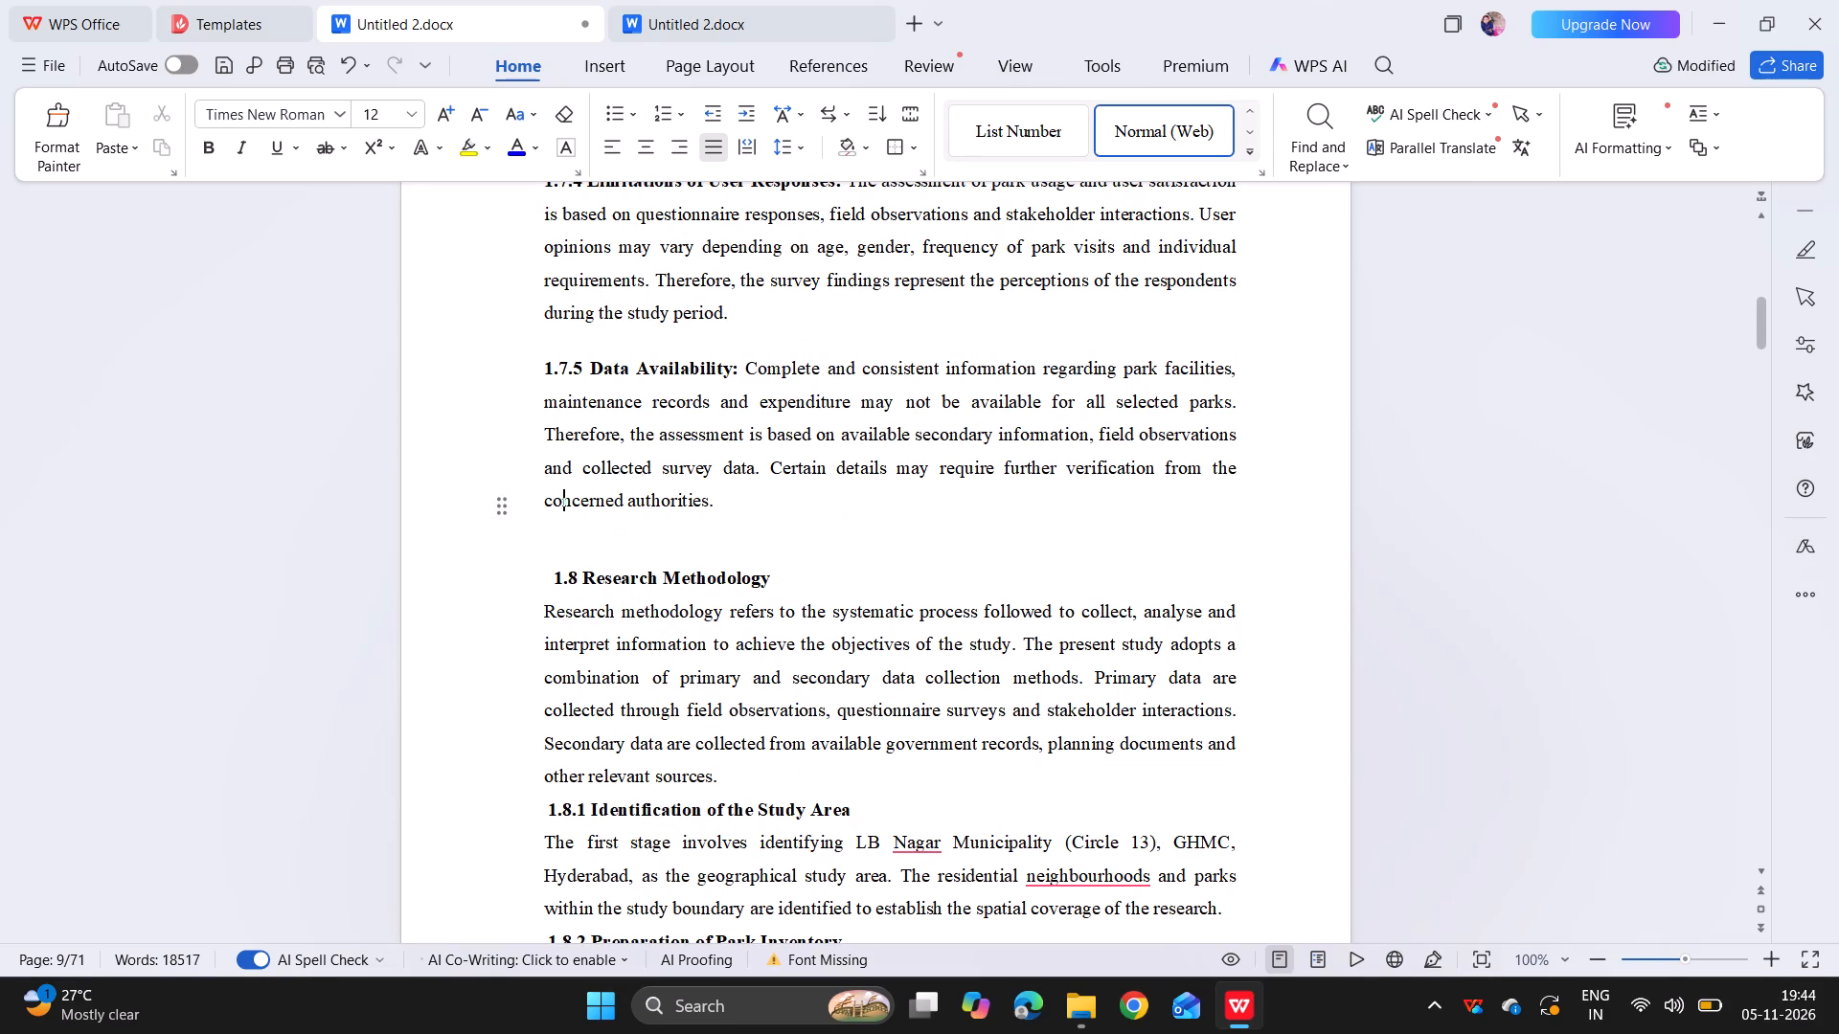
left_click(550, 551)
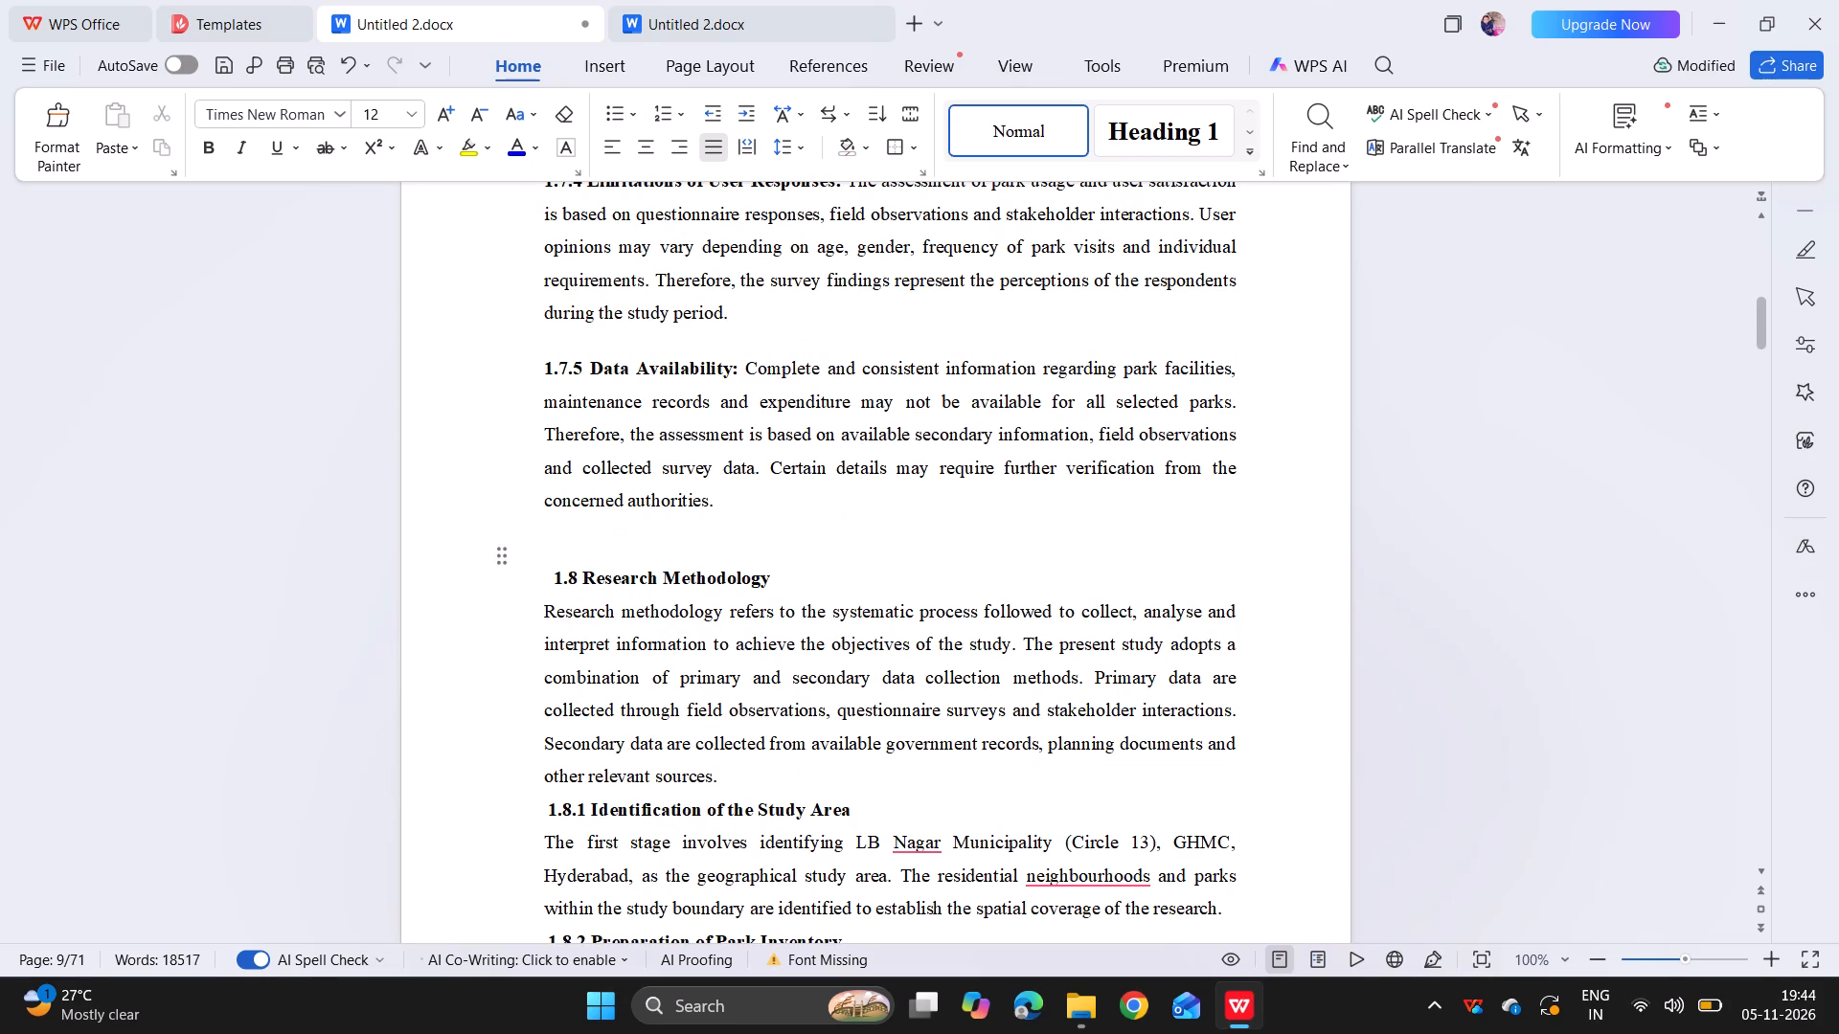
key("BackSpace")
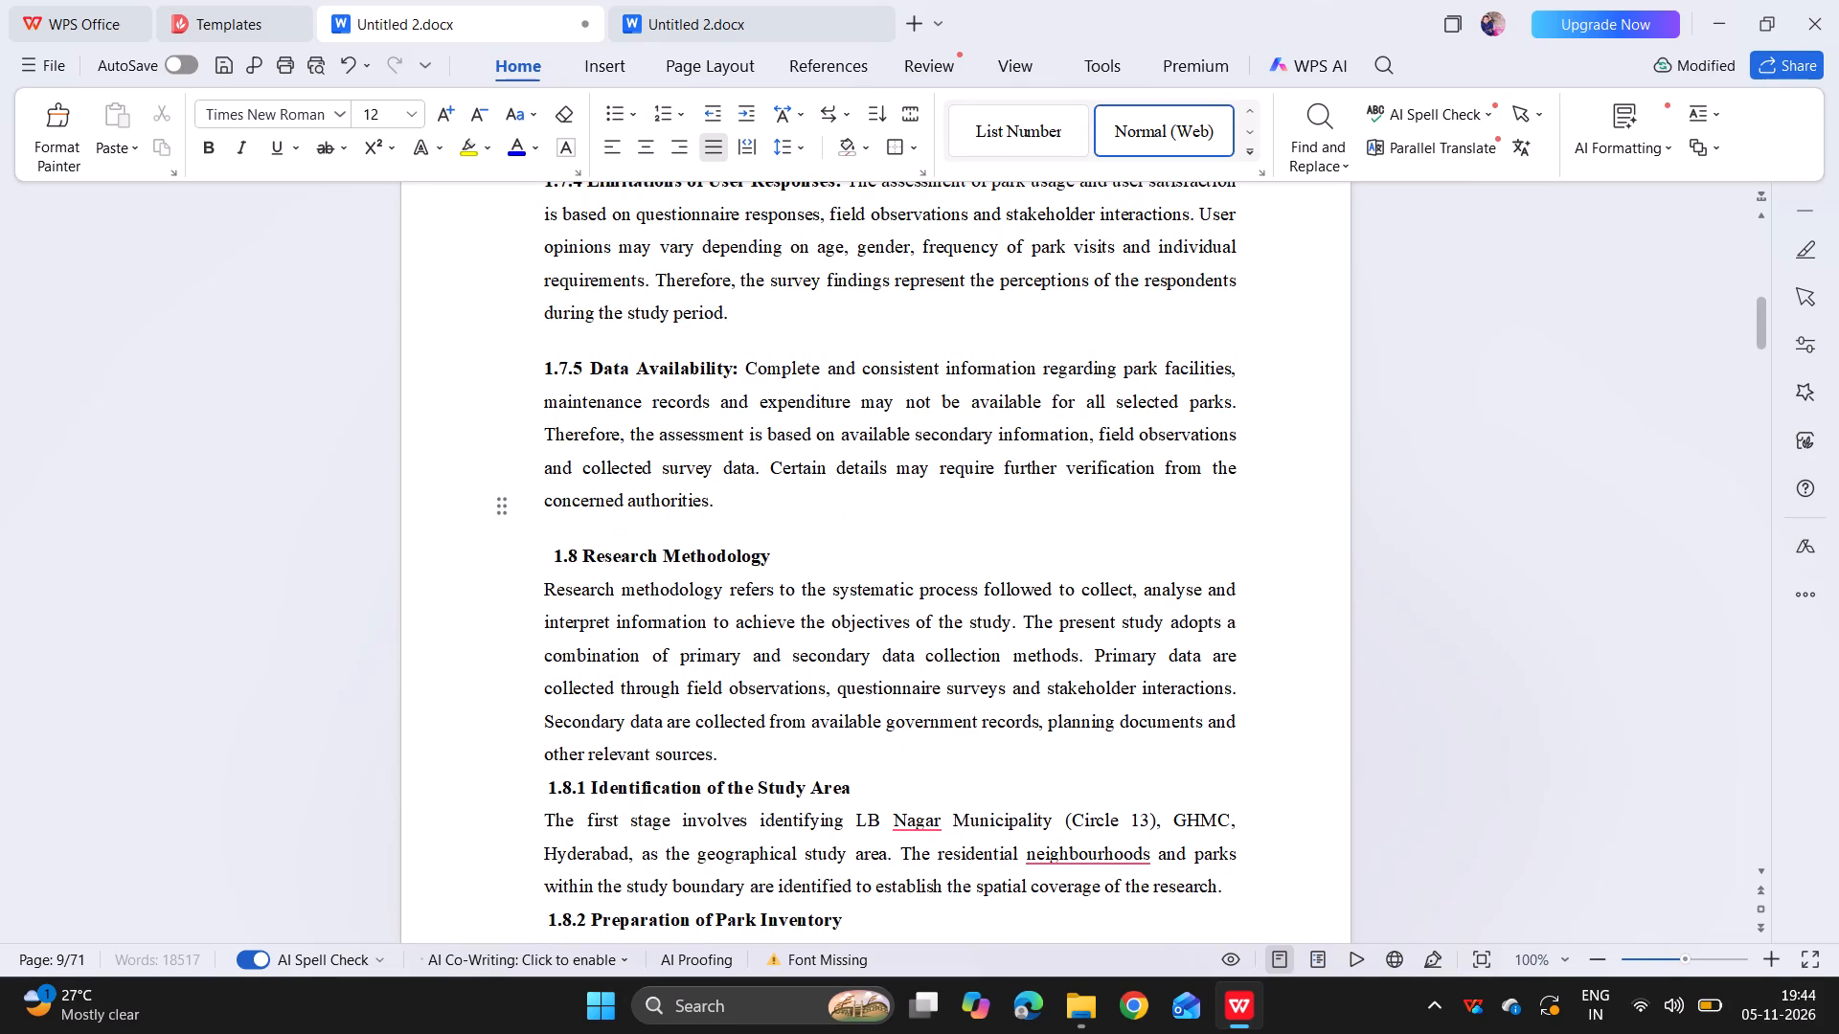
Insert two line breaks after the 1.8.2 Preparation of Park Inventory paragraph to move the 1.8.3 Selection of Sample Parks heading onto the next page.
scroll(579, 533, "down", 2)
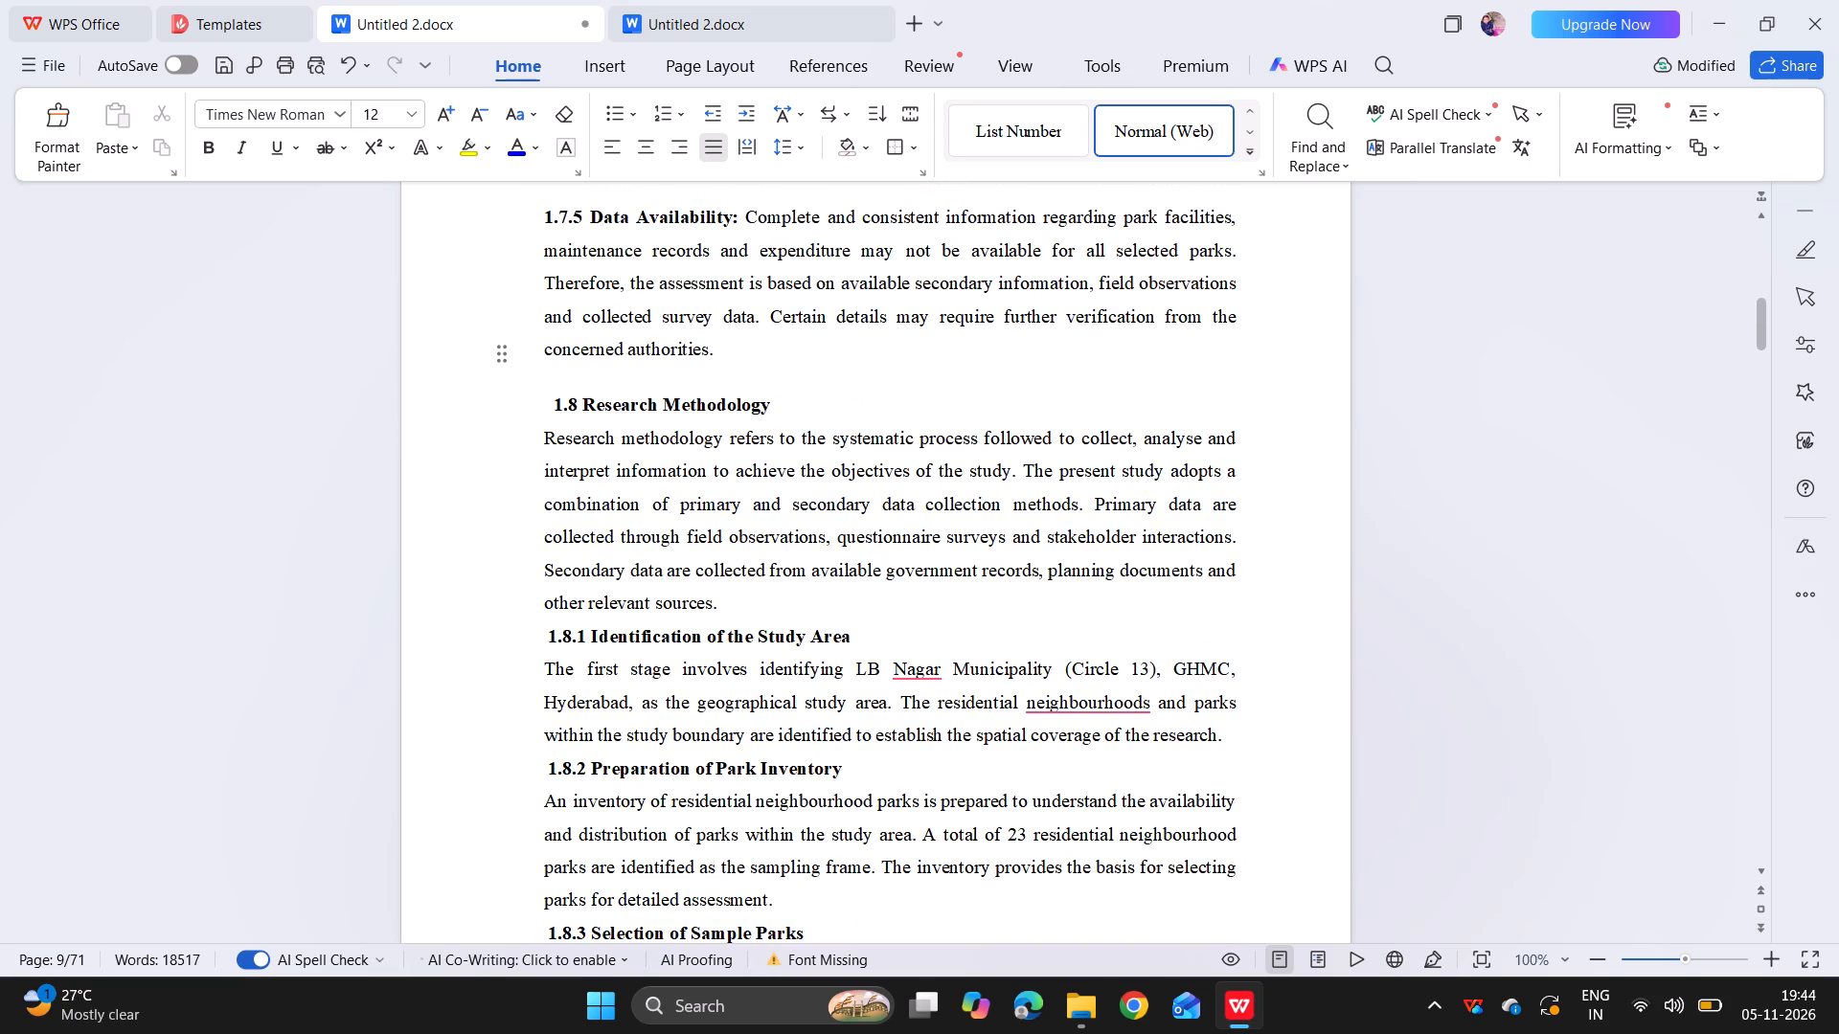
scroll(952, 618, "down", 4)
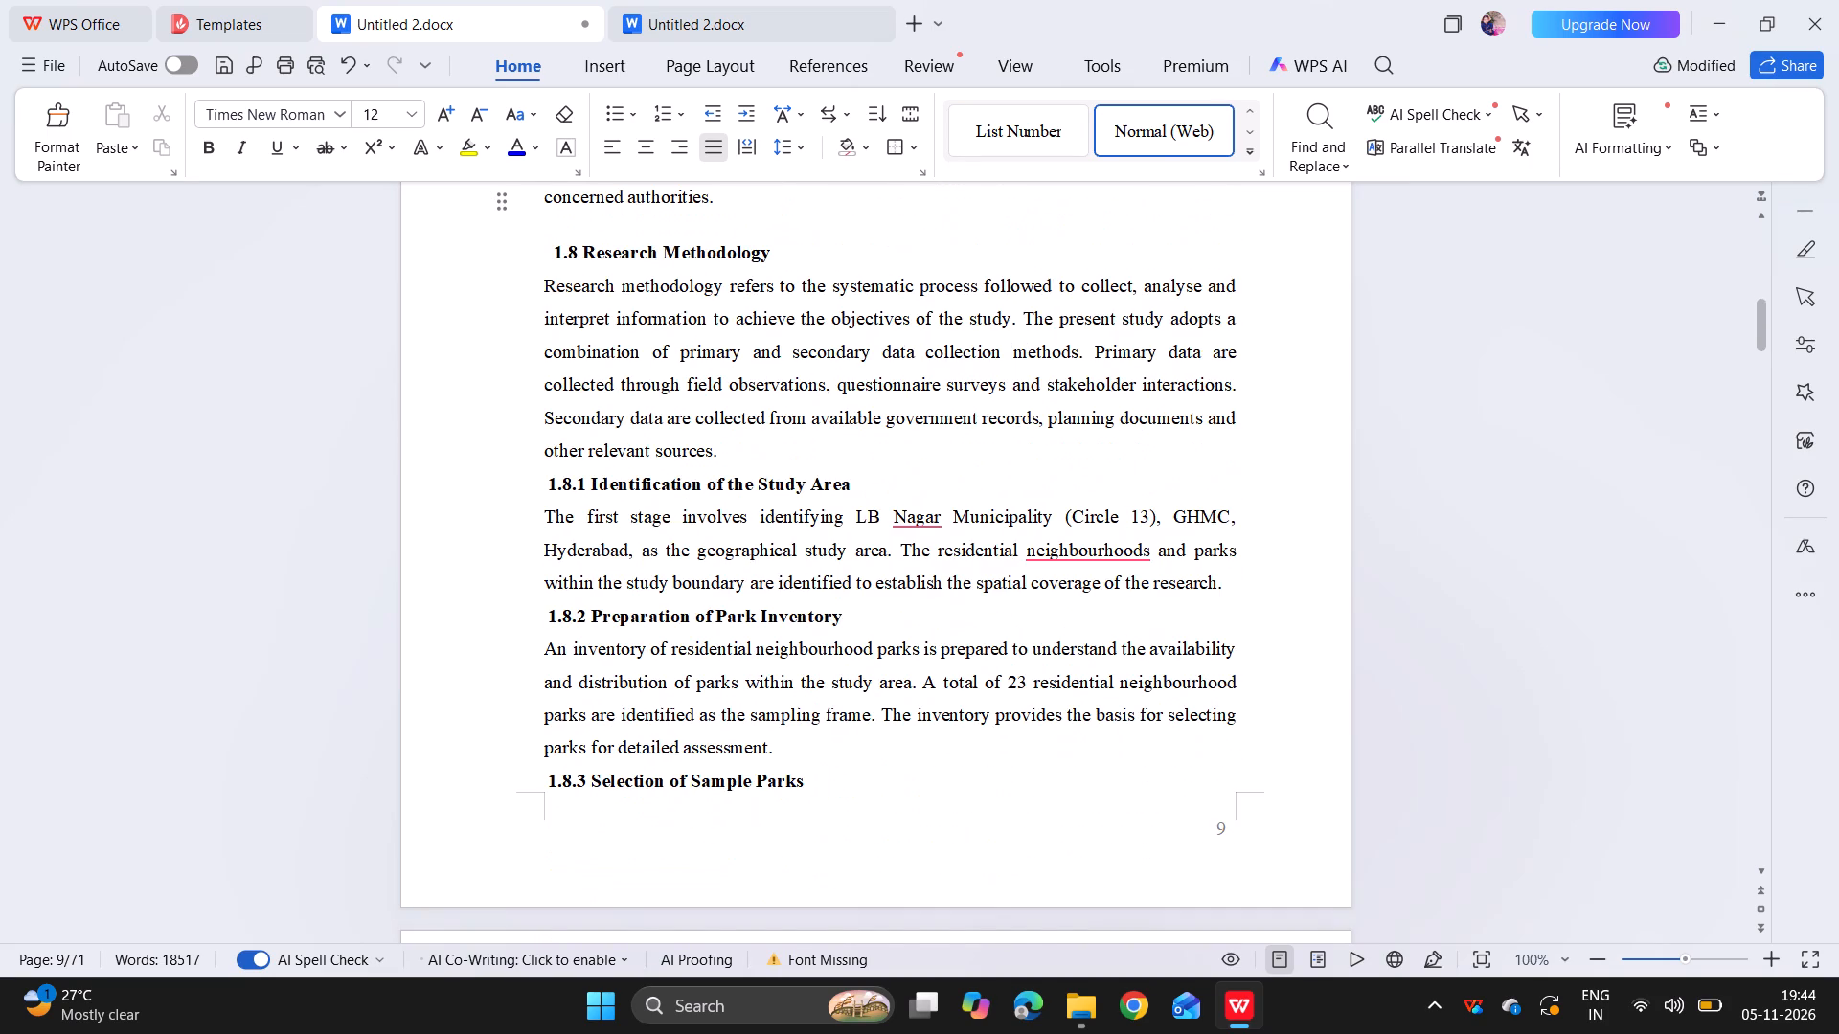
left_click(788, 590)
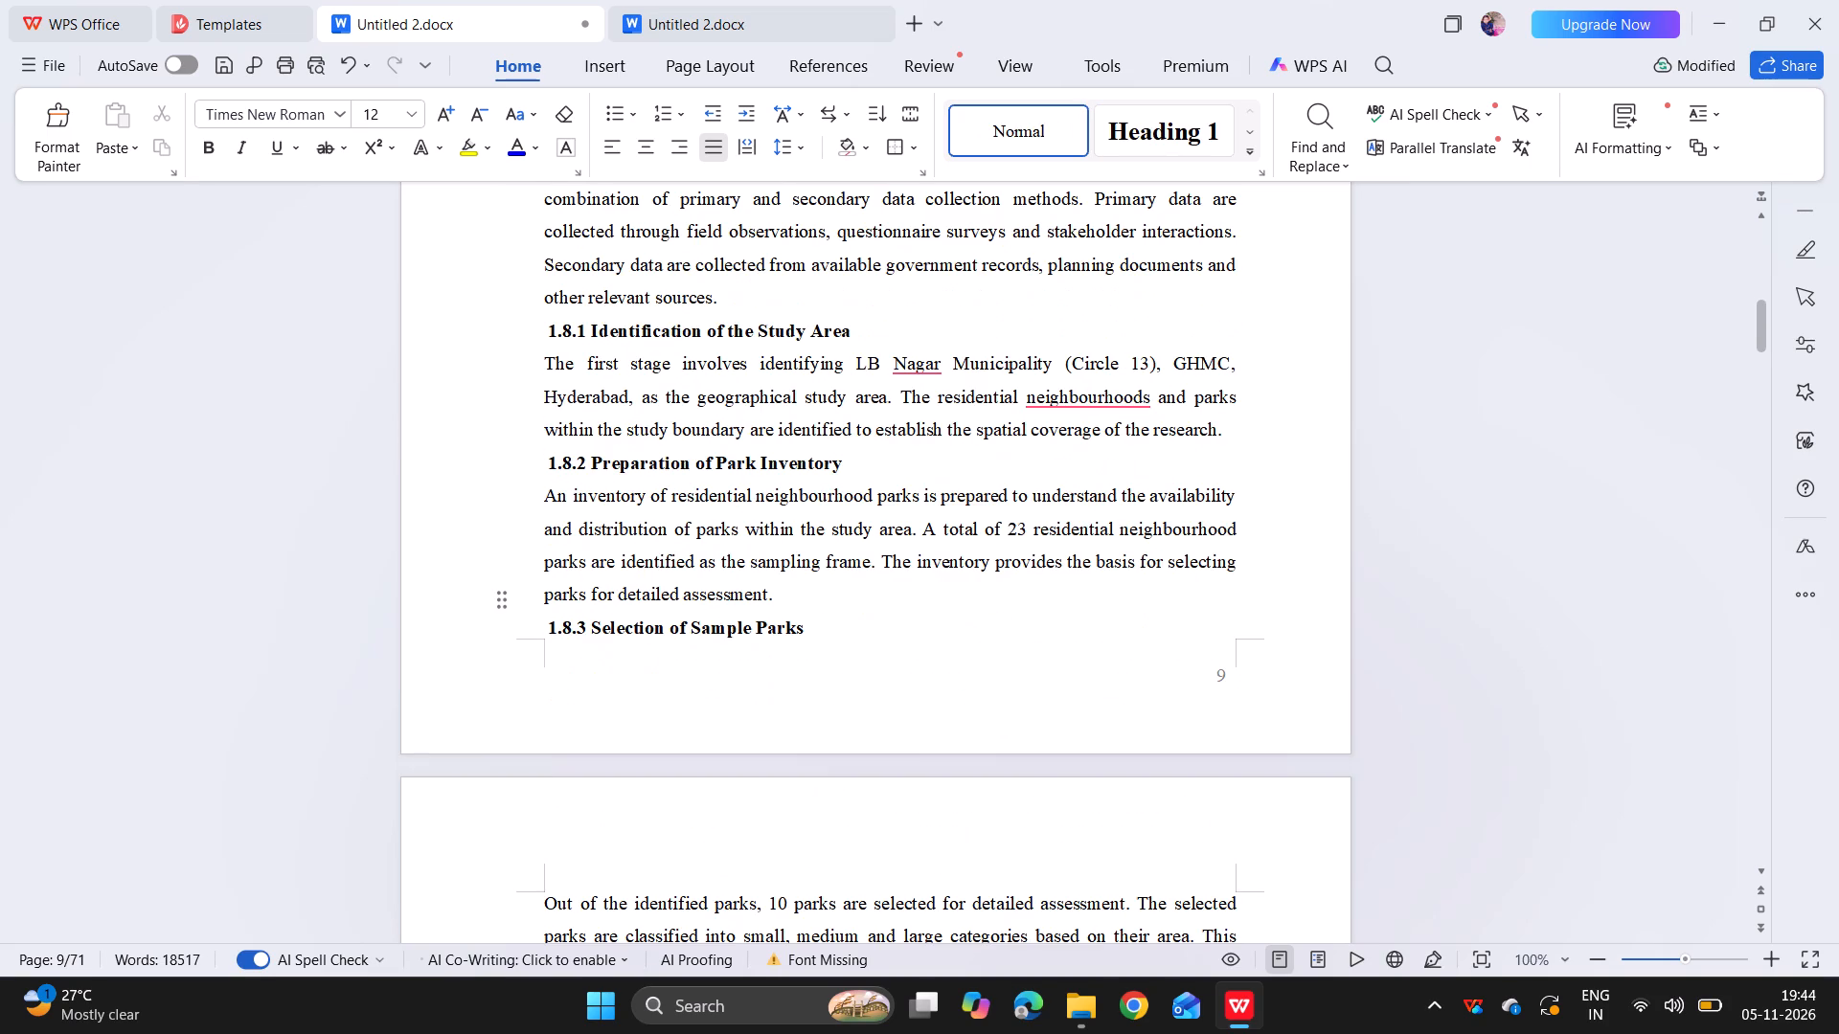
key("Return")
key("Return")
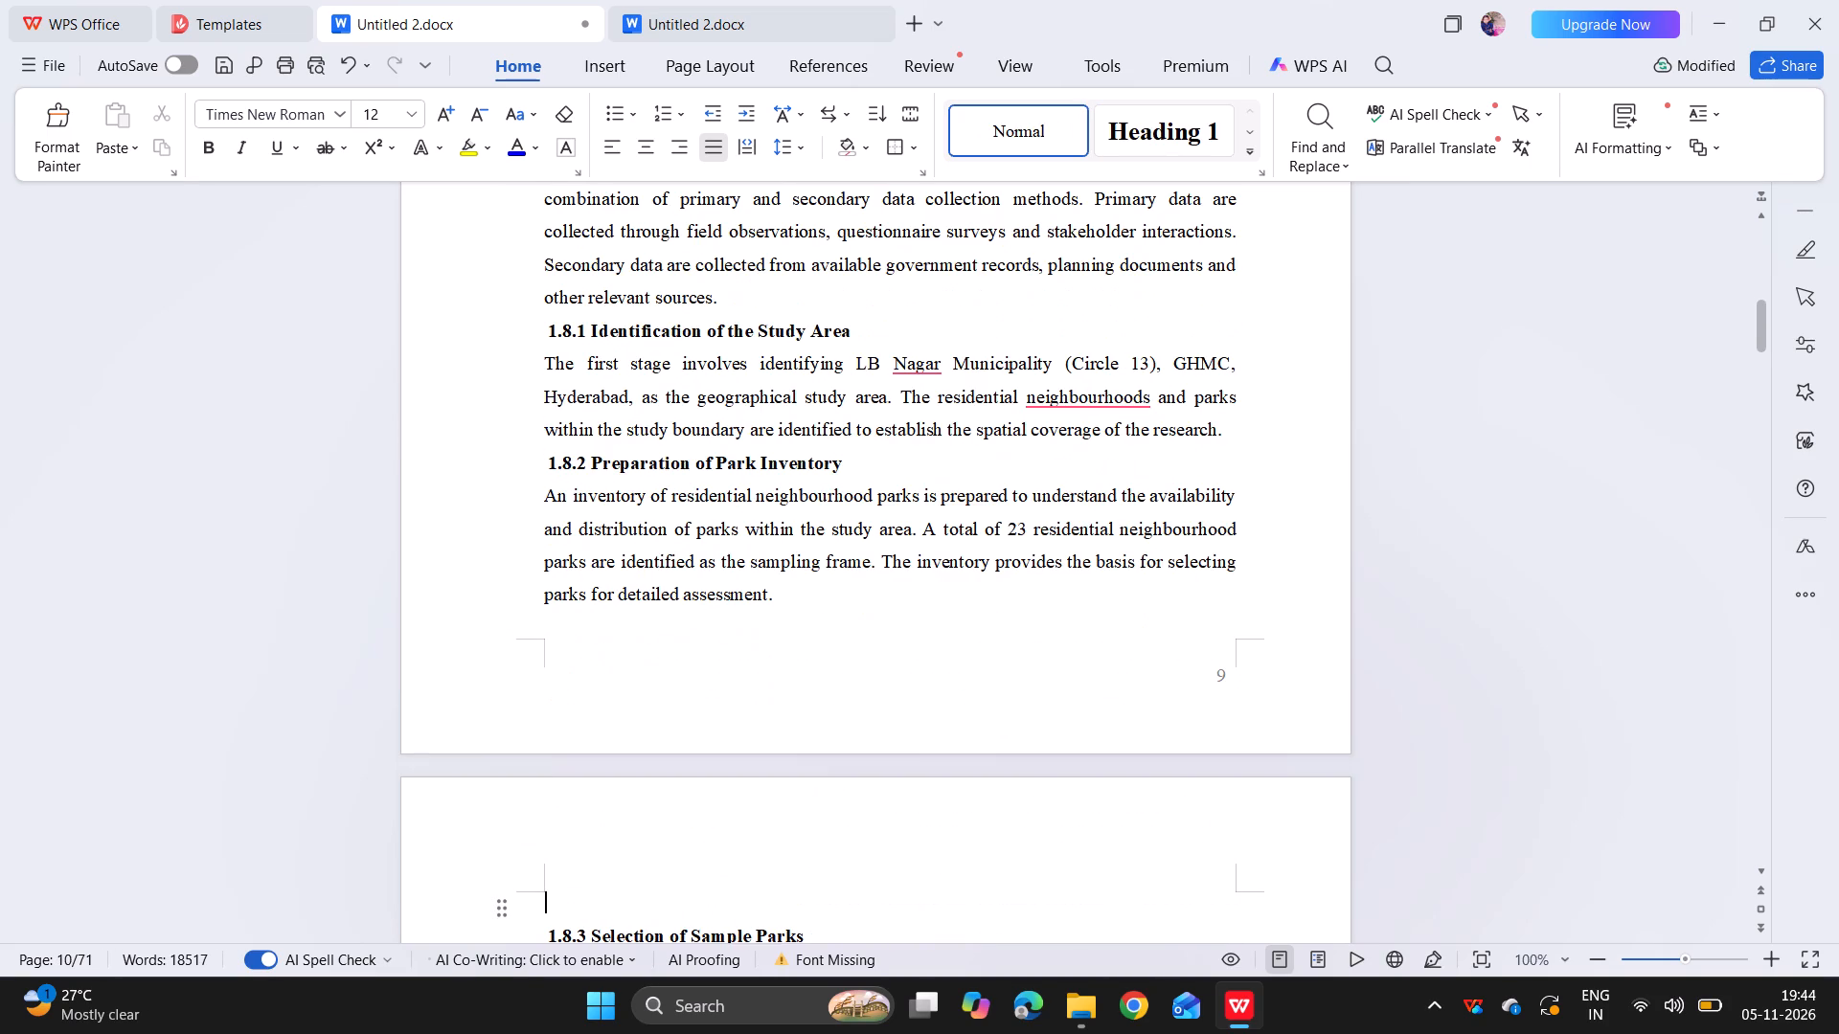
Delete the empty line above the 1.8.3 Selection of Sample Parks heading so it starts at the top of its page.
key("BackSpace")
Review the text from section 1.8.3 Selection of Sample Parks through 1.8.8 Preparation of Planning Recommendations for spelling and layout.
scroll(640, 664, "down", 3)
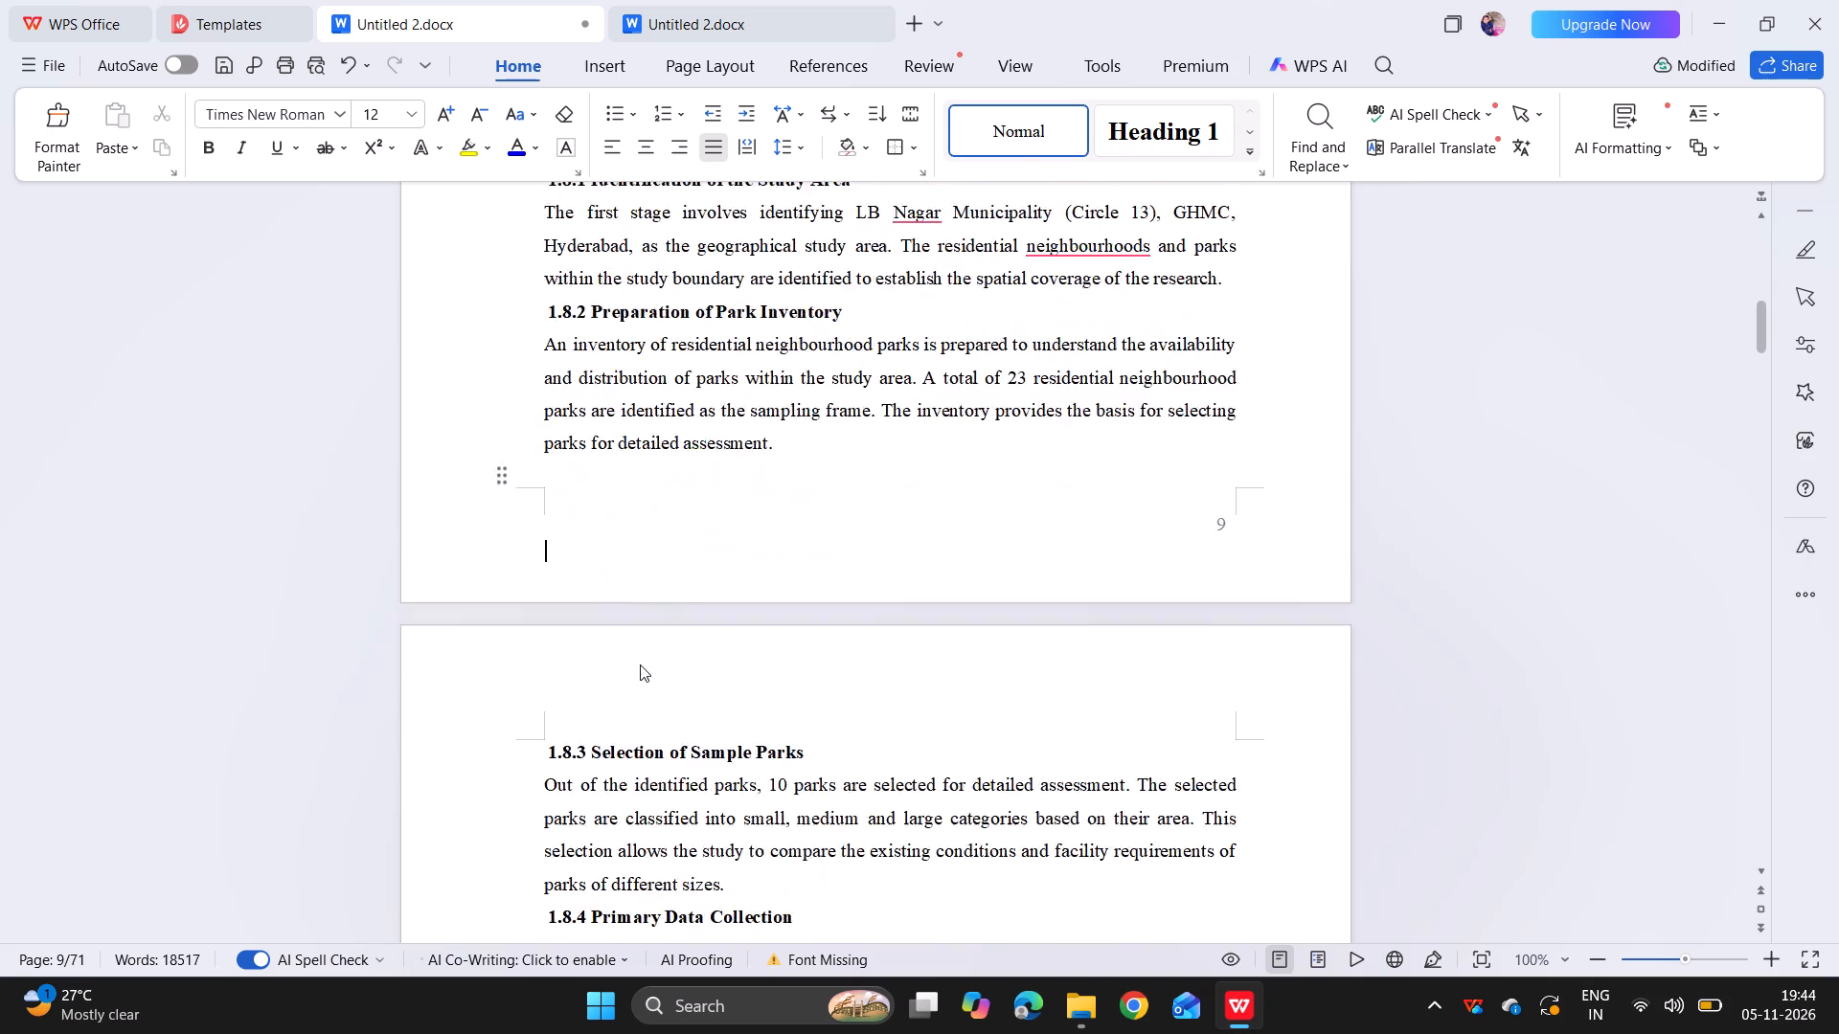
scroll(667, 647, "down", 5)
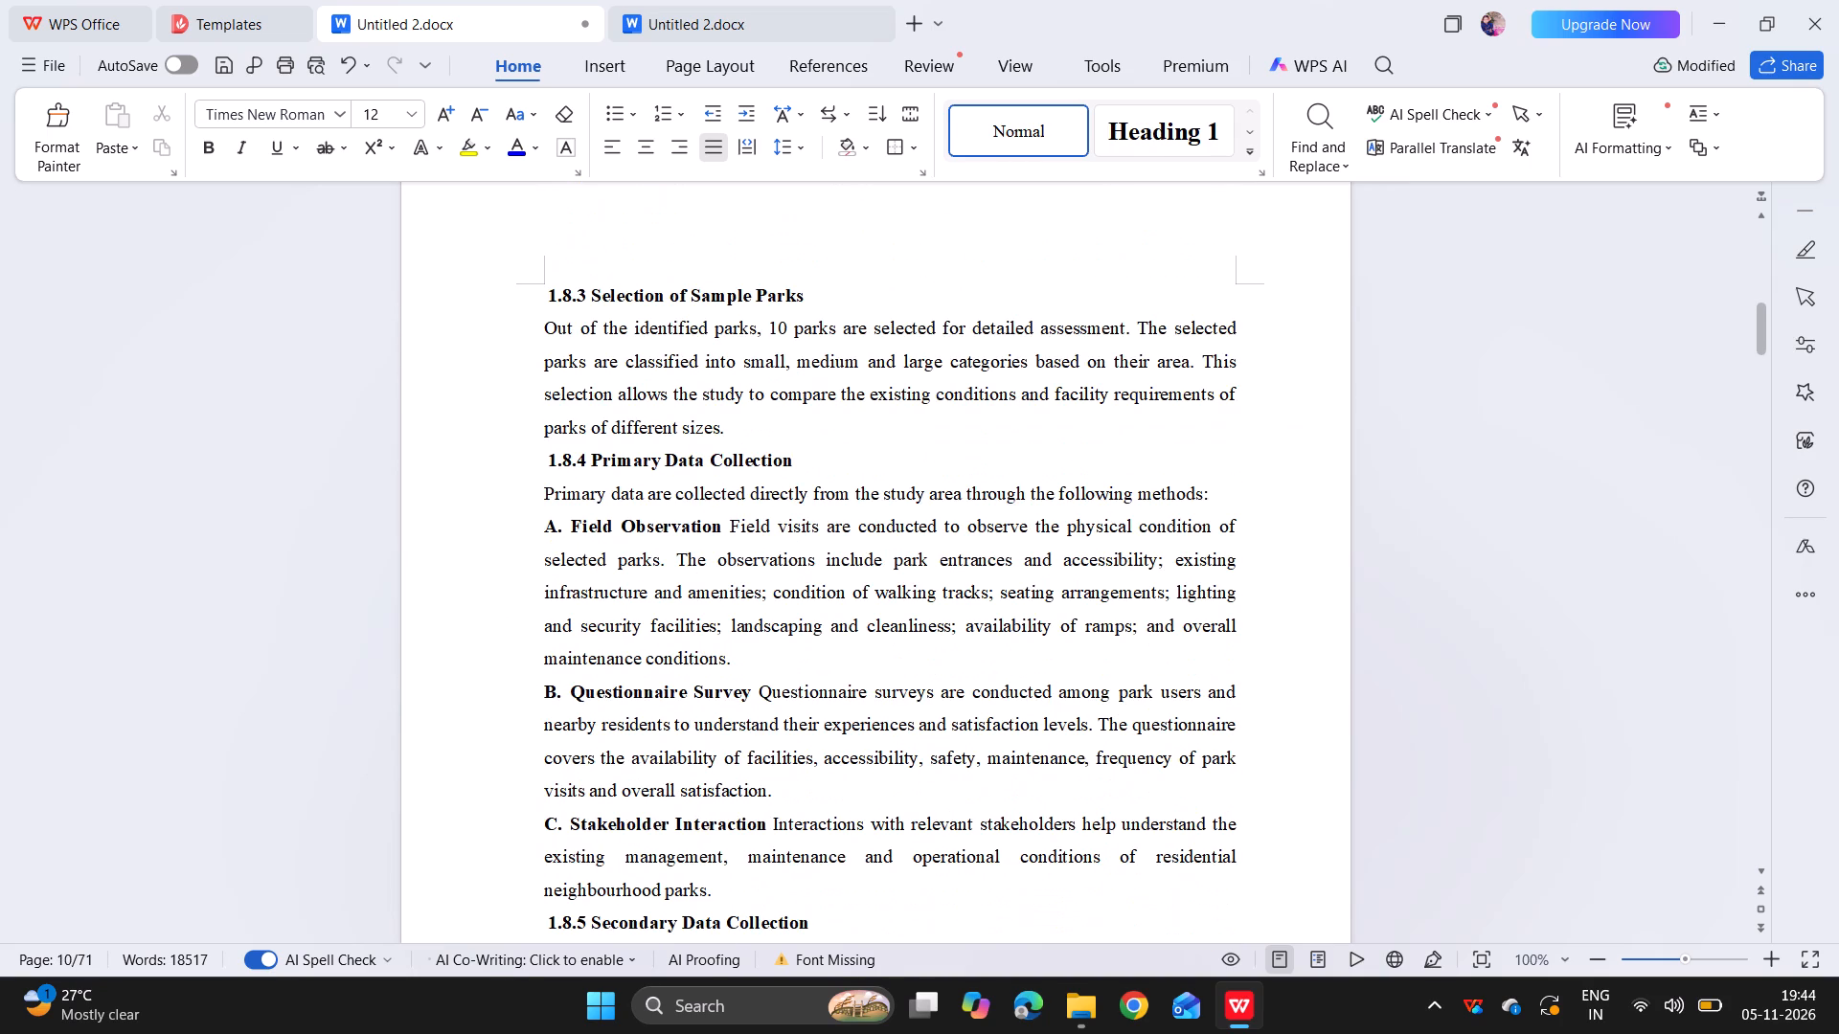
scroll(700, 629, "down", 4)
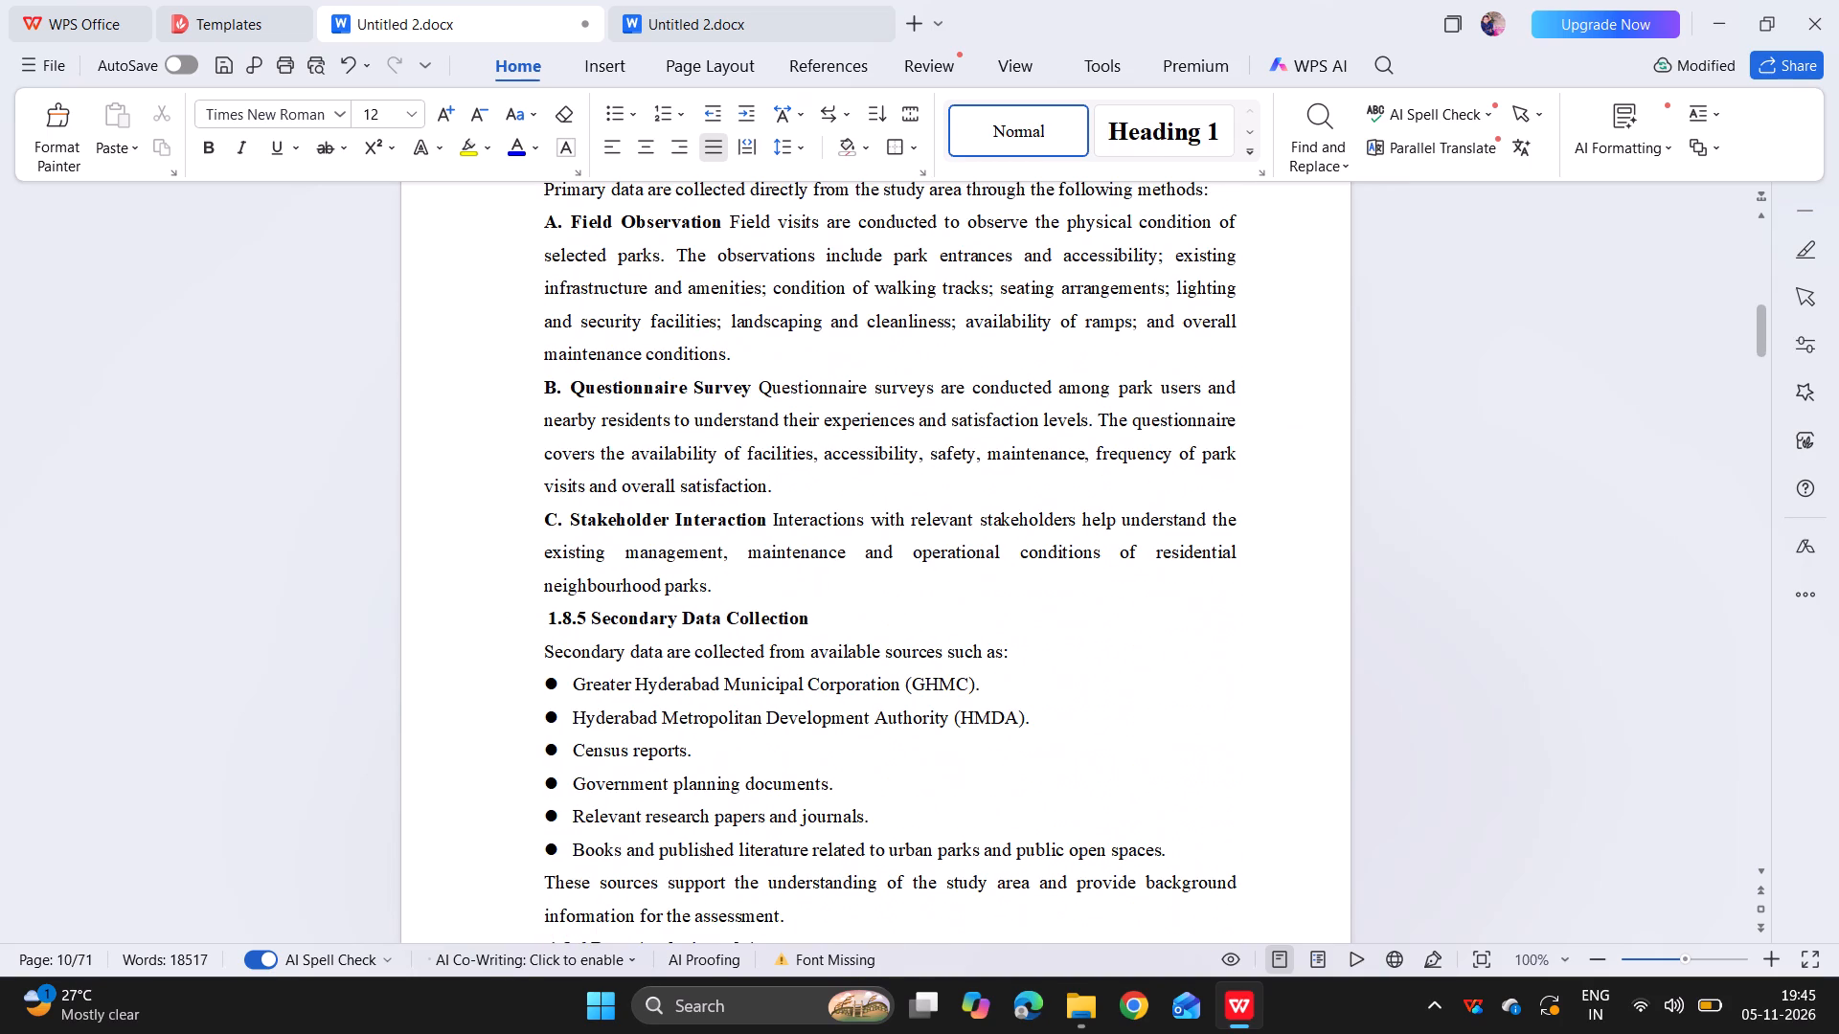
scroll(763, 604, "down", 3)
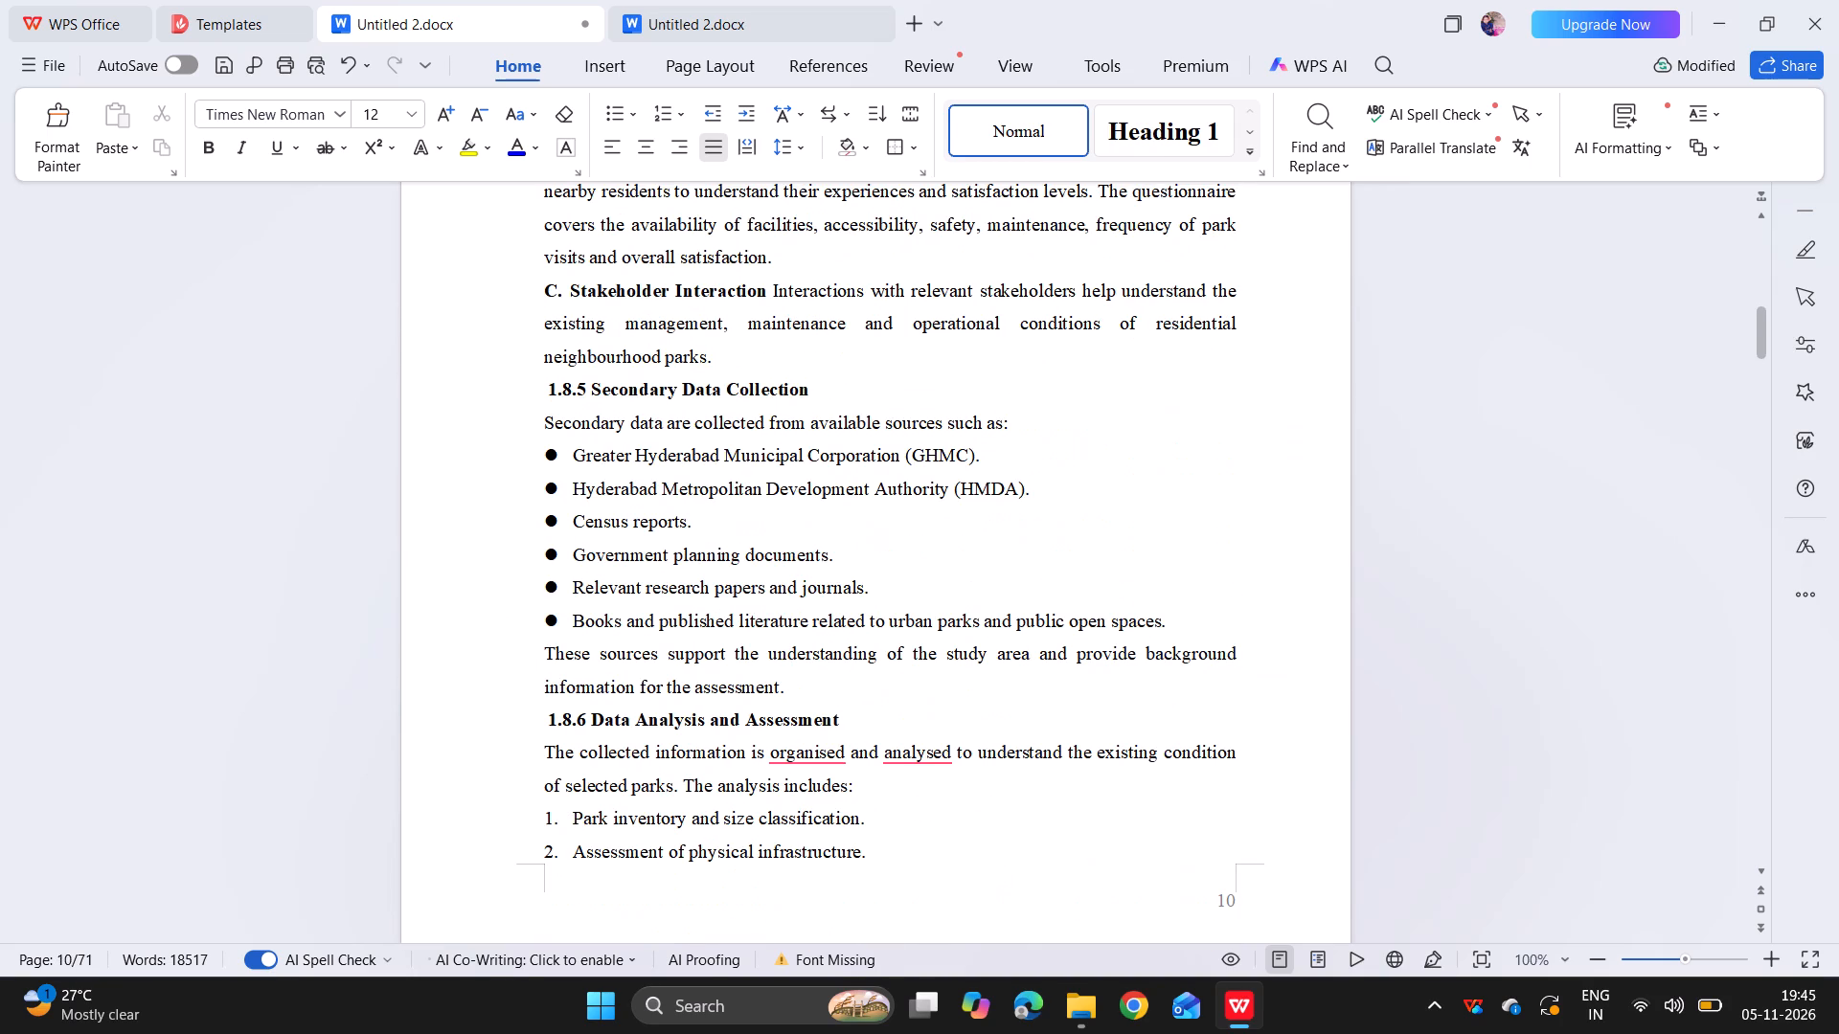
scroll(773, 598, "down", 2)
scroll(788, 520, "down", 1)
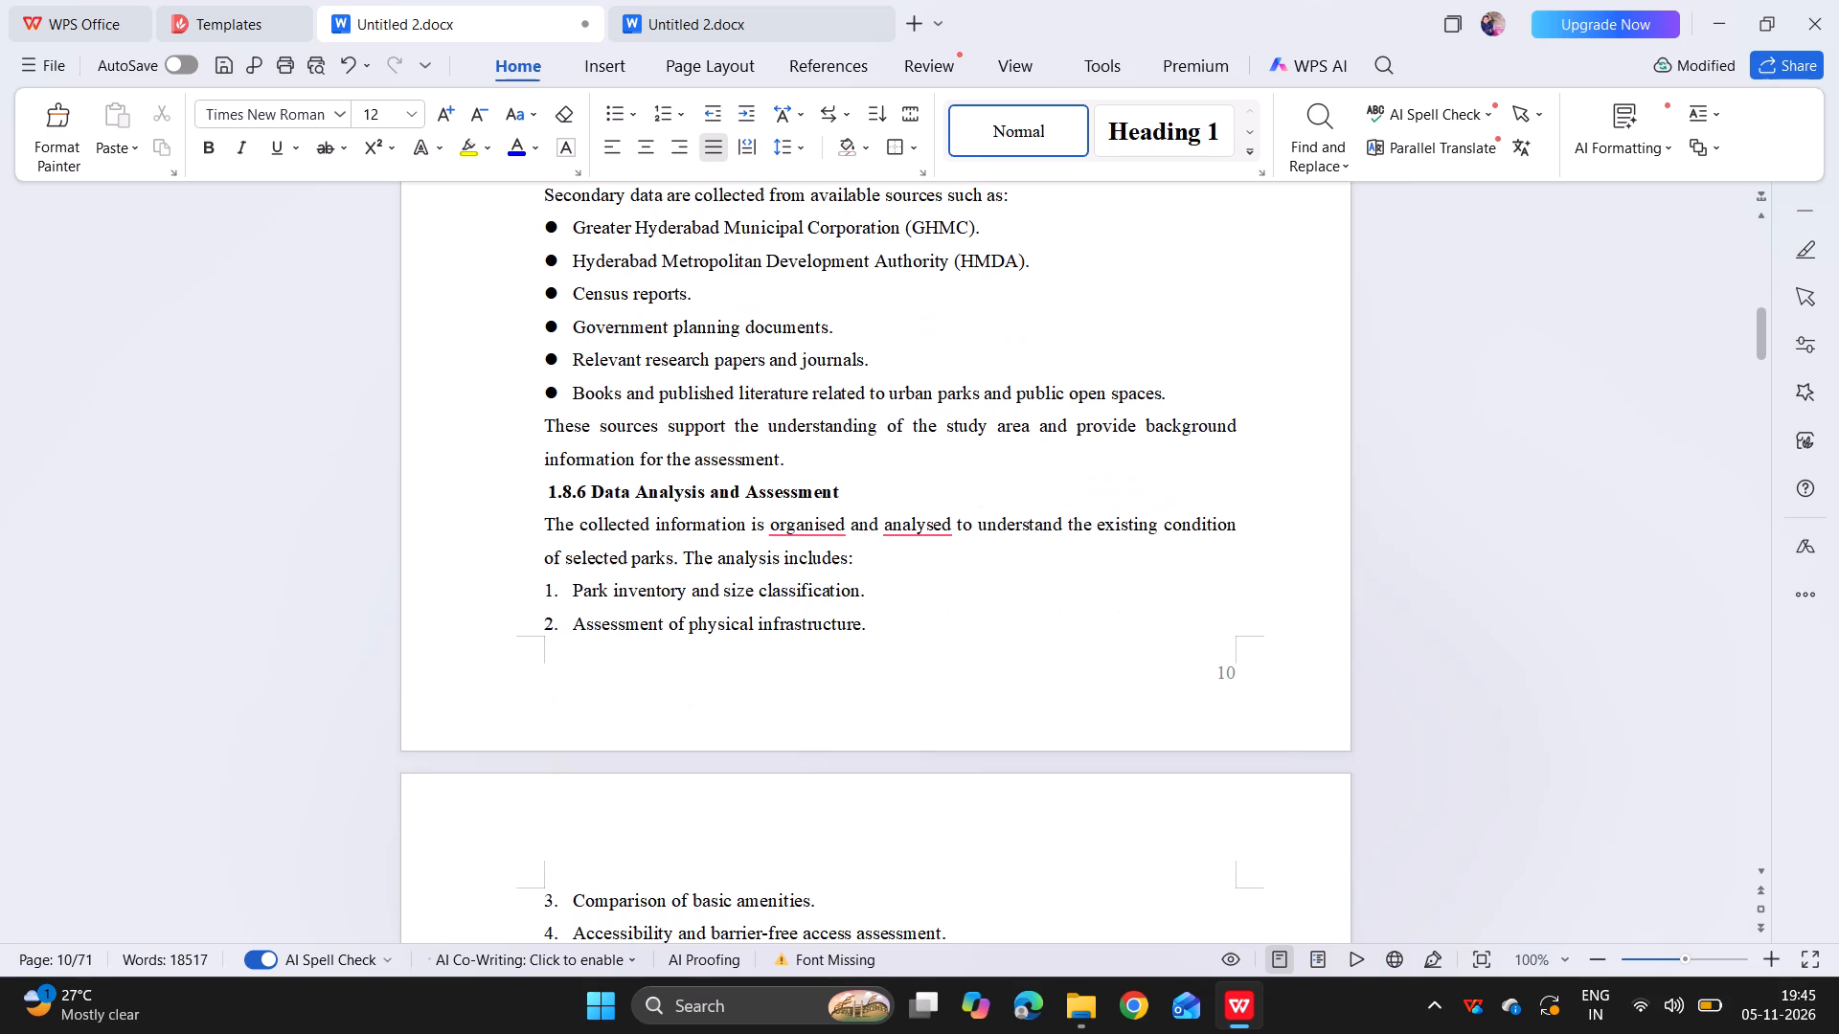
scroll(688, 499, "down", 4)
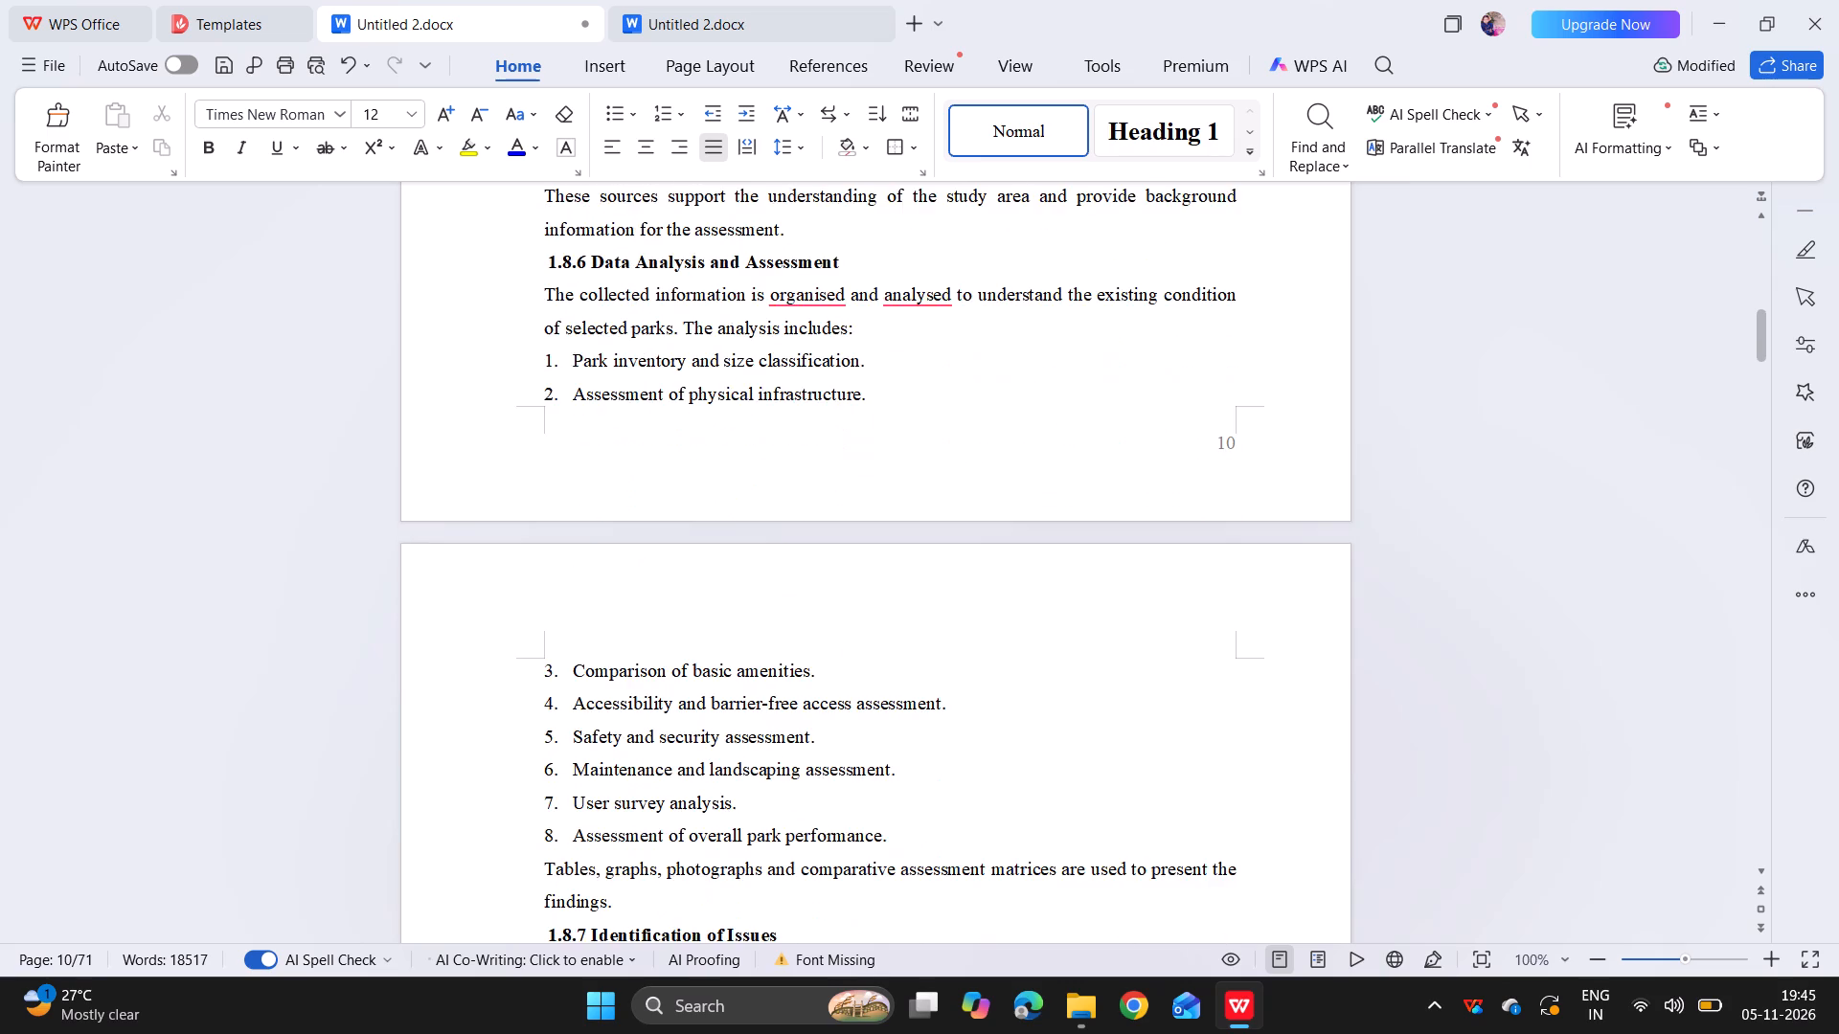
scroll(687, 501, "down", 5)
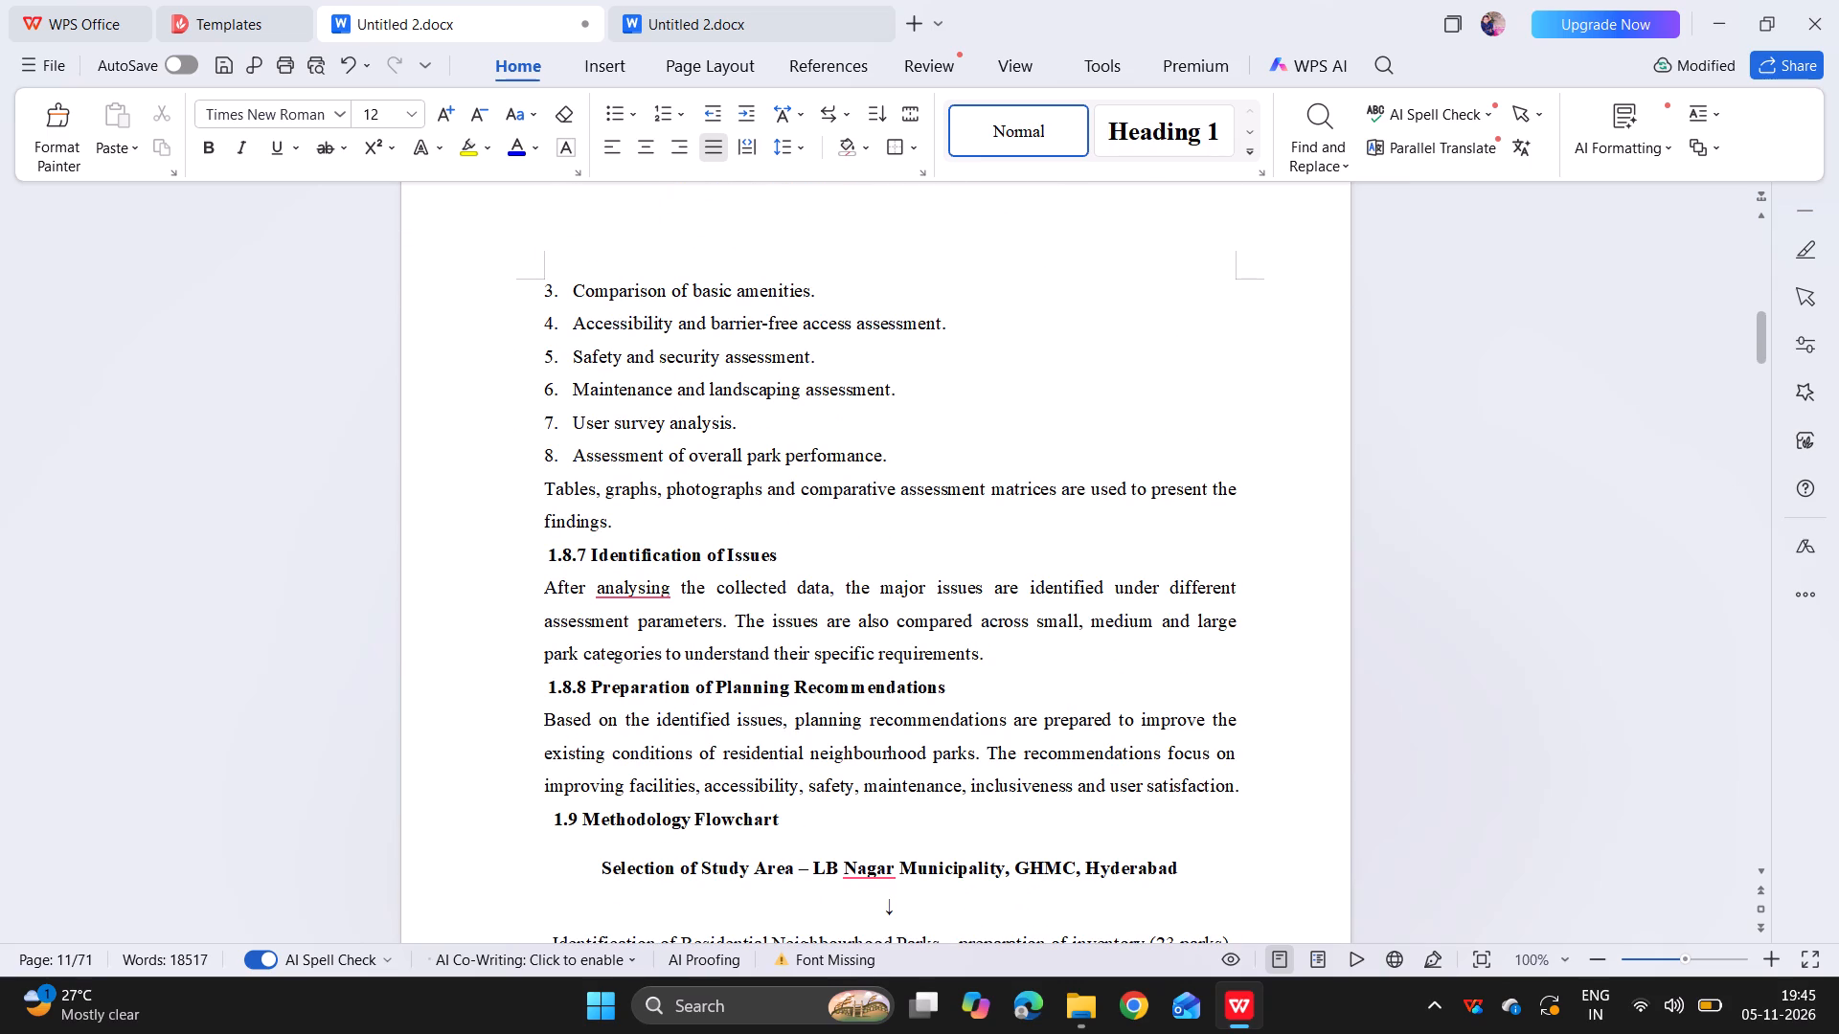
Correct "analysing" to "analyzing" in the 1.8.7 Identification of Issues paragraph using the dictionary suggestion.
right_click(653, 584)
right_click(644, 592)
right_click(644, 592)
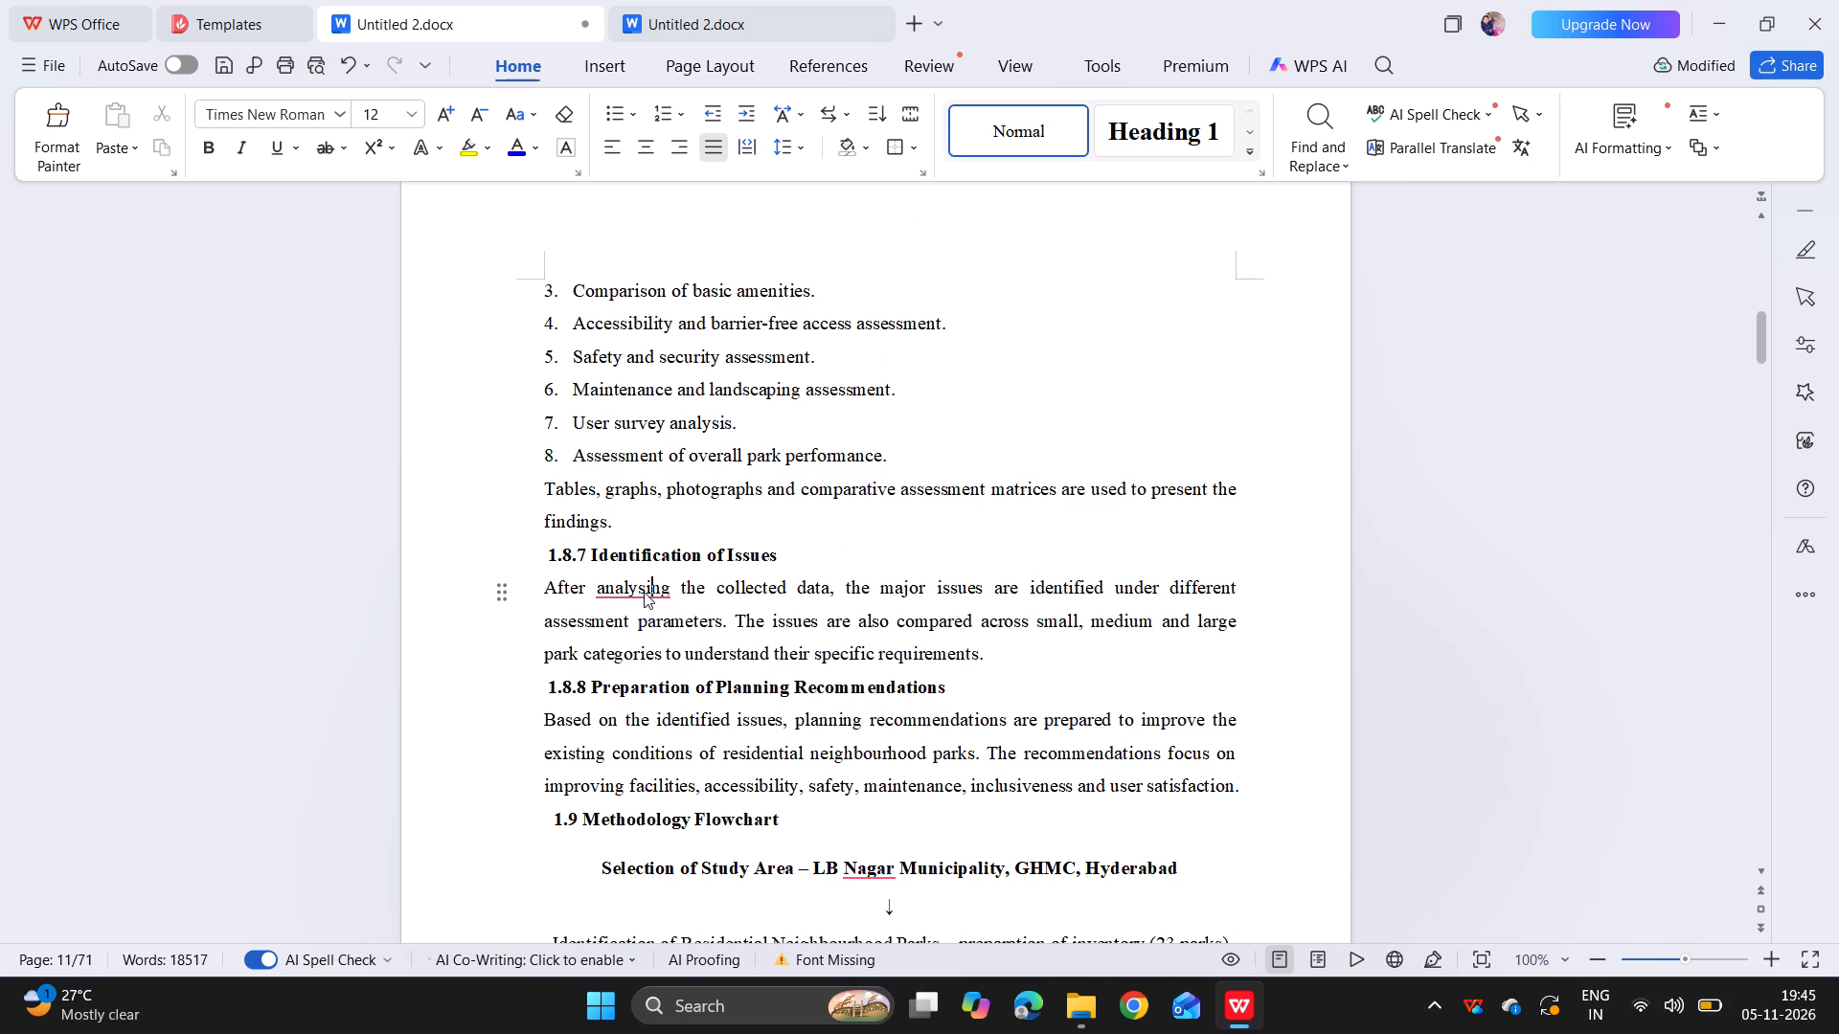
left_click(642, 592)
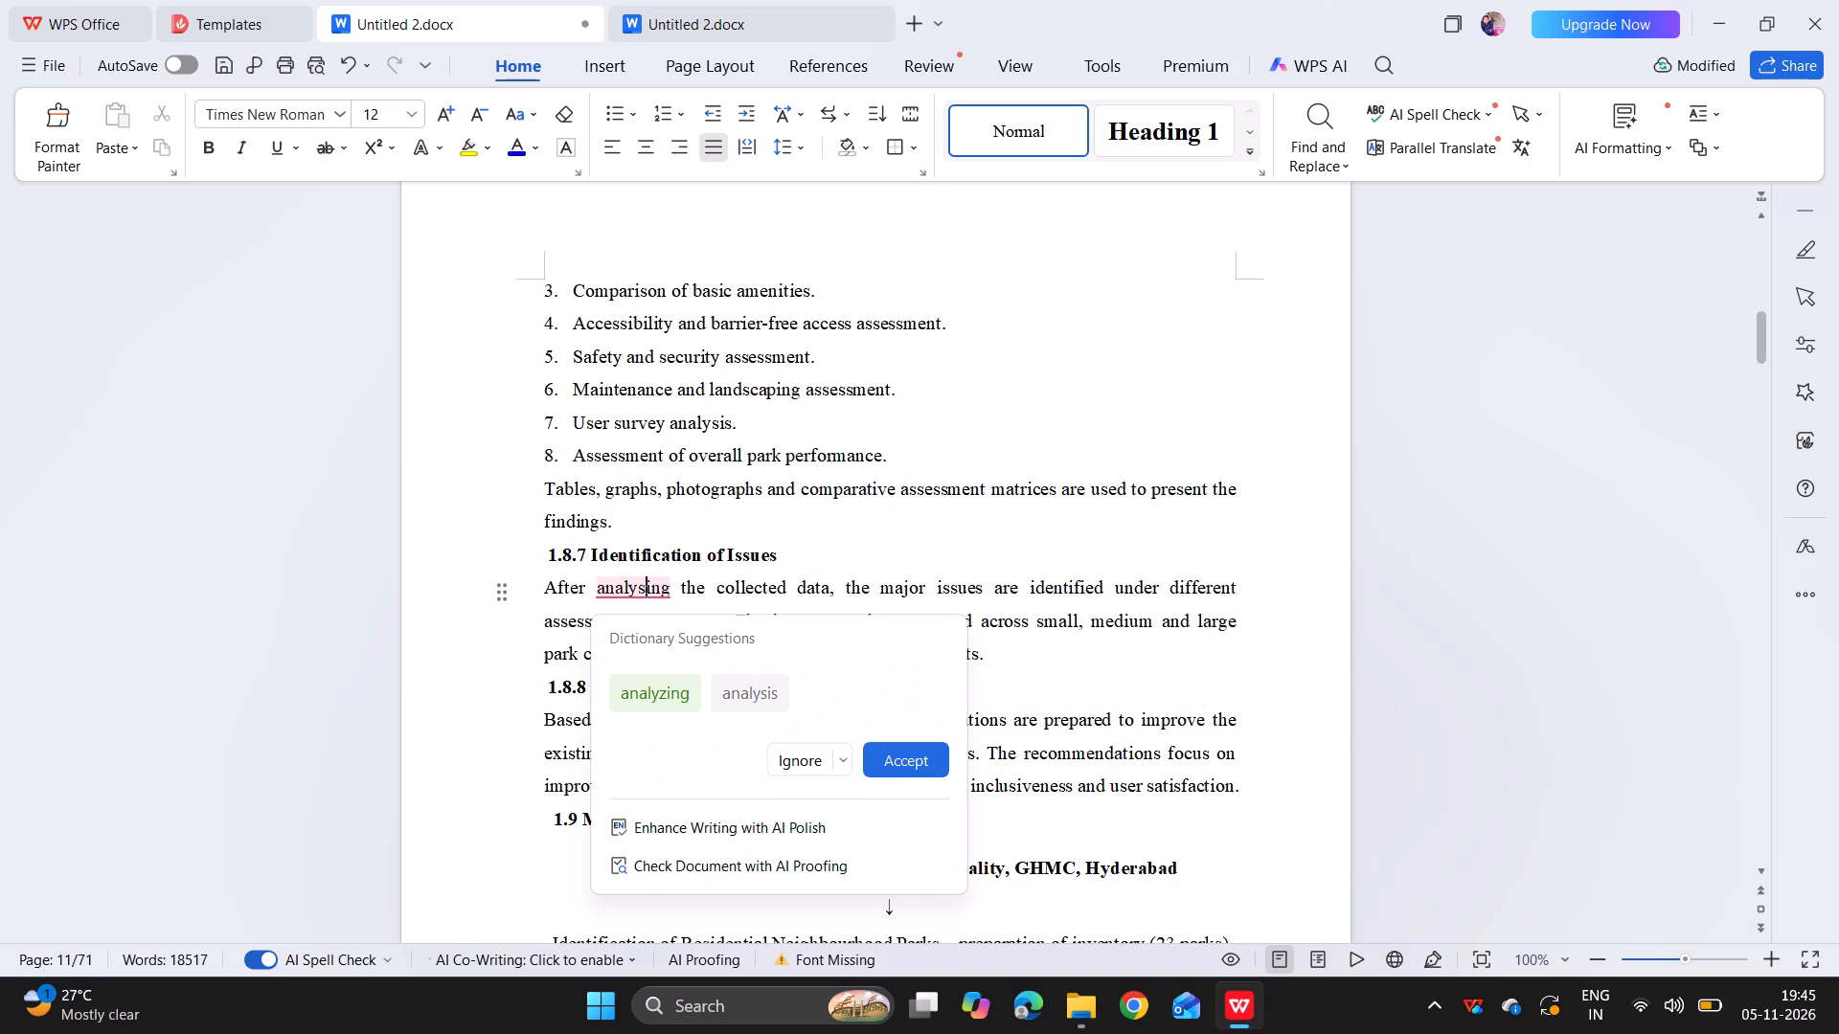
left_click(648, 692)
left_click(925, 747)
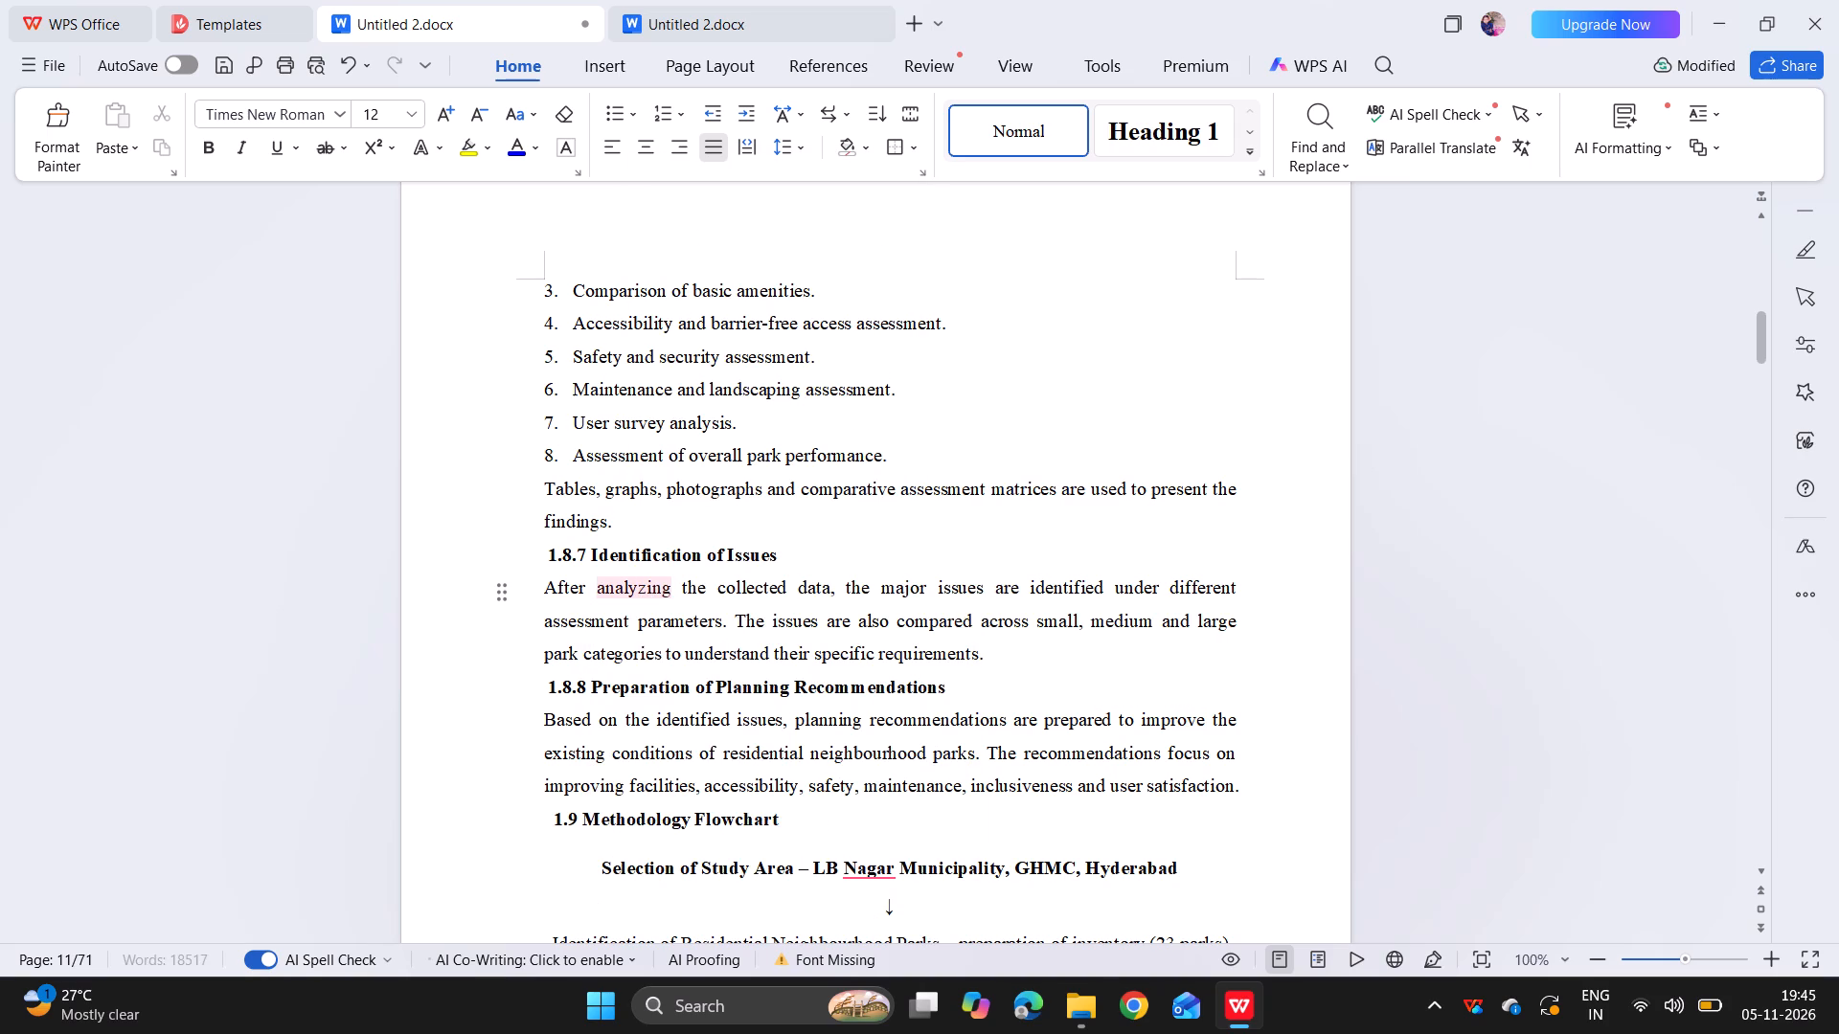
Review the 1.9 Methodology Flowchart and the 1.10 Expected Outcome of the Study list up to the Chapter 2 title.
scroll(949, 725, "down", 8)
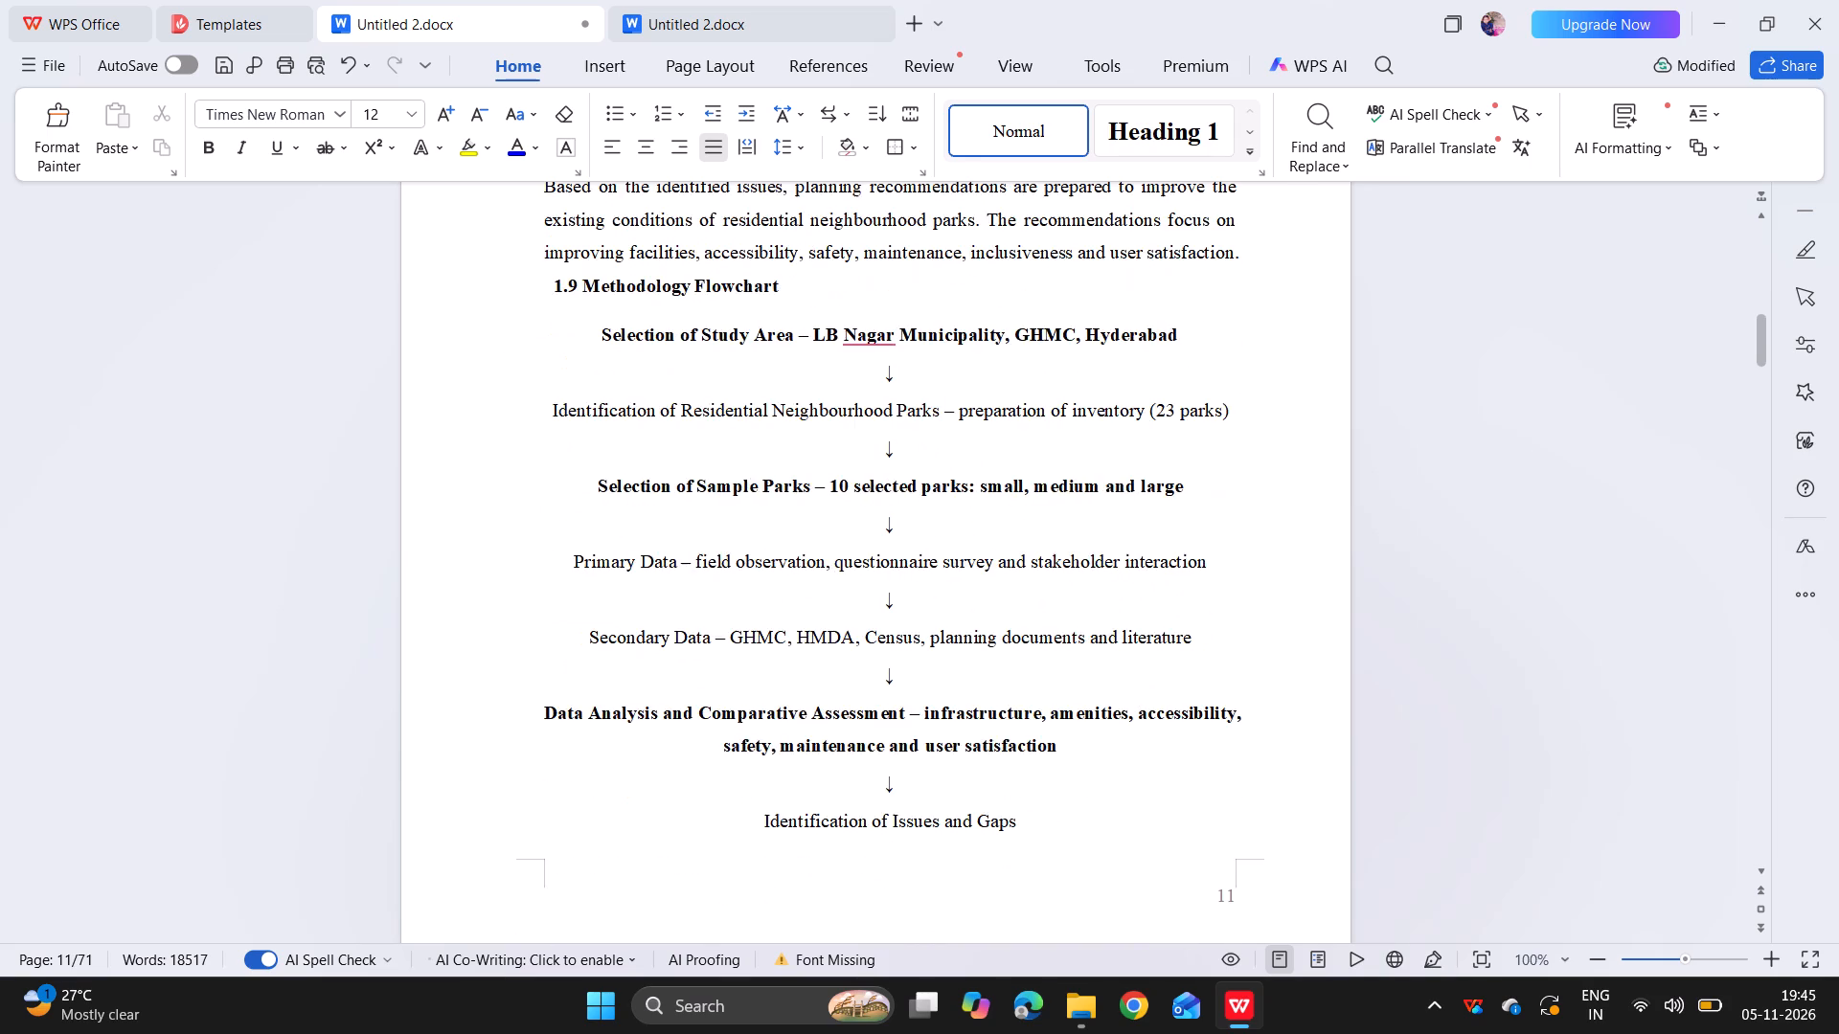
scroll(955, 679, "down", 2)
scroll(955, 679, "up", 3)
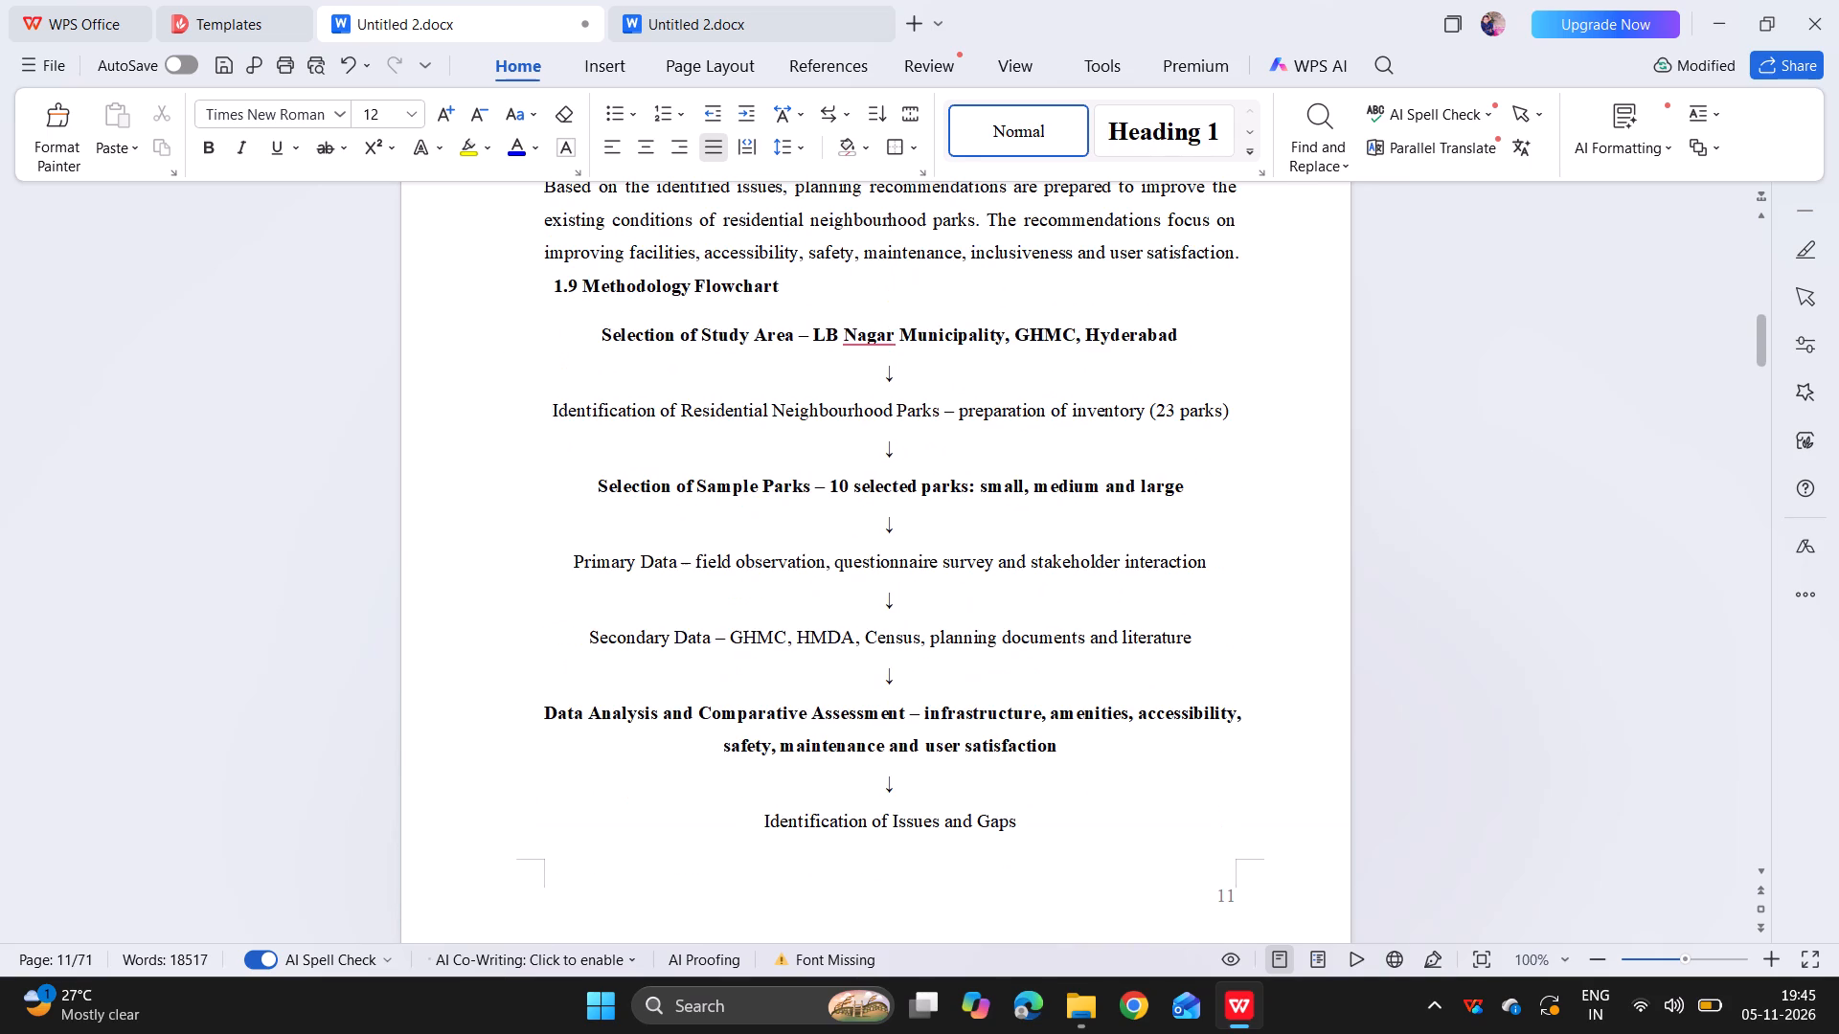
scroll(955, 679, "down", 10)
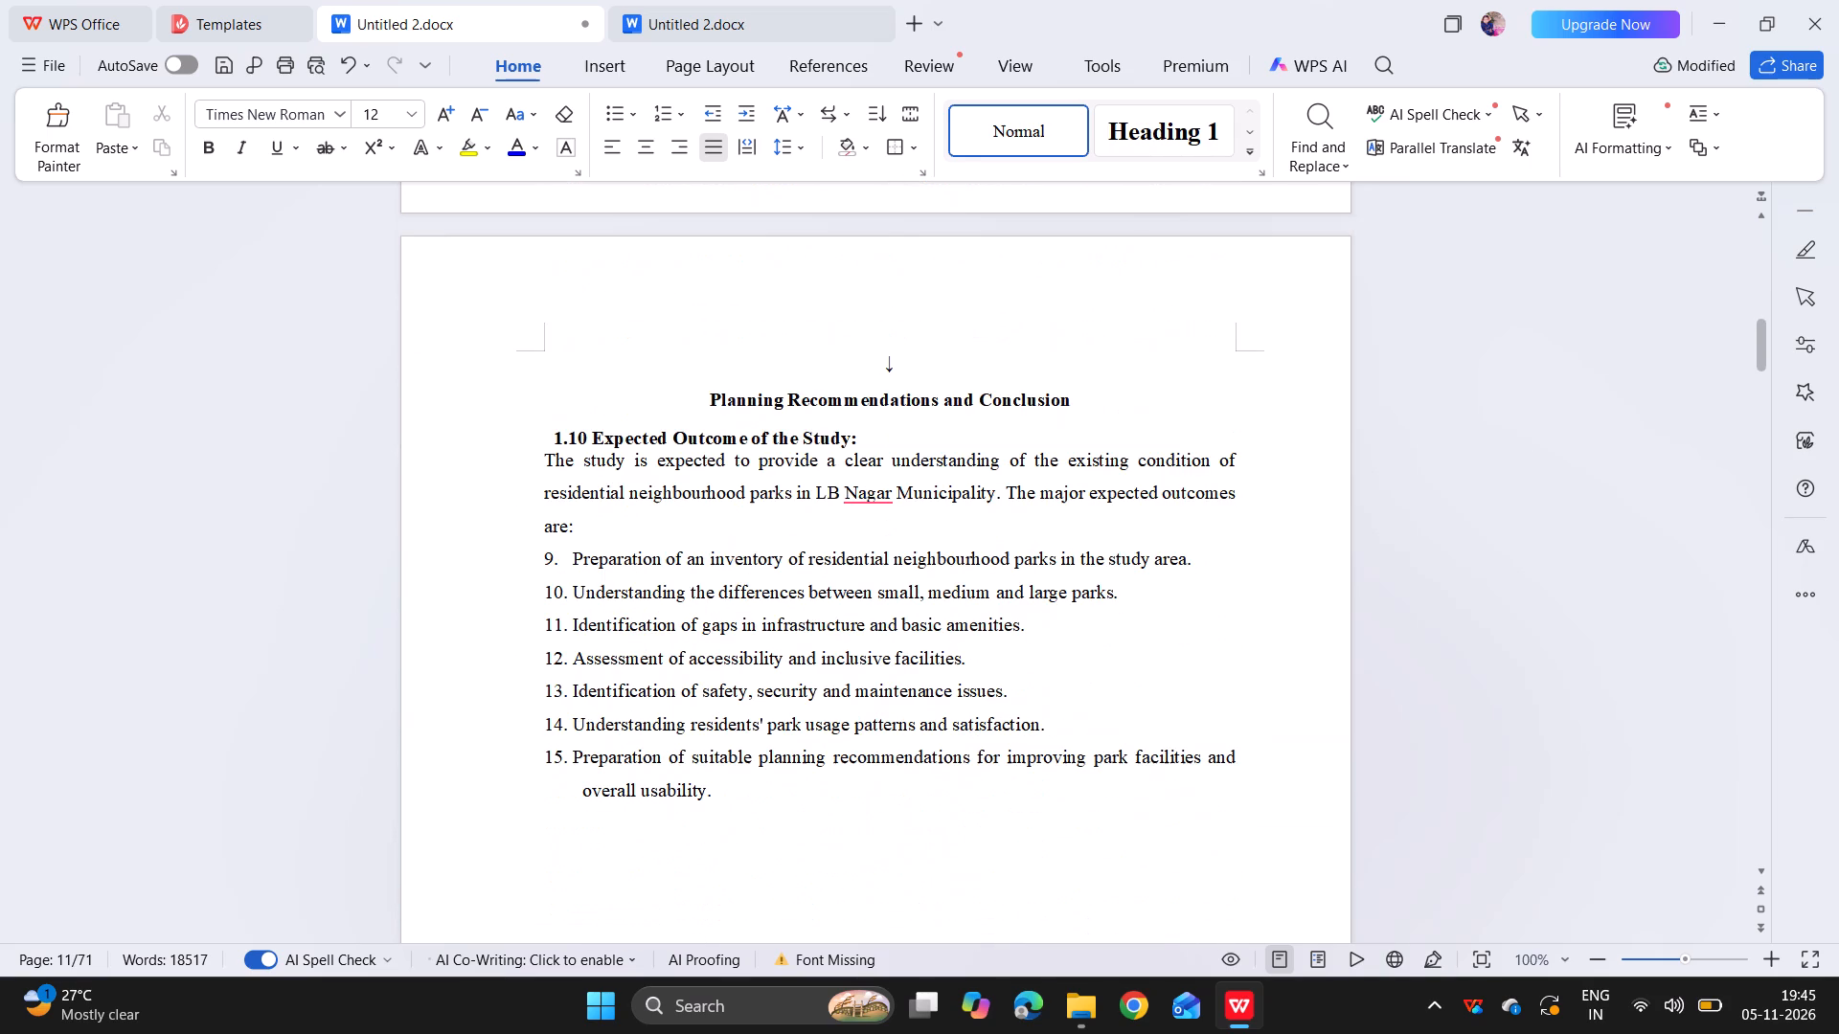
scroll(955, 679, "down", 3)
scroll(955, 679, "up", 2)
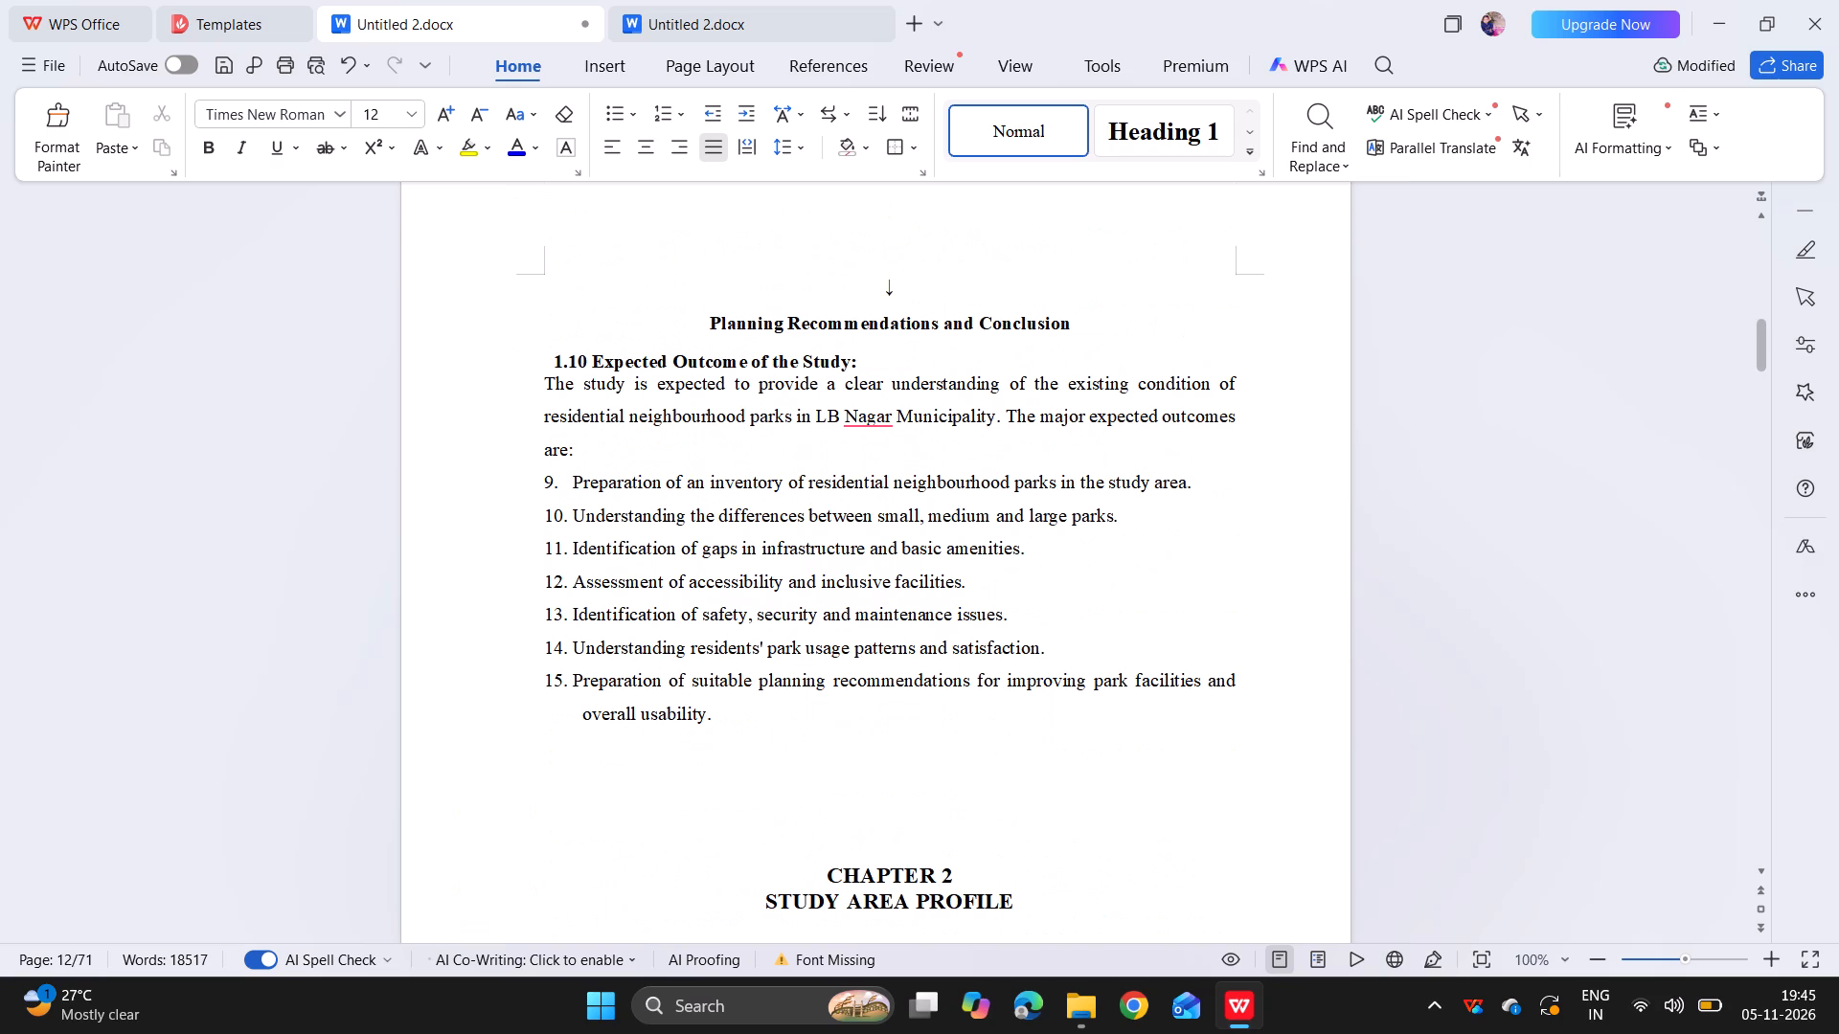
Insert fourteen line breaks above the CHAPTER 2 STUDY AREA PROFILE title to push it onto the next page.
scroll(810, 753, "down", 3)
left_click(814, 564)
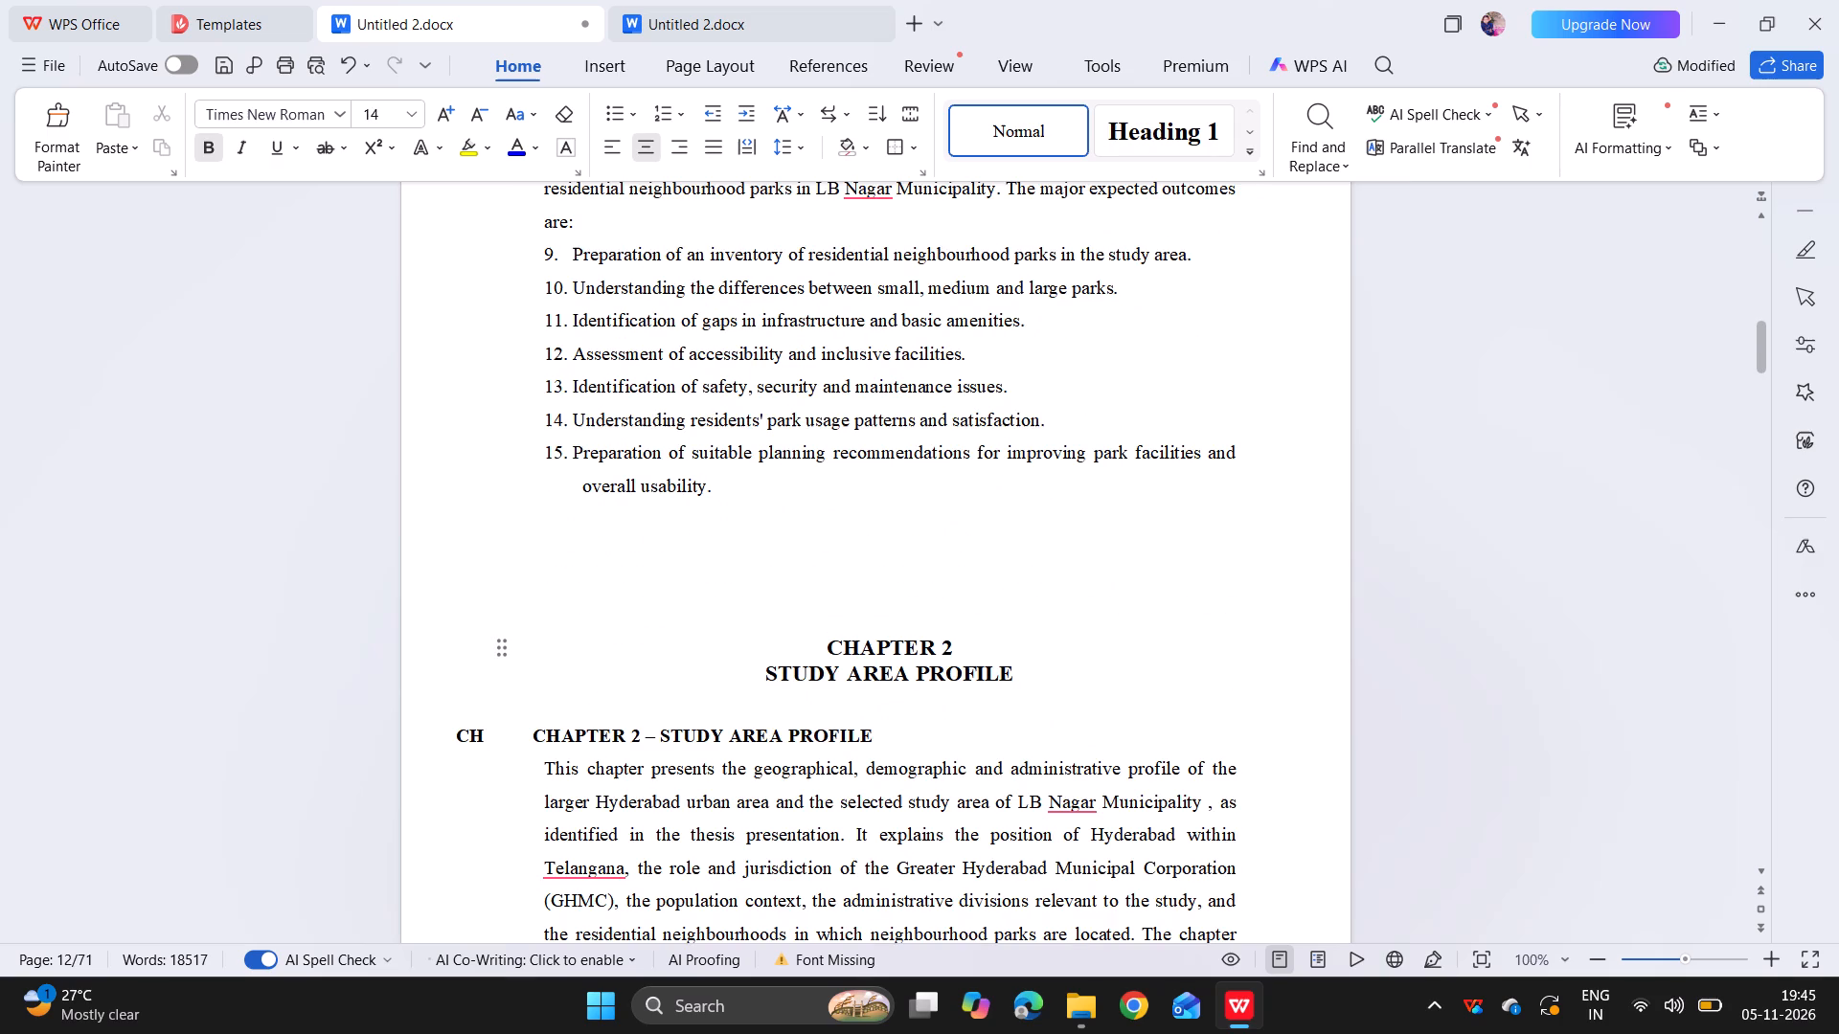
key("Return")
key("Return")
key("Return")
key("Return")
key("Return")
key("Return")
key("Return")
key("Return")
key("Return")
key("Return")
key("Return")
key("Return")
key("Return")
key("Return")
Delete the surplus blank lines above the CHAPTER 2 title so it sits at the top of its page.
scroll(814, 563, "down", 1)
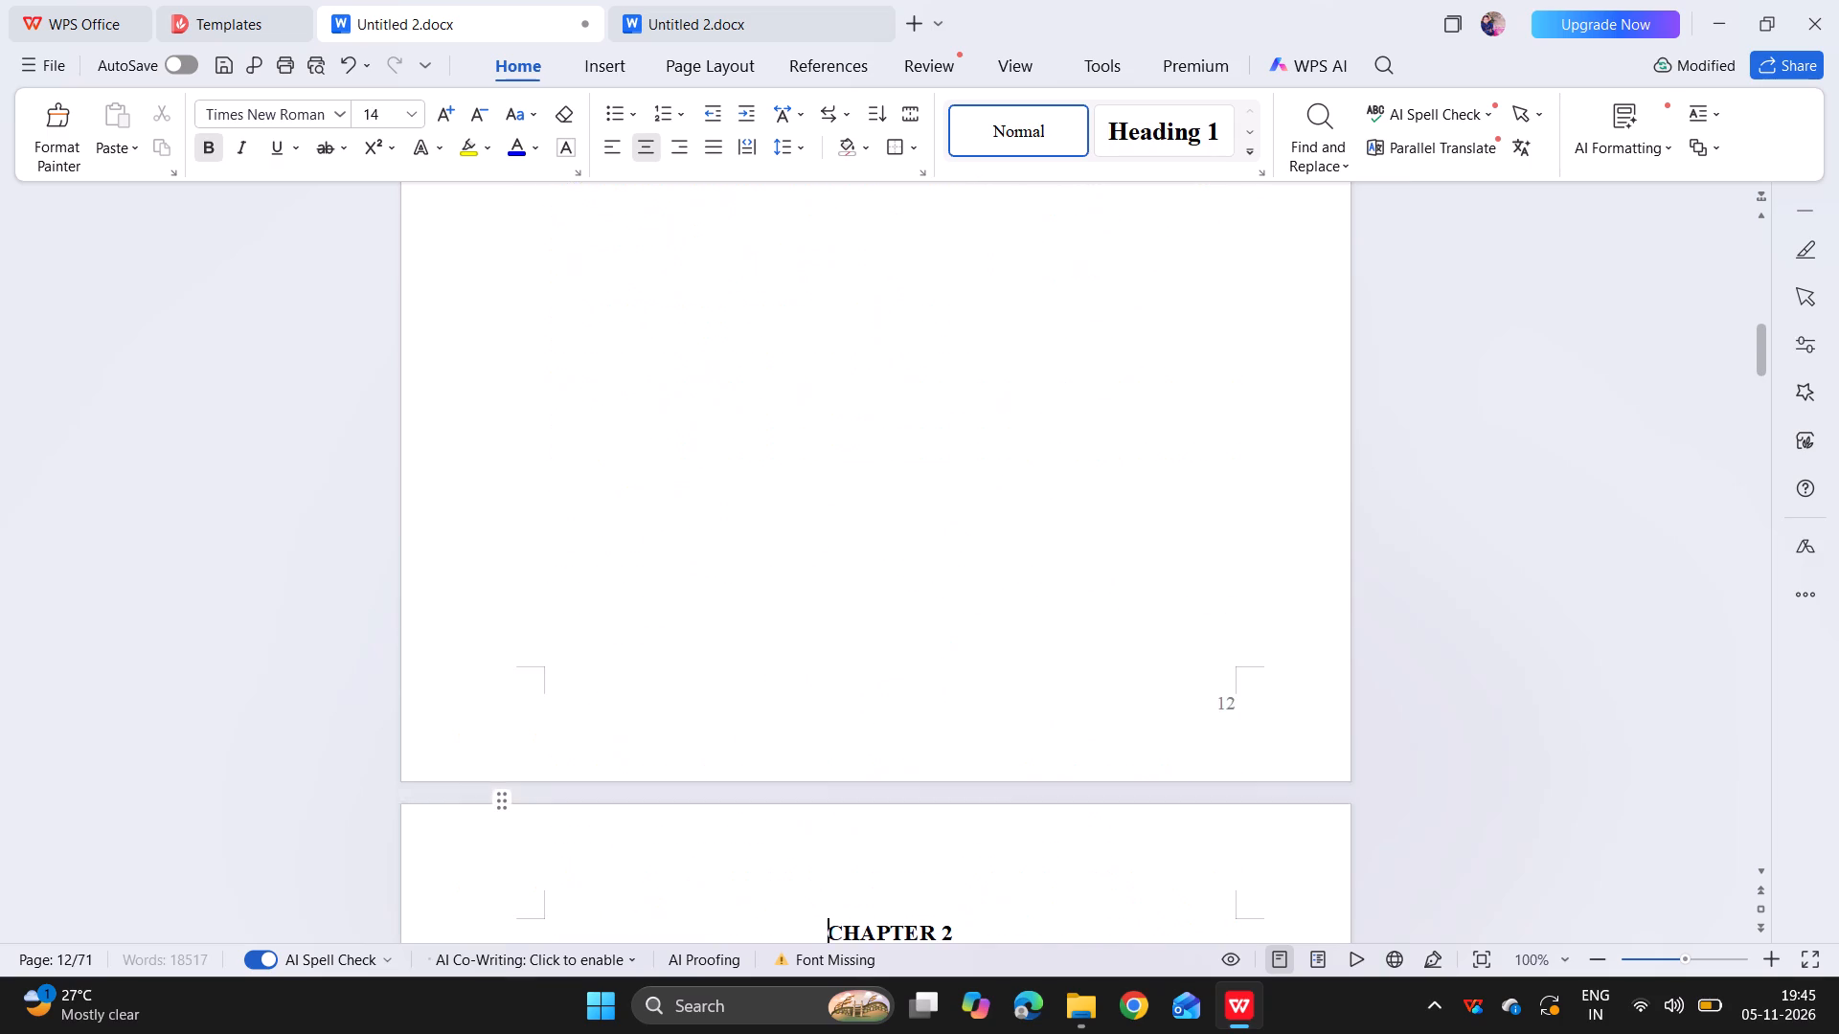
scroll(815, 563, "down", 1)
left_click(815, 564)
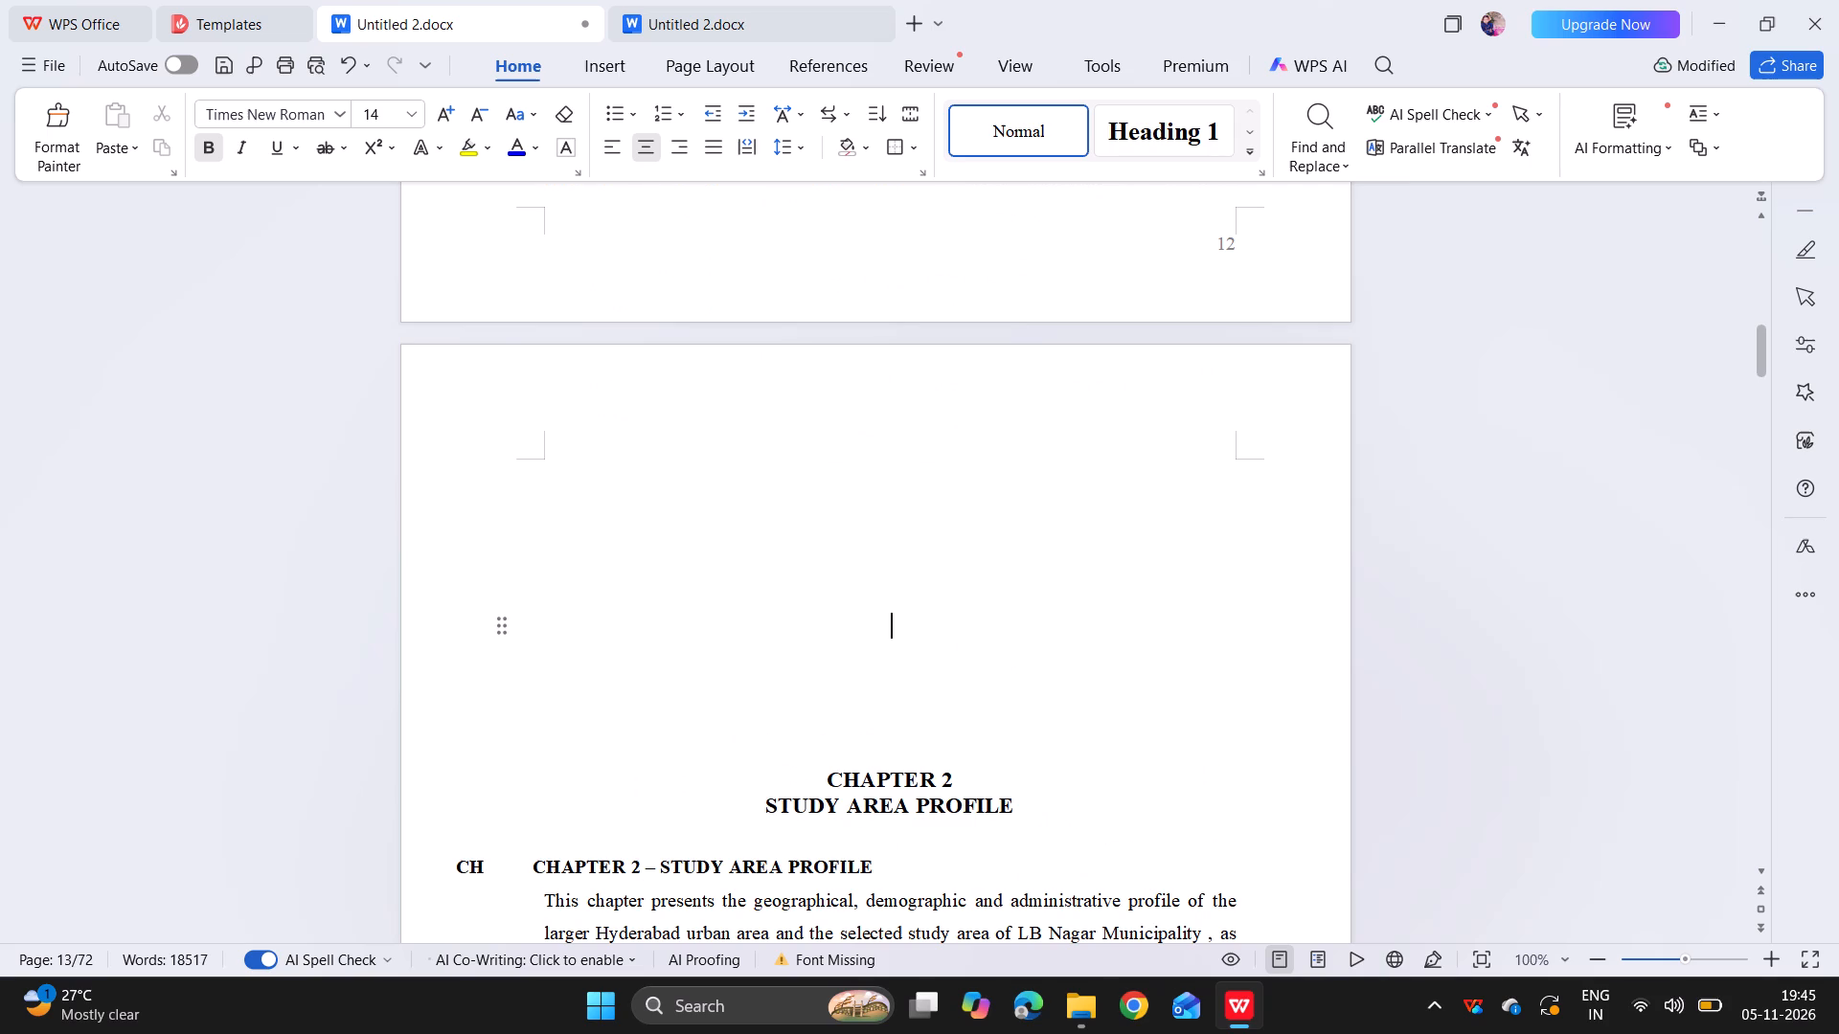
key("BackSpace")
key("BackSpace")
key("BackSpace")
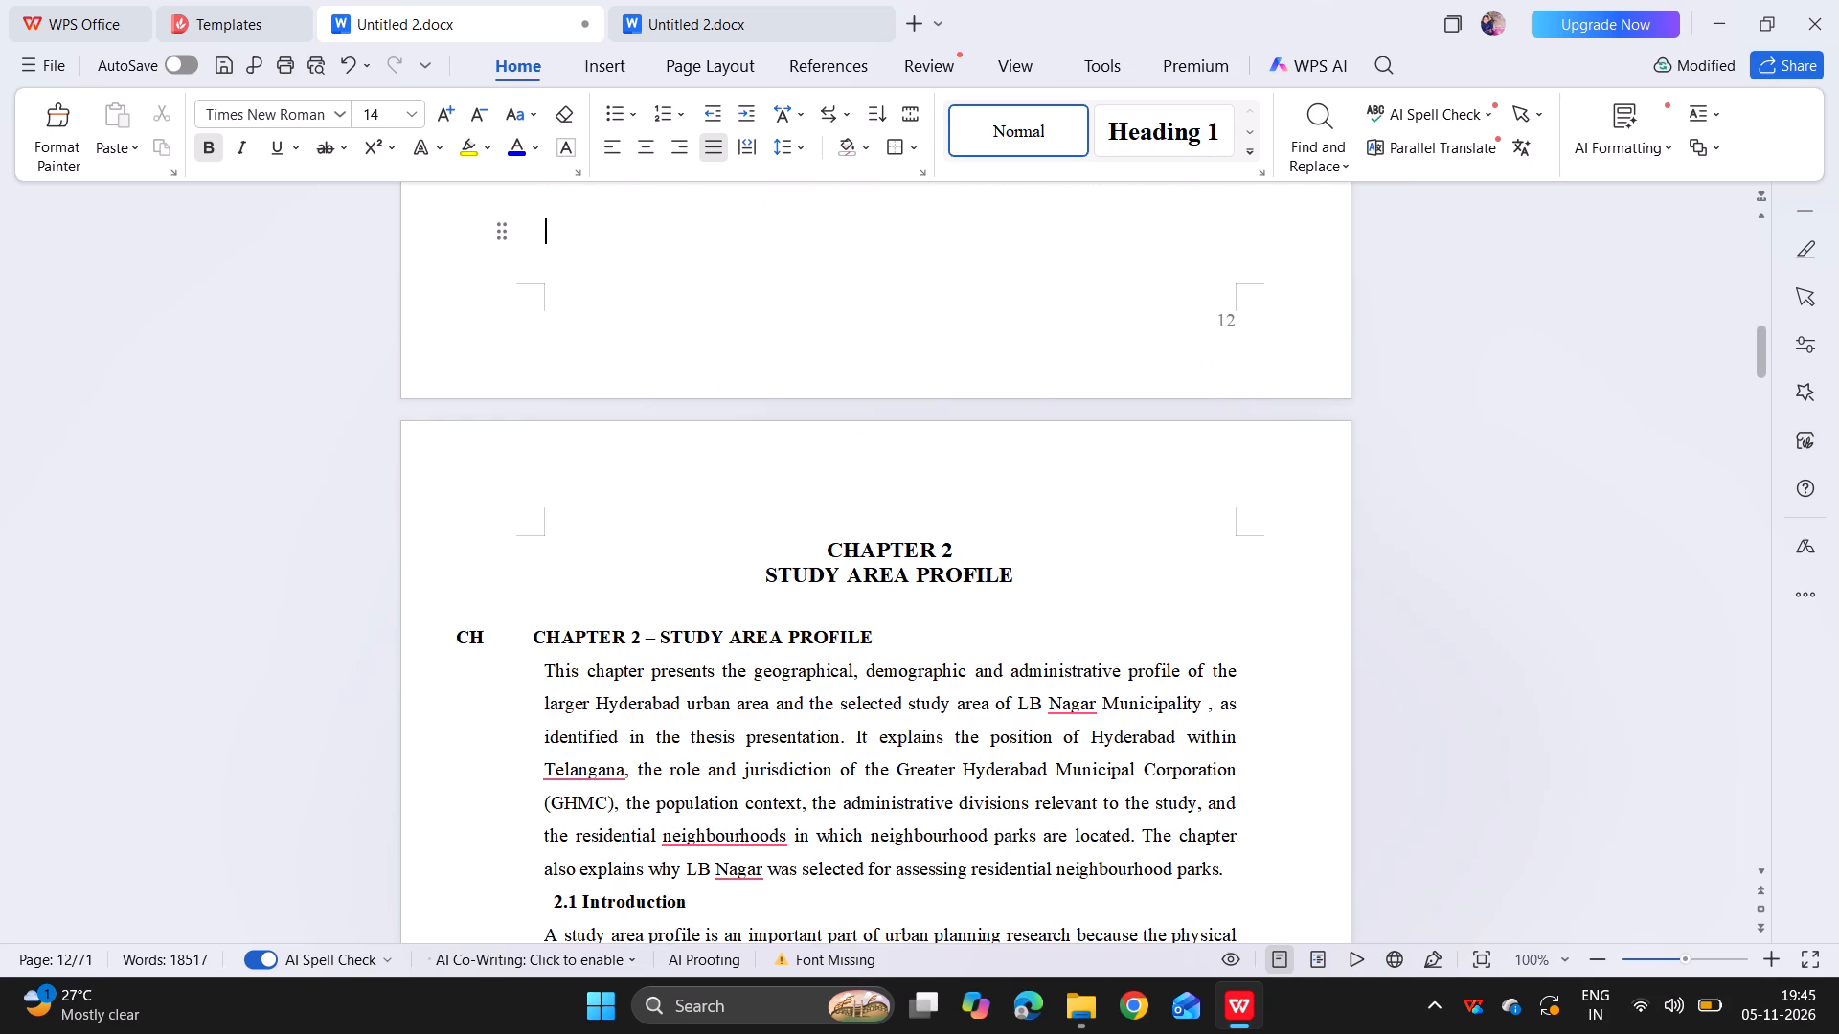
Delete "CH" and "CHAPTER 2 –" from the heading below the chapter title, leaving only "STUDY AREA PROFILE".
left_click(518, 635)
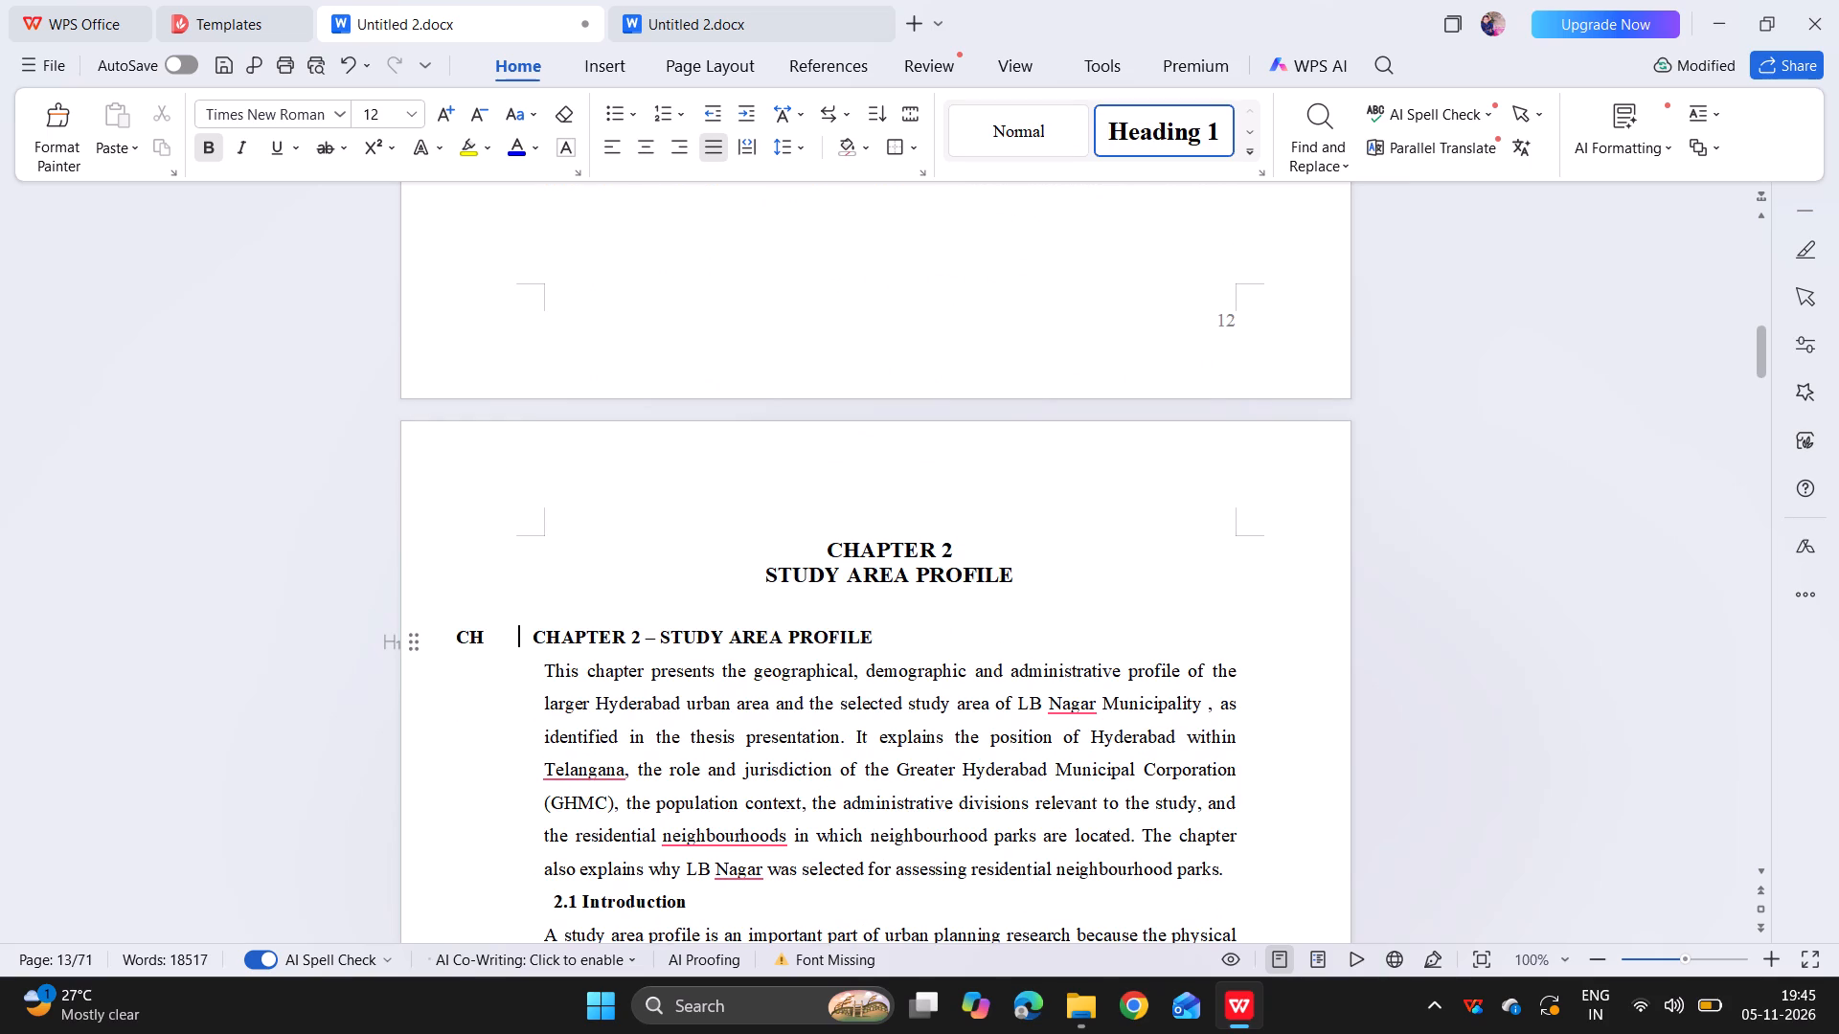
left_click(653, 641)
key("BackSpace")
key("BackSpace")
key("BackSpace")
key("BackSpace")
key("BackSpace")
key("BackSpace")
key("BackSpace")
key("BackSpace")
key("BackSpace")
key("BackSpace")
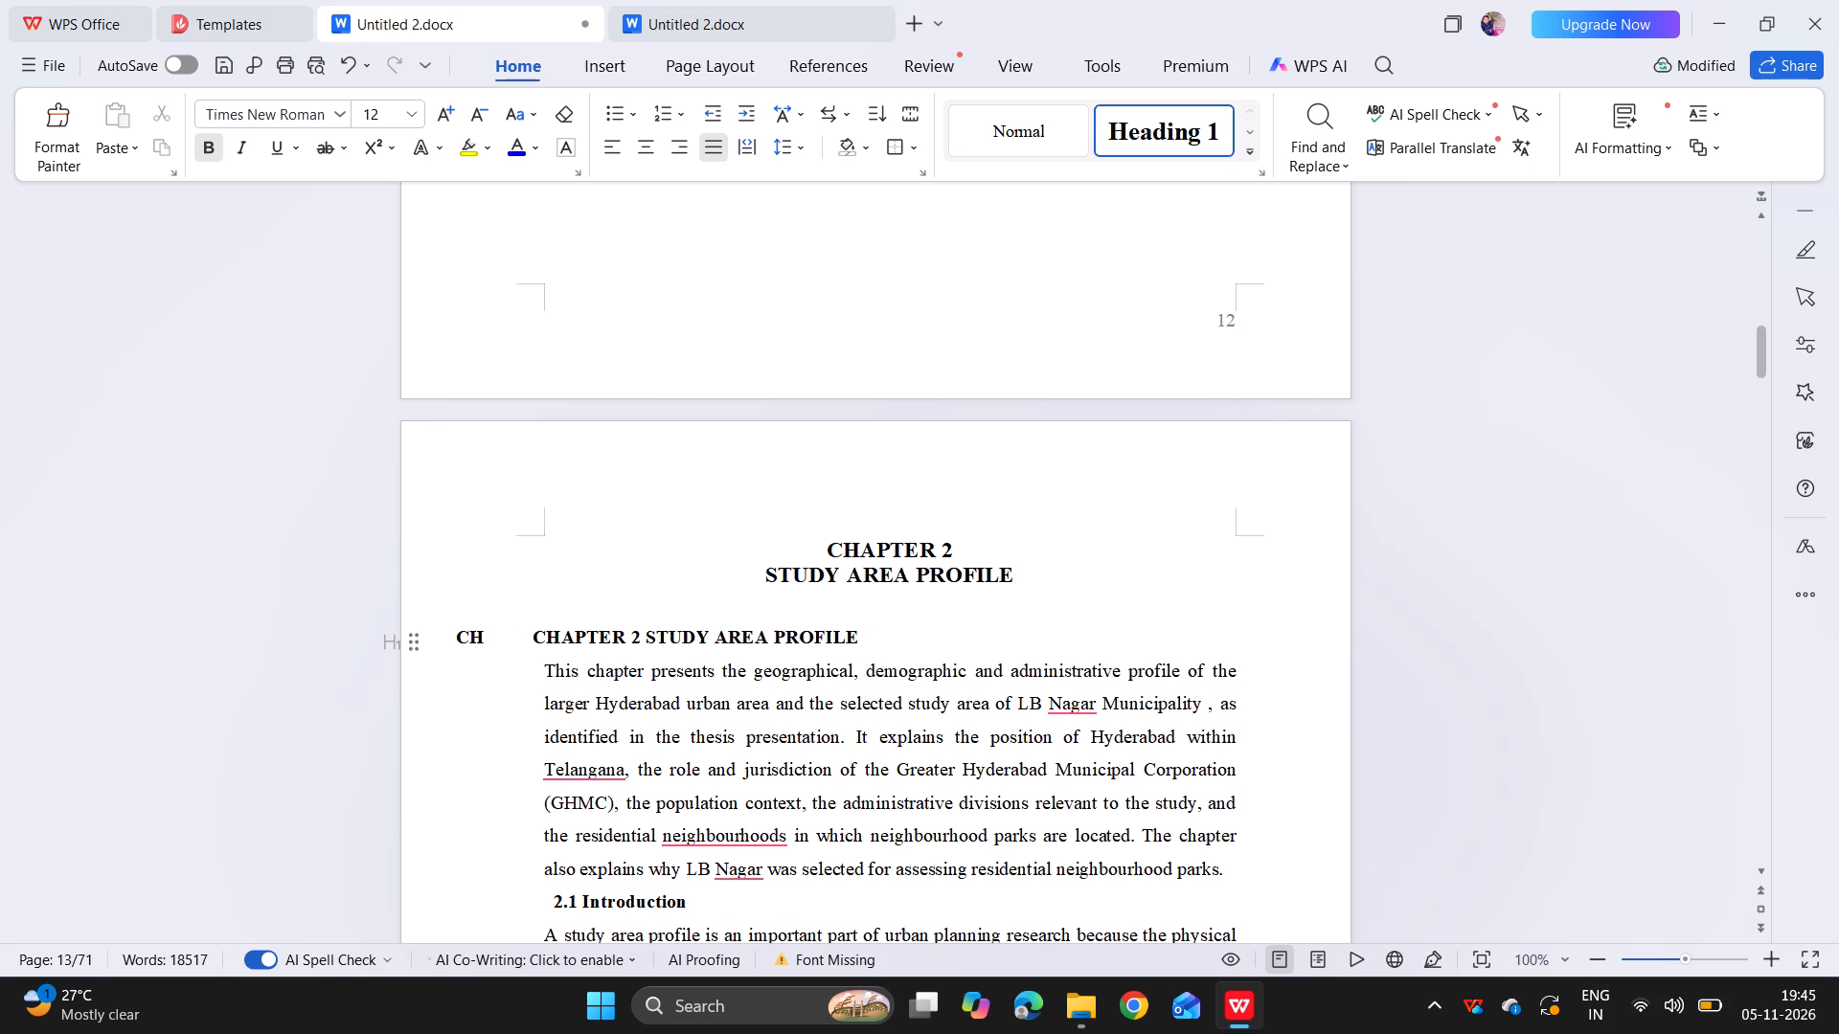
key("BackSpace")
key("BackSpace")
key("BackSpace")
key("BackSpace")
key("BackSpace")
key("BackSpace")
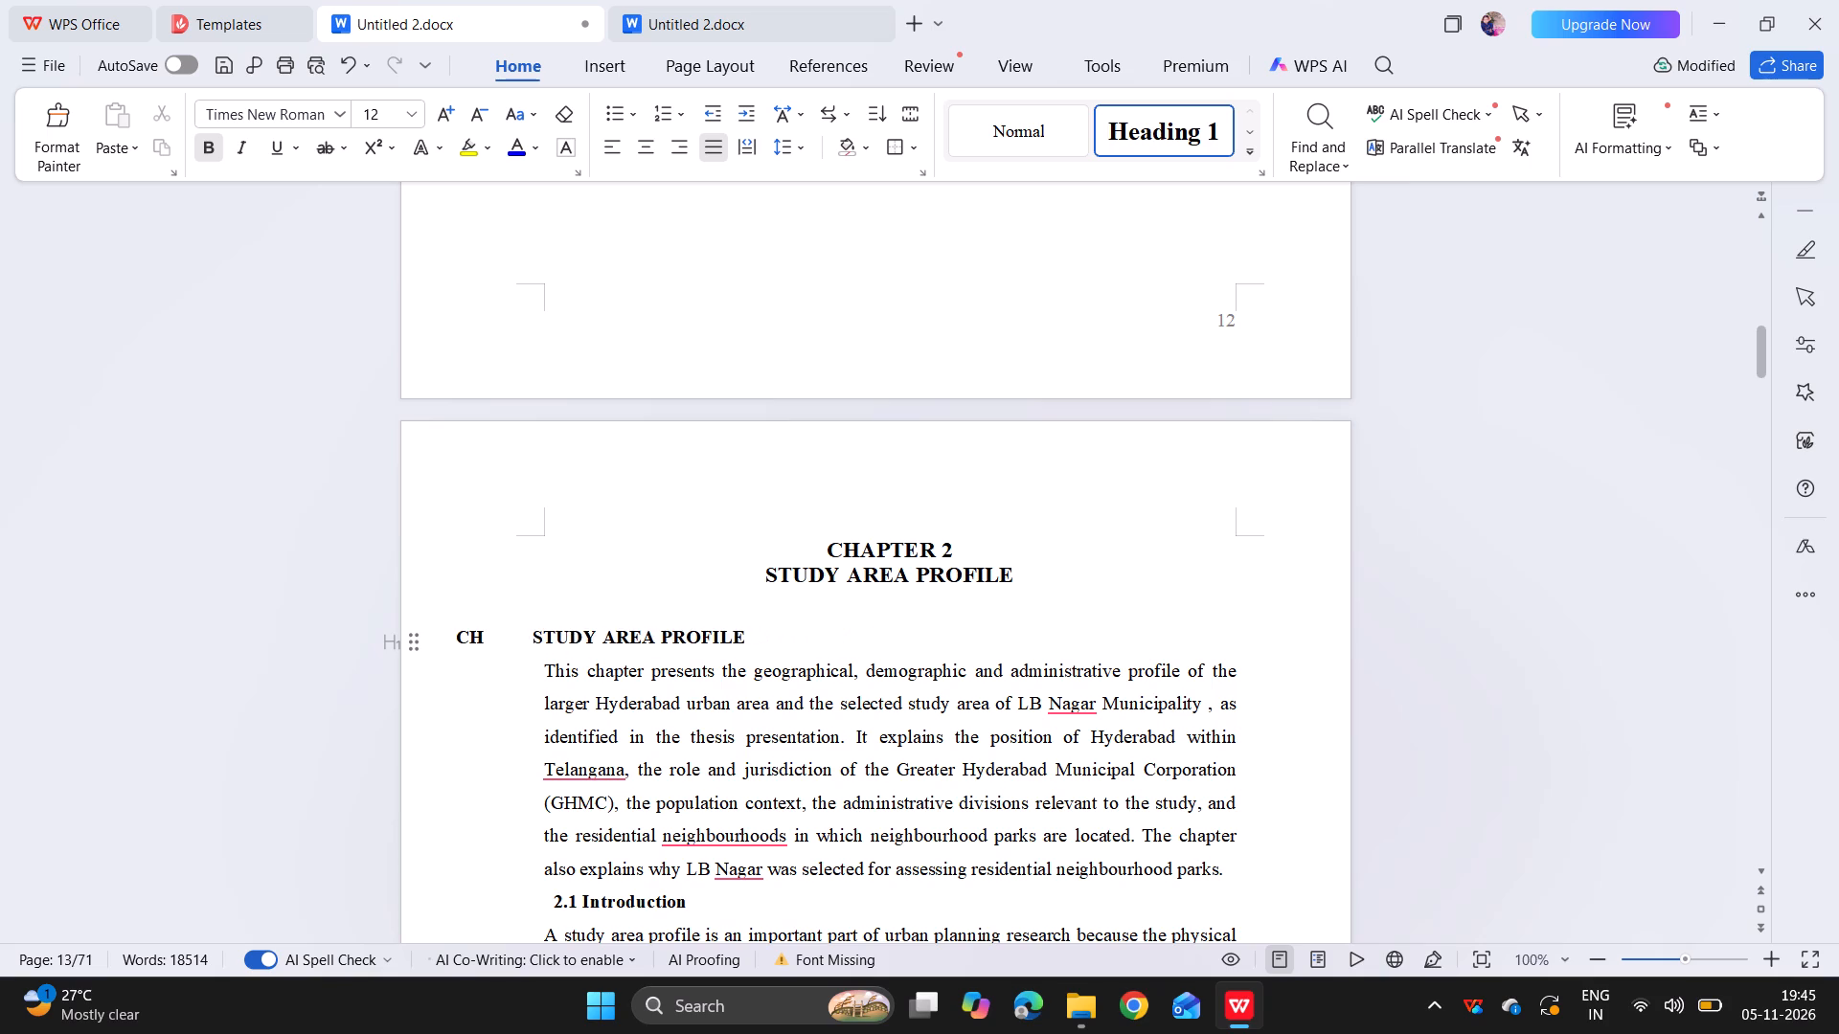
key("BackSpace")
key("BackSpace")
key("BackSpace")
key("BackSpace")
key("BackSpace")
key("BackSpace")
key("BackSpace")
key("BackSpace")
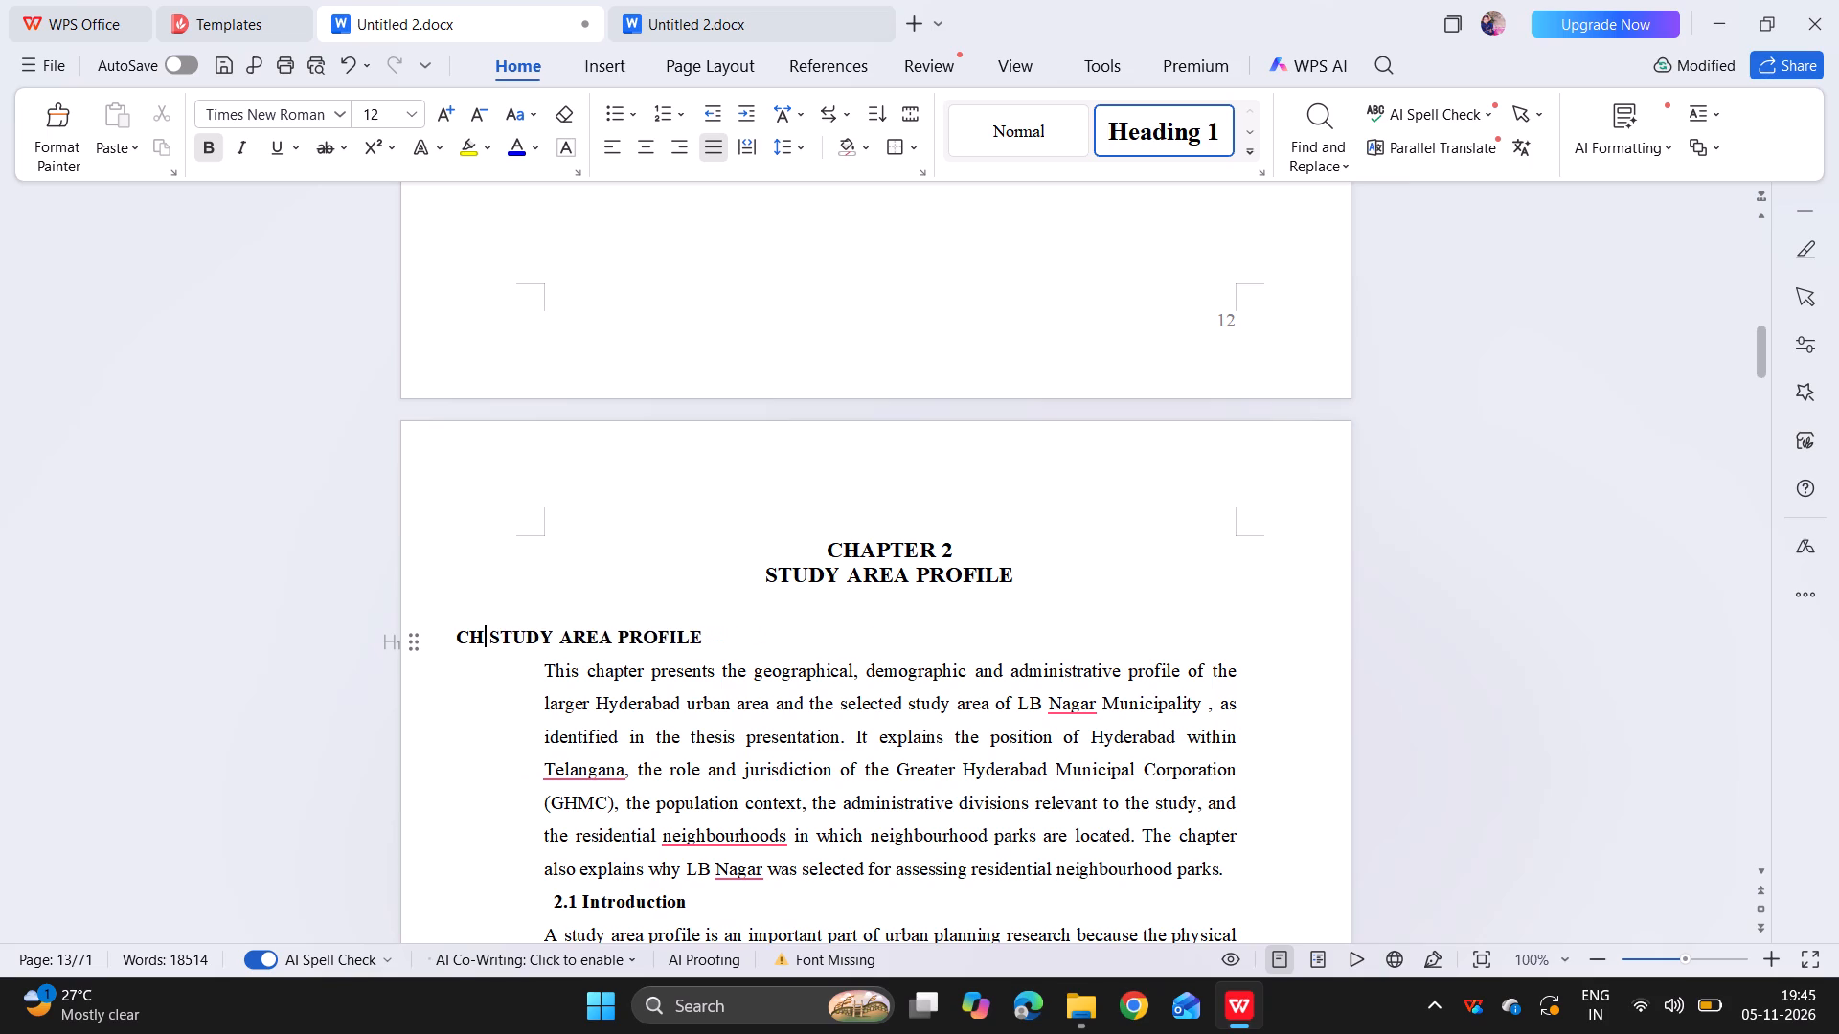
key("BackSpace")
key("BackSpace")
Adjust the indentation of the STUDY AREA PROFILE heading to line it up with the body text margin.
key("space")
key("space")
key("space")
key("space")
key("space")
key("space")
key("space")
key("space")
key("space")
key("space")
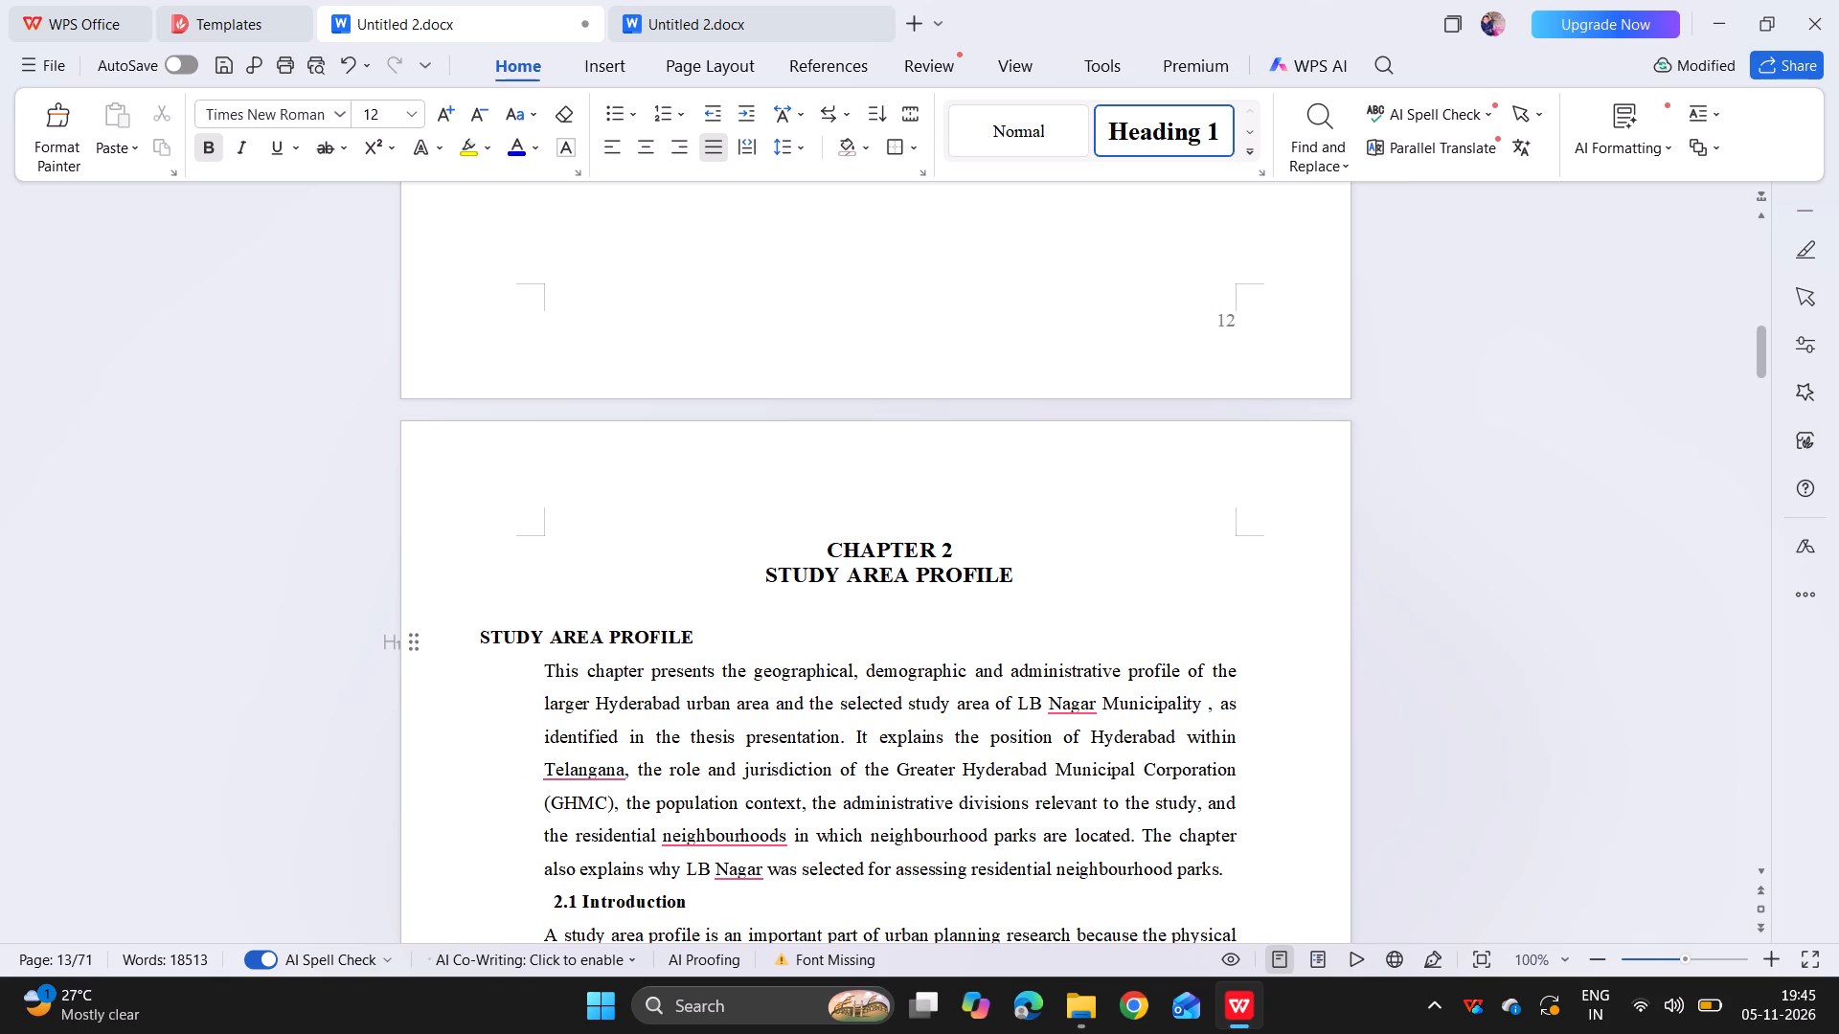
key("BackSpace")
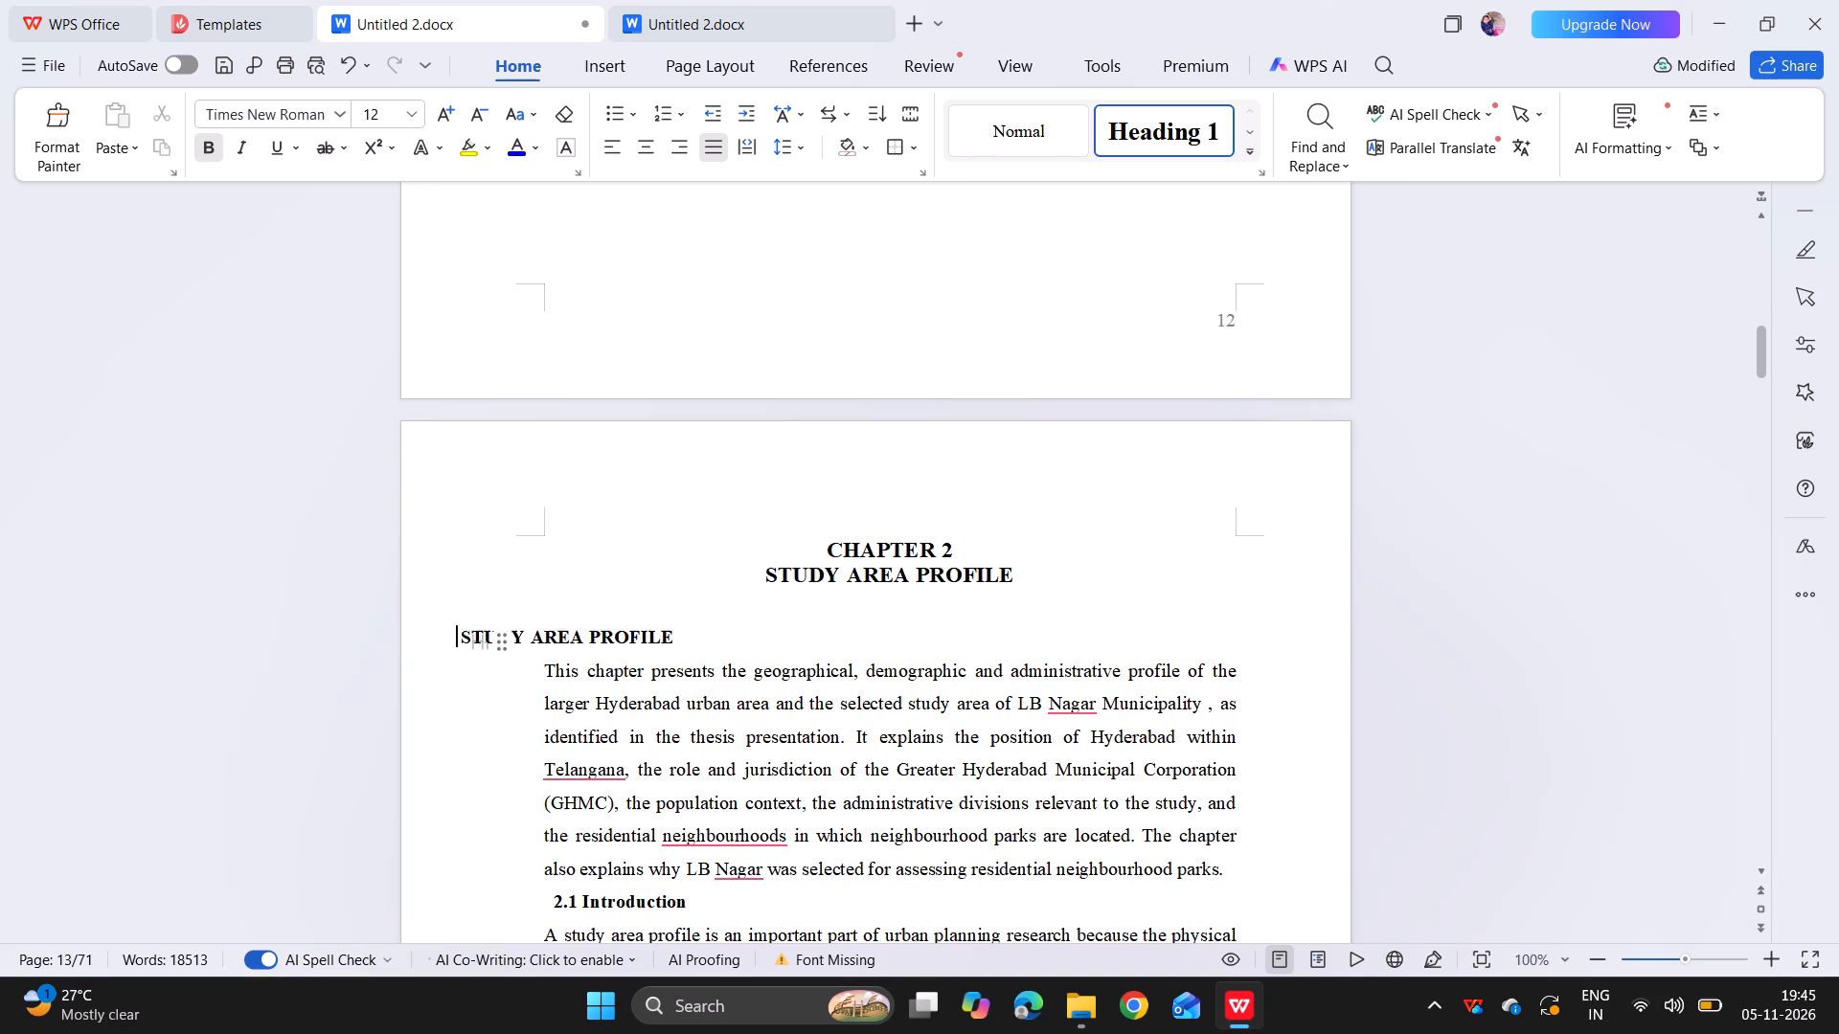
key("BackSpace")
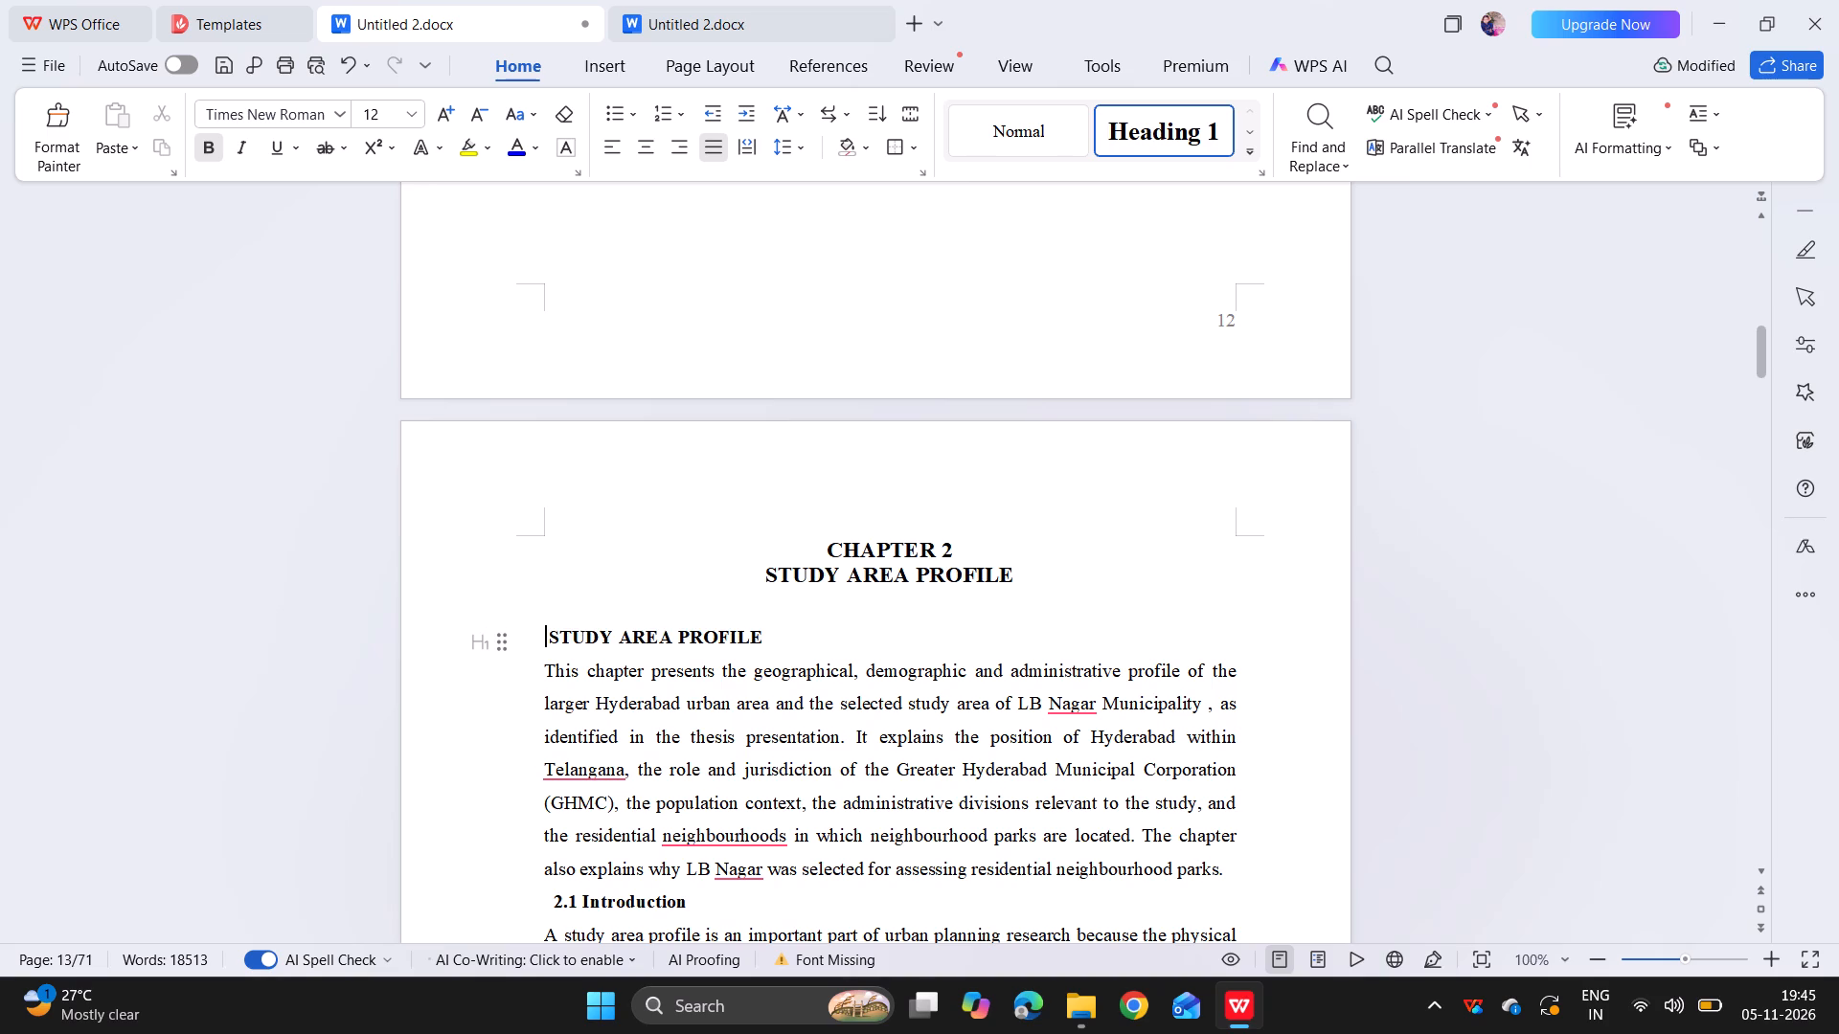
Review the Chapter 2 opening paragraph and the 2.1 Introduction text for remaining "Circle 13" mentions.
scroll(600, 677, "down", 2)
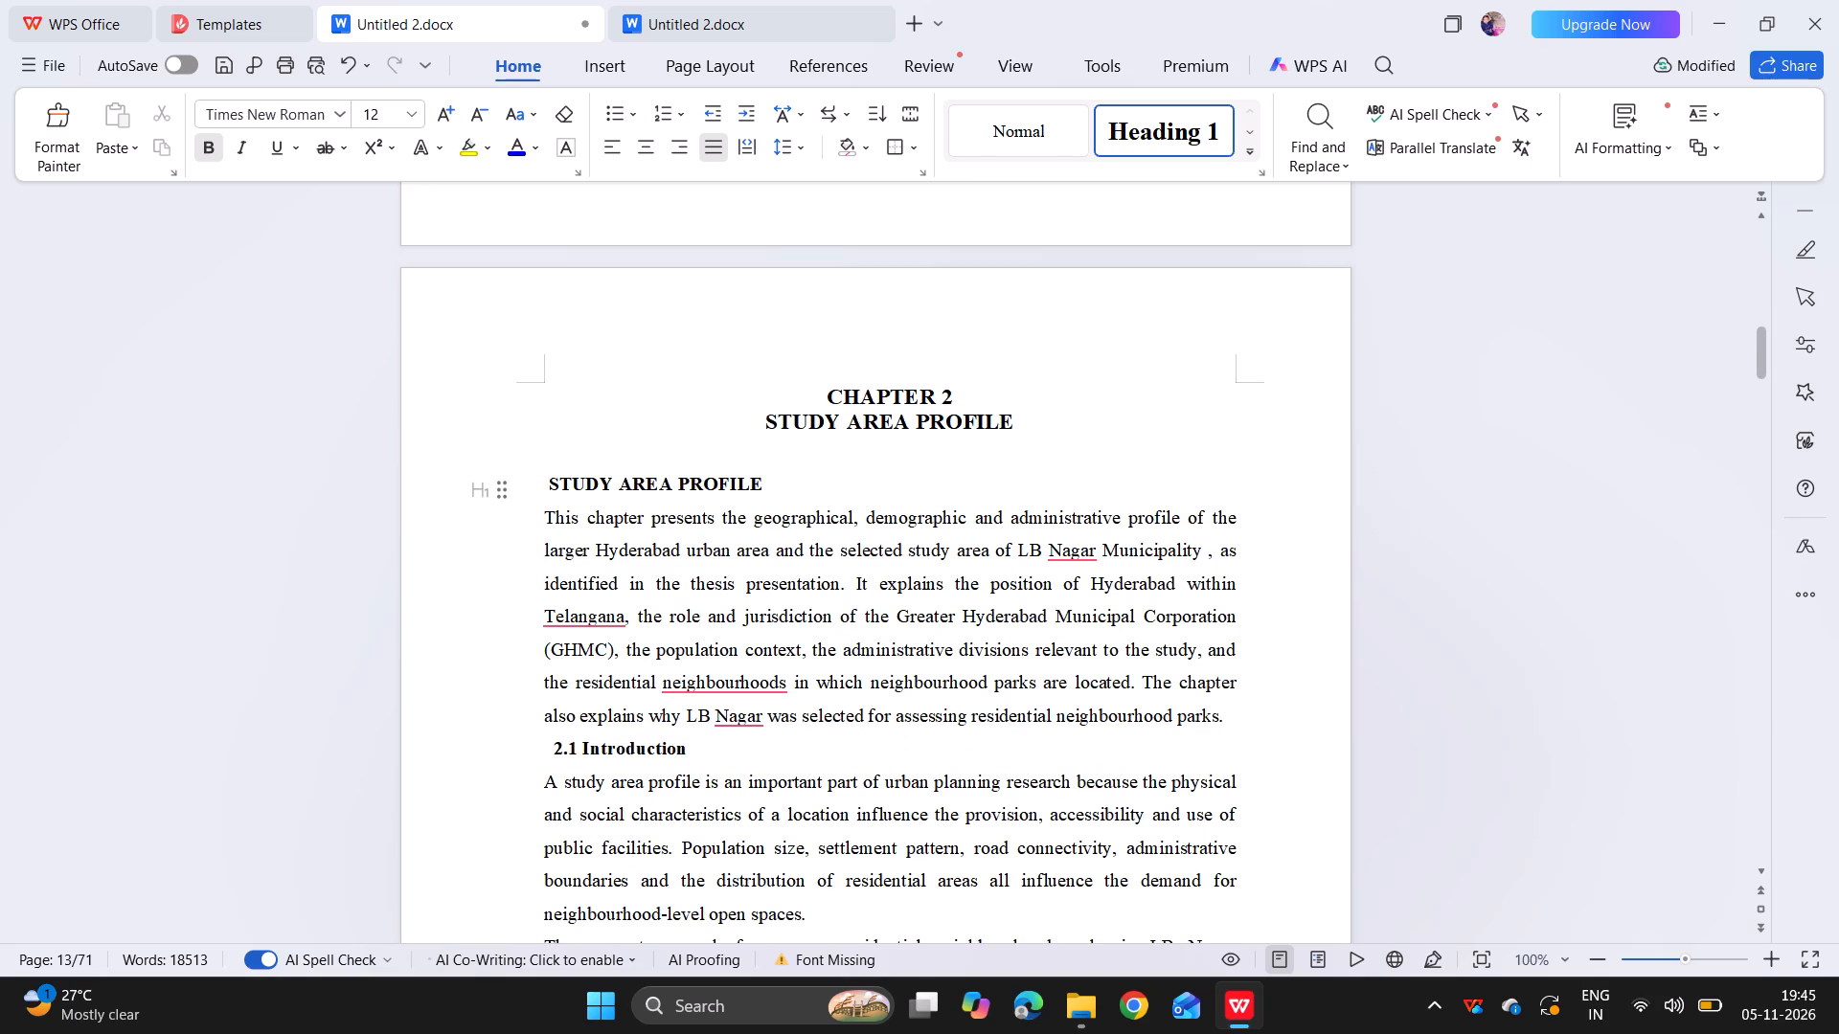
scroll(753, 724, "down", 2)
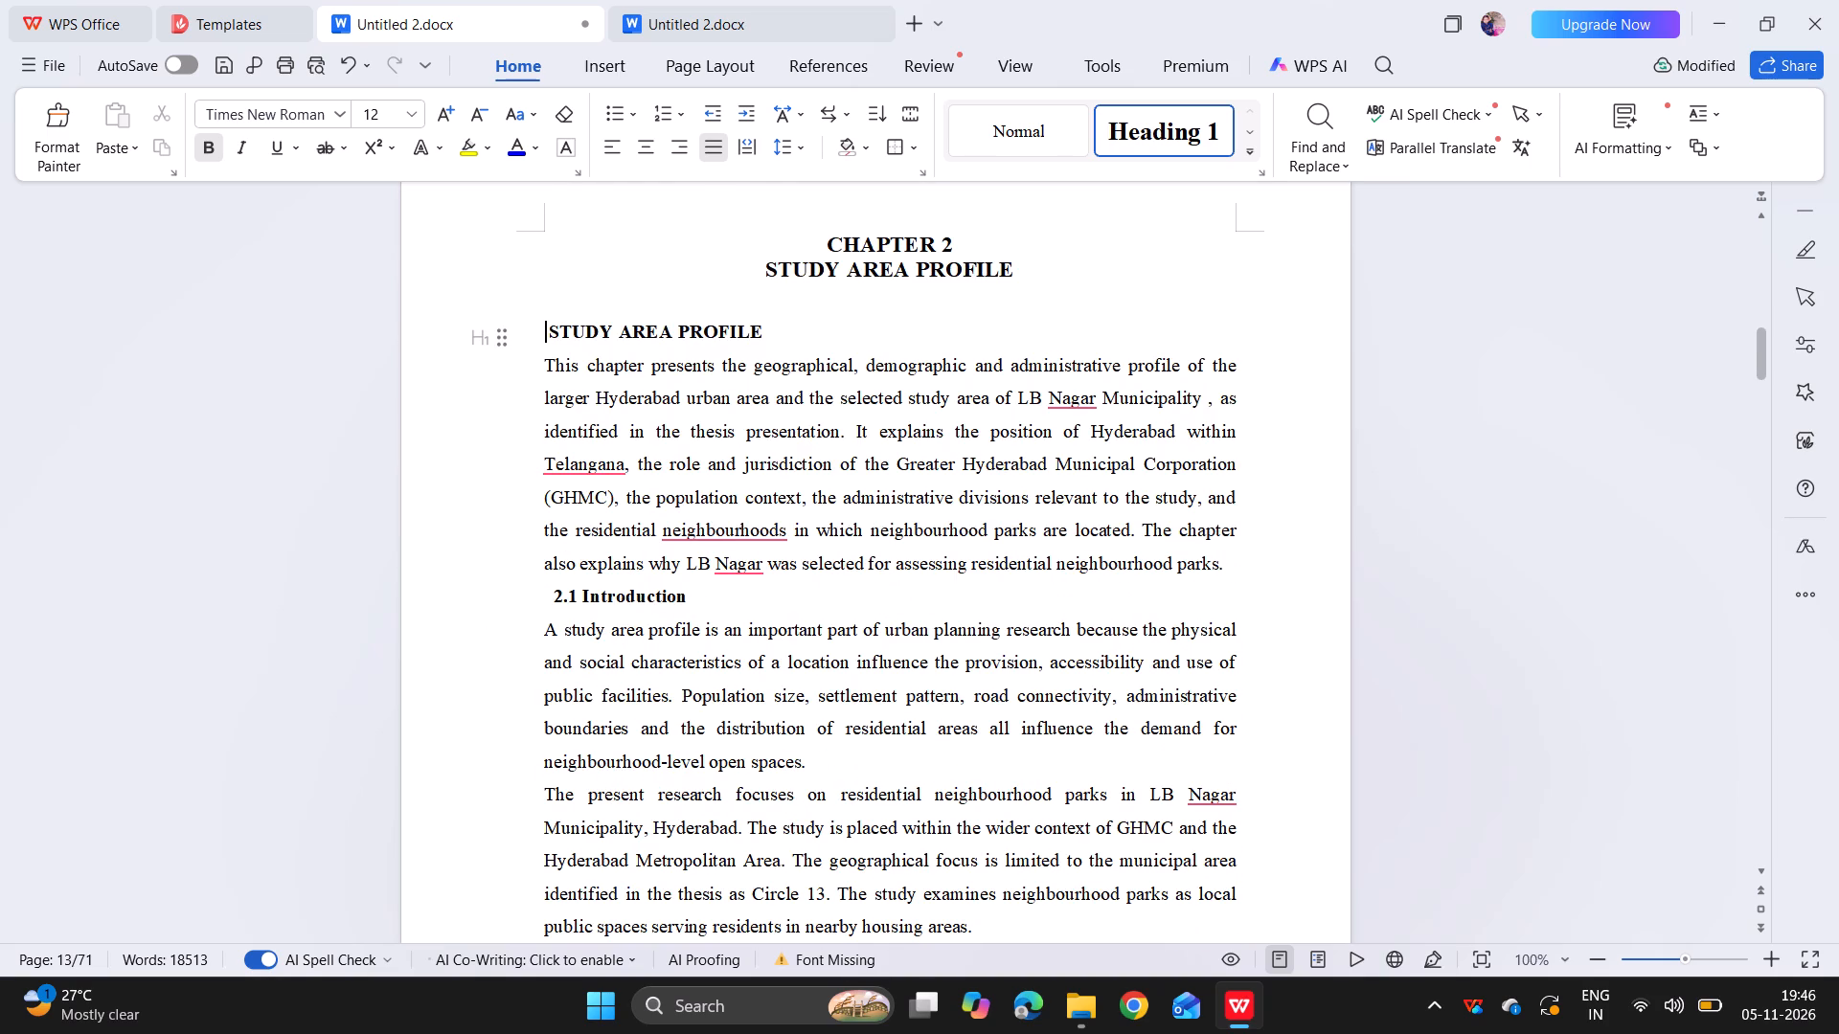
scroll(710, 604, "down", 9)
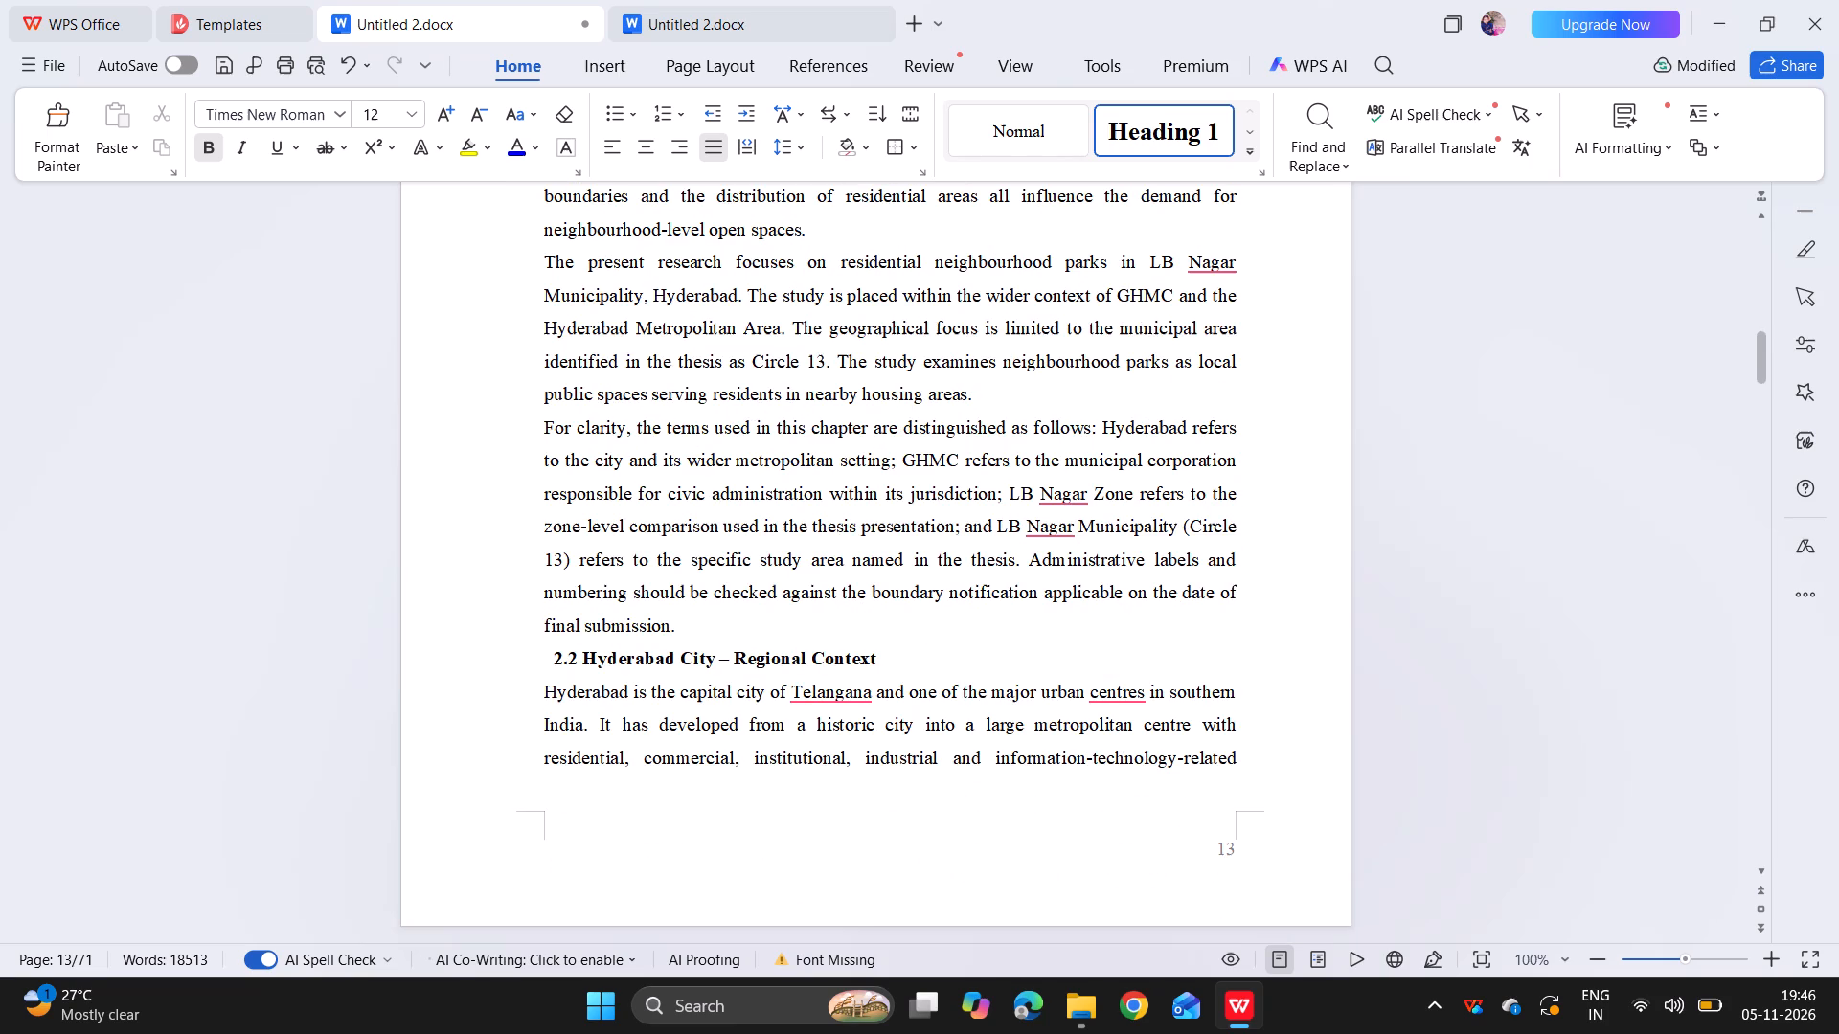
scroll(727, 598, "up", 10)
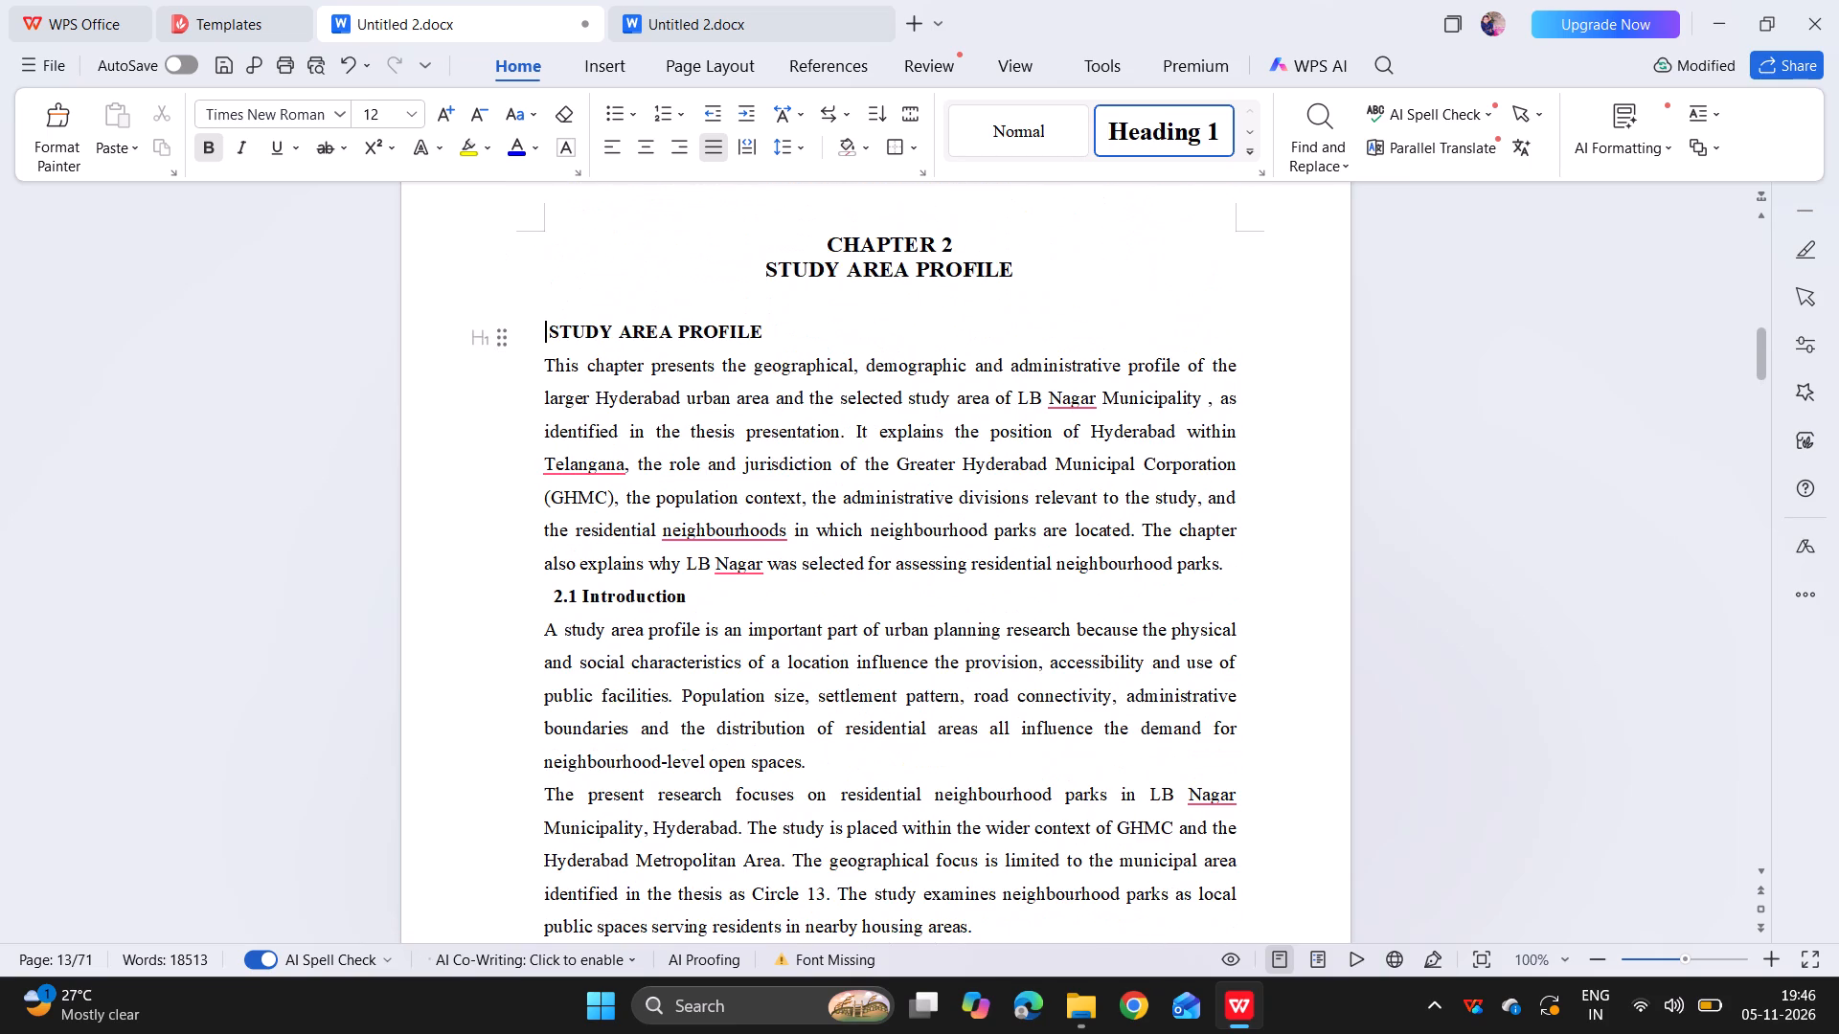
Delete "(Circle 13)" after "LB Nagar Municipality" in the last paragraph of 2.1 Introduction, leaving spacing before "refers".
scroll(727, 598, "down", 9)
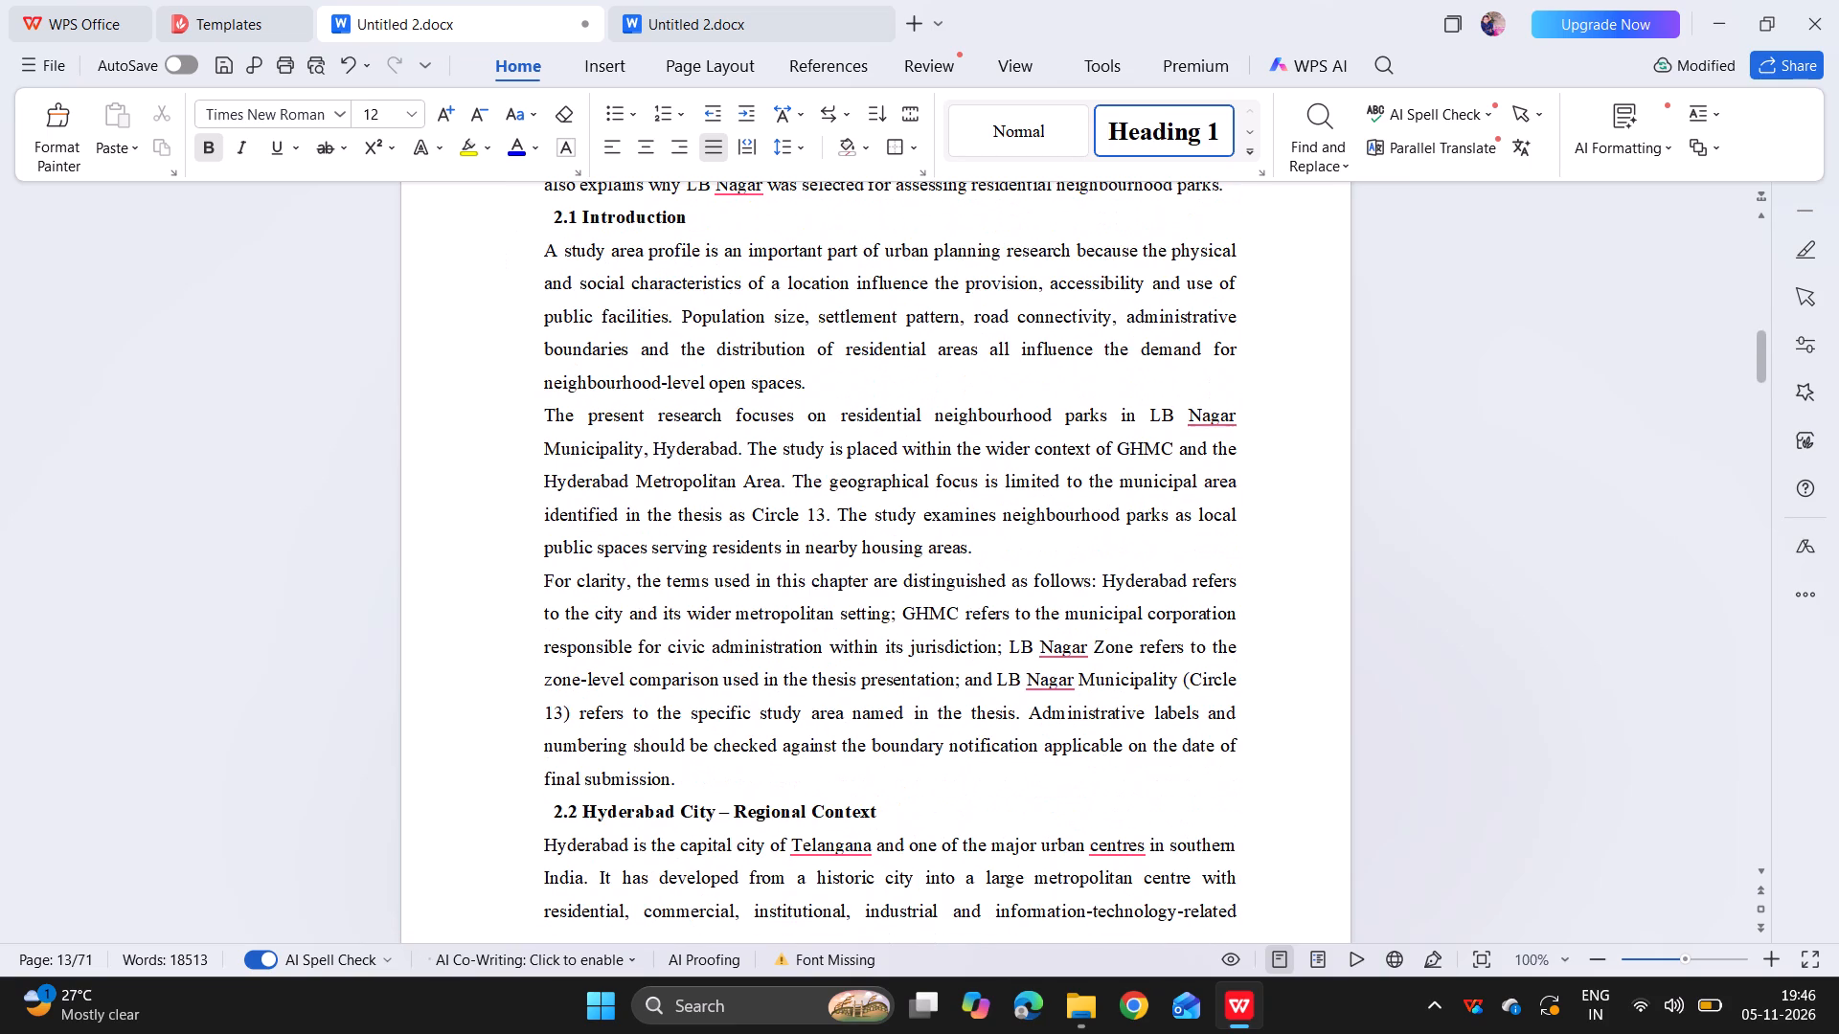
left_click(578, 708)
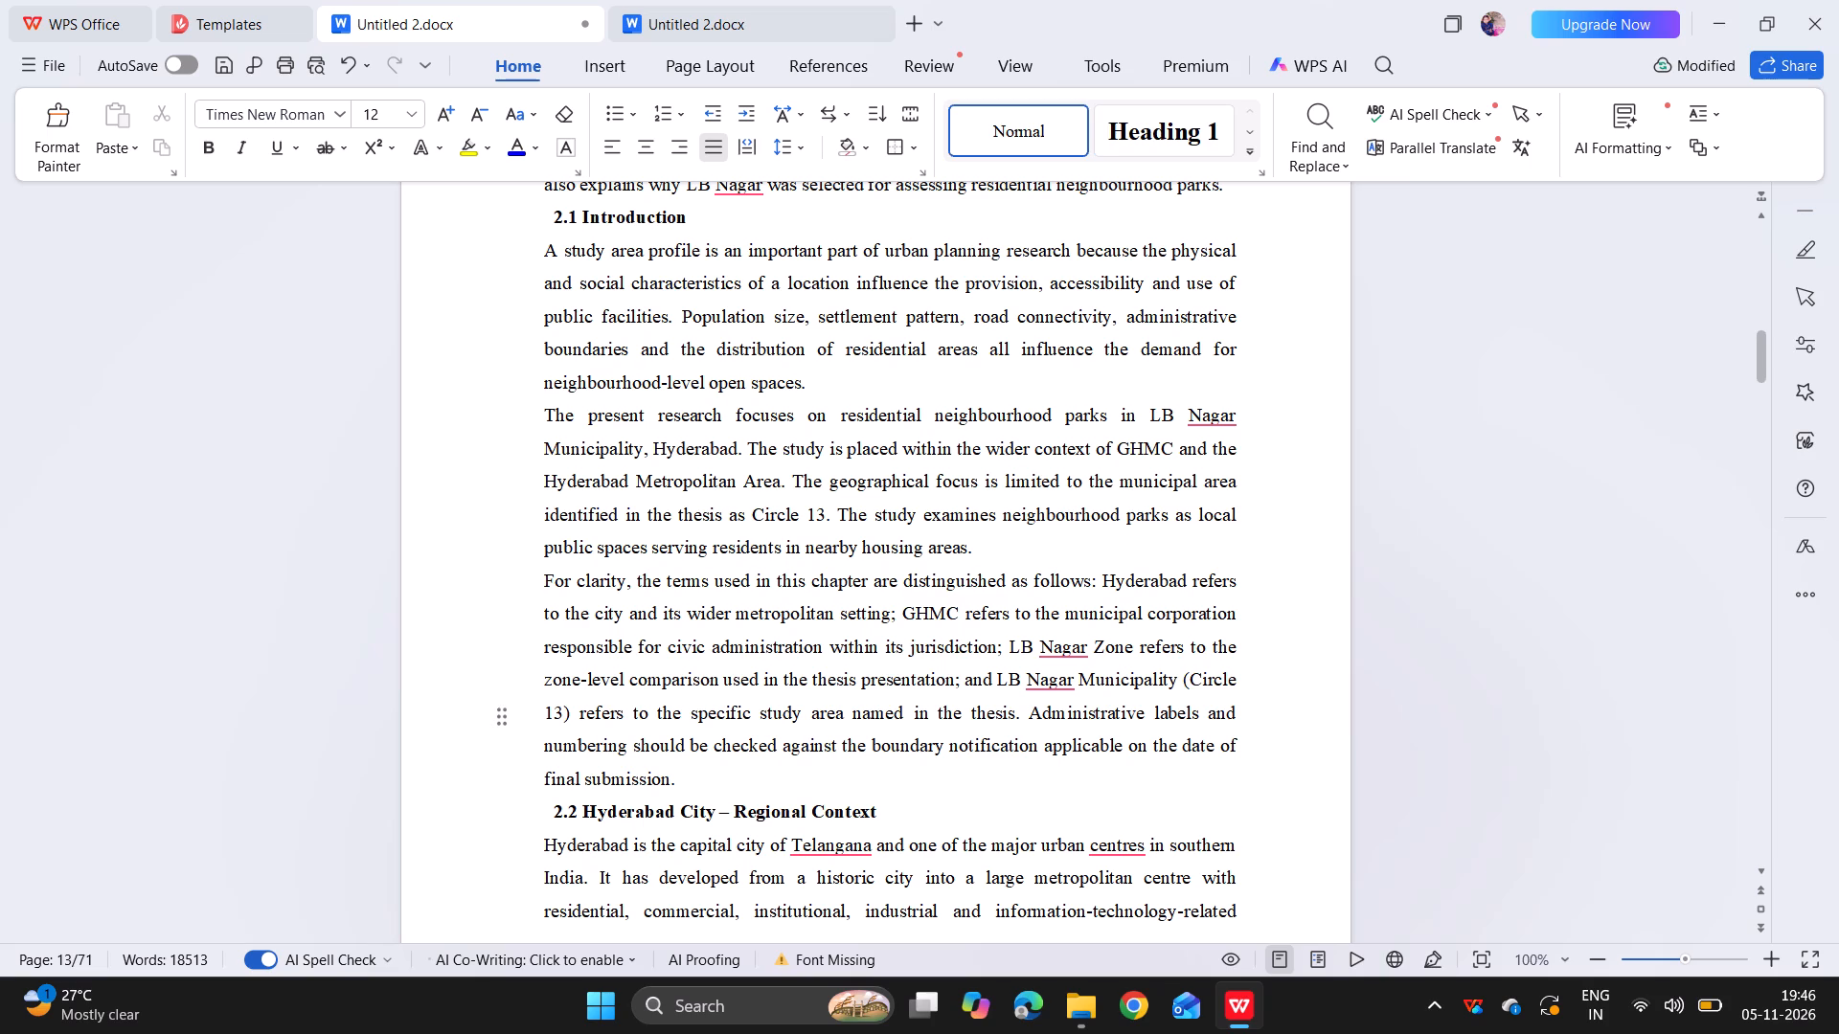
key("BackSpace")
key("BackSpace")
key("BackSpace")
key("BackSpace")
key("BackSpace")
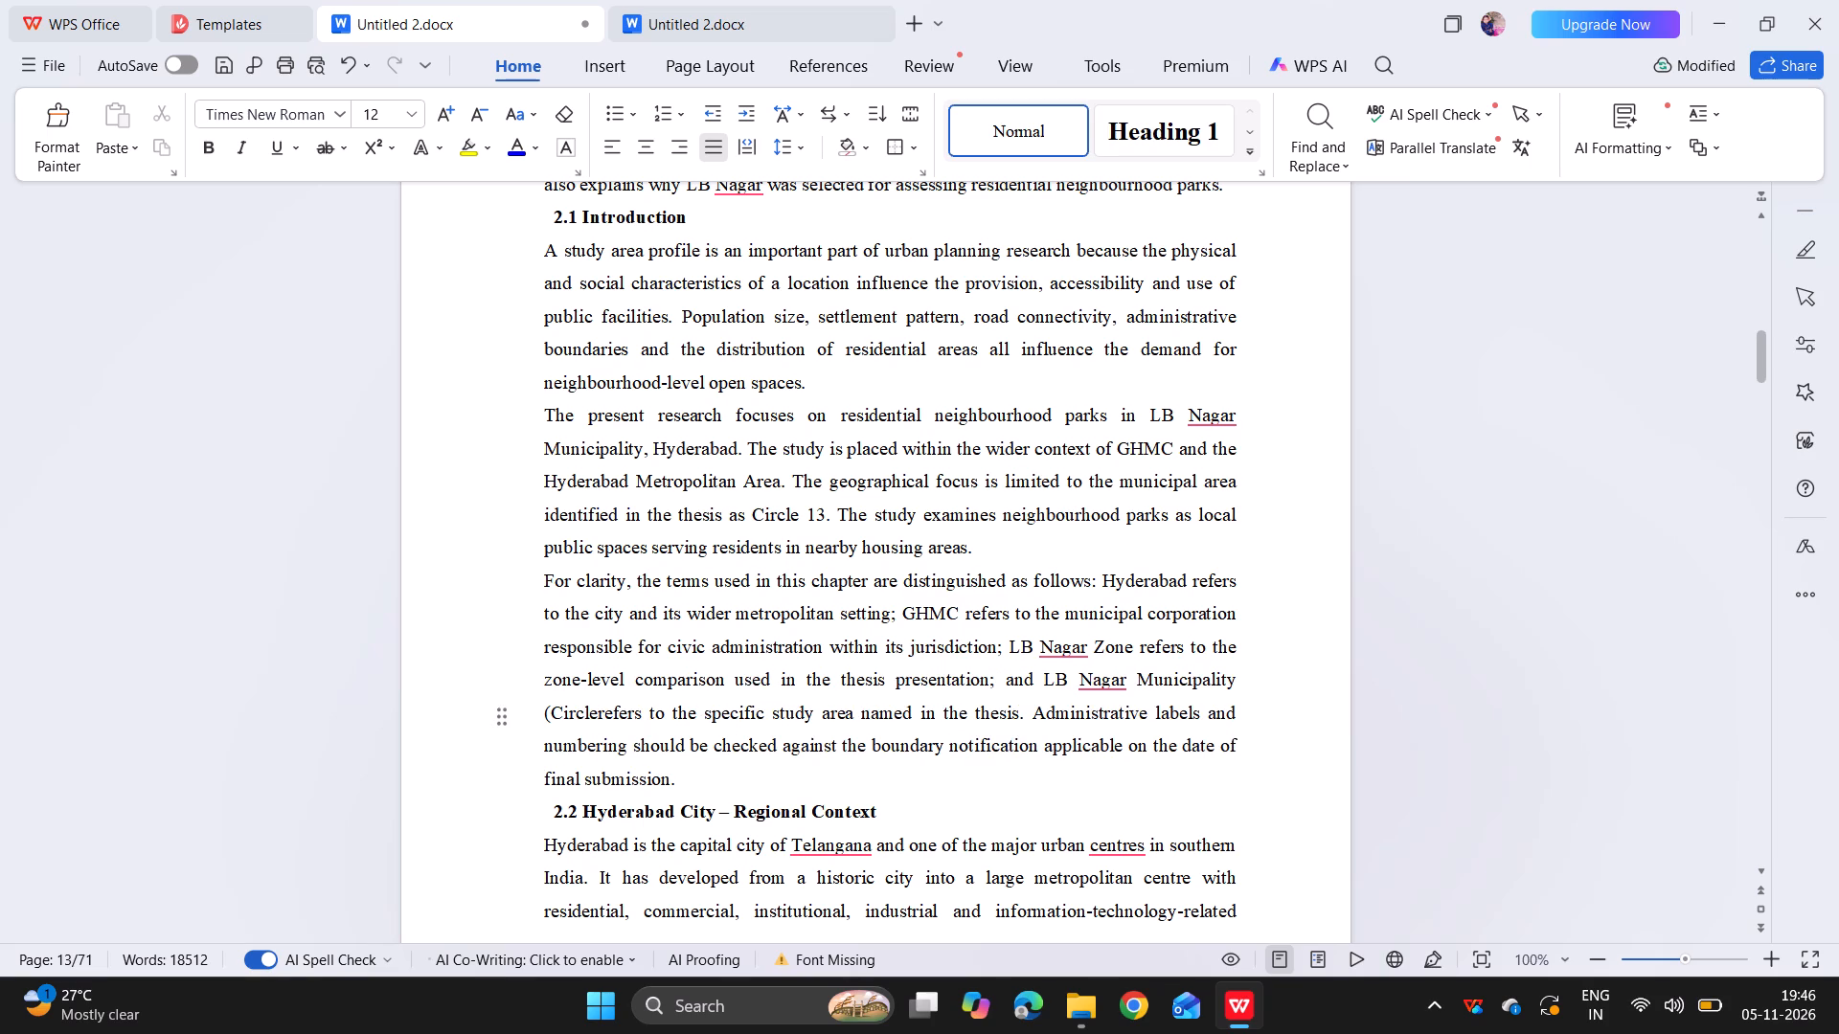
key("BackSpace")
key("BackSpace")
key("BackSpace")
key("BackSpace")
key("BackSpace")
key("BackSpace")
key("BackSpace")
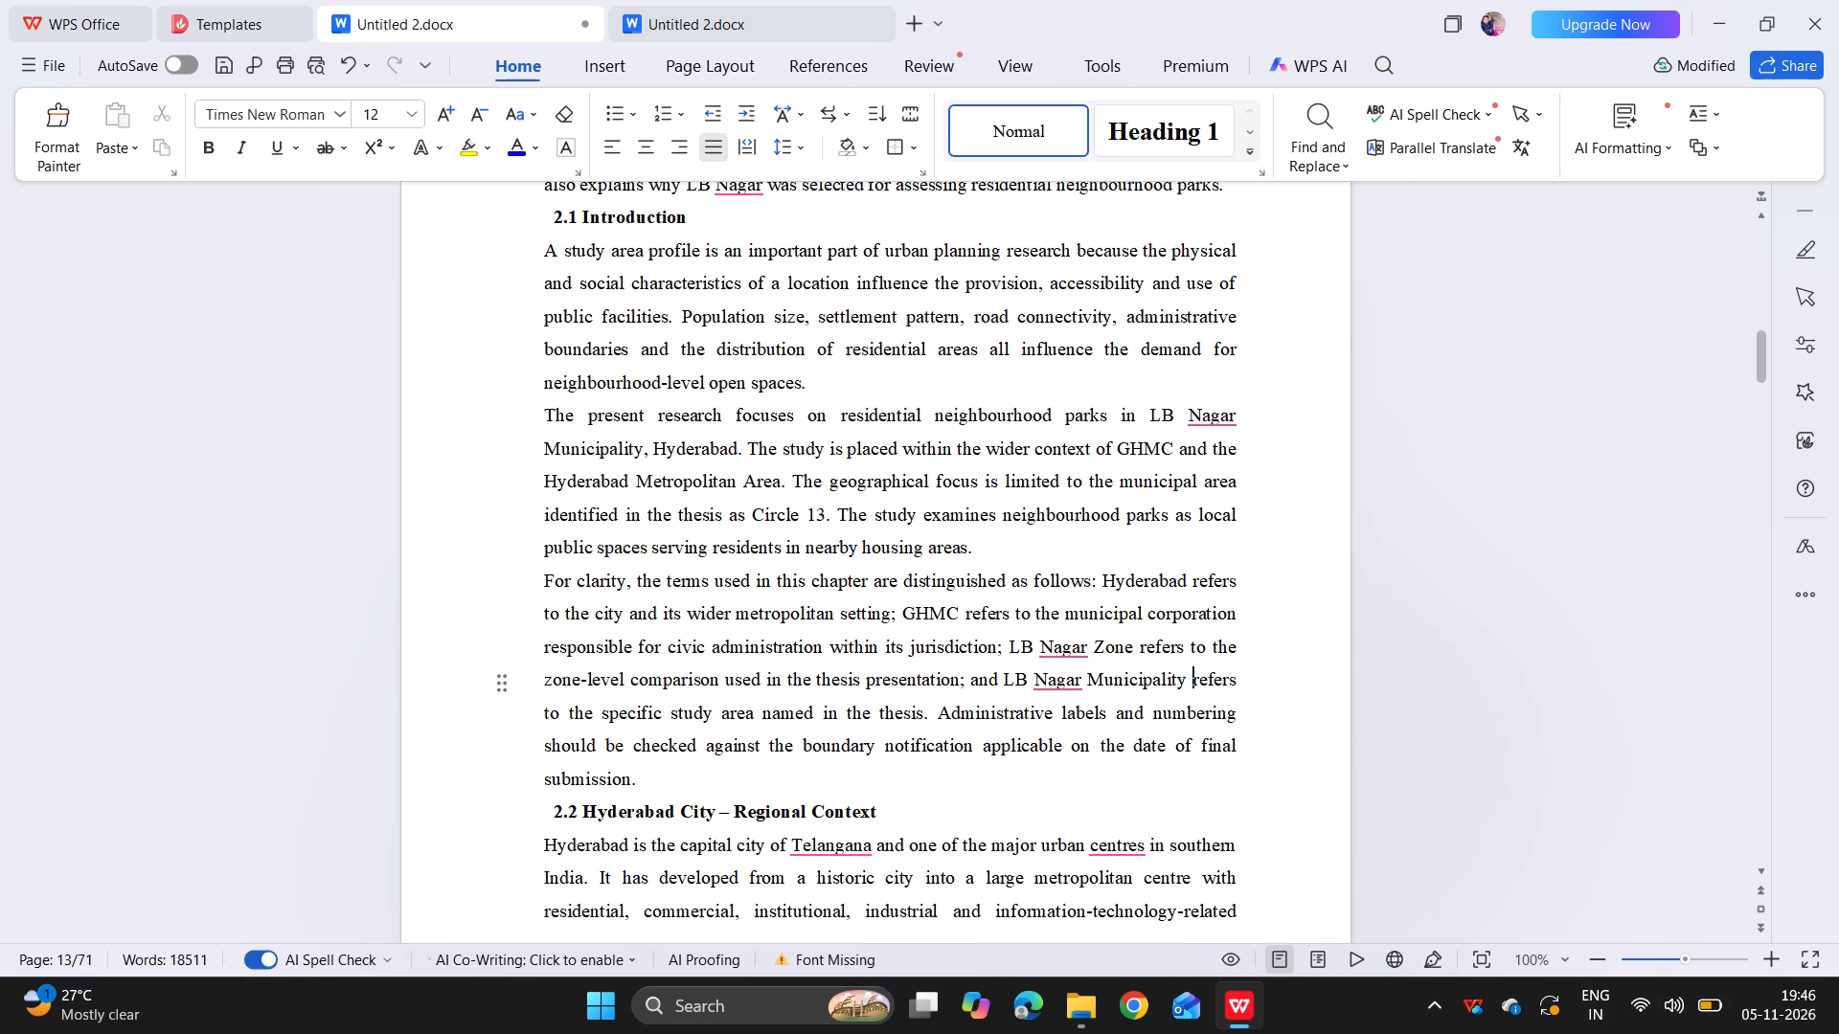
key("space")
scroll(471, 716, "down", 4)
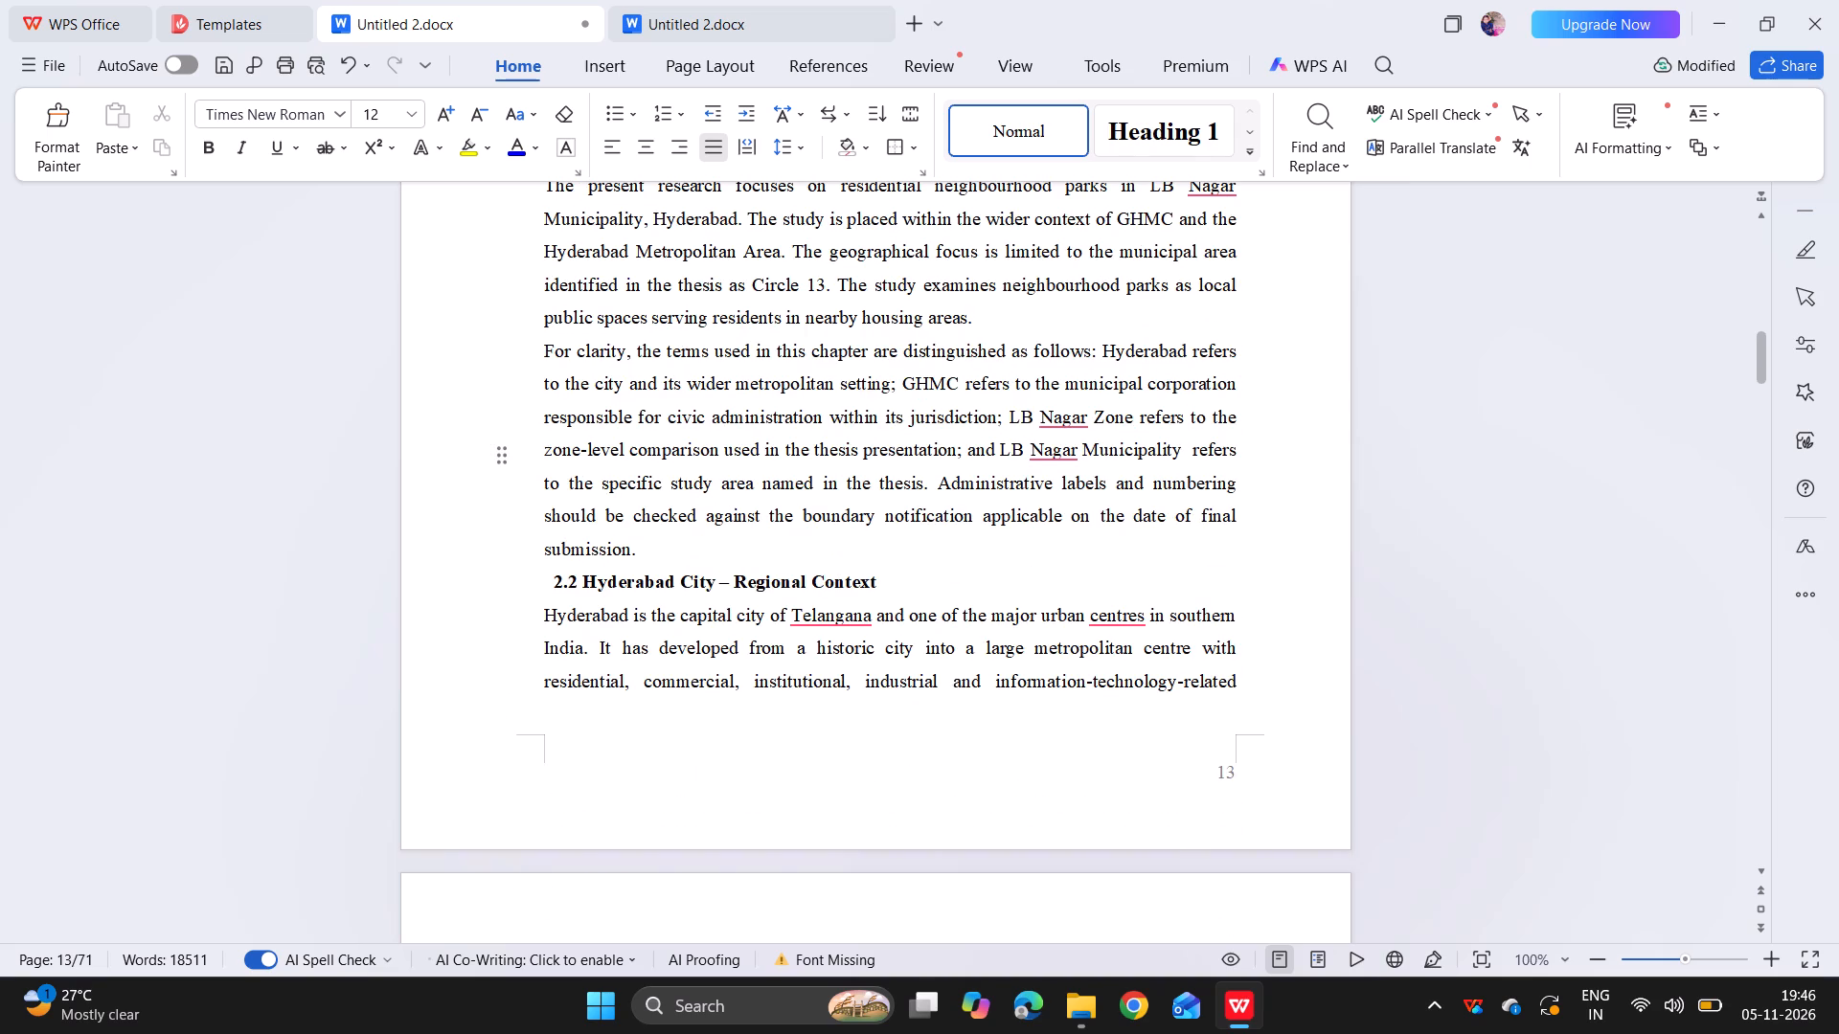
Review section 2.2 Hyderabad City – Regional Context and its subsections 2.2.1 and 2.2.2 for text needing correction.
scroll(585, 649, "down", 2)
scroll(701, 604, "down", 4)
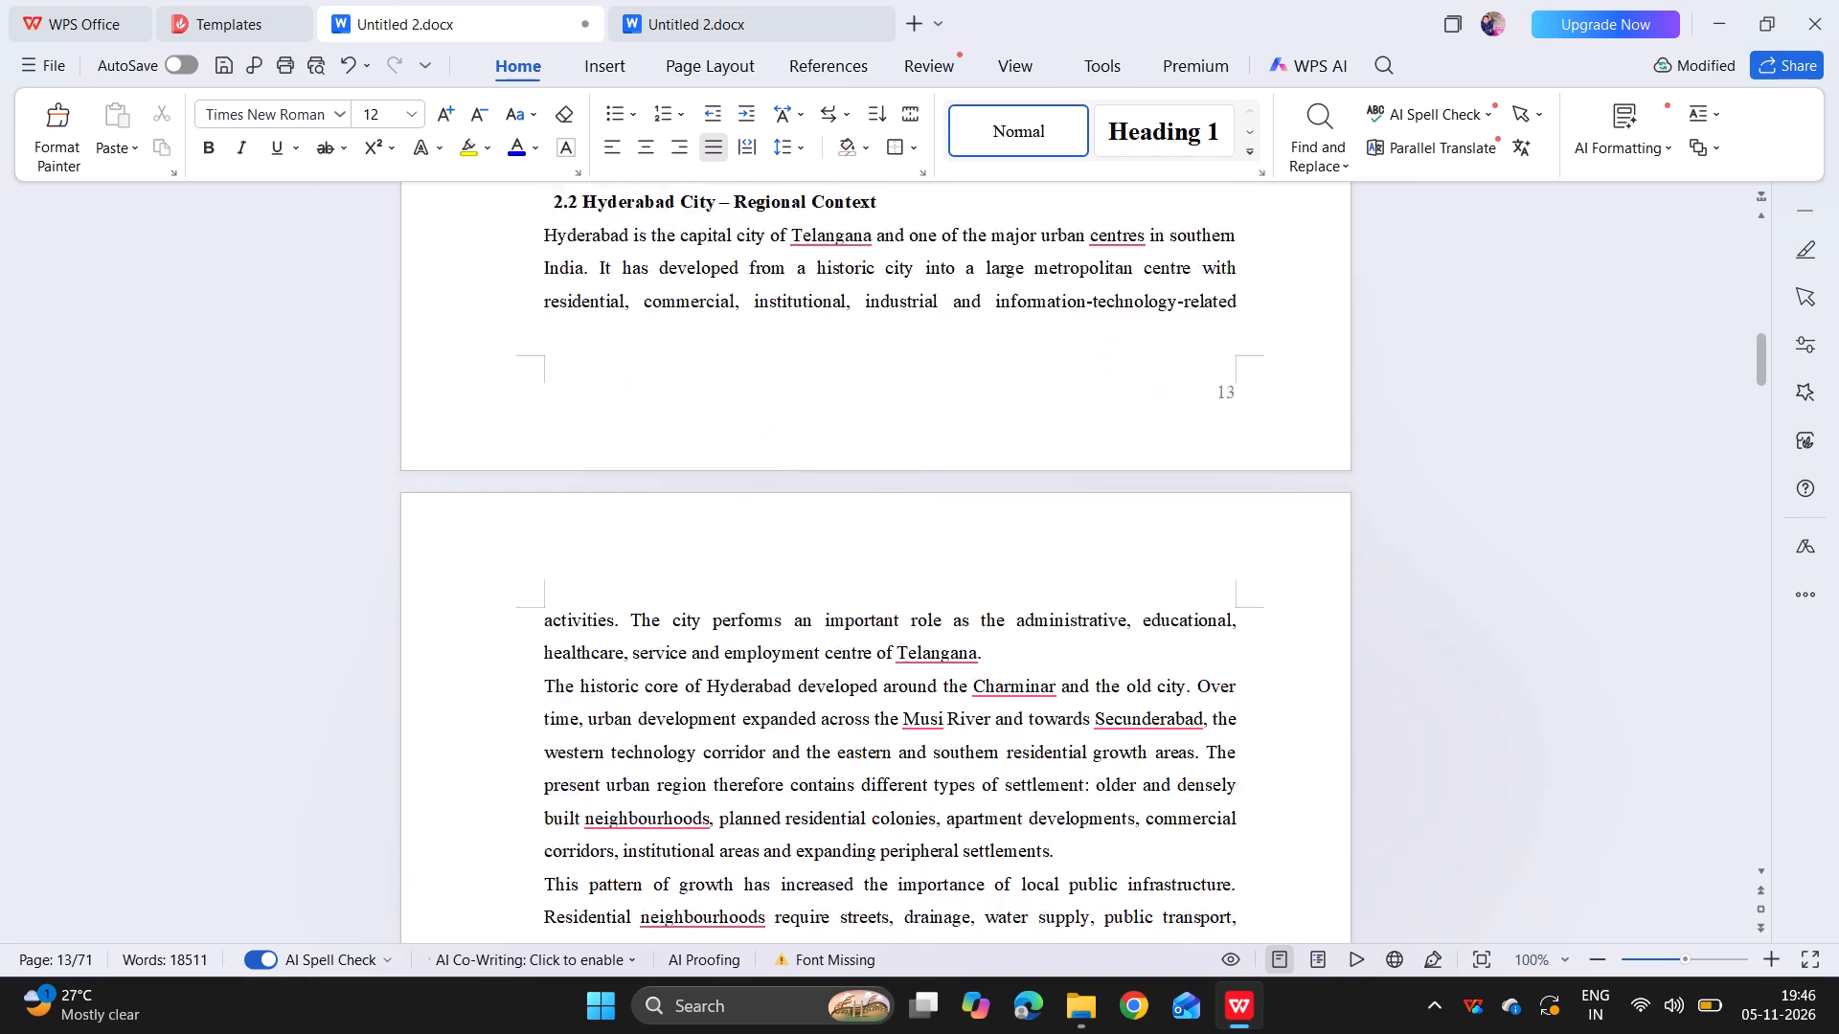
scroll(717, 596, "down", 8)
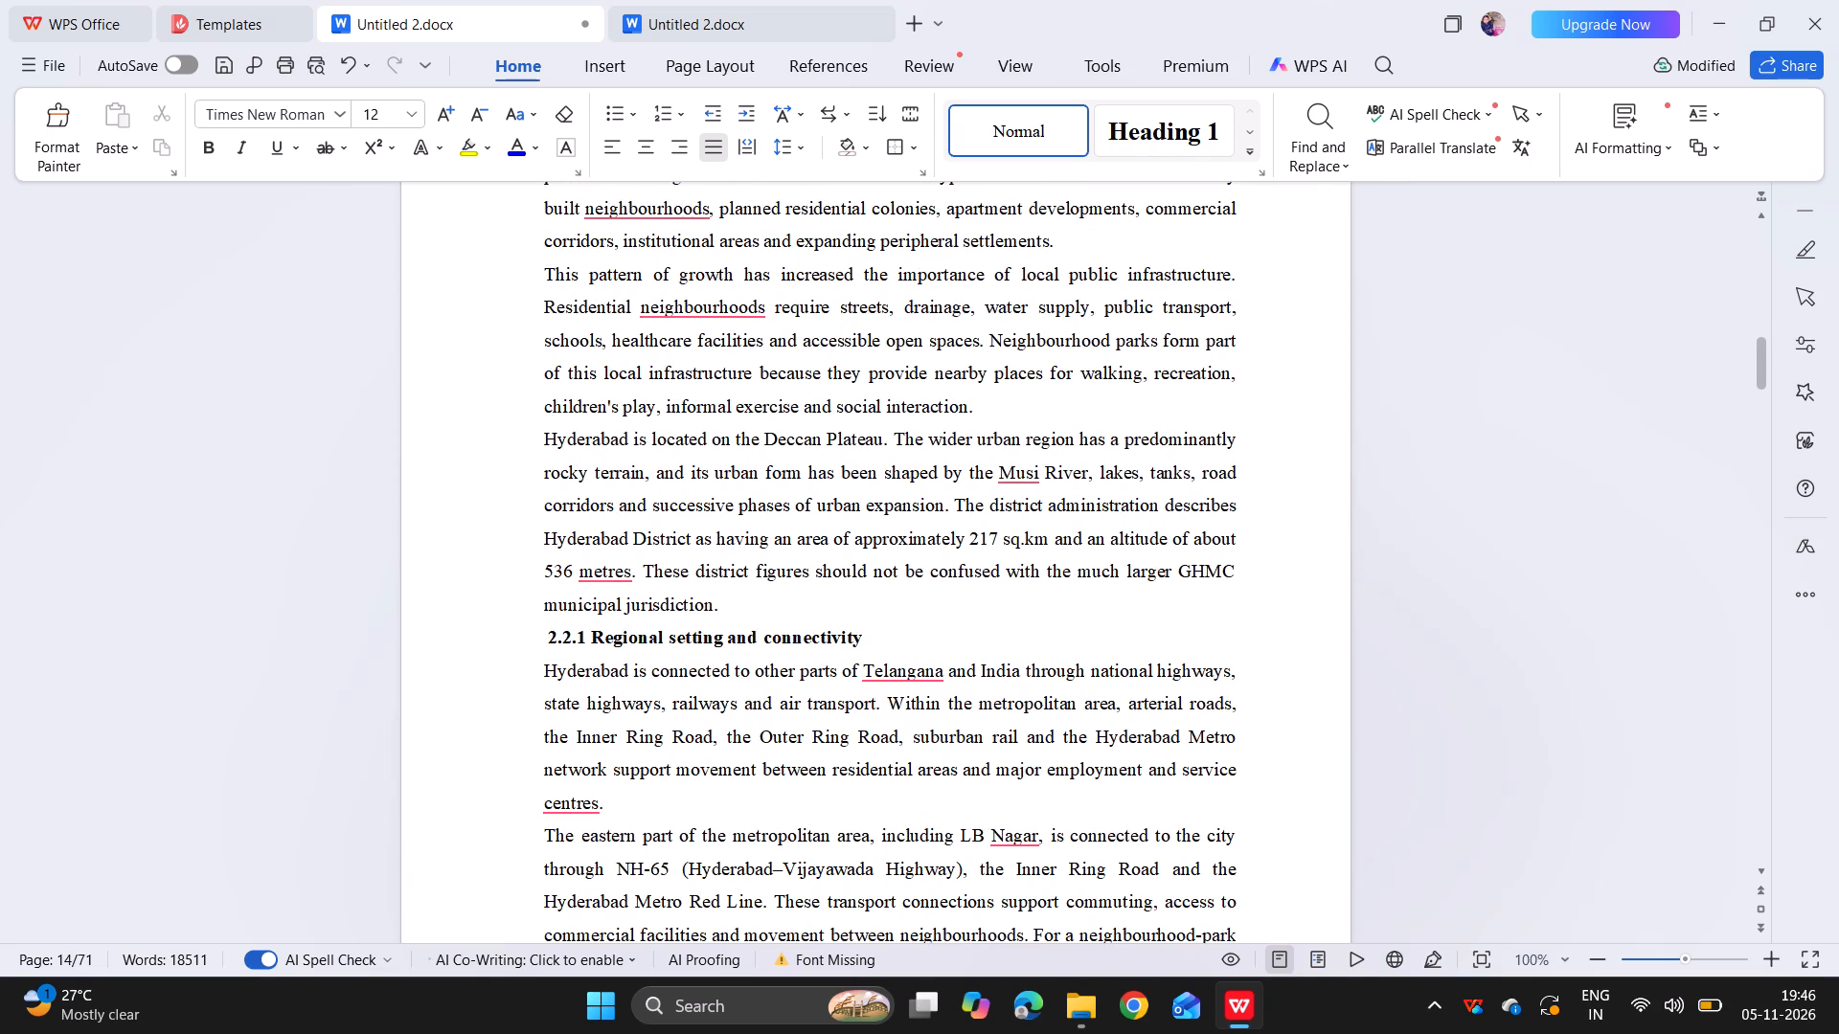
scroll(652, 606, "up", 3)
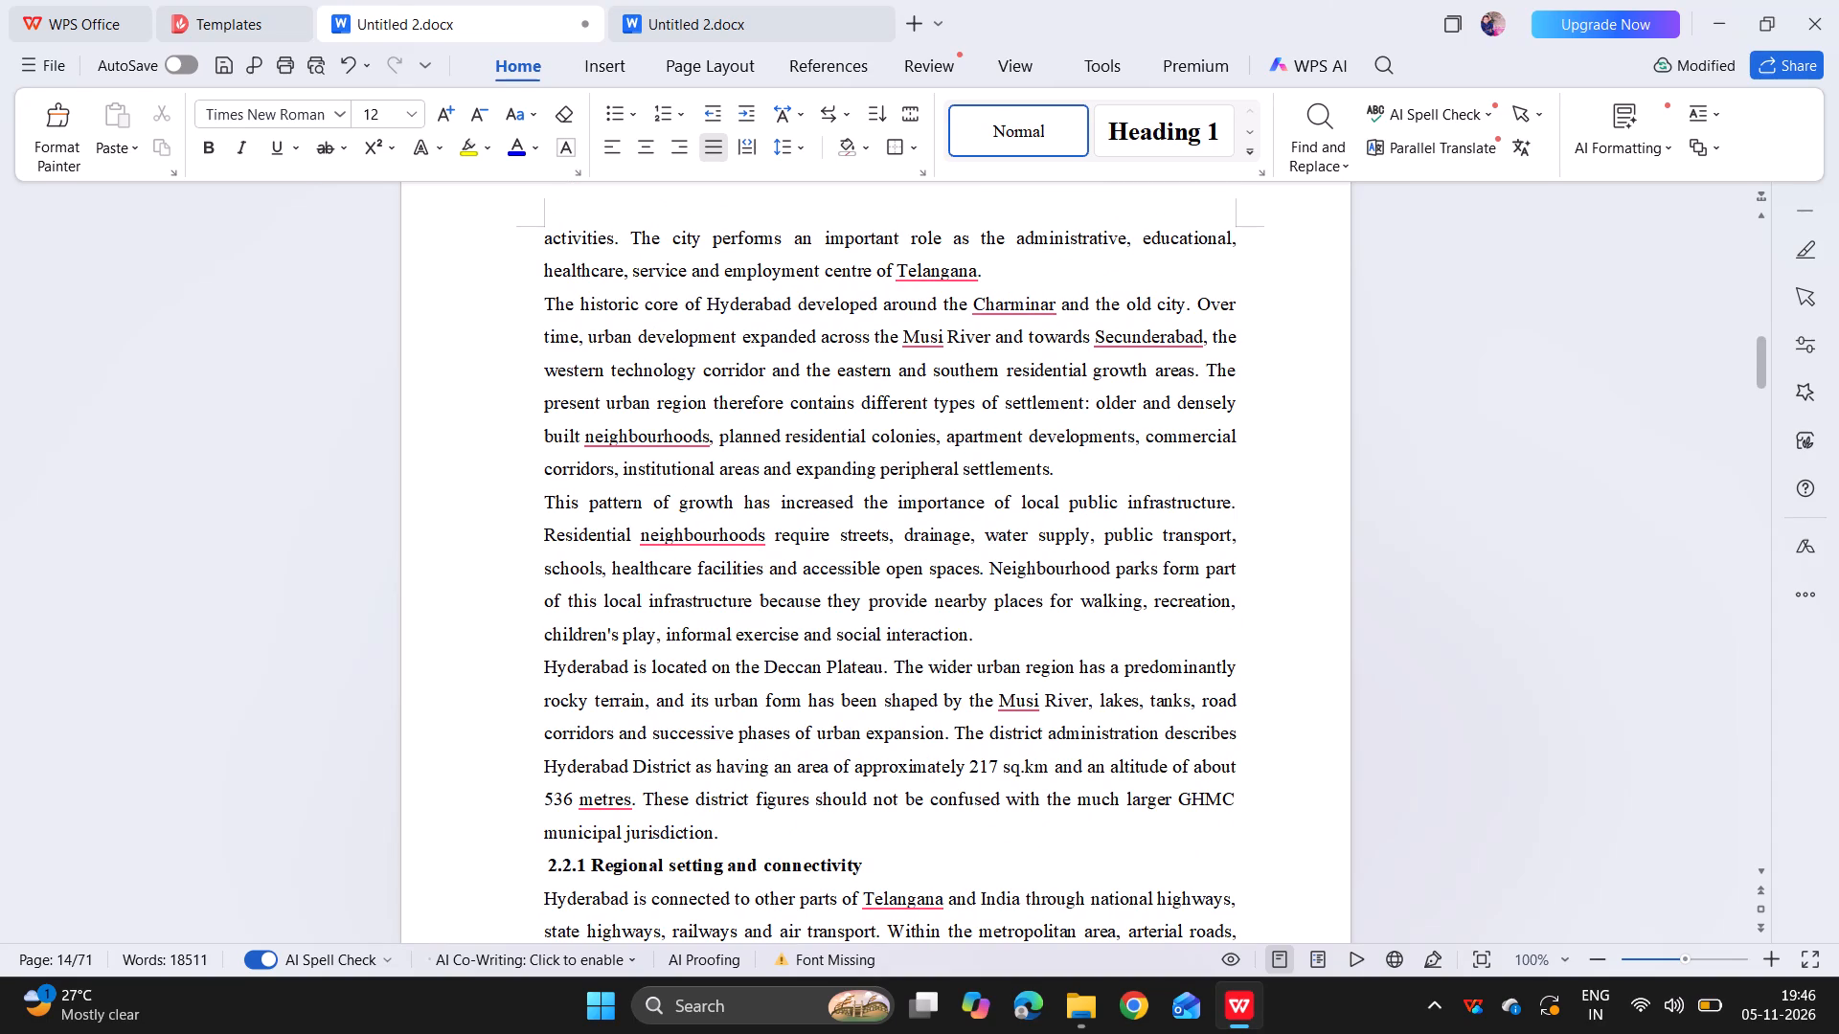
scroll(703, 582, "up", 3)
scroll(704, 582, "down", 3)
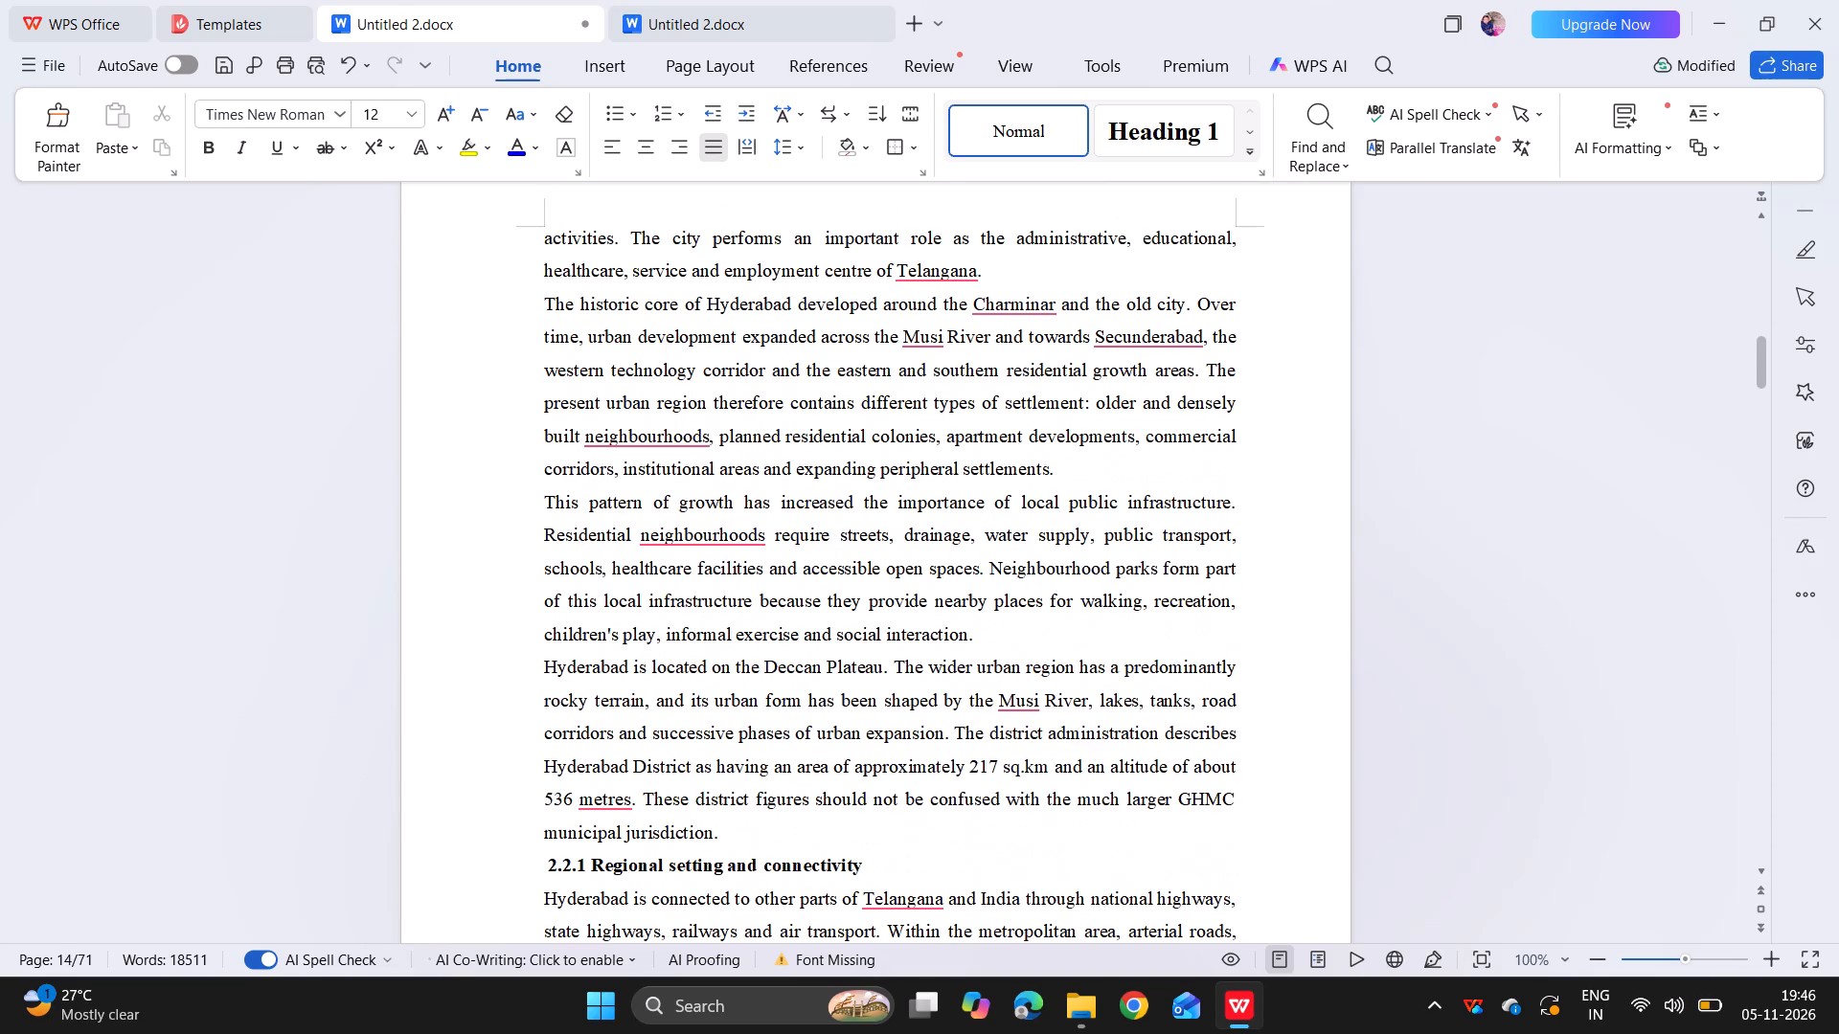
scroll(706, 582, "down", 5)
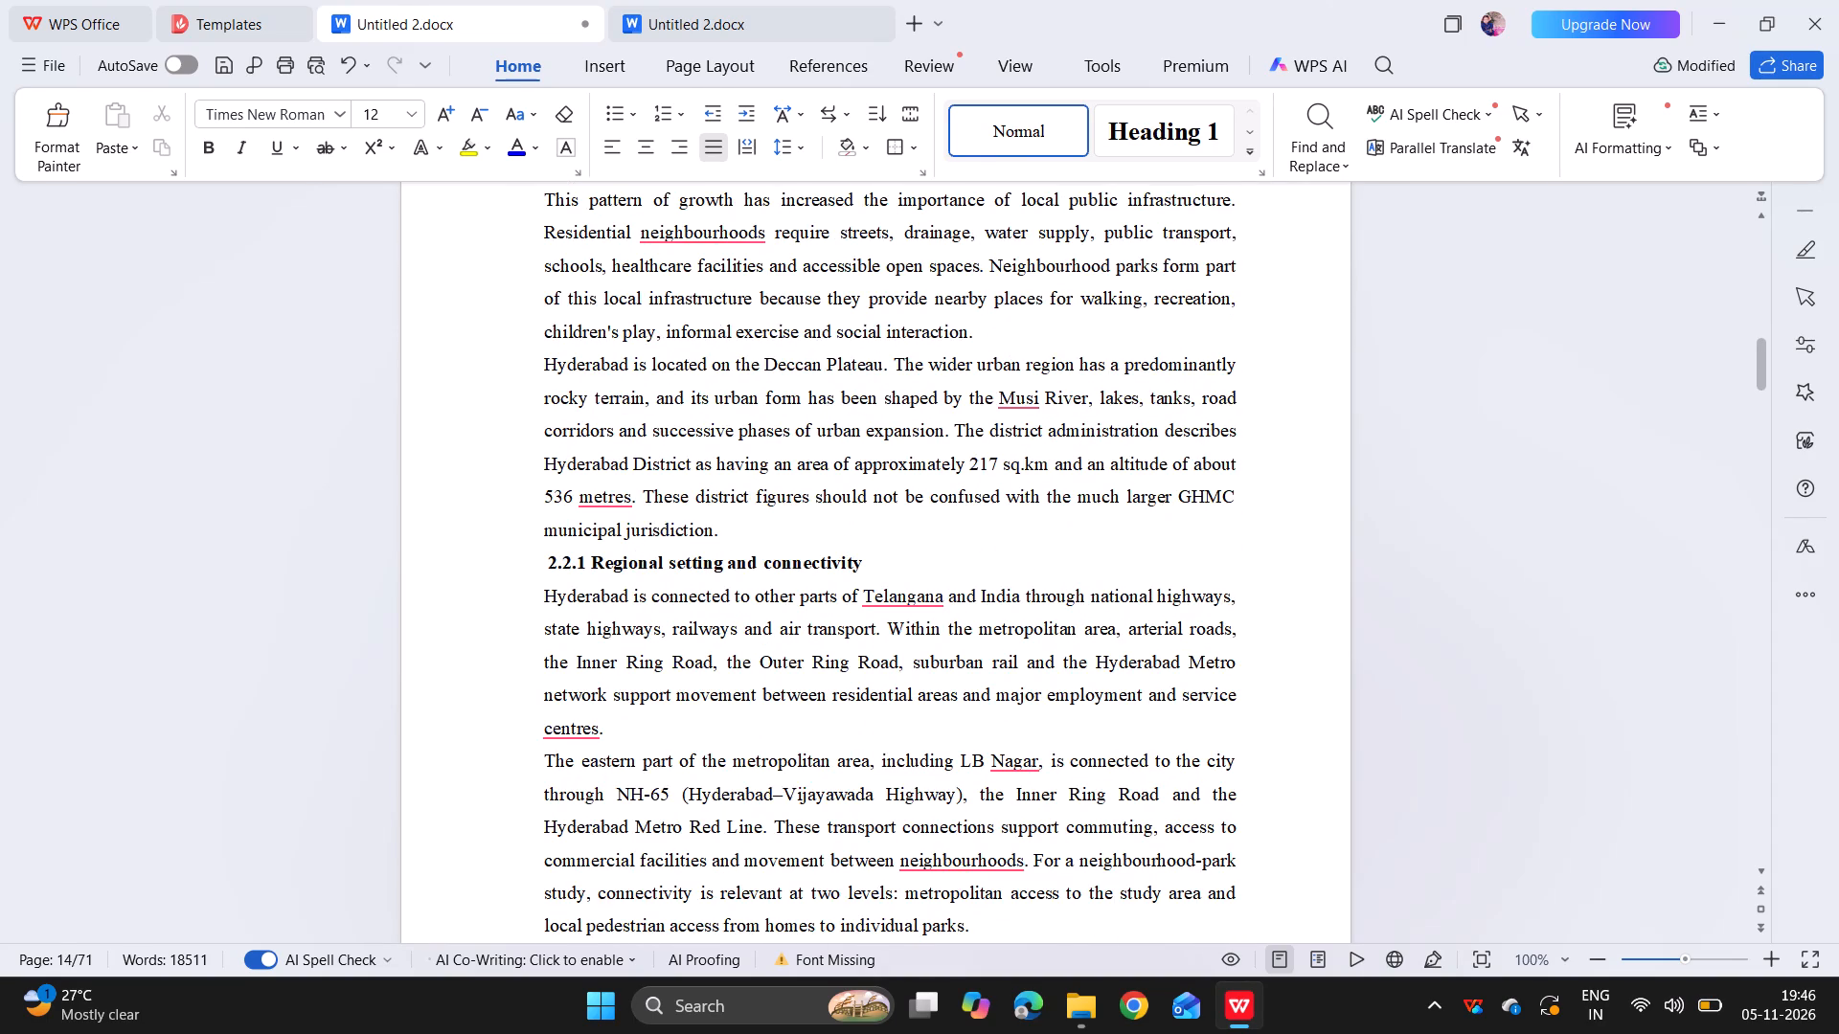
scroll(731, 571, "down", 4)
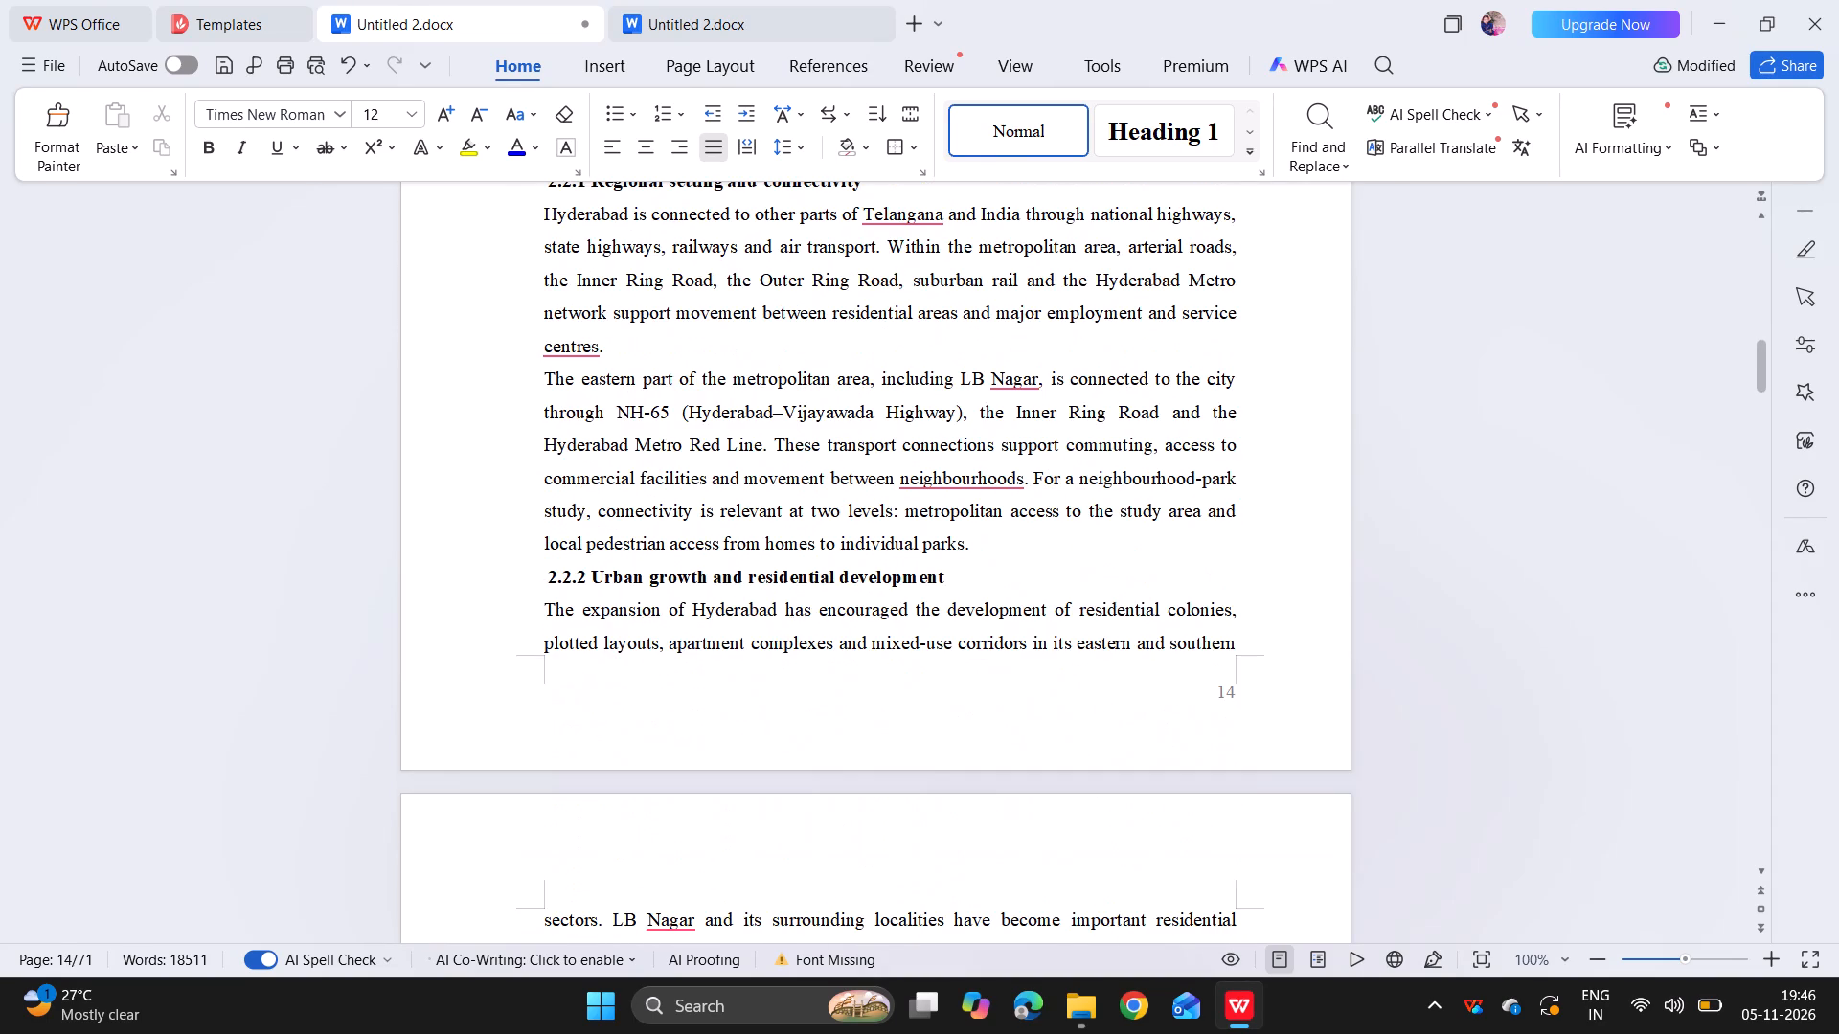
scroll(757, 552, "up", 2)
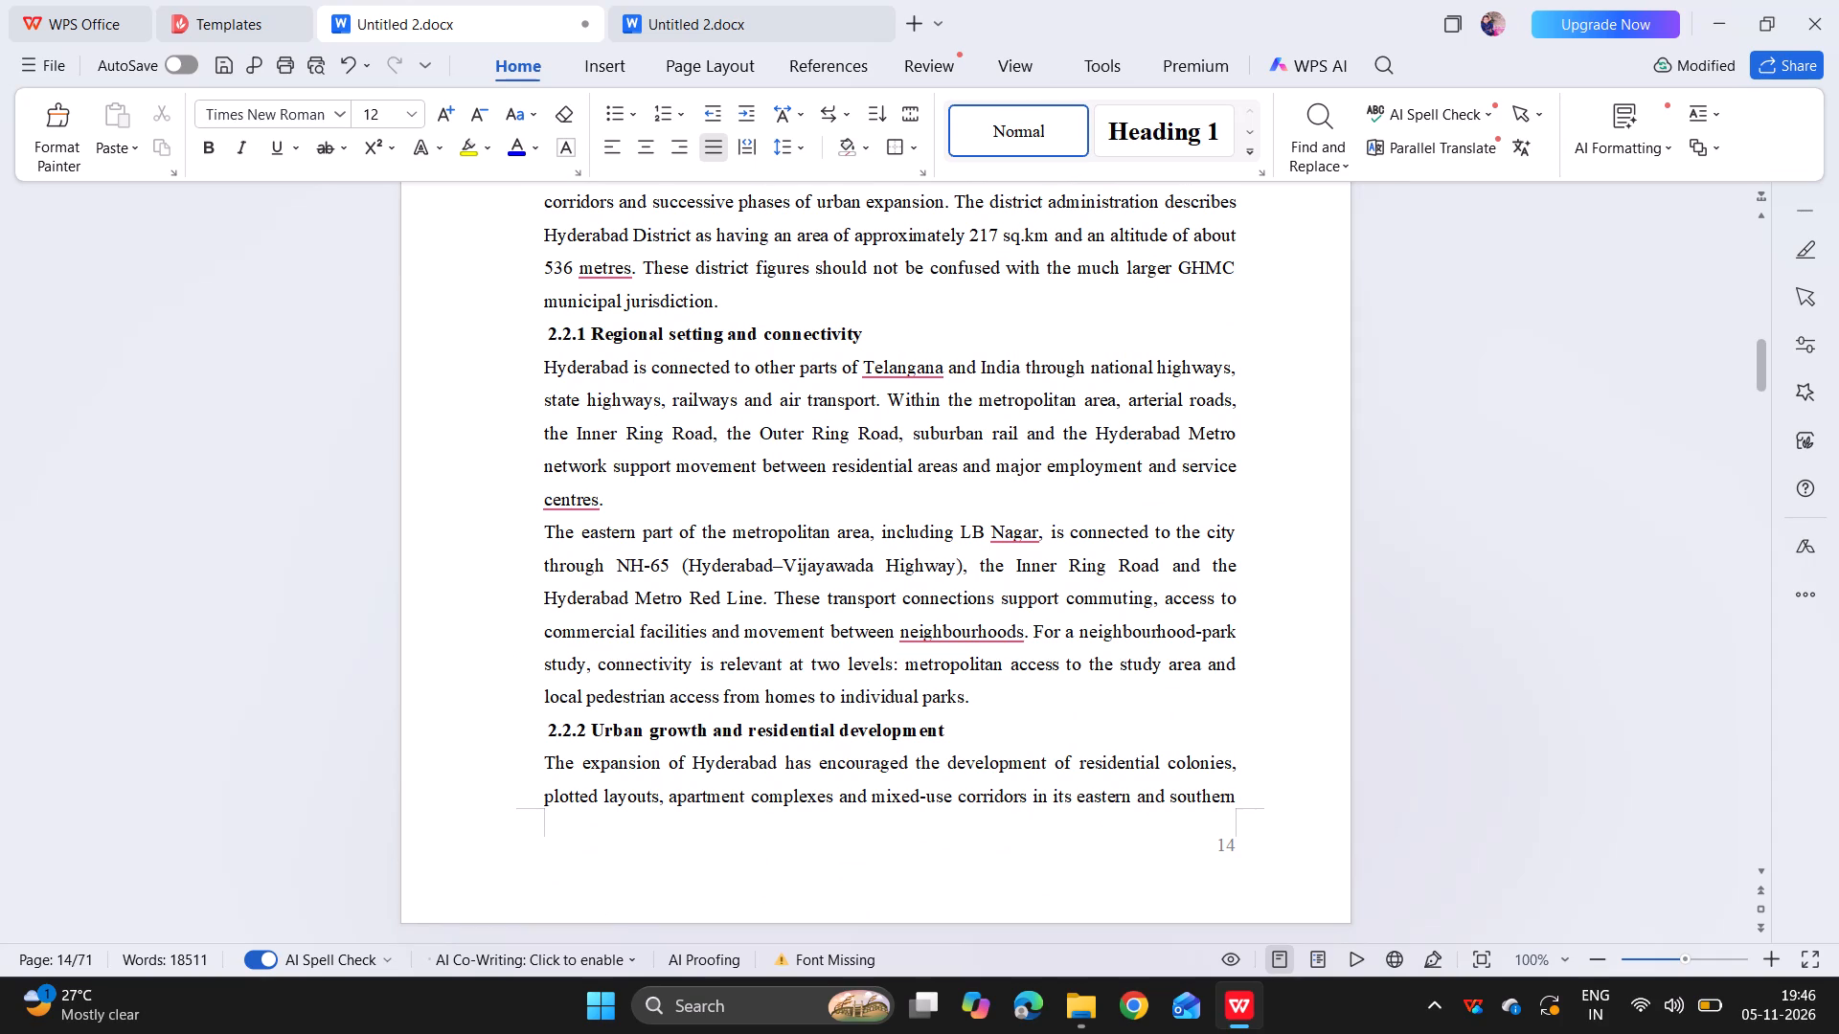
scroll(733, 566, "down", 5)
scroll(733, 566, "up", 1)
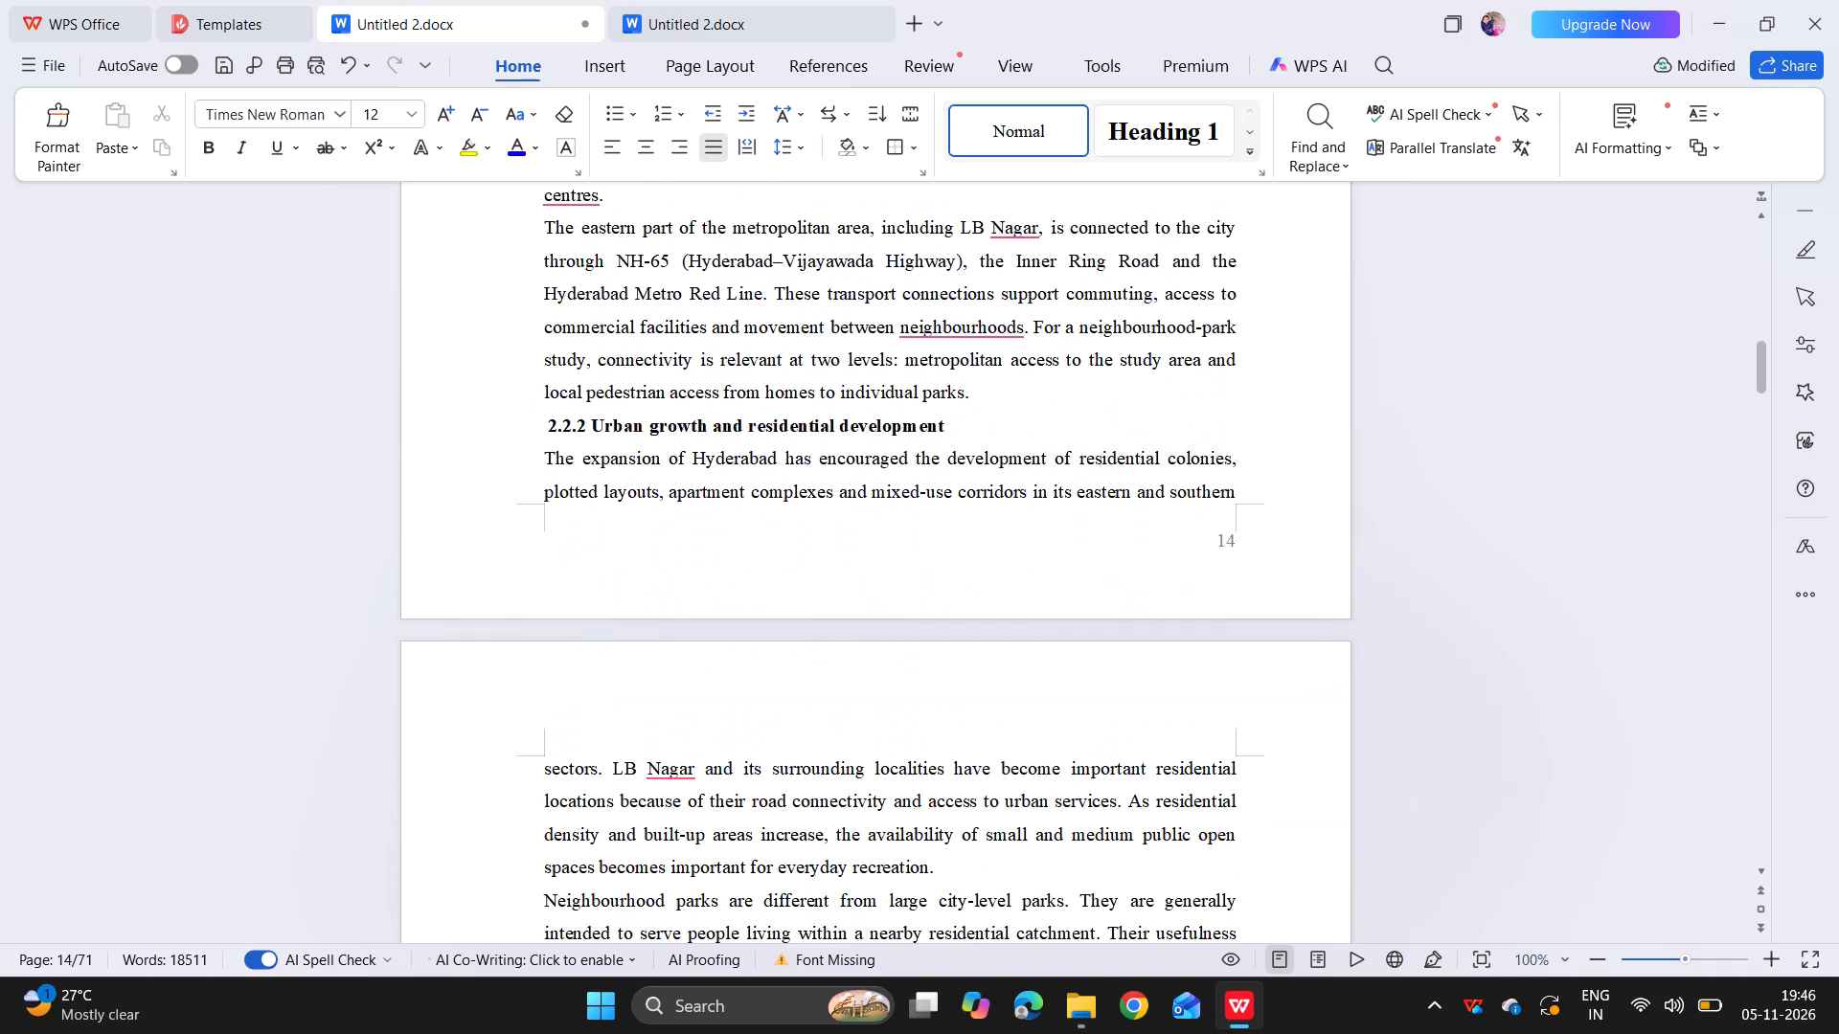
scroll(733, 566, "up", 2)
scroll(874, 544, "down", 2)
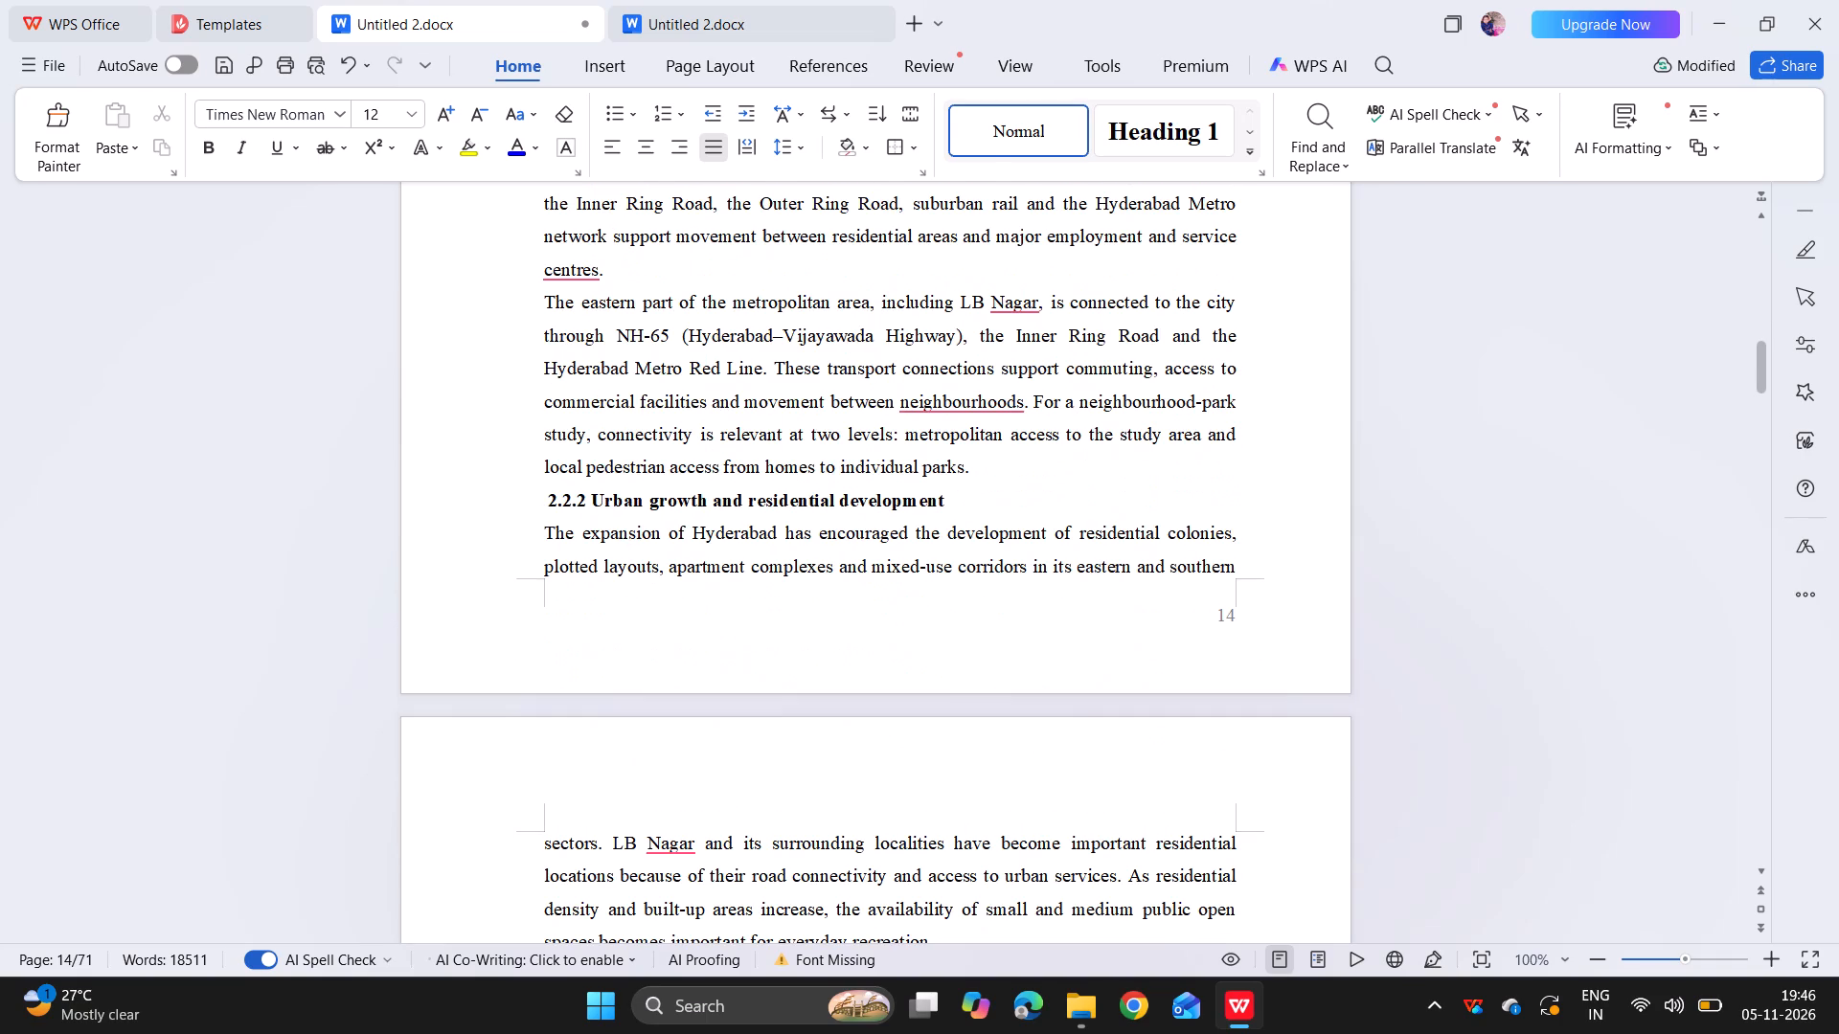
scroll(981, 461, "down", 4)
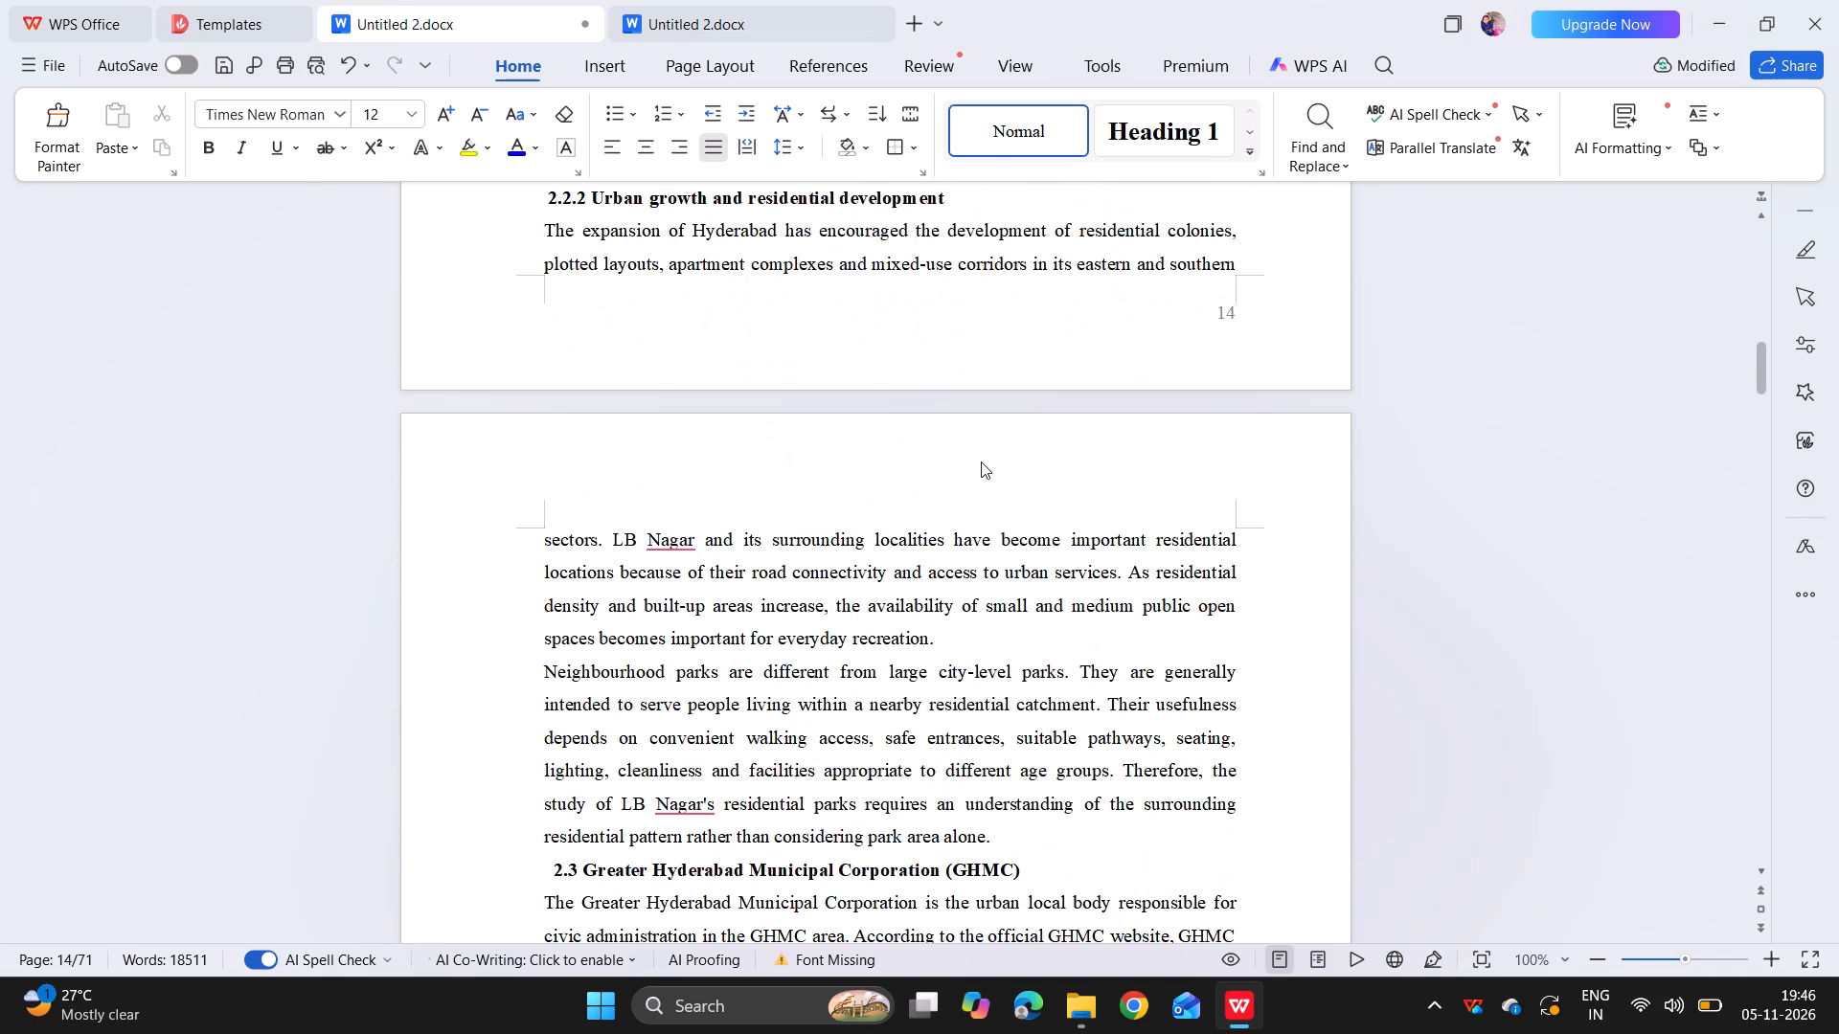
Review section 2.3 Greater Hyderabad Municipal Corporation, including its administrative structure and population tables, for remaining "Circle 13" mentions.
scroll(981, 461, "down", 6)
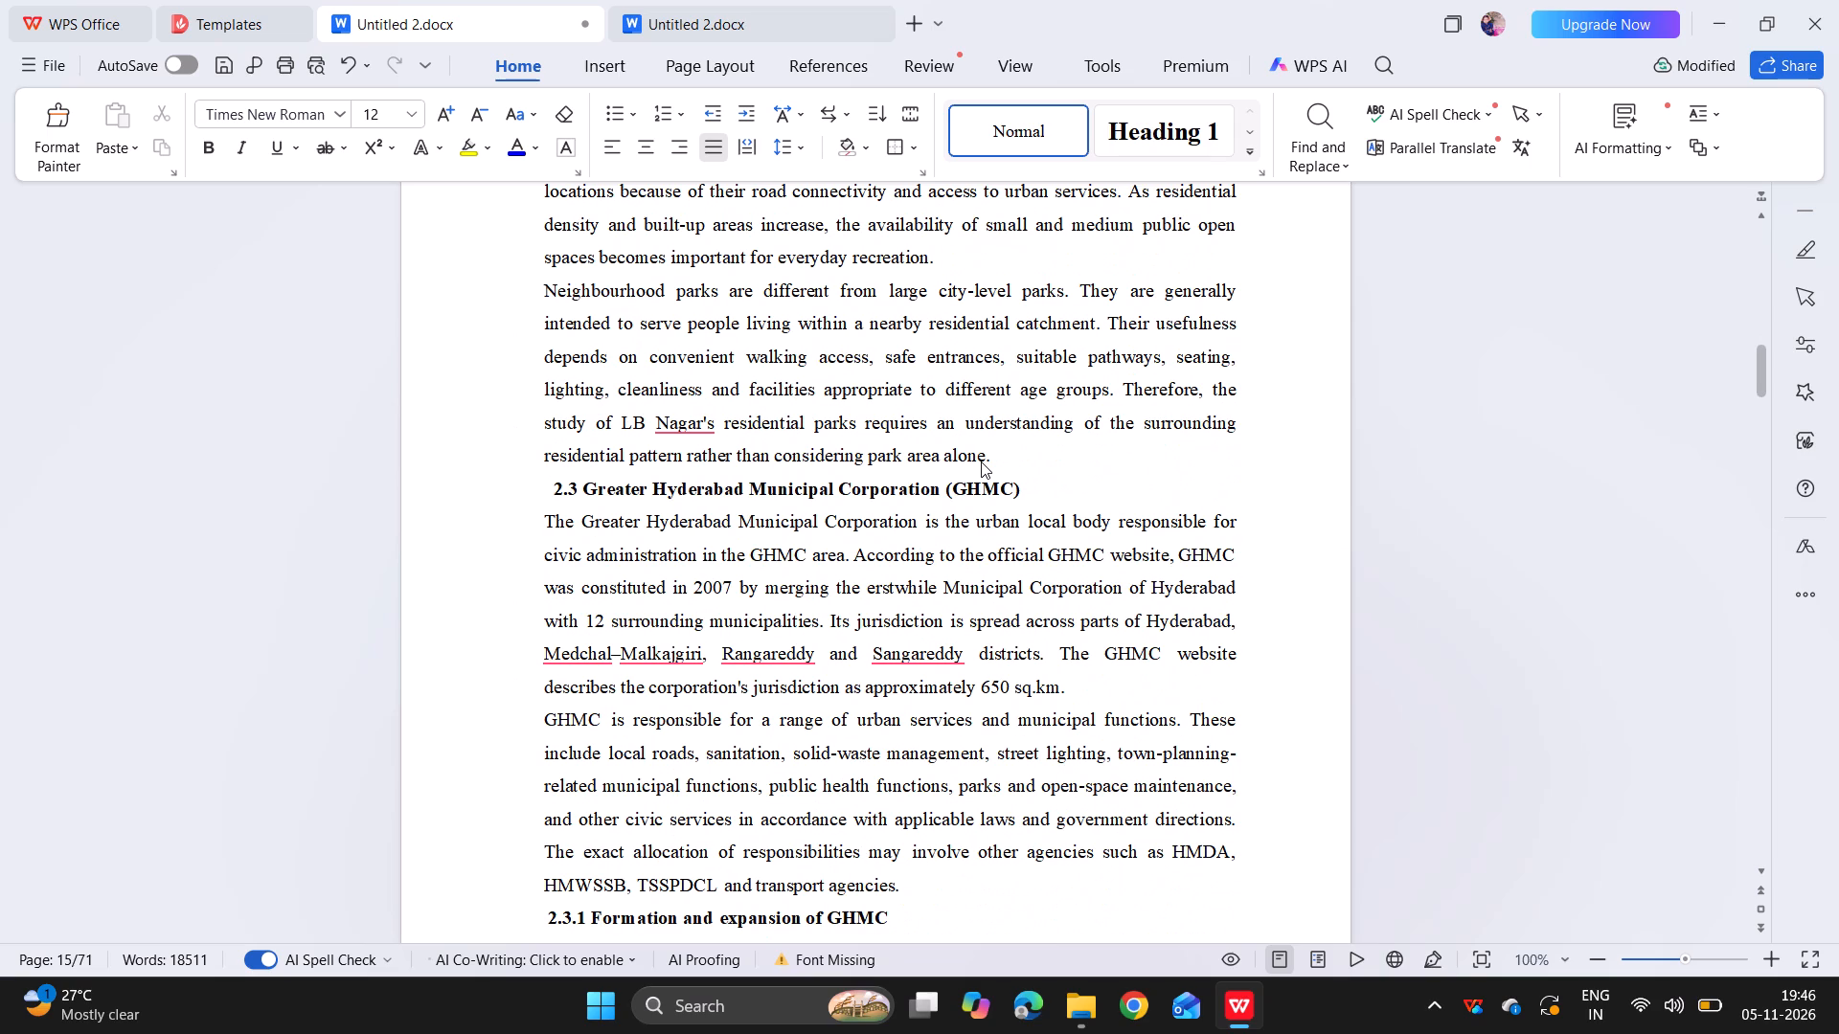
scroll(981, 461, "down", 5)
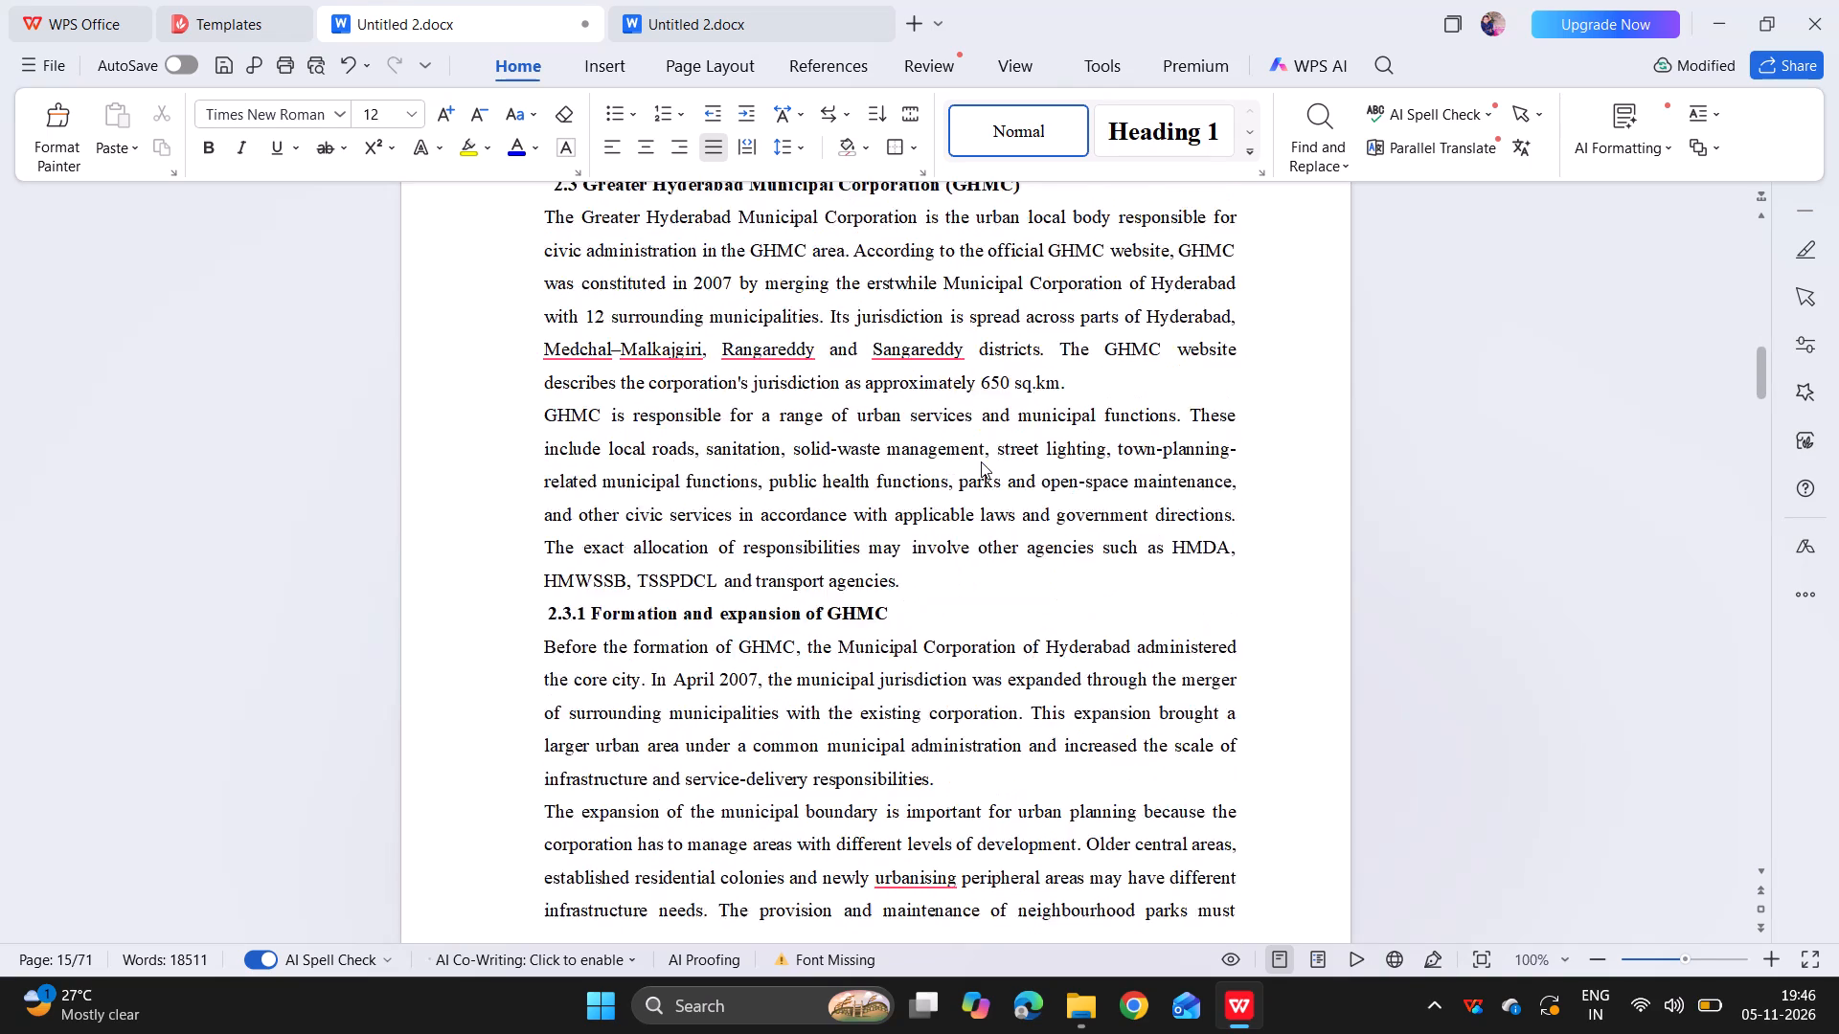
scroll(981, 461, "down", 4)
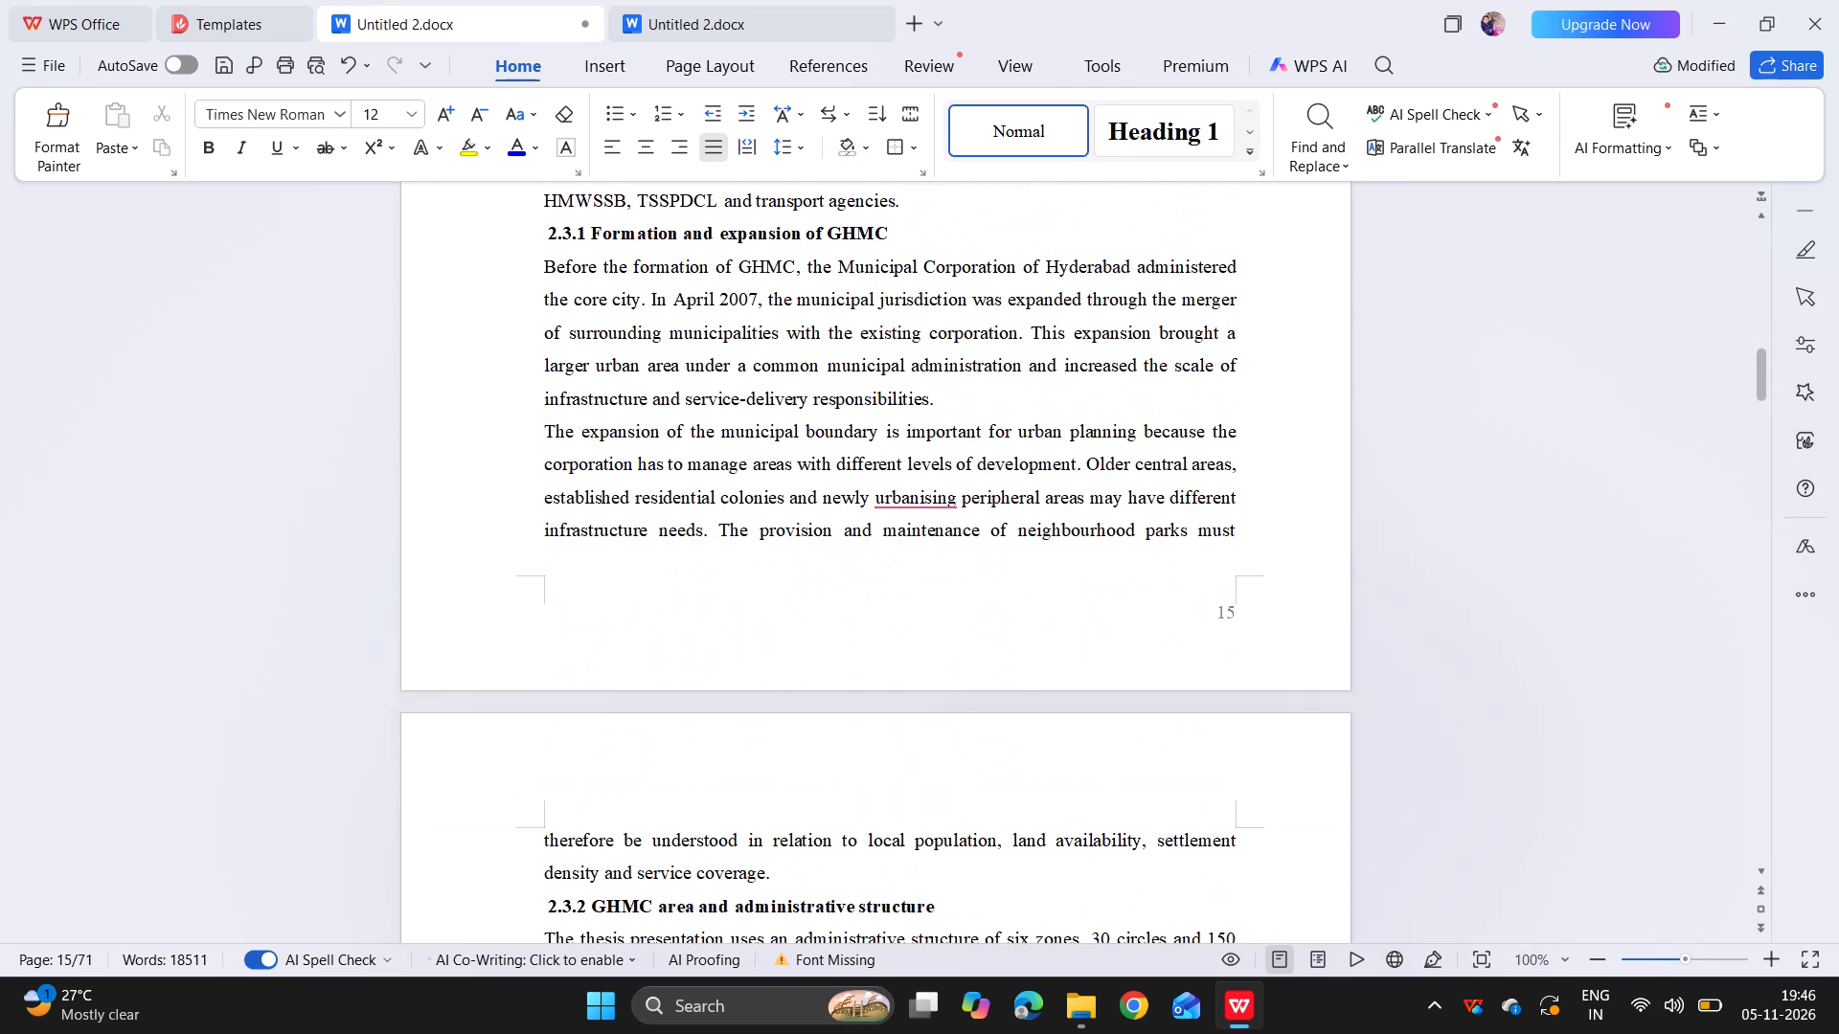
scroll(972, 469, "down", 8)
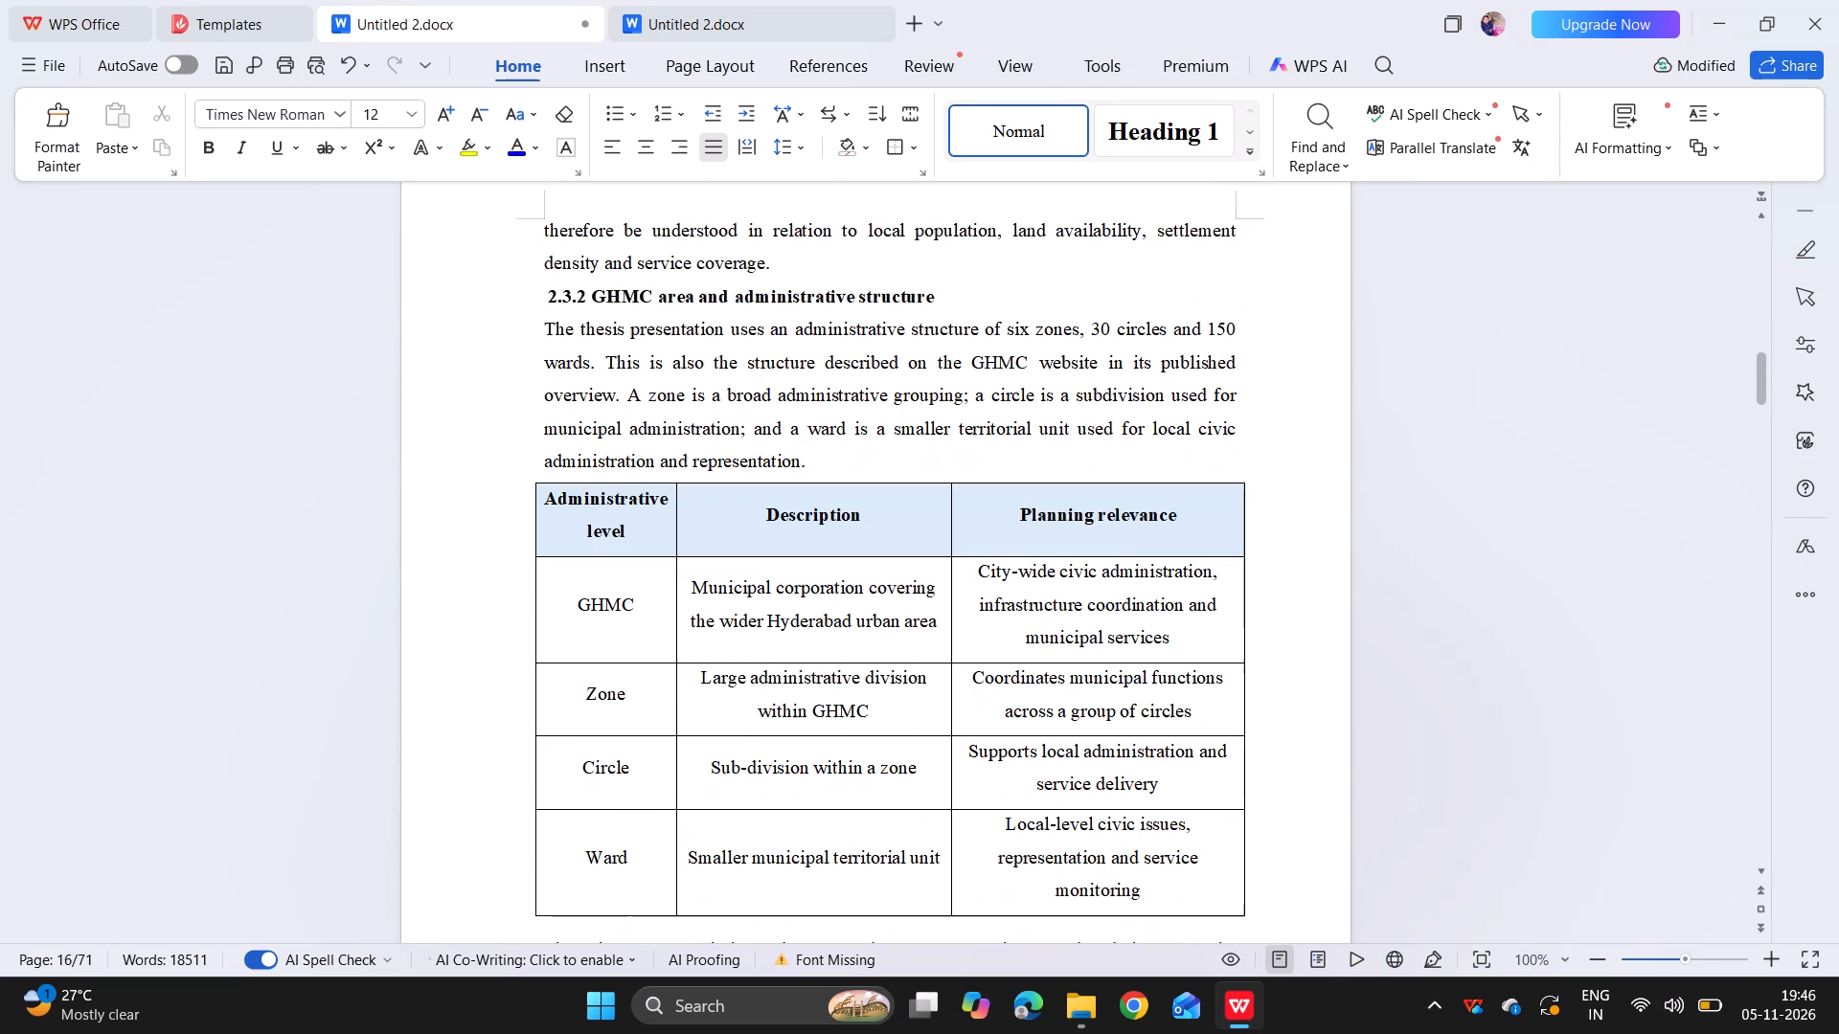
scroll(970, 470, "down", 2)
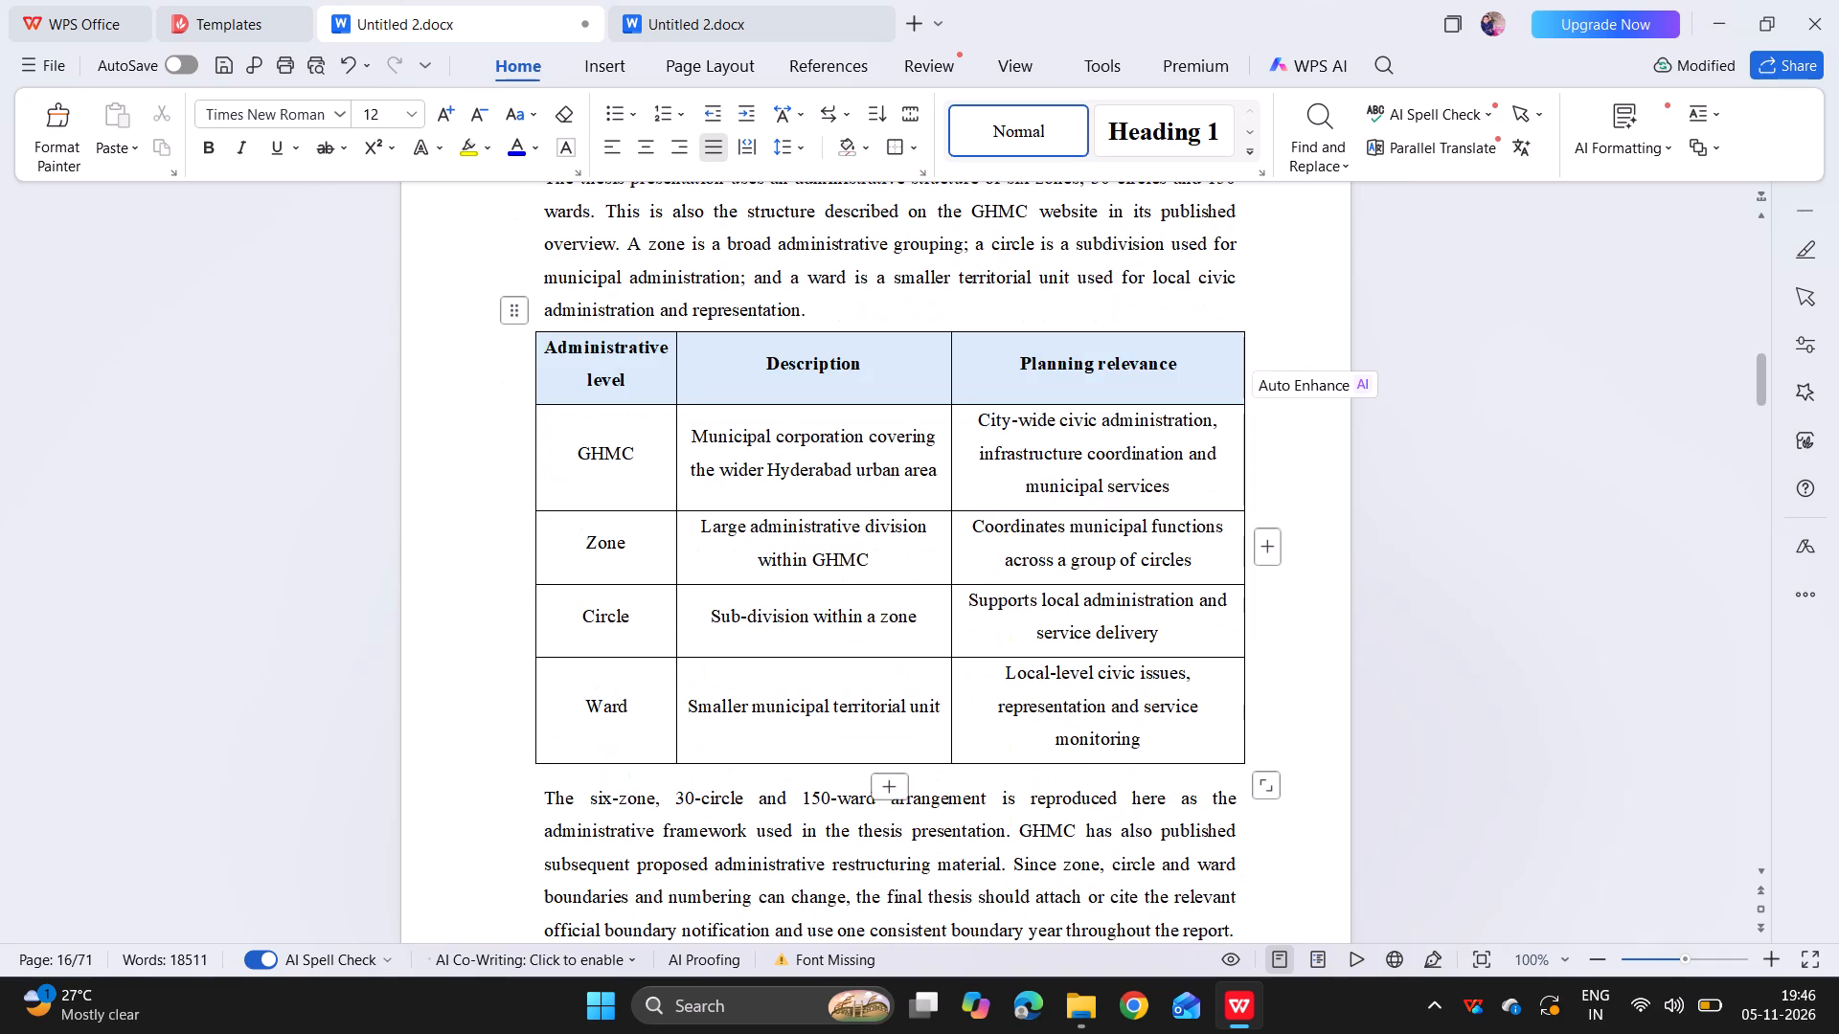
scroll(969, 471, "down", 1)
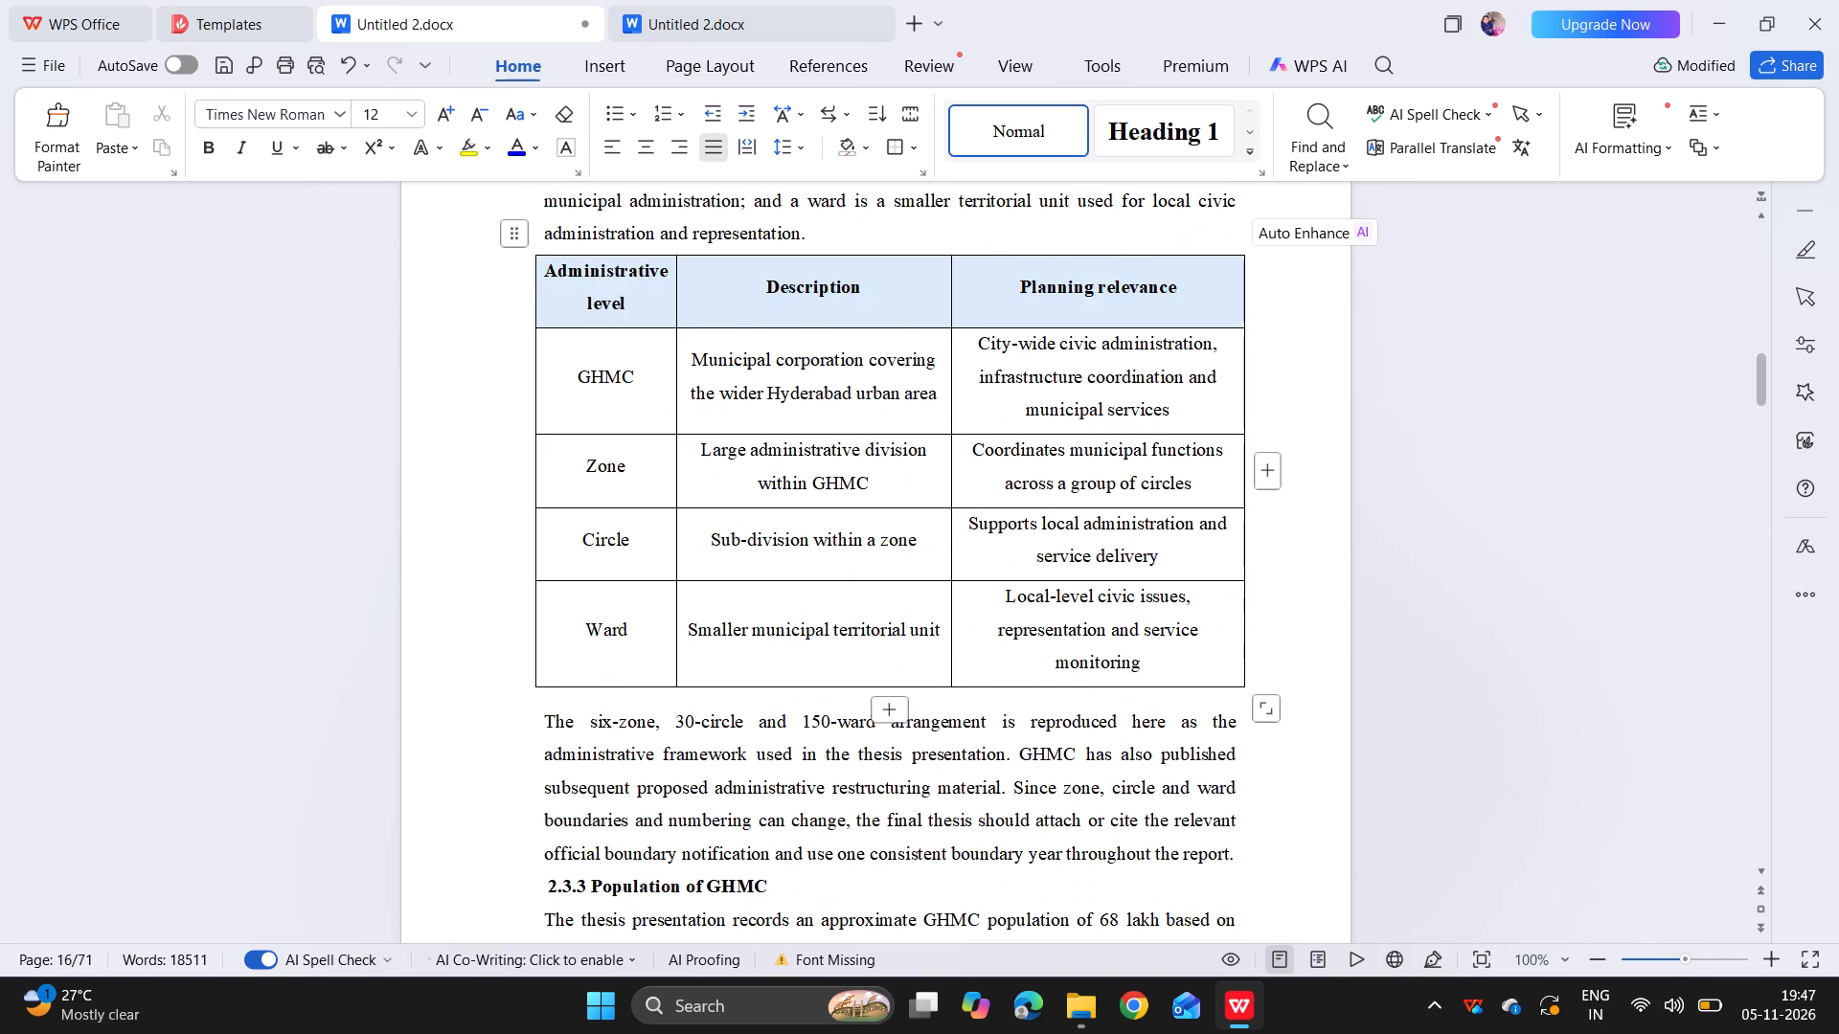
scroll(969, 471, "down", 4)
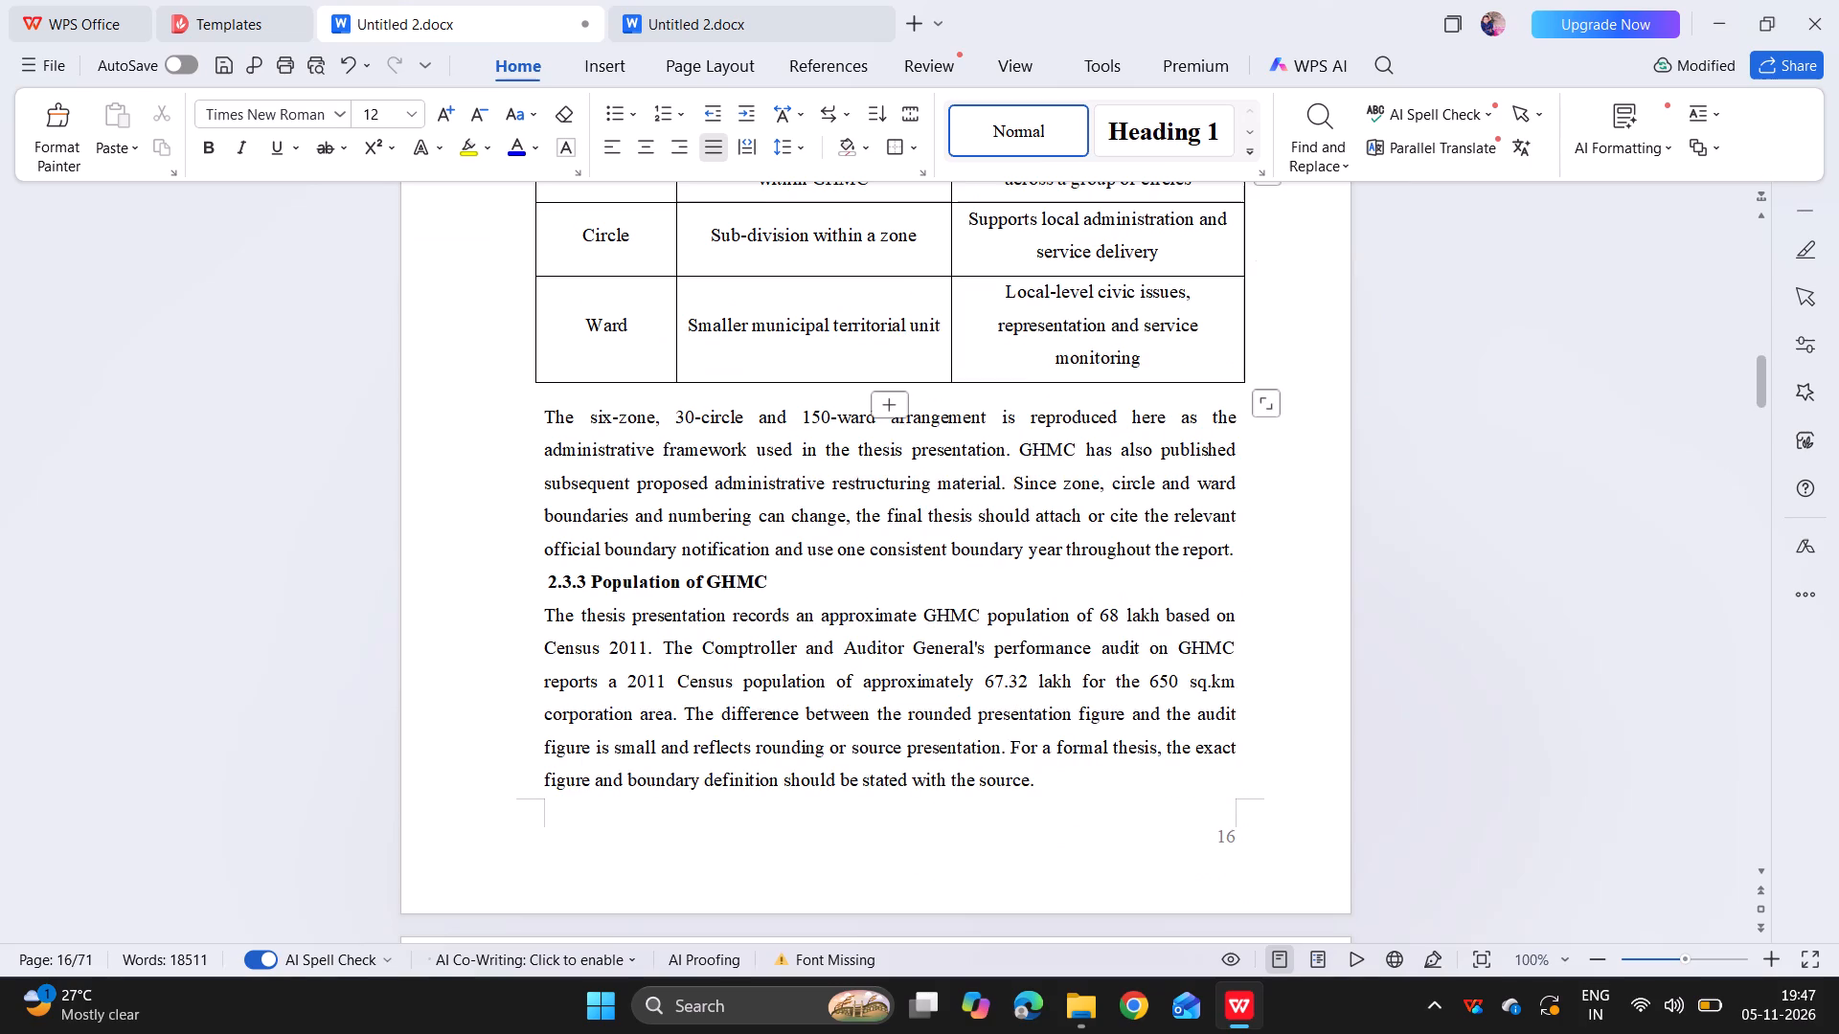
scroll(949, 485, "down", 2)
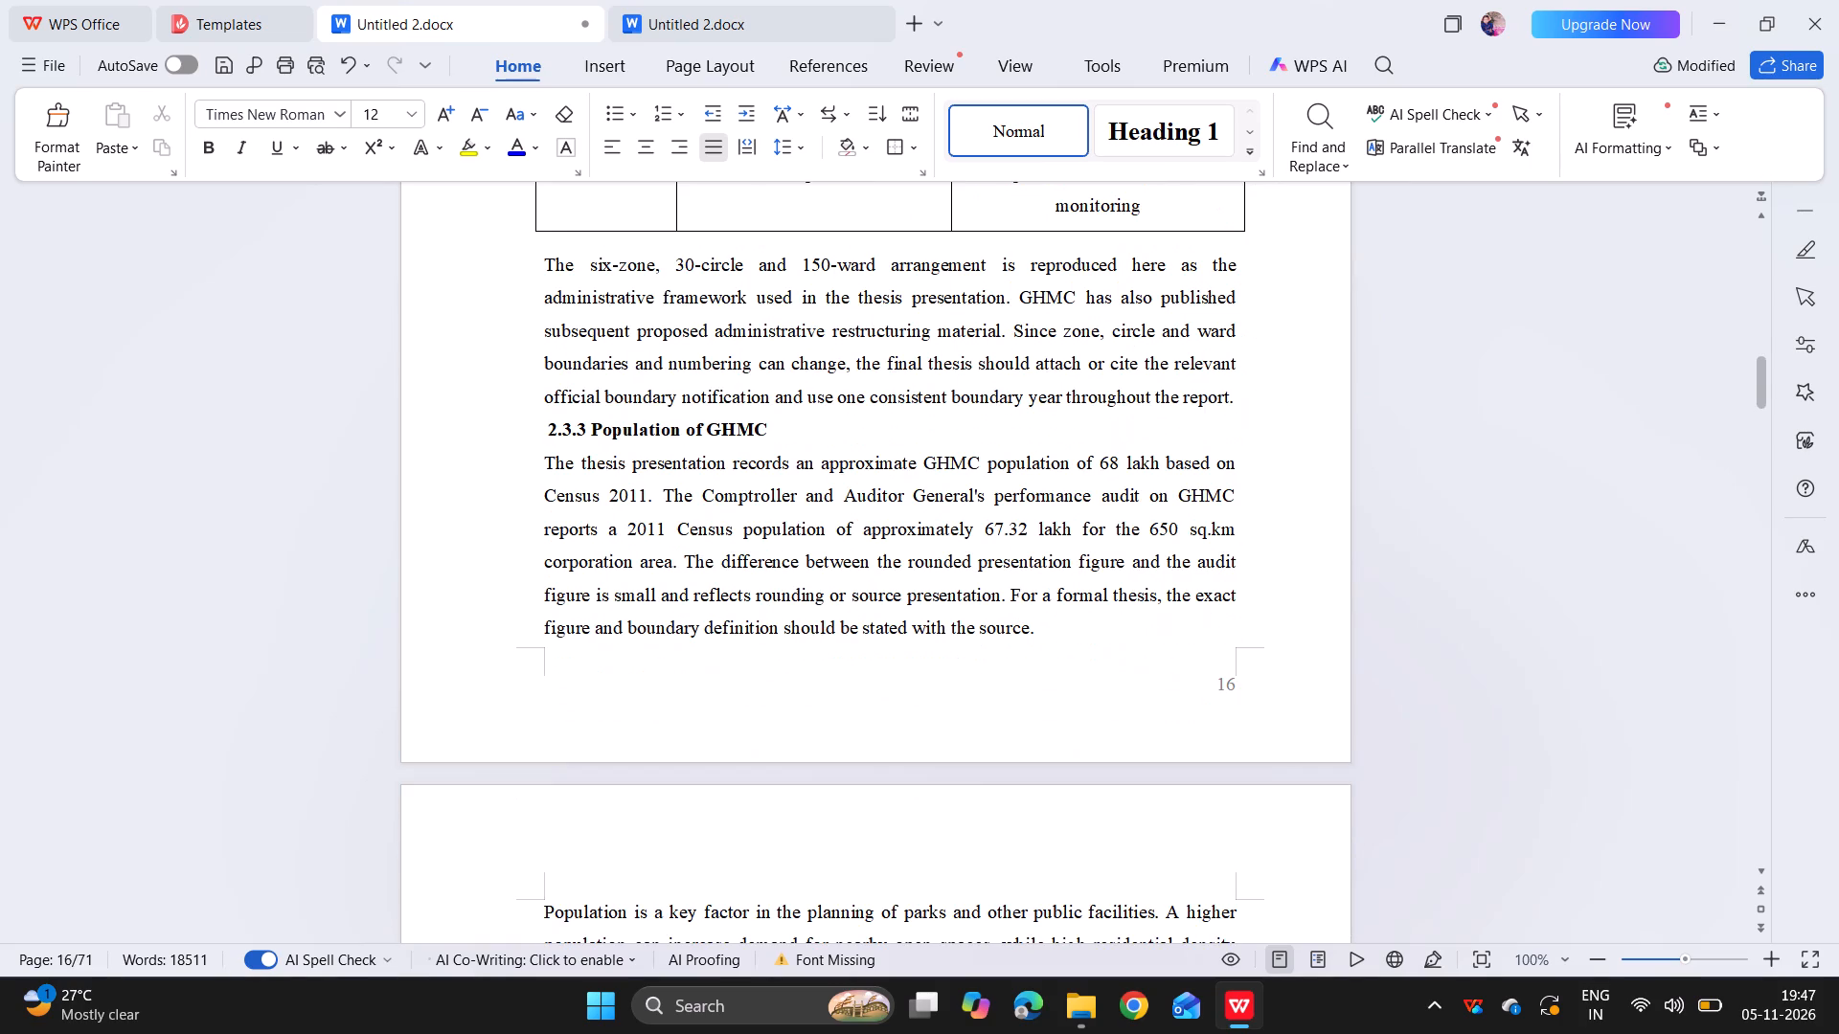
scroll(917, 503, "down", 3)
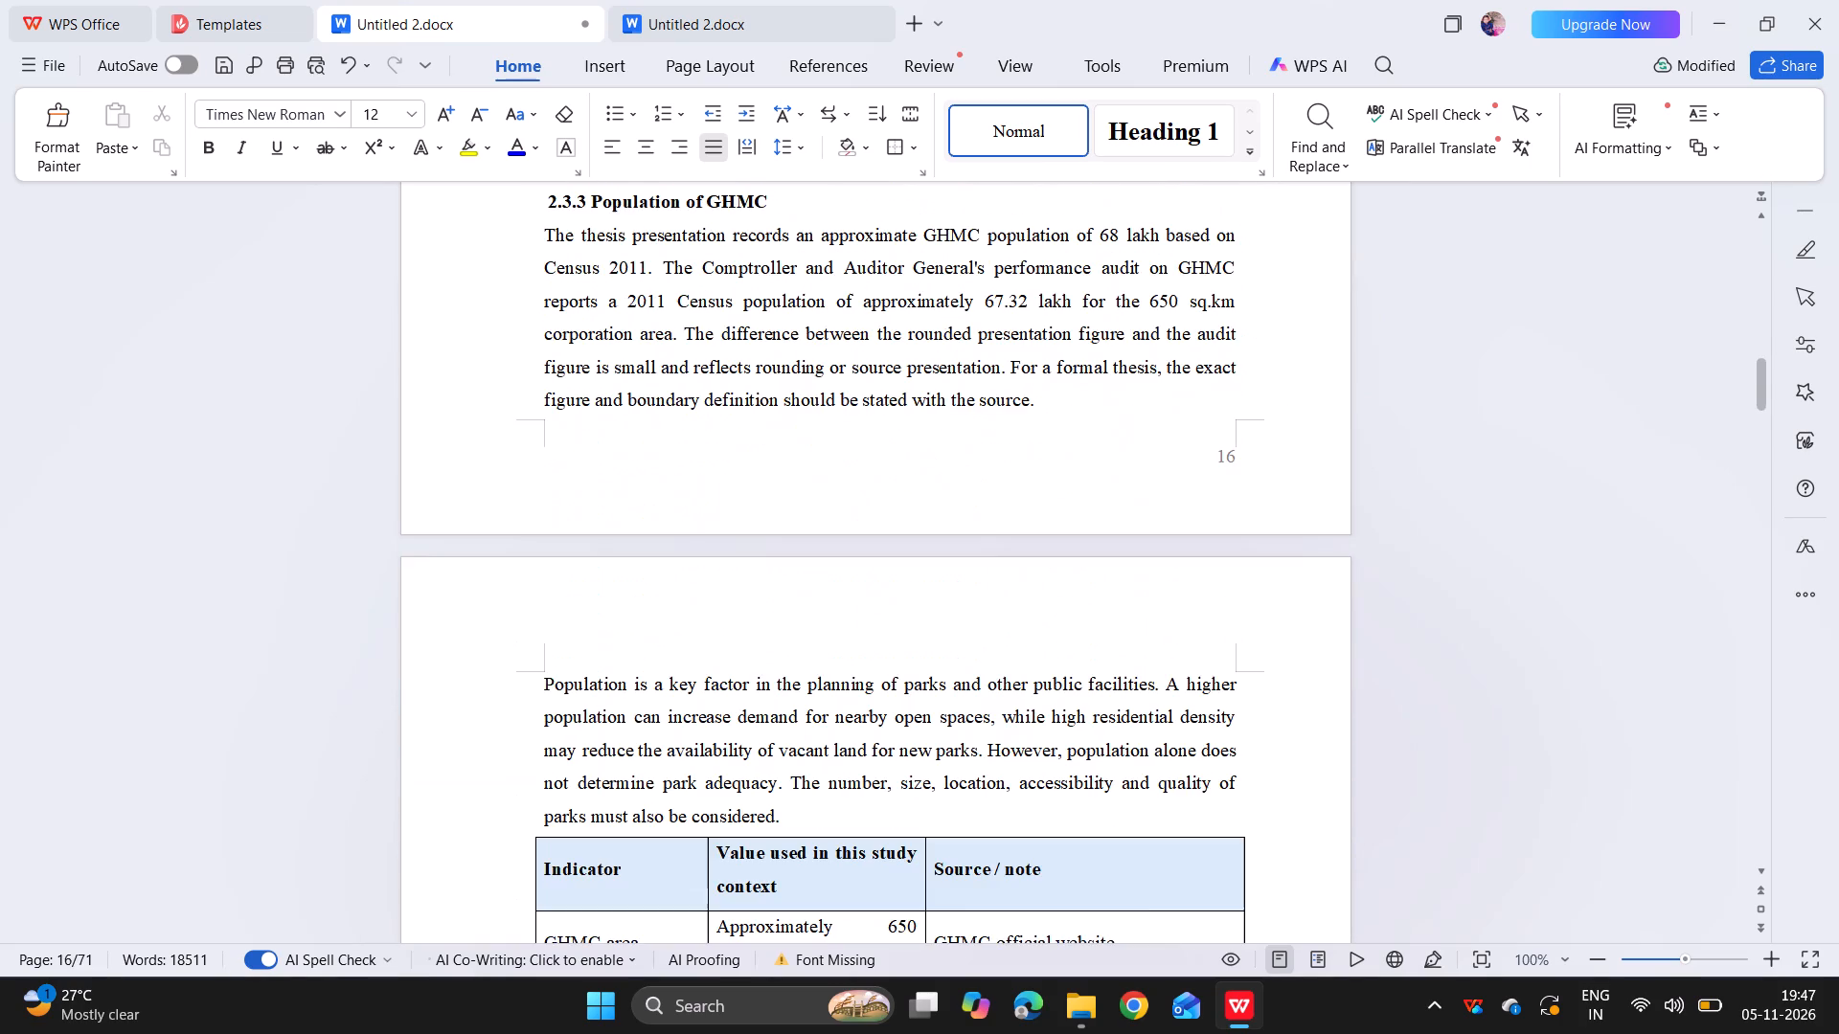
scroll(919, 500, "down", 5)
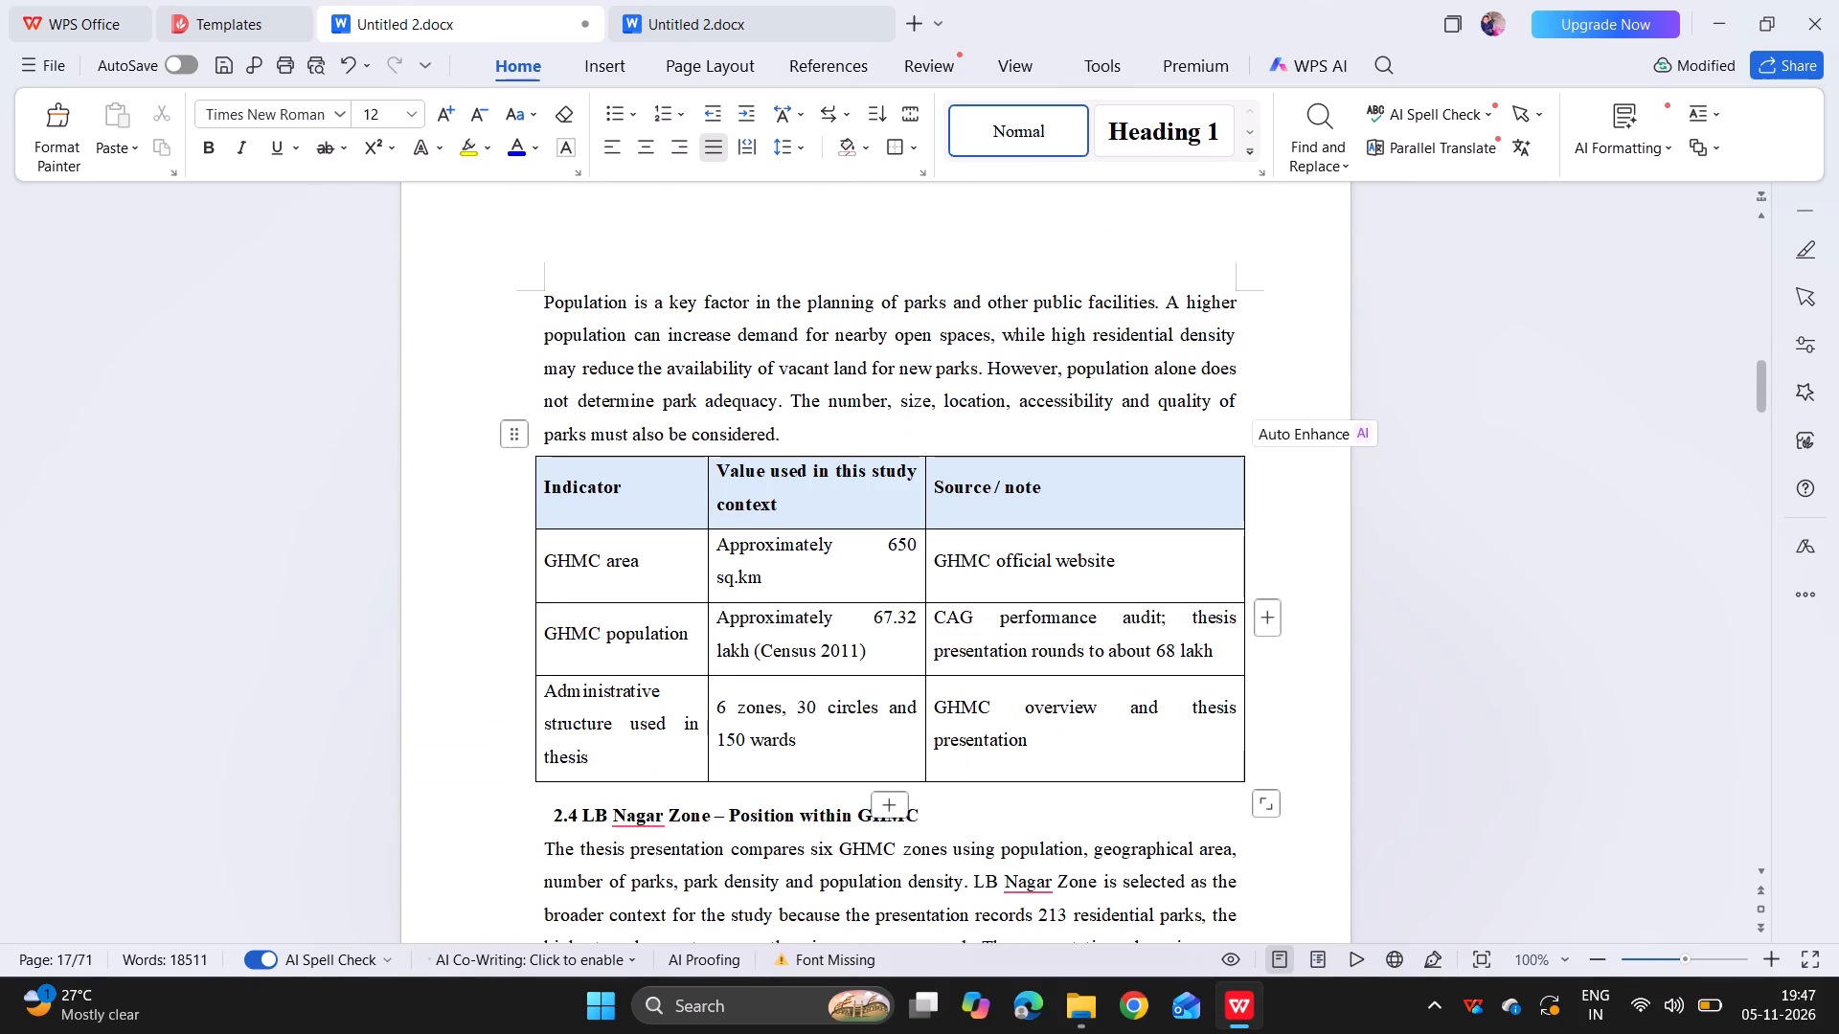
Review section 2.4 LB Nagar Zone, including the zone comparison and park distribution tables, for remaining "Circle 13" mentions.
scroll(874, 528, "down", 6)
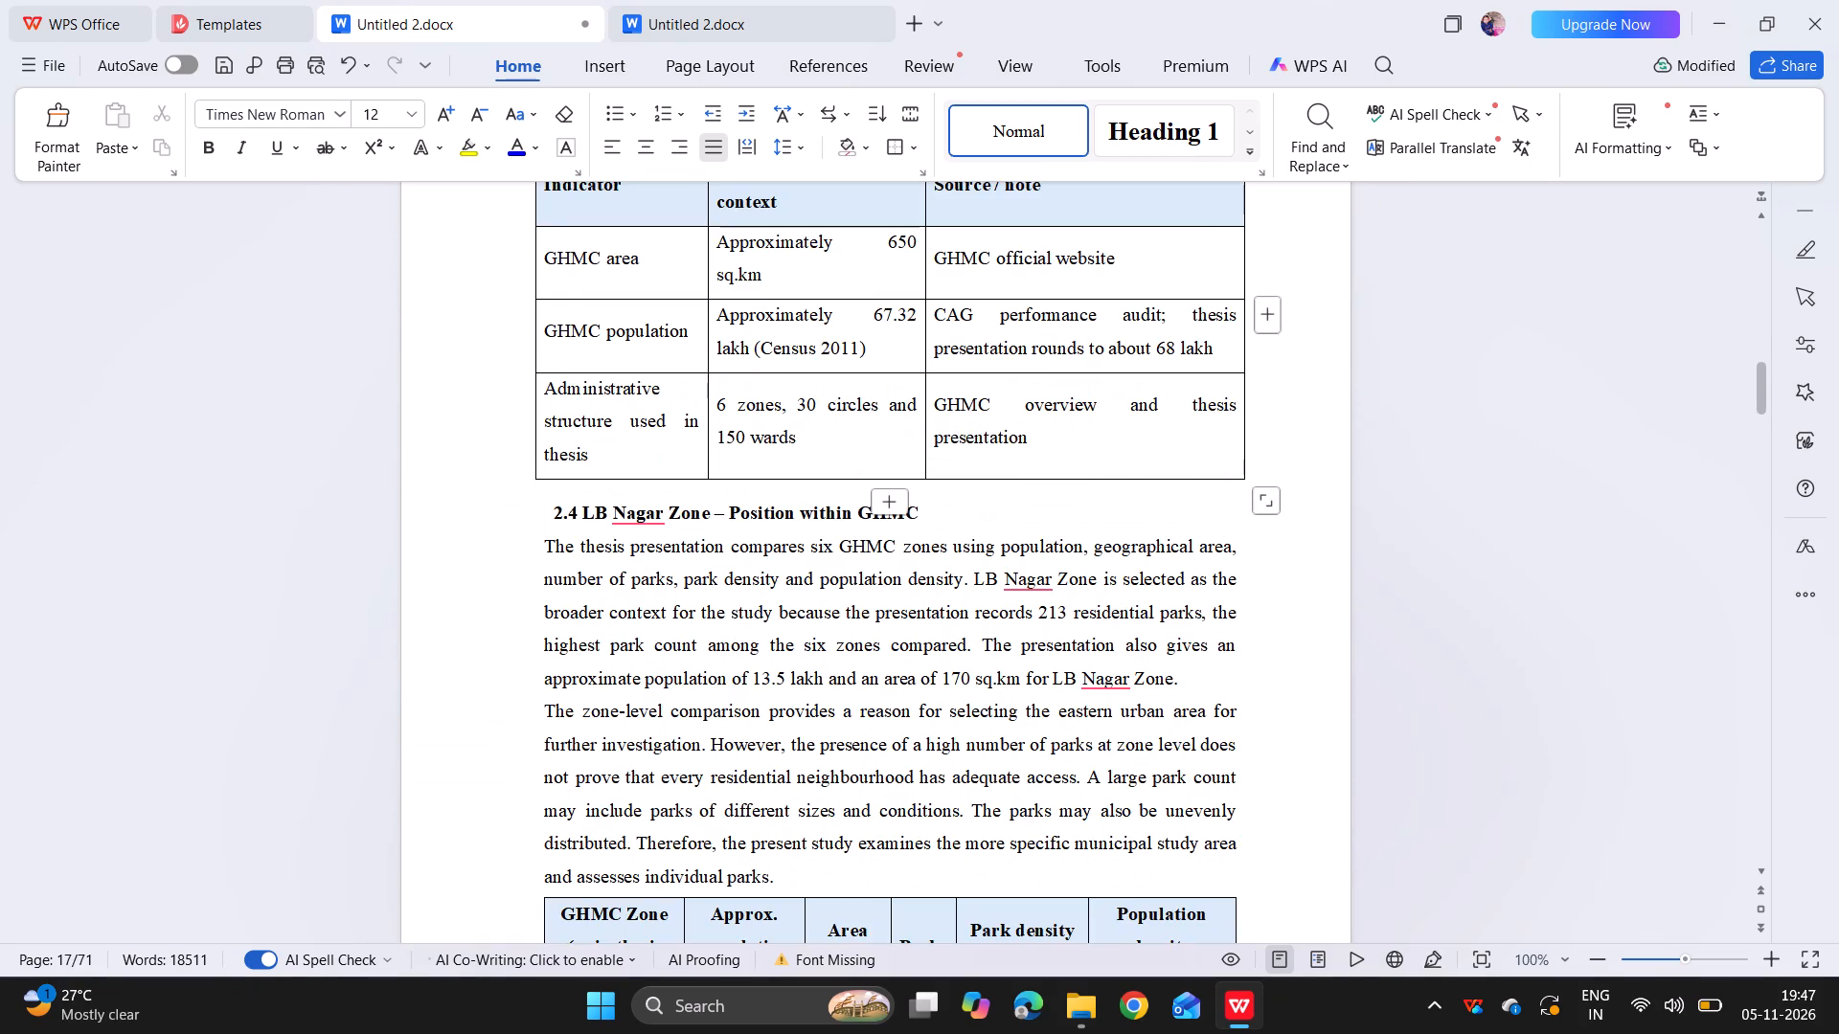
scroll(874, 529, "down", 2)
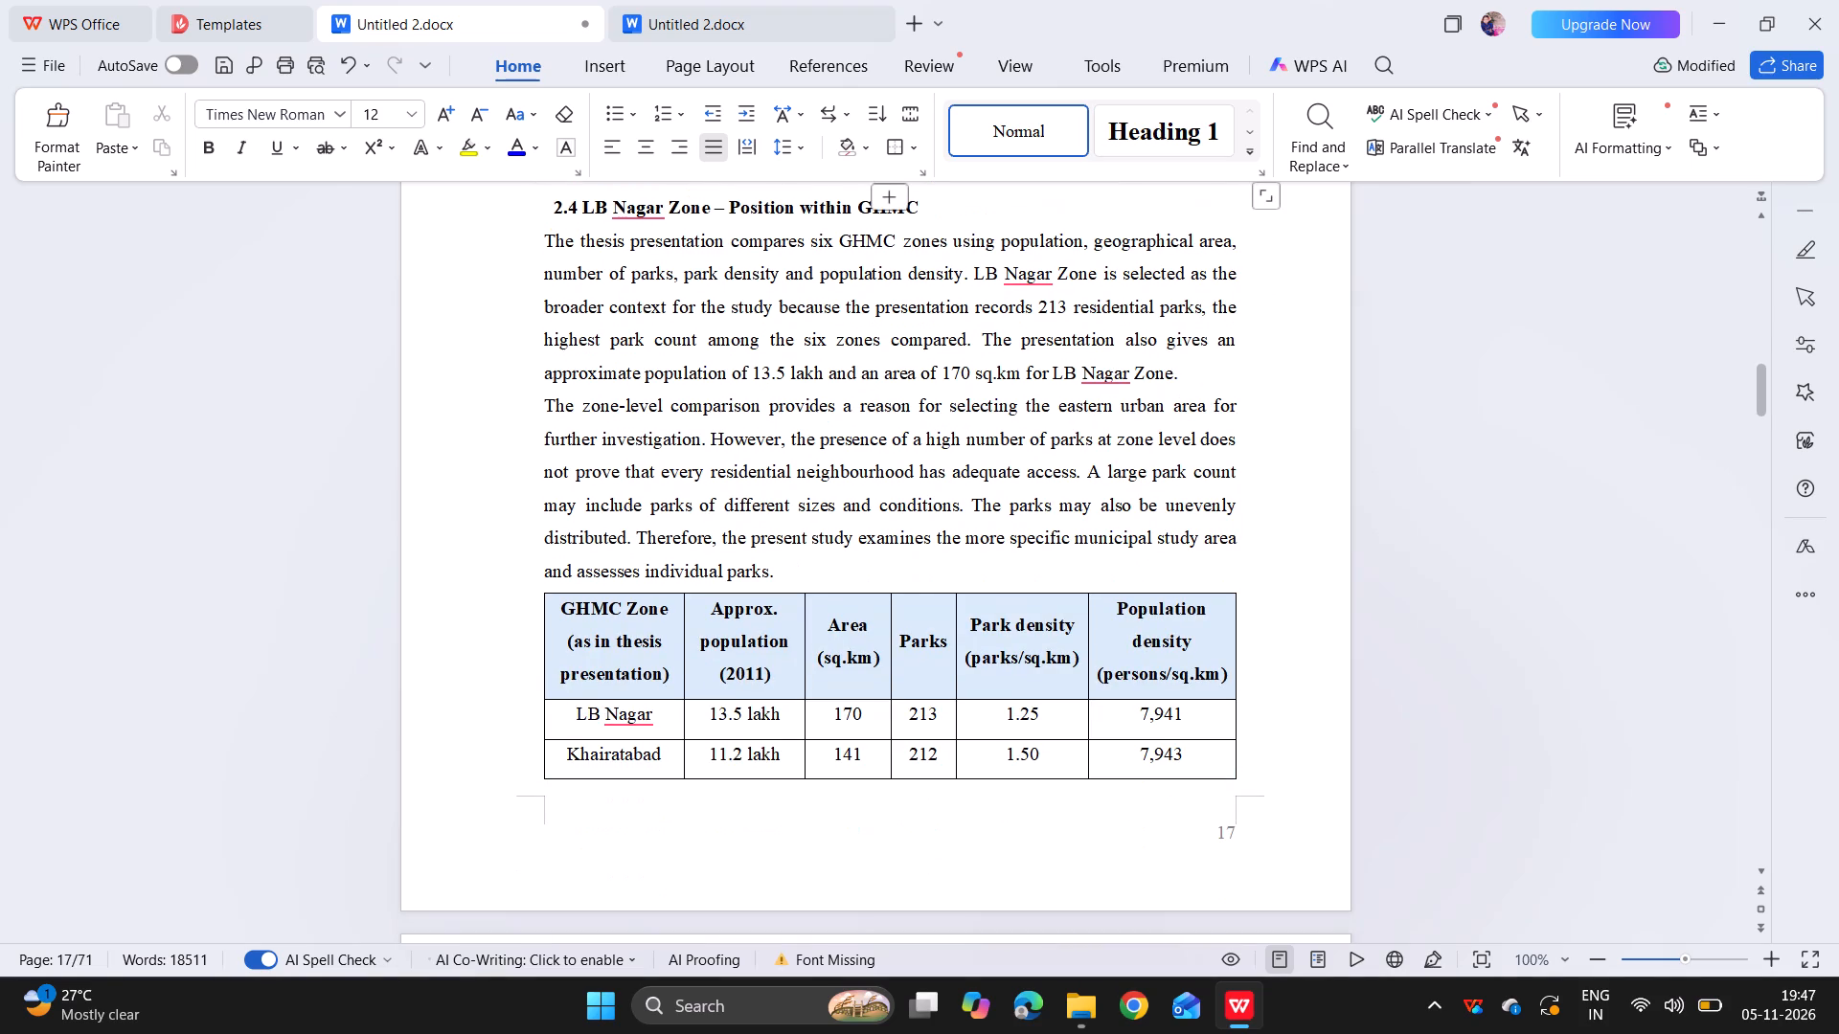
scroll(874, 529, "down", 5)
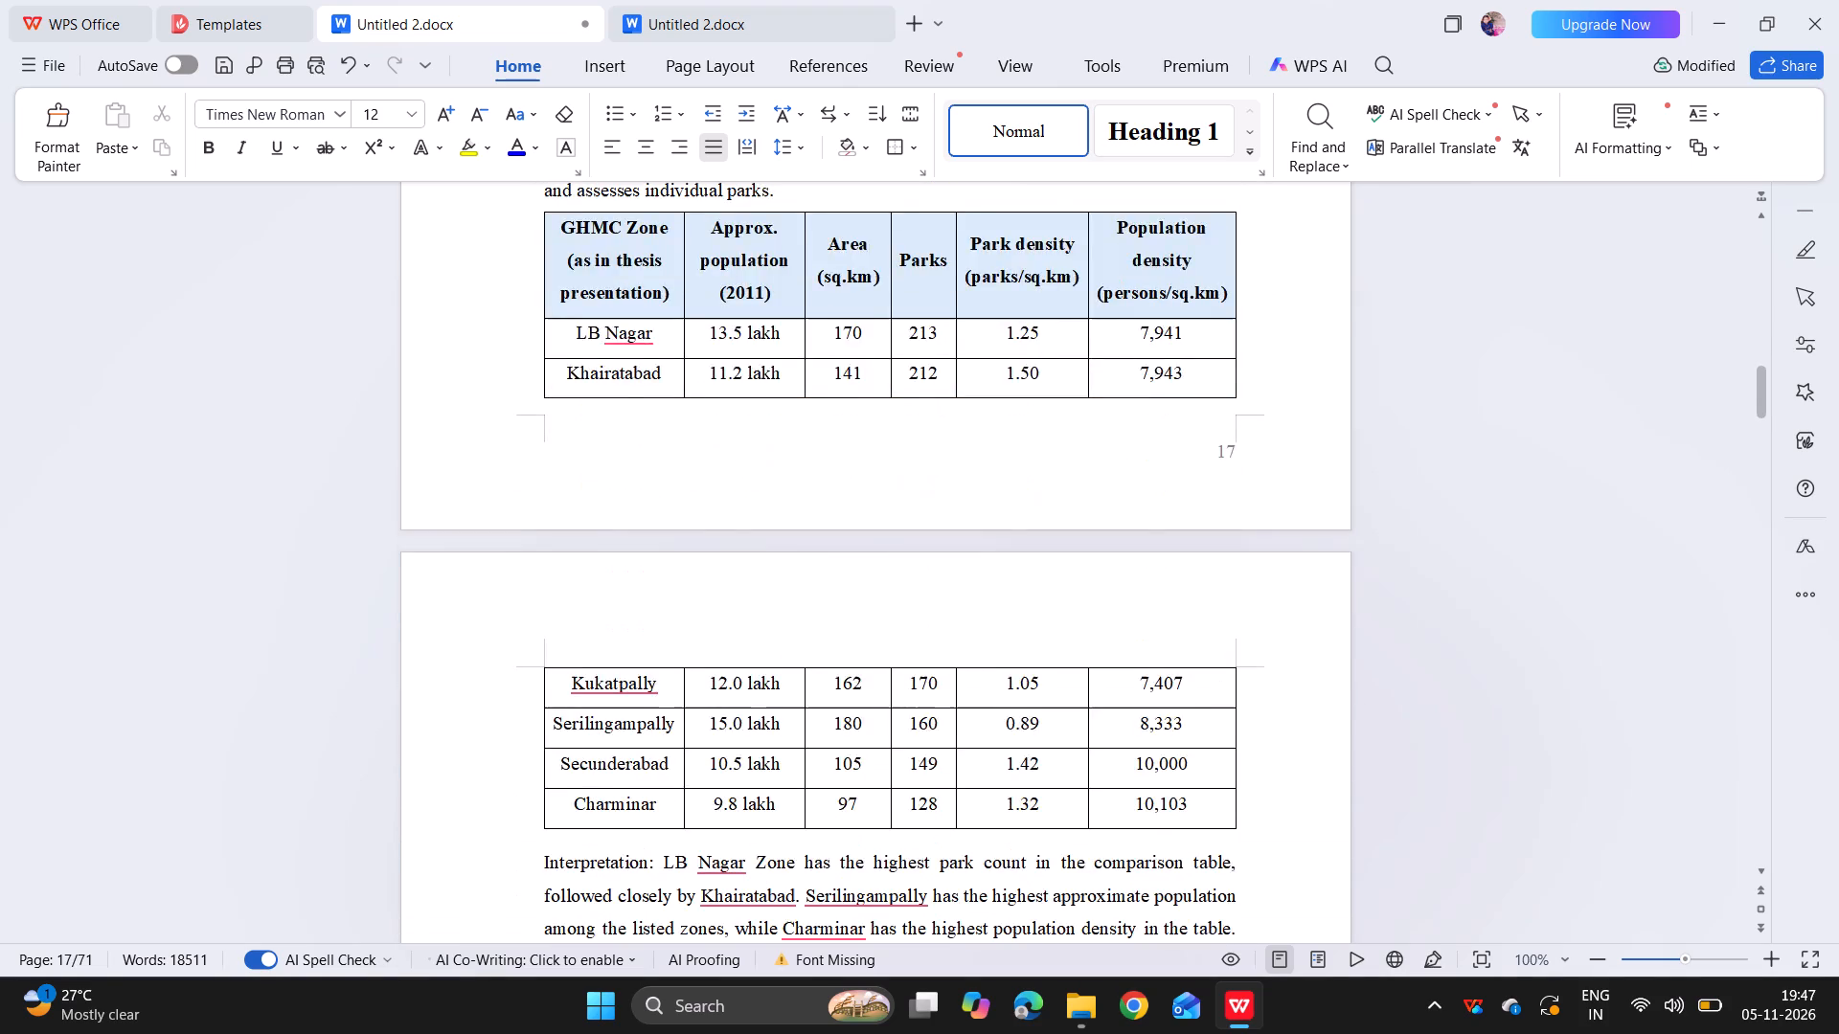
scroll(874, 529, "down", 10)
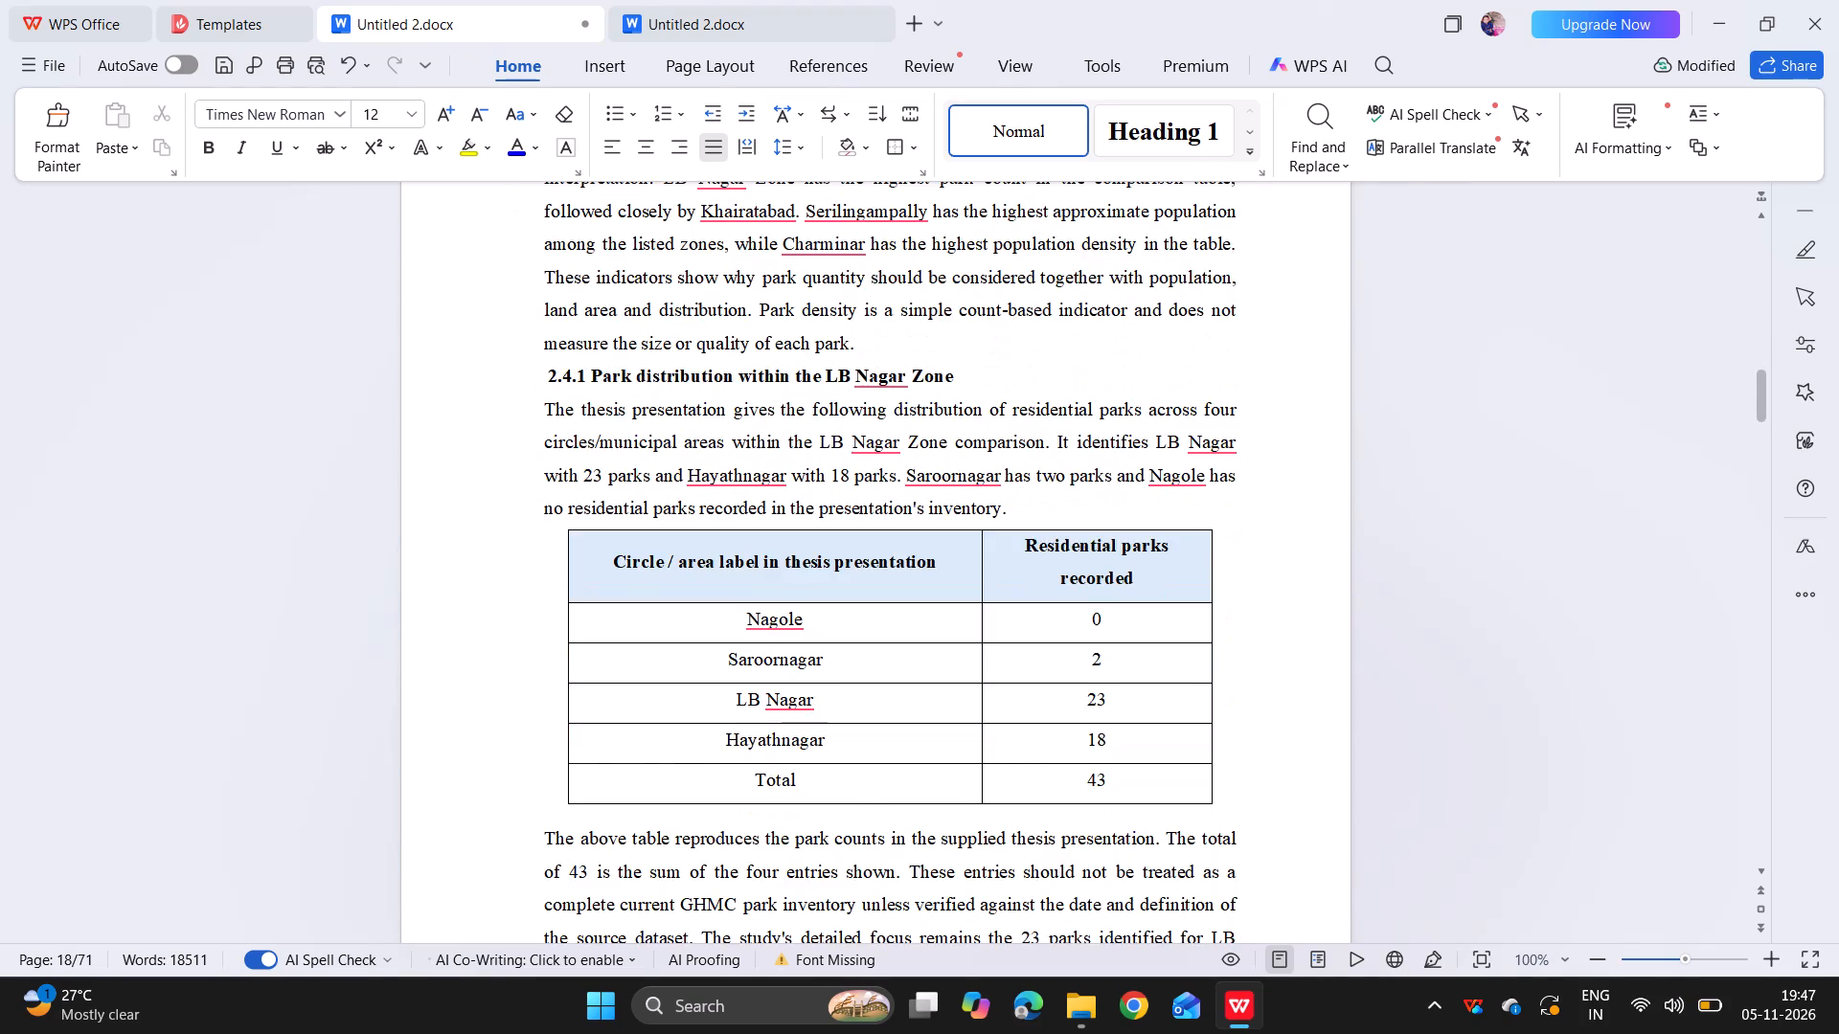
scroll(874, 529, "down", 7)
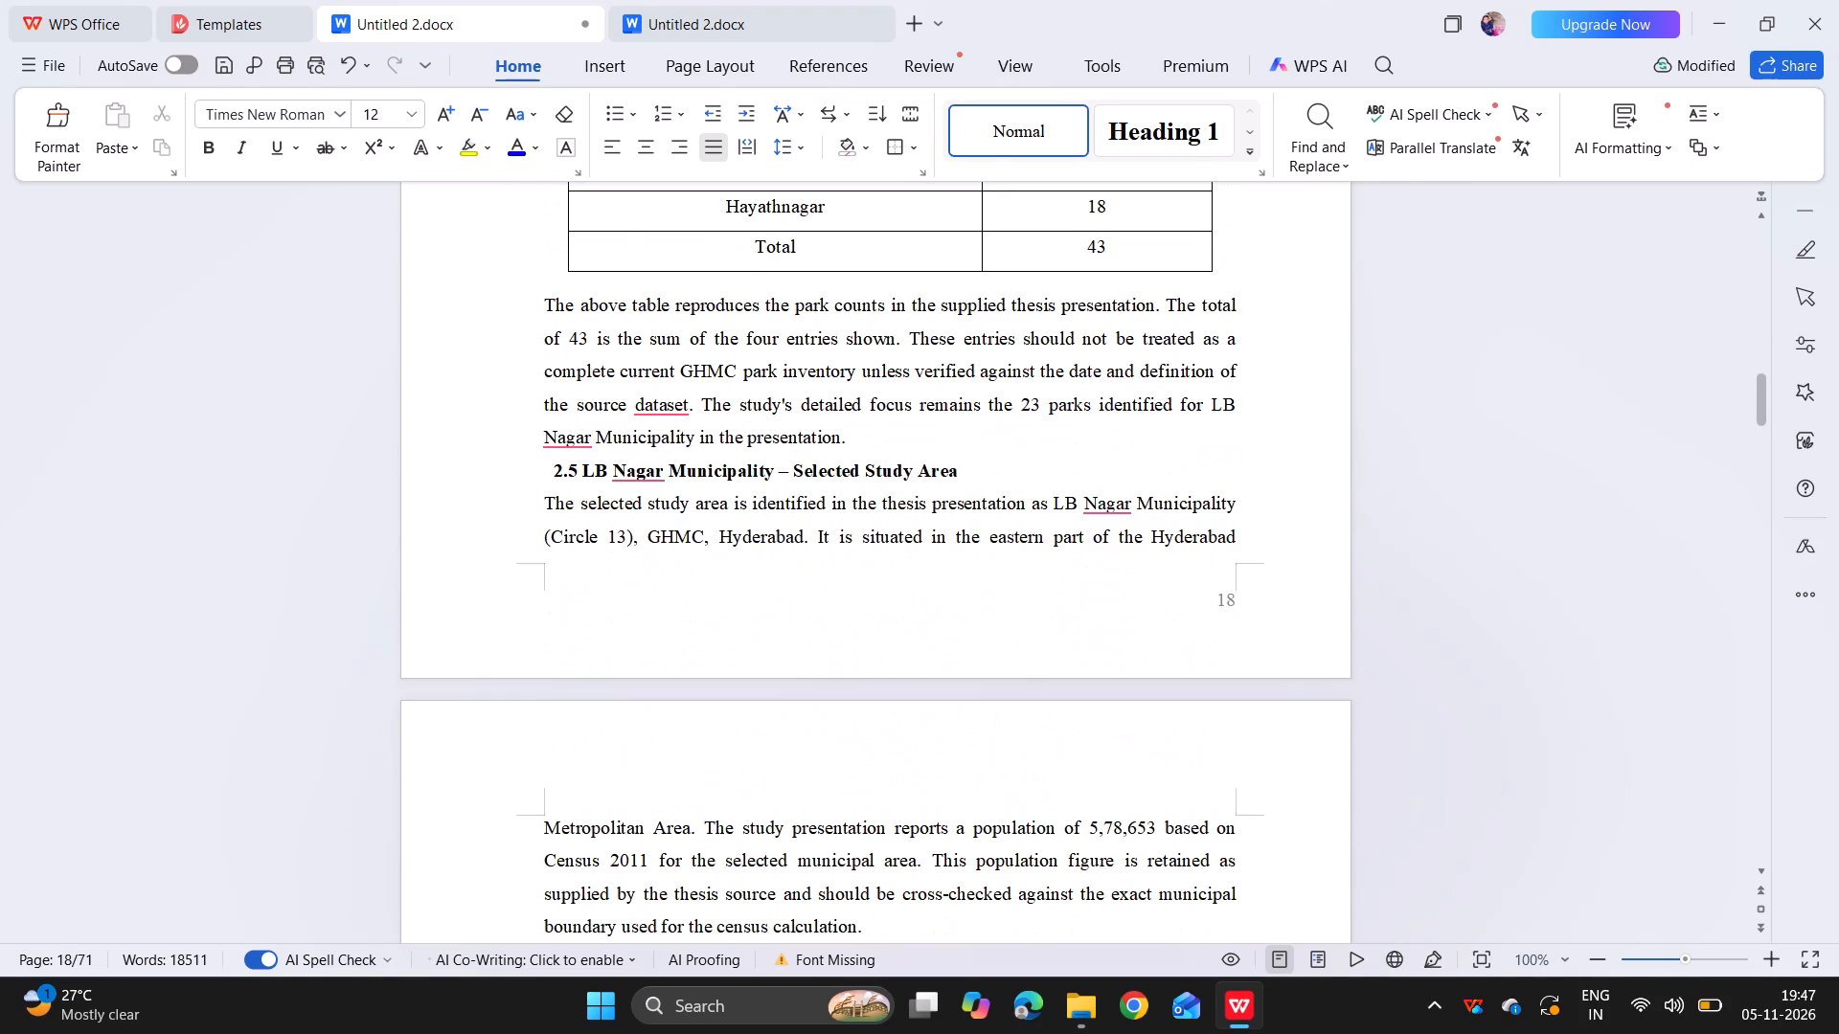
Delete "(Circle 13)" and the space before it after "LB Nagar Municipality" in the first paragraph of section 2.5, keeping the comma.
scroll(874, 529, "down", 2)
scroll(779, 490, "up", 2)
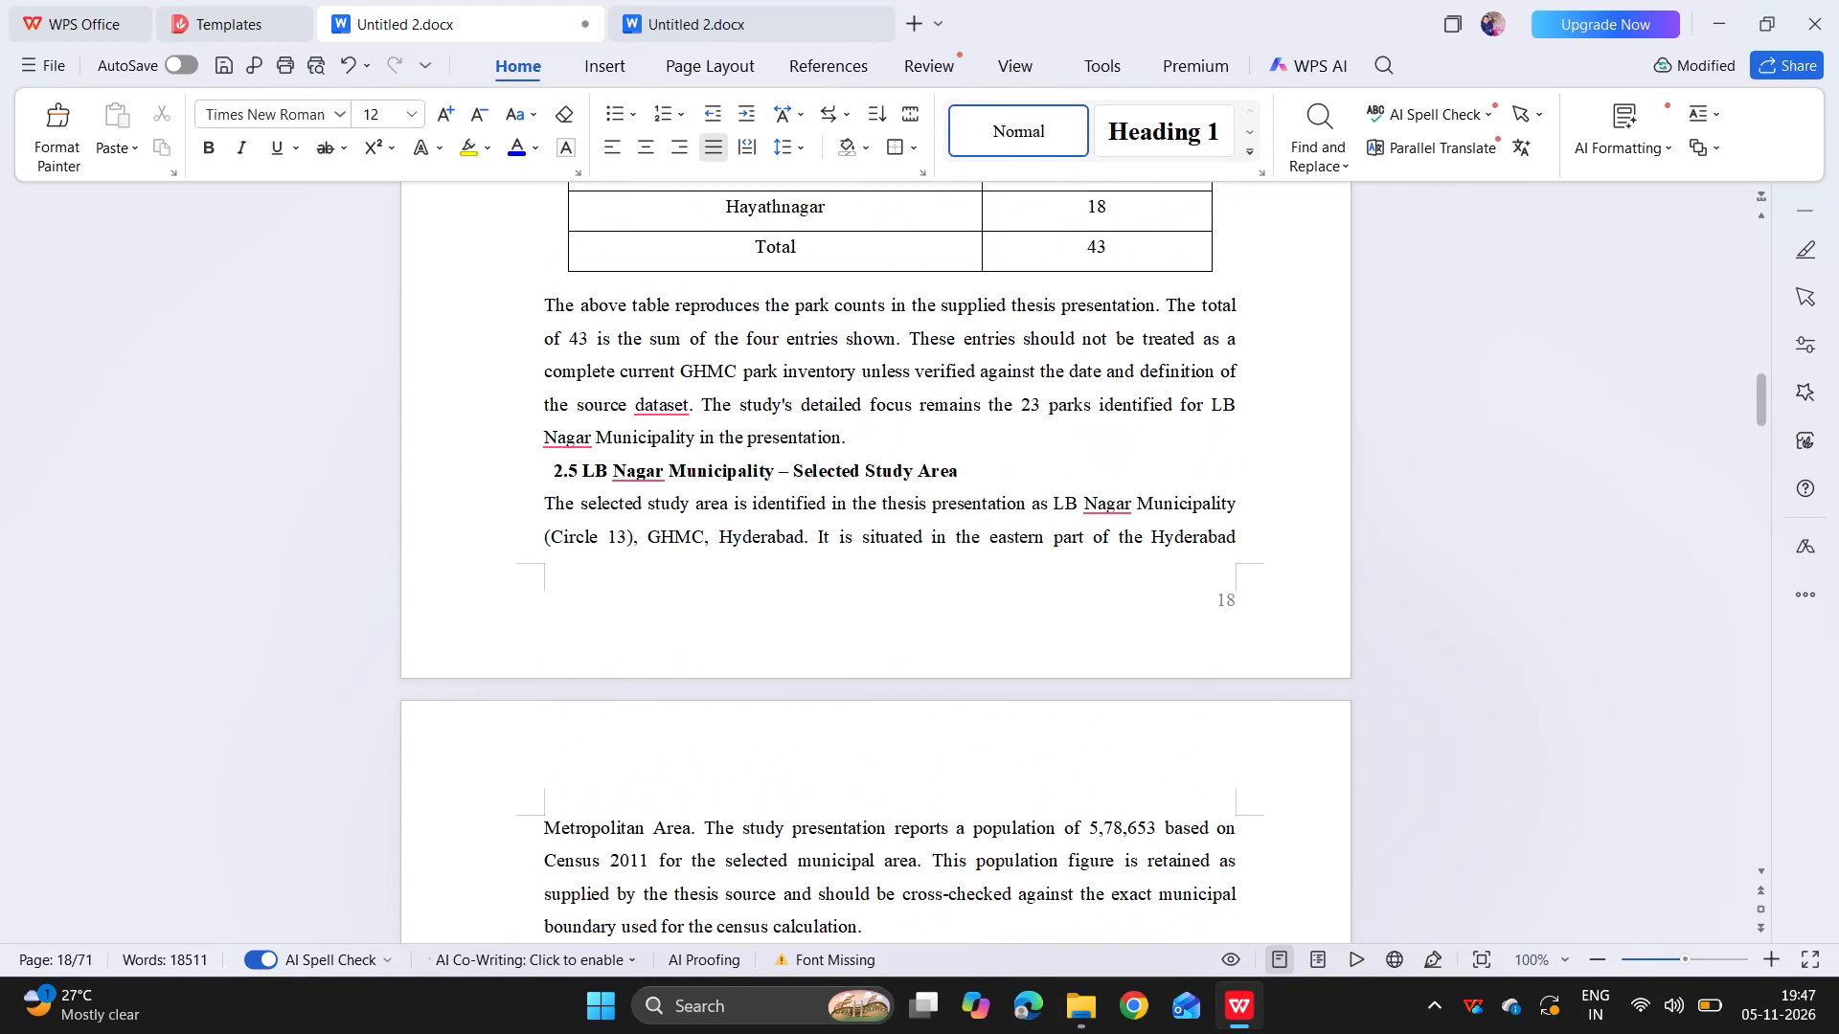
left_click(634, 539)
key("BackSpace")
key("BackSpace")
key("BackSpace")
key("BackSpace")
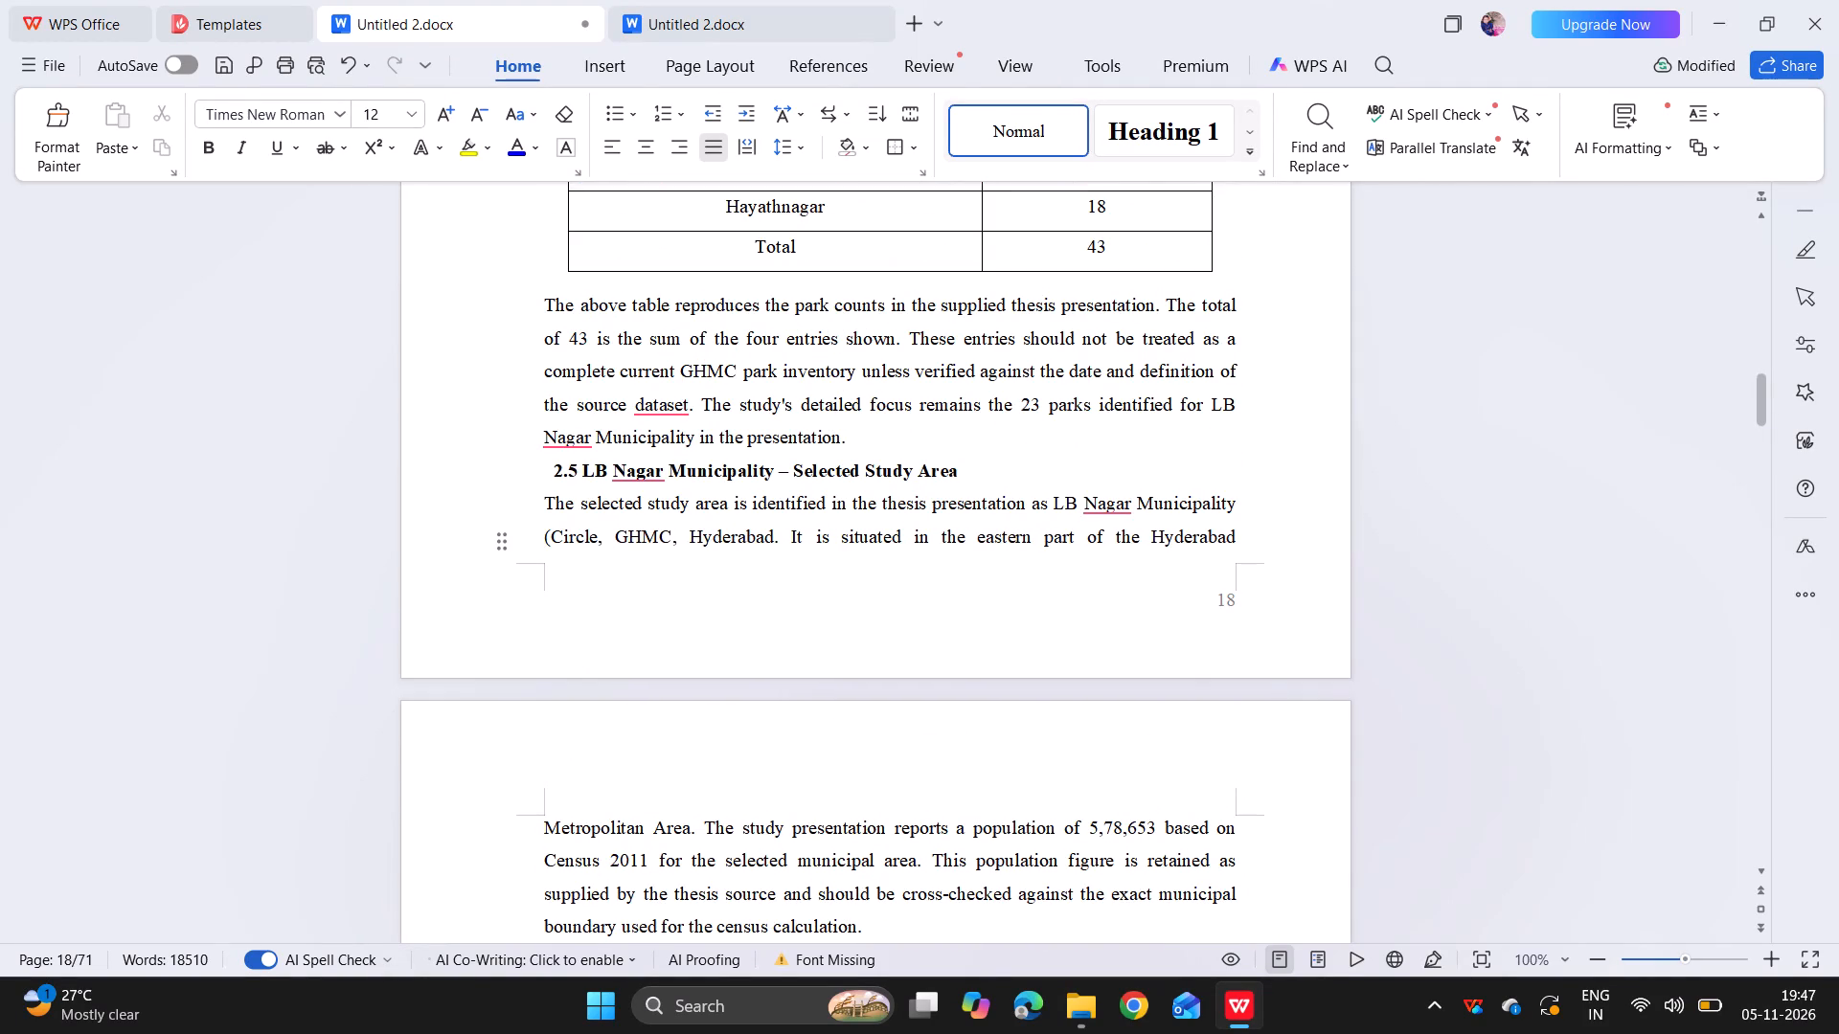
key("BackSpace")
key("BackSpace")
key("BackSpace")
key("BackSpace")
key("BackSpace")
key("BackSpace")
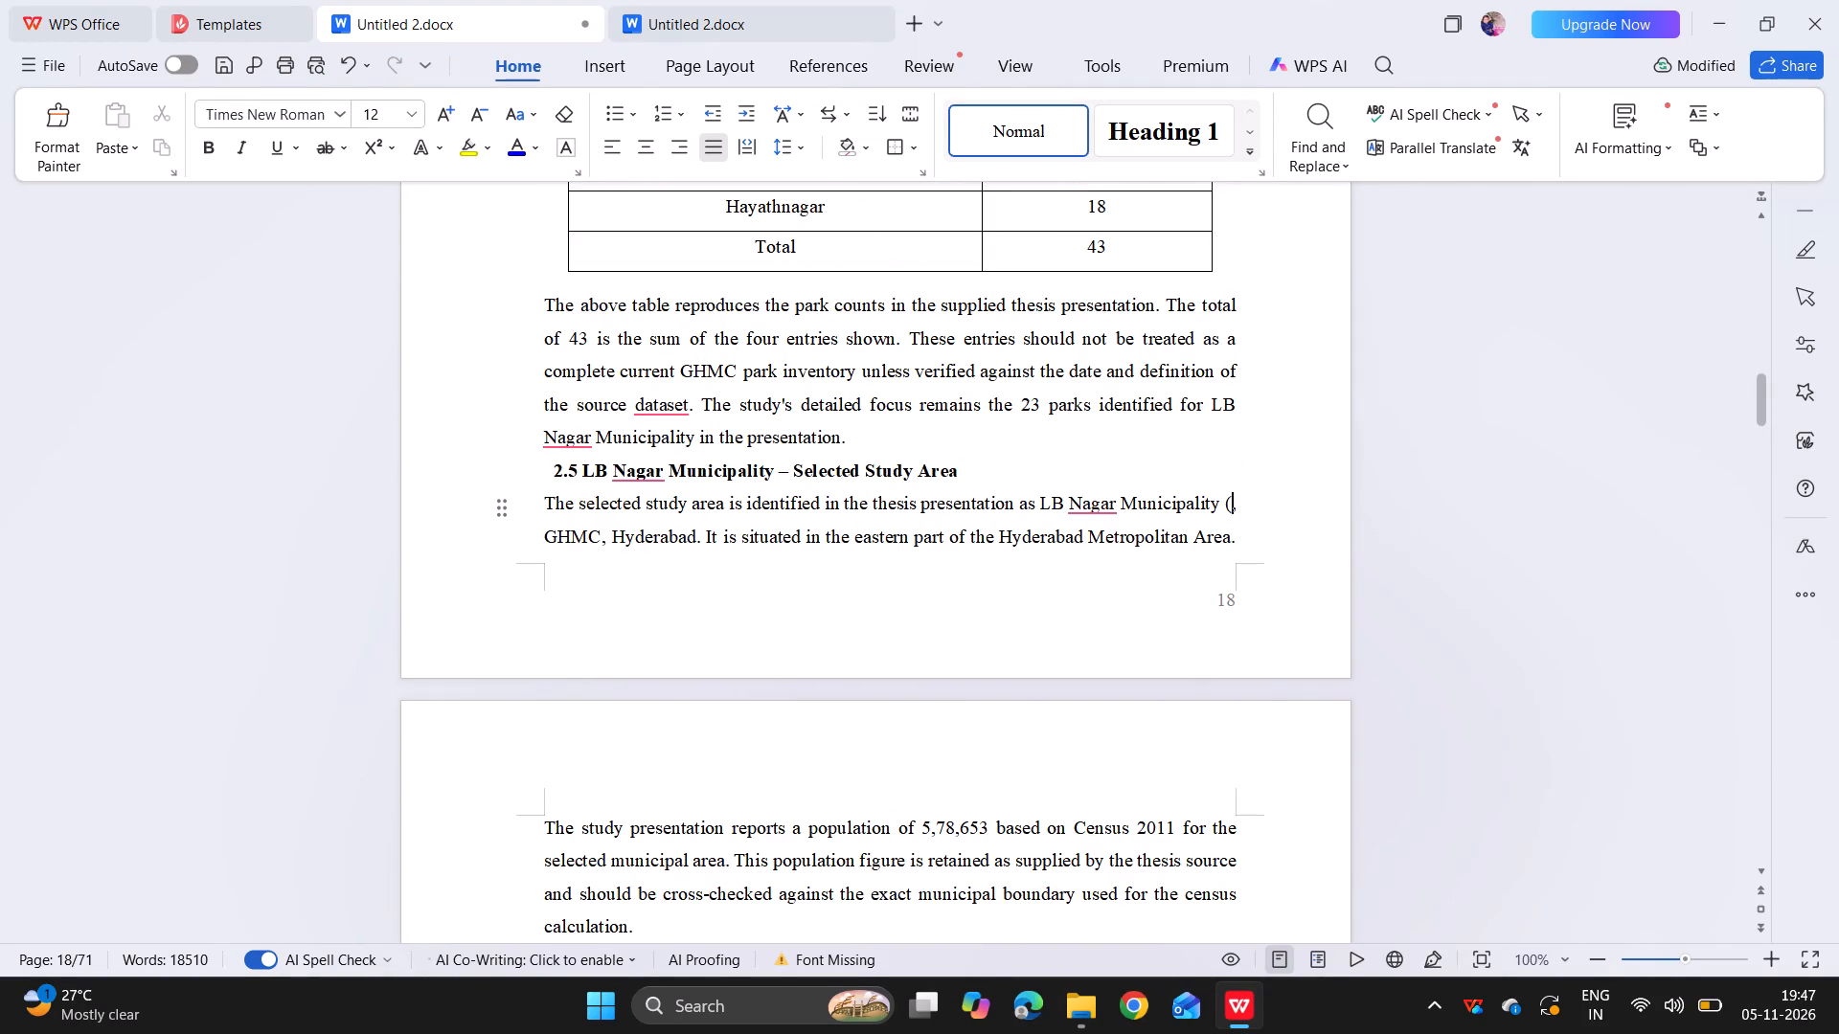
key("BackSpace")
key("BackSpace")
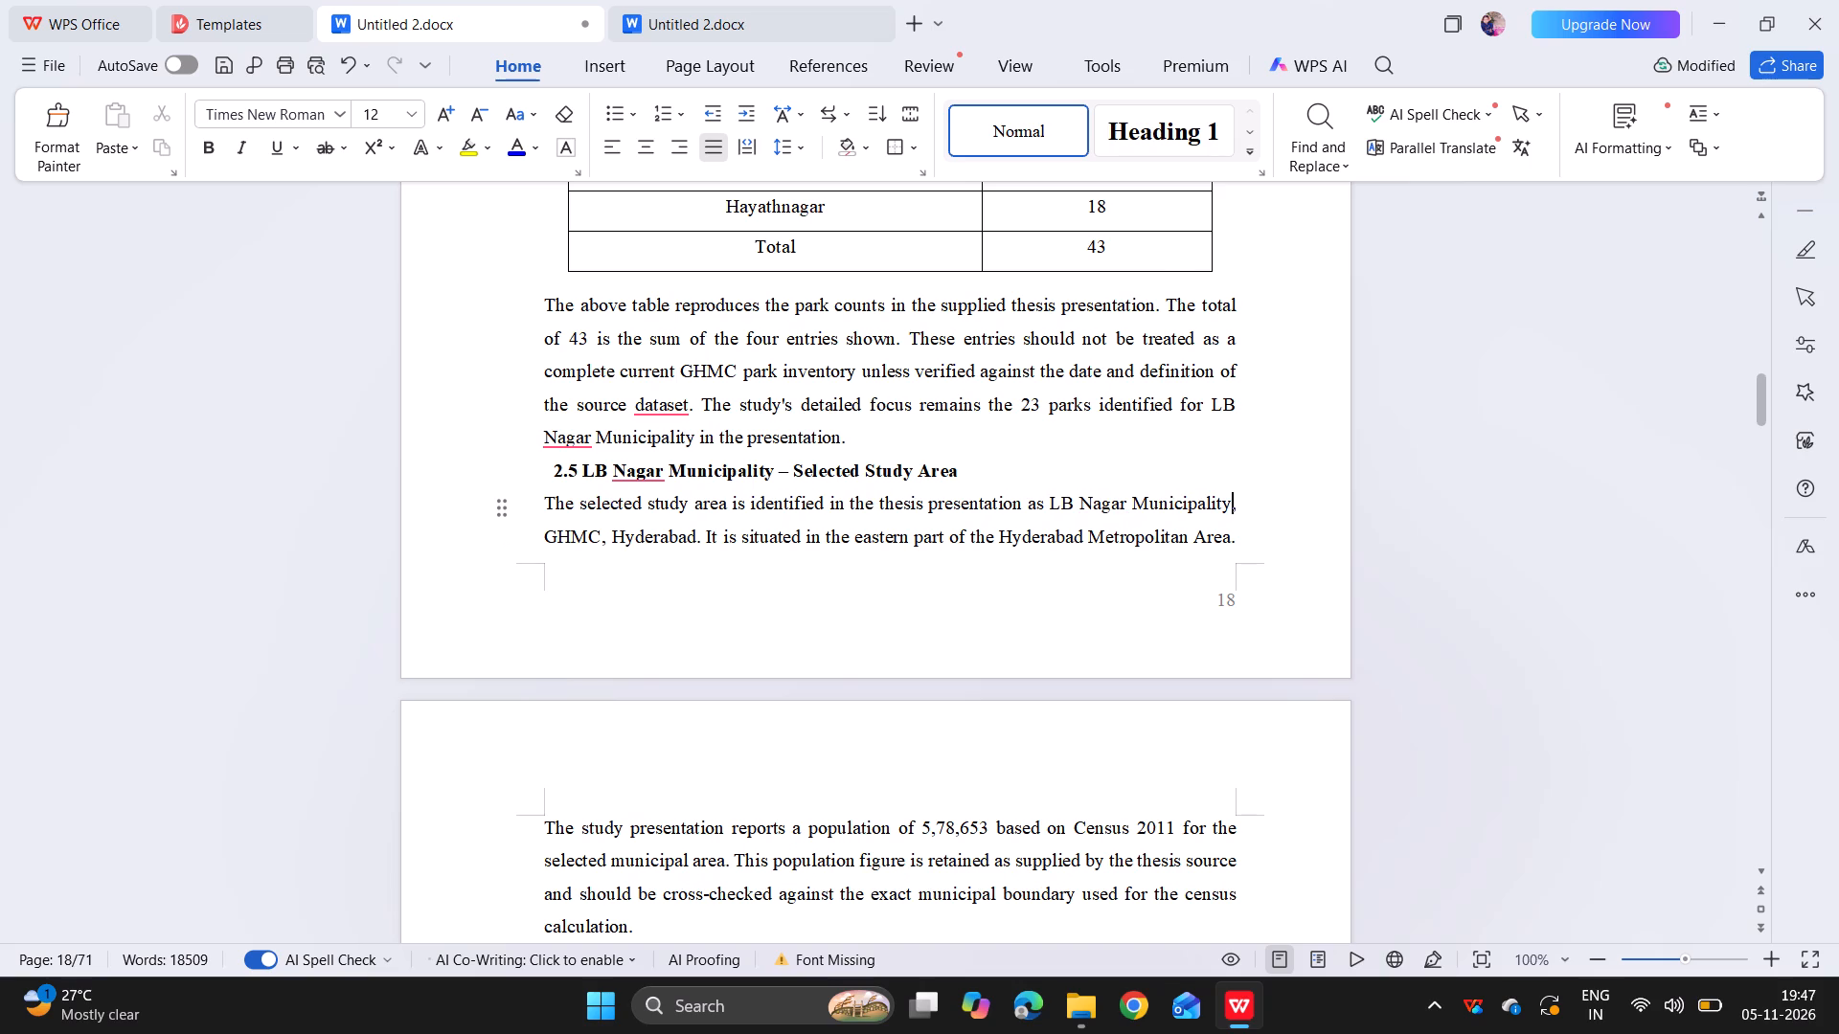
Review the rest of section 2.5 and section 2.6 Administrative Structure Relevant to the Study for further "Circle 13" mentions.
scroll(658, 552, "down", 5)
scroll(833, 526, "down", 1)
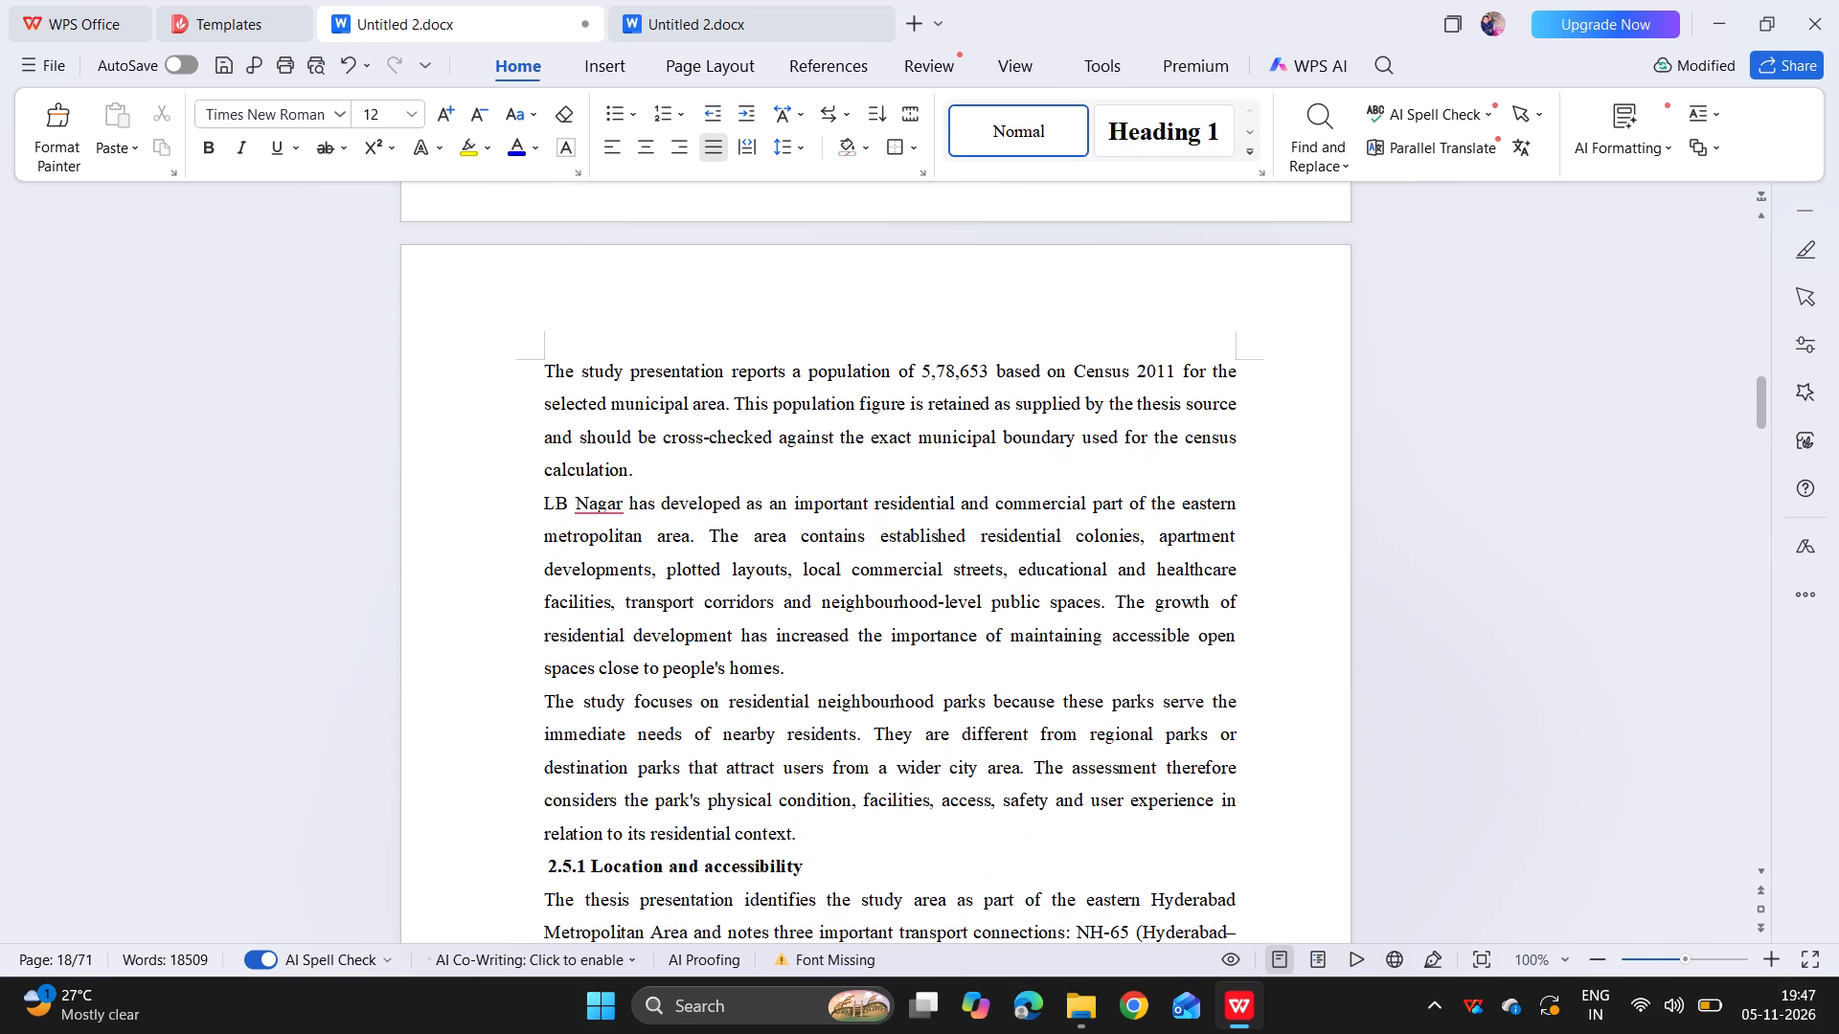
scroll(834, 527, "down", 4)
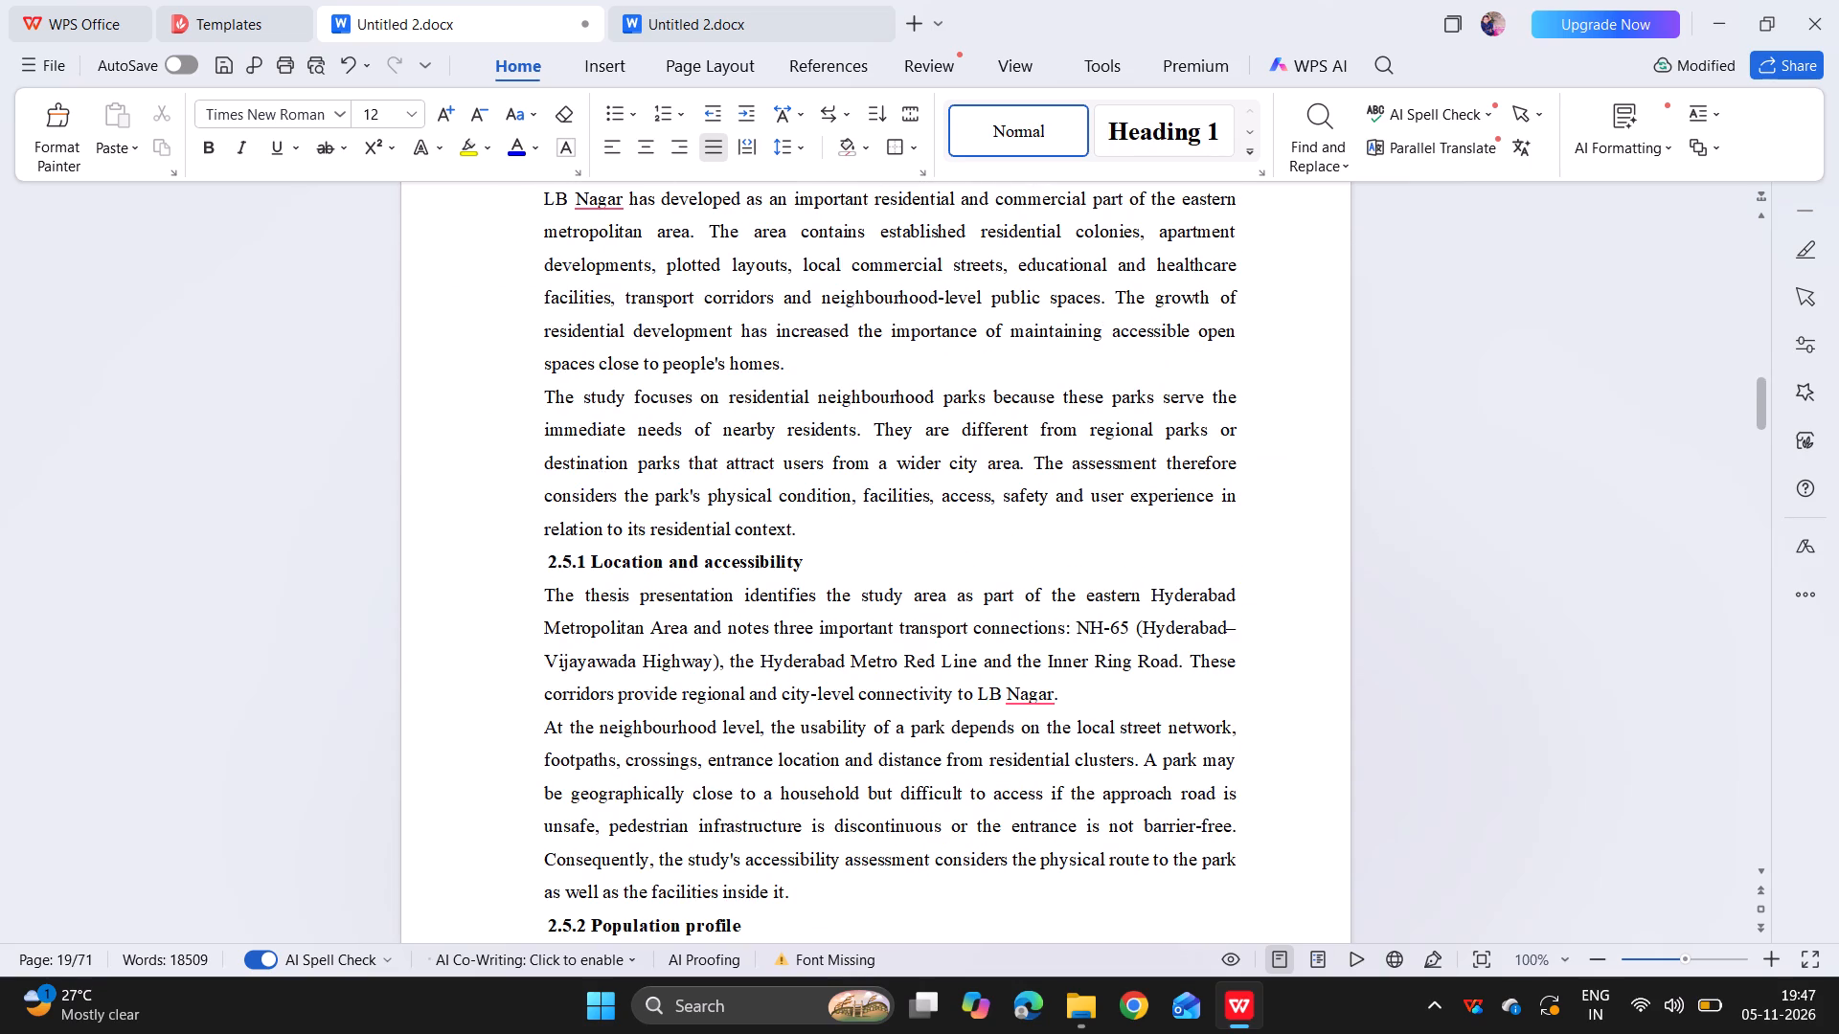
scroll(1025, 546, "down", 5)
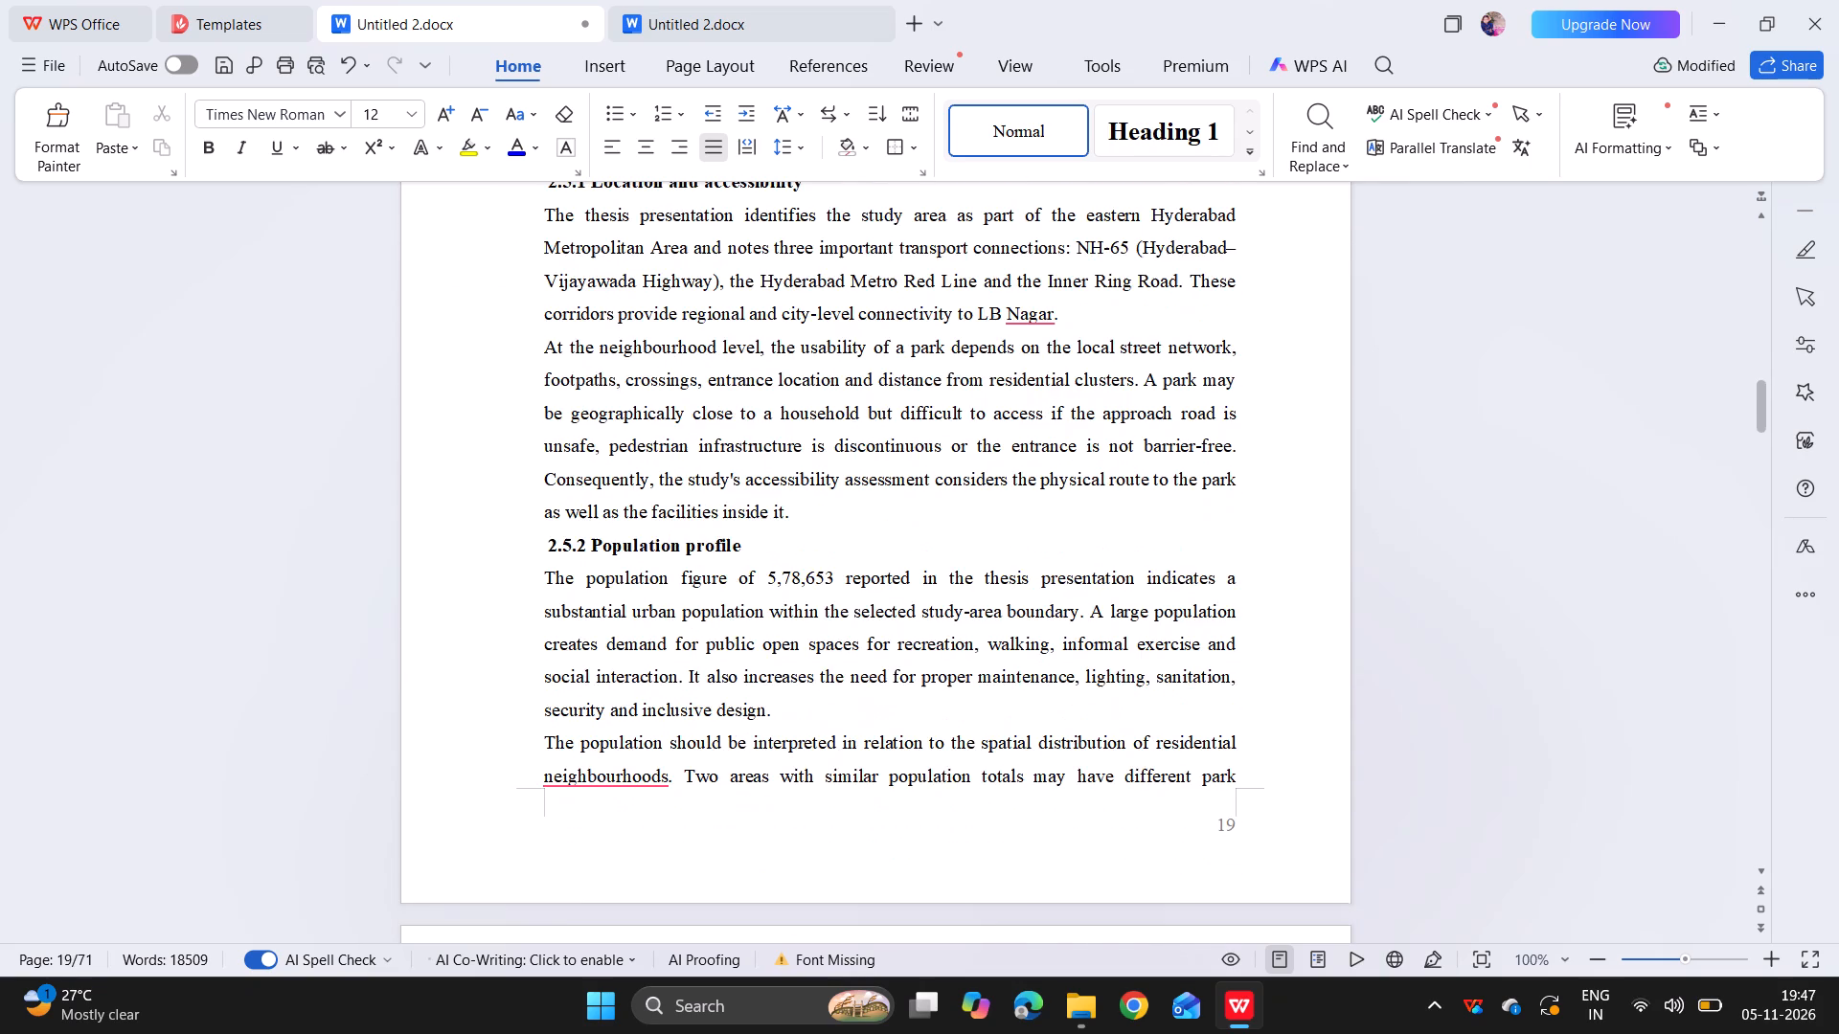
scroll(990, 566, "down", 8)
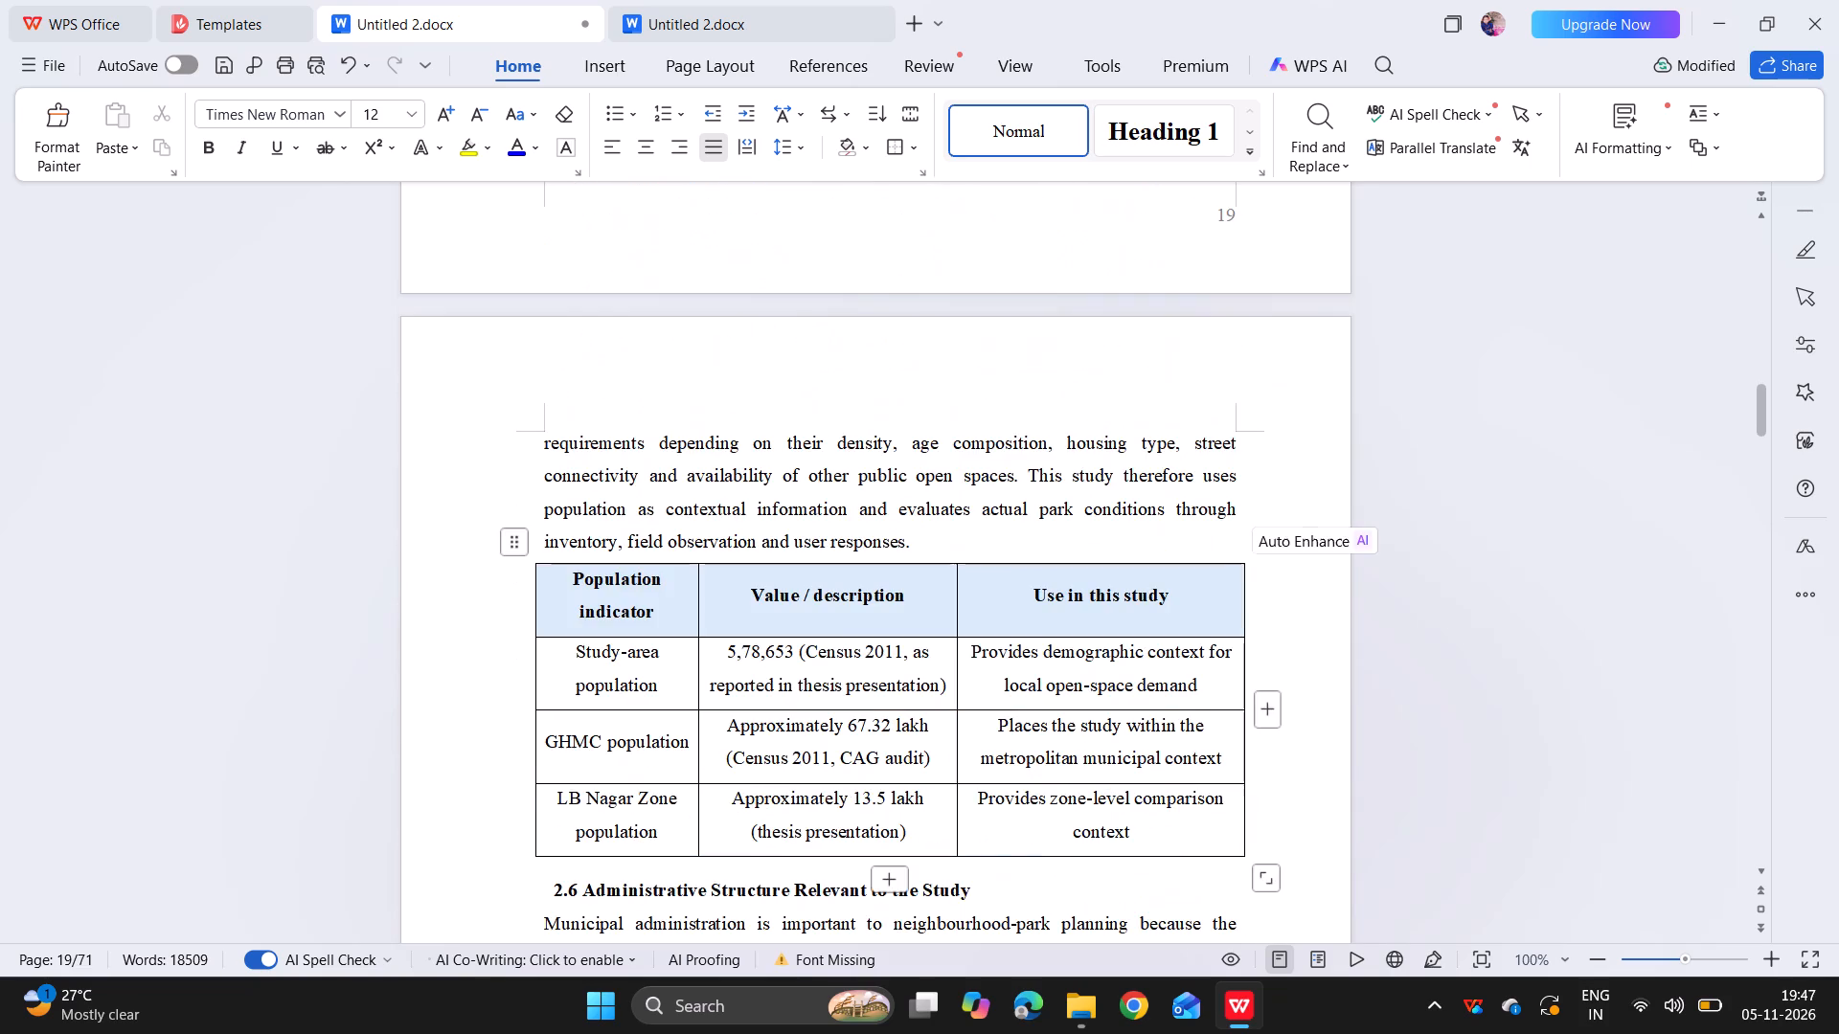
scroll(990, 565, "down", 11)
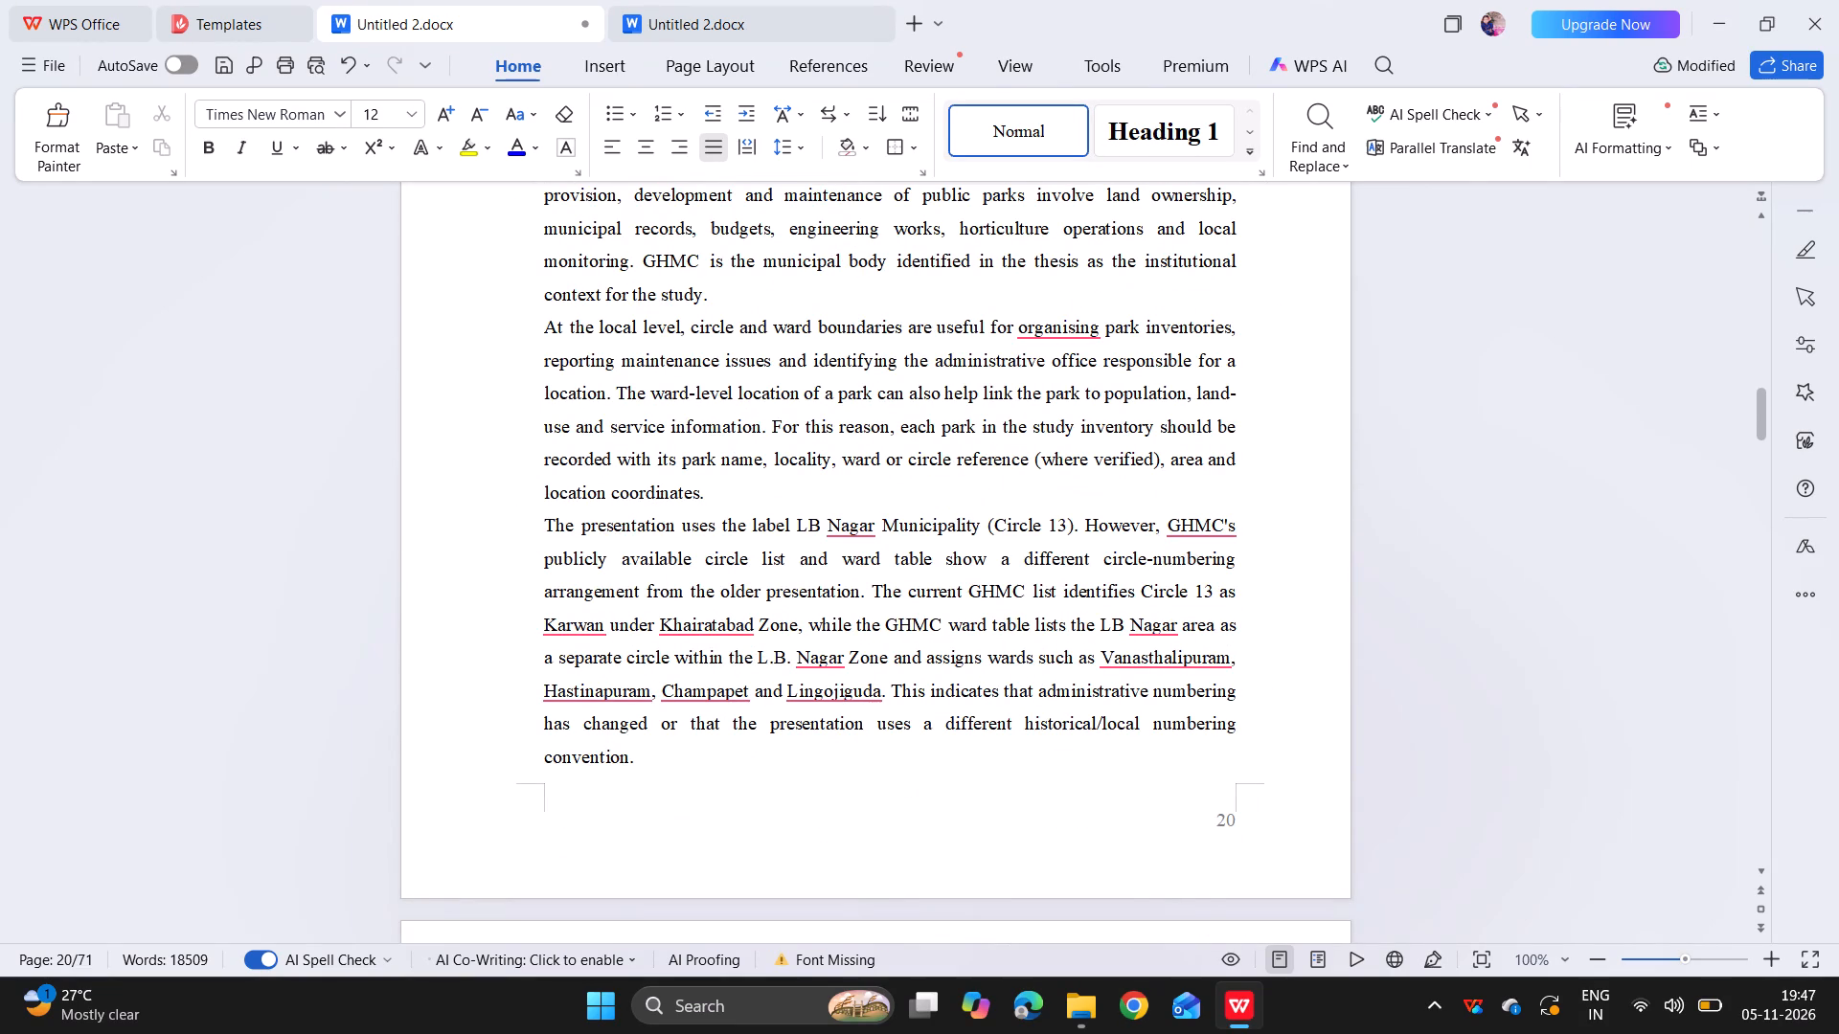
Delete "Circle 13" after "The current GHMC list identifies" in the last paragraph of section 2.6.
left_click(1214, 590)
key("BackSpace")
key("BackSpace")
key("BackSpace")
key("BackSpace")
key("BackSpace")
key("BackSpace")
key("BackSpace")
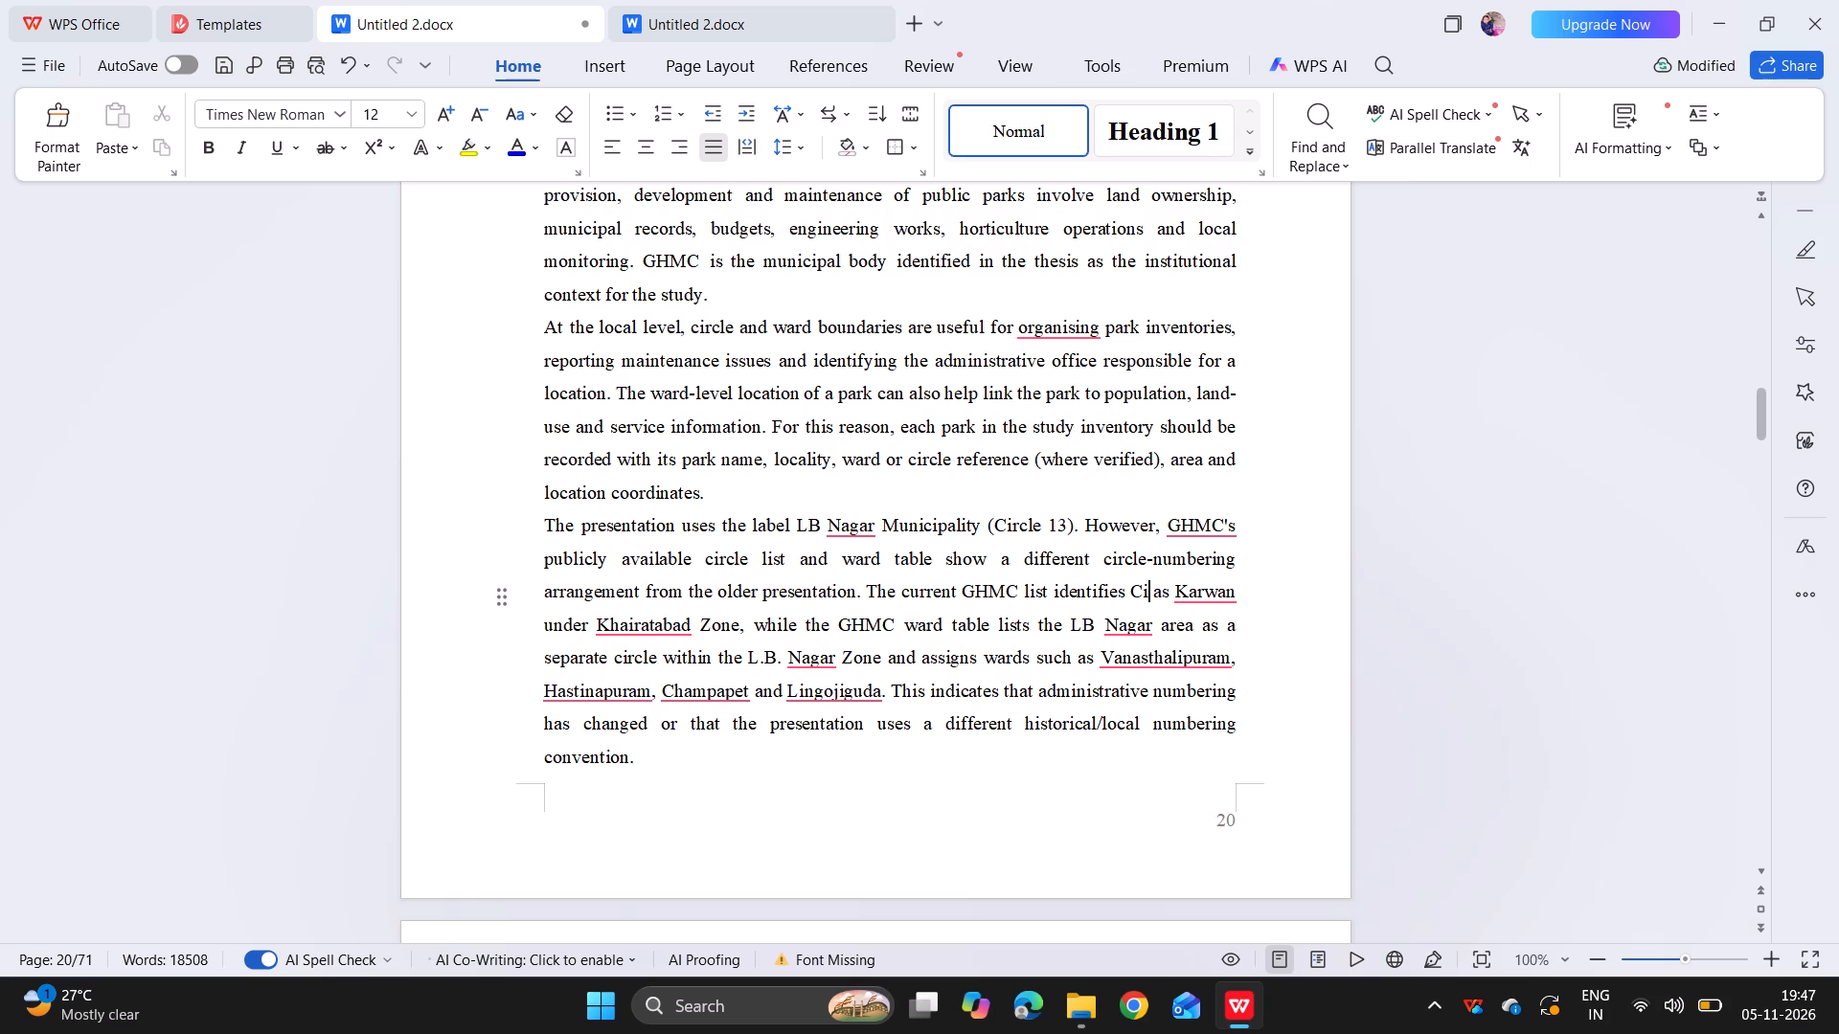
key("BackSpace")
key("BackSpace")
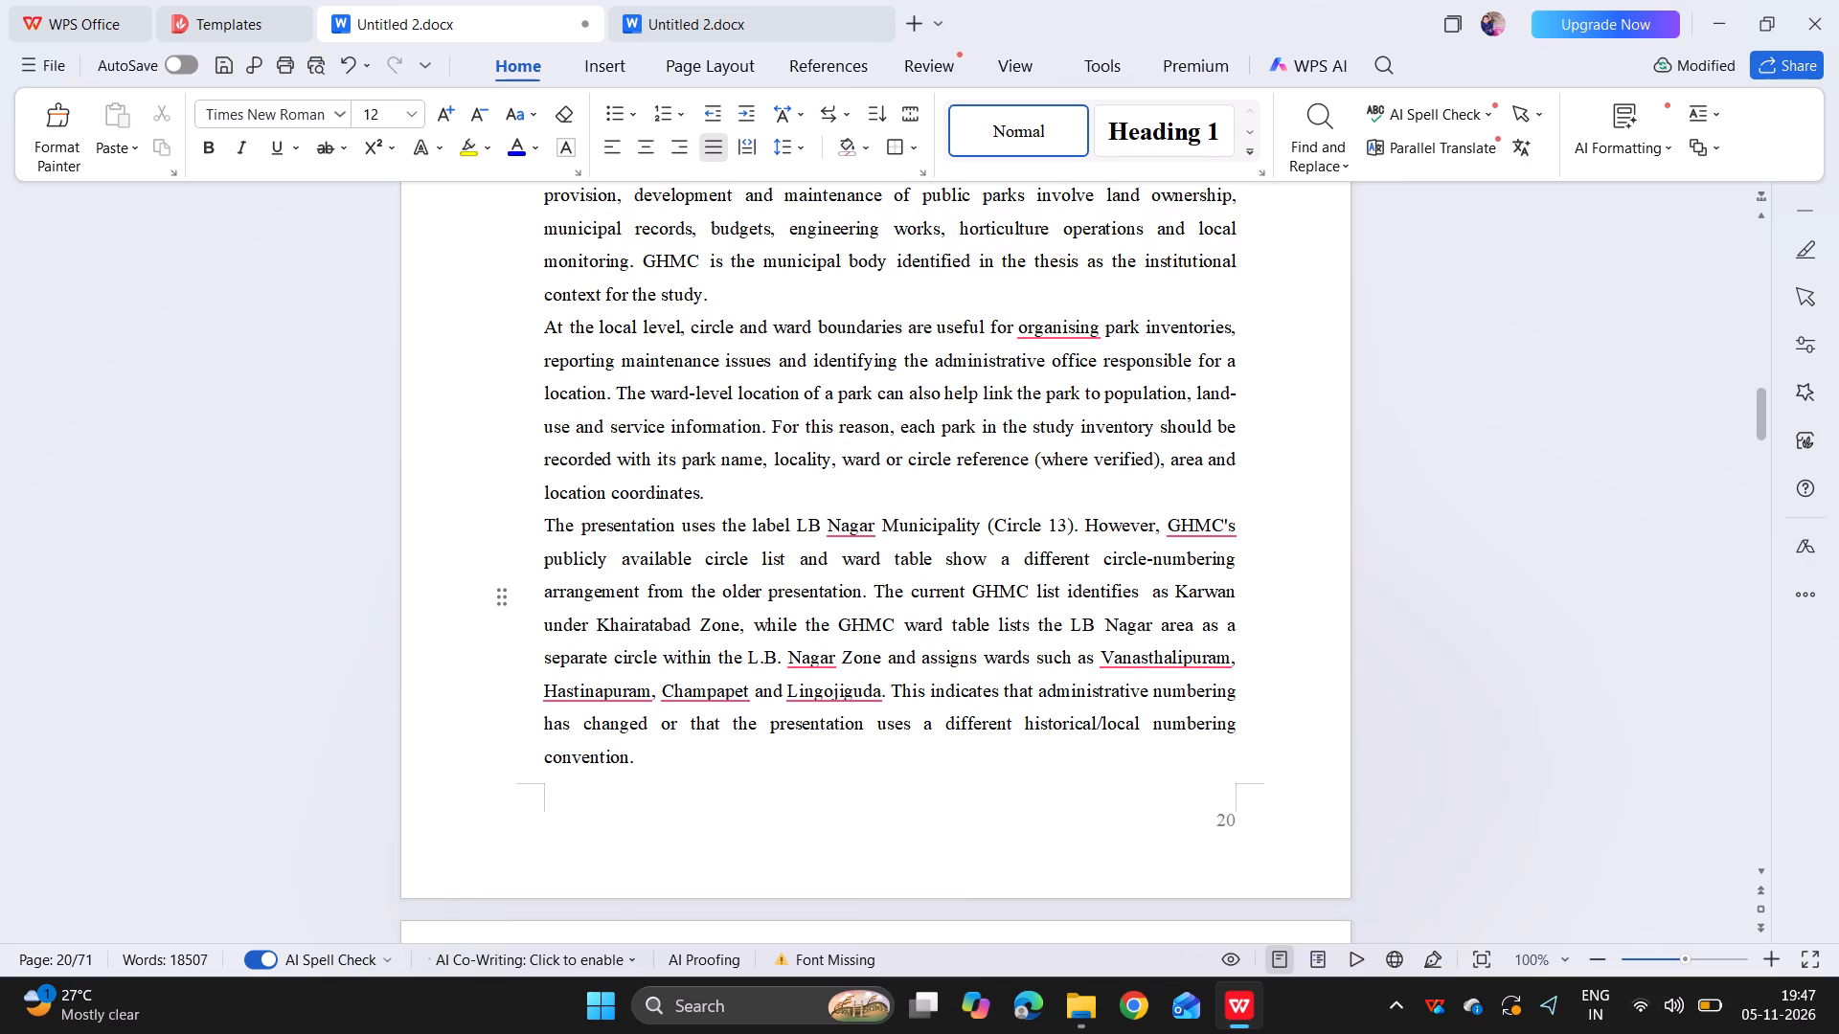
Delete "(Circle 13)" and the space before it after "LB Nagar Municipality" in the last paragraph of section 2.6, keeping the full stop.
left_click(1074, 525)
key("BackSpace")
key("BackSpace")
key("BackSpace")
key("BackSpace")
key("BackSpace")
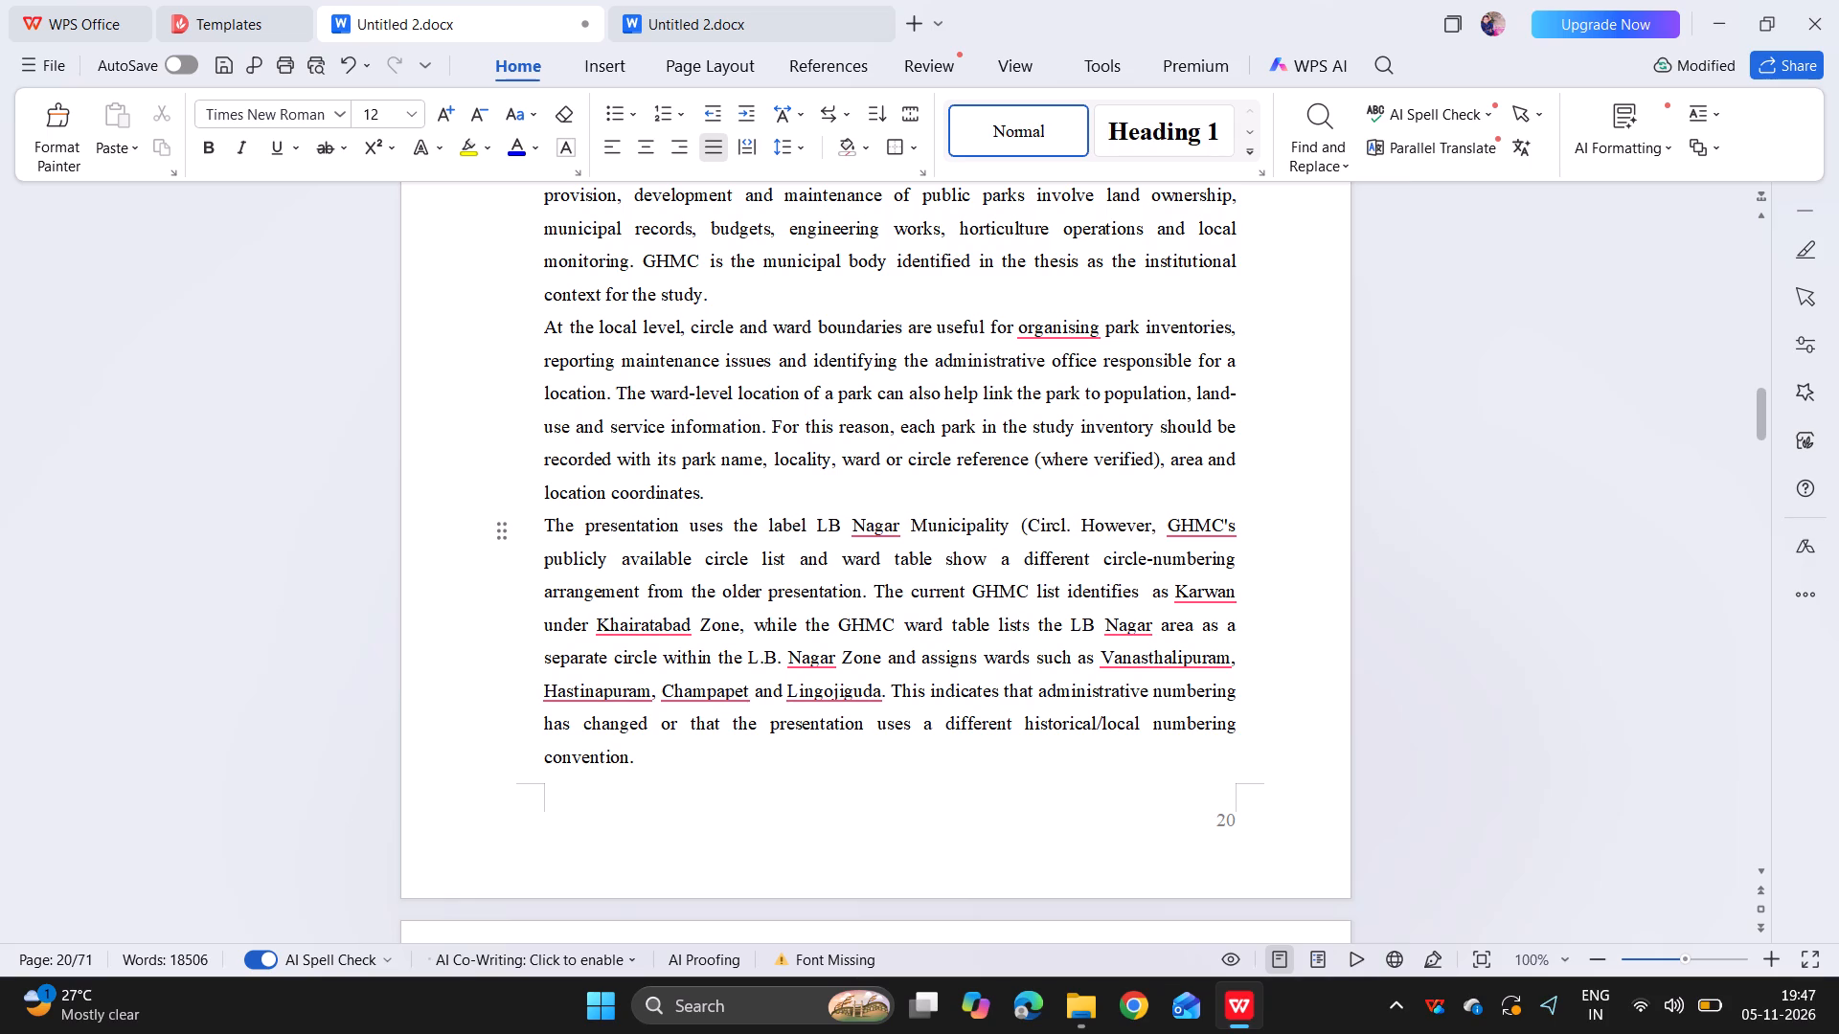
key("BackSpace")
key("BackSpace")
key("BackSpace")
key("BackSpace")
key("BackSpace")
key("BackSpace")
key("BackSpace")
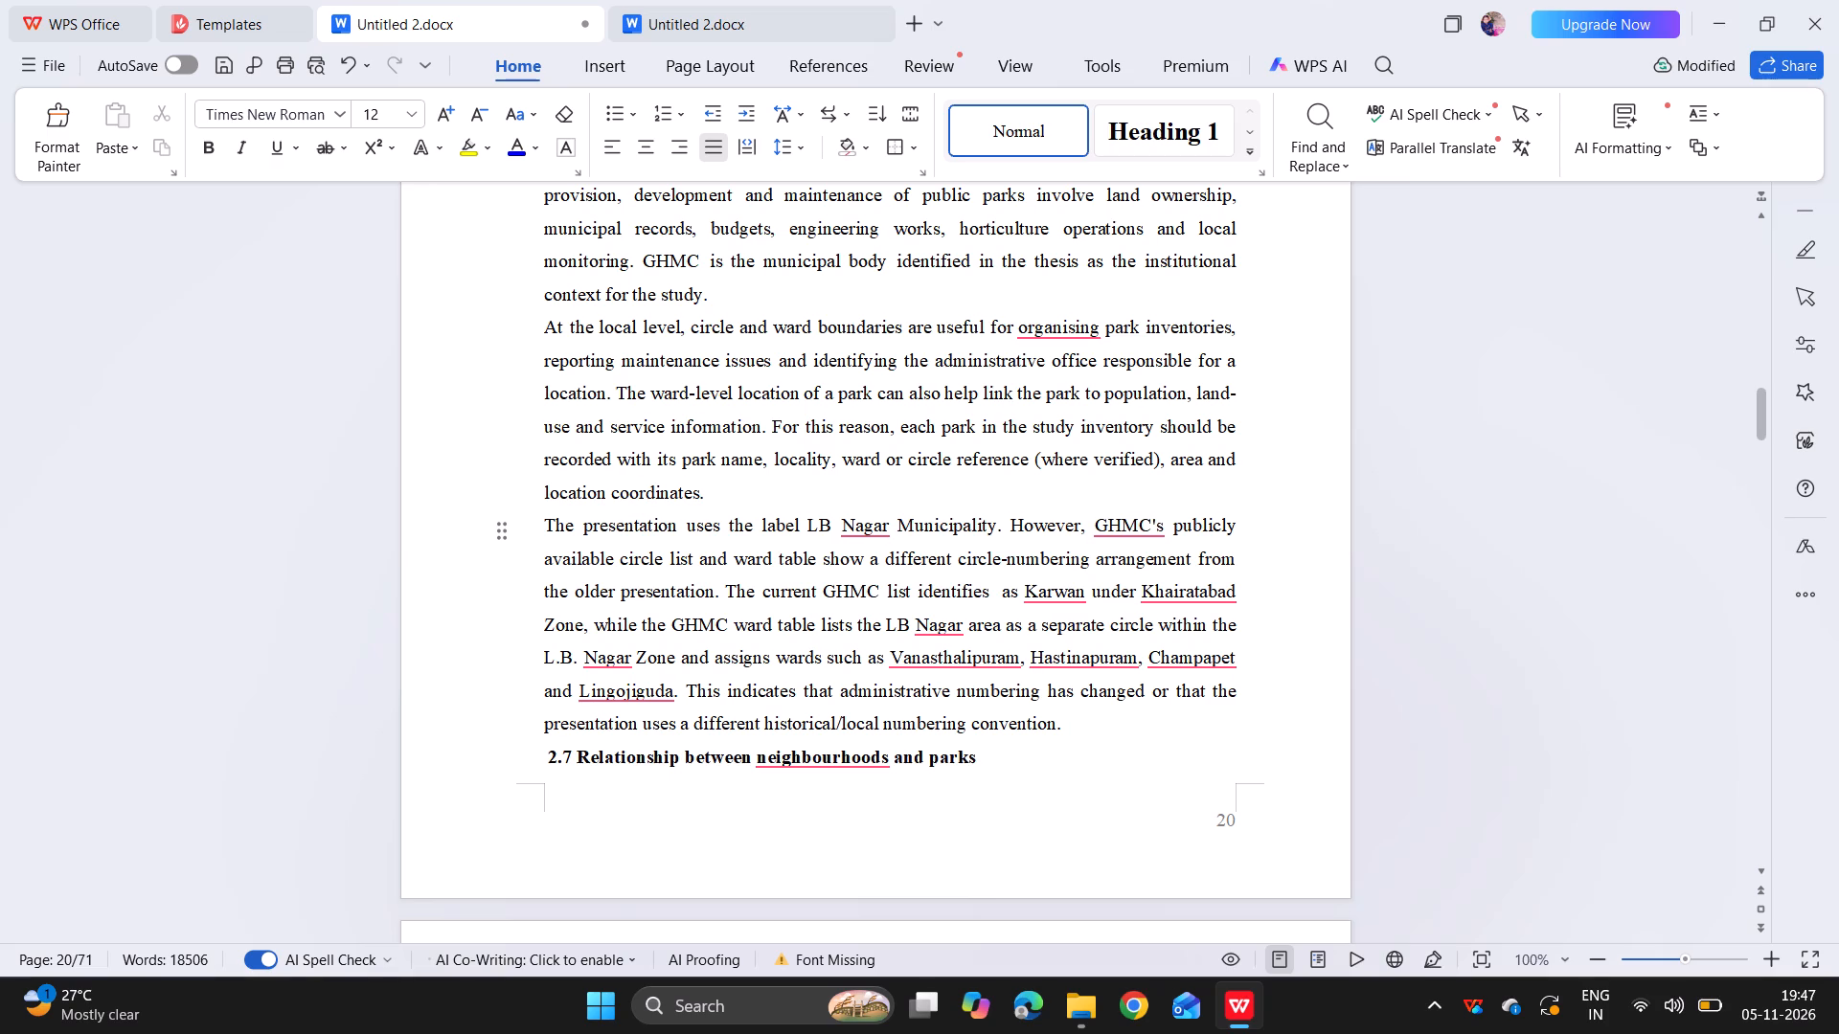
Insert a blank line after the last paragraph of section 2.6 to move the 2.7 heading onto the next page.
scroll(1074, 525, "down", 1)
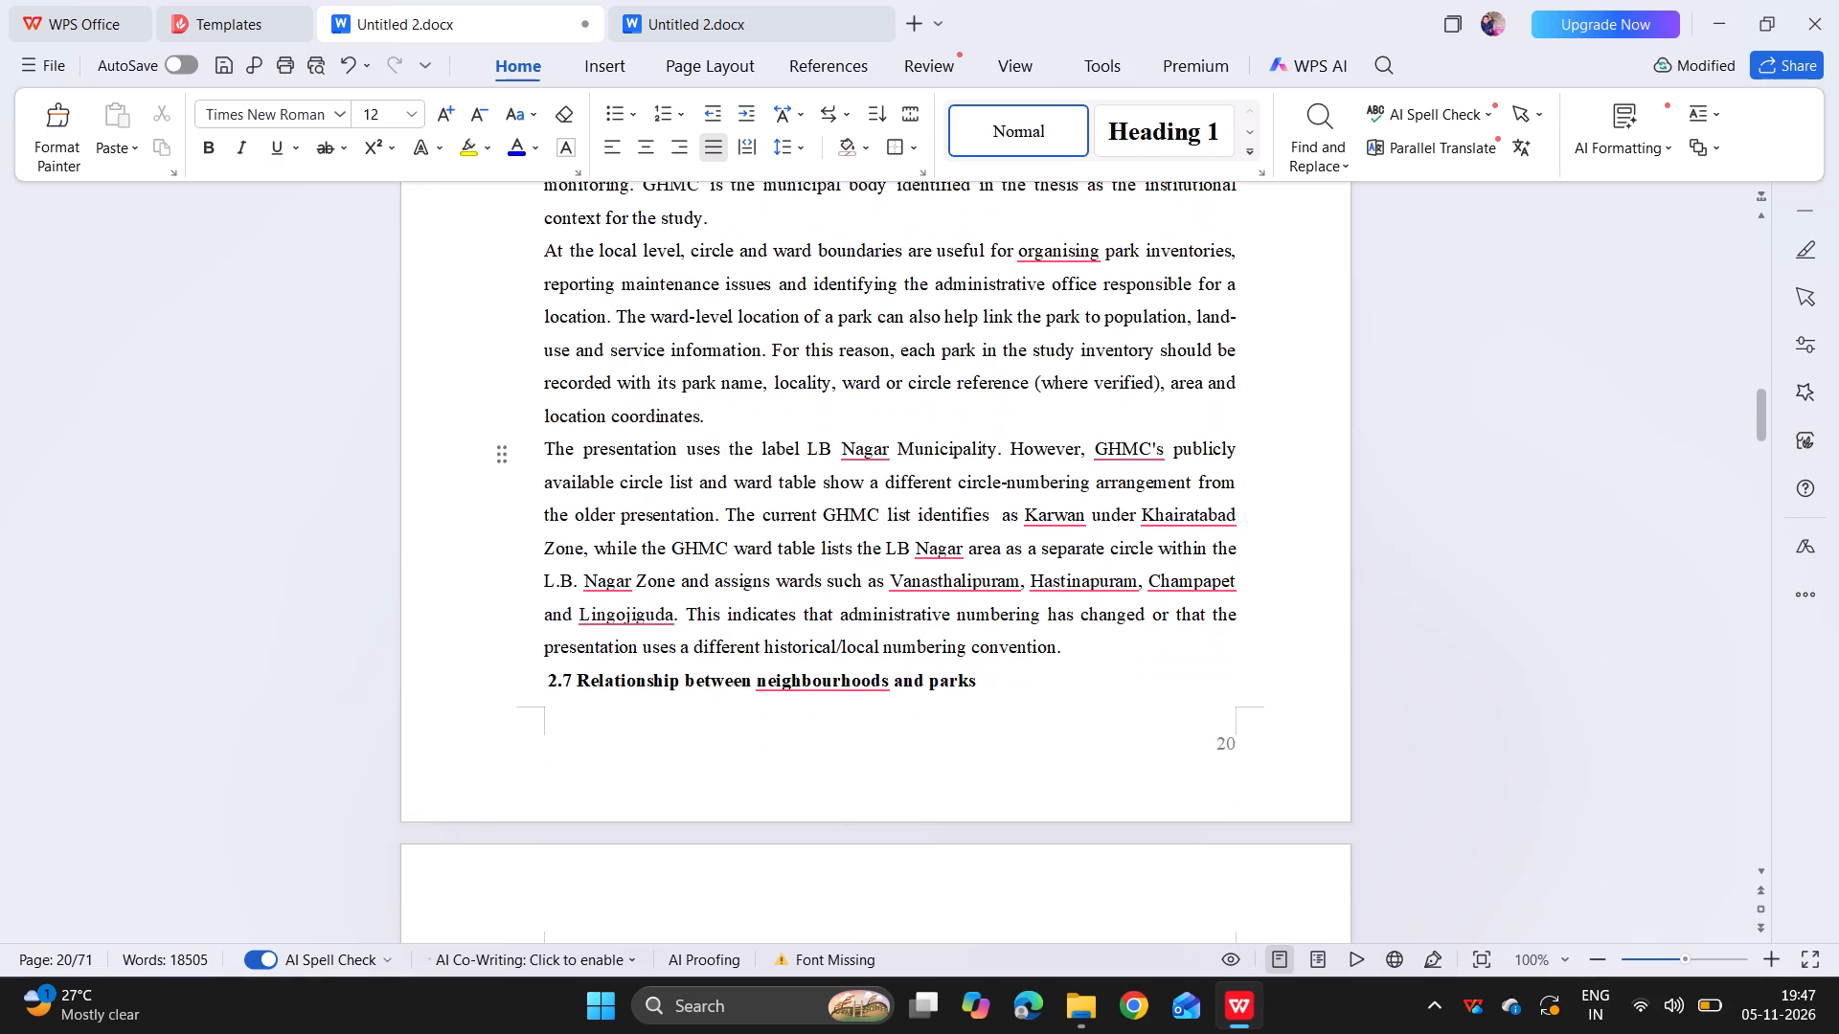
left_click(1112, 658)
key("Return")
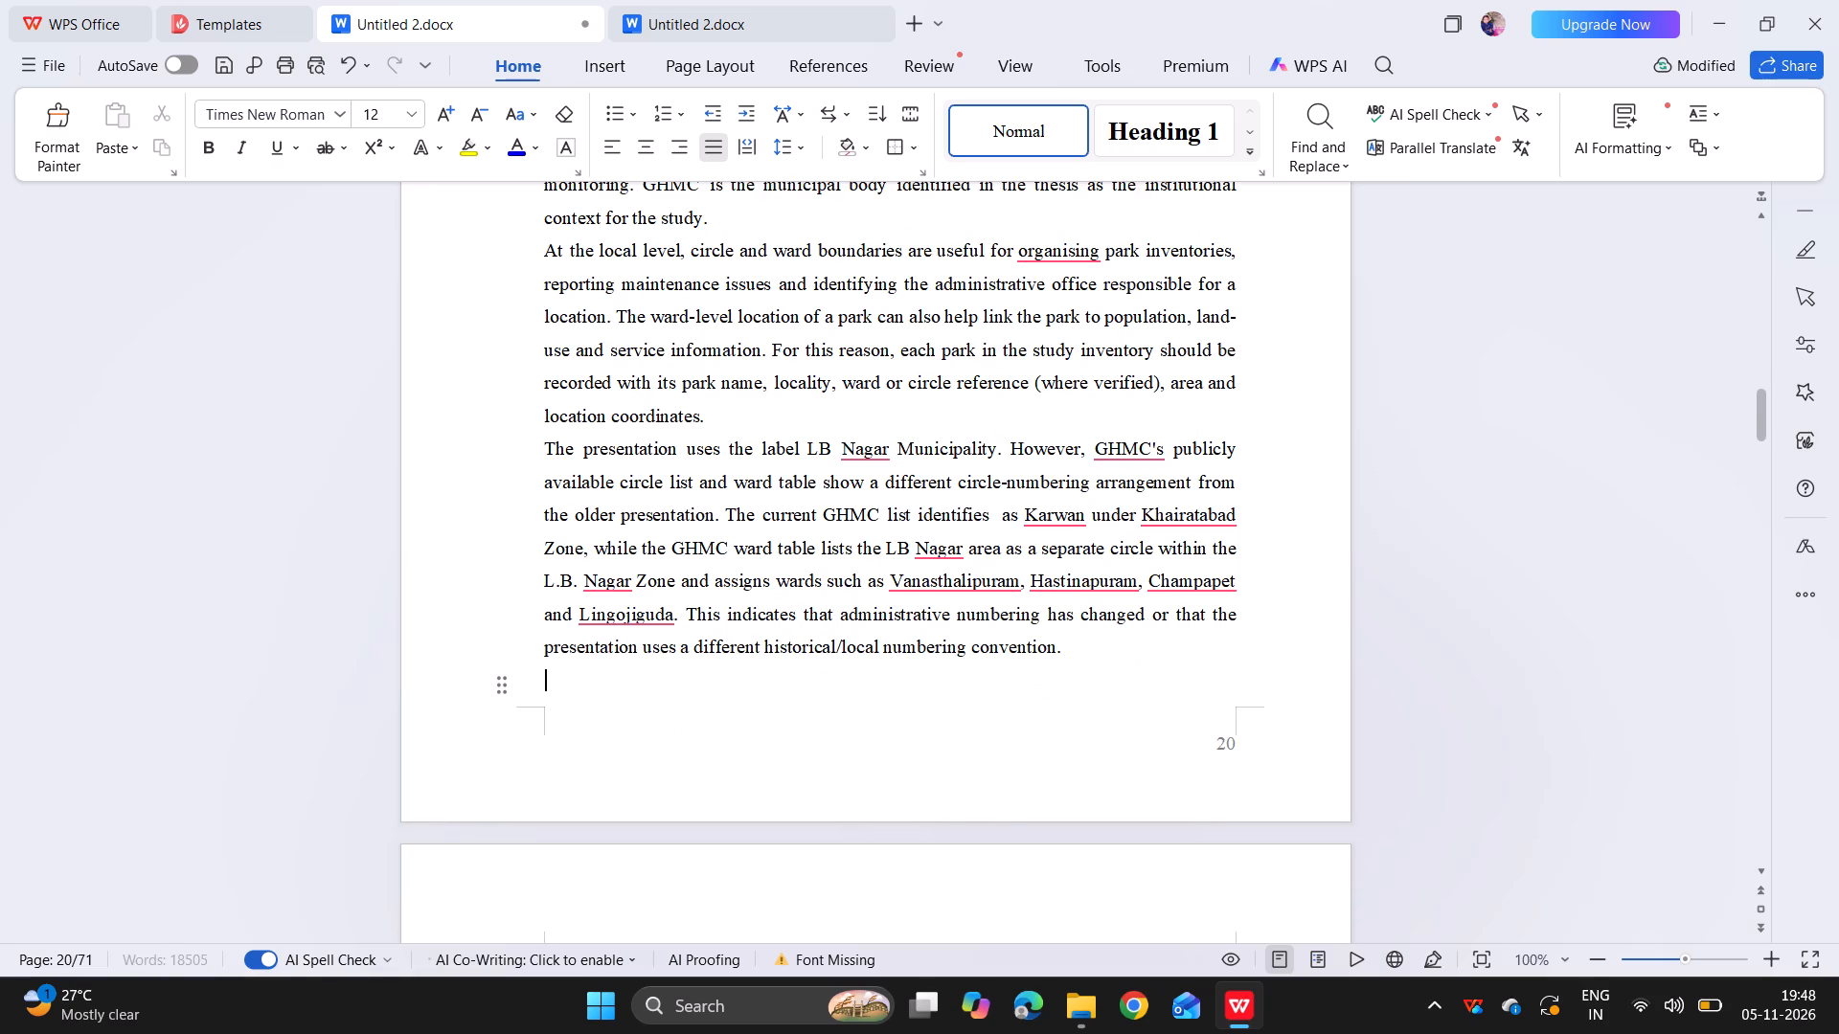
Review sections 2.7 and 2.8, down to the park size category table, for wording and layout problems.
scroll(941, 749, "down", 4)
scroll(1025, 681, "down", 1)
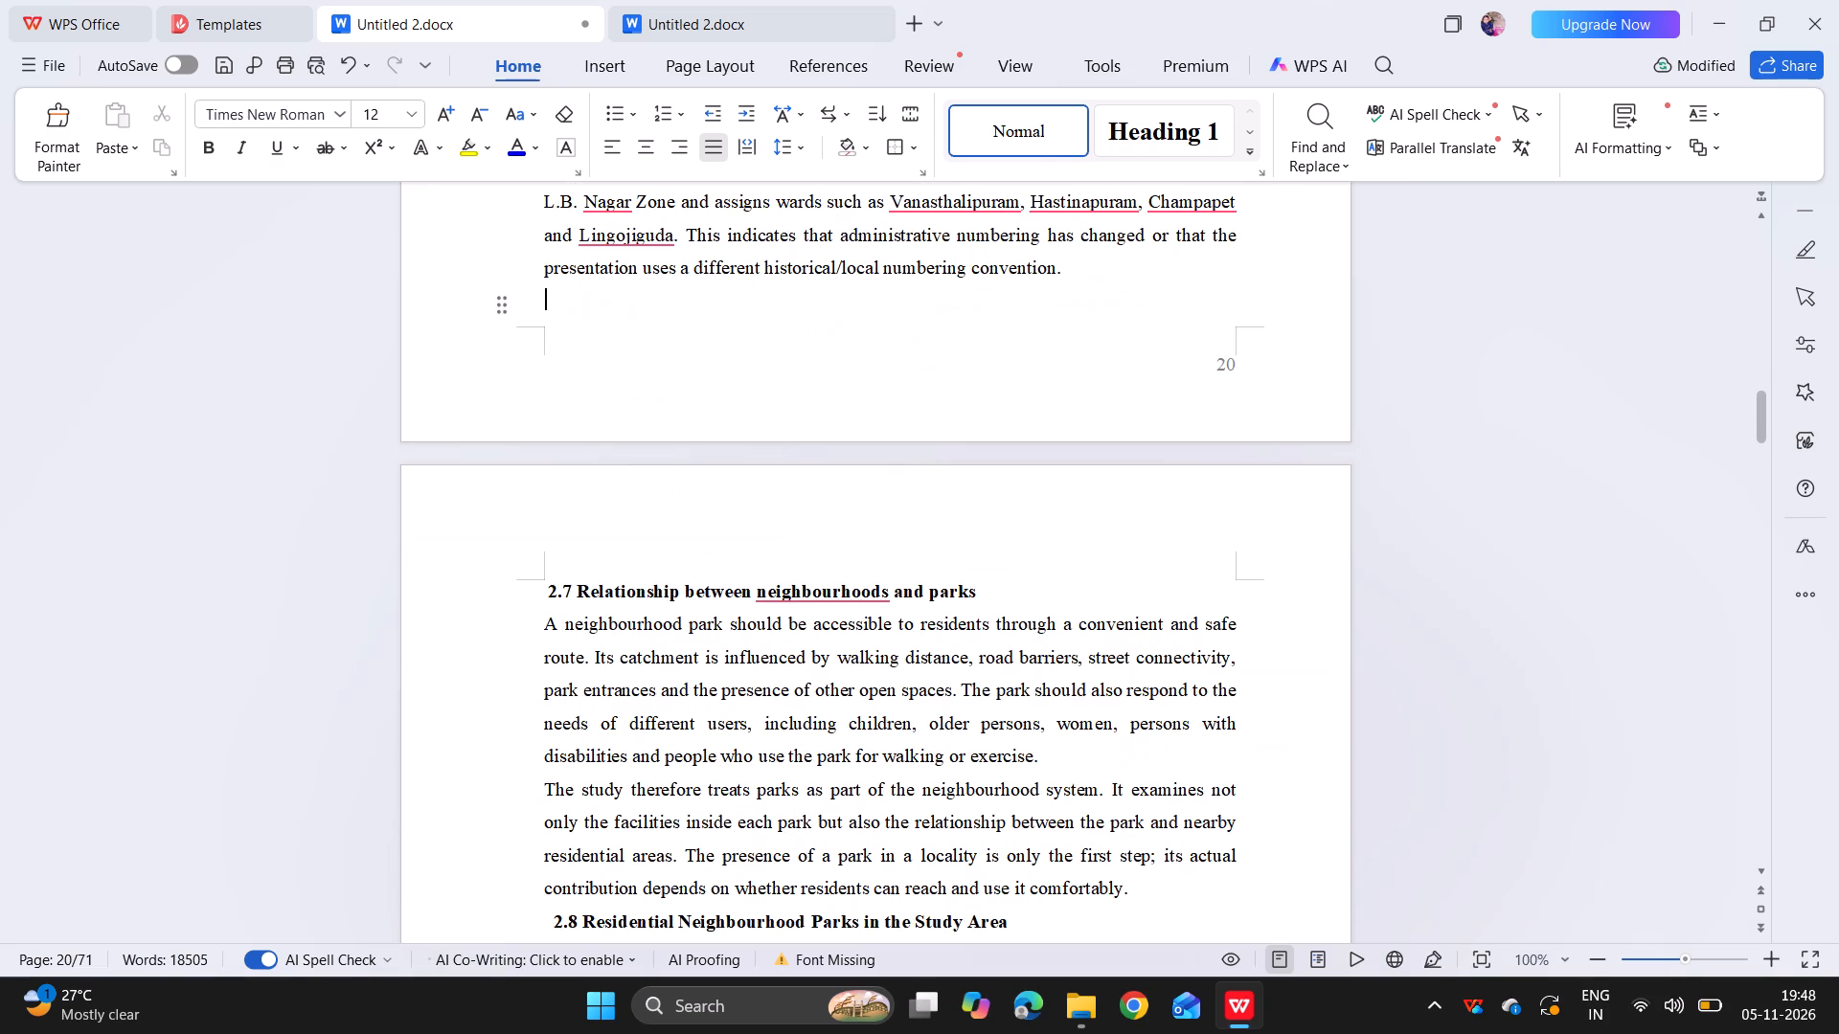
scroll(1039, 628, "down", 4)
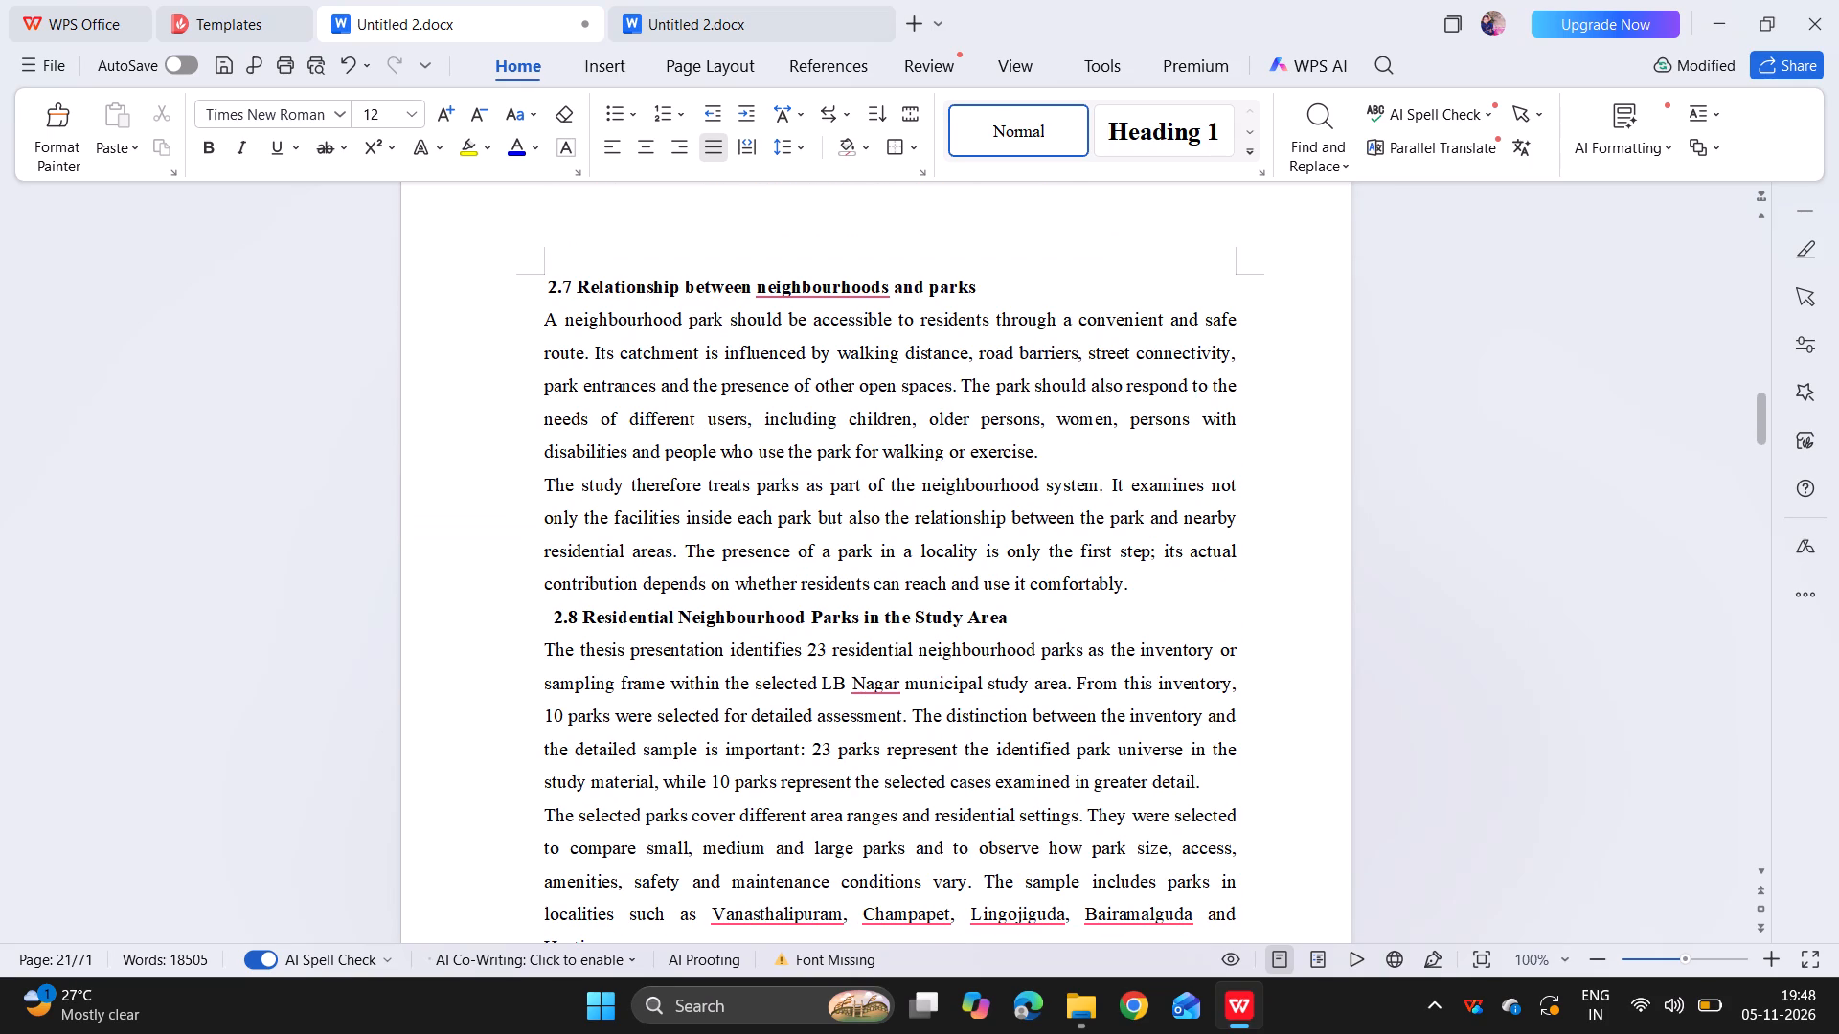
scroll(949, 614, "down", 2)
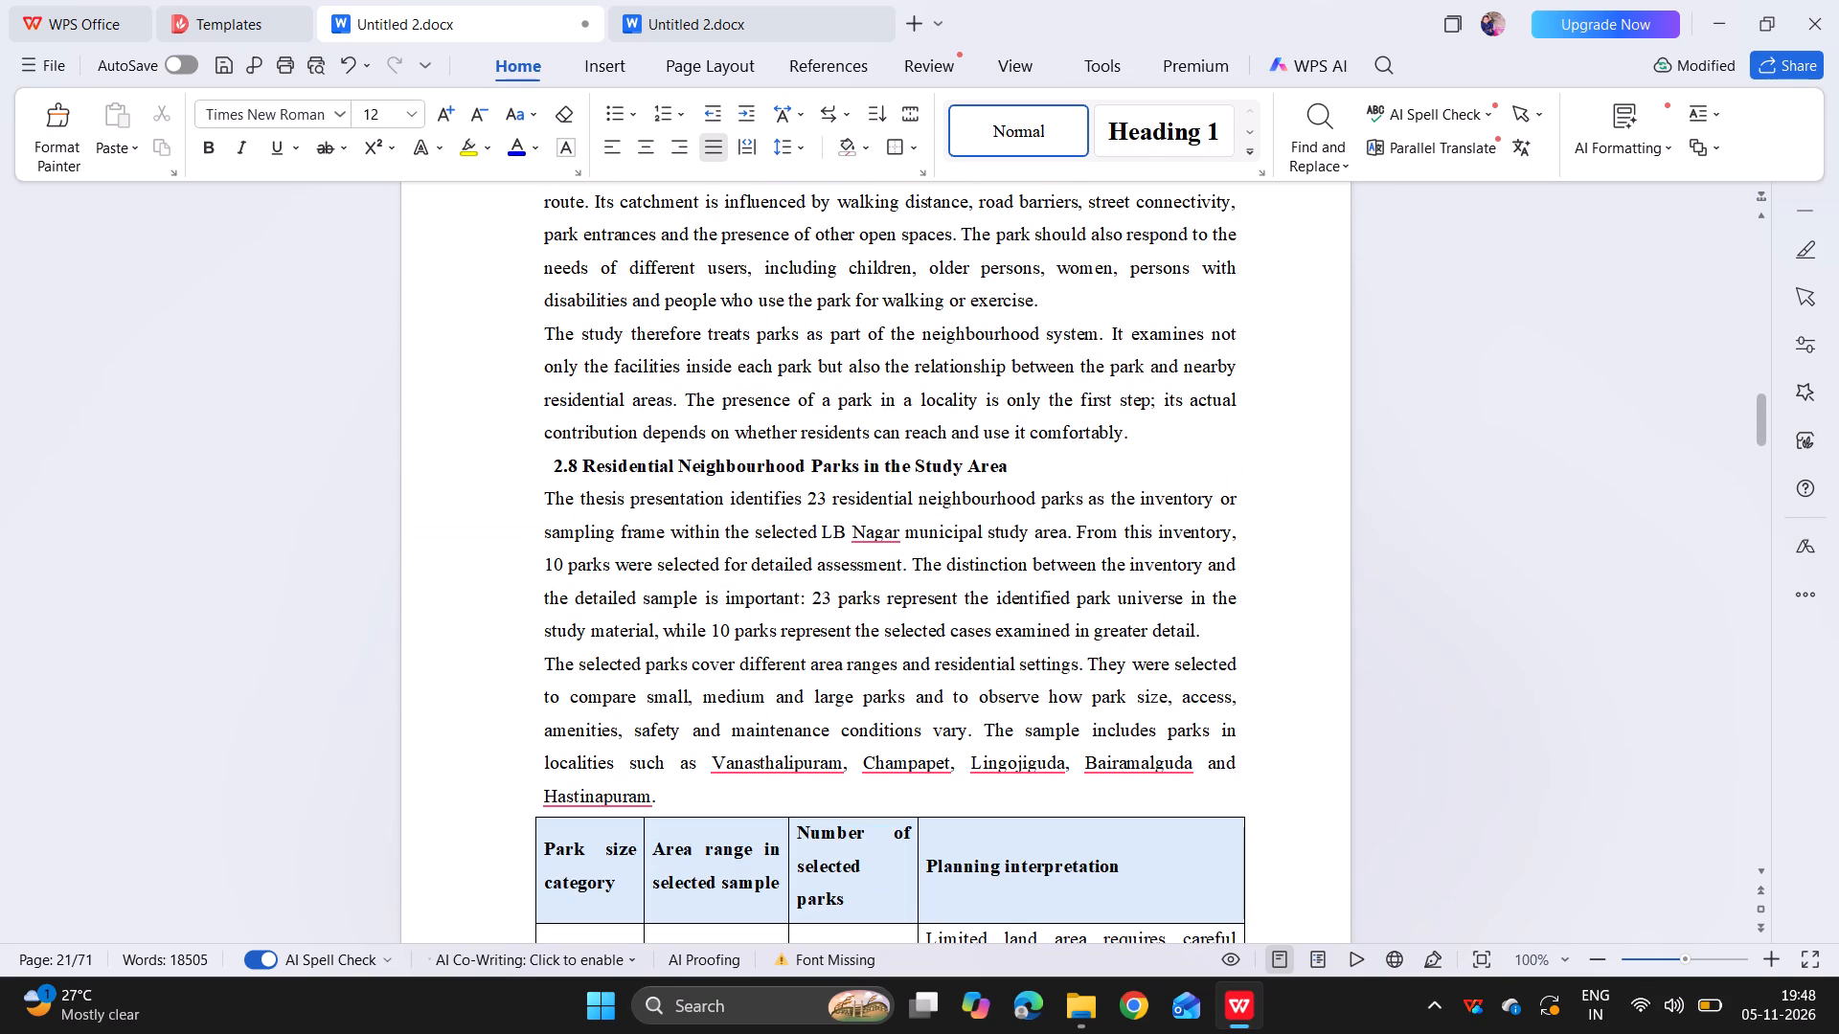
scroll(1000, 554, "down", 1)
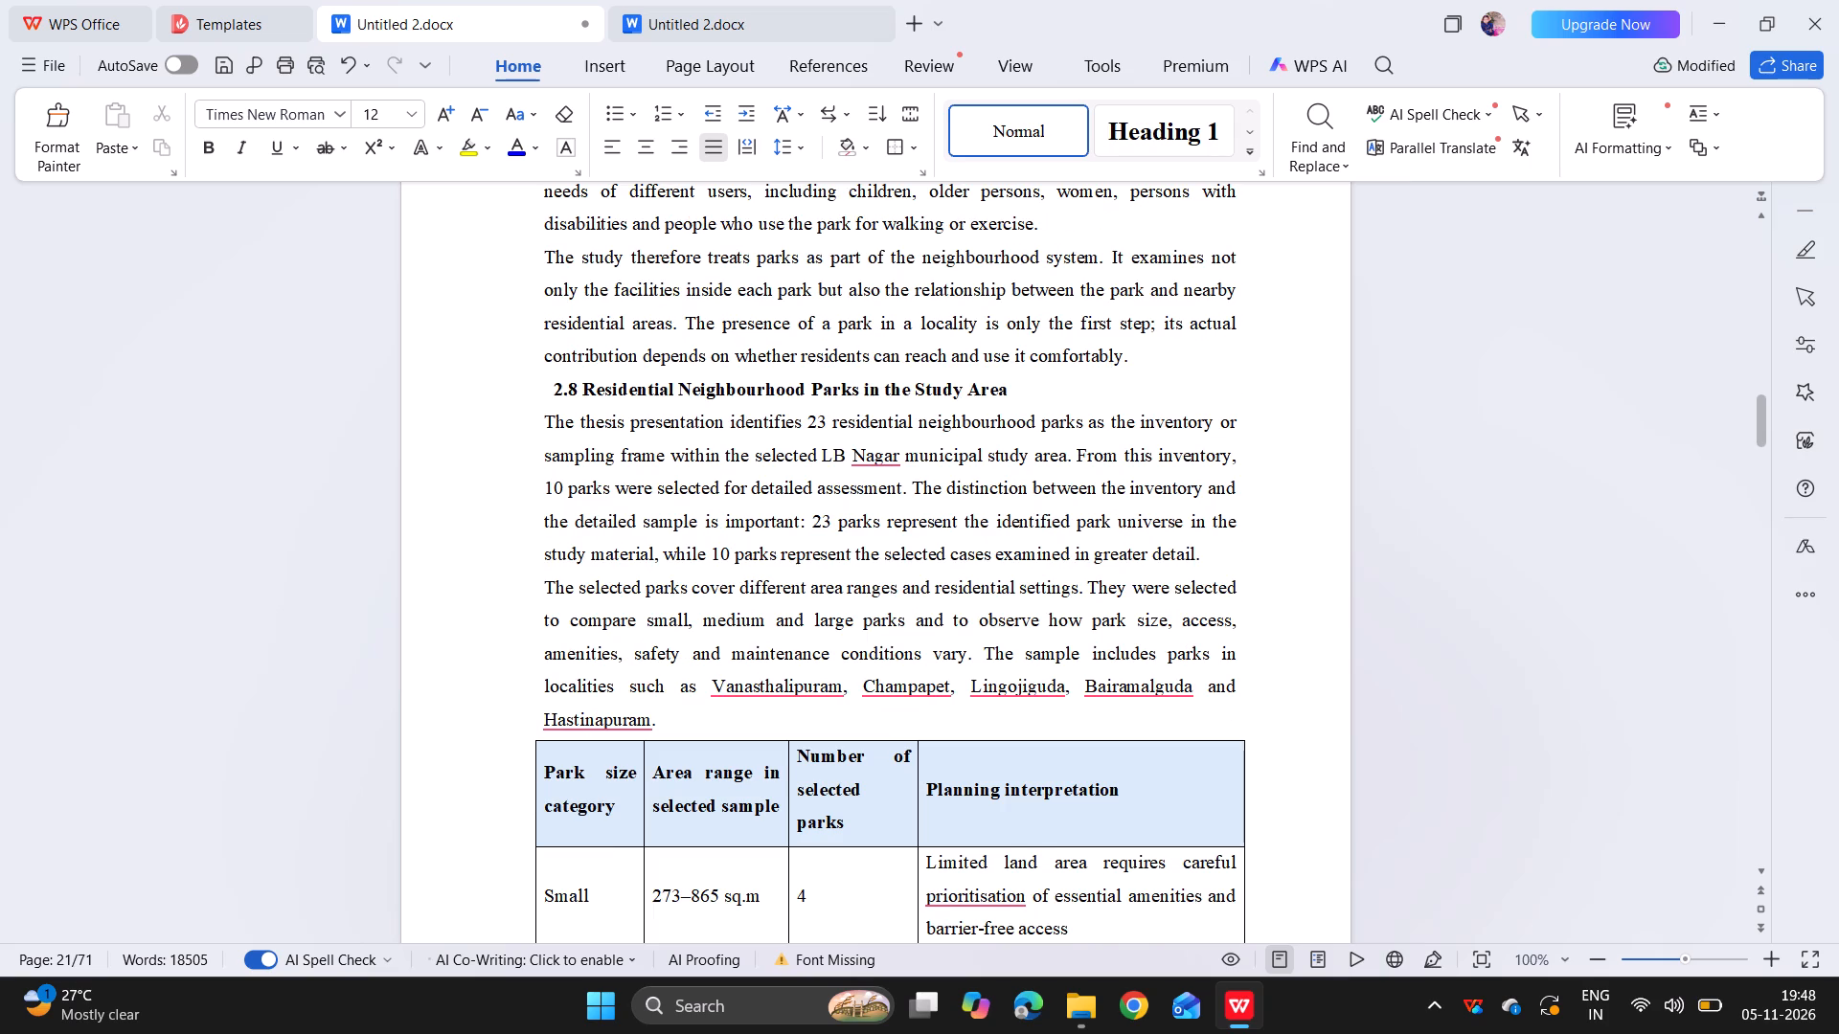
scroll(1050, 555, "down", 2)
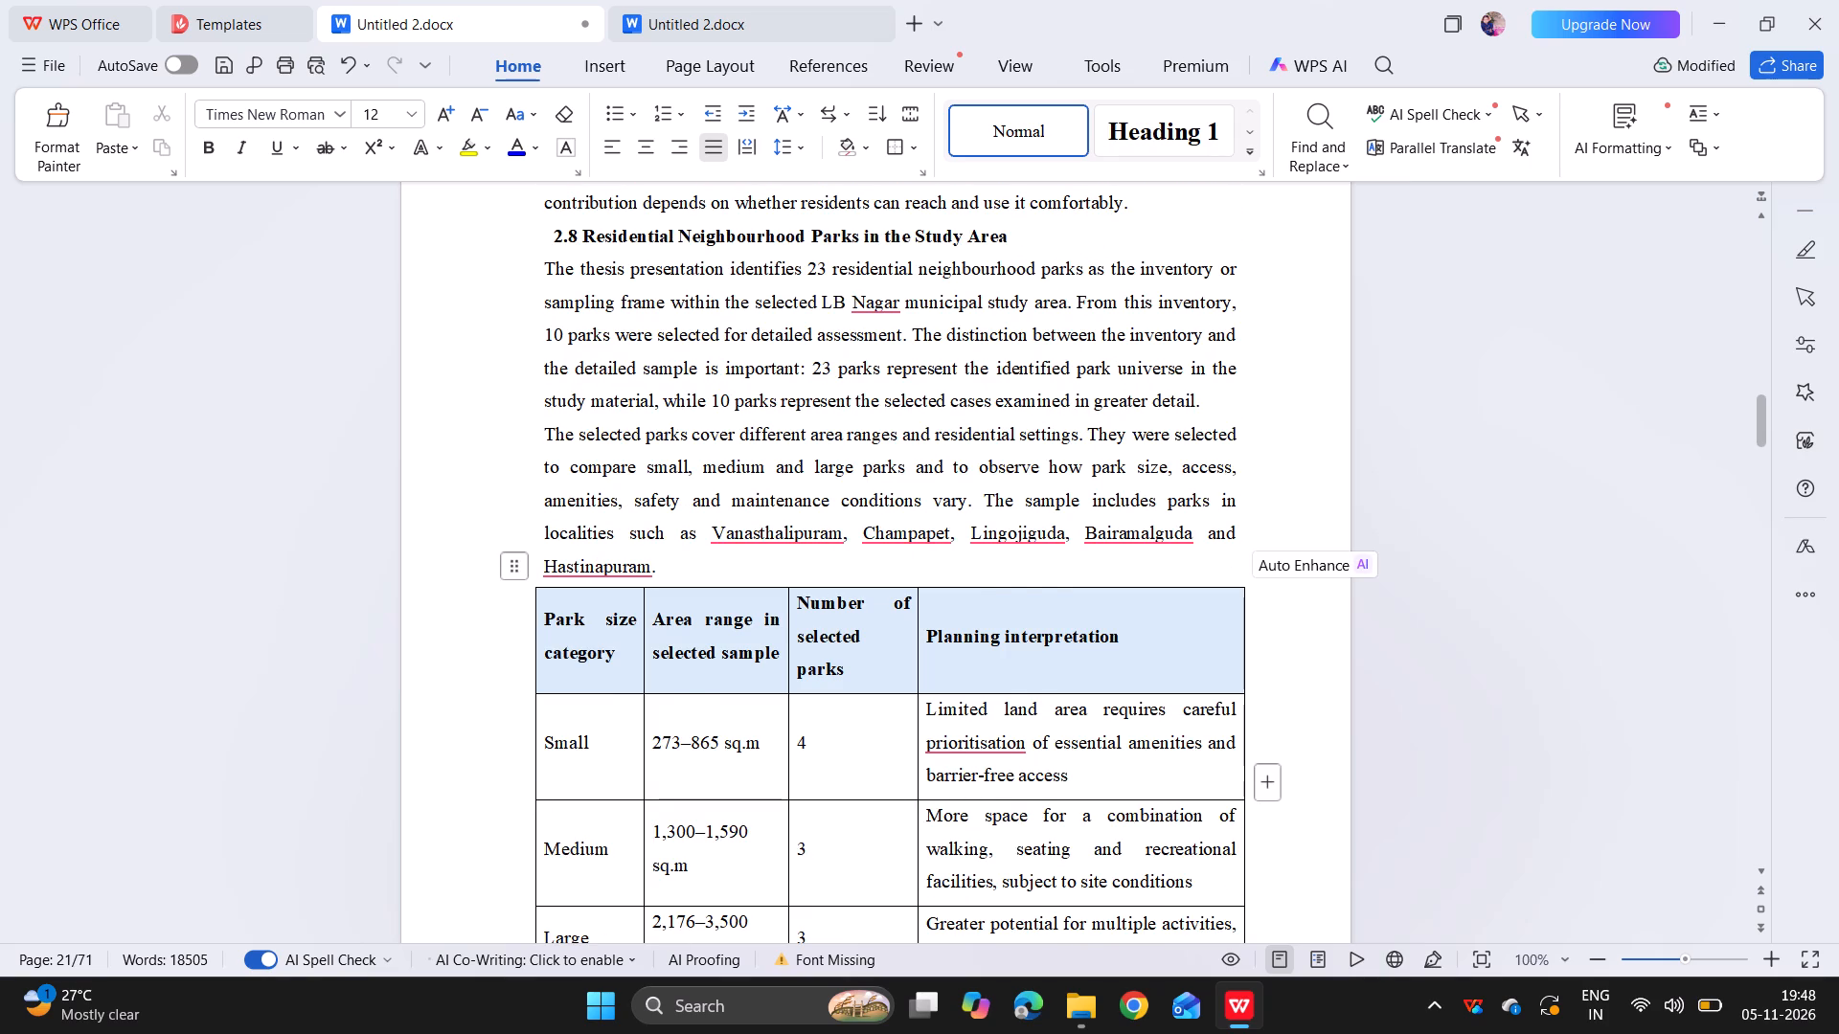
Narrow the "Area range in selected sample" column and shift the border before "Planning interpretation" to widen that last column of the park size table.
left_click_drag(790, 607, 773, 612)
scroll(948, 611, "down", 2)
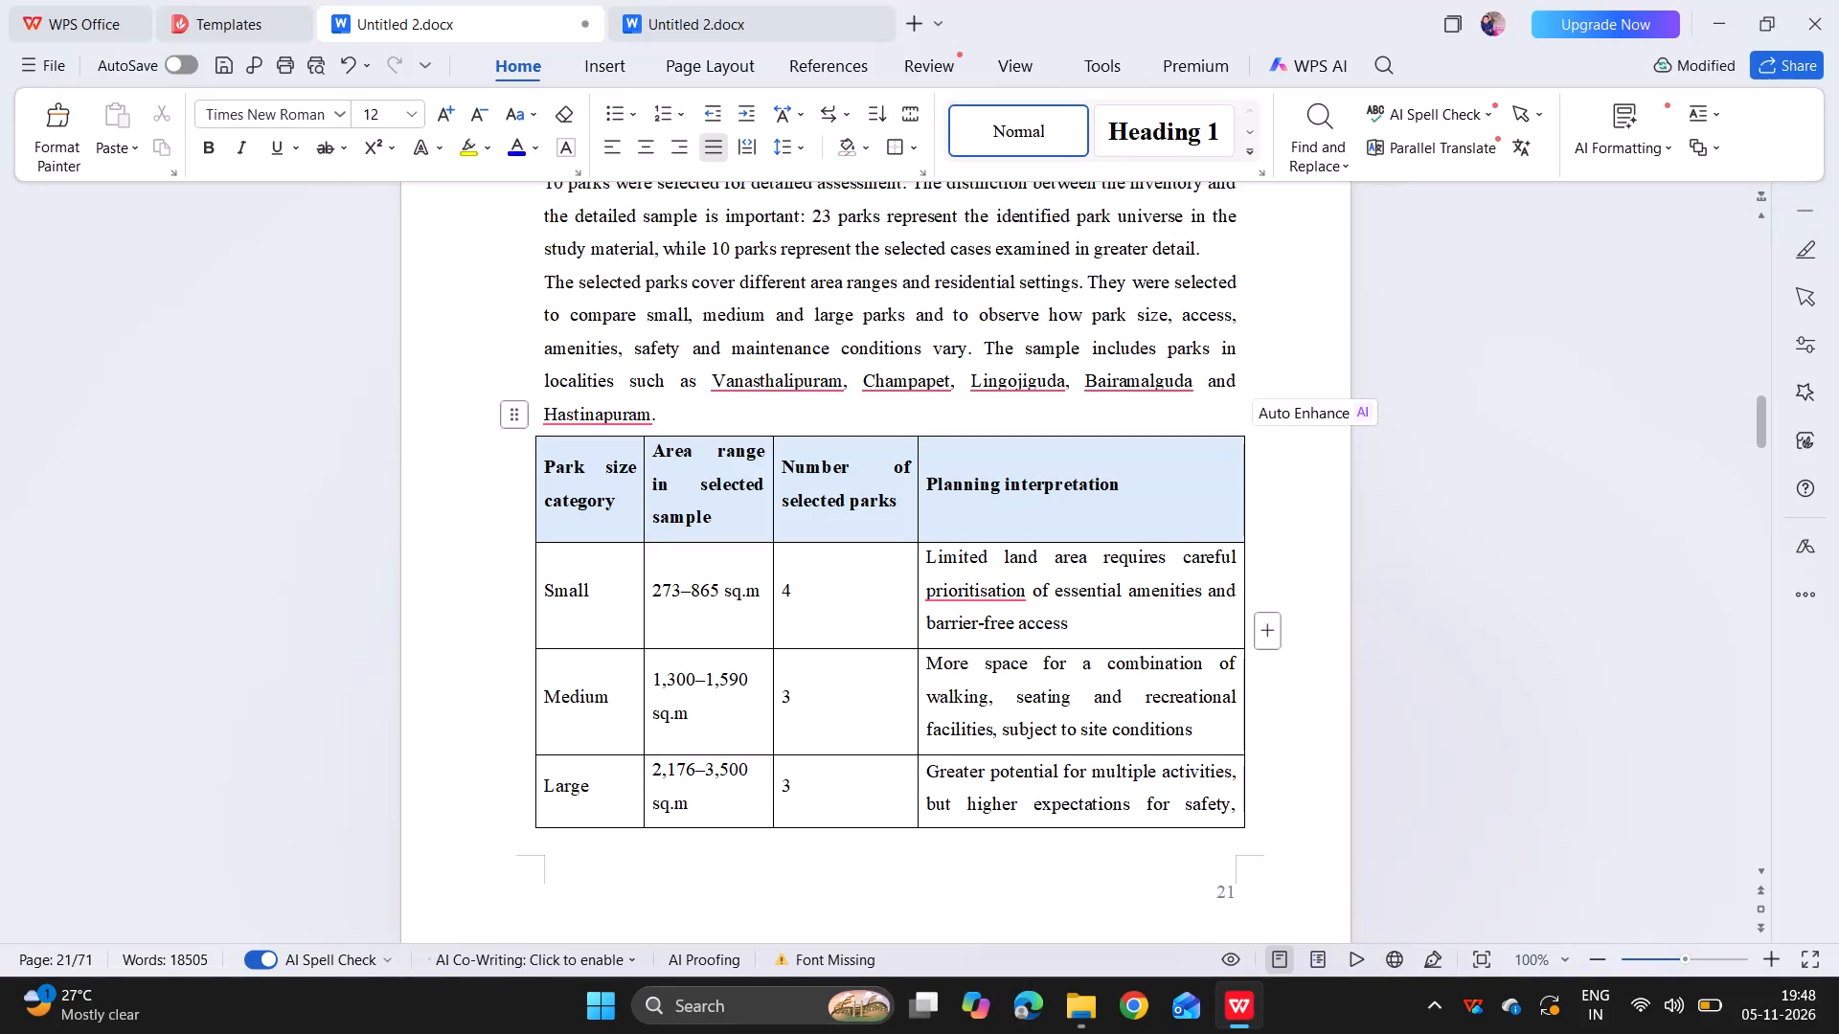
left_click_drag(919, 502, 903, 503)
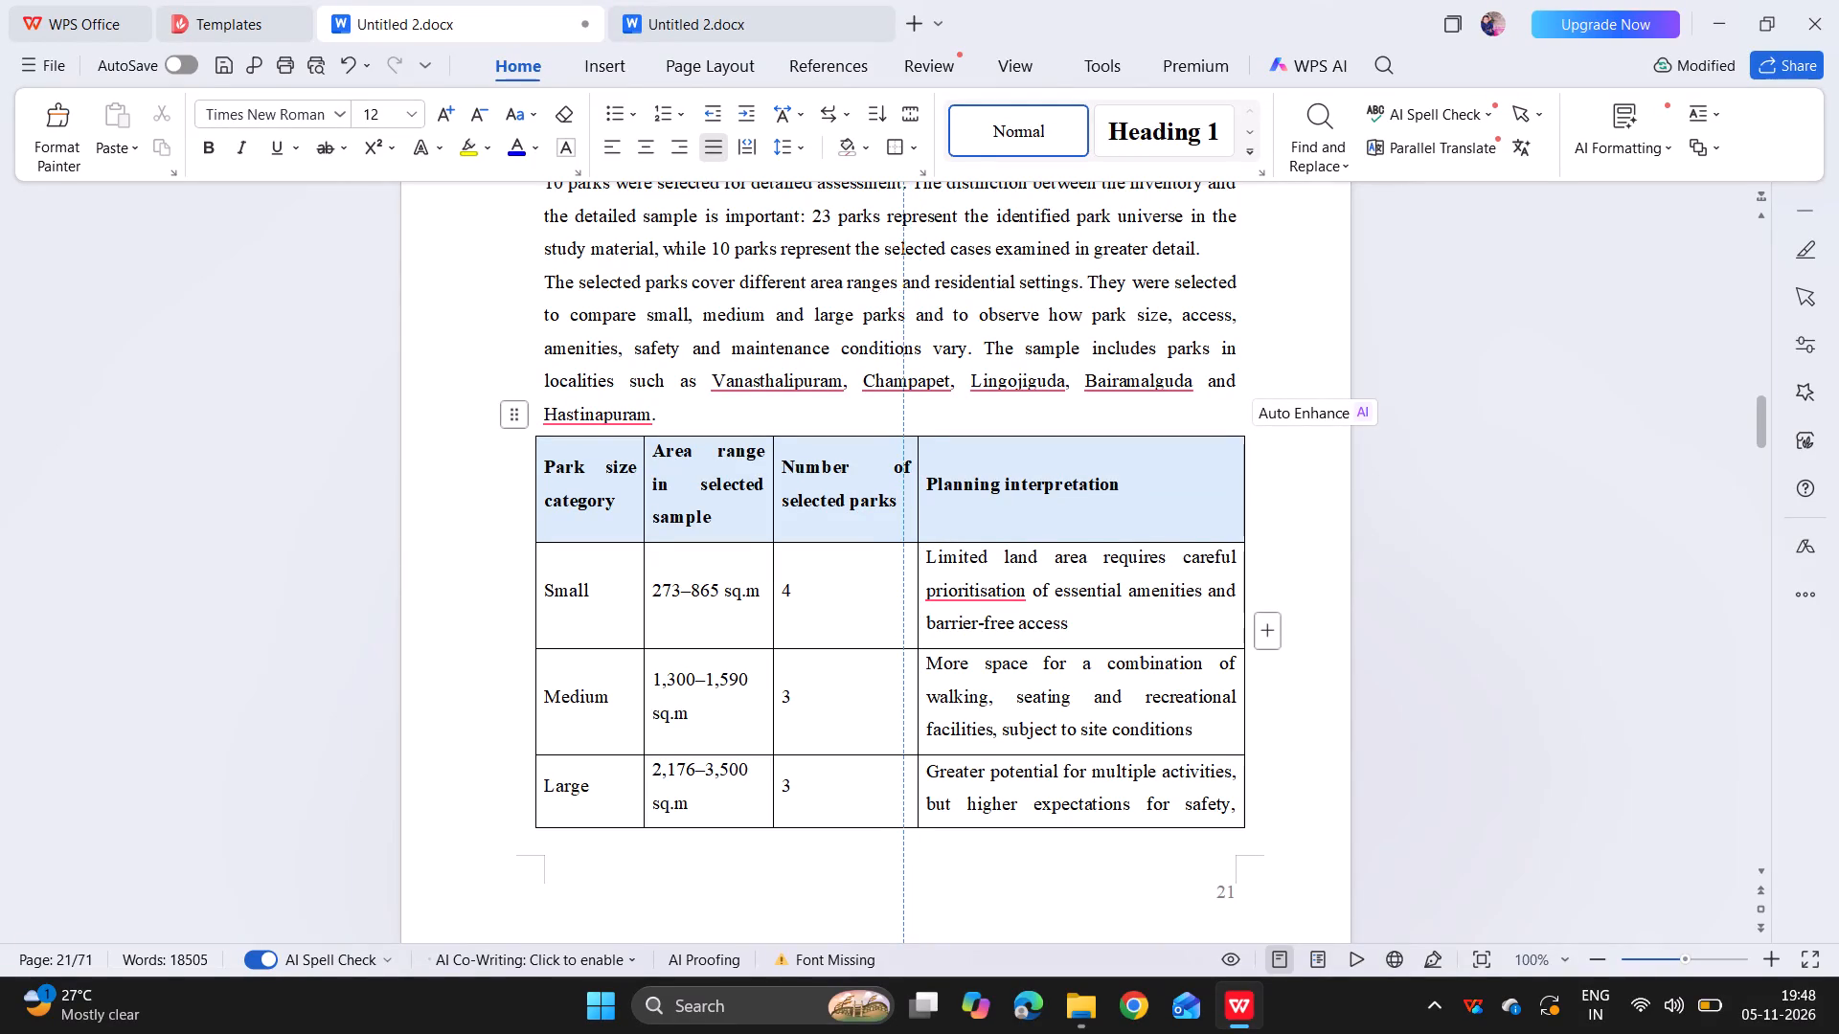
left_click_drag(903, 503, 897, 506)
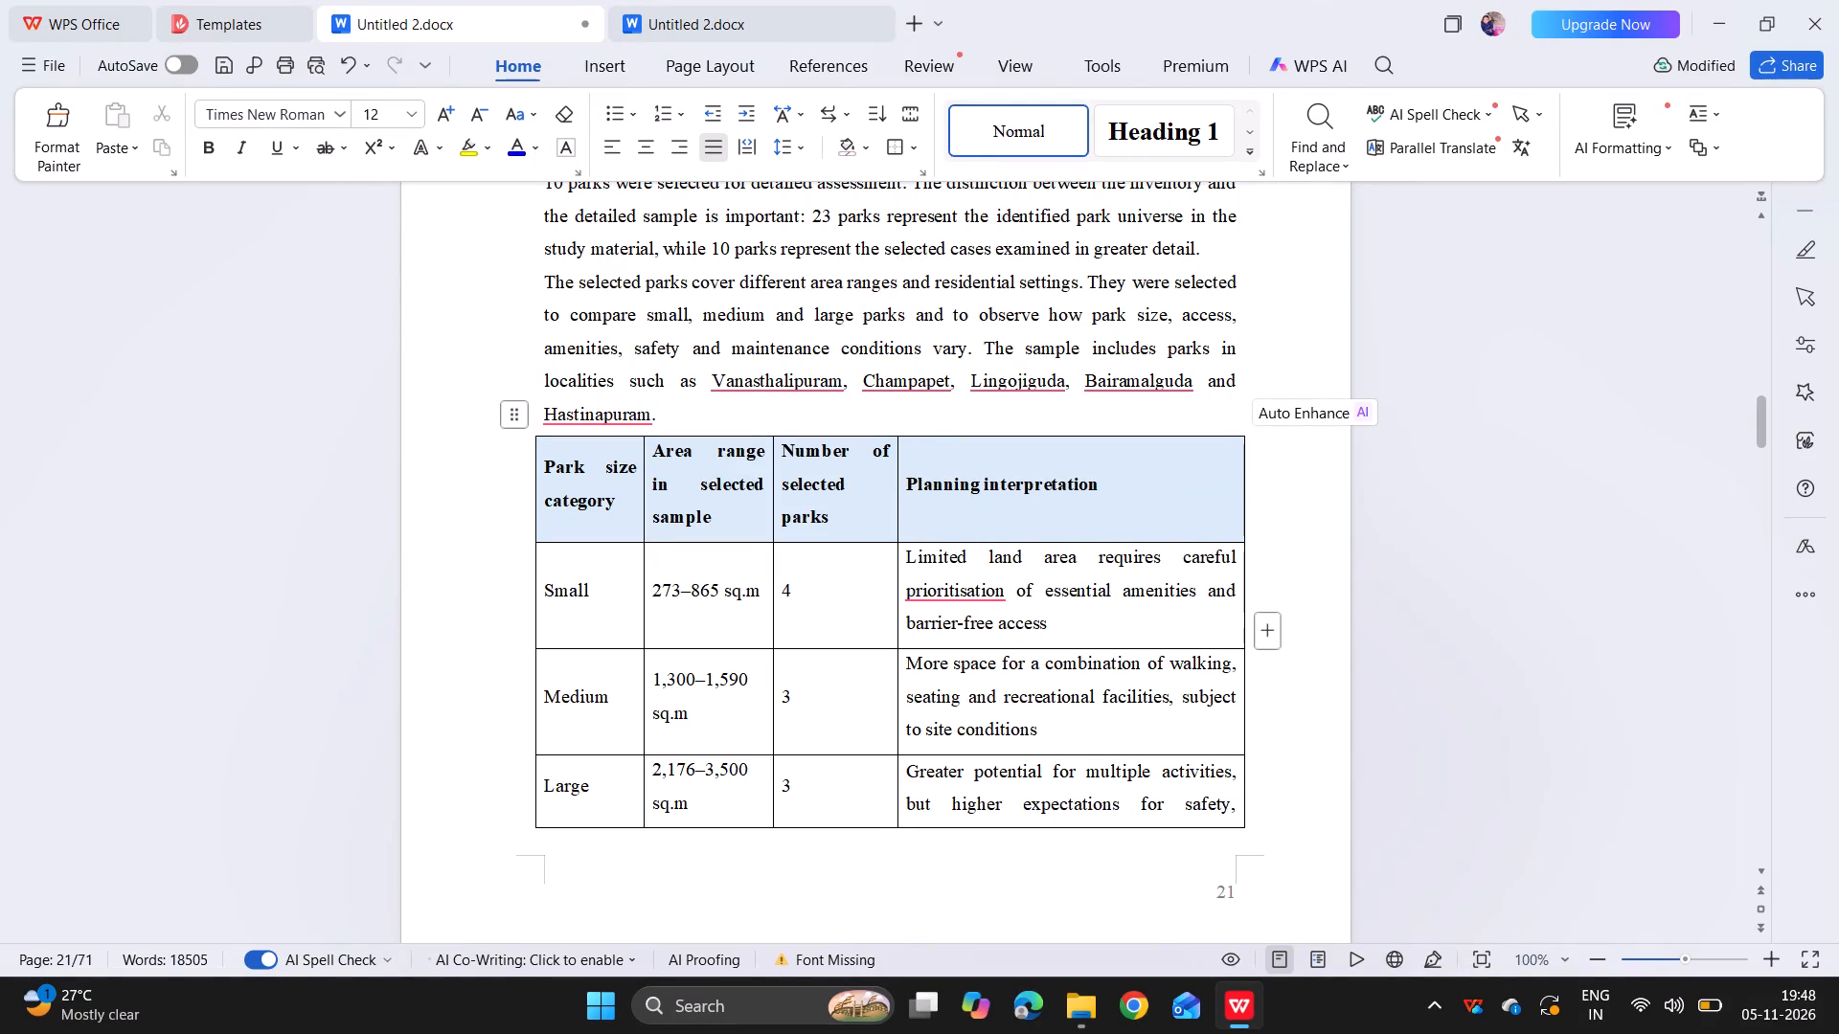
Centre-align the text in the whole park size category table, starting with the "Number of selected parks" heading.
left_click_drag(783, 450, 847, 516)
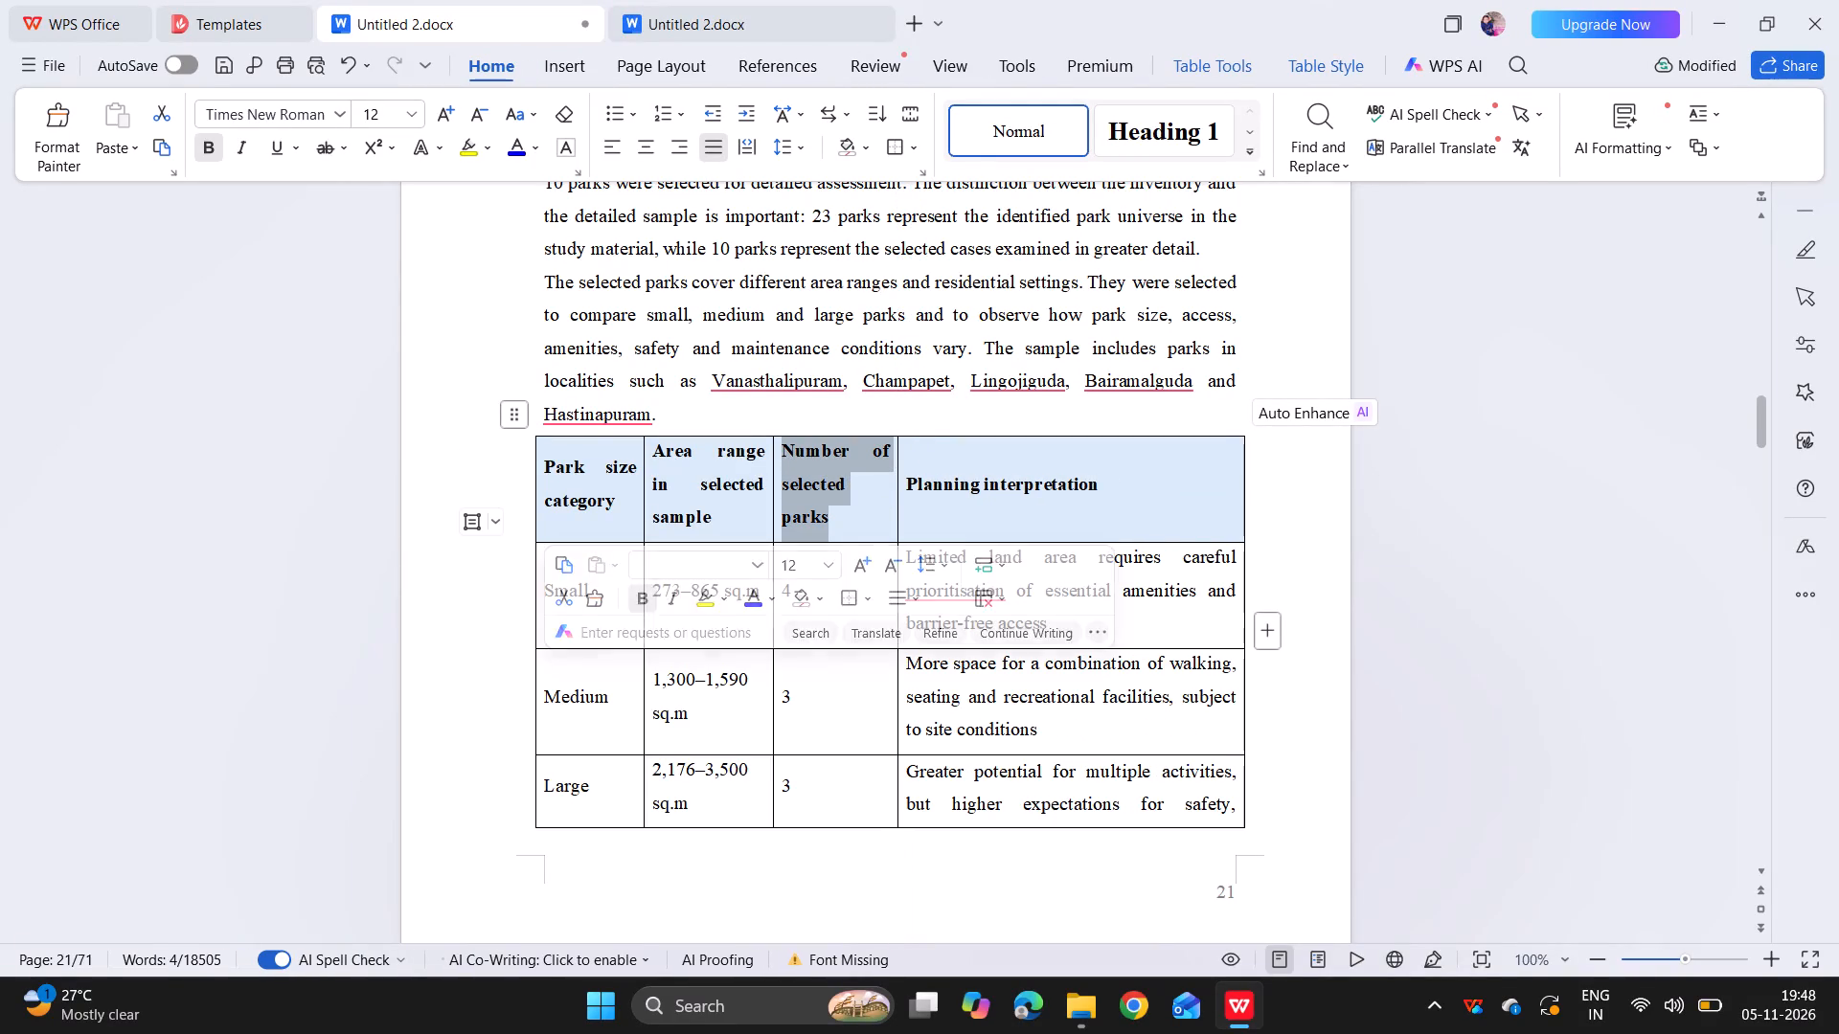
left_click(652, 152)
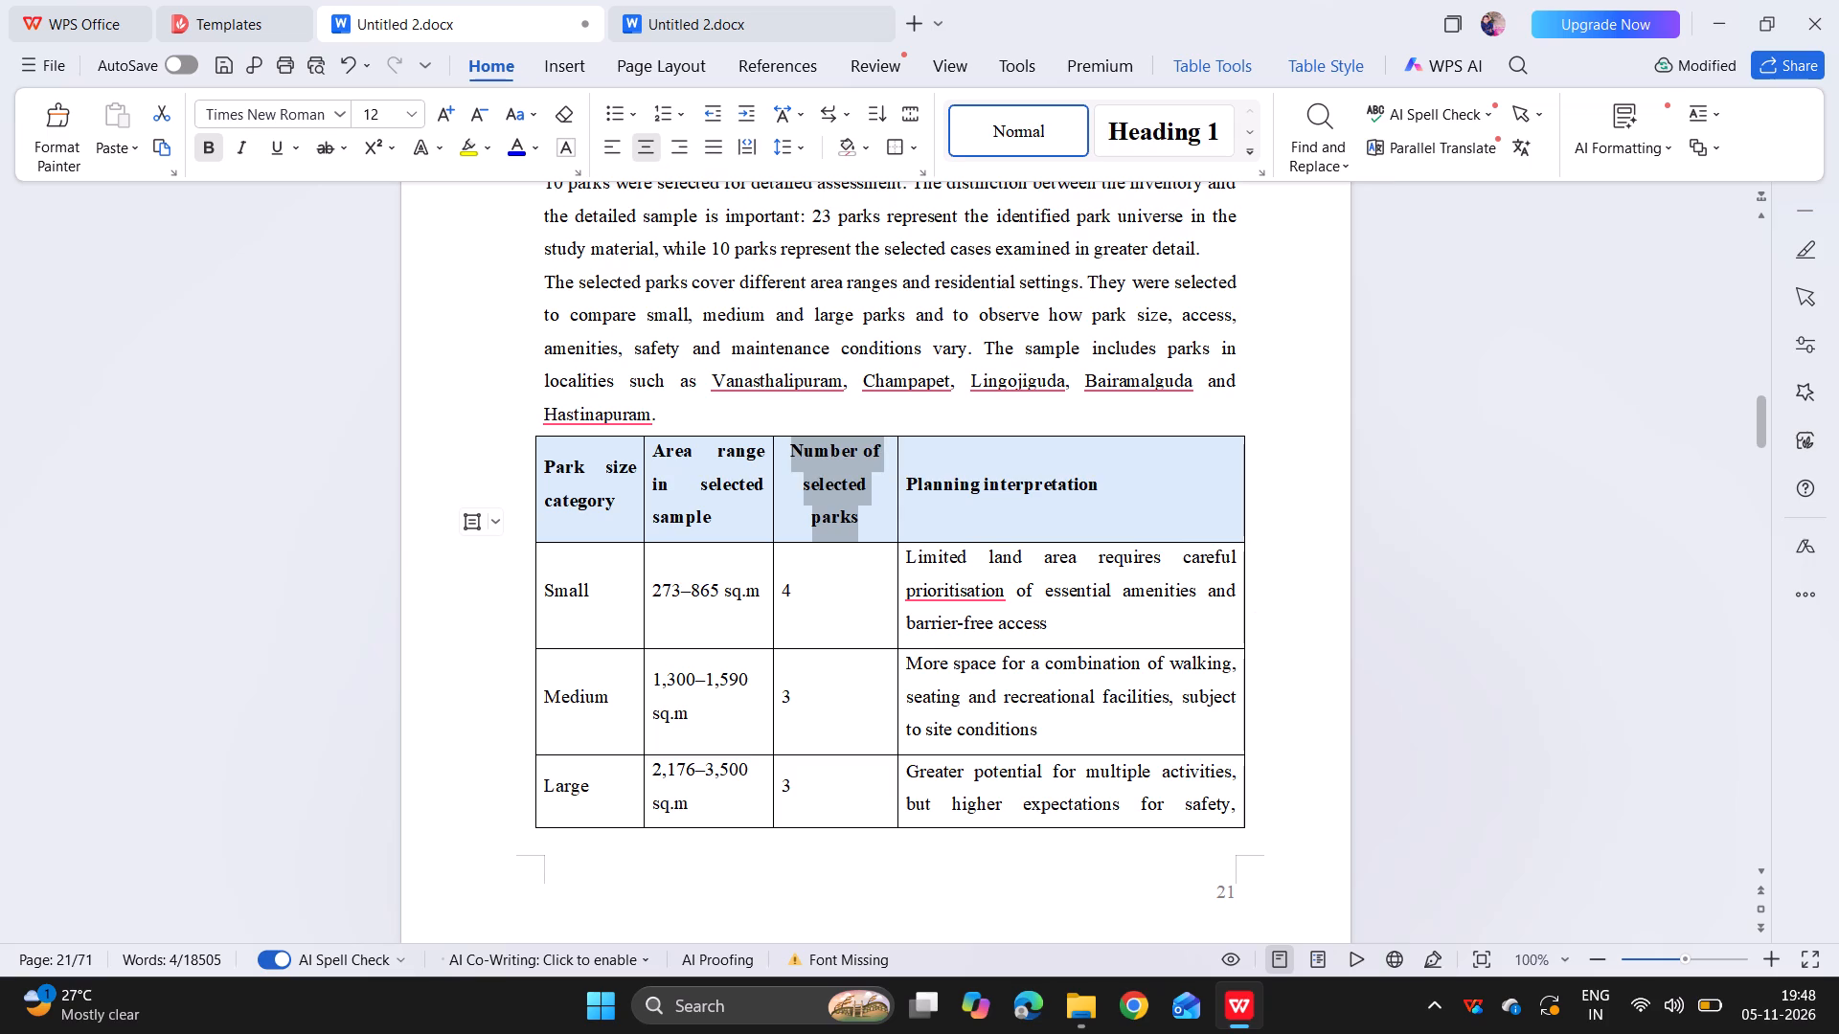
left_click(1180, 457)
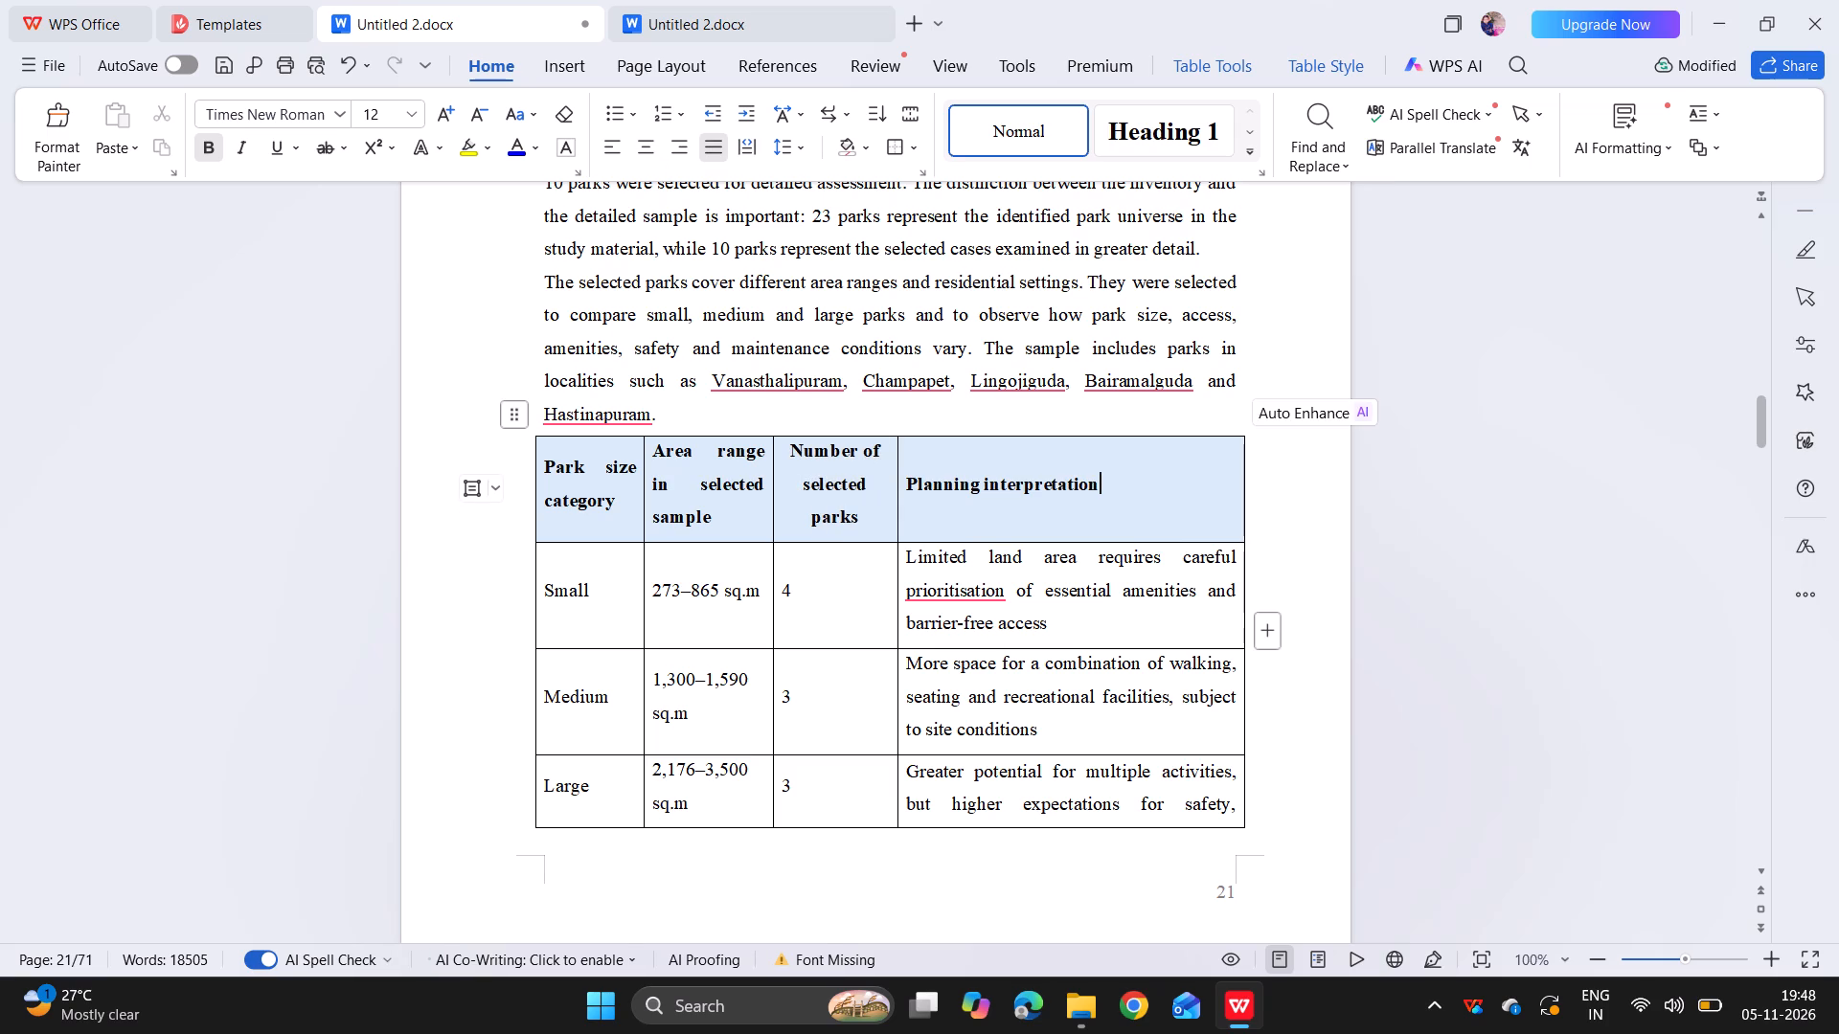
left_click_drag(550, 461, 1083, 699)
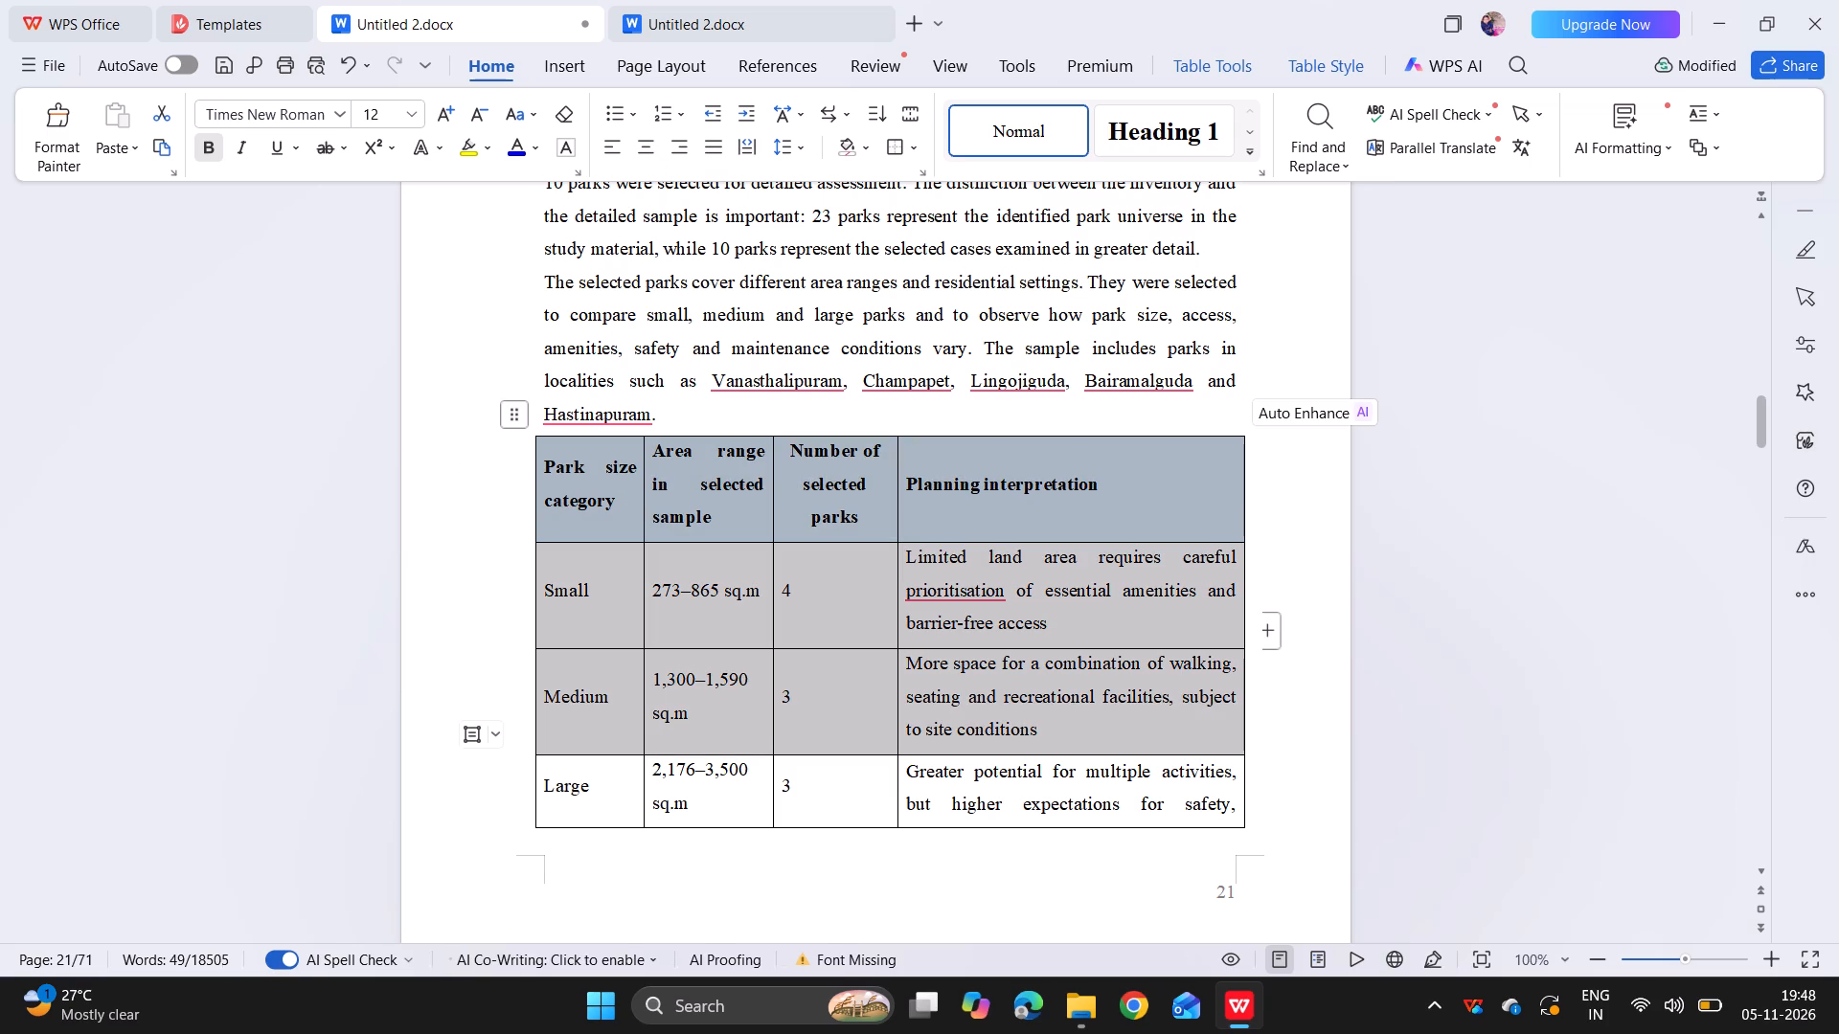
left_click_drag(1083, 699, 1202, 804)
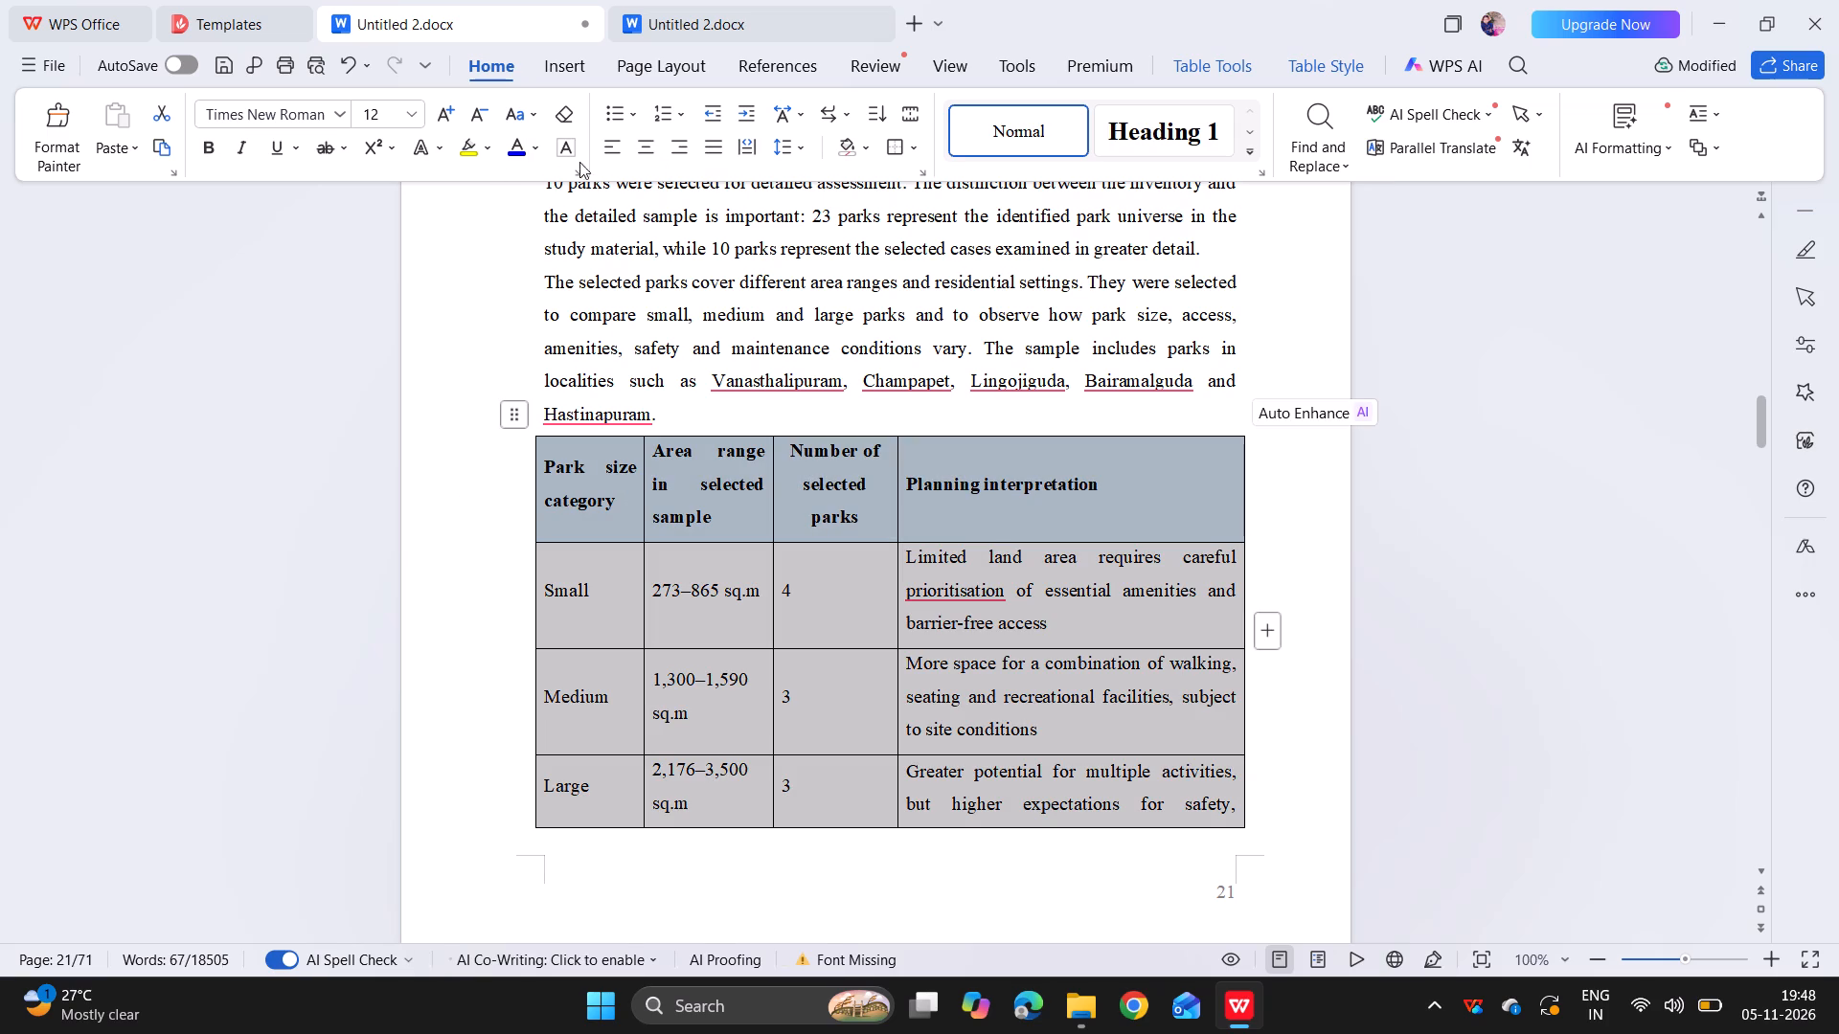
left_click(635, 156)
scroll(1082, 544, "down", 2)
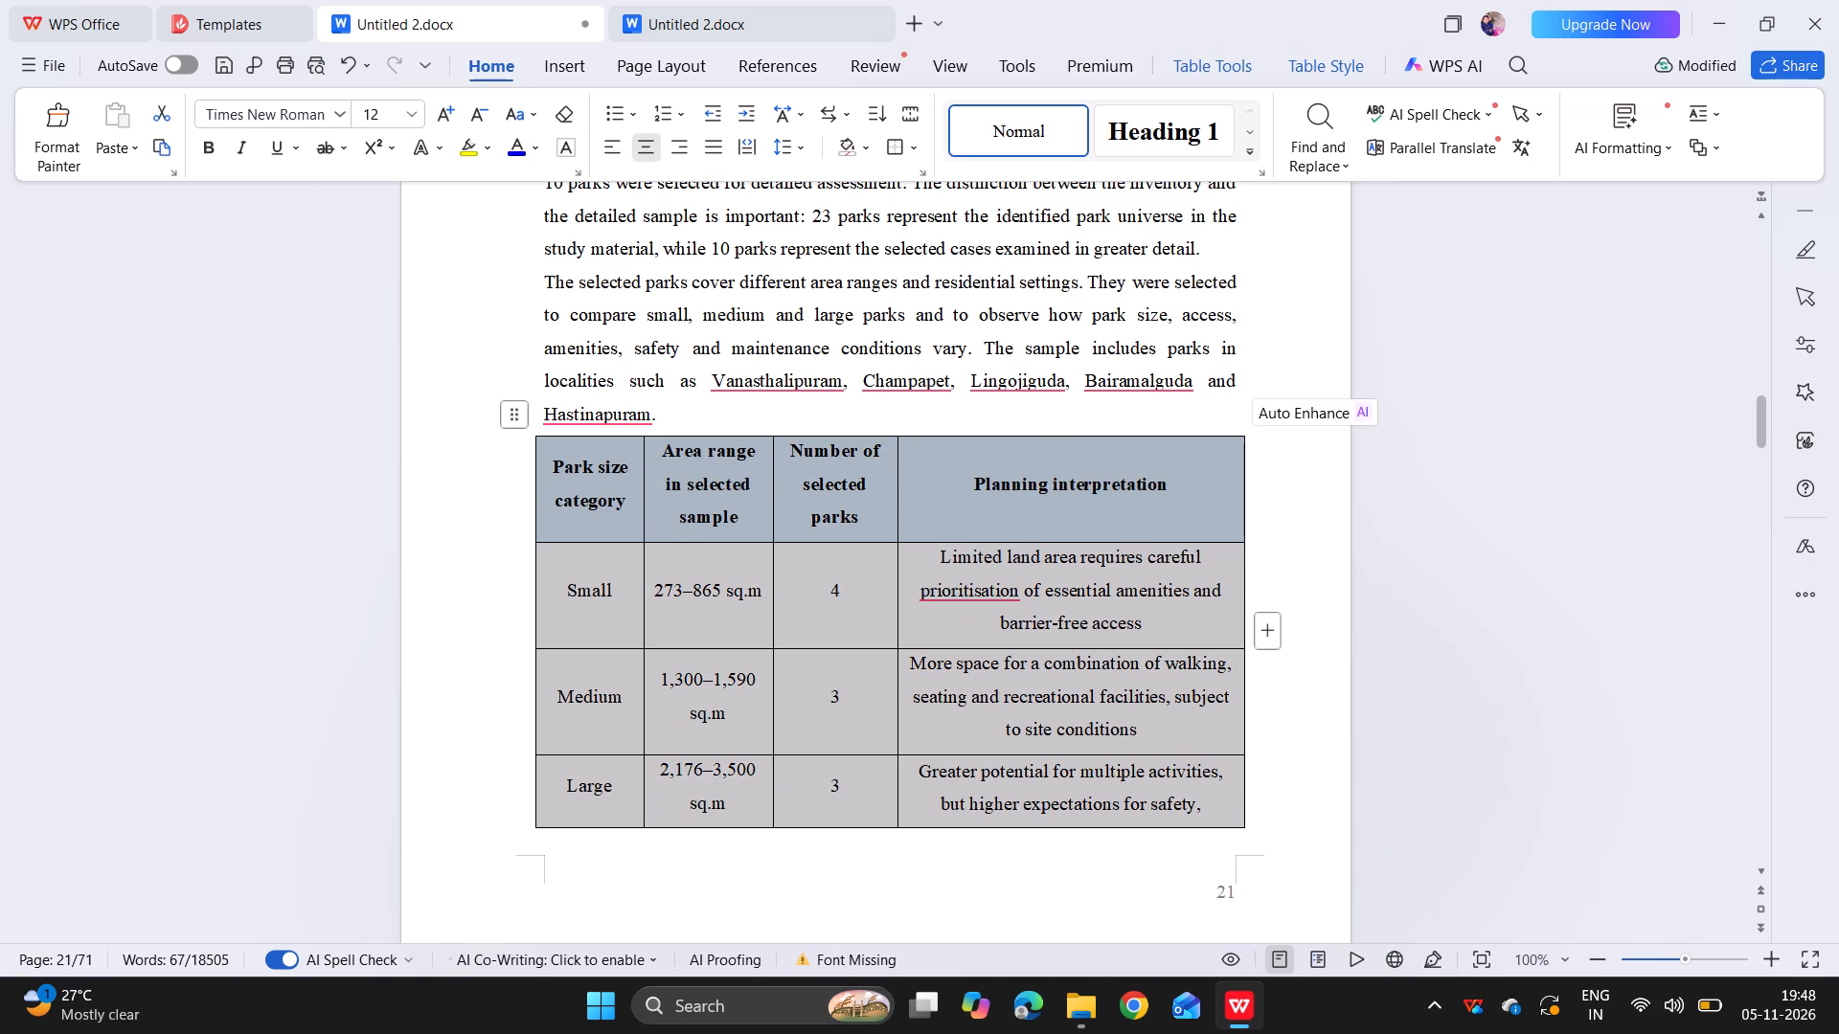
scroll(1082, 544, "down", 7)
scroll(887, 571, "up", 3)
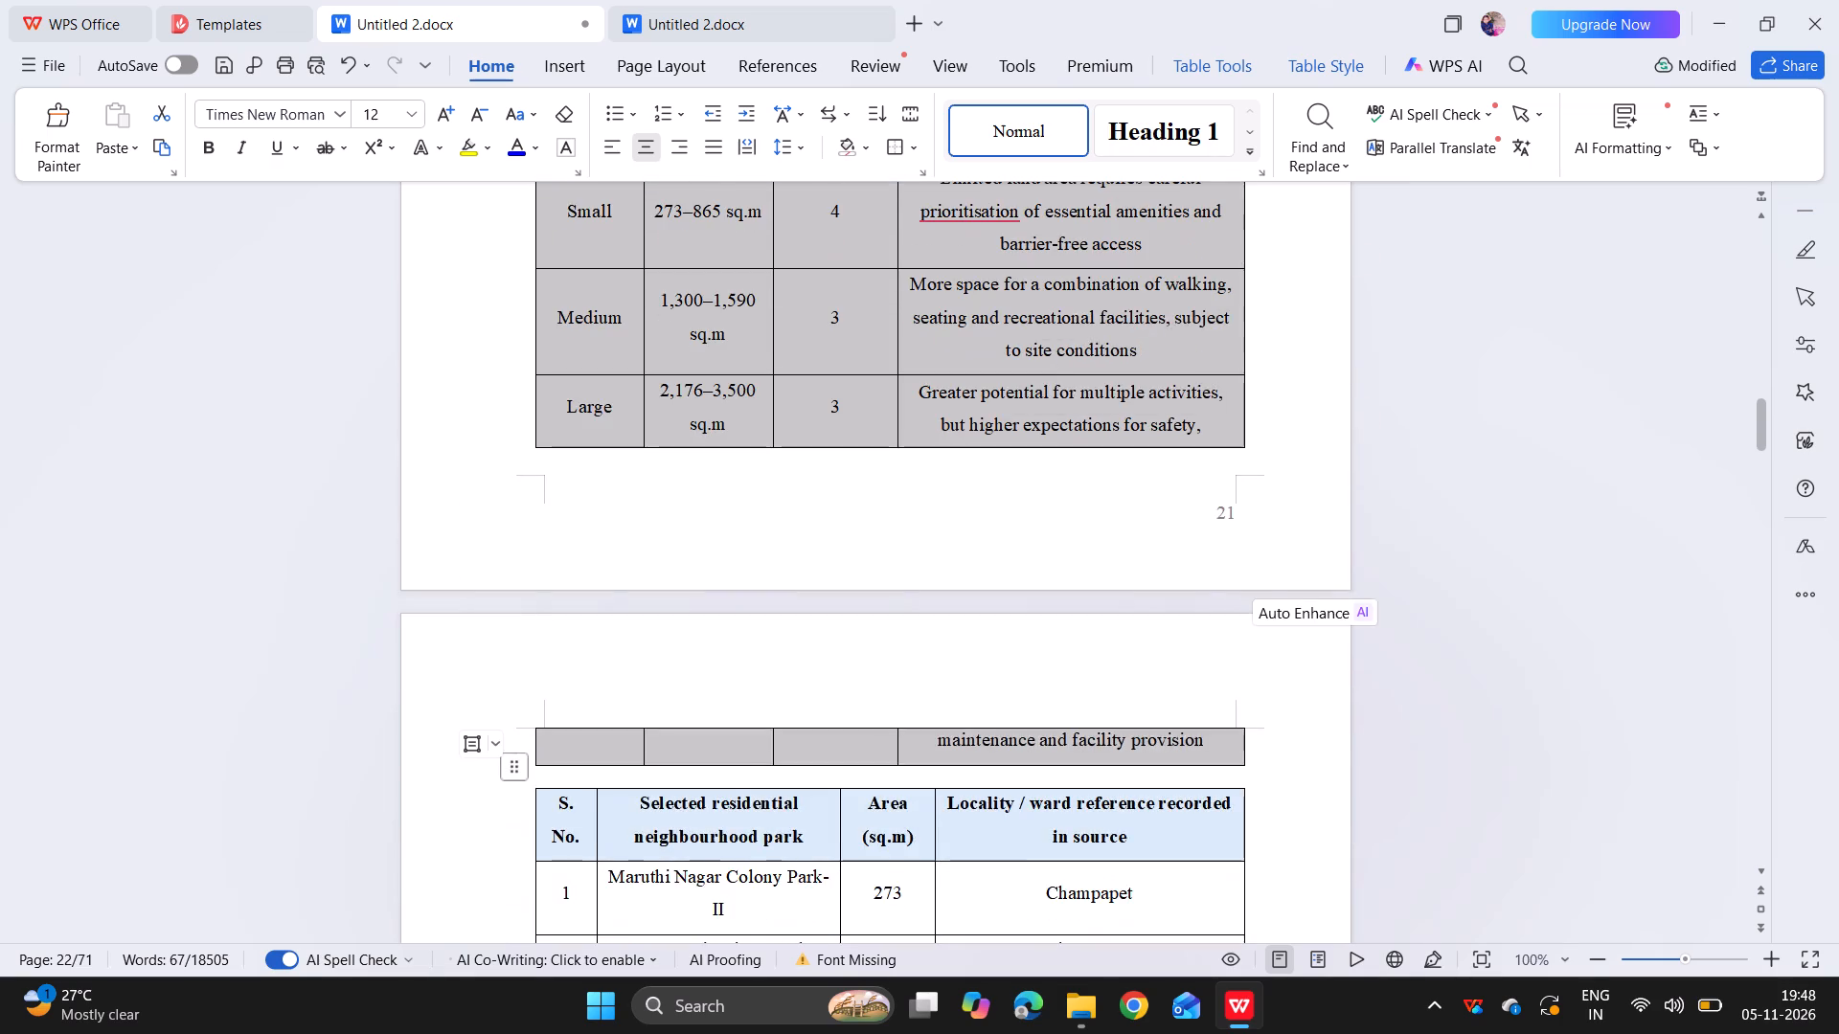
scroll(936, 520, "up", 2)
left_click(1275, 300)
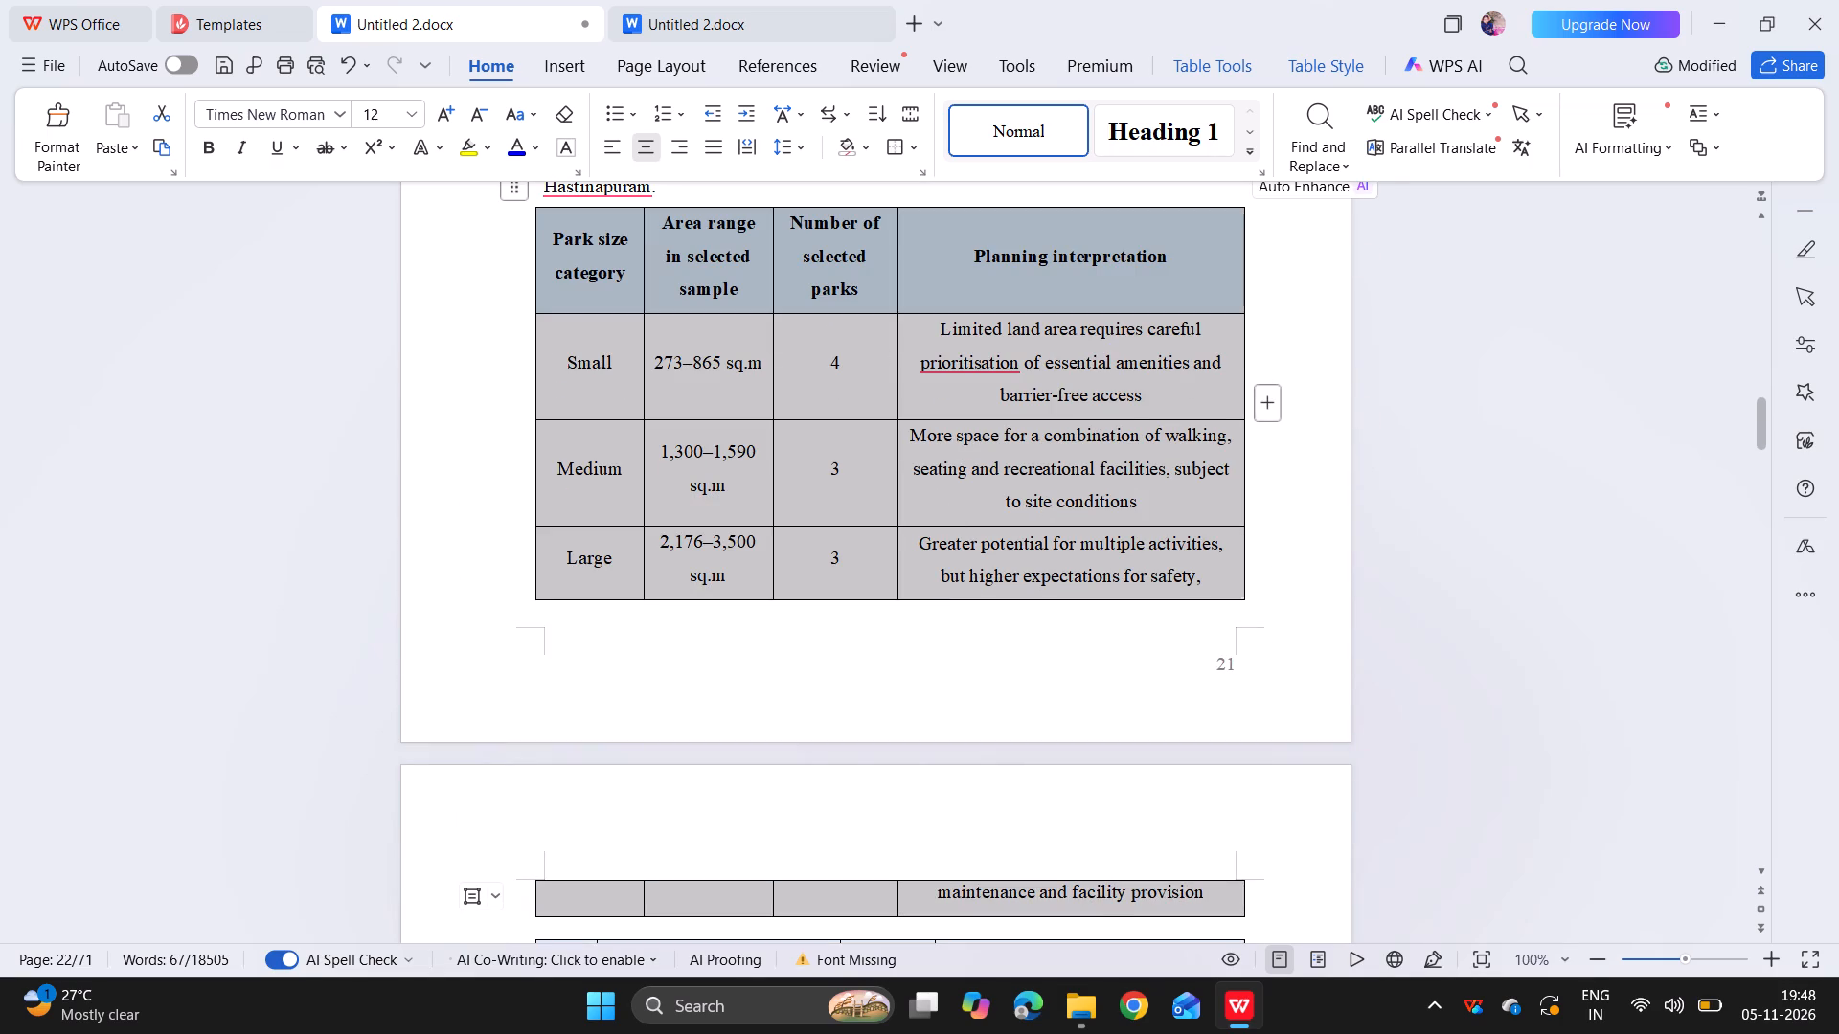
Narrow the "Area range in selected sample" column further, giving the space to the "Number of selected parks" column.
scroll(922, 553, "down", 2)
scroll(914, 556, "up", 5)
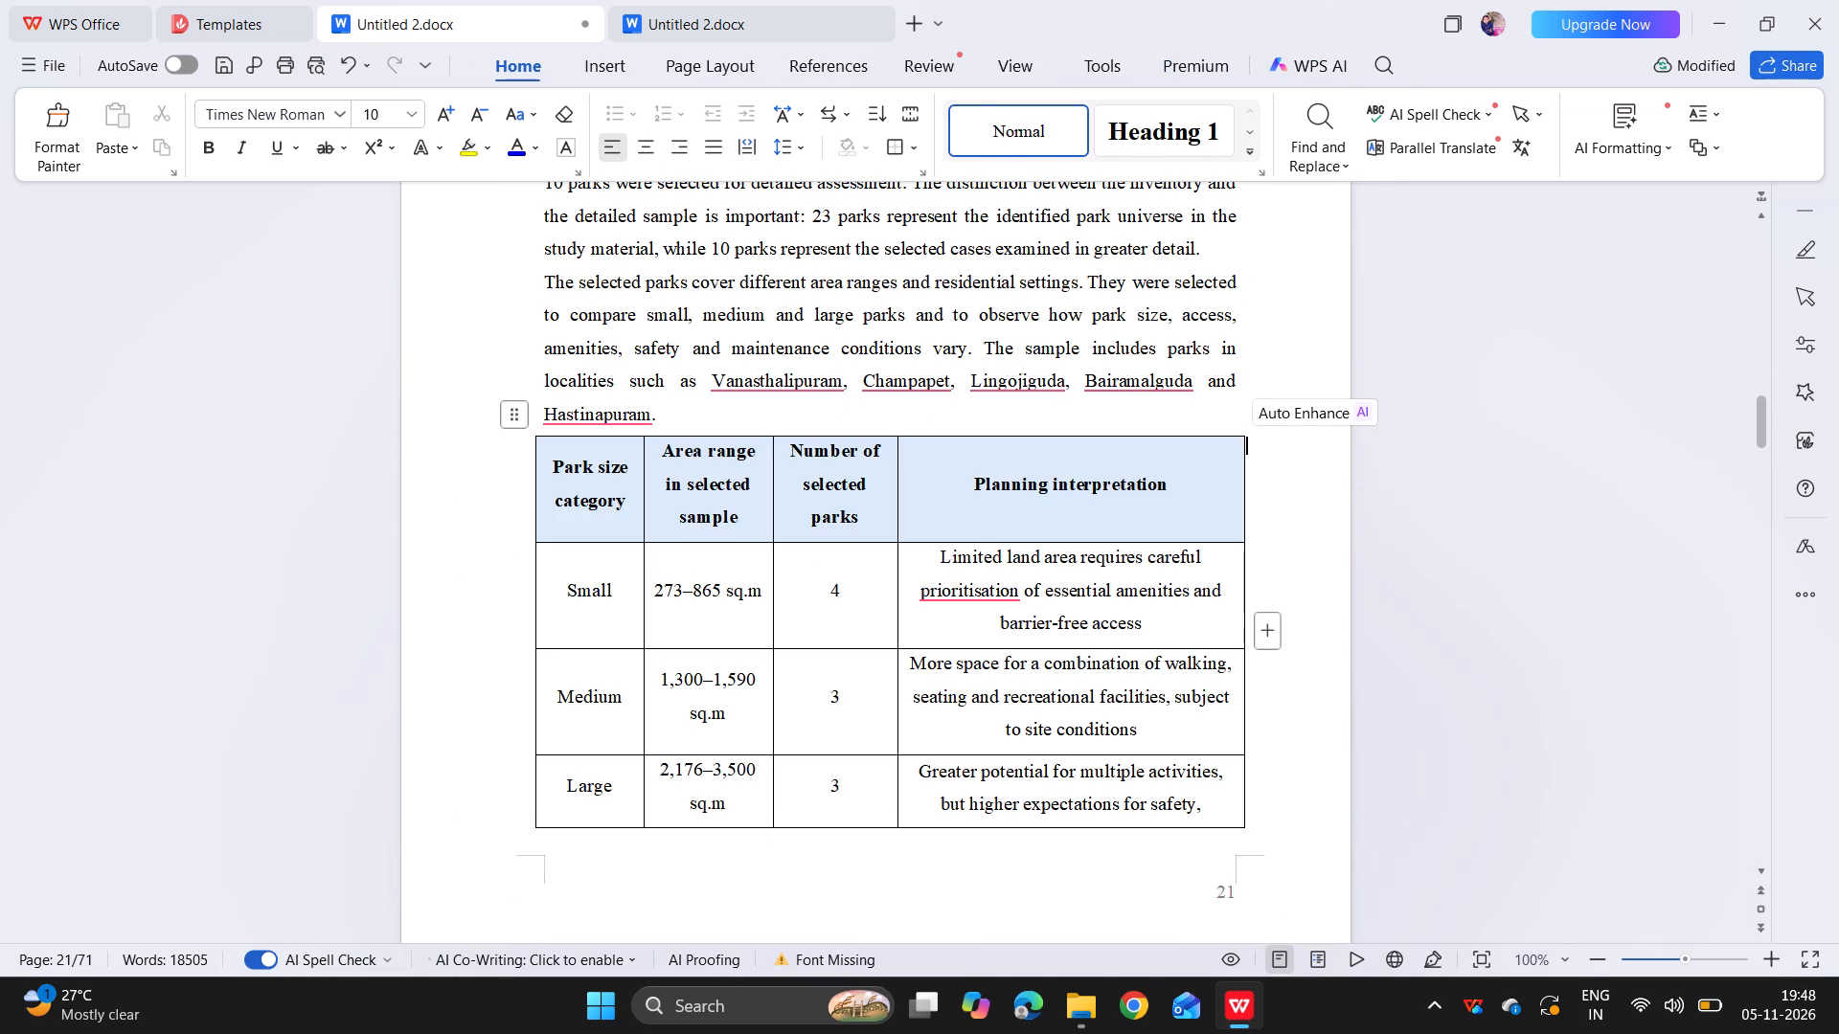
left_click_drag(771, 481, 753, 481)
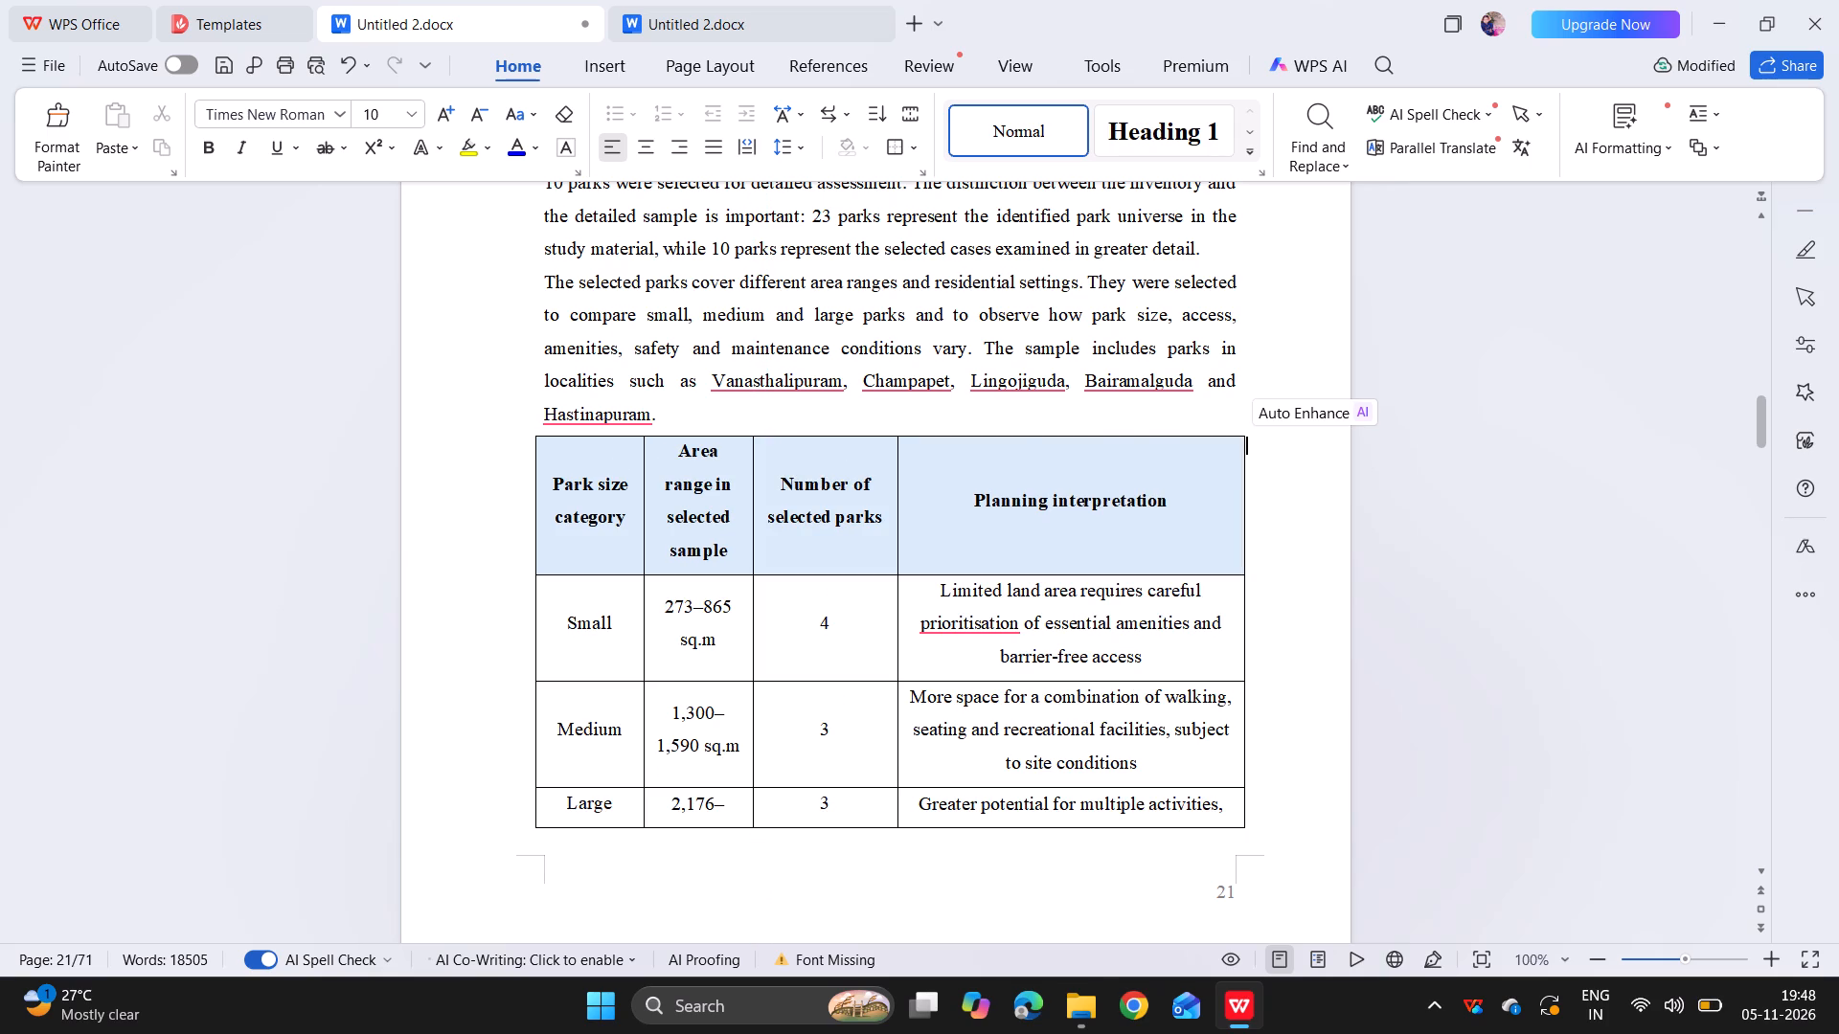
Examine how the park size table breaks across pages and how sections 2.7 and 2.8 are laid out above it.
scroll(933, 610, "down", 6)
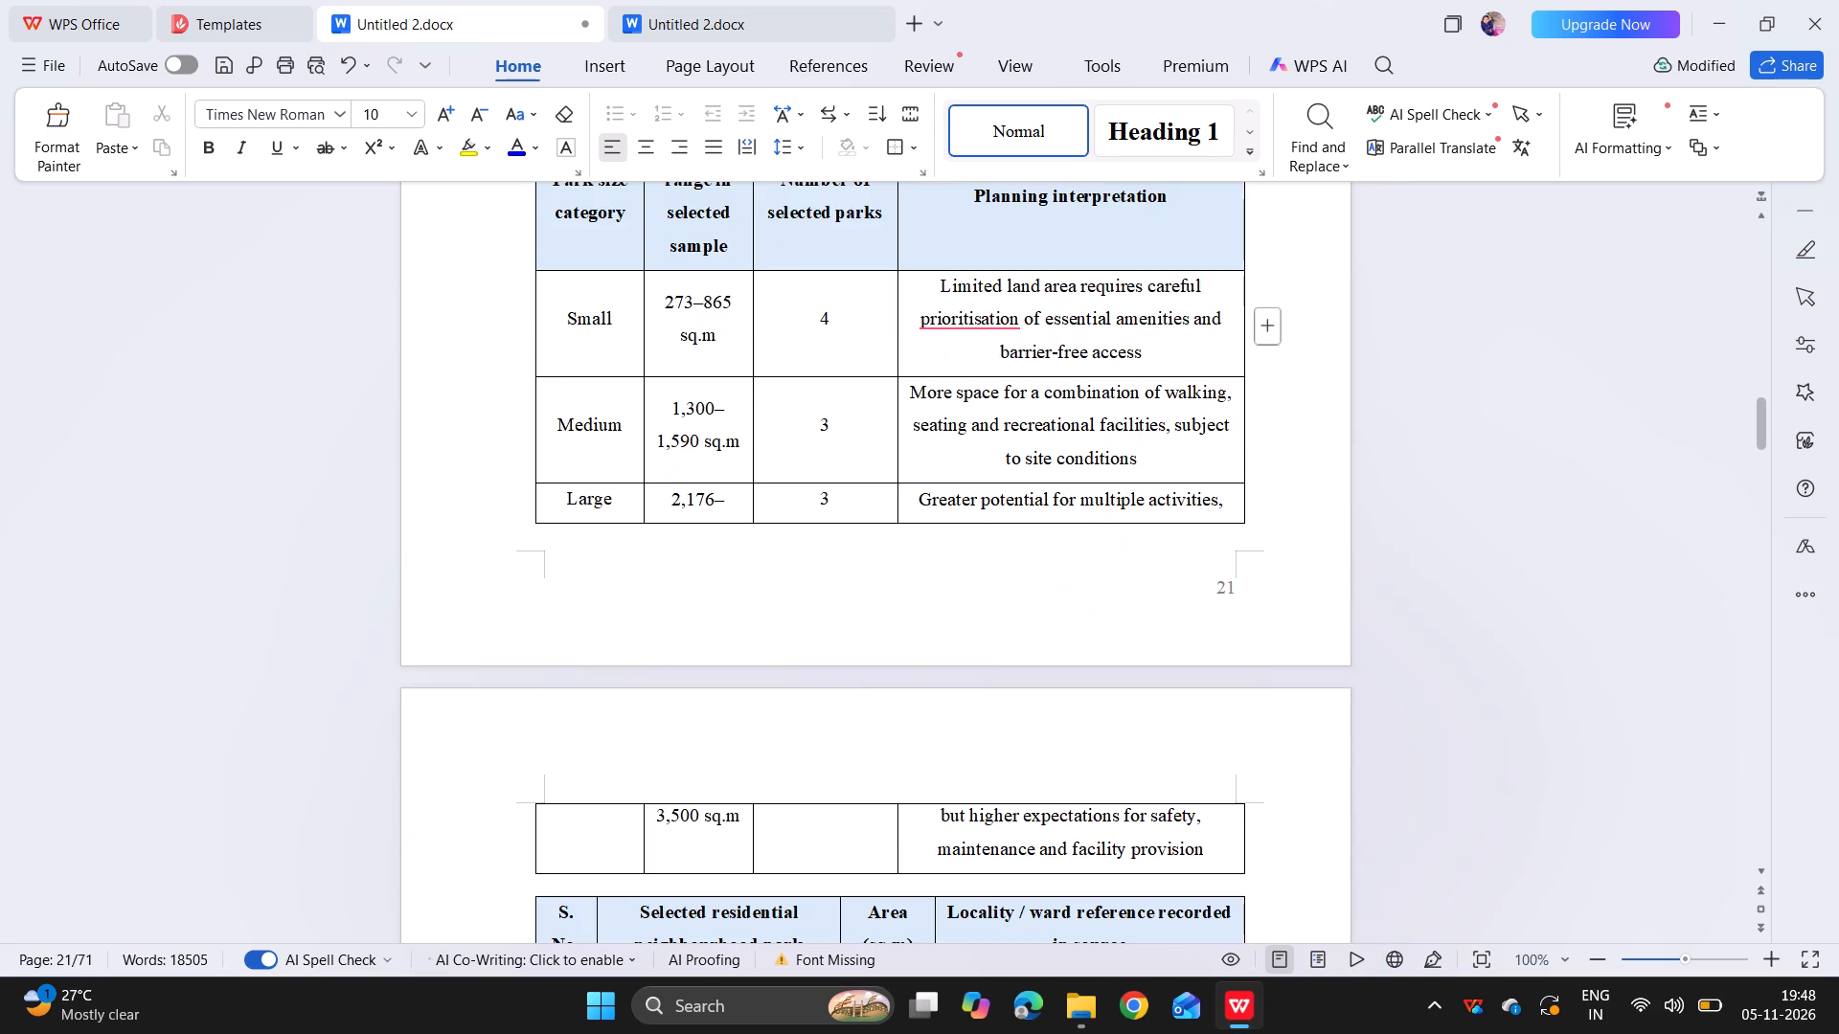
scroll(835, 426, "down", 3)
scroll(844, 450, "up", 5)
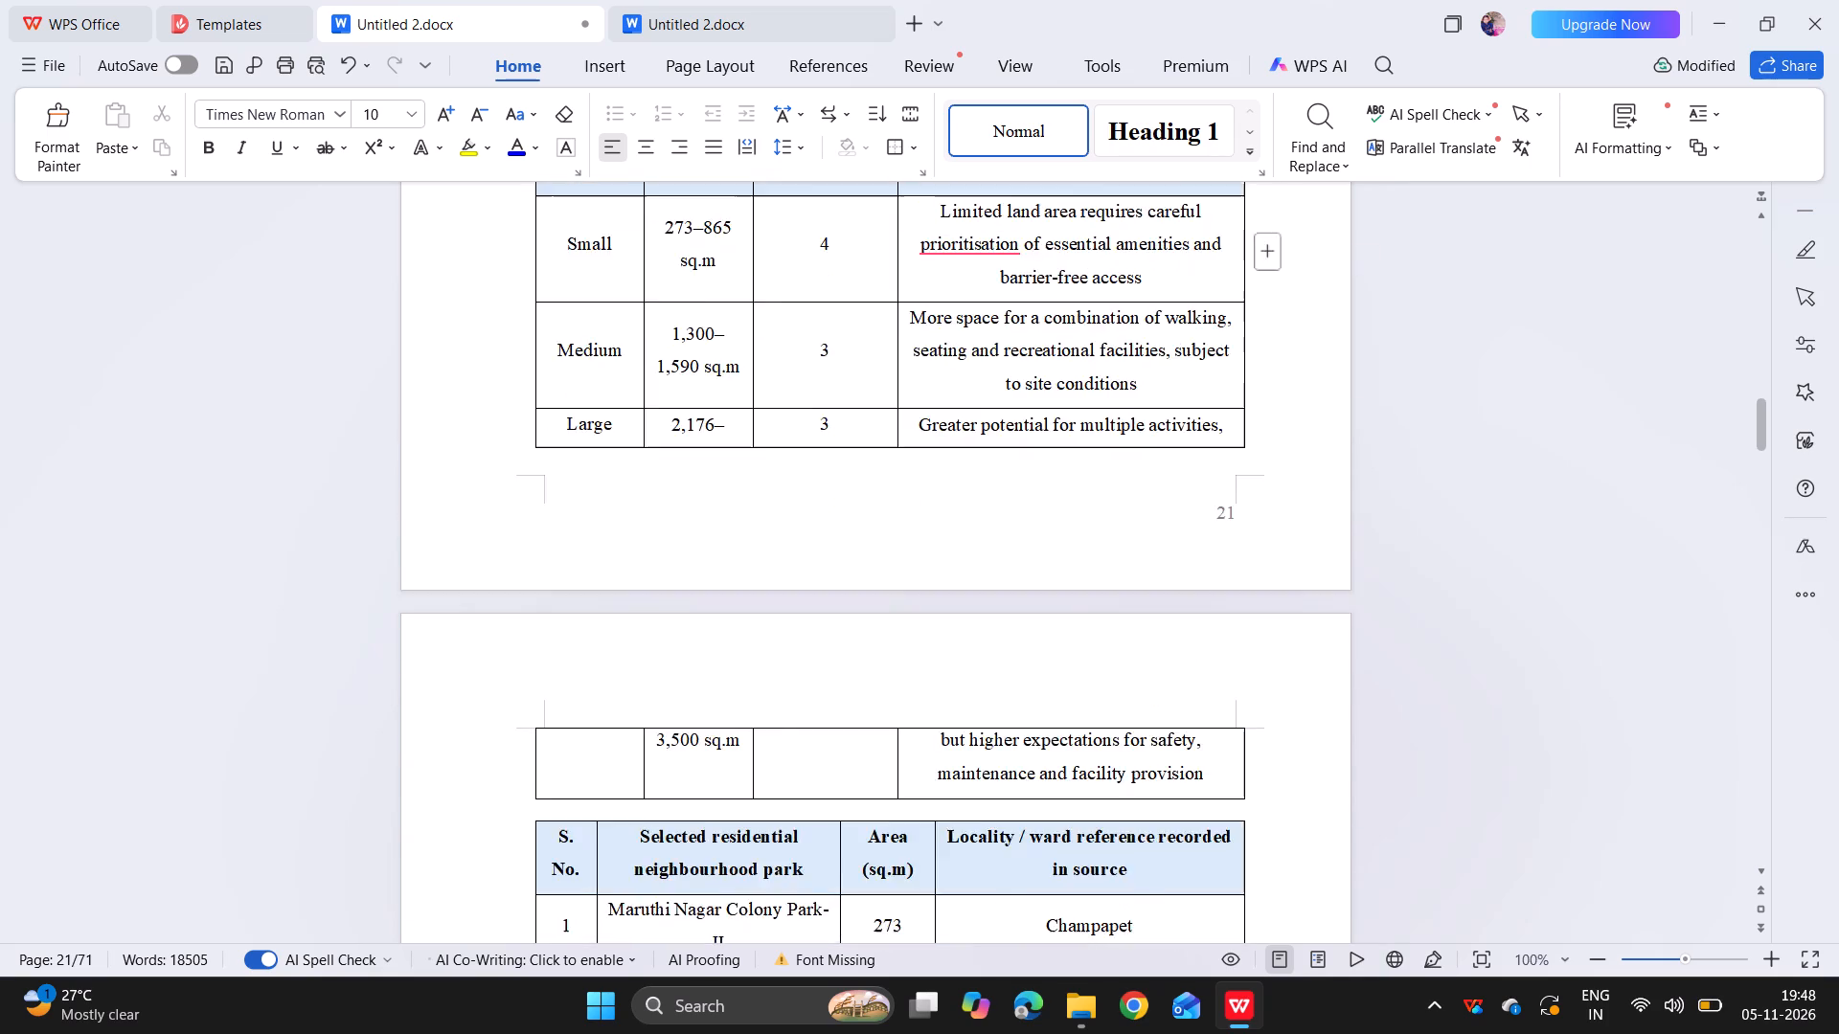
scroll(844, 450, "up", 10)
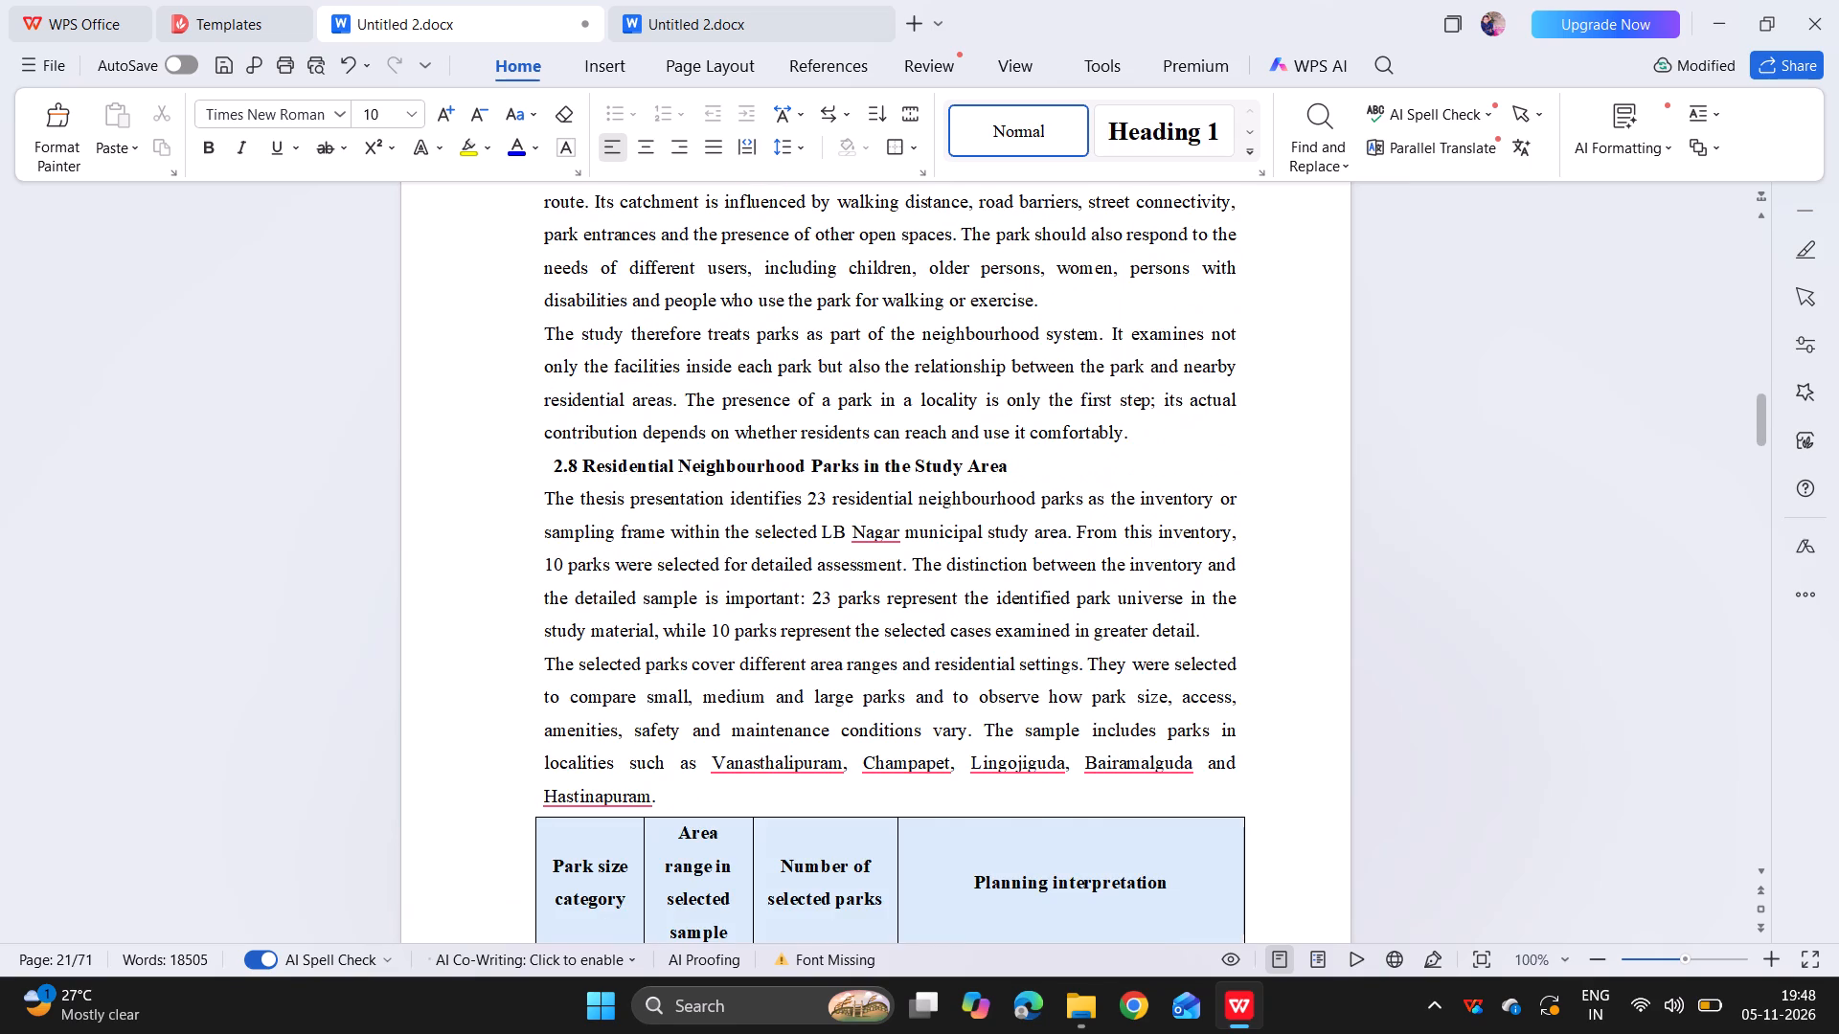
scroll(1012, 465, "up", 5)
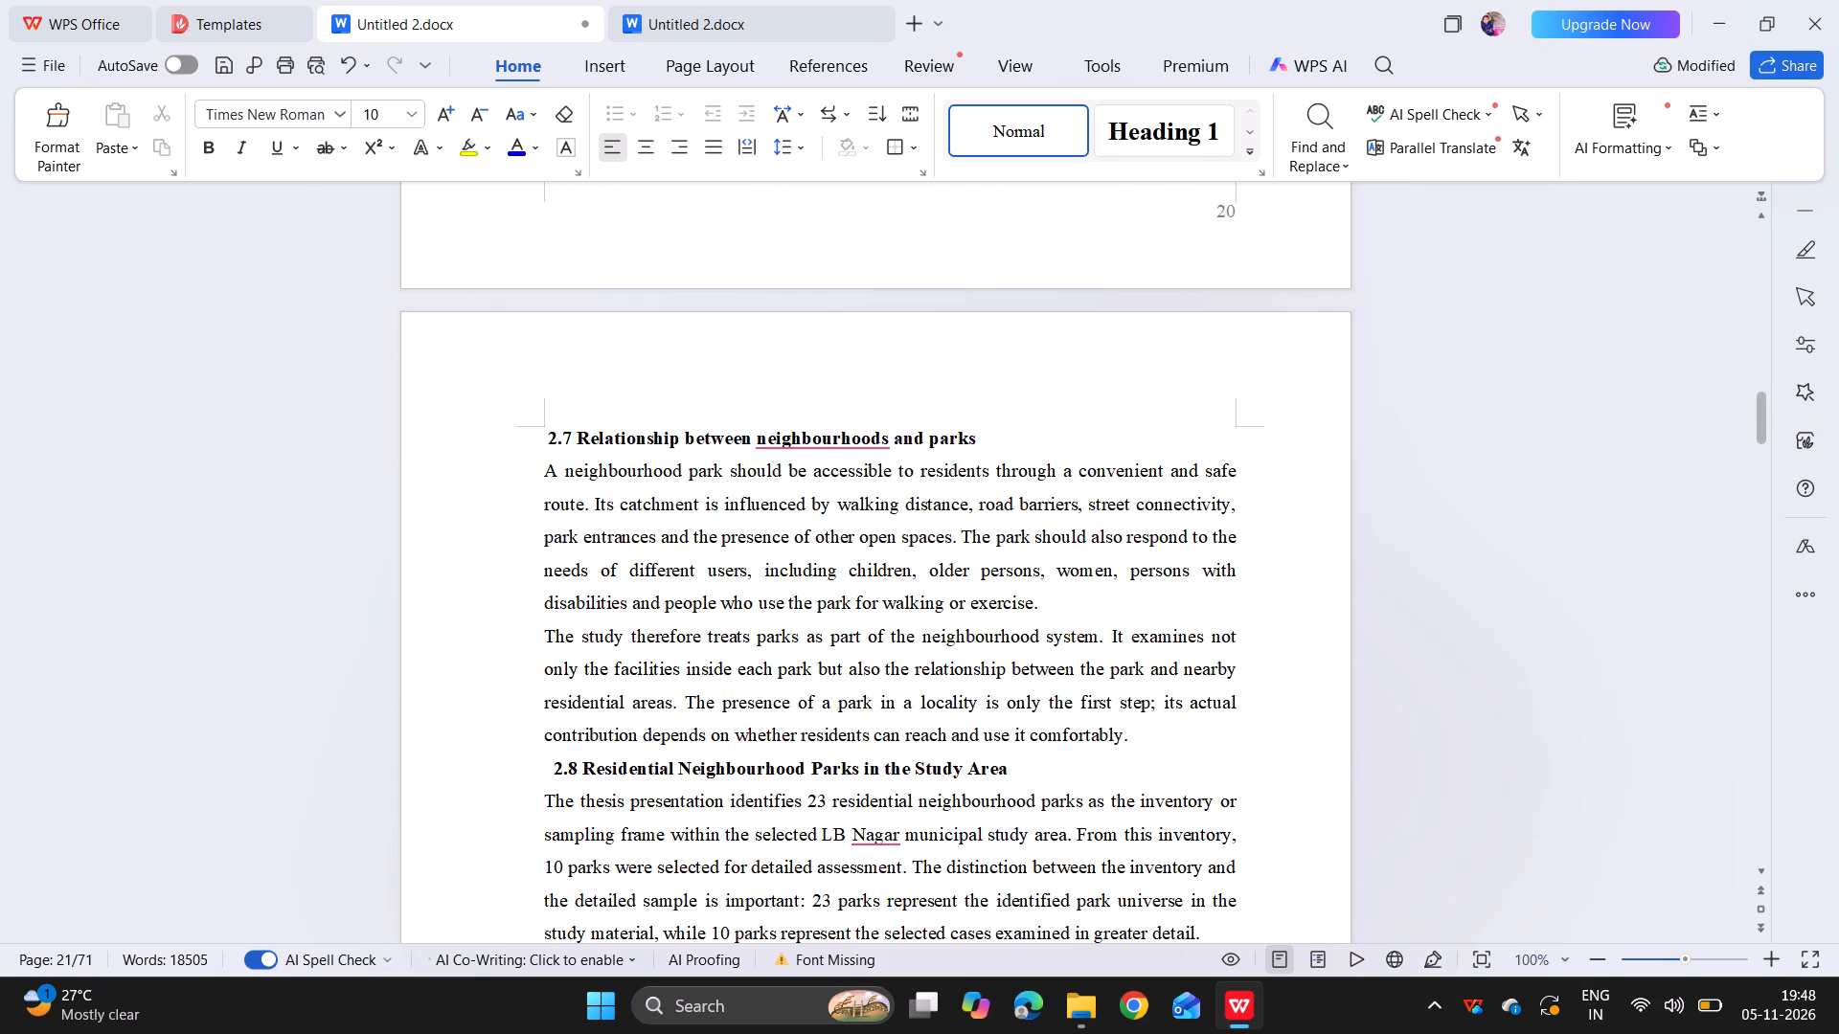
scroll(526, 432, "up", 8)
Insert blank lines after the section 2.8 paragraph ending "Hastinapuram." so the whole park size category table starts on the following page.
scroll(765, 530, "down", 18)
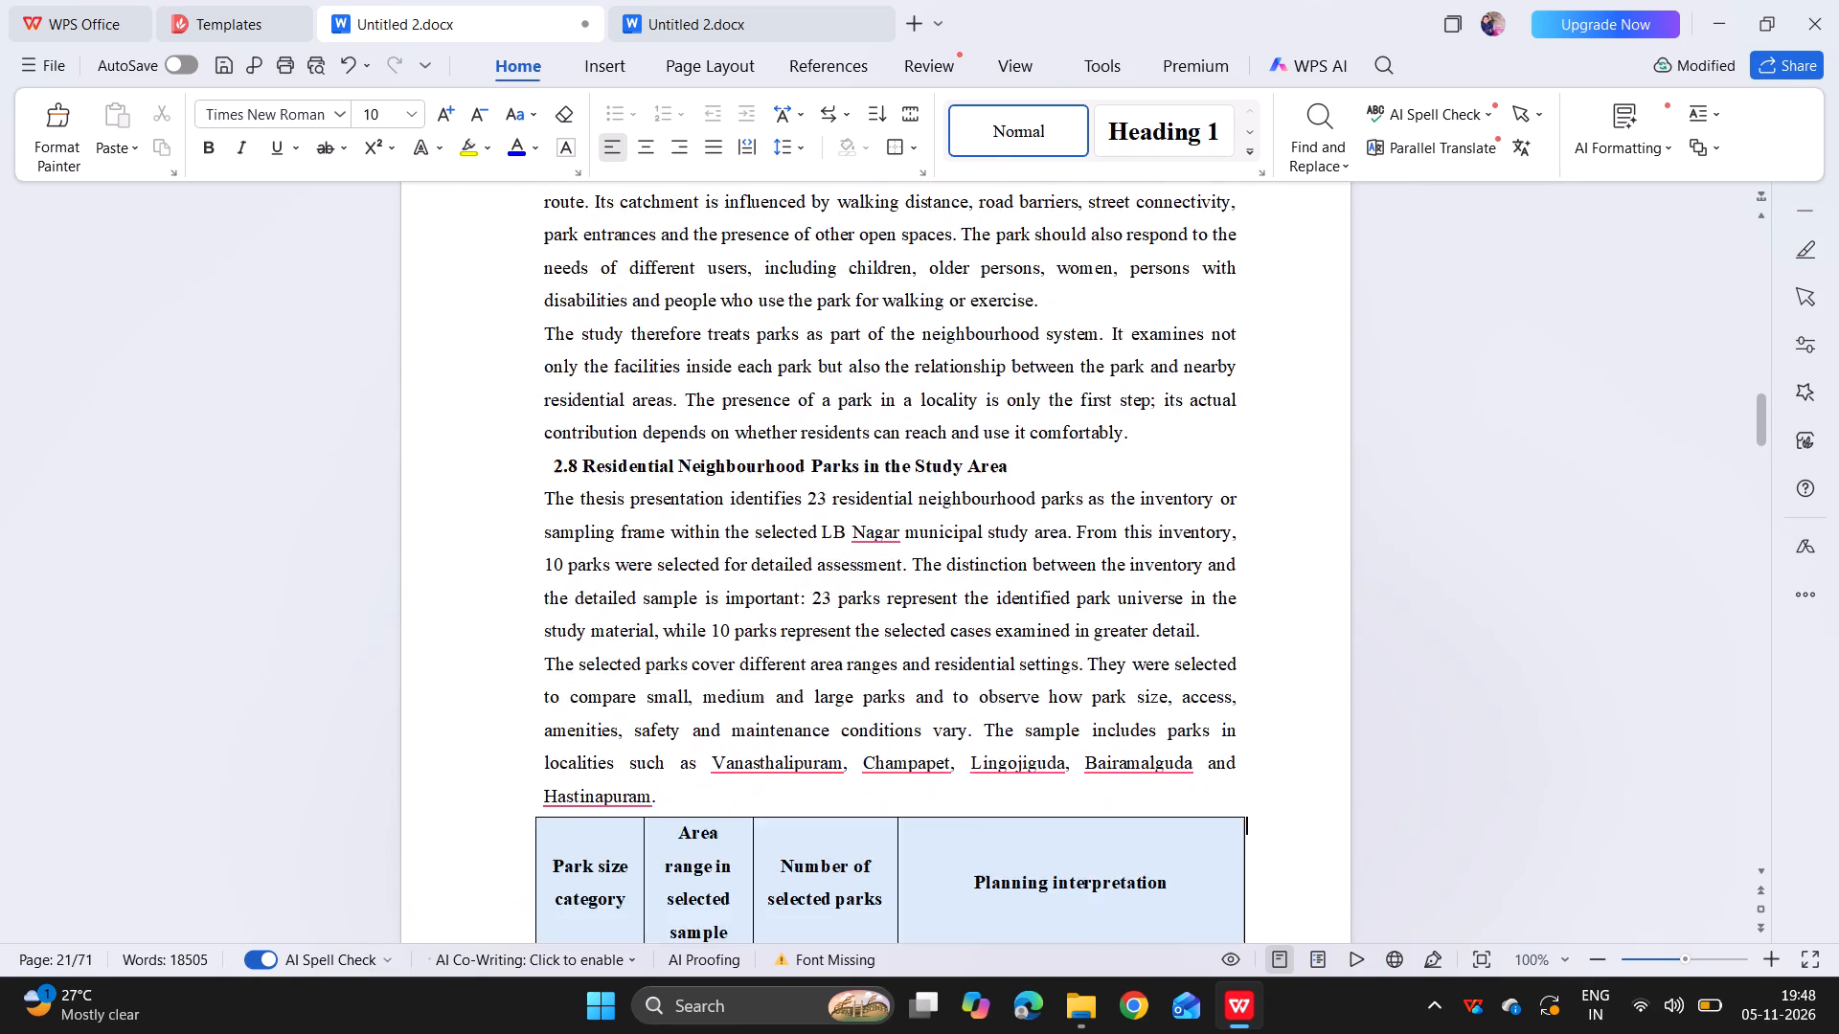
scroll(794, 526, "down", 2)
left_click(741, 419)
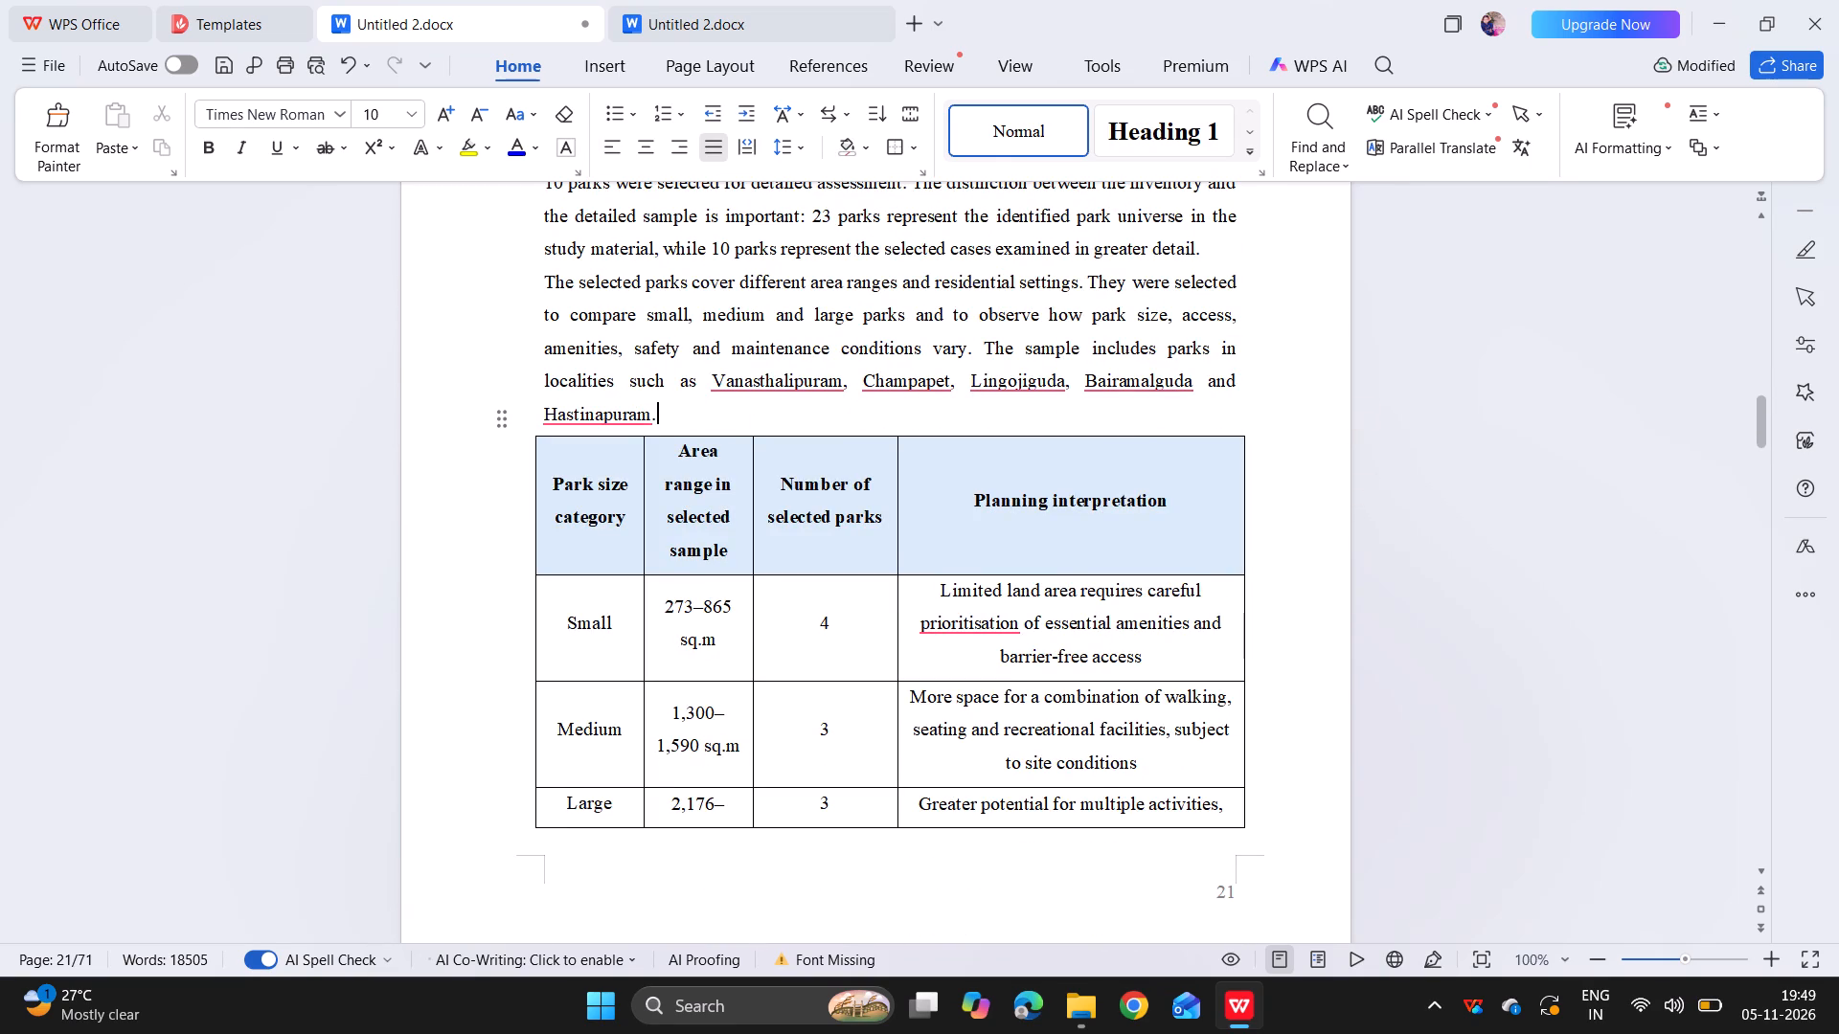
key("Return")
key("Return")
key("Return")
key("Return")
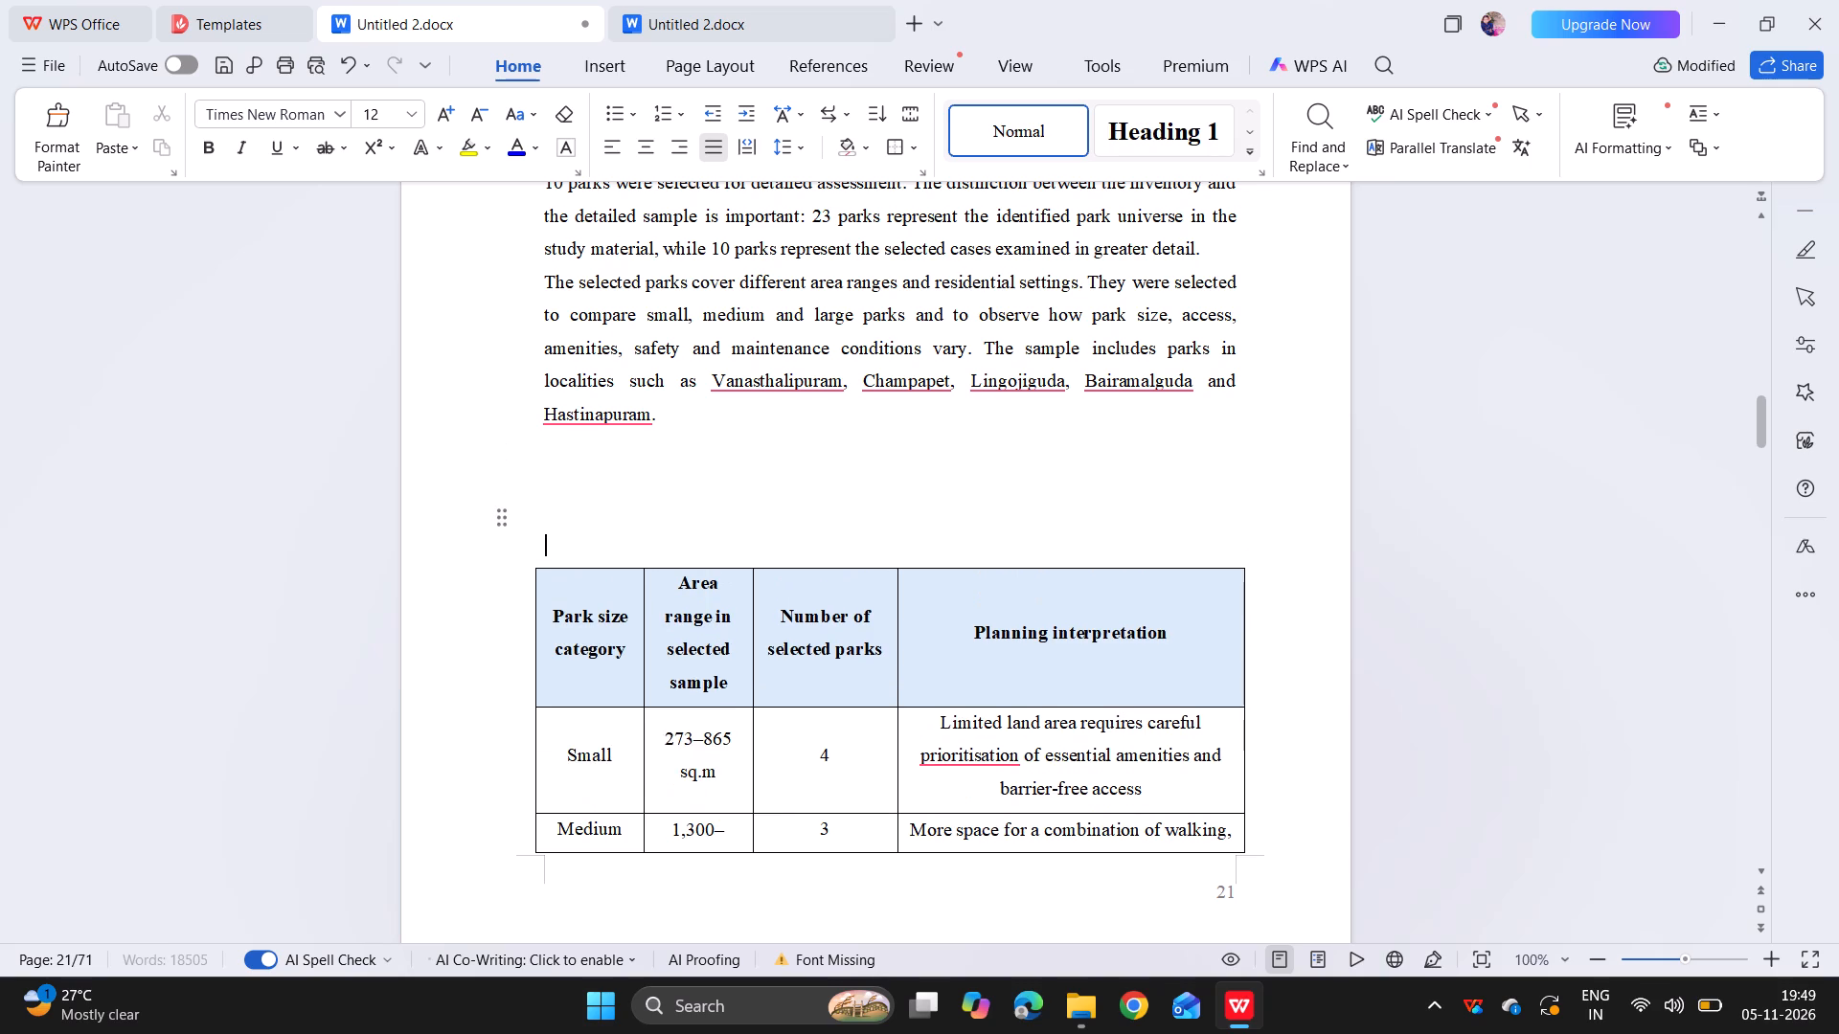
key("Return")
key("Return")
key("Return")
key("Return")
key("Return")
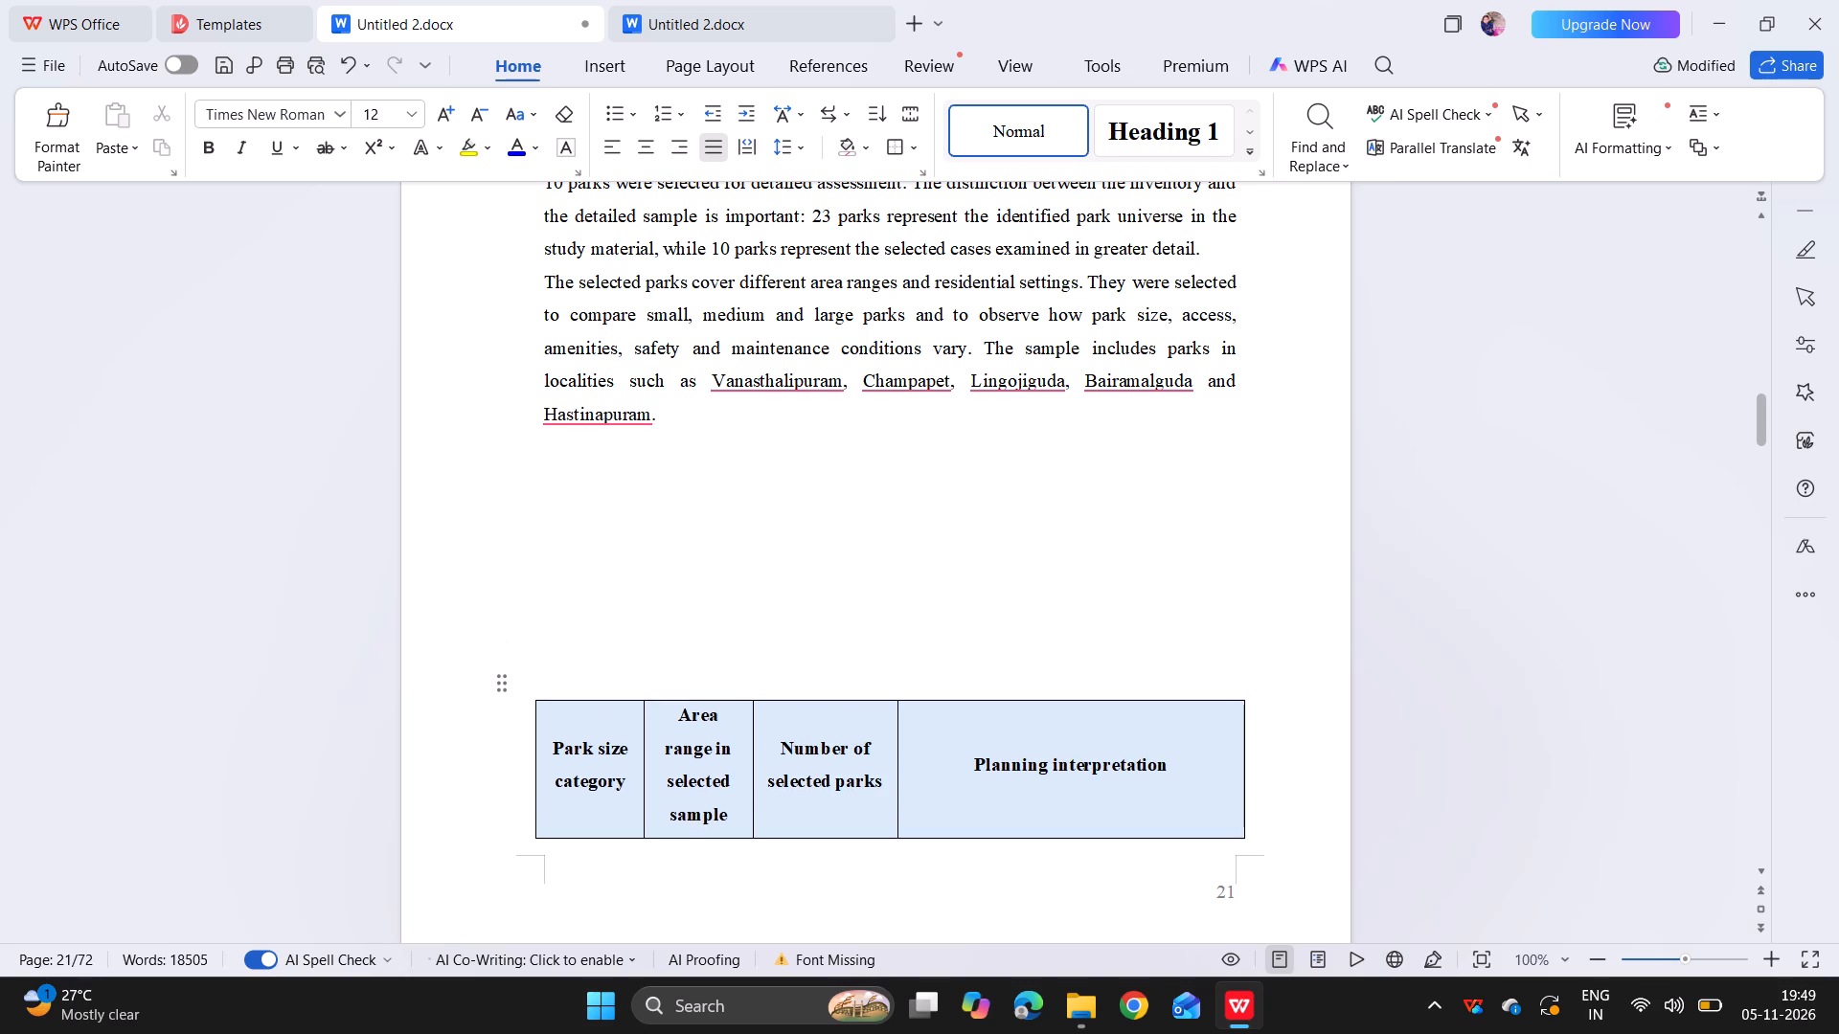
key("Return")
key("Return")
key("Return")
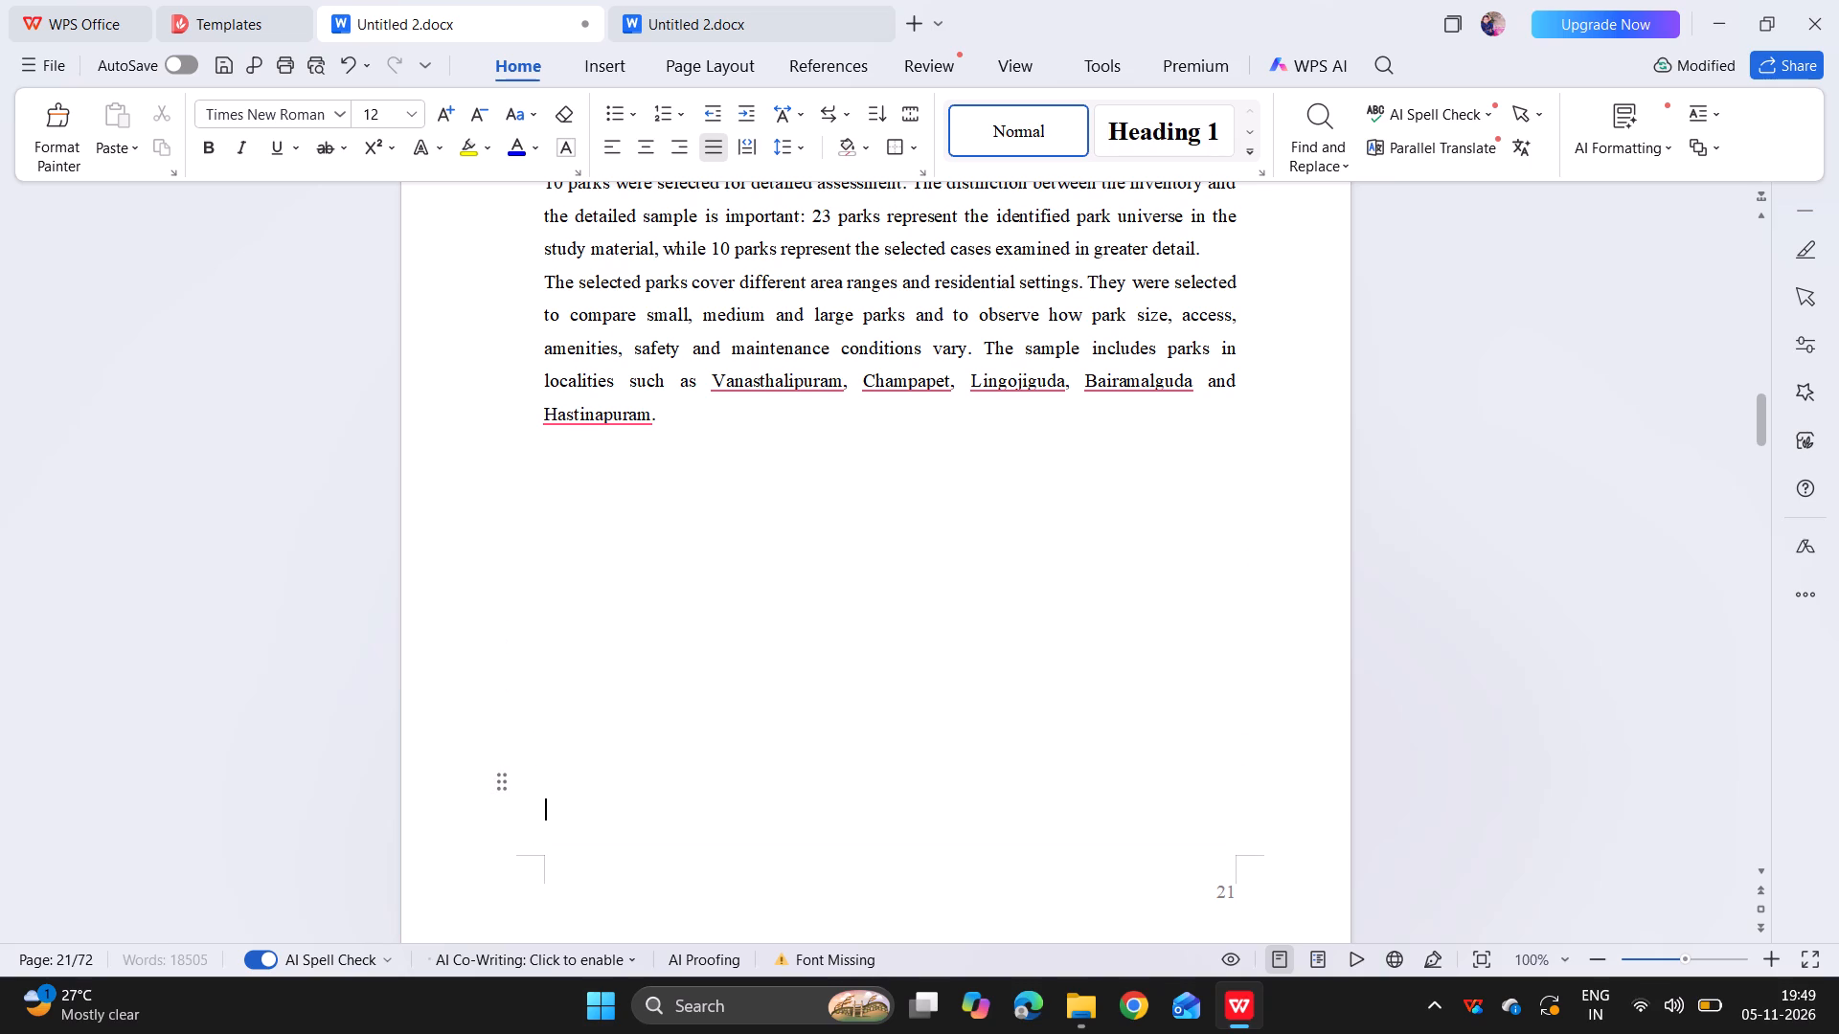
scroll(741, 419, "down", 5)
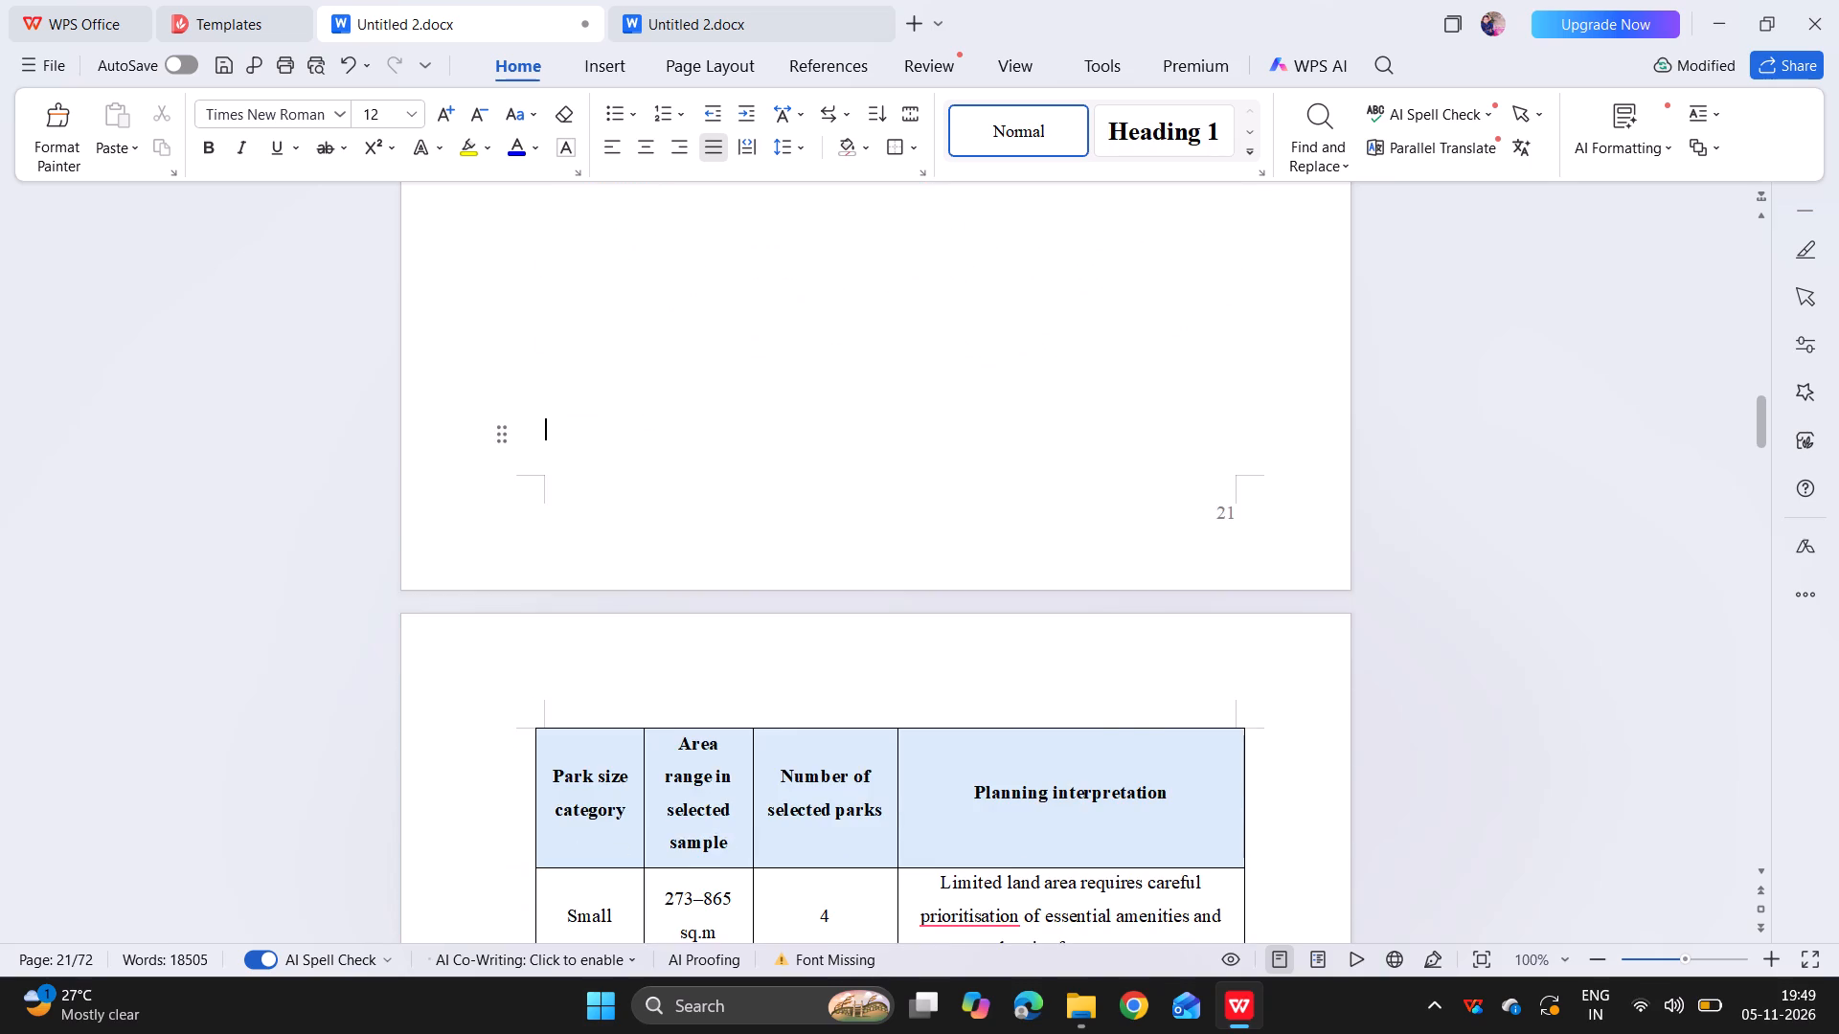
scroll(741, 419, "down", 2)
key("Return")
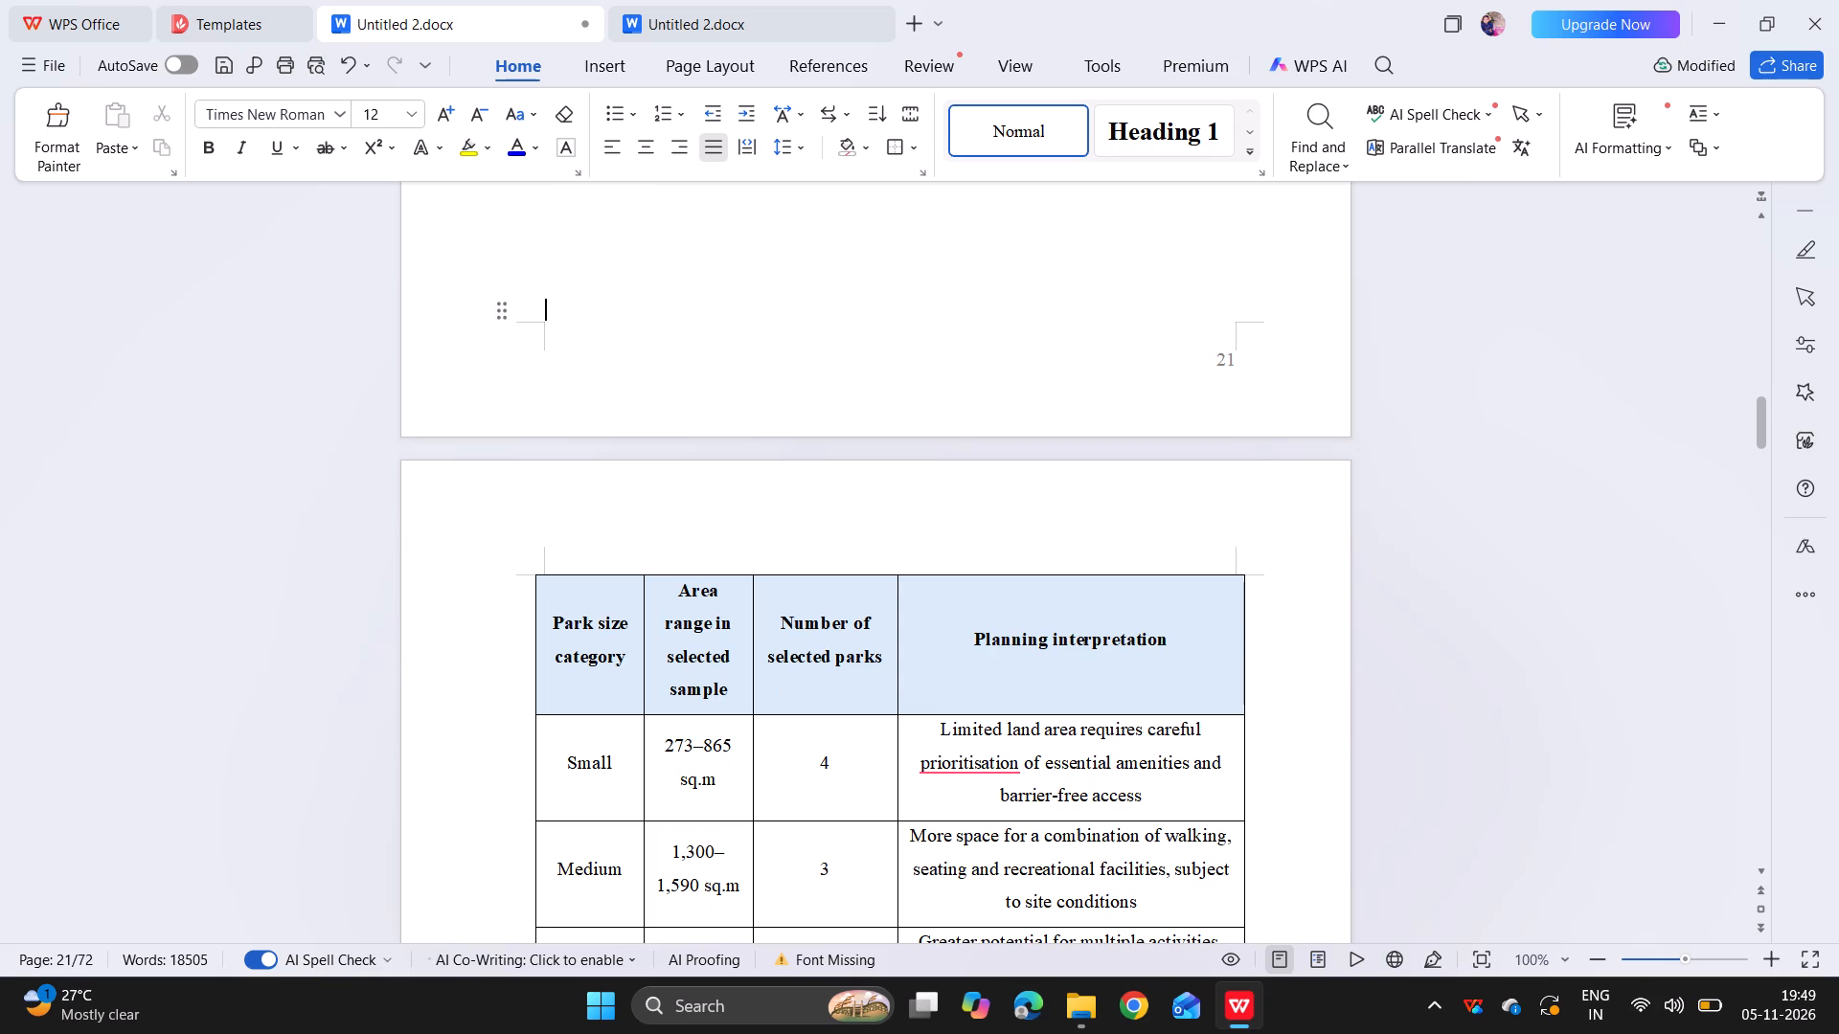
key("Return")
Examine the selected residential parks table, its page break and section 2.9 through to the start of Chapter 3.
scroll(701, 438, "down", 3)
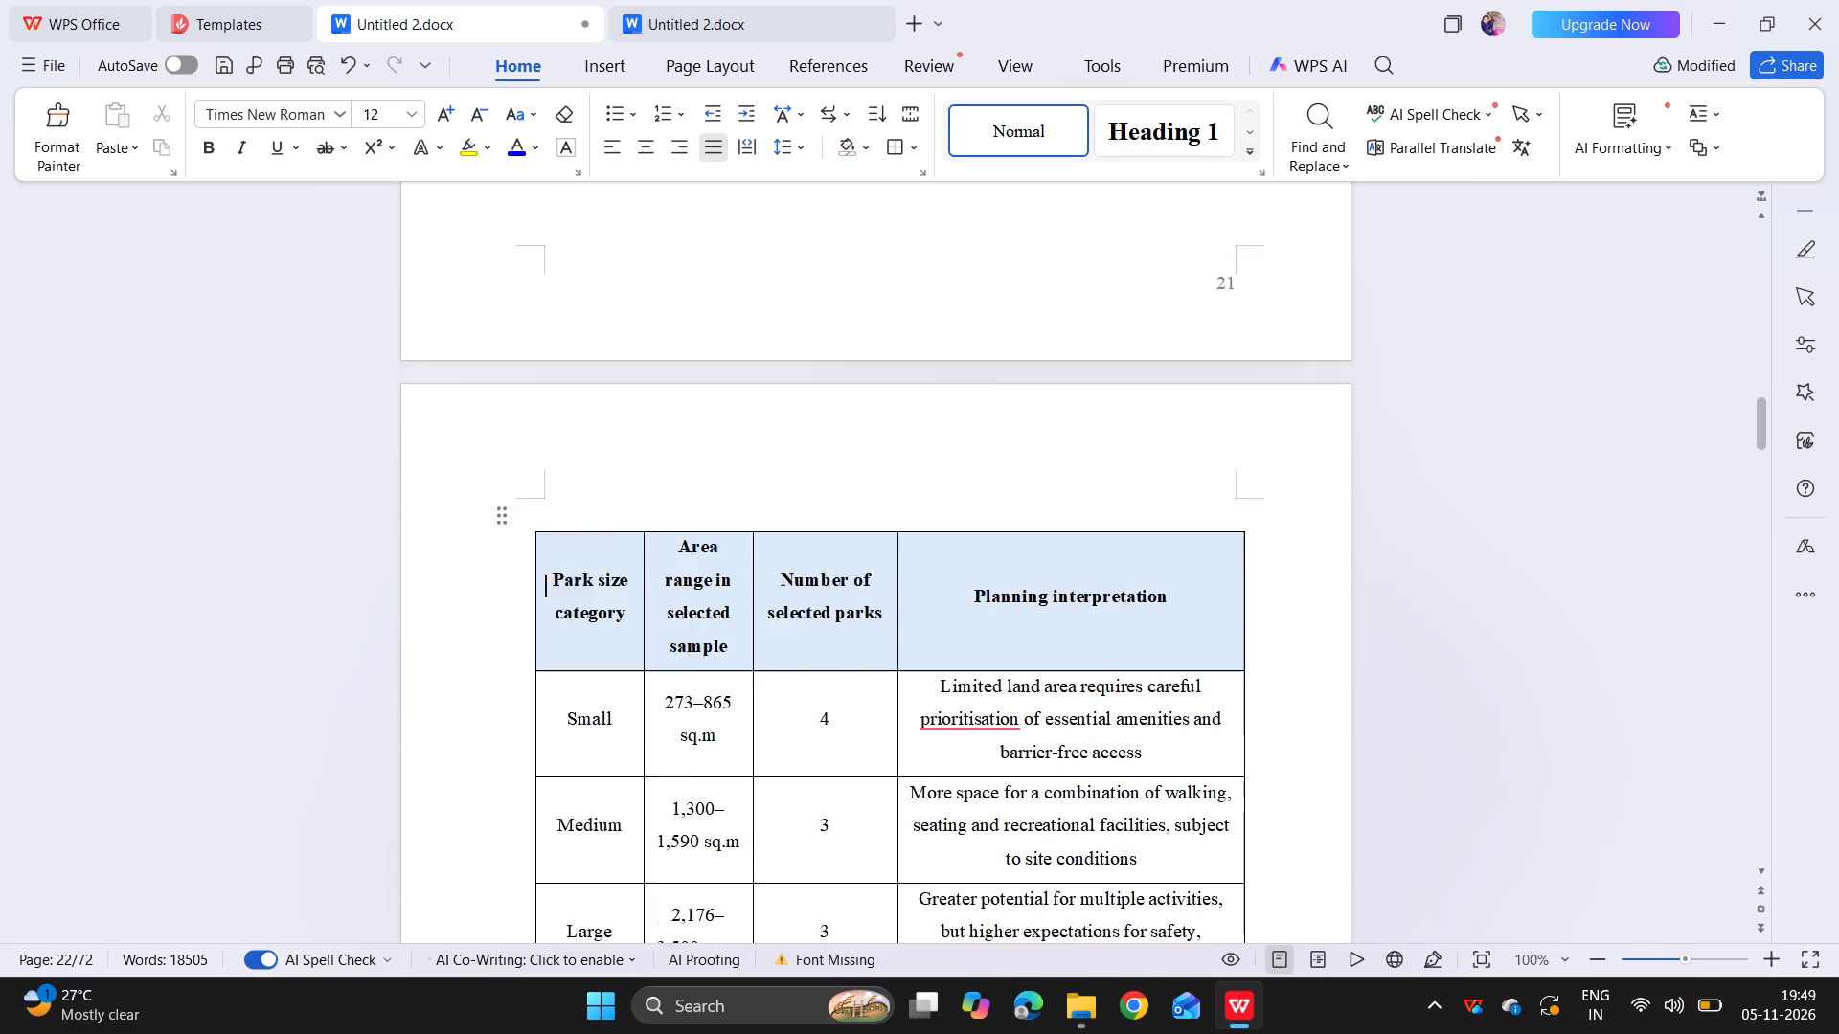
scroll(701, 438, "down", 4)
scroll(820, 438, "down", 6)
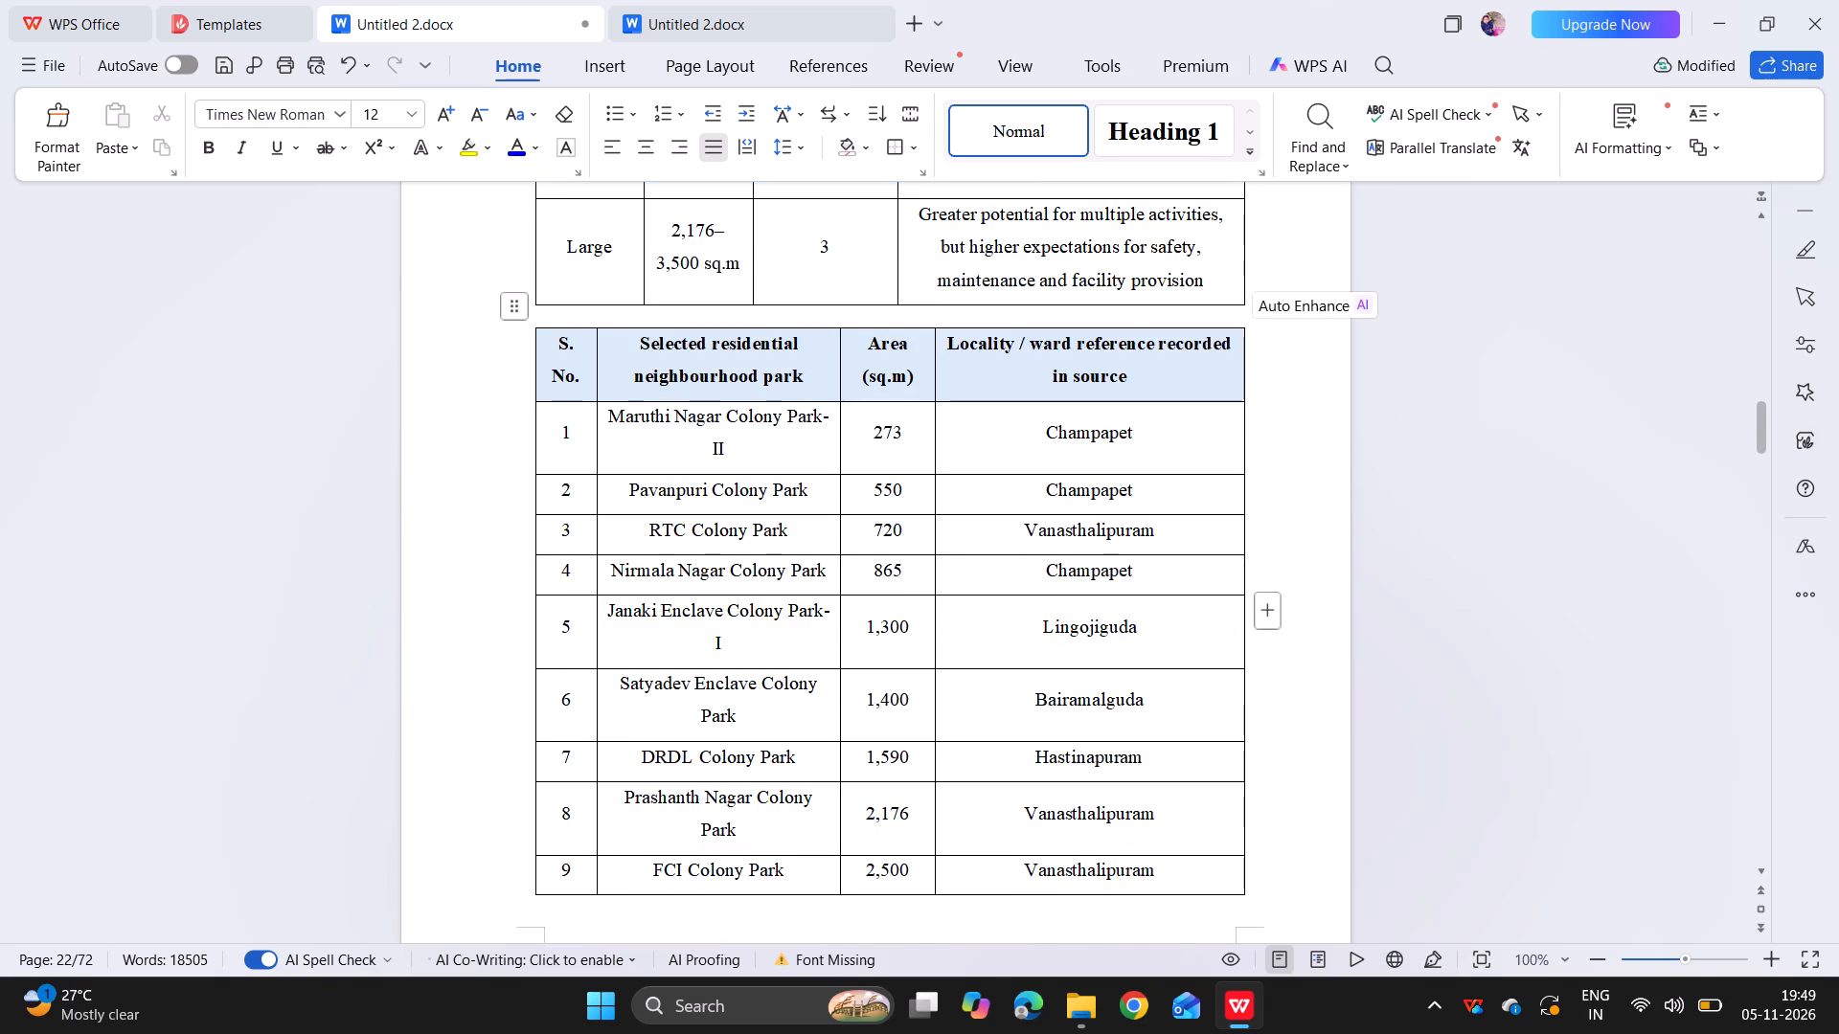
left_click_drag(559, 345, 881, 587)
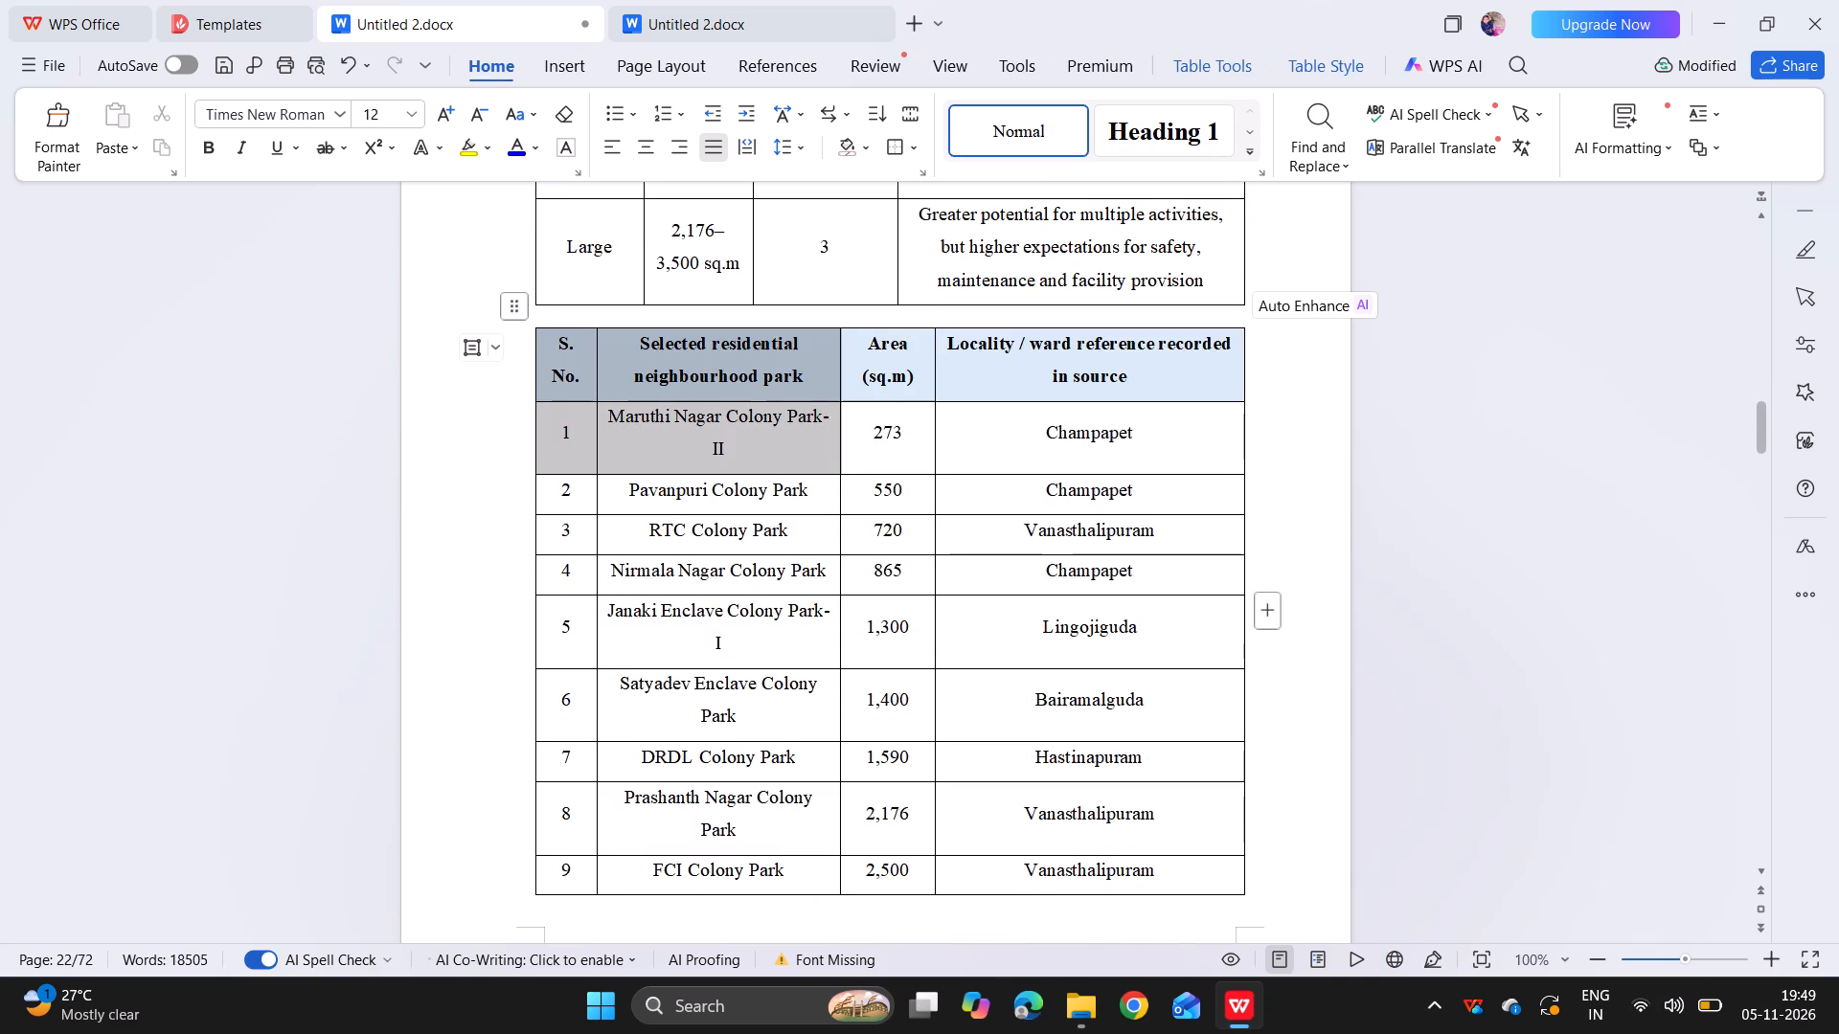
left_click_drag(881, 587, 1154, 873)
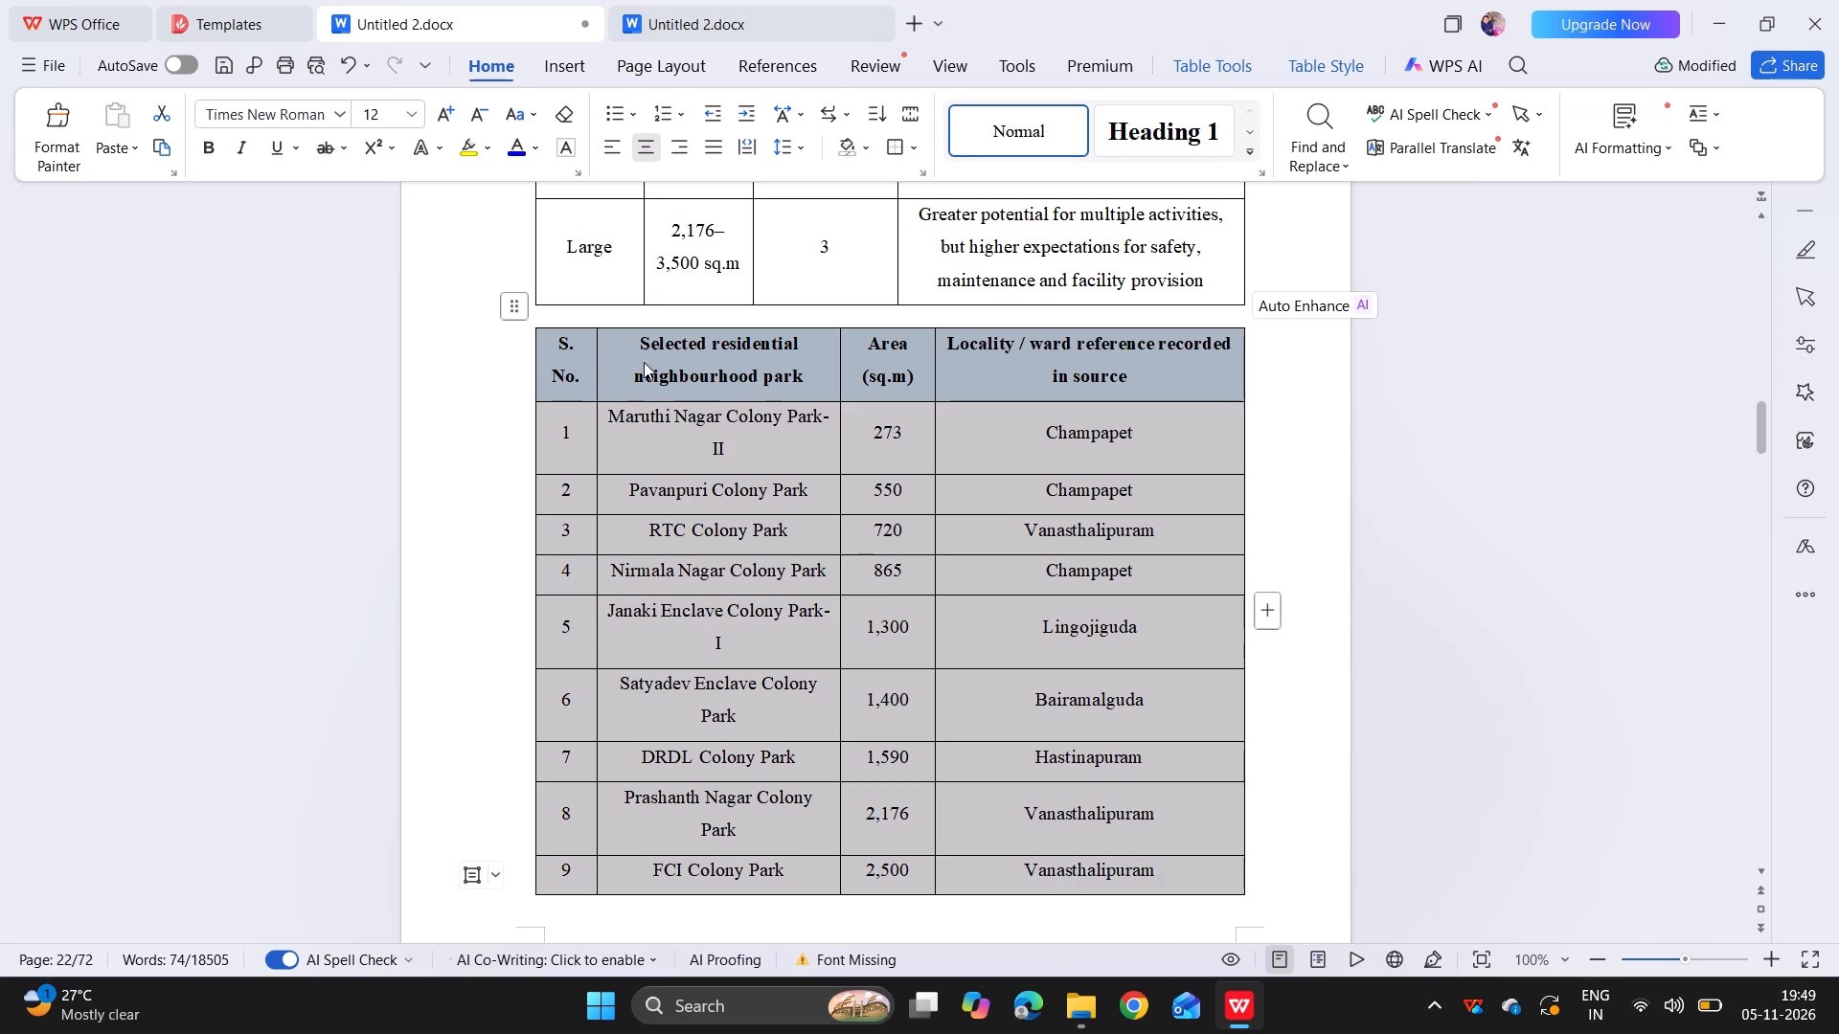
left_click(1309, 455)
scroll(994, 552, "down", 9)
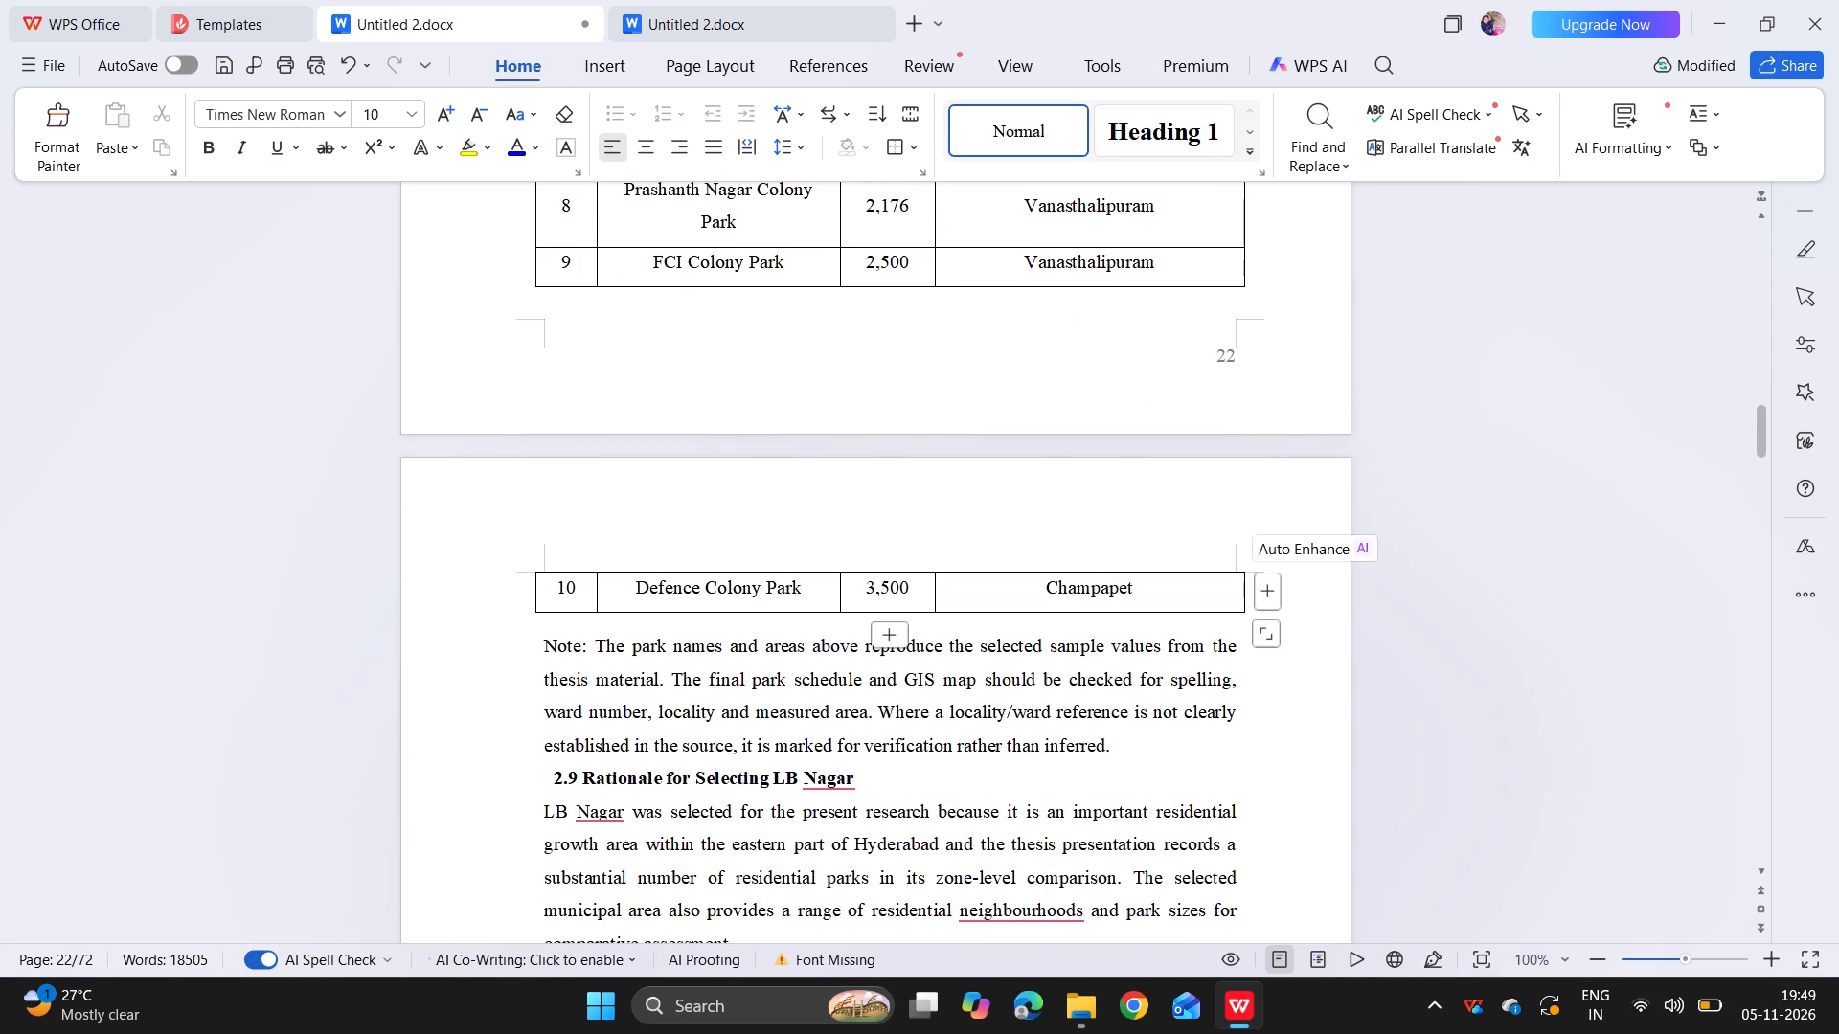
scroll(930, 575, "down", 7)
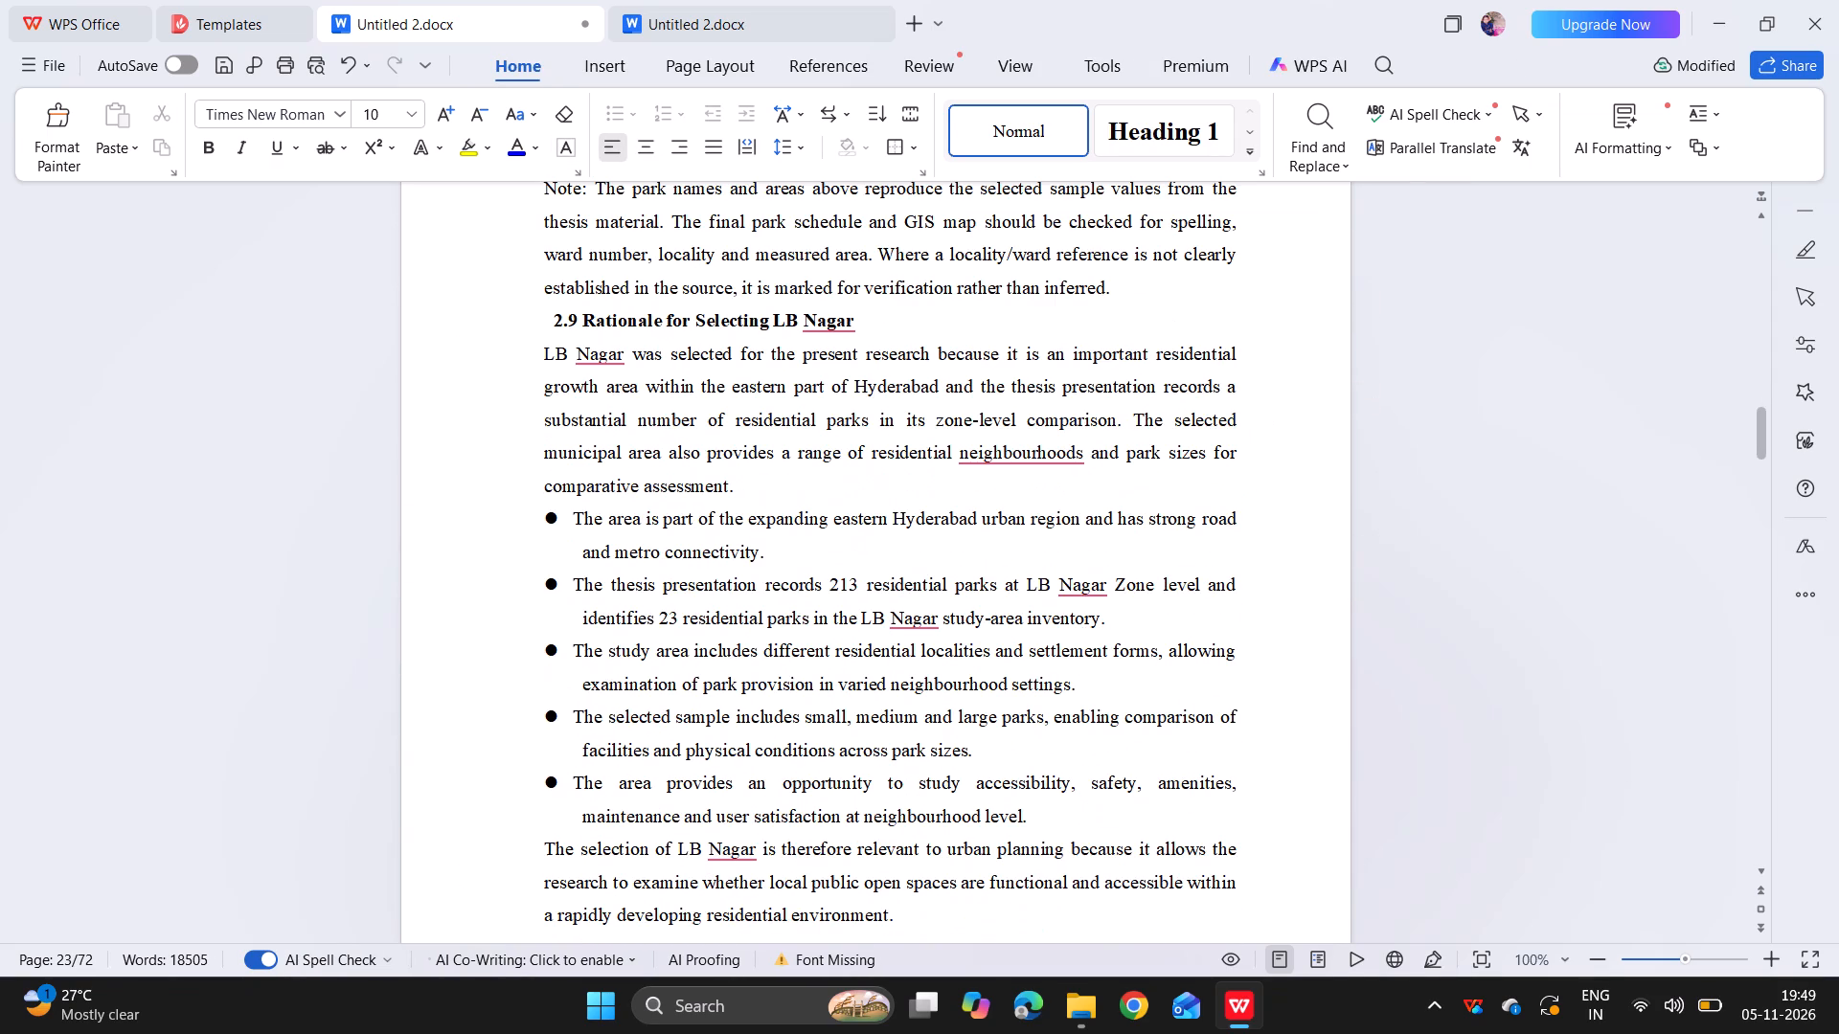
scroll(943, 620, "down", 2)
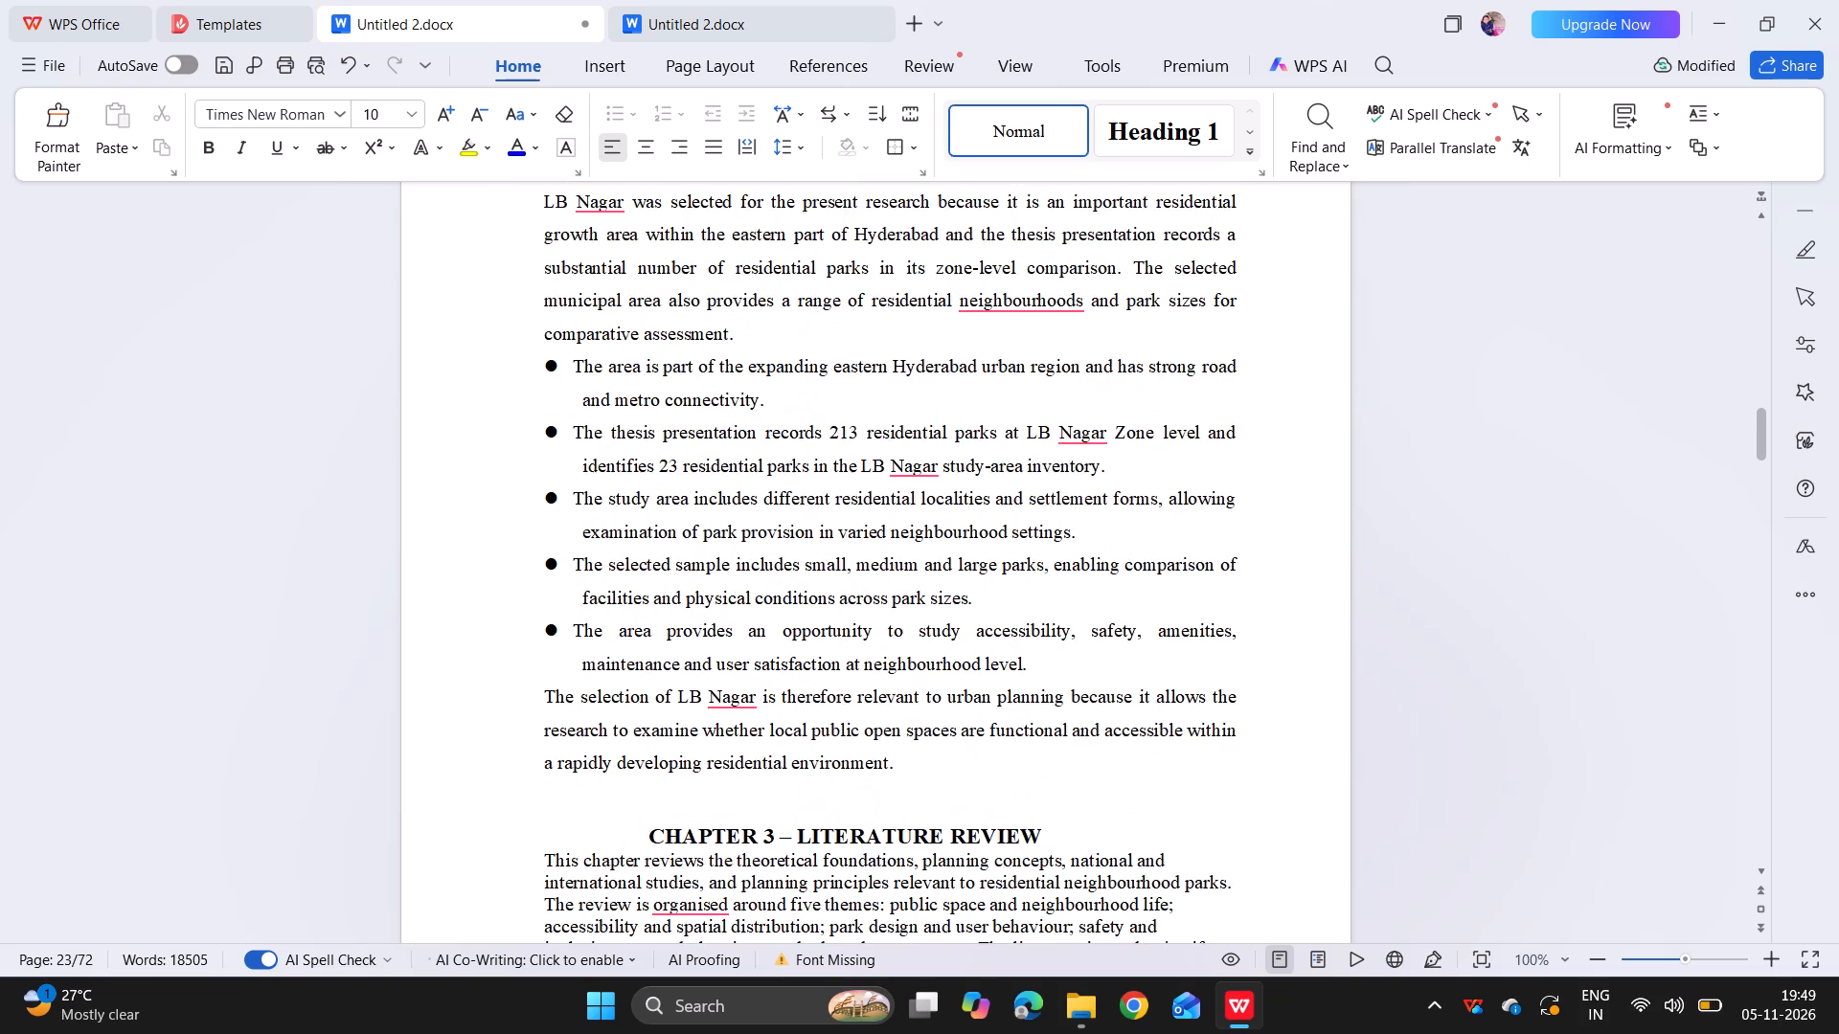
Insert blank lines after the final paragraph of section 2.9 to move the Chapter 3 heading onto a new page.
scroll(943, 620, "down", 2)
left_click(916, 615)
key("Return")
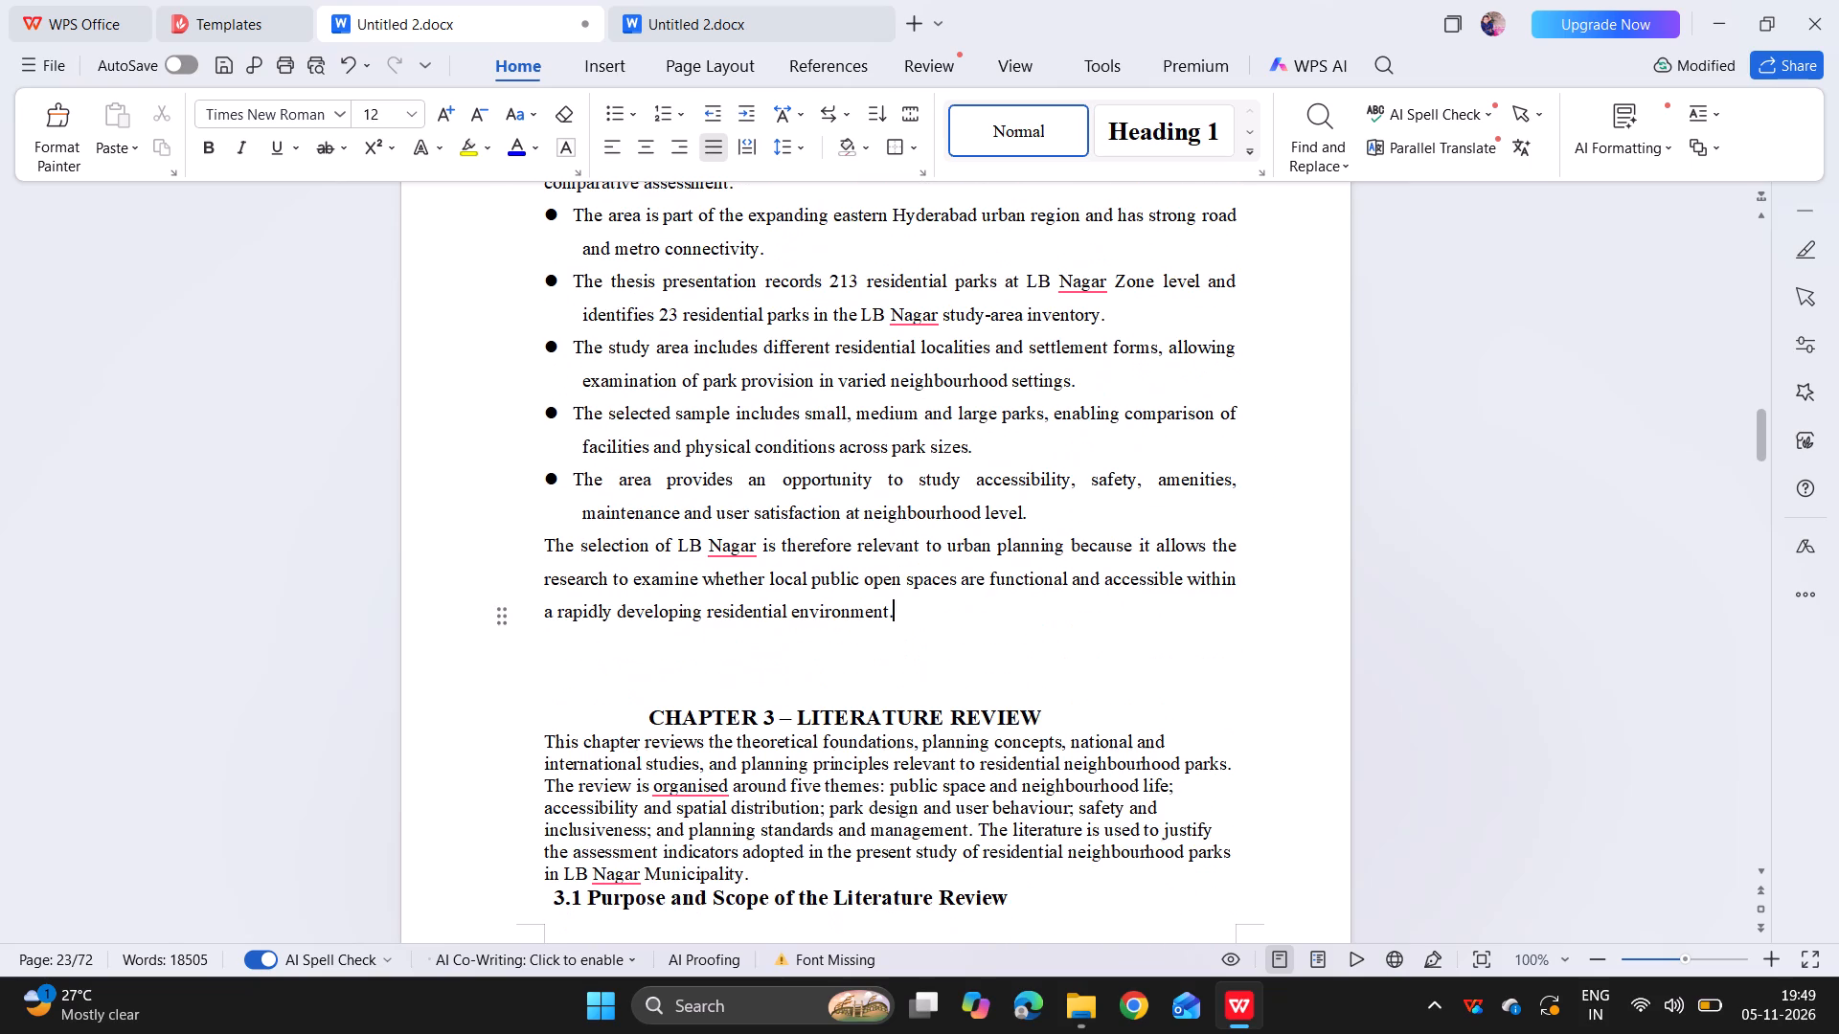
key("Return")
key("Return")
key("Return")
key("Return")
key("Return")
key("Return")
key("Return")
key("Return")
key("Return")
key("Return")
key("Return")
key("Return")
key("Return")
key("Return")
key("Return")
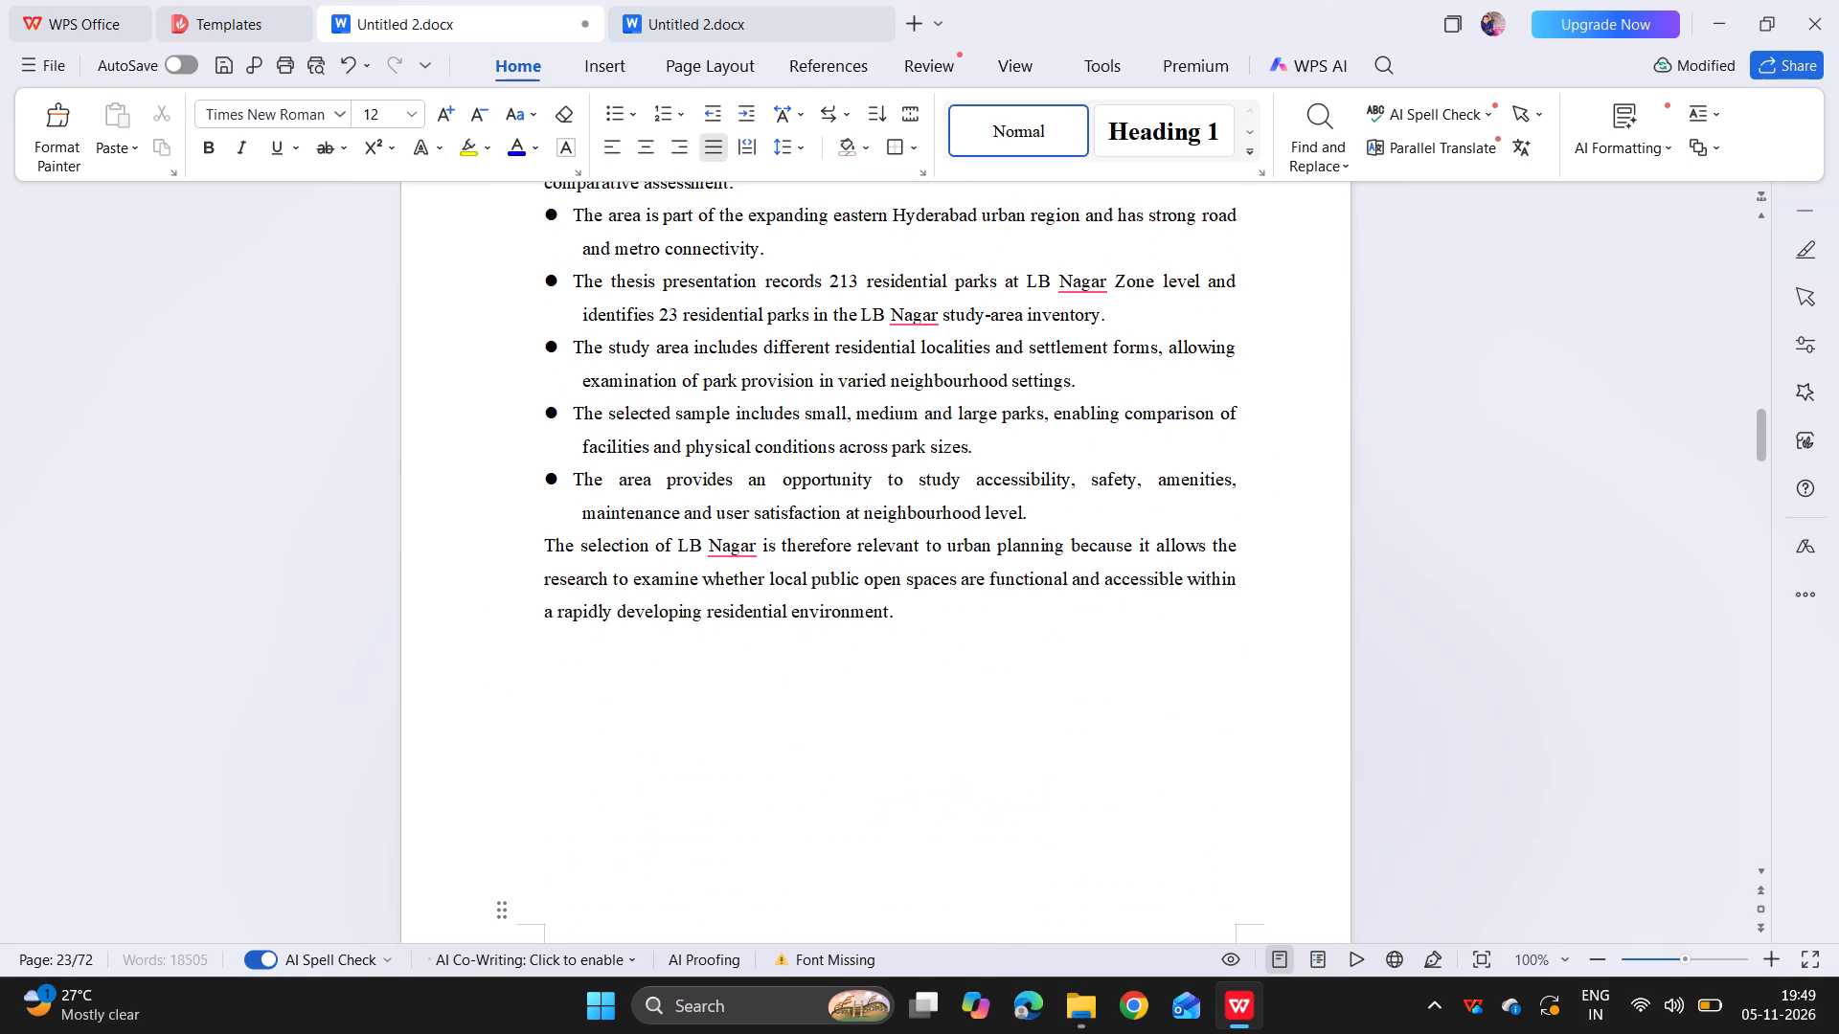
scroll(916, 615, "down", 7)
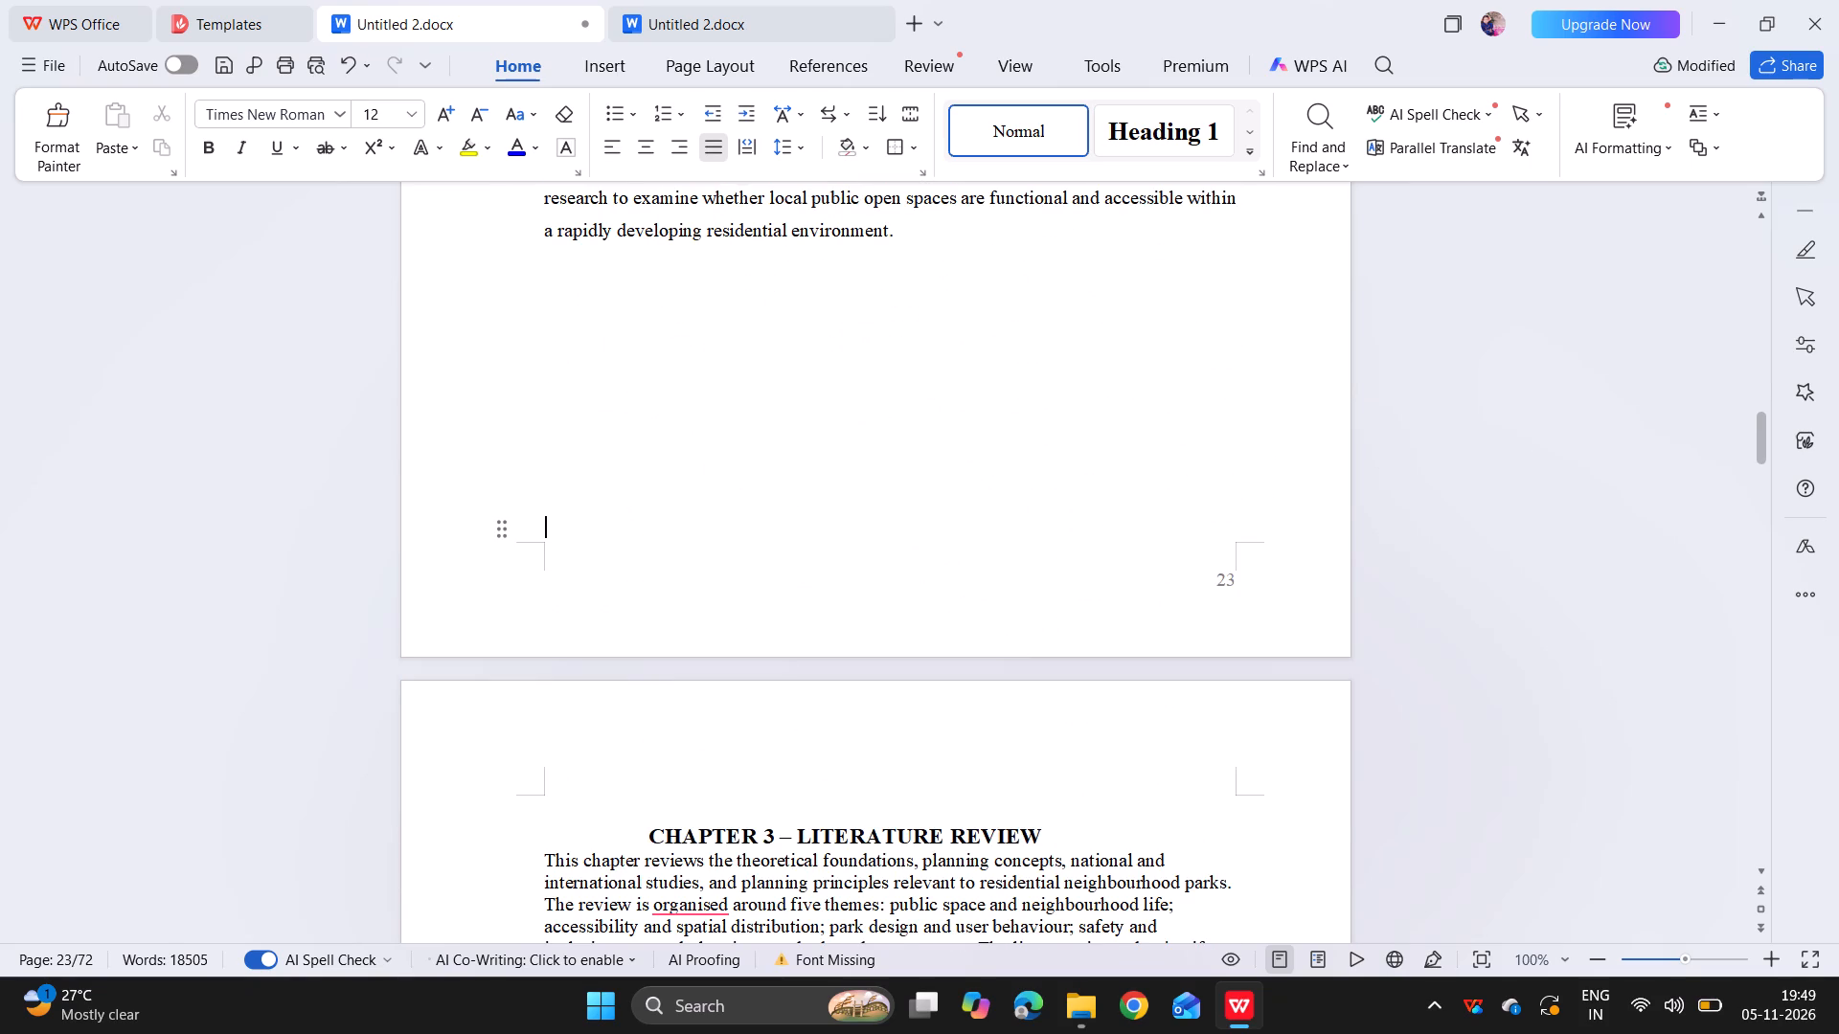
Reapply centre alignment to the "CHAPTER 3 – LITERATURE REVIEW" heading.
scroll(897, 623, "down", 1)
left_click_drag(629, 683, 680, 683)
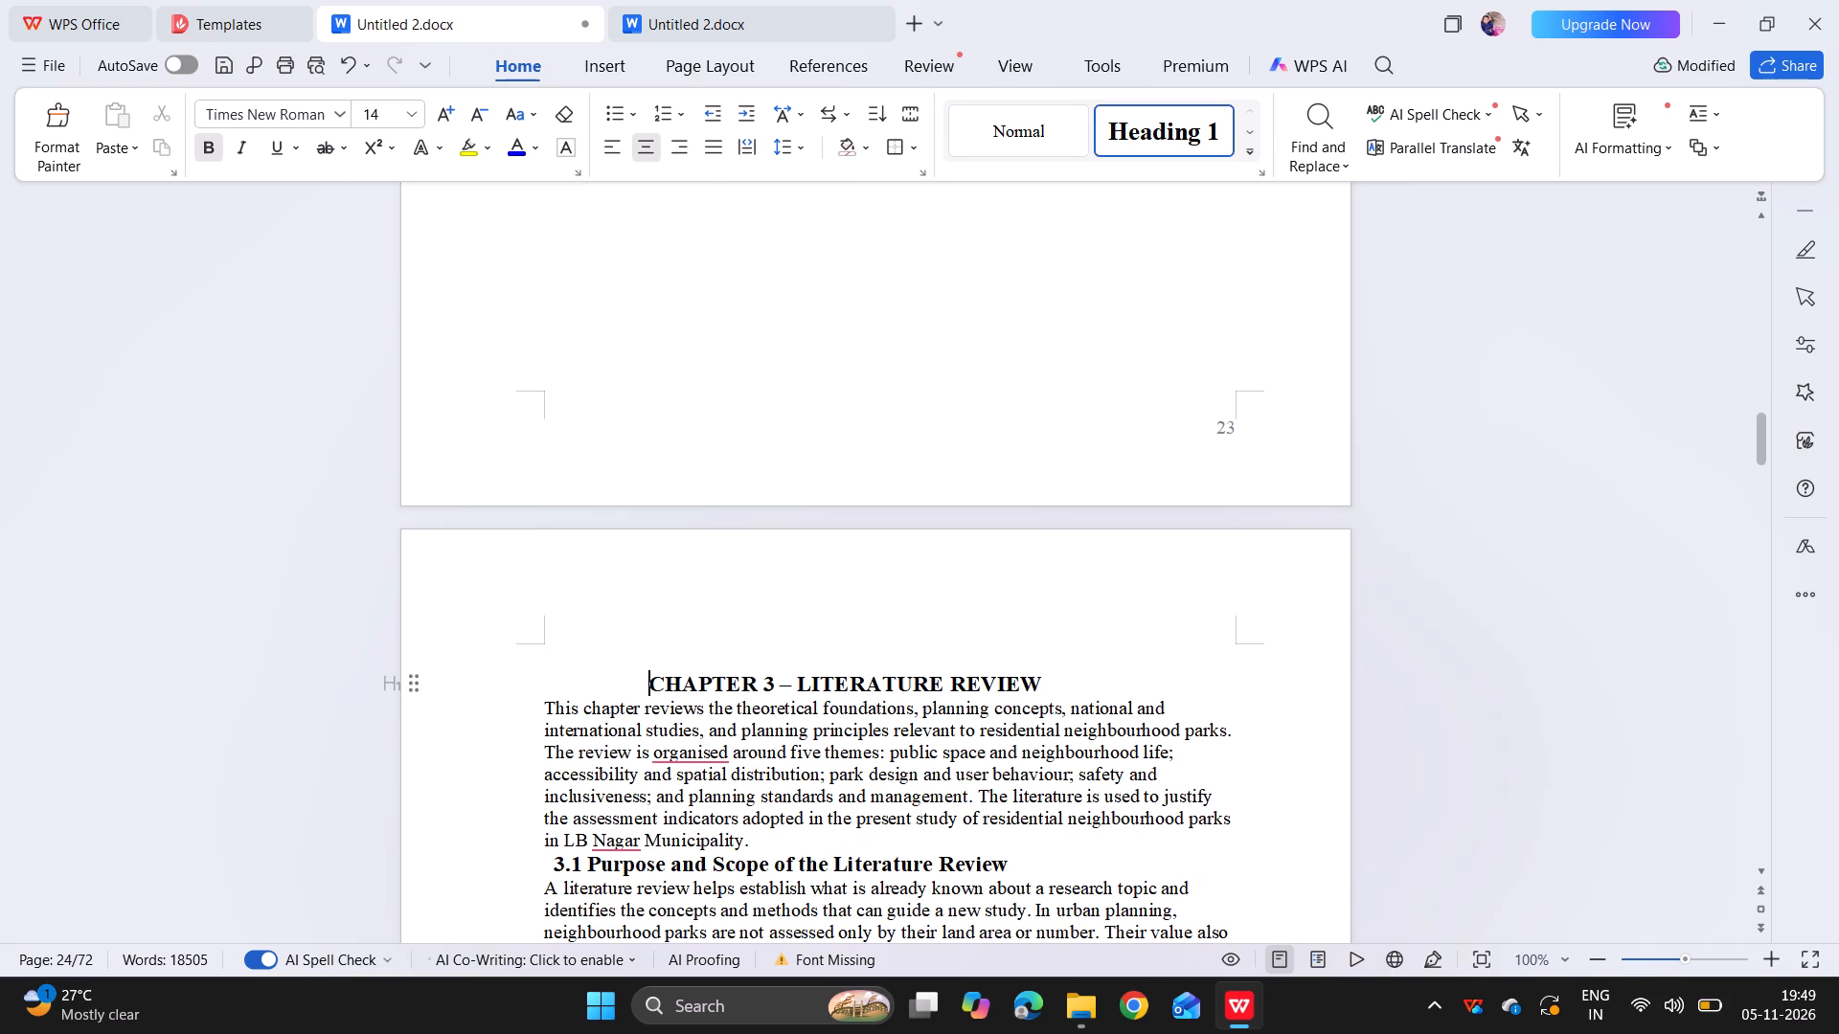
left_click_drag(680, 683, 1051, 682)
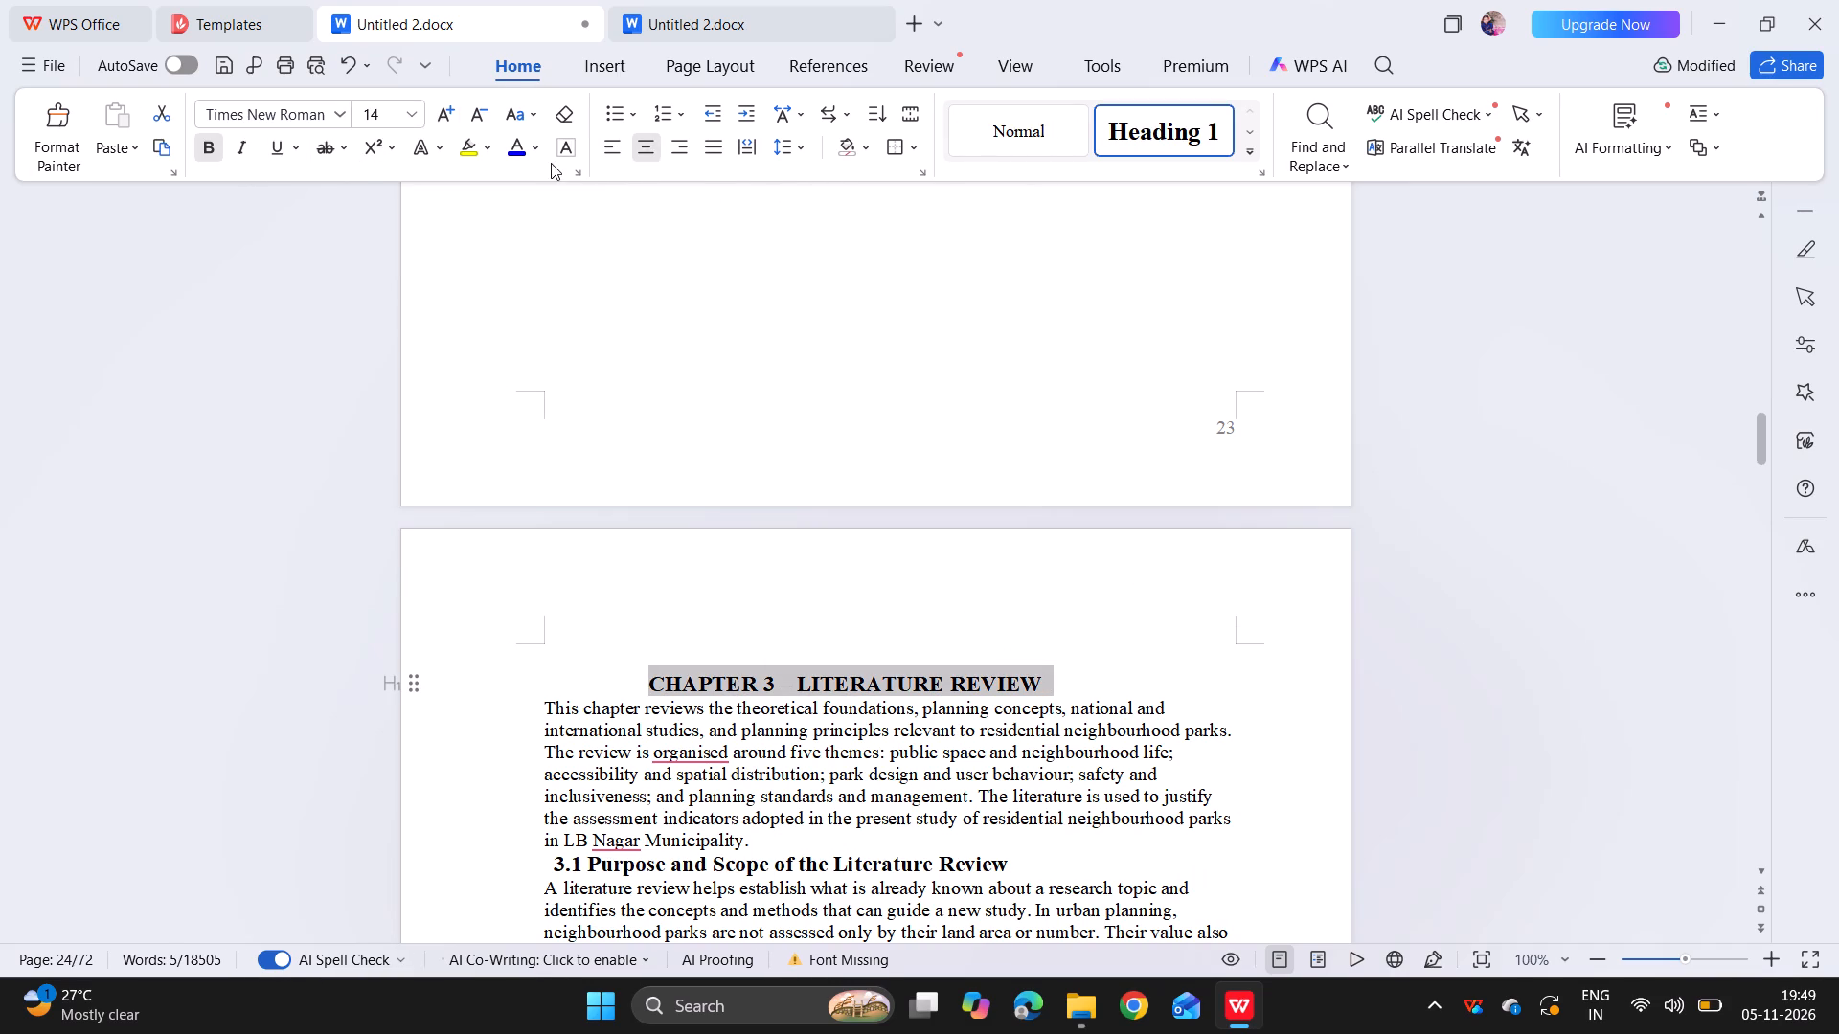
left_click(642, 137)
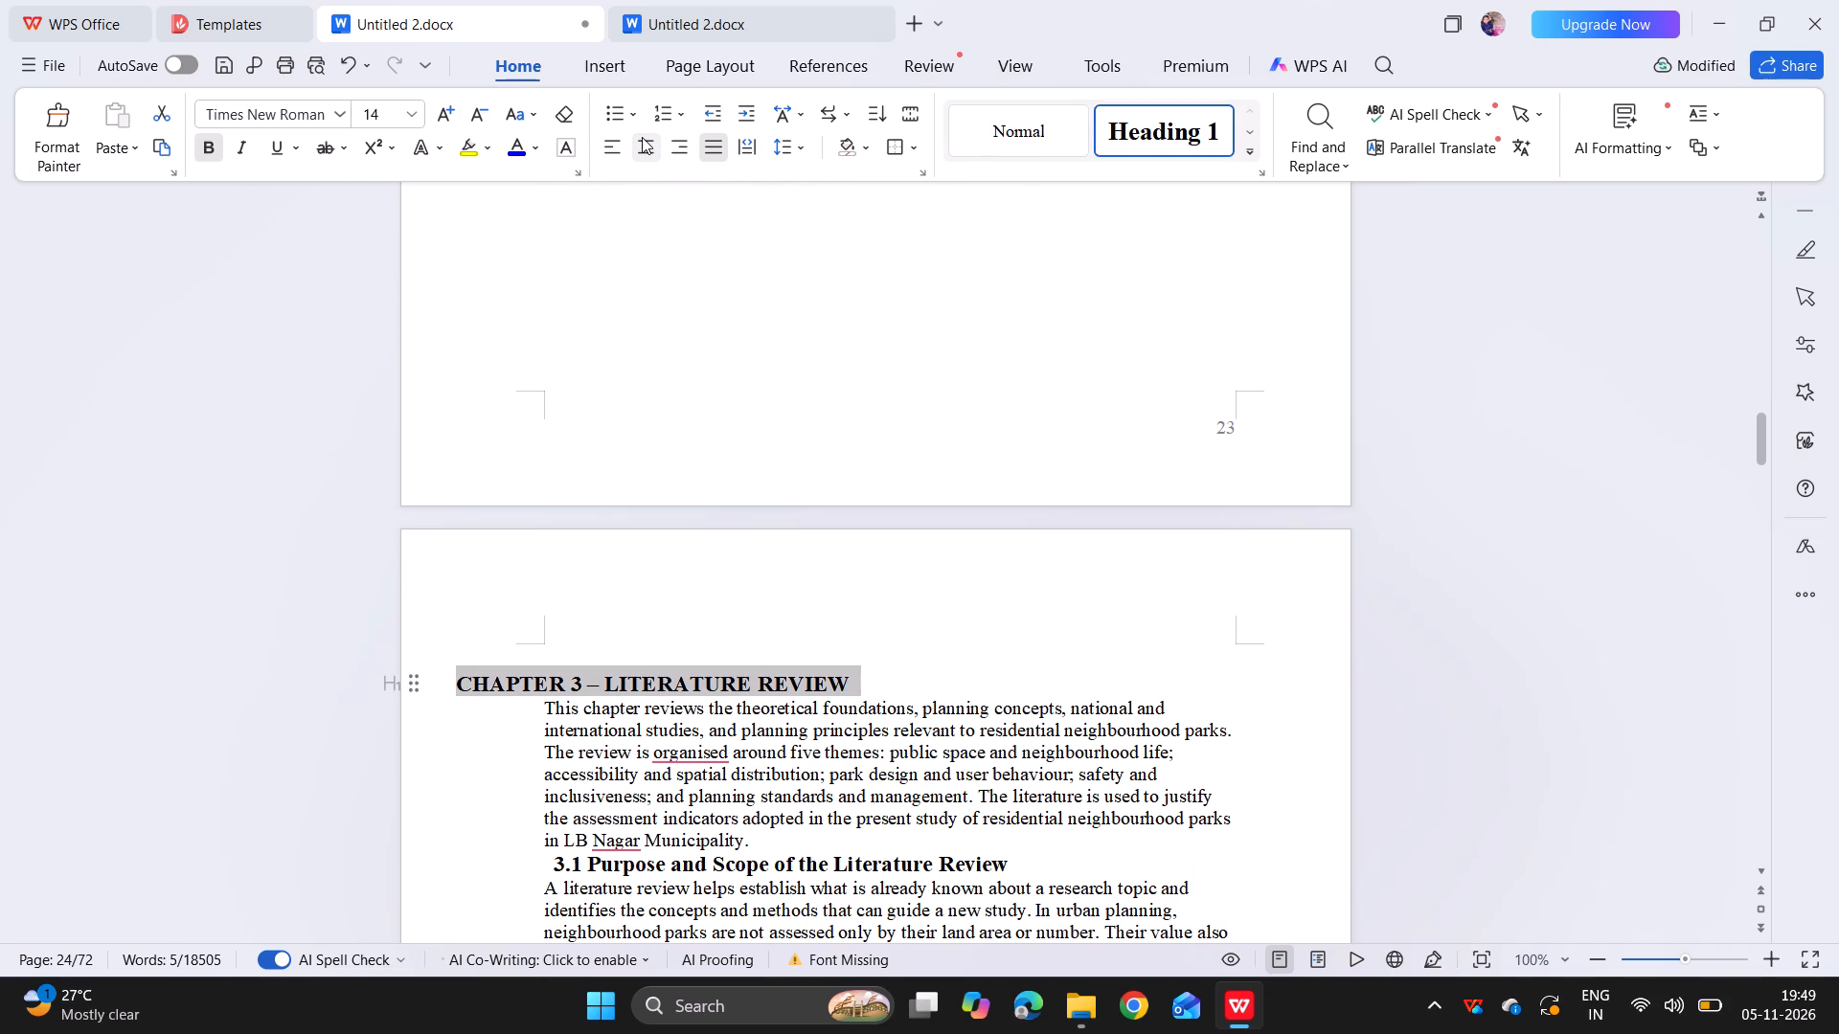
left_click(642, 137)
Justify the Chapter 3 introductory paragraph and increase its line spacing to match the Chapter 2 body text.
scroll(1131, 476, "down", 2)
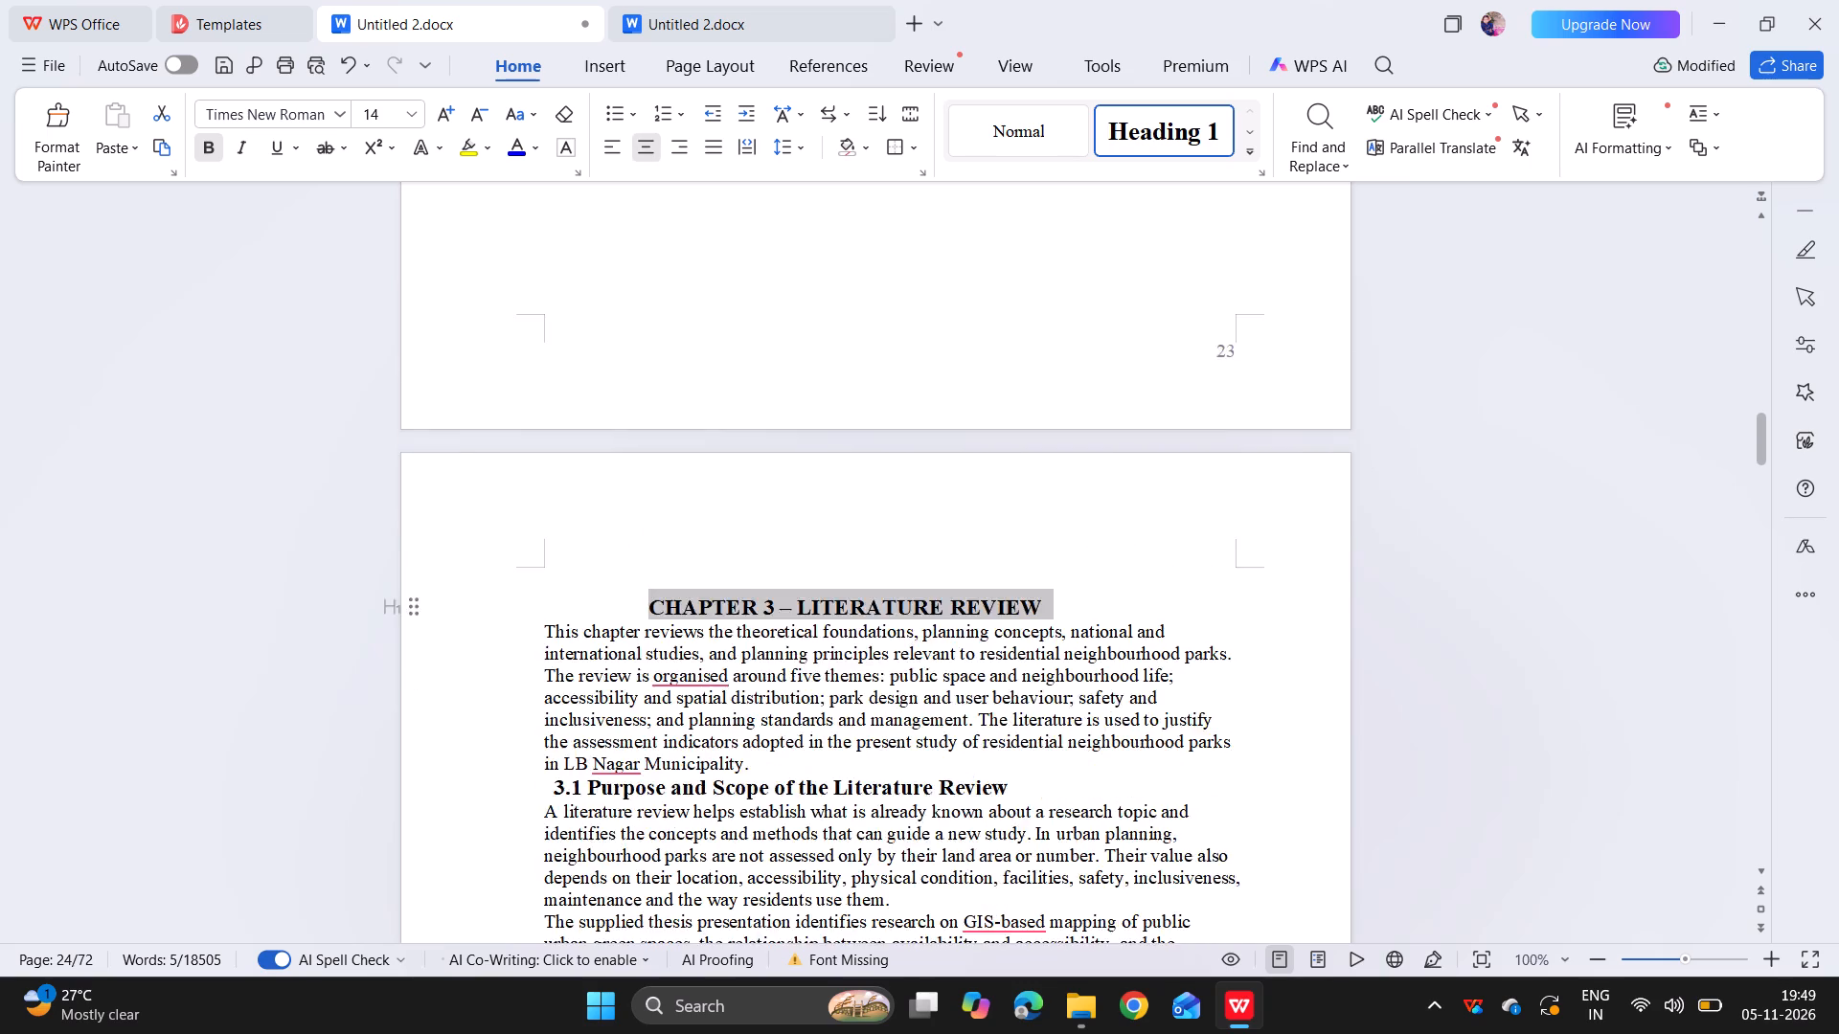
left_click_drag(542, 552, 685, 636)
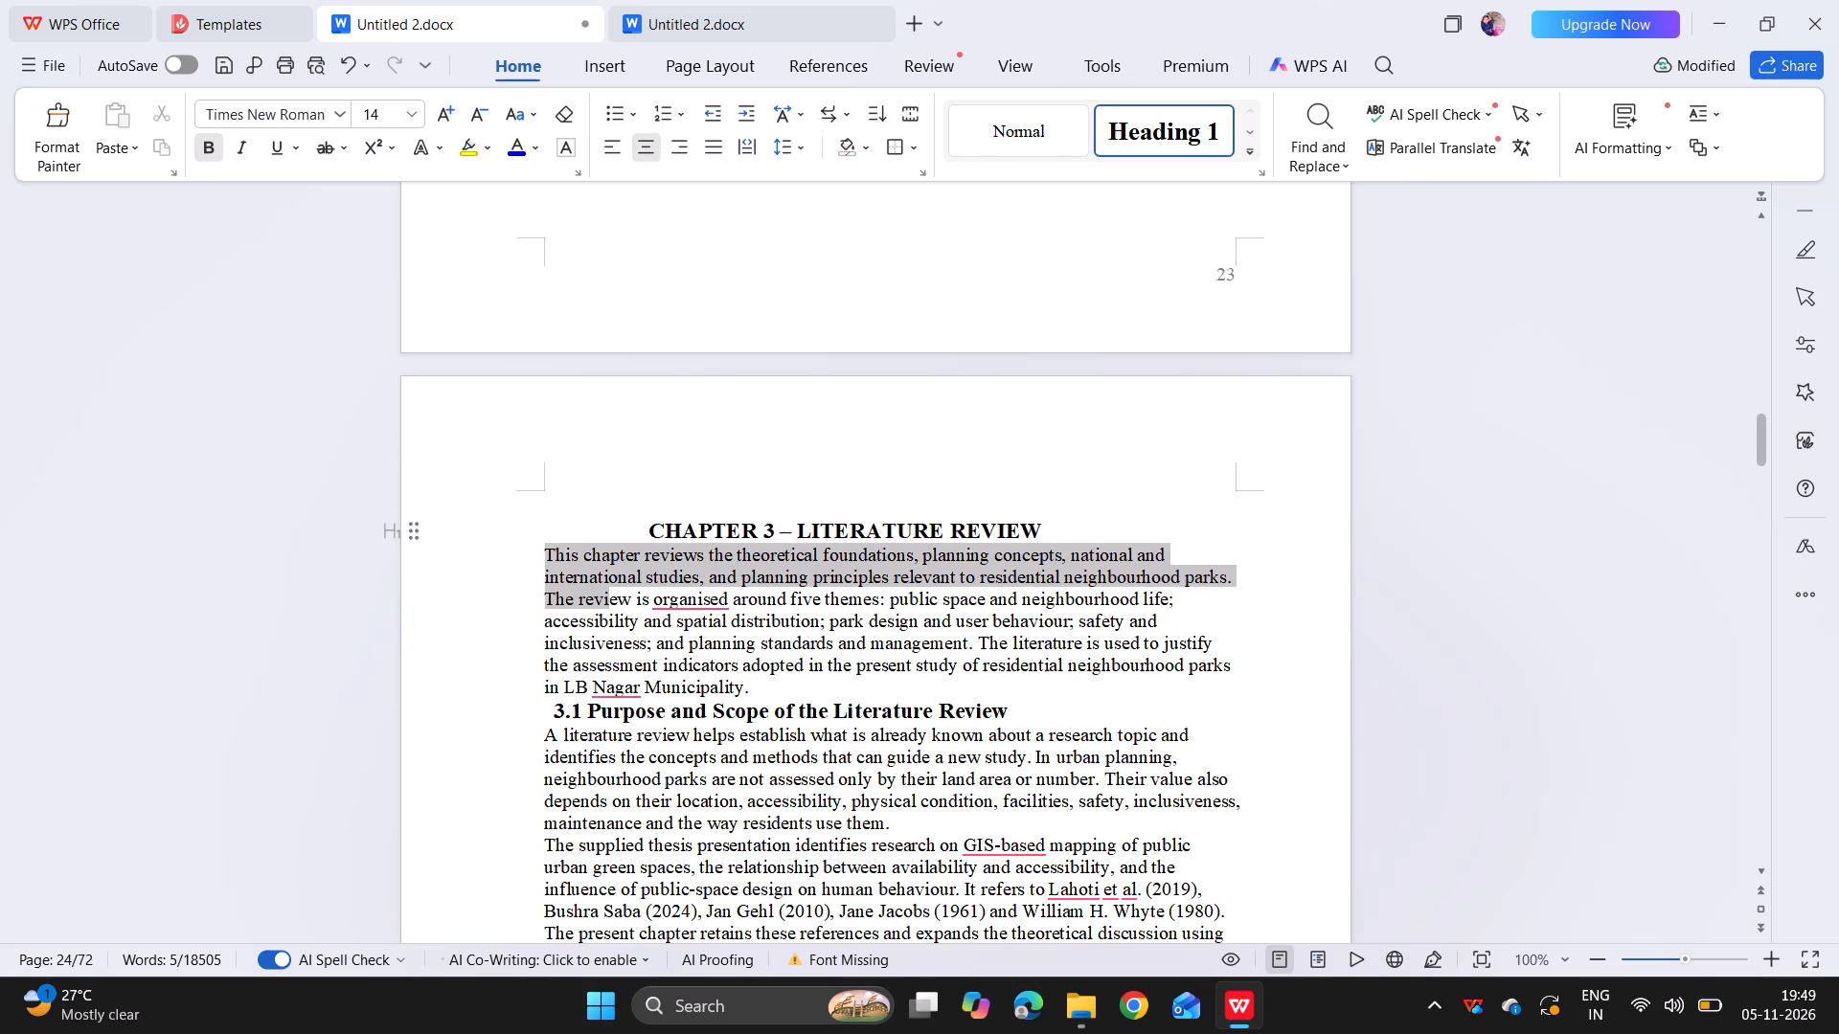
left_click_drag(685, 636, 769, 685)
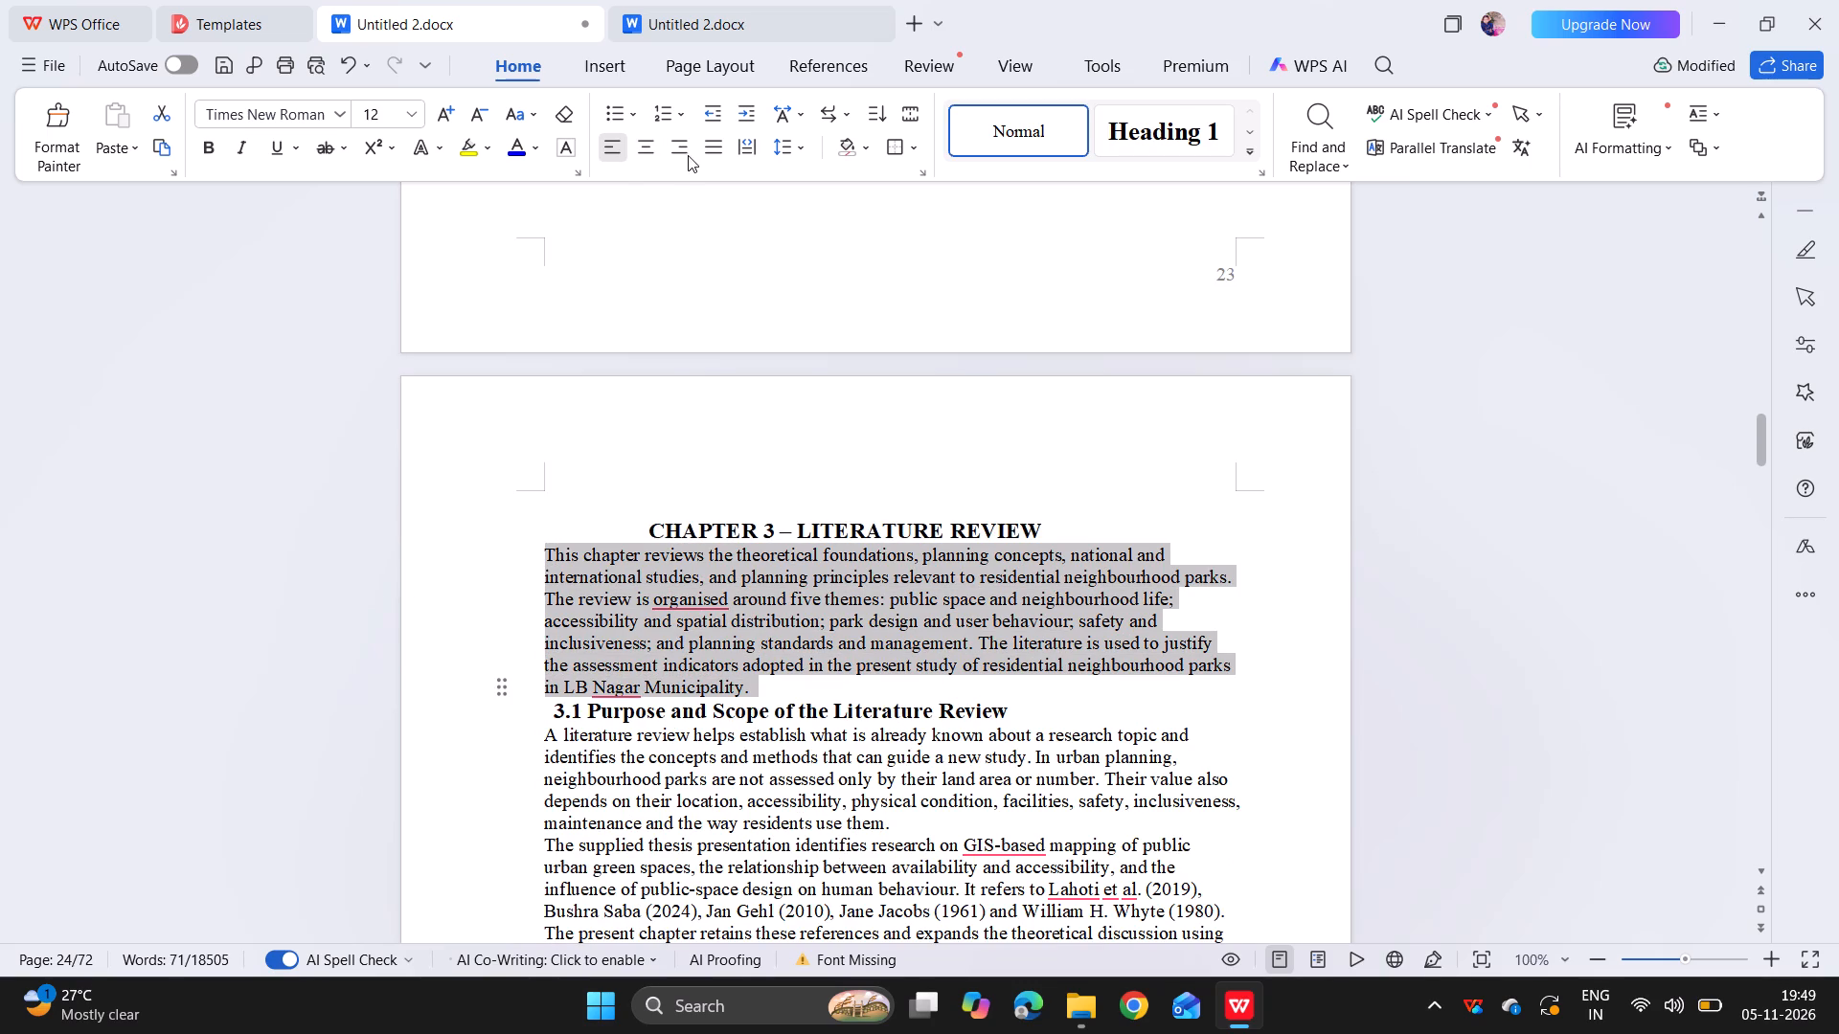
left_click(710, 146)
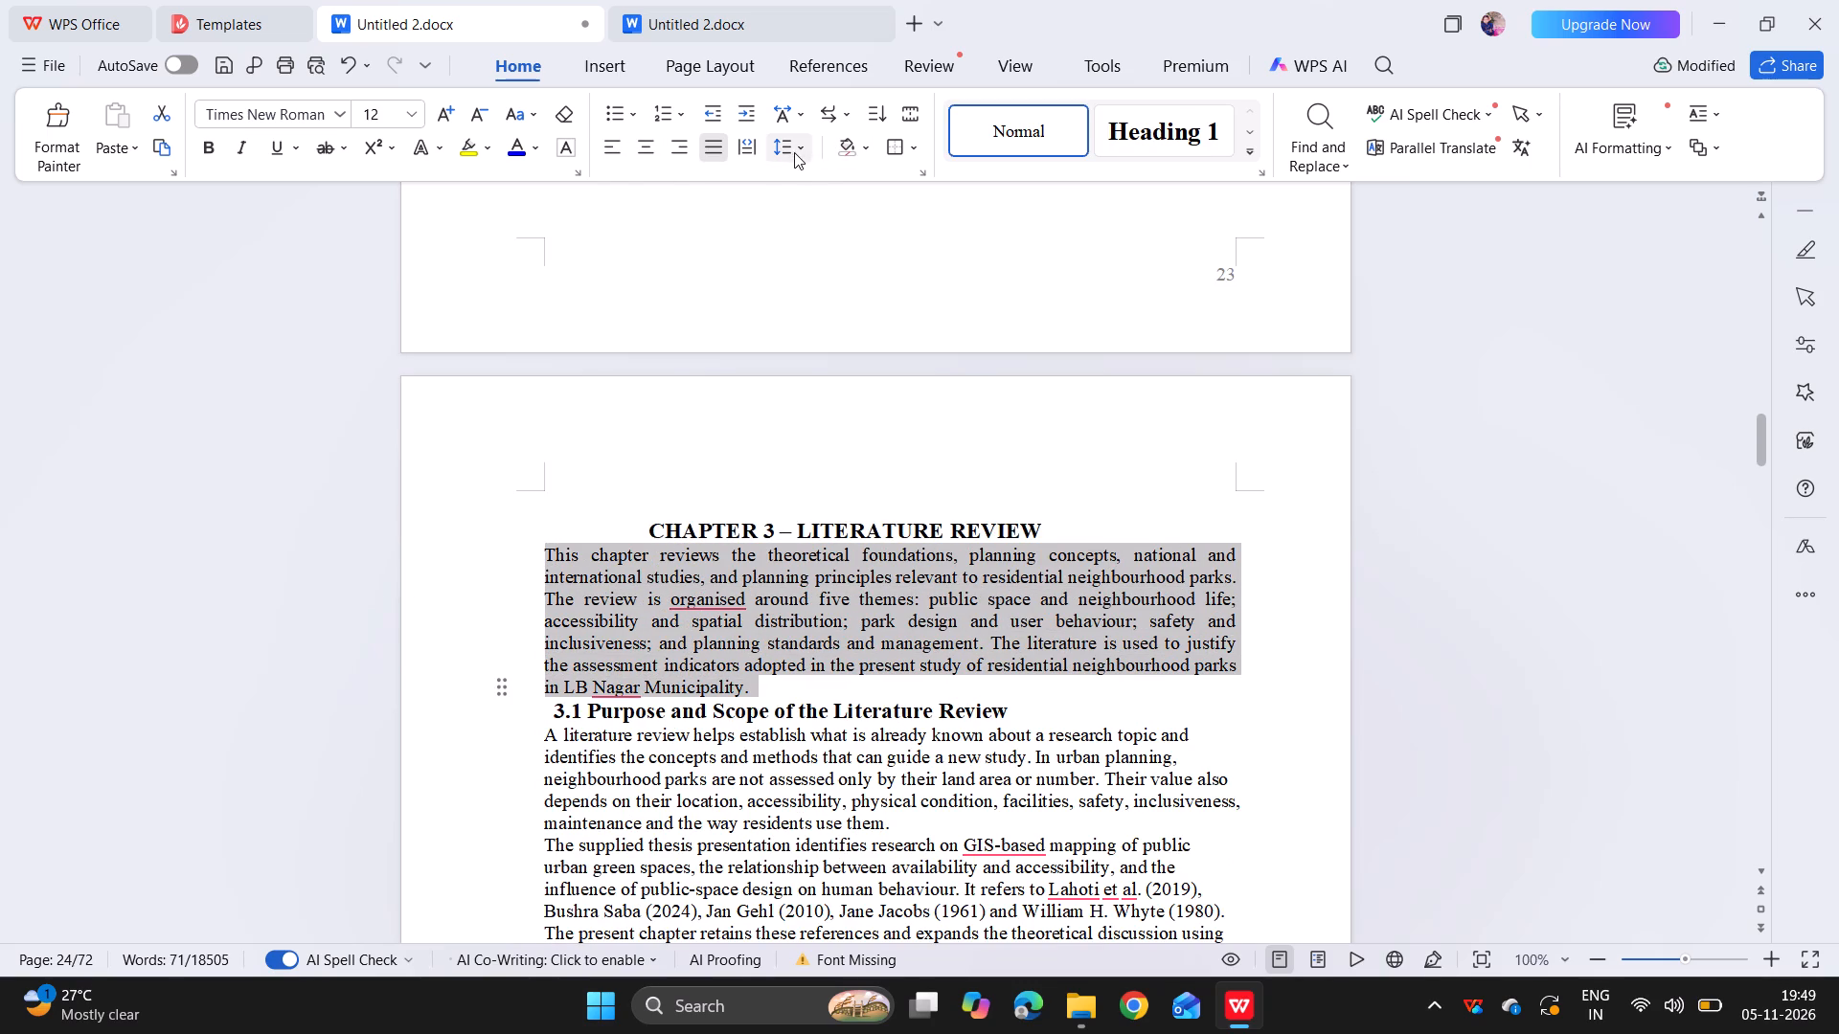
left_click(794, 151)
left_click(824, 243)
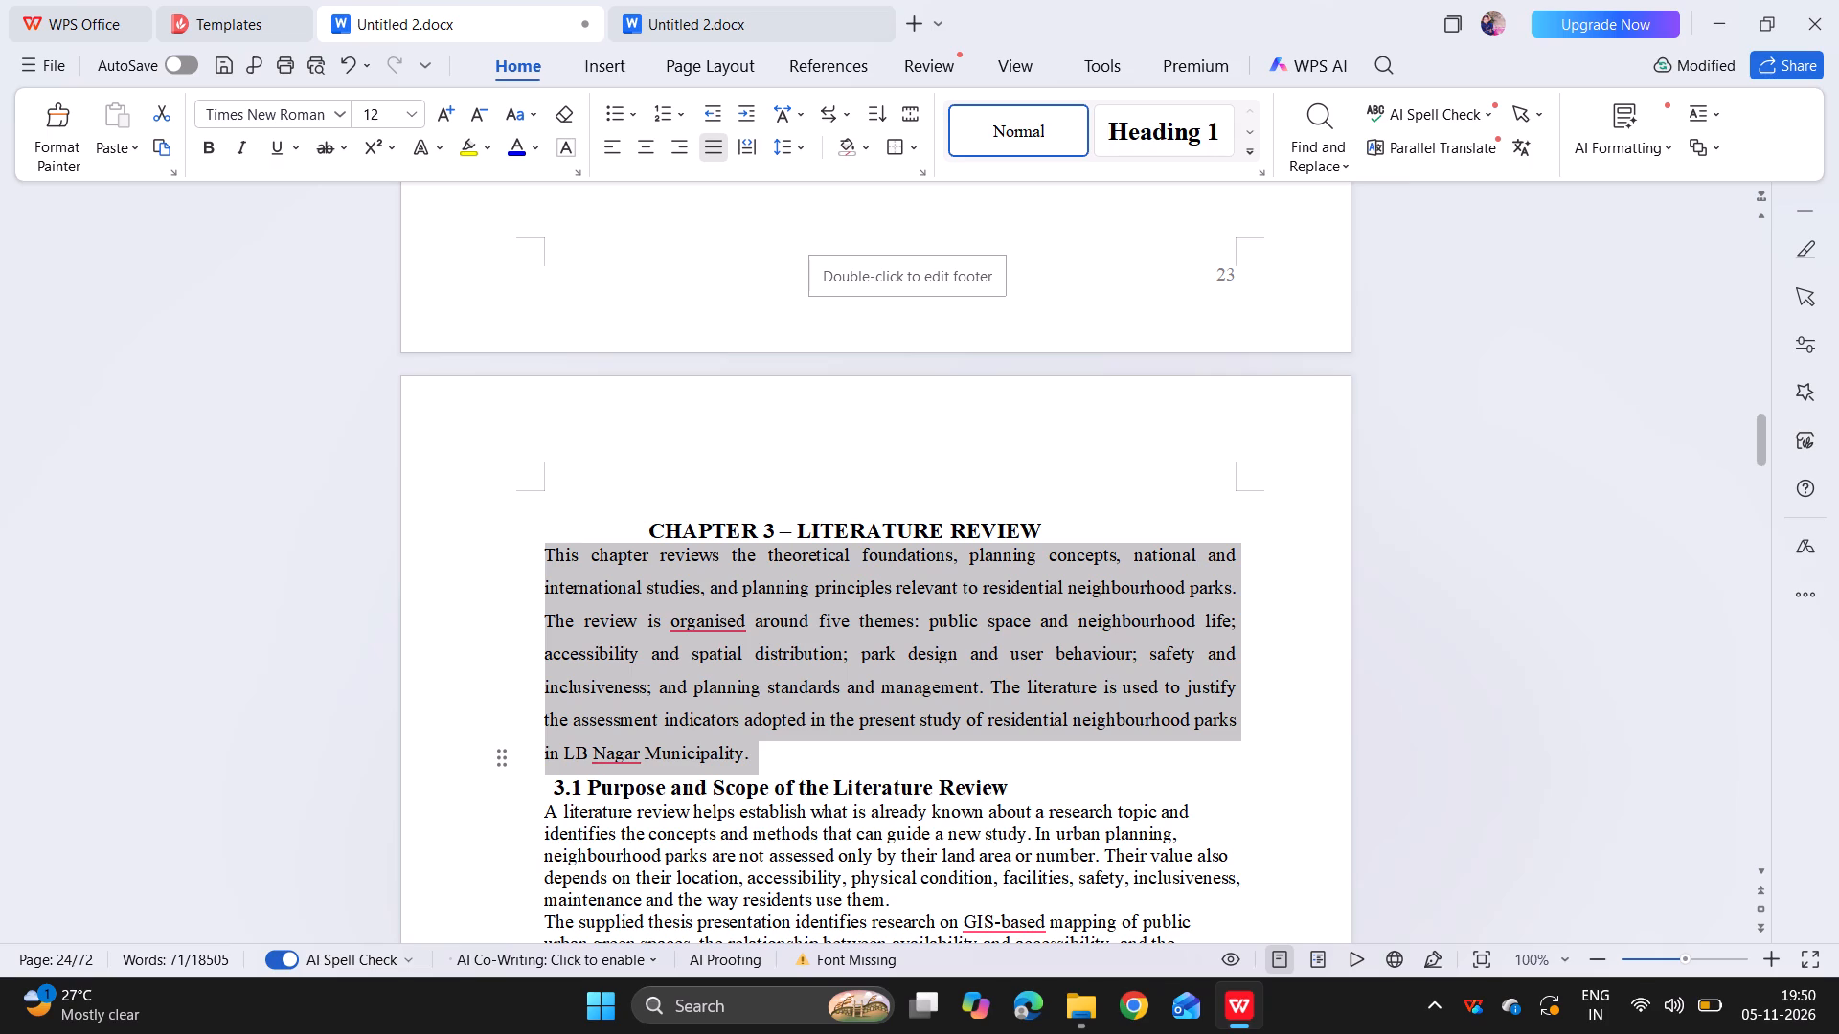
Justify the "3.1 Purpose and Scope of the Literature Review" heading.
scroll(965, 471, "down", 4)
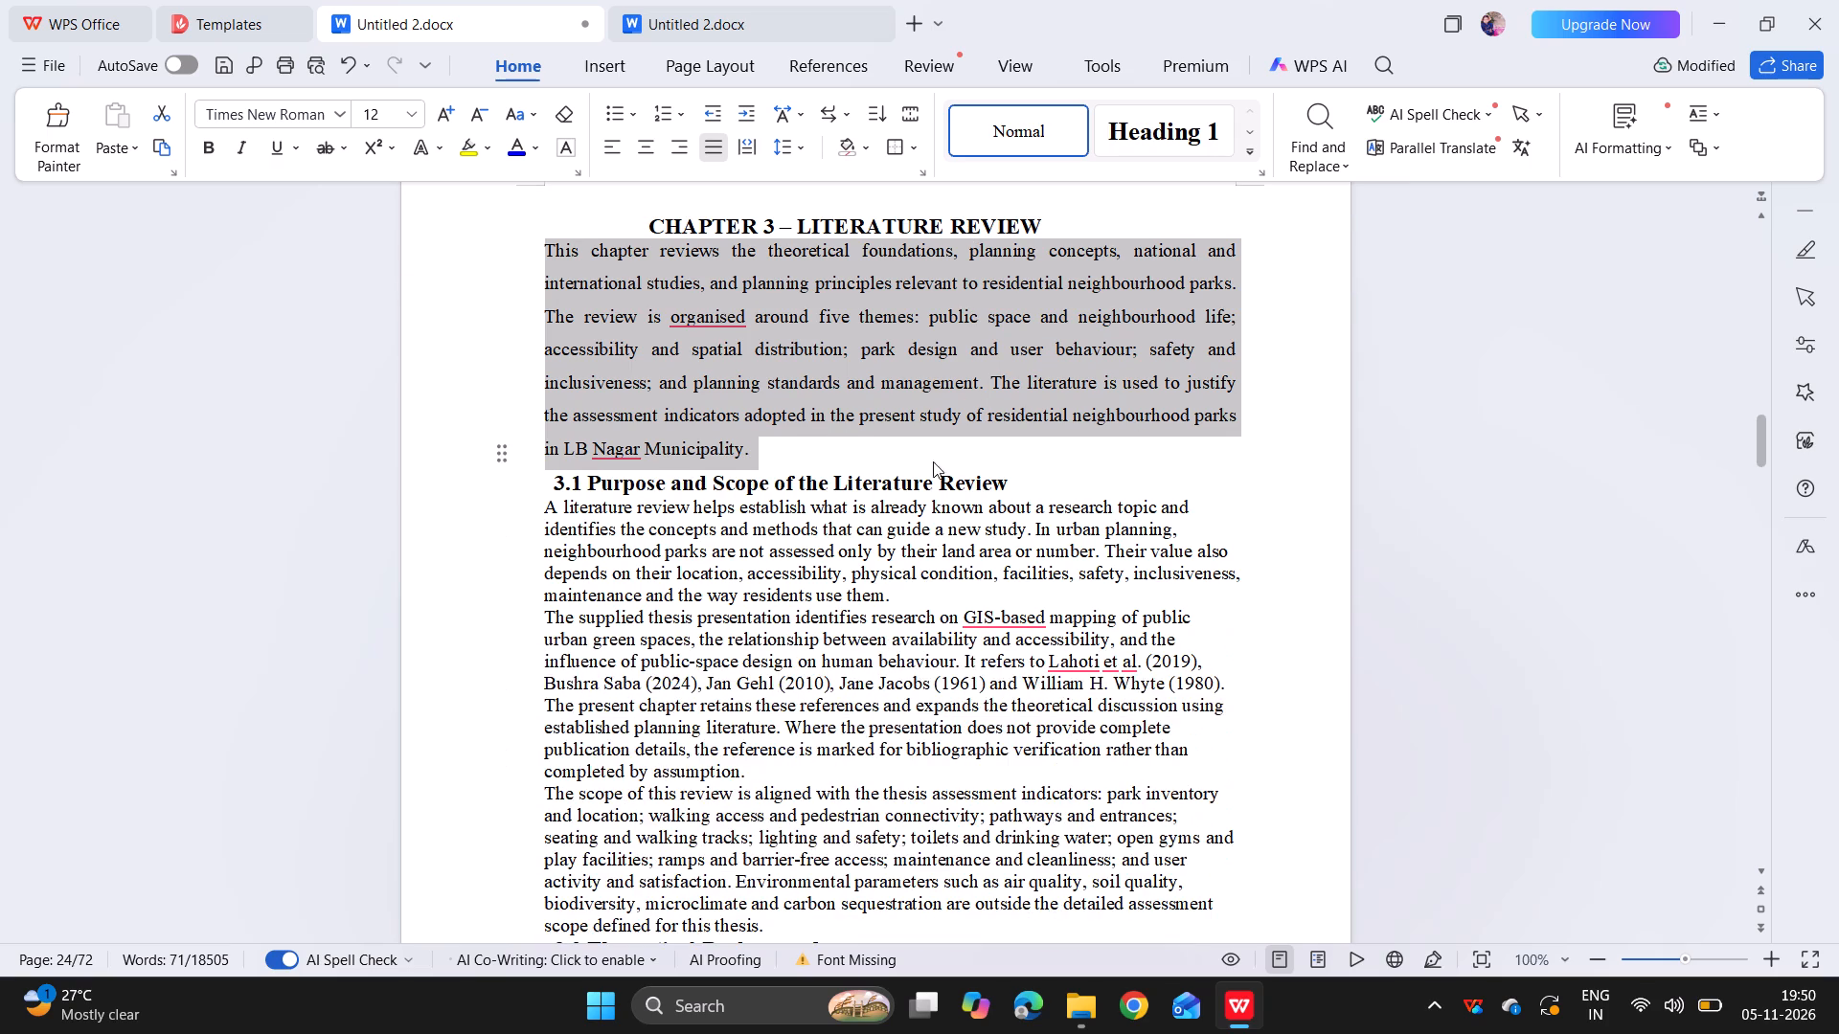
left_click_drag(553, 486, 761, 494)
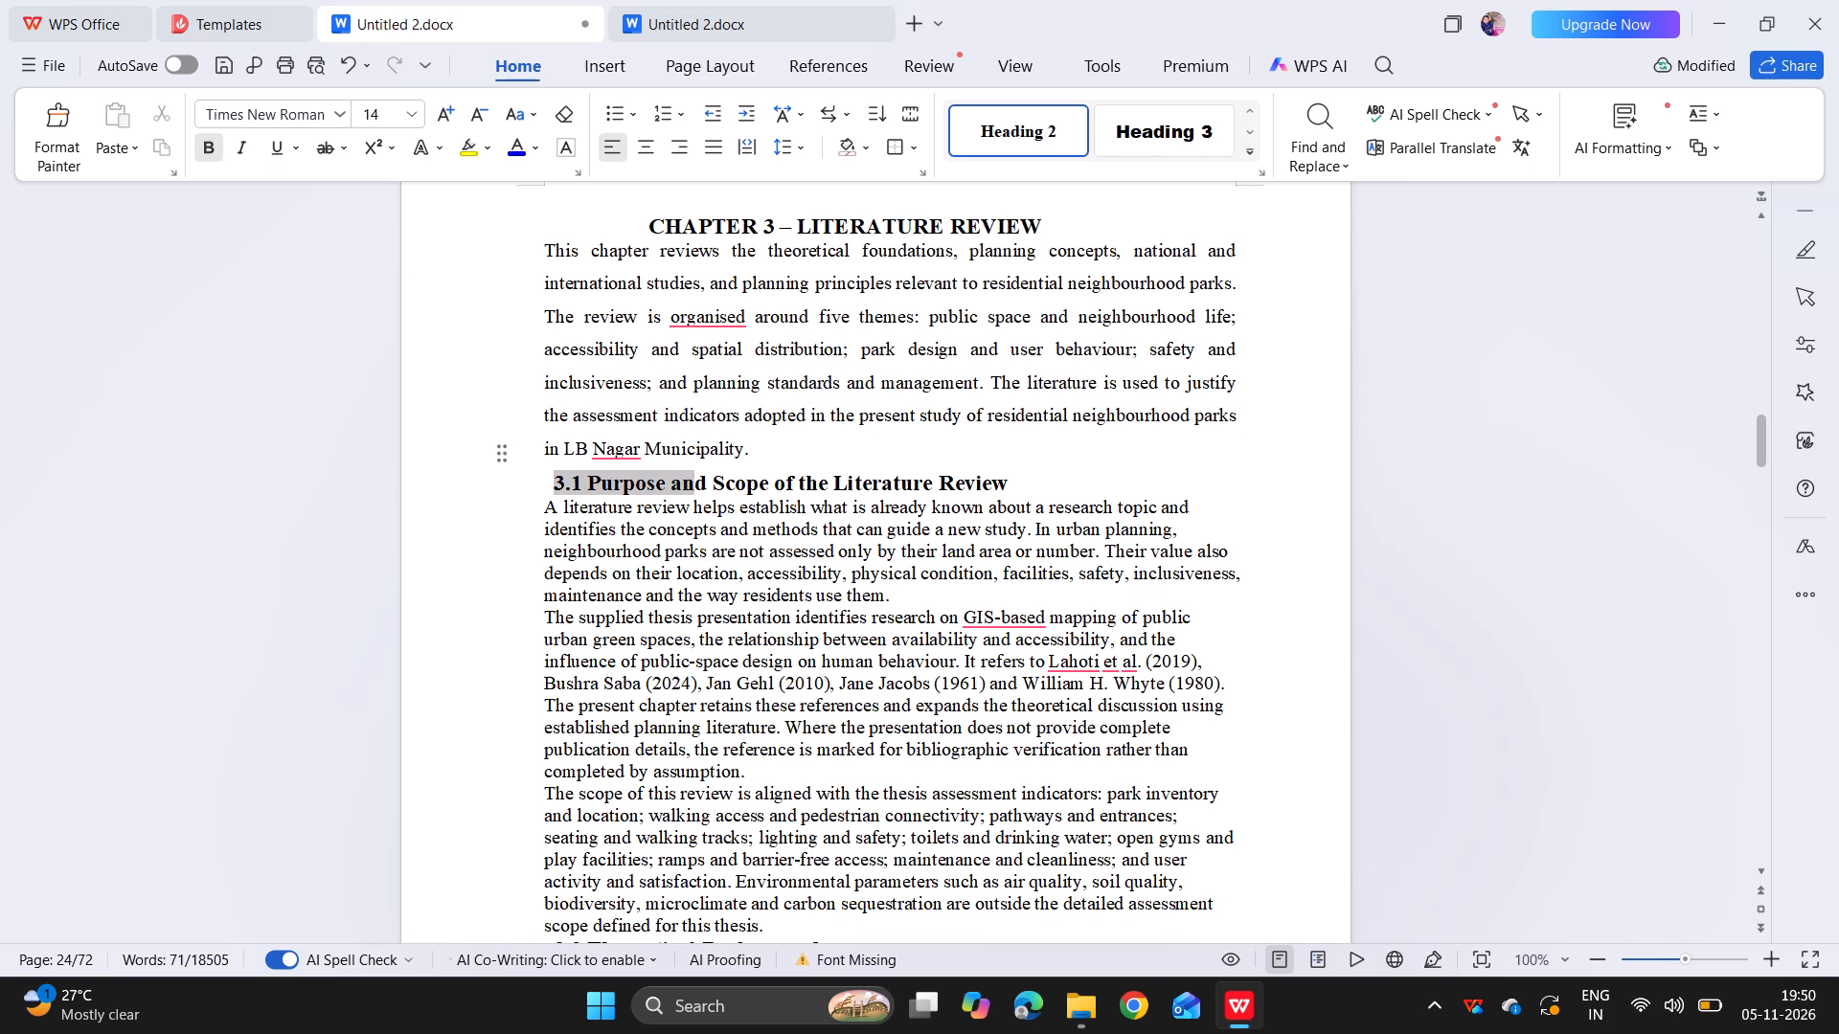
left_click_drag(761, 494, 1010, 471)
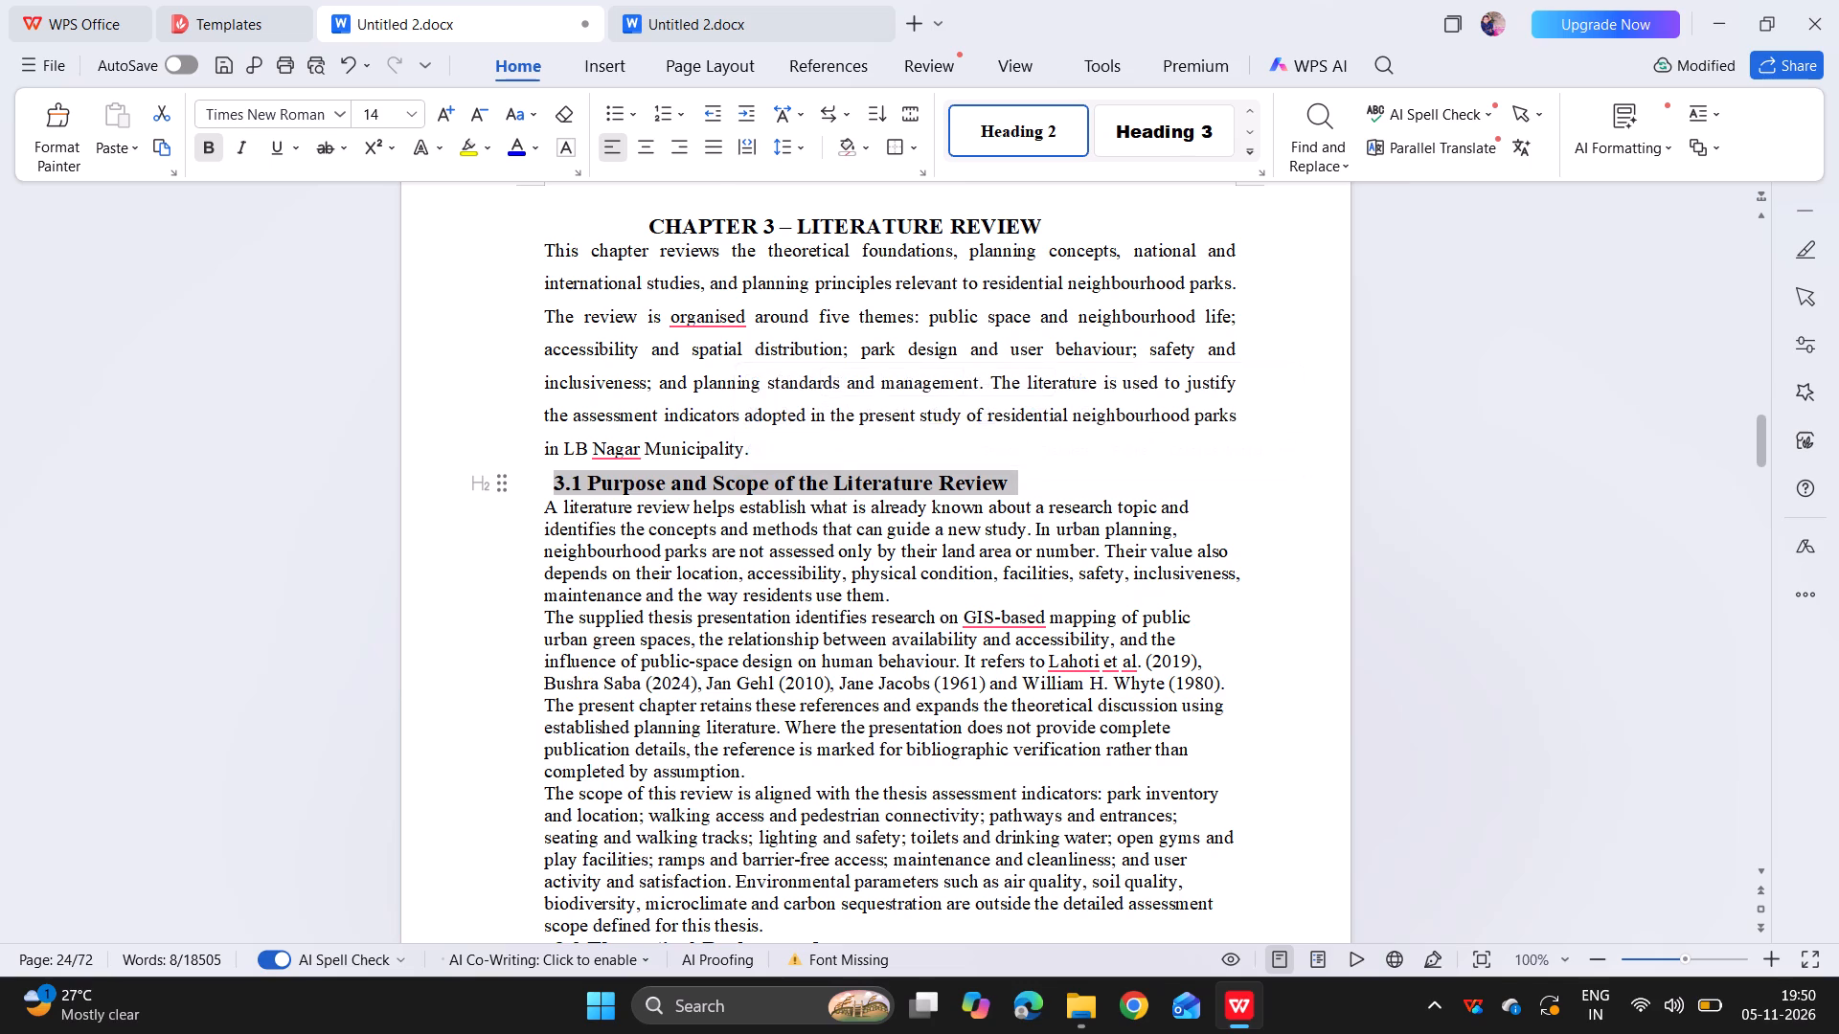
left_click(711, 154)
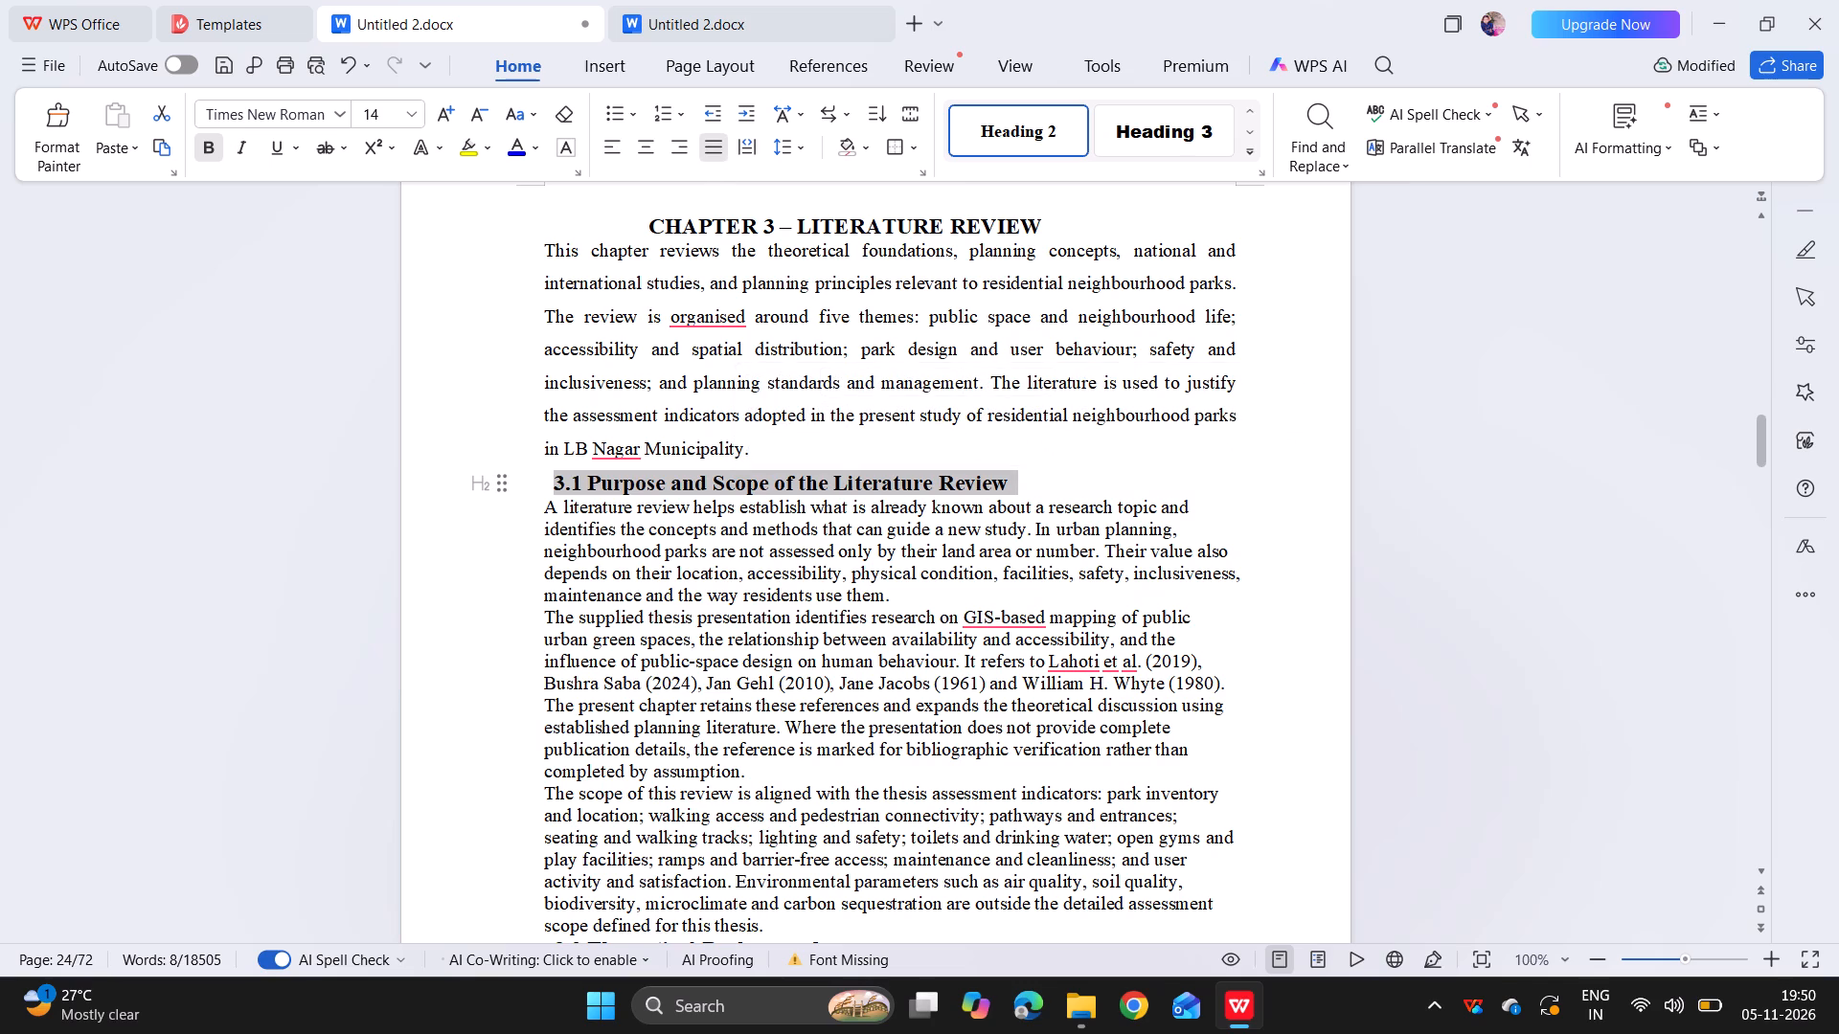
left_click(1080, 457)
Justify the three body paragraphs of section 3.1 and increase their line spacing to match the Chapter 3 introduction.
scroll(1078, 456, "down", 2)
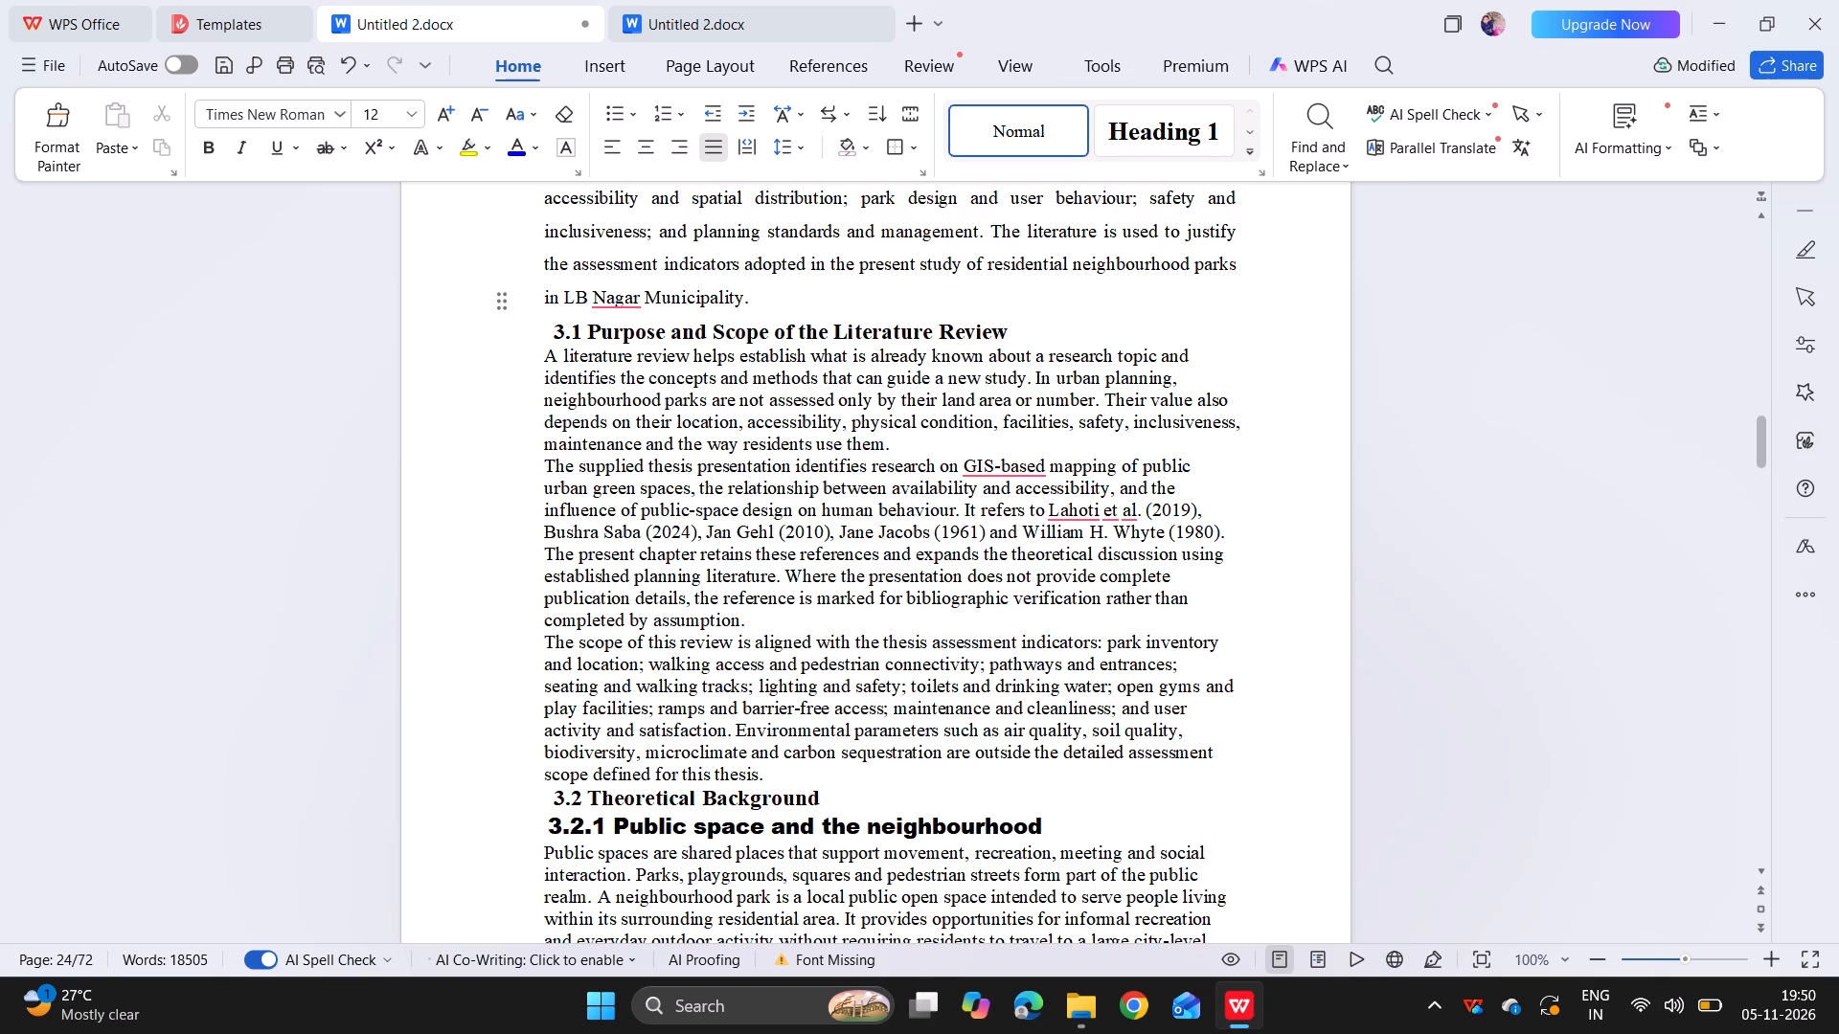
left_click_drag(535, 350, 866, 747)
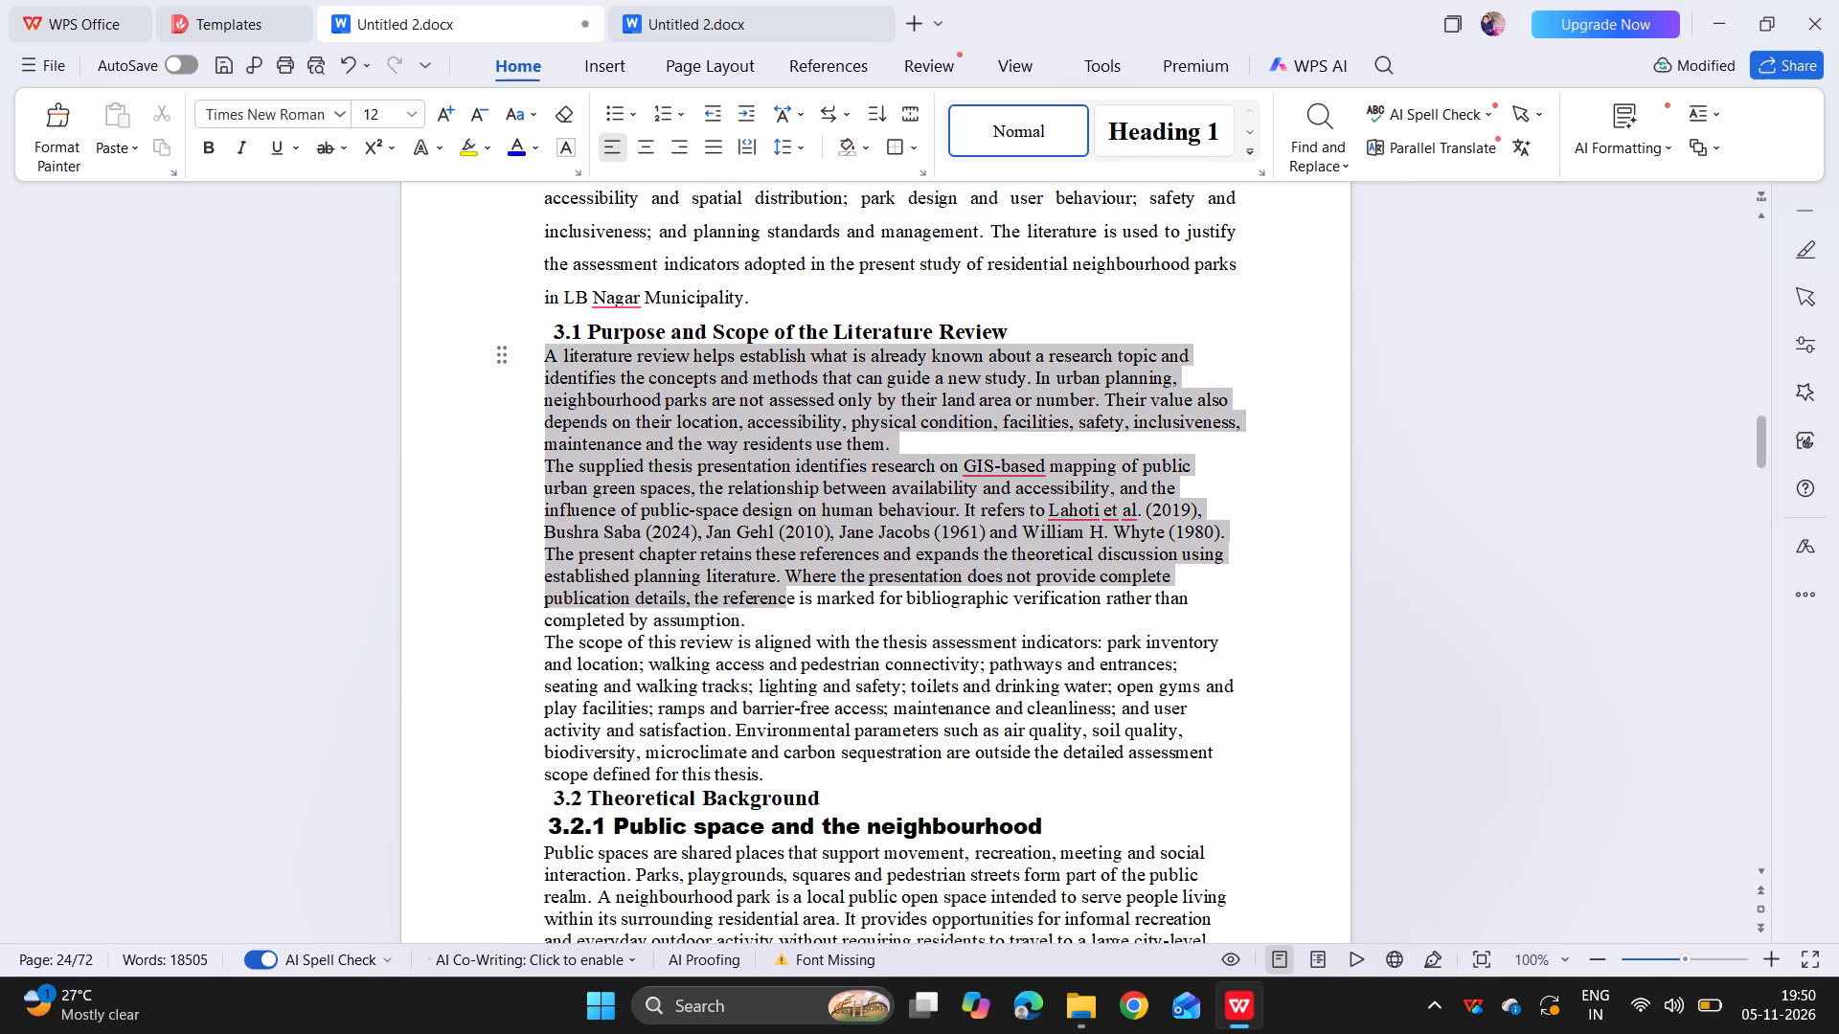
left_click_drag(866, 747, 877, 773)
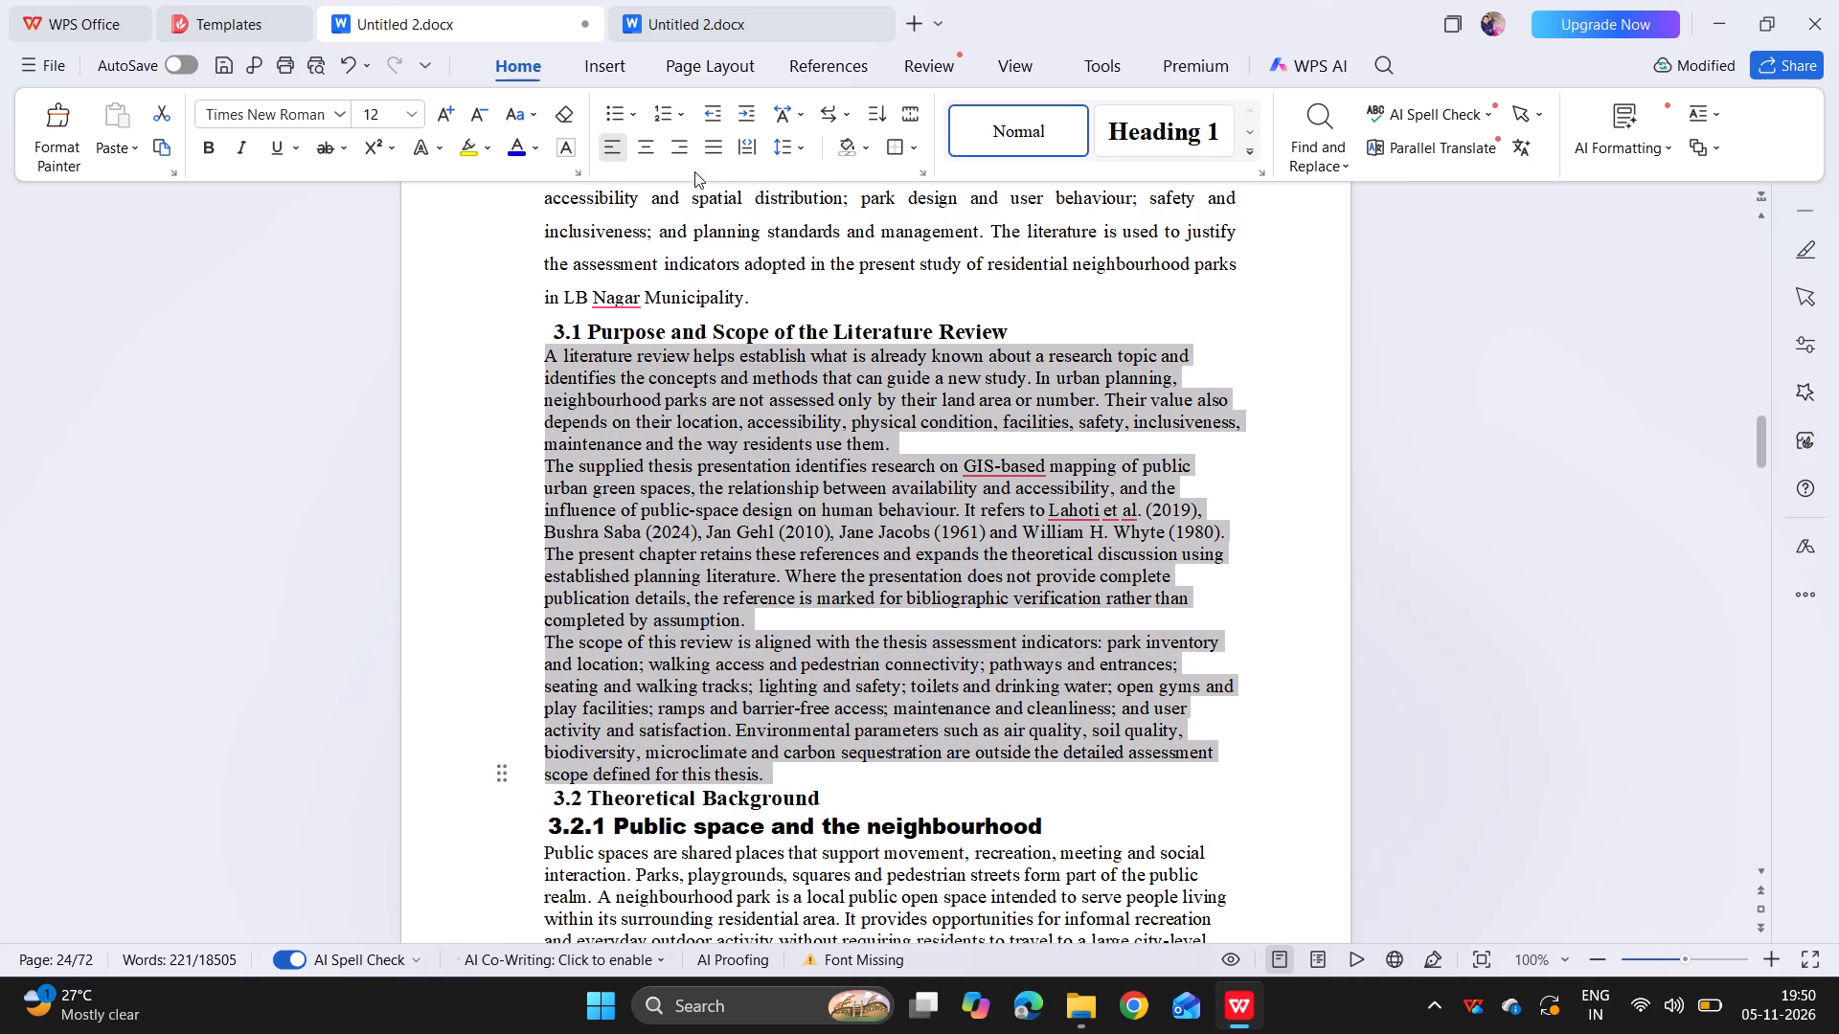
left_click(703, 142)
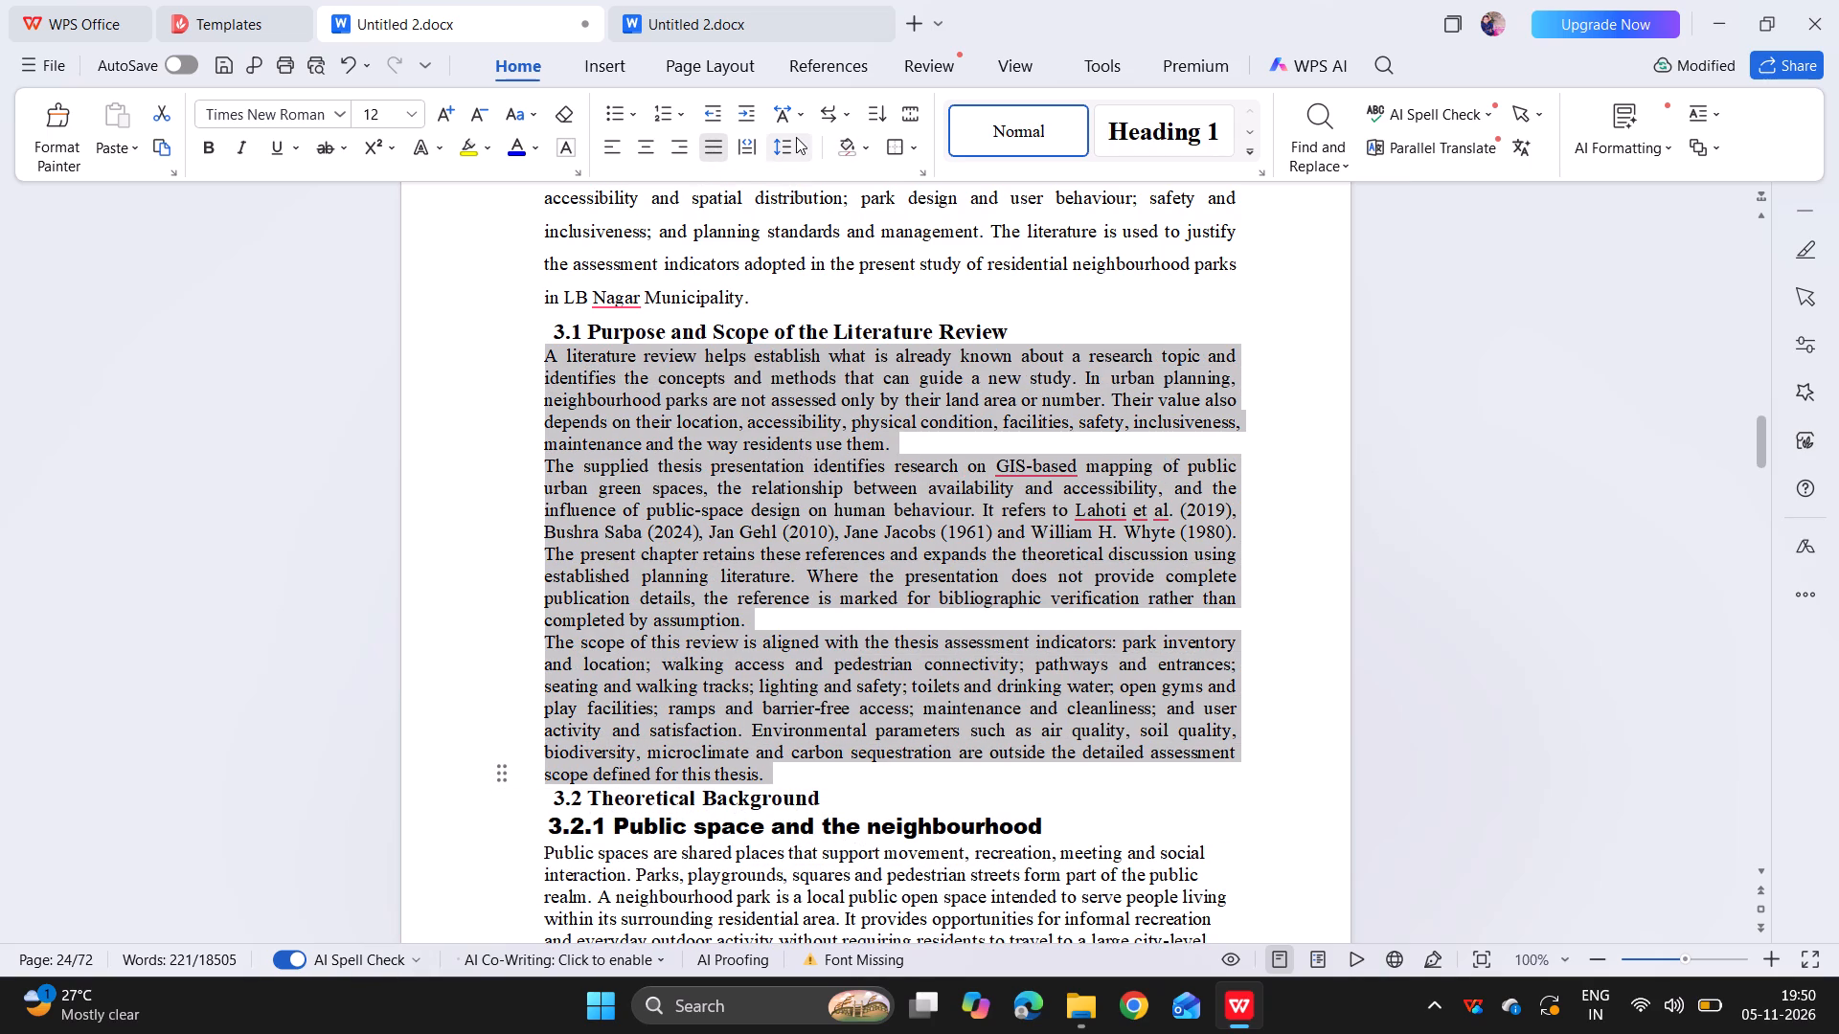
left_click(796, 137)
left_click(812, 231)
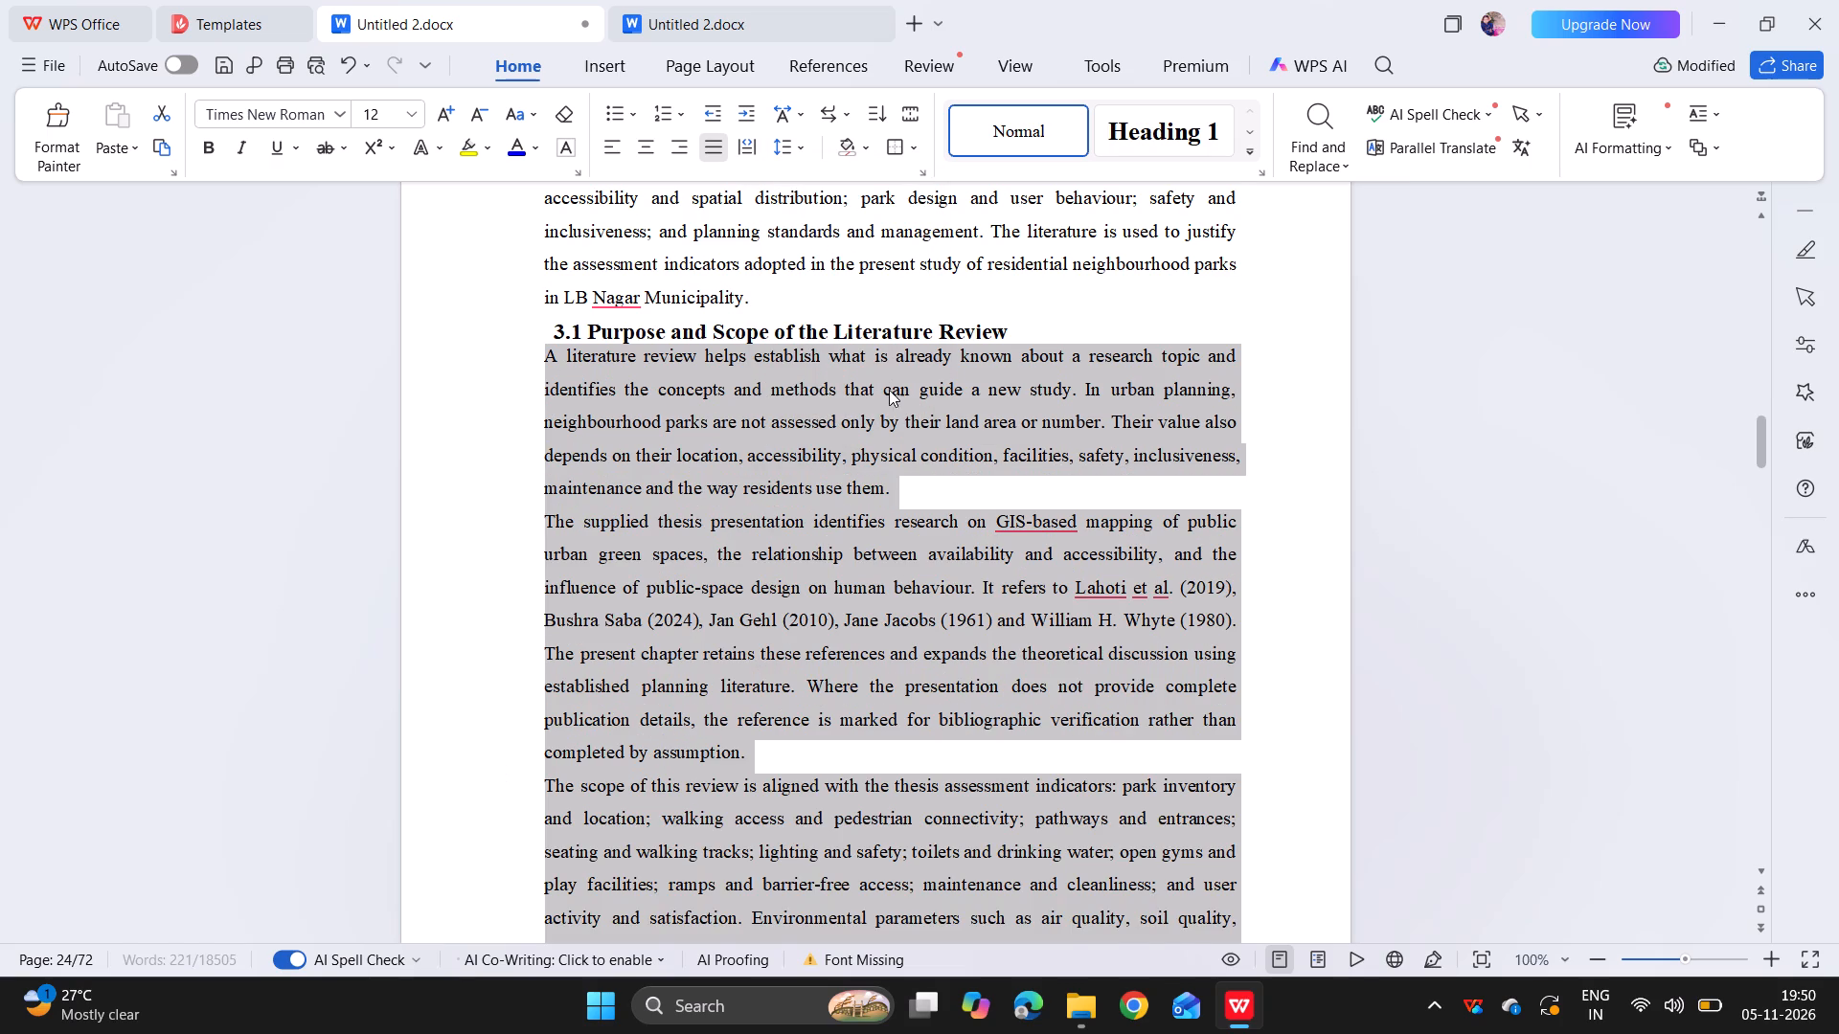
scroll(889, 409, "down", 3)
left_click(852, 518)
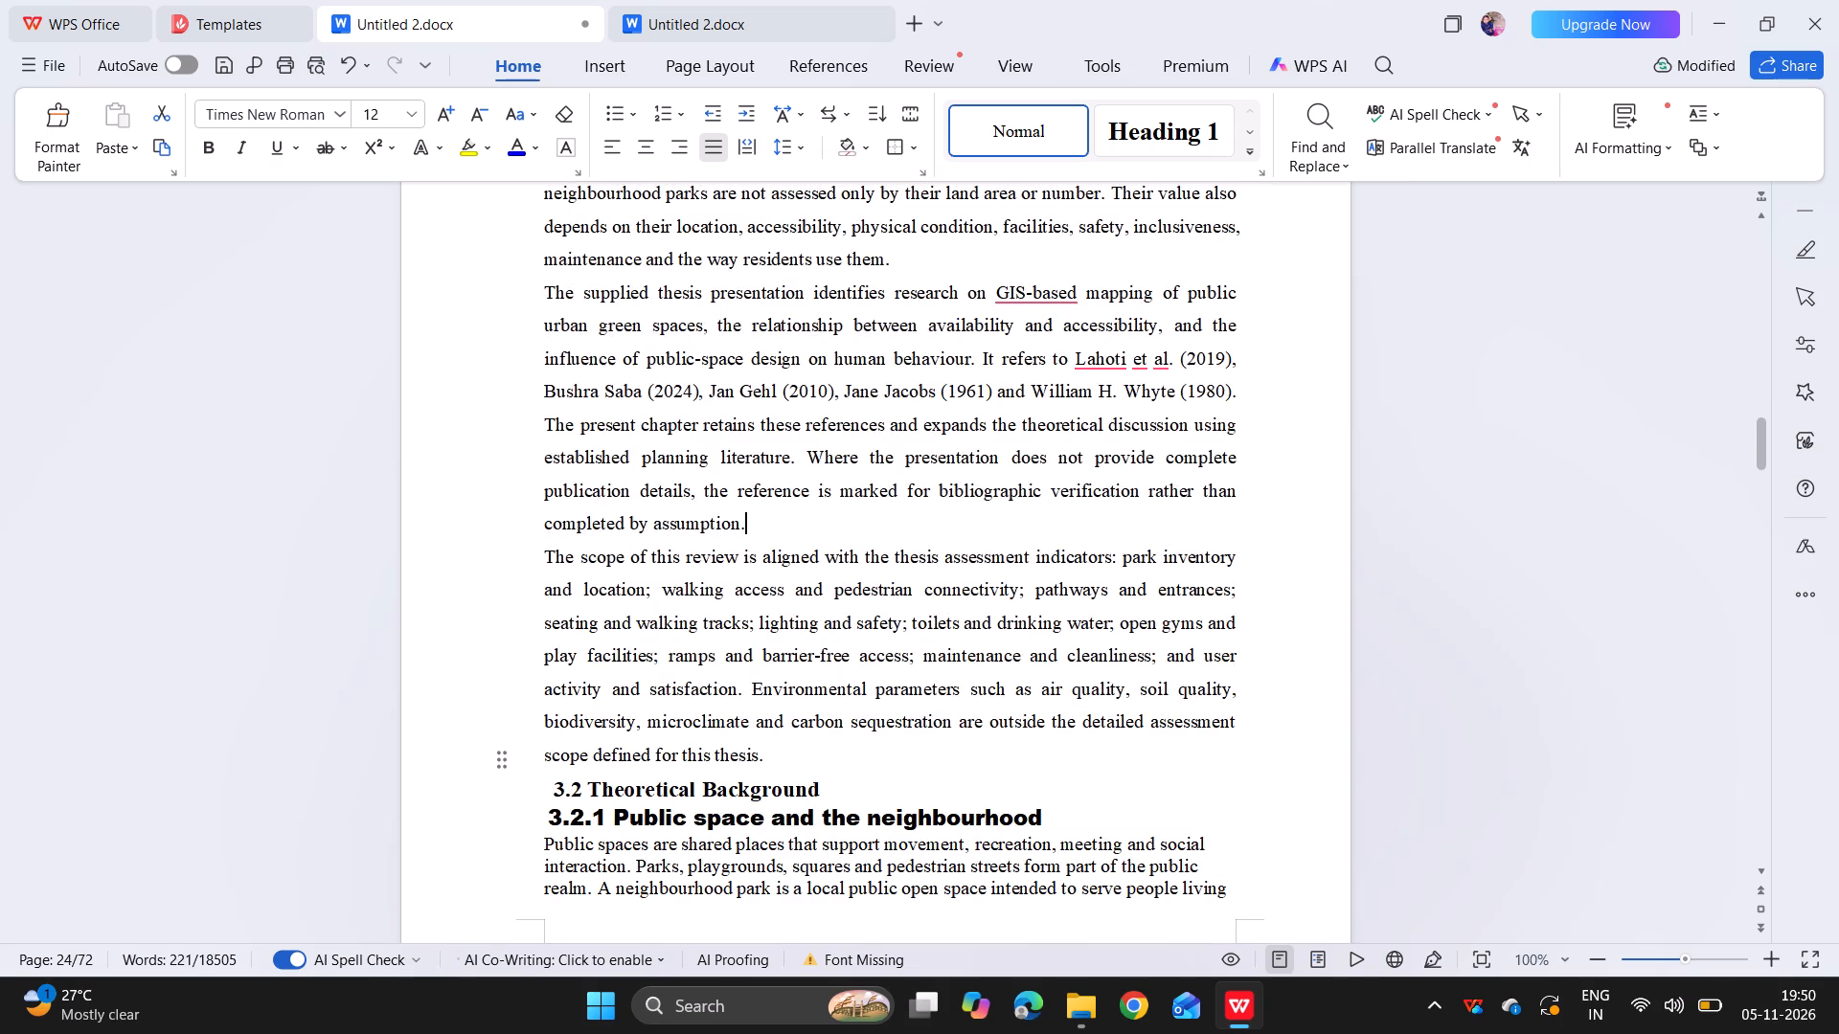
Set the "3.2 Theoretical Background" and "3.2.1 Public space and the neighbourhood" headings to Times New Roman, size 12.
scroll(851, 518, "down", 2)
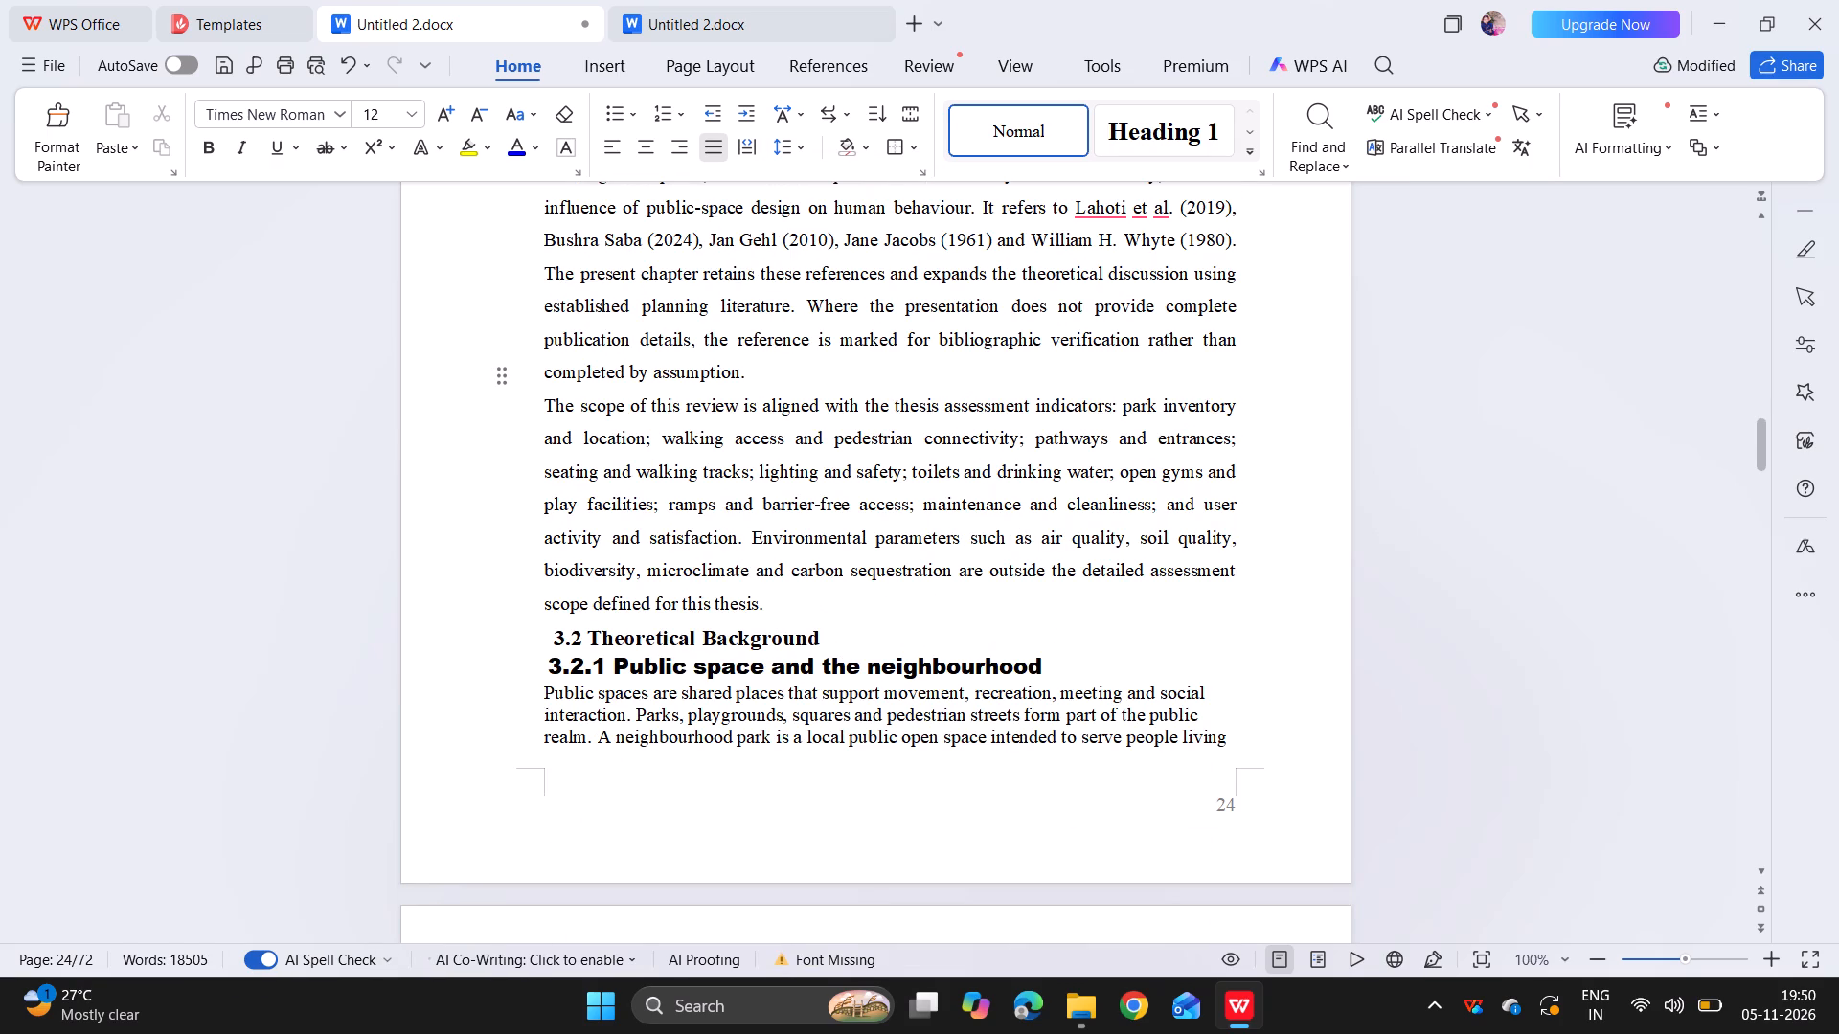
left_click_drag(551, 639, 812, 636)
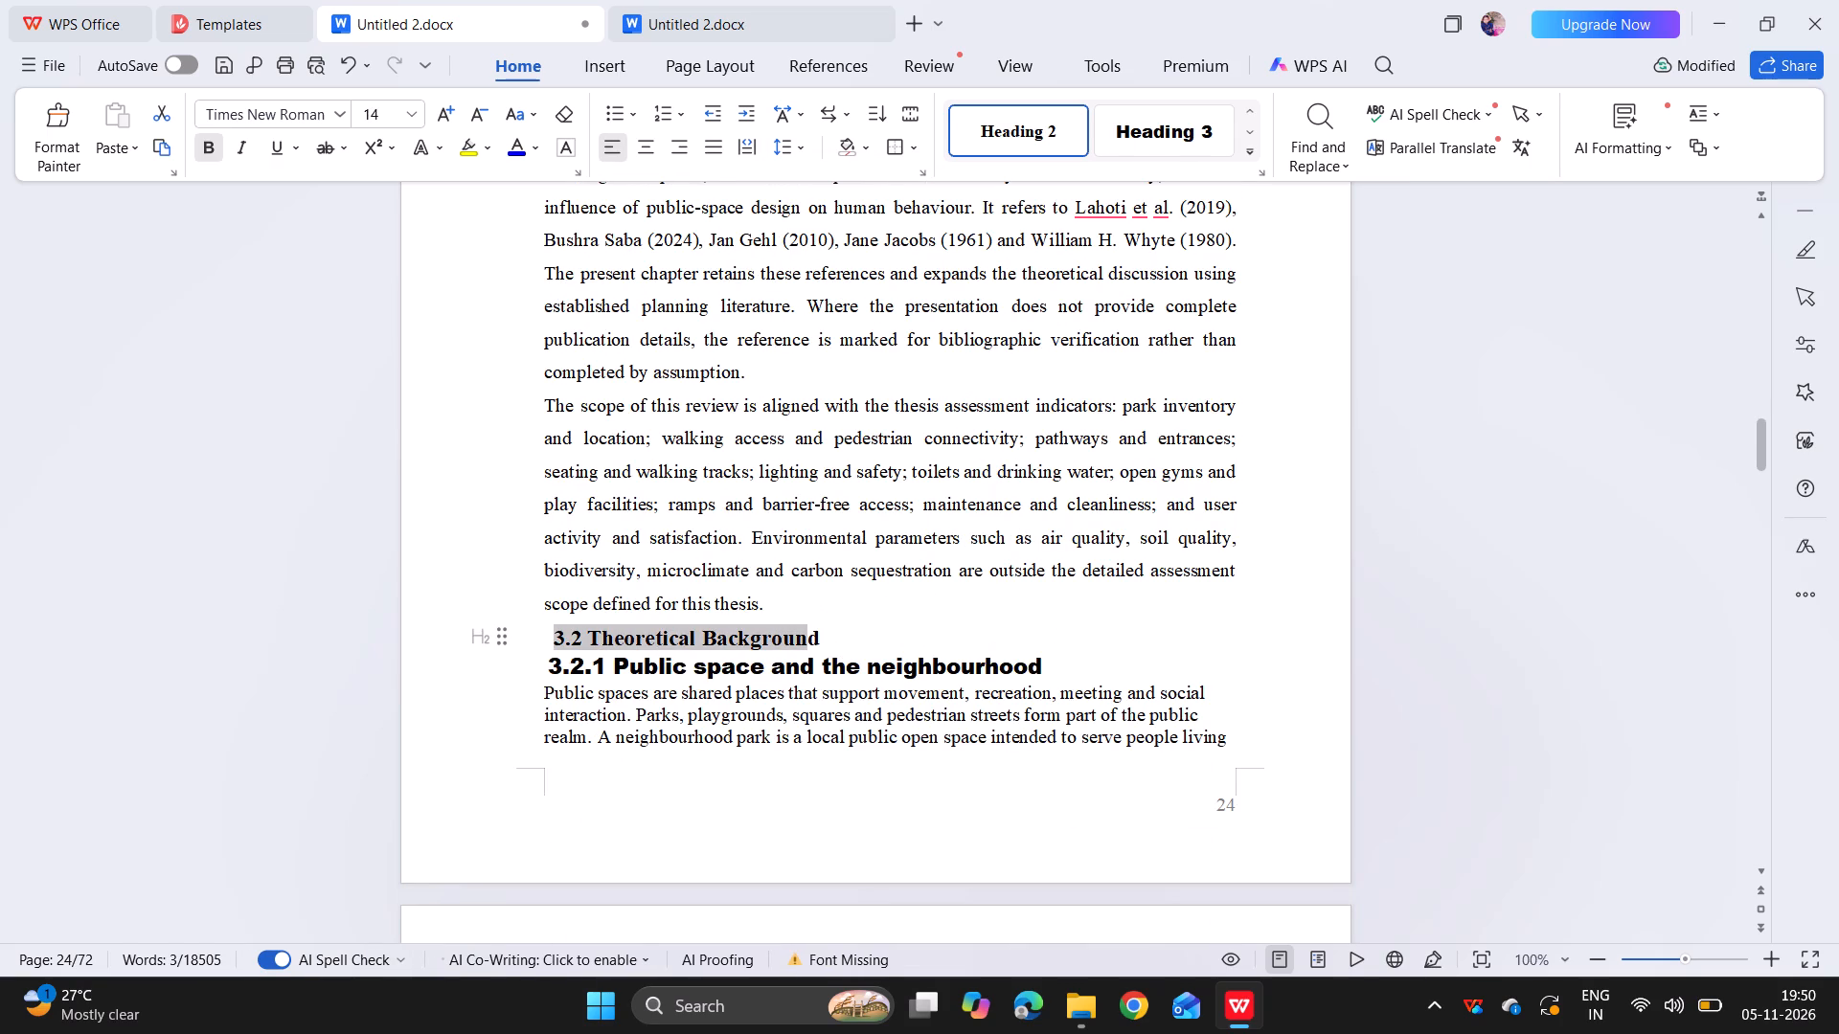
left_click_drag(812, 636, 1062, 662)
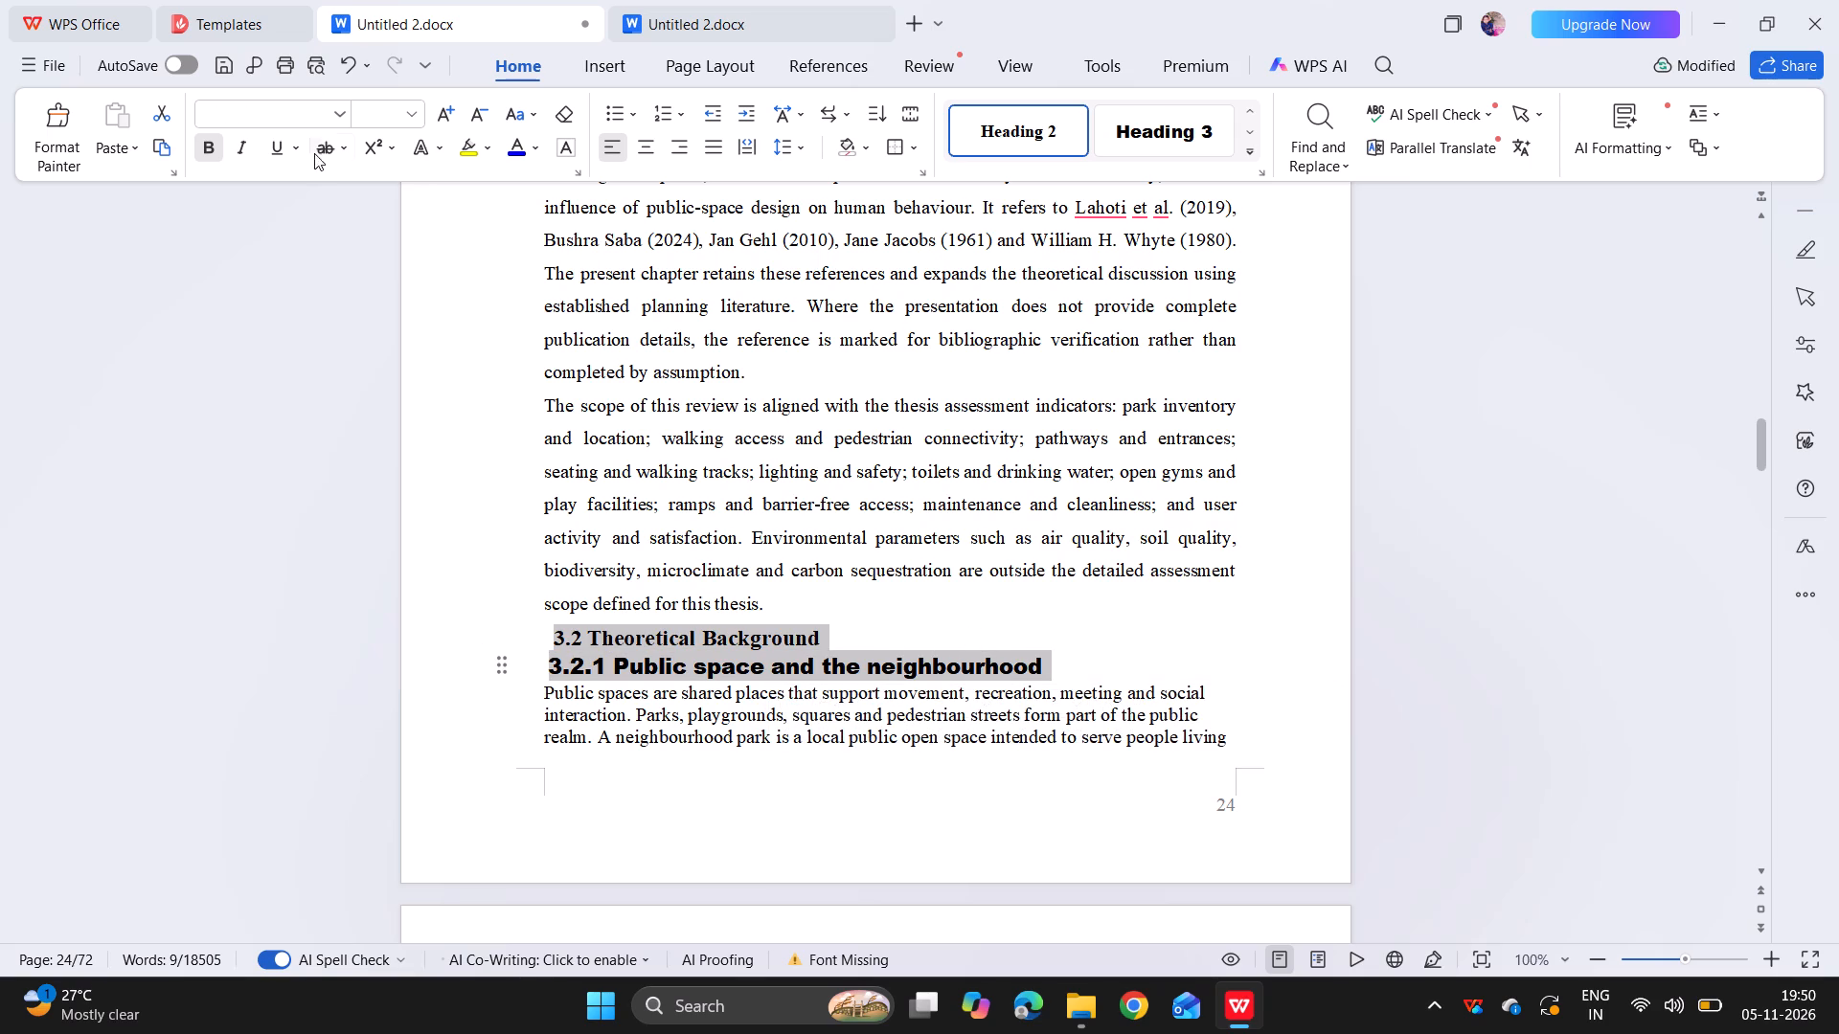
left_click(332, 103)
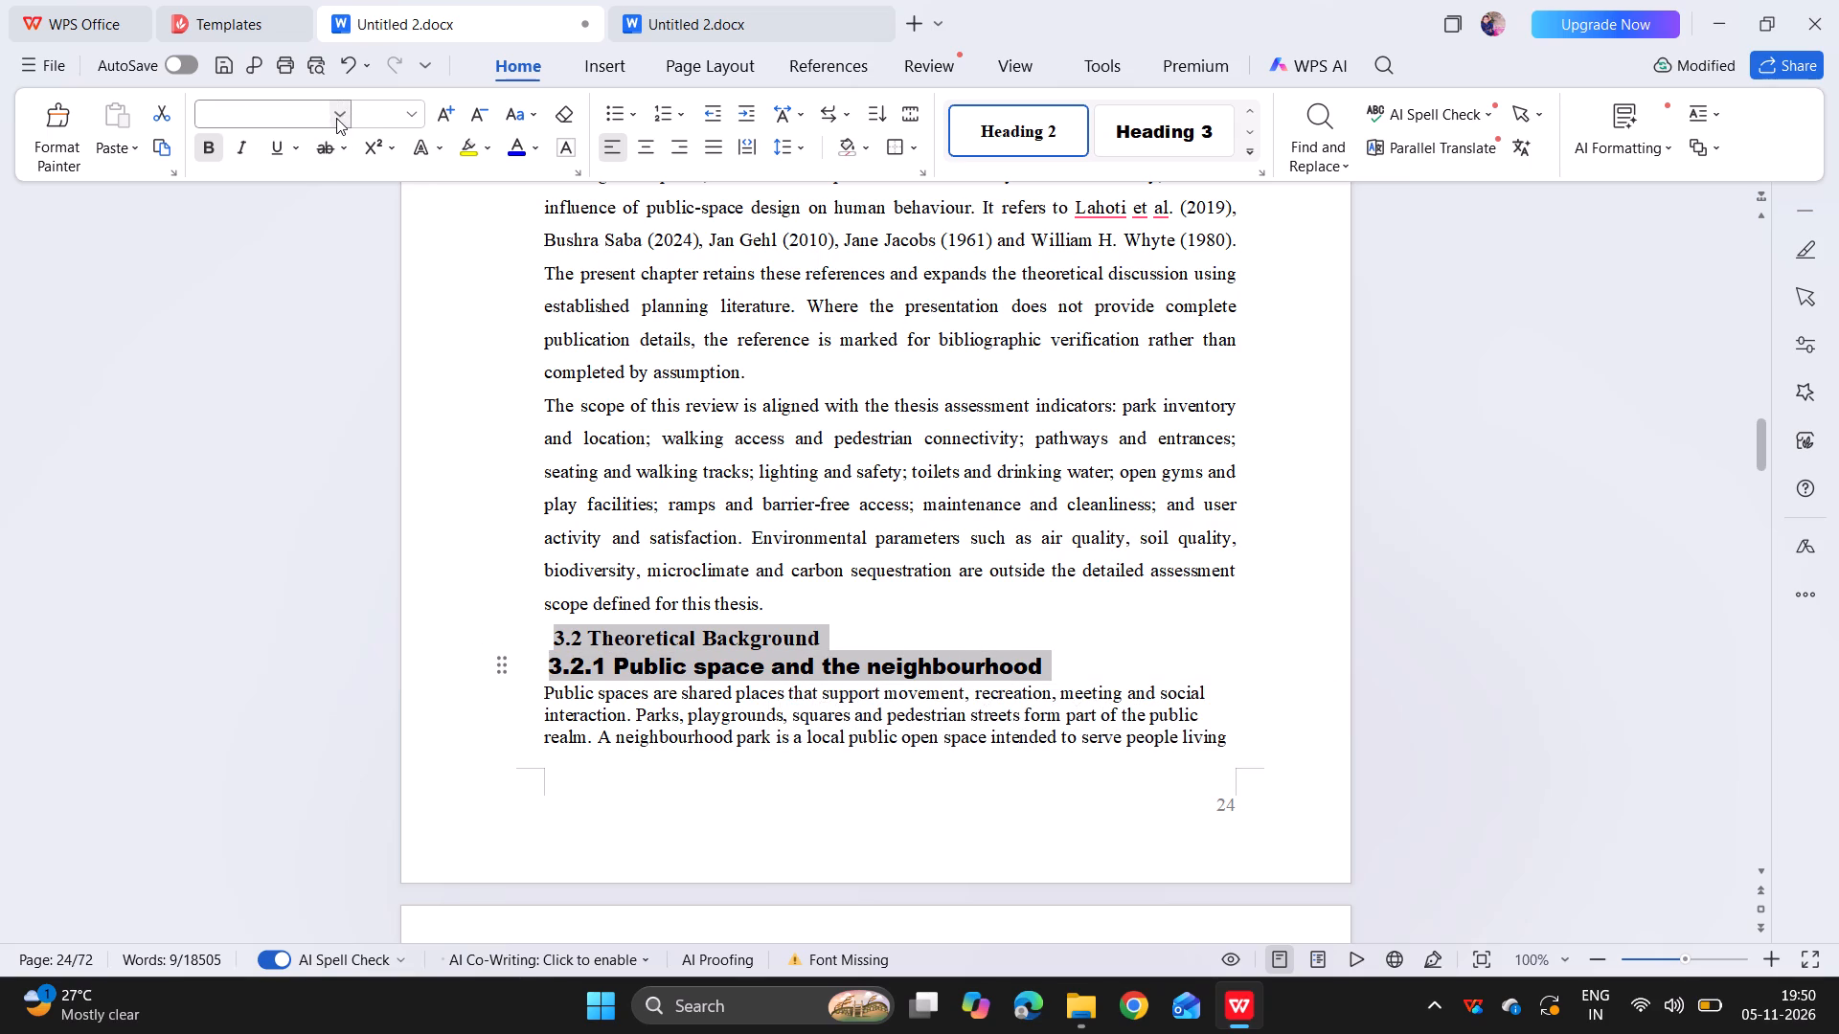
left_click(335, 118)
left_click(348, 105)
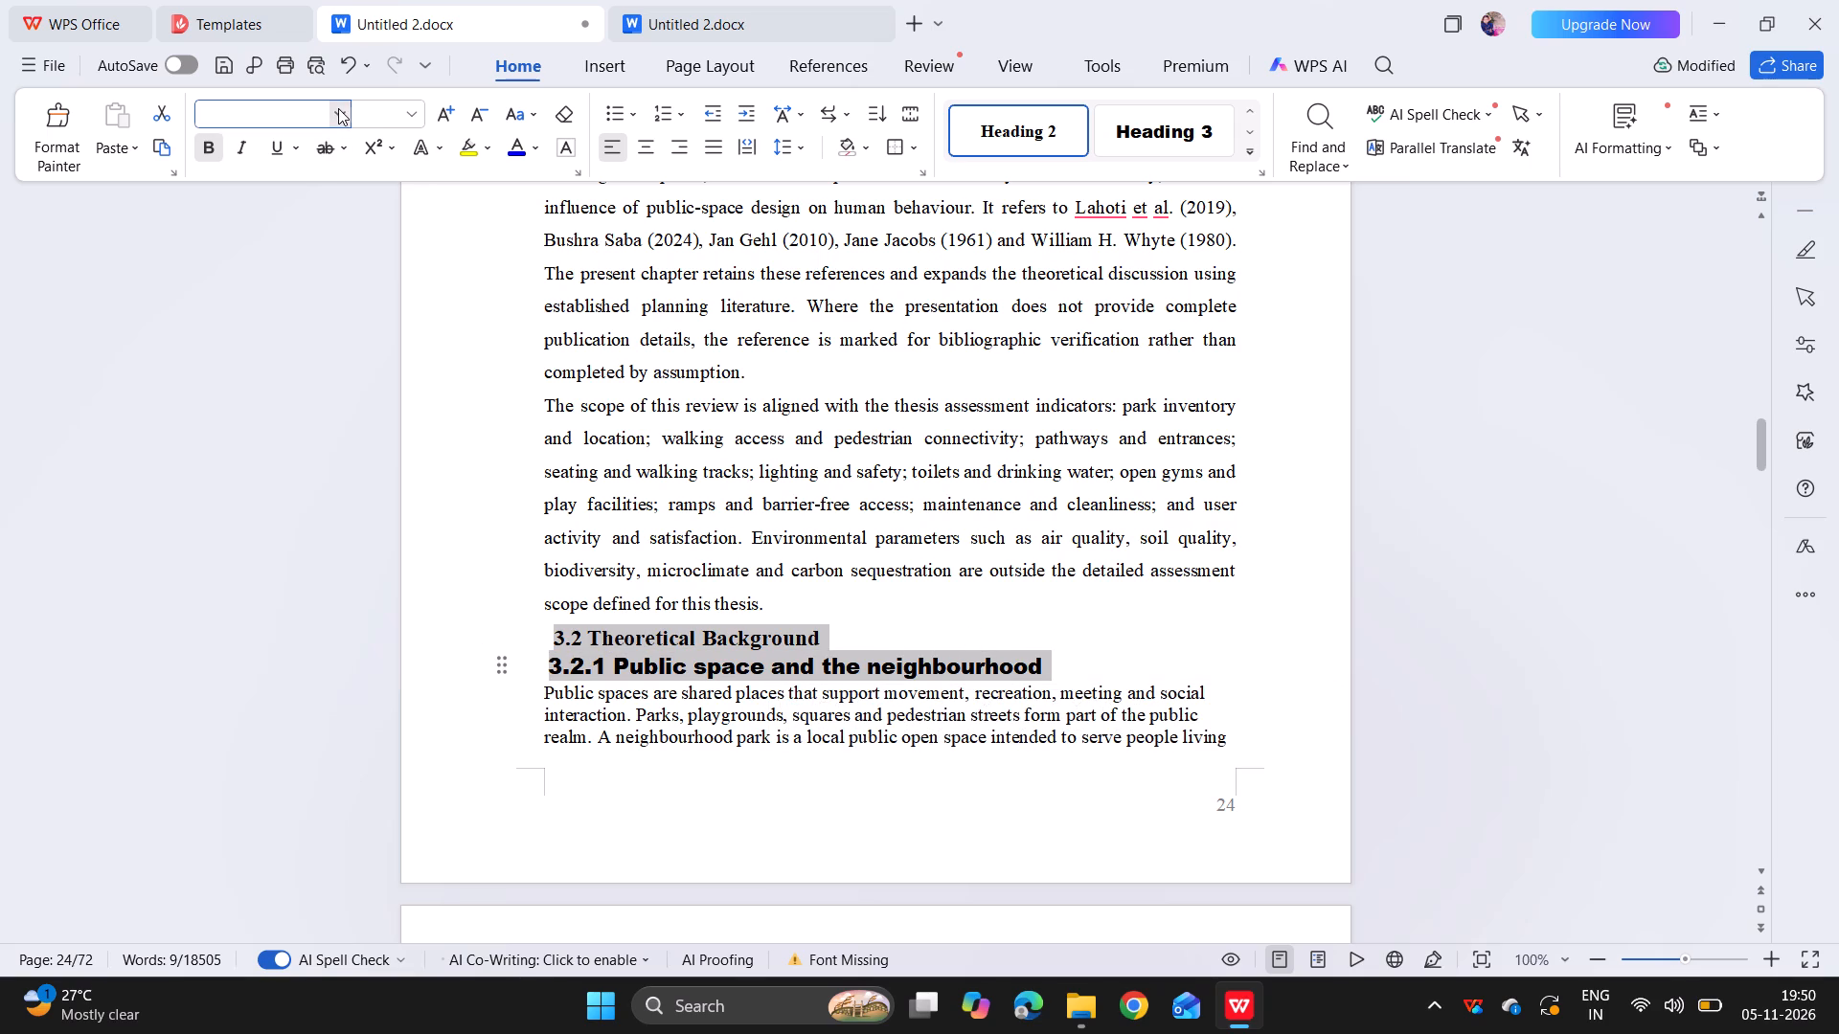
left_click(338, 108)
left_click(337, 109)
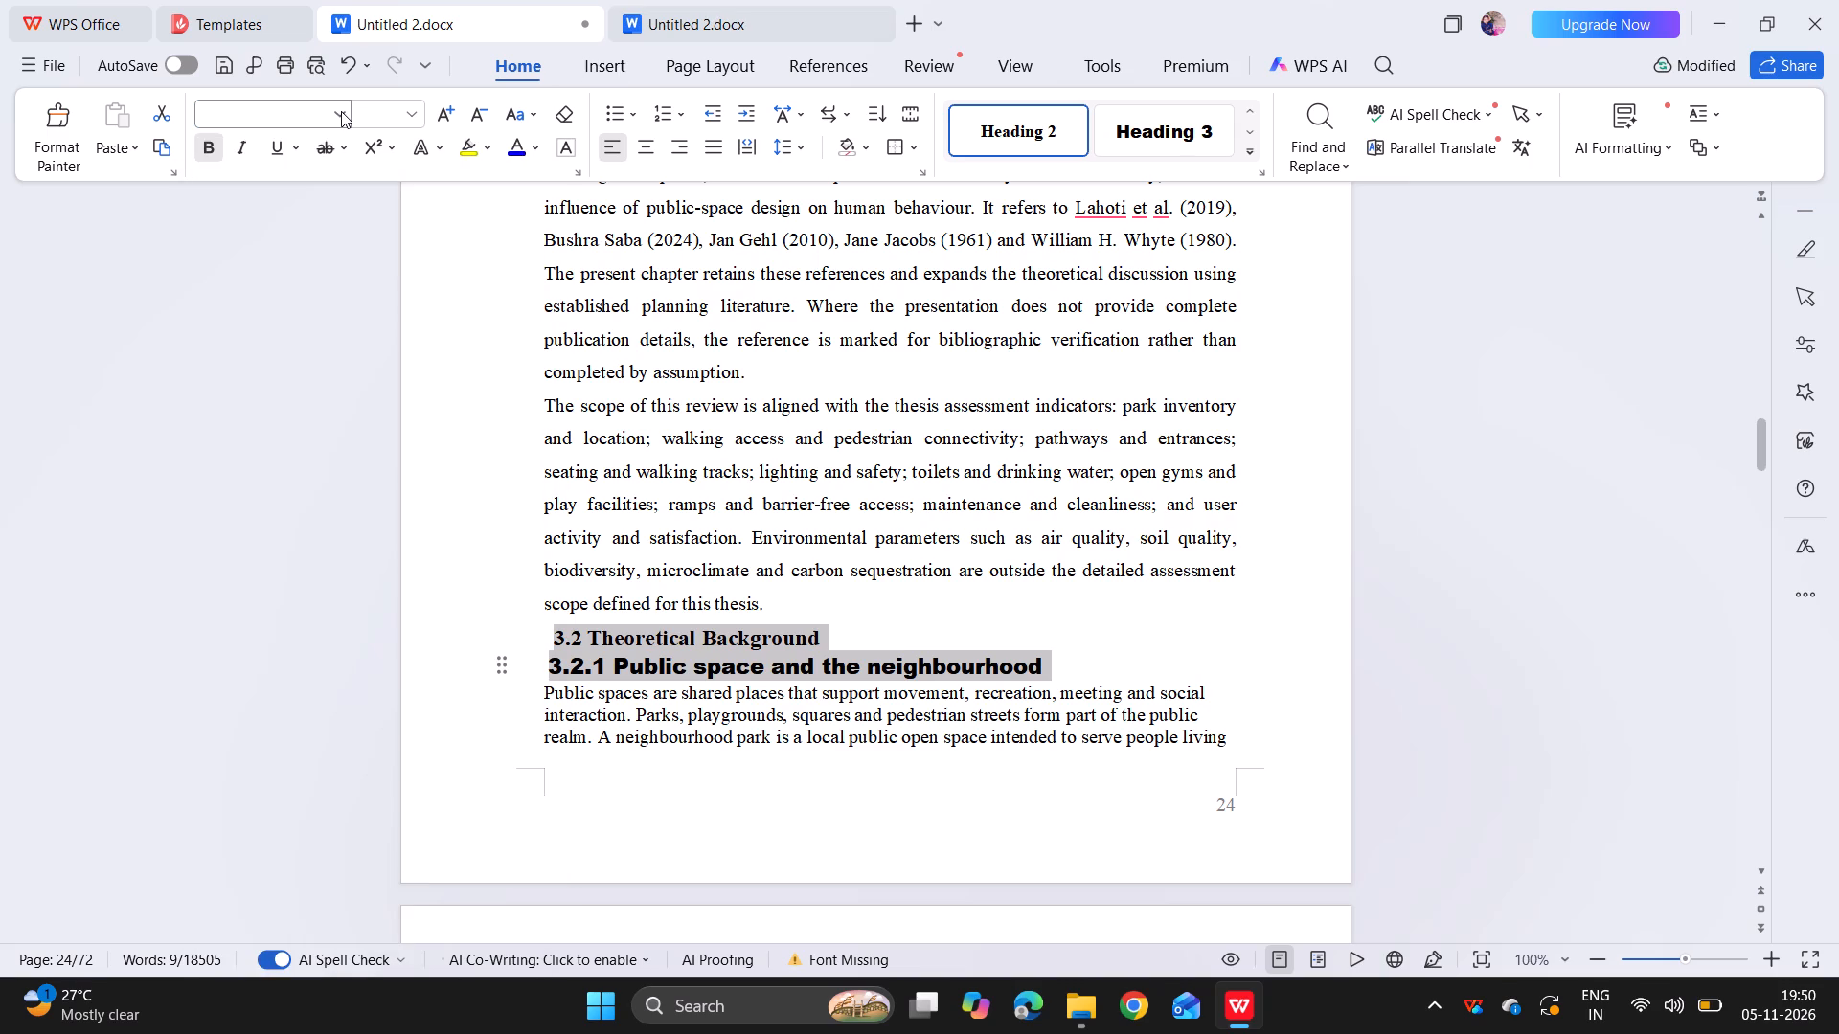
left_click(341, 110)
left_click(296, 341)
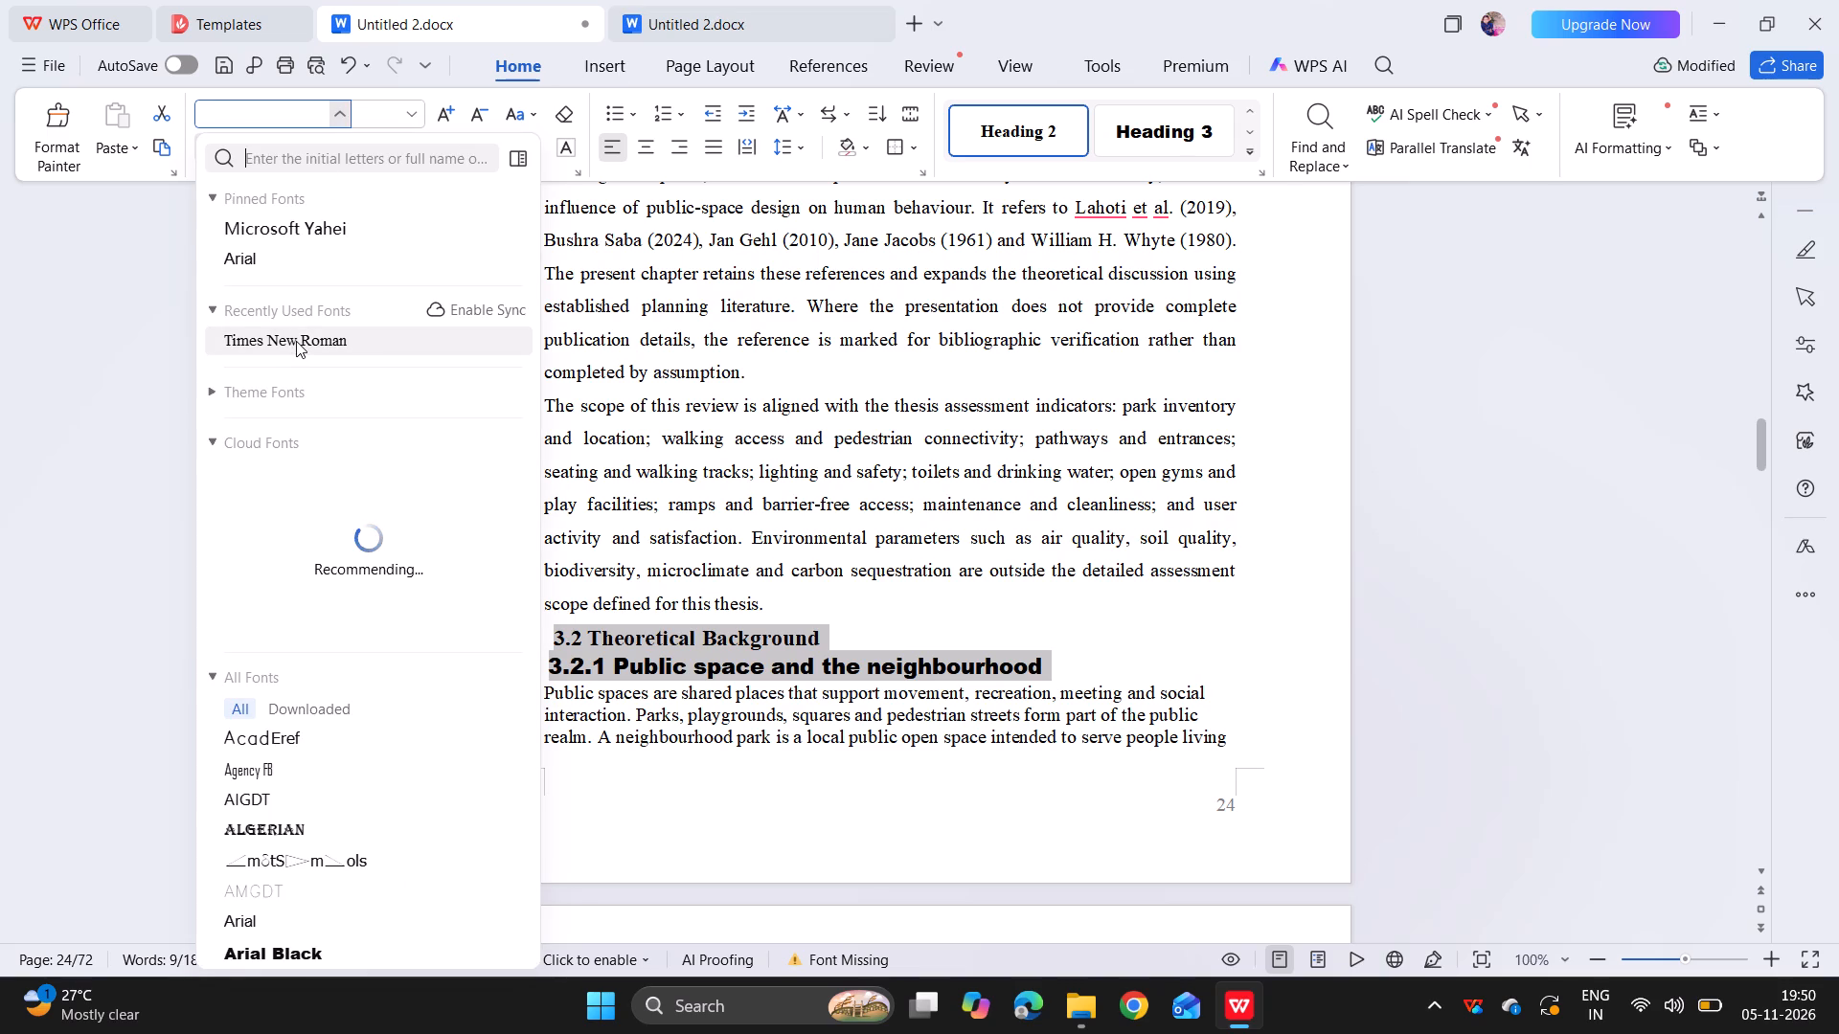
left_click(405, 102)
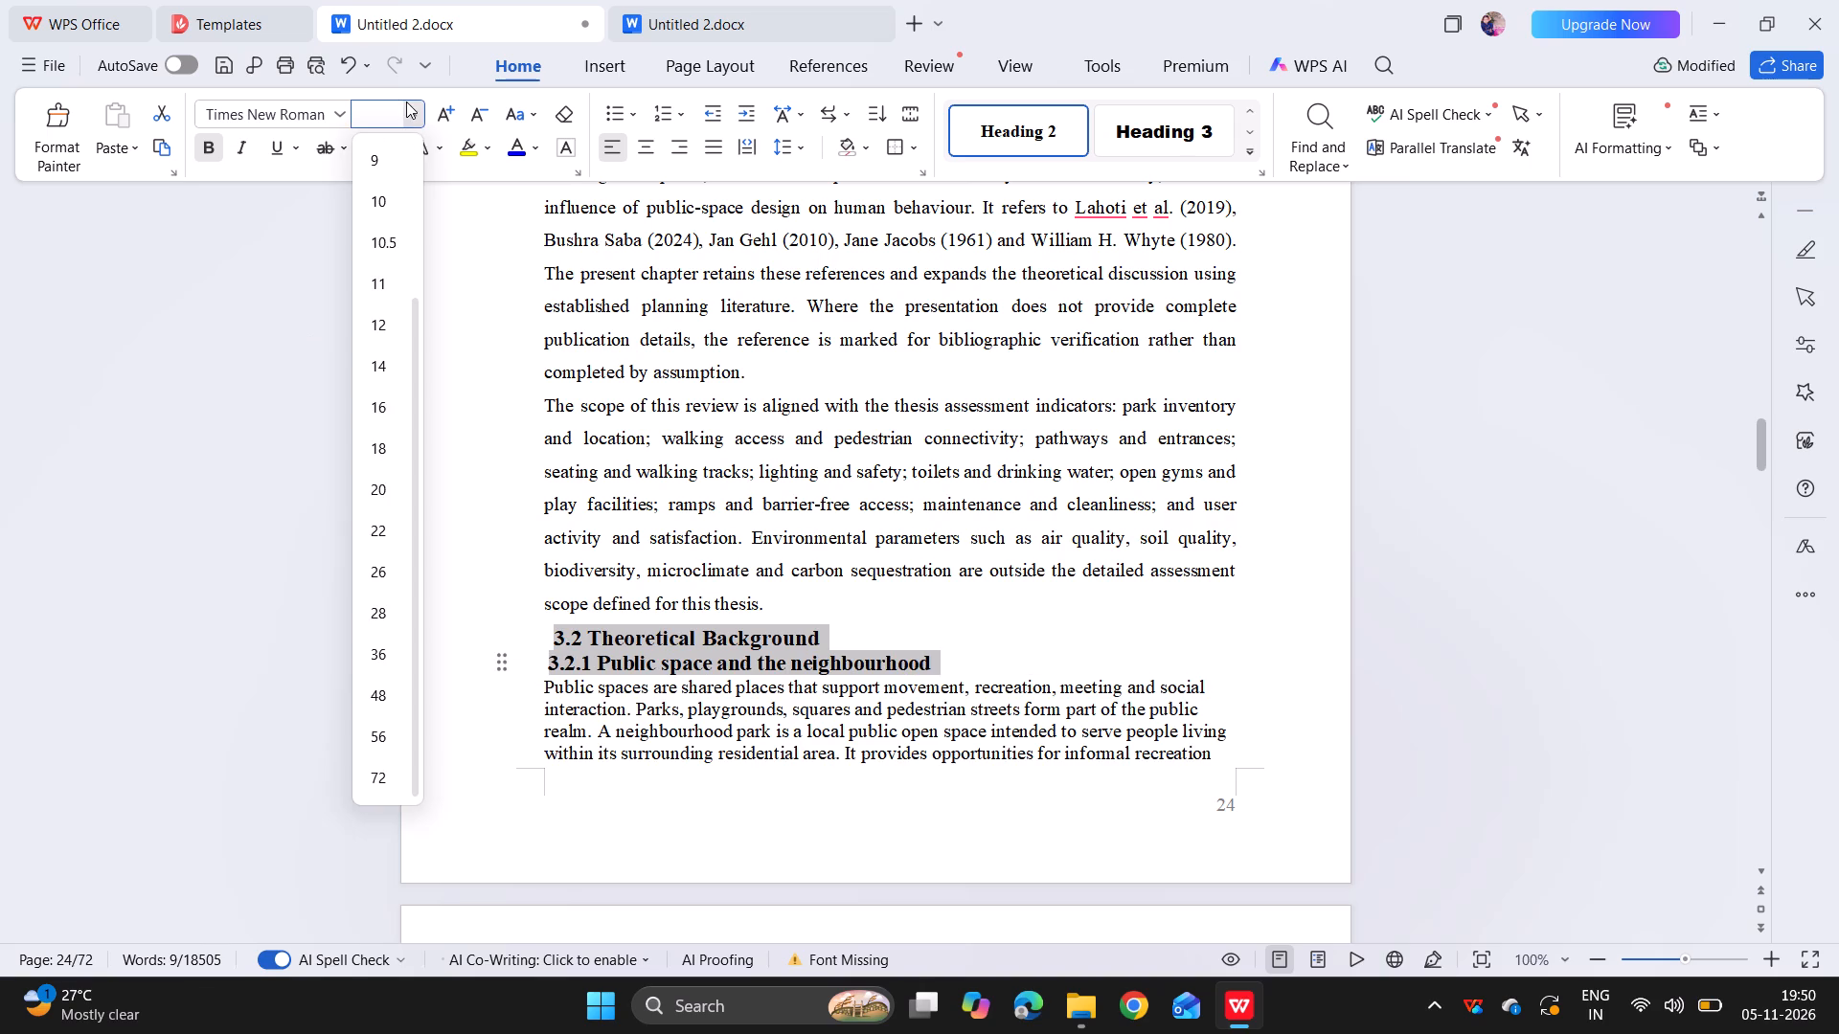
left_click(377, 319)
left_click(998, 618)
Justify the 3.2.1 heading and its two paragraphs, in Times New Roman with 1.5 line spacing.
scroll(997, 619, "down", 1)
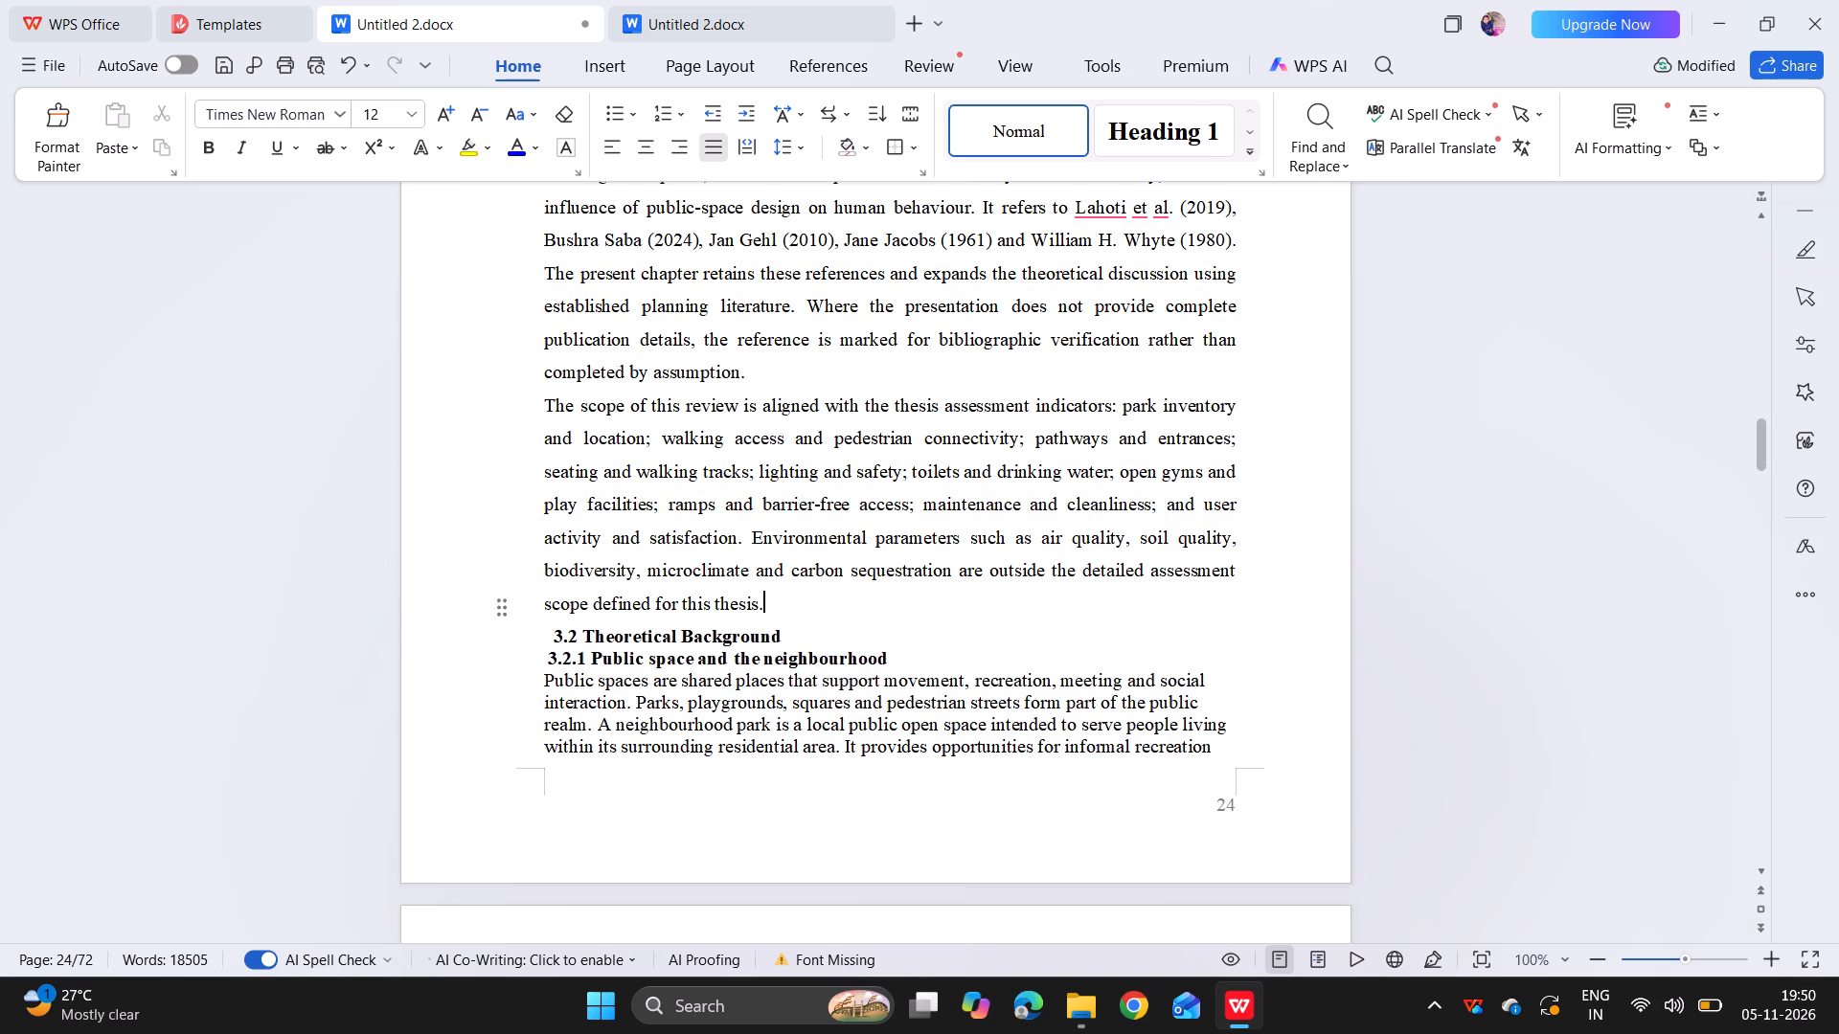
scroll(997, 619, "down", 3)
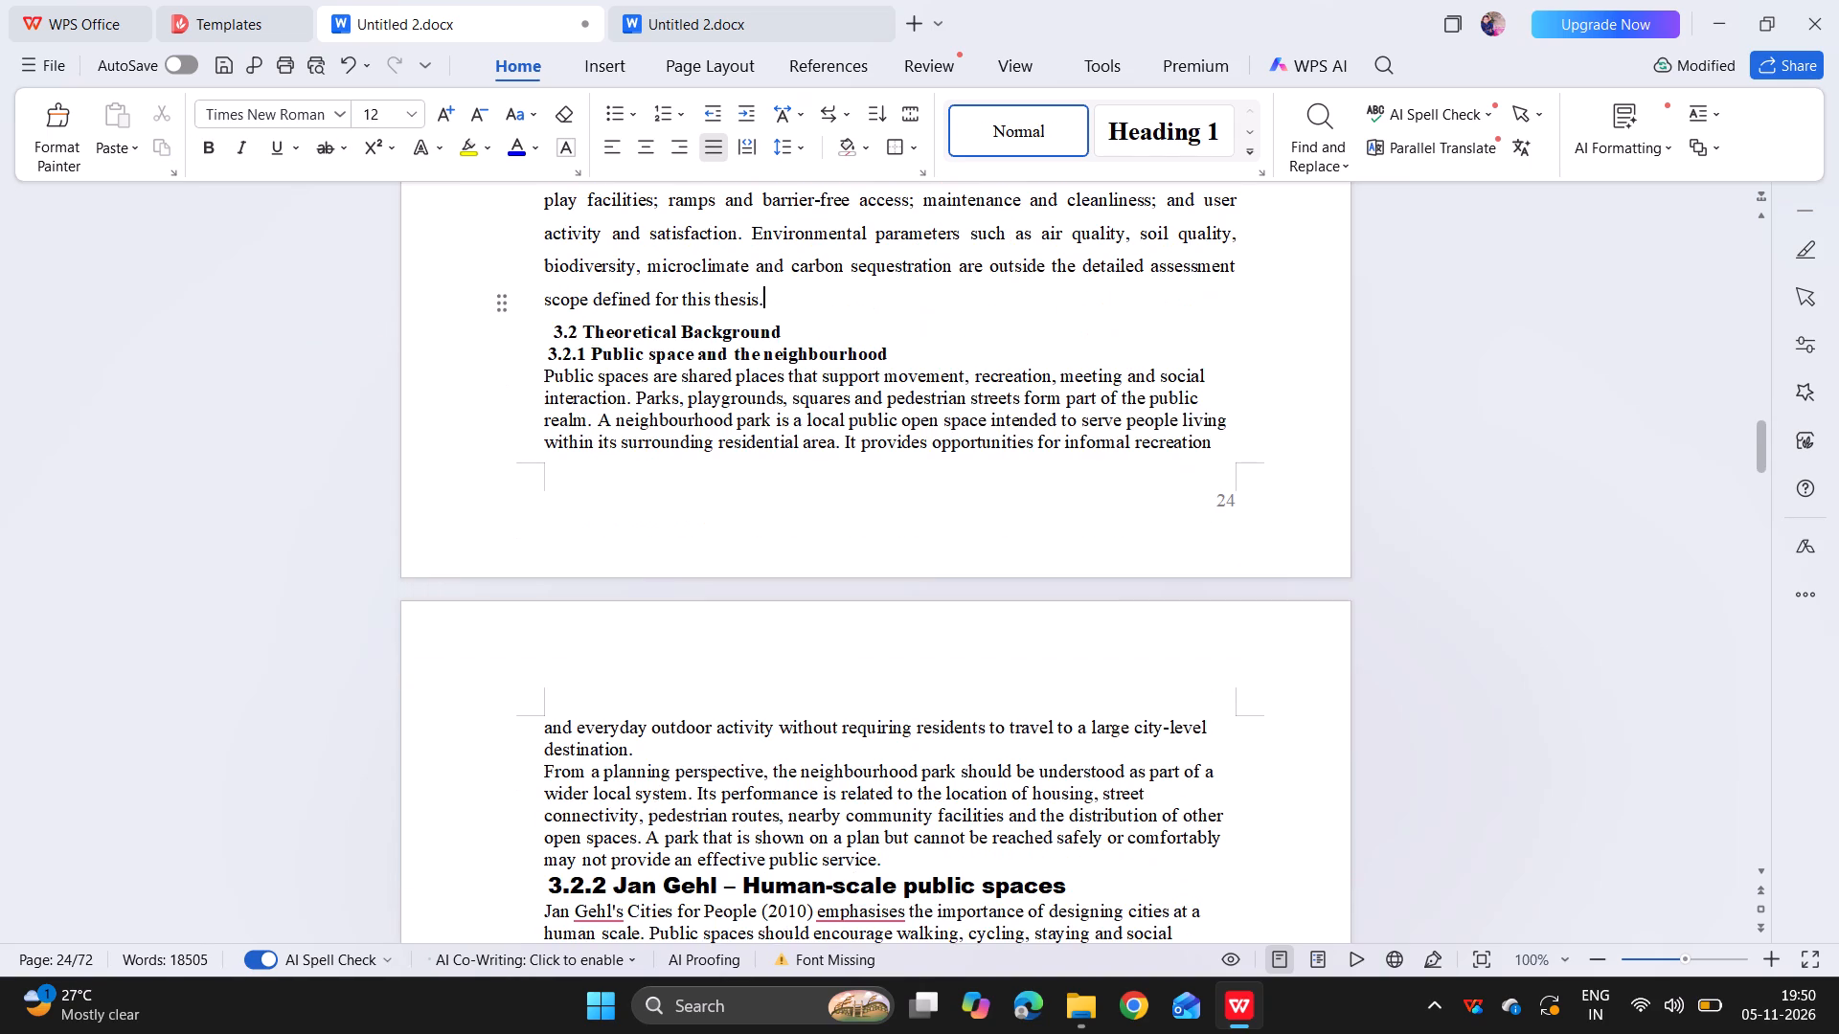
left_click_drag(541, 358, 1065, 834)
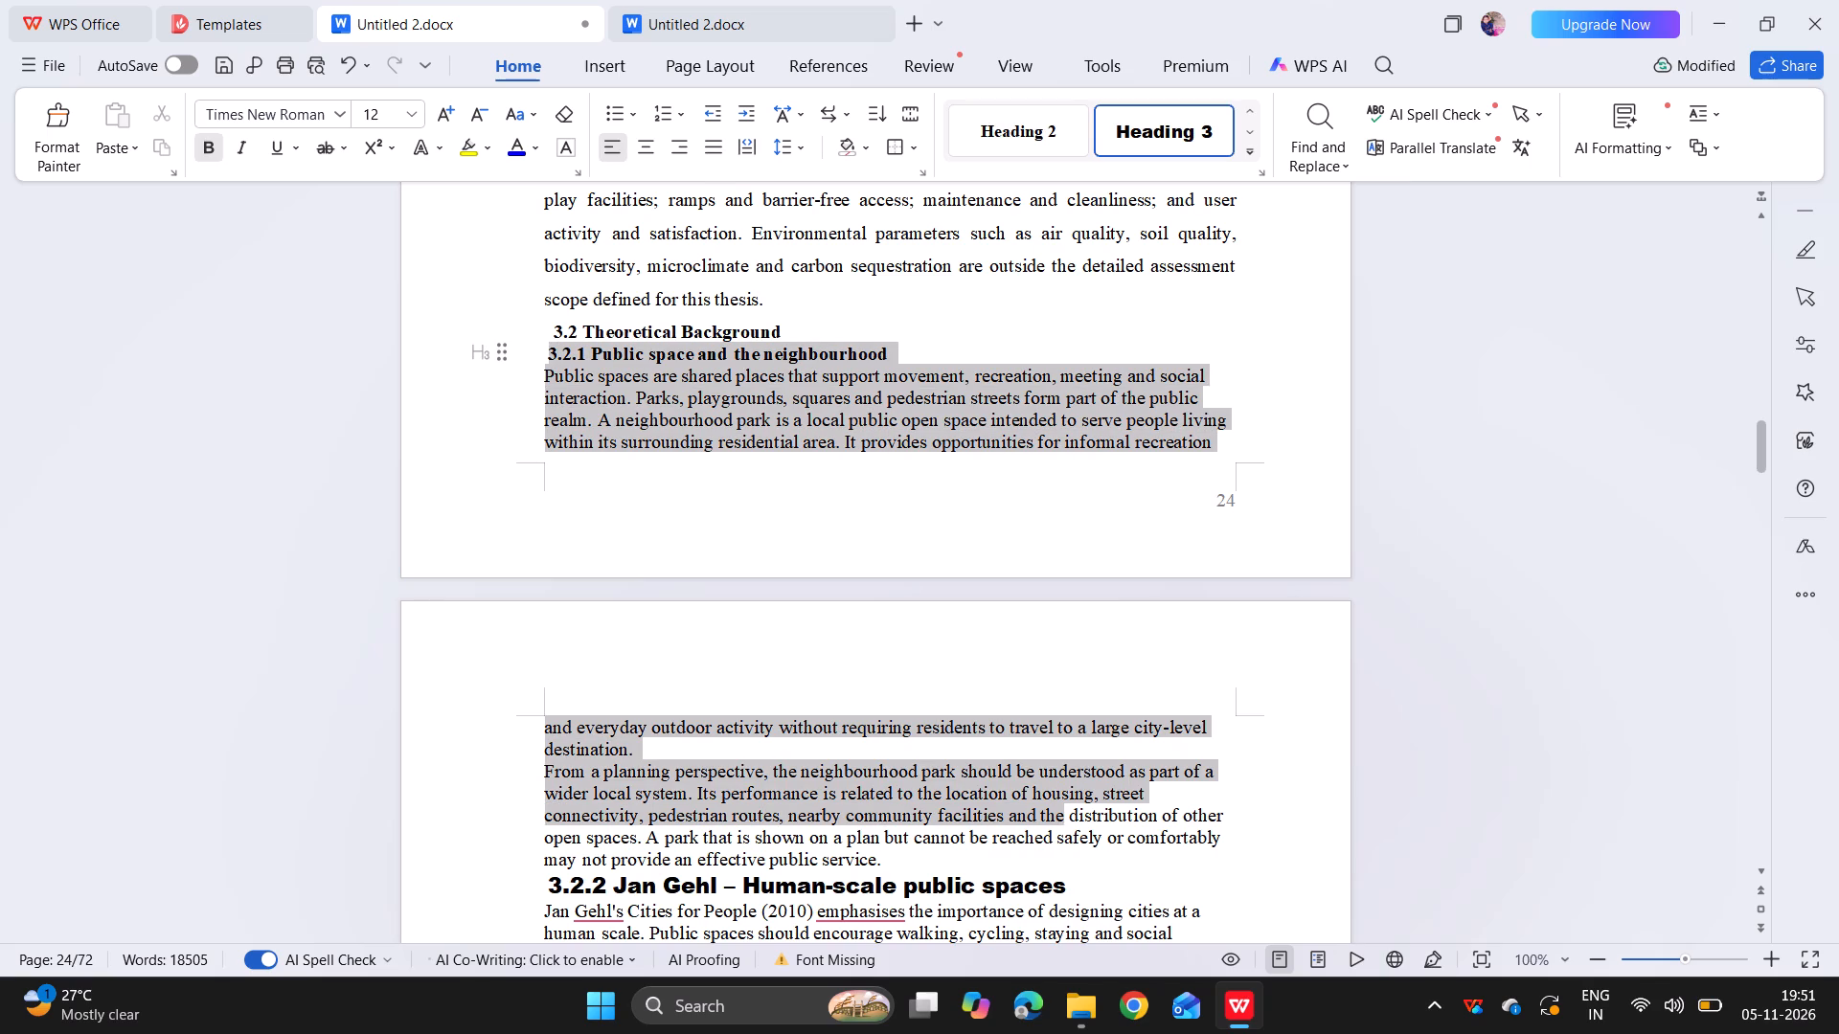
left_click_drag(1065, 834, 1065, 865)
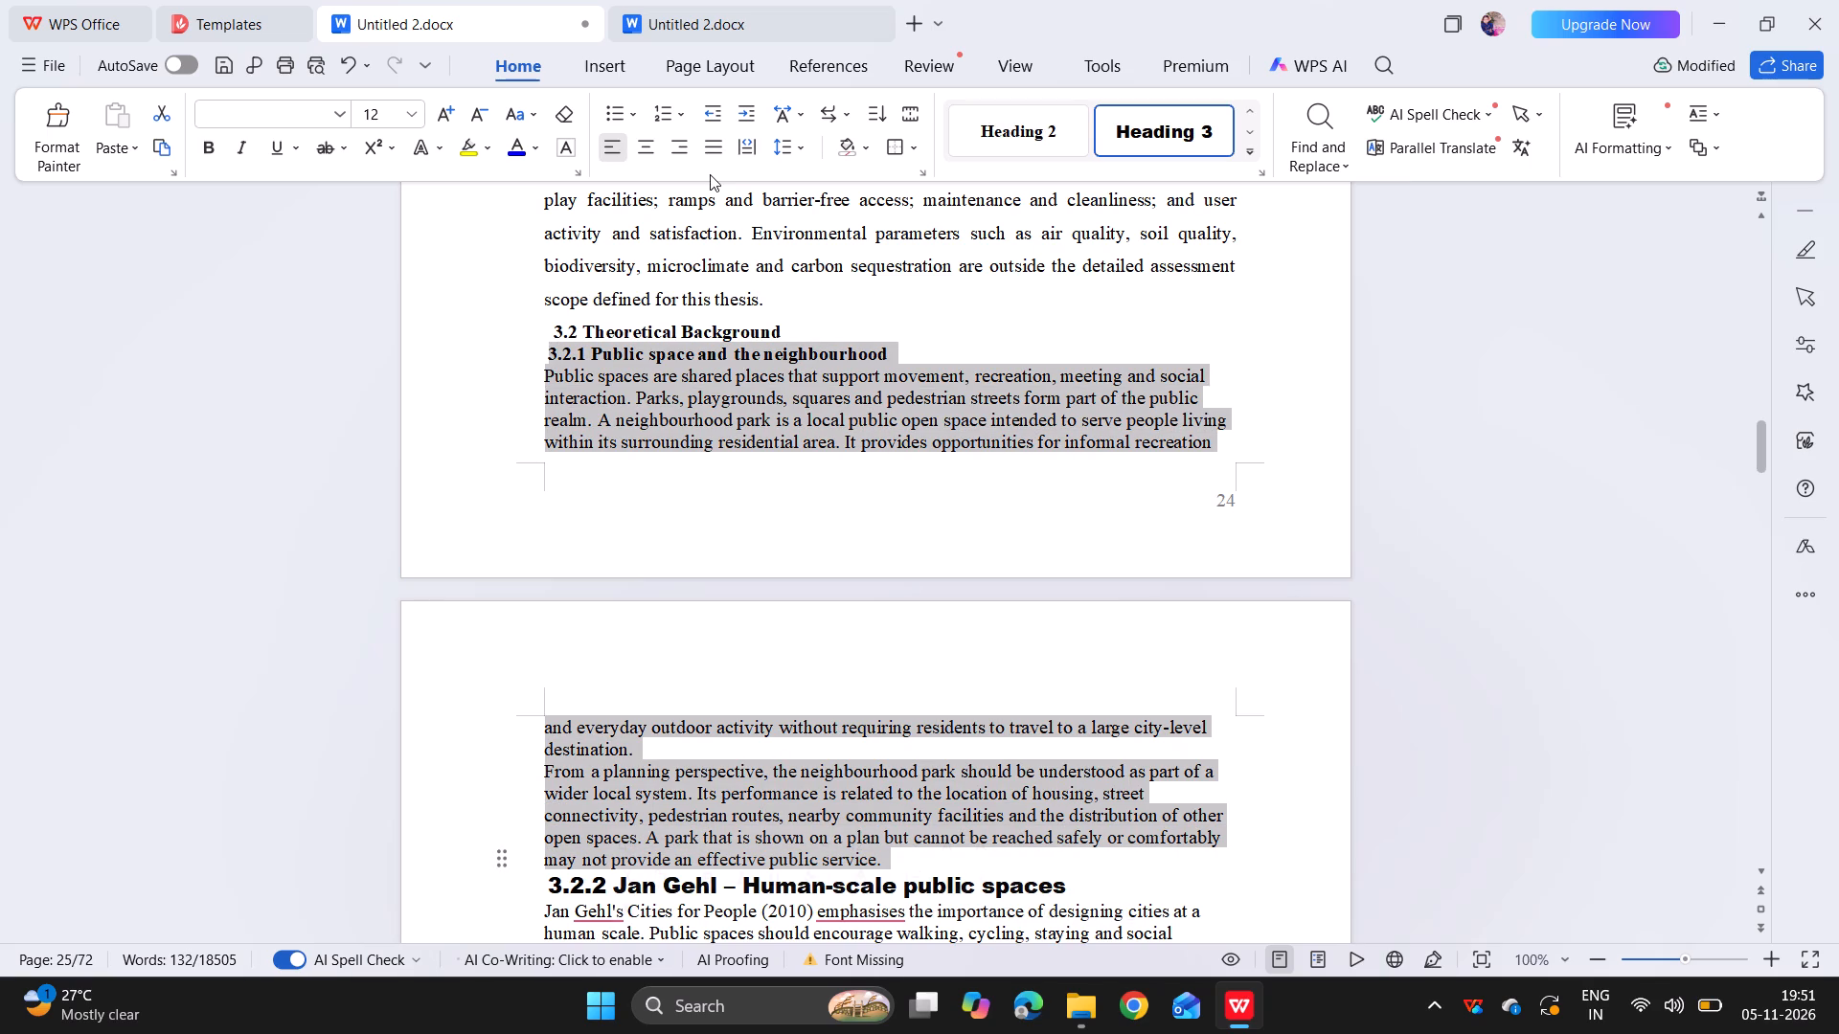
left_click(712, 148)
left_click(336, 111)
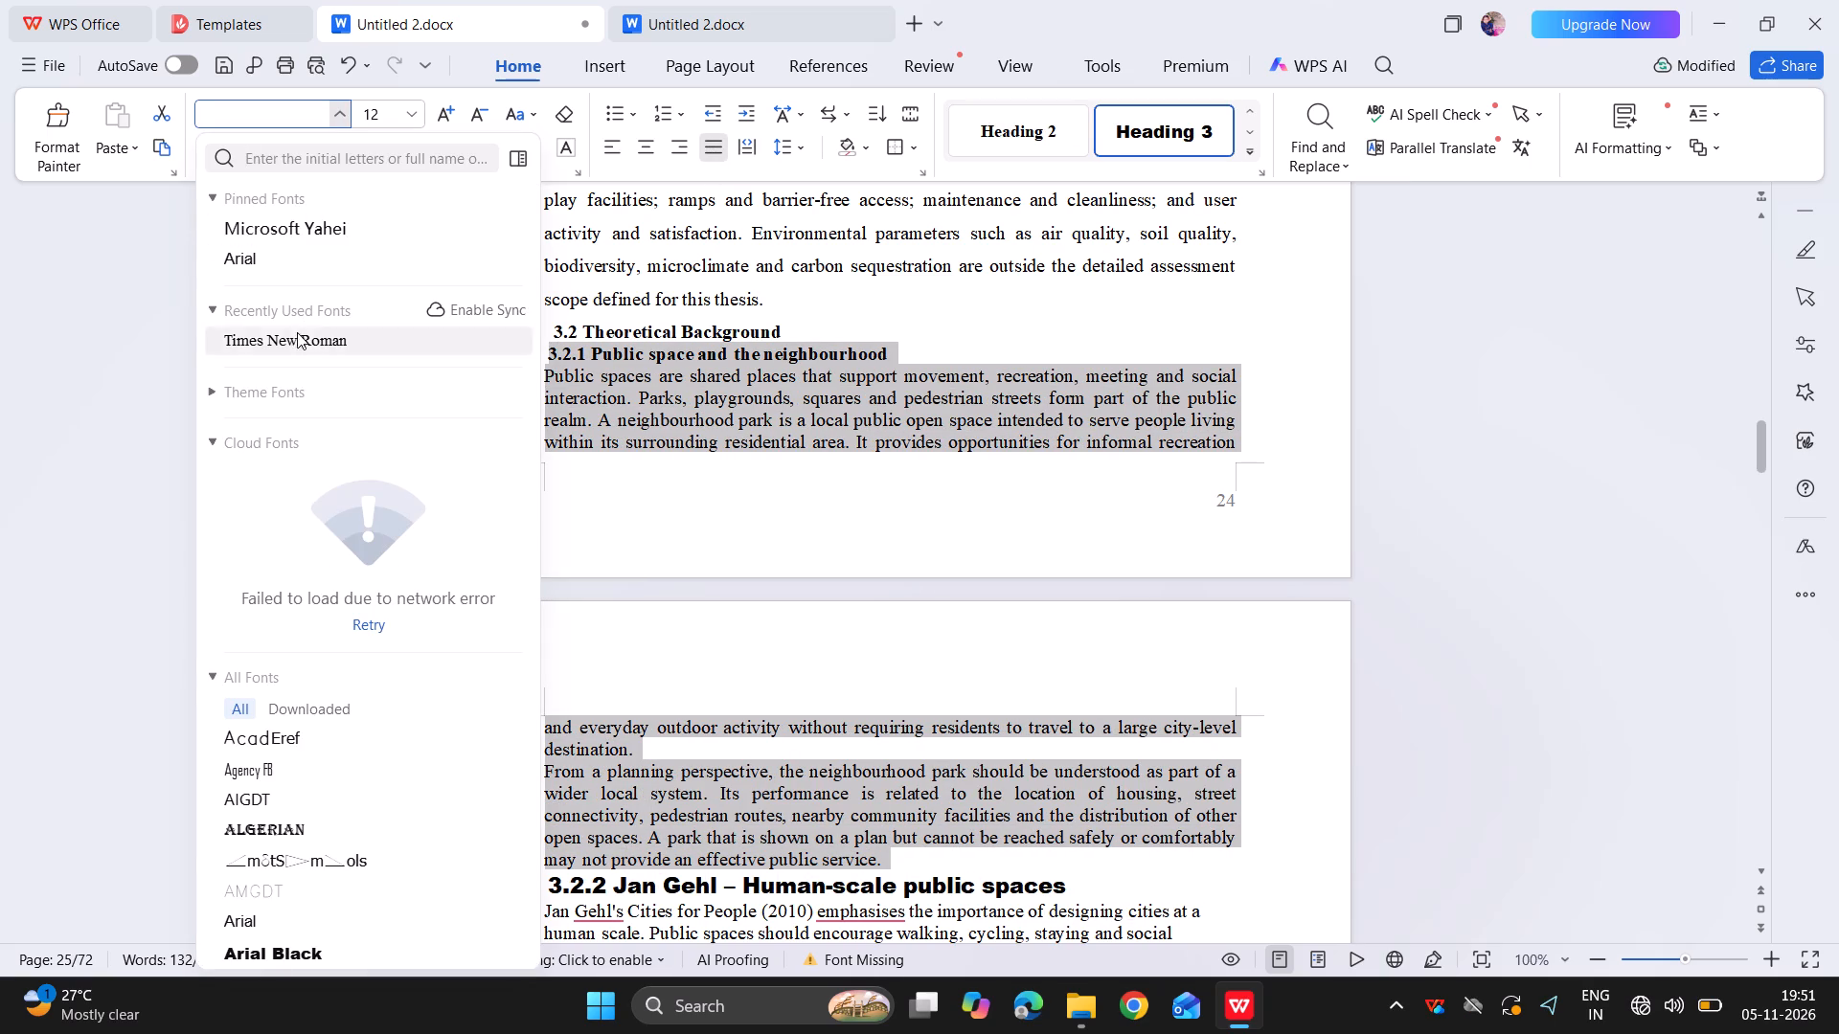
left_click(297, 344)
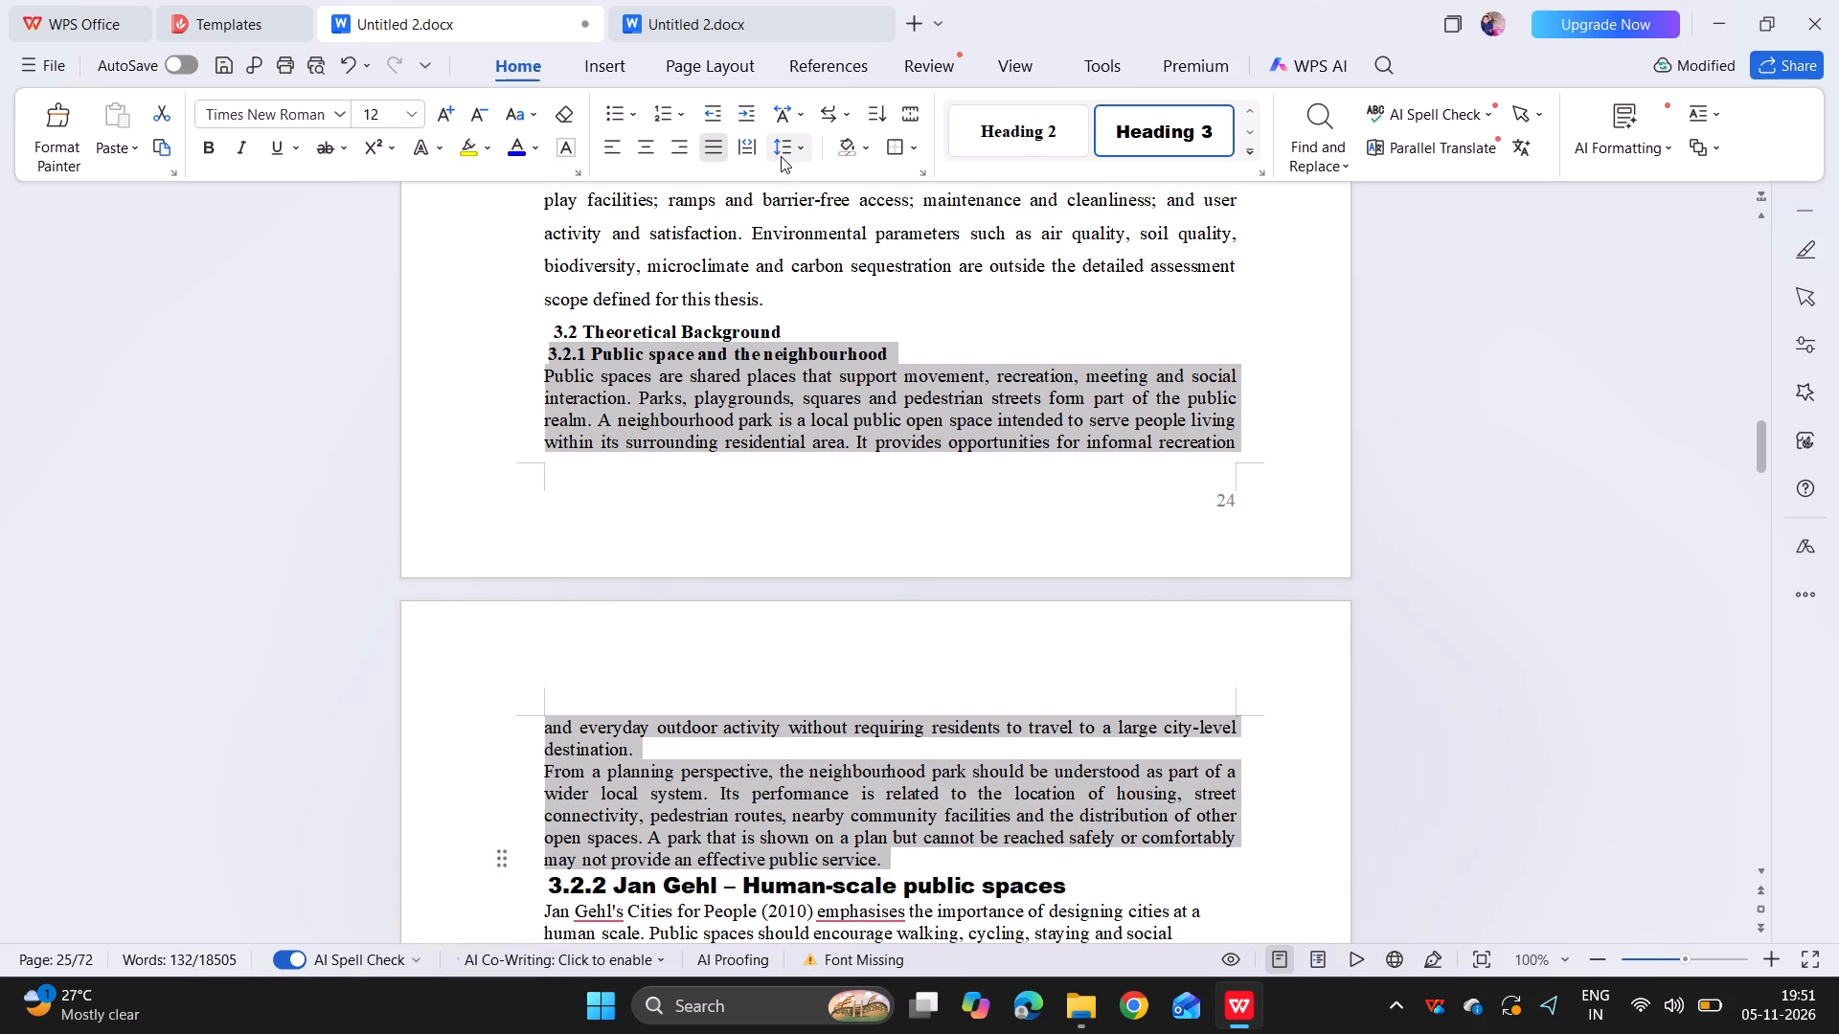
left_click(796, 141)
left_click(820, 242)
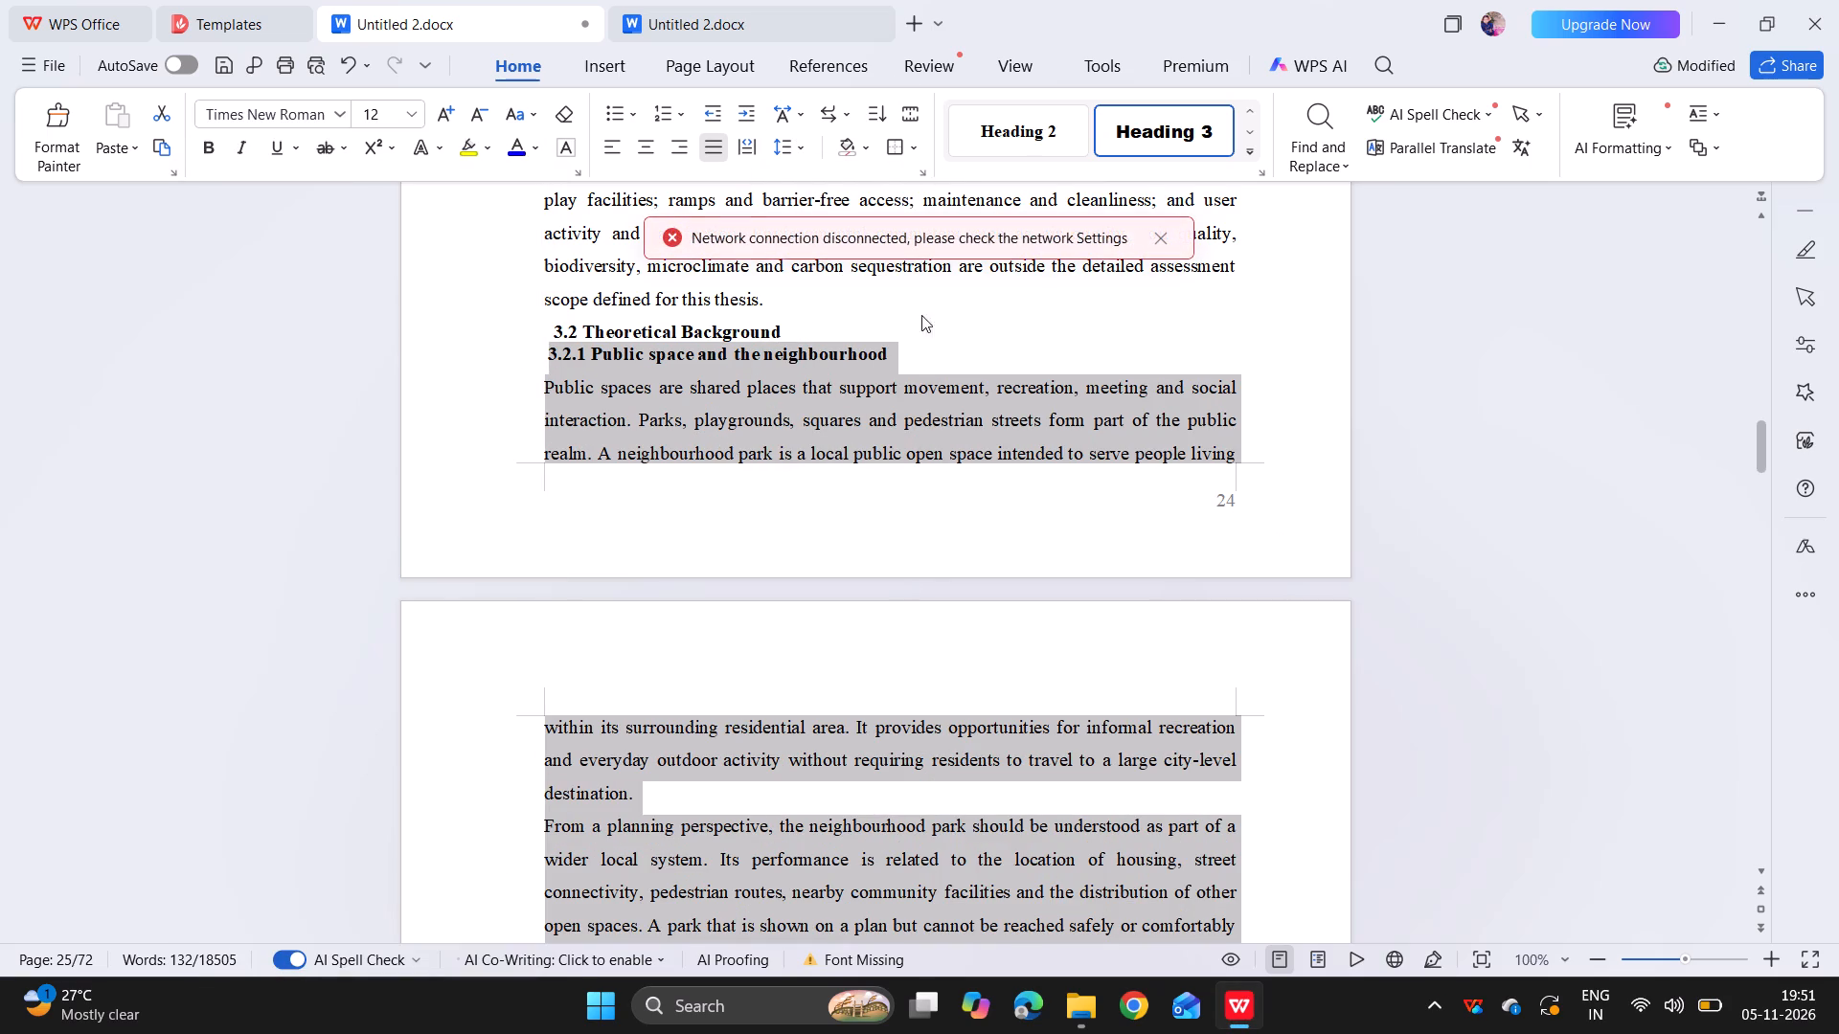
left_click(794, 148)
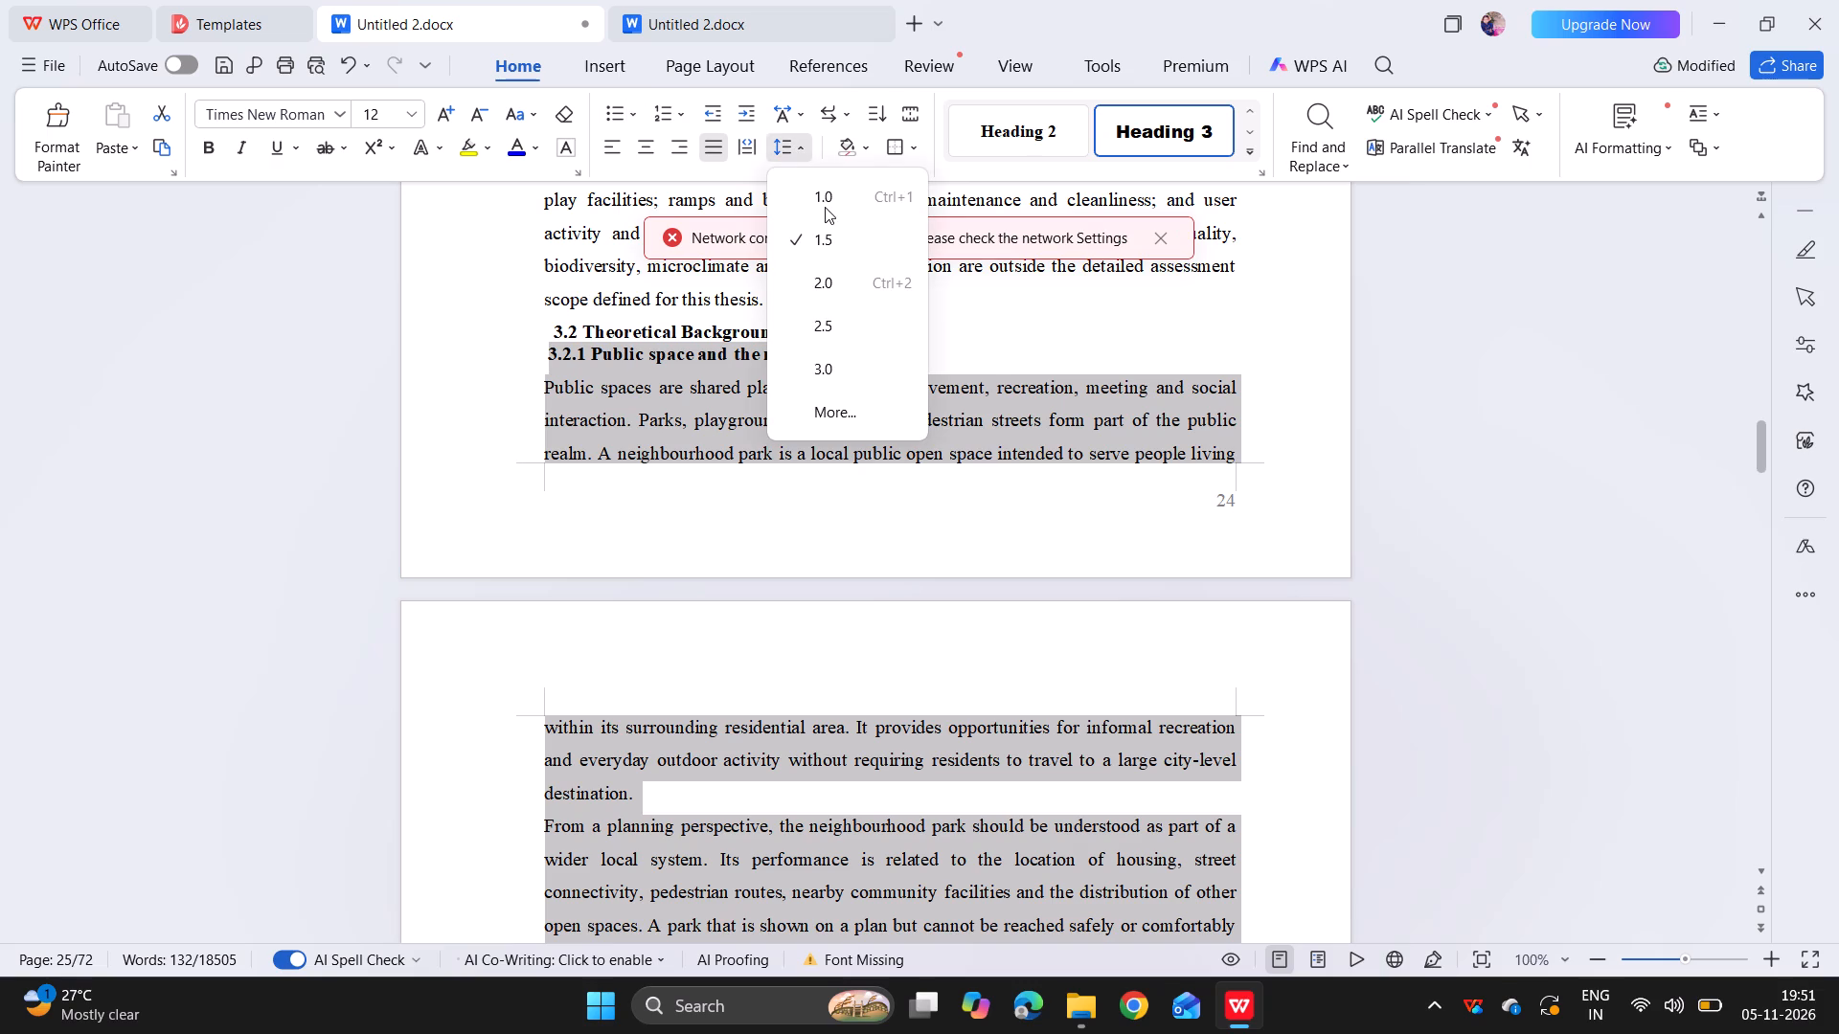
left_click(812, 245)
left_click(909, 319)
Set the text from heading 3.2.2 through the third bullet of section 3.9 Research Gap to Times New Roman, size 12.
scroll(908, 321, "down", 5)
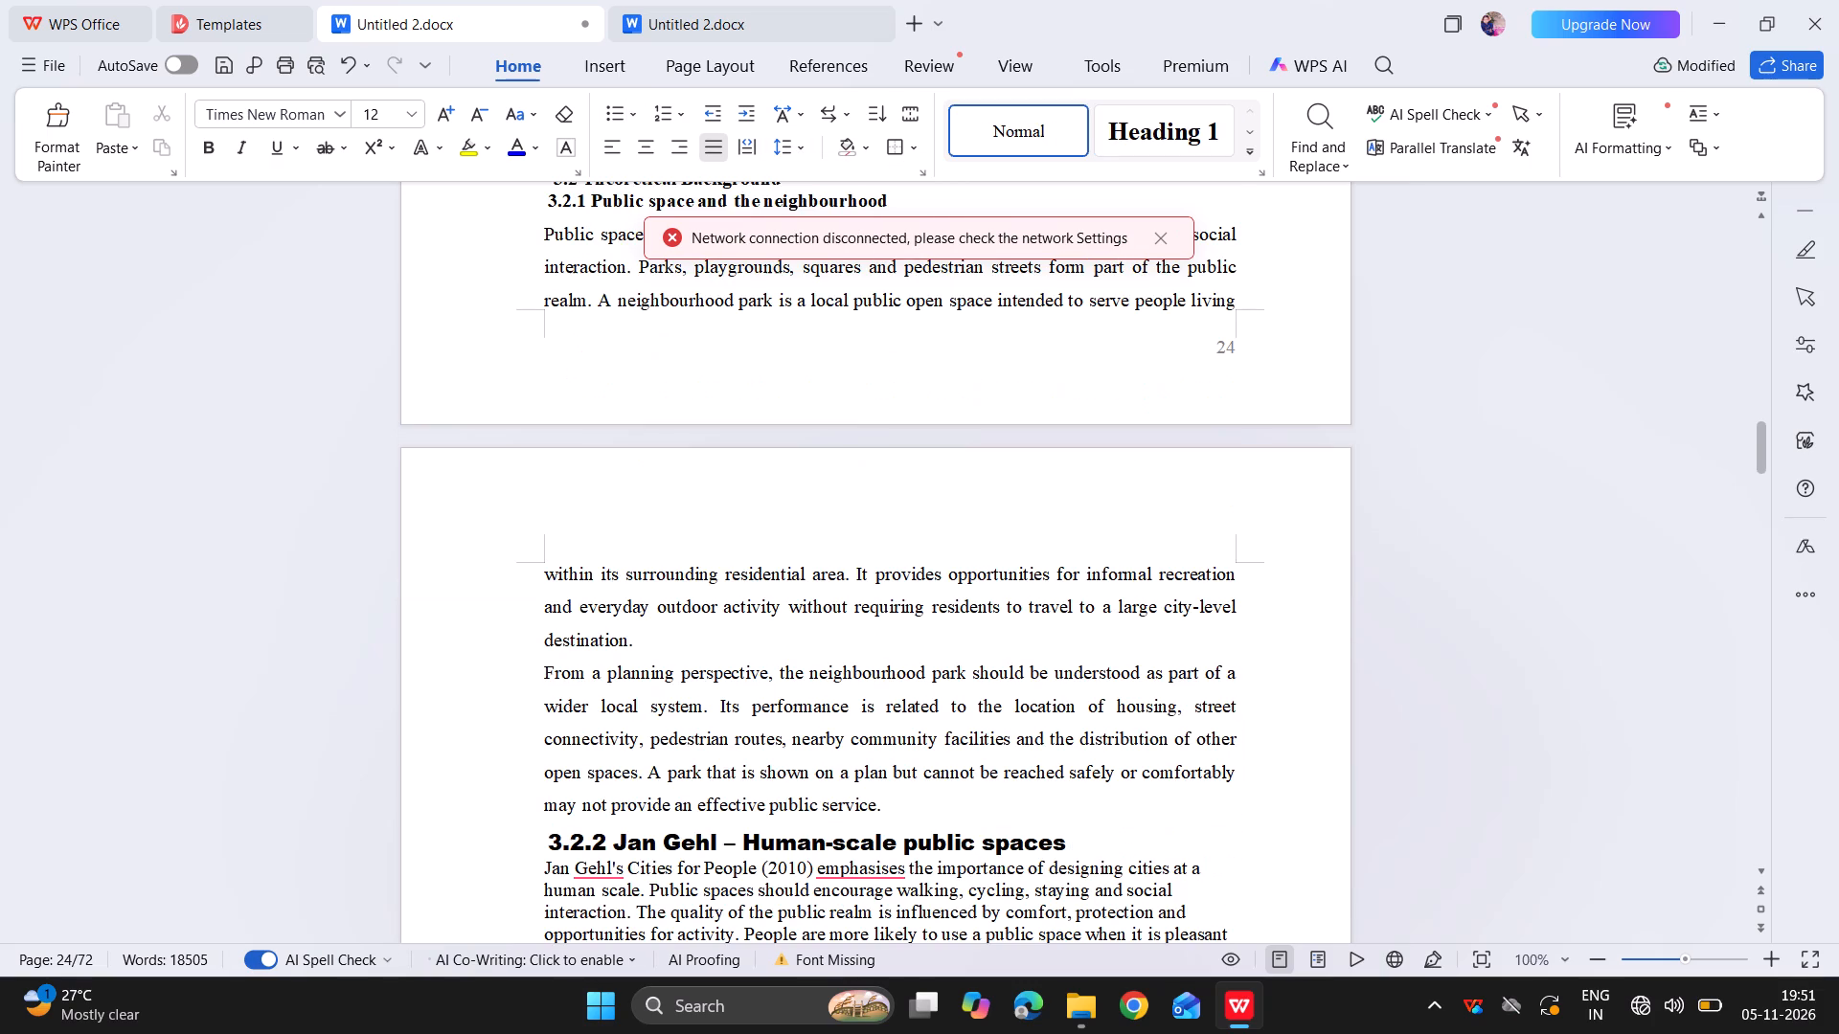
scroll(908, 323, "down", 2)
scroll(898, 473, "down", 3)
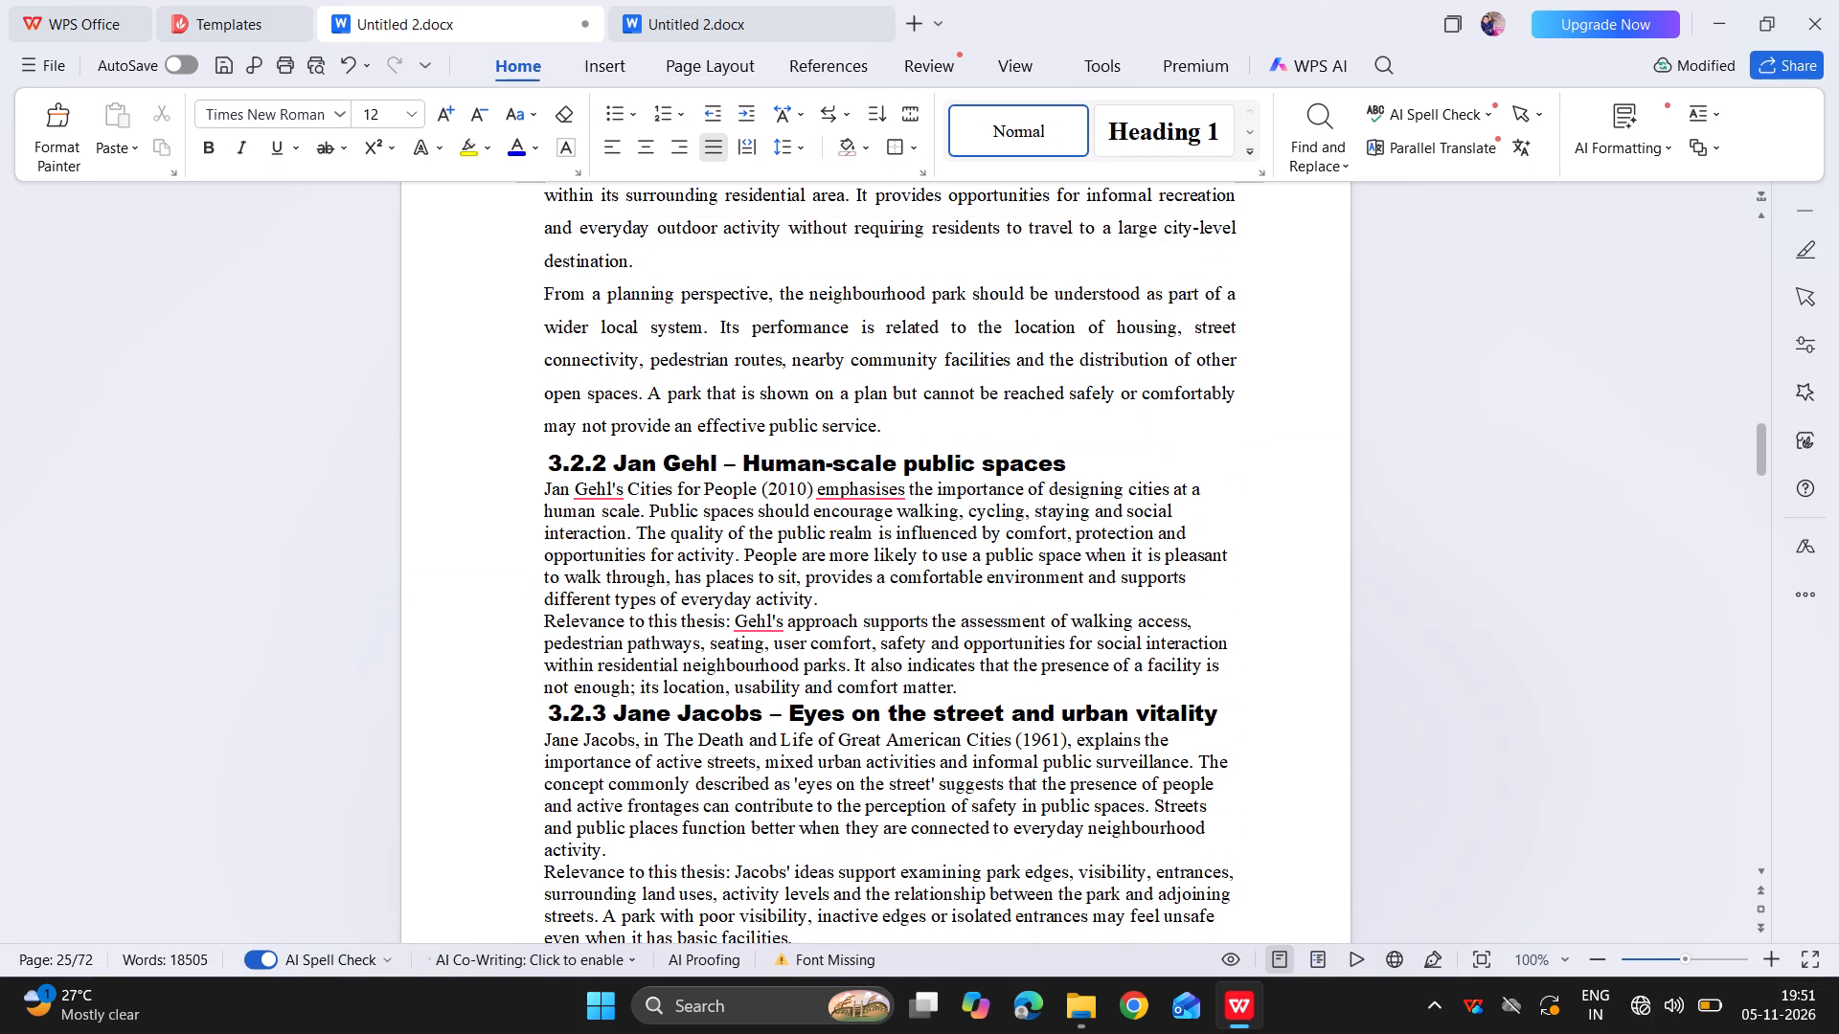
left_click_drag(544, 463, 859, 731)
scroll(858, 731, "down", 5)
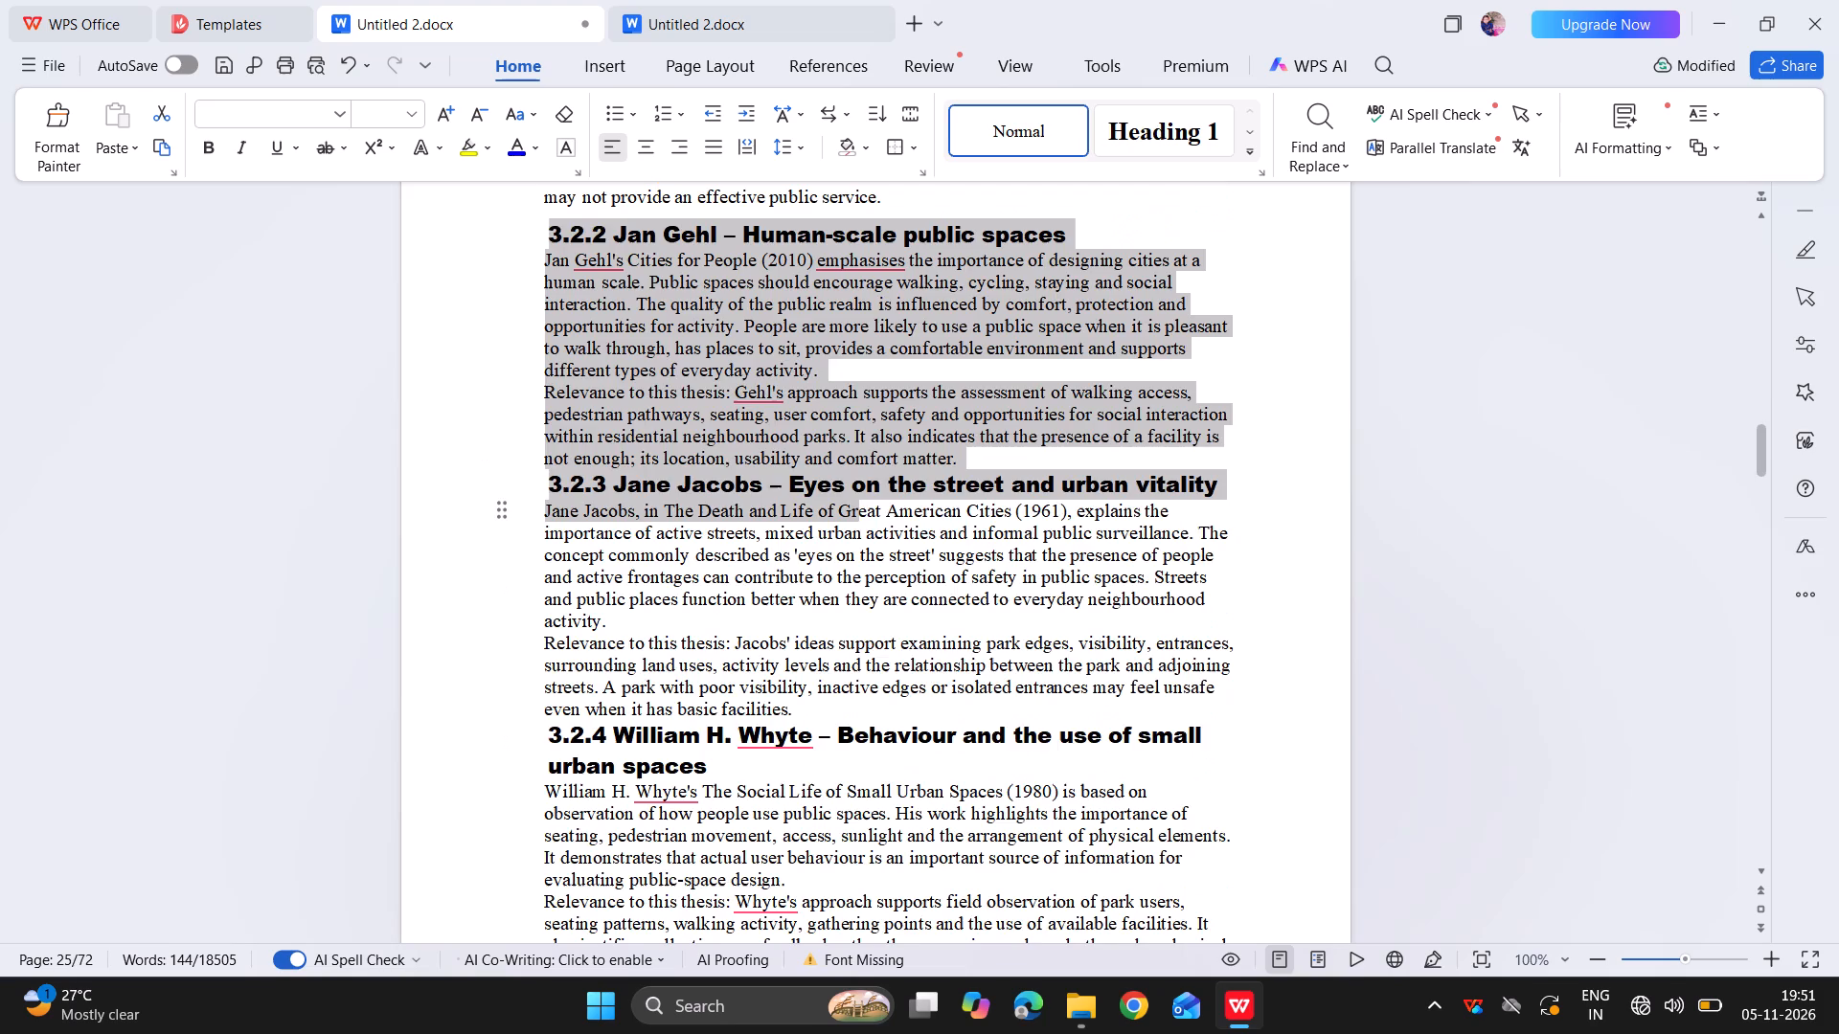
scroll(859, 731, "down", 5)
left_click_drag(859, 731, 859, 733)
scroll(859, 732, "down", 13)
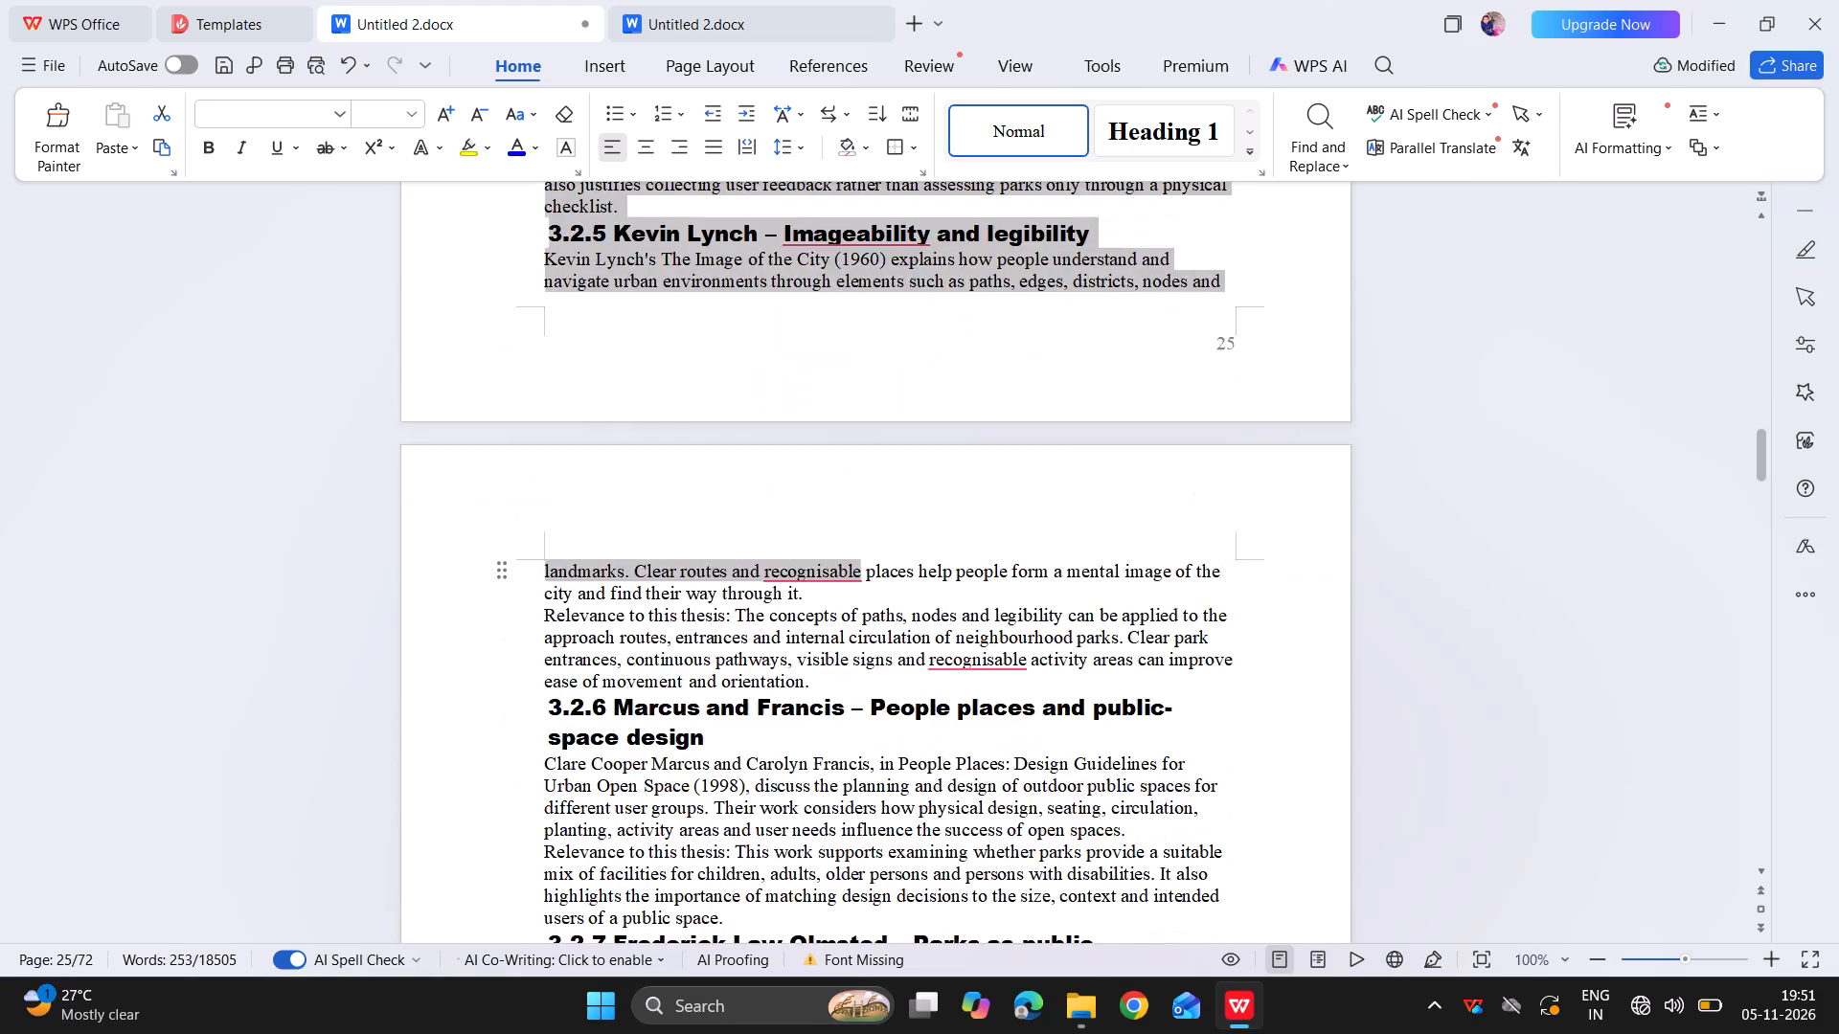
left_click_drag(859, 733, 859, 735)
scroll(859, 733, "down", 19)
scroll(859, 735, "down", 15)
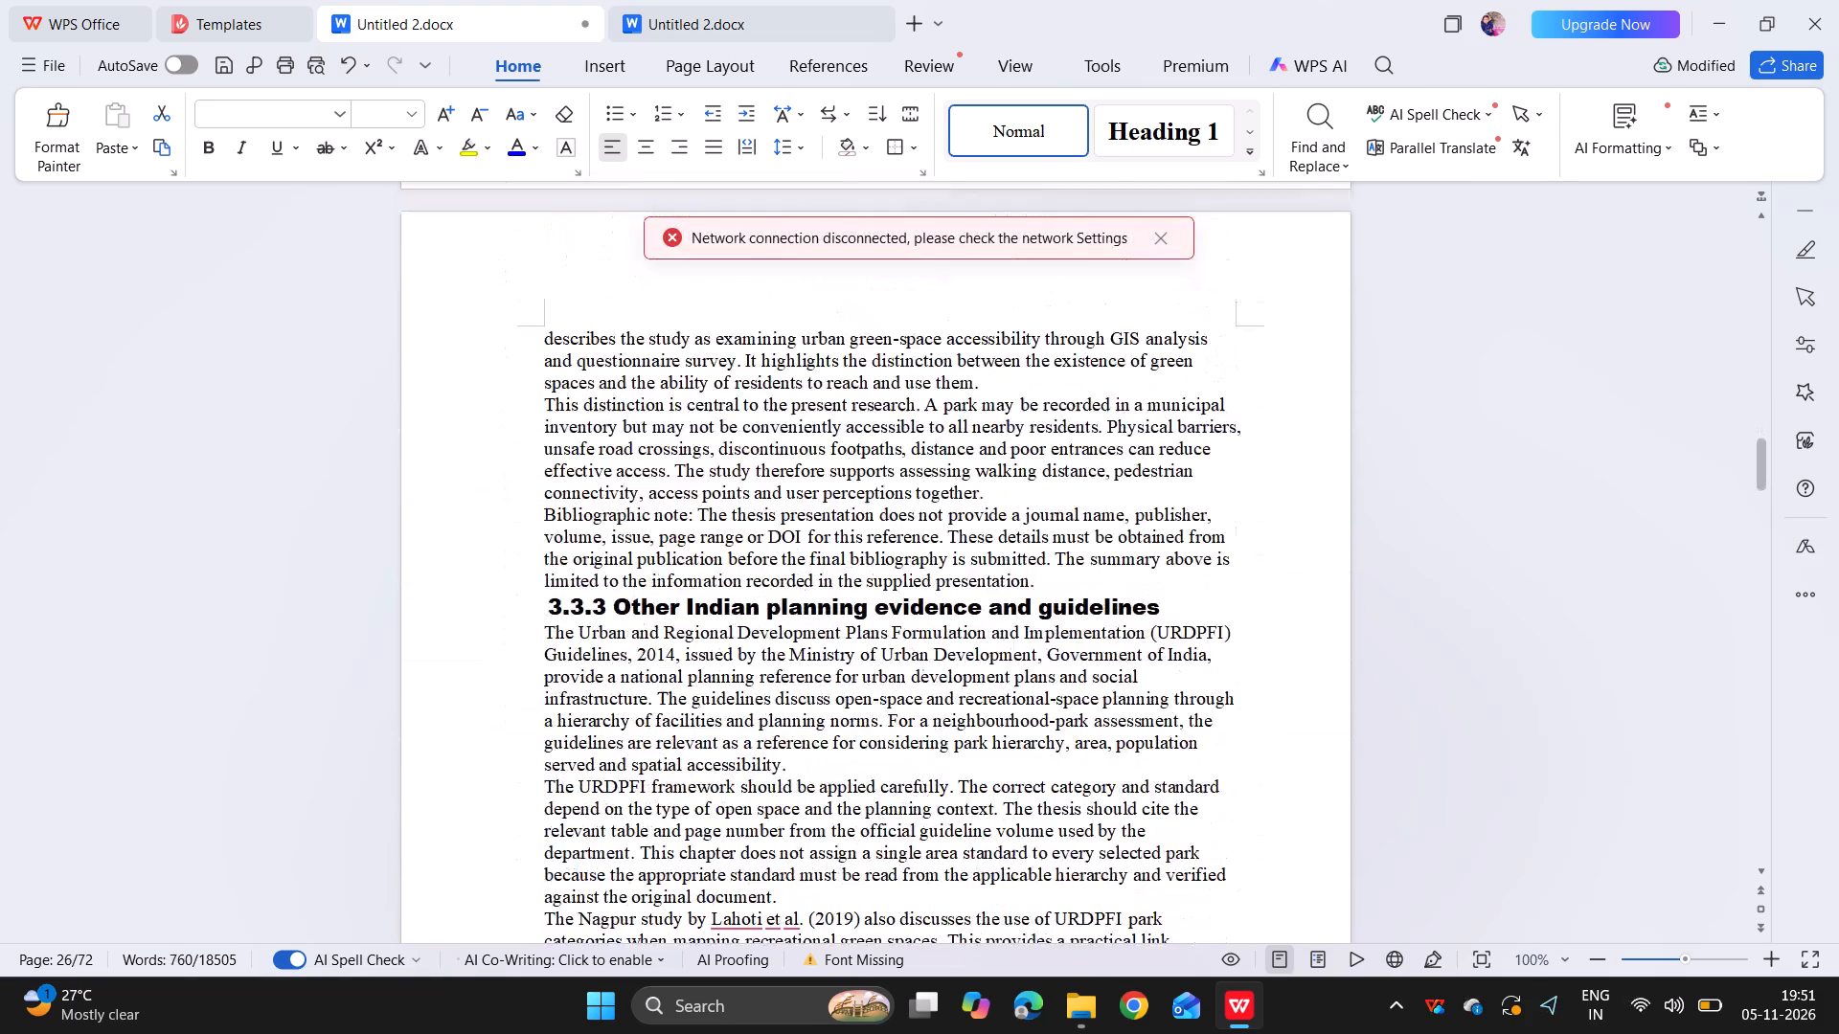
left_click_drag(859, 735, 860, 737)
scroll(859, 735, "down", 18)
left_click_drag(860, 737, 860, 739)
scroll(860, 737, "down", 20)
scroll(860, 739, "down", 19)
scroll(860, 739, "down", 20)
scroll(860, 739, "down", 9)
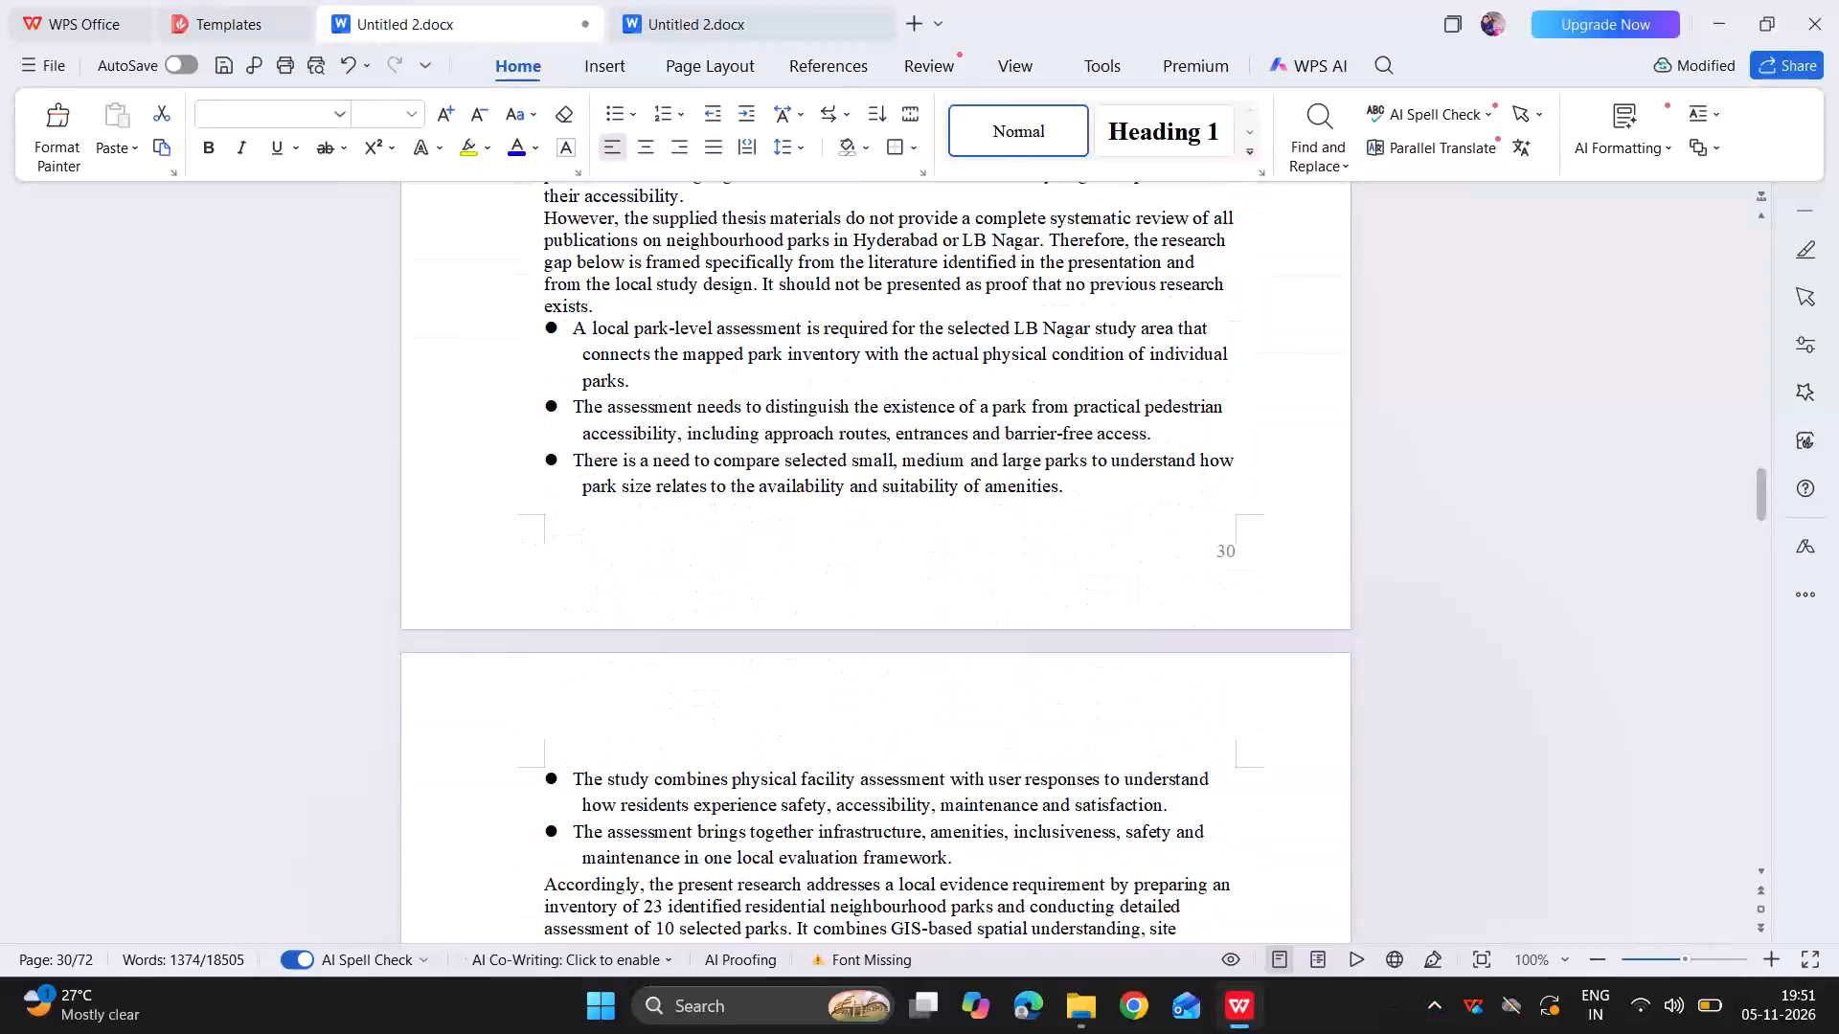
left_click_drag(860, 739, 1099, 477)
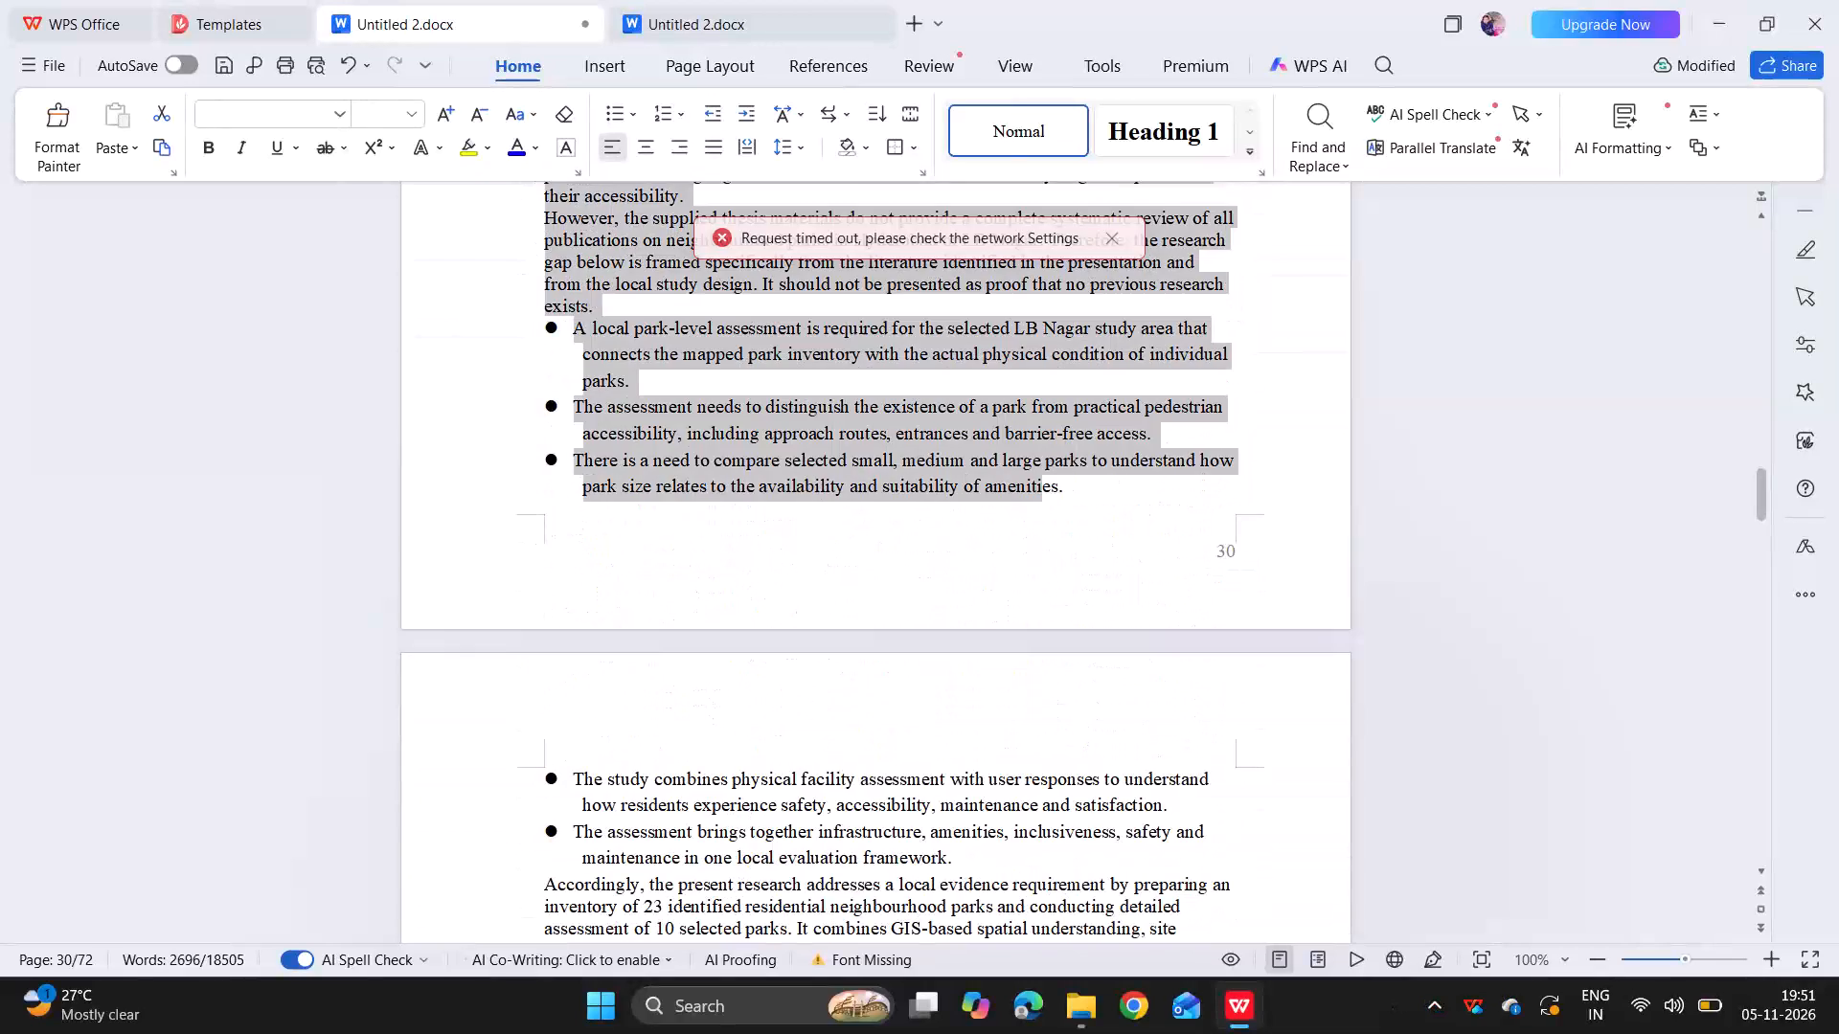
left_click(340, 110)
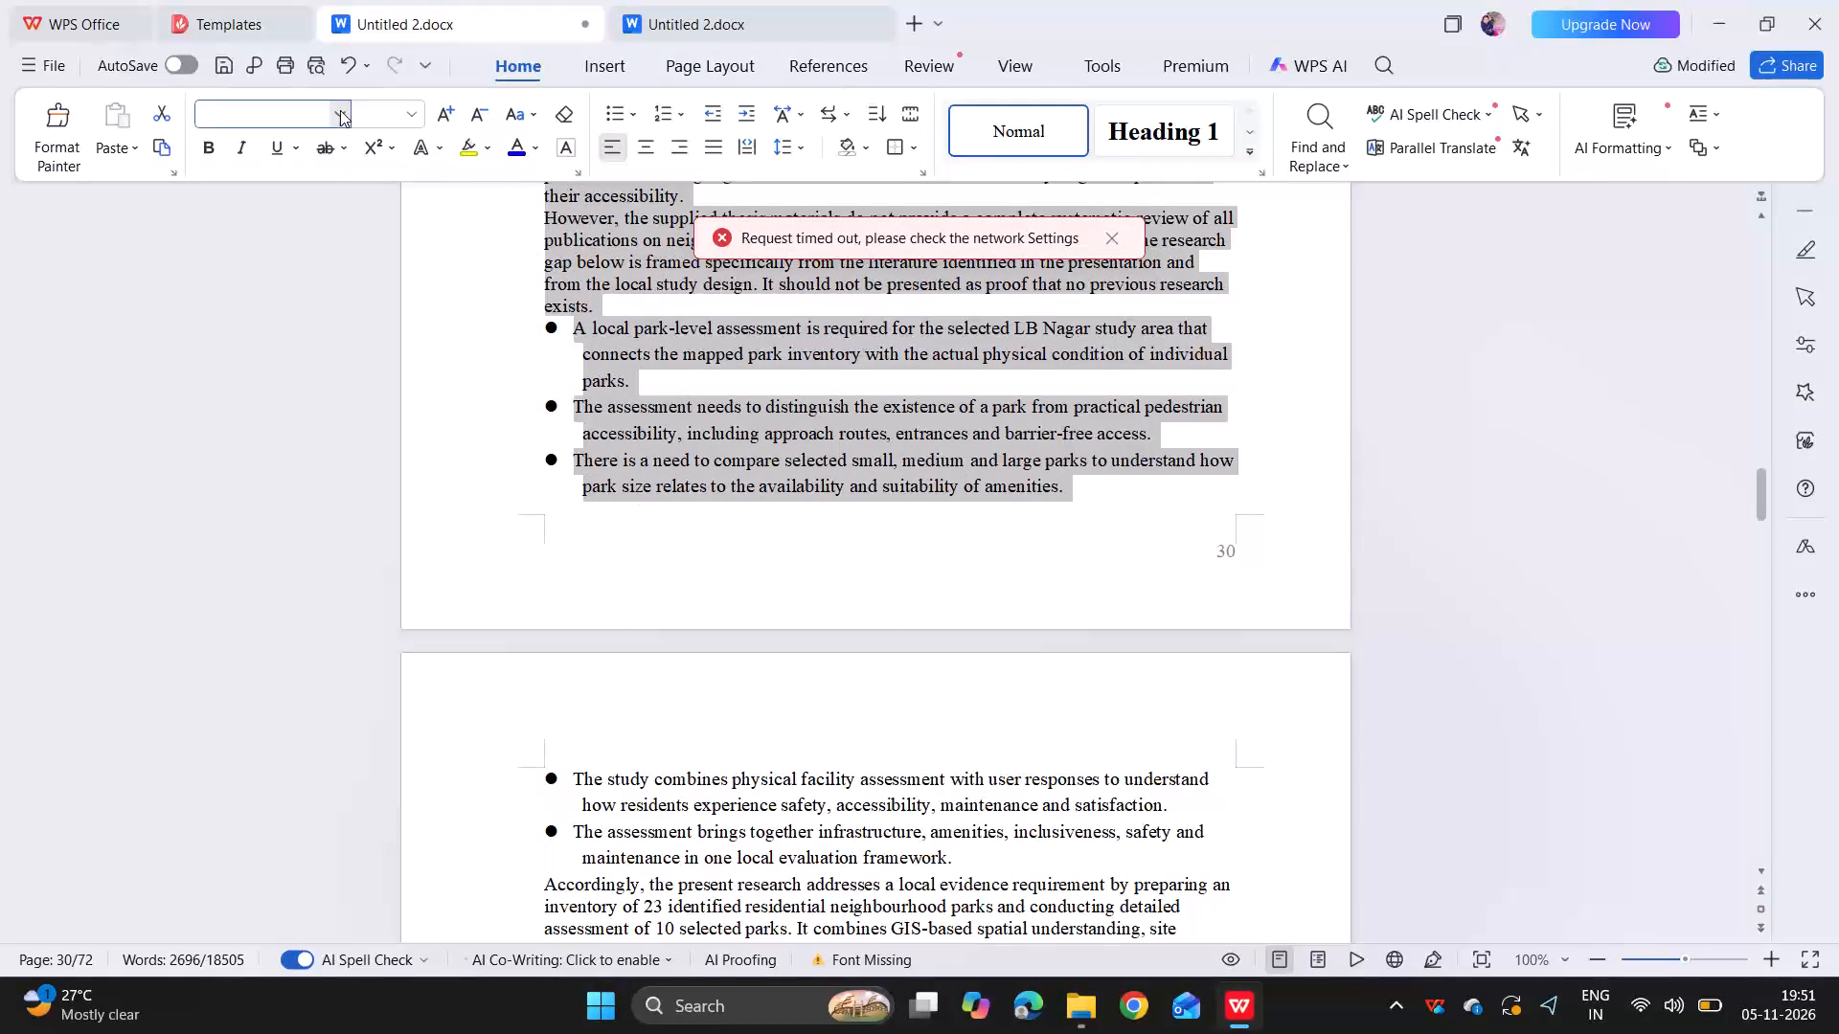
left_click(279, 336)
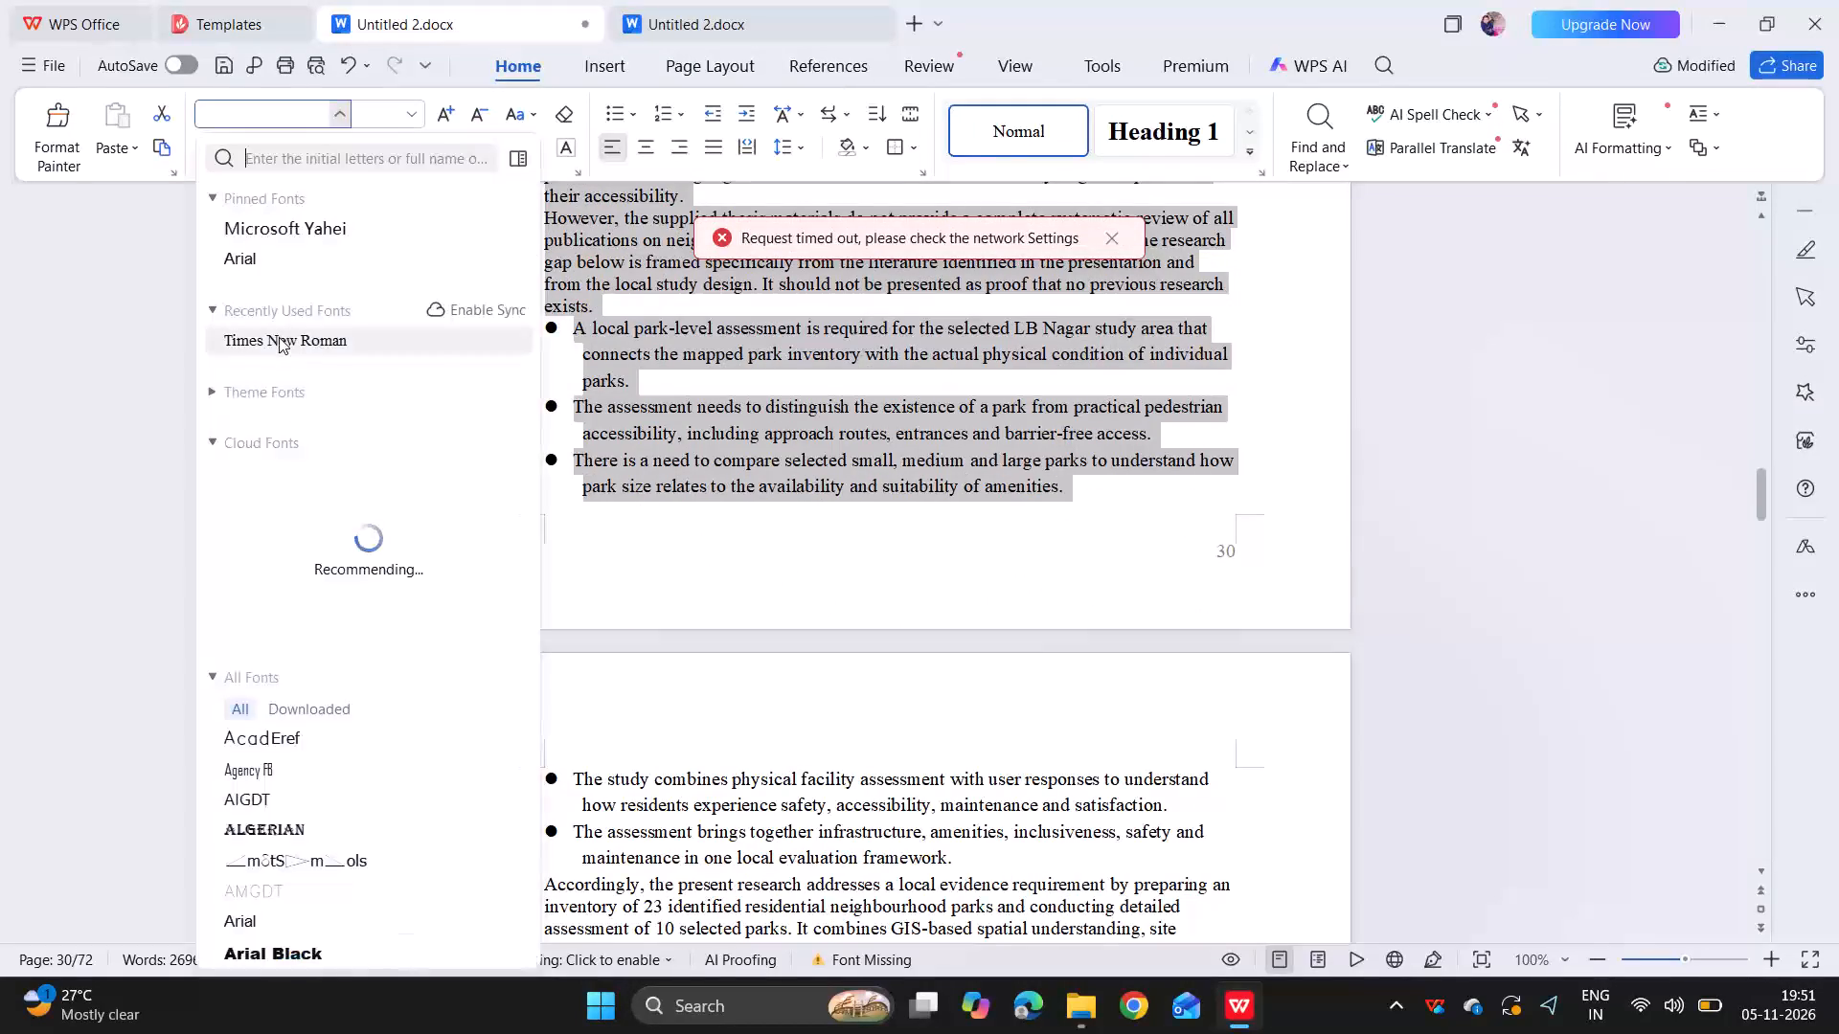
left_click(414, 112)
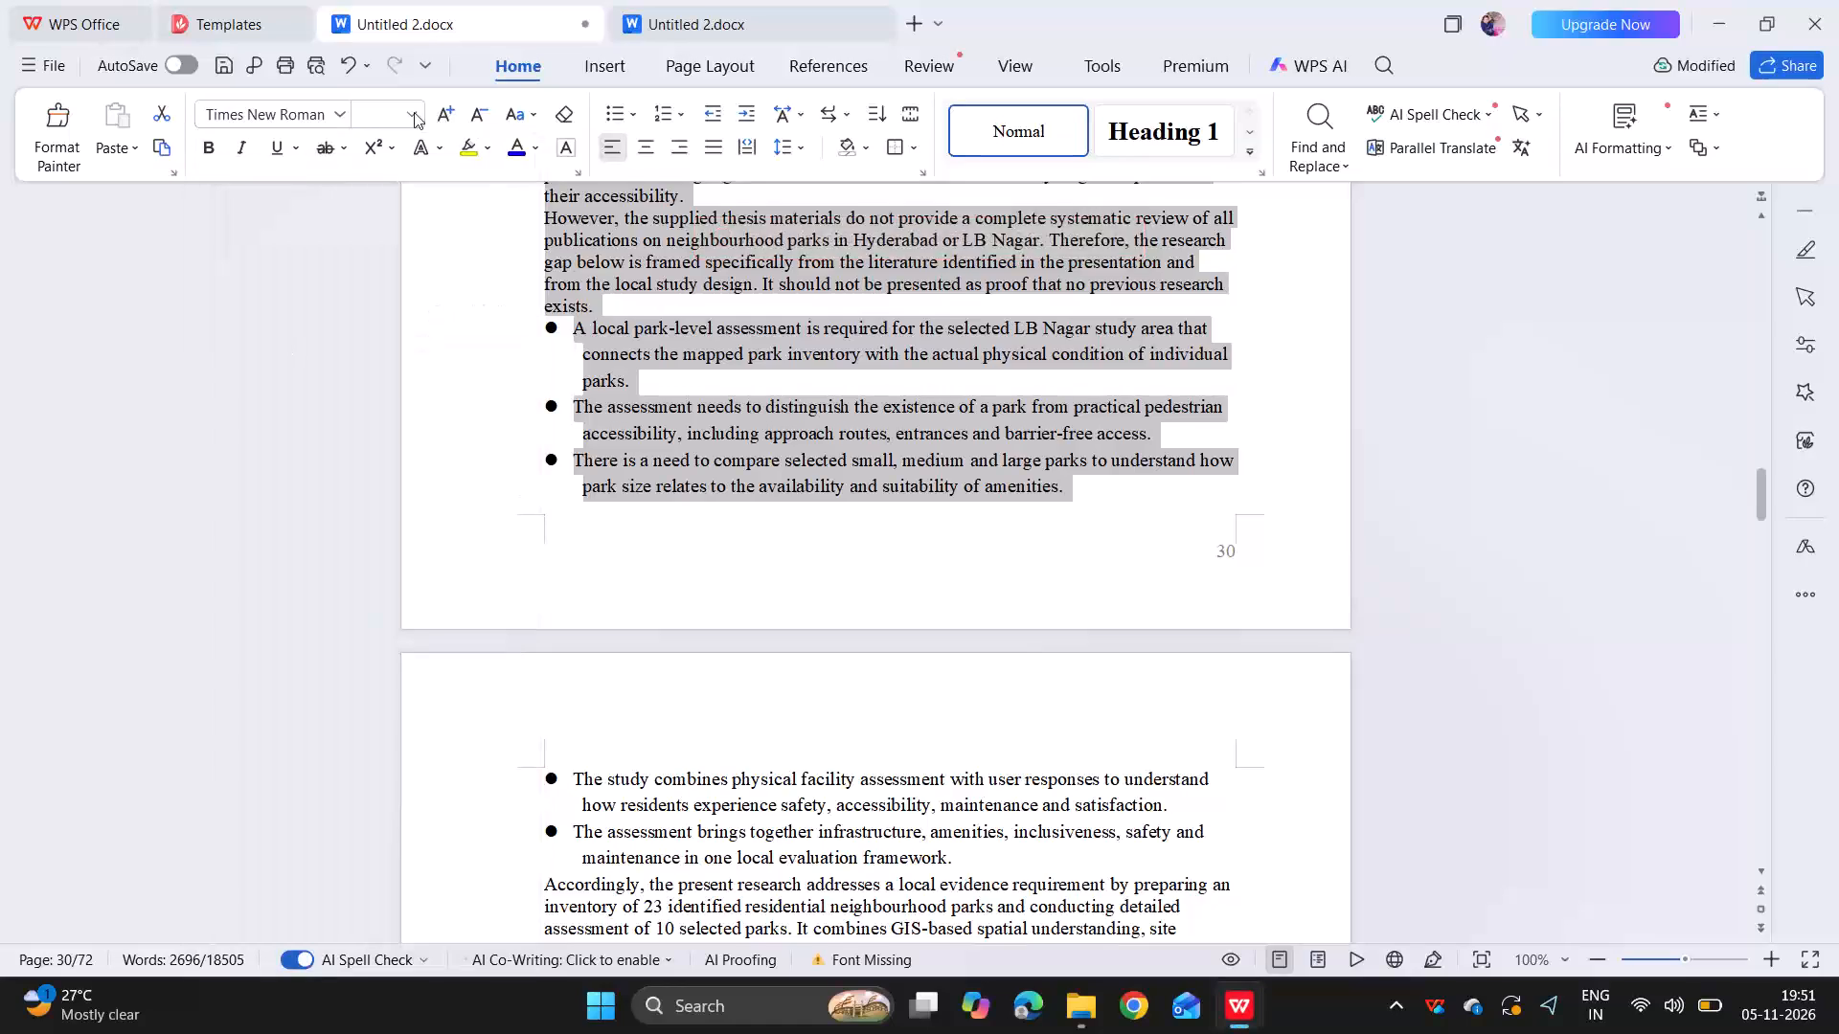
left_click(383, 342)
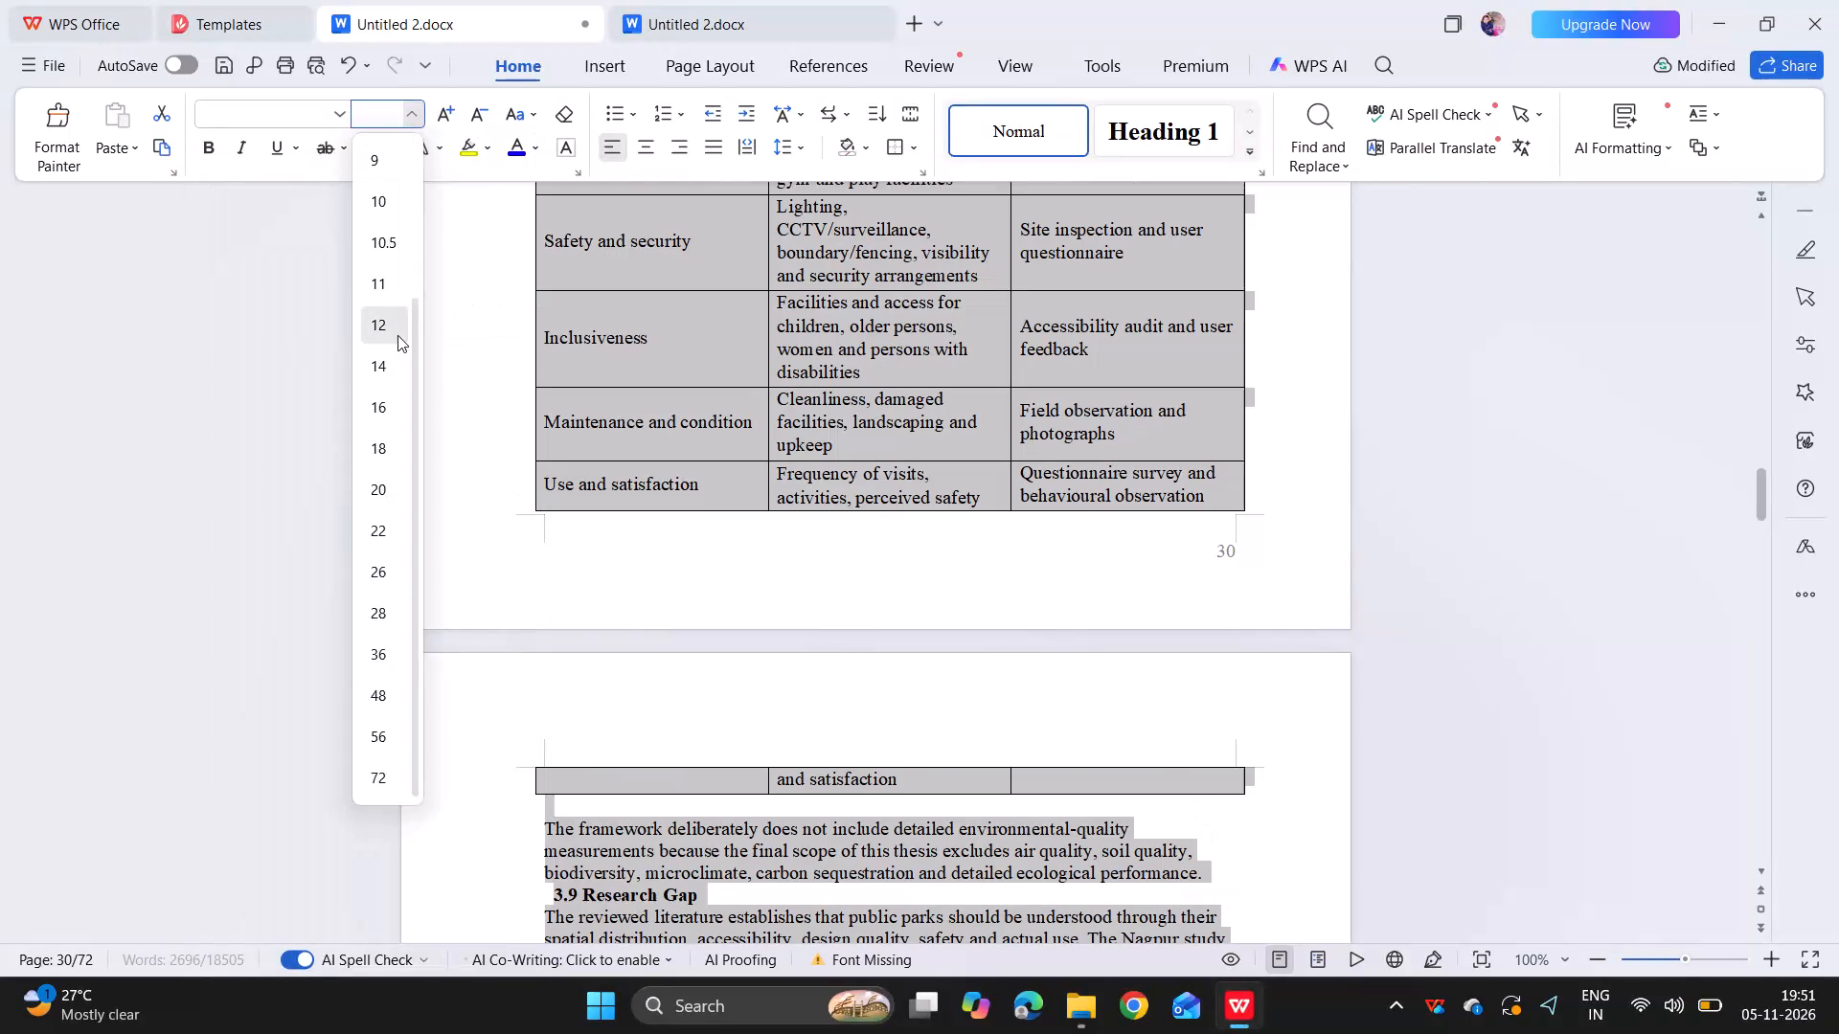
Apply 1.5 line spacing to the same text, from heading 3.2.2 through the third Research Gap bullet.
left_click(797, 148)
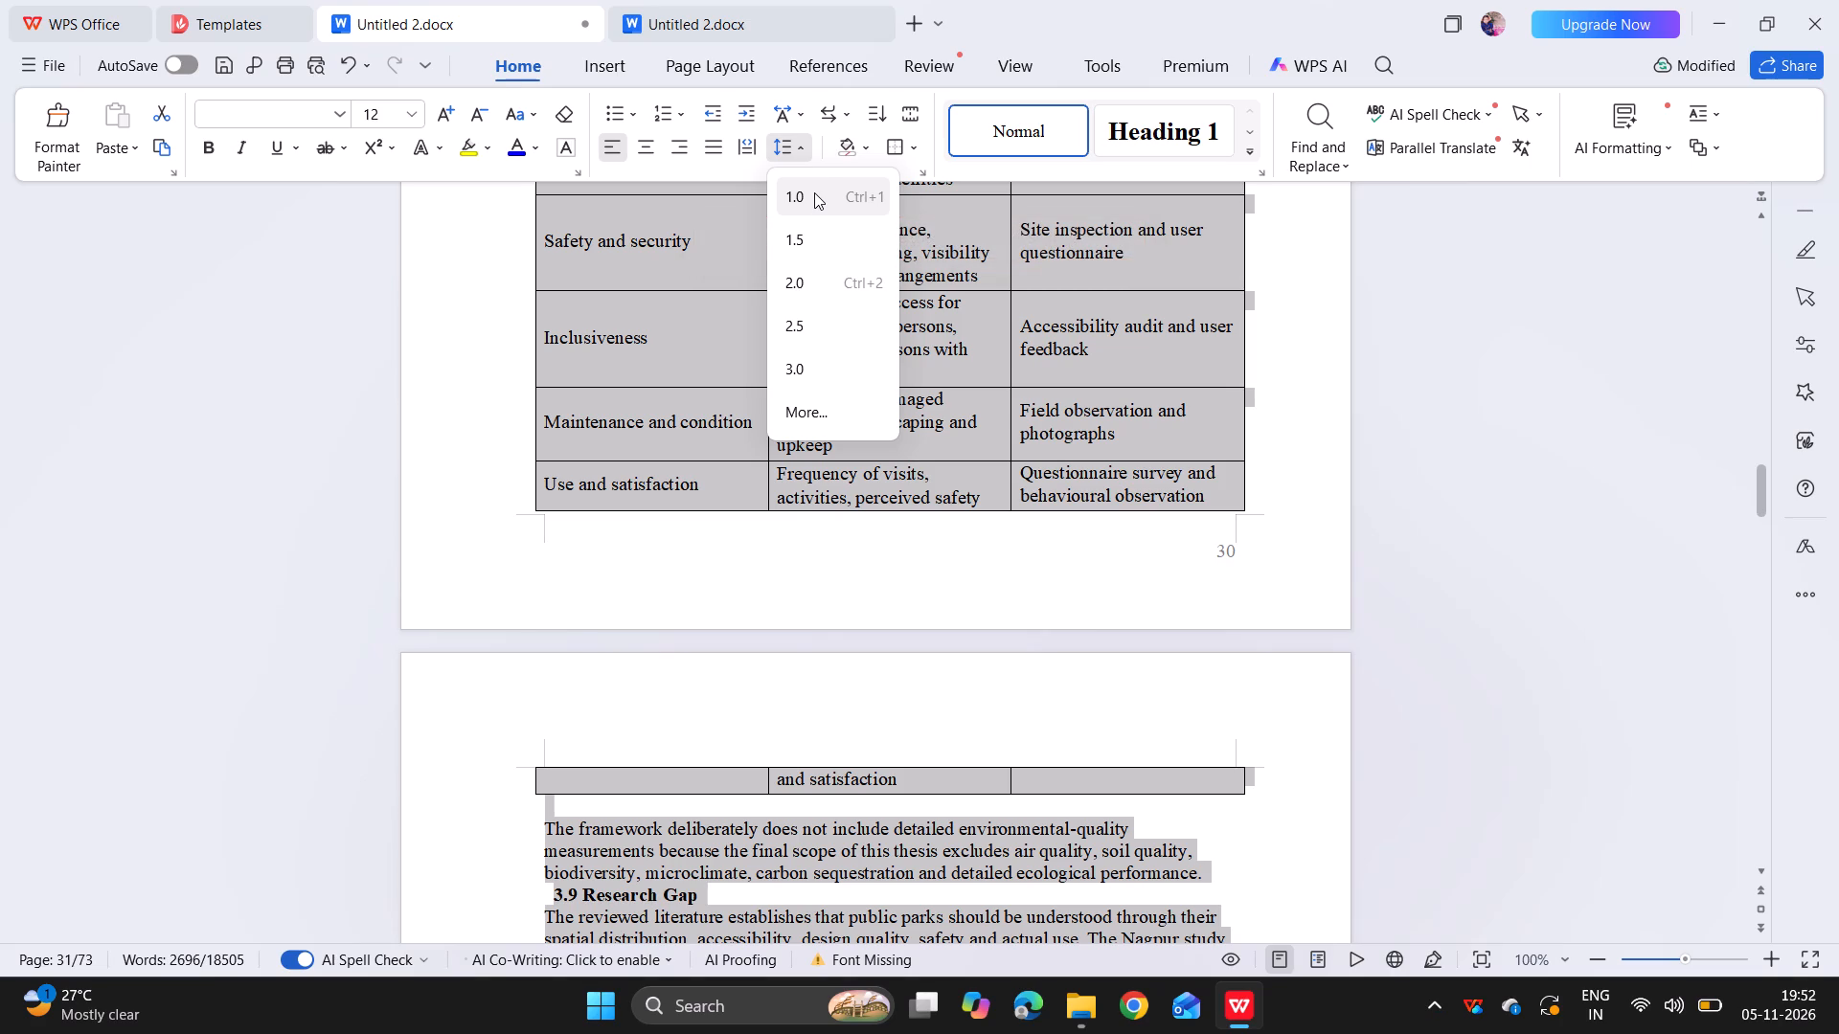
left_click(798, 248)
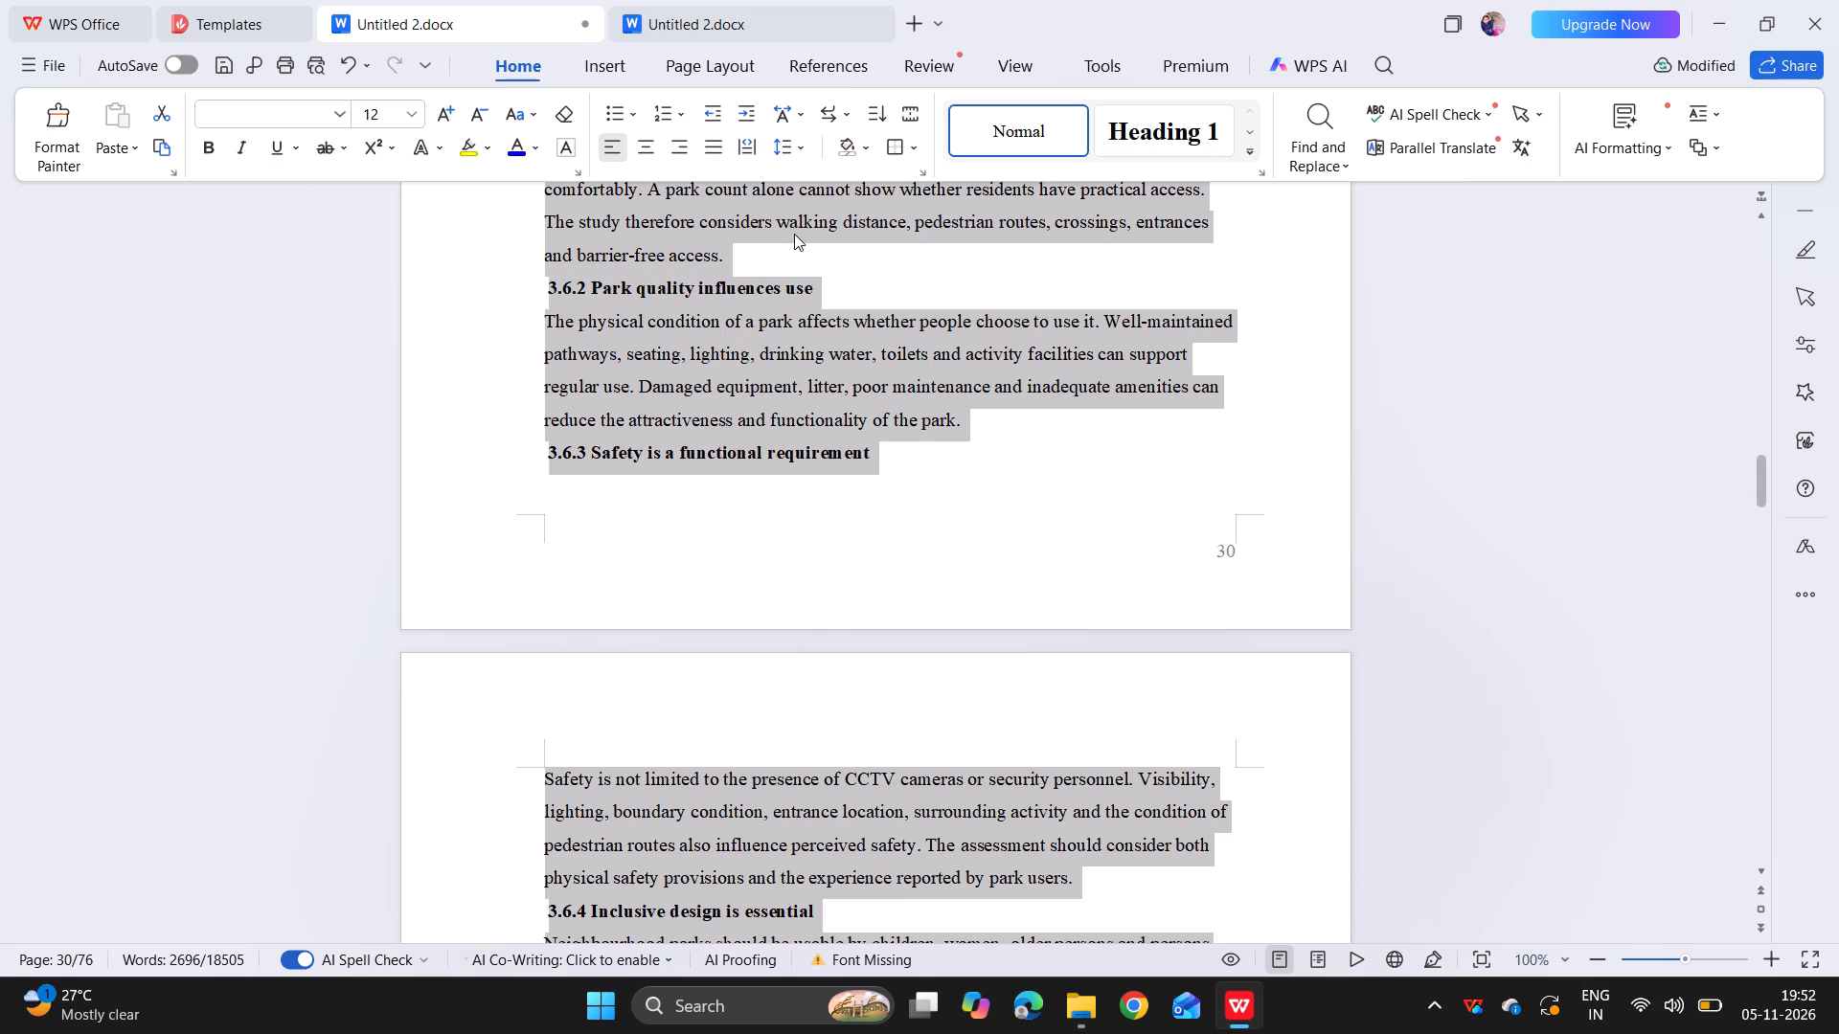
left_click(806, 138)
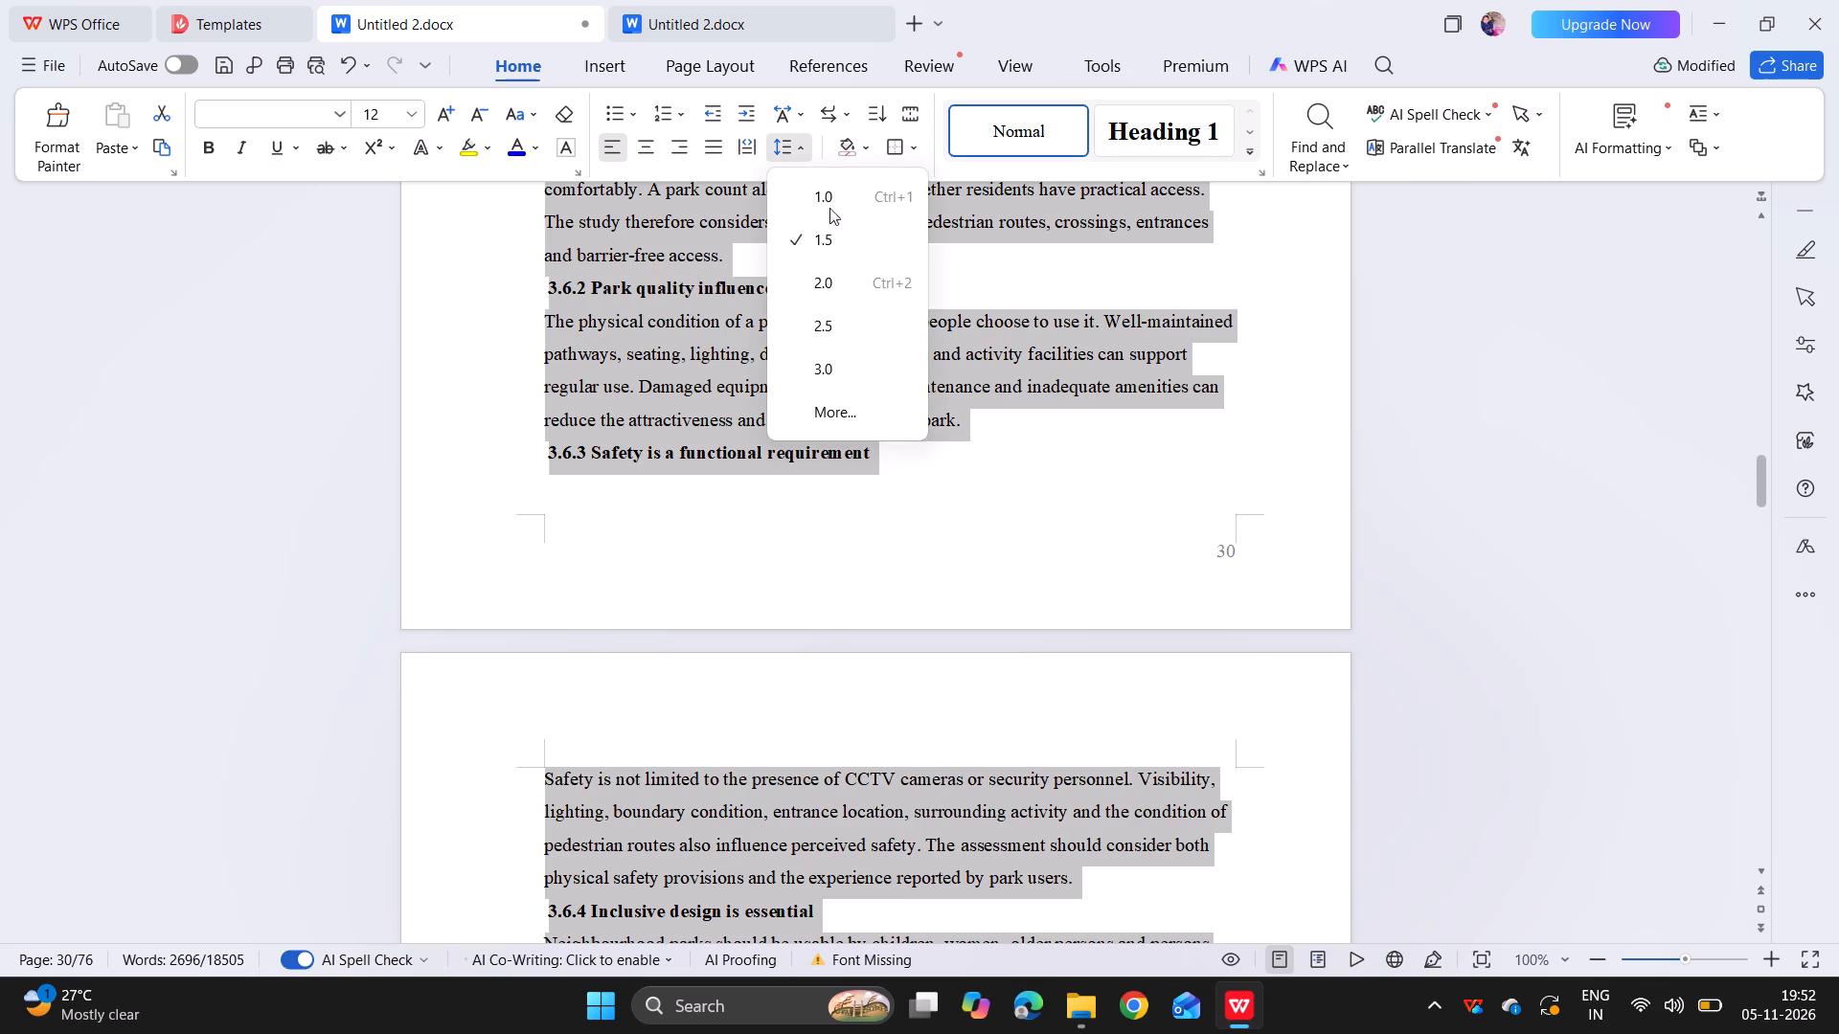
left_click(829, 234)
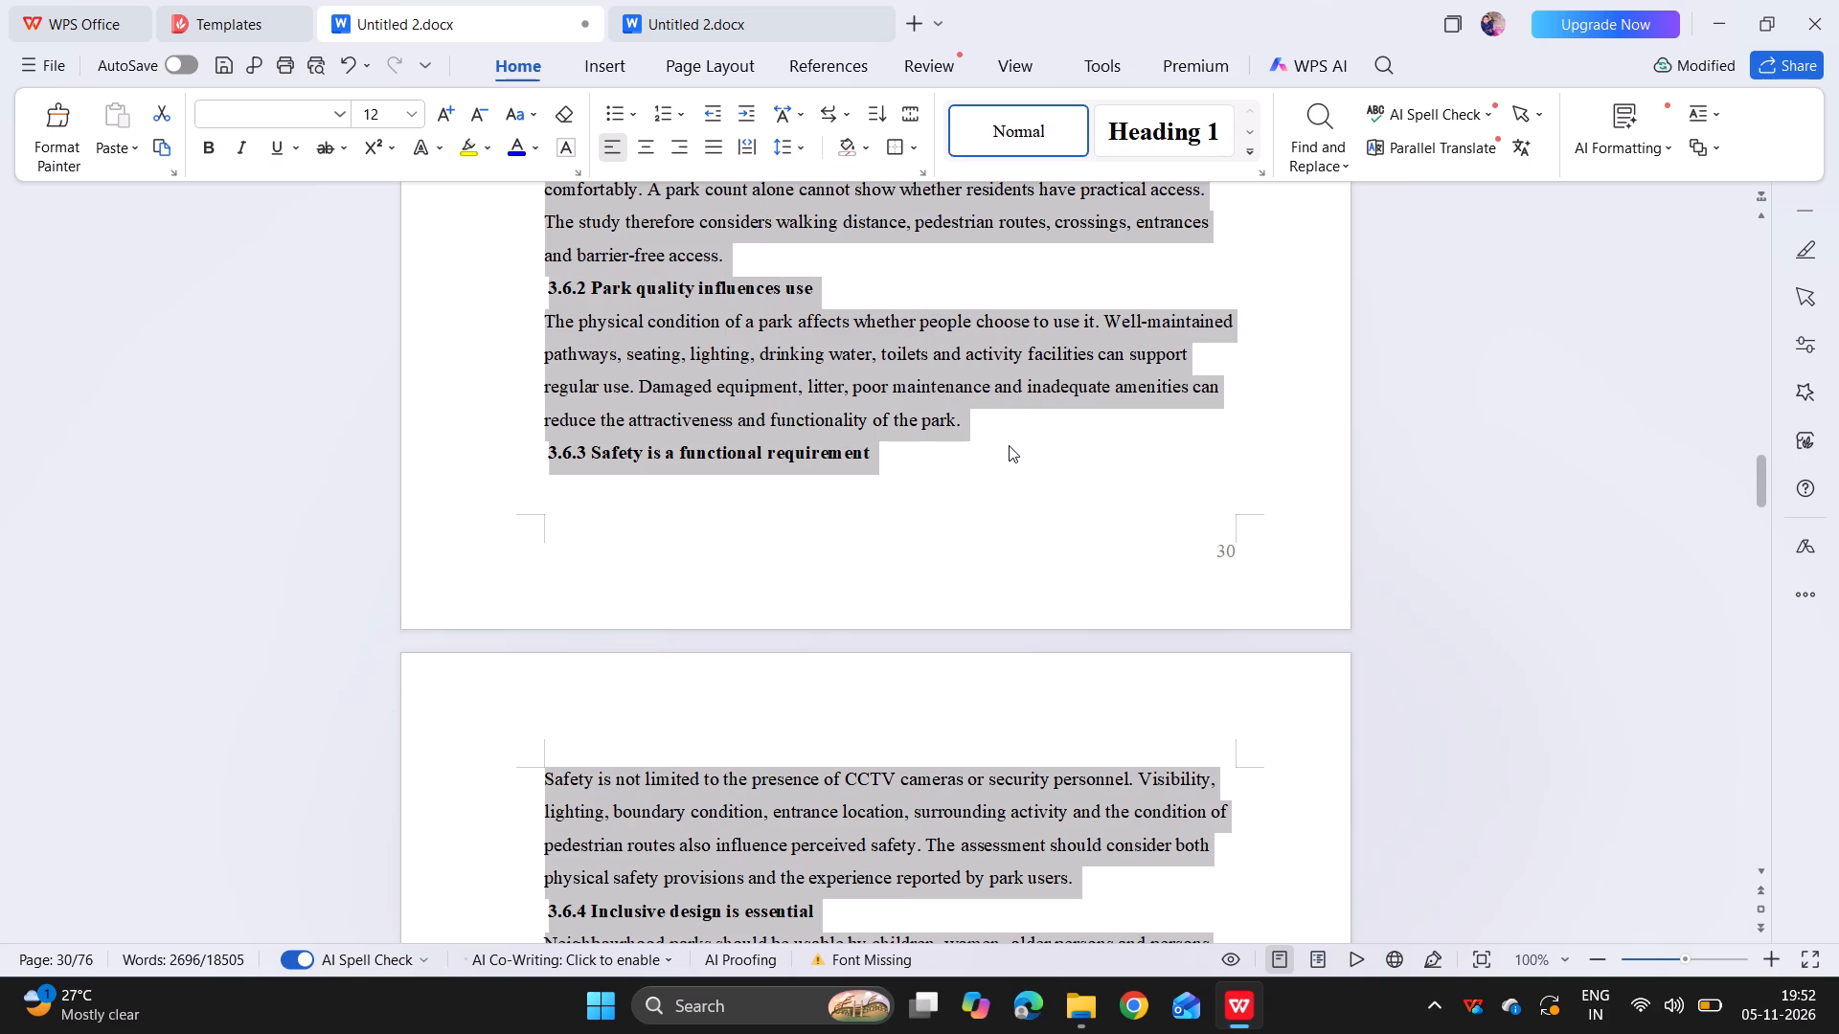
left_click(1009, 445)
Review the reformatted text and tables from section 3.6 through section 3.9 for spacing and layout.
scroll(1009, 445, "down", 11)
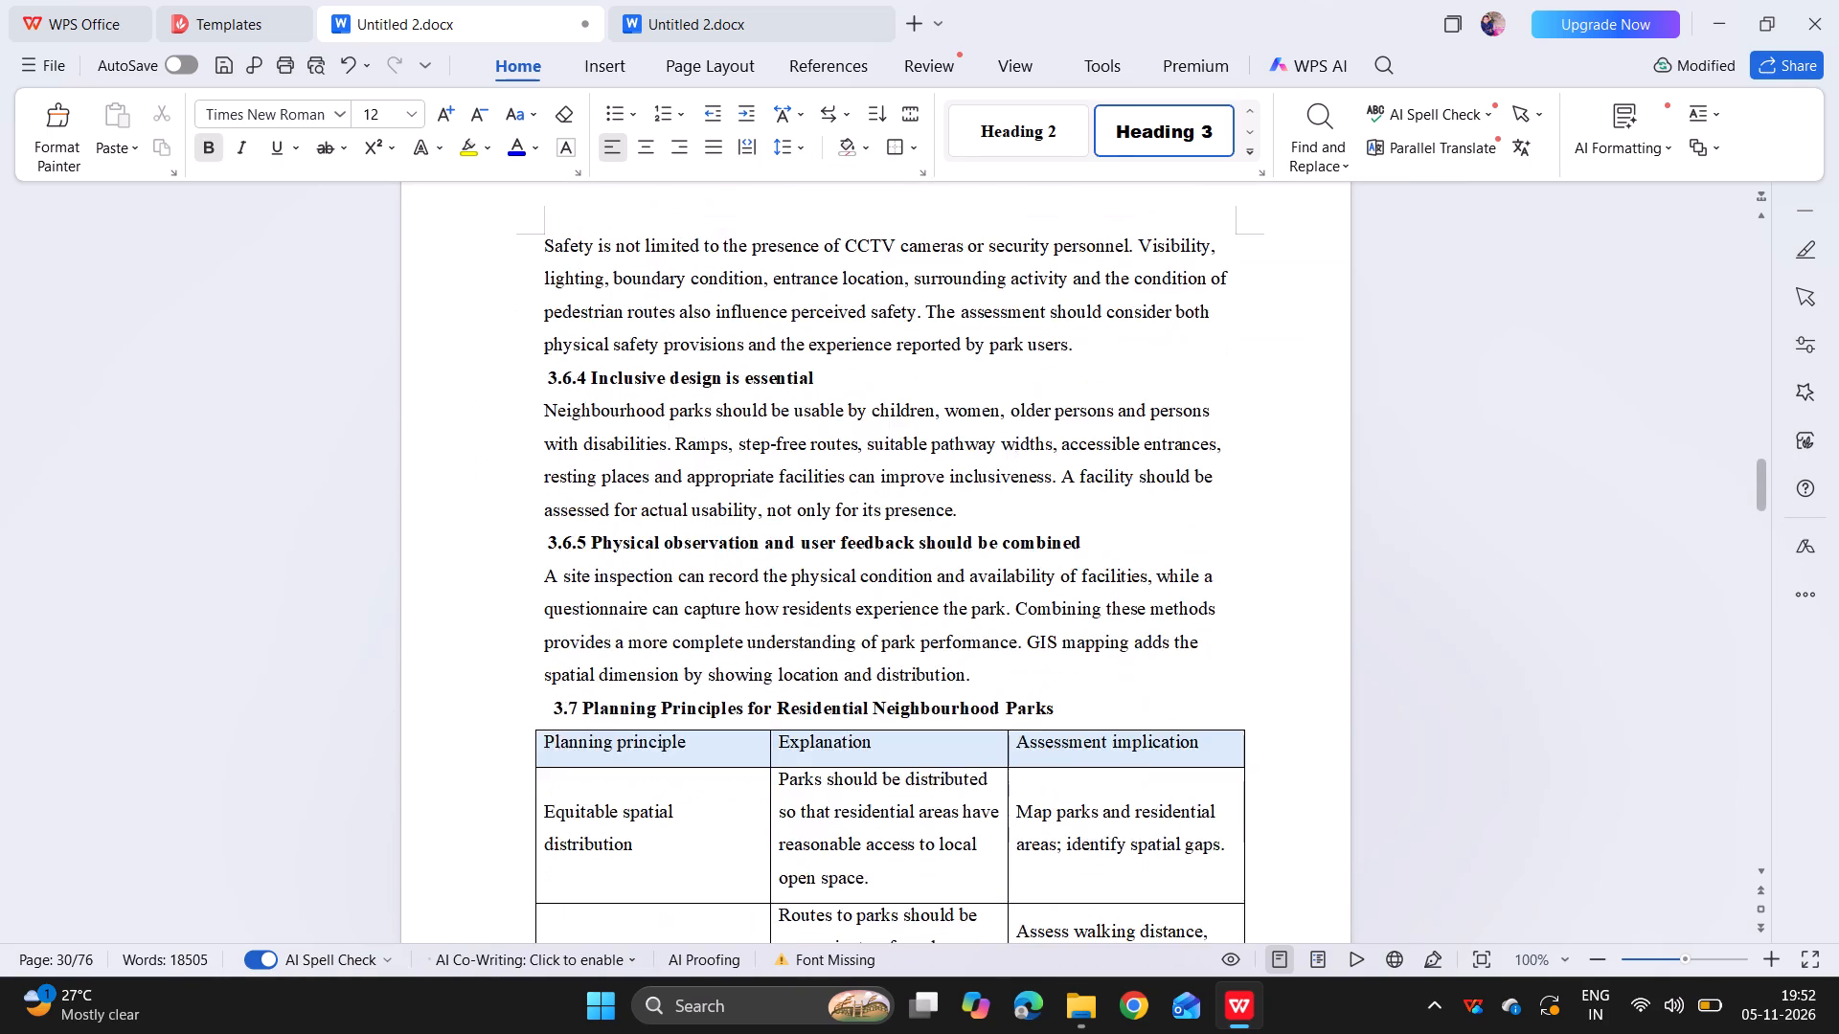
scroll(1010, 445, "down", 3)
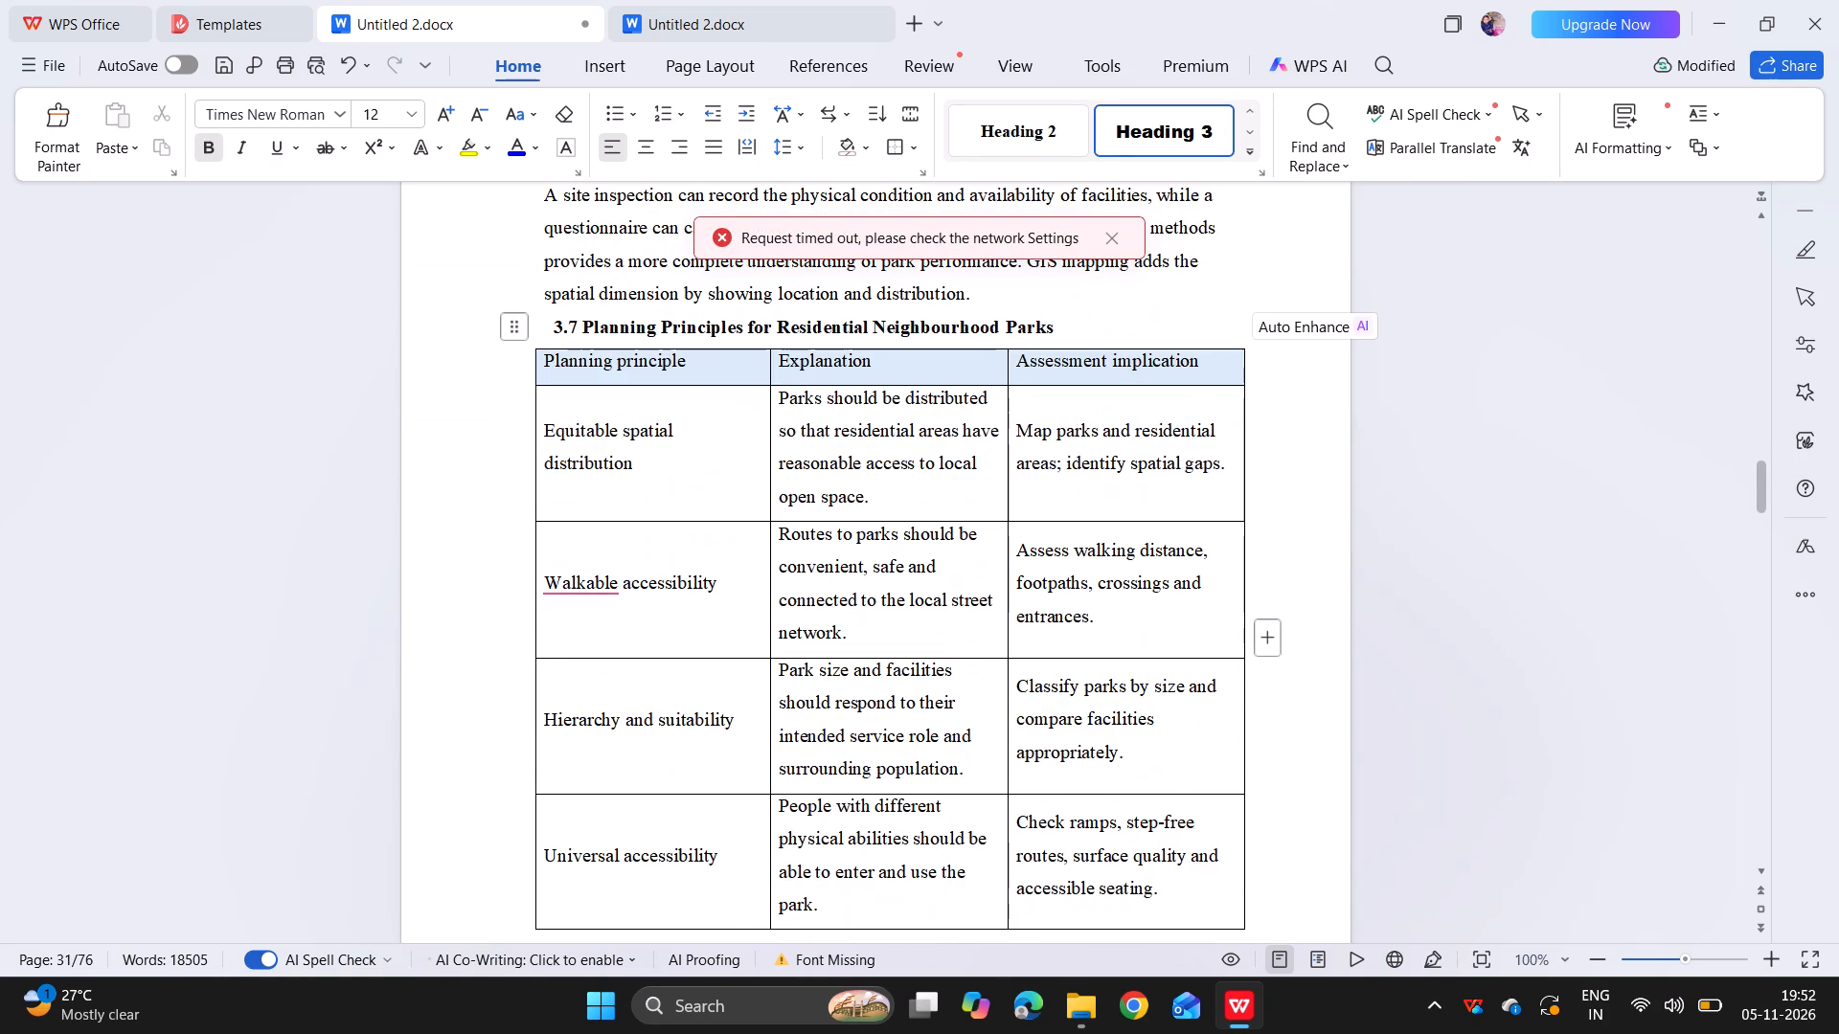
scroll(1014, 443, "down", 4)
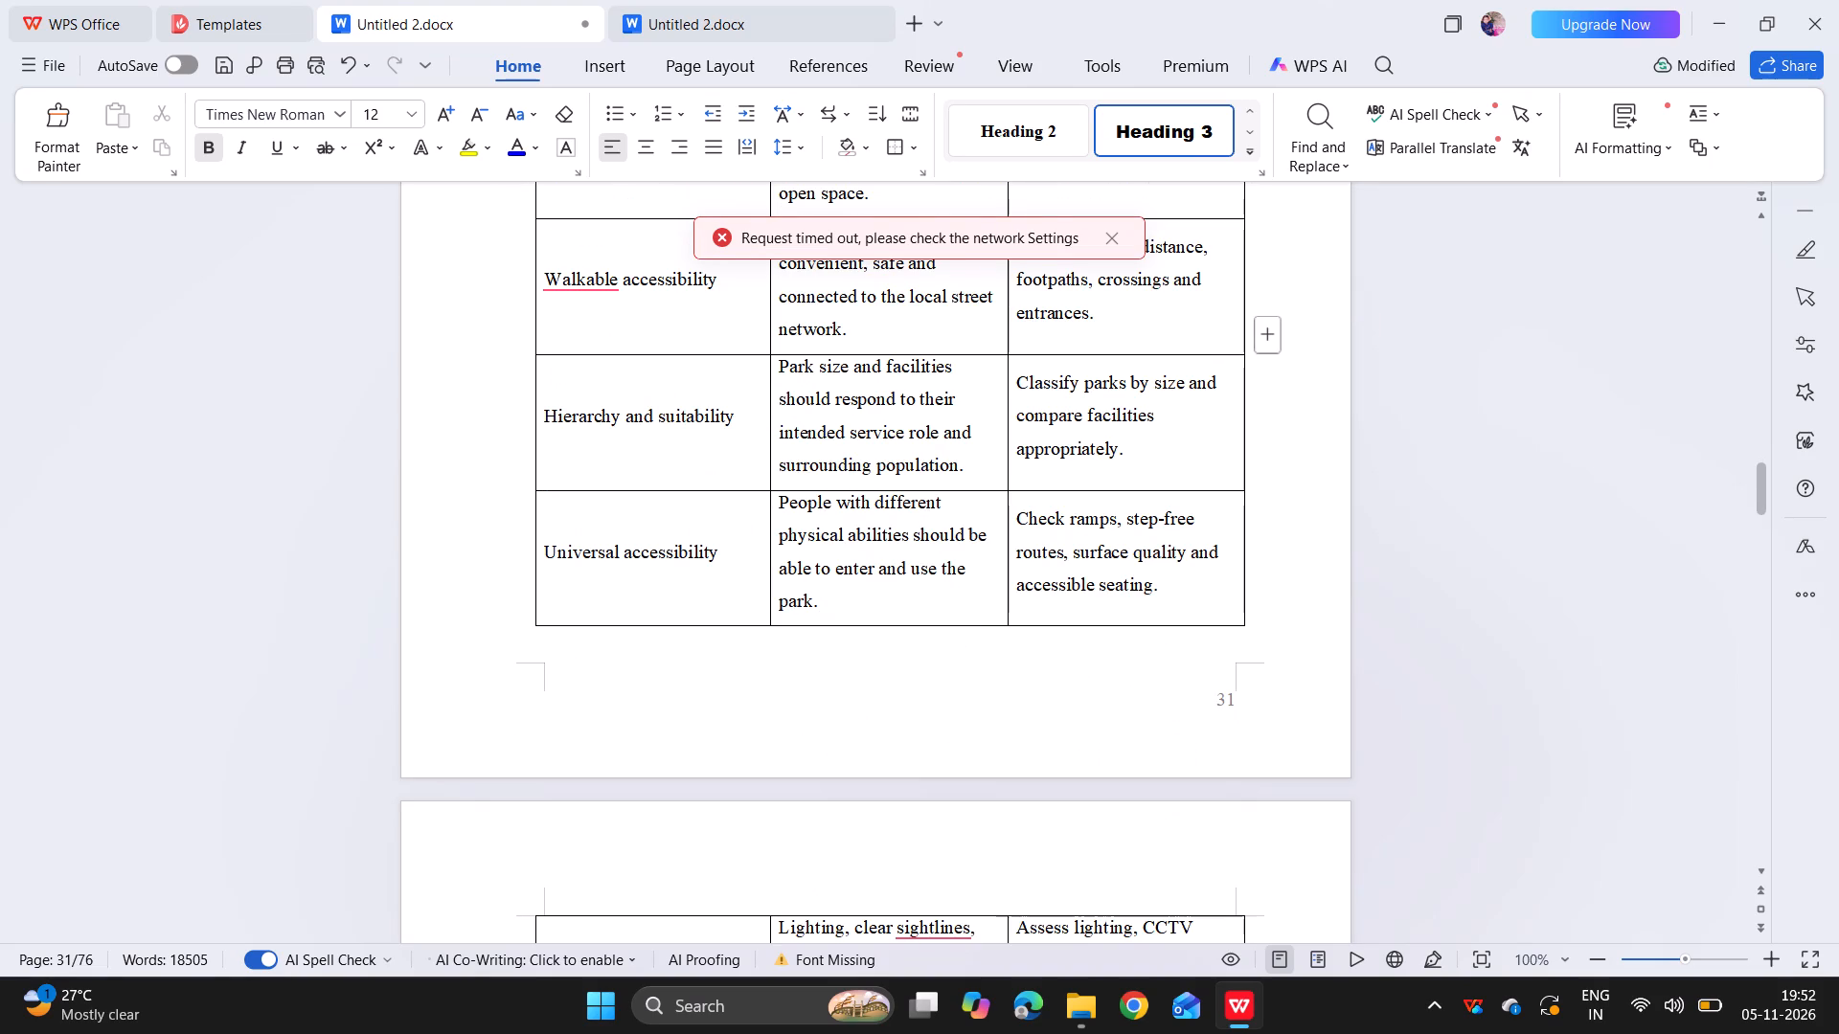
scroll(1015, 443, "down", 8)
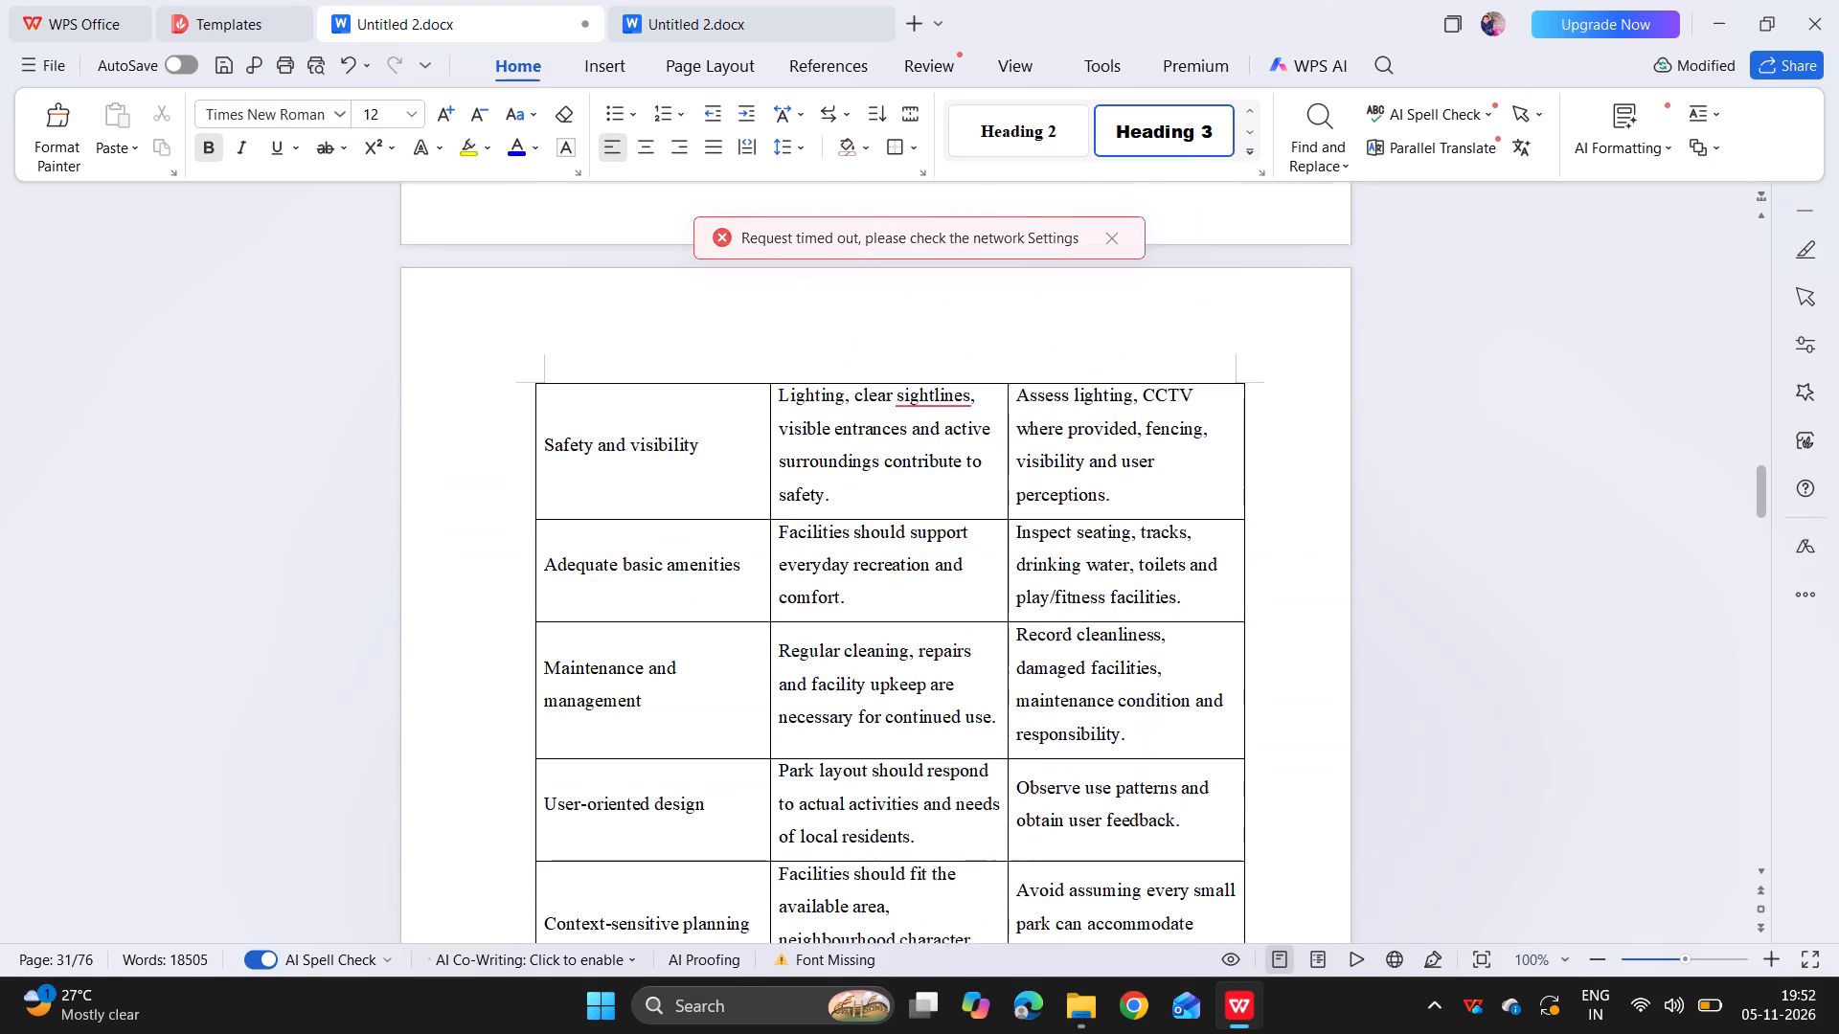
scroll(1015, 443, "down", 2)
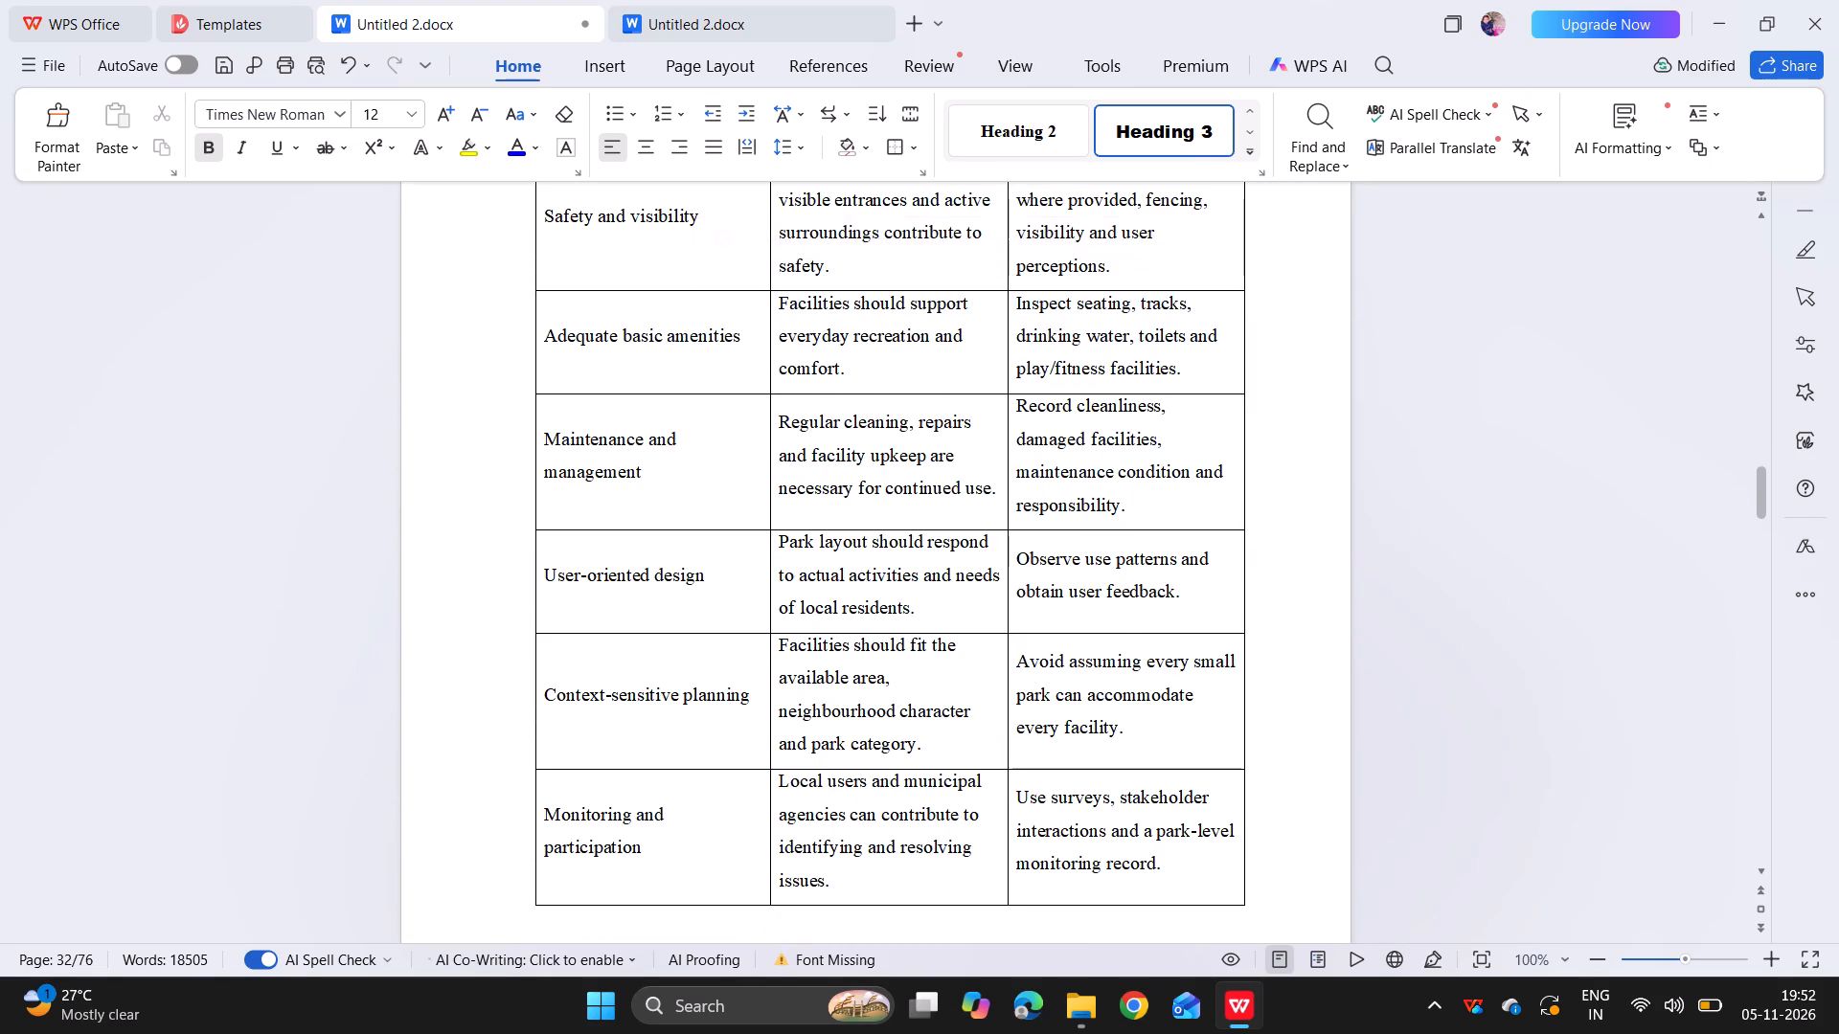
scroll(1015, 443, "down", 2)
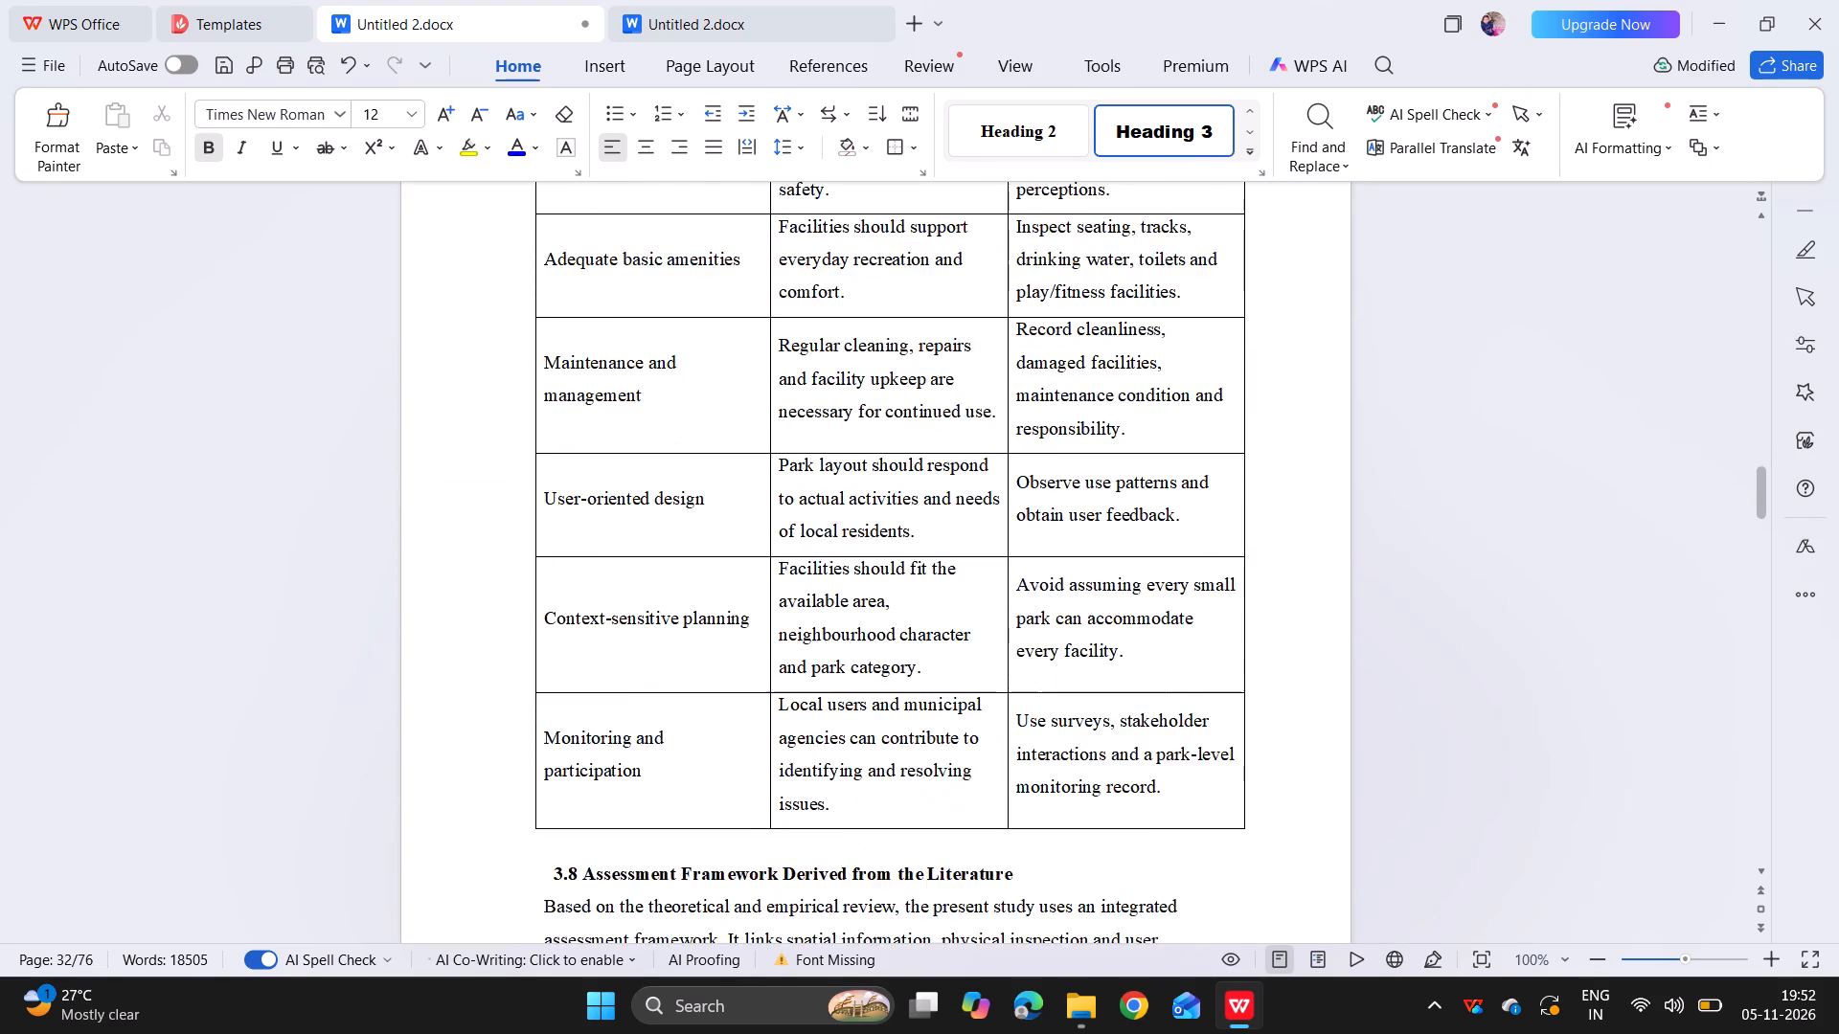
scroll(1015, 443, "down", 6)
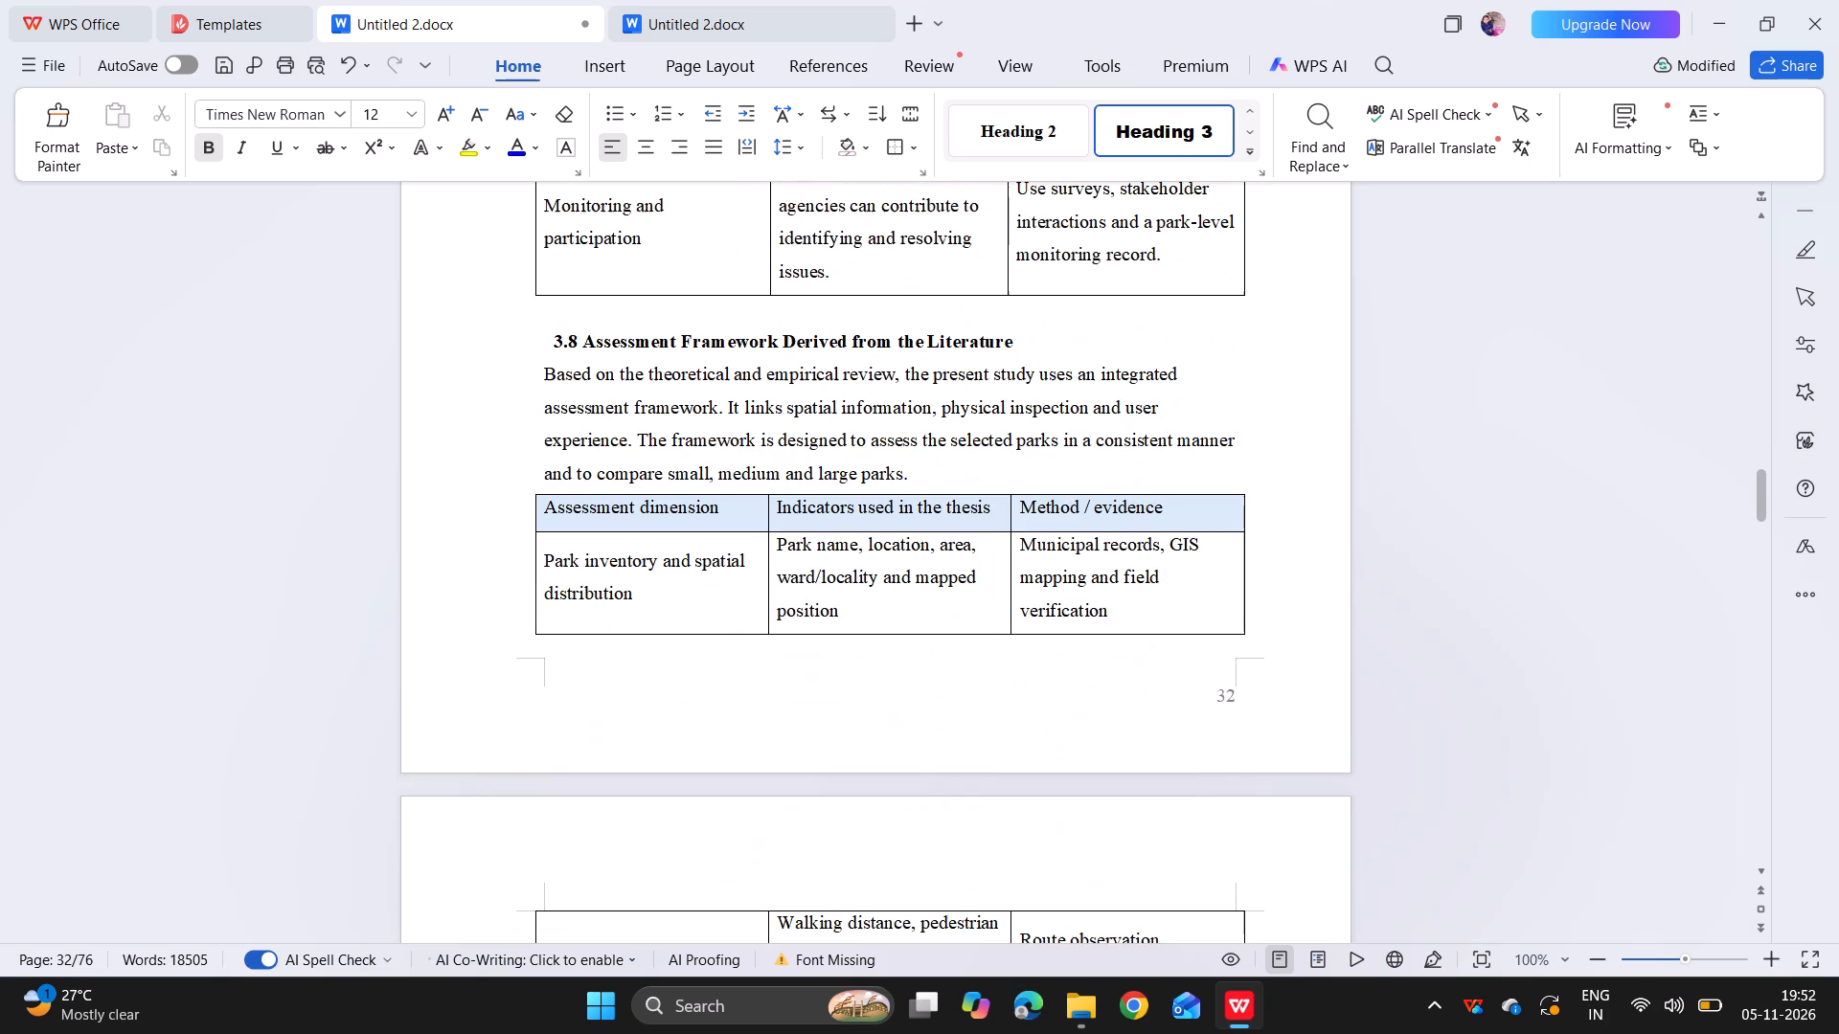
scroll(1015, 443, "down", 17)
Centre the text in every cell of the section 3.8 assessment framework table, from the header row to Use and satisfaction.
scroll(1022, 442, "up", 1)
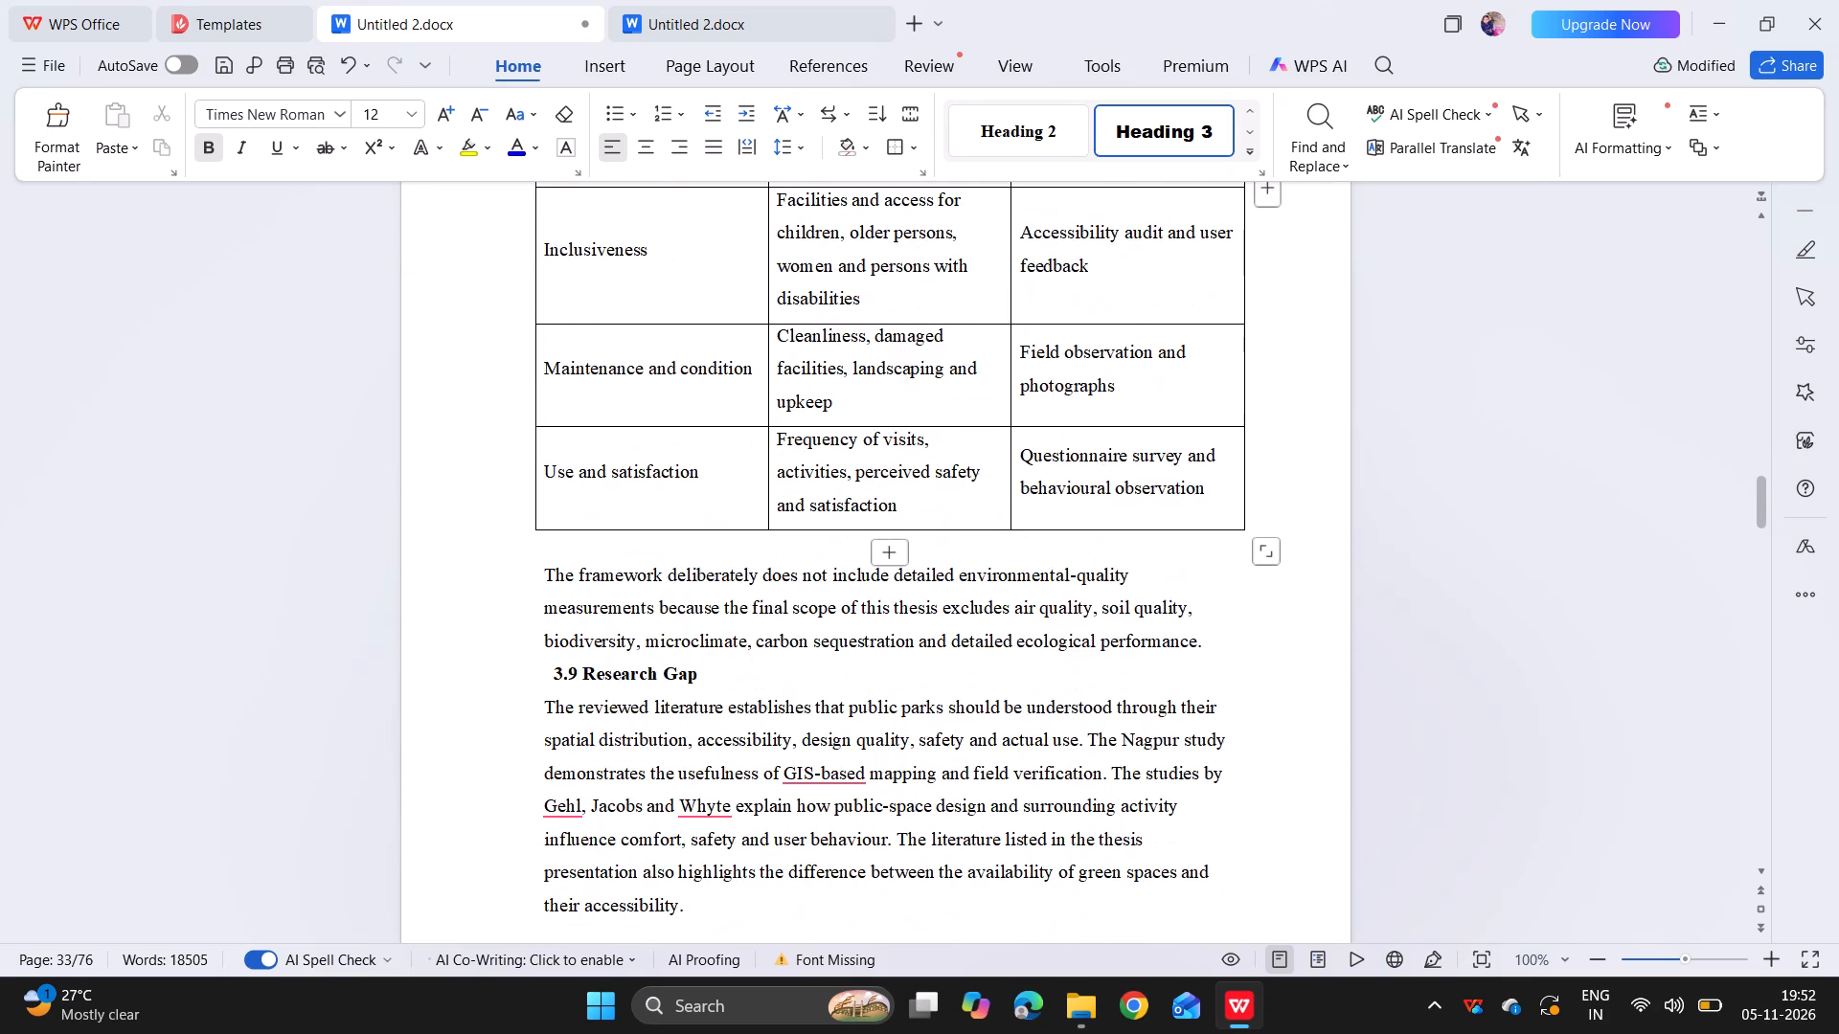
scroll(1022, 442, "up", 2)
scroll(933, 535, "up", 12)
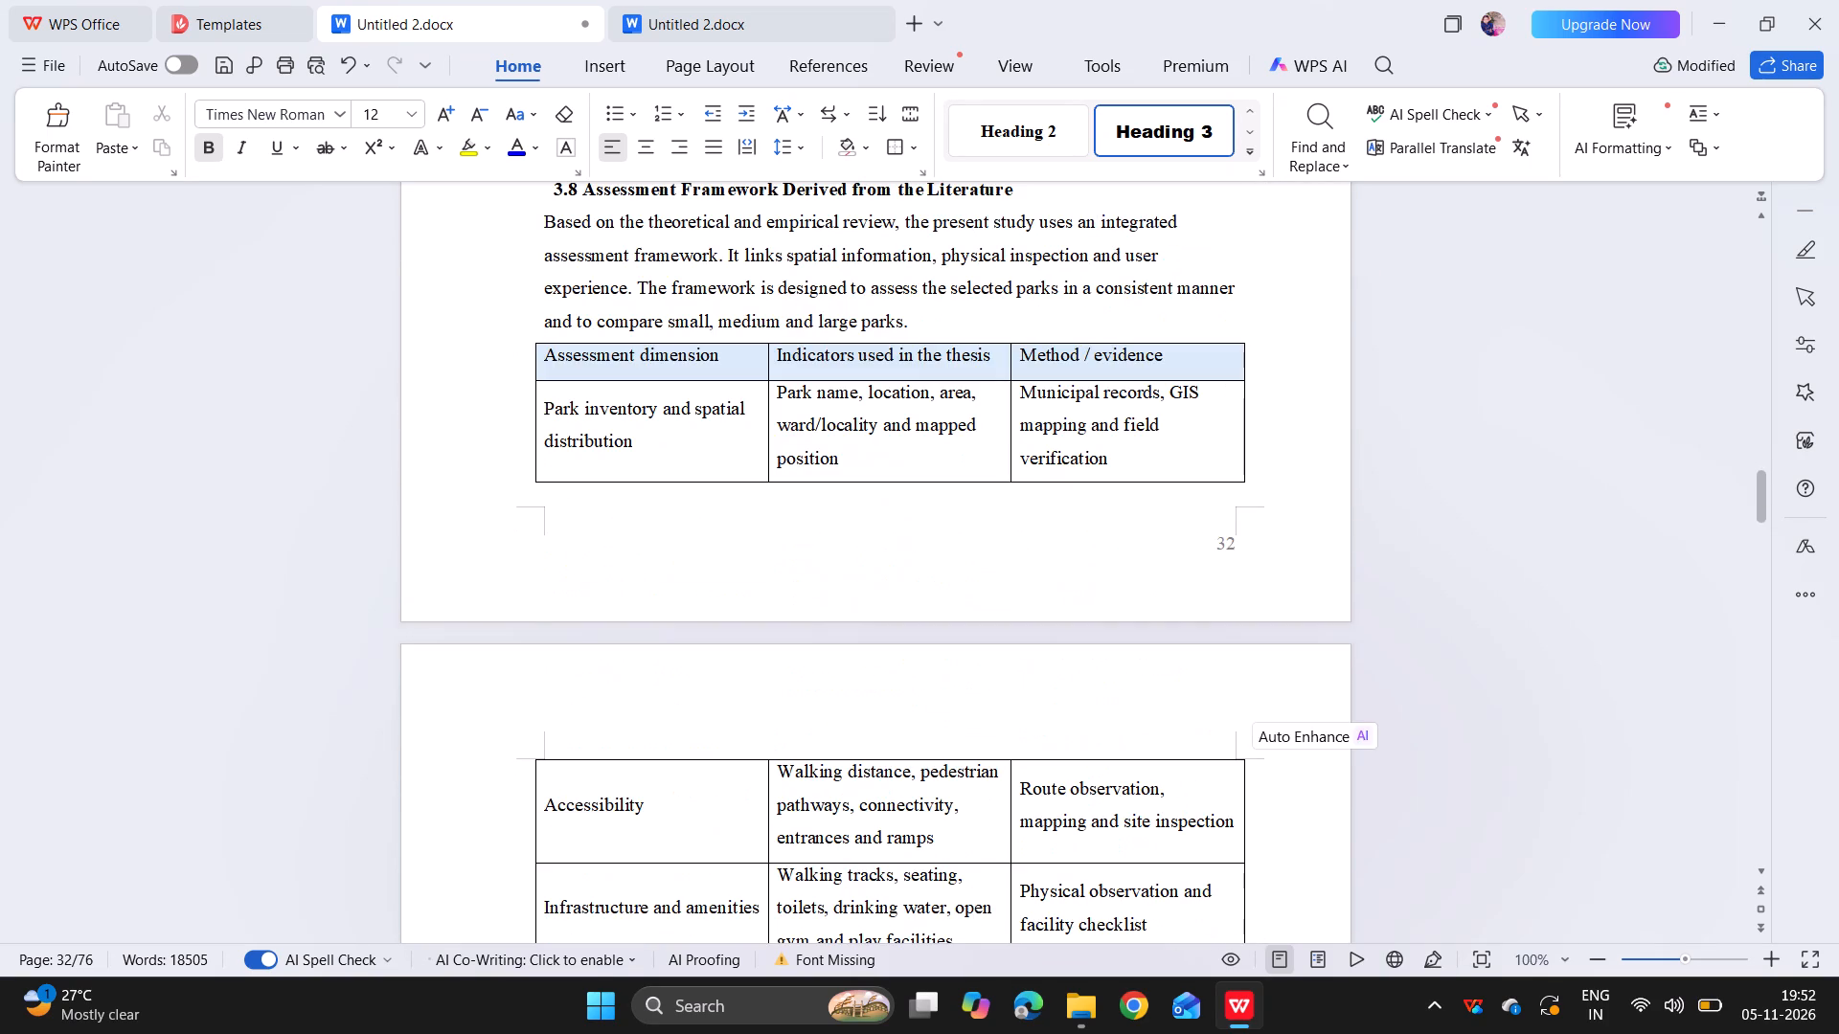
left_click_drag(547, 359, 592, 379)
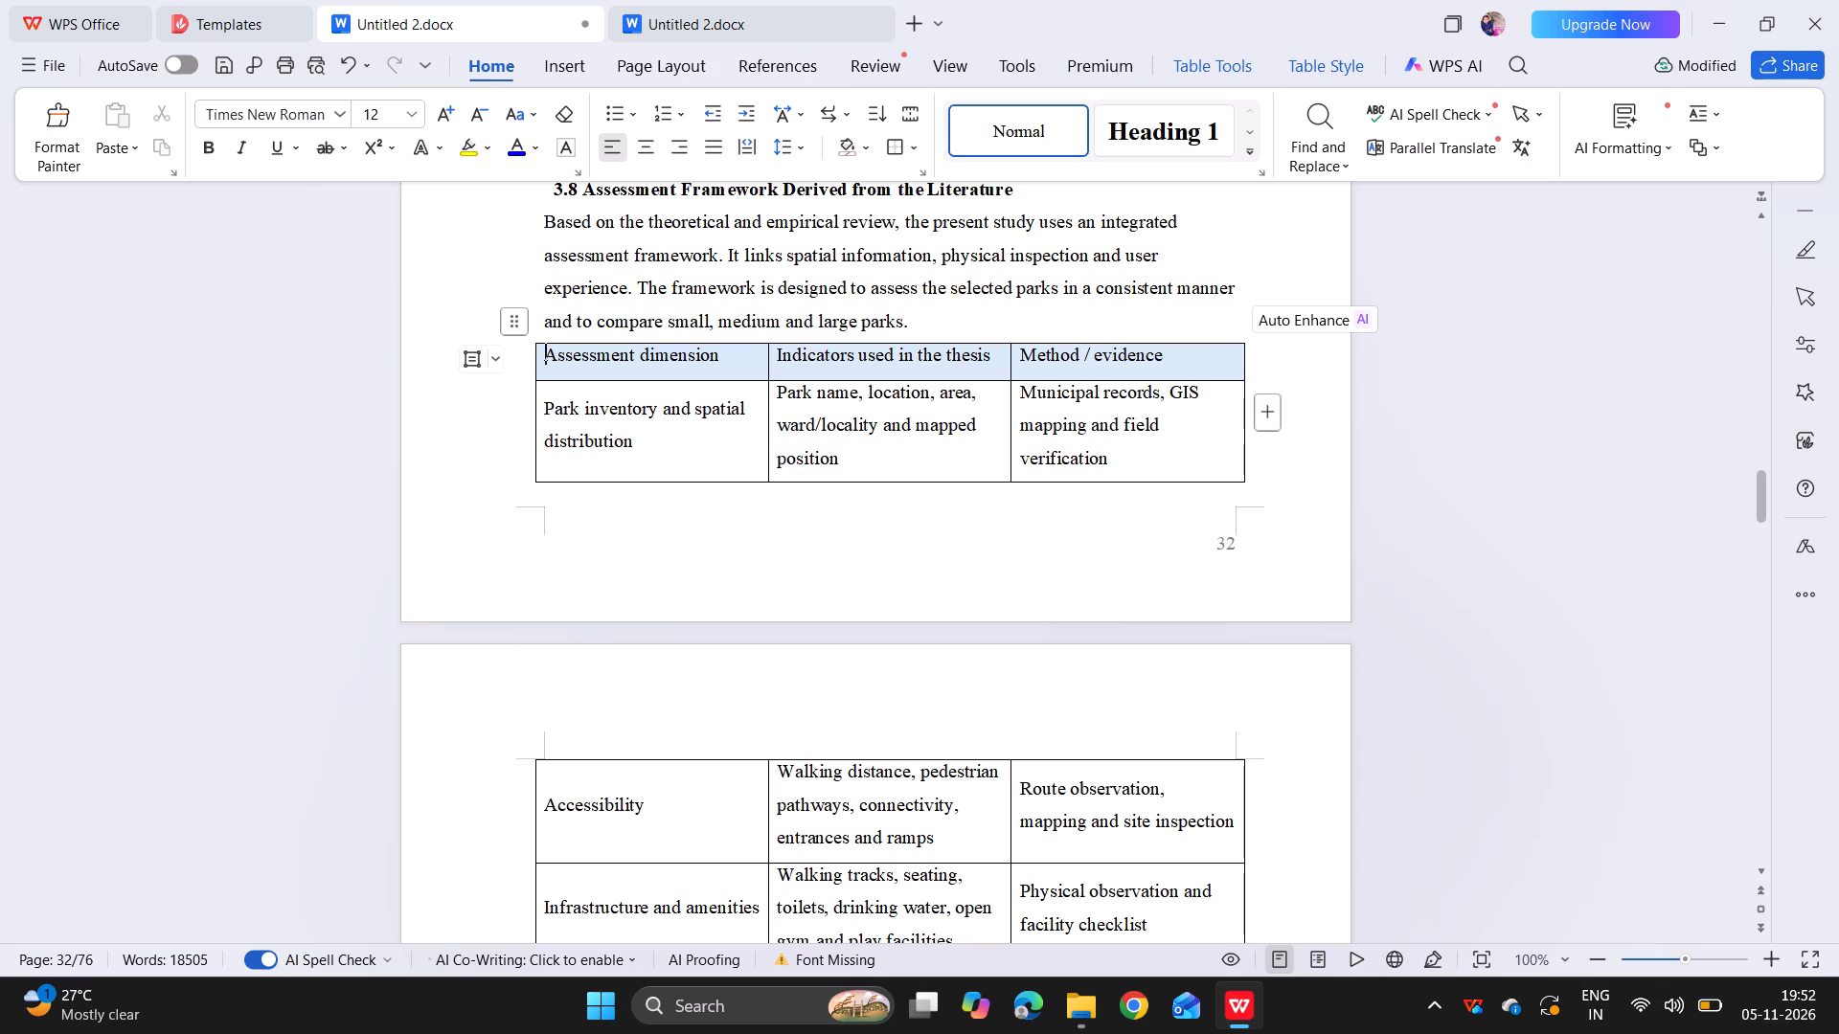
left_click_drag(592, 379, 956, 576)
scroll(952, 572, "down", 5)
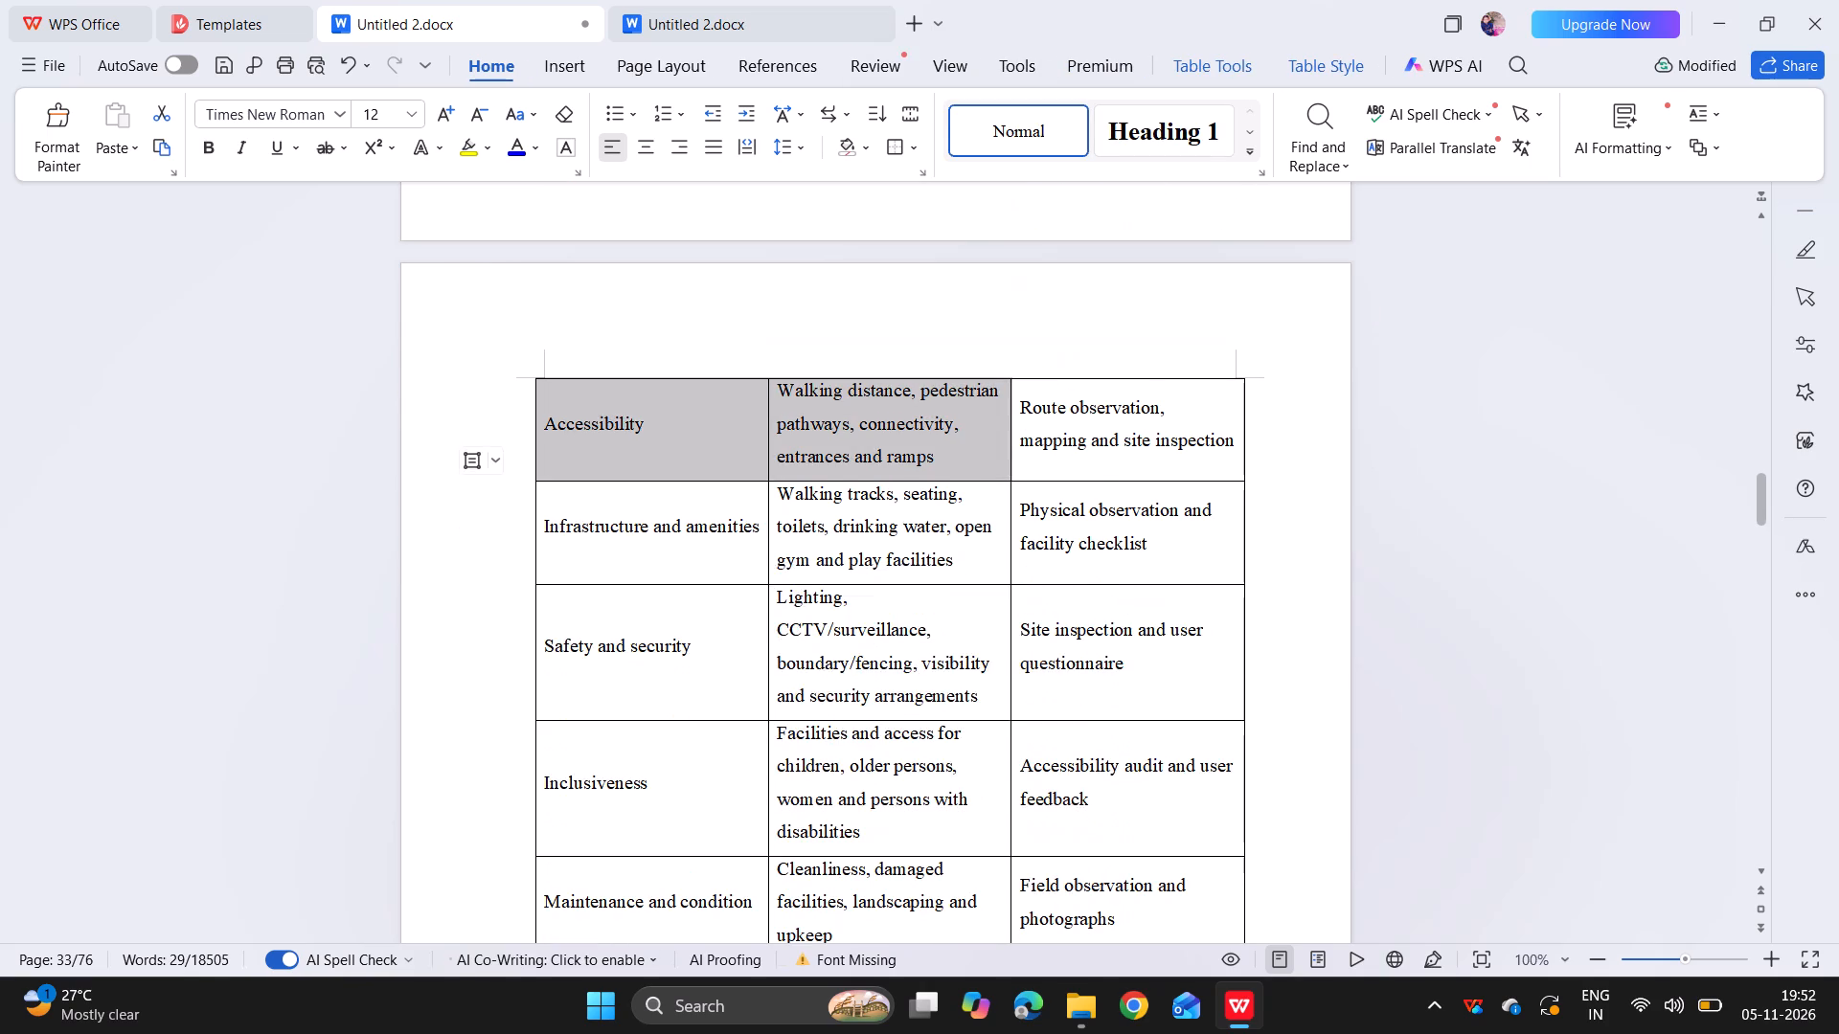
left_click_drag(956, 576, 1088, 698)
scroll(997, 645, "down", 4)
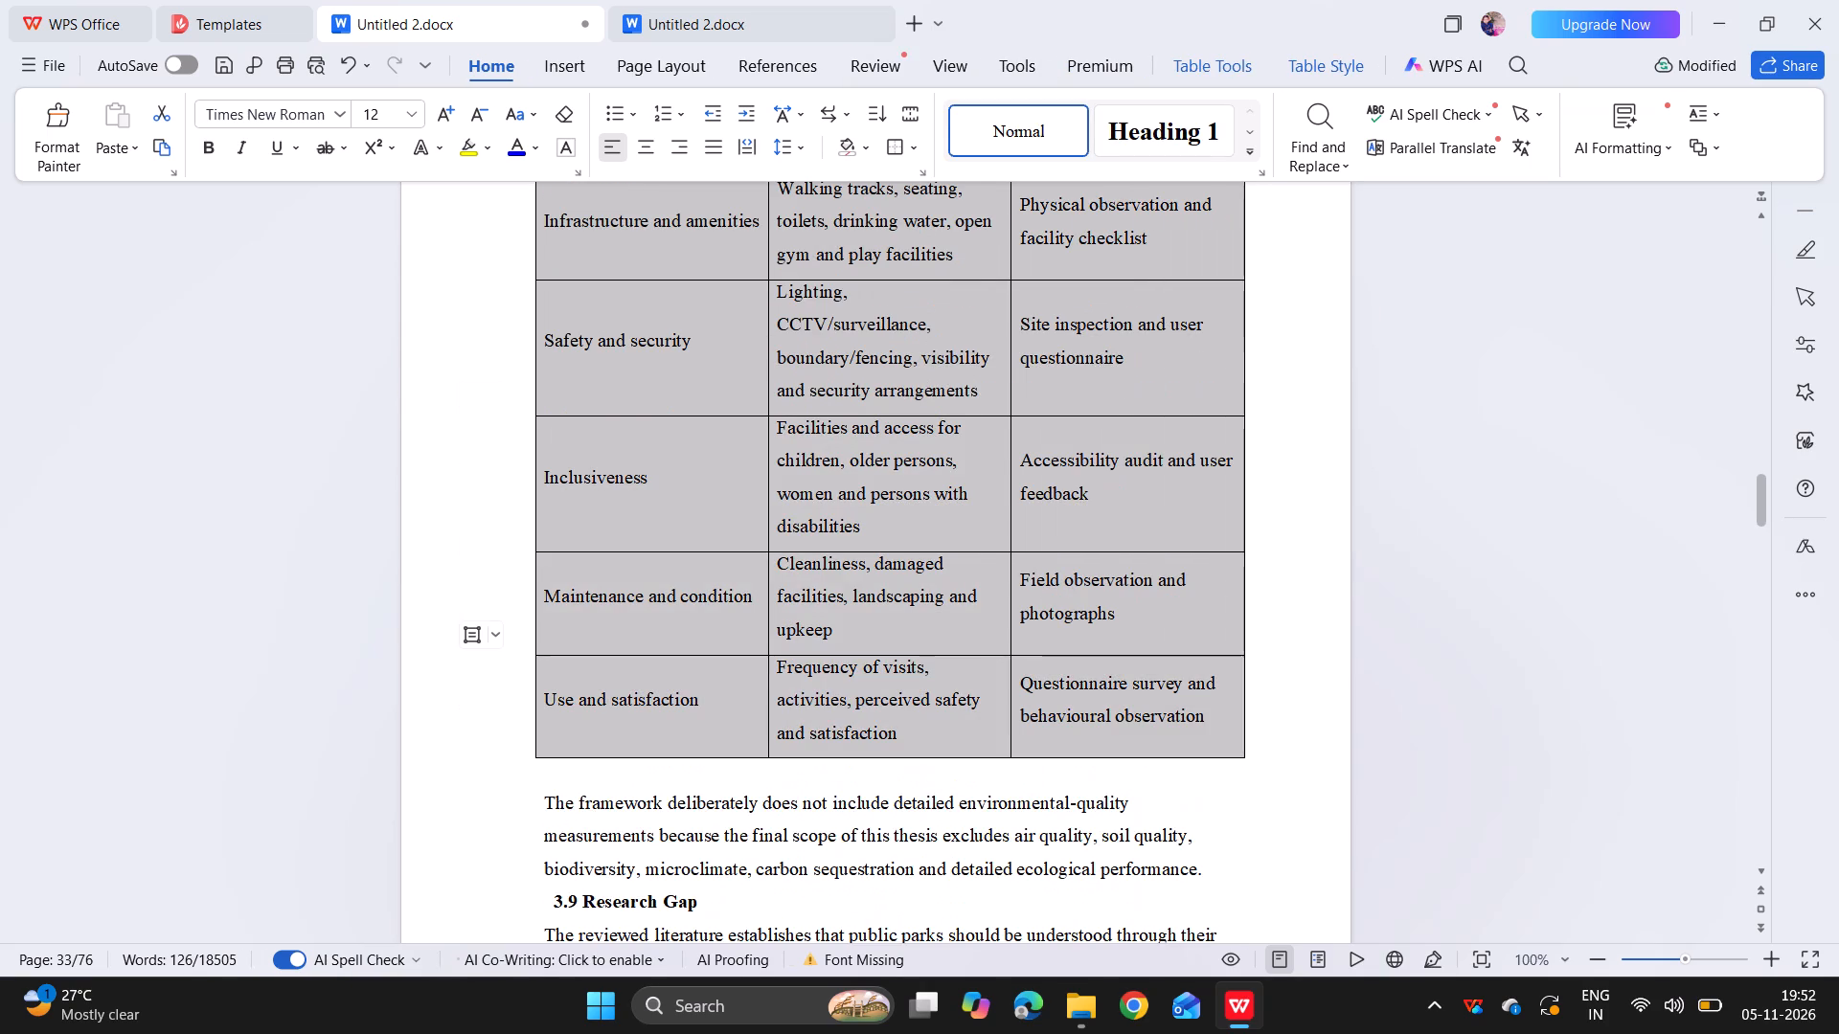
left_click_drag(1088, 698, 1124, 701)
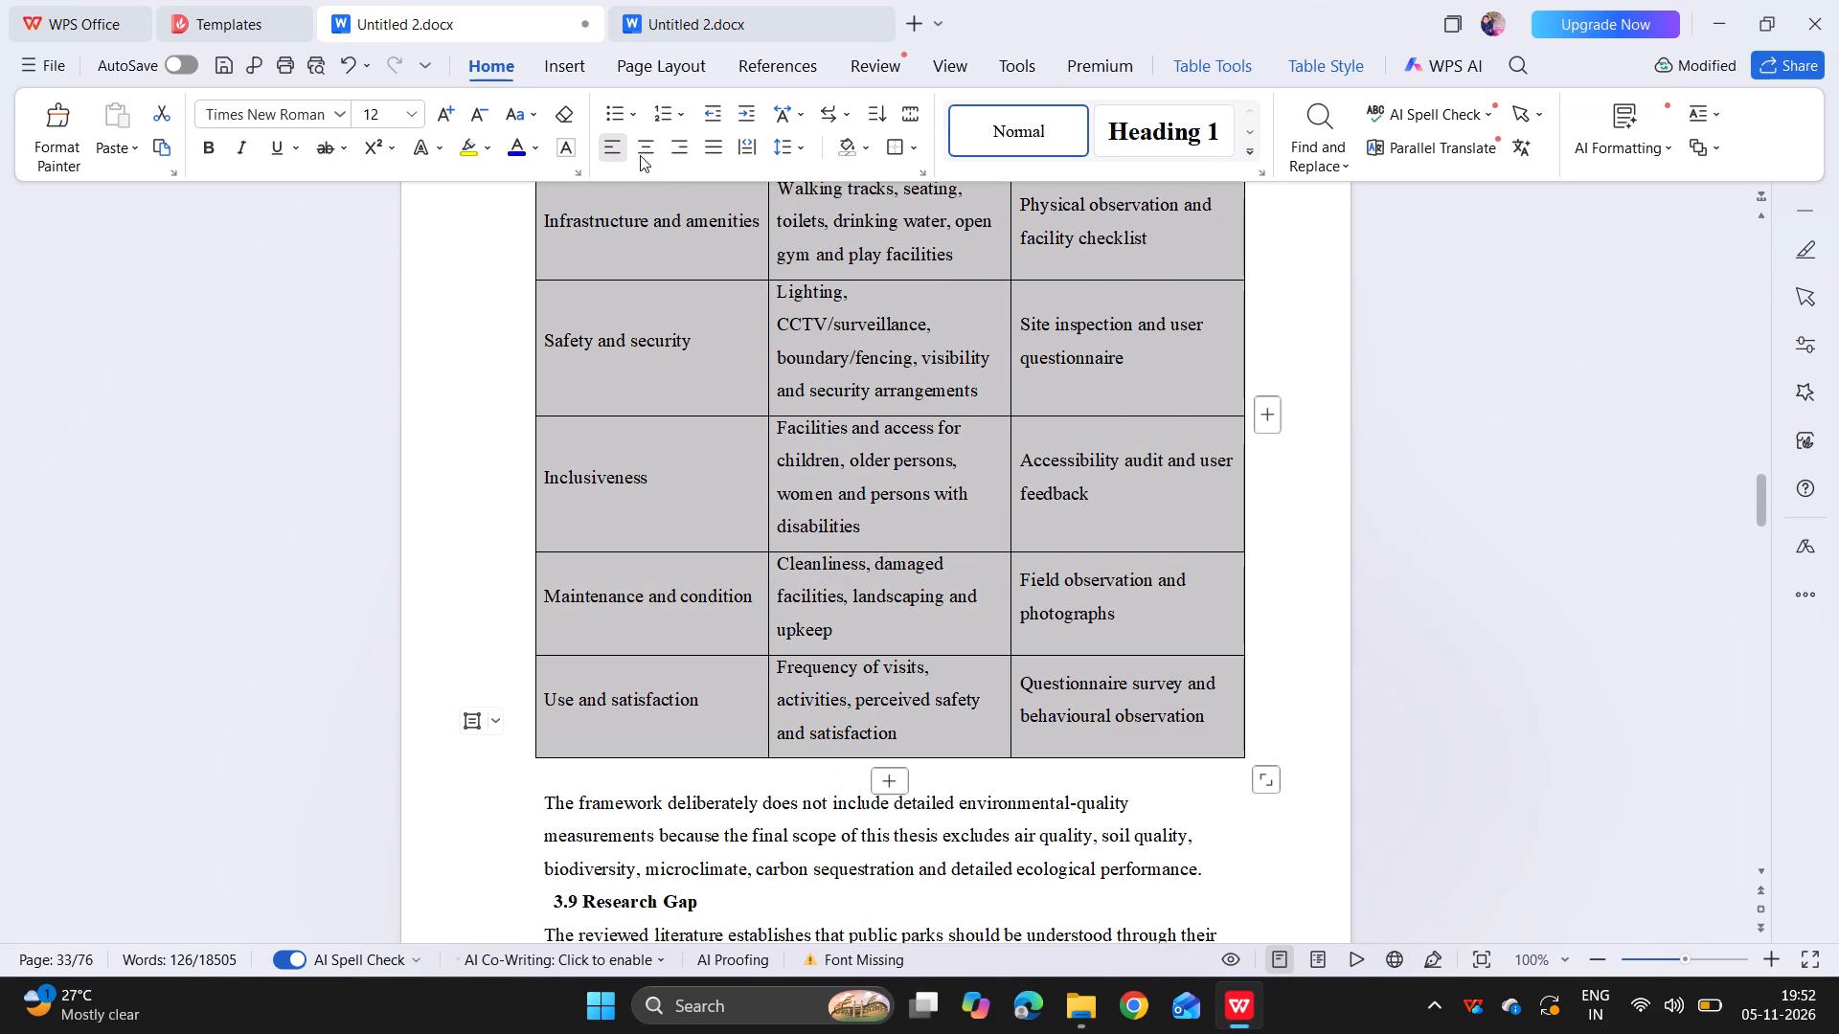
left_click(638, 154)
left_click(1311, 502)
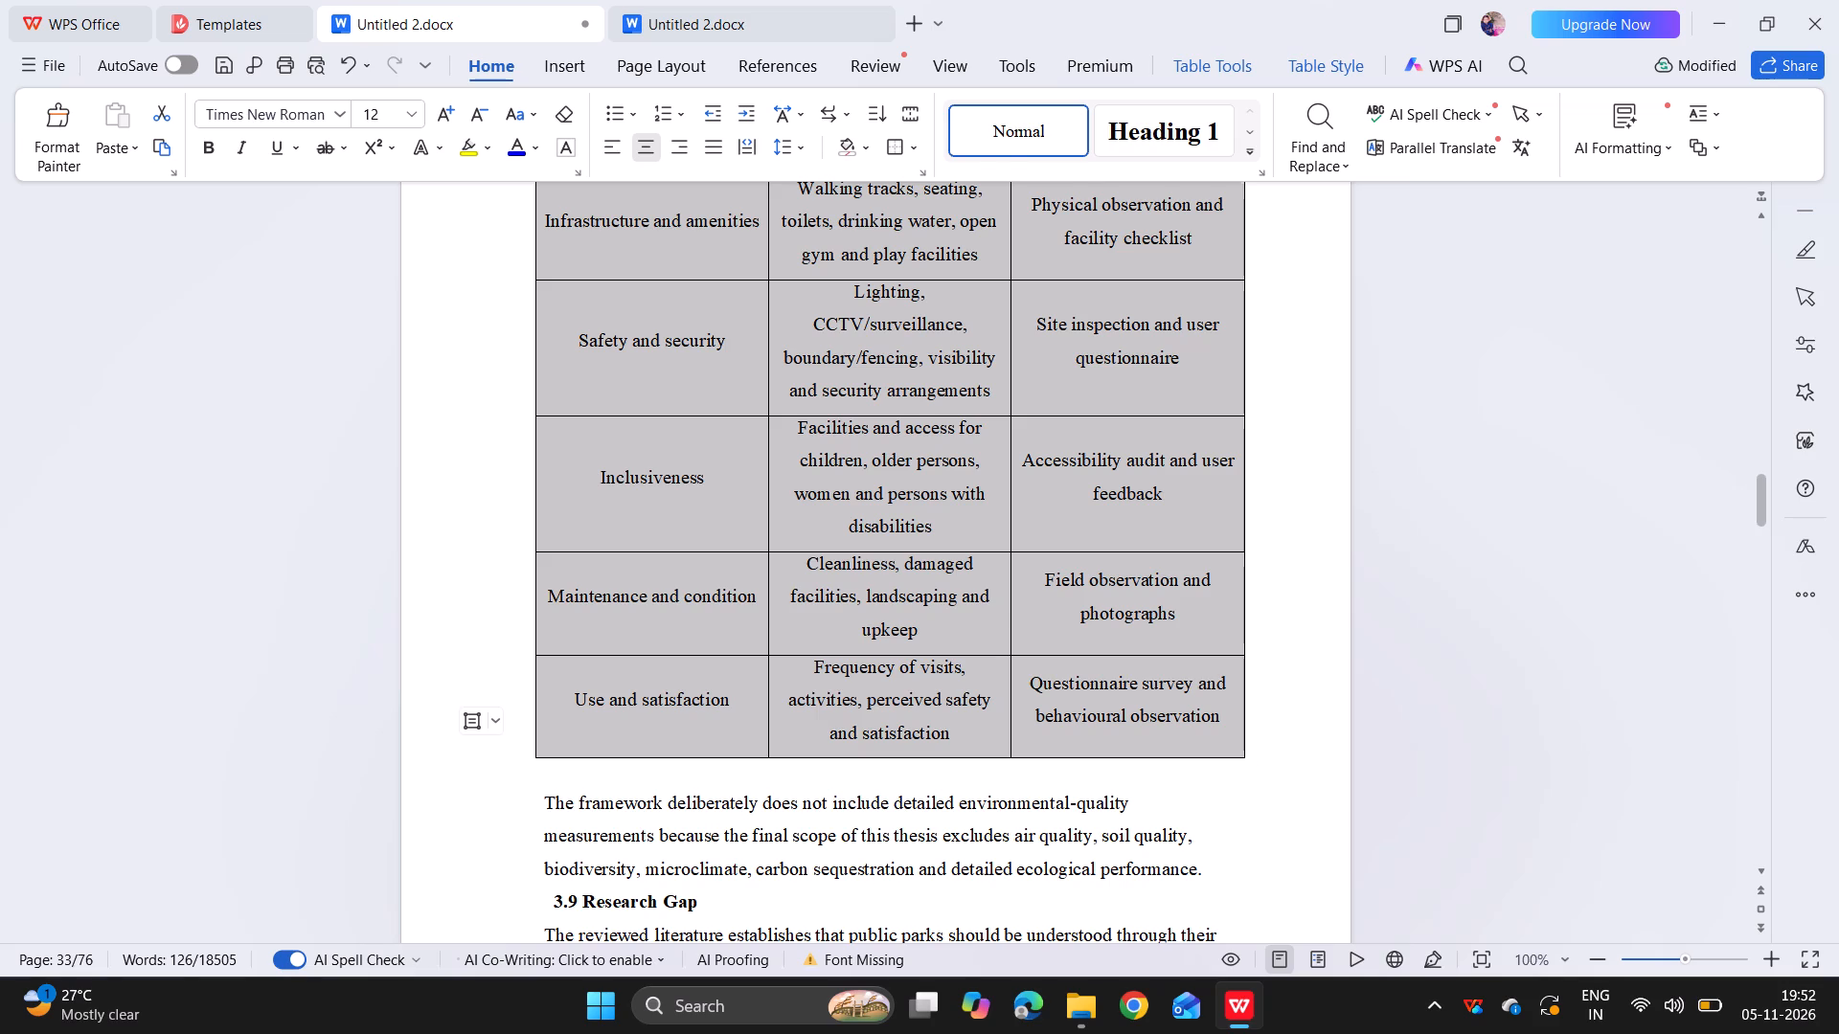
Justify the paragraph below the section 3.8 table that begins "The framework deliberately does not include".
scroll(1133, 568, "down", 3)
scroll(1015, 596, "down", 4)
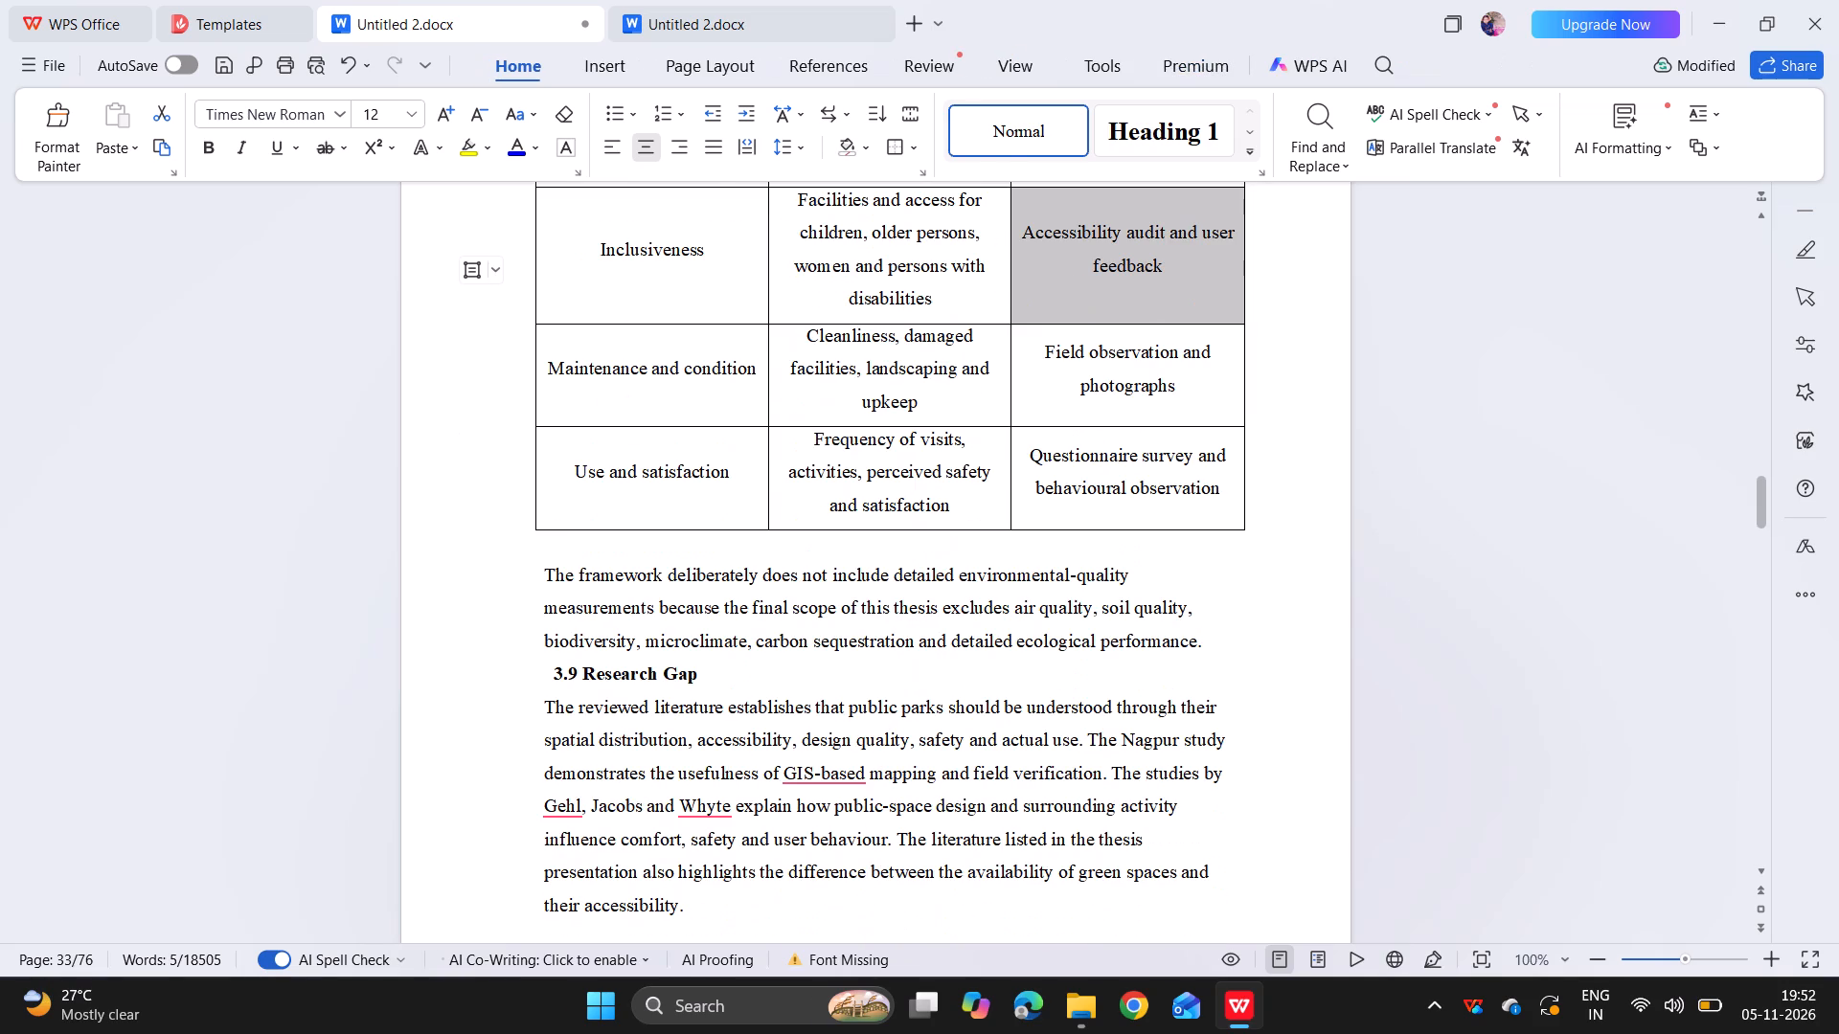
left_click_drag(541, 574, 1234, 634)
left_click(711, 147)
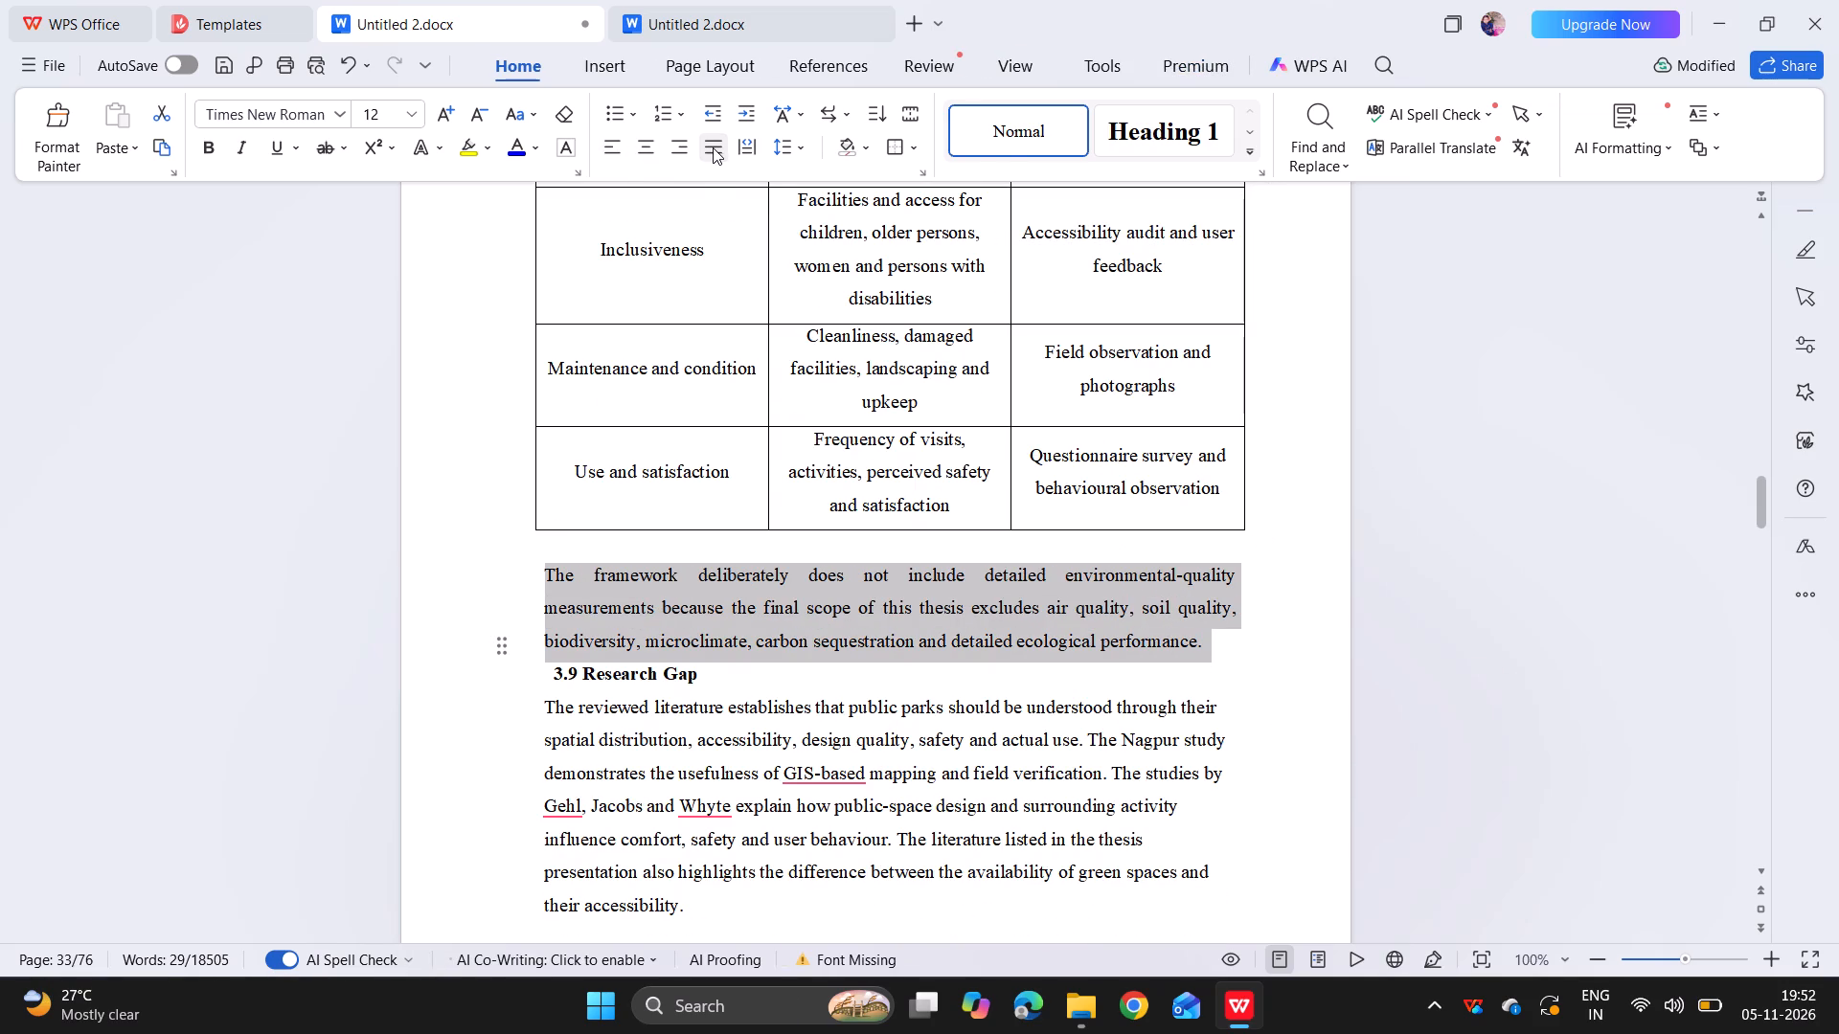
left_click(803, 146)
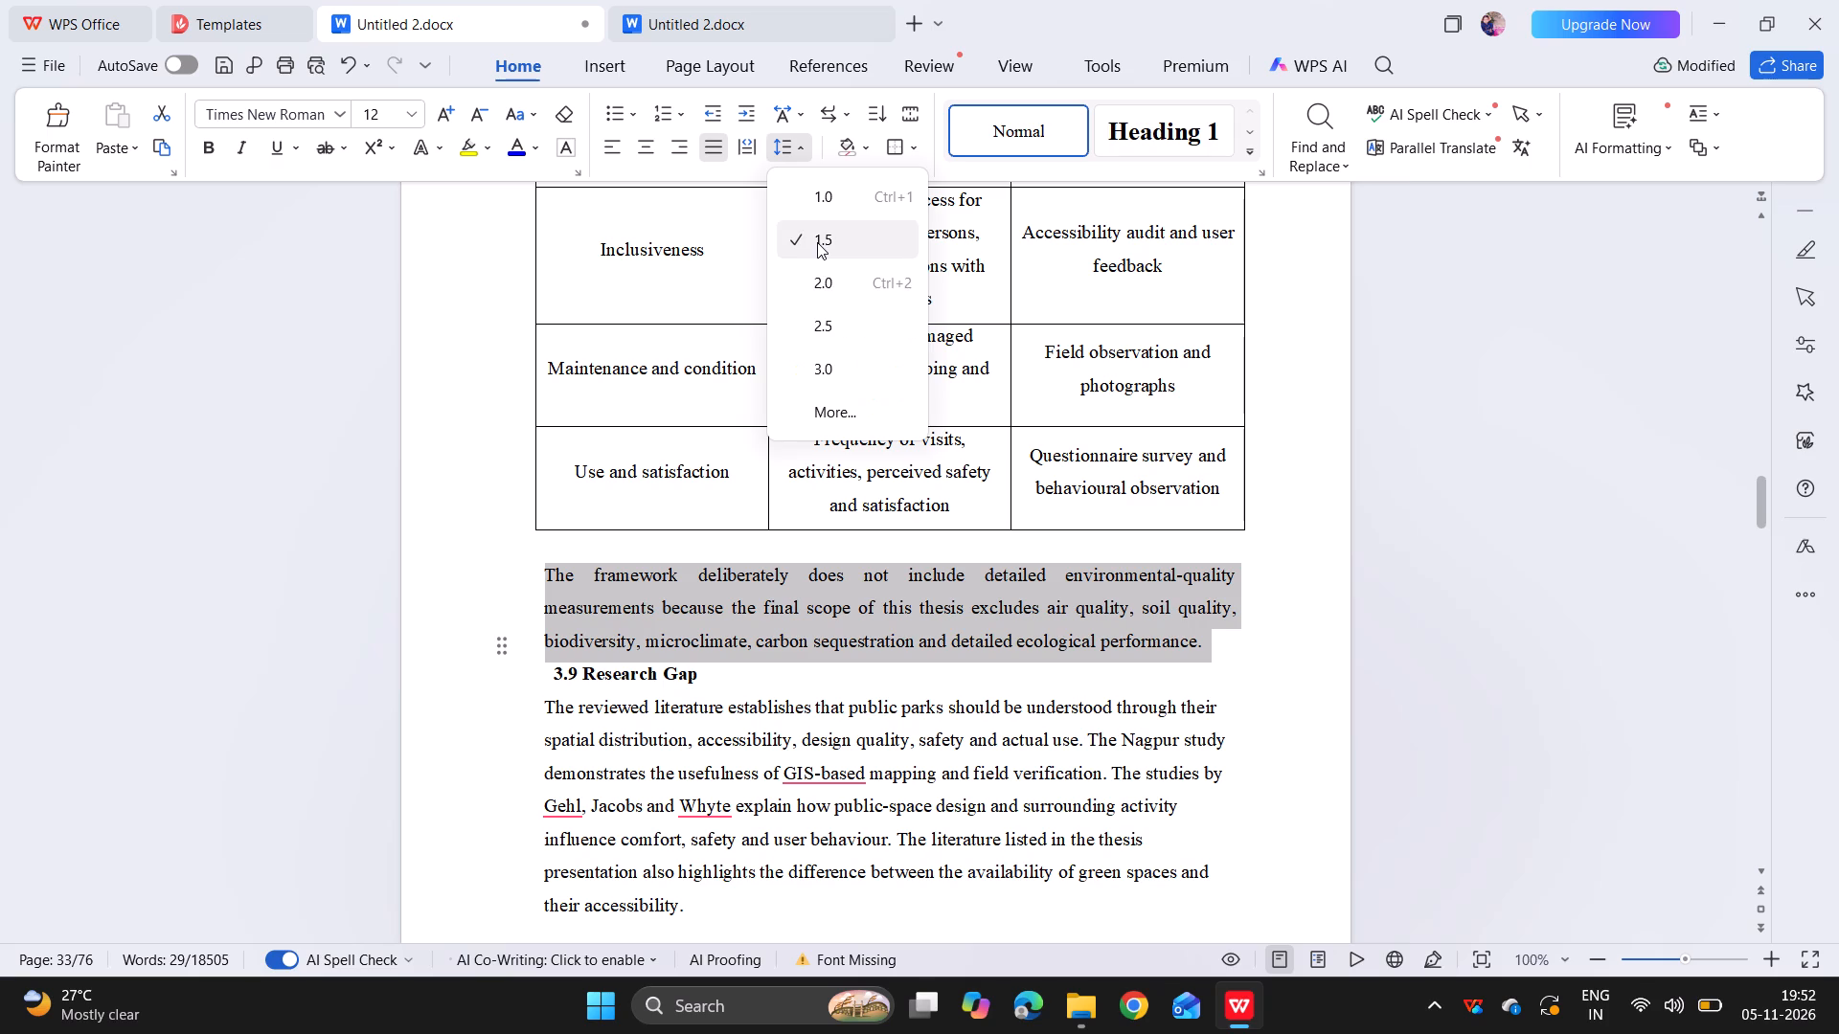
left_click(1250, 666)
Review the Chapter 3 text and tables from section 3.9 back to the chapter opening for alignment and spacing.
scroll(1250, 666, "down", 2)
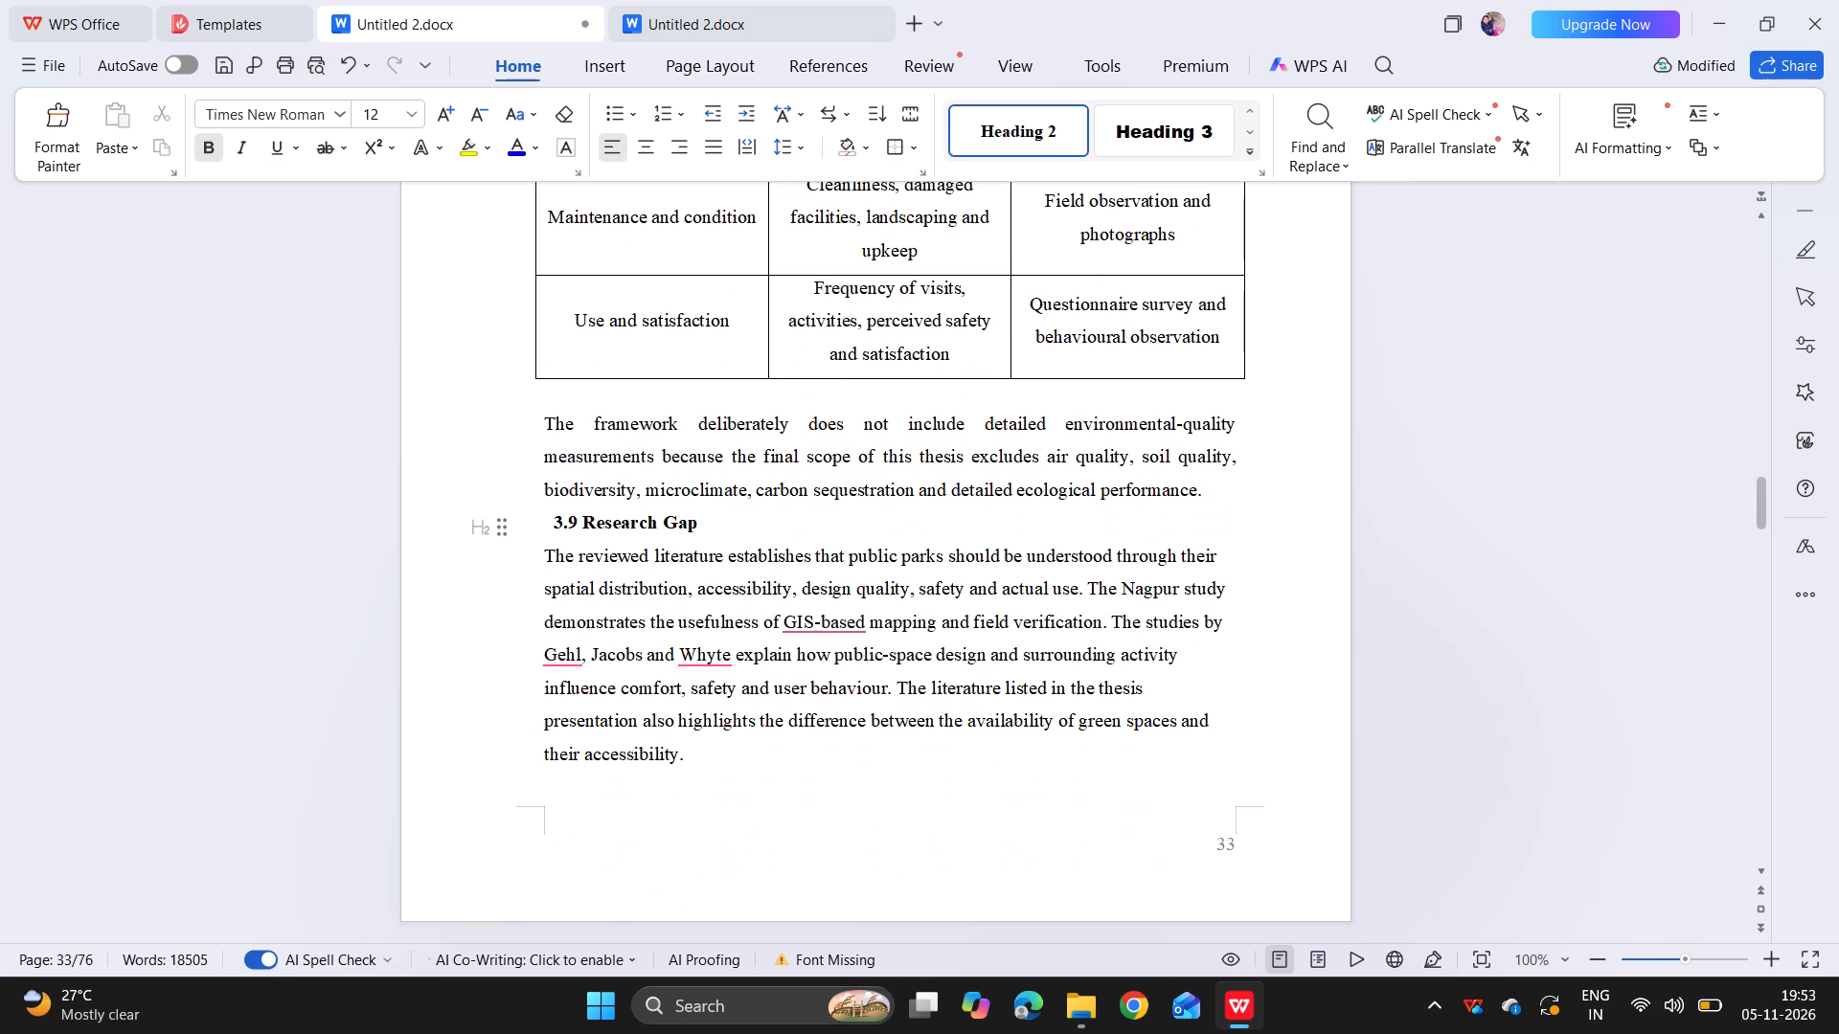
scroll(647, 608, "up", 14)
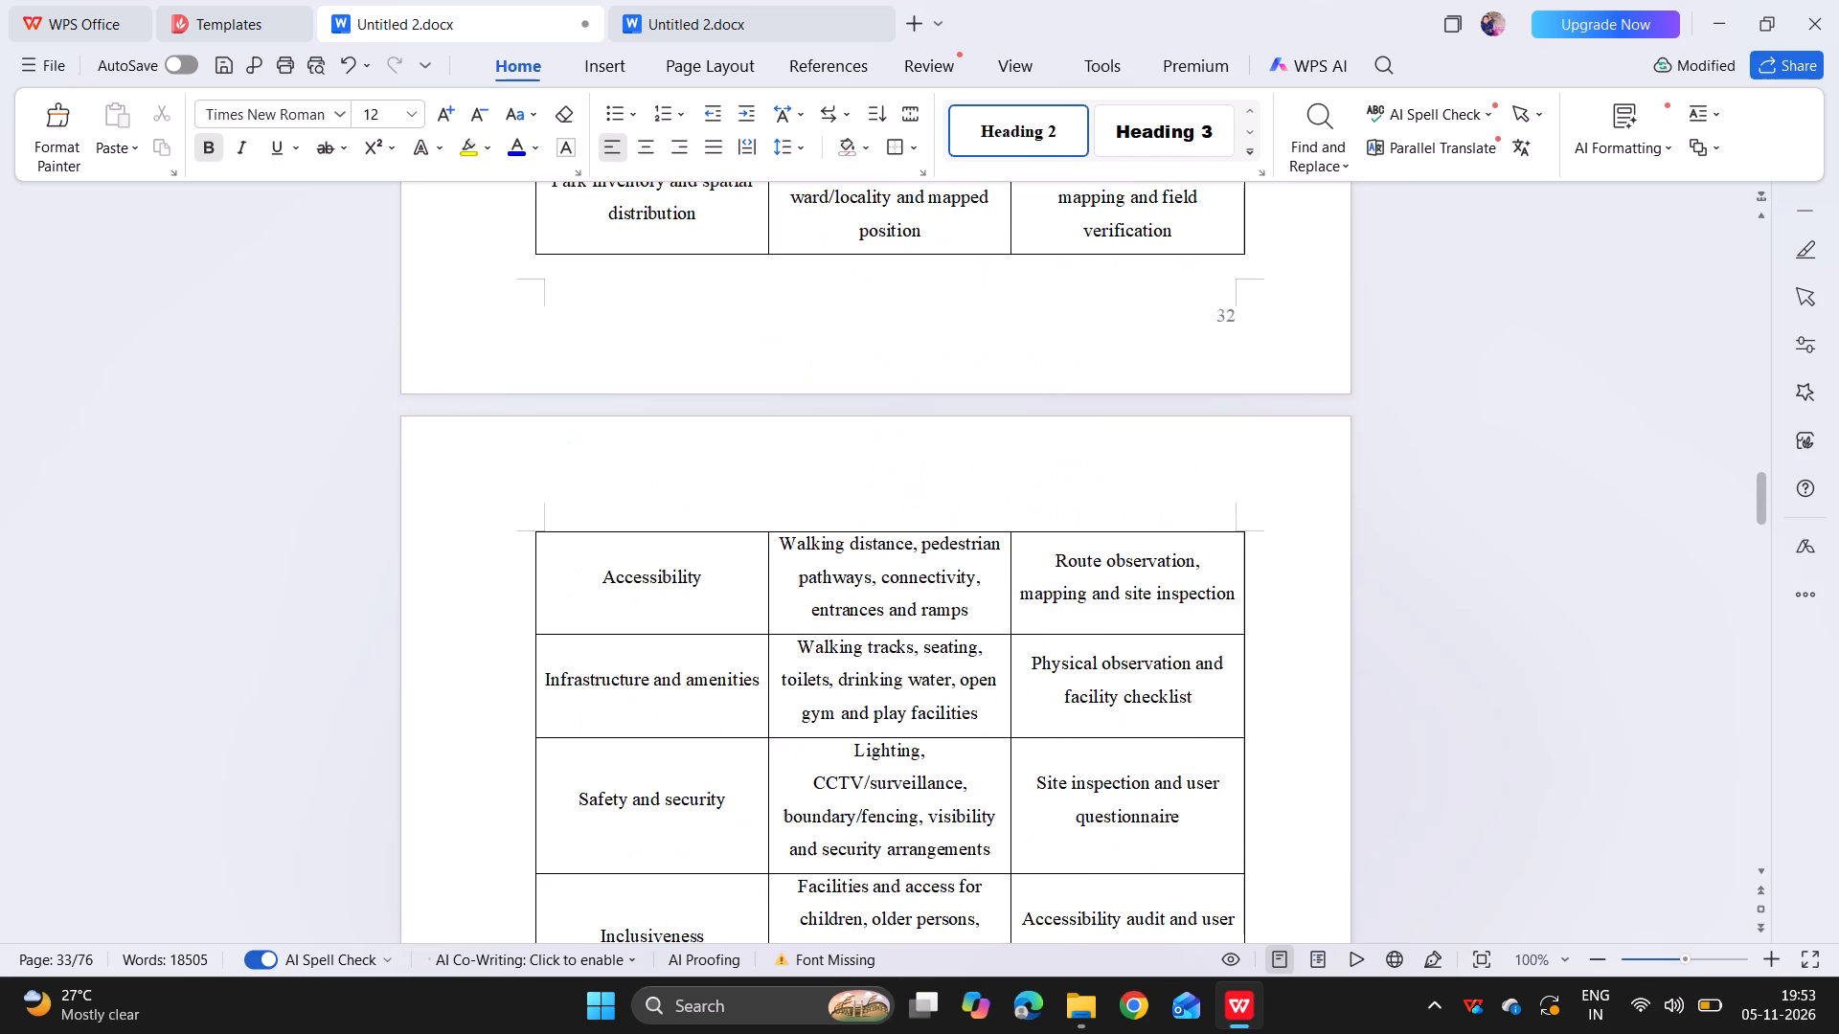
scroll(647, 609, "up", 14)
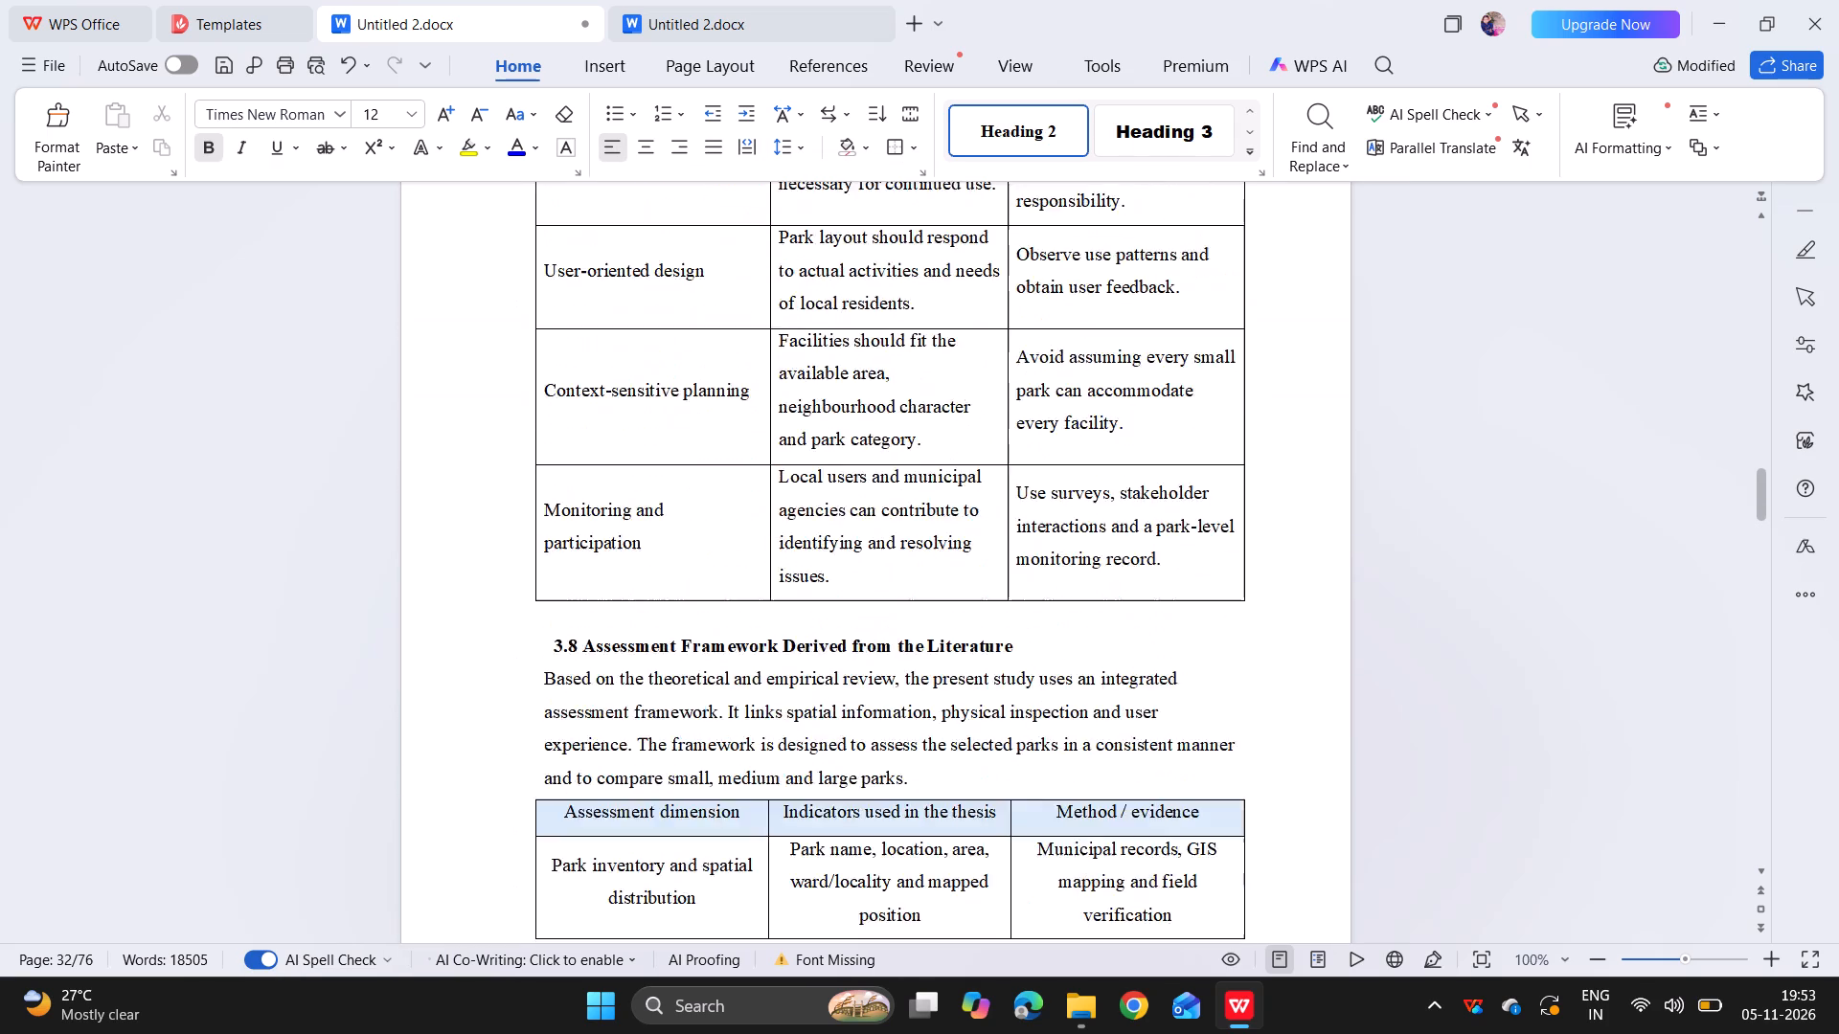
scroll(647, 609, "up", 20)
scroll(647, 609, "up", 15)
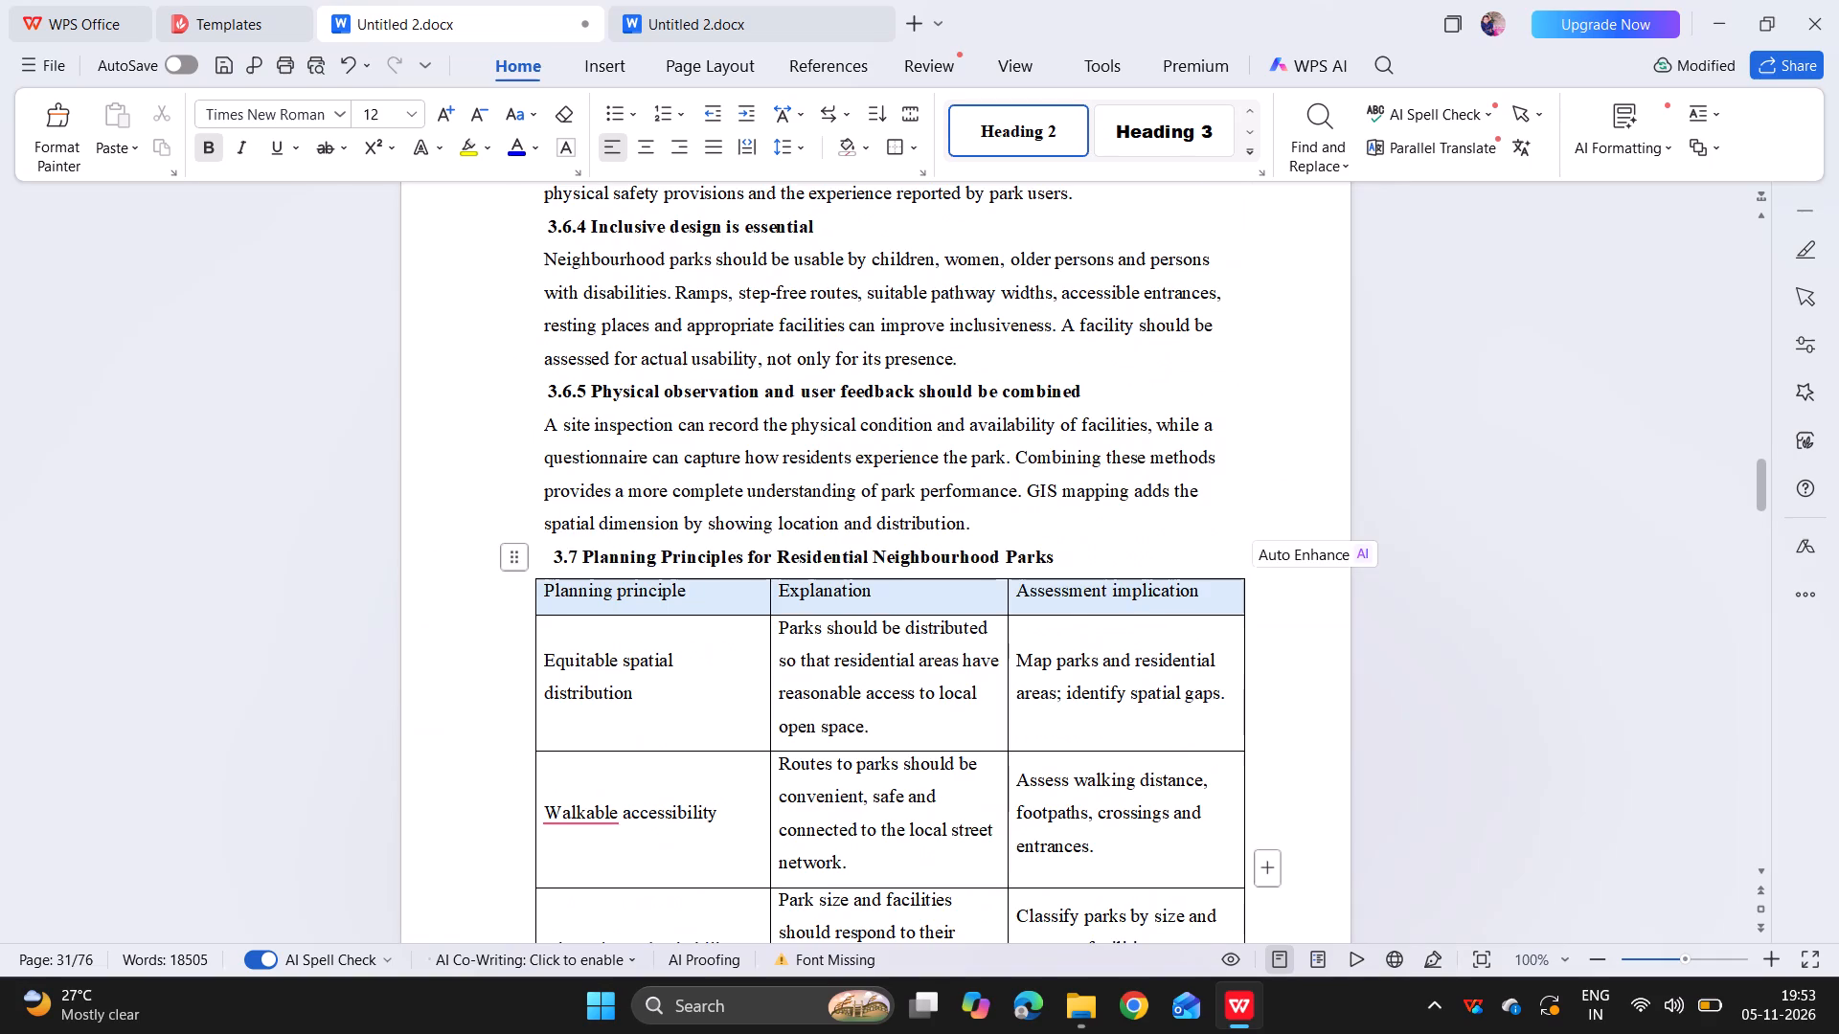
scroll(612, 630, "up", 3)
scroll(570, 461, "up", 9)
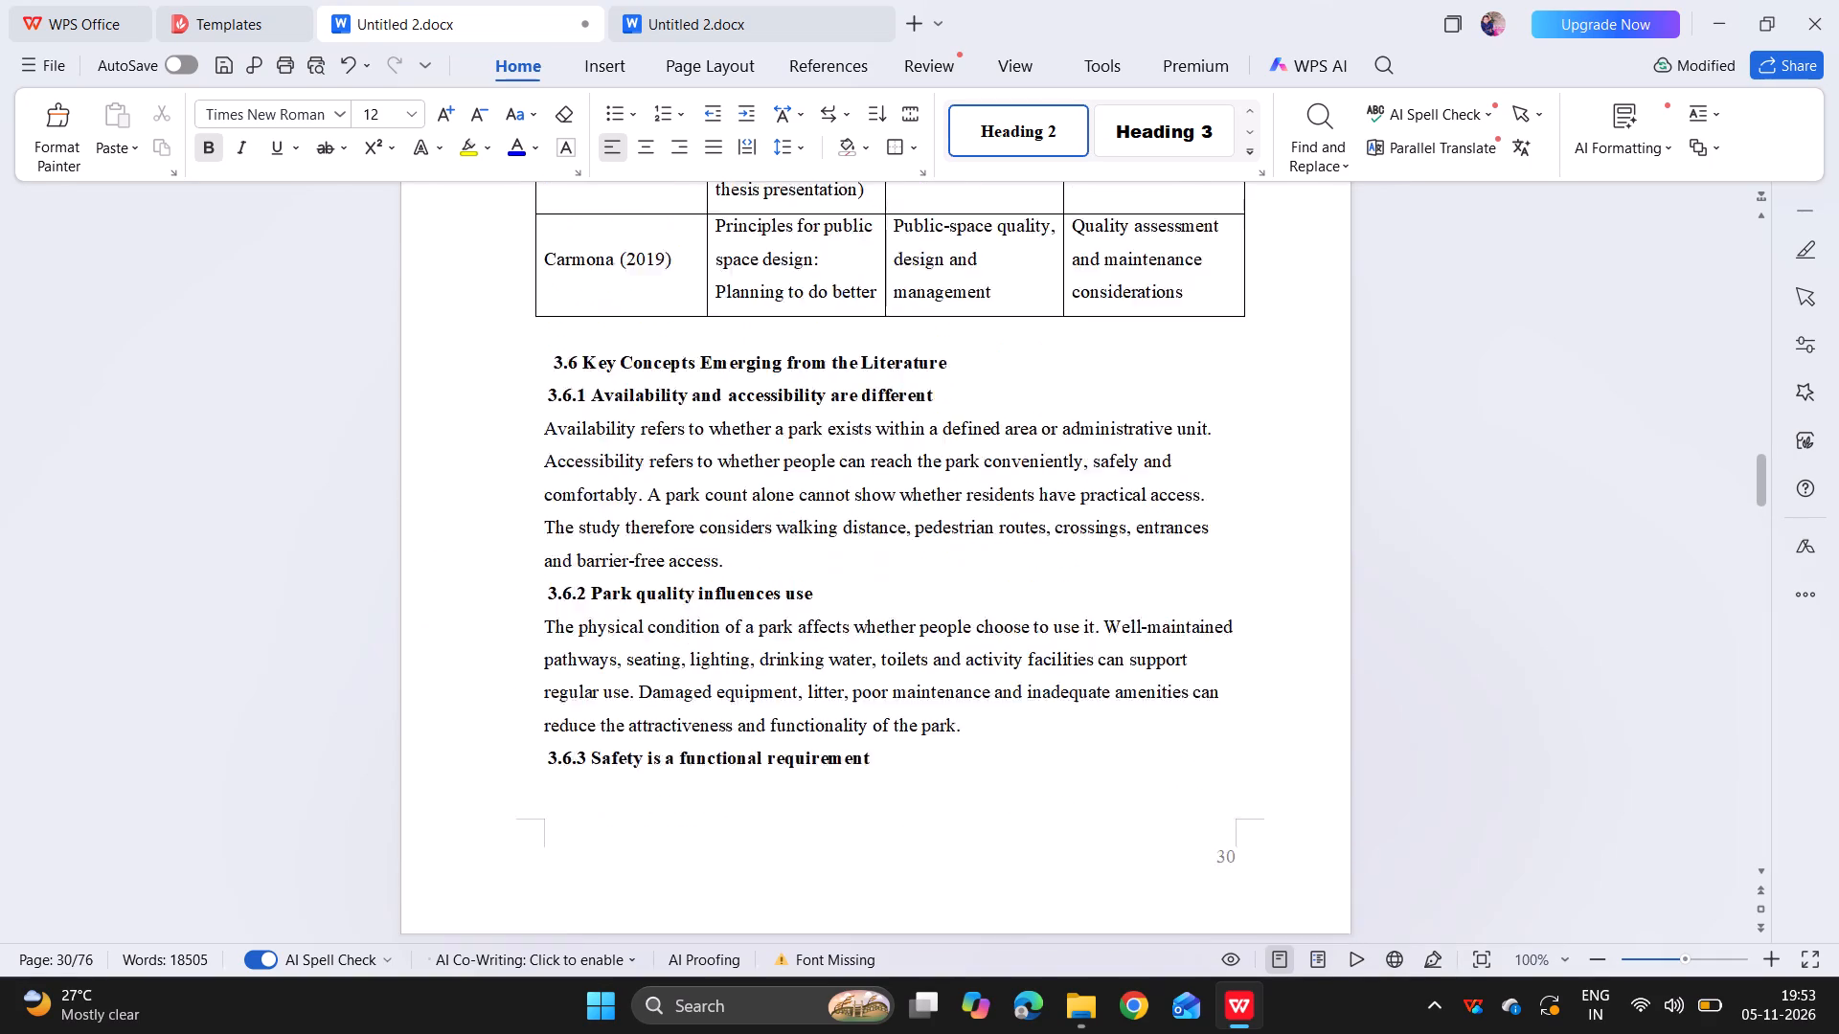
scroll(570, 461, "up", 9)
scroll(570, 461, "up", 14)
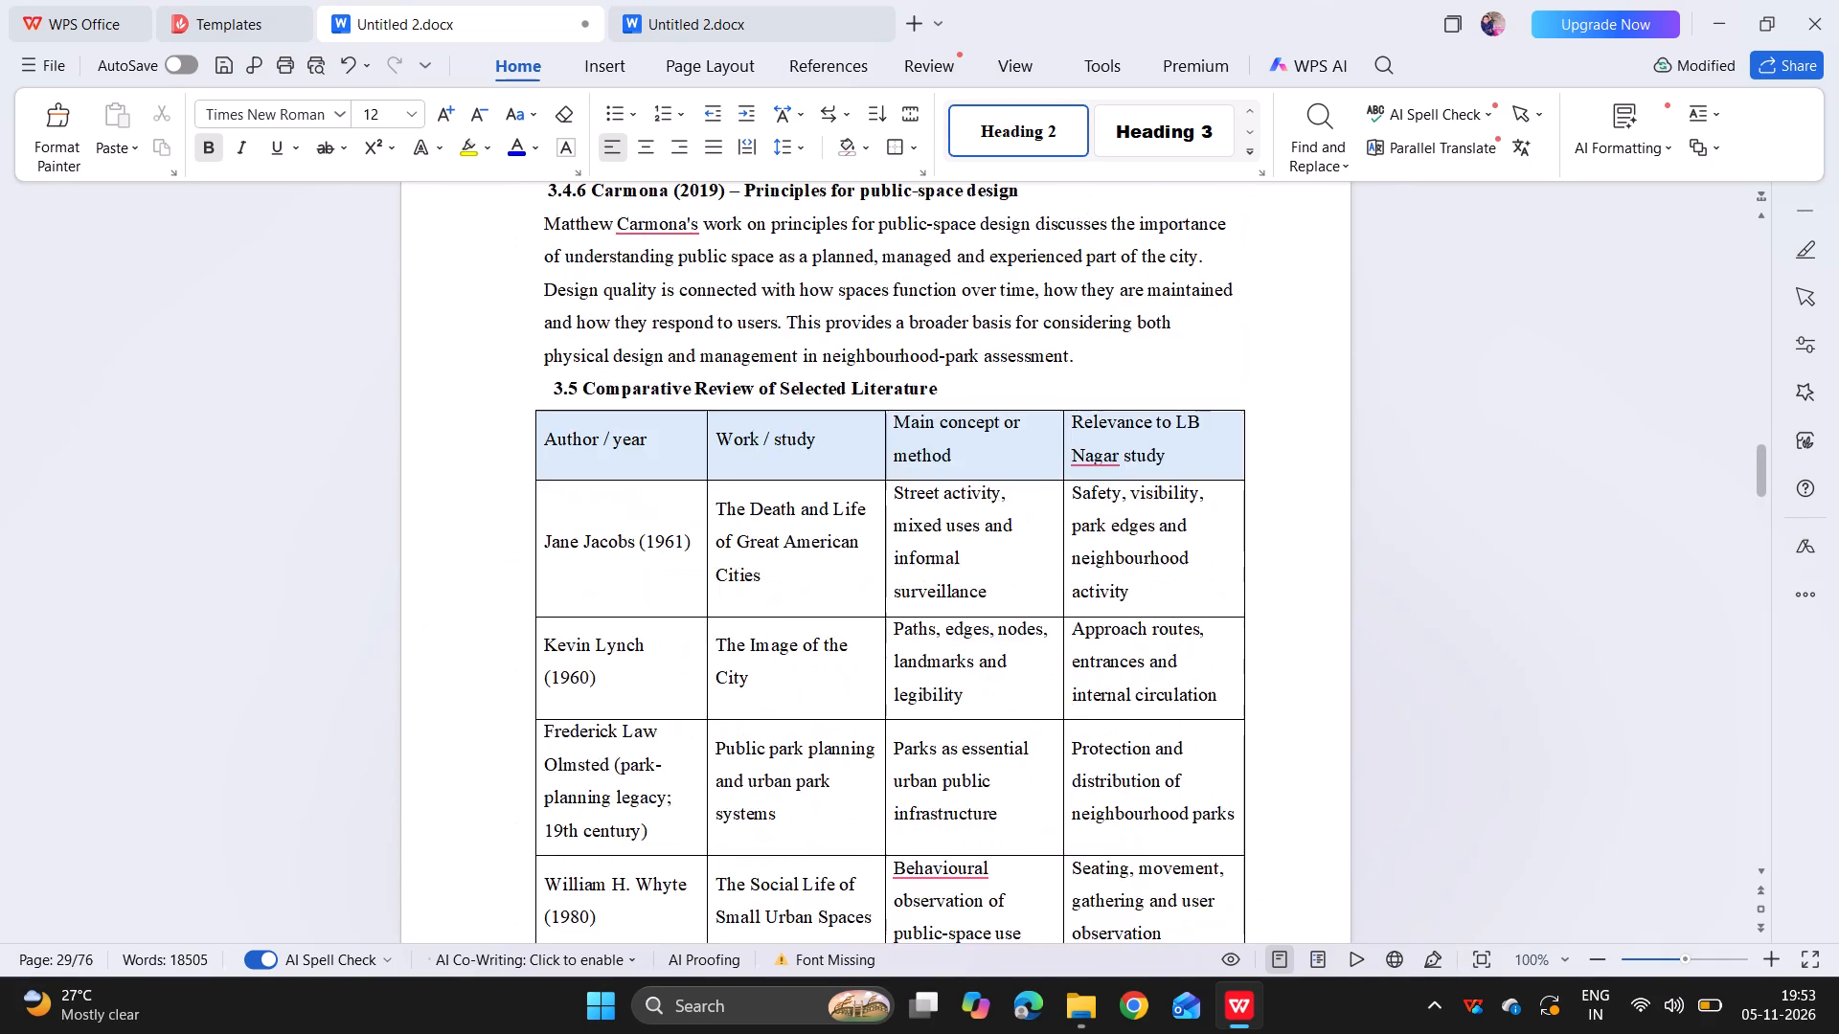
scroll(570, 461, "up", 20)
scroll(570, 461, "up", 10)
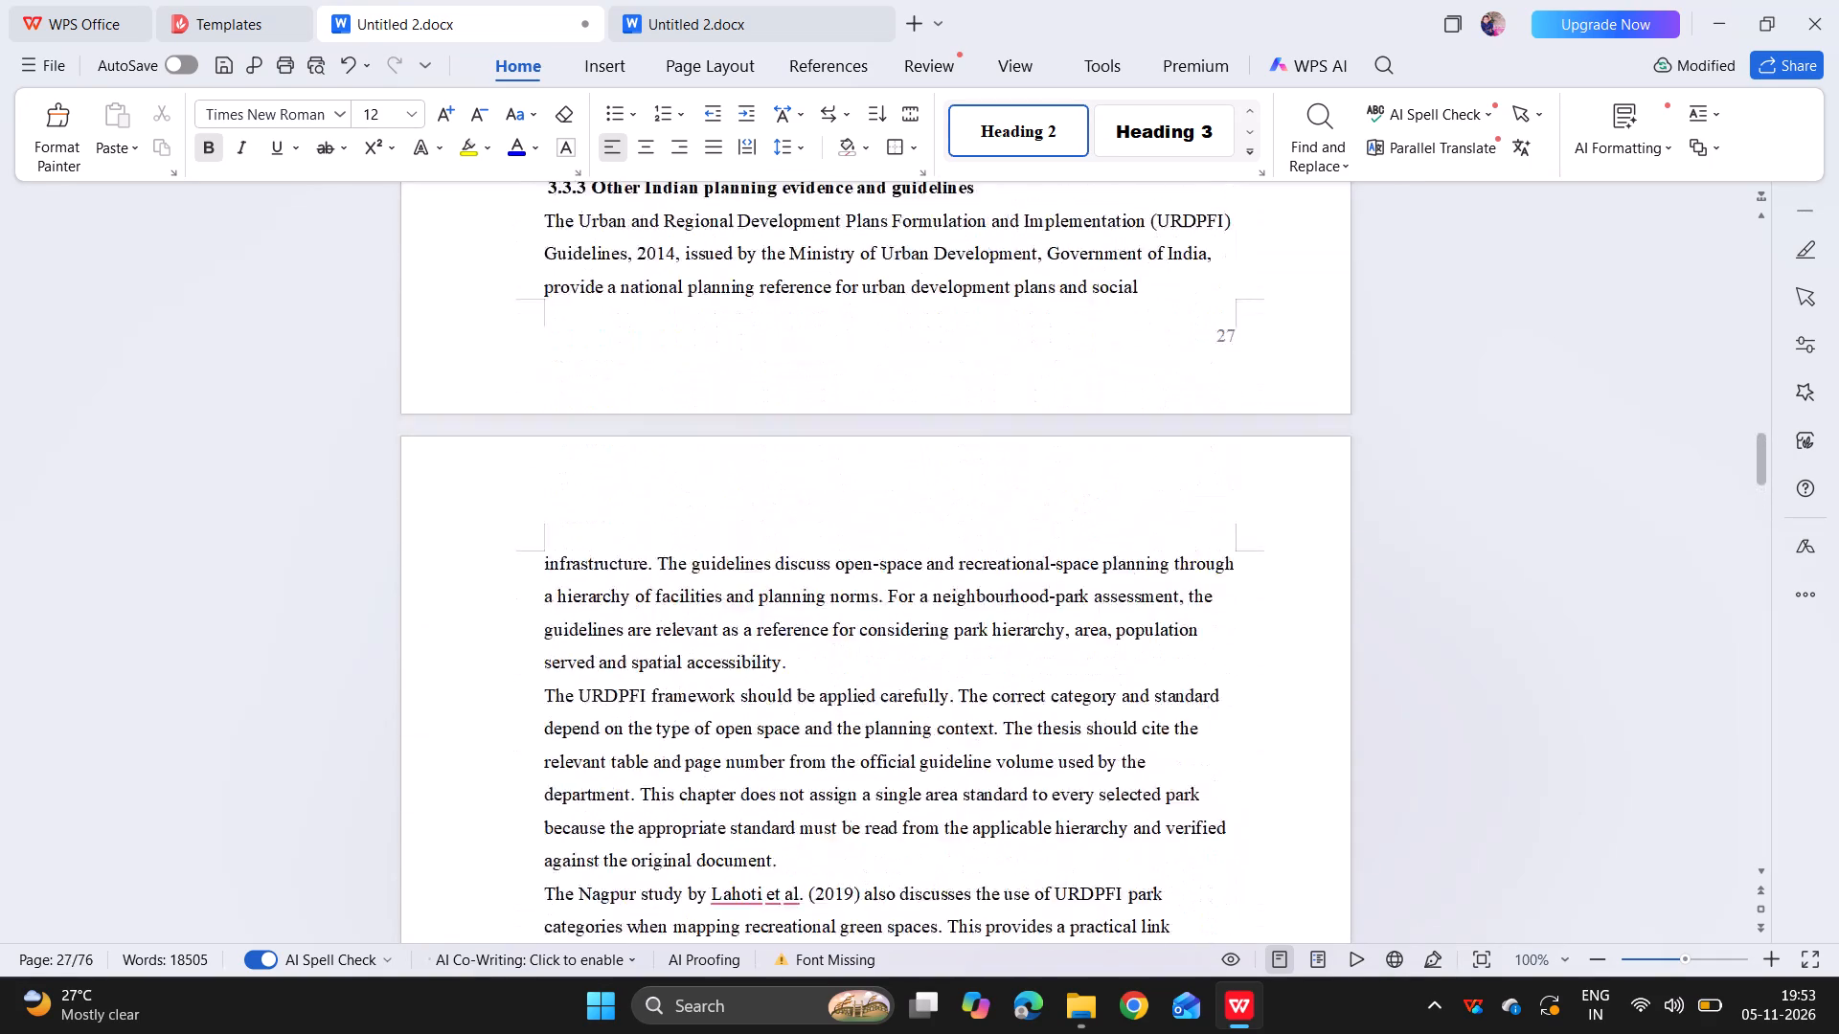
scroll(570, 461, "up", 20)
scroll(570, 461, "up", 6)
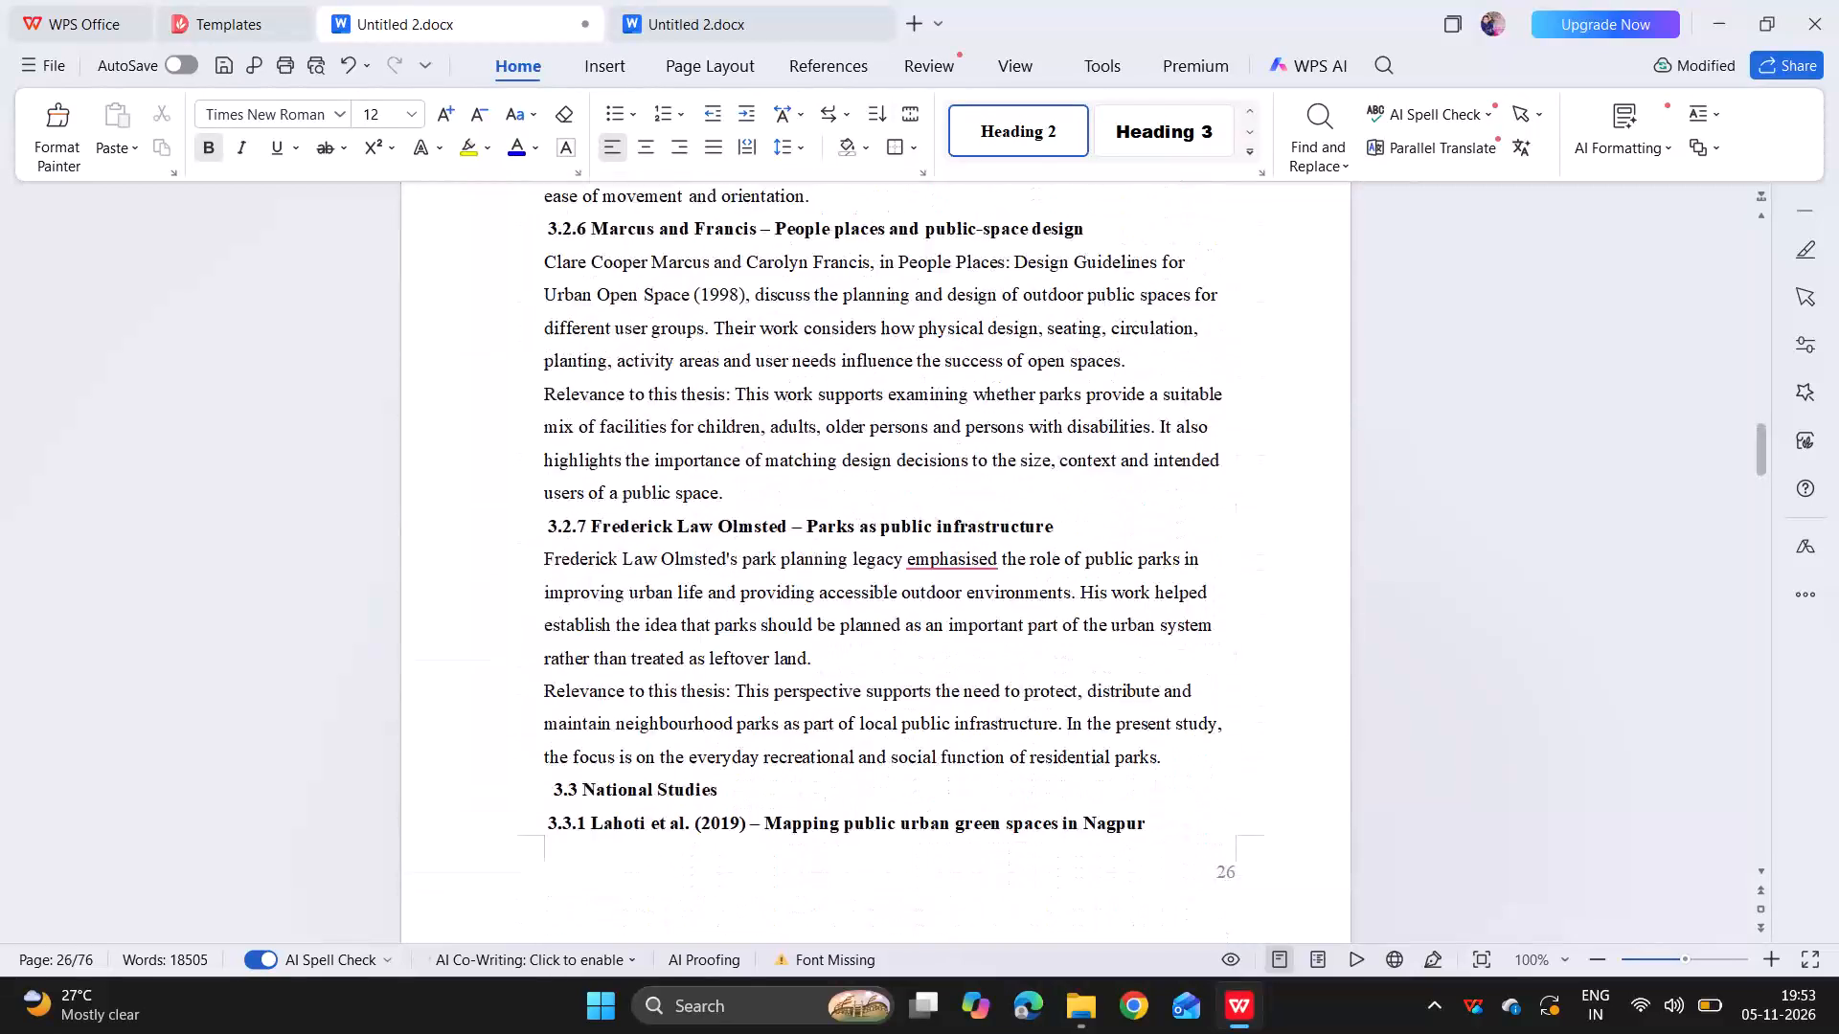
scroll(570, 461, "up", 20)
scroll(570, 461, "up", 5)
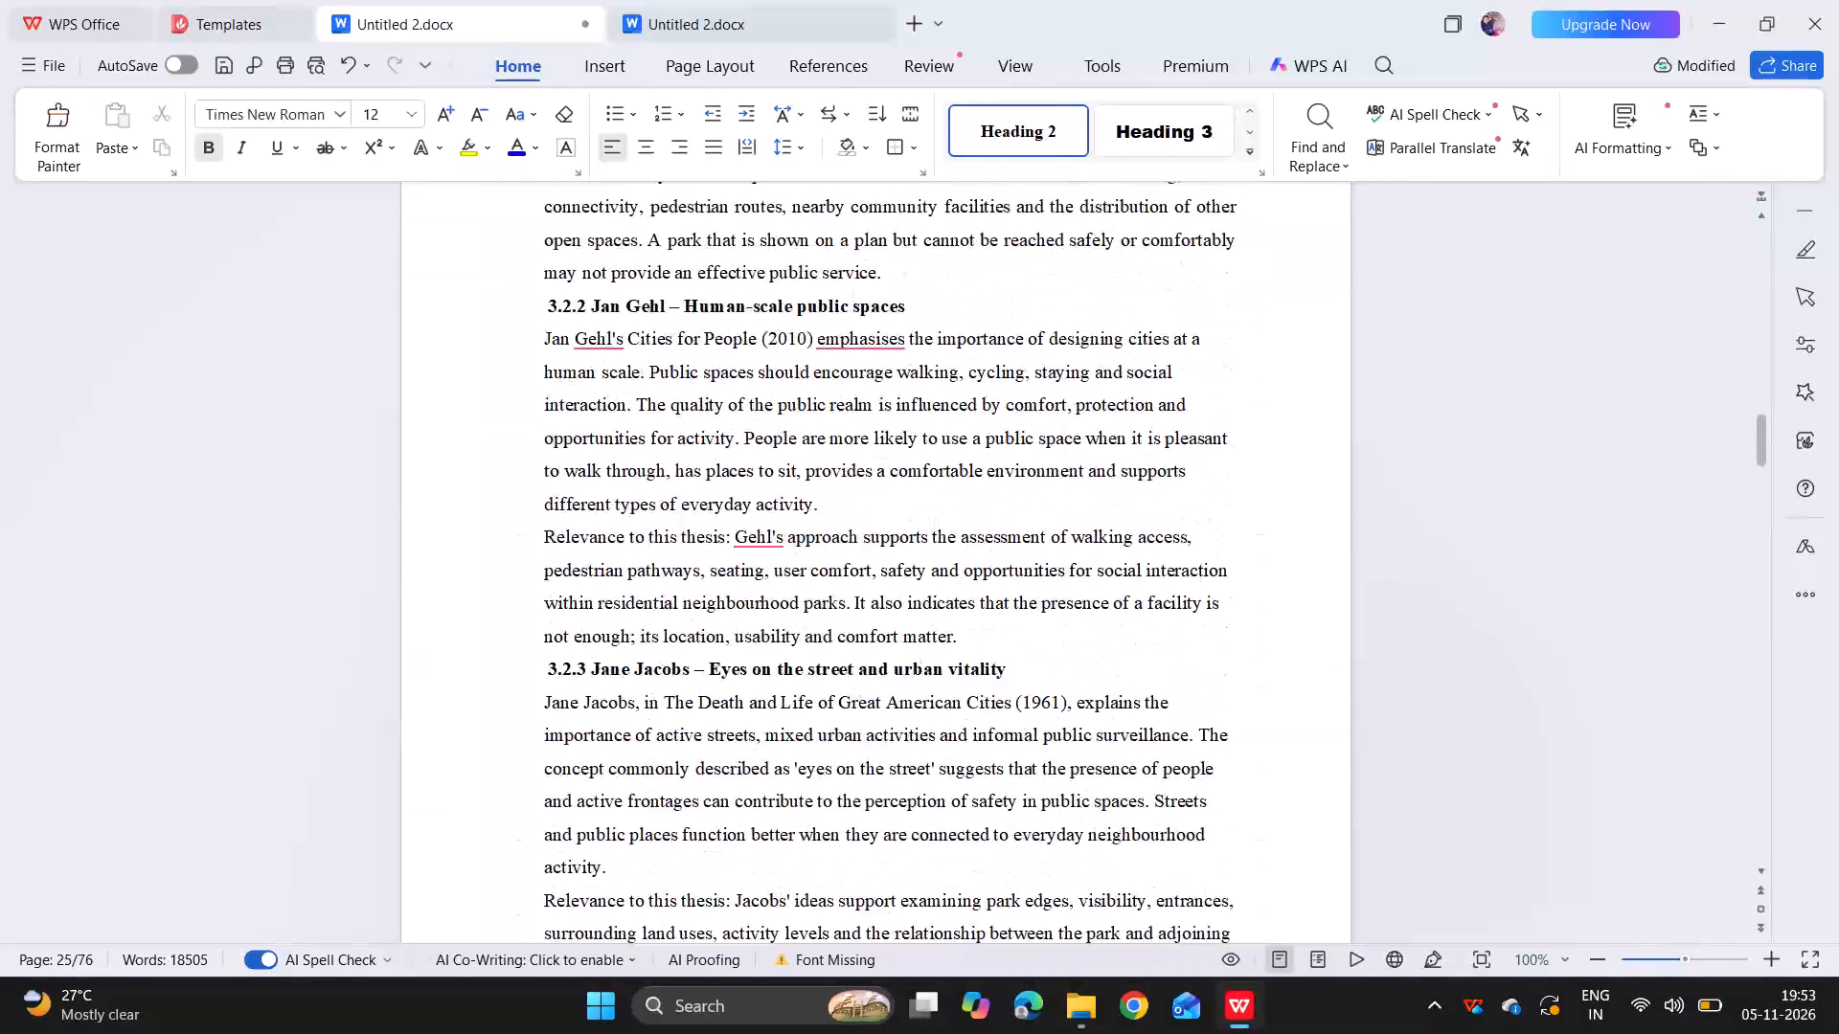
scroll(570, 461, "up", 20)
scroll(570, 461, "up", 2)
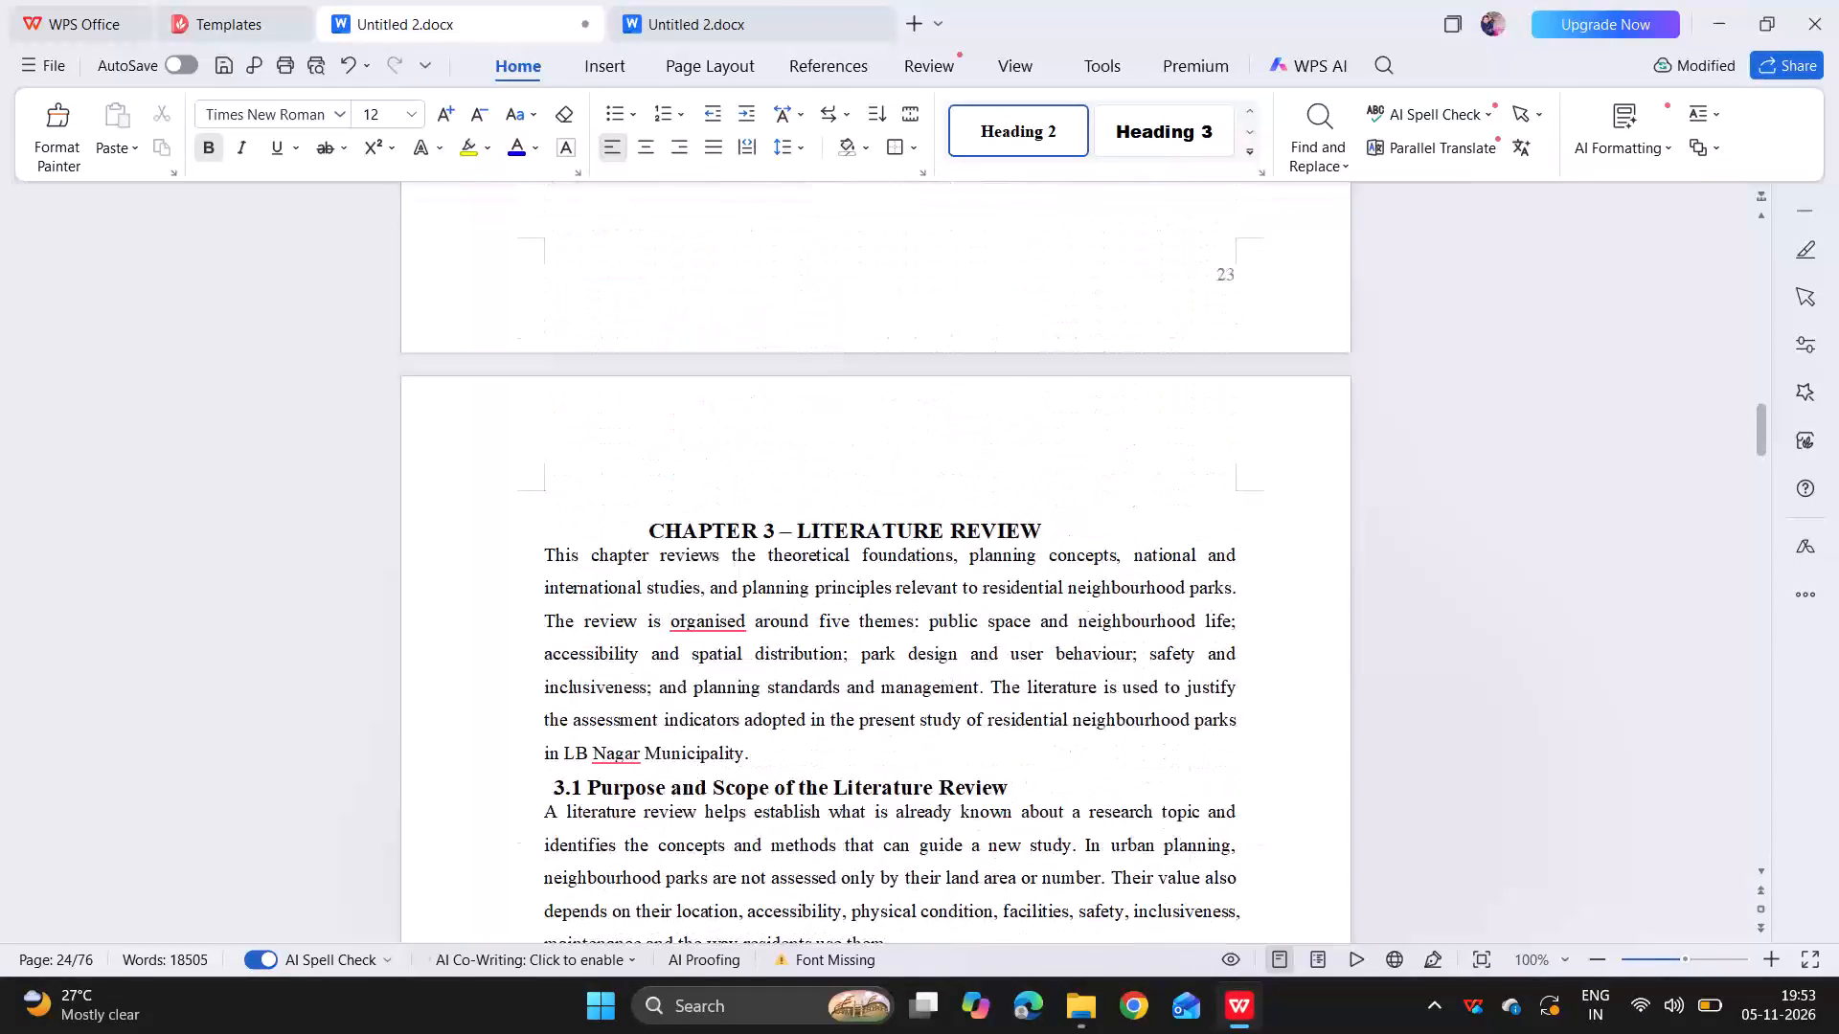
Format Chapter 3 from its opening paragraph through section 3.4.6 as Times New Roman, size 12, justified, with 1.5 line spacing.
scroll(570, 461, "down", 2)
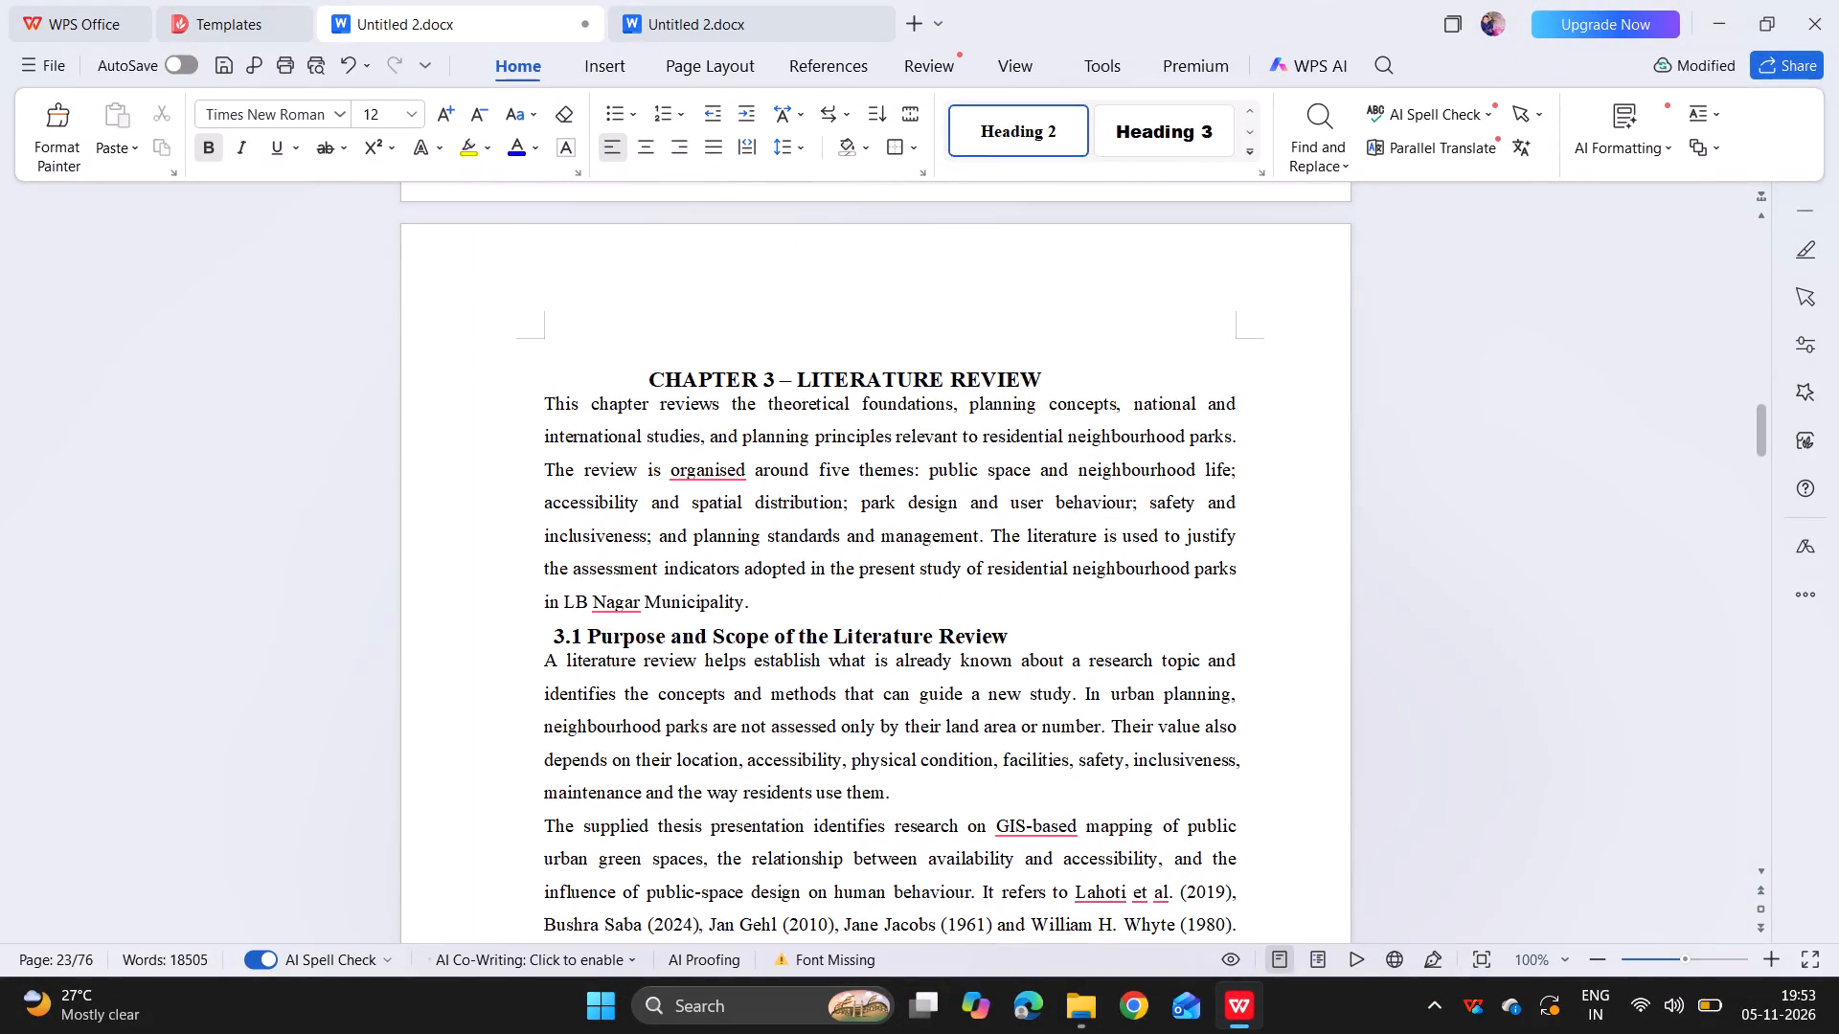
left_click_drag(546, 401, 891, 706)
scroll(874, 628, "down", 5)
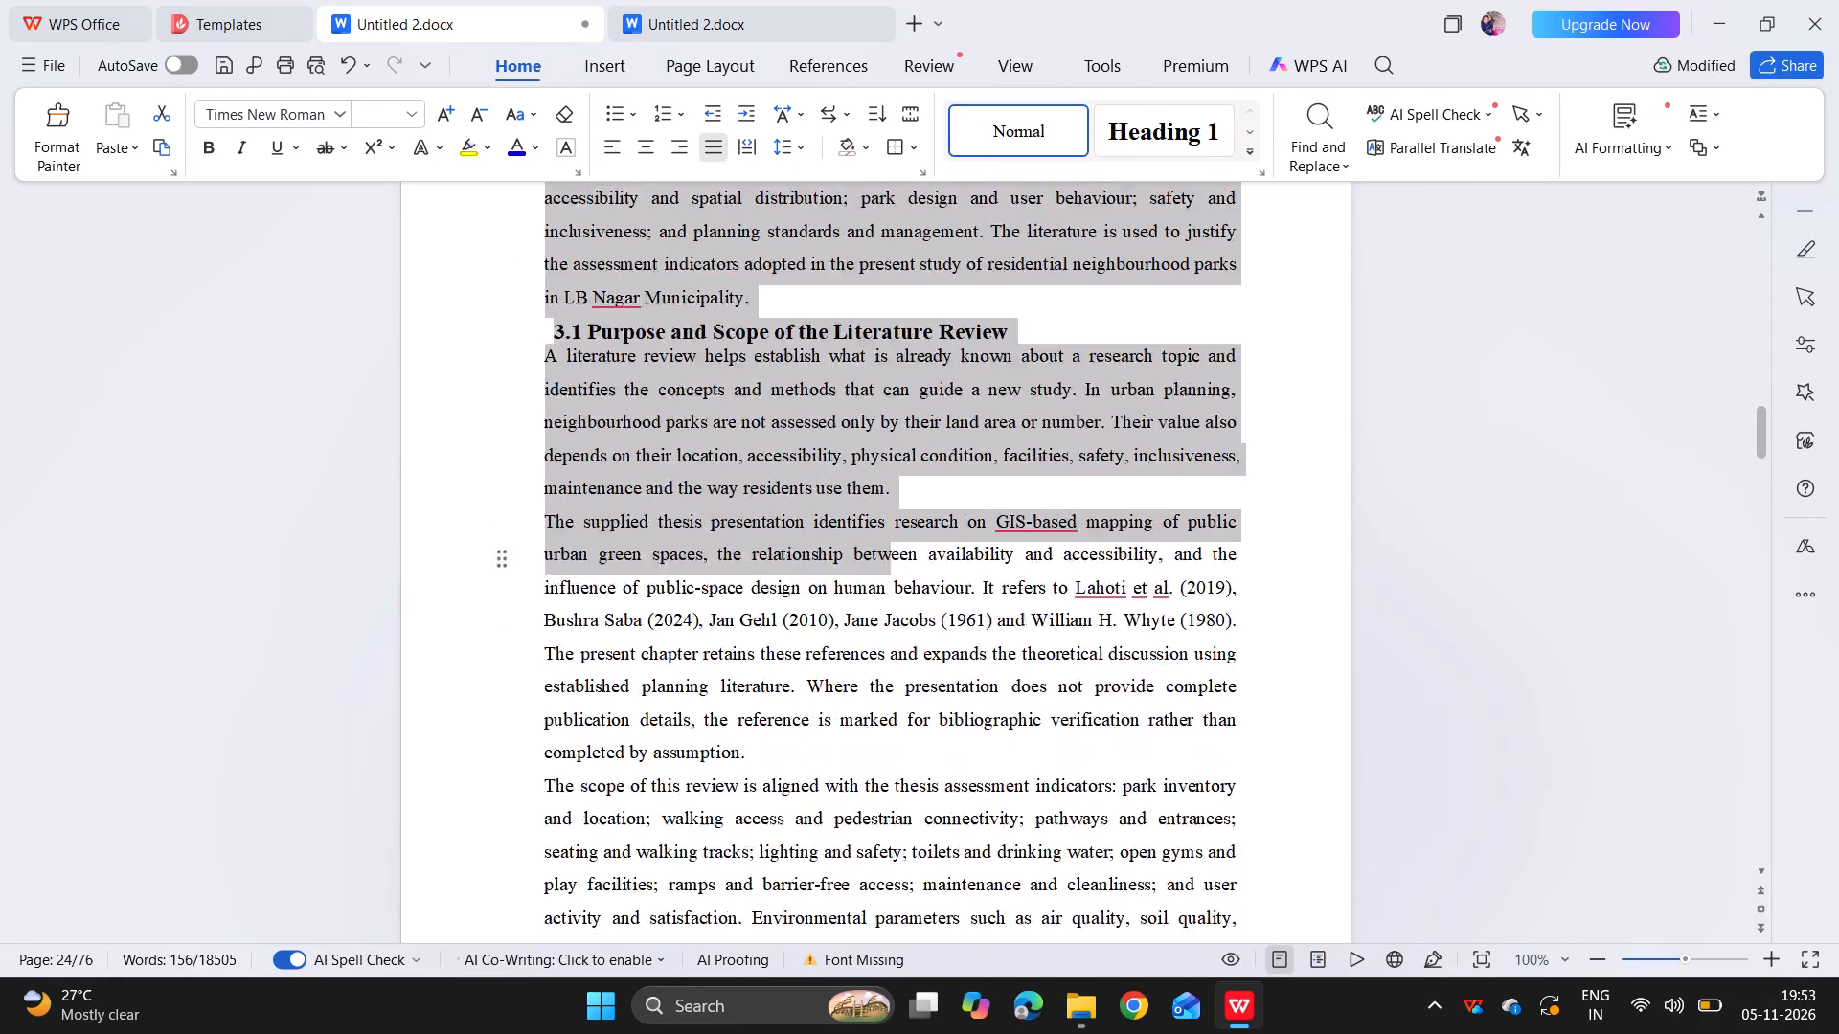
scroll(891, 706, "down", 1)
left_click_drag(891, 706, 893, 738)
scroll(893, 712, "down", 20)
scroll(893, 738, "down", 20)
scroll(893, 738, "down", 14)
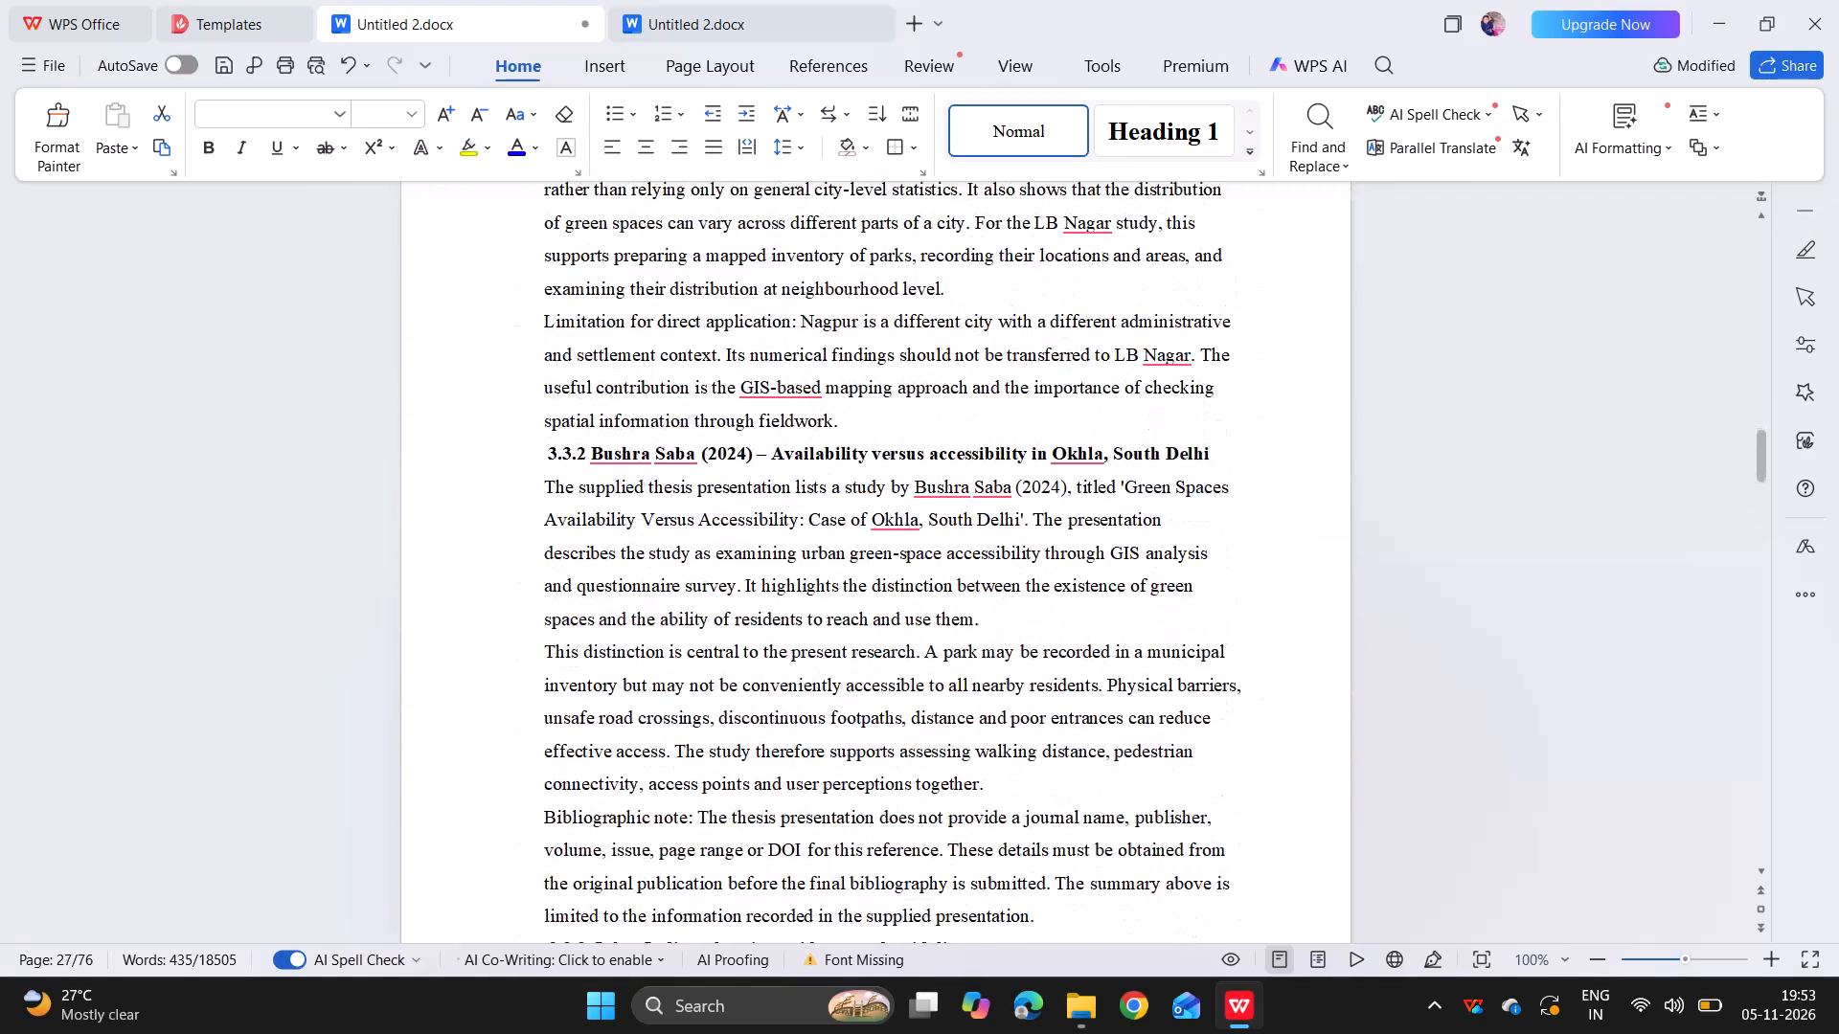
left_click_drag(893, 738, 893, 739)
scroll(893, 738, "down", 14)
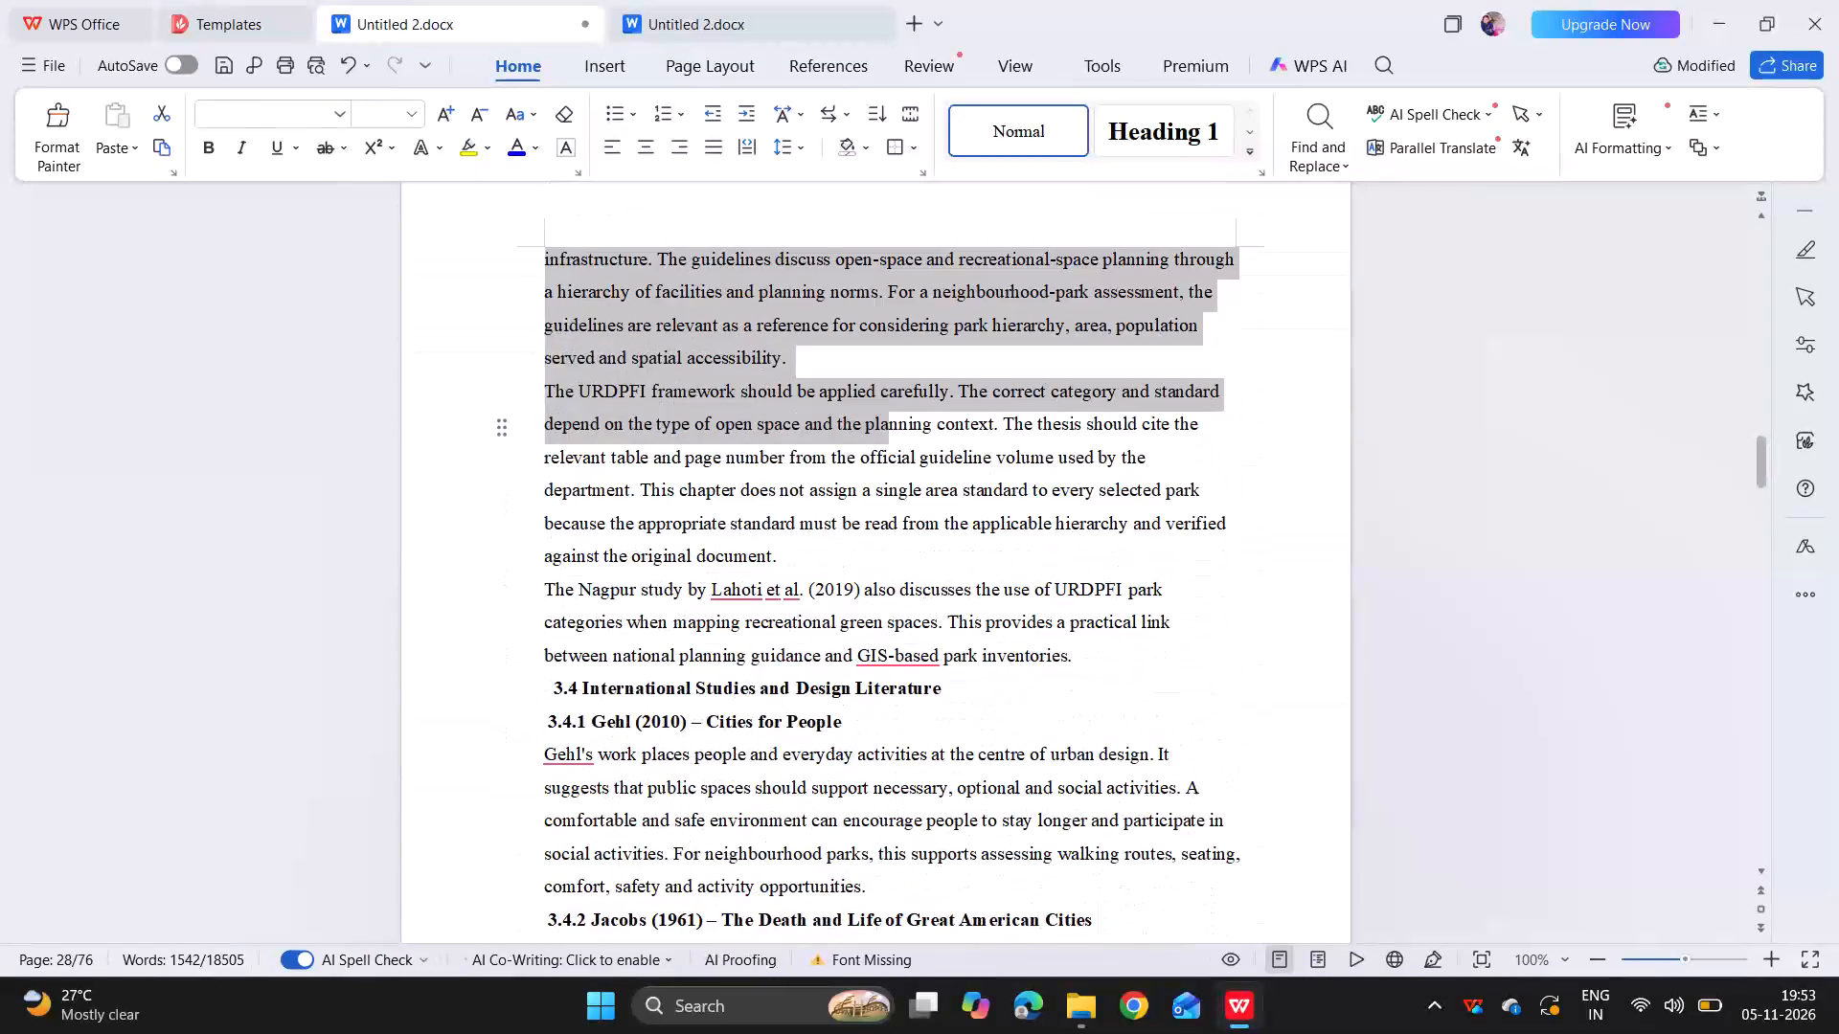
left_click_drag(893, 739, 893, 740)
scroll(893, 739, "down", 14)
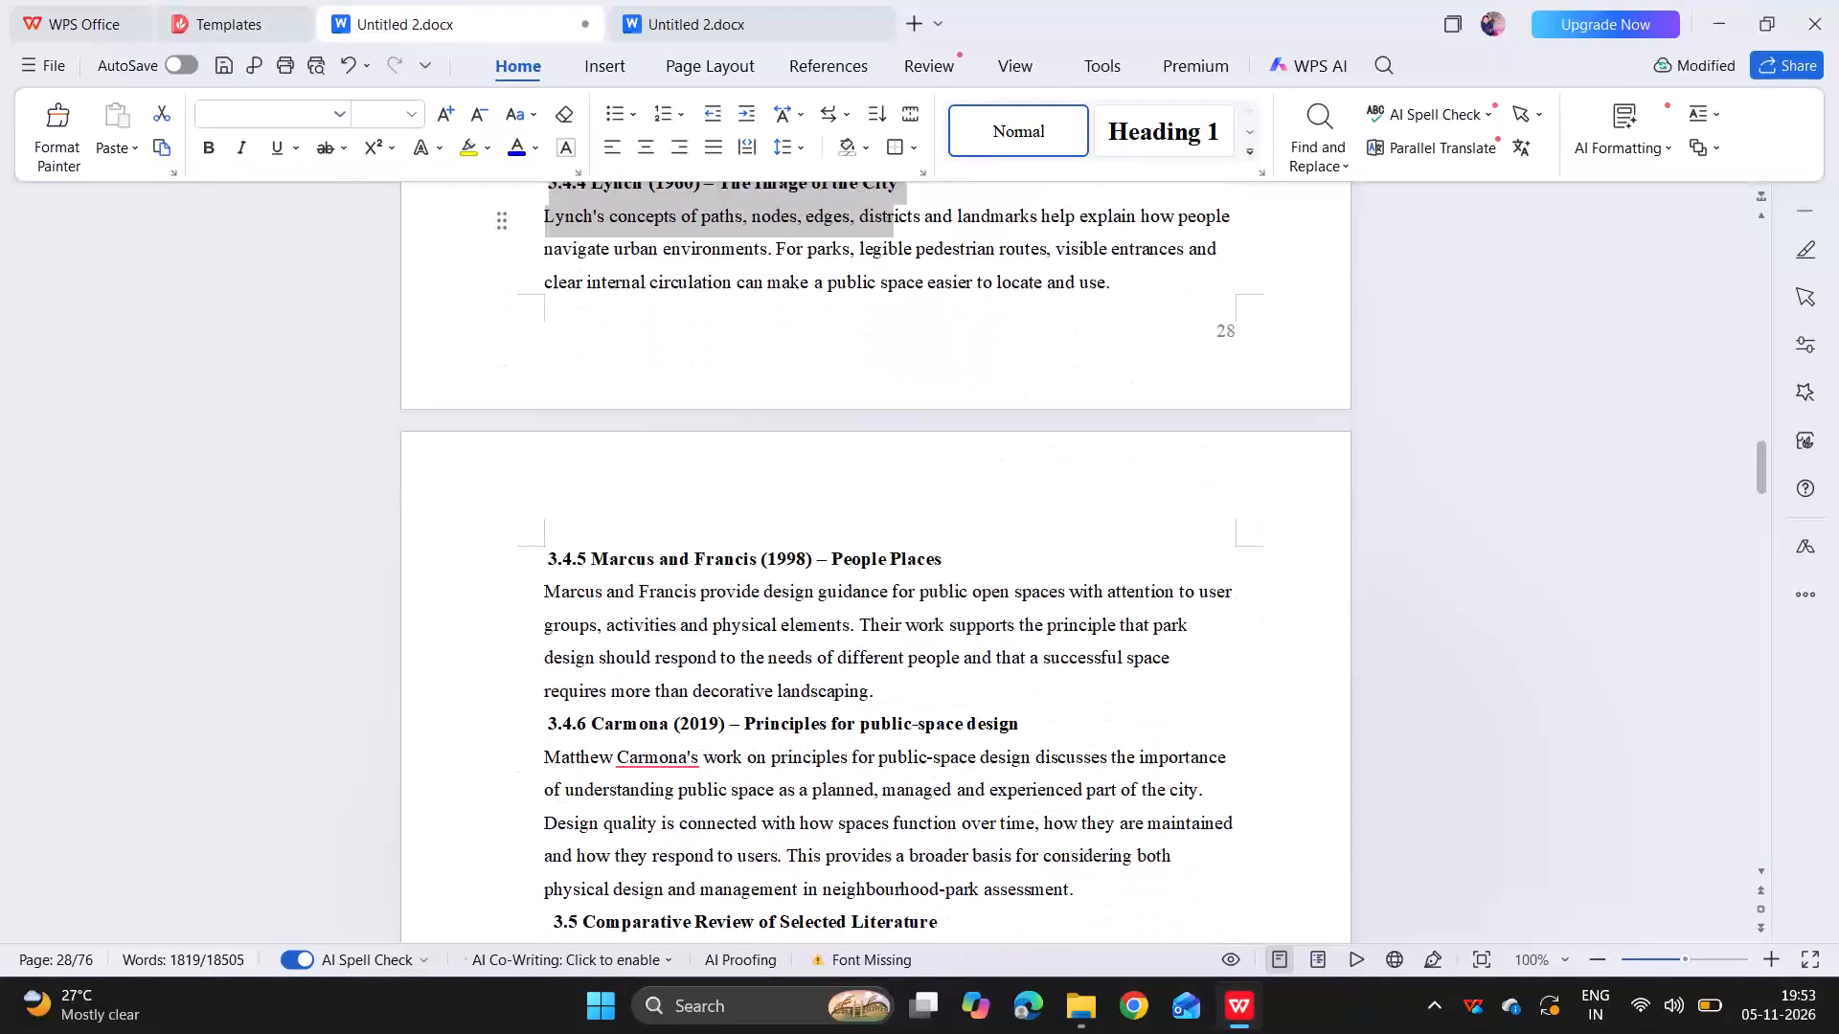
left_click_drag(893, 740, 1101, 637)
scroll(893, 740, "down", 2)
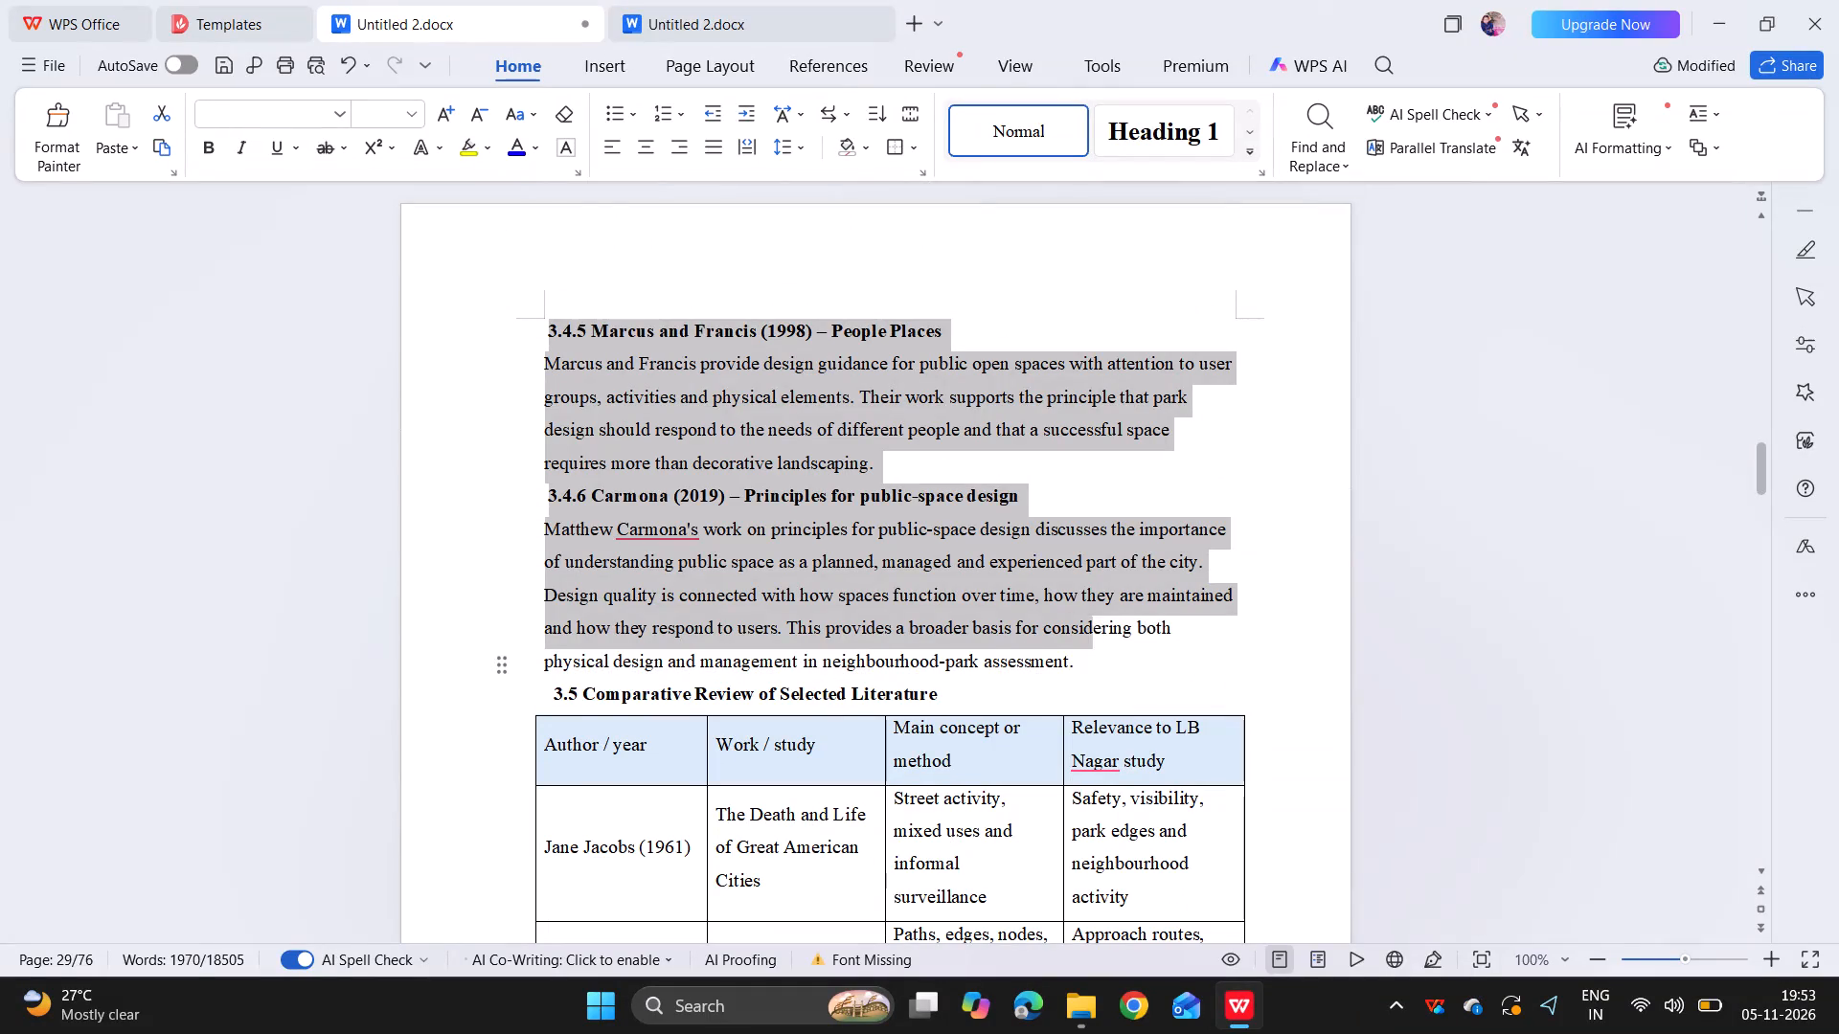
left_click_drag(1101, 637, 1104, 655)
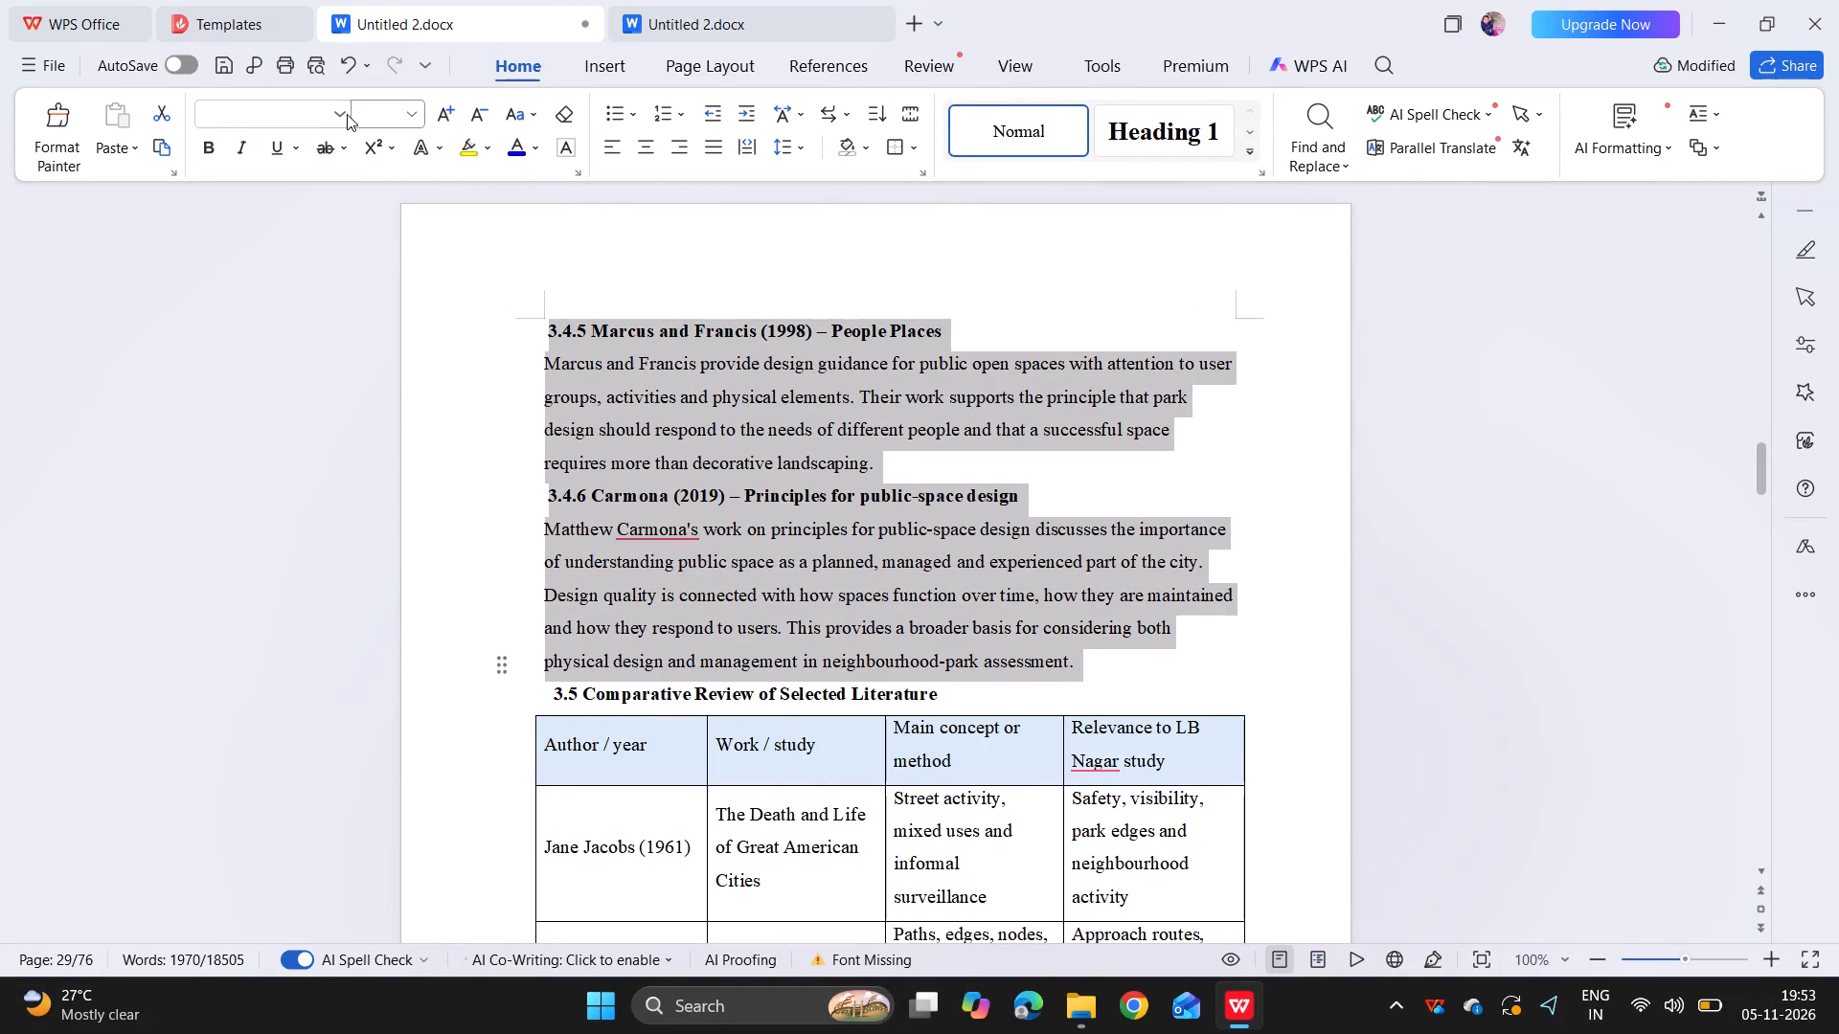
left_click(337, 113)
left_click(286, 339)
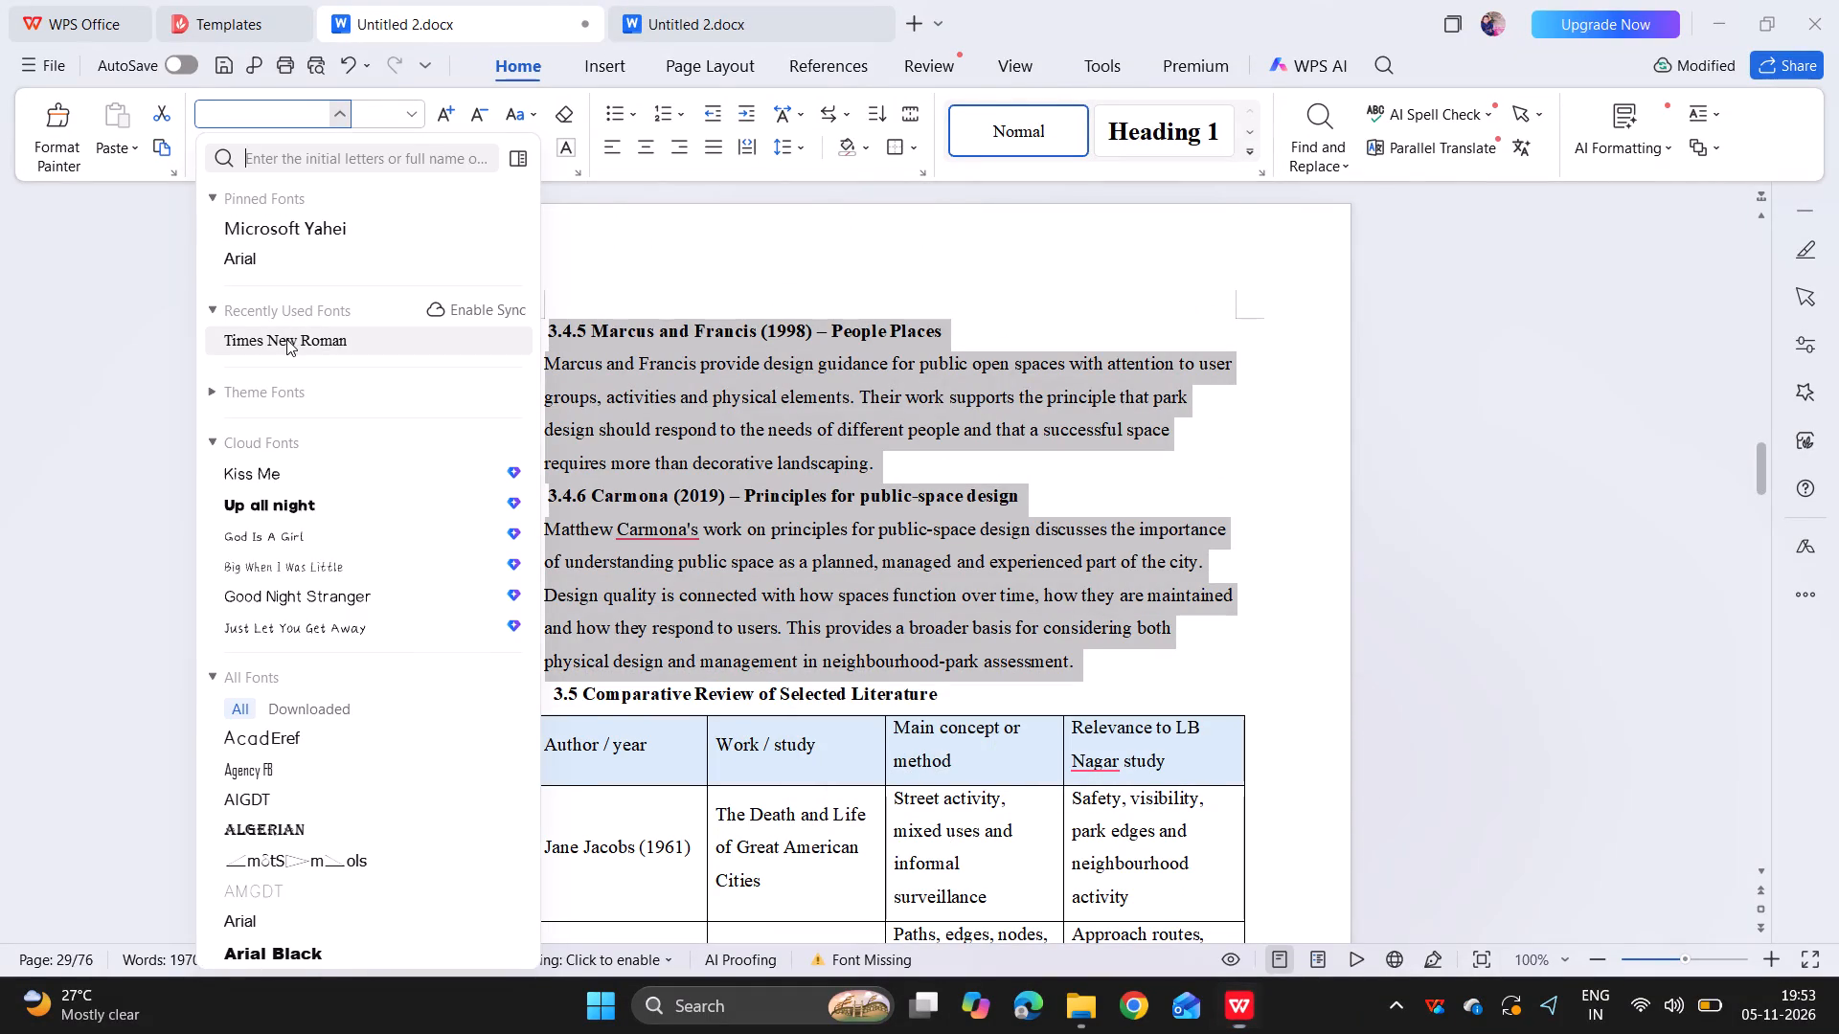
left_click(415, 109)
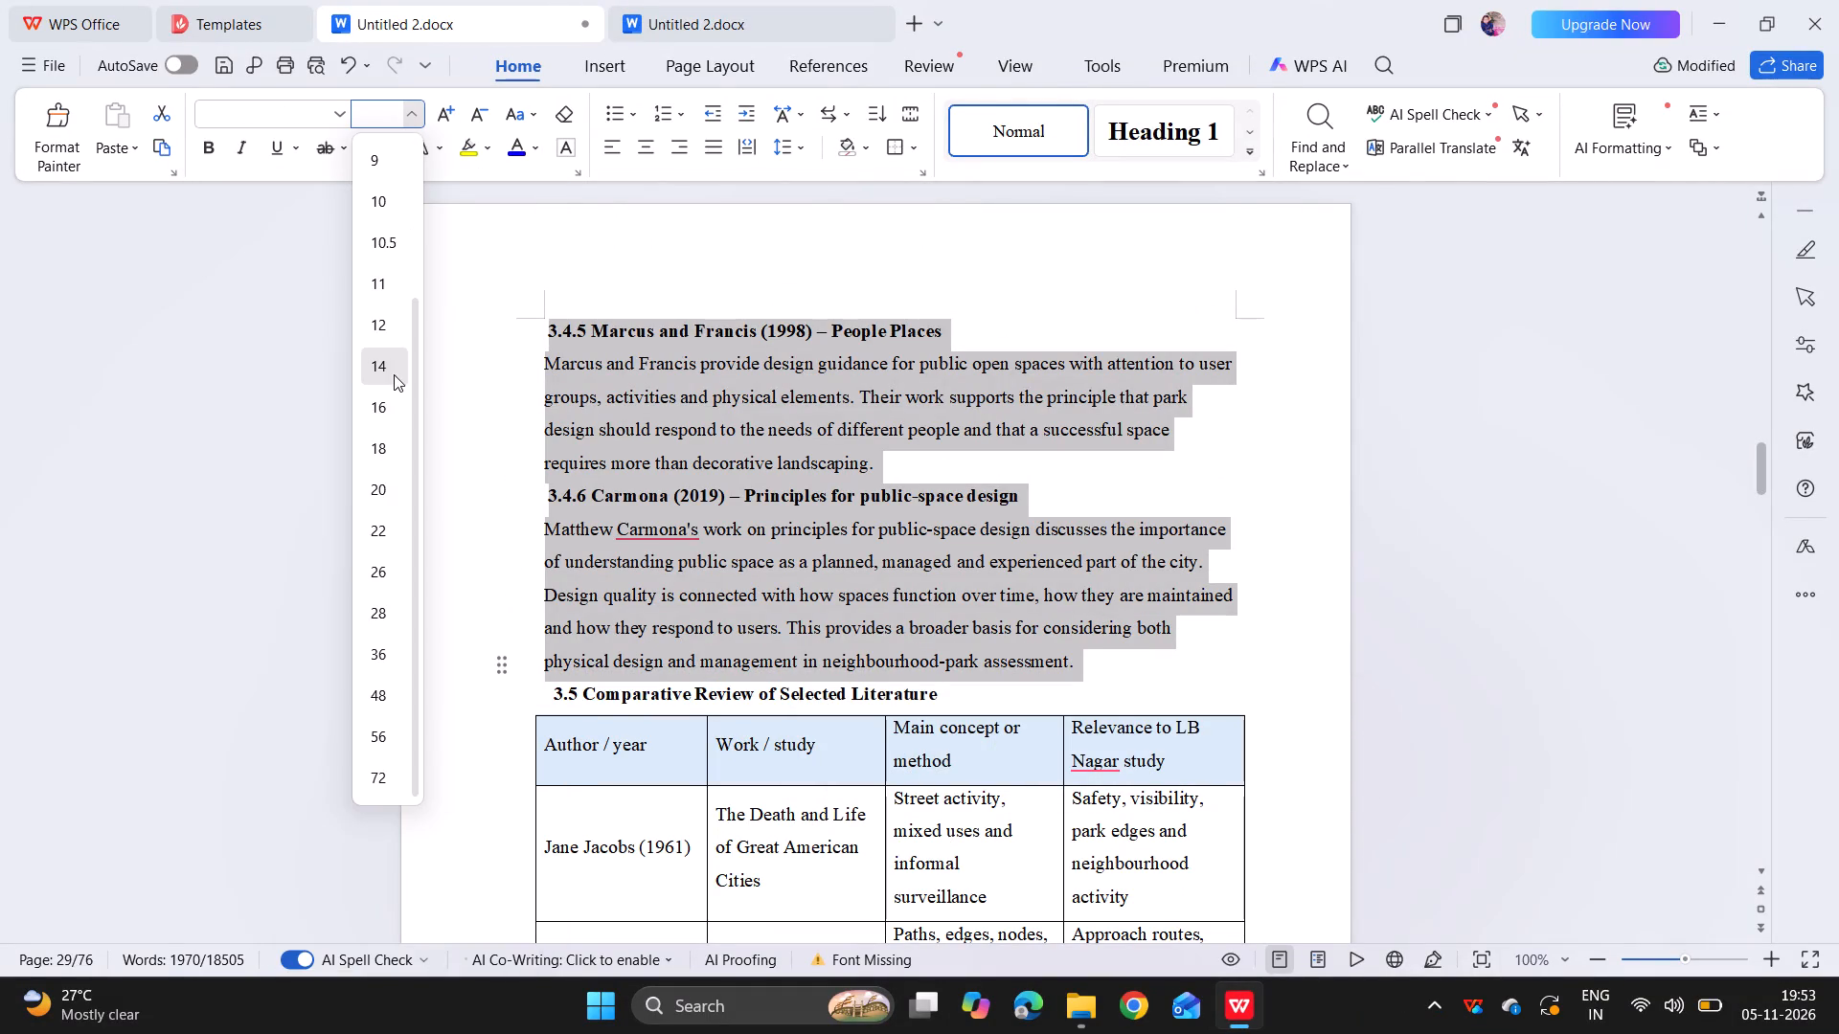
left_click(394, 320)
left_click(341, 123)
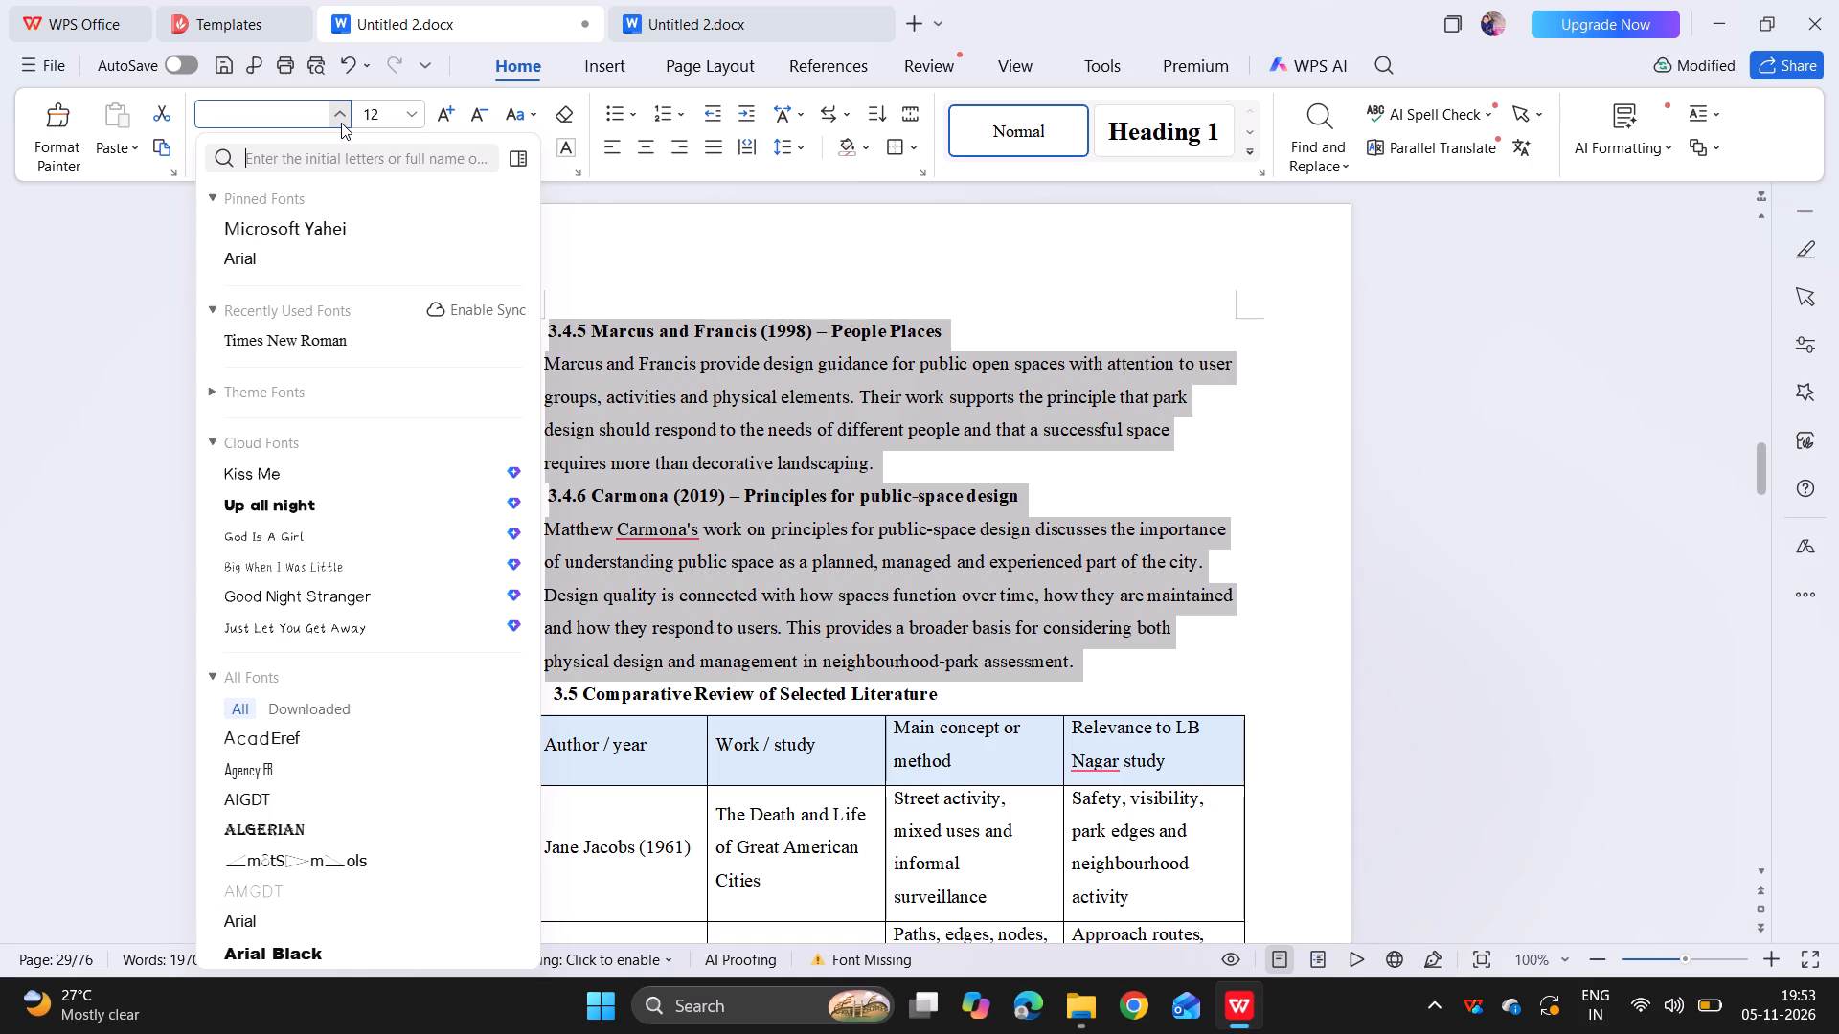
left_click(296, 339)
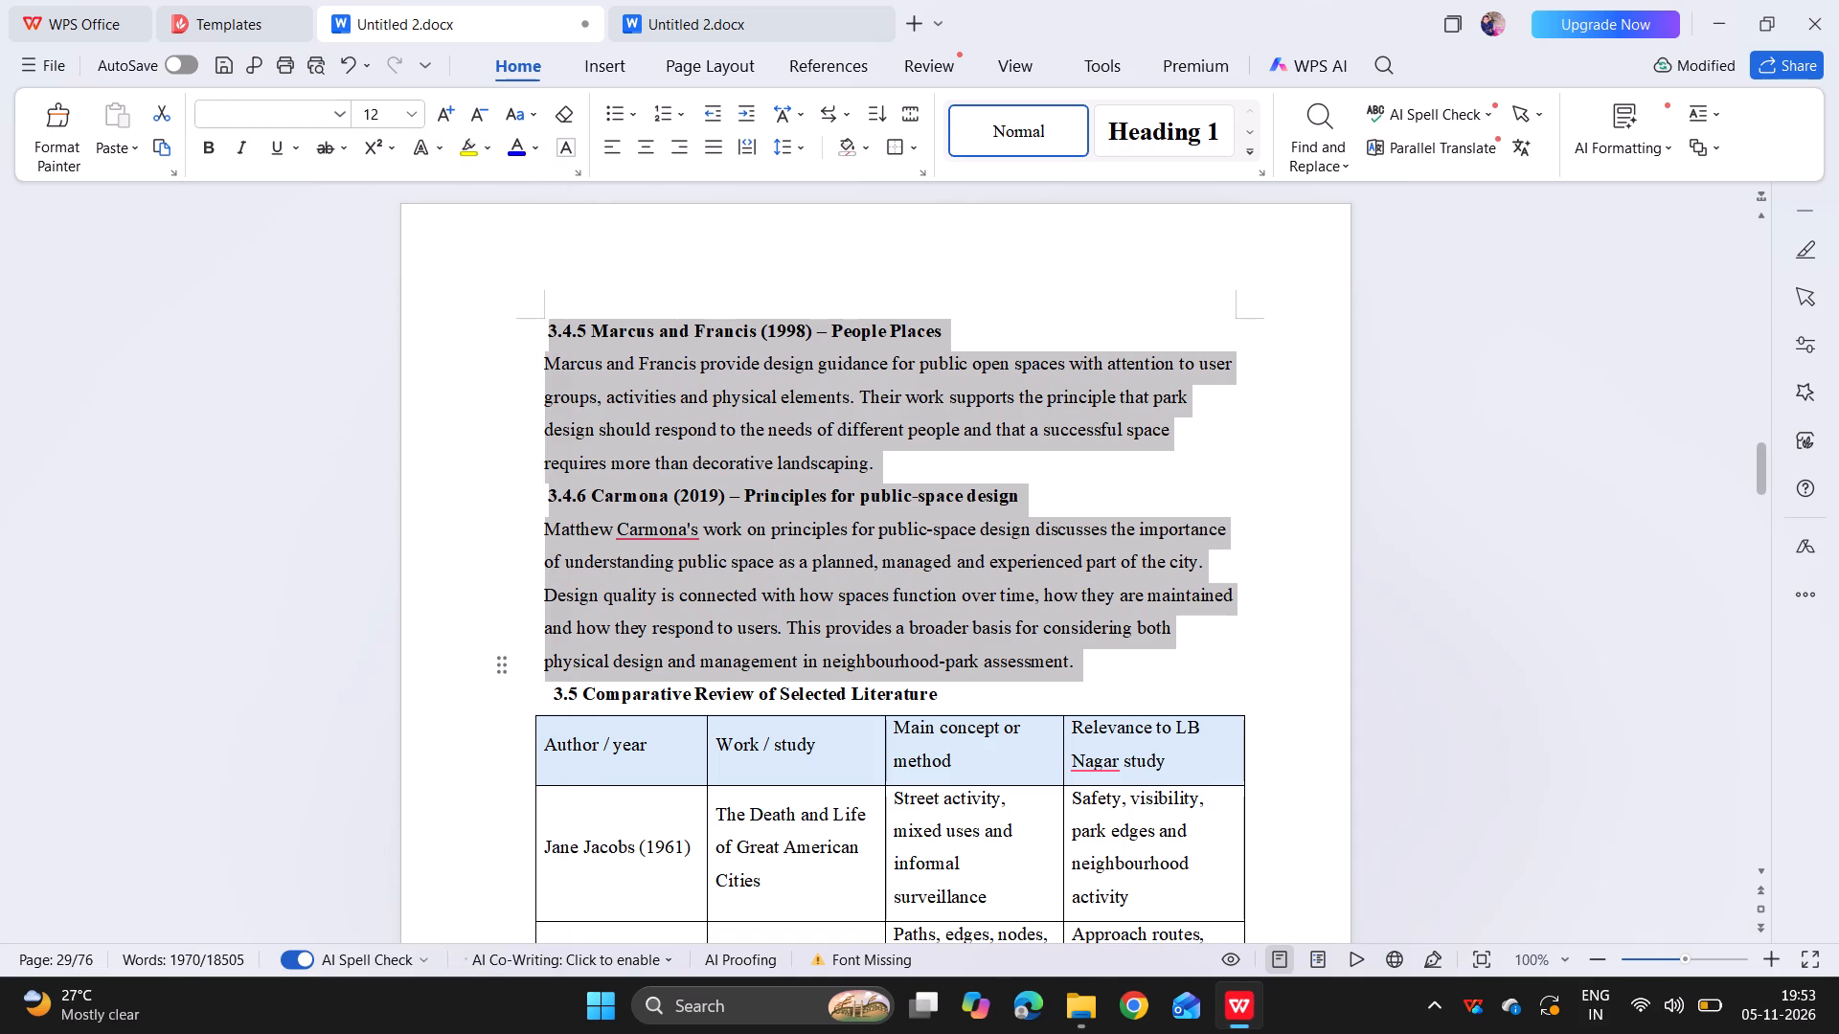
left_click(706, 141)
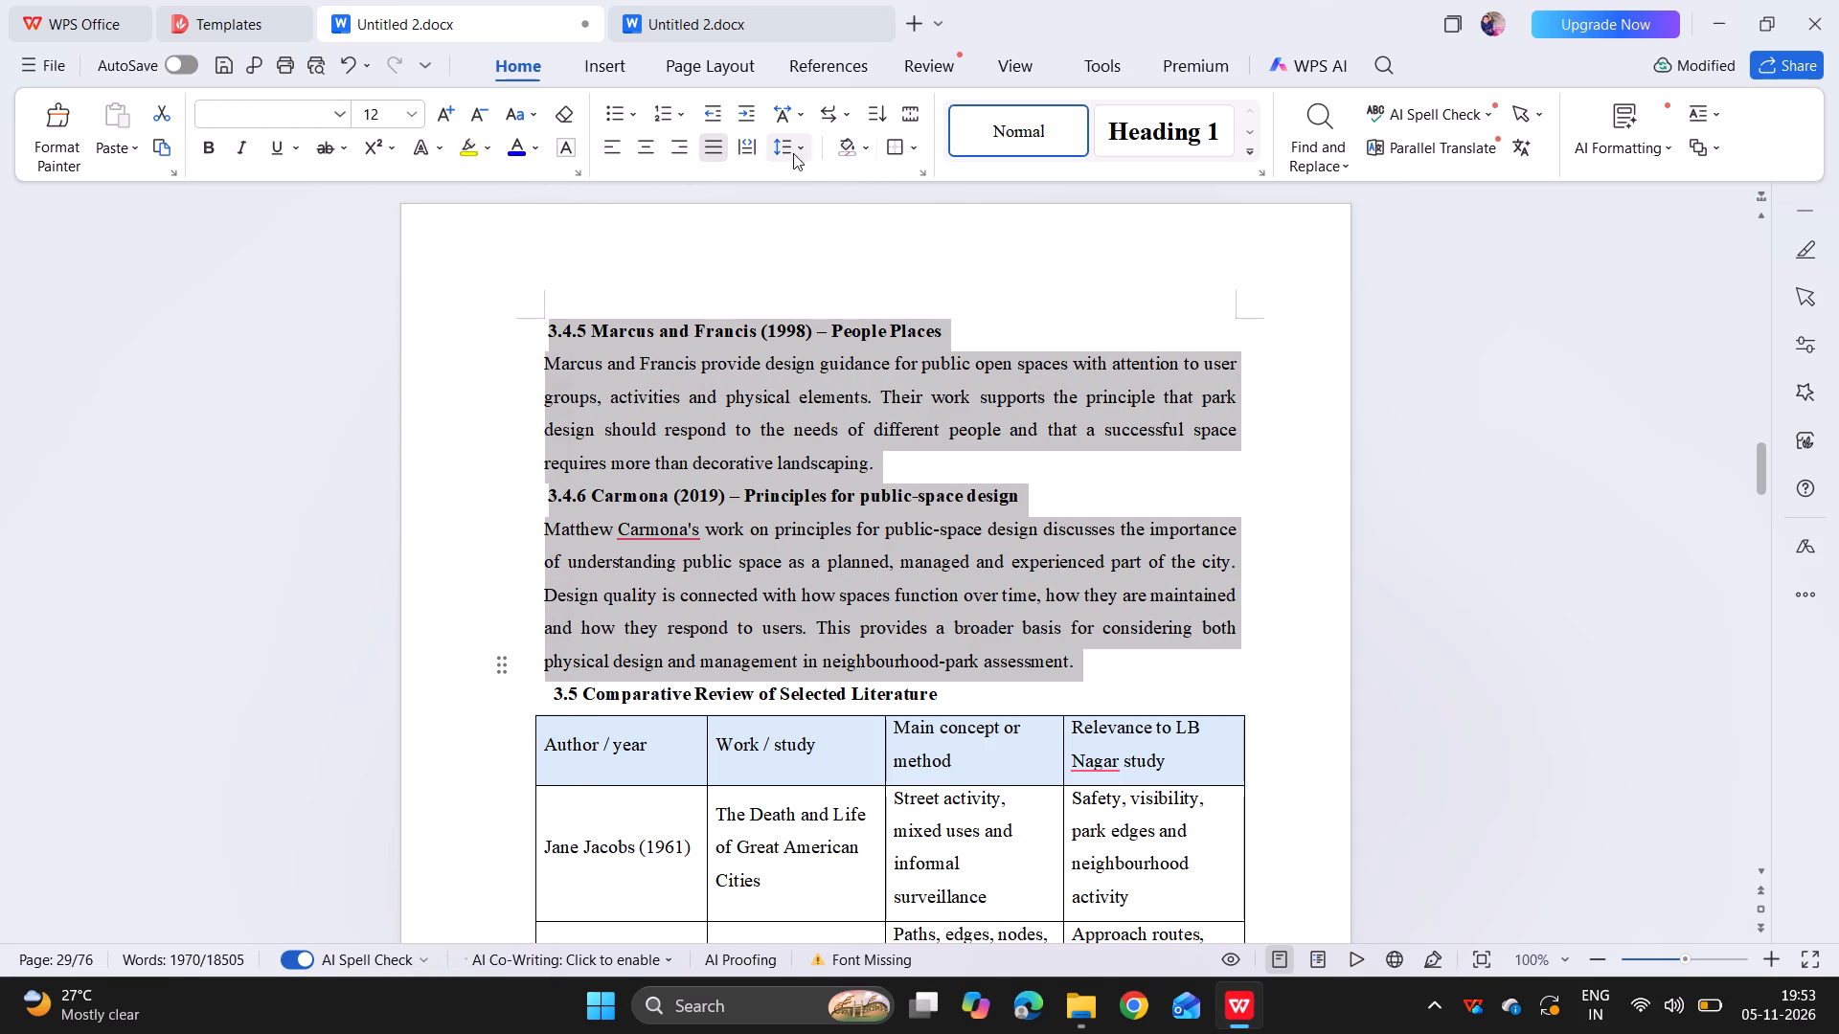
left_click(793, 147)
left_click(798, 252)
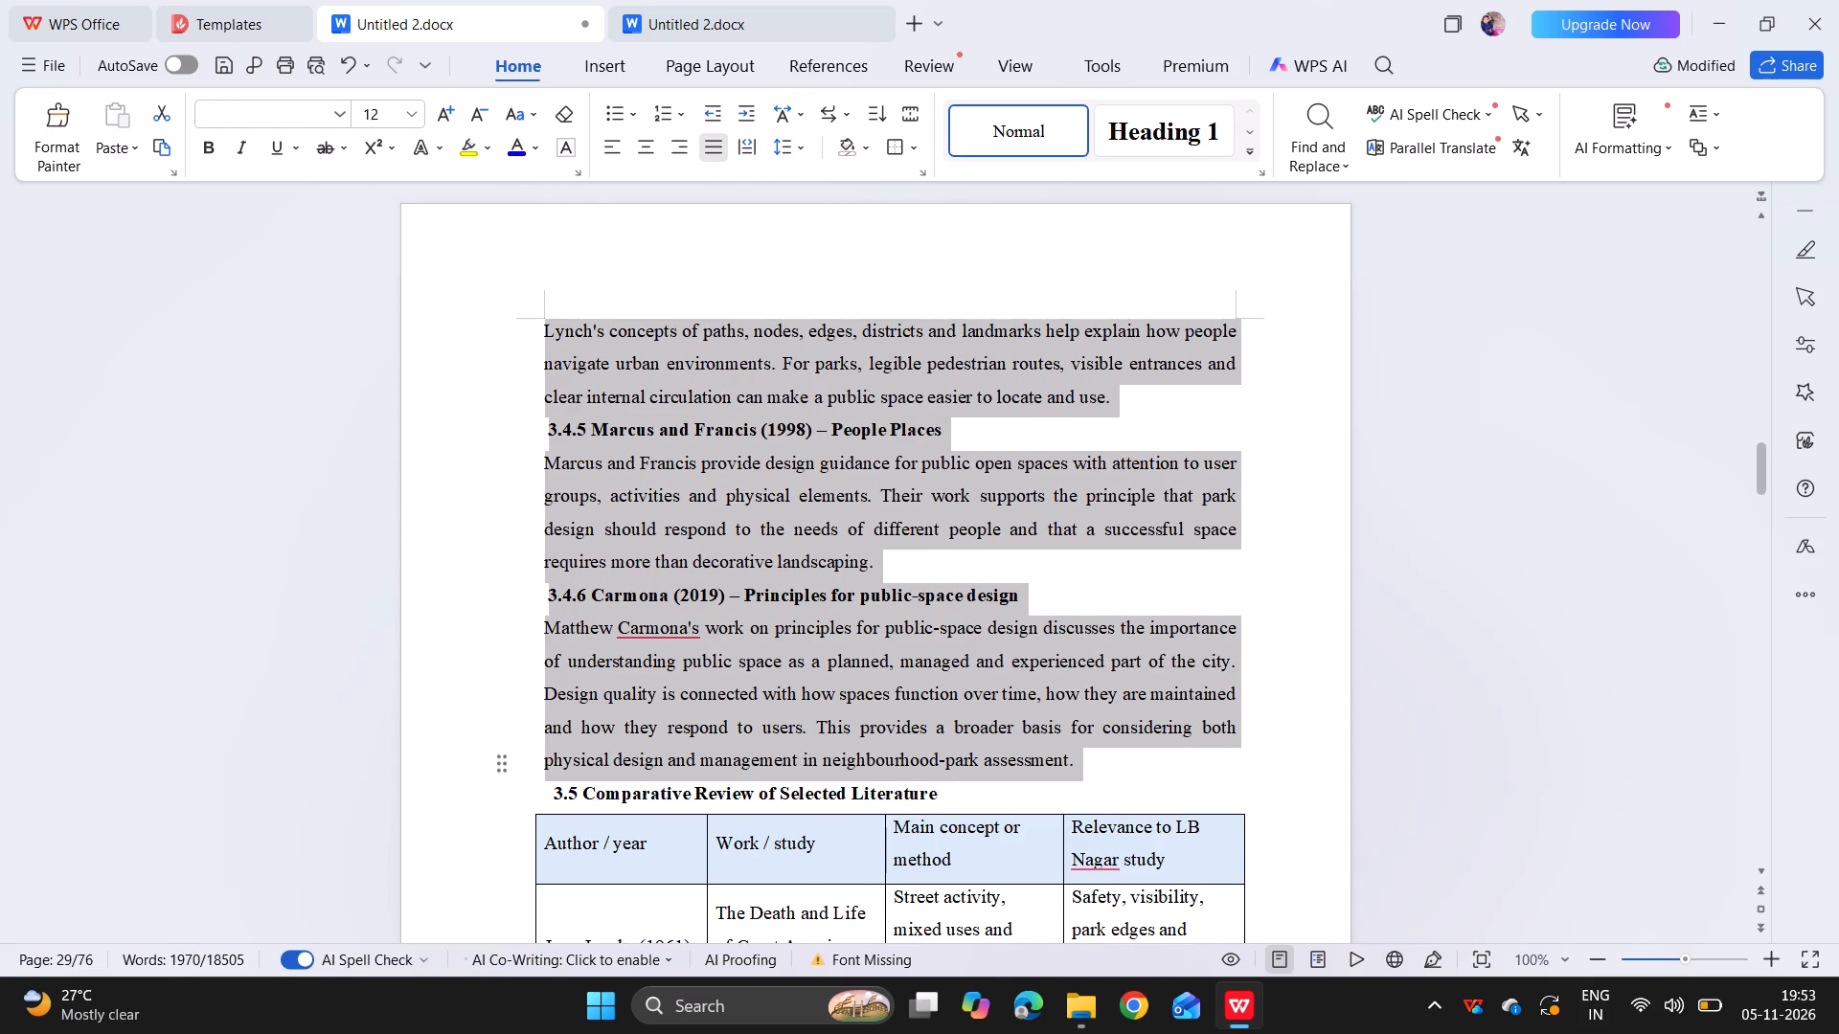
left_click(968, 281)
scroll(927, 452, "down", 2)
left_click(1102, 409)
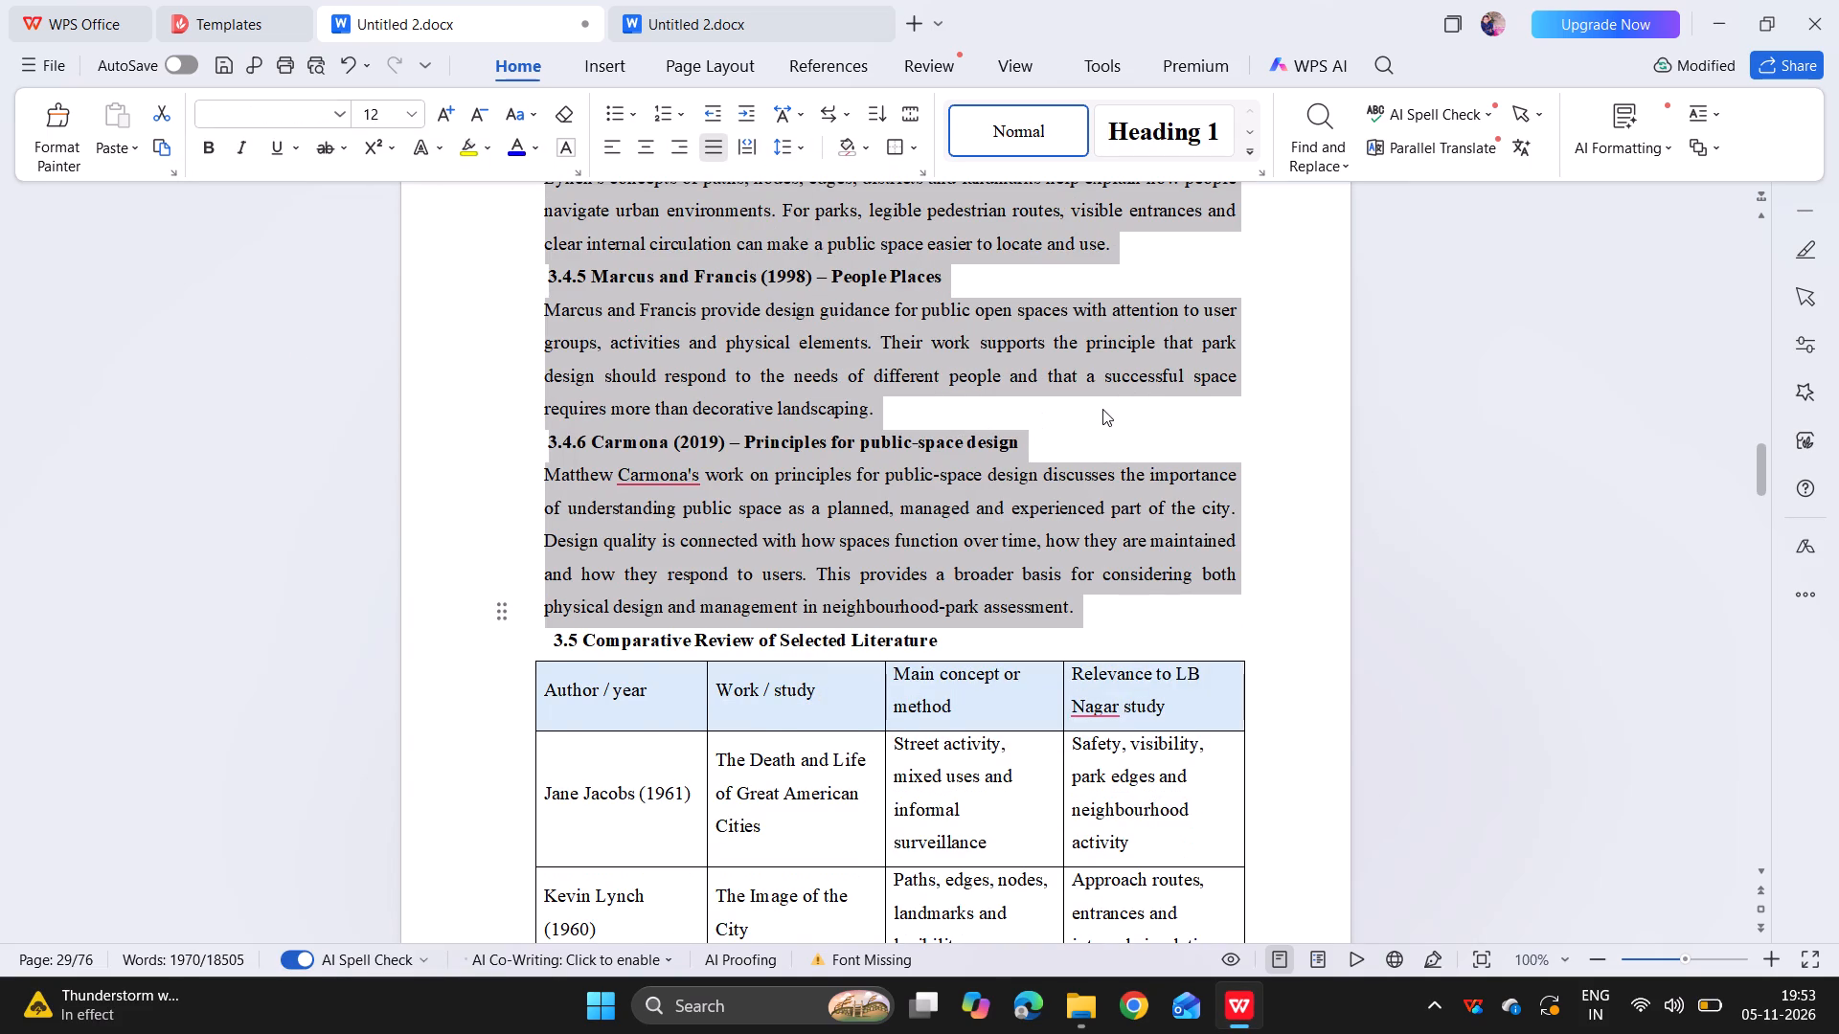
left_click(1094, 421)
scroll(1066, 455, "down", 3)
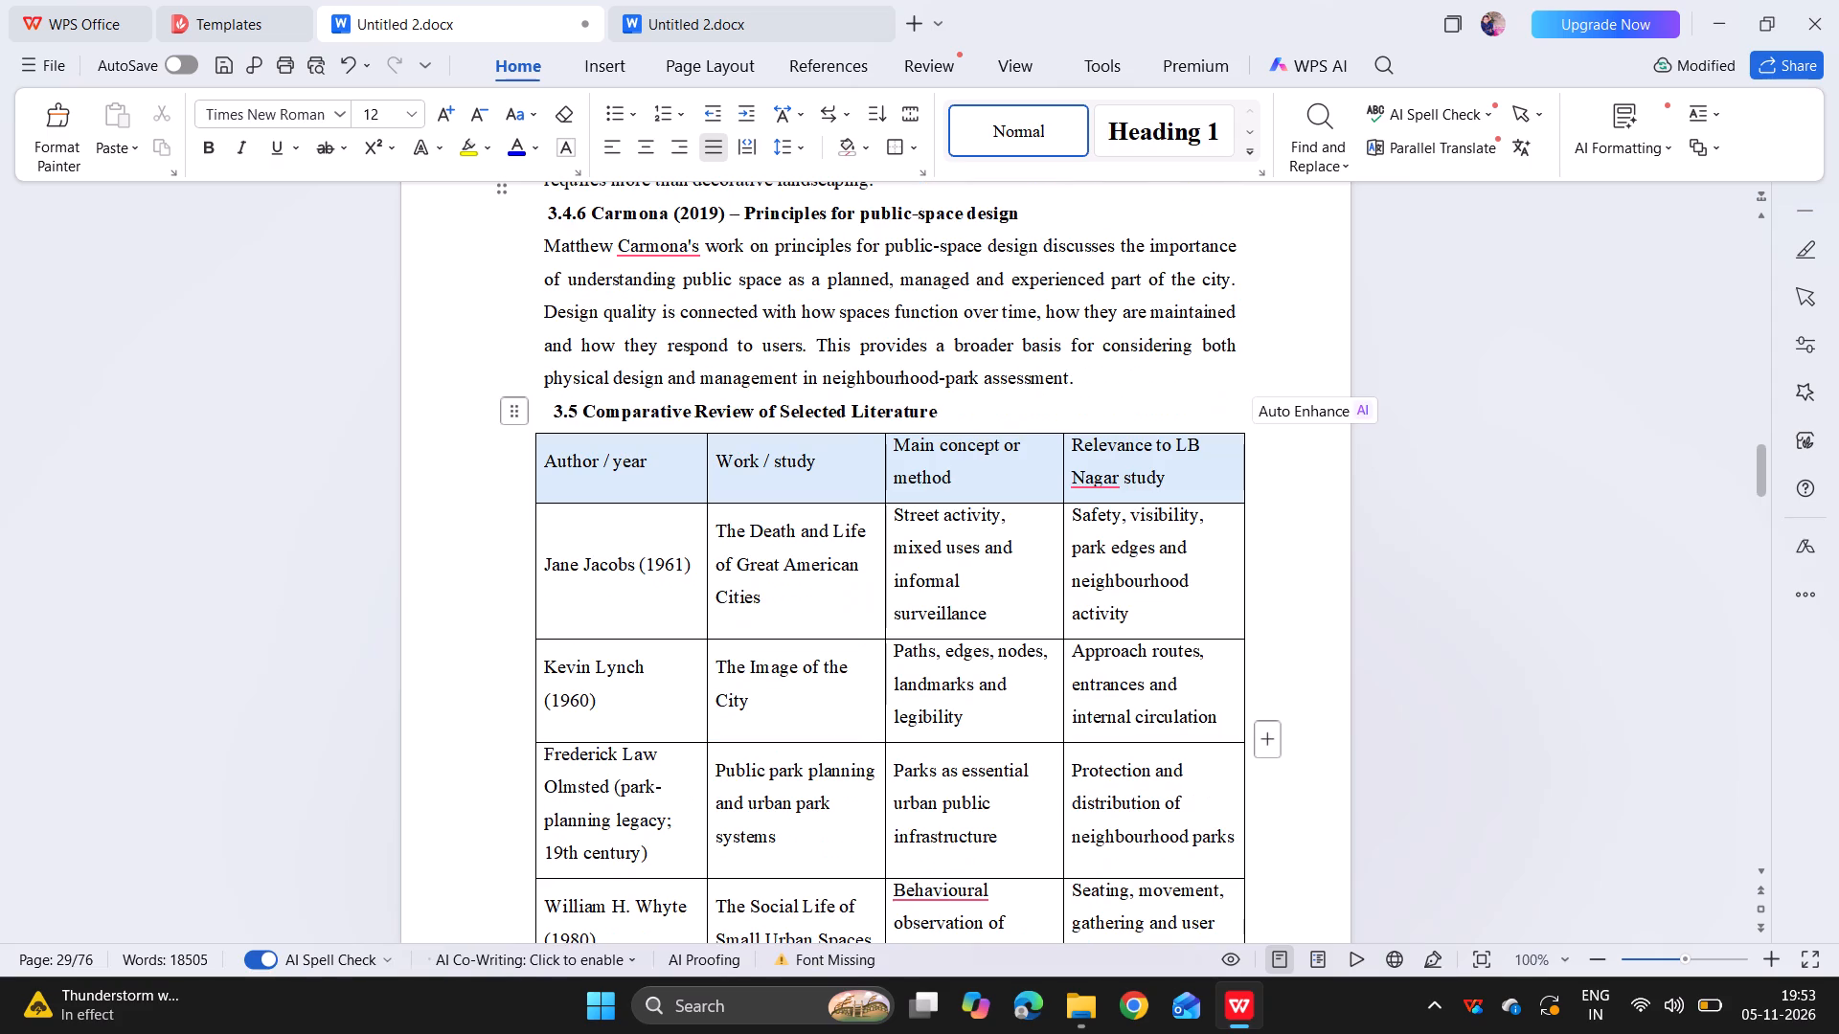
Format the section 3.5 heading and its entire comparative literature table as Times New Roman, justified, with 1.5 line spacing.
left_click_drag(541, 416, 845, 629)
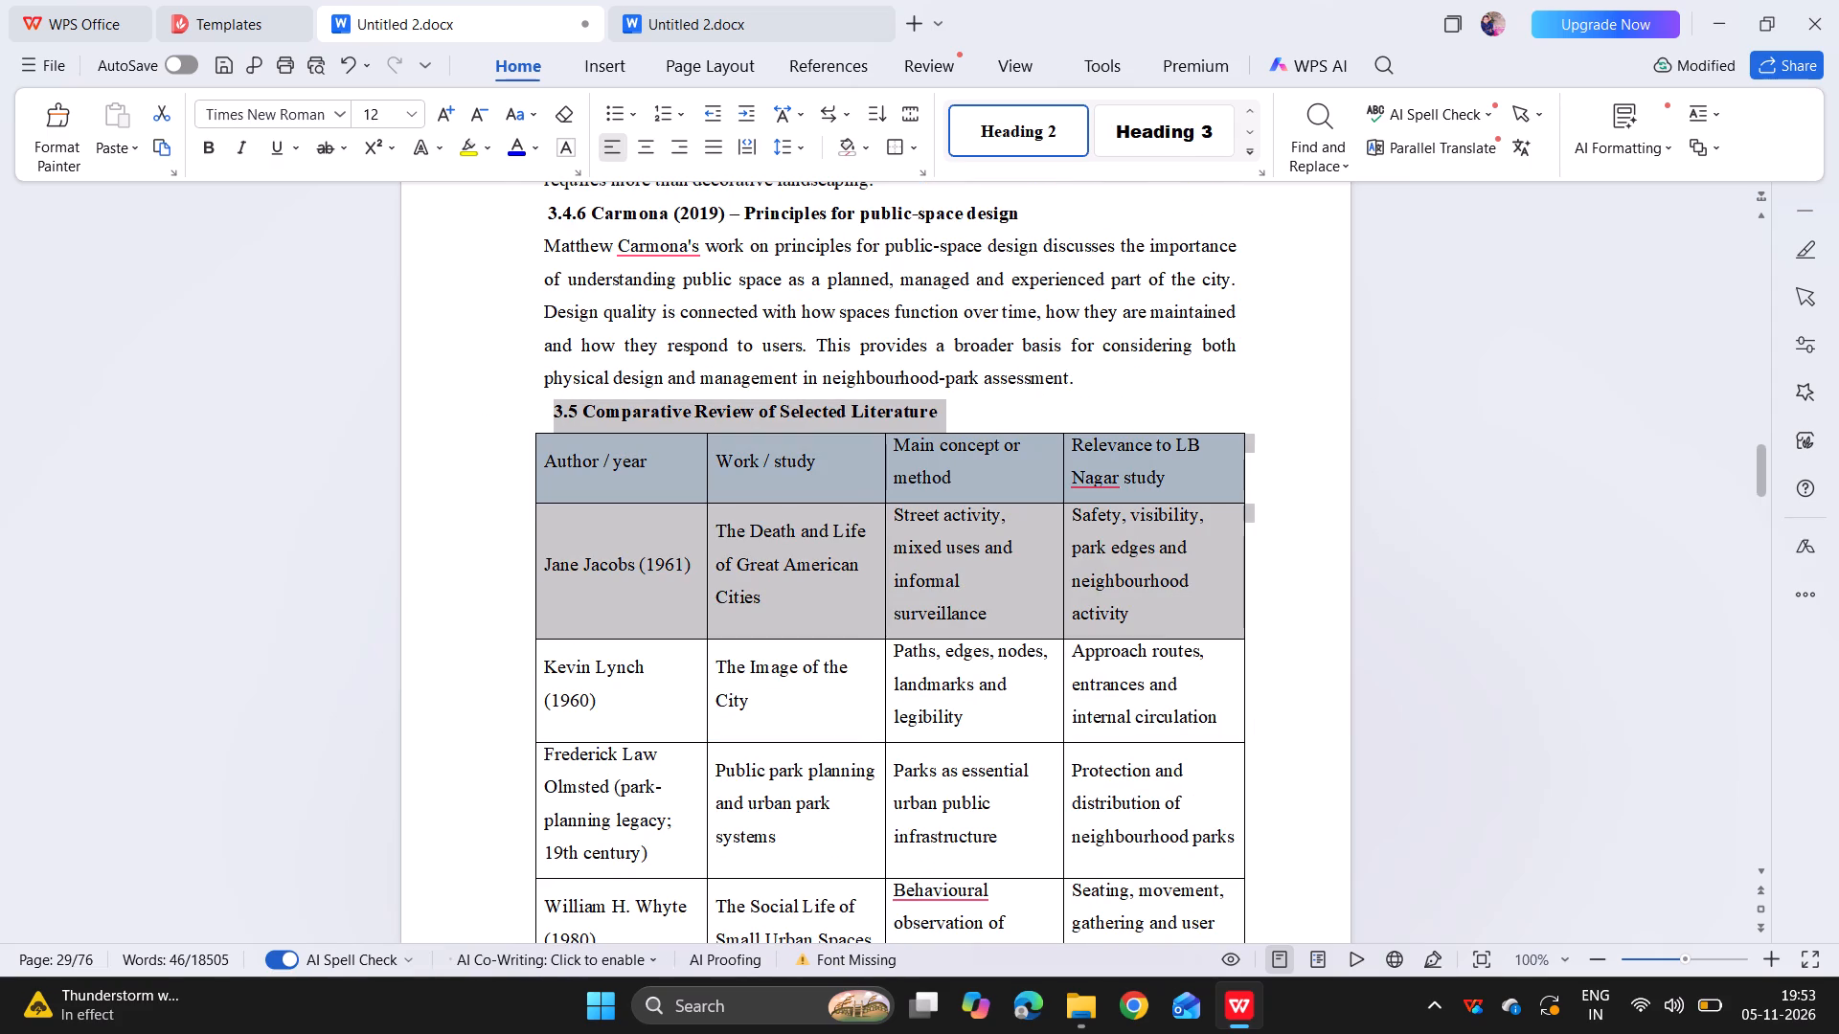
left_click_drag(845, 629, 860, 641)
scroll(860, 641, "down", 13)
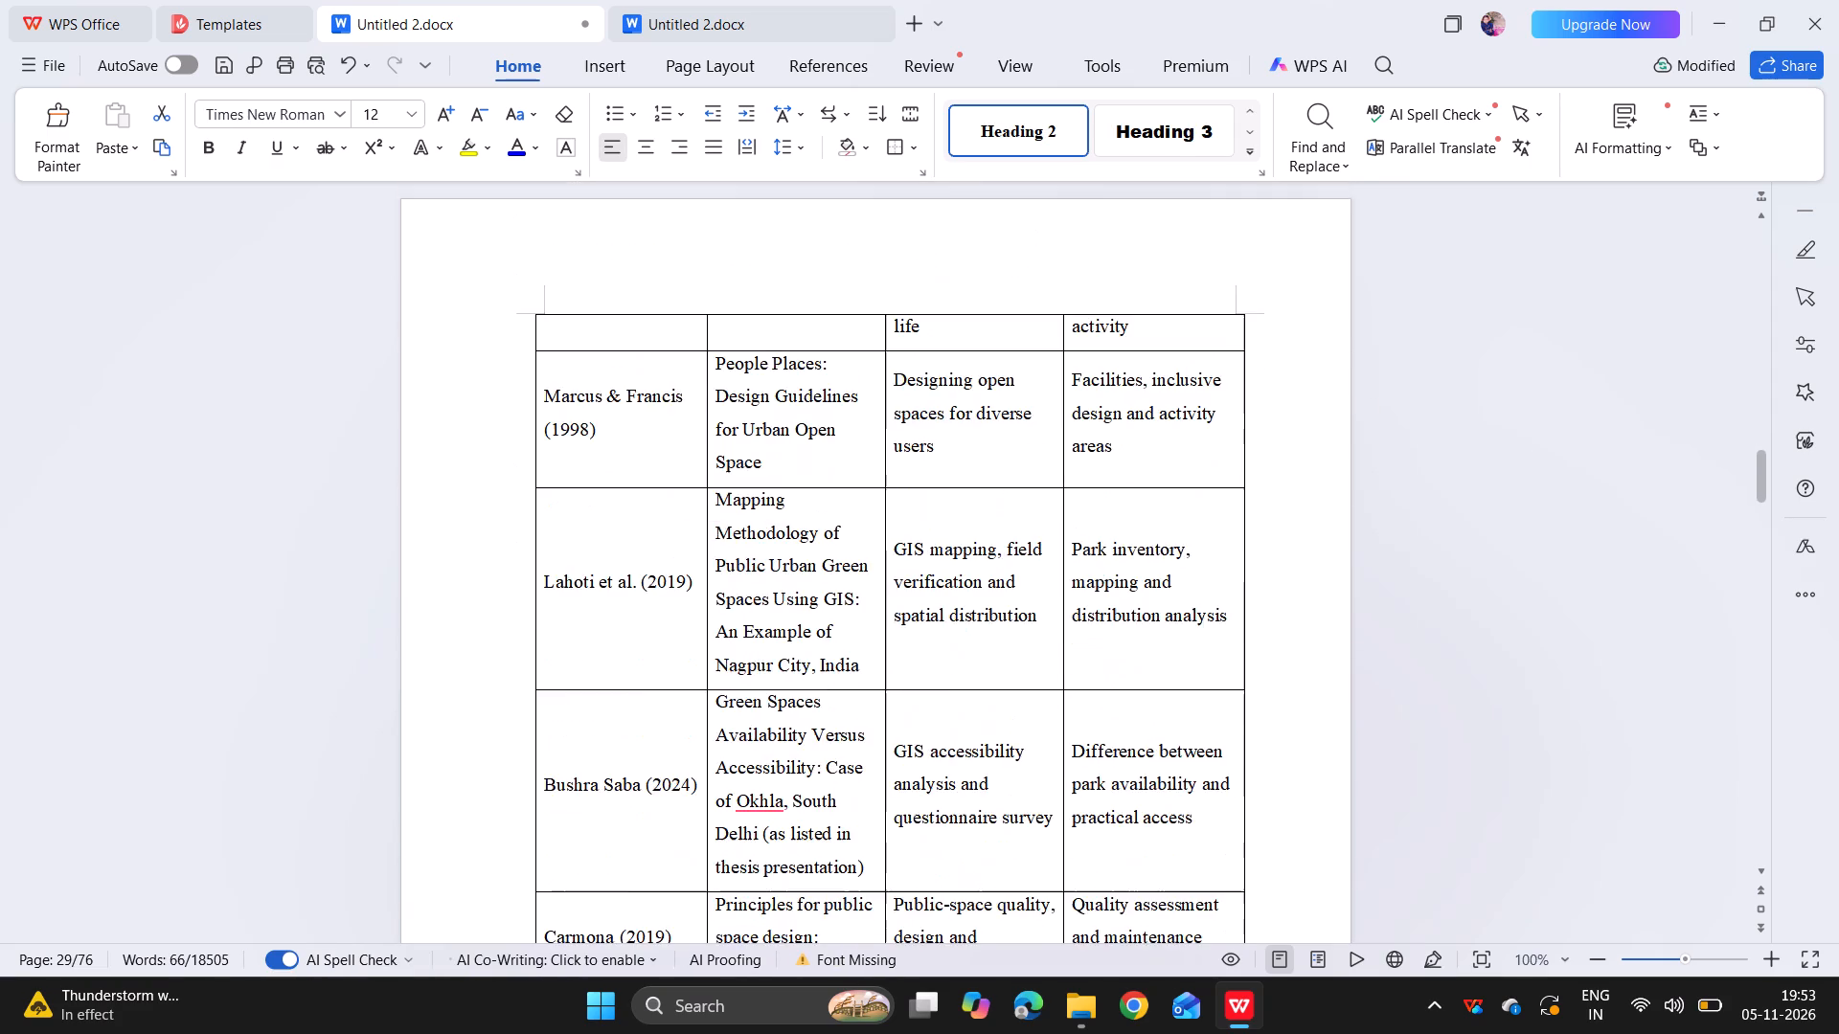
scroll(860, 641, "down", 4)
left_click_drag(860, 641, 1169, 523)
scroll(860, 641, "down", 2)
left_click(336, 113)
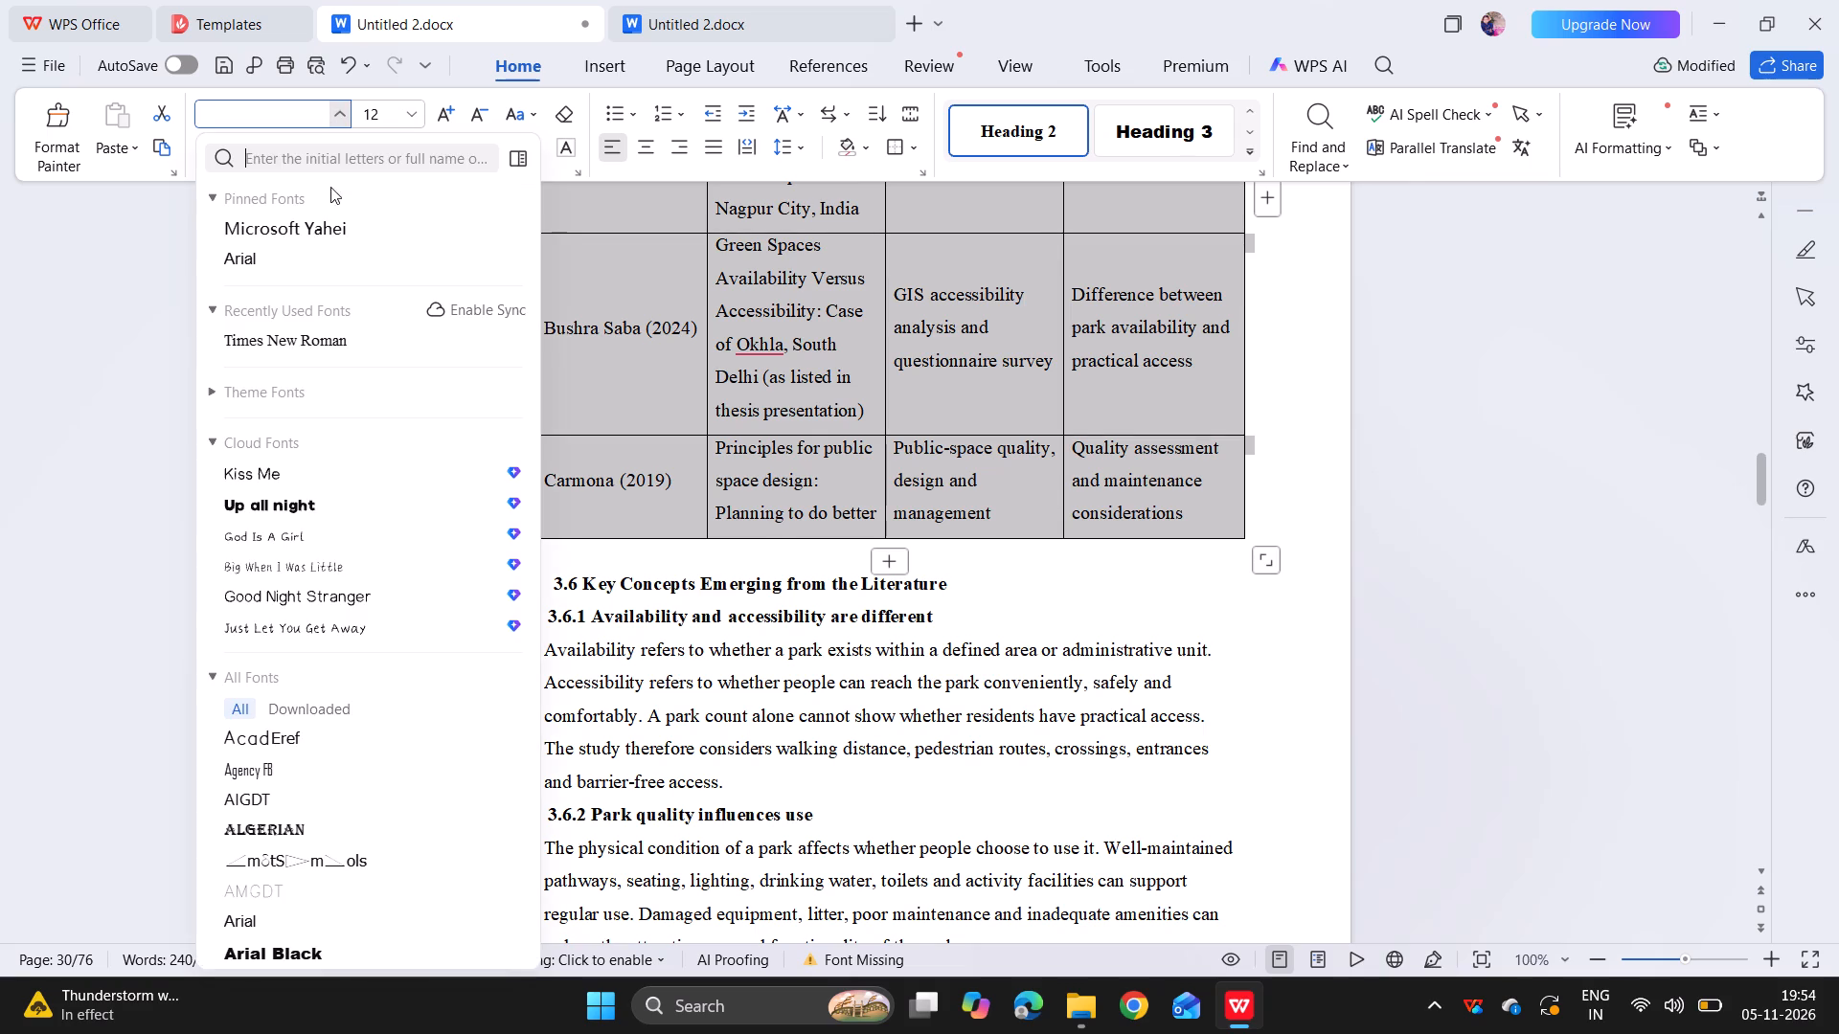
left_click(293, 331)
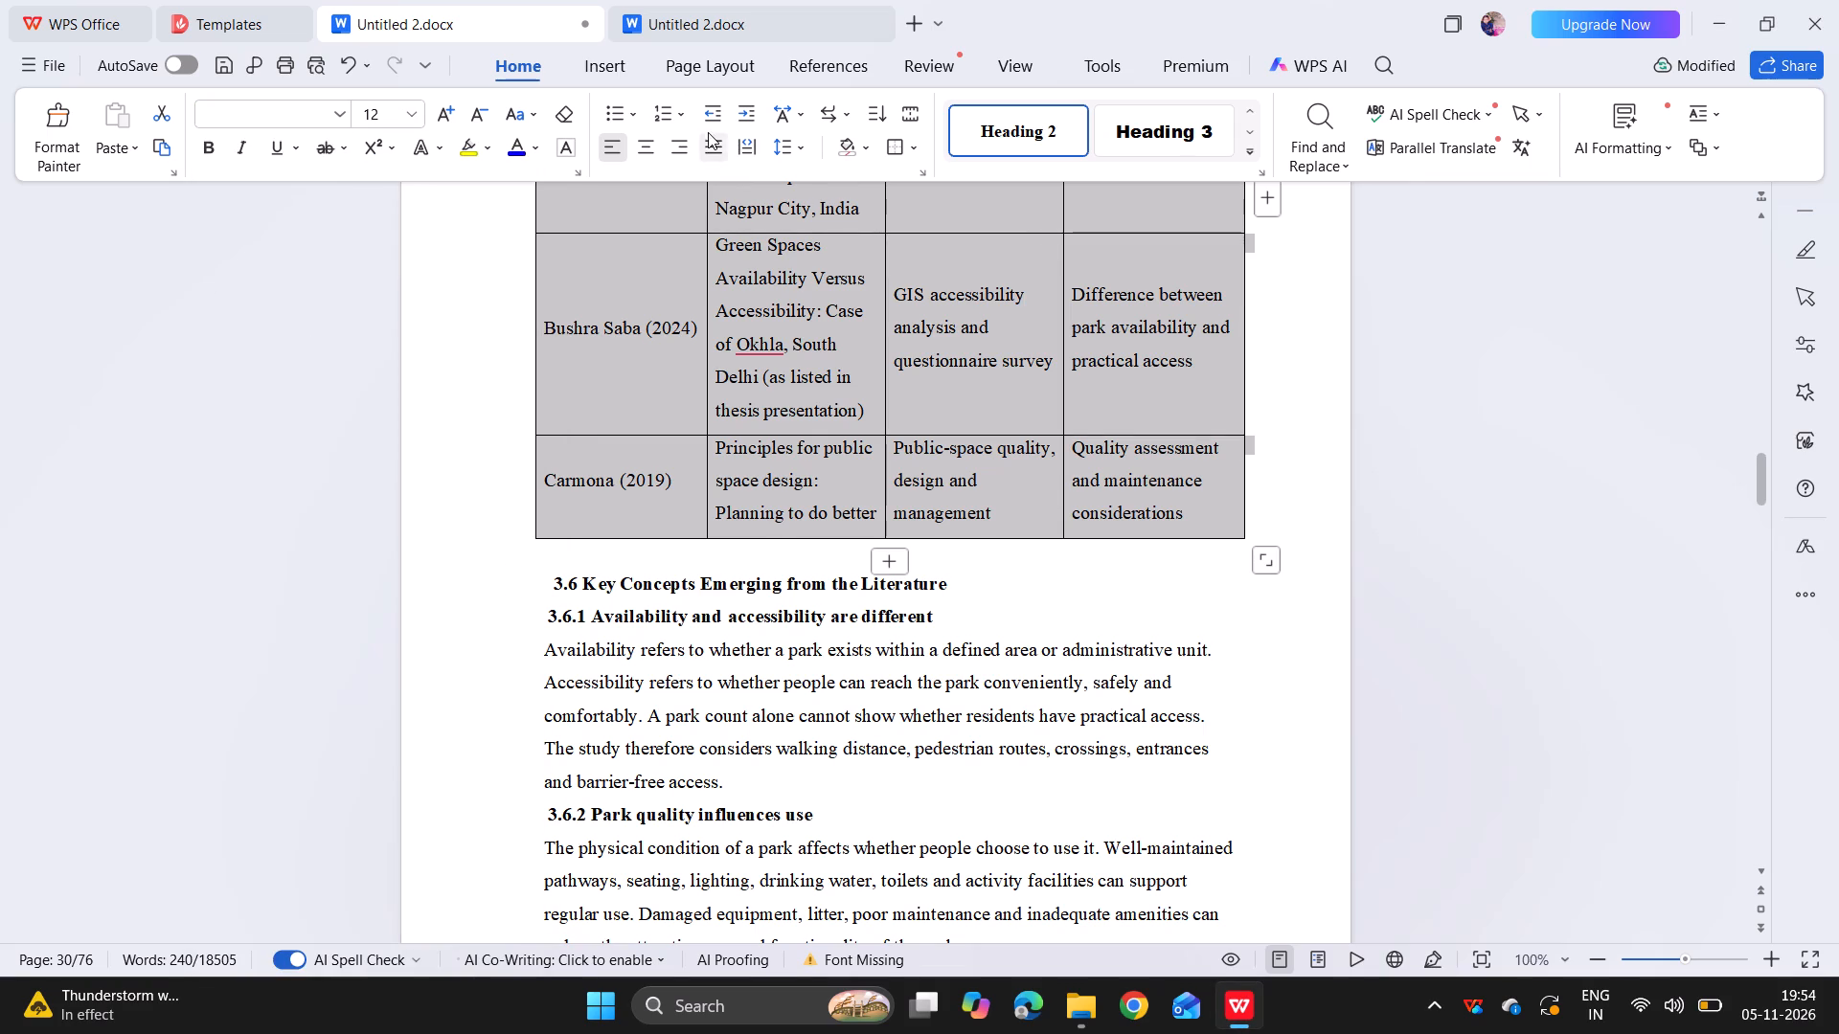
left_click(794, 152)
left_click(807, 238)
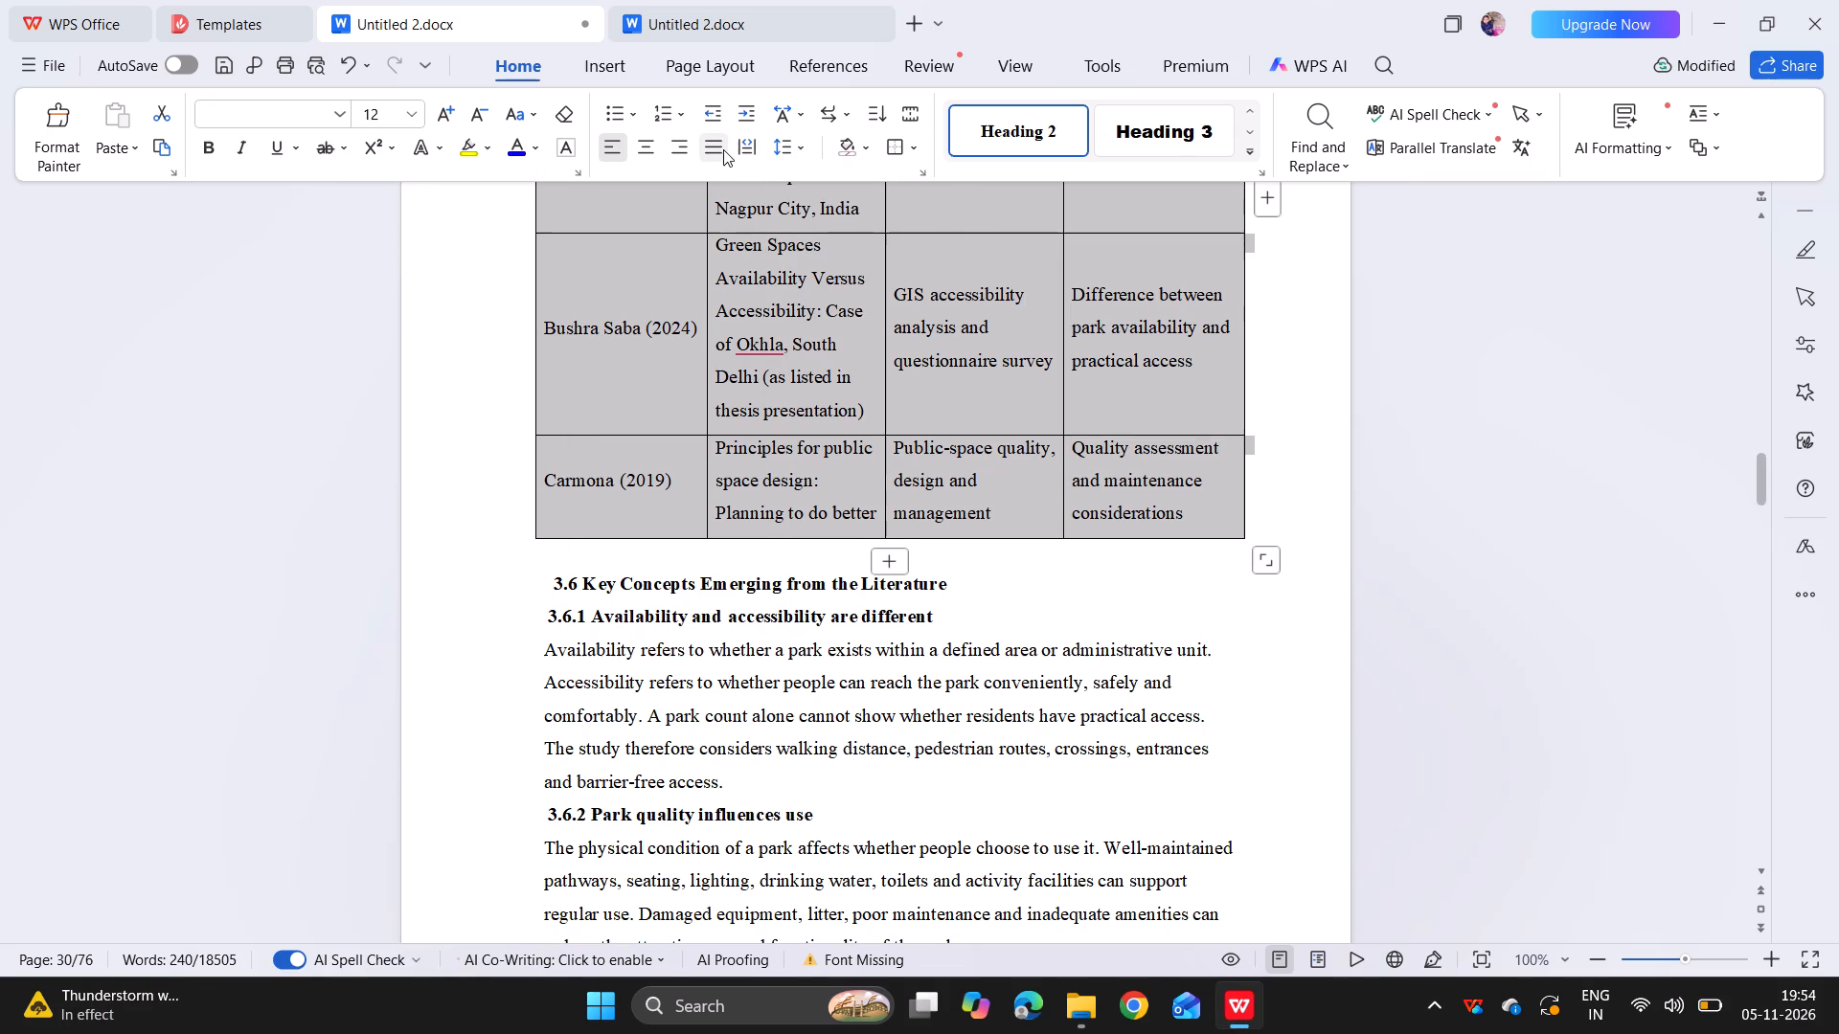
left_click(722, 149)
scroll(798, 311, "up", 13)
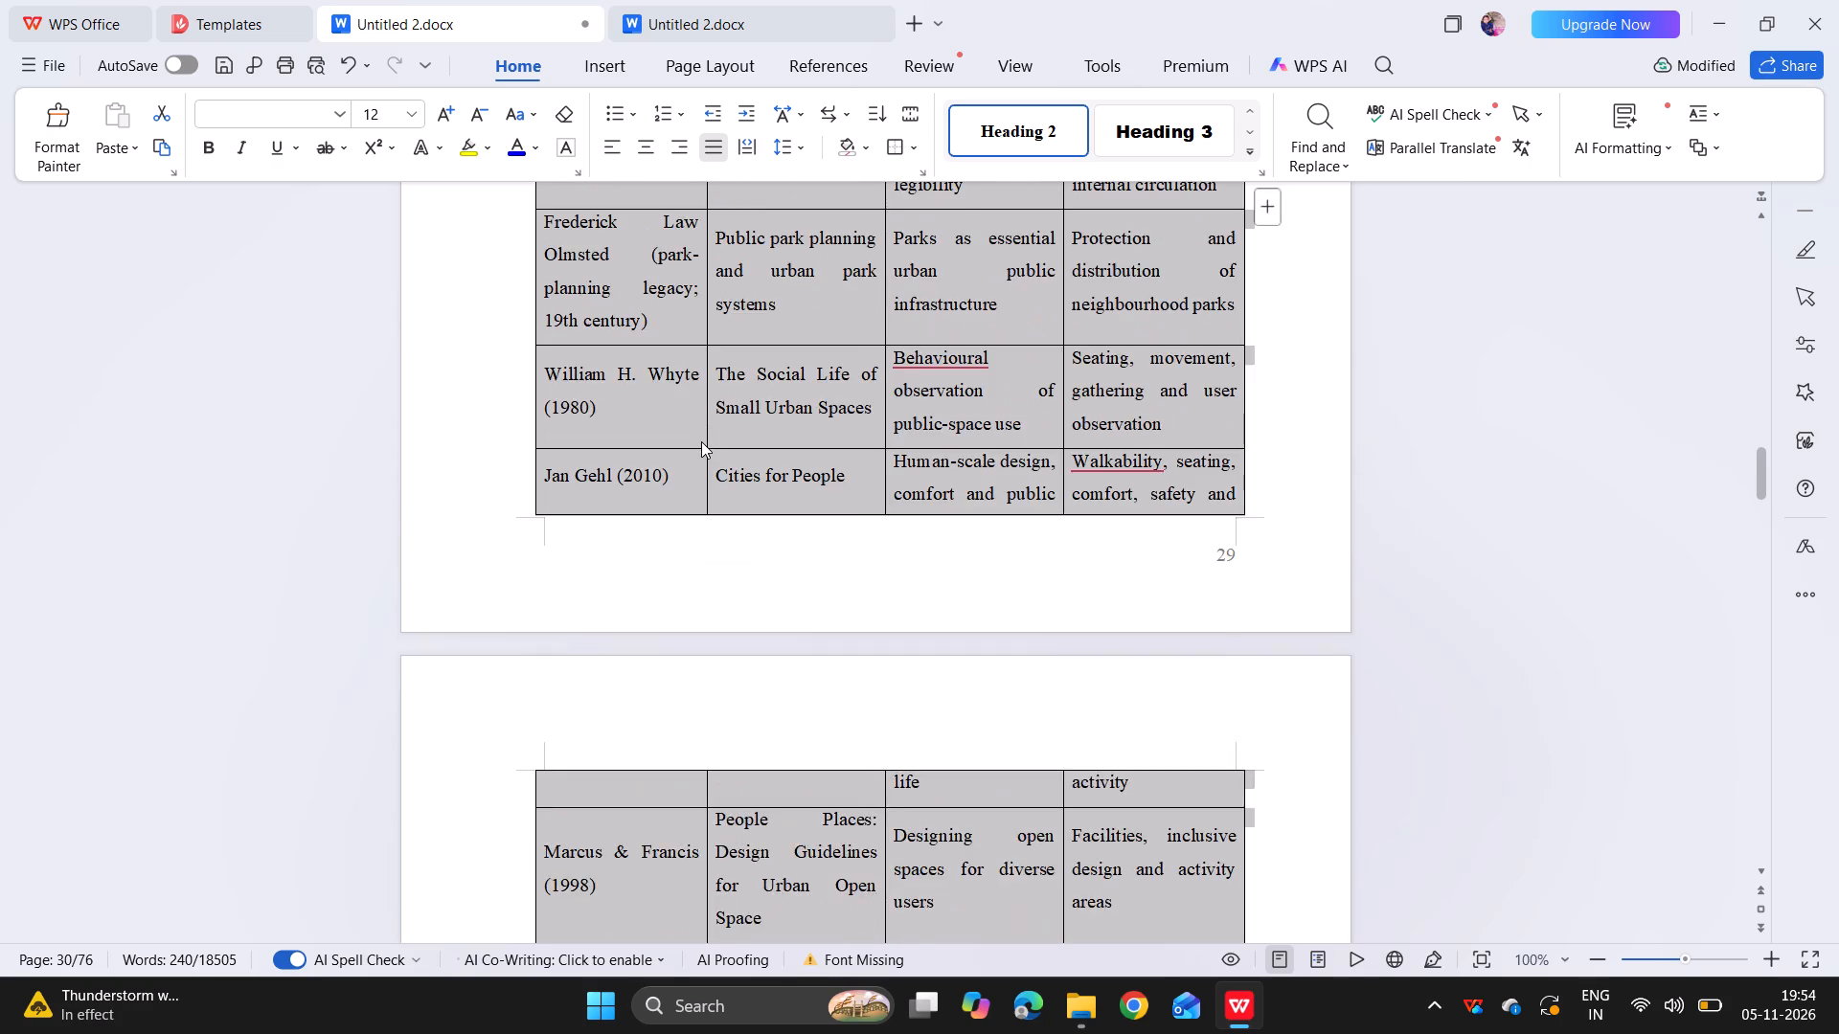
scroll(701, 441, "up", 10)
left_click(1089, 465)
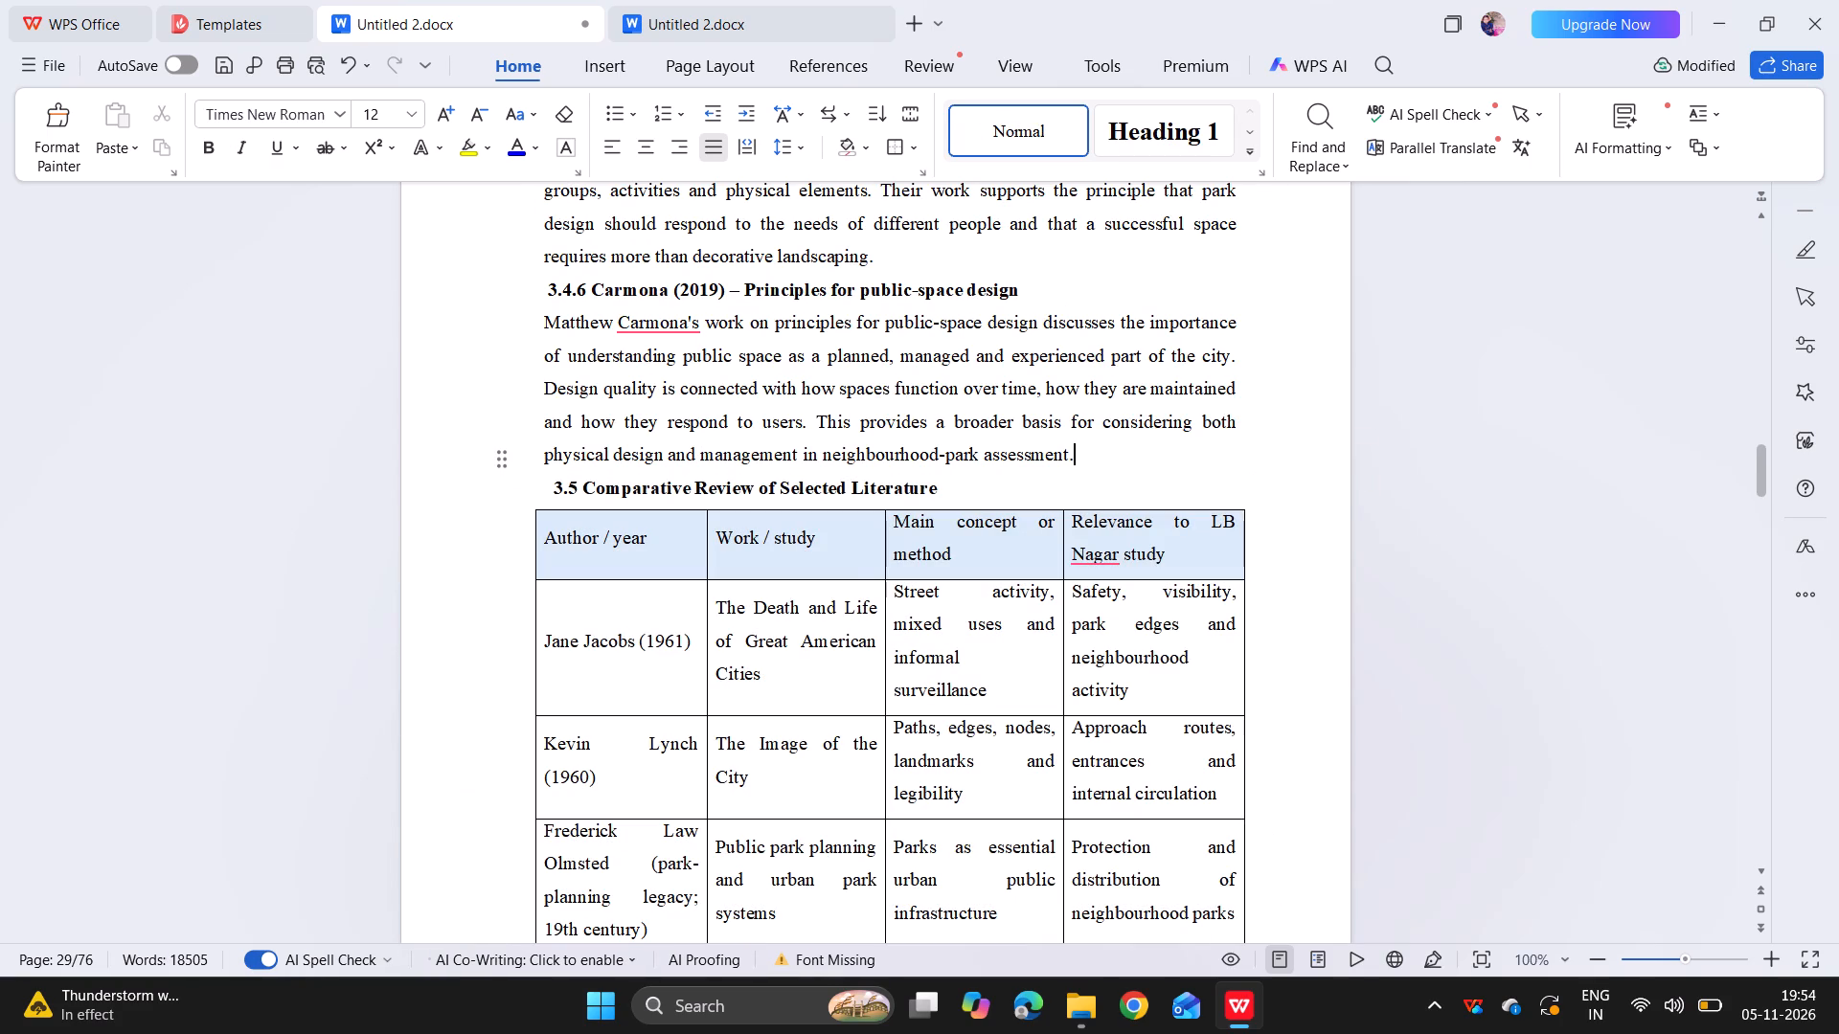
Centre the text in every cell of the section 3.5 literature table, from the Author / year header to the Carmona (2019) row.
left_click(543, 539)
left_click(558, 535)
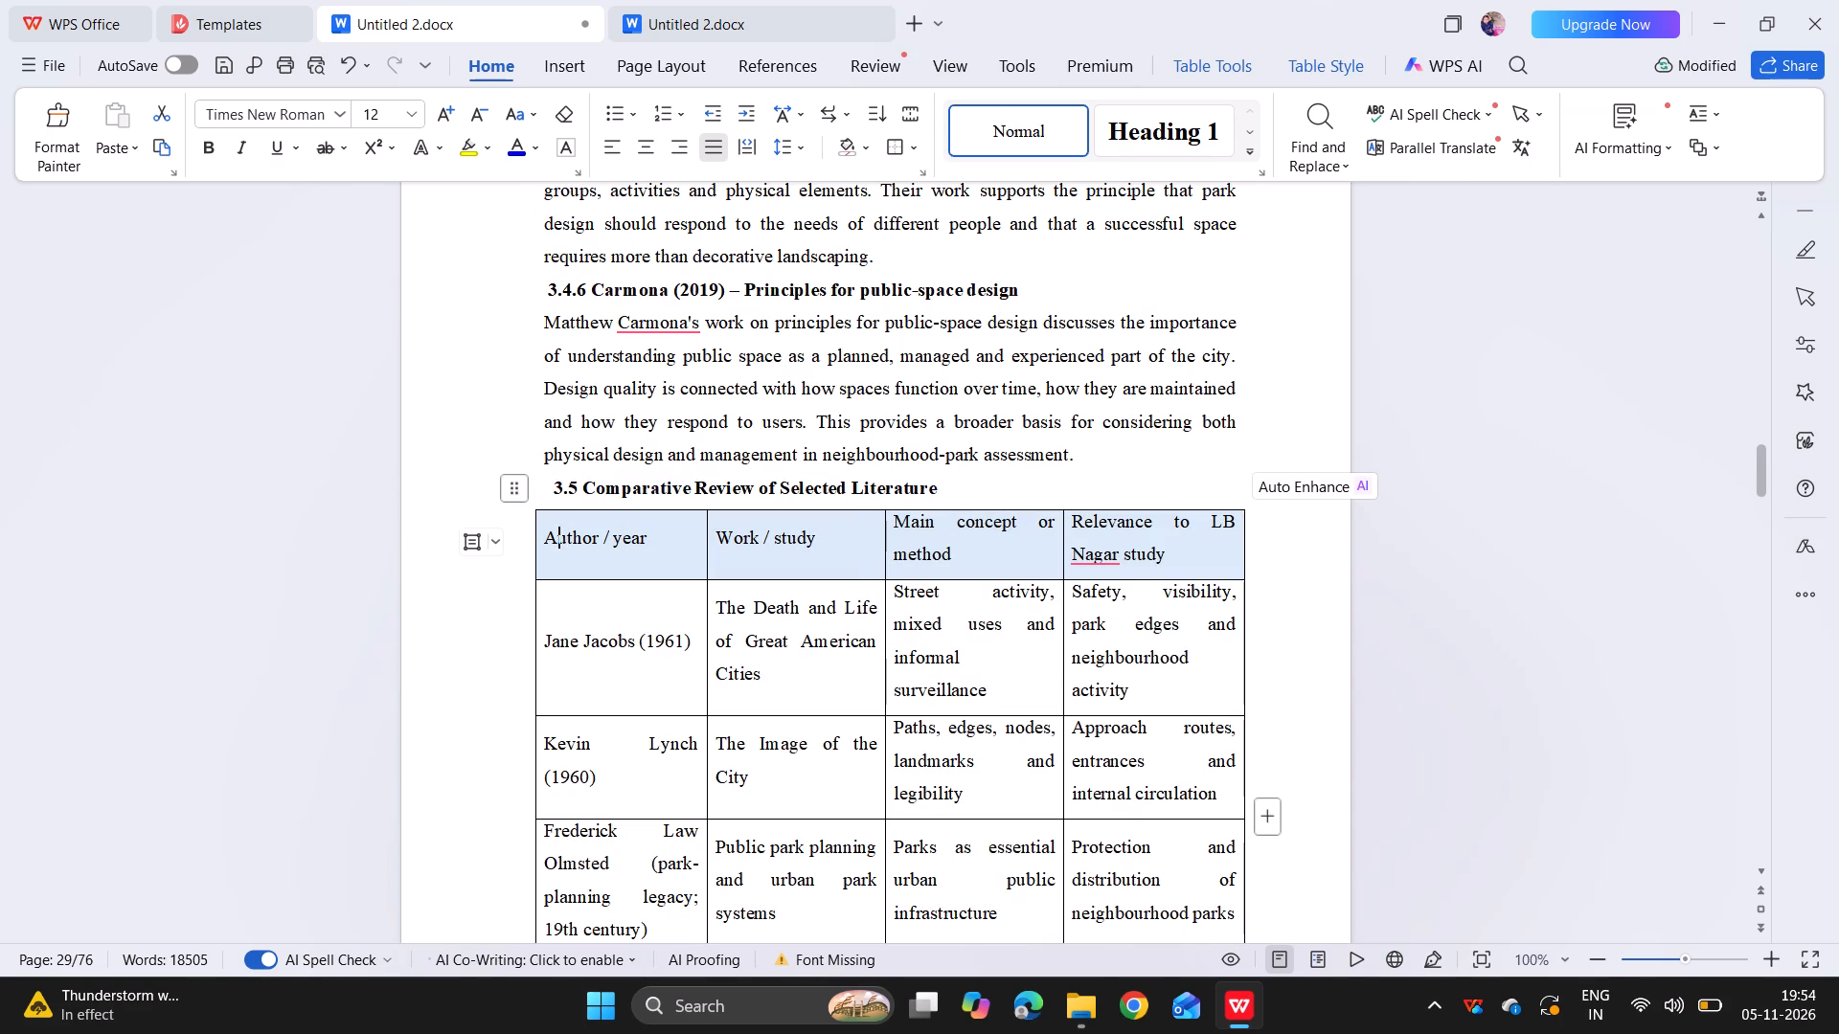
left_click(550, 541)
left_click_drag(548, 541, 920, 675)
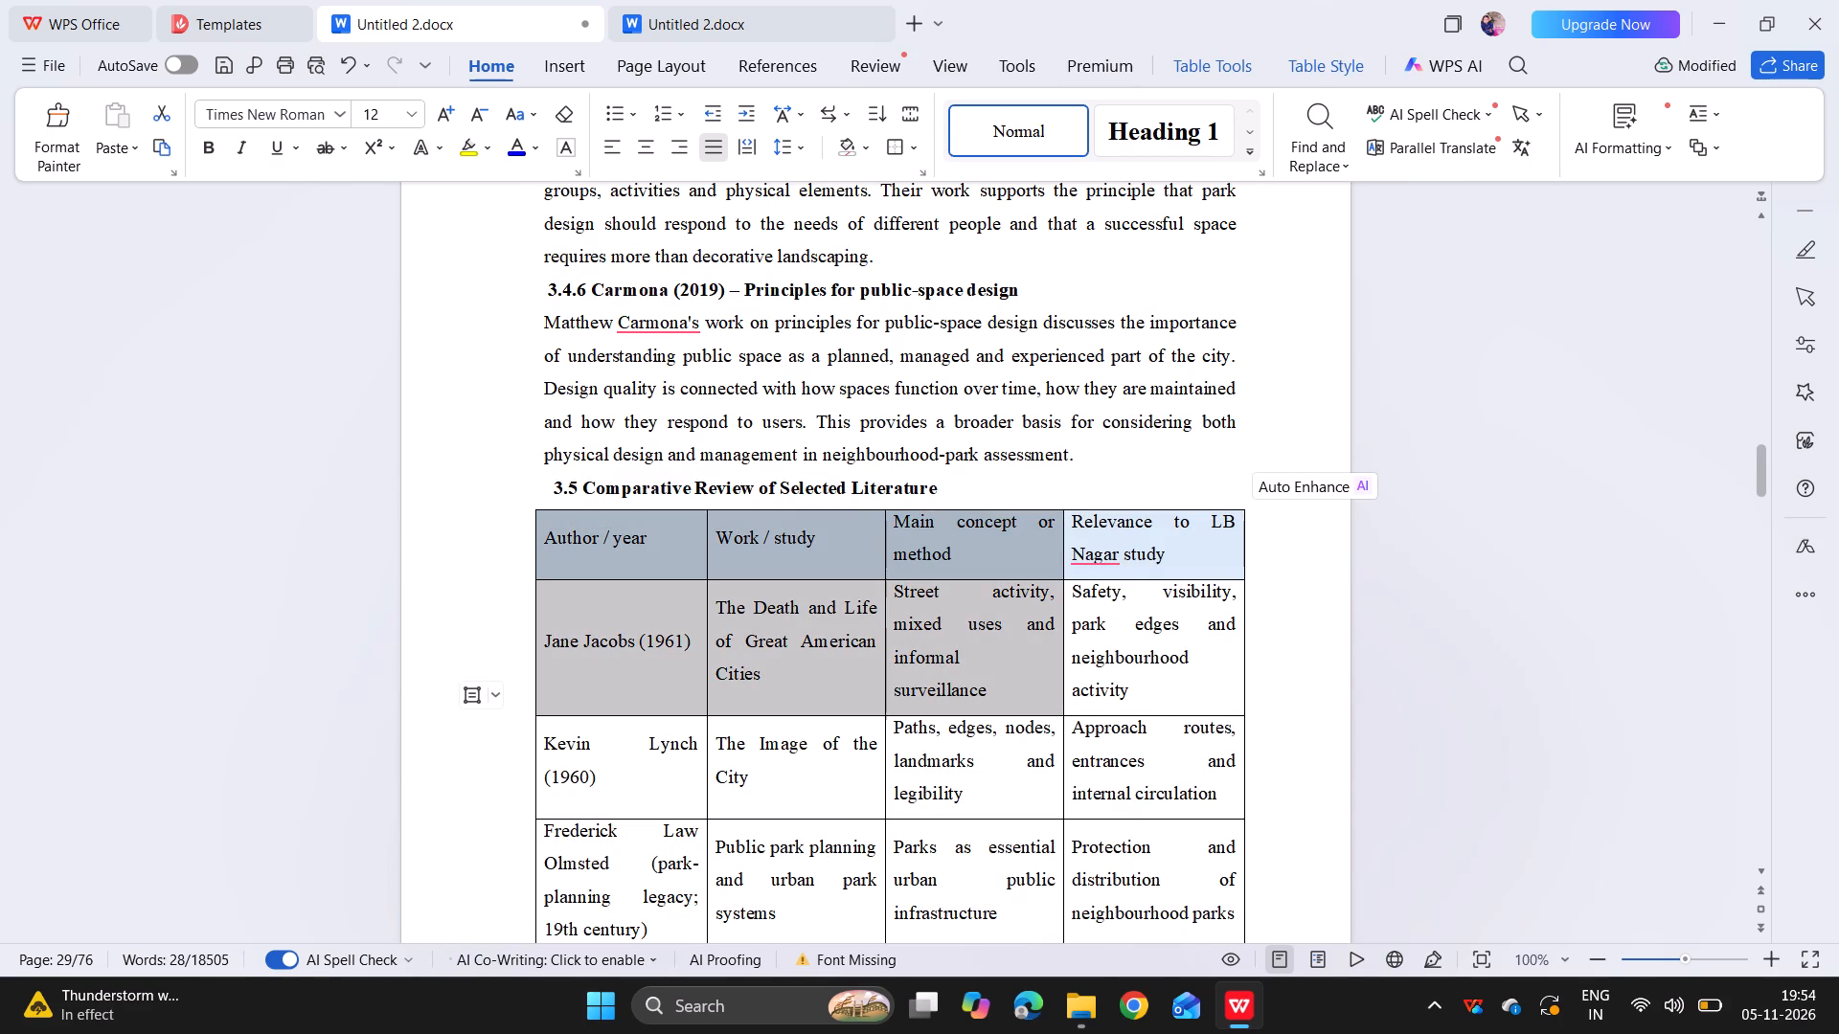
left_click_drag(920, 675, 957, 733)
scroll(938, 693, "down", 18)
left_click_drag(957, 733, 1156, 669)
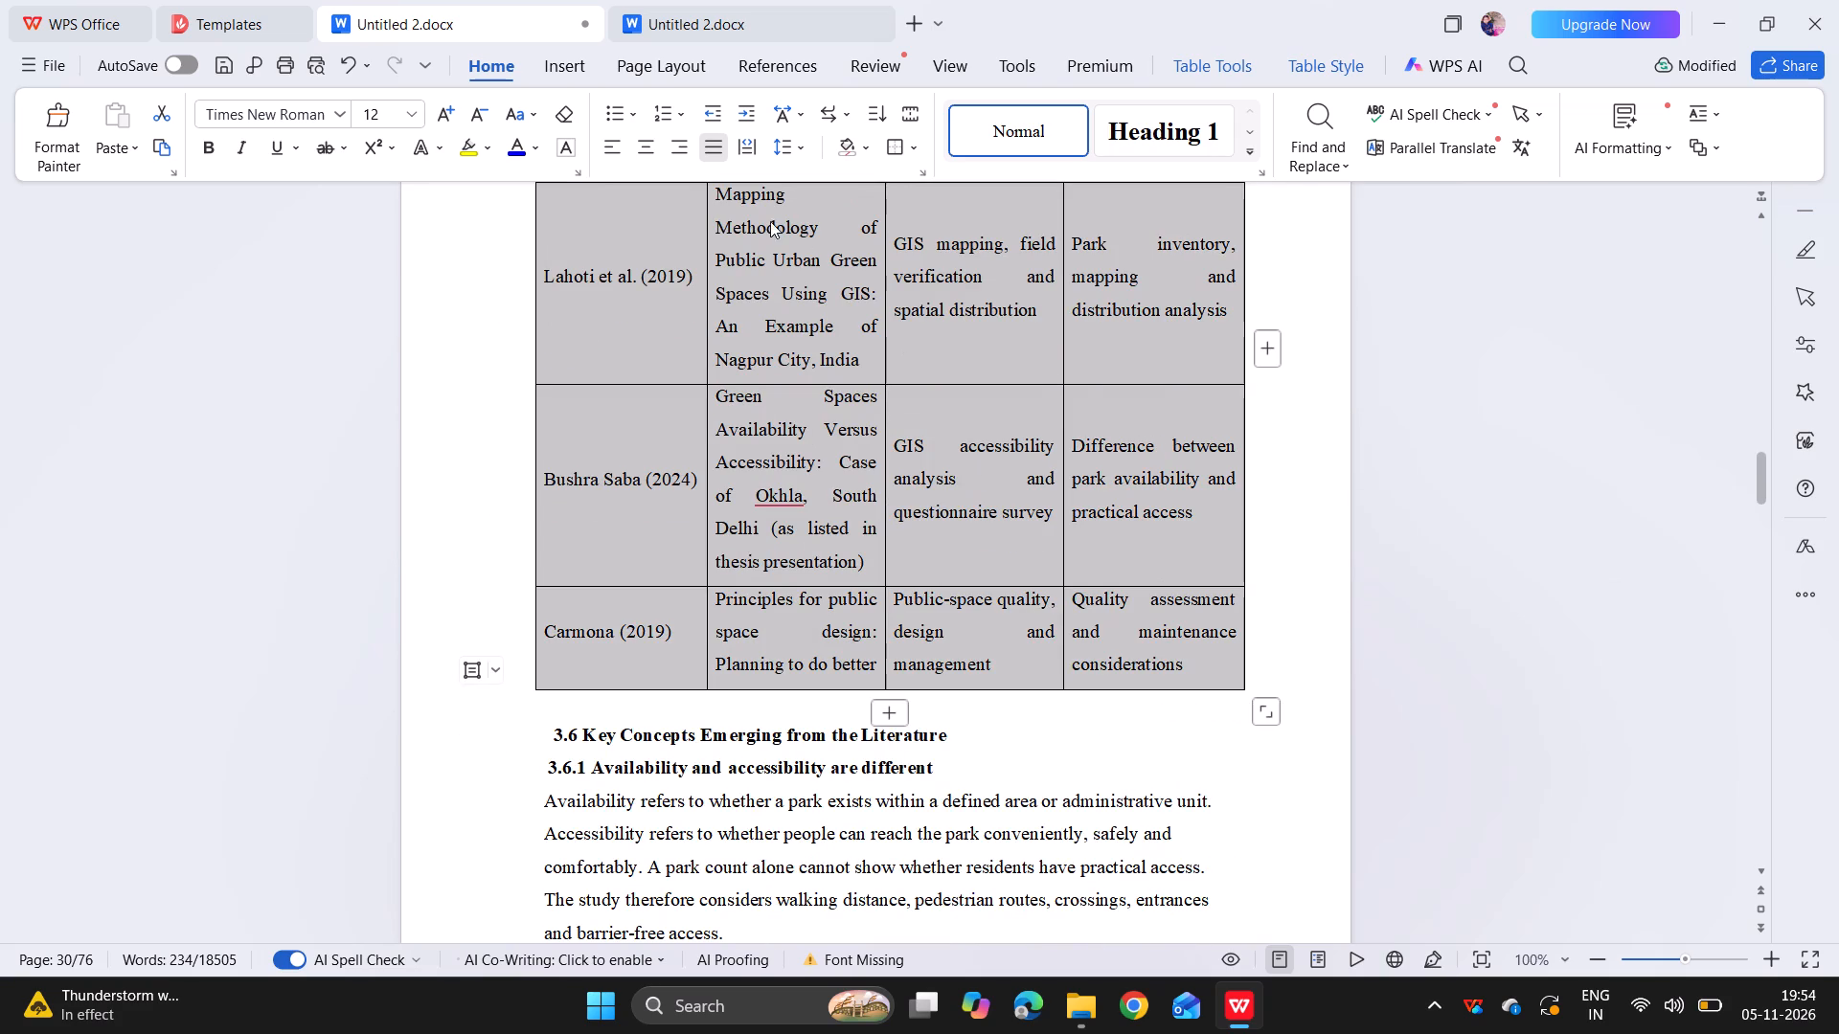
left_click(647, 150)
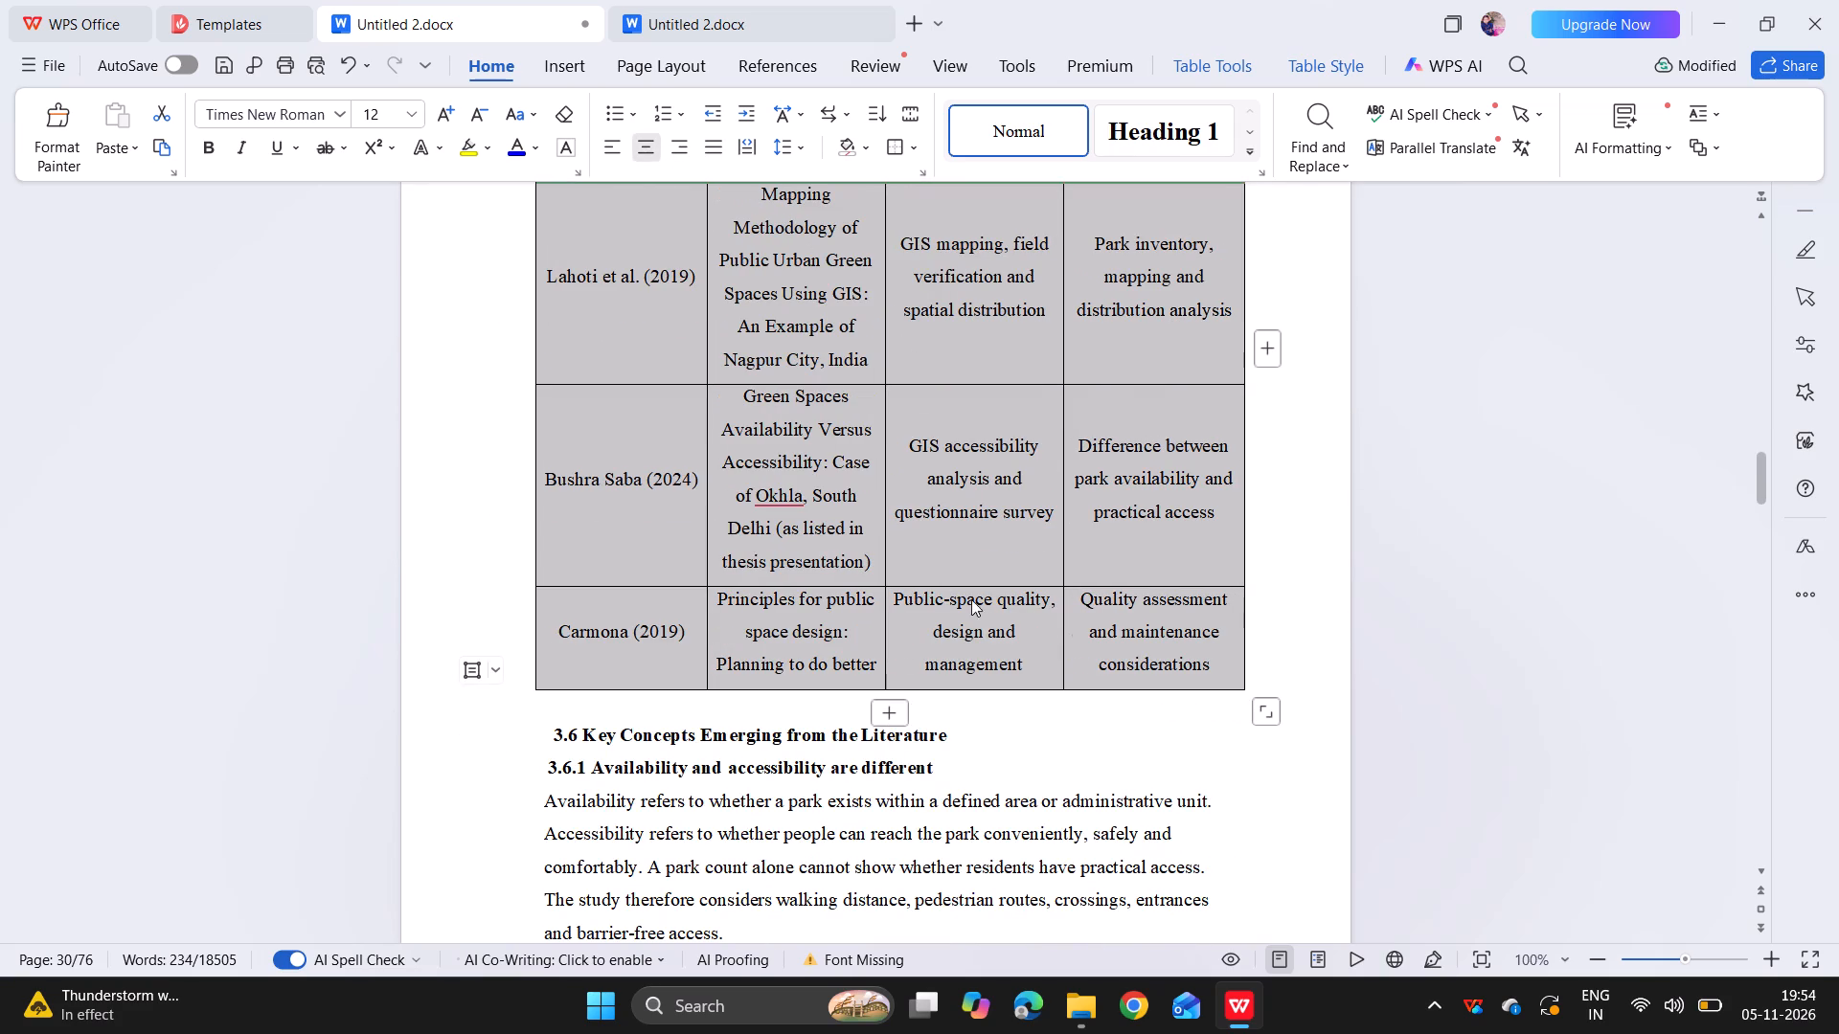
left_click(1012, 728)
Justify the text from the section 3.6 heading through the end of section 3.6.2 and apply 1.5 line spacing.
scroll(860, 531, "up", 13)
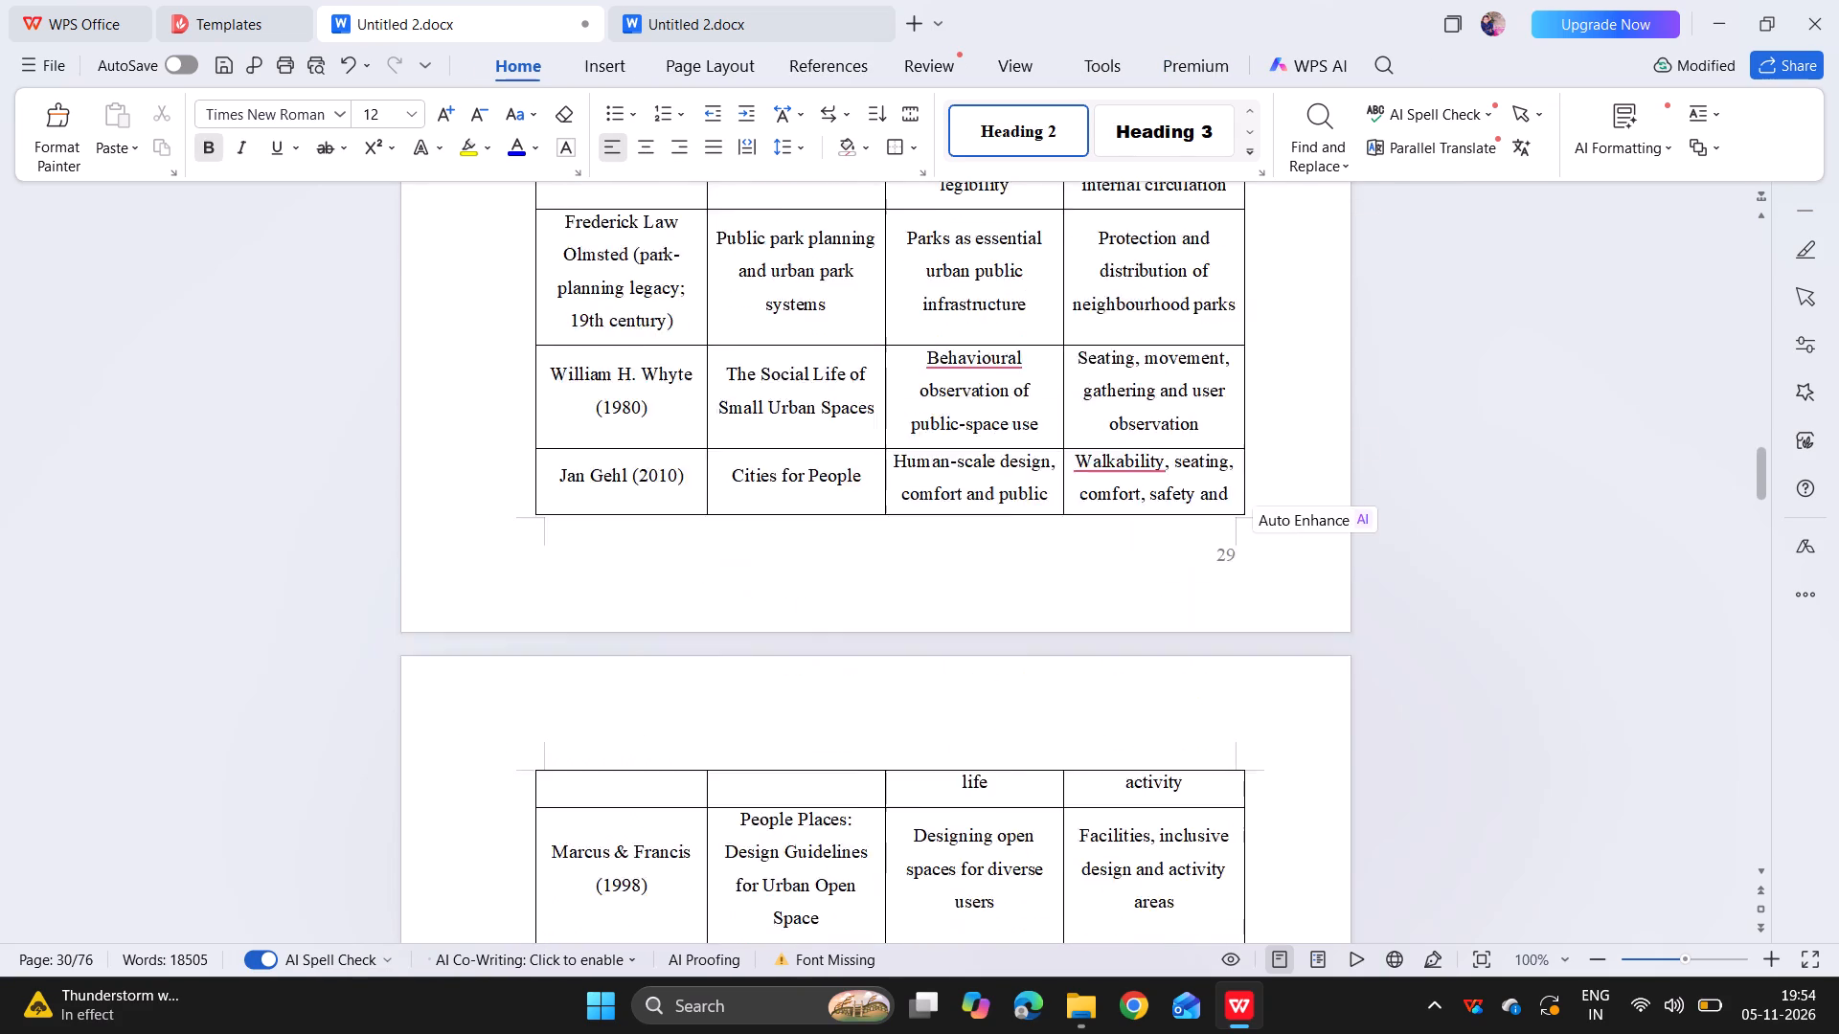
scroll(811, 512, "up", 11)
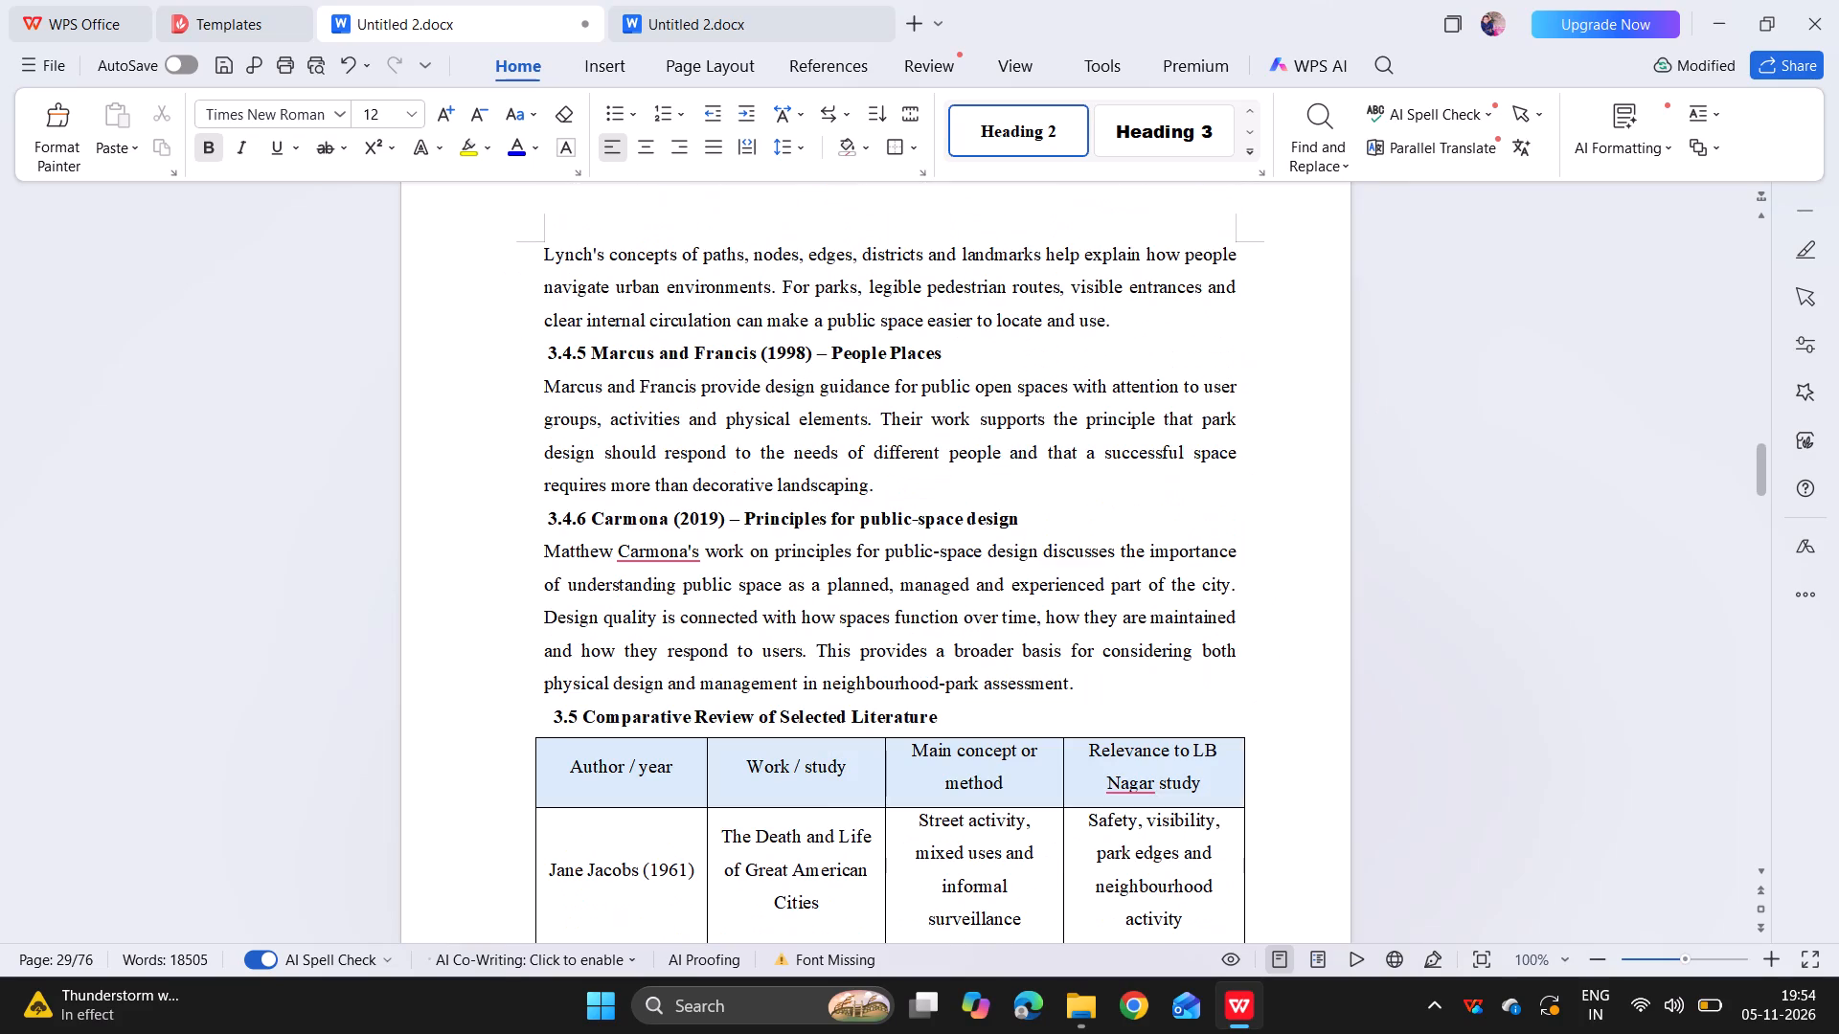
scroll(842, 517, "down", 13)
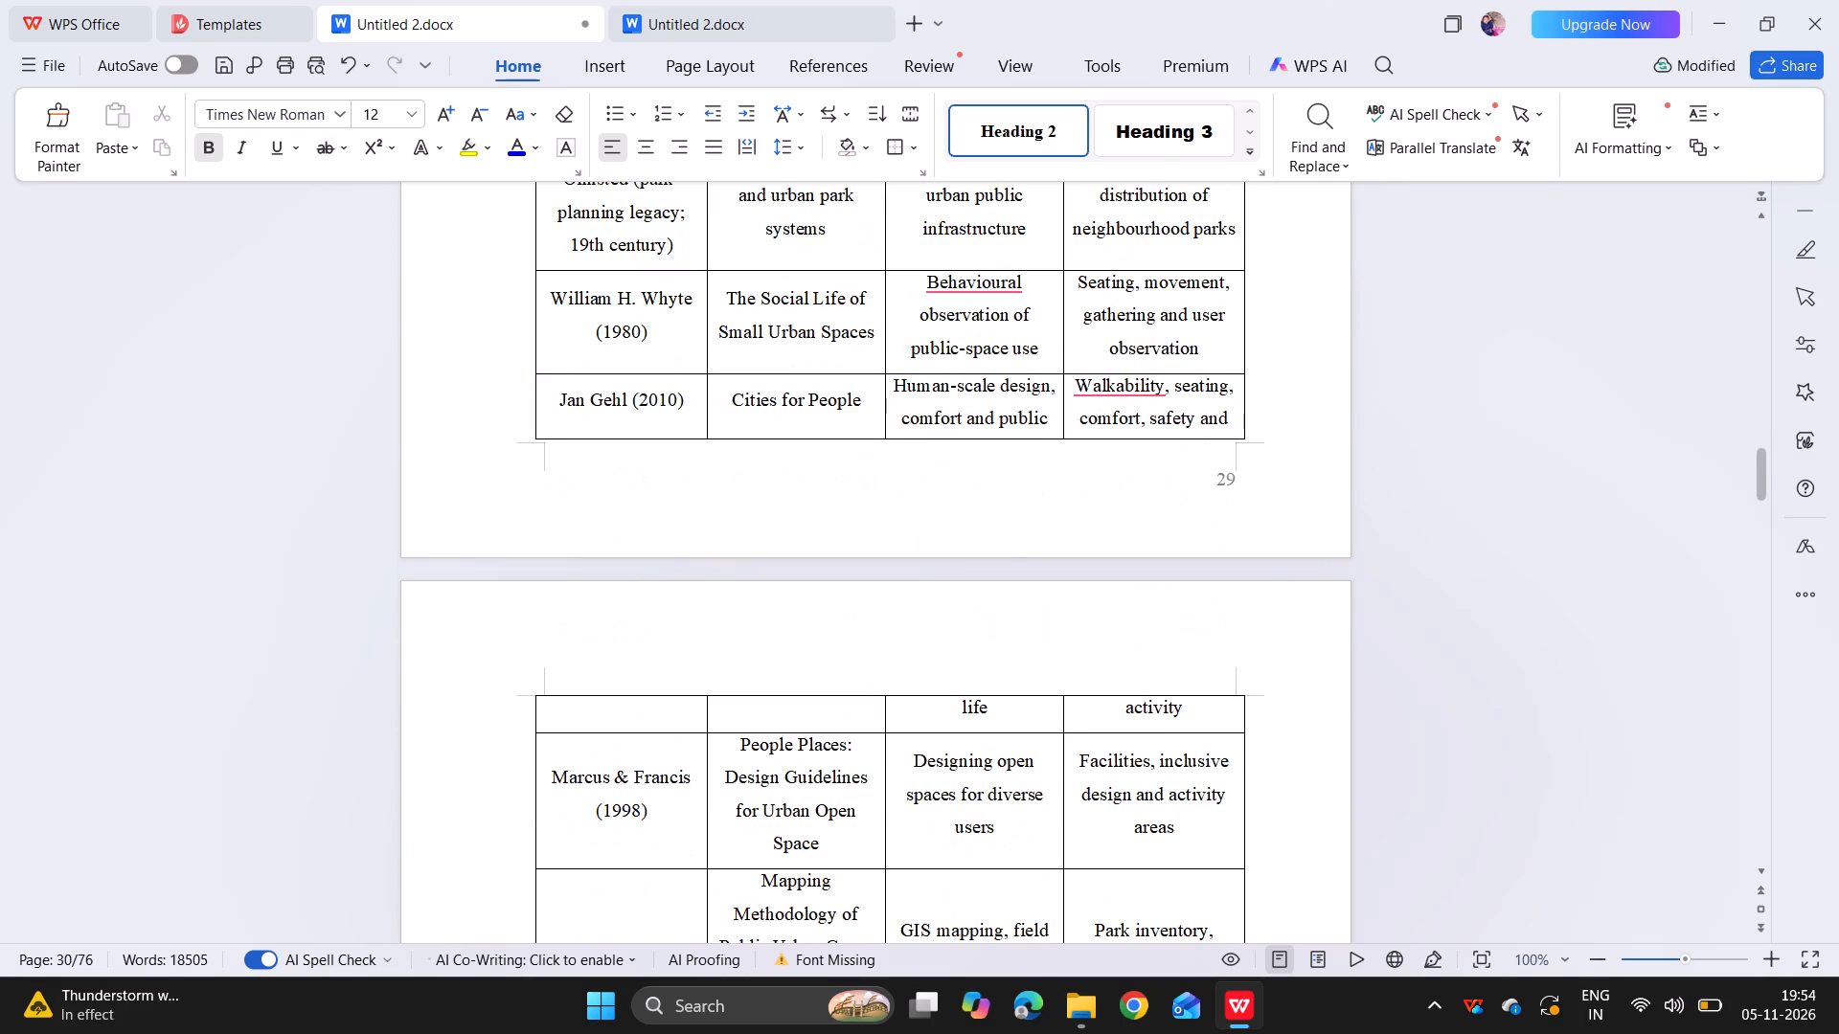
scroll(810, 509, "down", 1)
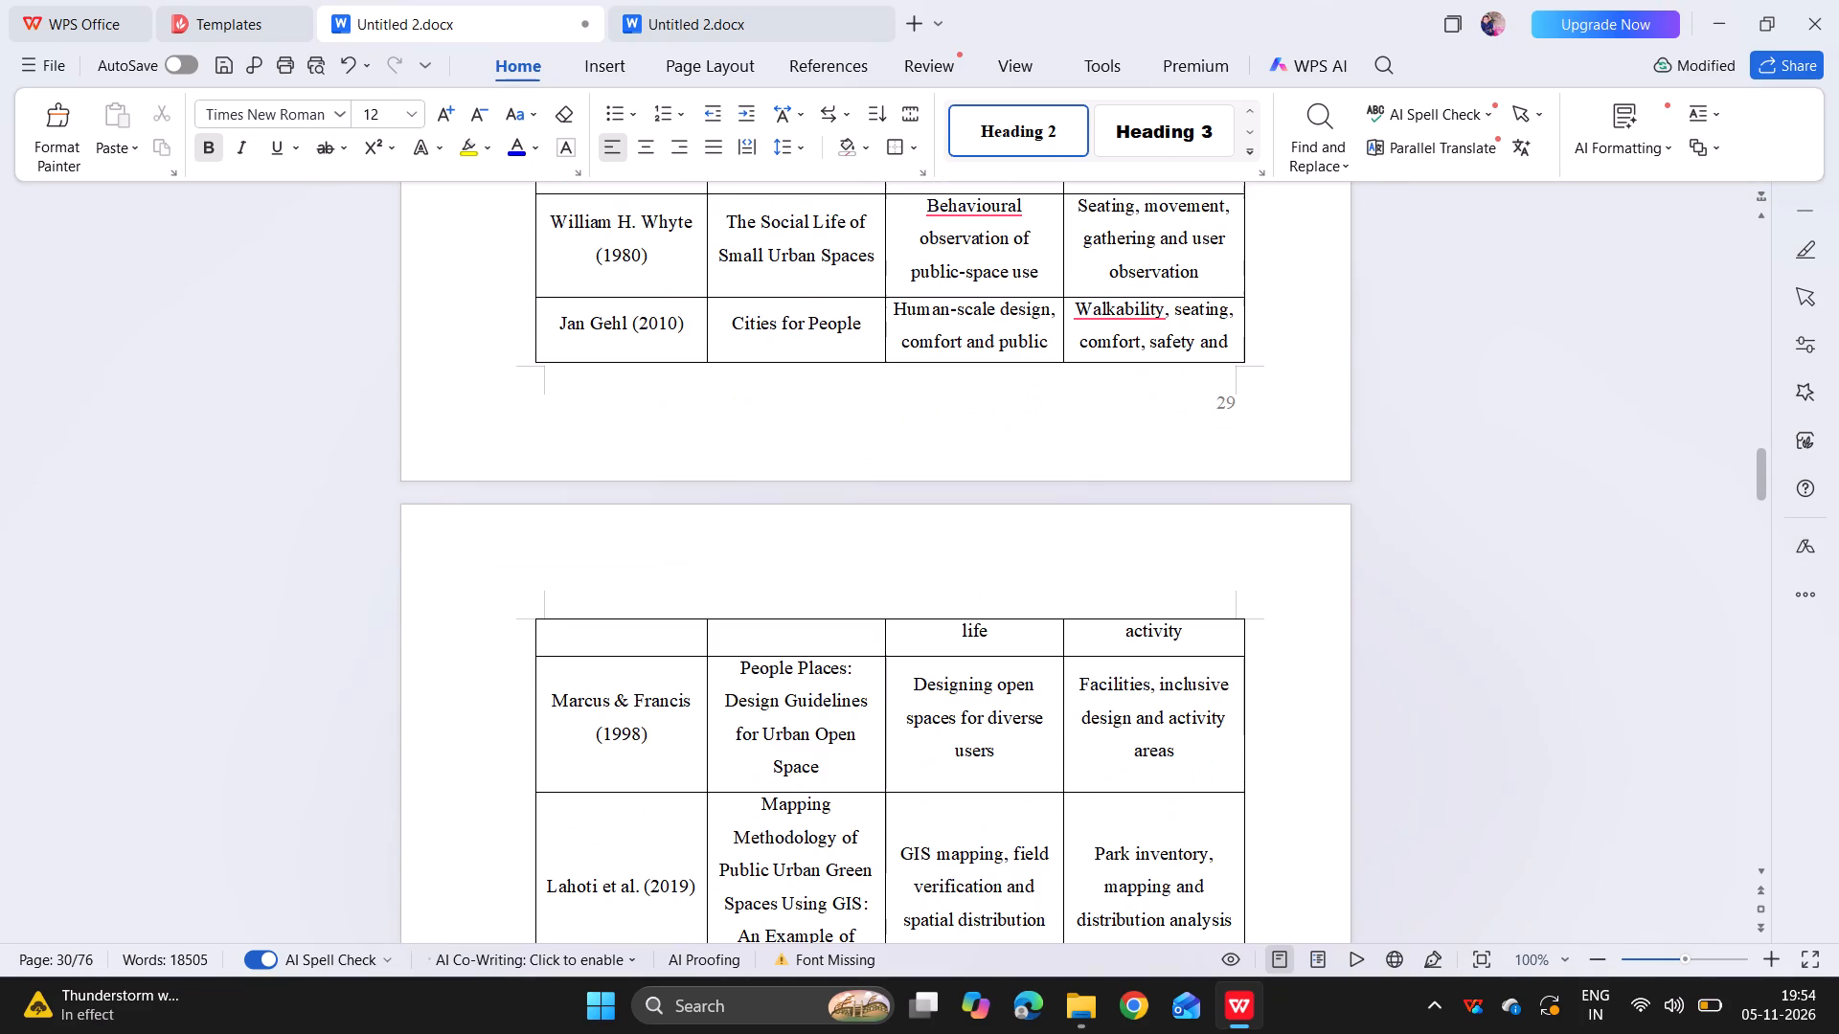
scroll(810, 511, "down", 13)
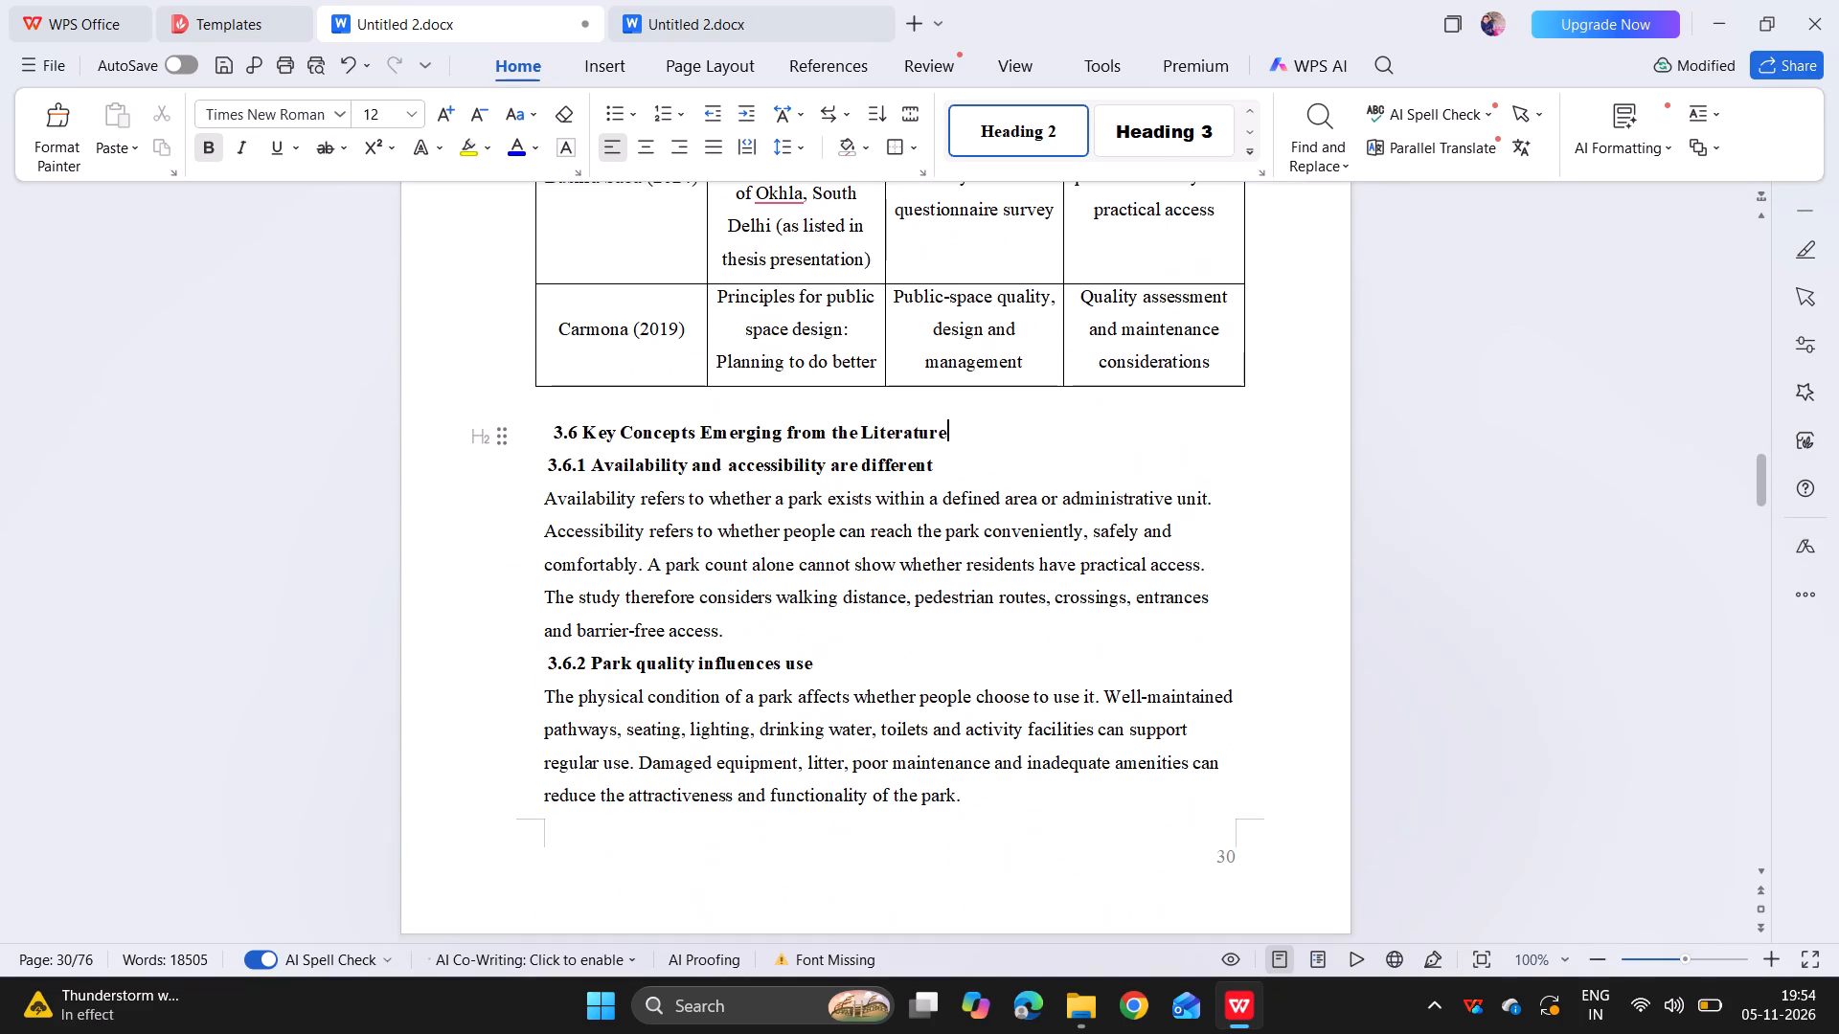
left_click_drag(543, 424, 974, 783)
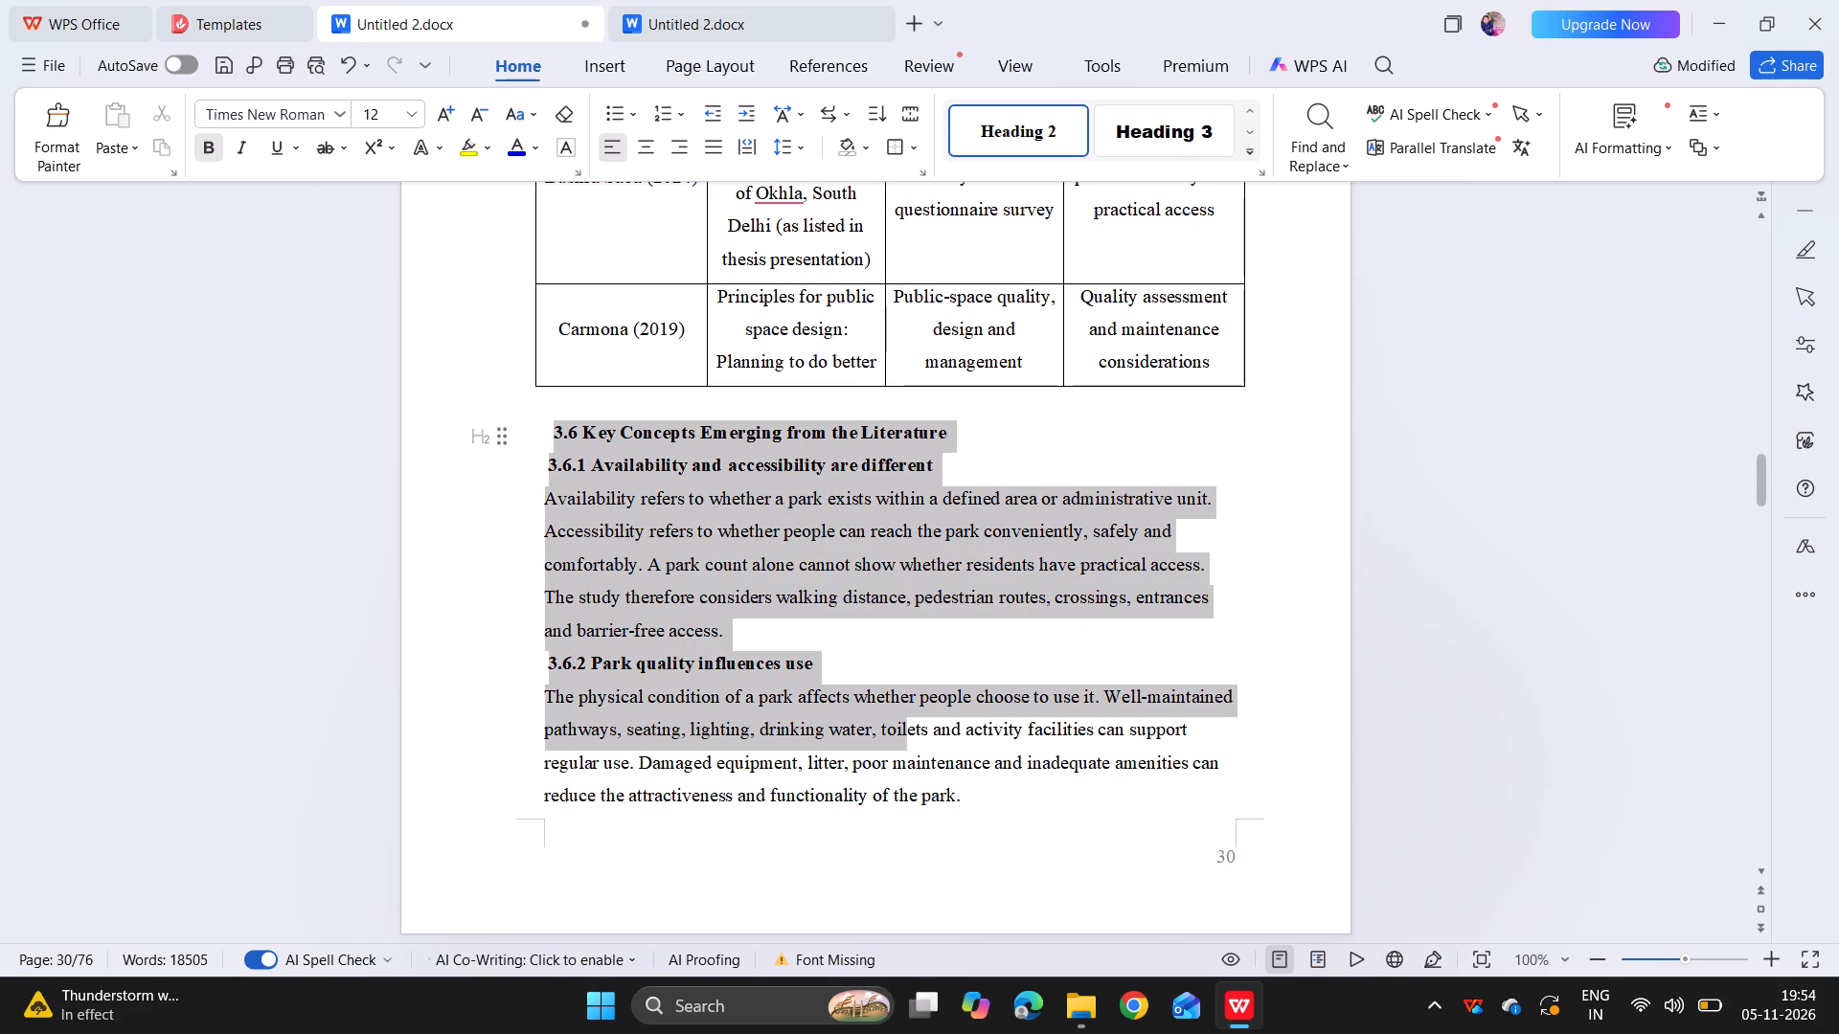
left_click_drag(974, 783, 1002, 796)
left_click(715, 155)
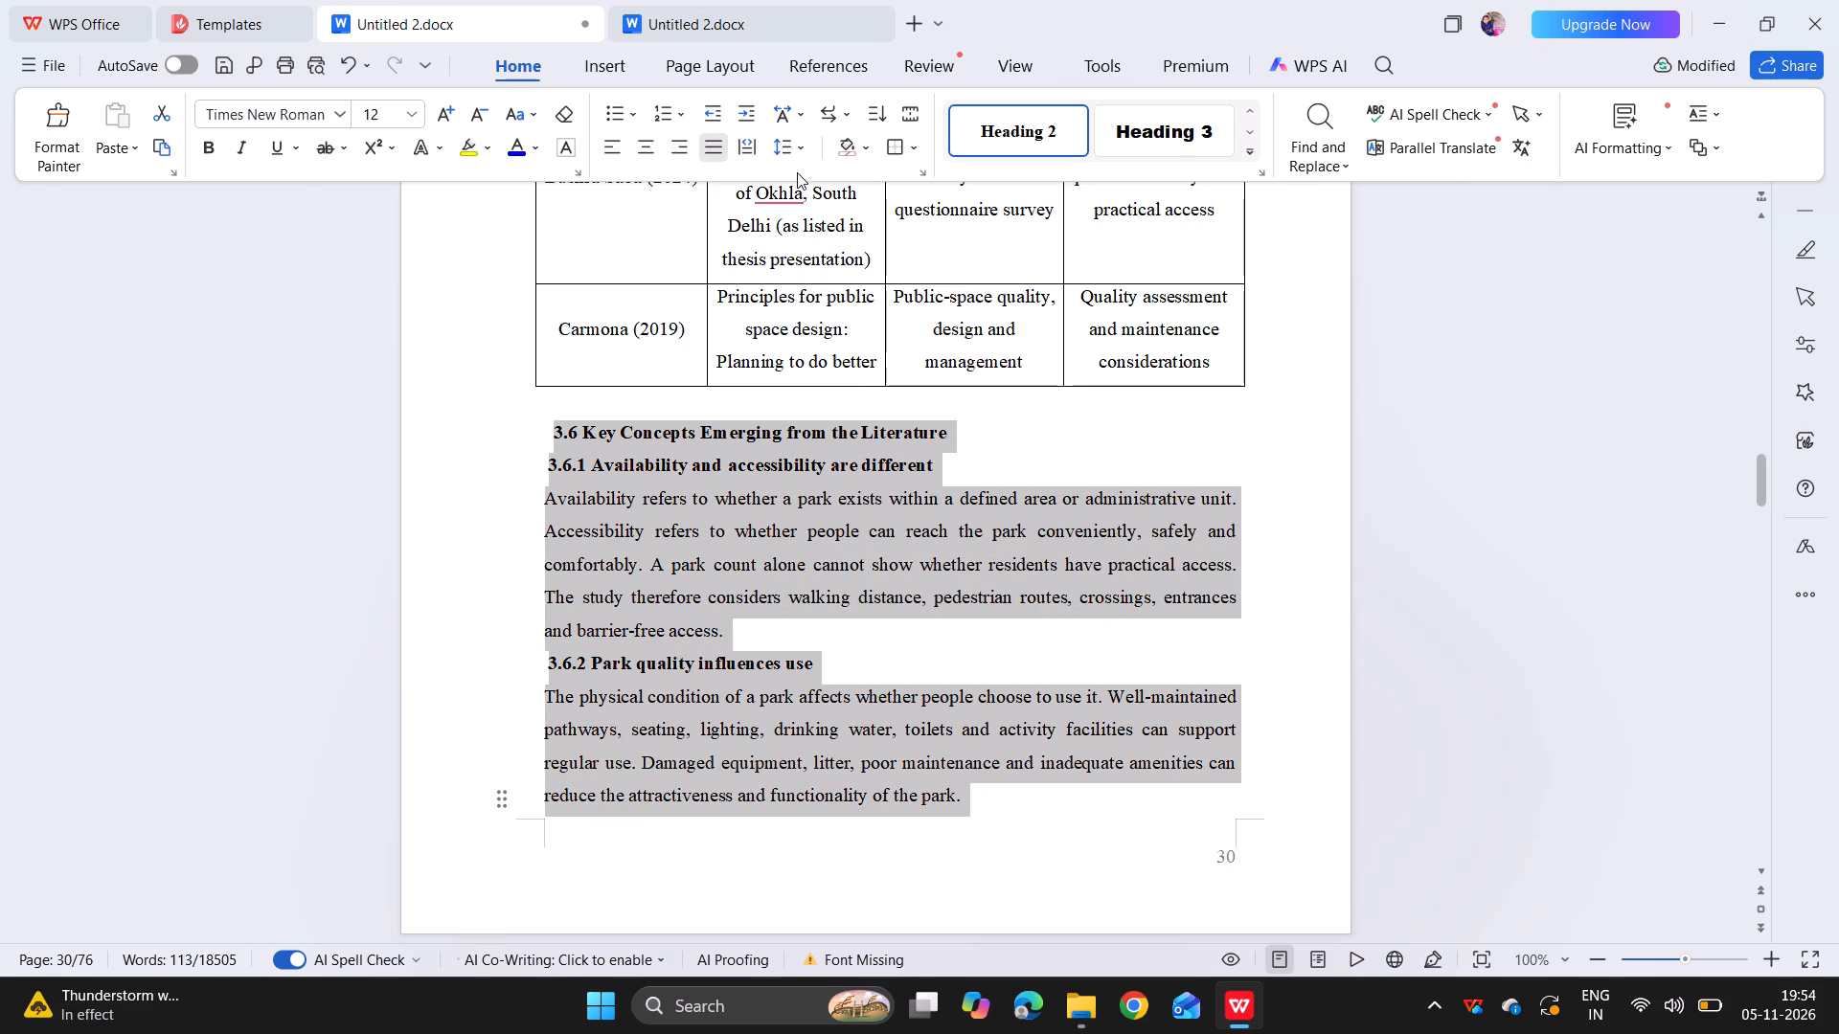
left_click(800, 147)
left_click(816, 249)
Justify sections 3.6.3 through 3.6.5, including their headings, and apply 1.5 line spacing.
scroll(978, 456, "down", 2)
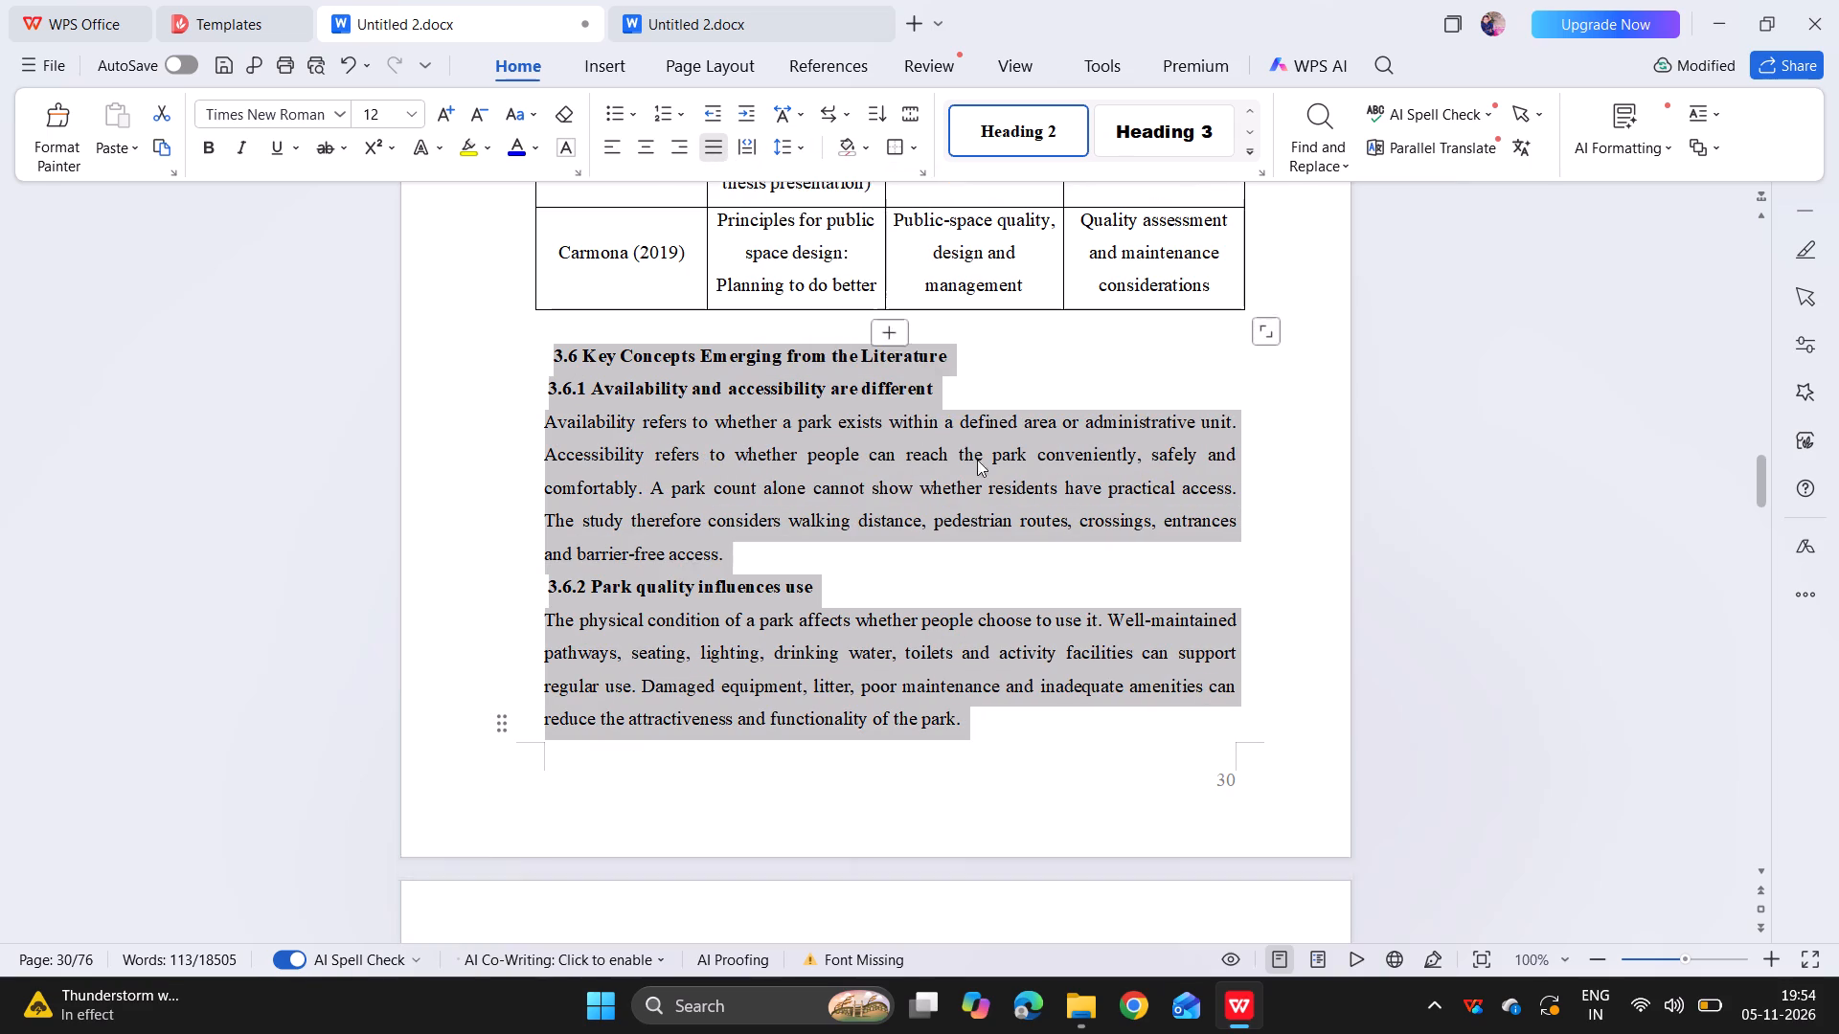
scroll(977, 460, "down", 8)
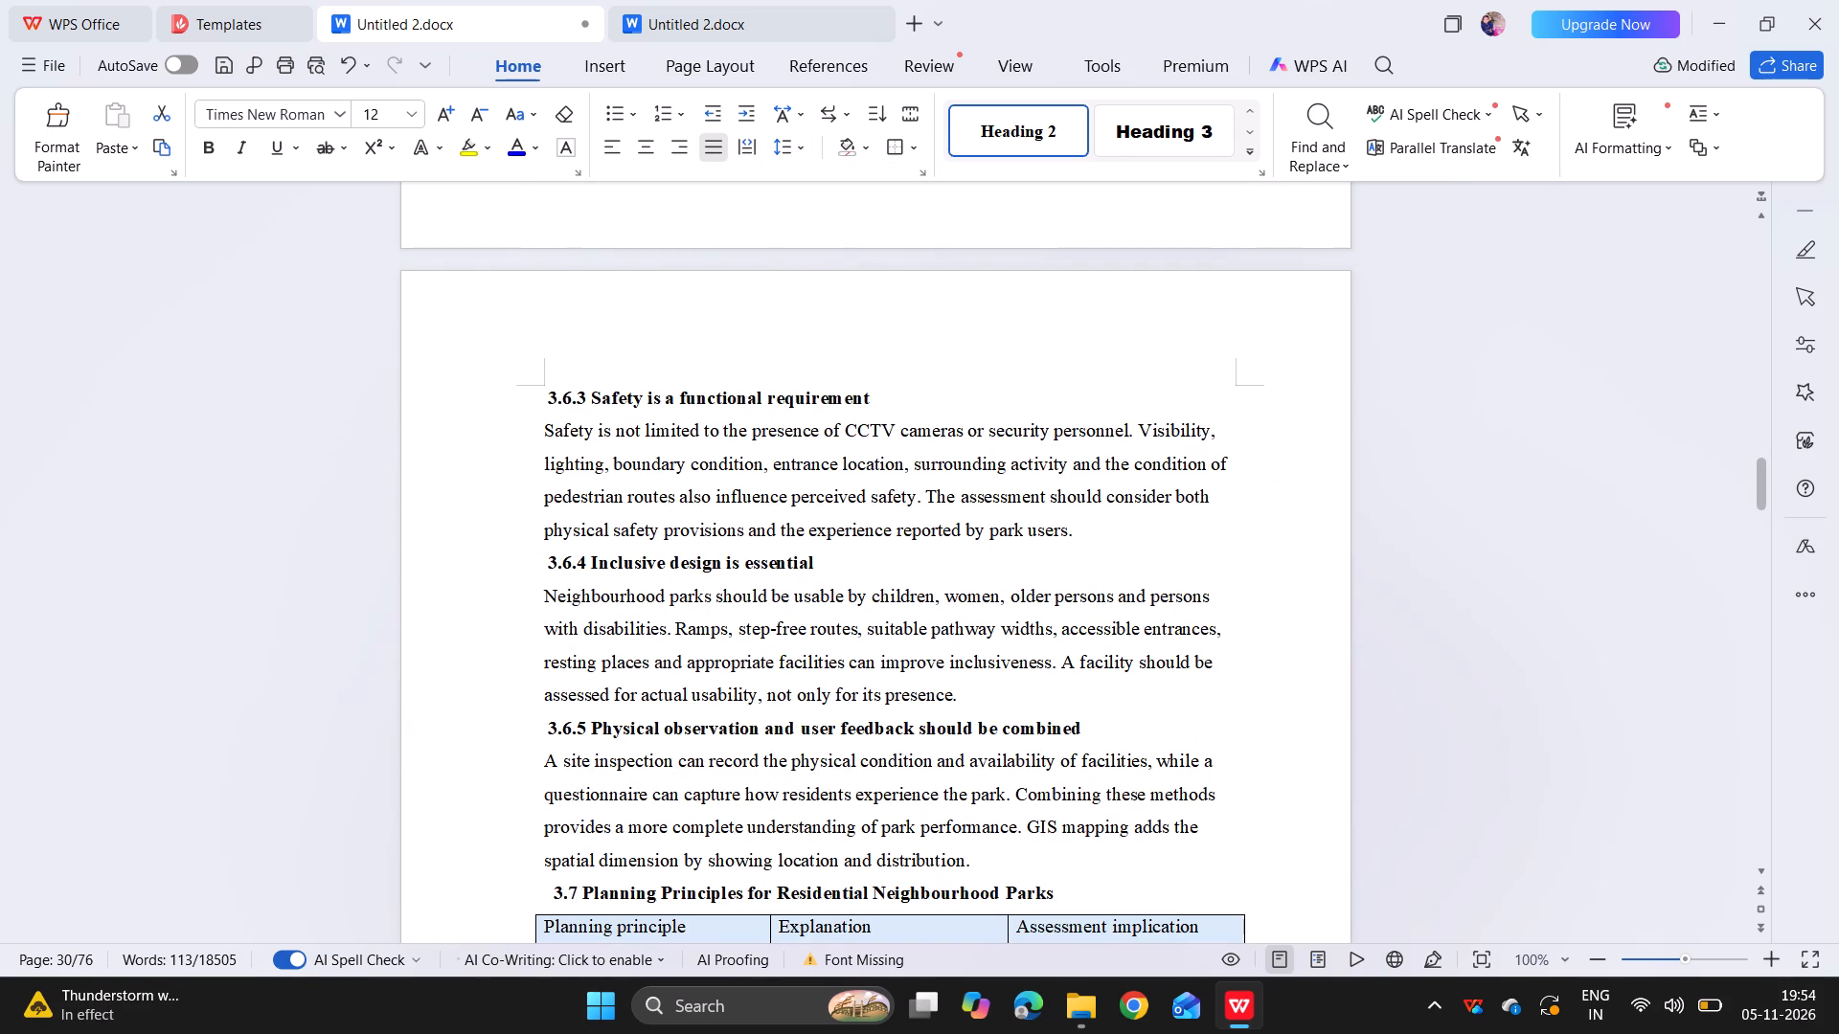
left_click_drag(549, 394, 1127, 852)
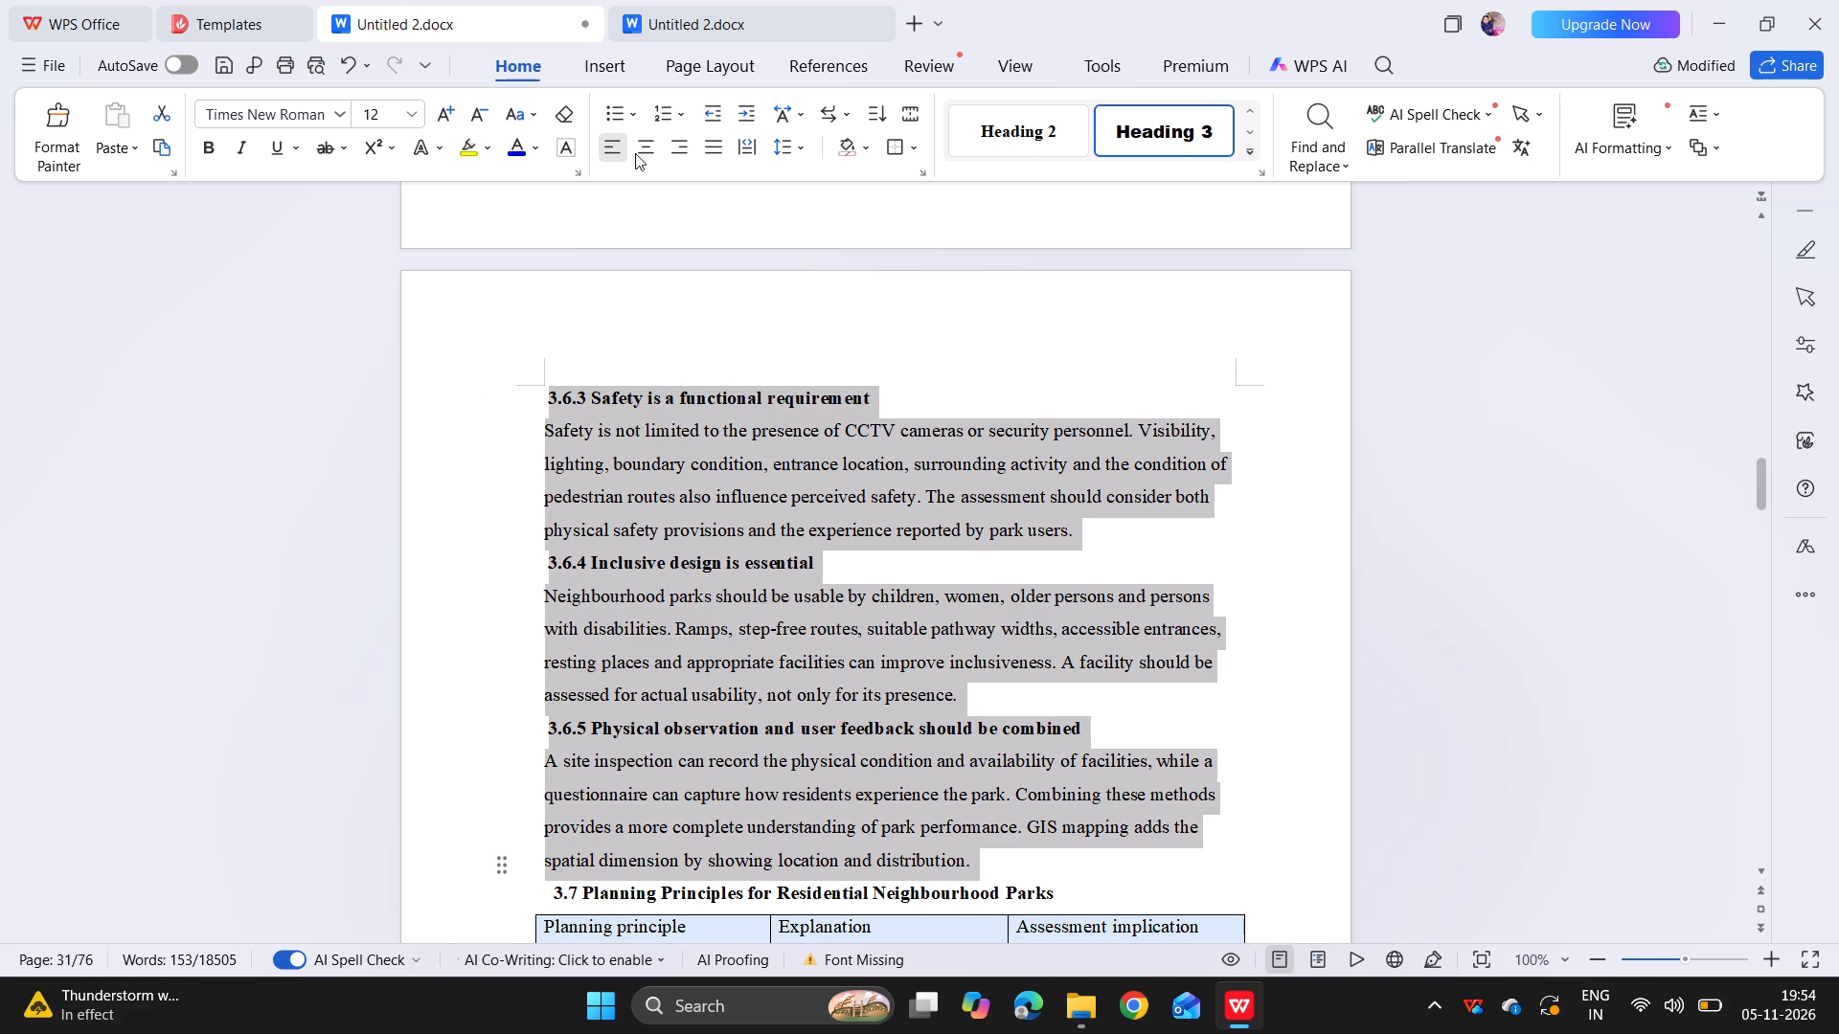
left_click(722, 144)
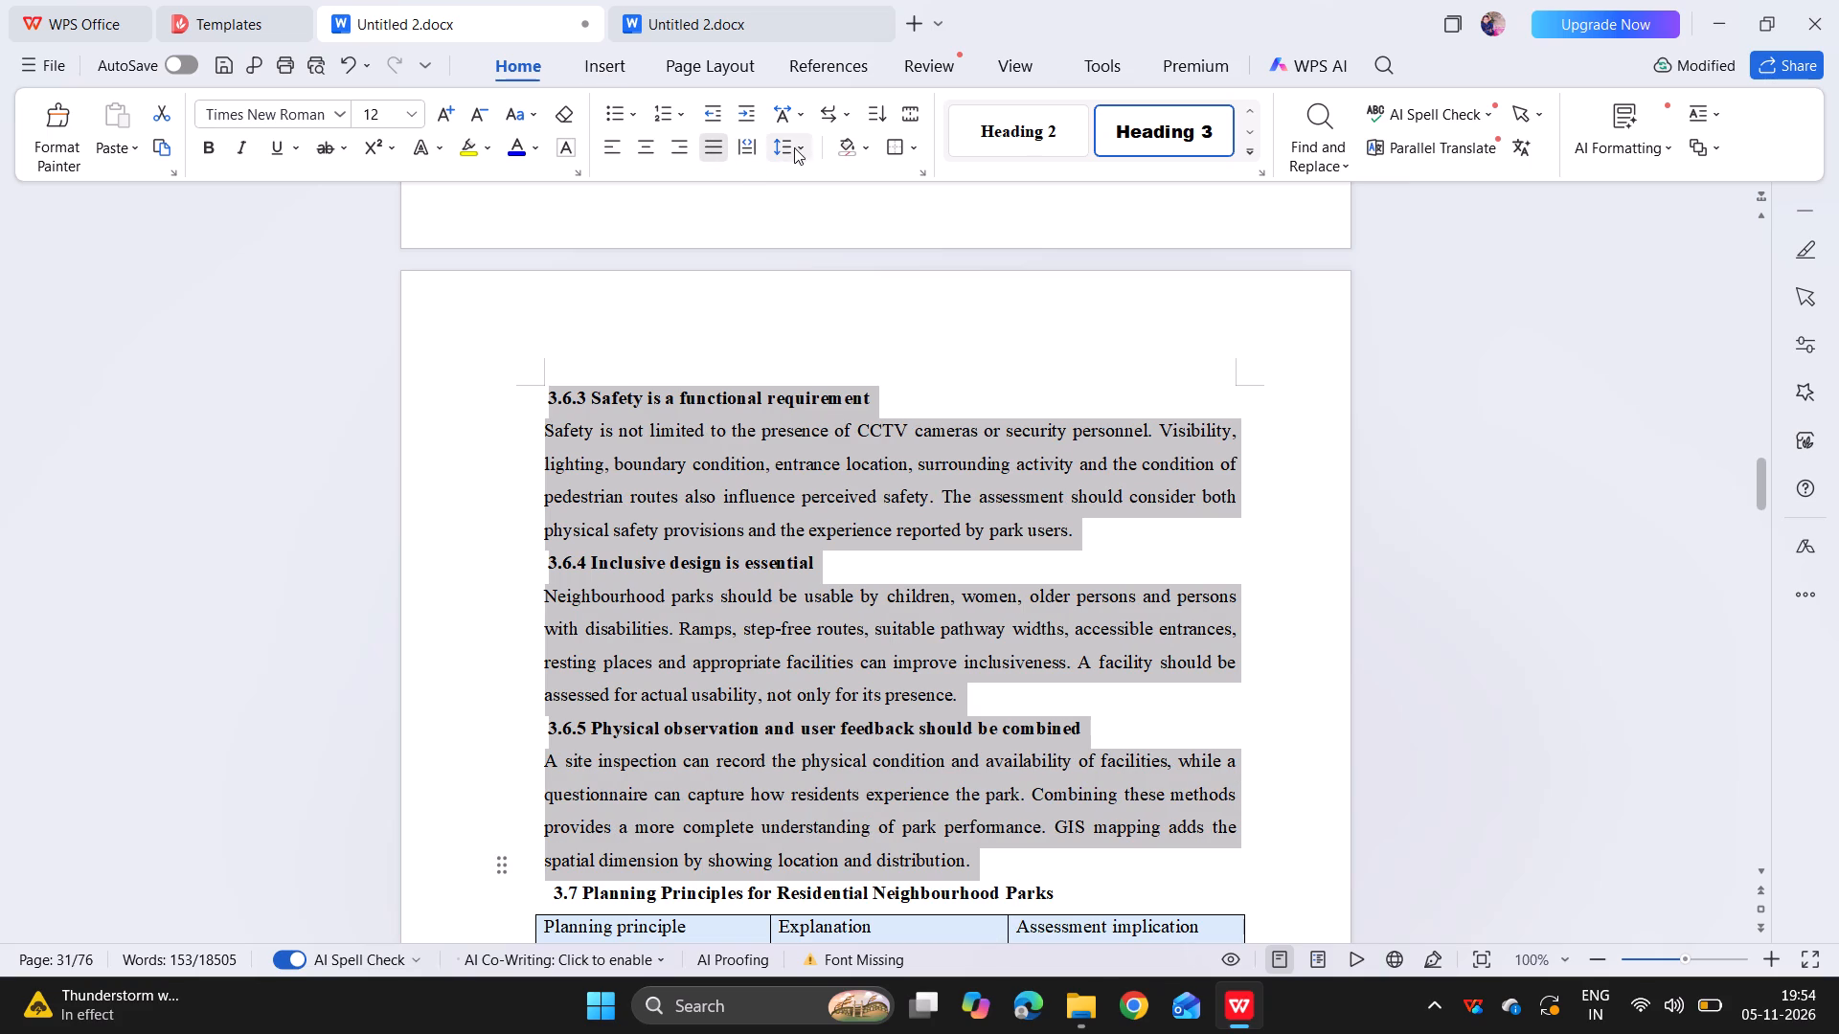
left_click(800, 147)
left_click(812, 242)
Justify the section 3.8 heading and its introductory paragraph and apply 1.5 line spacing.
scroll(811, 242, "down", 6)
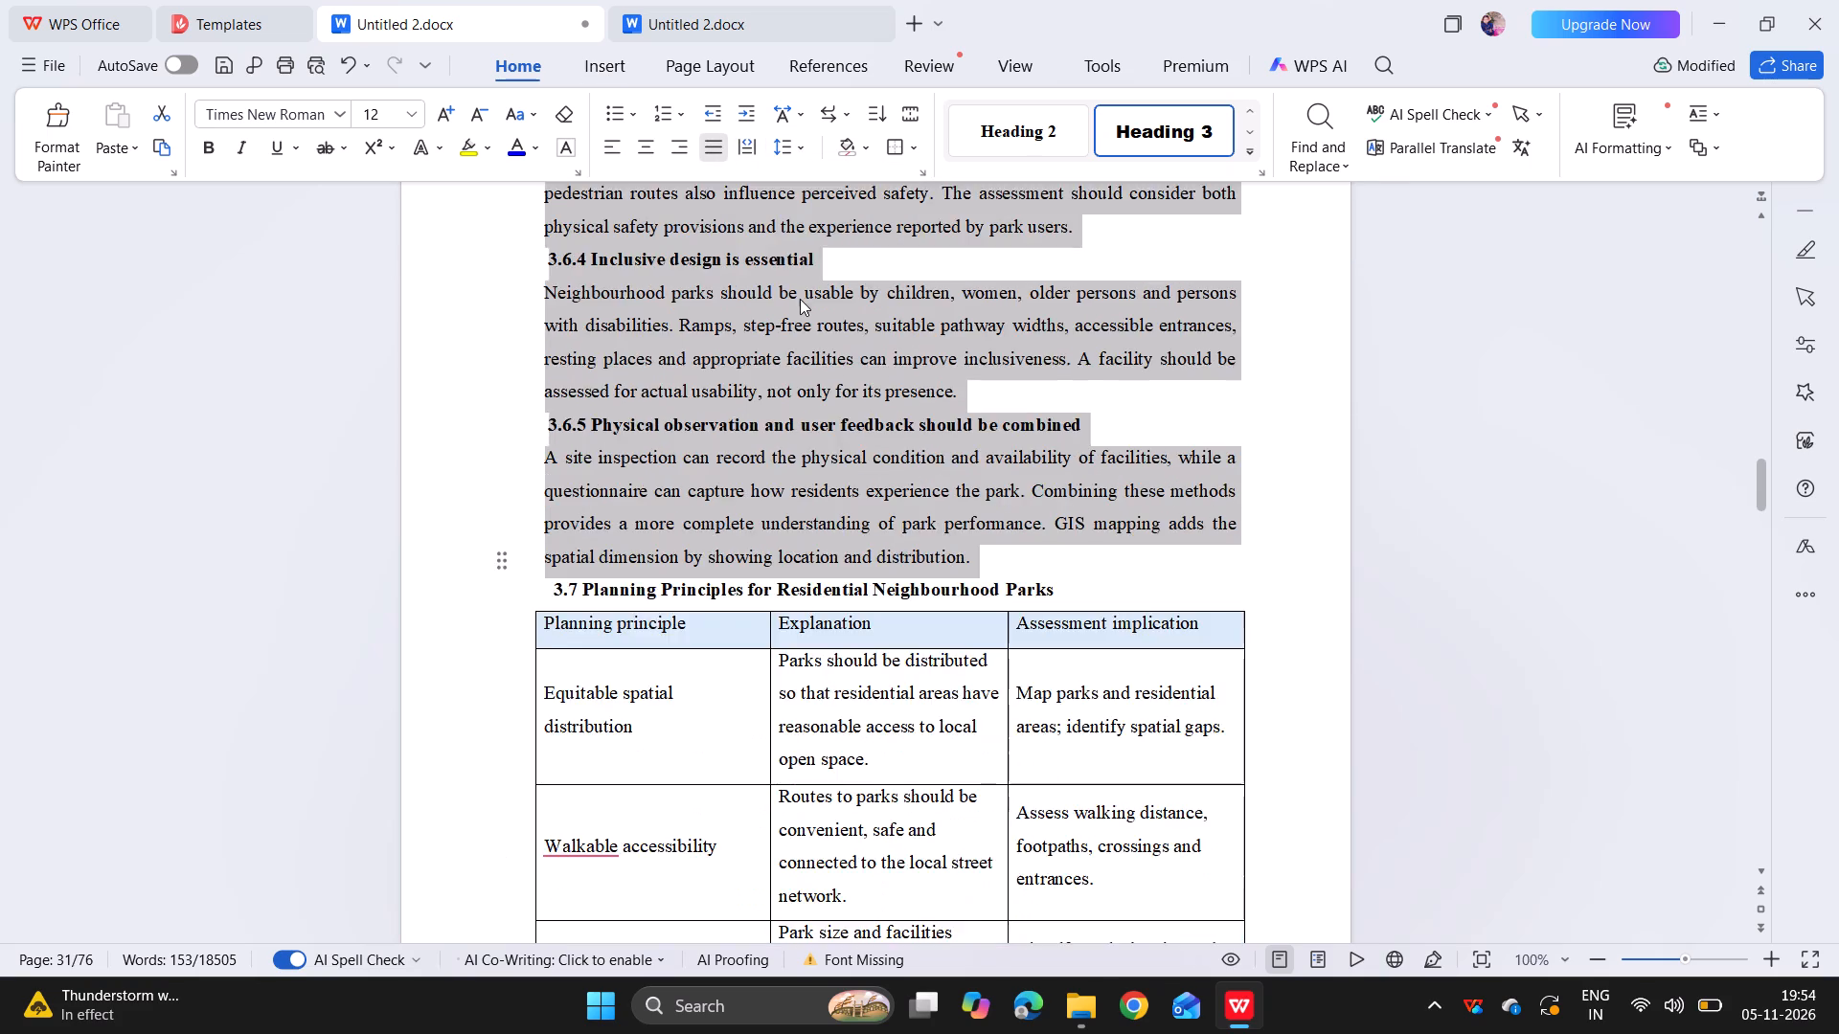
scroll(800, 299, "down", 20)
scroll(800, 299, "down", 7)
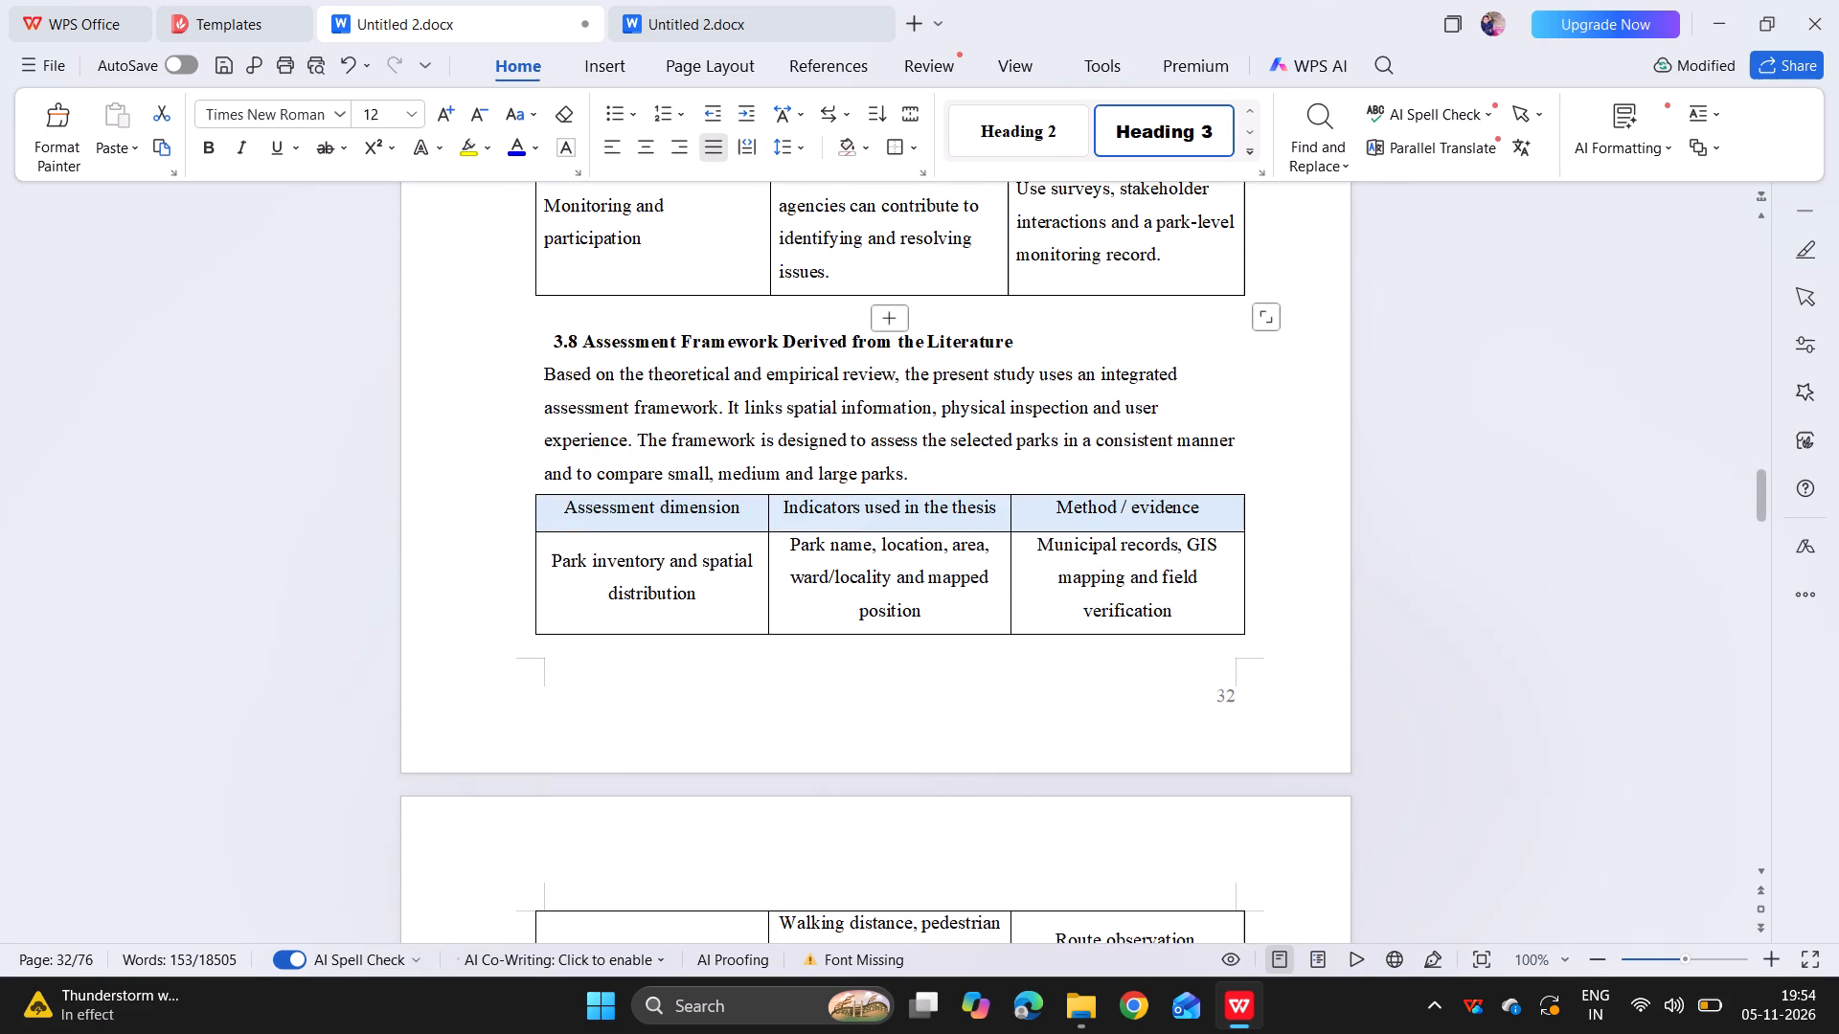
left_click_drag(553, 341, 936, 462)
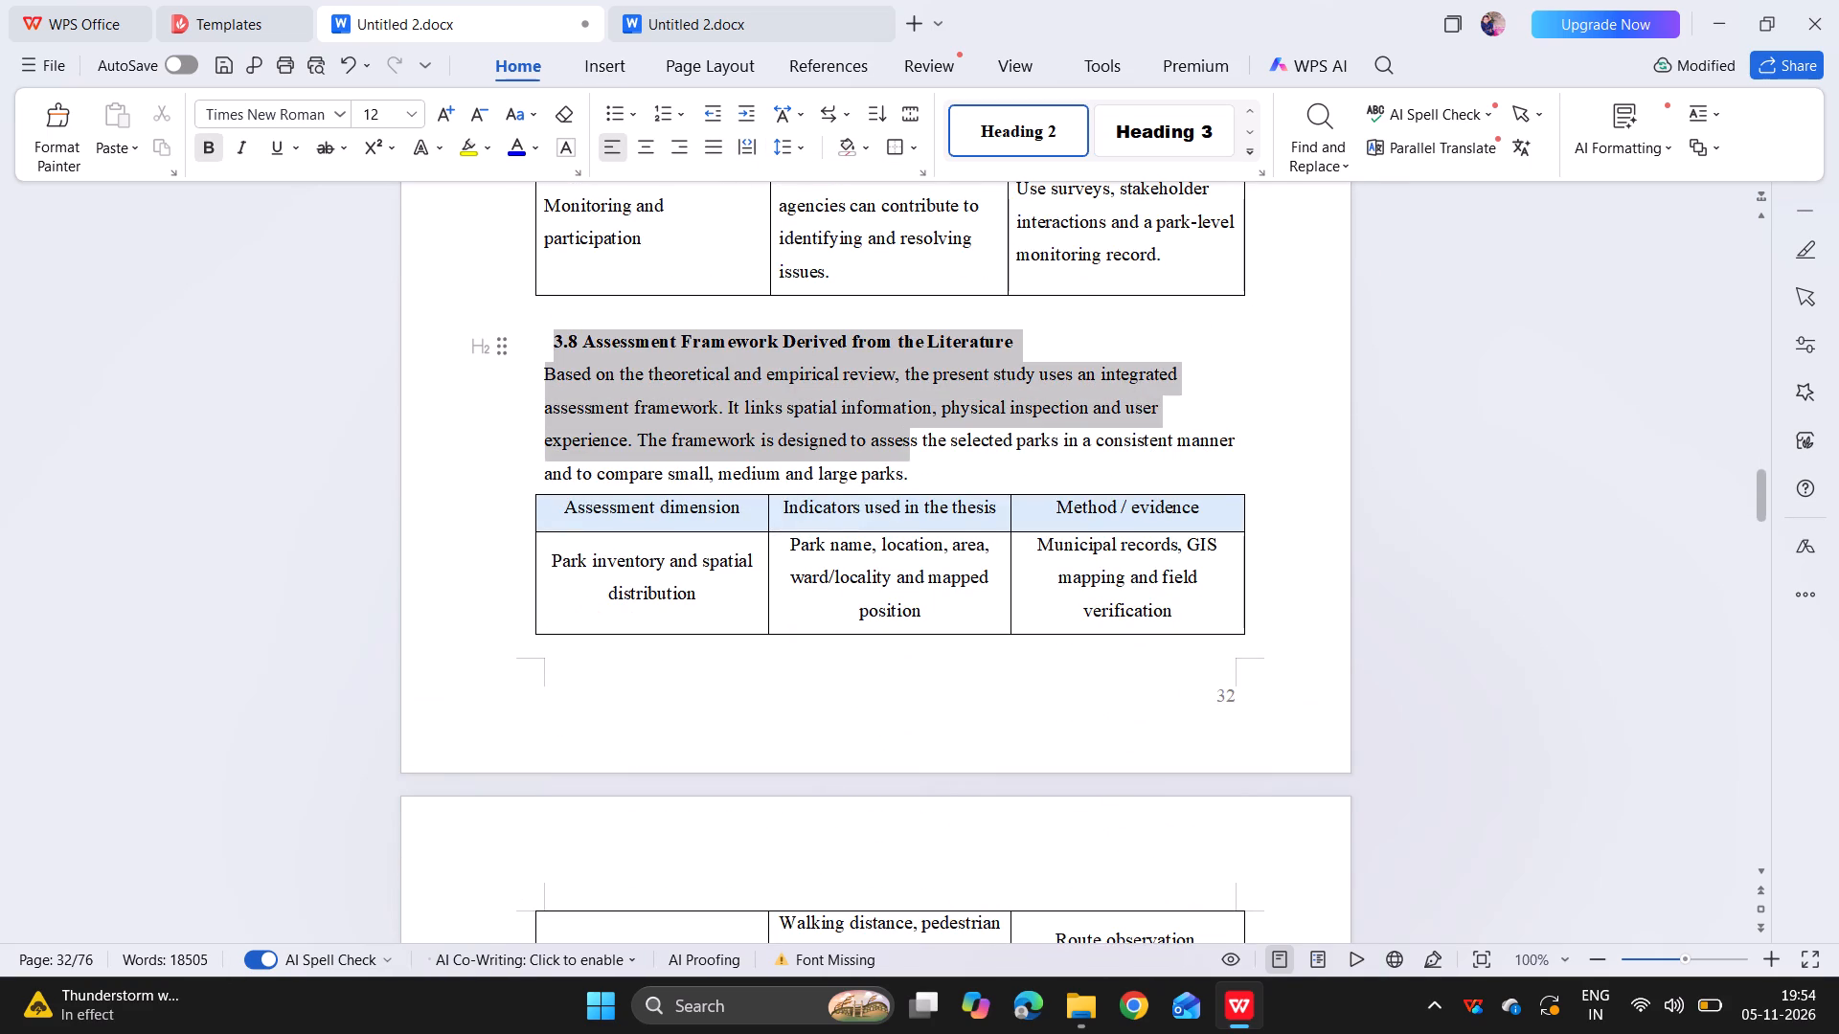
left_click_drag(936, 462, 937, 462)
left_click(712, 146)
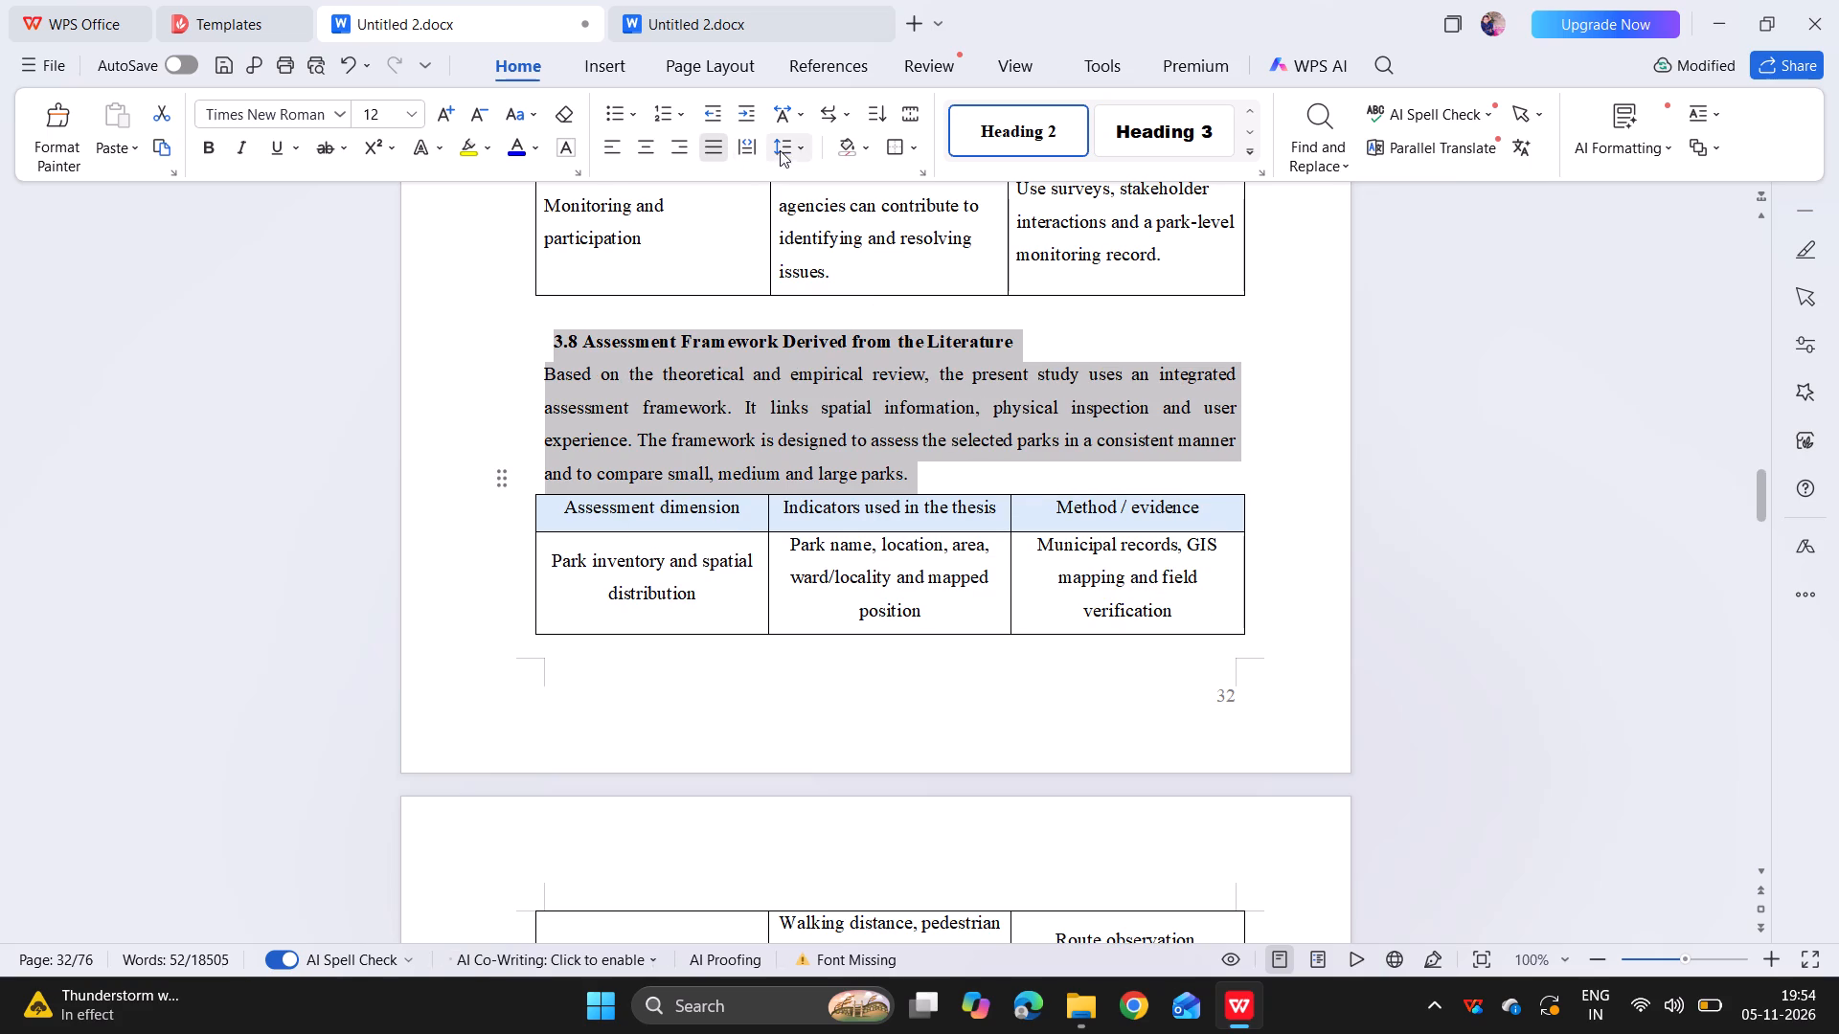
left_click(802, 150)
left_click(822, 236)
Insert four blank lines after the section 3.8 introductory paragraph to push the assessment framework table onto the next page.
scroll(767, 384, "down", 10)
scroll(742, 418, "up", 10)
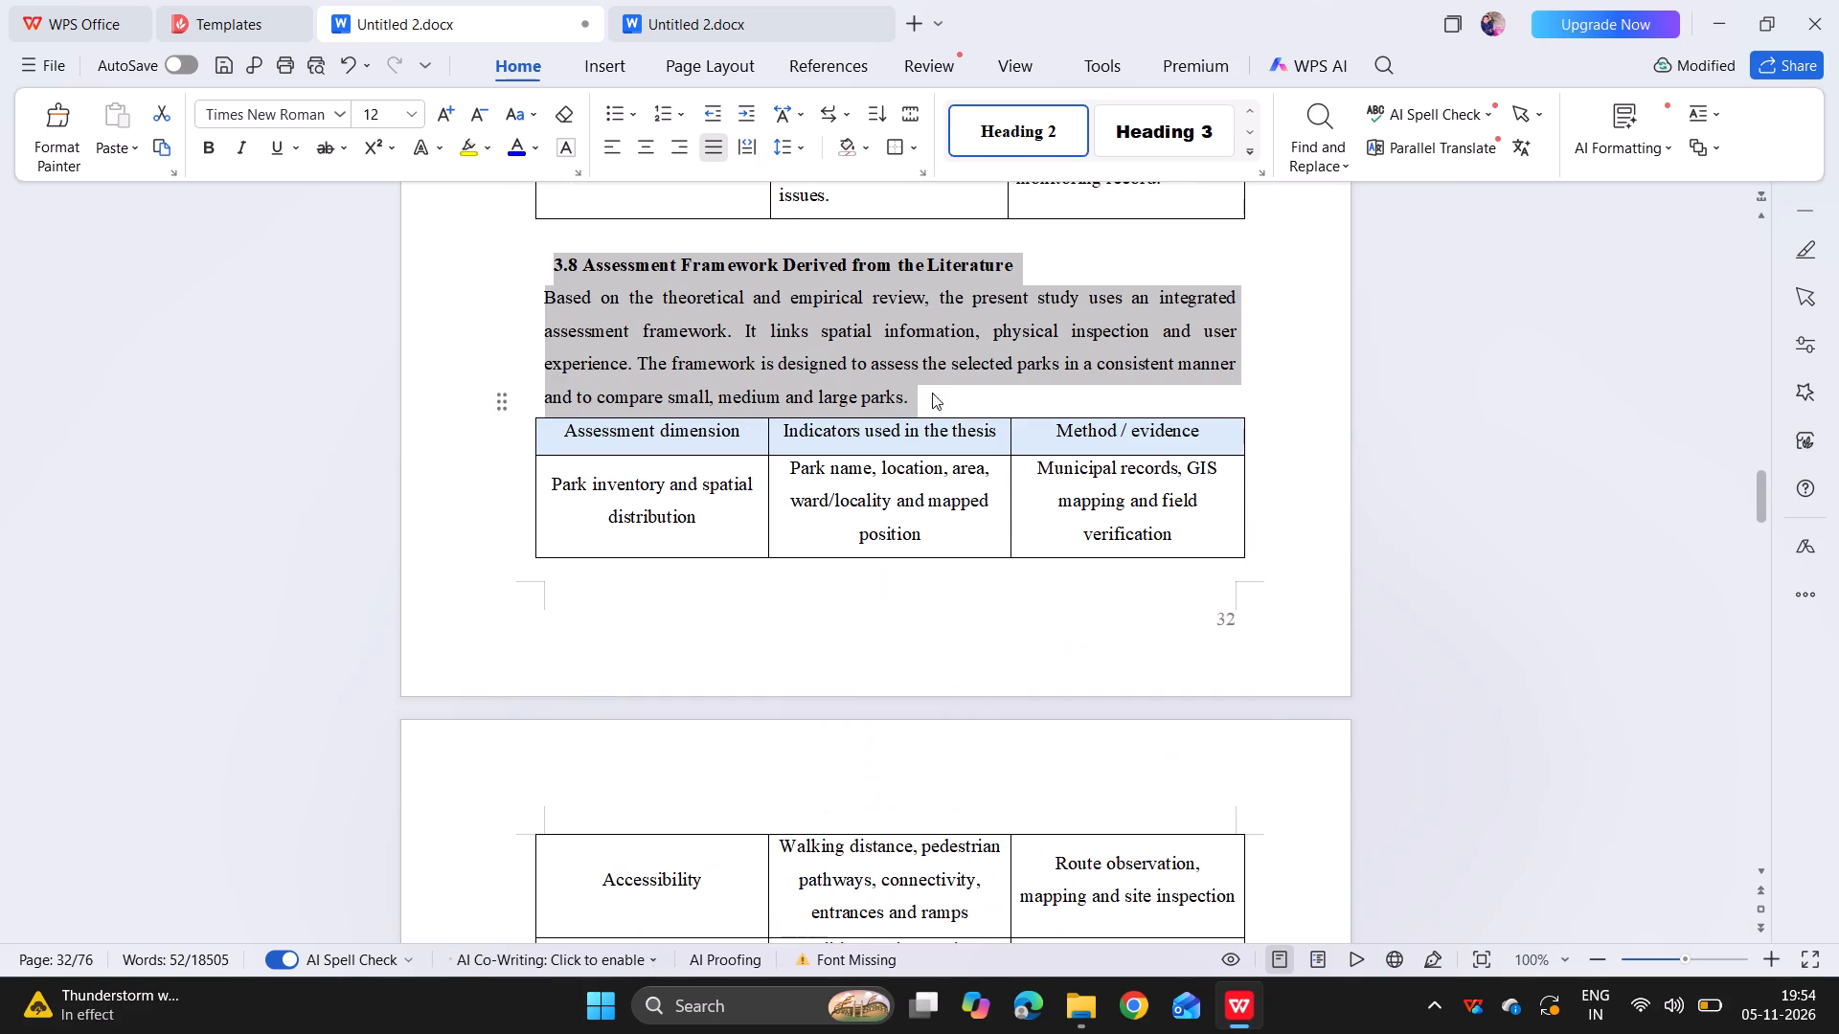
left_click(939, 393)
left_click(919, 396)
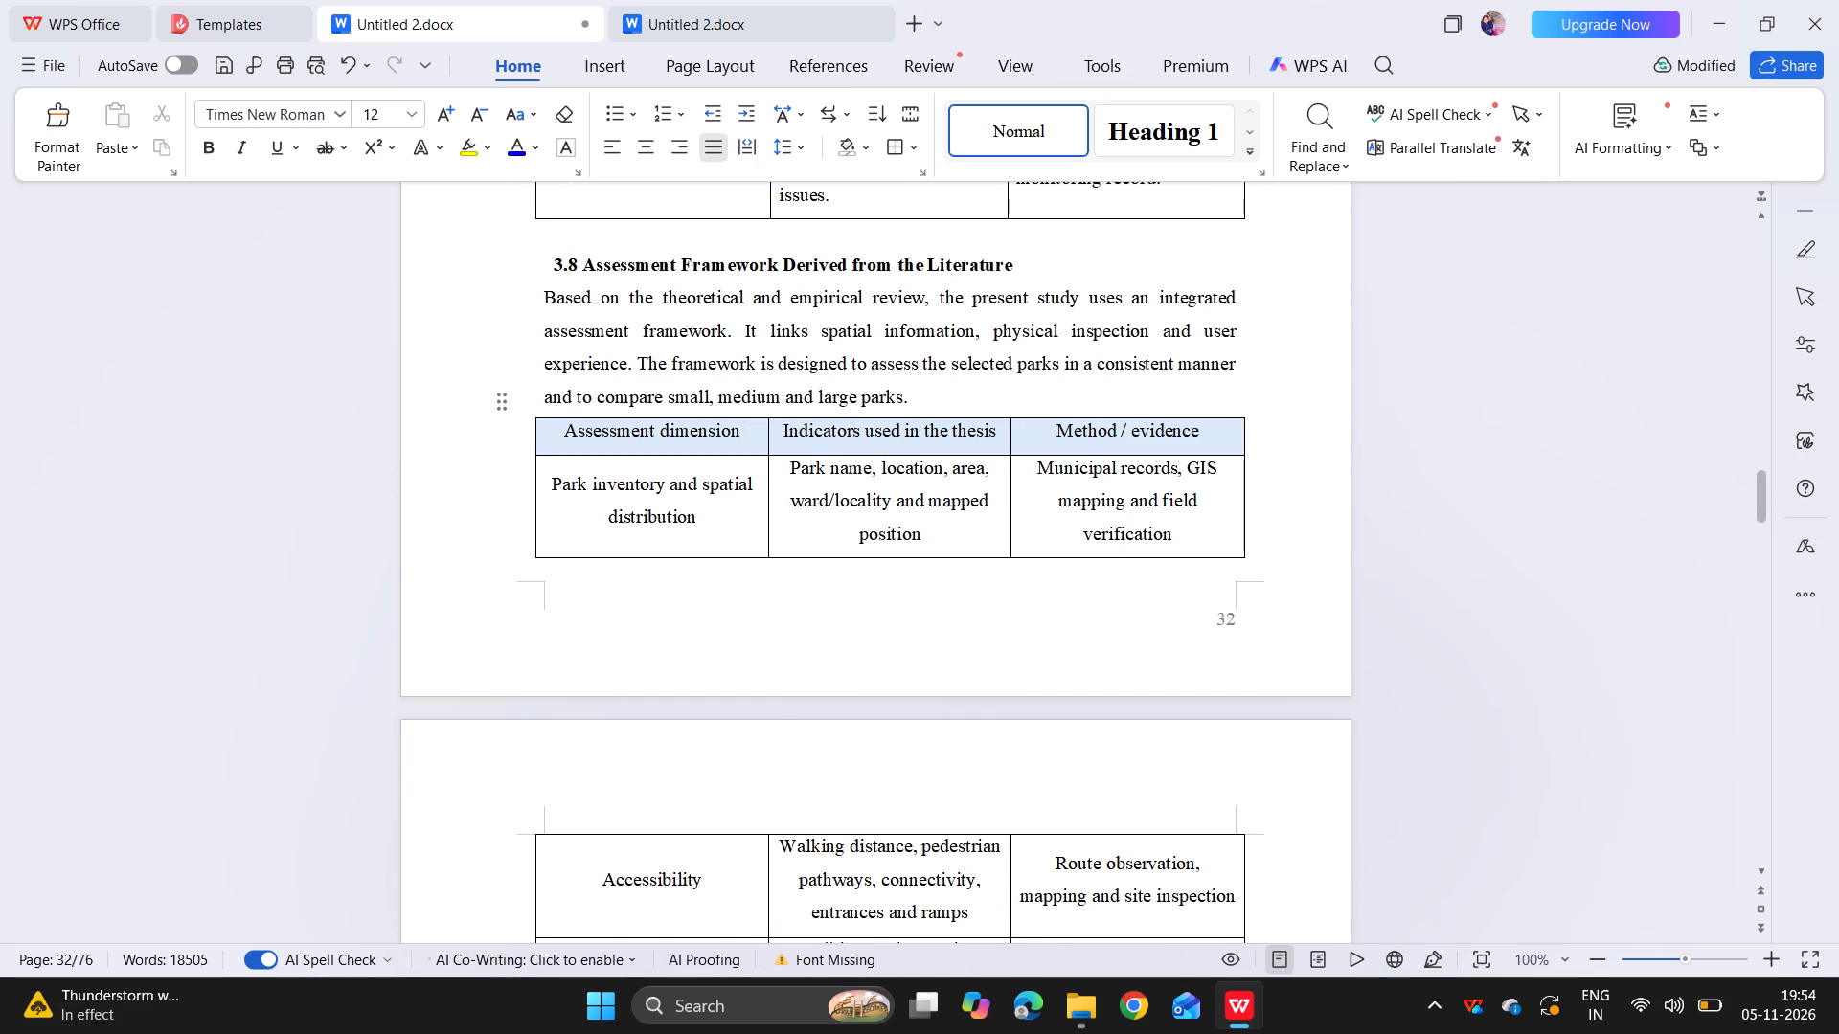
key("Return")
key("Return")
key("Return")
key("Return")
Justify the paragraph after the assessment framework table, the section 3.9 Research Gap heading and its first paragraph.
scroll(914, 396, "down", 2)
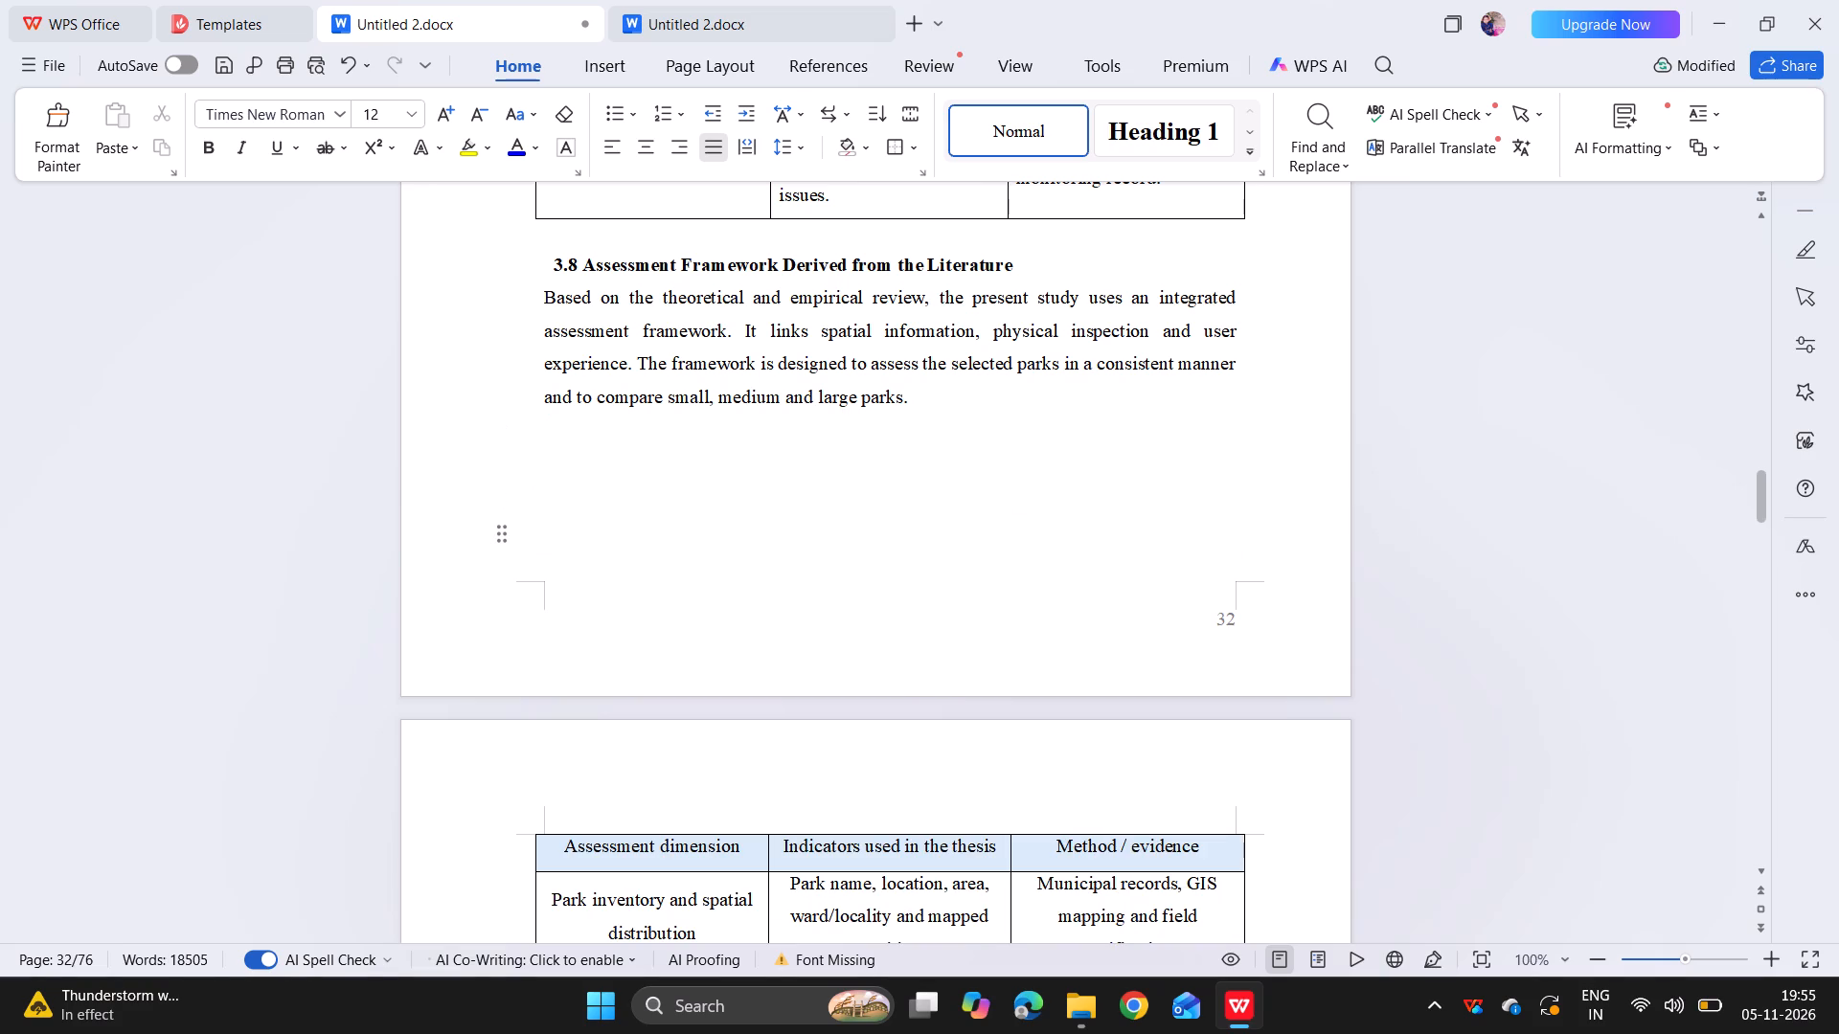
scroll(914, 396, "down", 18)
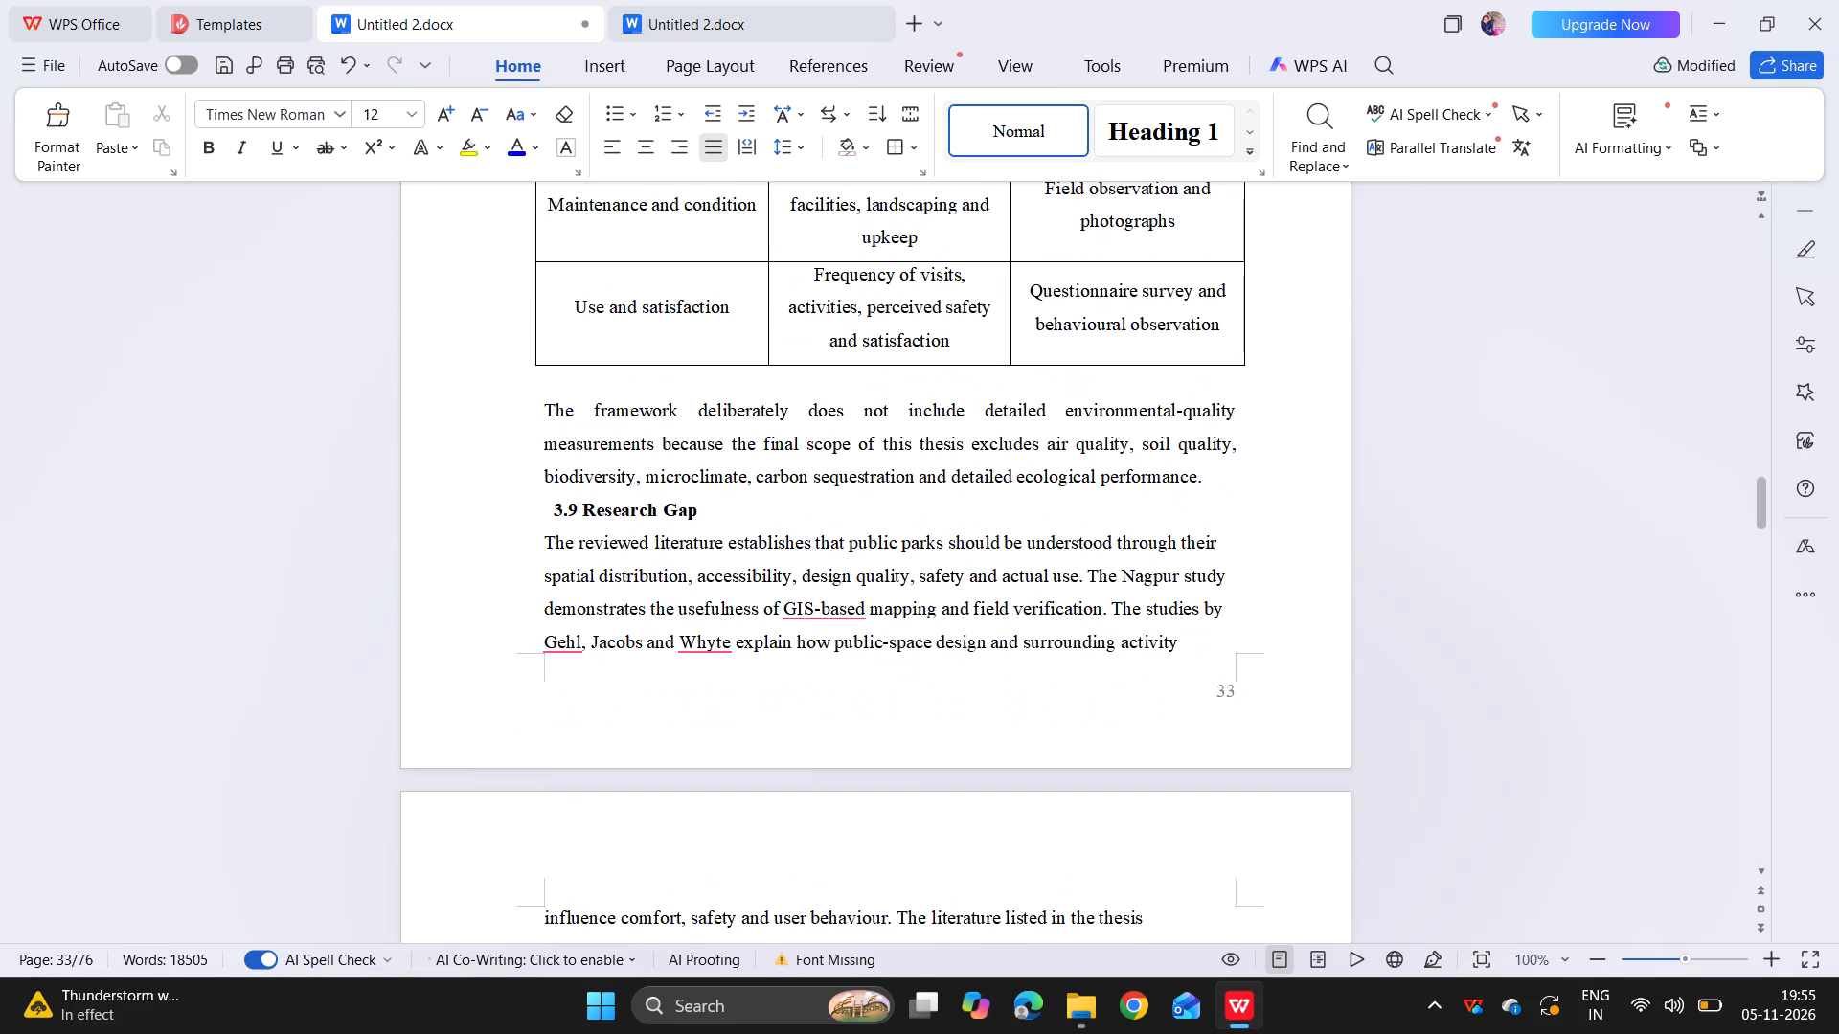
left_click_drag(532, 405, 546, 412)
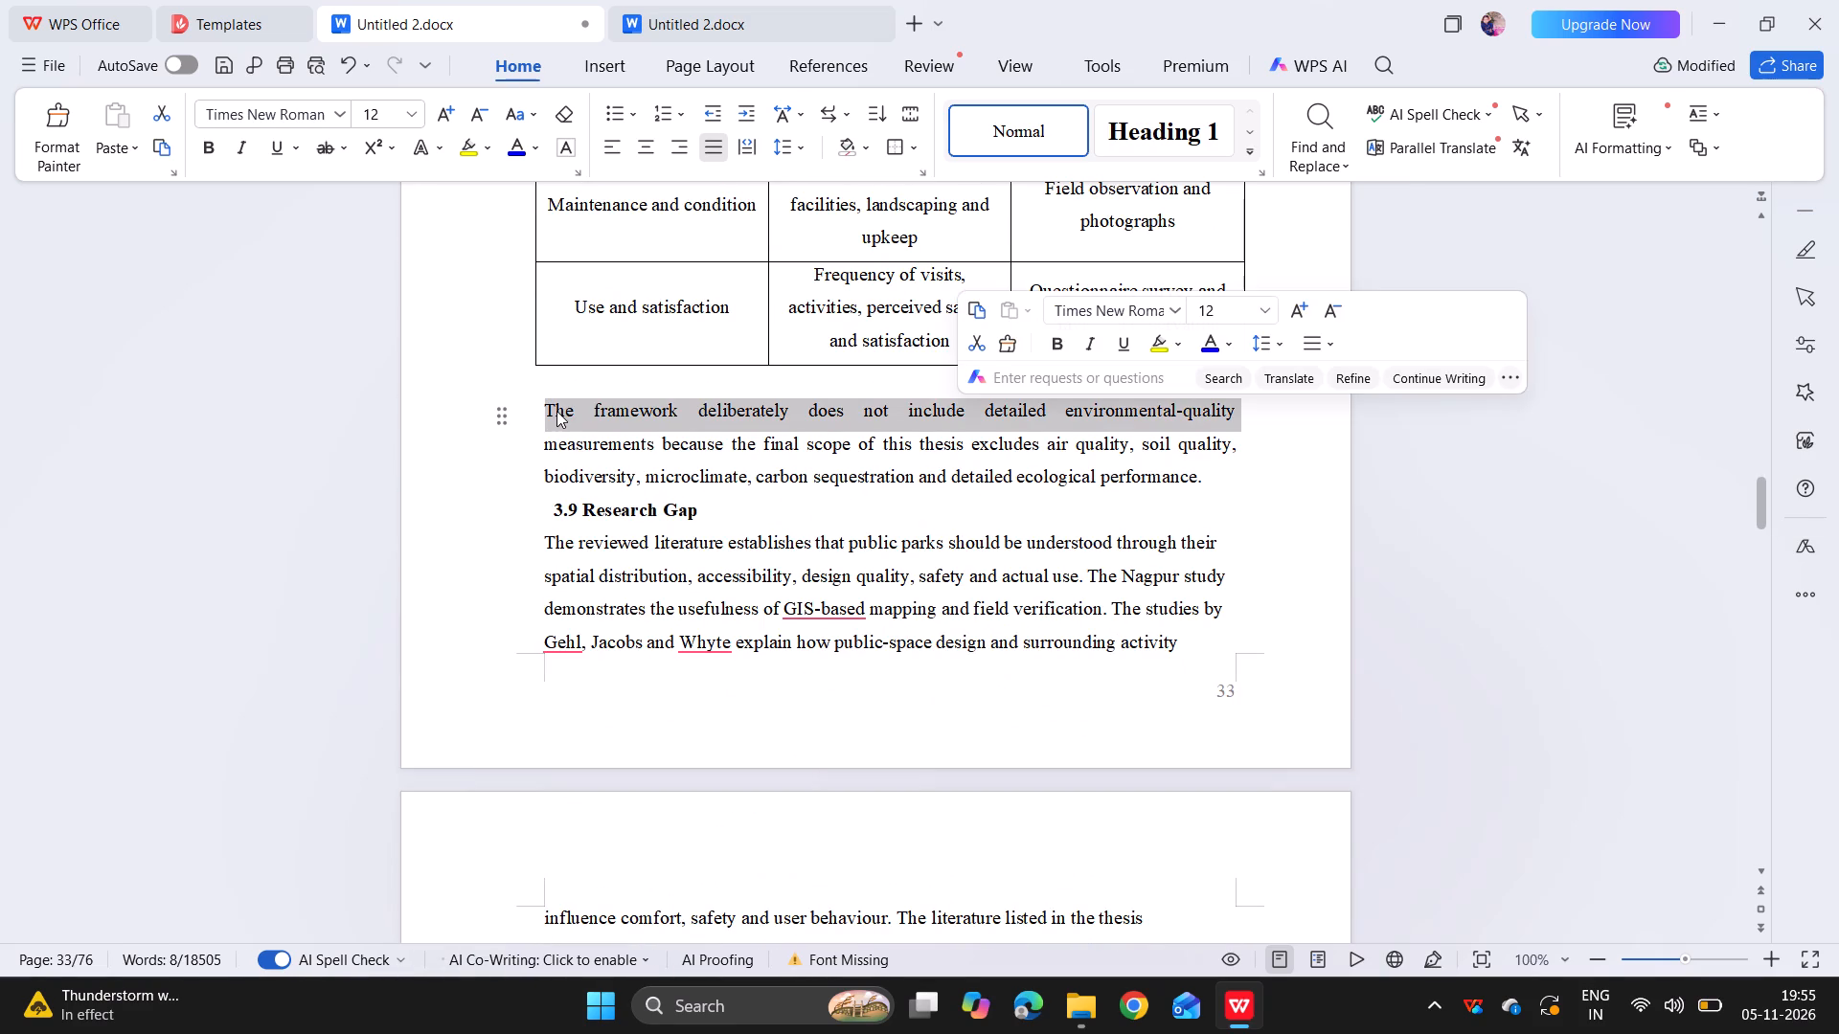
left_click(550, 416)
left_click_drag(548, 410, 990, 478)
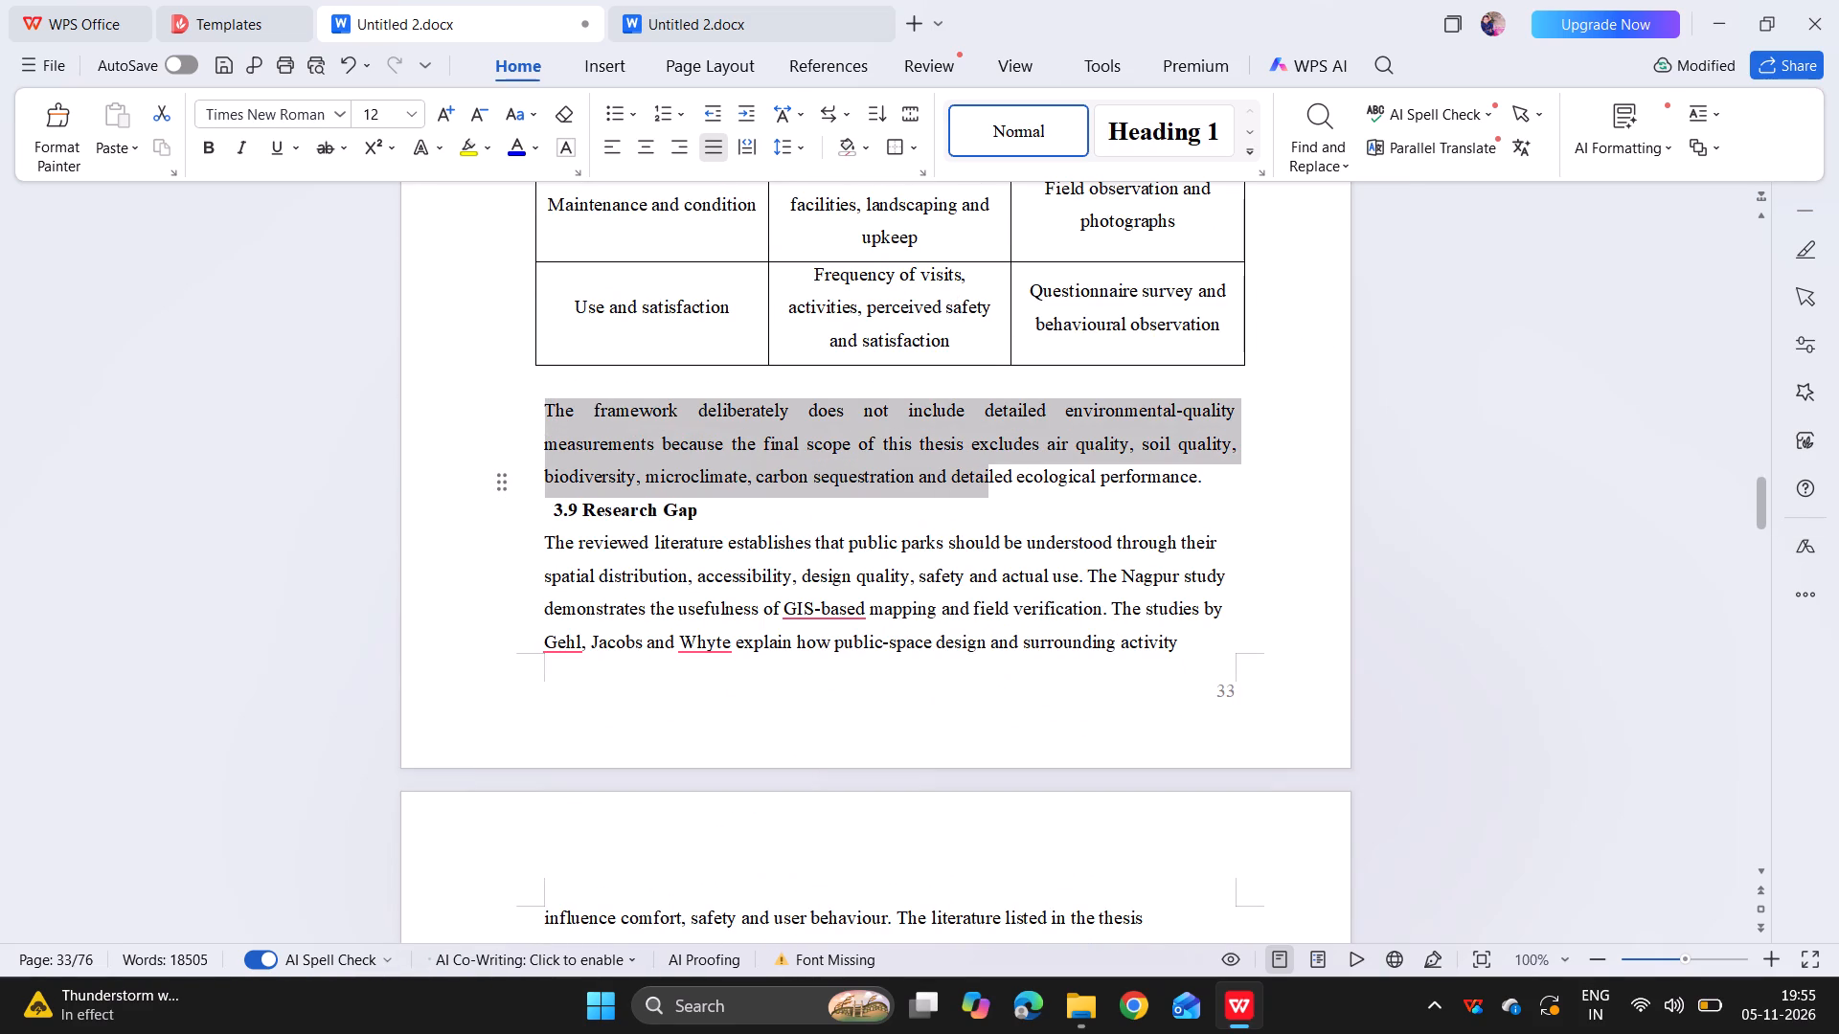
left_click_drag(990, 478, 1215, 649)
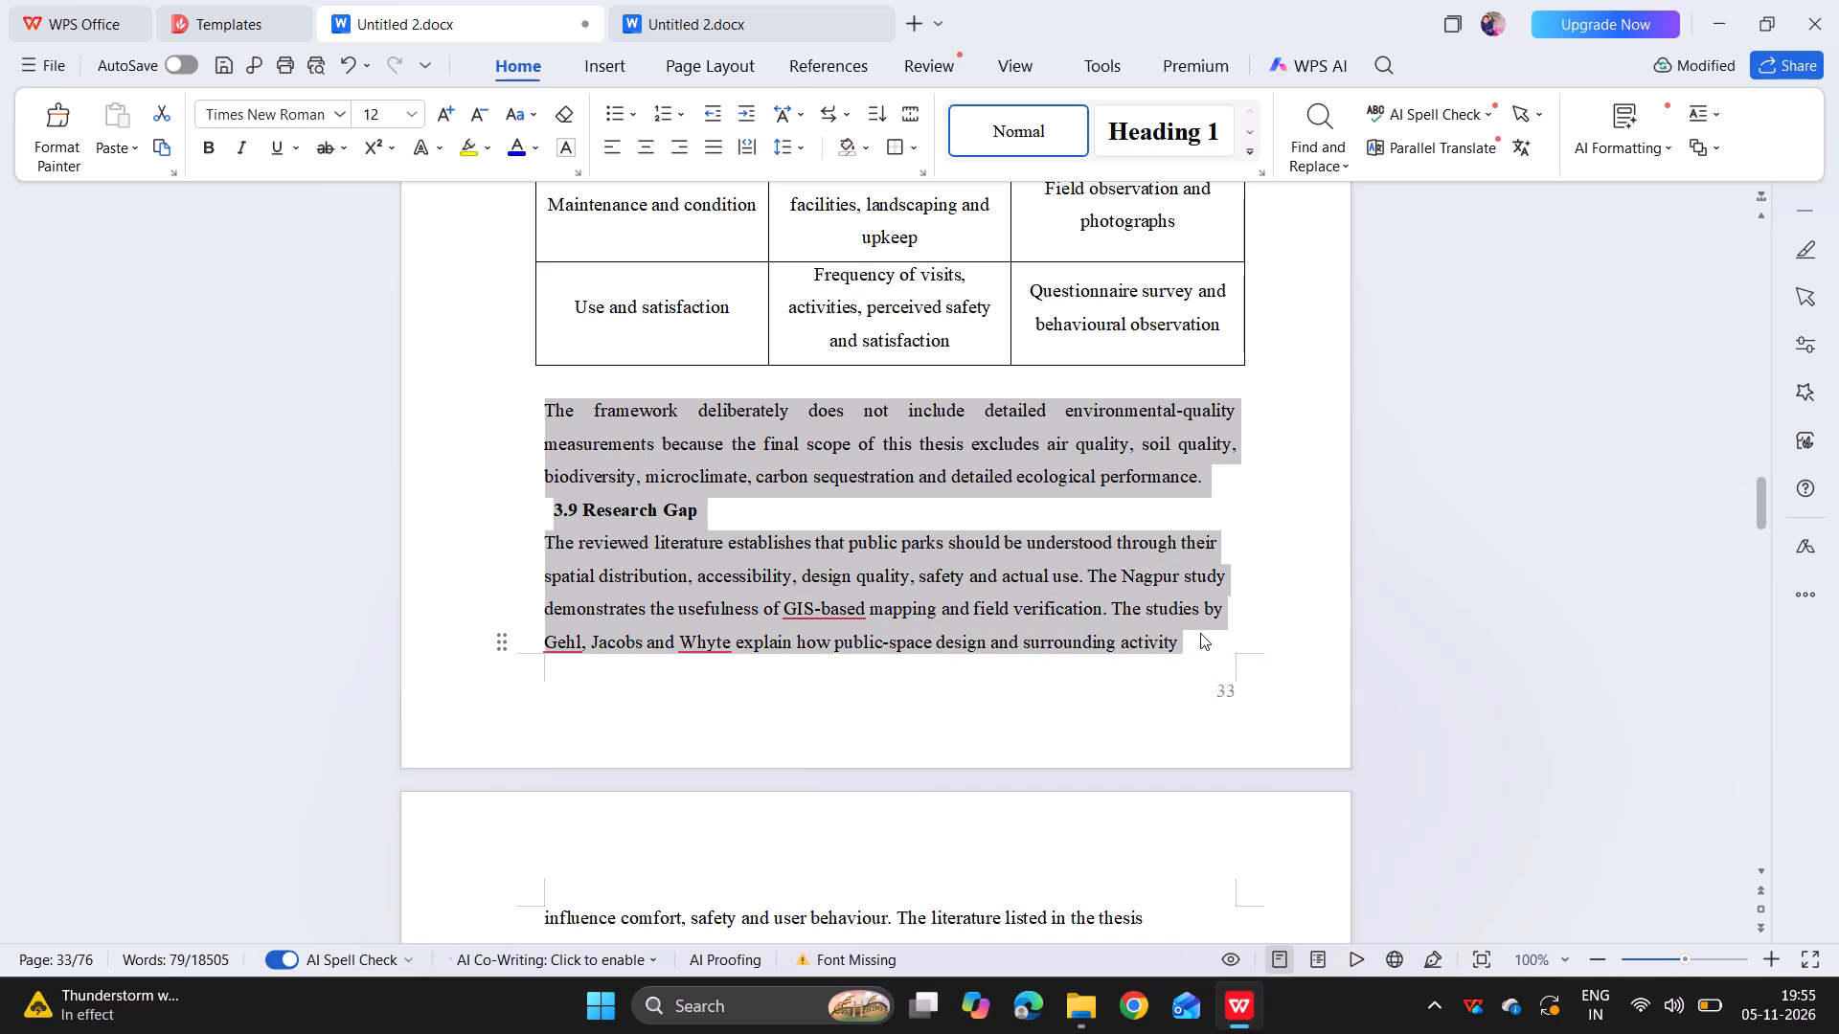
left_click(705, 153)
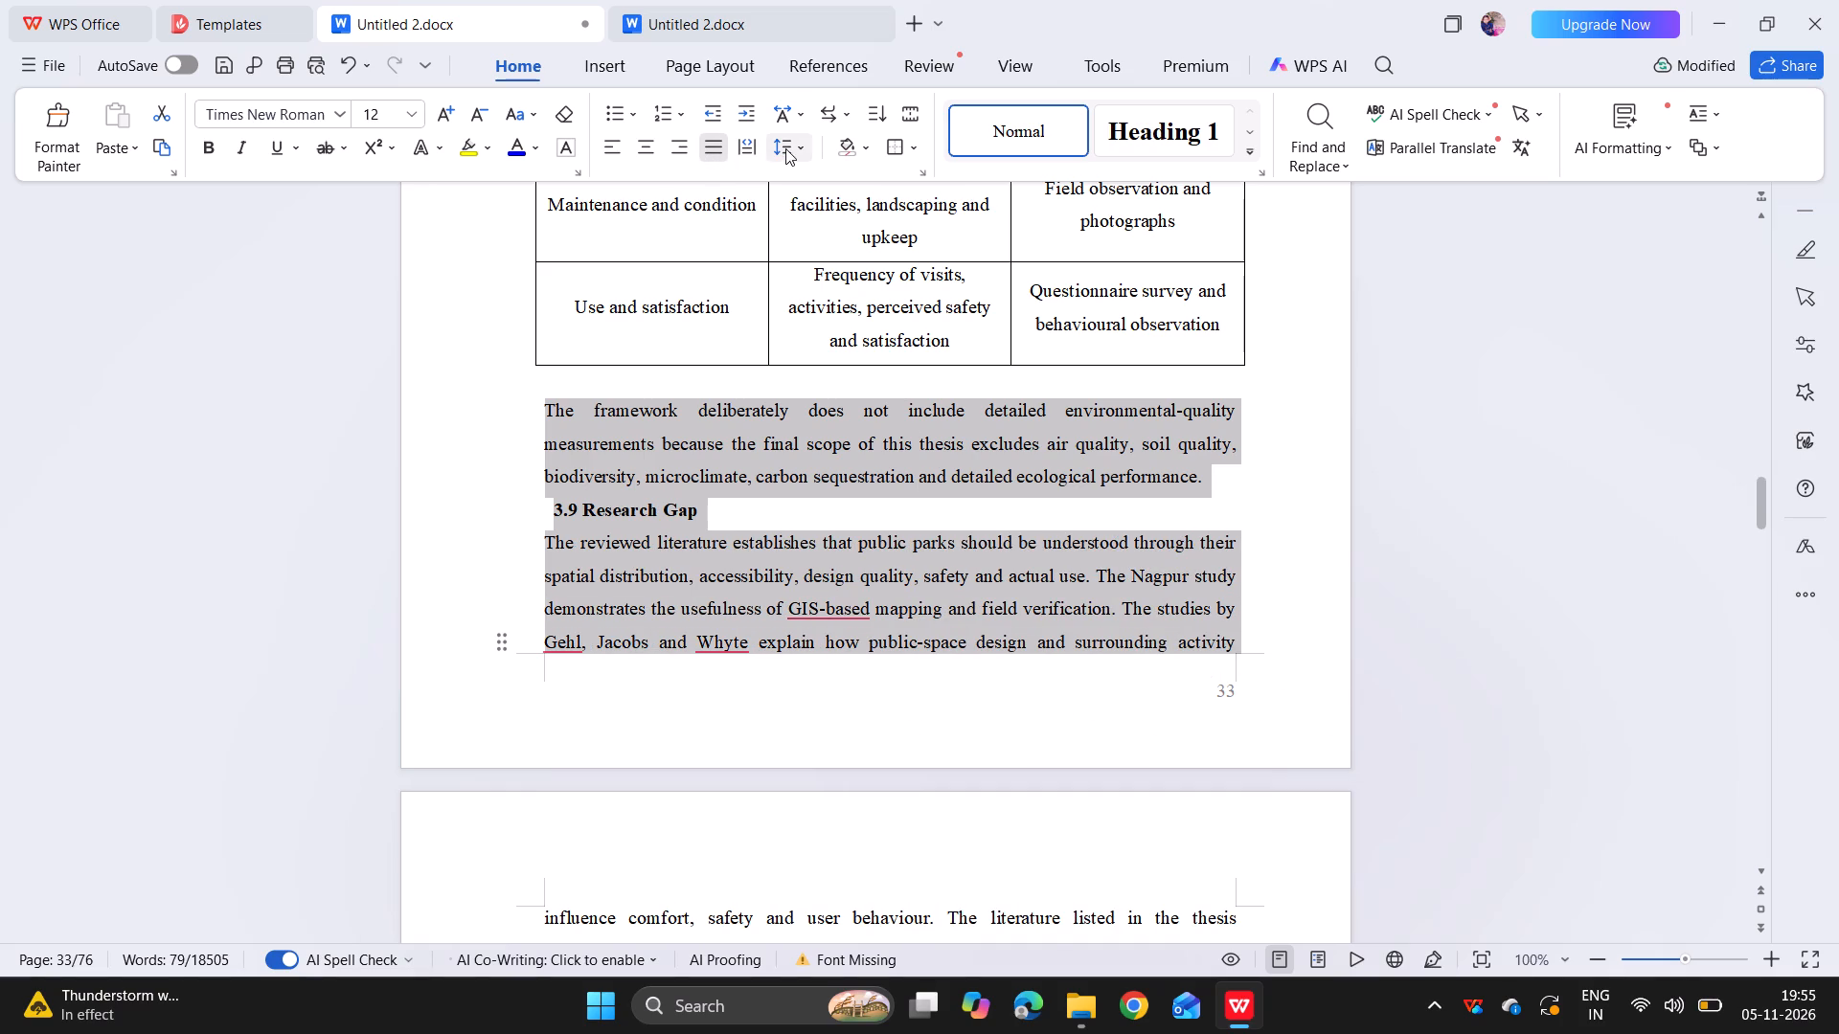
left_click(785, 148)
left_click(436, 469)
Format the rest of section 3.9 through the end of section 3.10 as Times New Roman 12, justified, with 1.5 line spacing.
scroll(453, 464, "down", 8)
left_click_drag(525, 376, 733, 564)
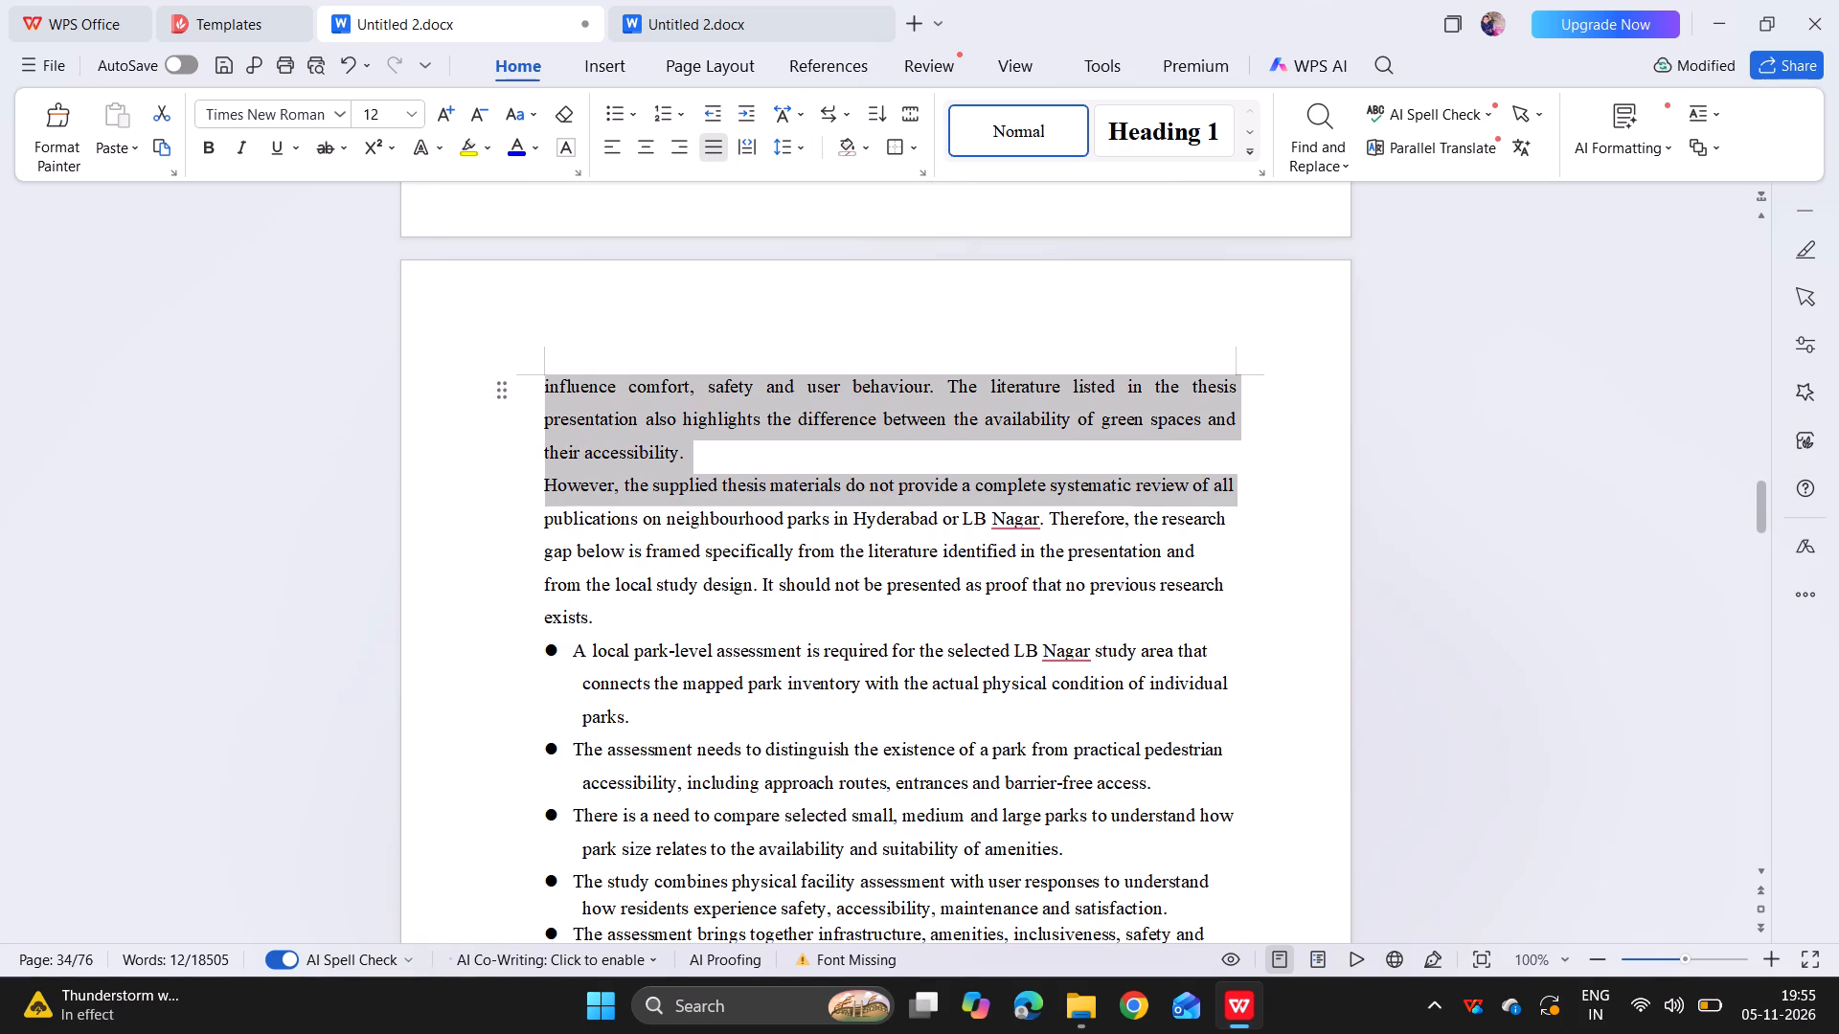
left_click_drag(733, 564, 804, 618)
scroll(783, 564, "down", 6)
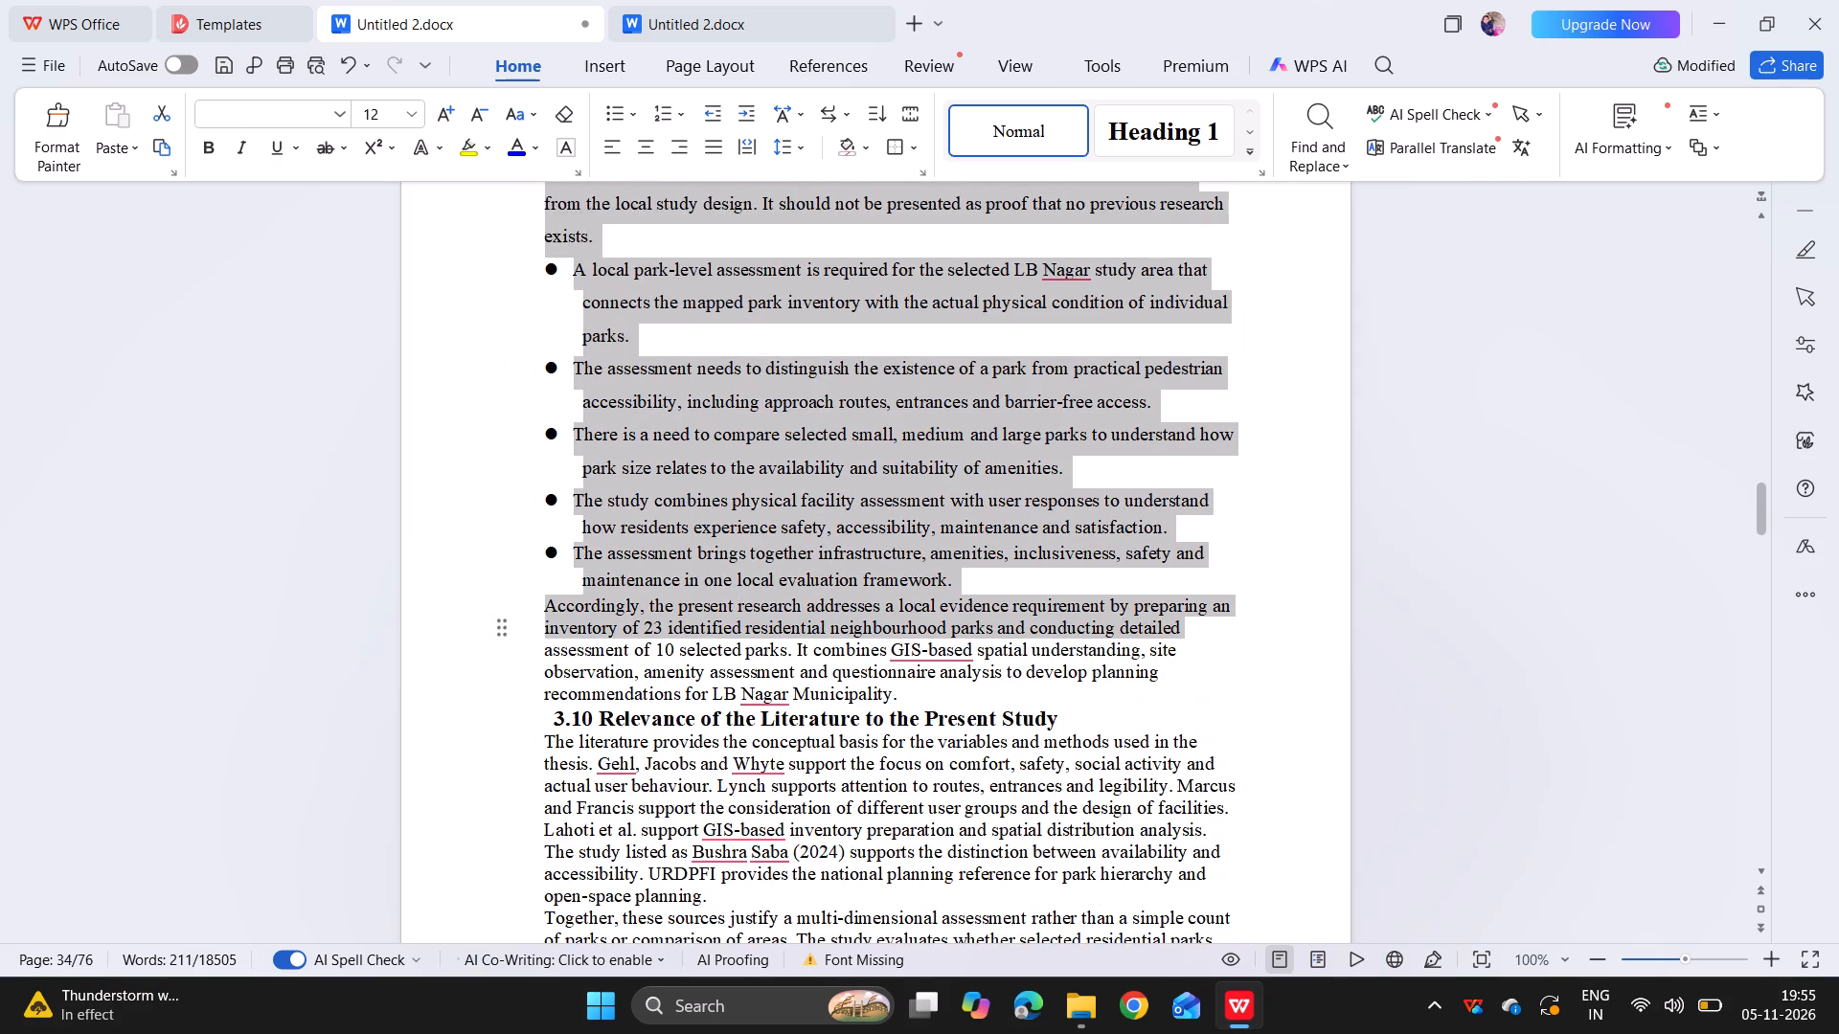
scroll(804, 618, "down", 9)
left_click_drag(804, 618, 823, 643)
scroll(823, 643, "down", 2)
scroll(823, 643, "up", 2)
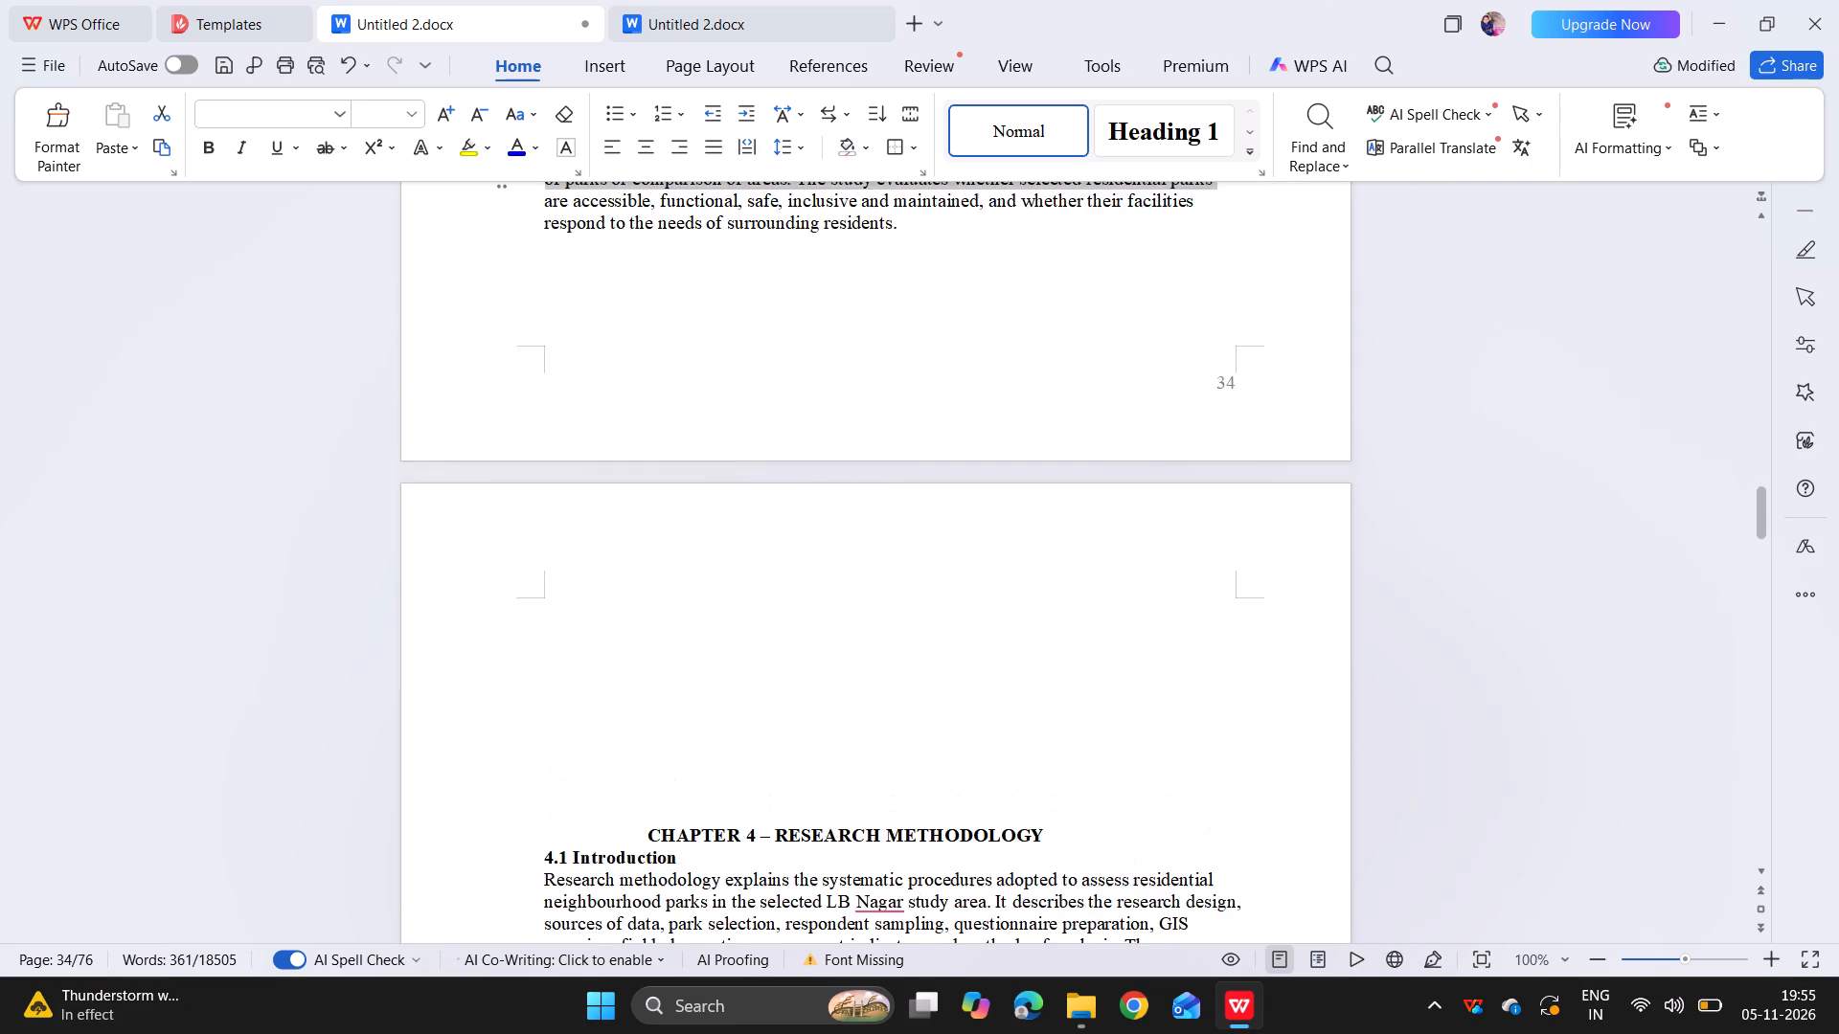
left_click_drag(823, 643, 905, 553)
scroll(823, 643, "up", 4)
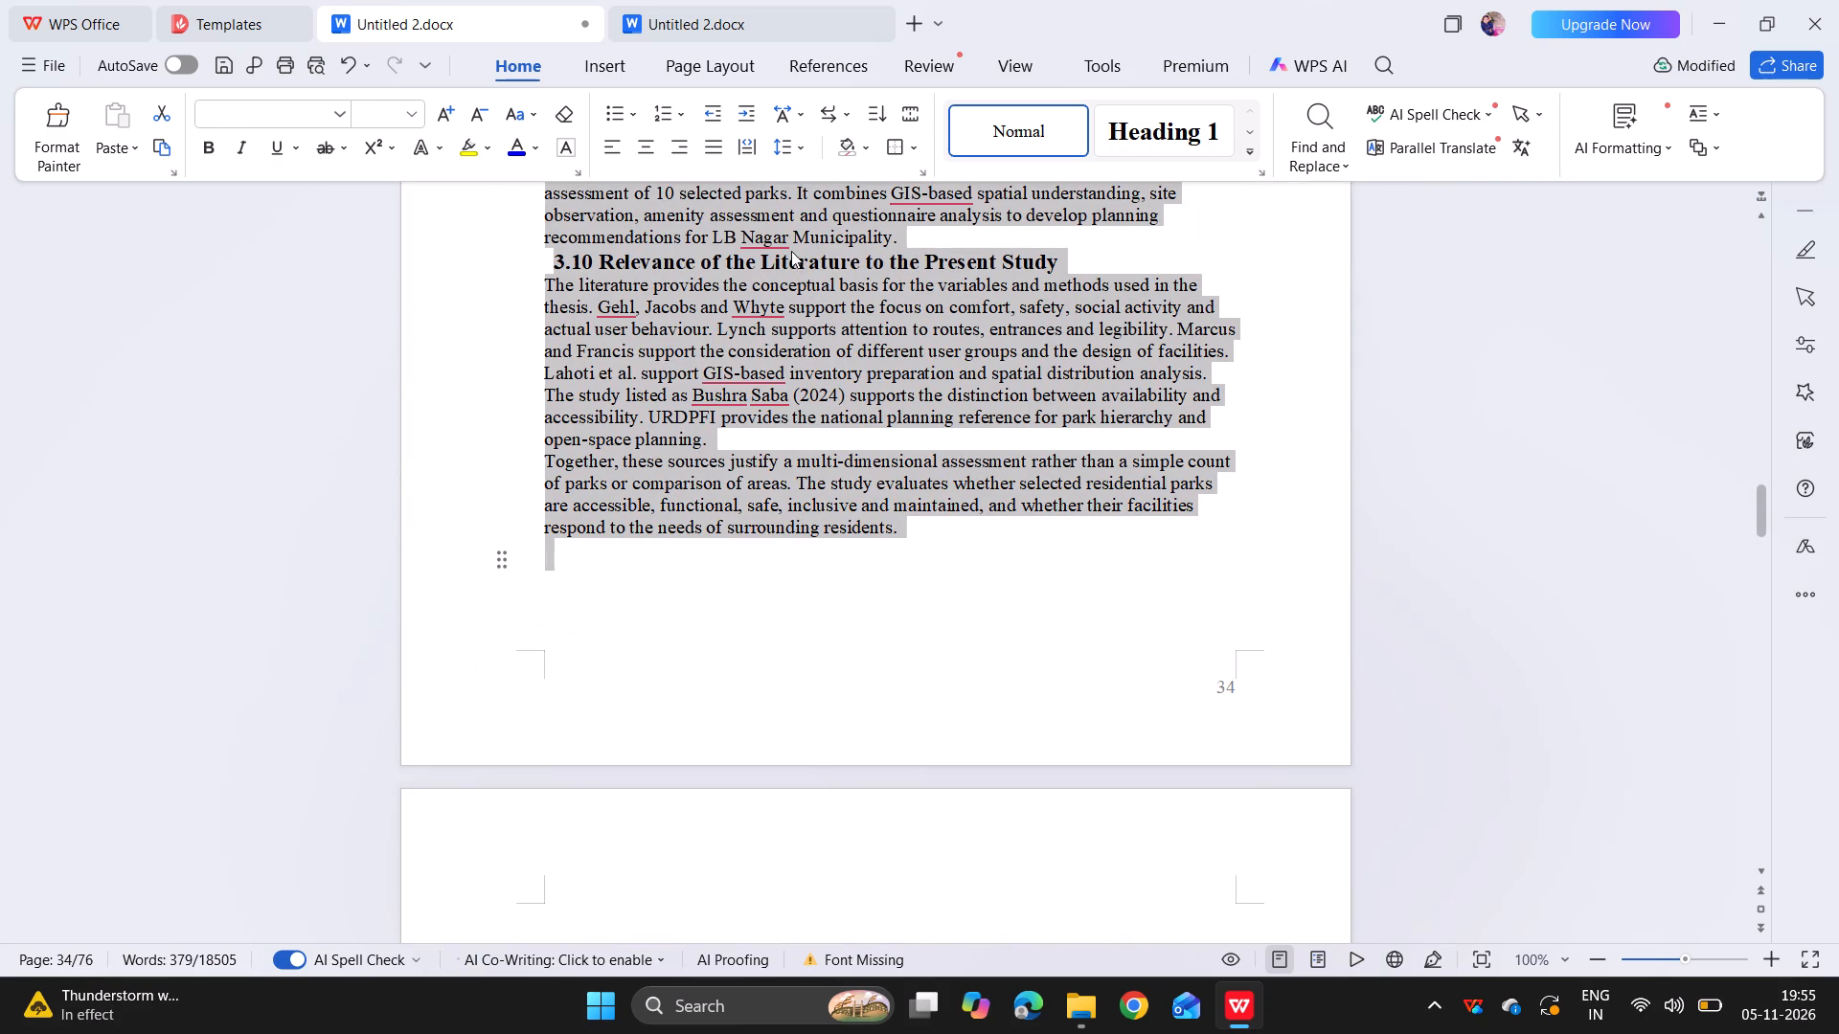
left_click(336, 106)
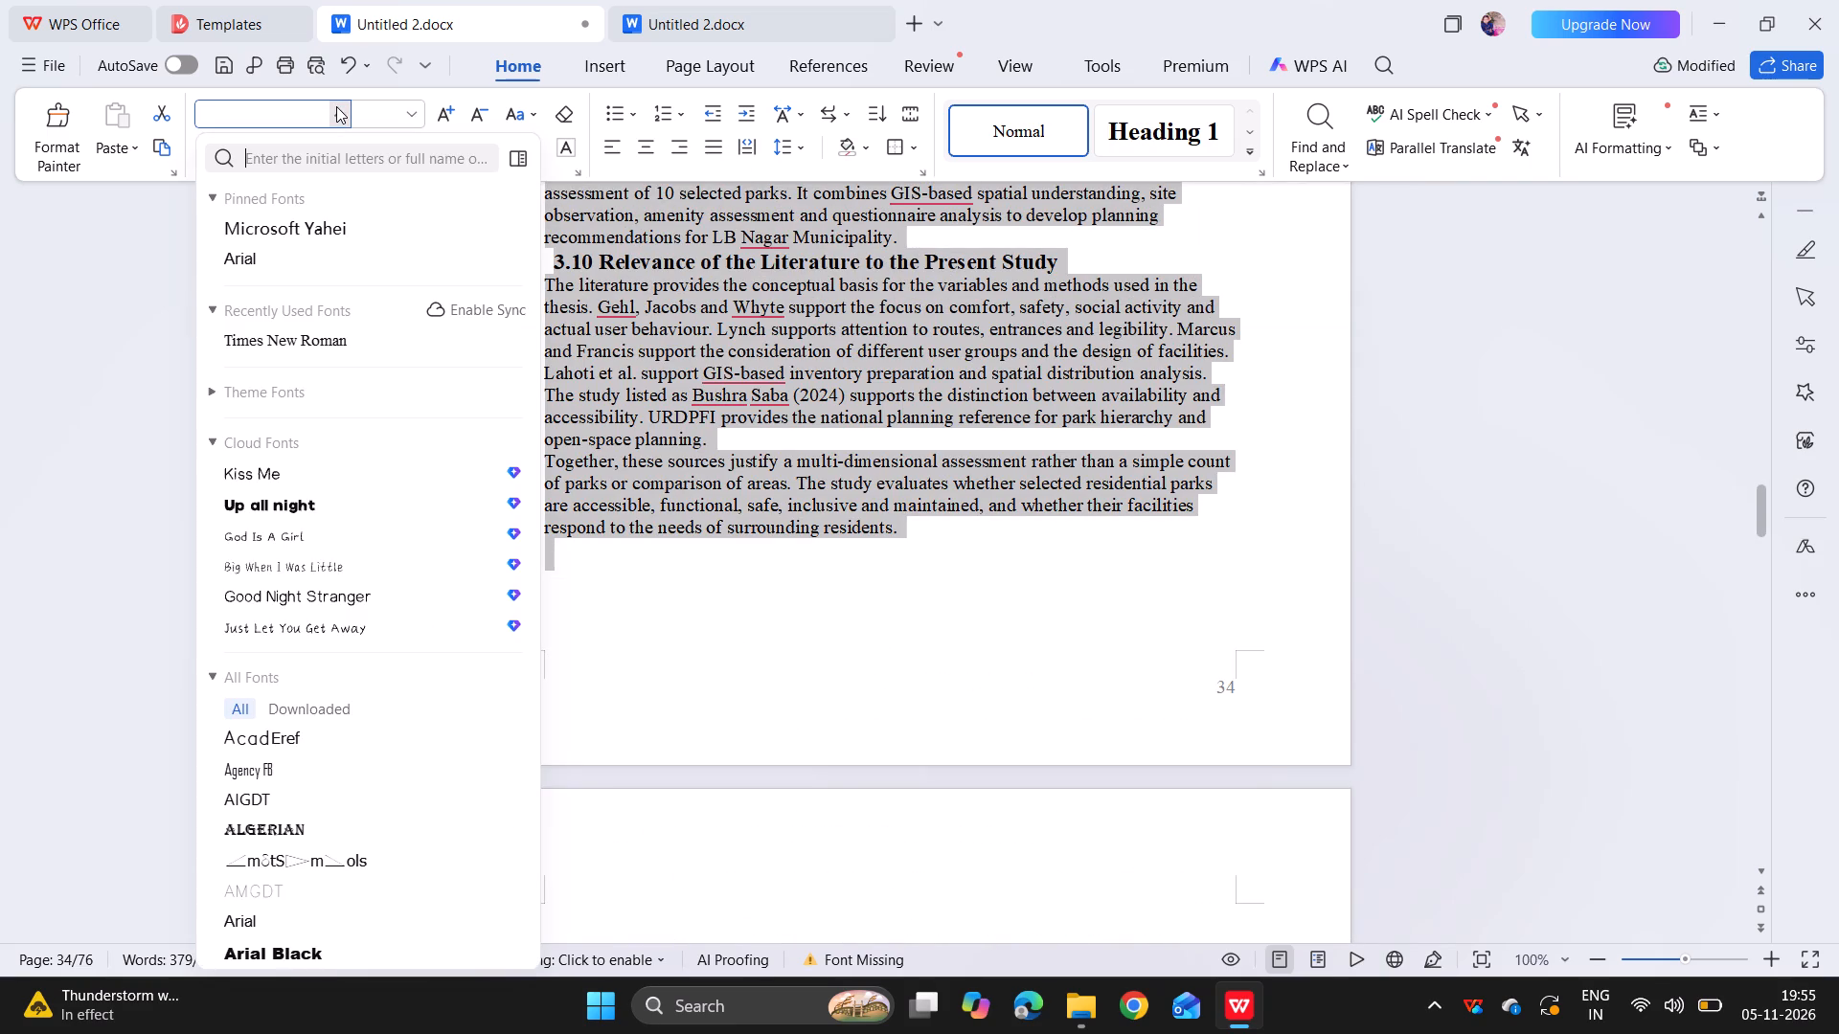
left_click(346, 338)
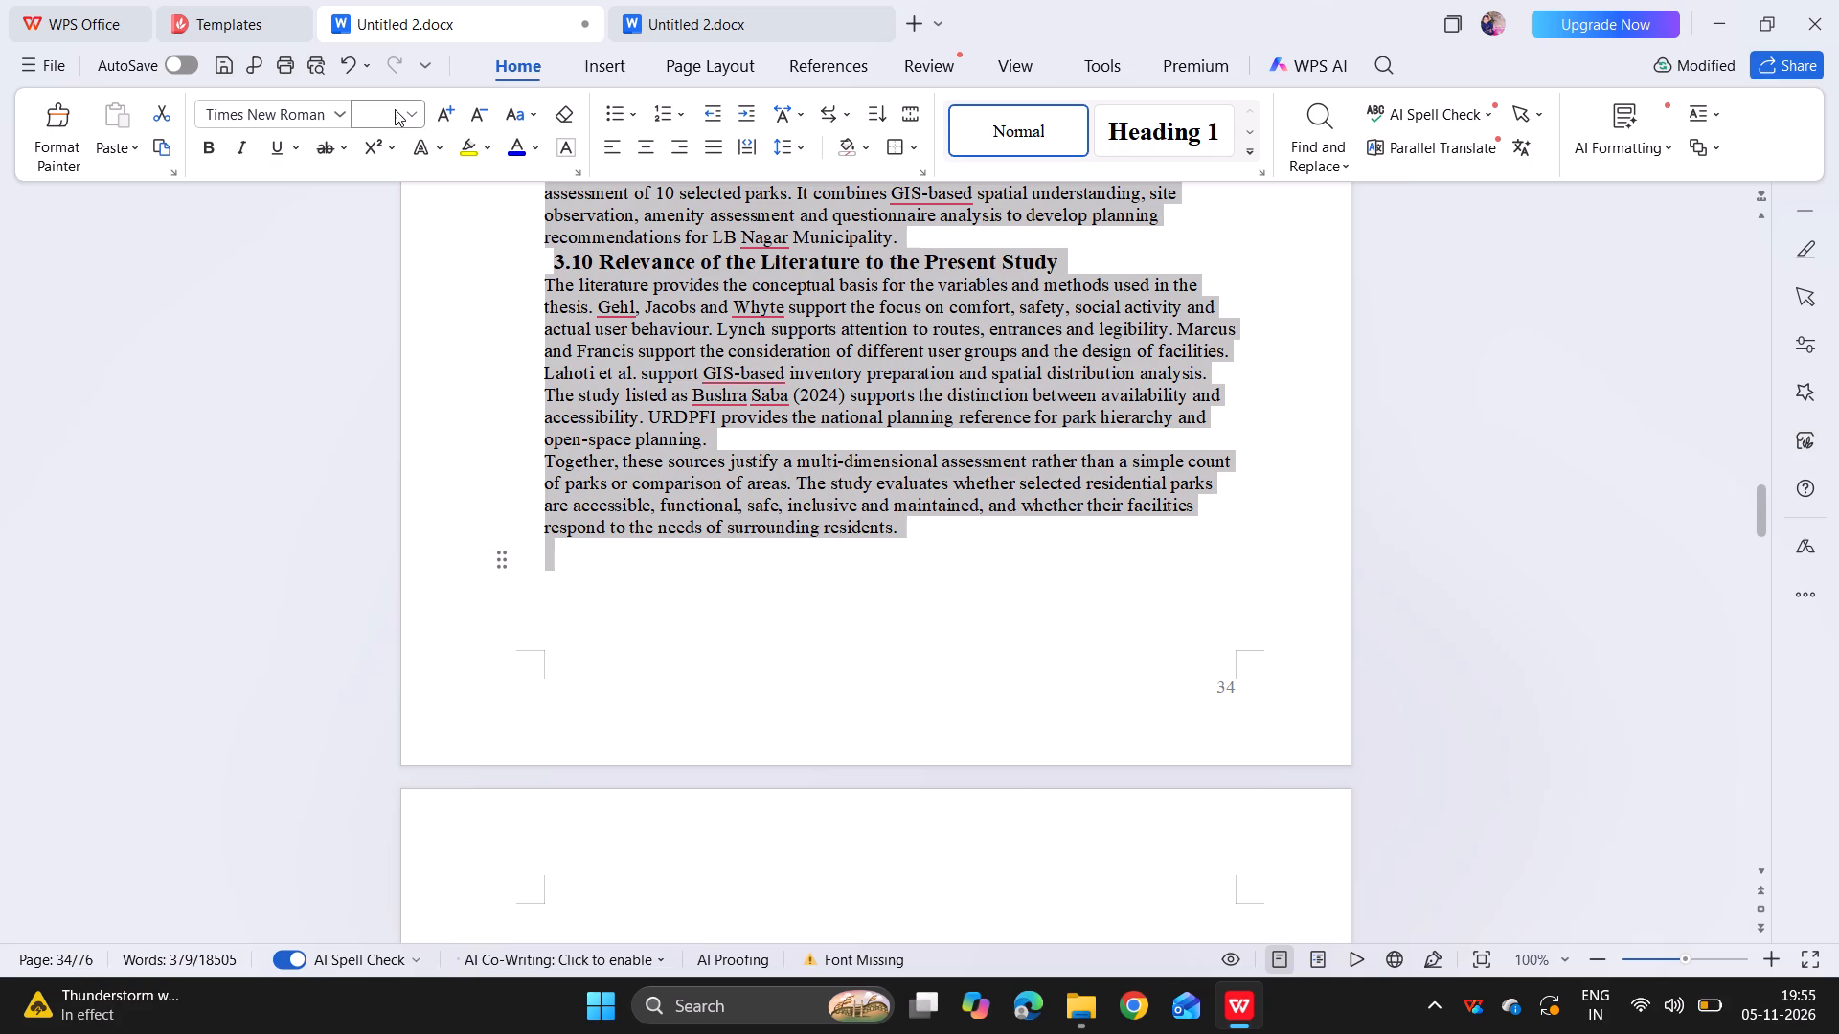
left_click(411, 102)
left_click(368, 319)
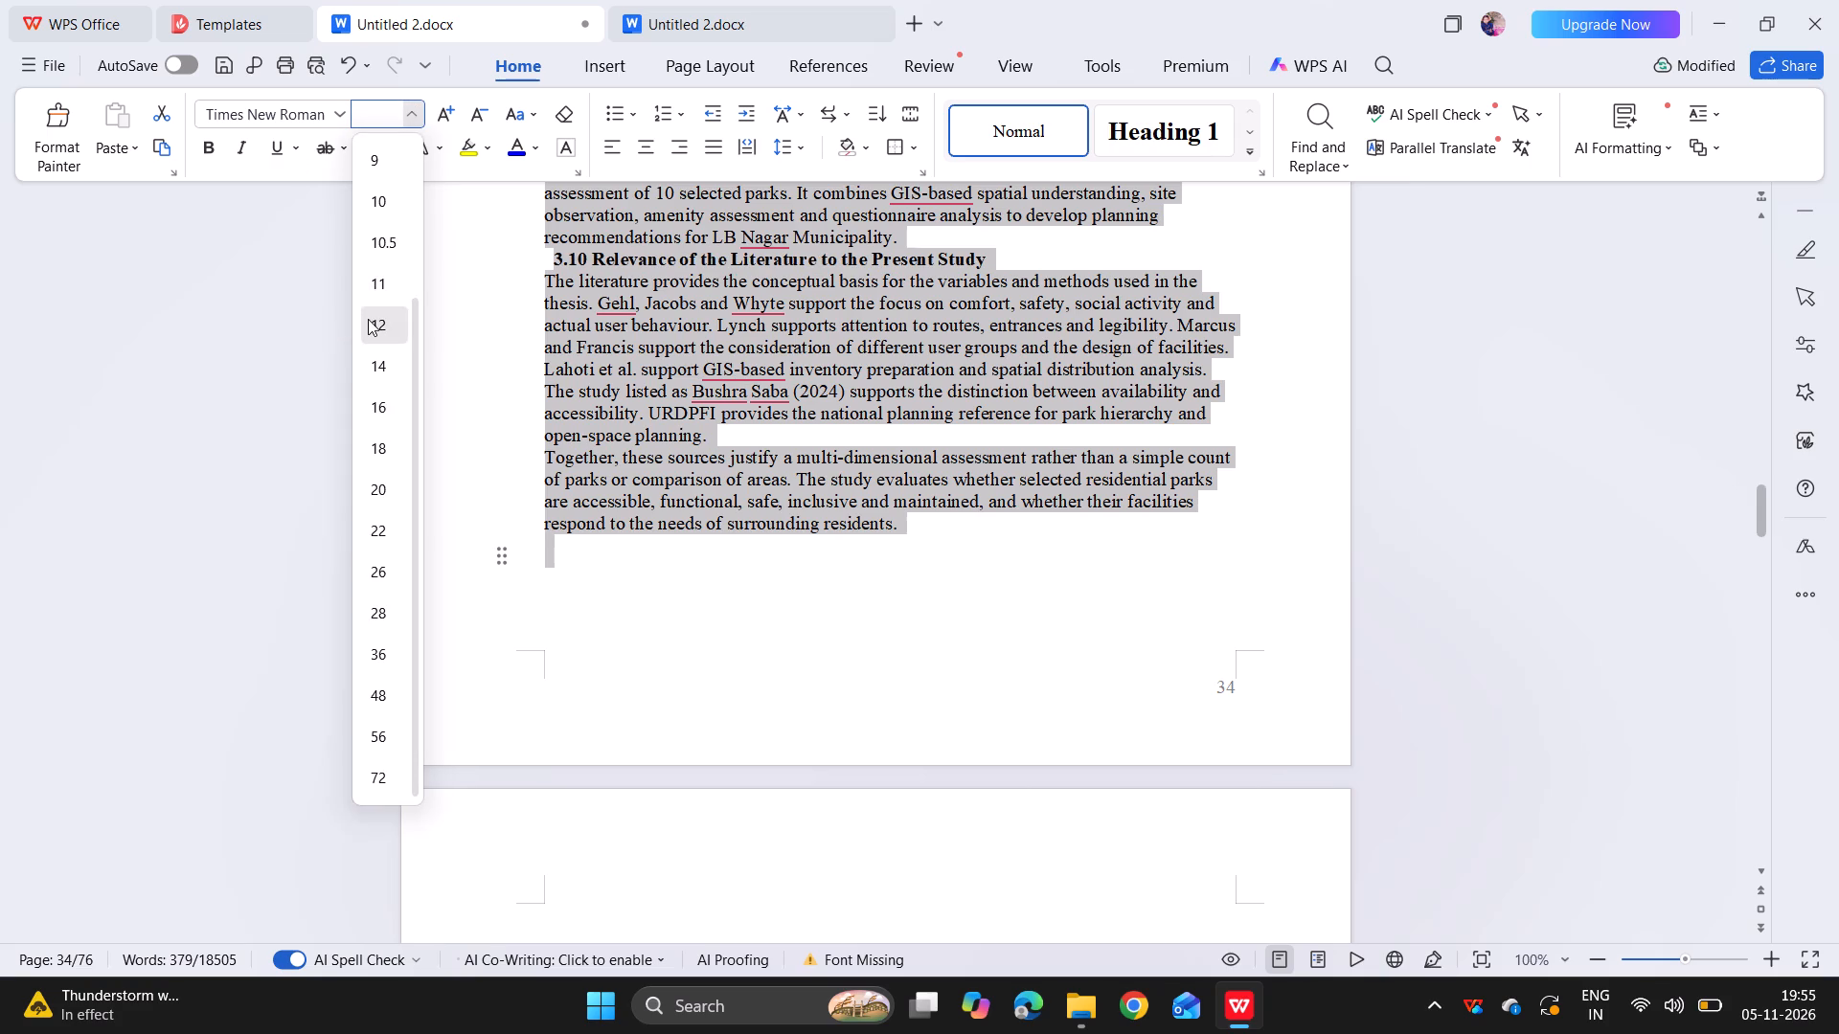
left_click(711, 143)
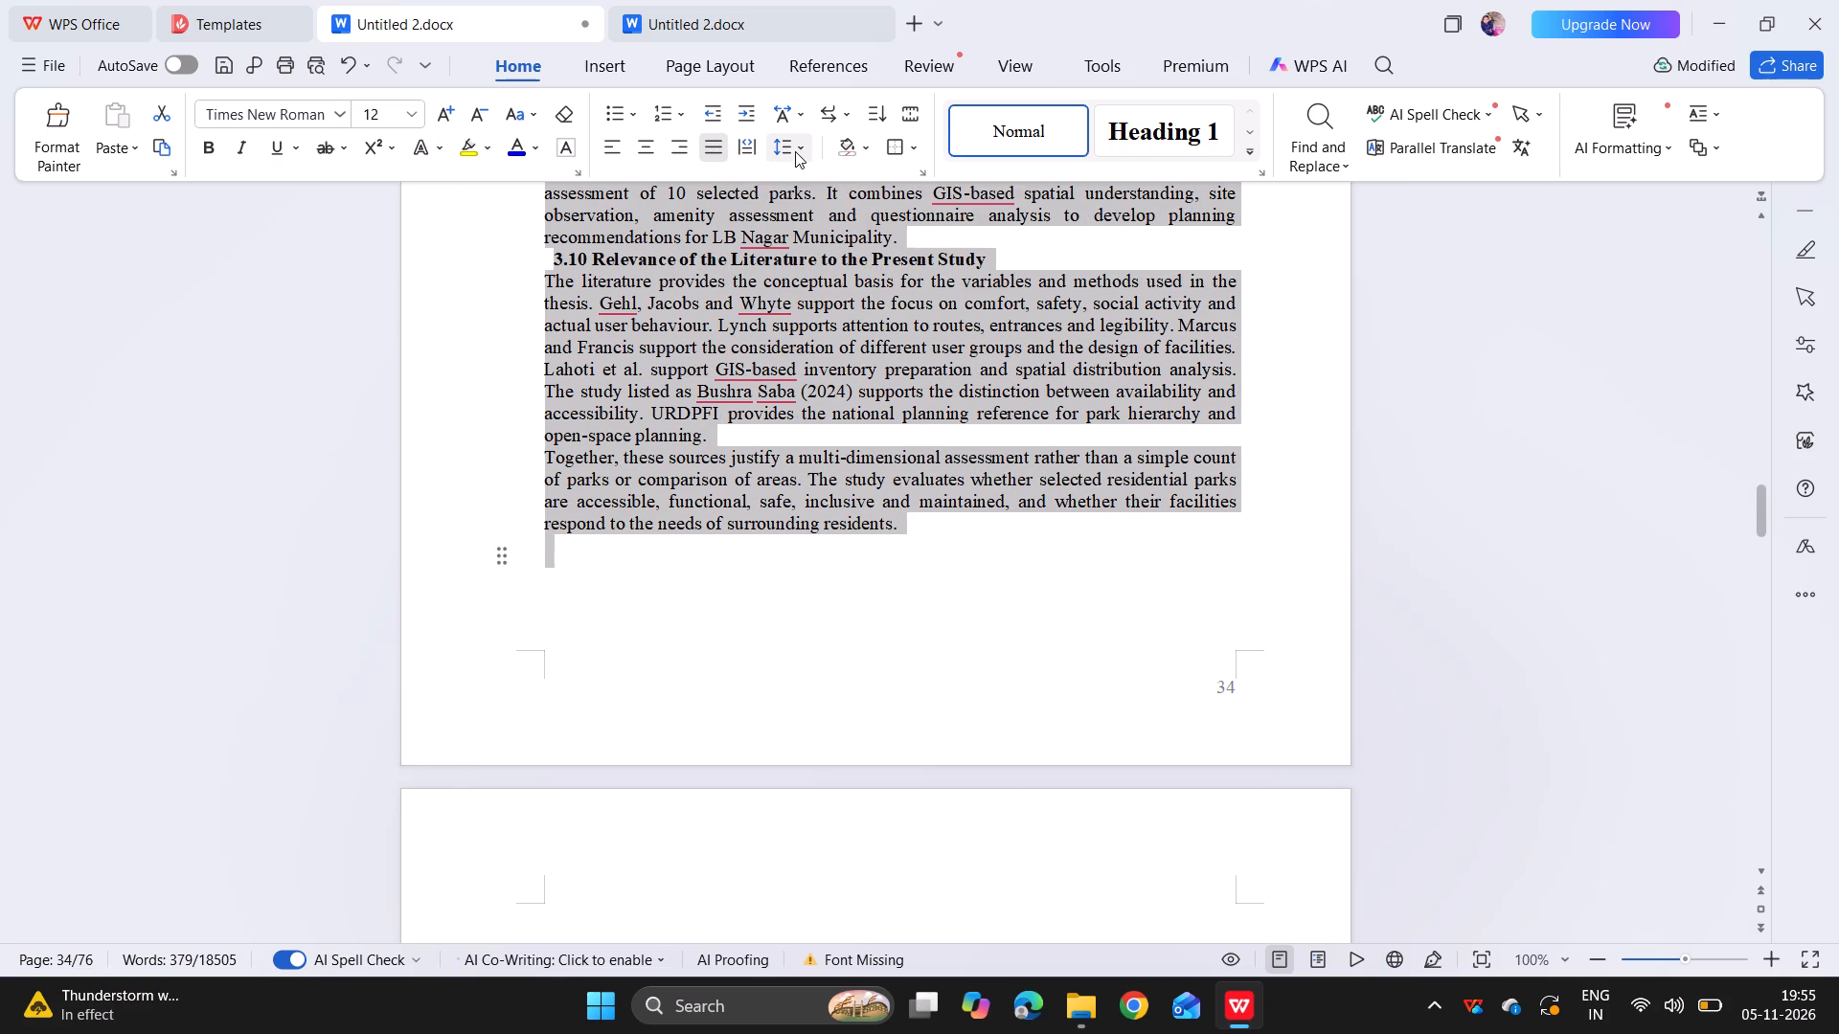
left_click(795, 151)
left_click(799, 243)
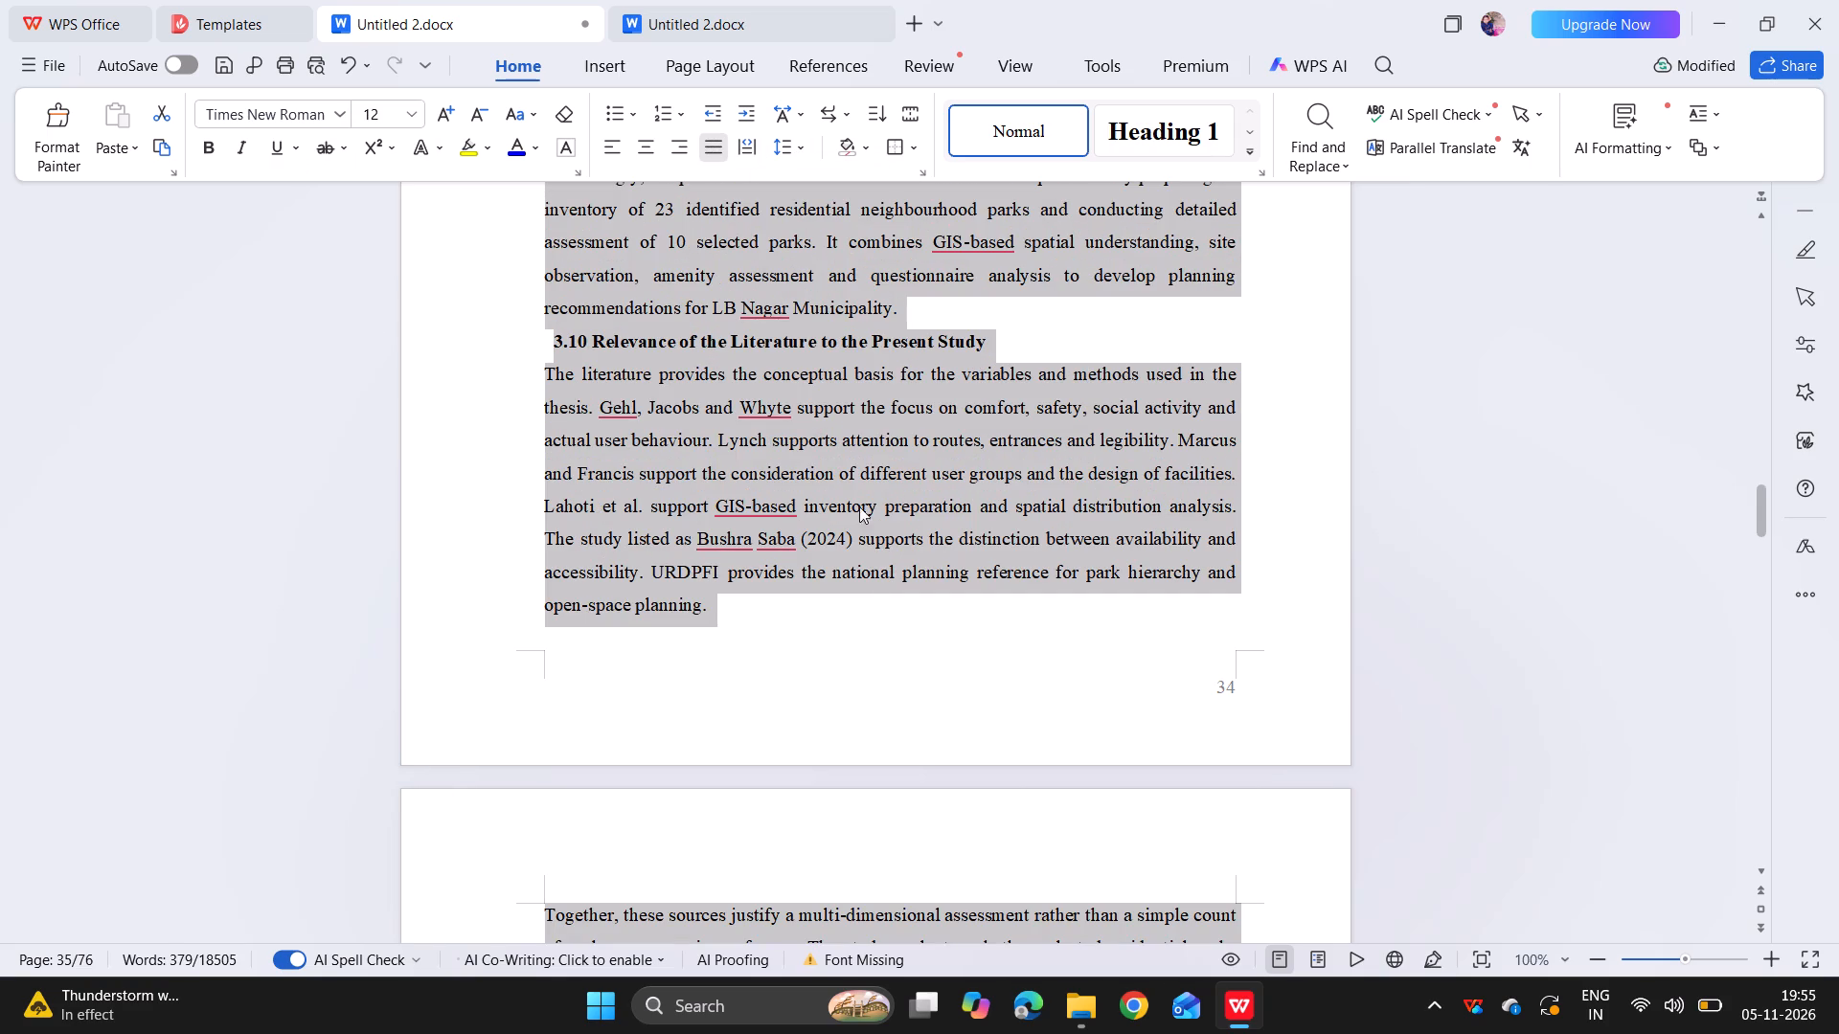
left_click(884, 646)
Review the reformatted pages from section 3.10 back up to the table preceding section 3.8.
scroll(894, 567, "up", 7)
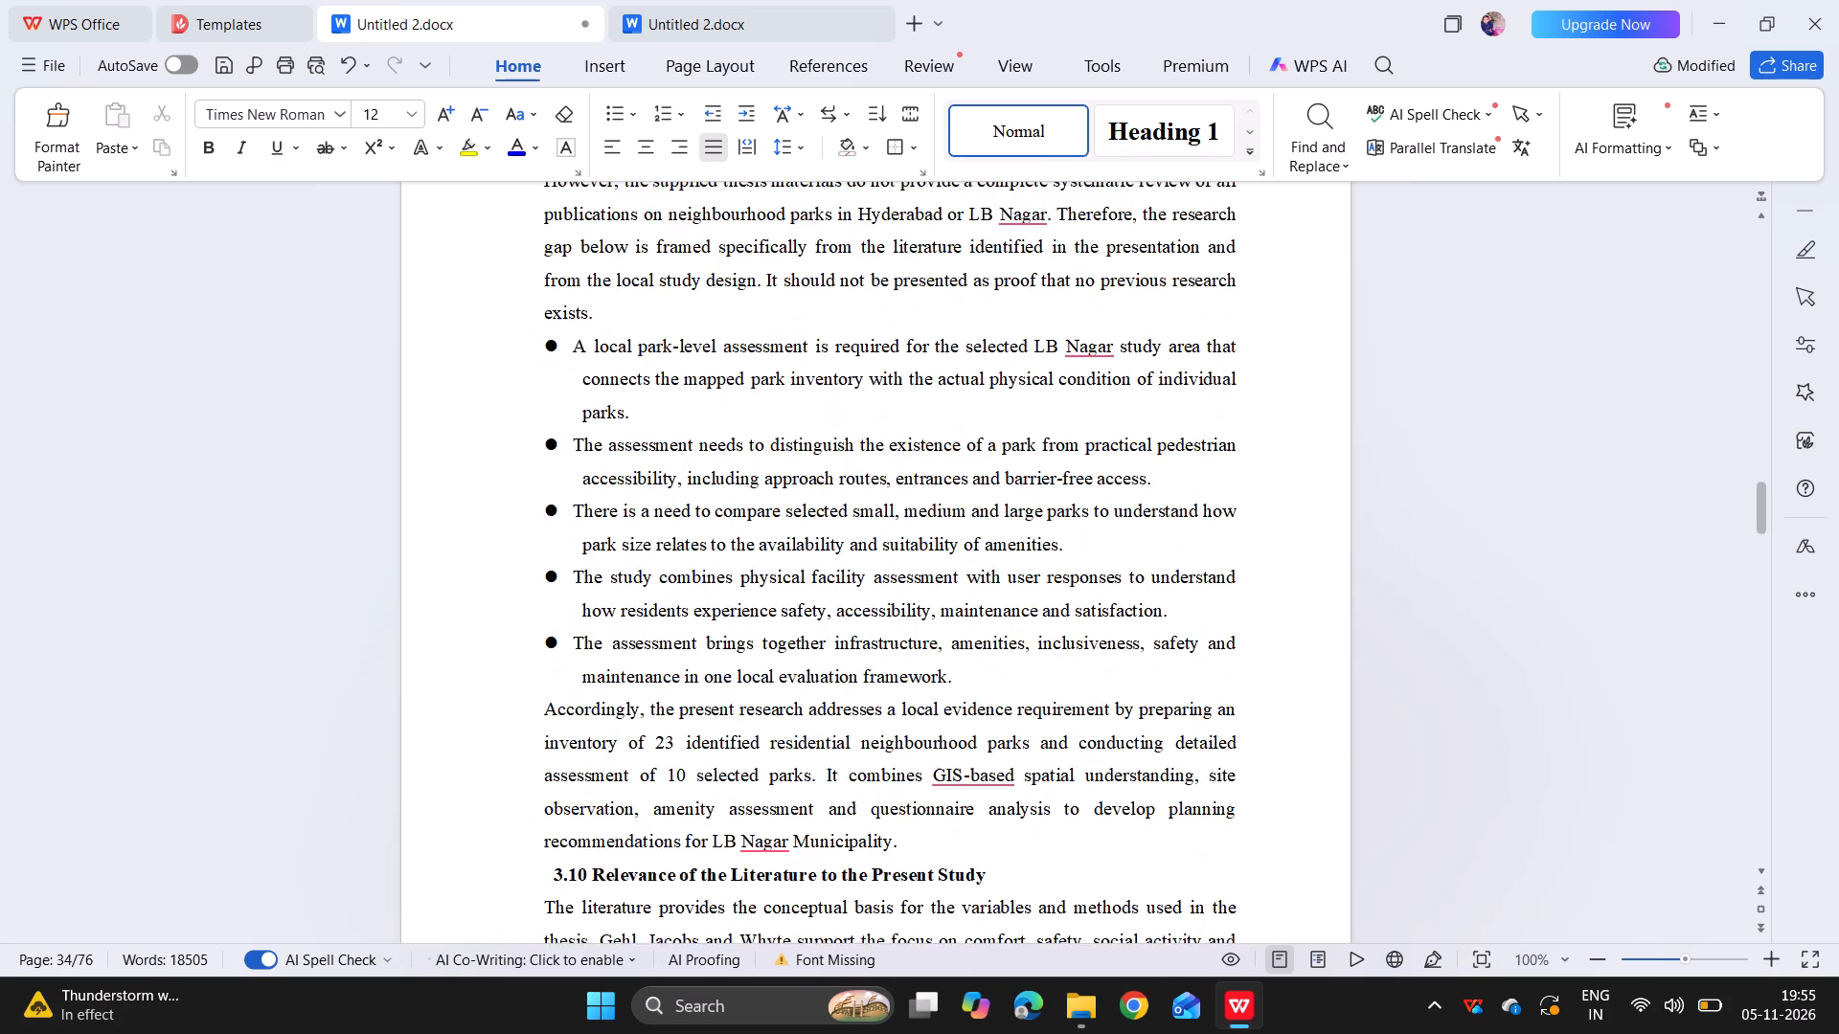
scroll(894, 567, "up", 18)
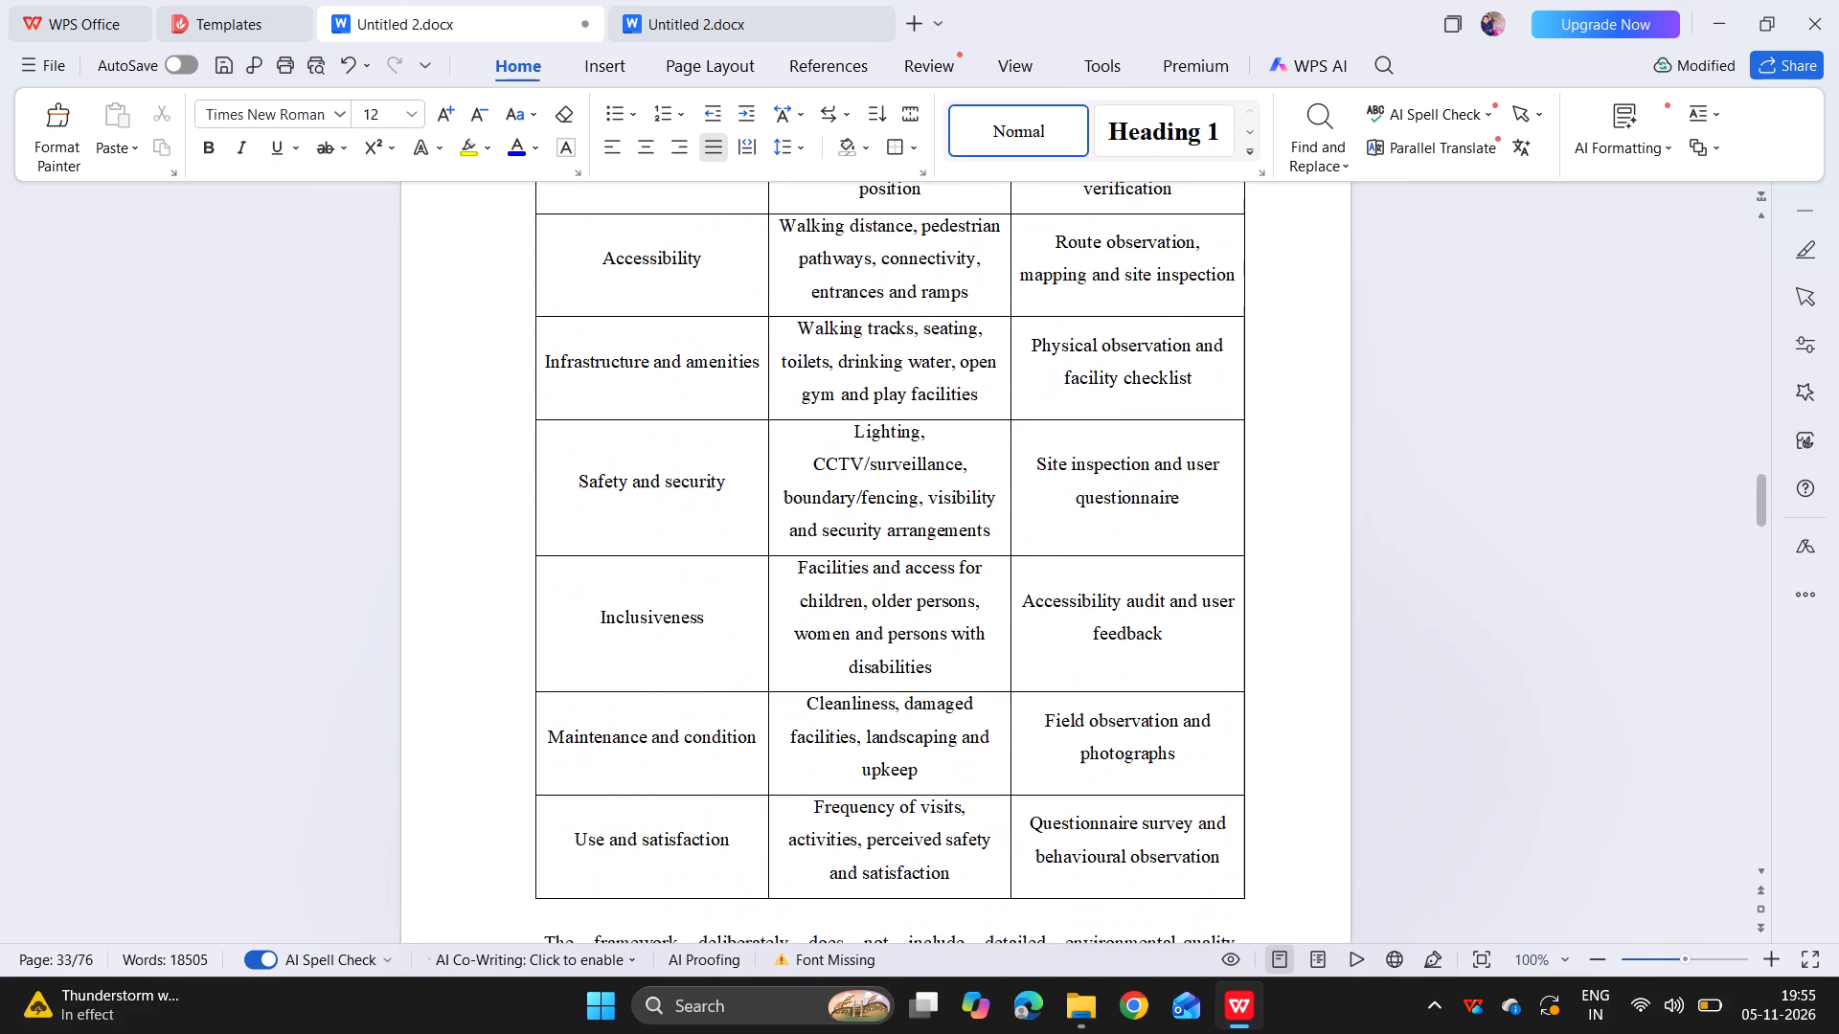
scroll(894, 567, "up", 12)
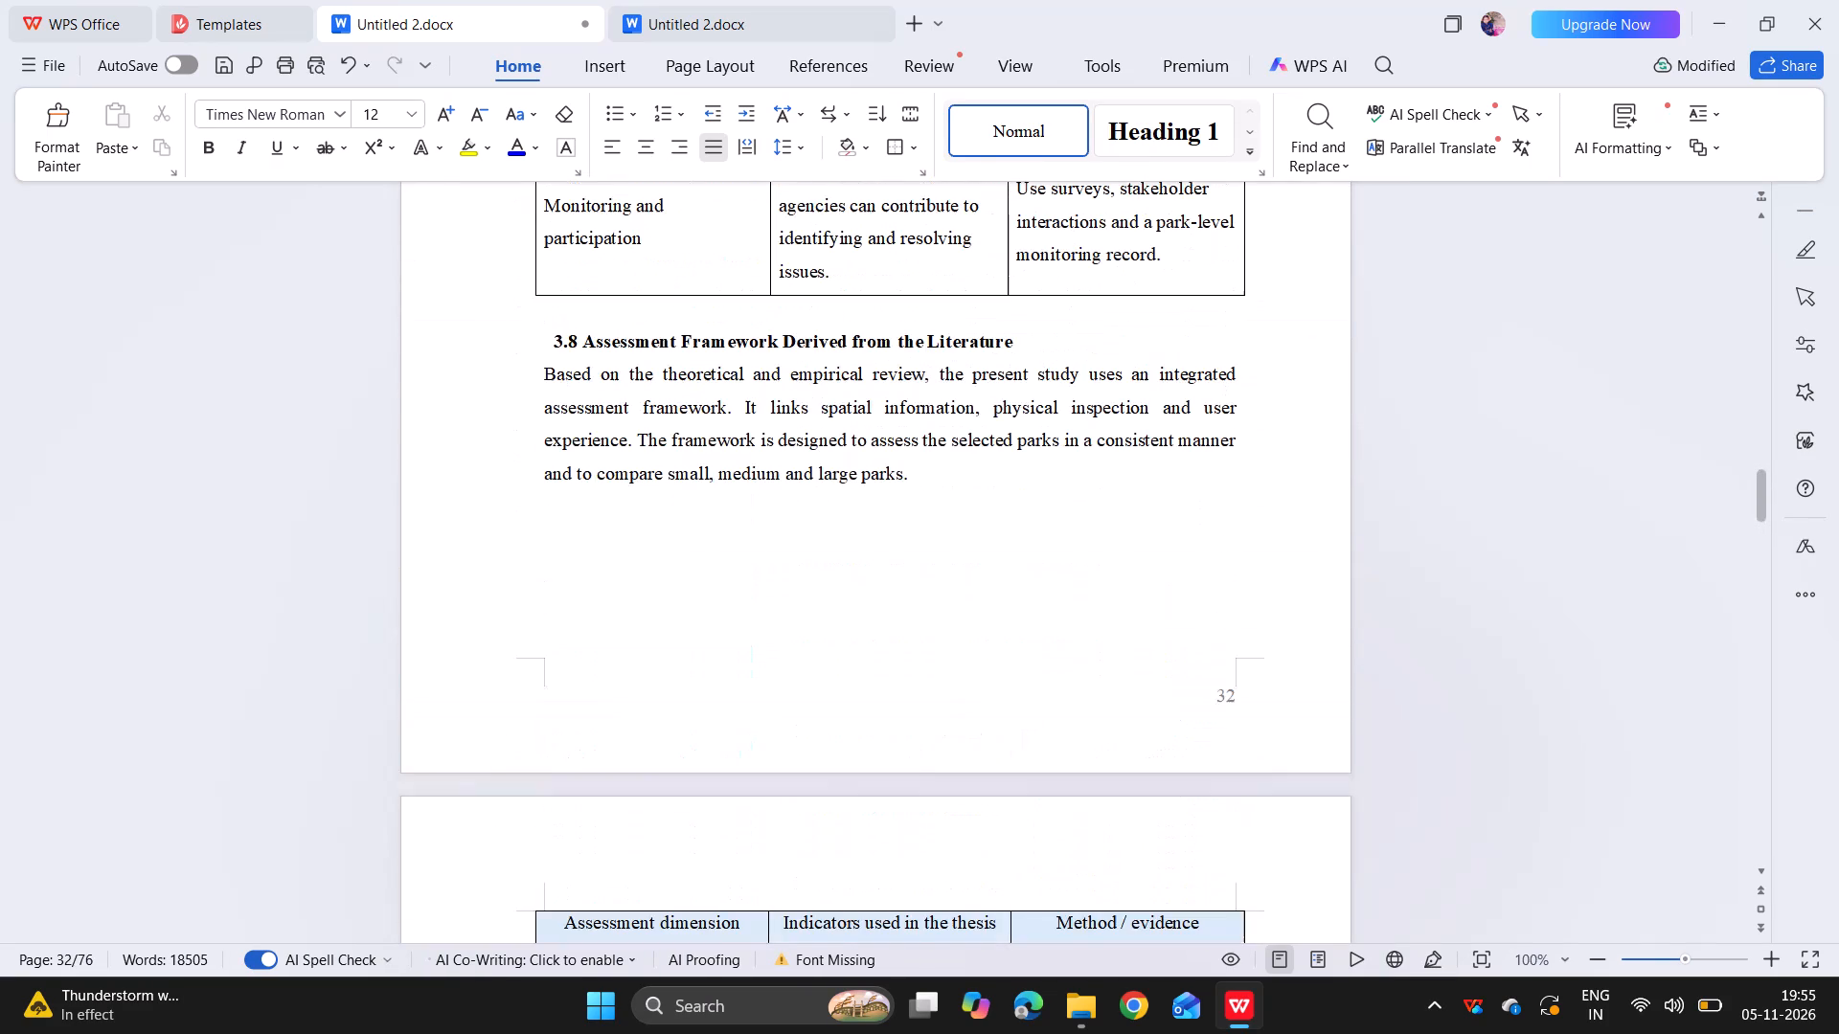
scroll(894, 567, "down", 5)
scroll(894, 567, "up", 9)
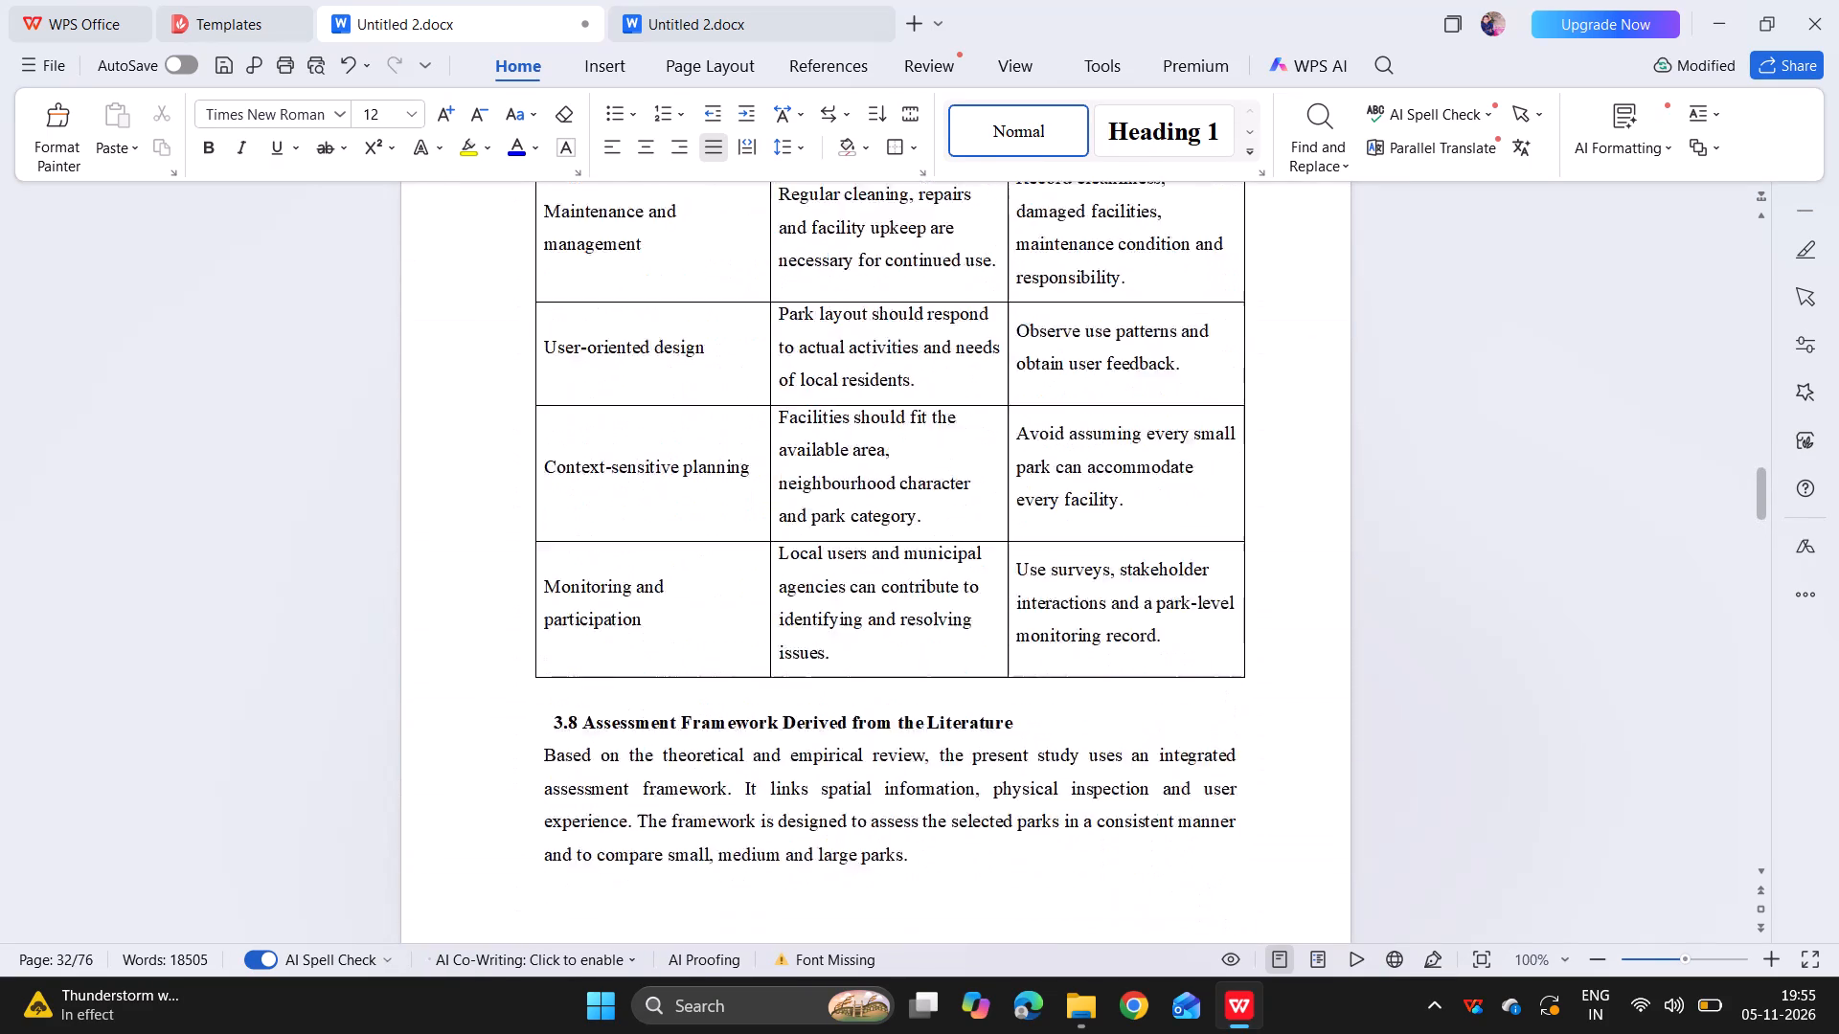
scroll(894, 567, "up", 8)
Insert three blank lines between the table and the section 3.8 Assessment Framework heading.
scroll(894, 567, "down", 8)
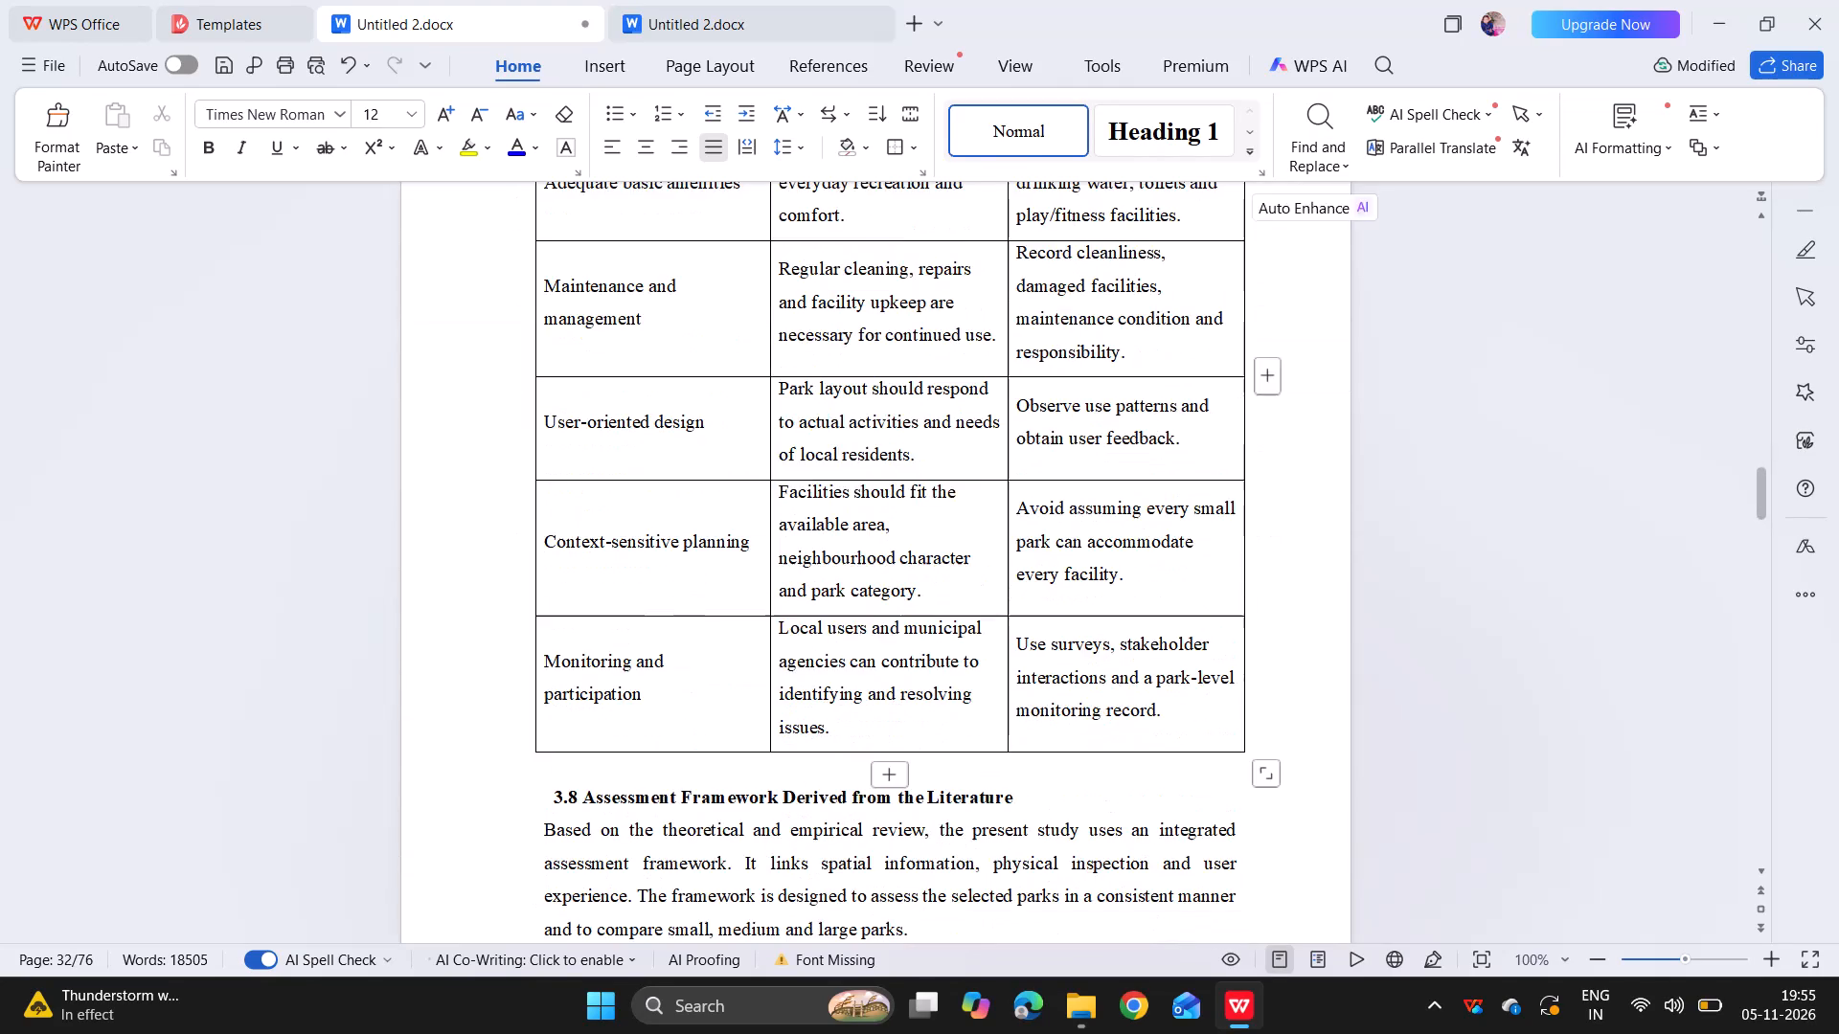
scroll(903, 564, "down", 3)
left_click(547, 568)
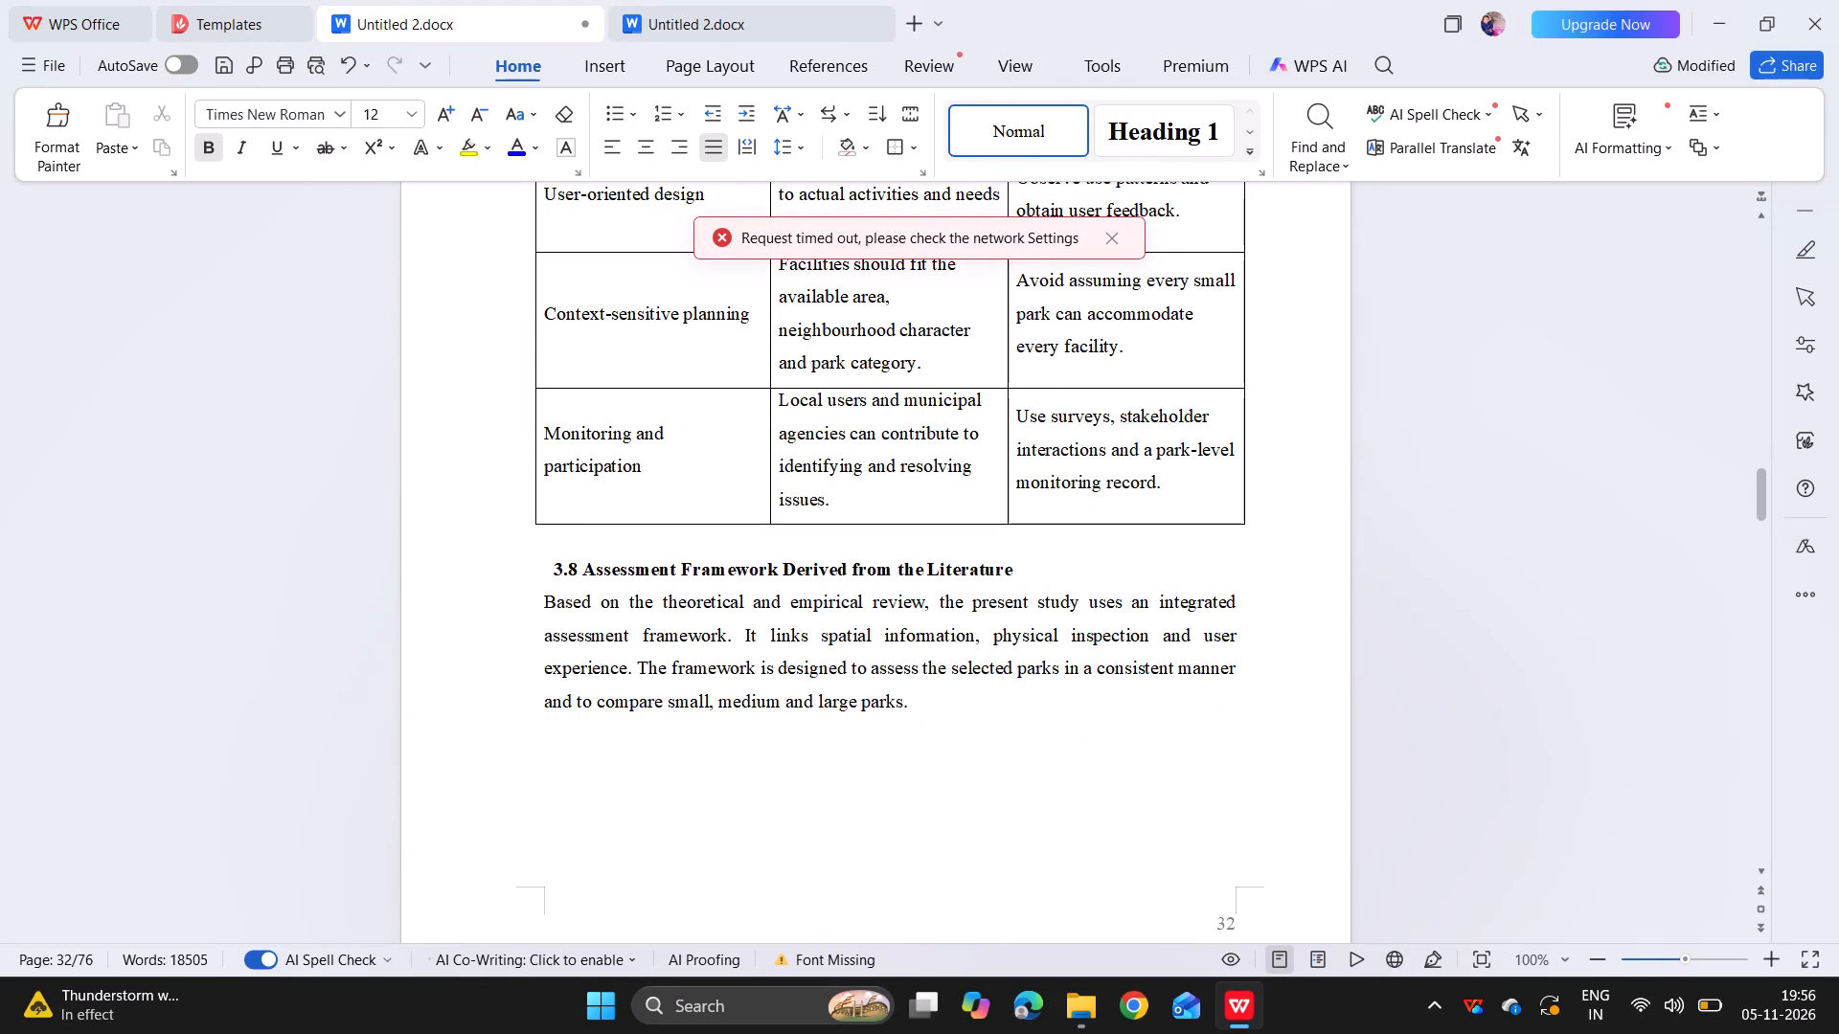
key("Return")
key("Return")
key("Return")
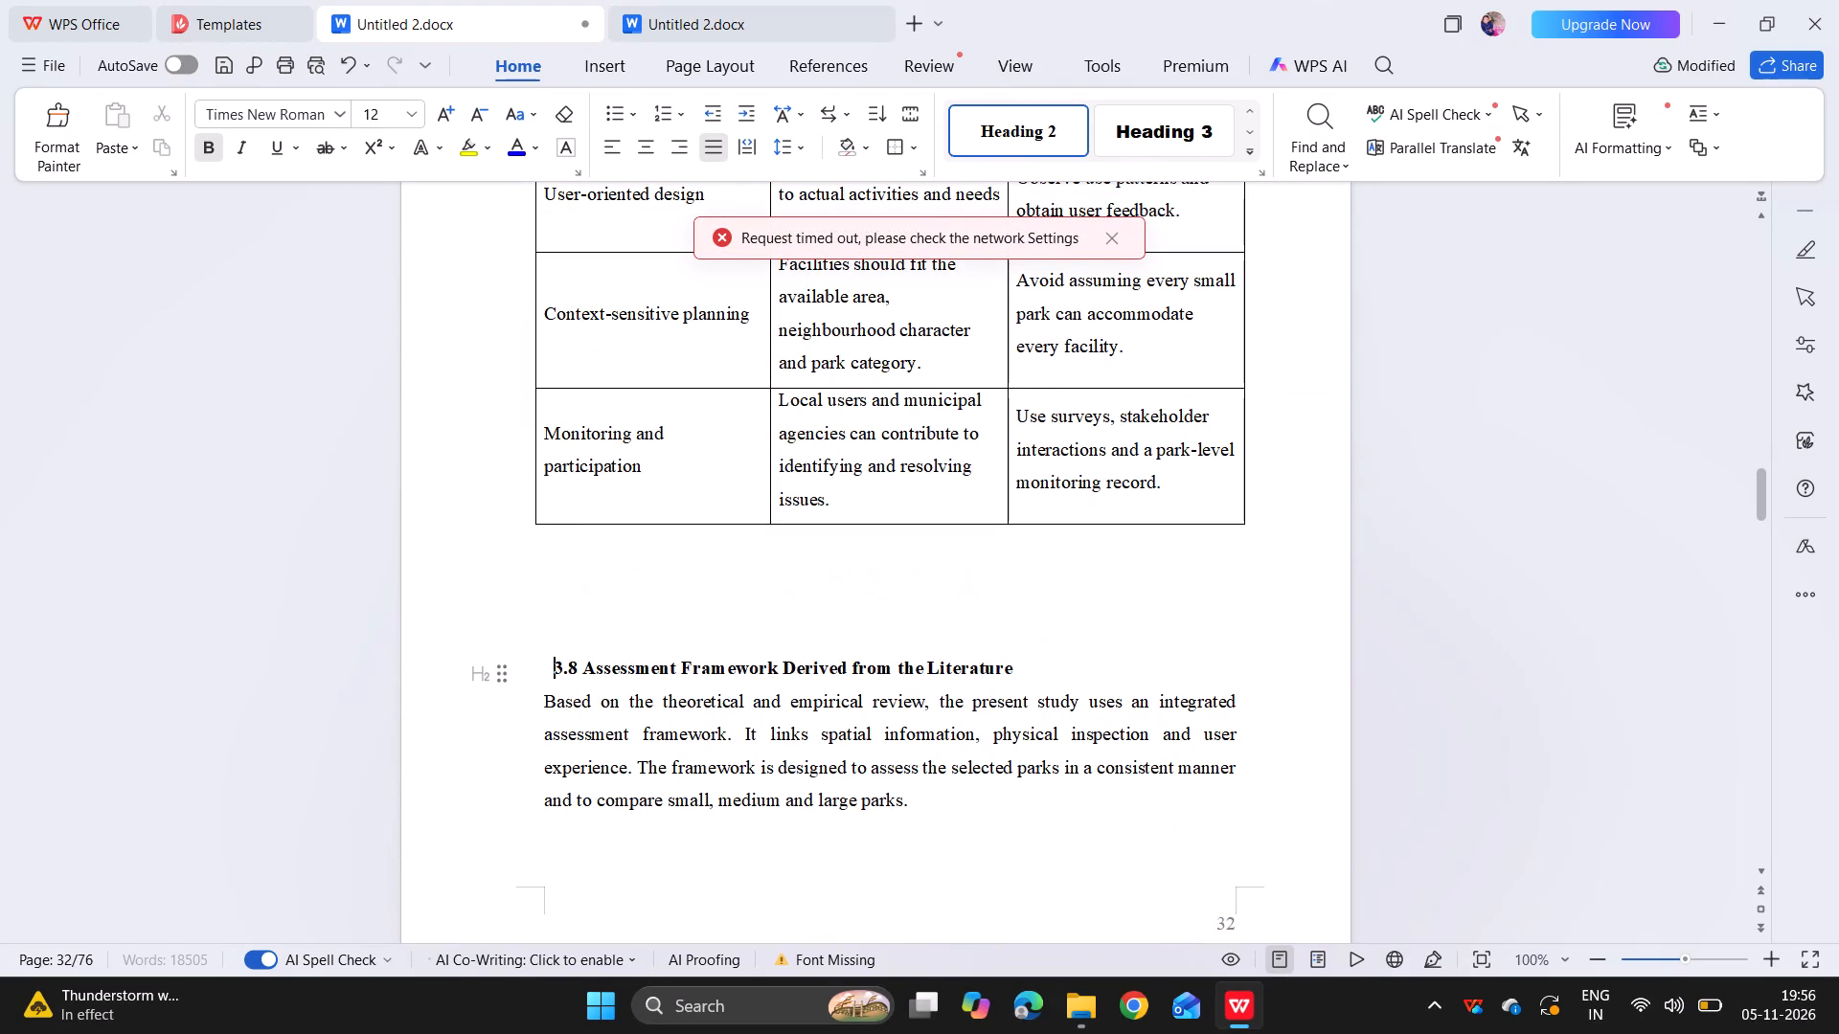
Review the page layout from section 3.8 through the opening sections of Chapter 4.
scroll(553, 575, "down", 3)
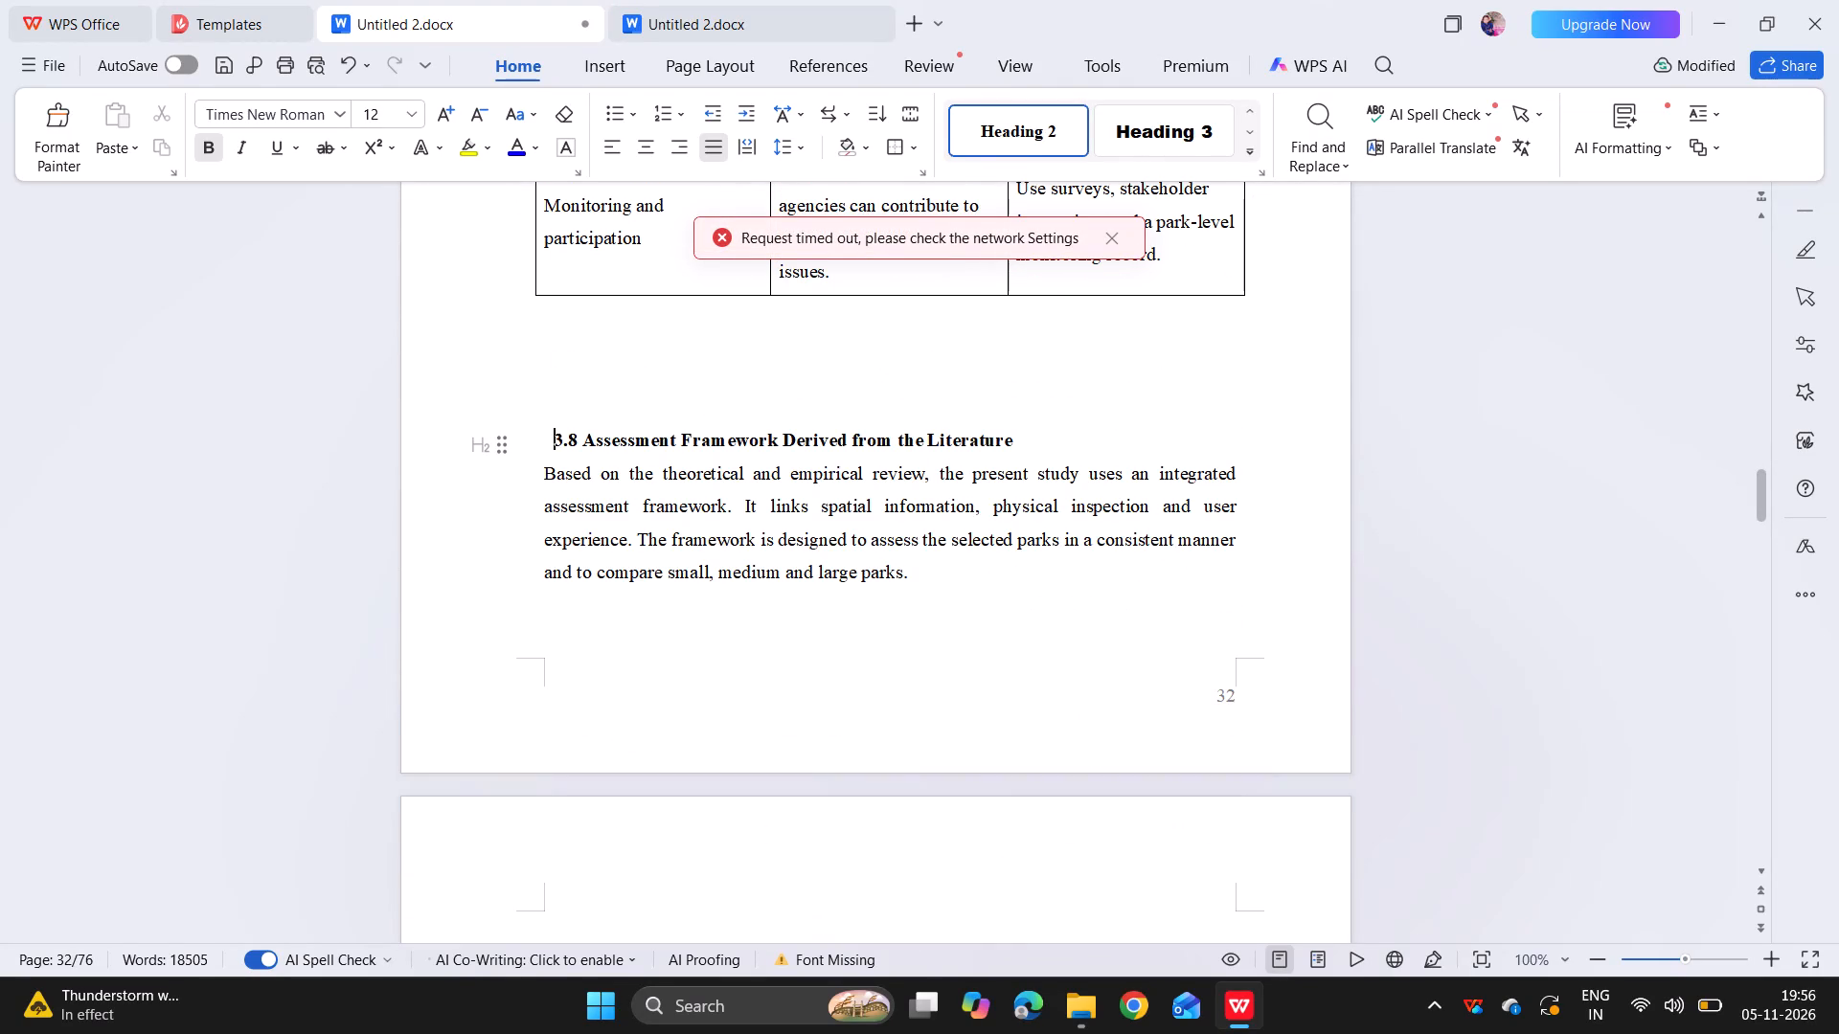
scroll(572, 572, "down", 1)
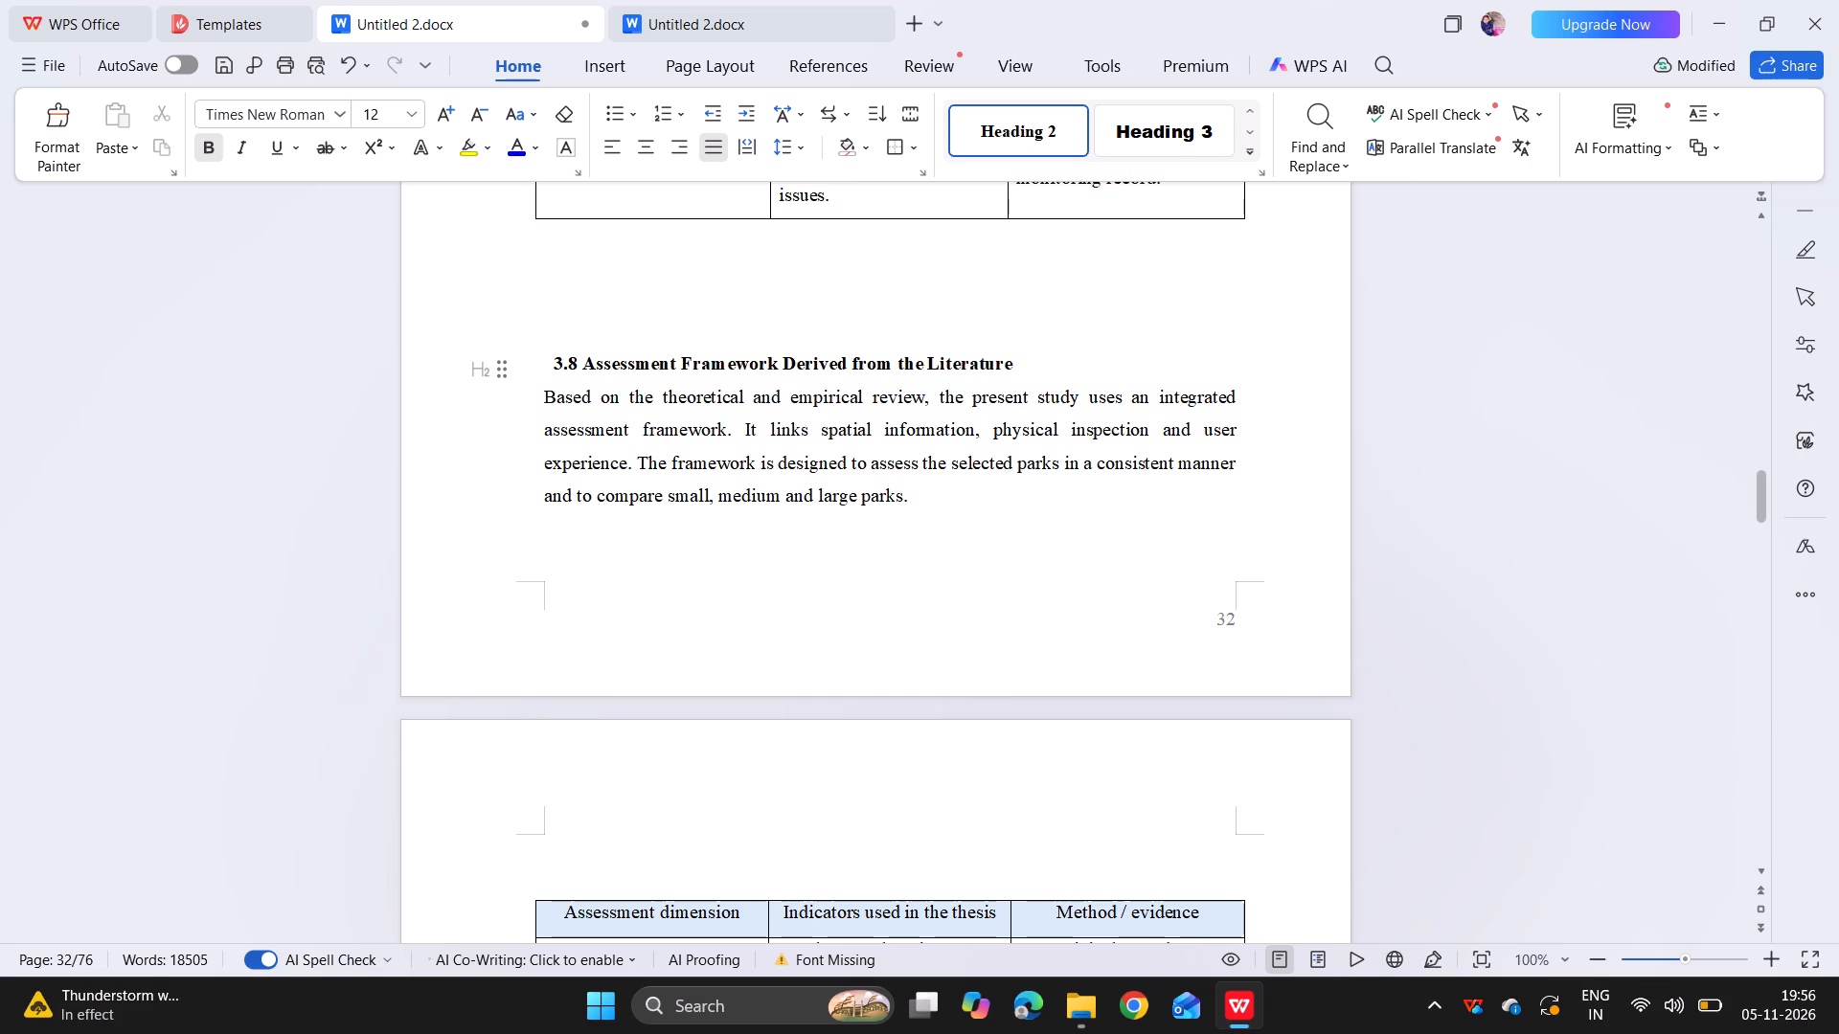
scroll(579, 558, "down", 16)
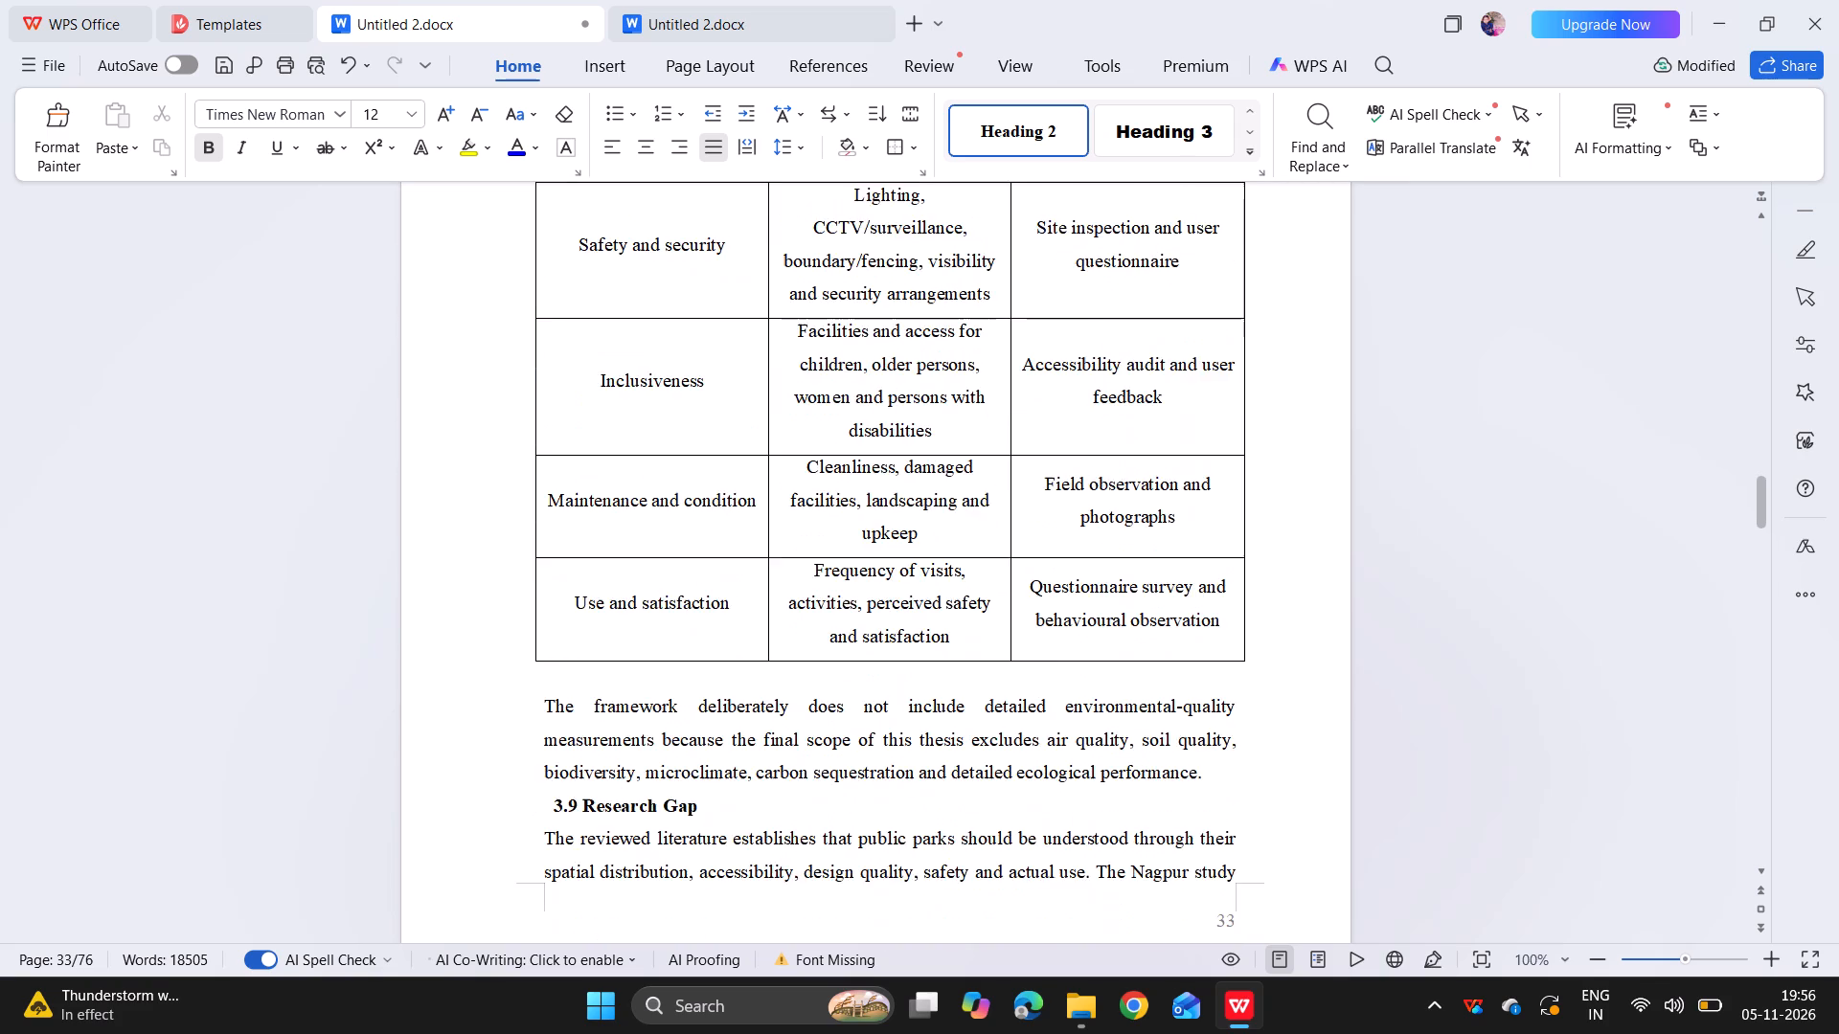
scroll(580, 565, "down", 7)
scroll(580, 565, "up", 2)
scroll(580, 565, "down", 3)
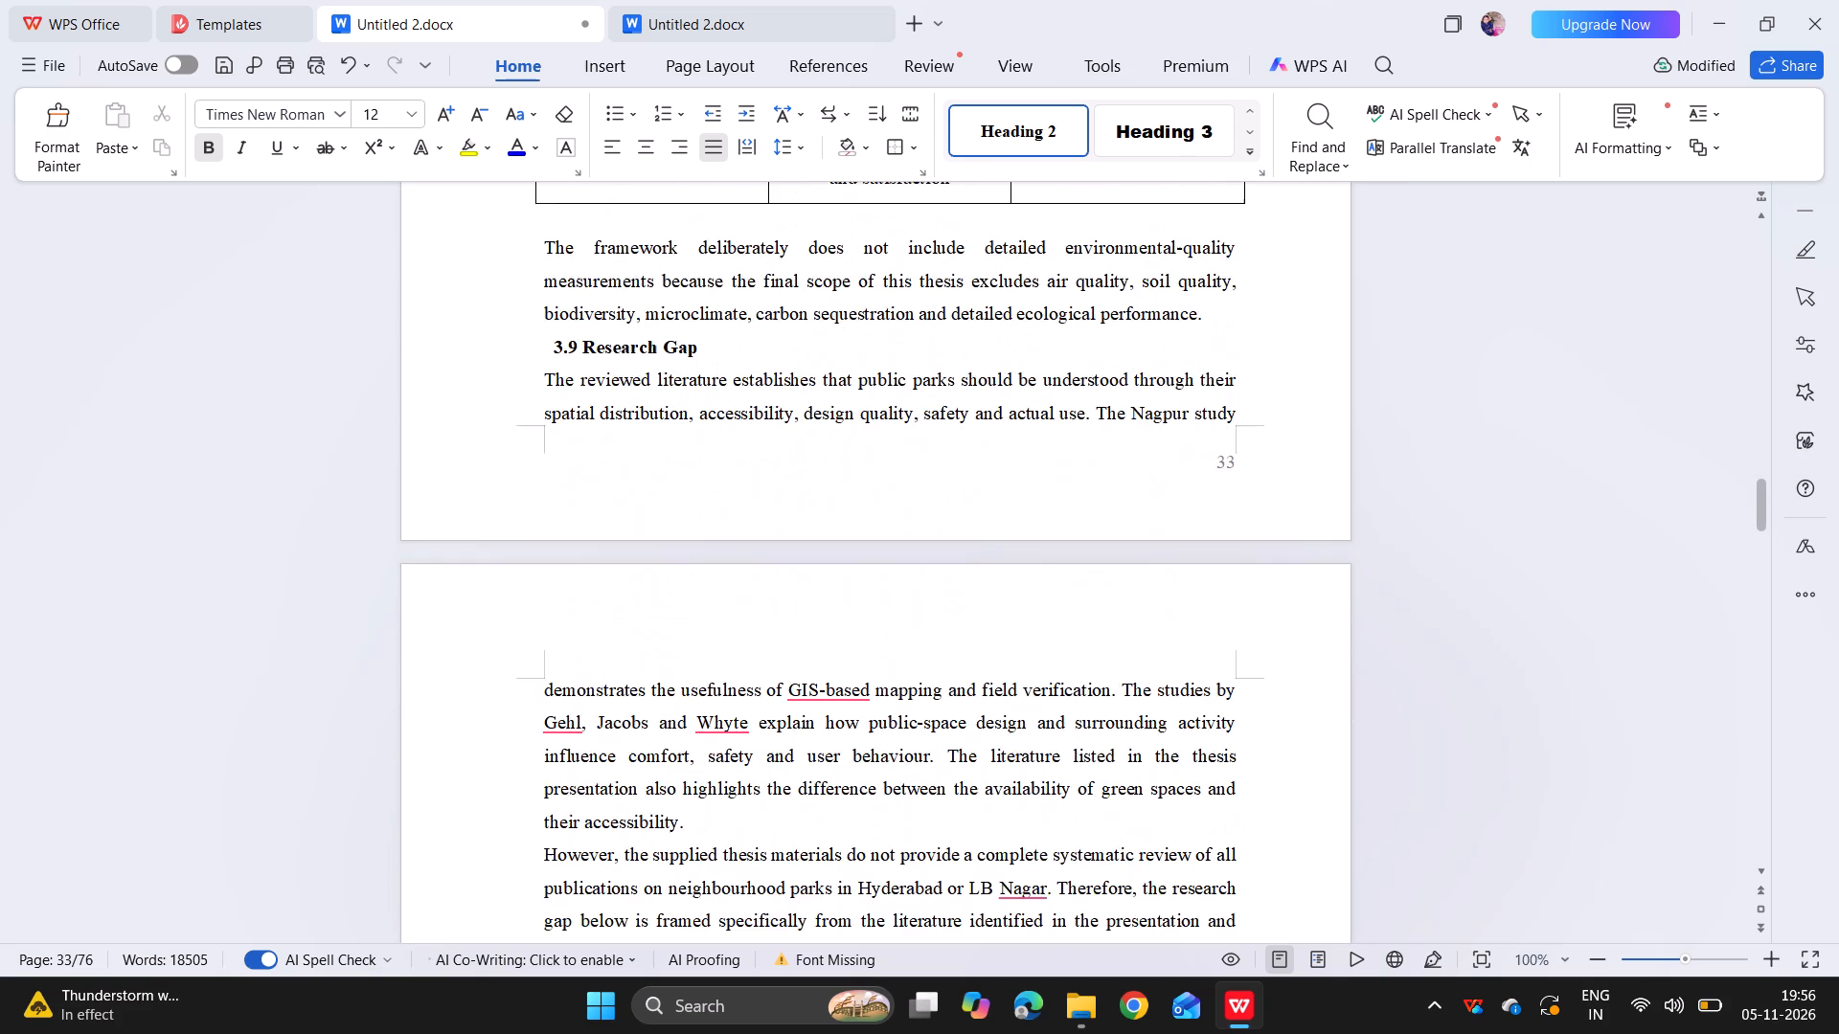
scroll(580, 565, "down", 20)
scroll(584, 564, "down", 2)
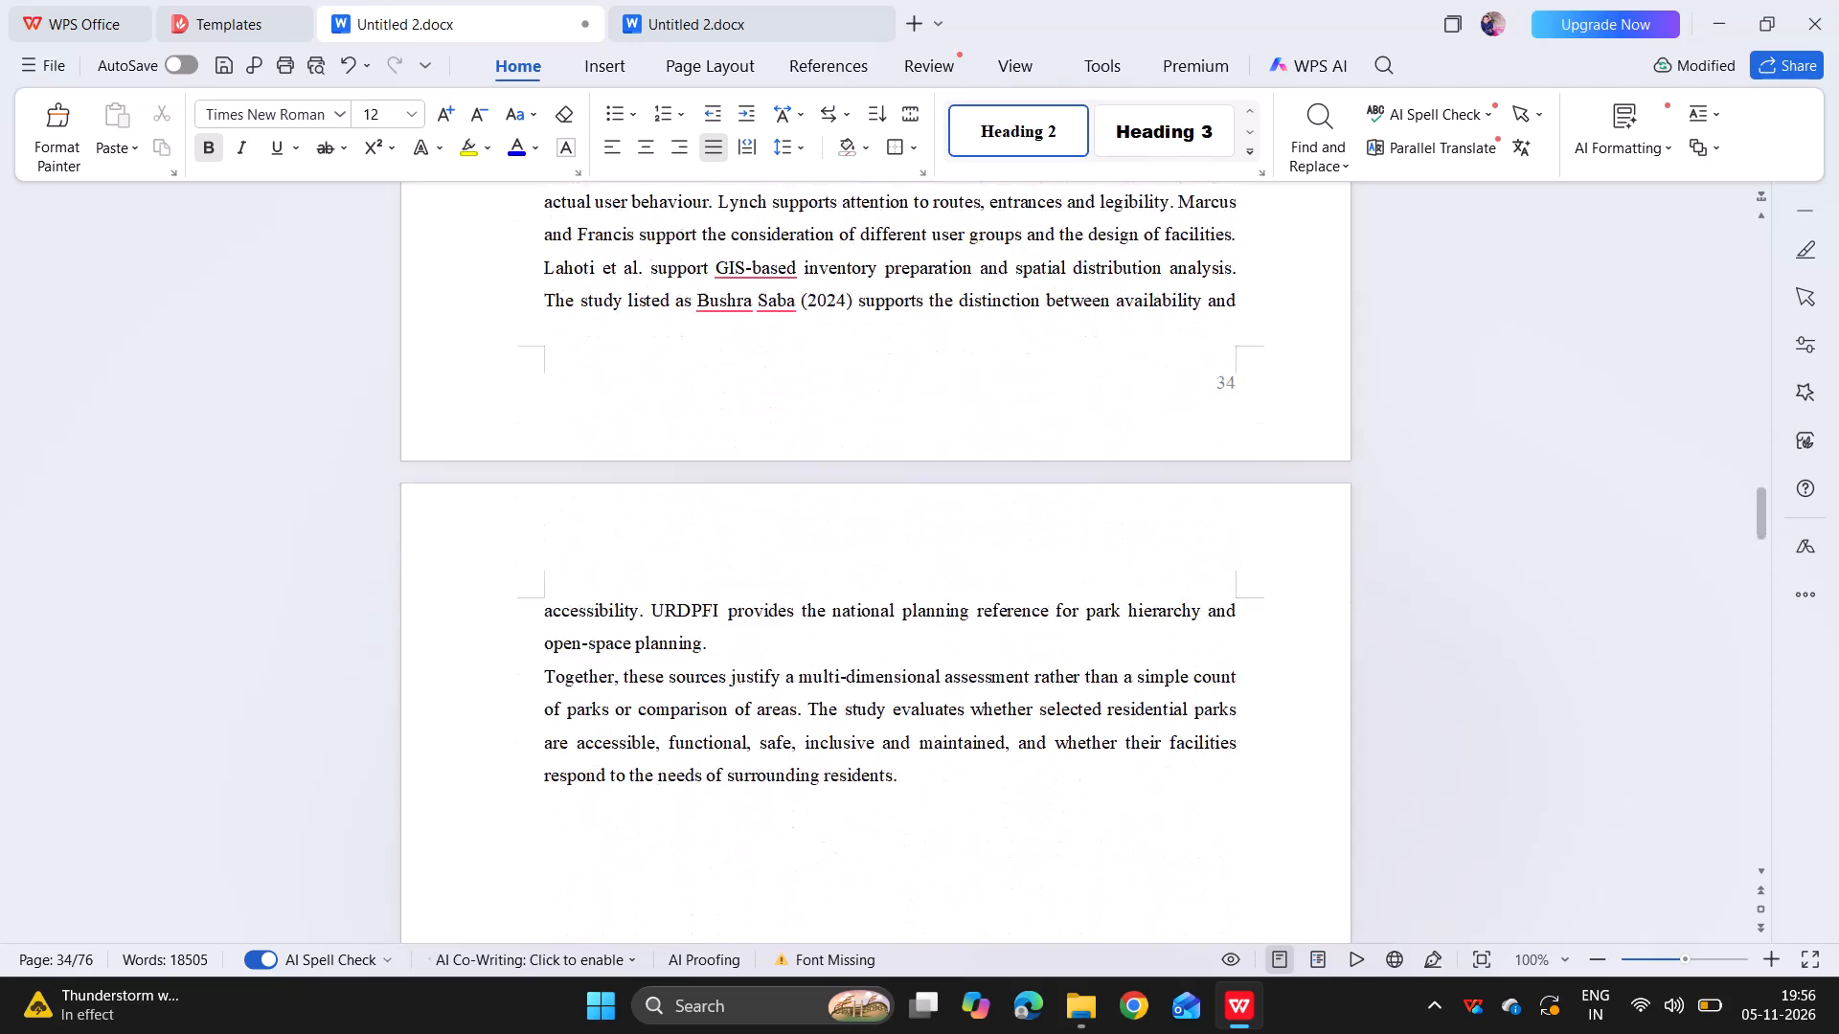
scroll(584, 564, "down", 7)
scroll(584, 564, "down", 18)
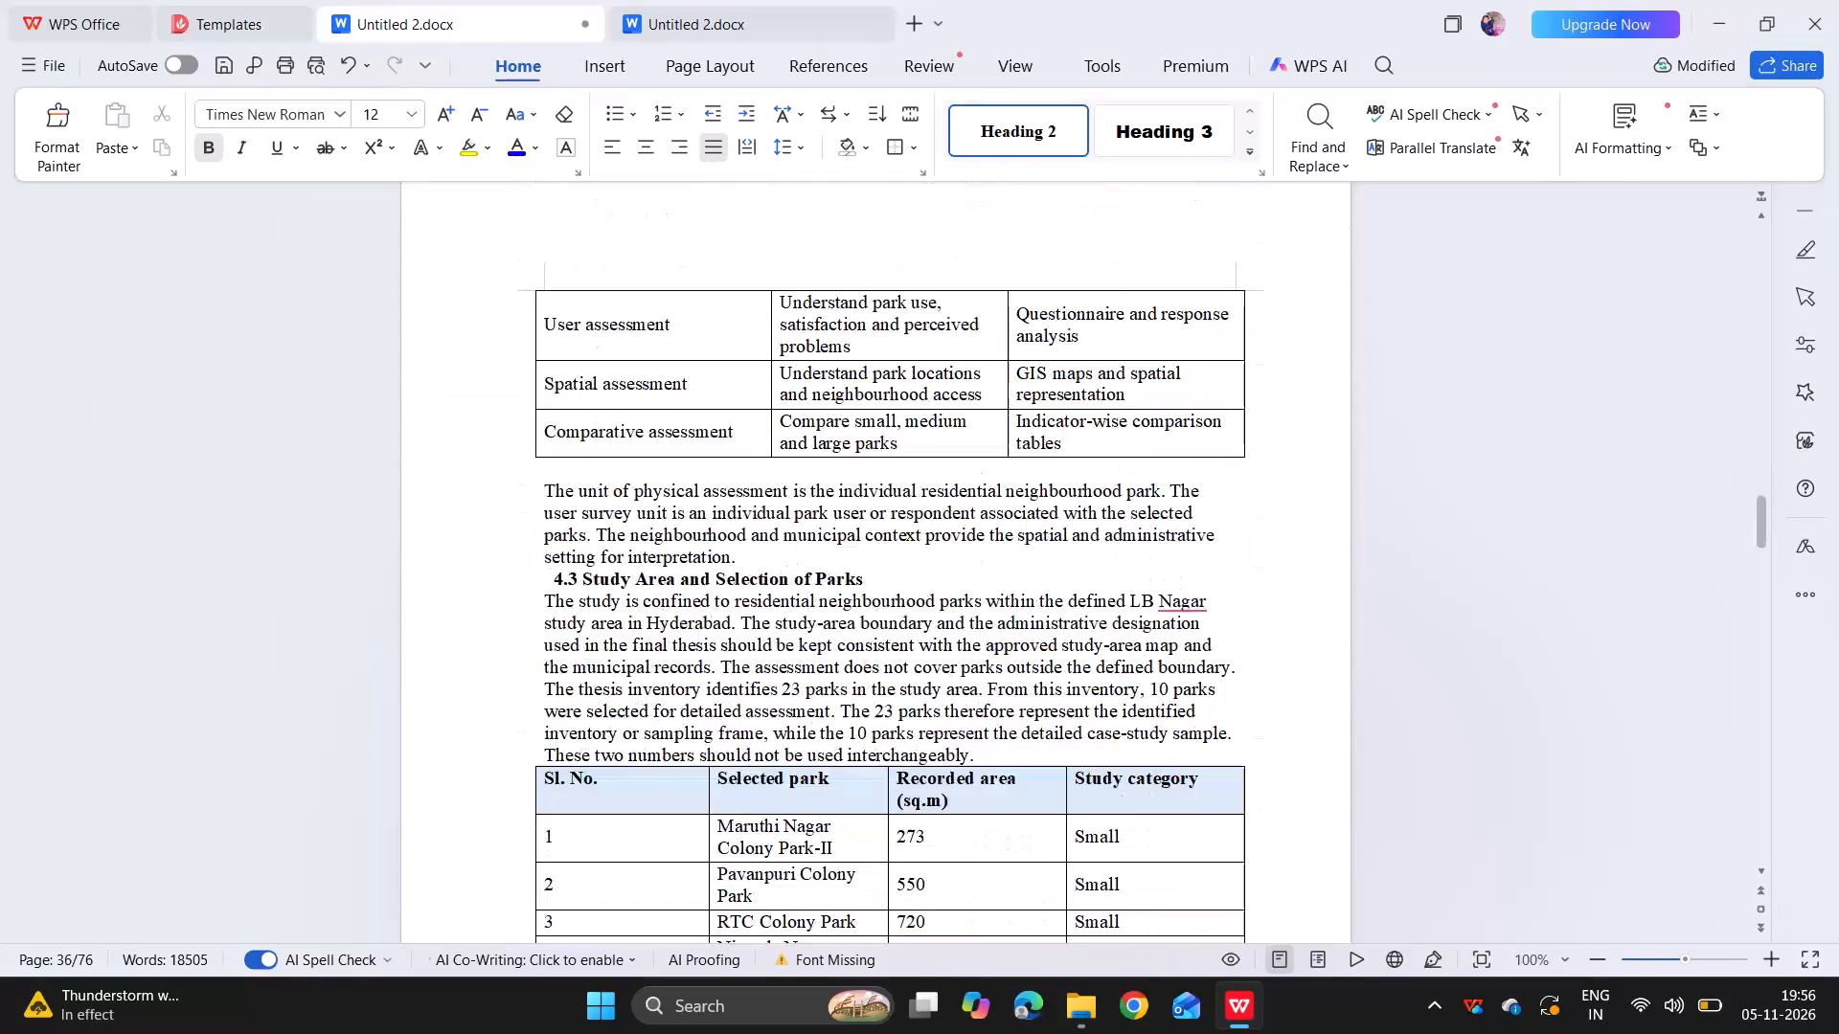
scroll(584, 564, "down", 2)
scroll(584, 564, "up", 20)
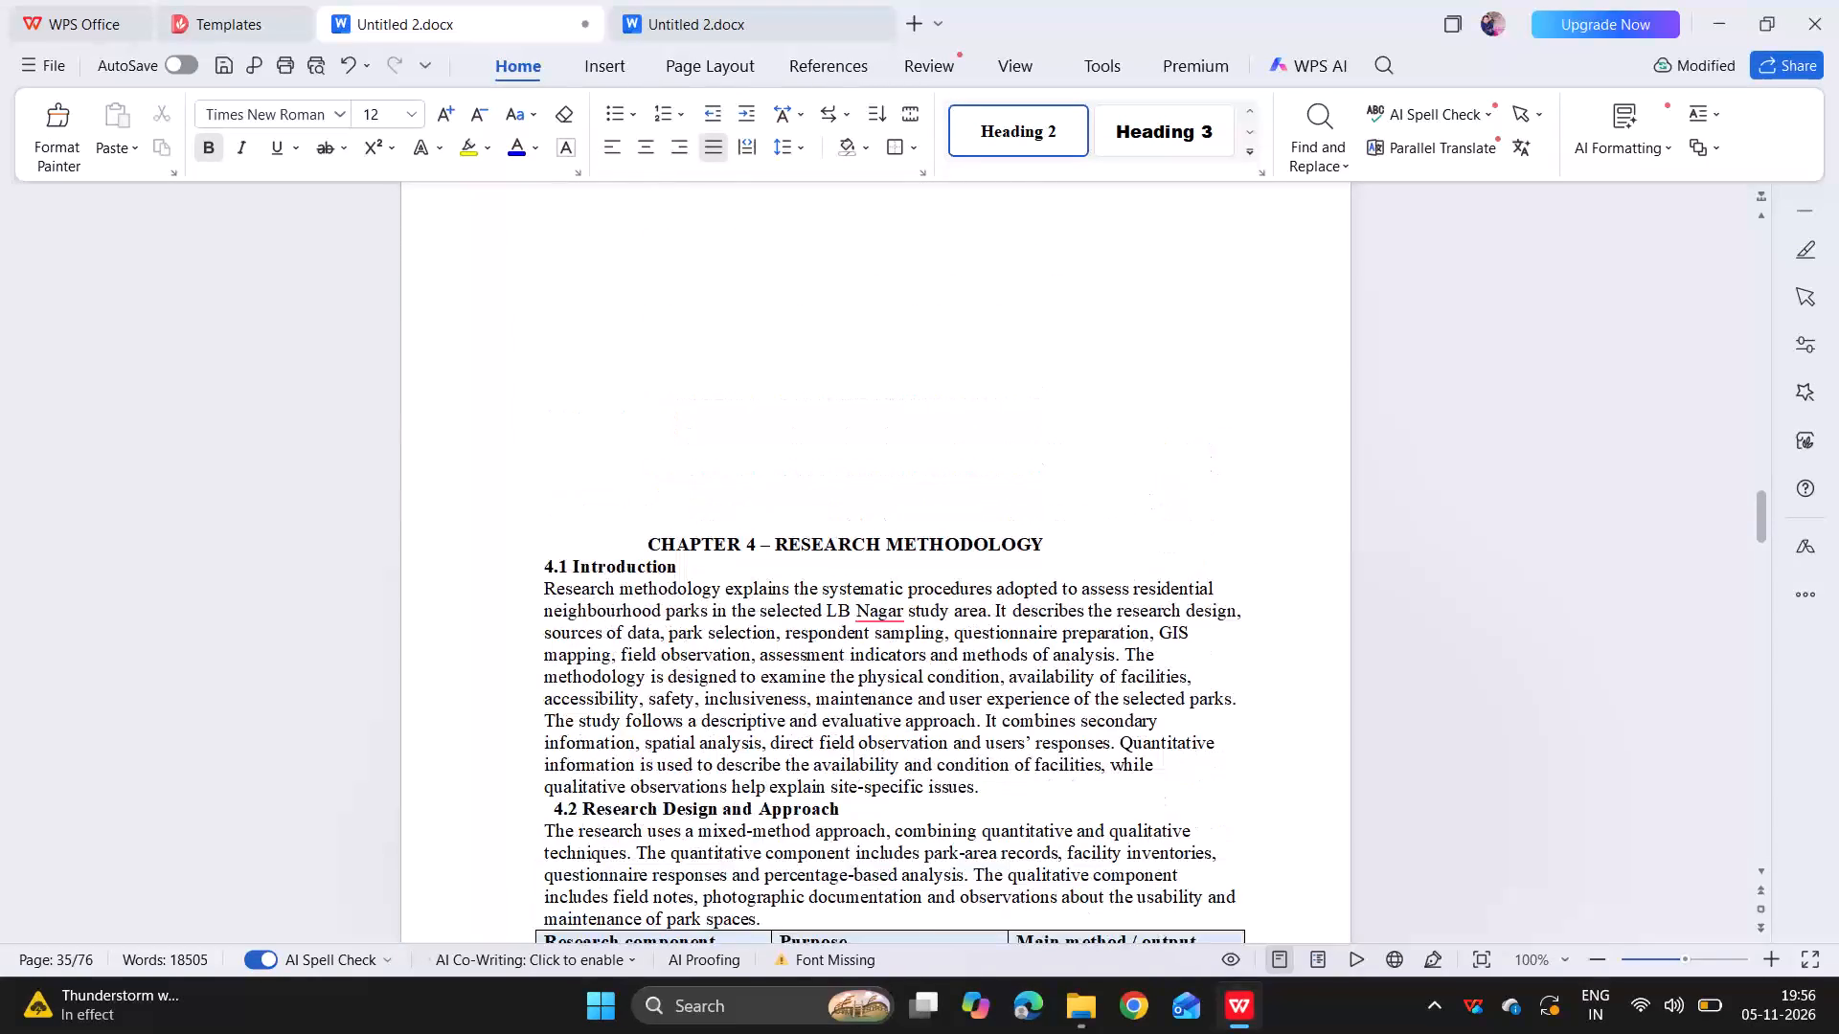
scroll(502, 481, "up", 4)
scroll(643, 609, "up", 4)
Insert 17 blank lines above the Chapter 4 – Research Methodology heading to move it to the top of a new page.
scroll(643, 609, "down", 5)
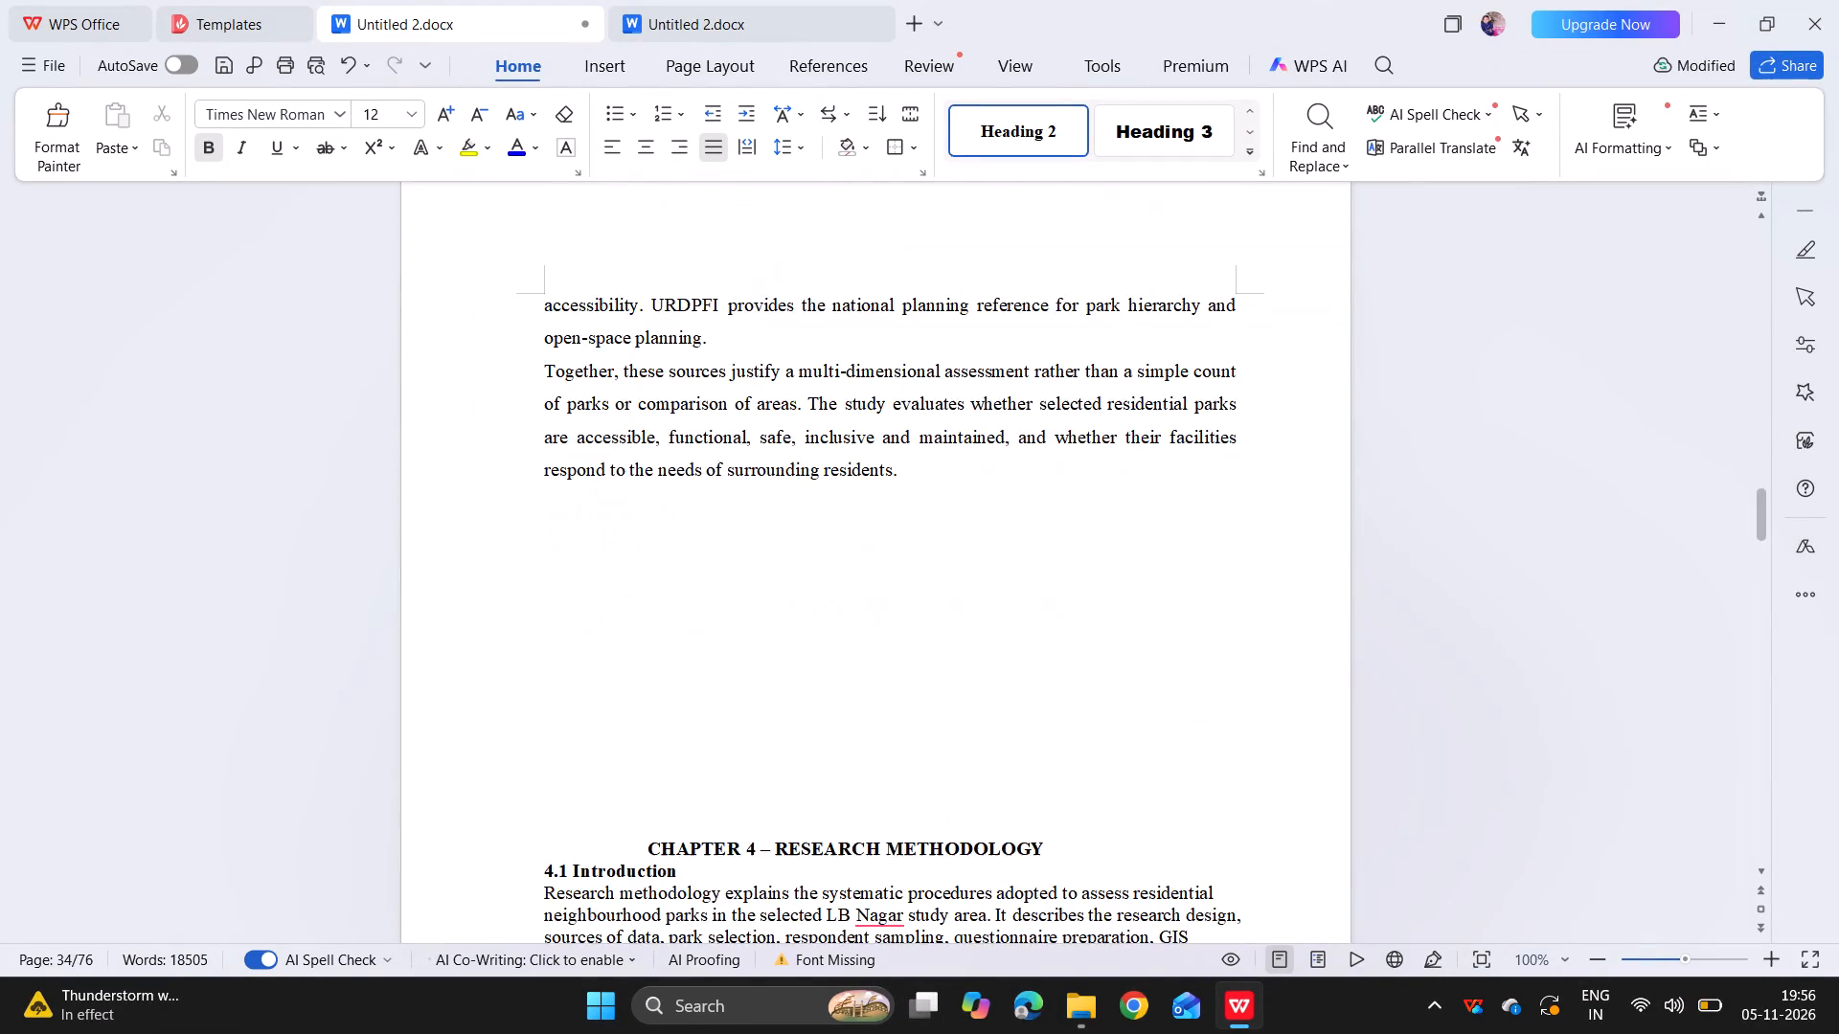
scroll(643, 609, "down", 2)
left_click(650, 593)
key("Return")
key("Return")
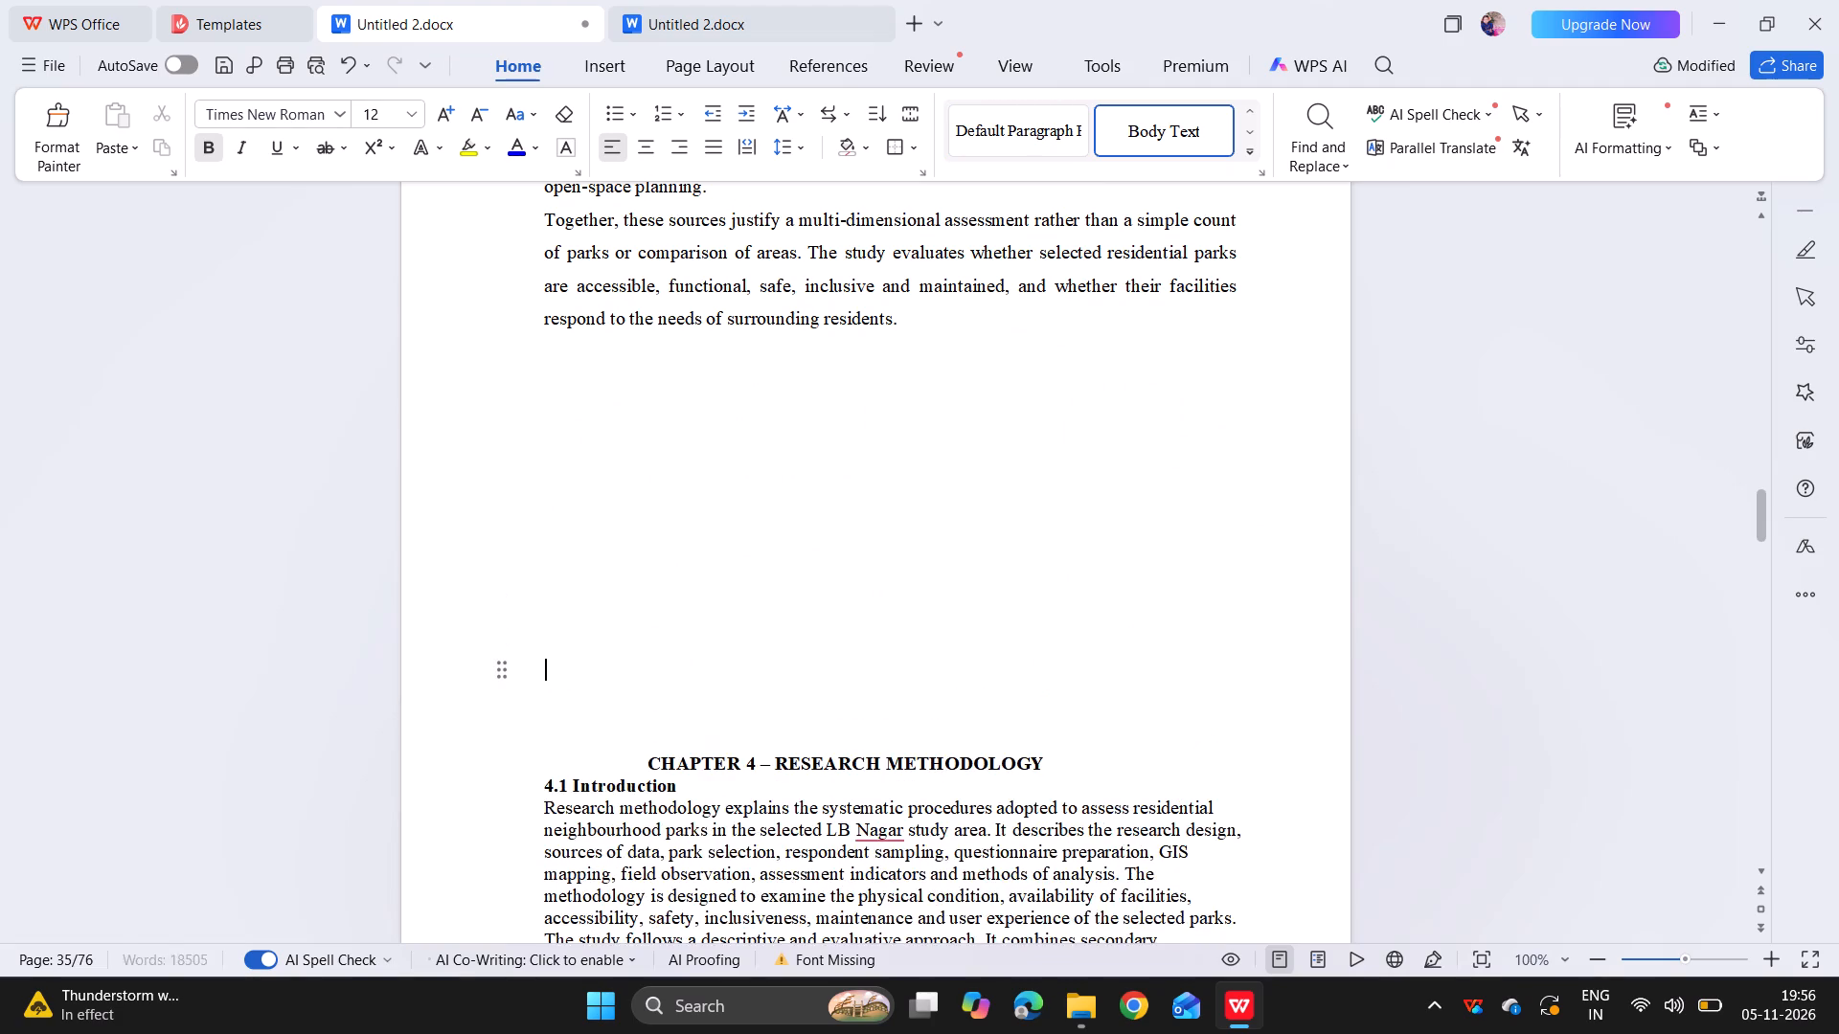
key("Return")
key("Return")
key("Return")
key("Return")
key("Return")
key("Return")
key("Return")
key("Return")
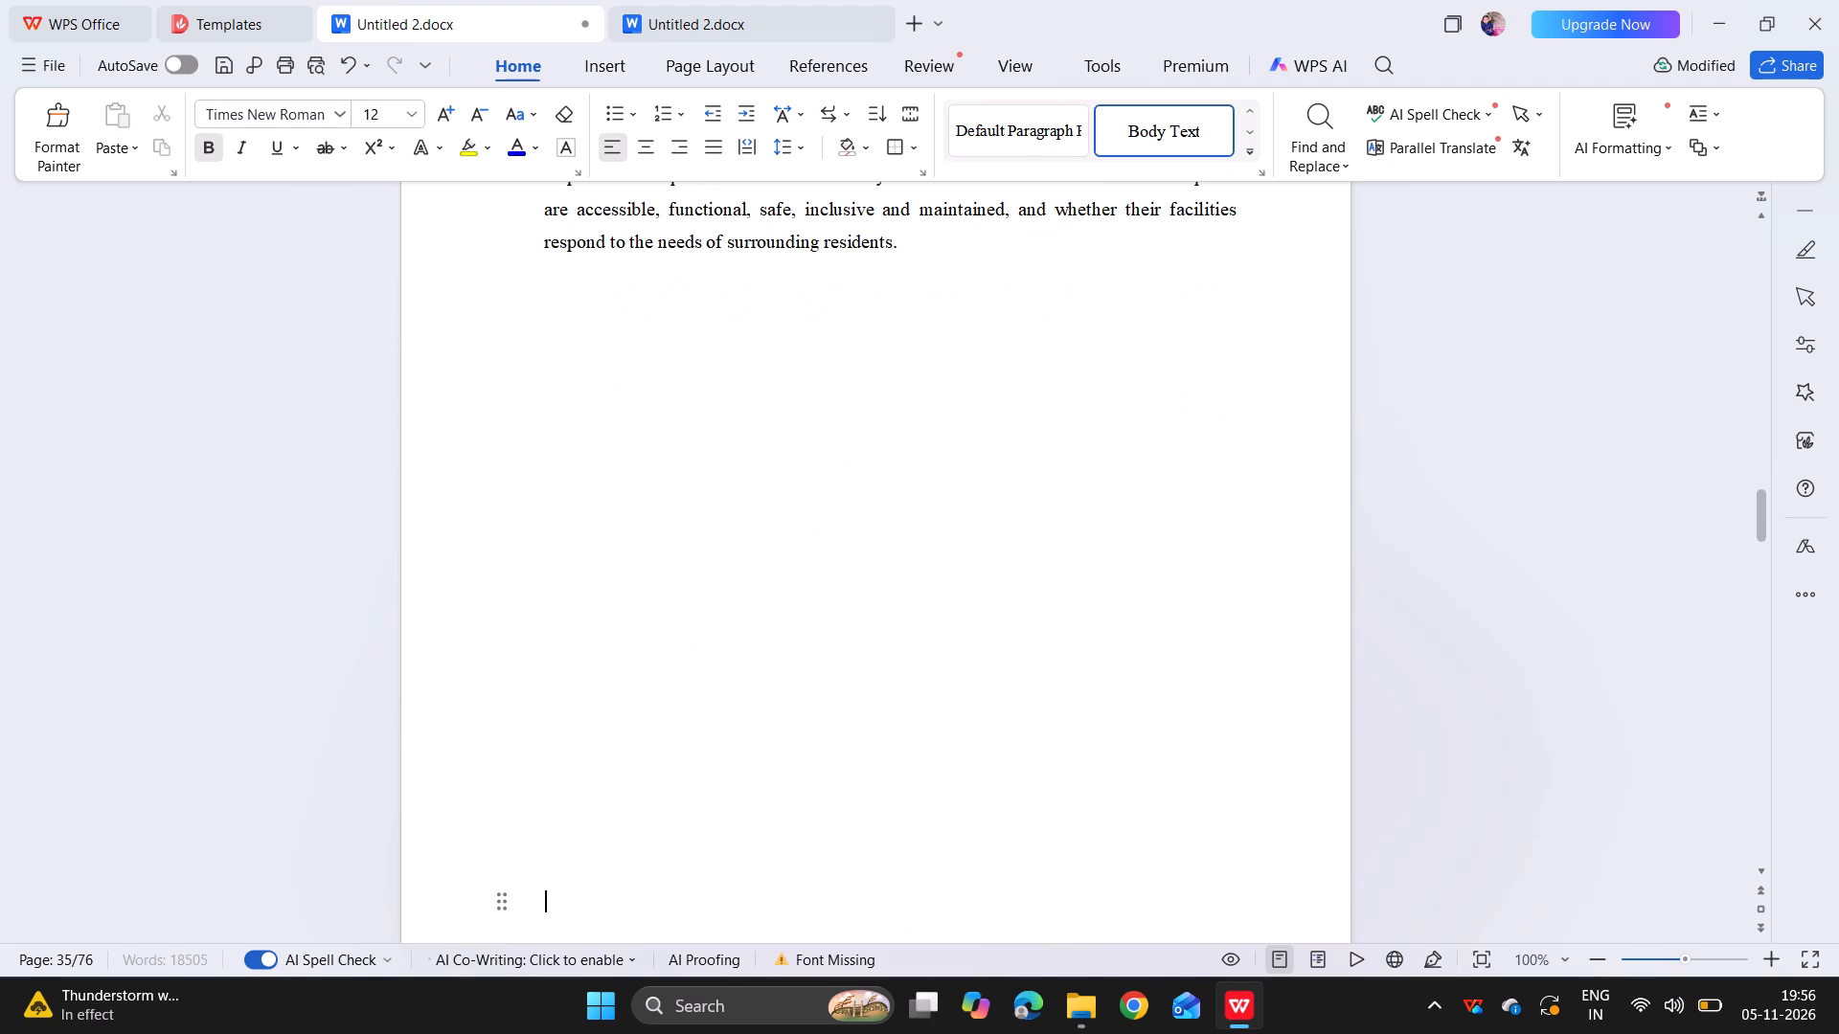
scroll(651, 593, "down", 6)
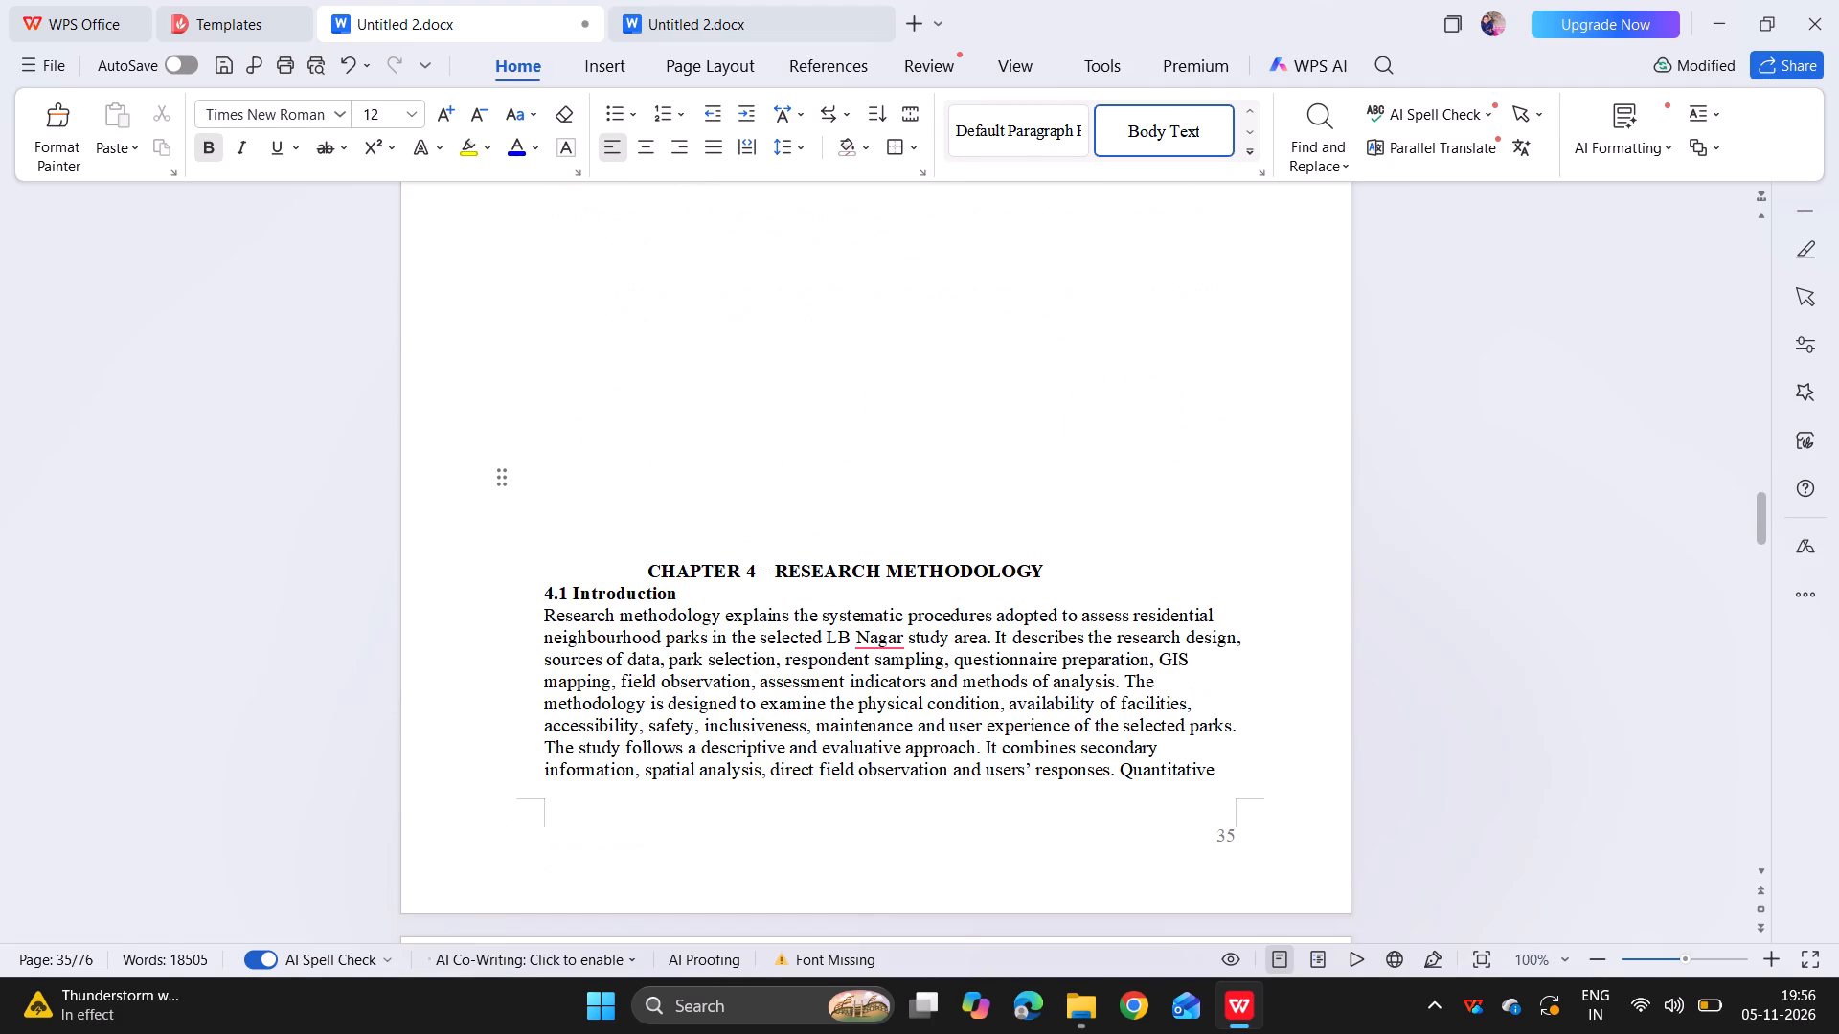
key("Return")
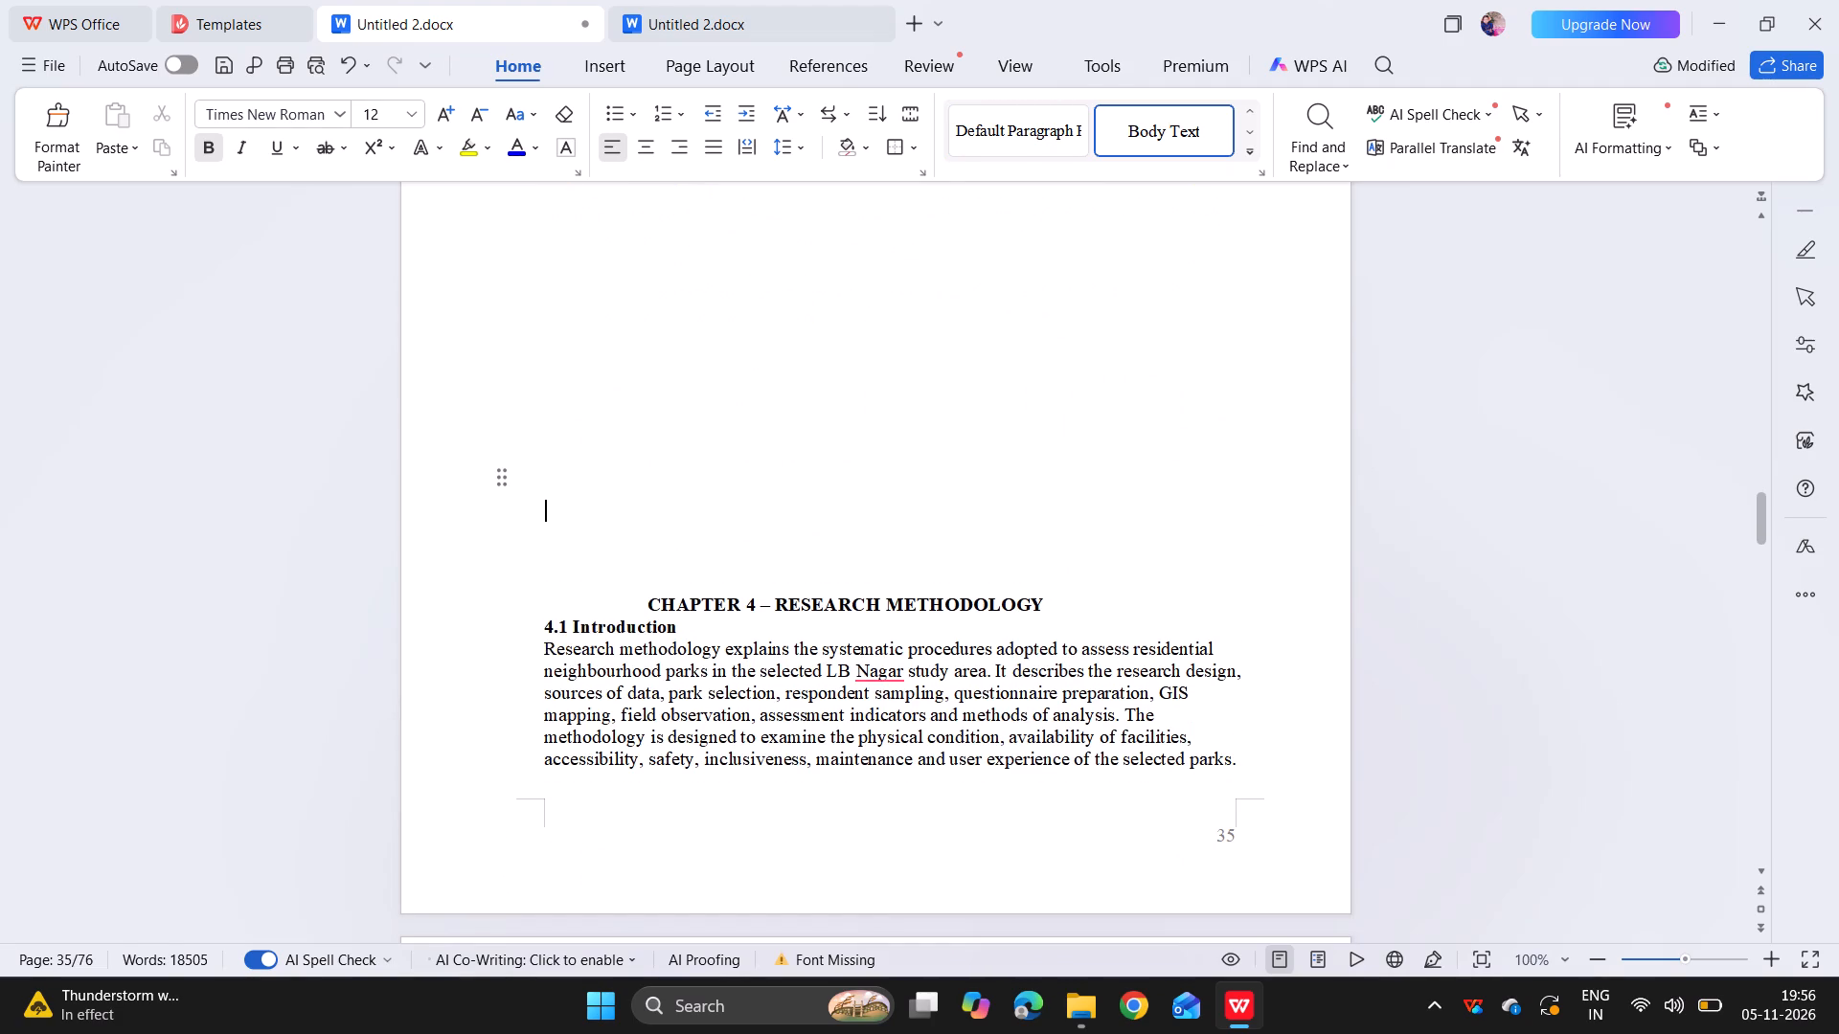
key("Return")
key("Return")
key("Return")
key("Return")
scroll(651, 593, "down", 4)
key("Return")
key("Return")
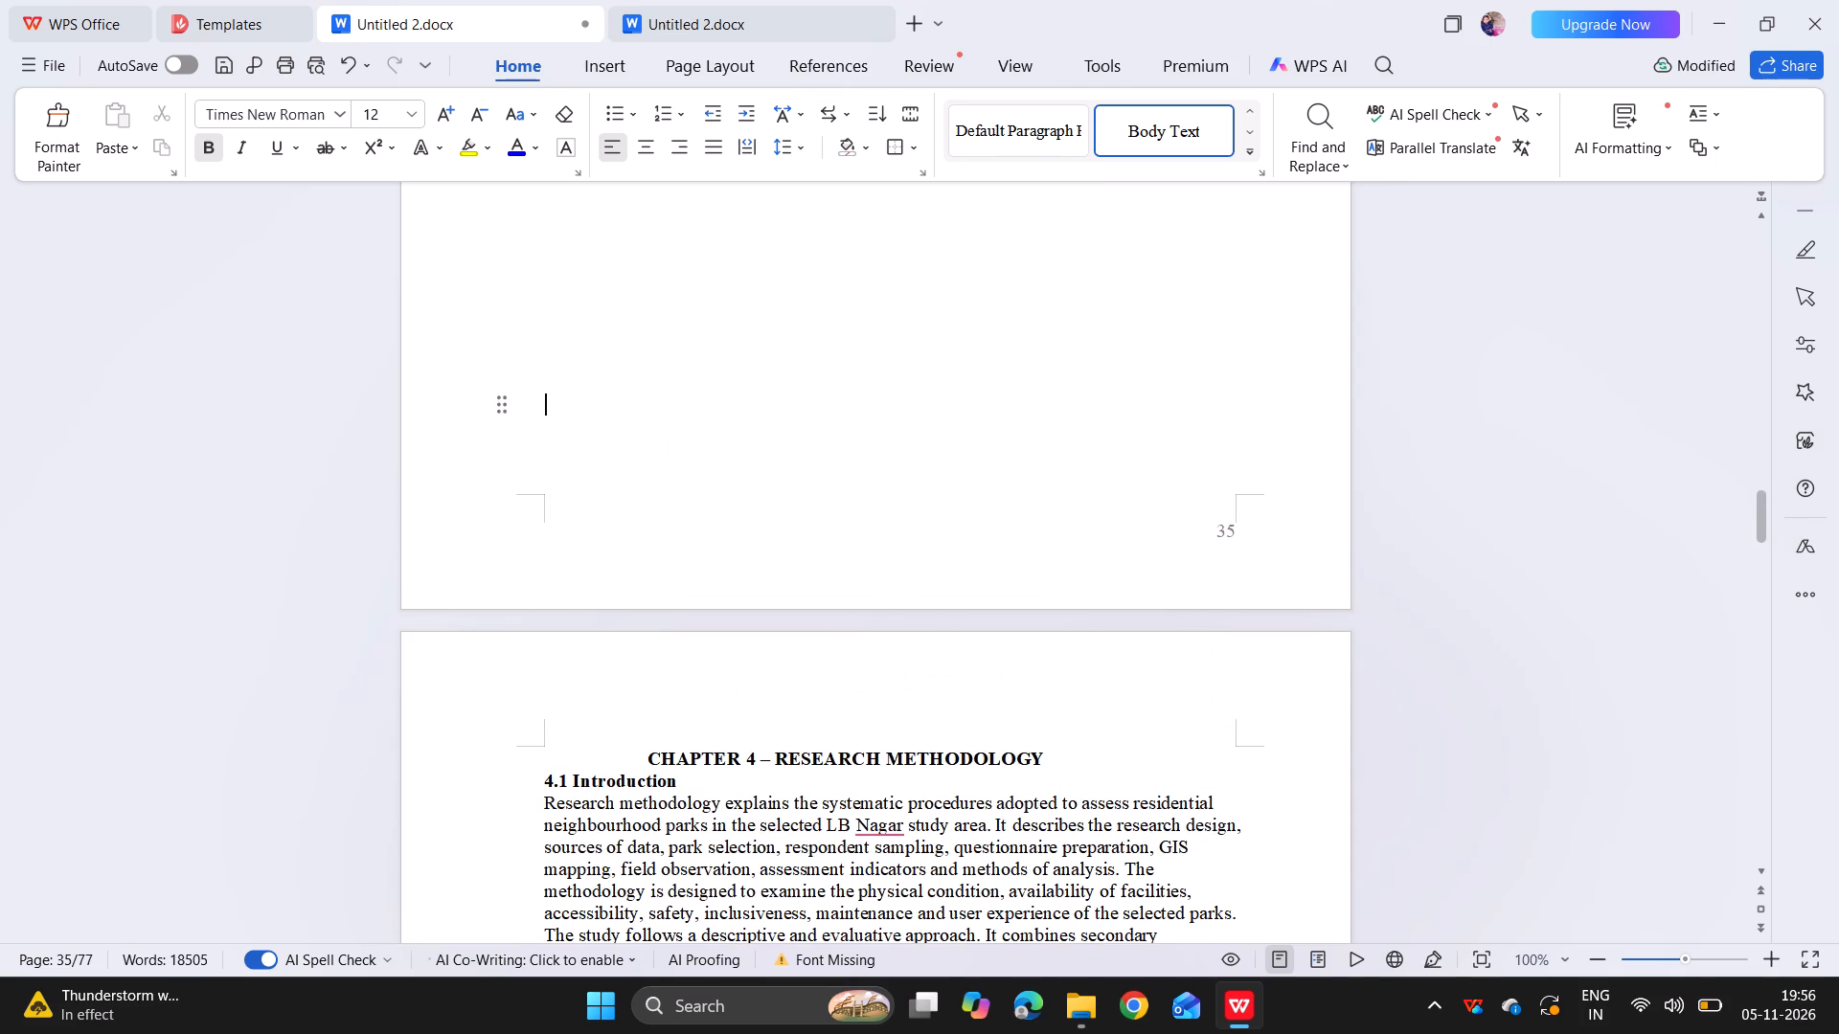
Set all Chapter 4 text, from the Research Methodology heading through the Final Data Verification Checklist, to Times New Roman, size 12.
scroll(651, 593, "down", 3)
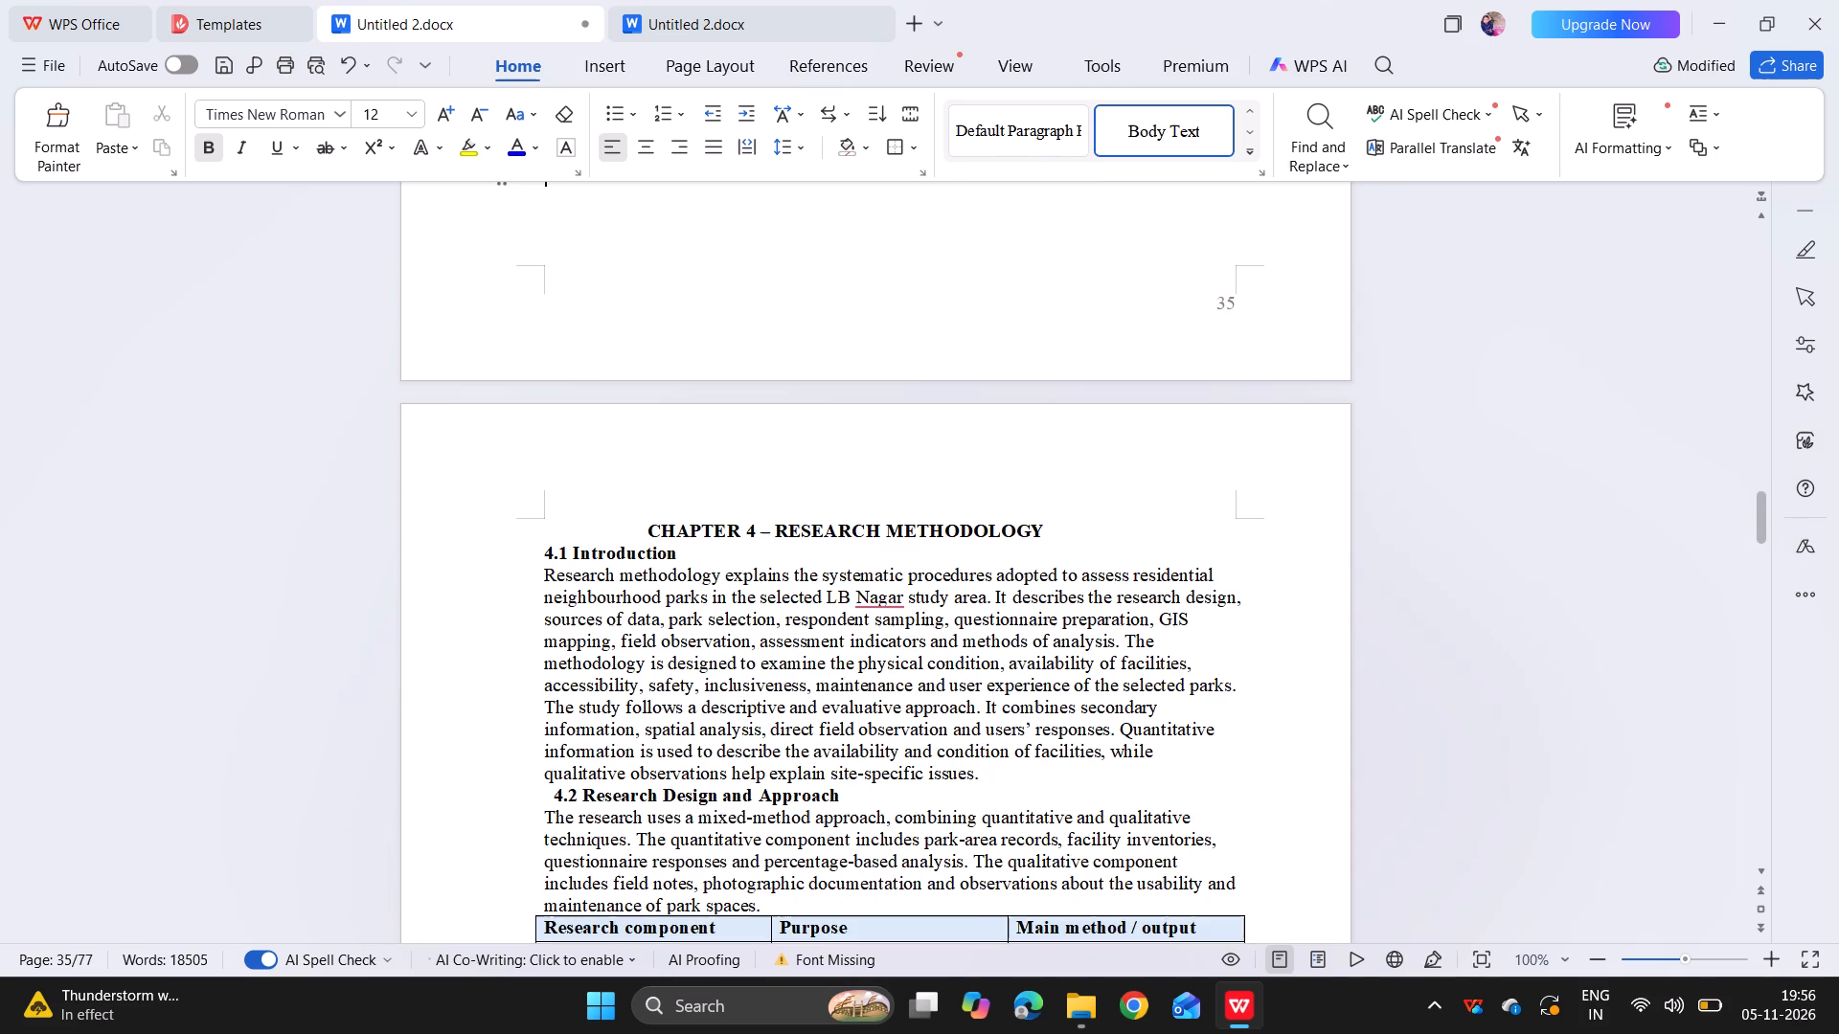
left_click_drag(635, 517, 1086, 896)
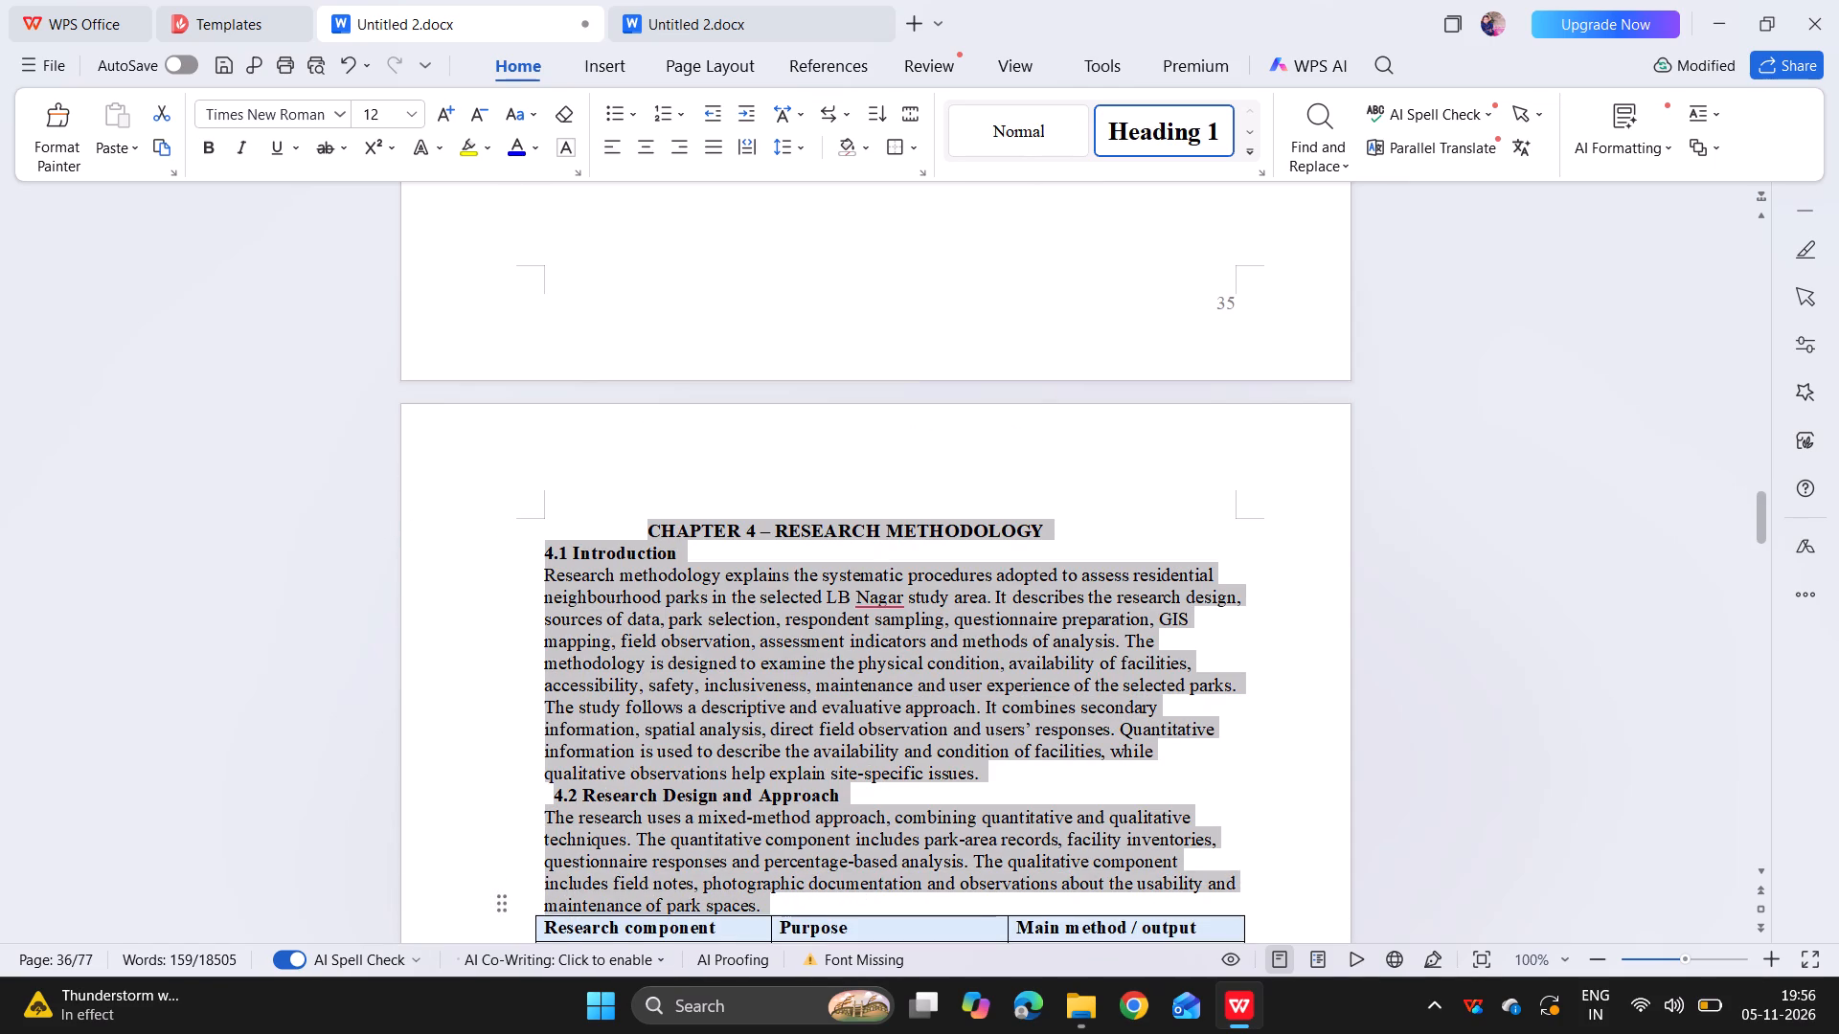
left_click_drag(1086, 896, 1089, 898)
scroll(1086, 896, "down", 16)
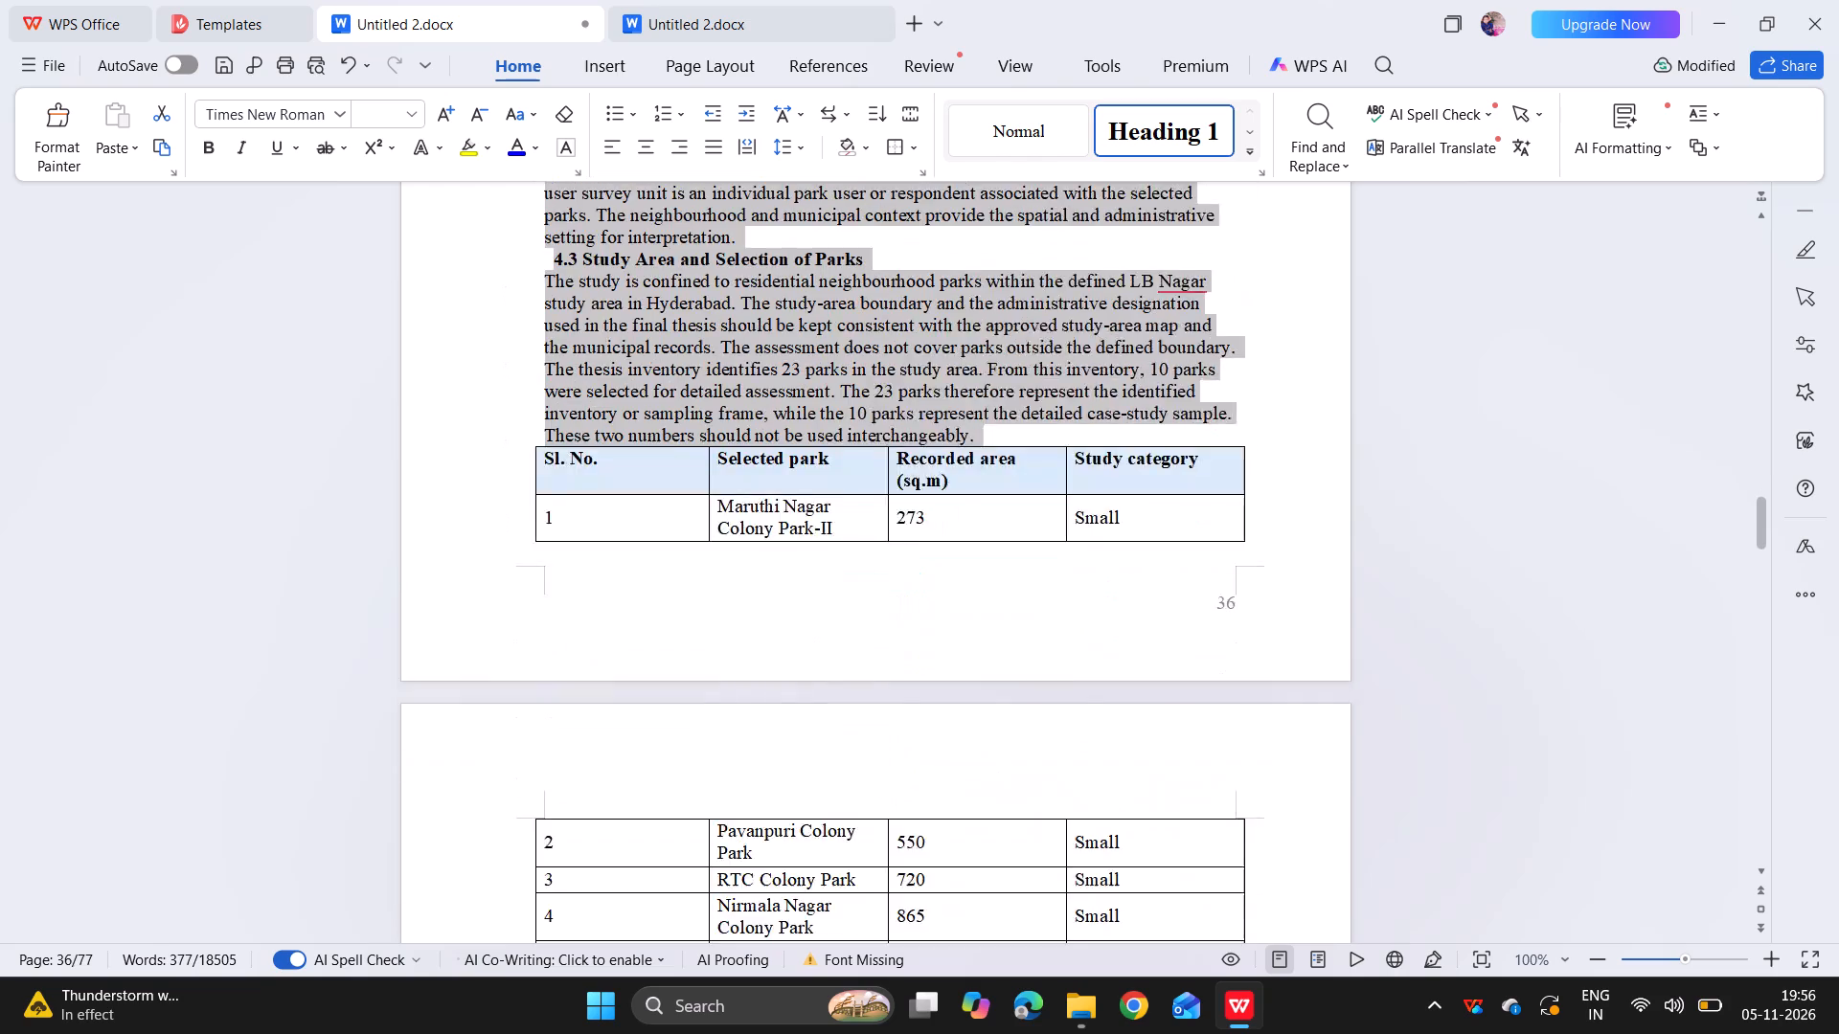
scroll(1089, 898, "down", 7)
left_click_drag(1089, 898, 1089, 911)
scroll(1089, 911, "down", 17)
scroll(1089, 911, "down", 20)
scroll(1089, 911, "down", 20)
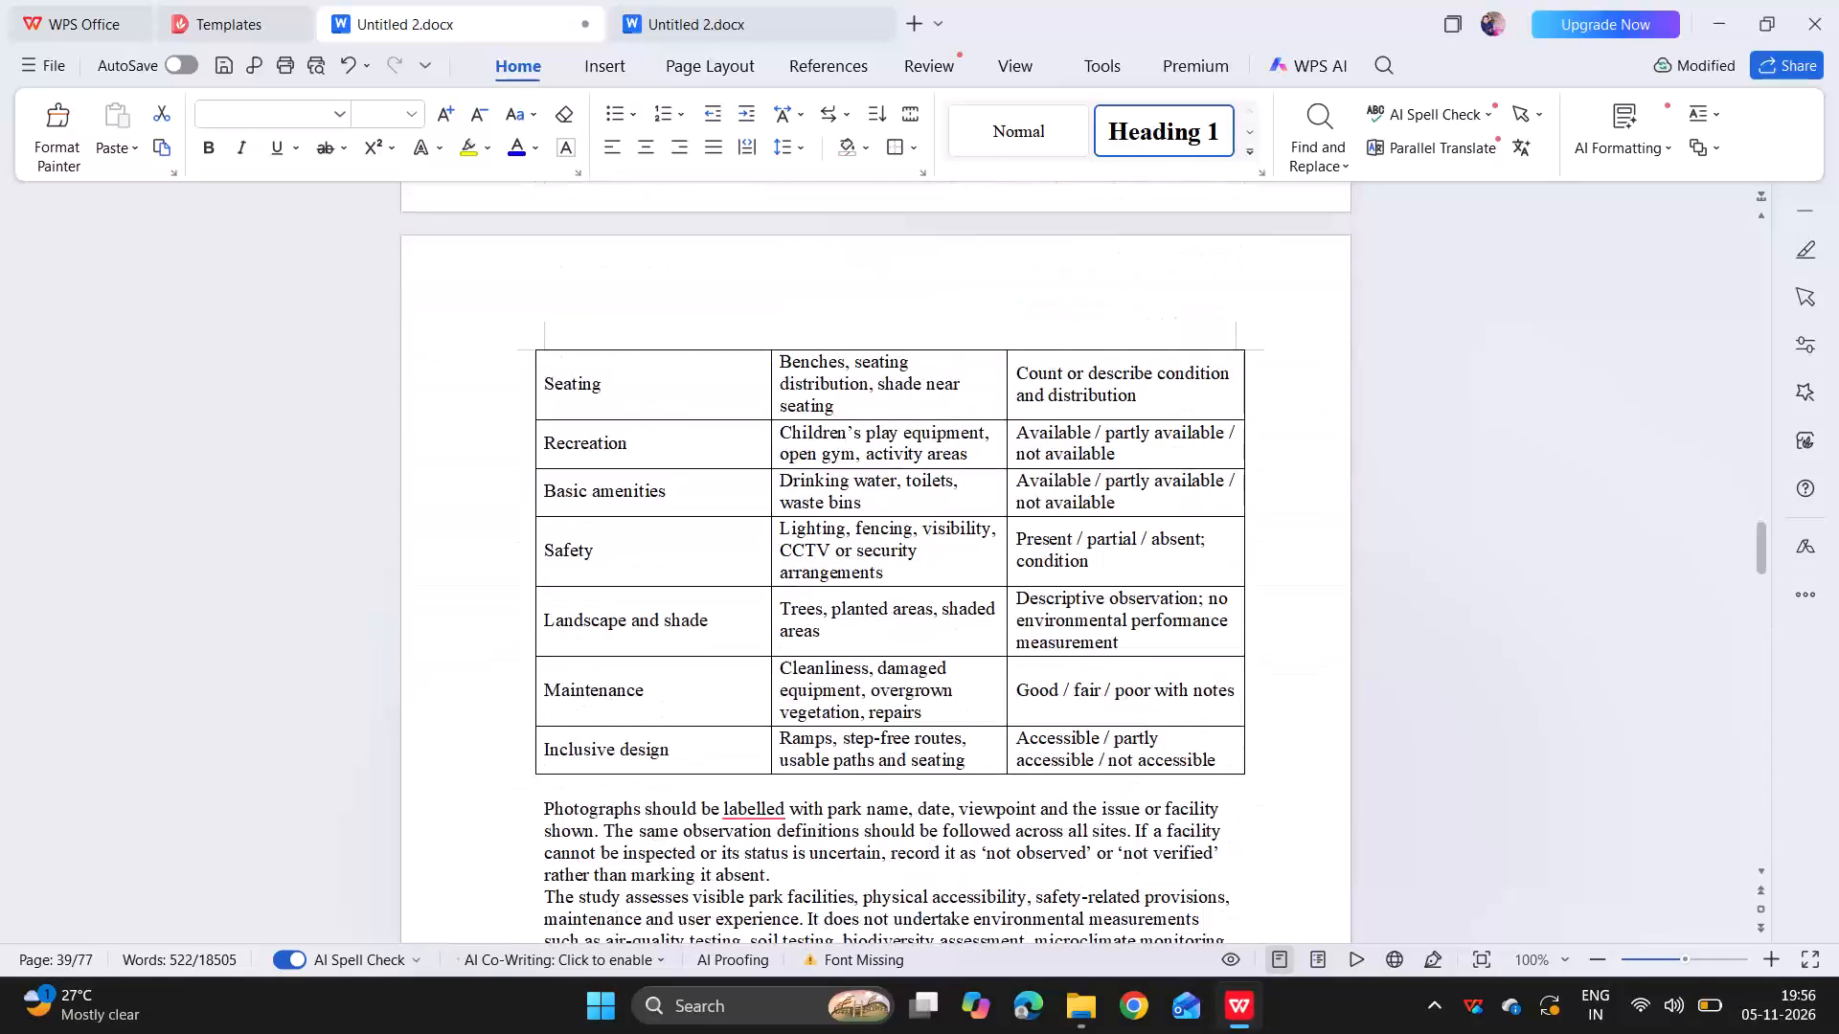
scroll(1089, 911, "down", 2)
left_click_drag(1089, 911, 1086, 916)
scroll(1089, 913, "down", 13)
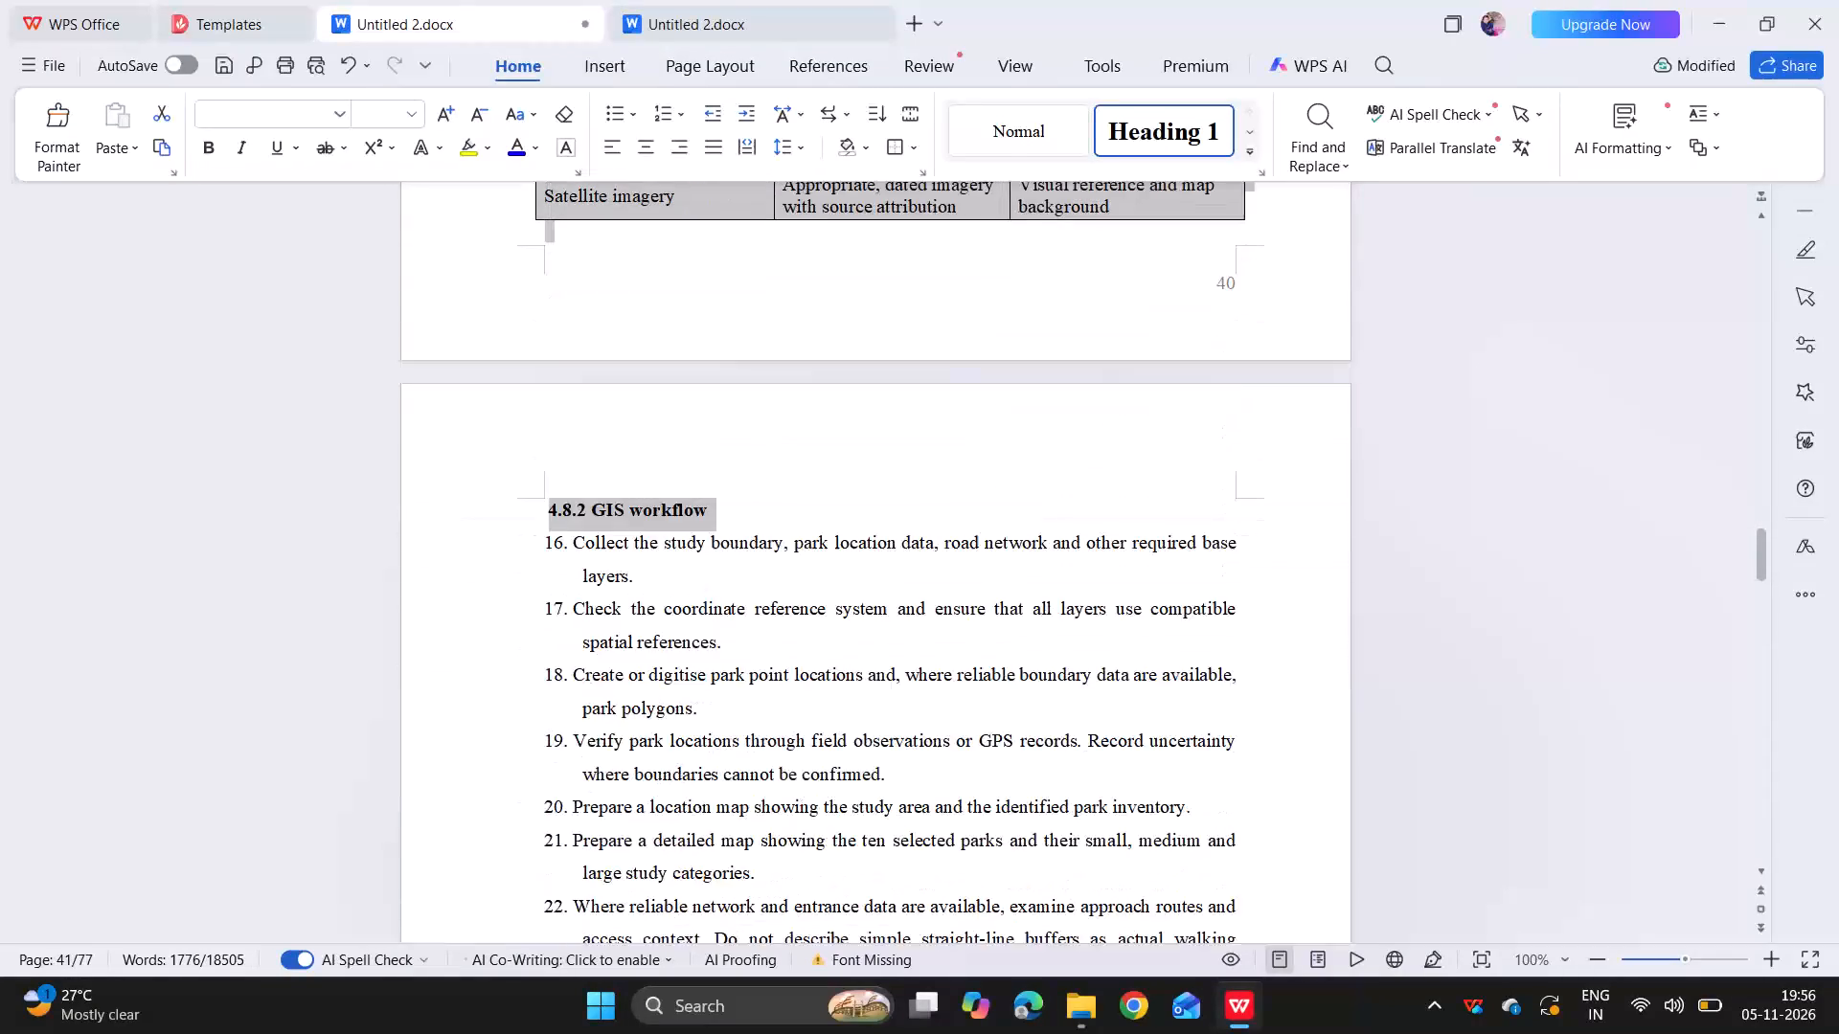
left_click_drag(1086, 916, 1085, 917)
scroll(1086, 916, "down", 19)
scroll(1085, 917, "down", 17)
scroll(1085, 917, "down", 15)
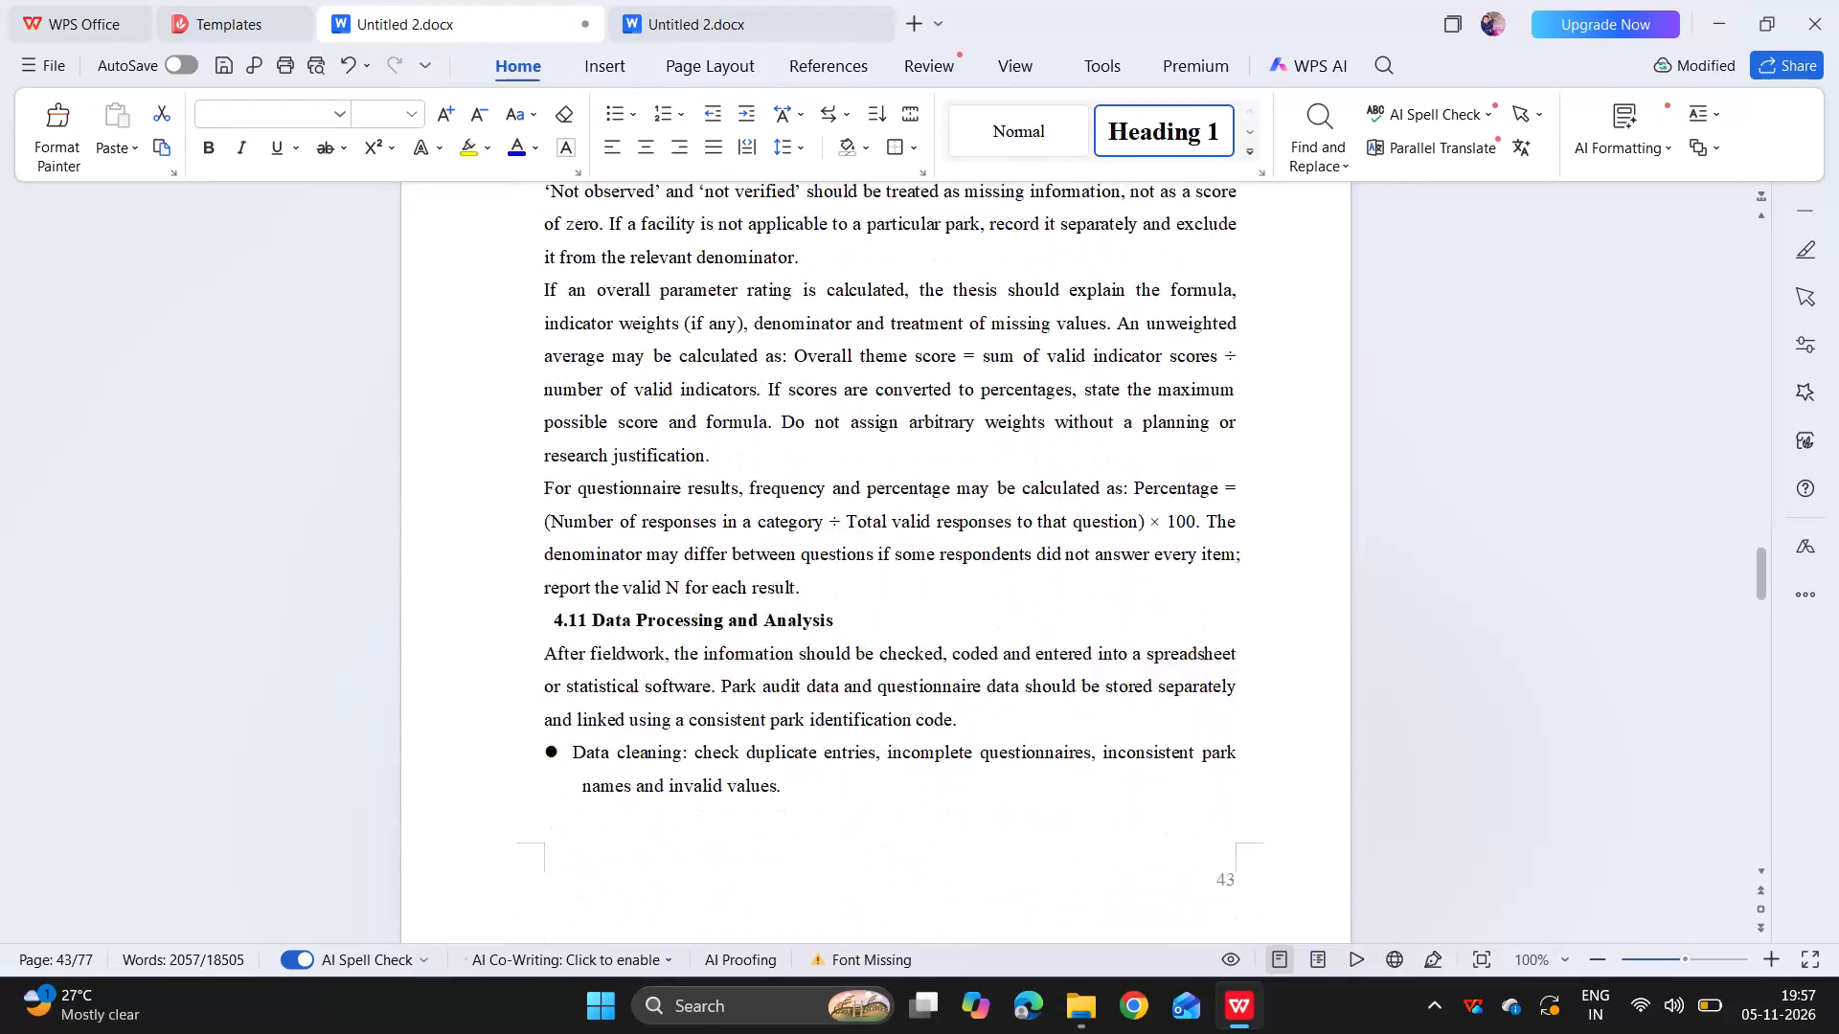
scroll(1085, 917, "down", 1)
left_click_drag(1085, 917, 1084, 918)
scroll(1085, 917, "down", 19)
scroll(1084, 918, "down", 19)
scroll(1084, 918, "down", 20)
scroll(1084, 918, "down", 8)
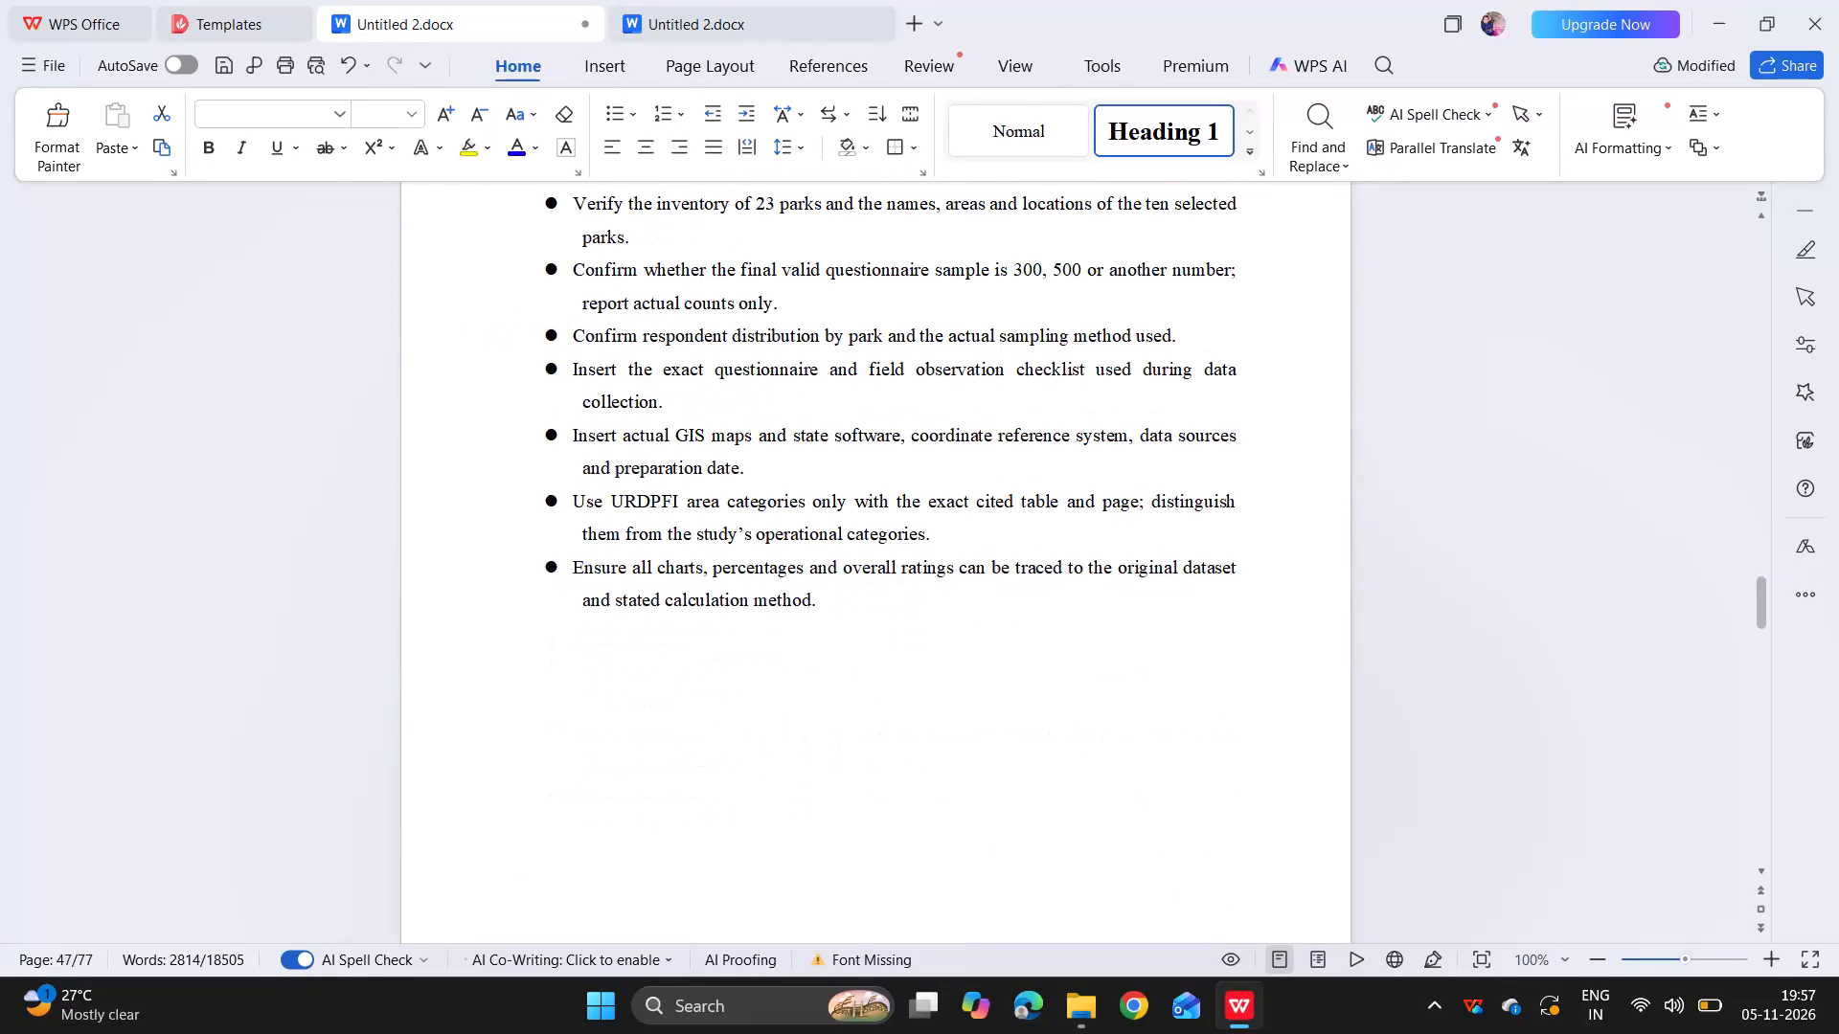
scroll(1084, 918, "down", 1)
left_click_drag(1084, 918, 860, 762)
scroll(1084, 918, "down", 2)
scroll(1084, 918, "up", 5)
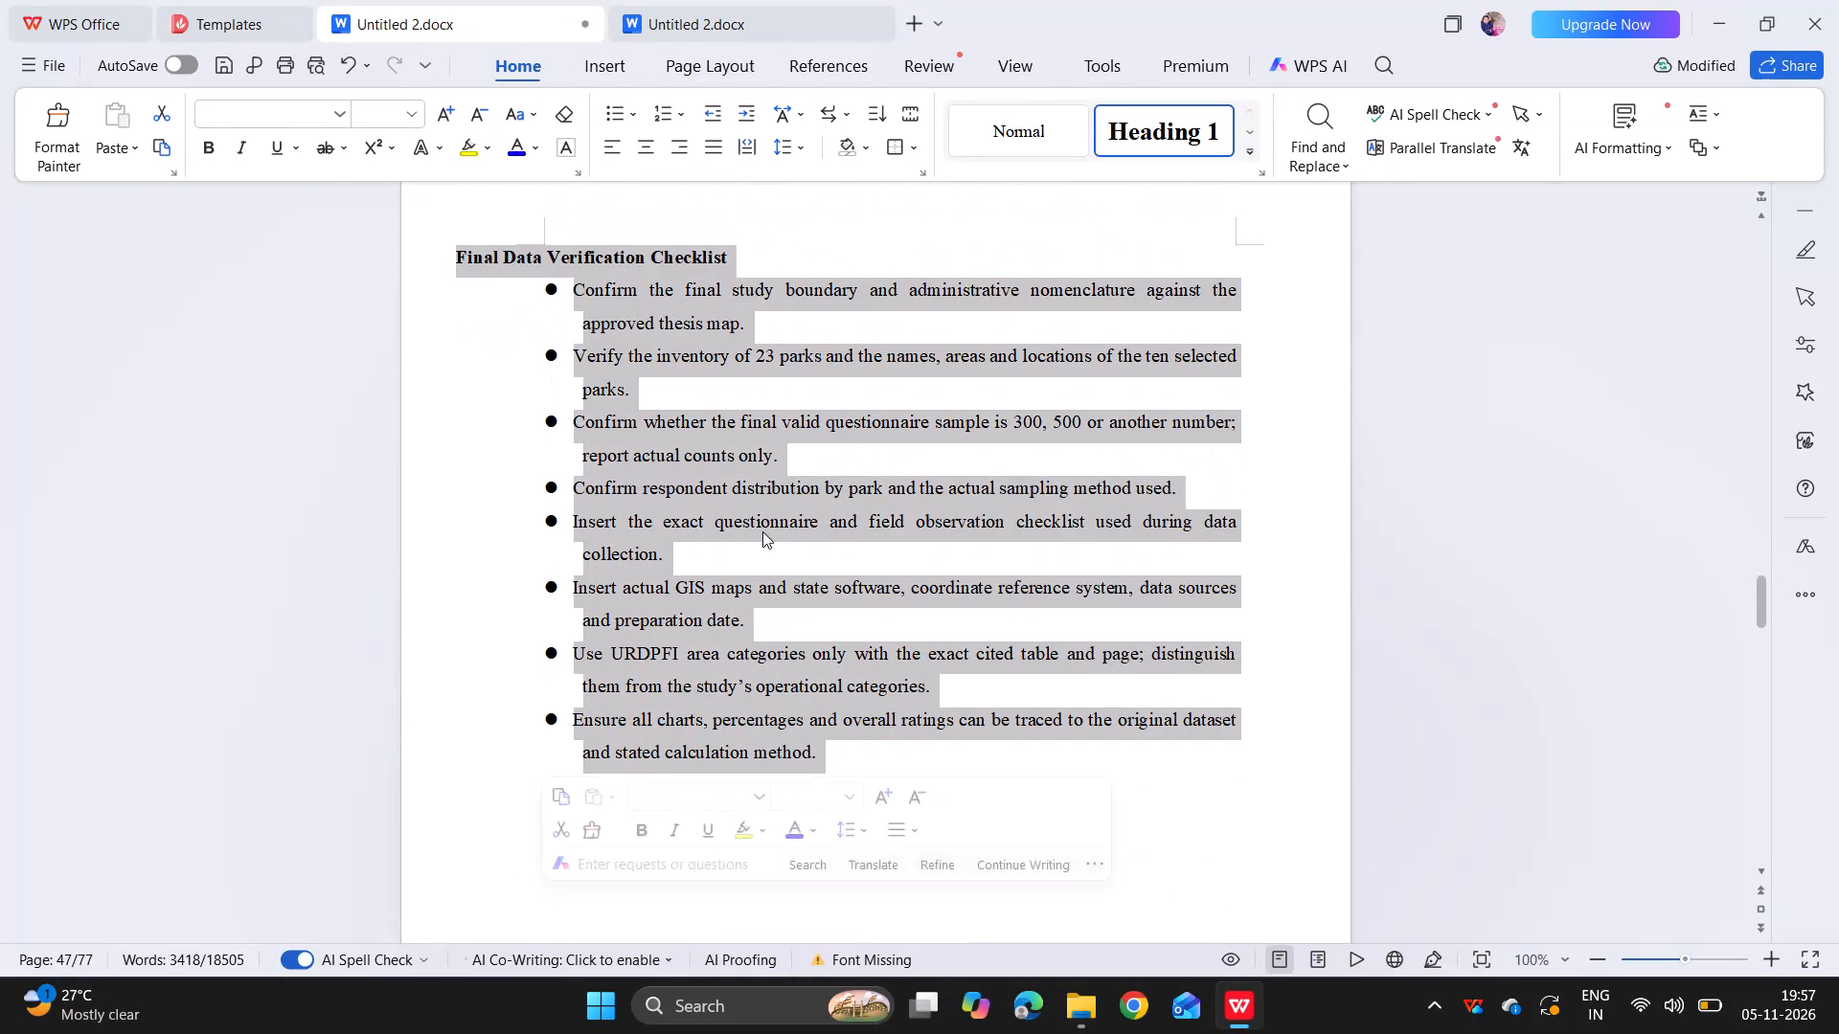
left_click(342, 112)
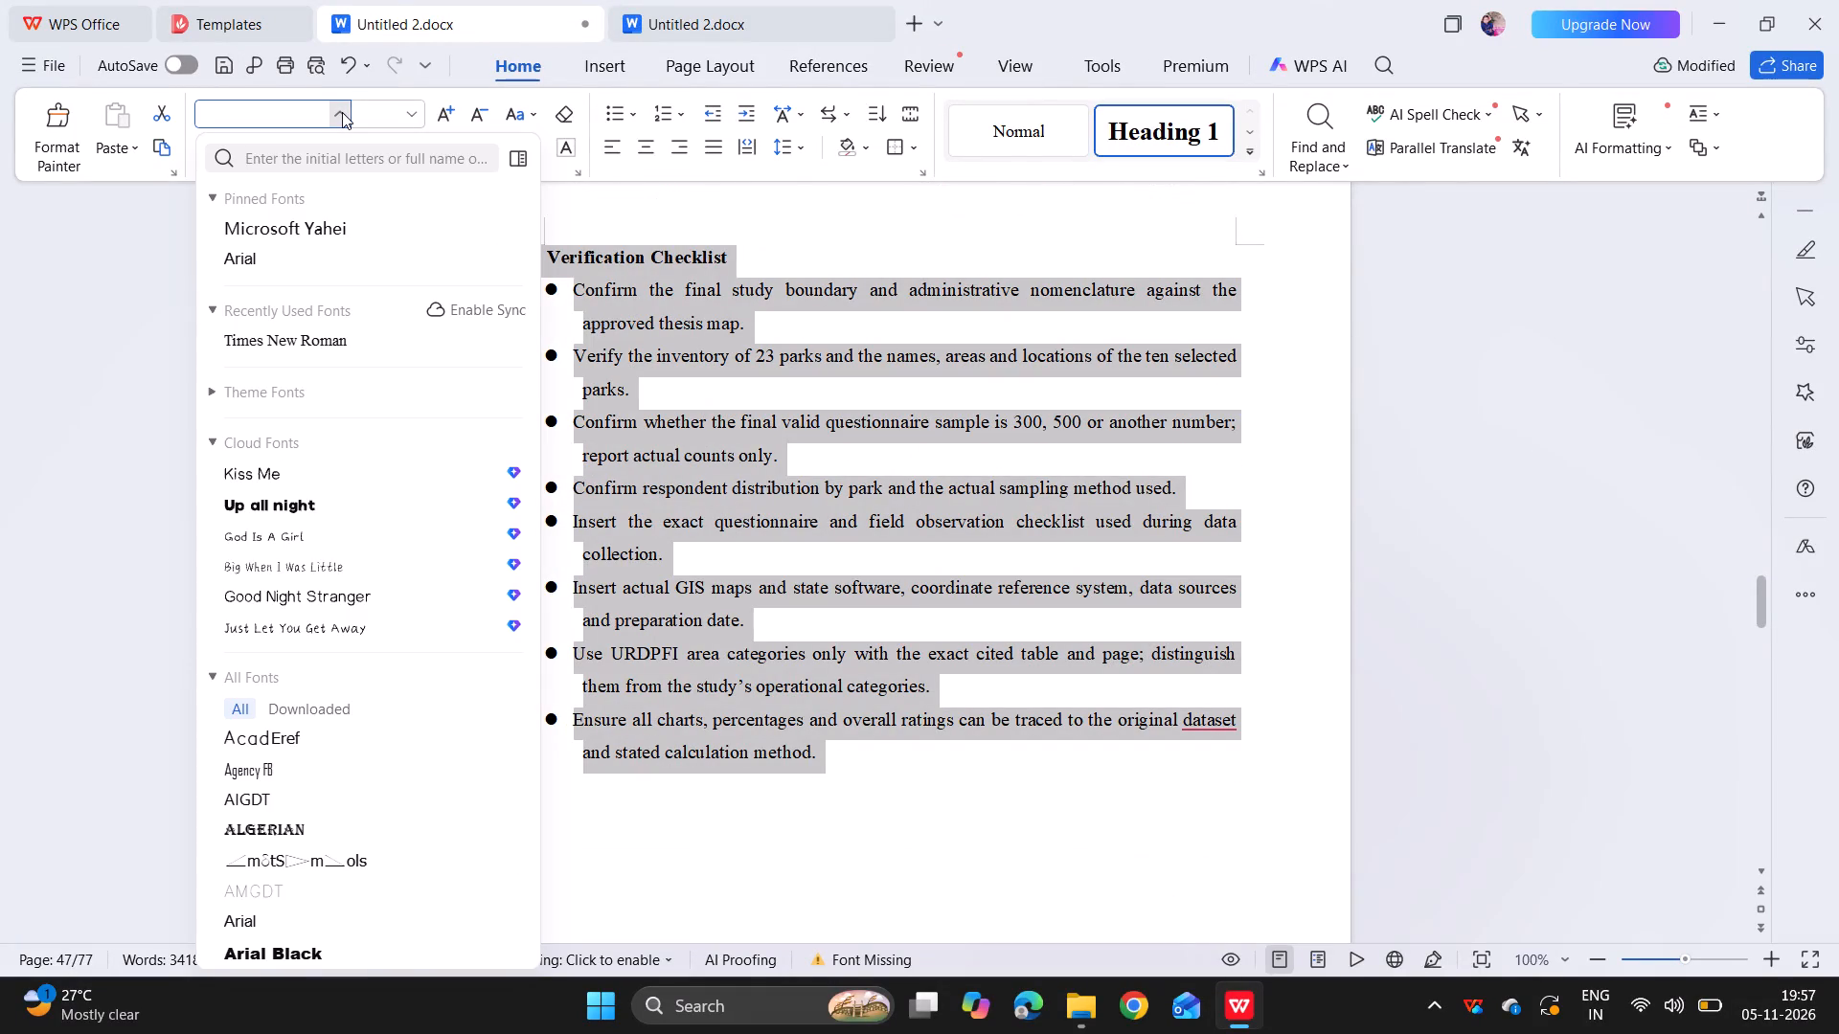
left_click(272, 345)
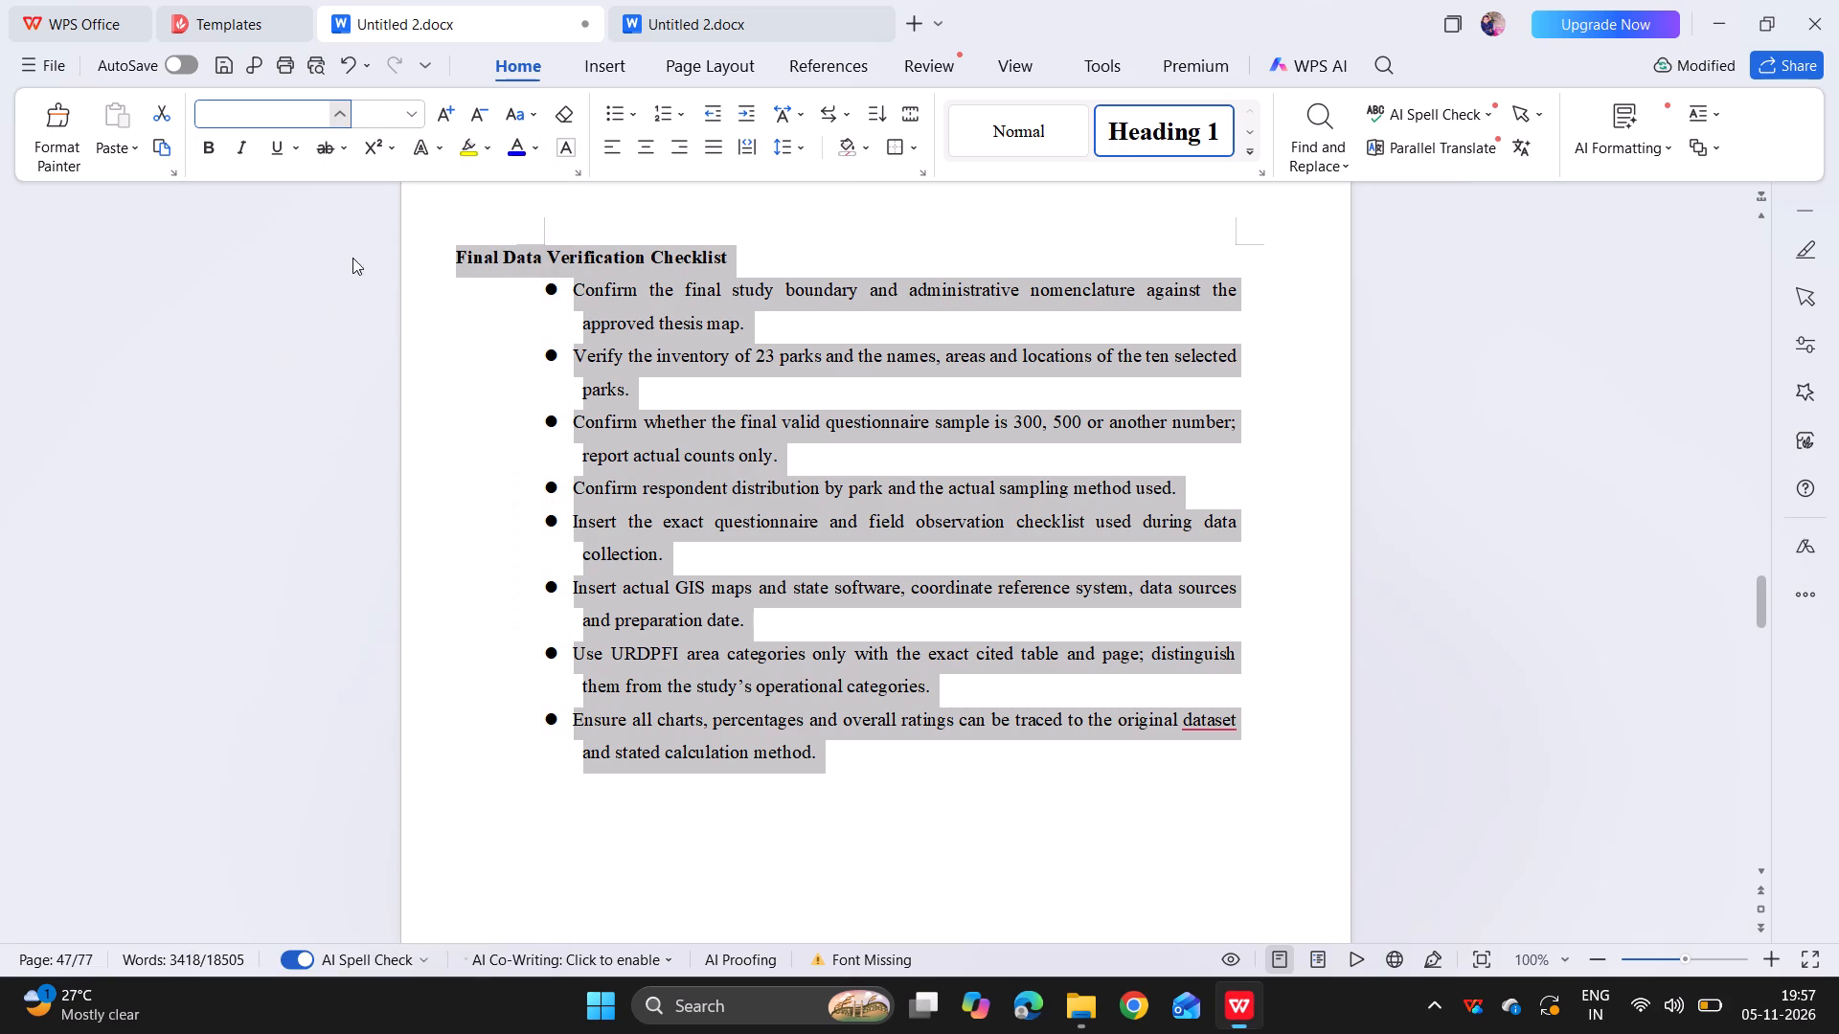
left_click(420, 114)
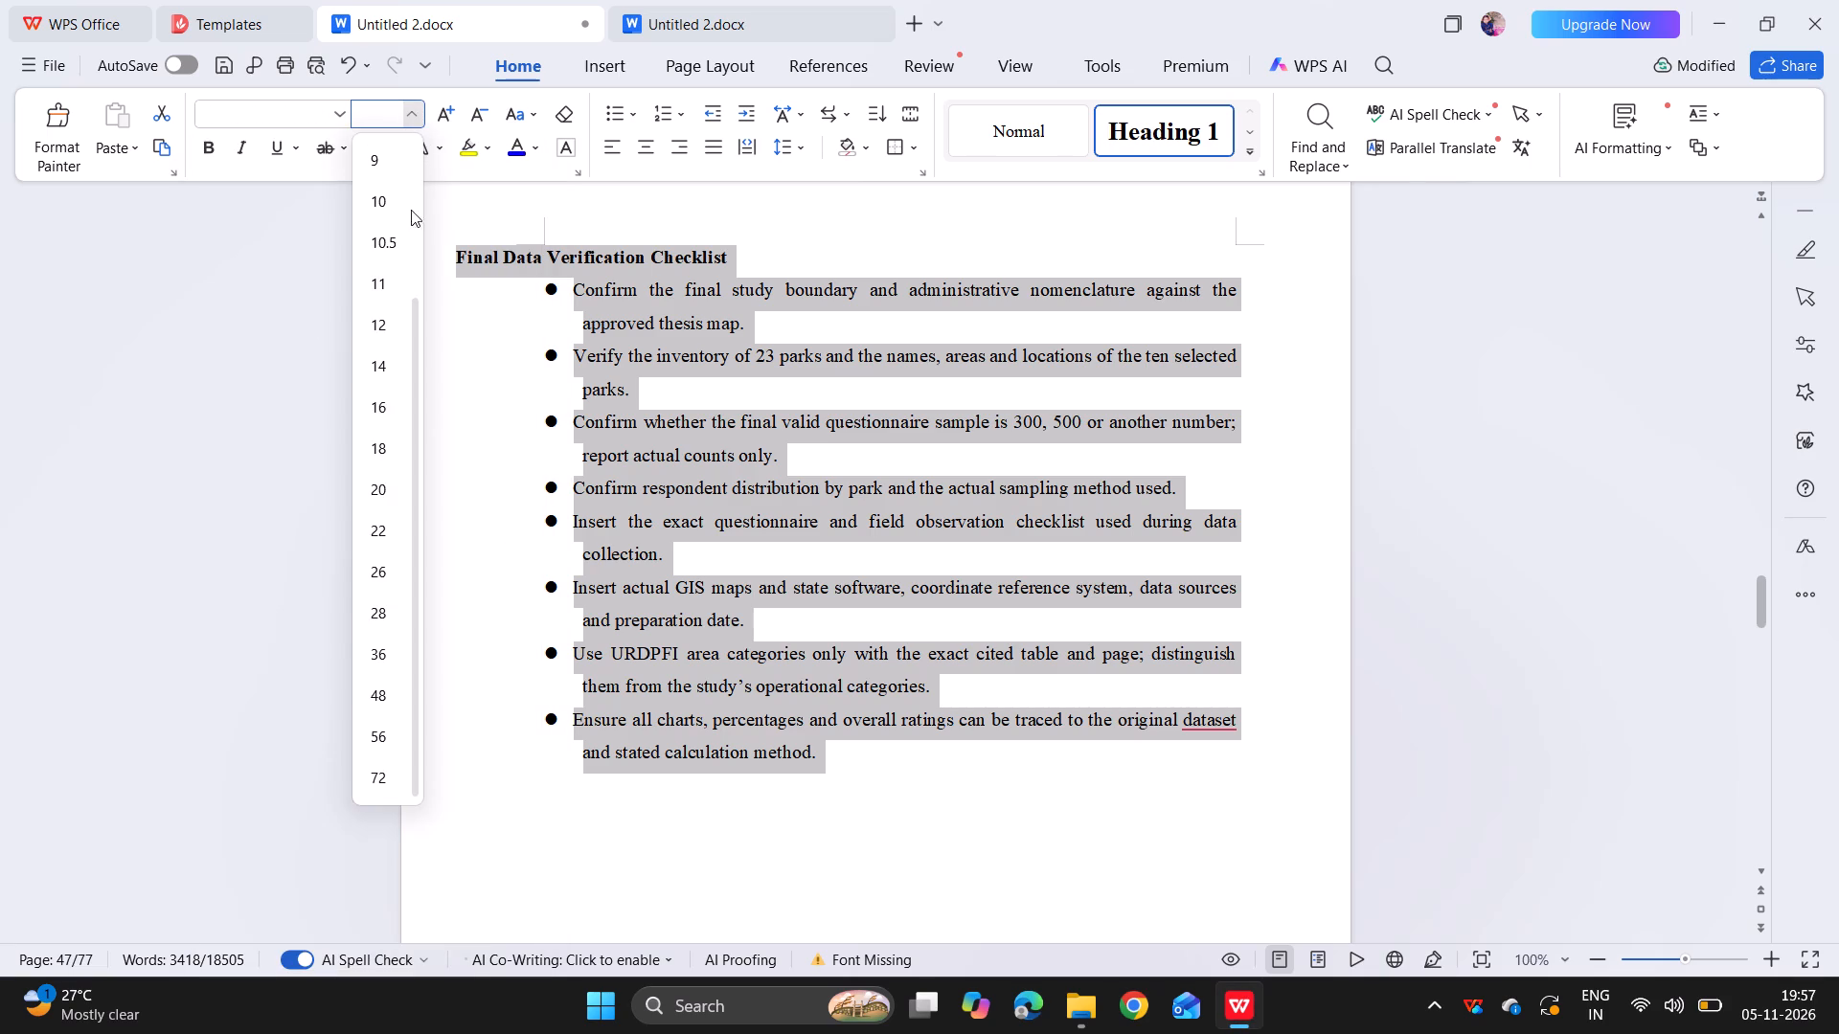
left_click(372, 328)
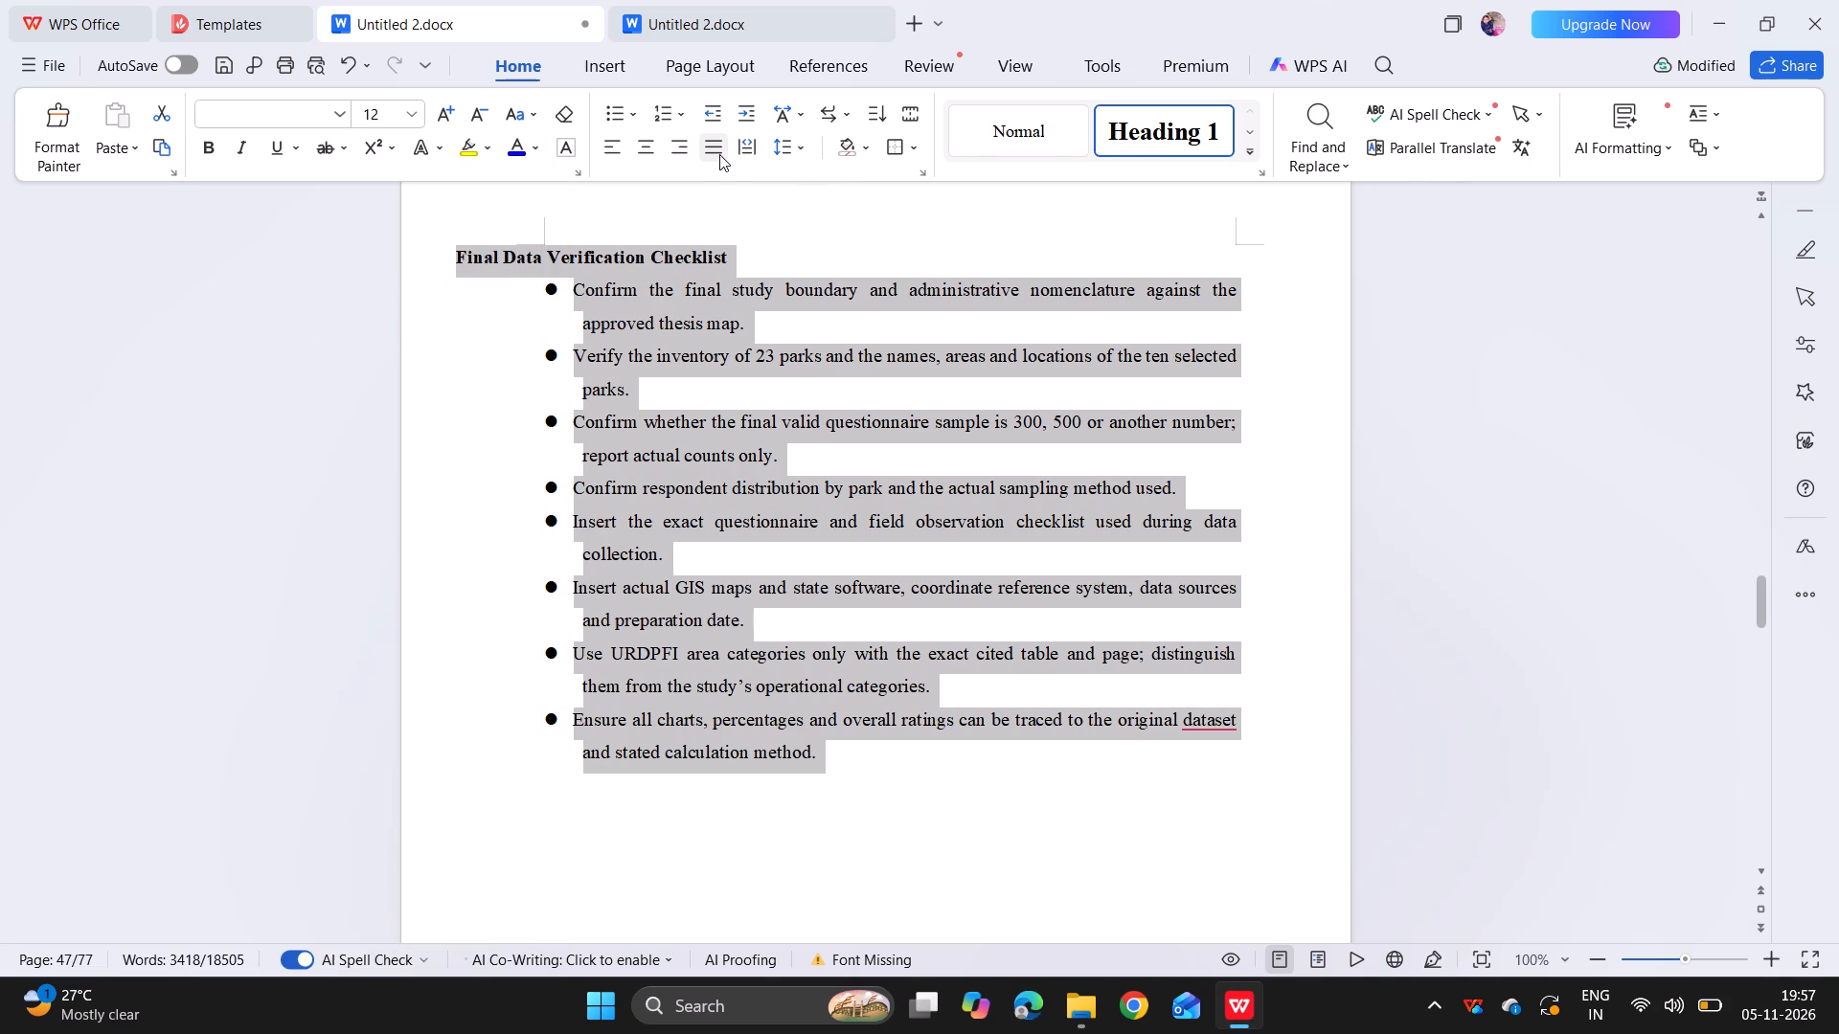
Justify the selected Chapter 4 text and set its line spacing to 1.5.
left_click(719, 154)
left_click(805, 146)
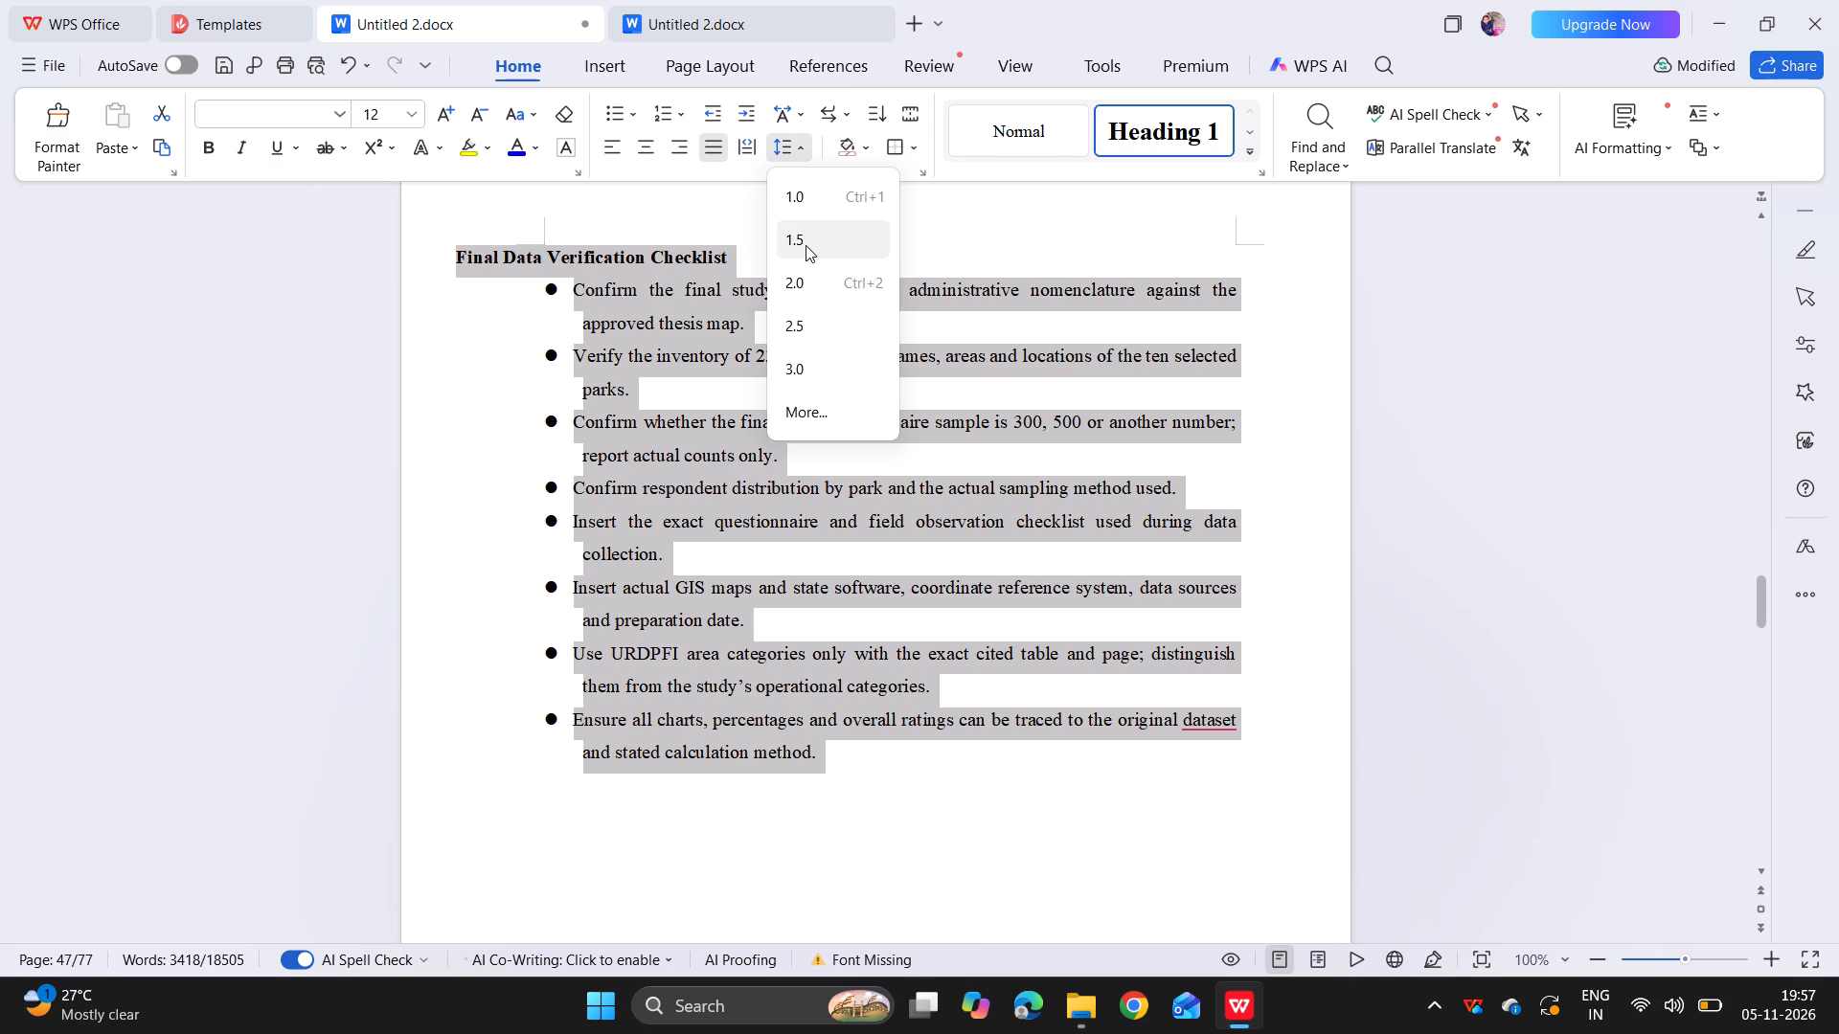
left_click(806, 245)
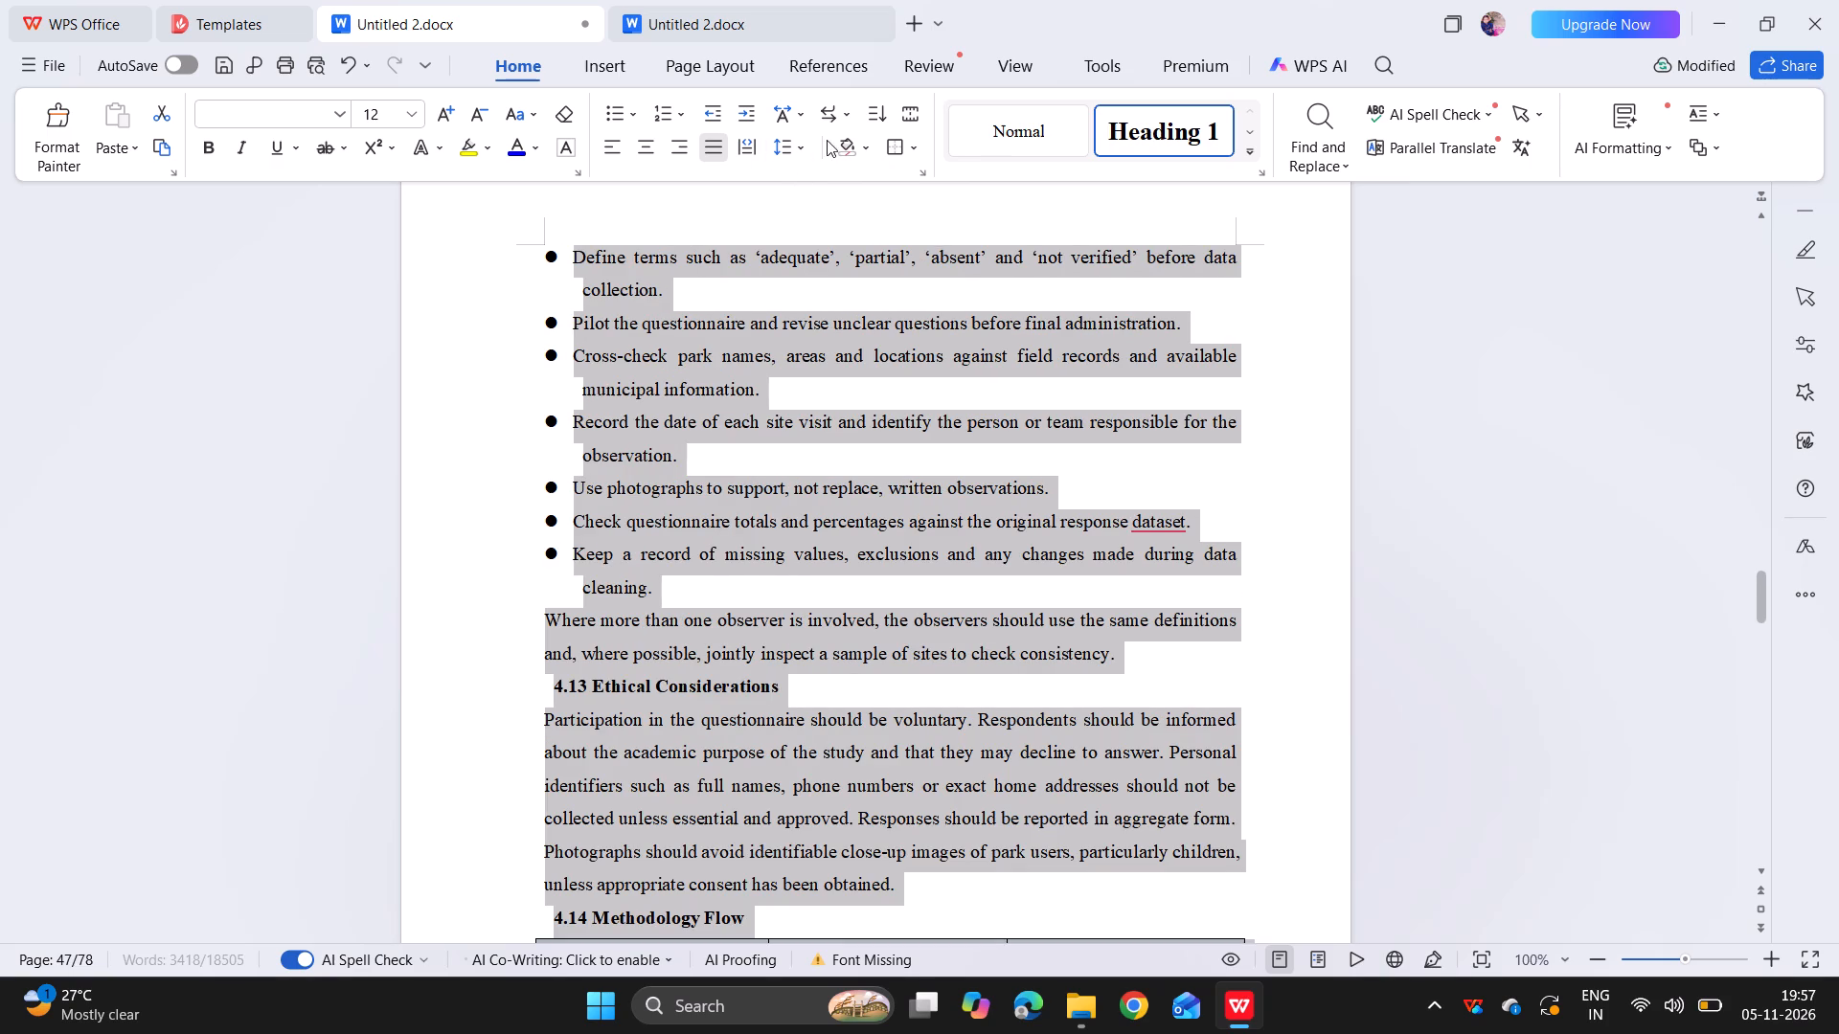
left_click(807, 140)
left_click(835, 239)
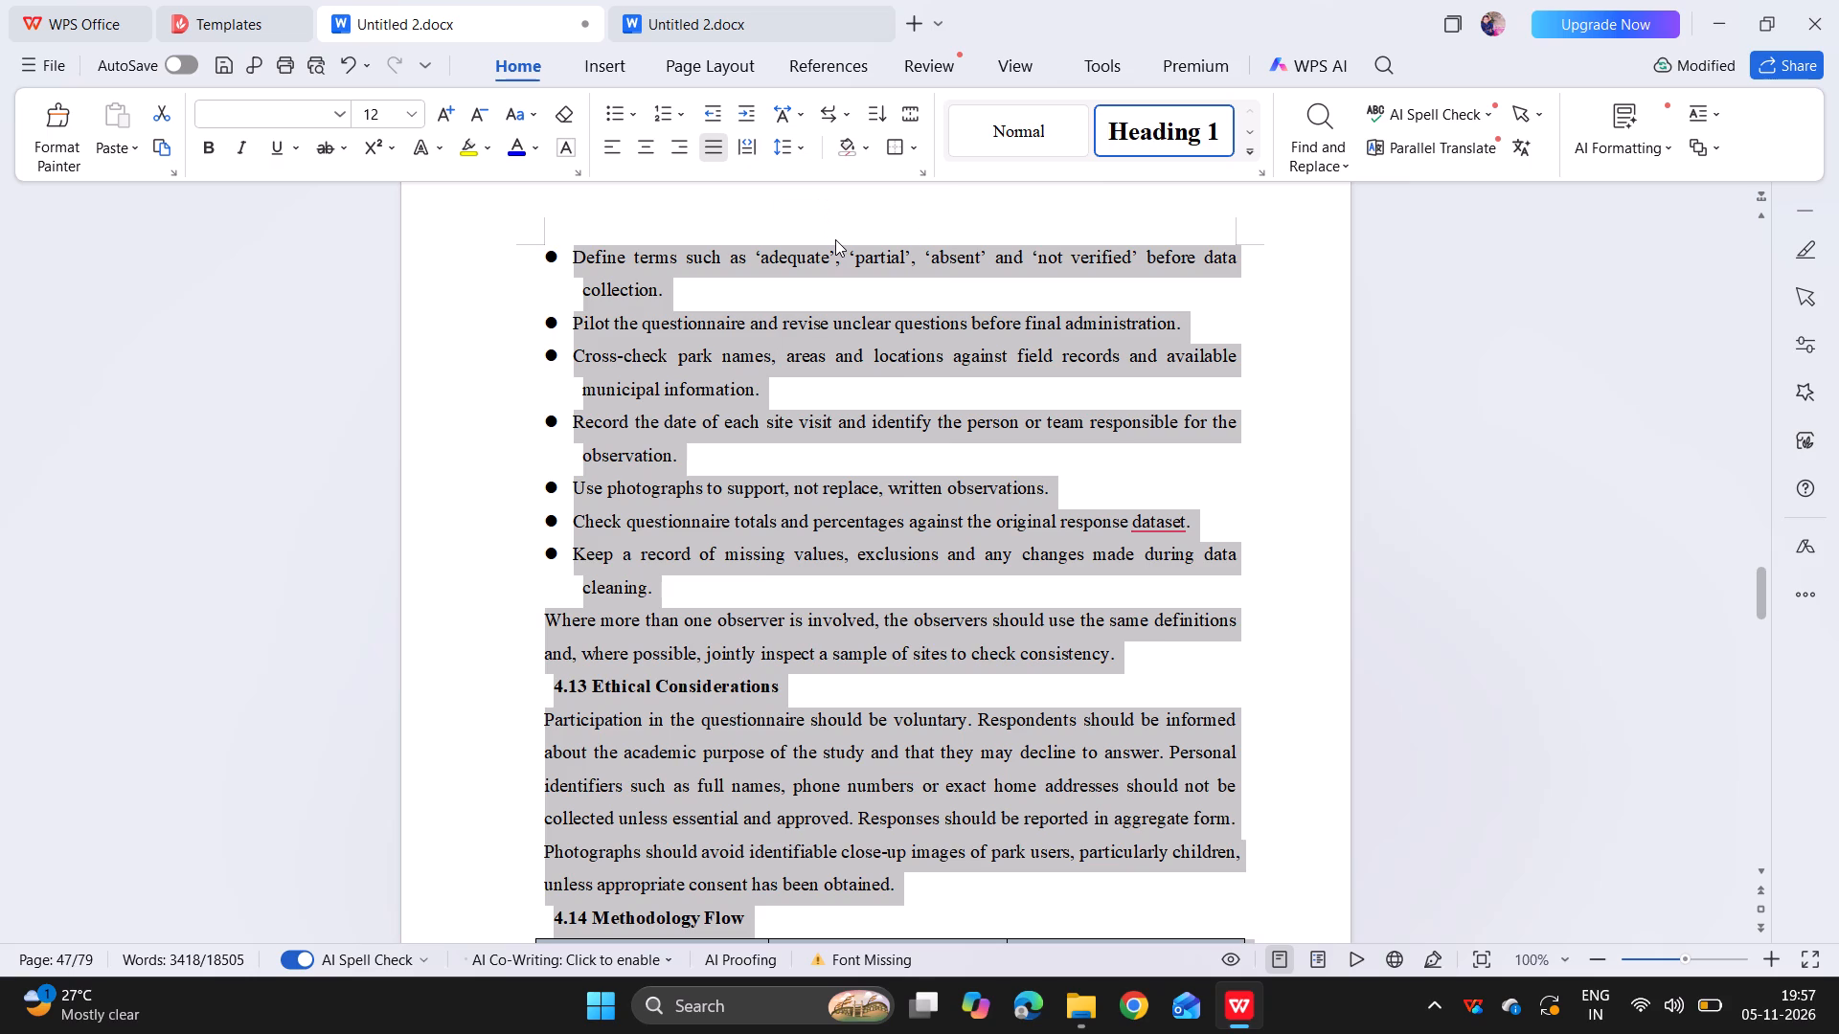
Reapply the Times New Roman font to the selected Chapter 4 text.
left_click(338, 108)
left_click(304, 350)
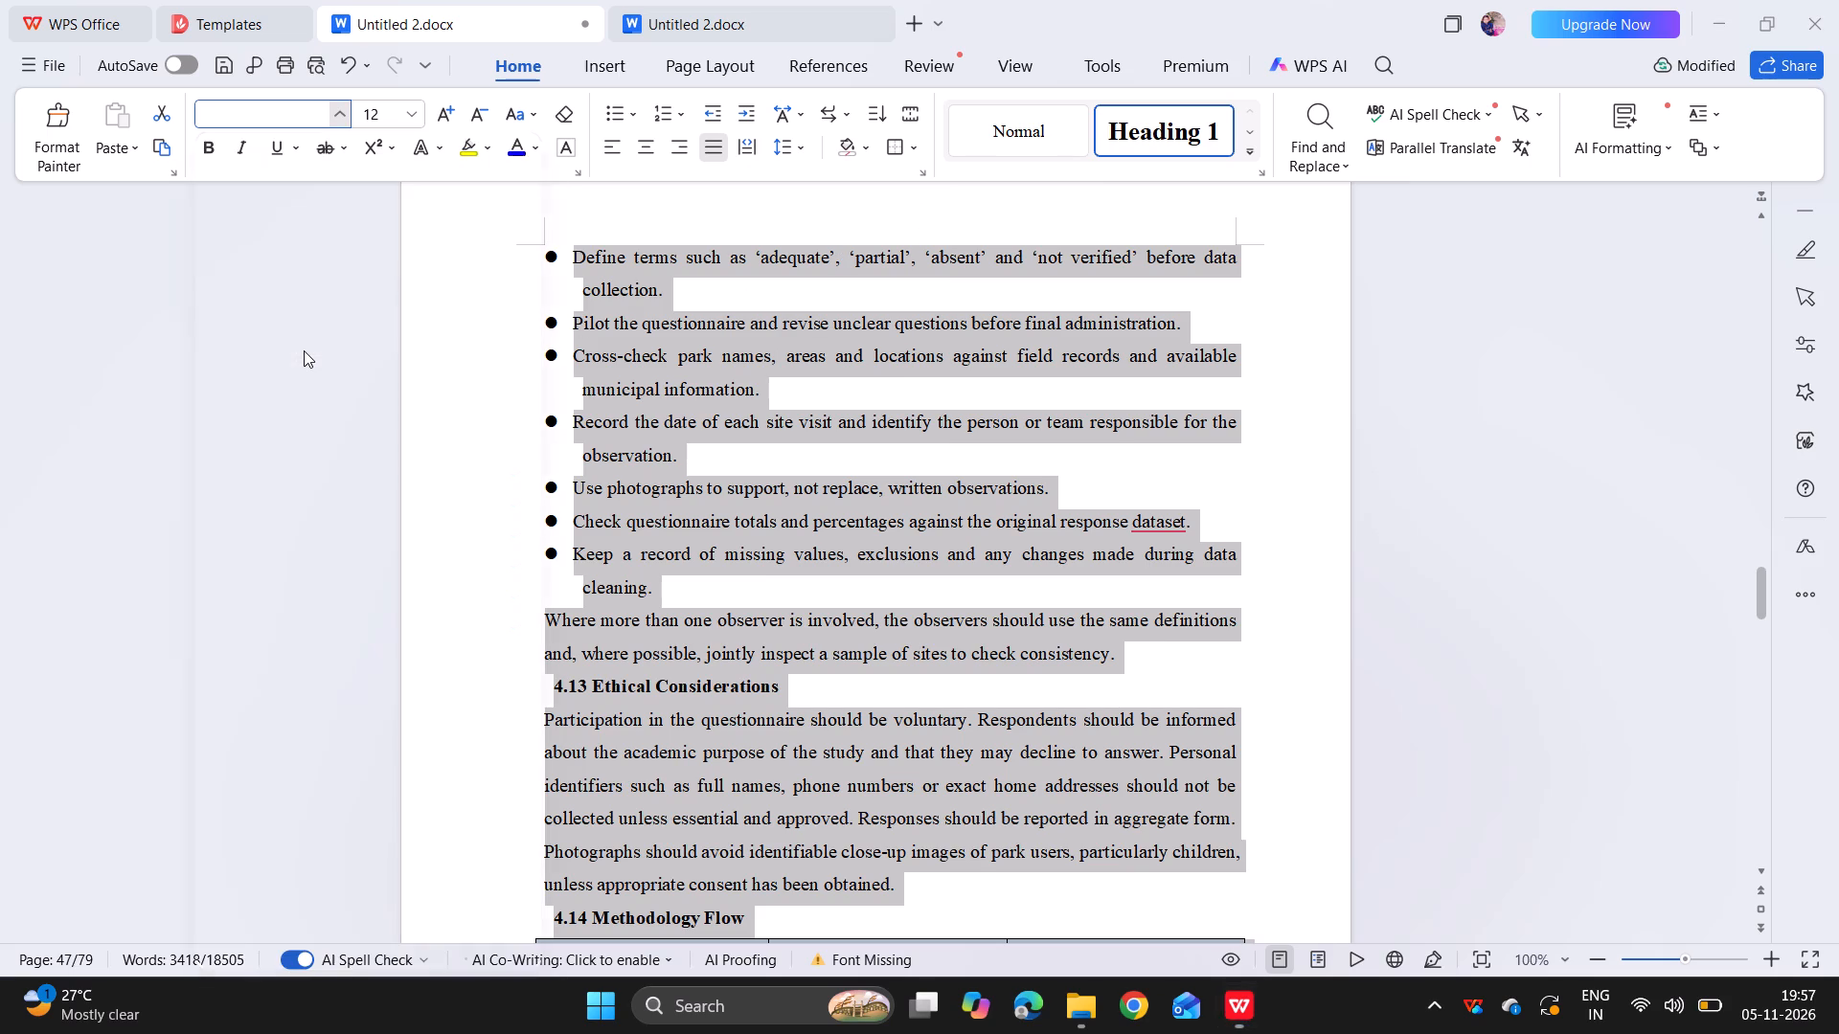
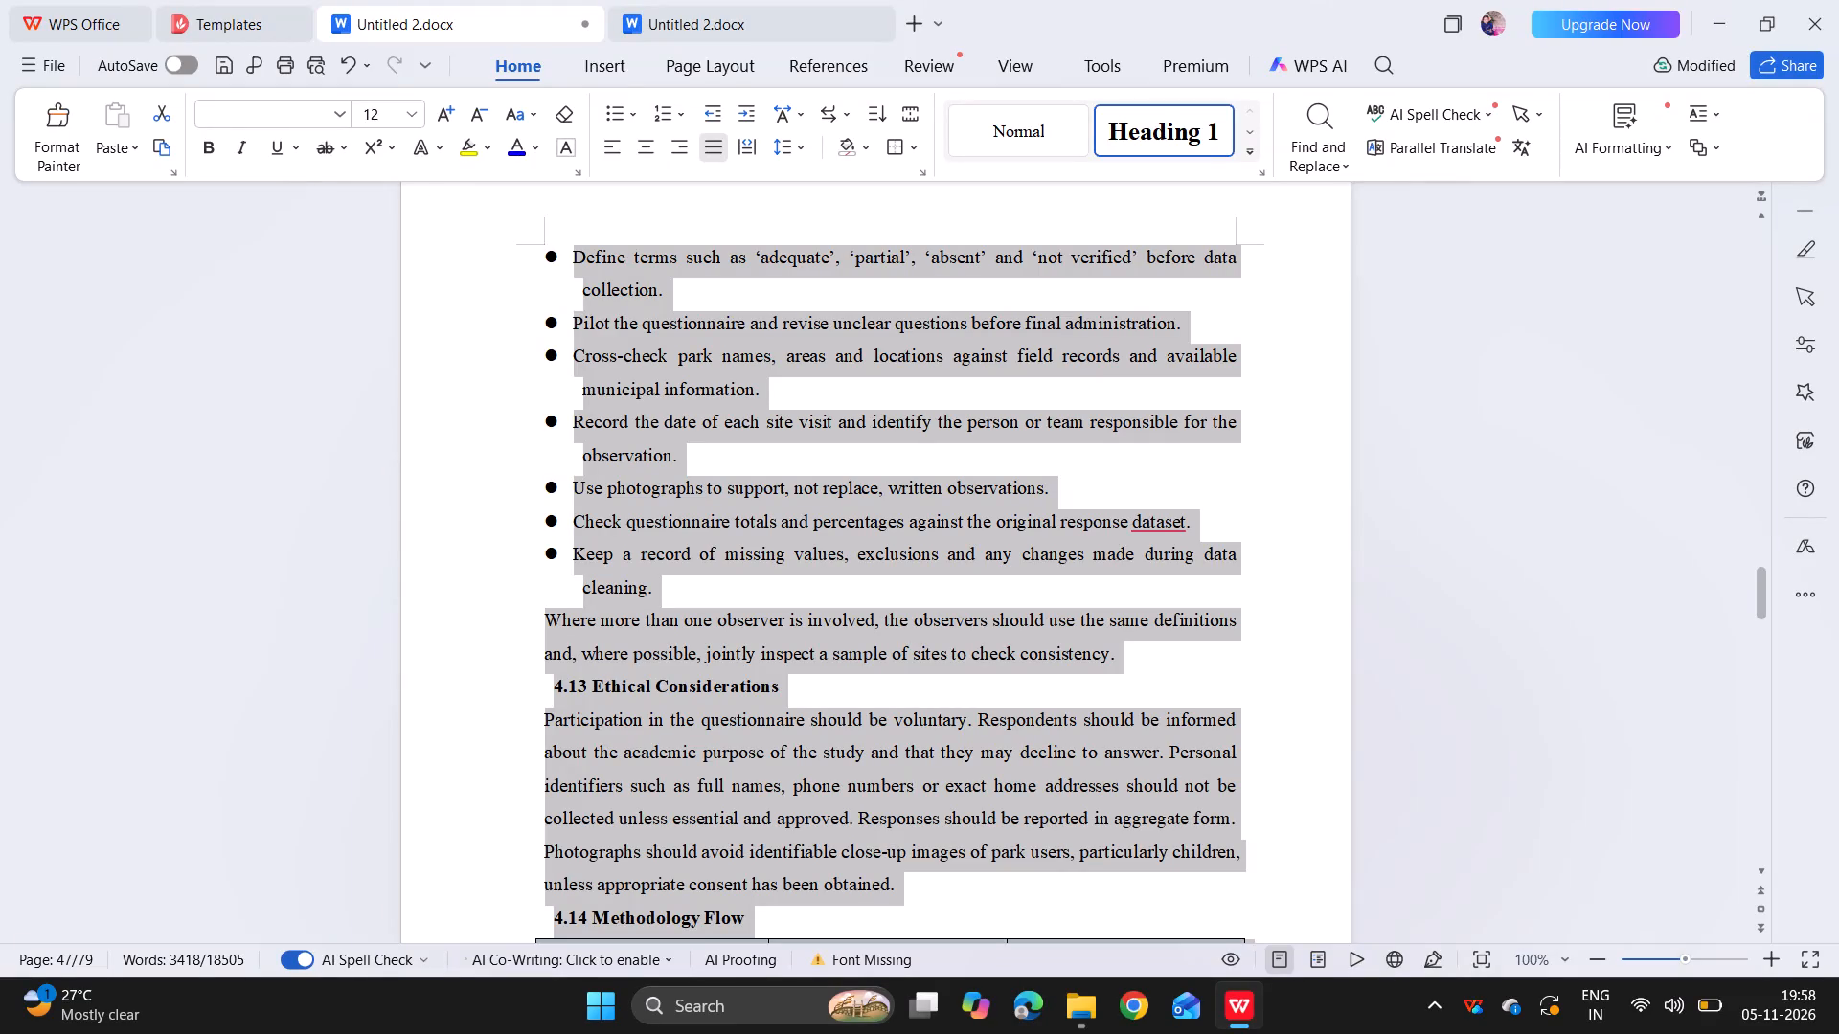
Review the reformatted Chapter 4 text and tables from section 4.12 back up to the chapter heading.
left_click(480, 268)
scroll(559, 356, "up", 3)
scroll(696, 400, "up", 8)
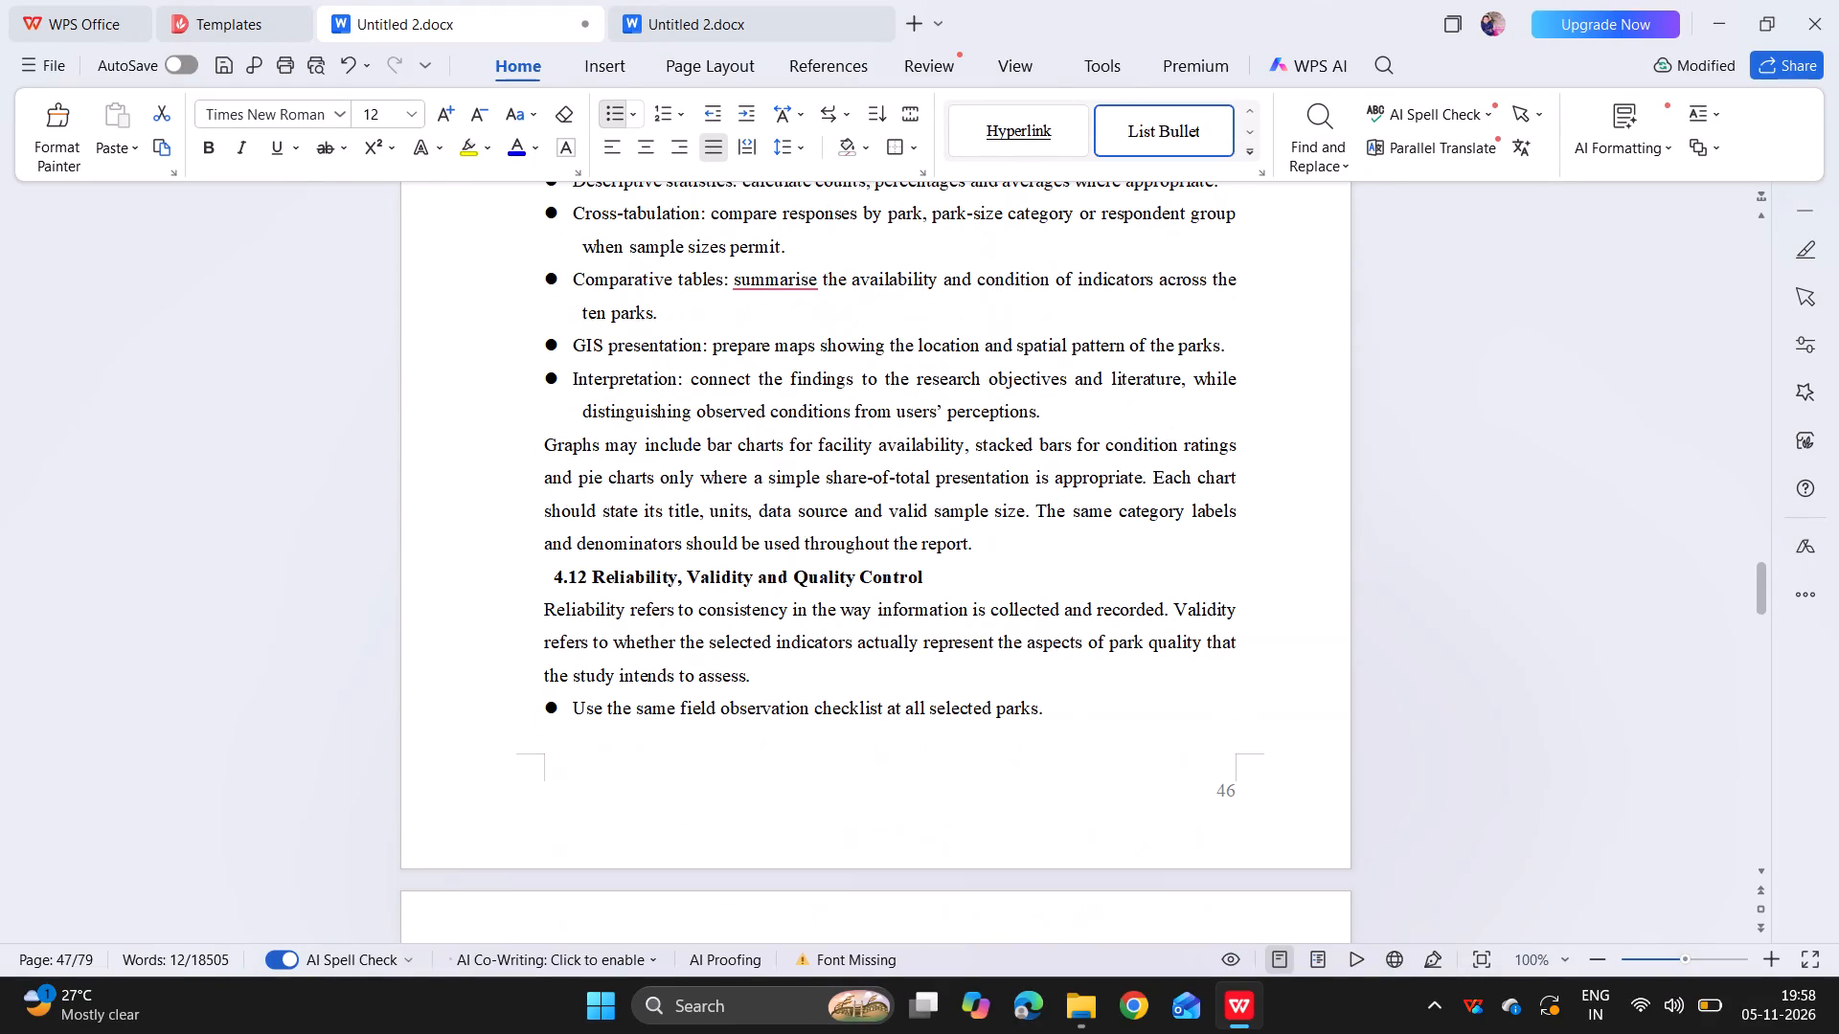
left_click(1103, 705)
scroll(1107, 687, "up", 6)
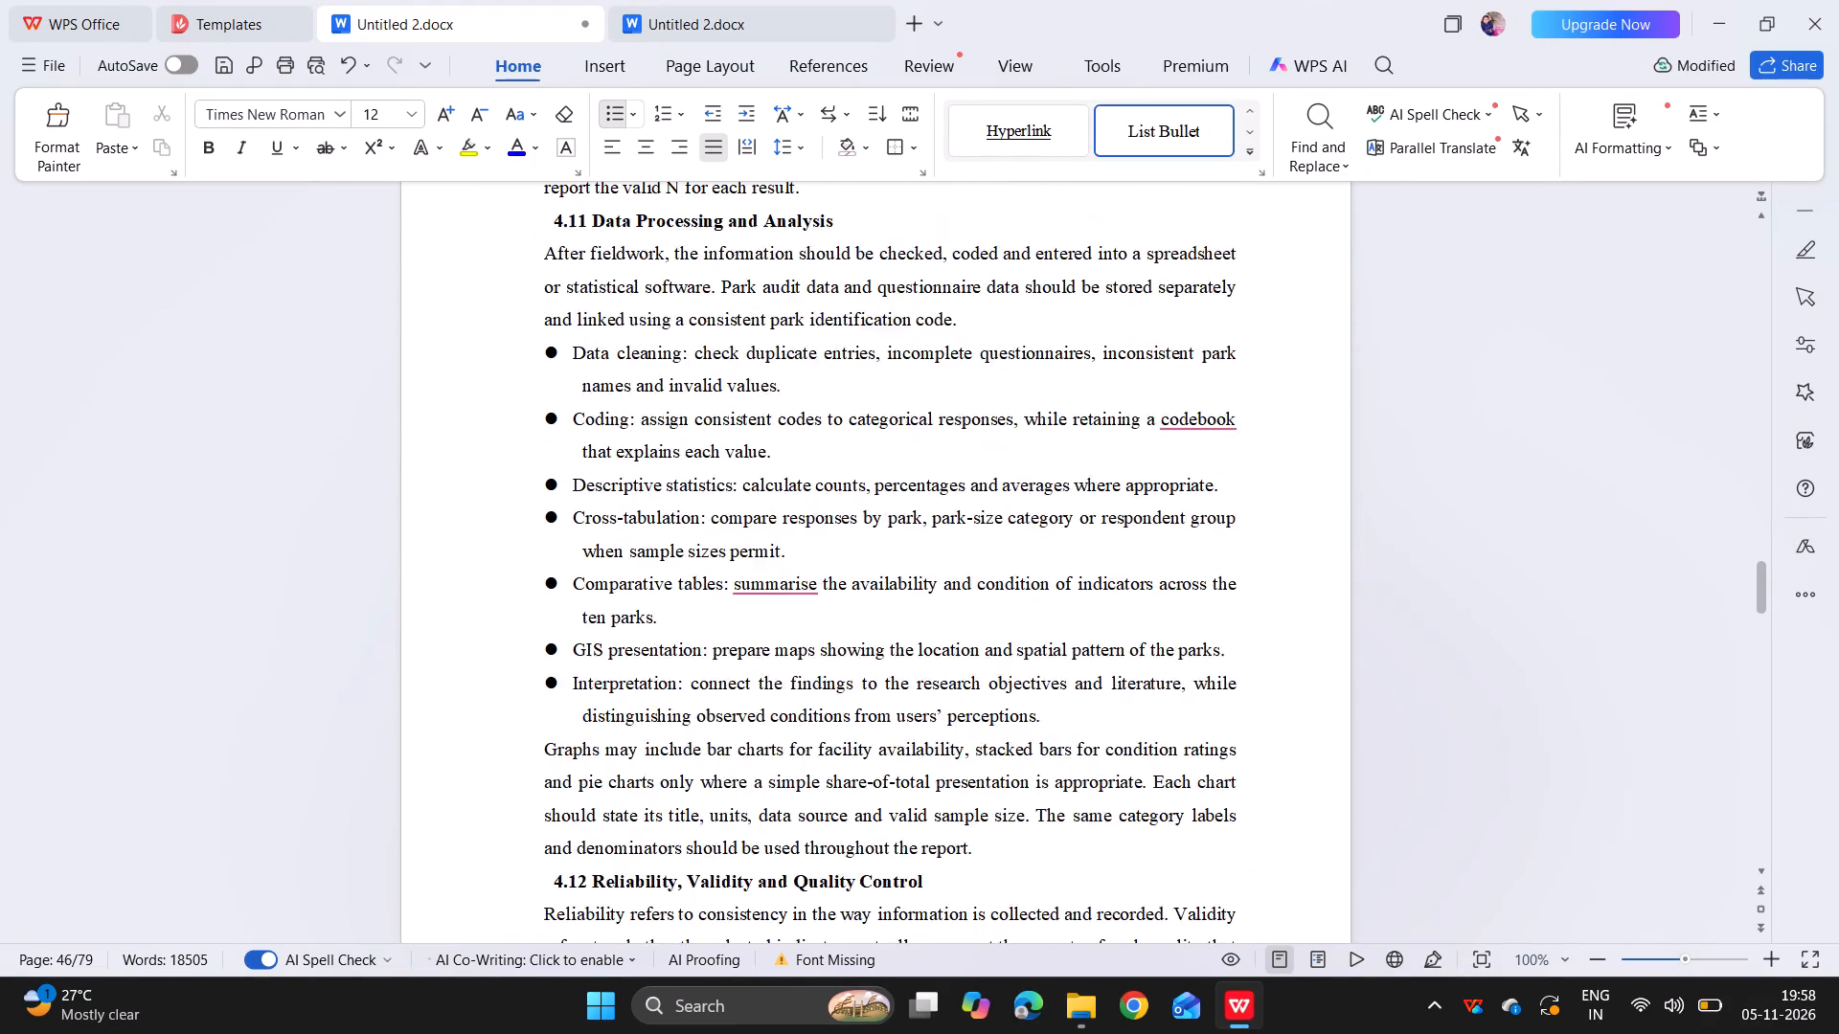
scroll(1112, 675, "up", 20)
scroll(1112, 675, "up", 9)
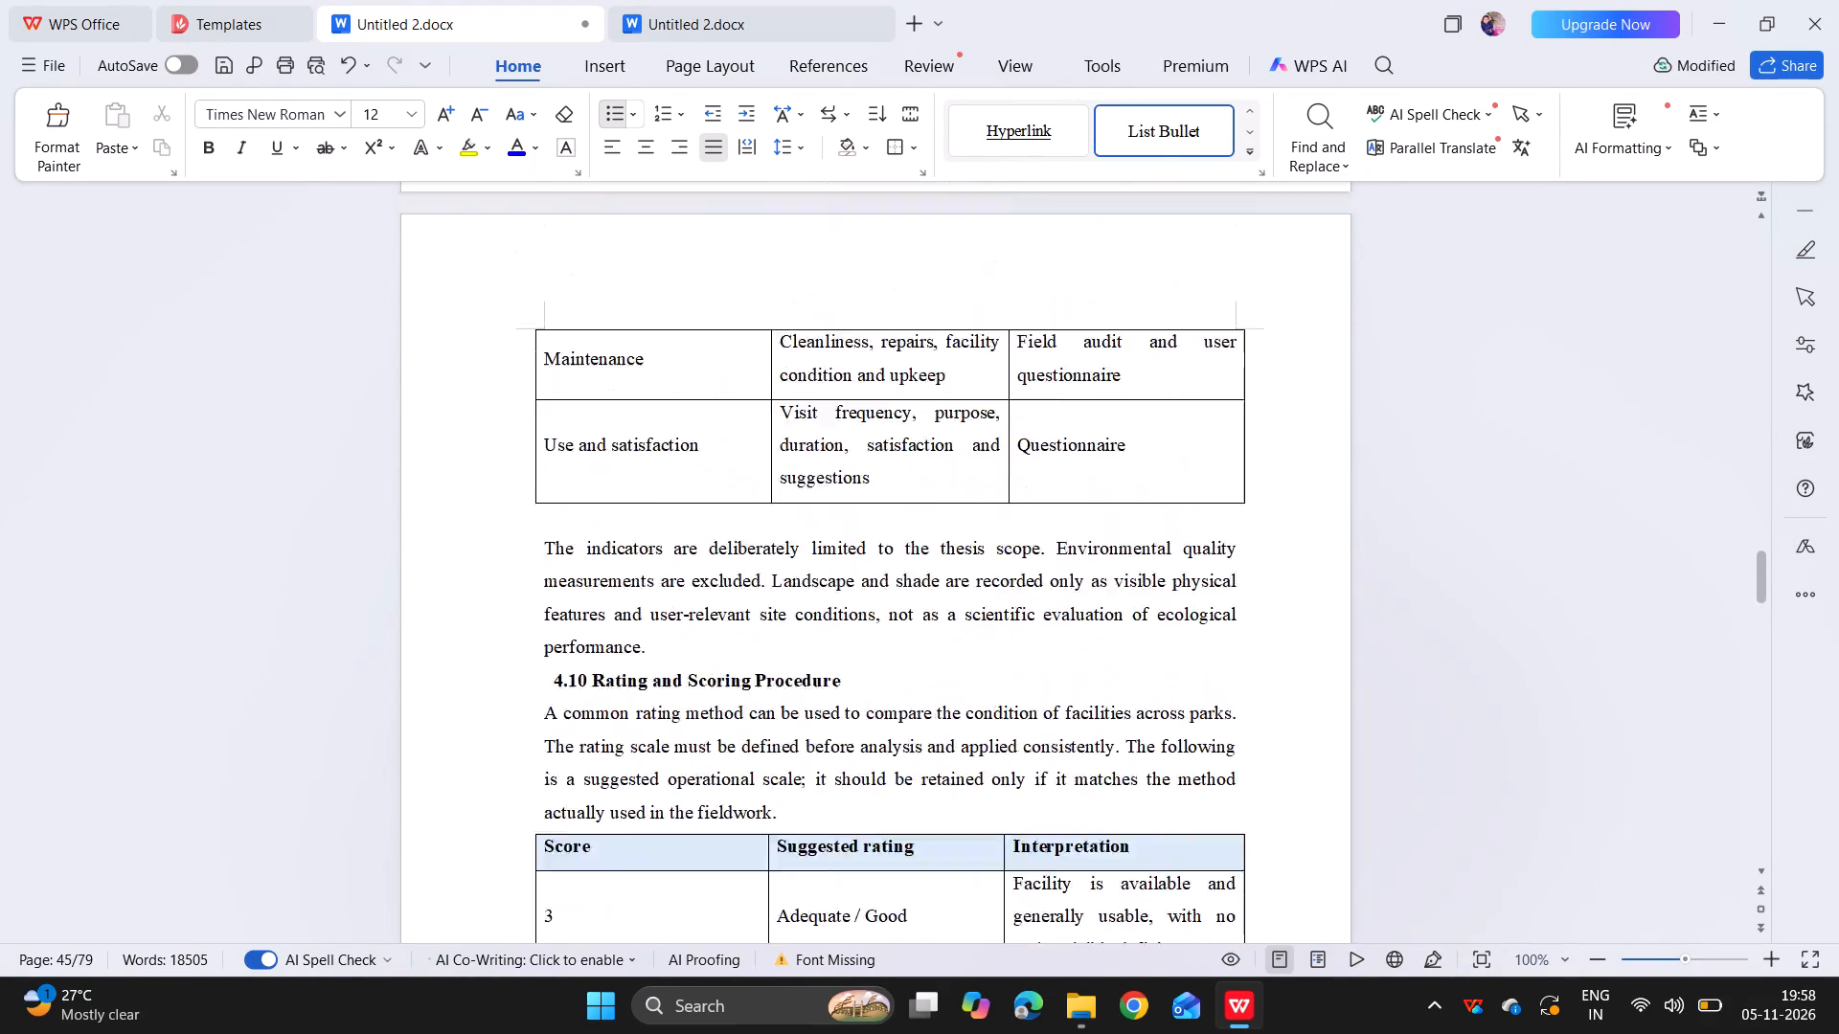
scroll(1059, 577, "up", 20)
scroll(1059, 577, "up", 9)
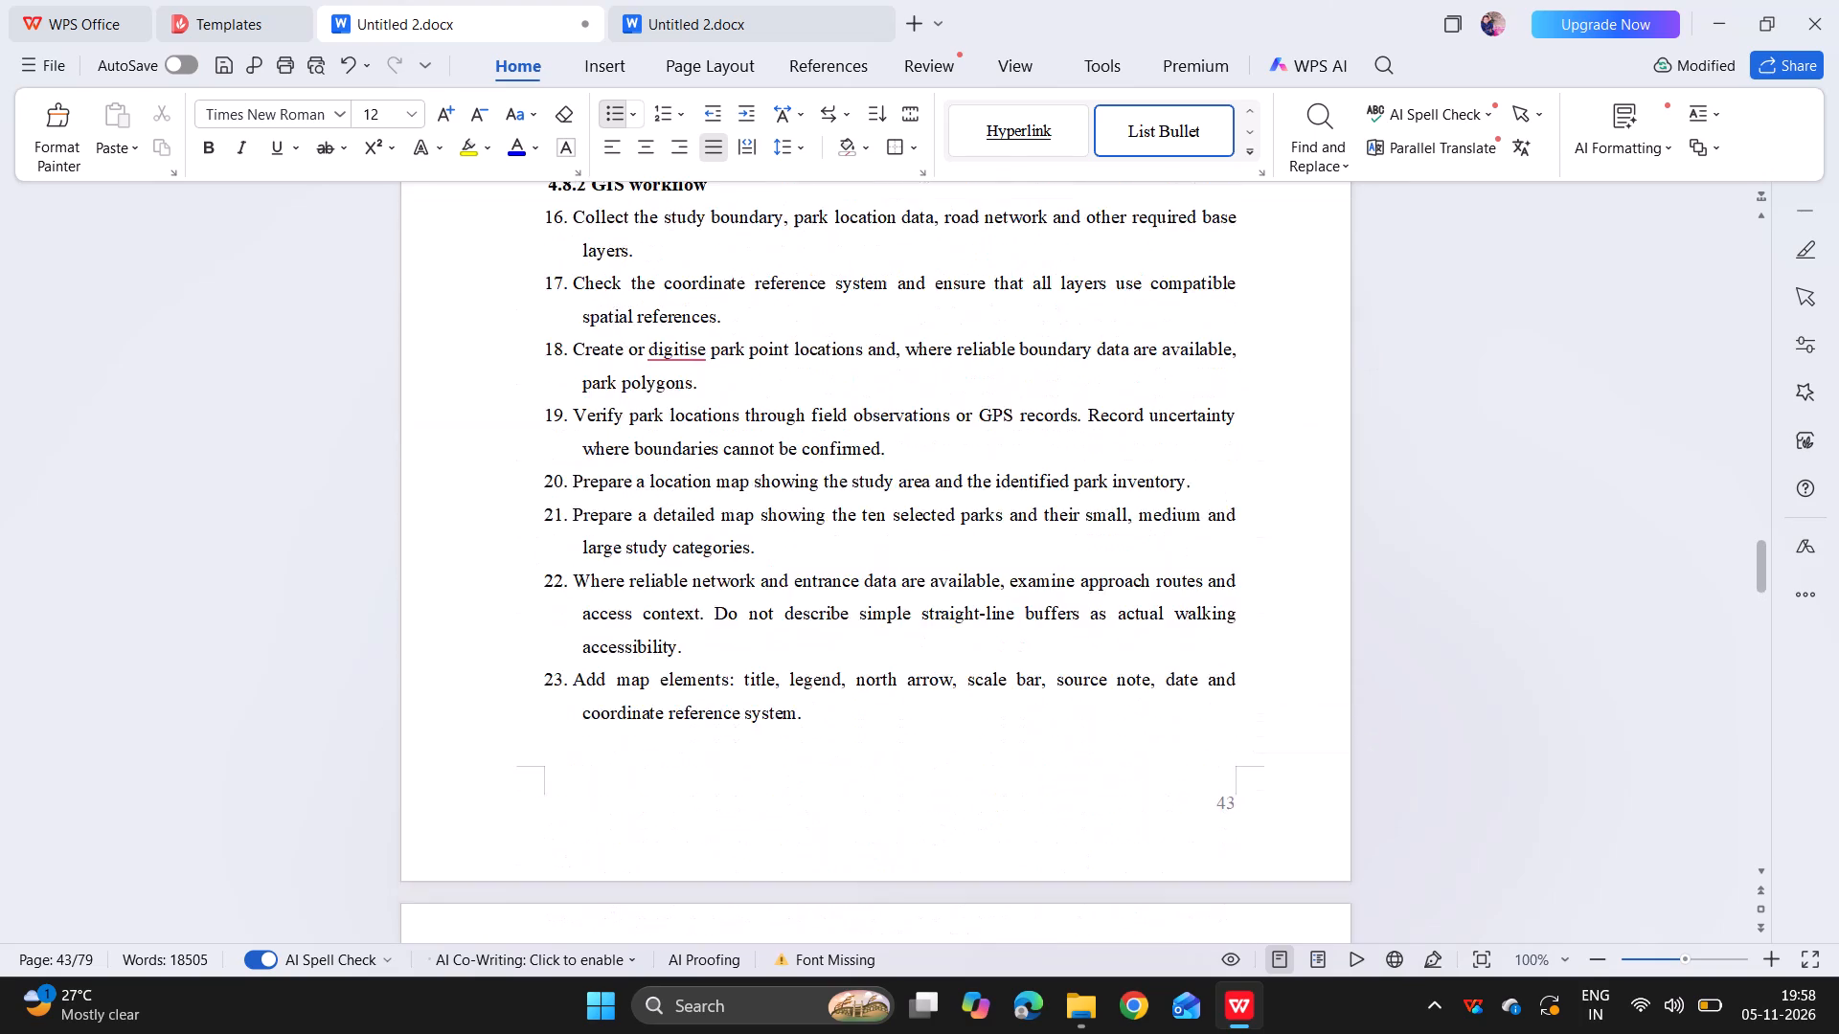
scroll(973, 687, "up", 20)
scroll(973, 687, "up", 9)
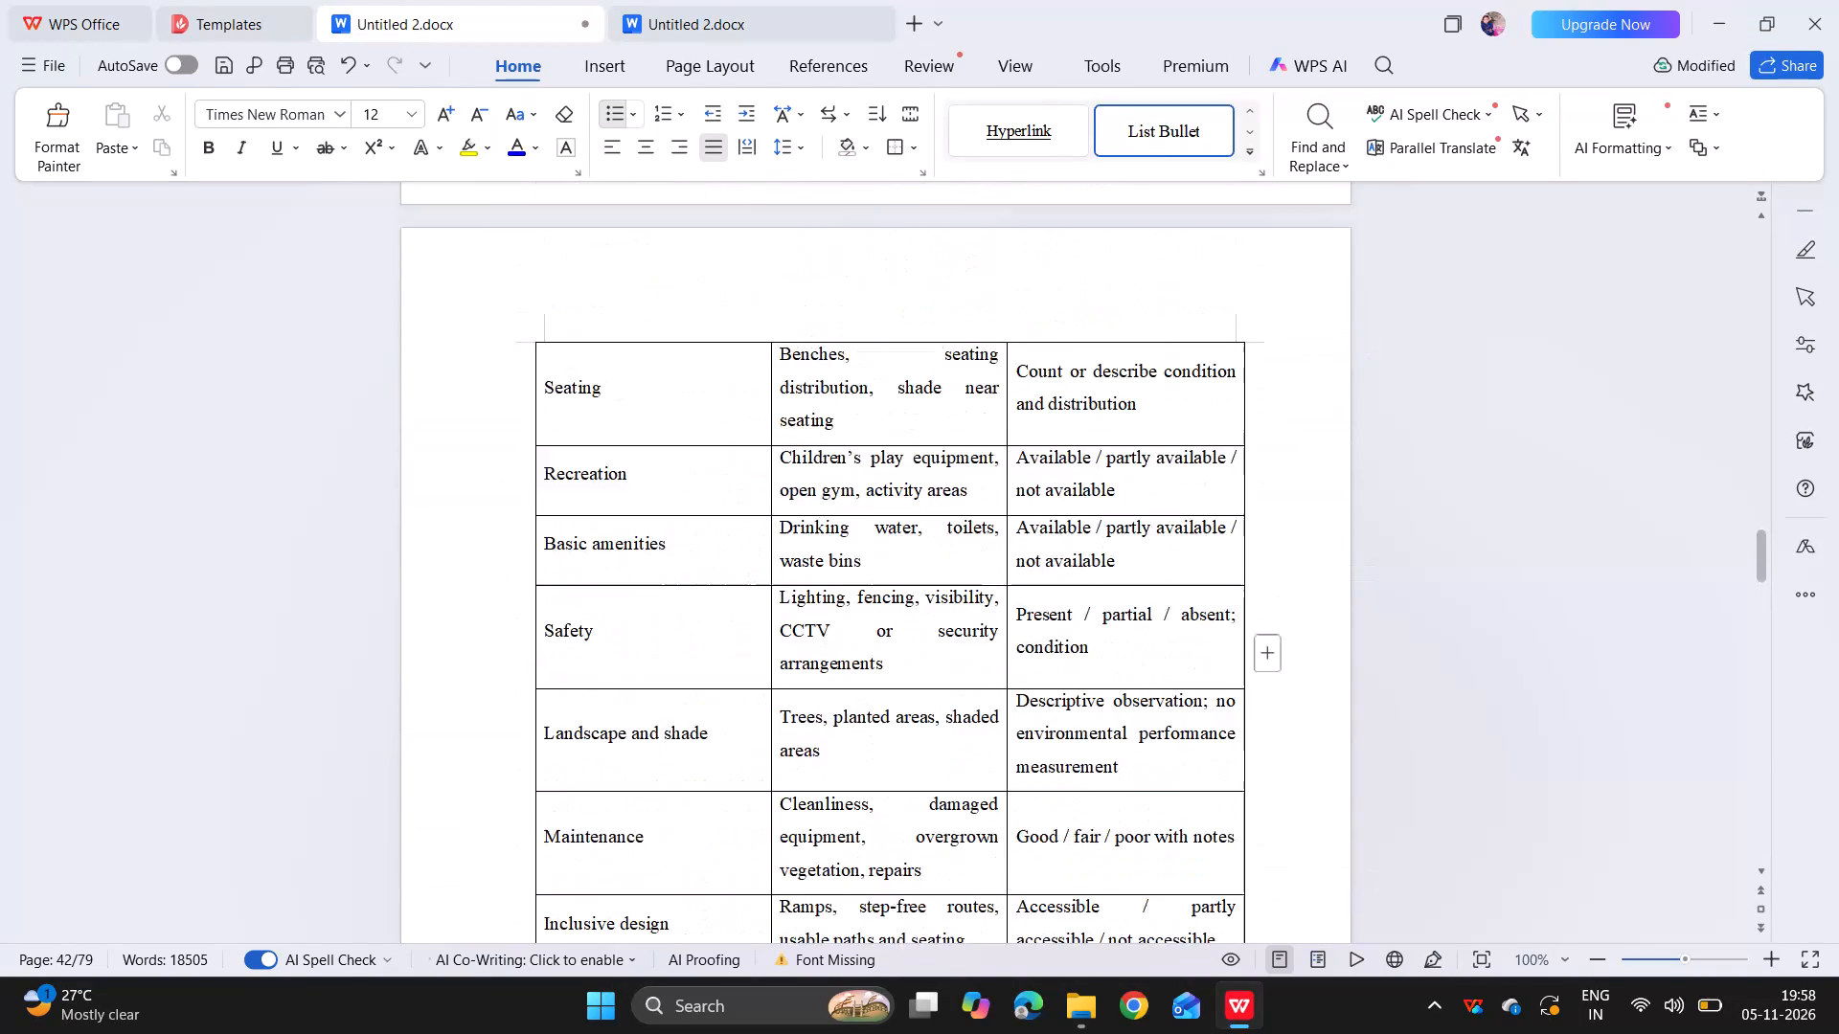
scroll(964, 686, "up", 20)
scroll(964, 686, "up", 9)
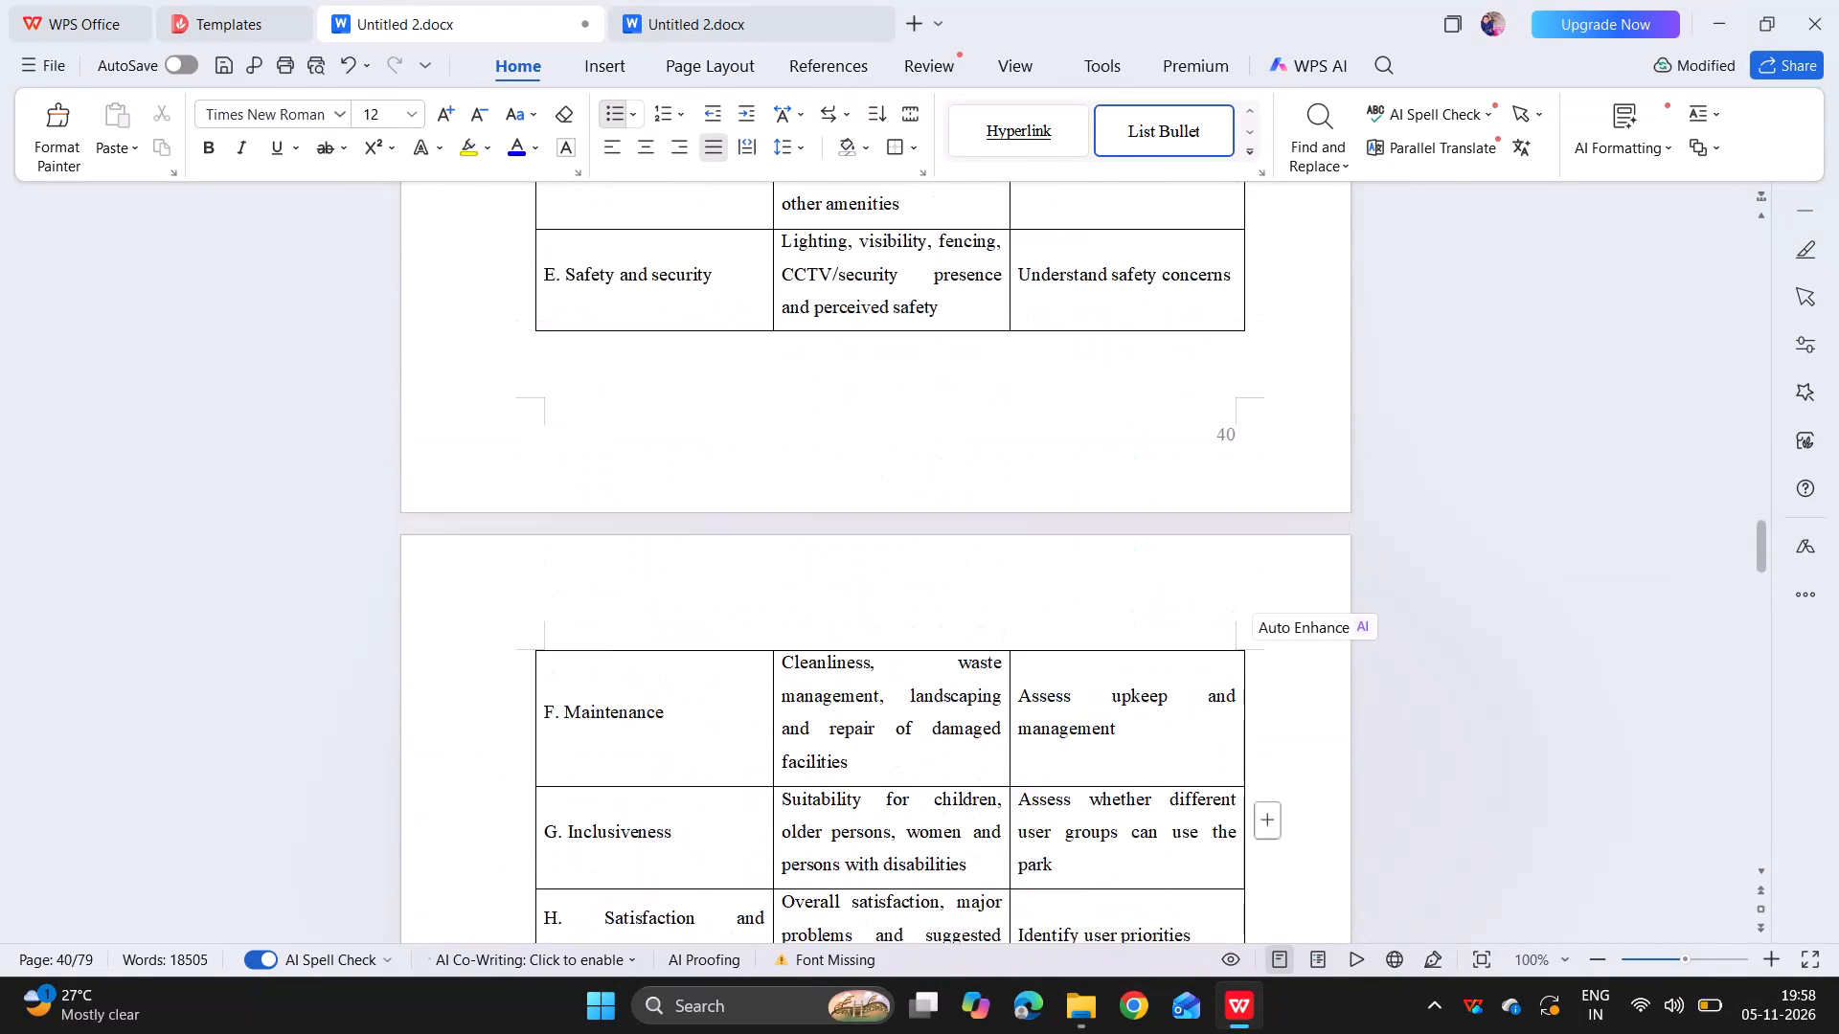
scroll(960, 689, "up", 20)
scroll(960, 689, "up", 9)
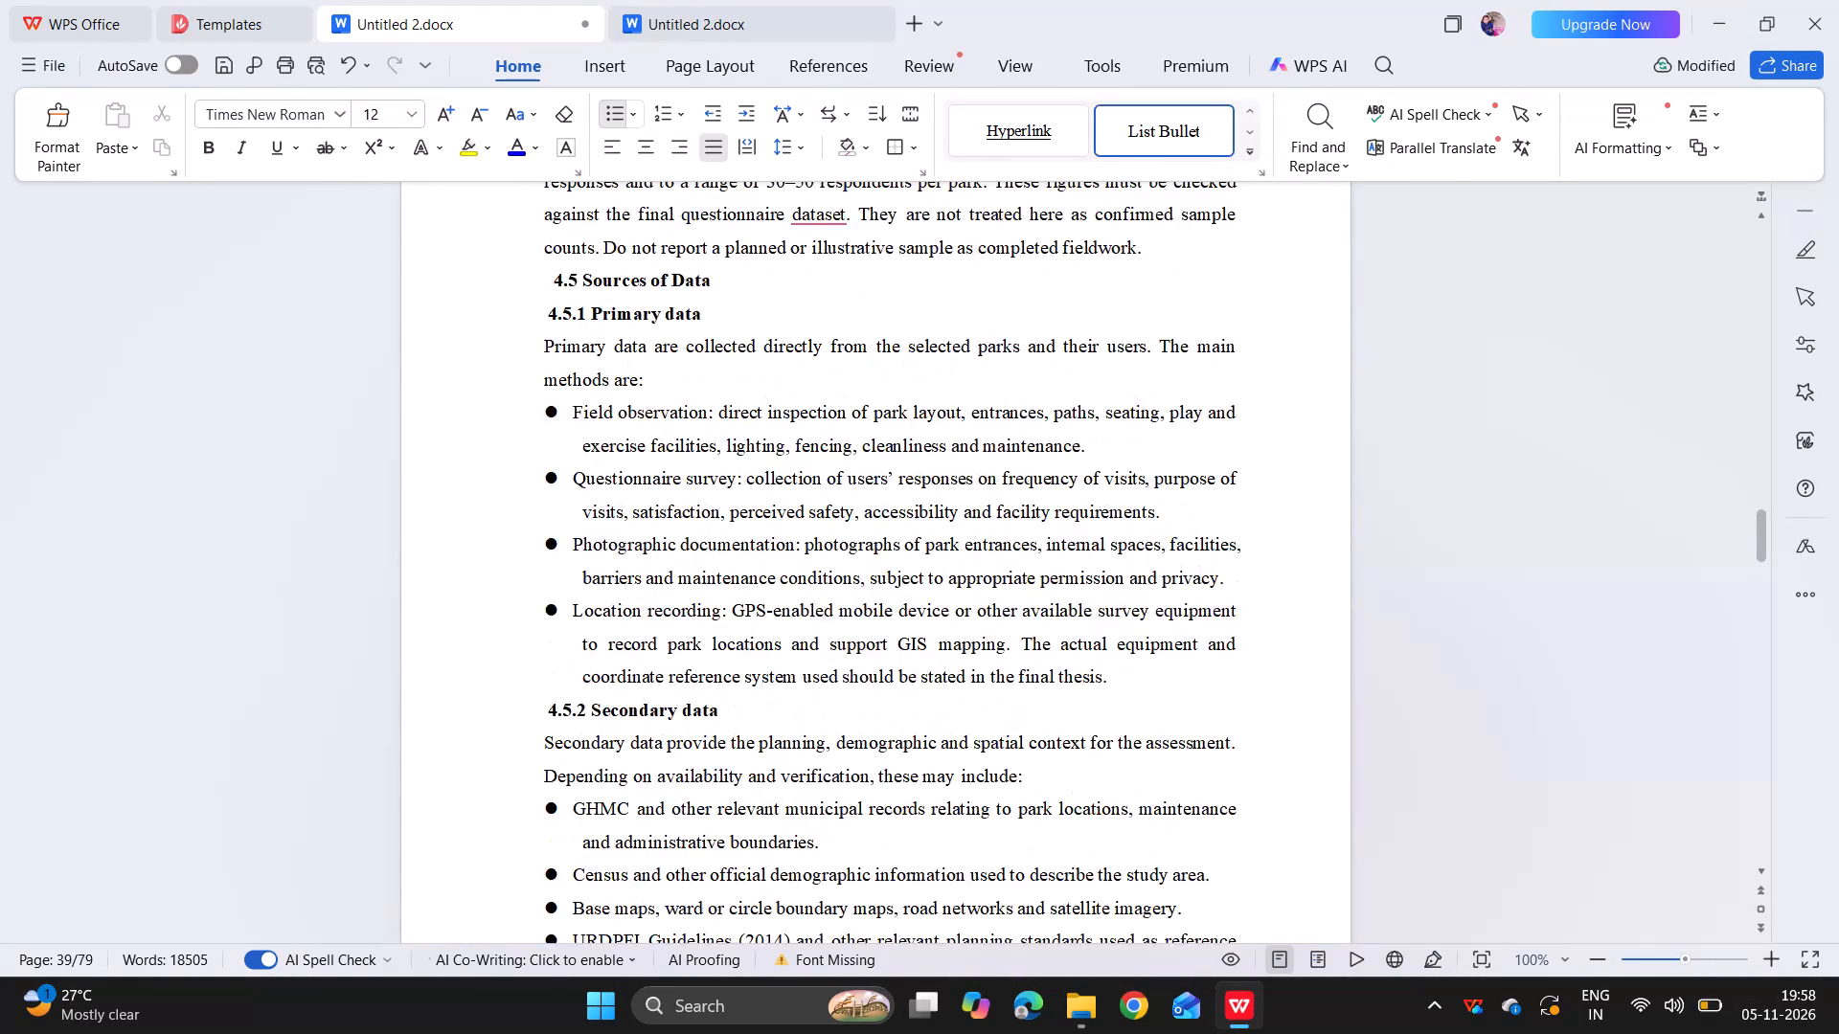
scroll(956, 687, "up", 7)
scroll(945, 702, "down", 6)
scroll(944, 702, "up", 6)
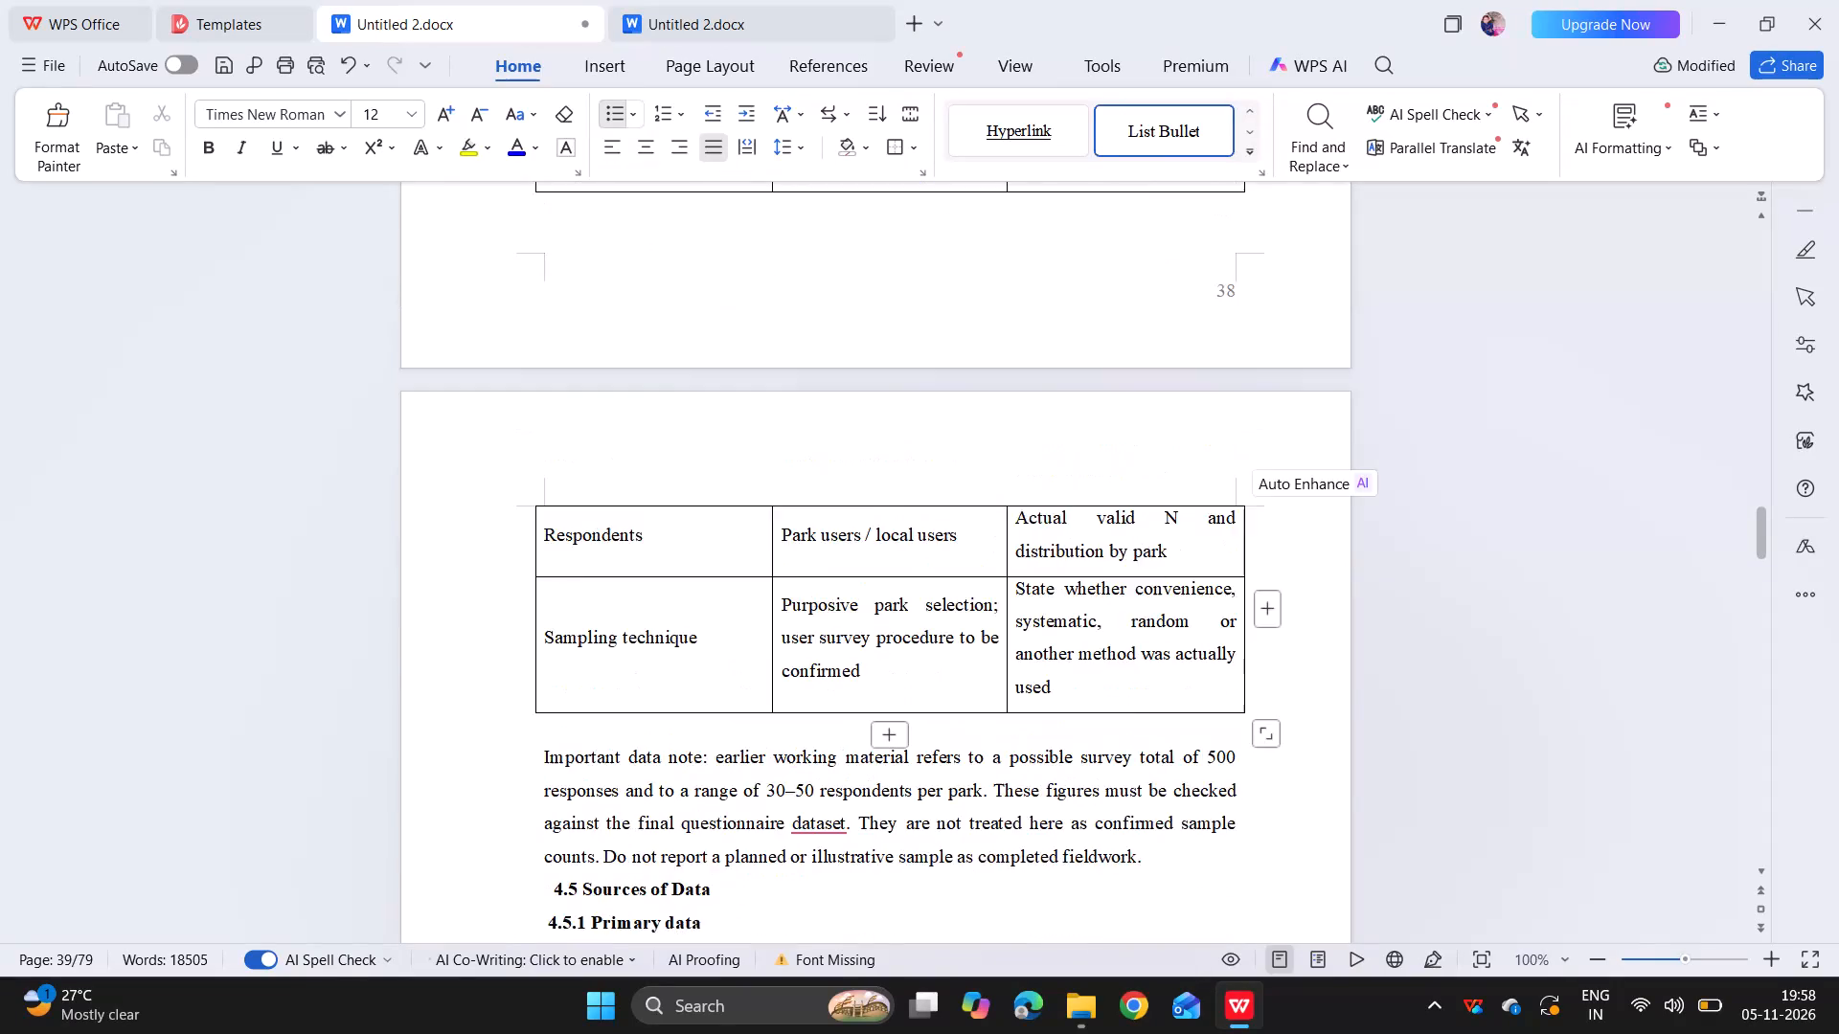
scroll(942, 702, "up", 12)
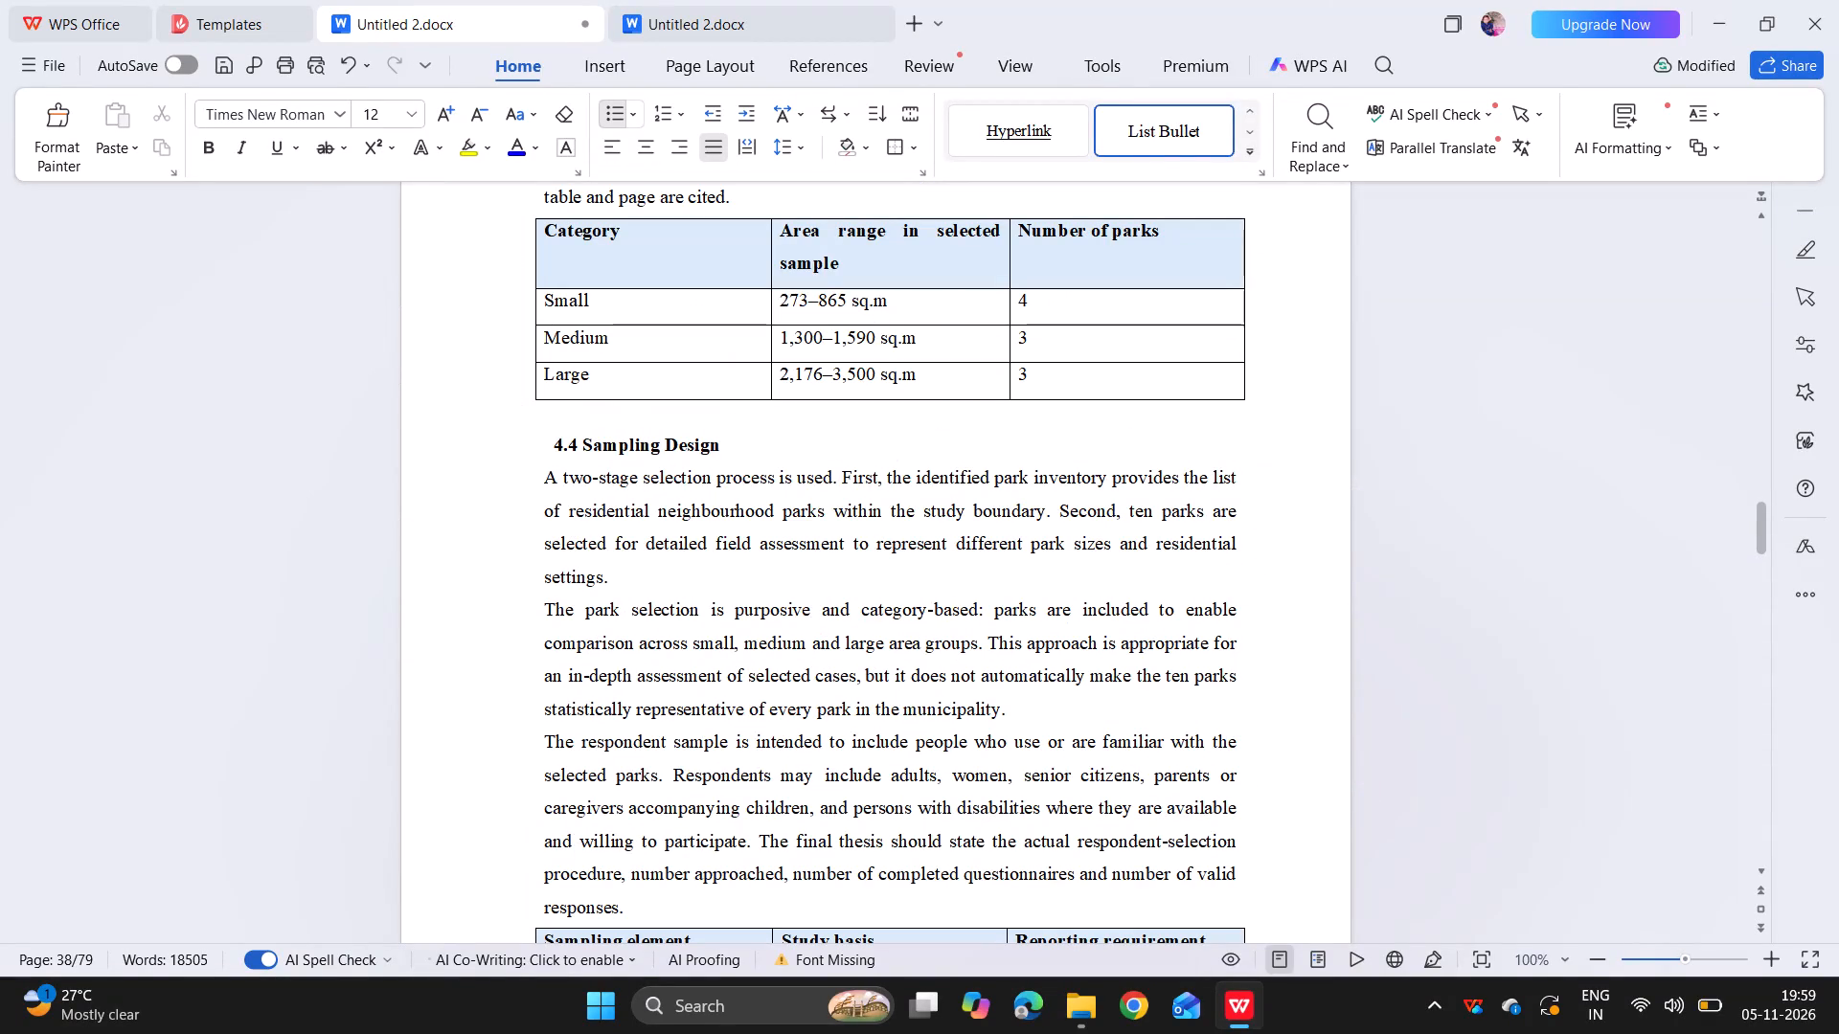
scroll(947, 682, "up", 17)
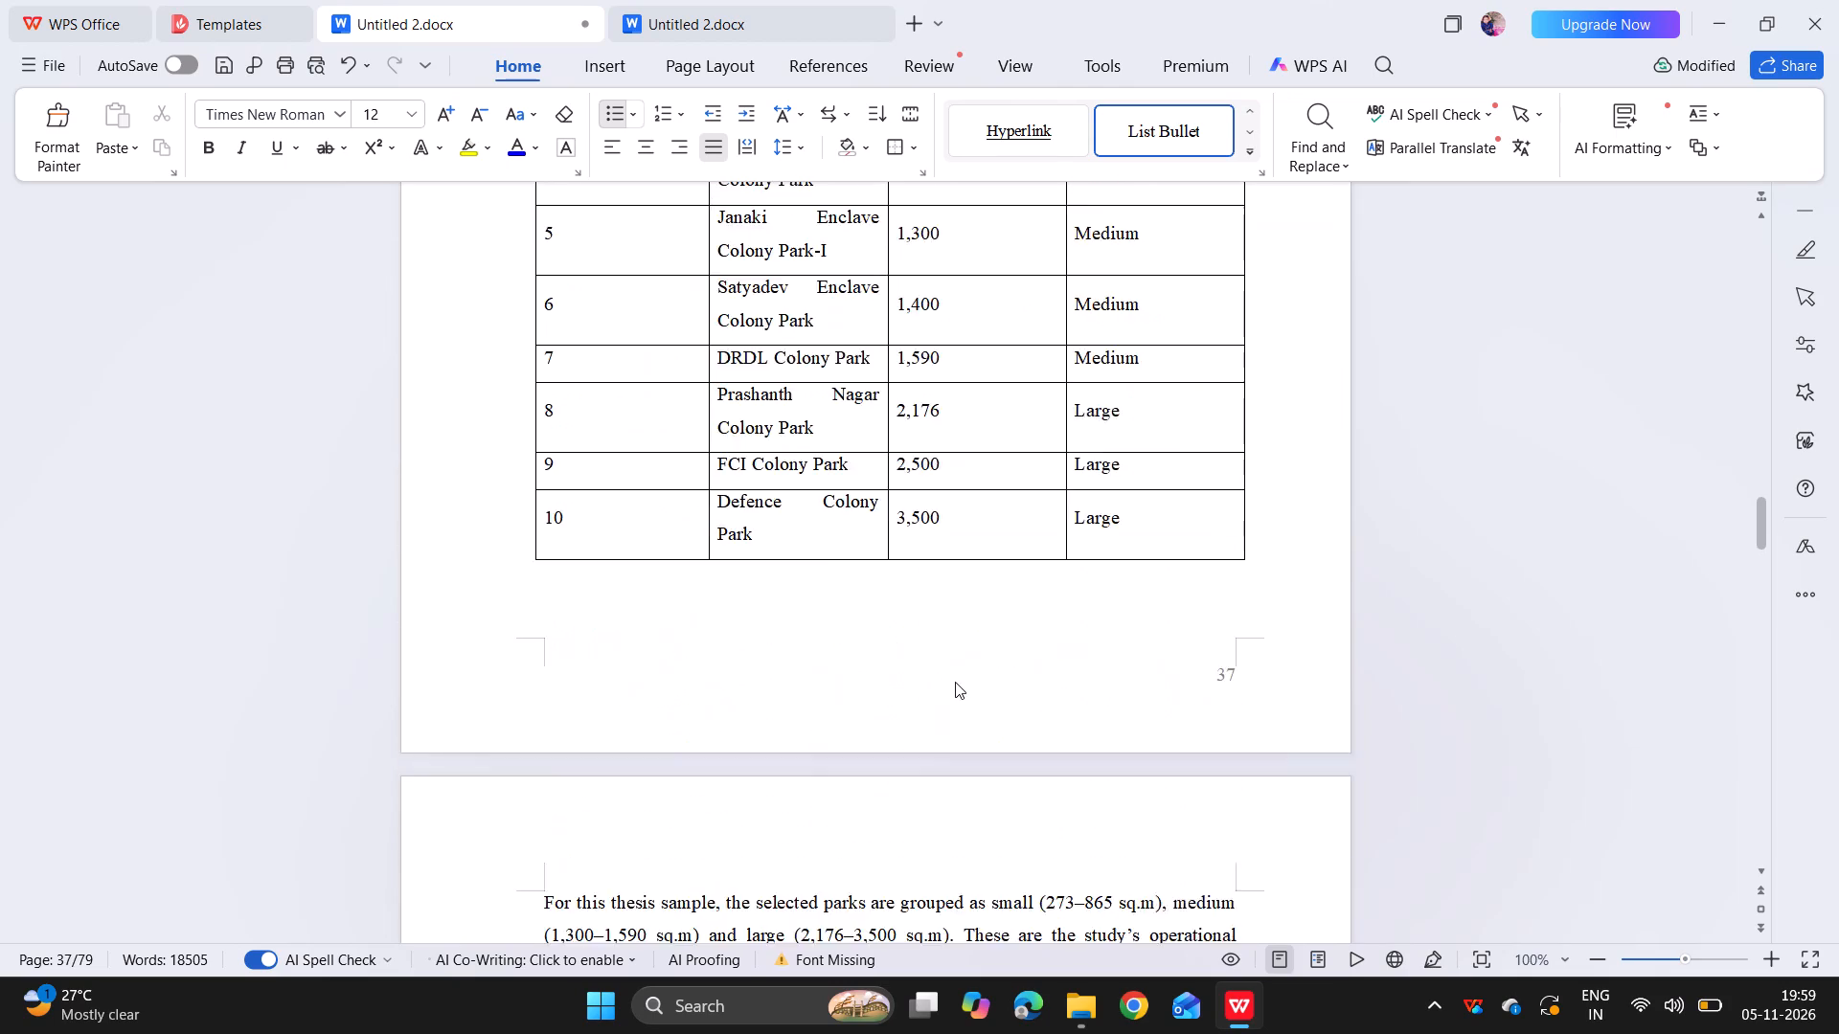
scroll(955, 682, "up", 20)
scroll(954, 695, "up", 7)
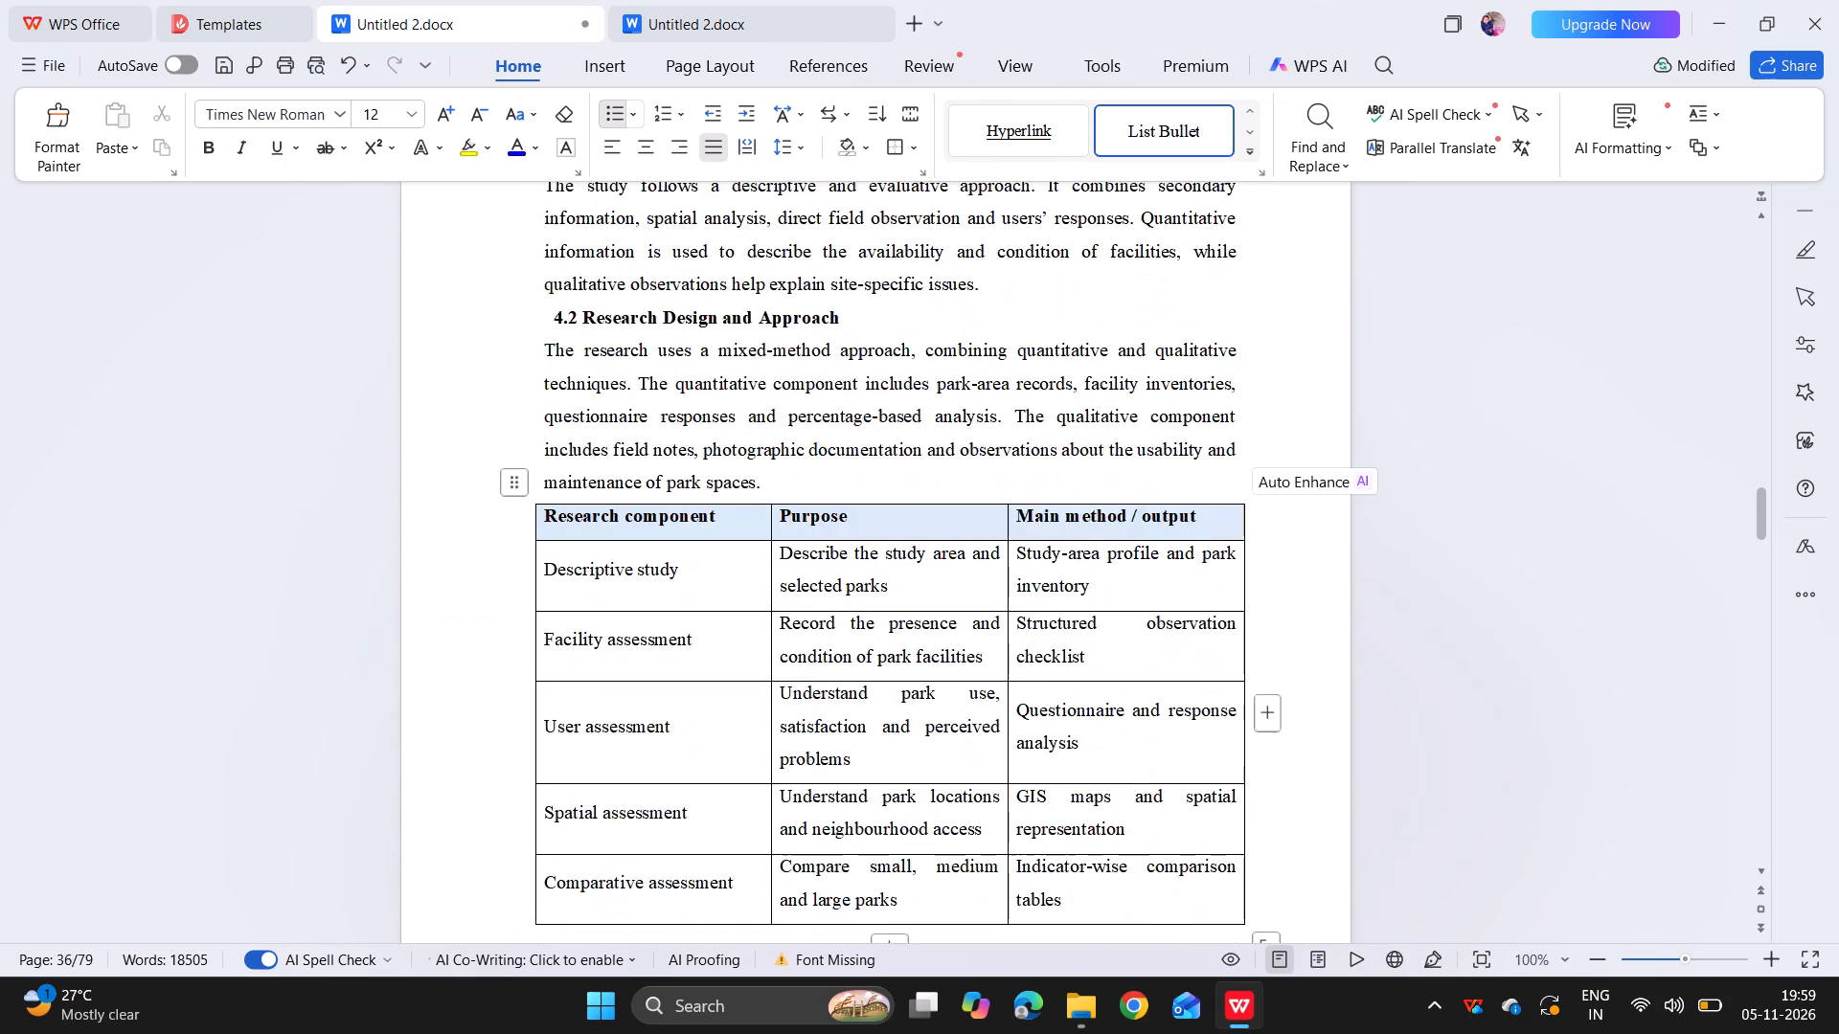
scroll(953, 697, "up", 11)
Centre the Chapter 4 – Research Methodology heading.
scroll(930, 809, "down", 2)
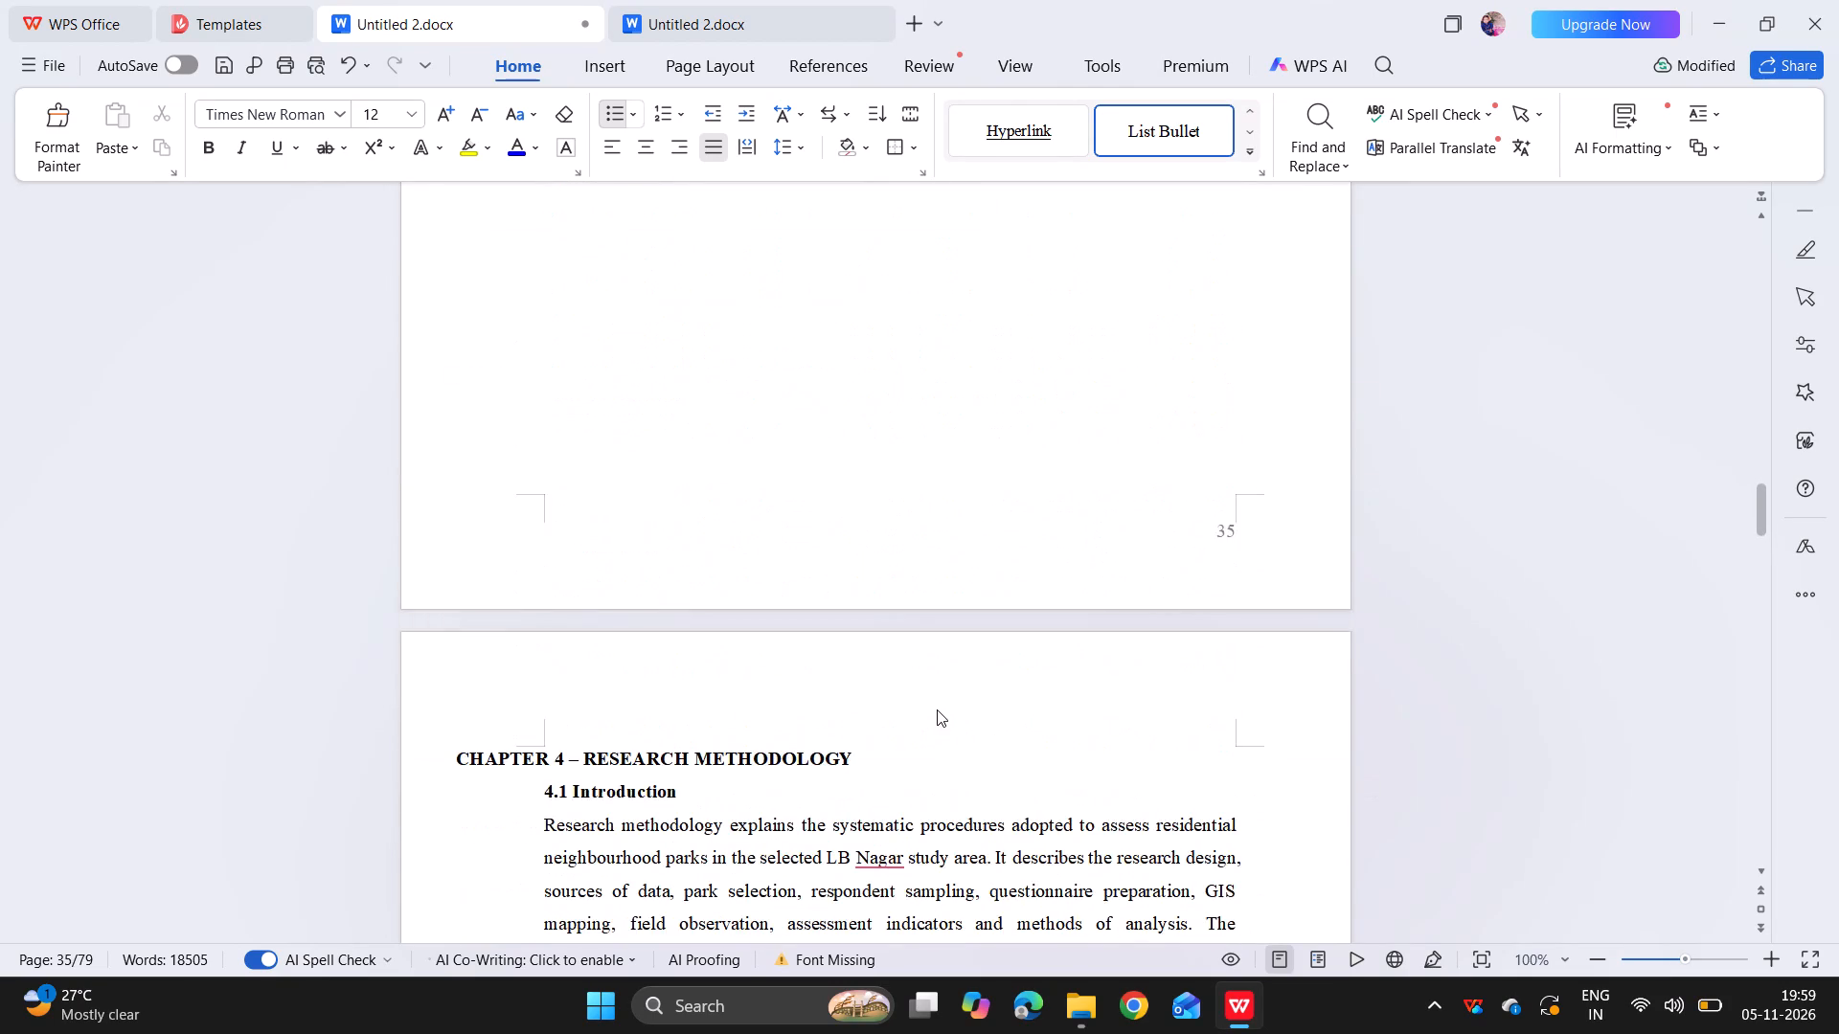
scroll(937, 709, "down", 4)
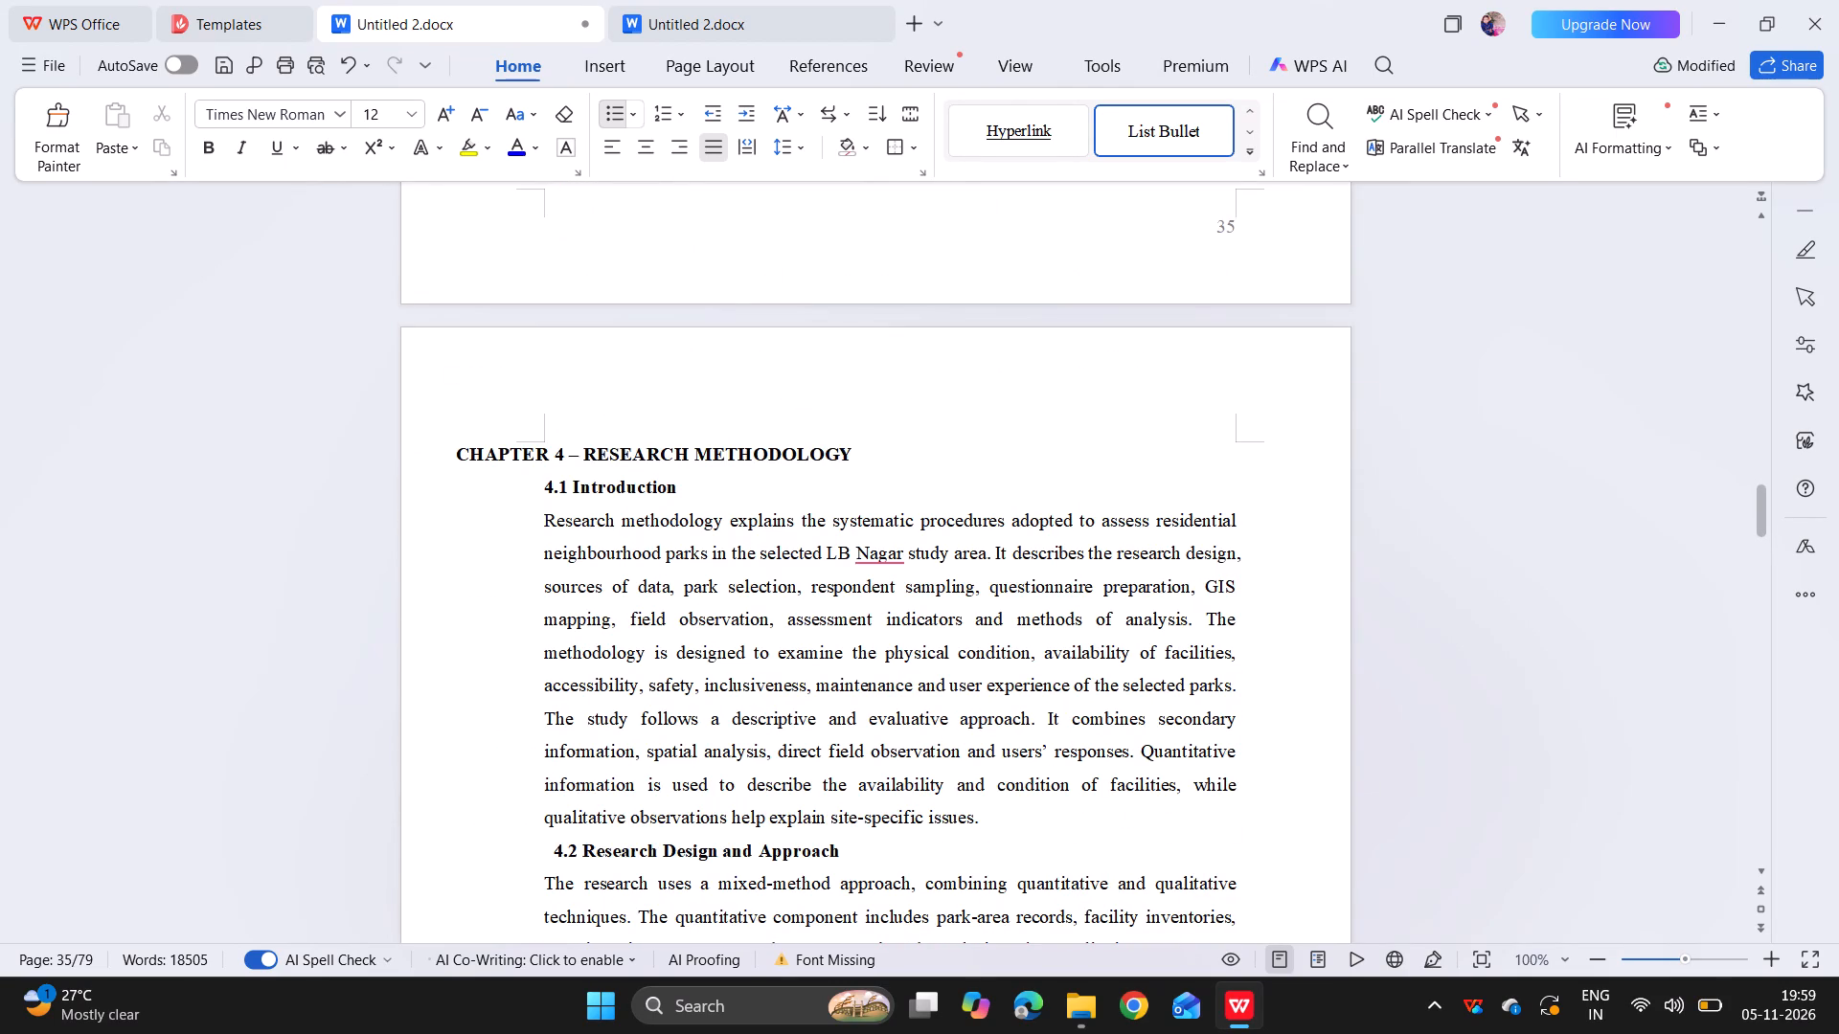
left_click_drag(449, 455, 870, 446)
left_click(640, 143)
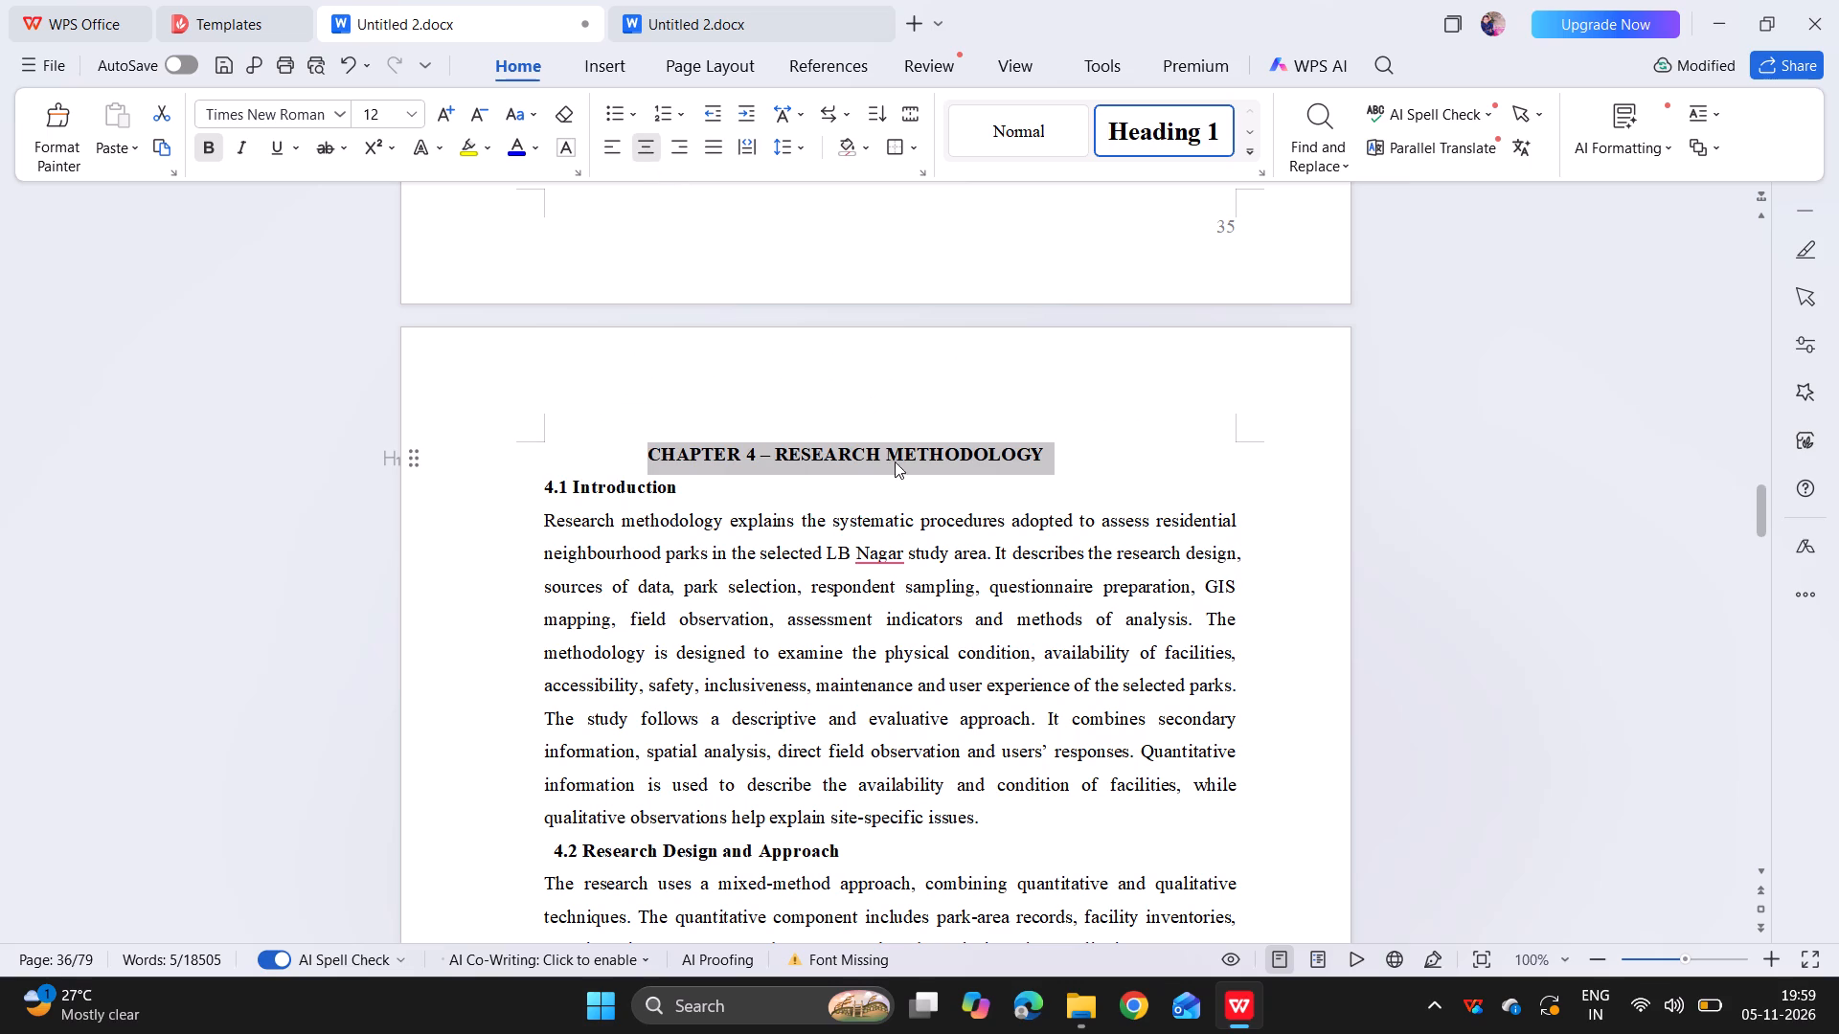
Add ten blank lines above heading 3.8 Assessment Framework Derived from the Literature to move it to the top of a new page.
scroll(902, 453, "down", 6)
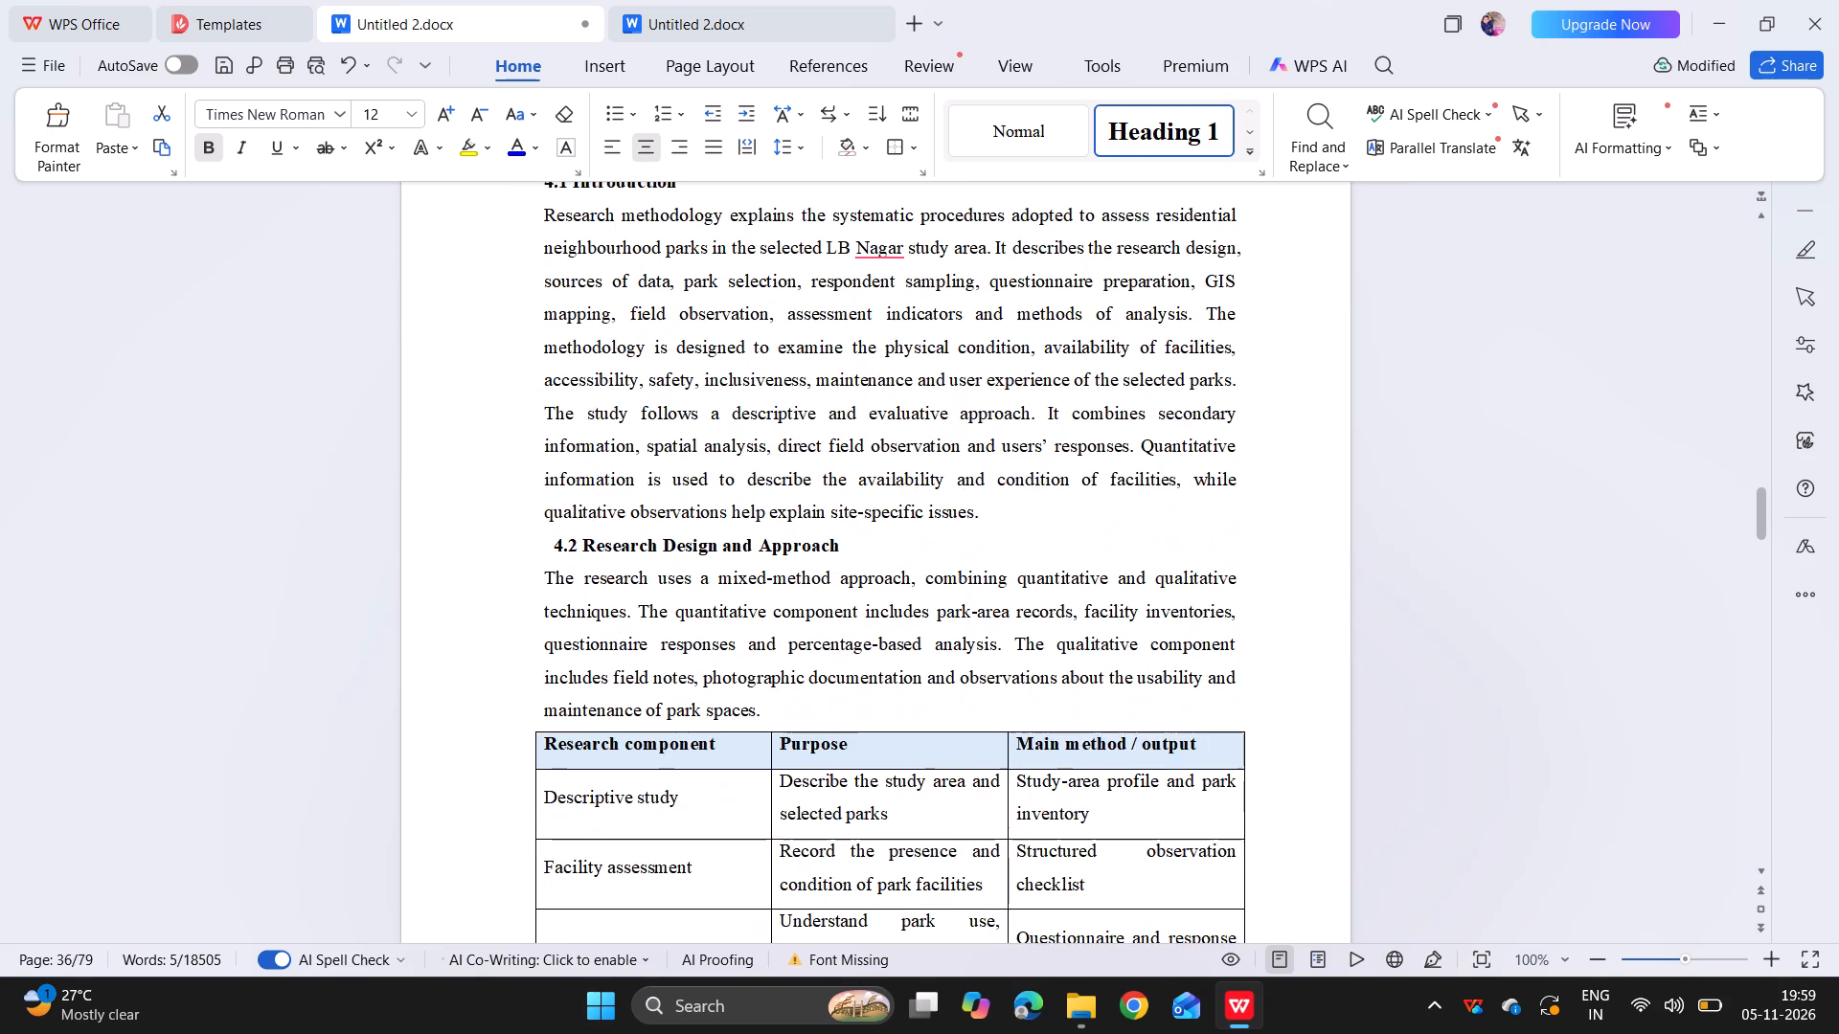
scroll(891, 453, "down", 1)
scroll(900, 489, "up", 20)
scroll(900, 489, "up", 2)
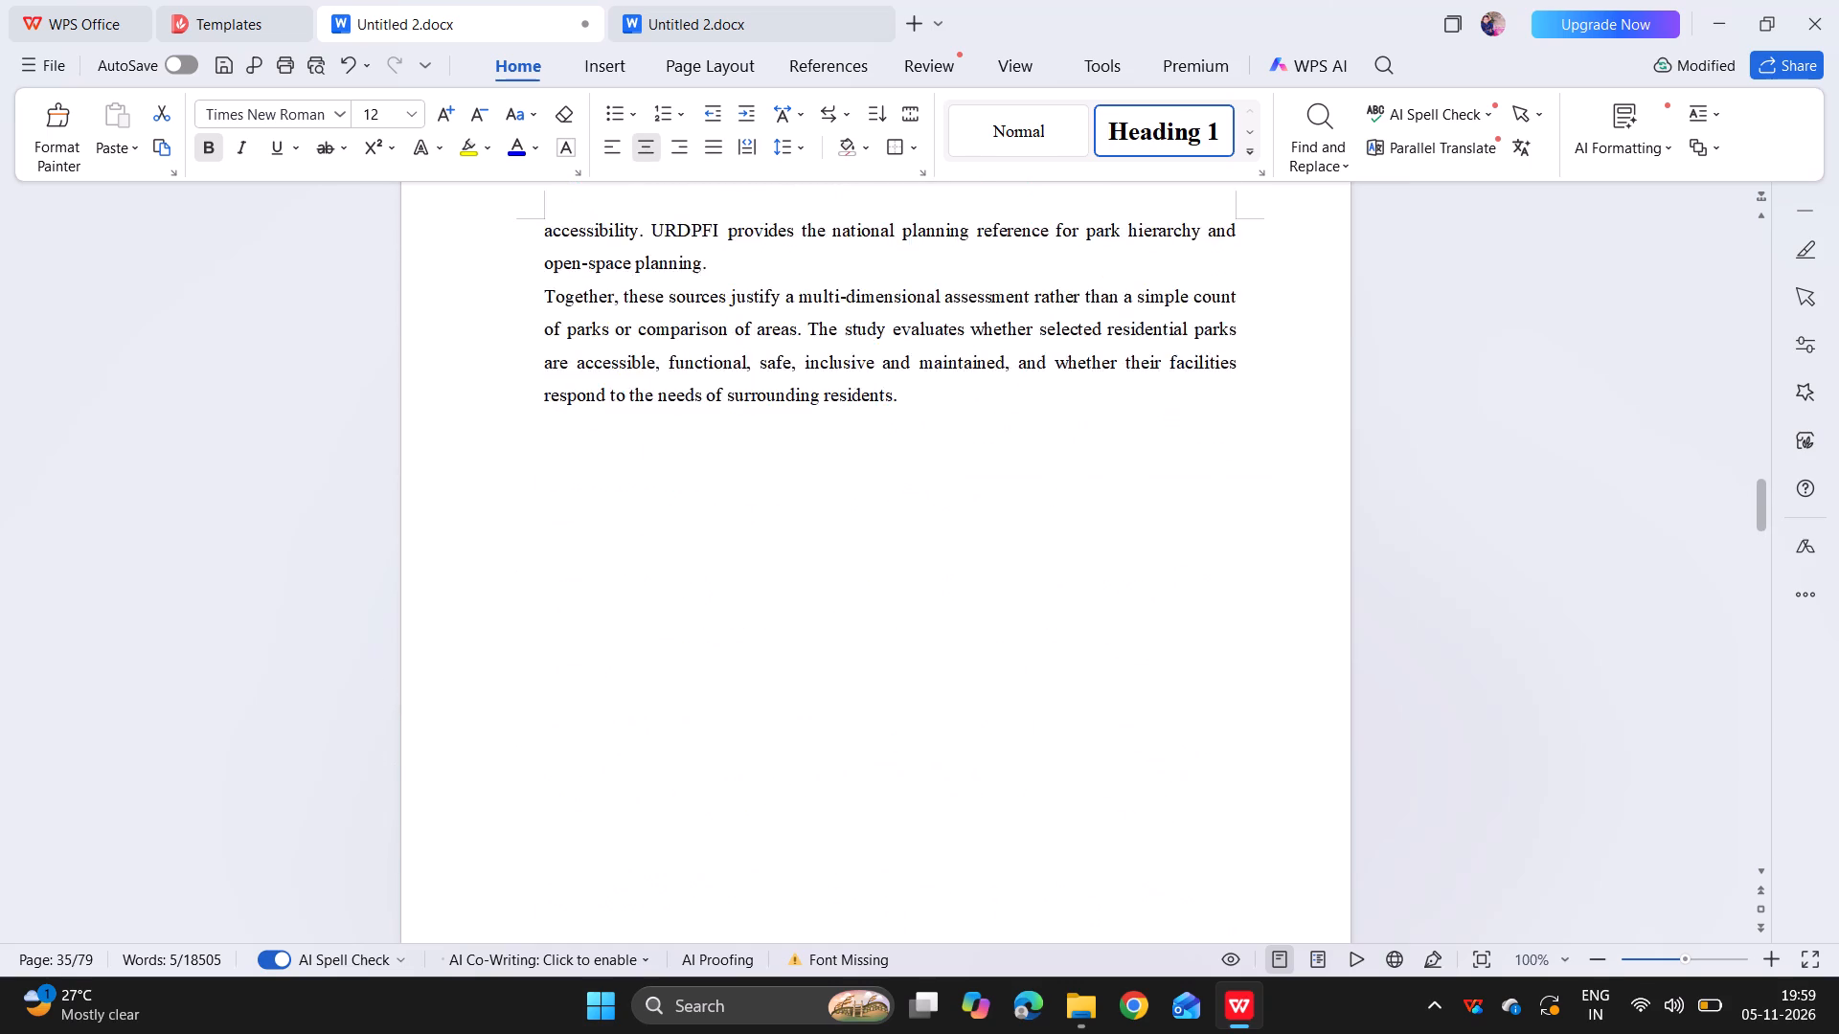
scroll(862, 528, "up", 20)
scroll(862, 528, "up", 10)
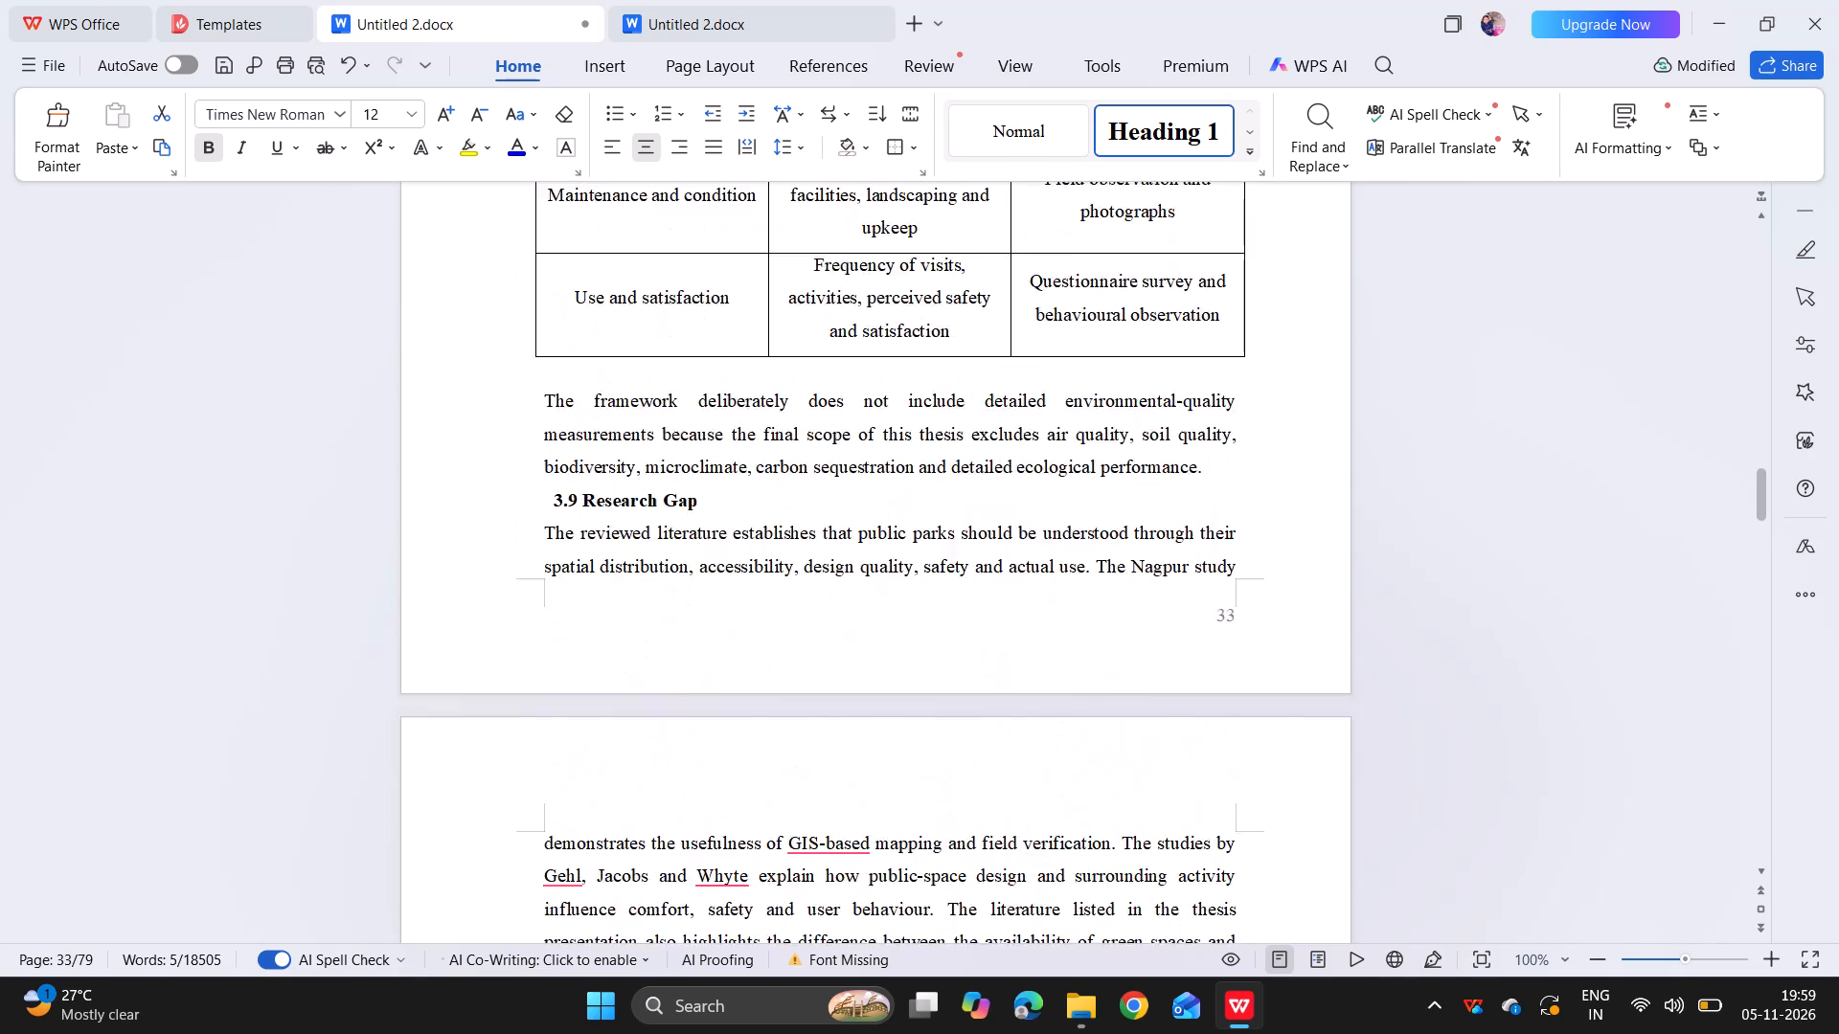
scroll(848, 551, "up", 20)
scroll(848, 551, "up", 7)
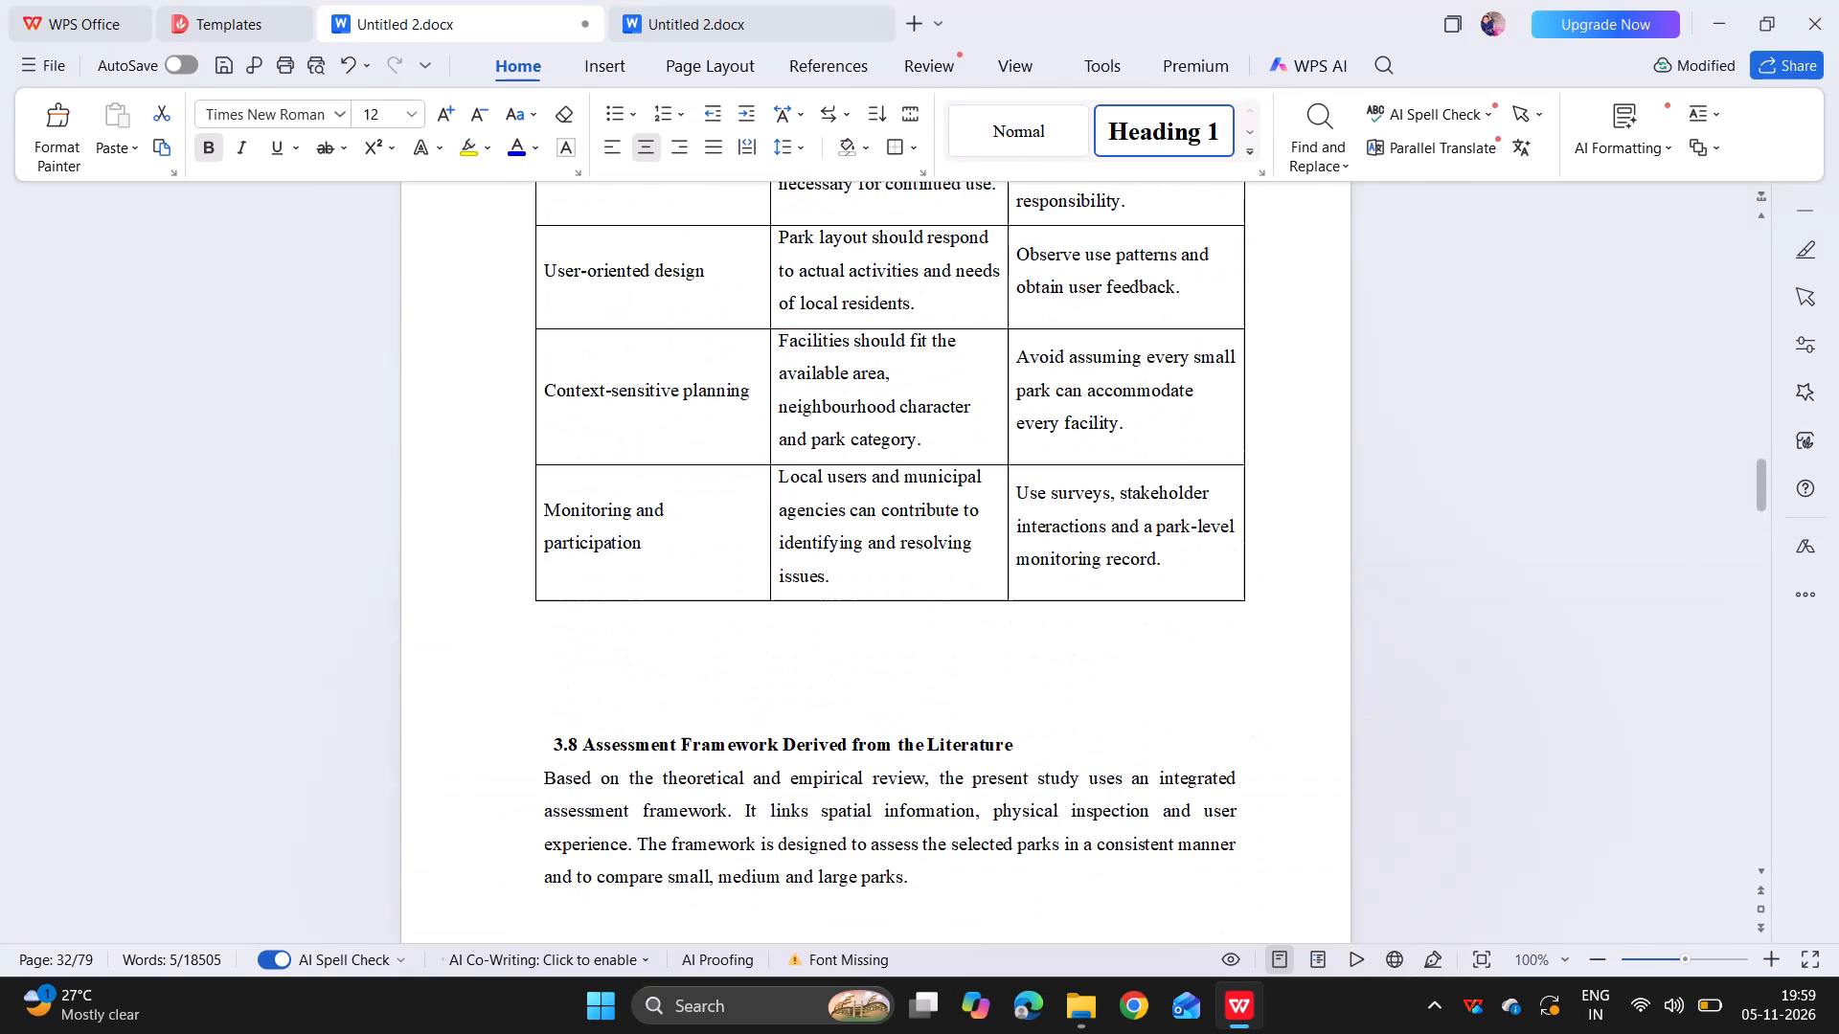
left_click(630, 682)
key("Return")
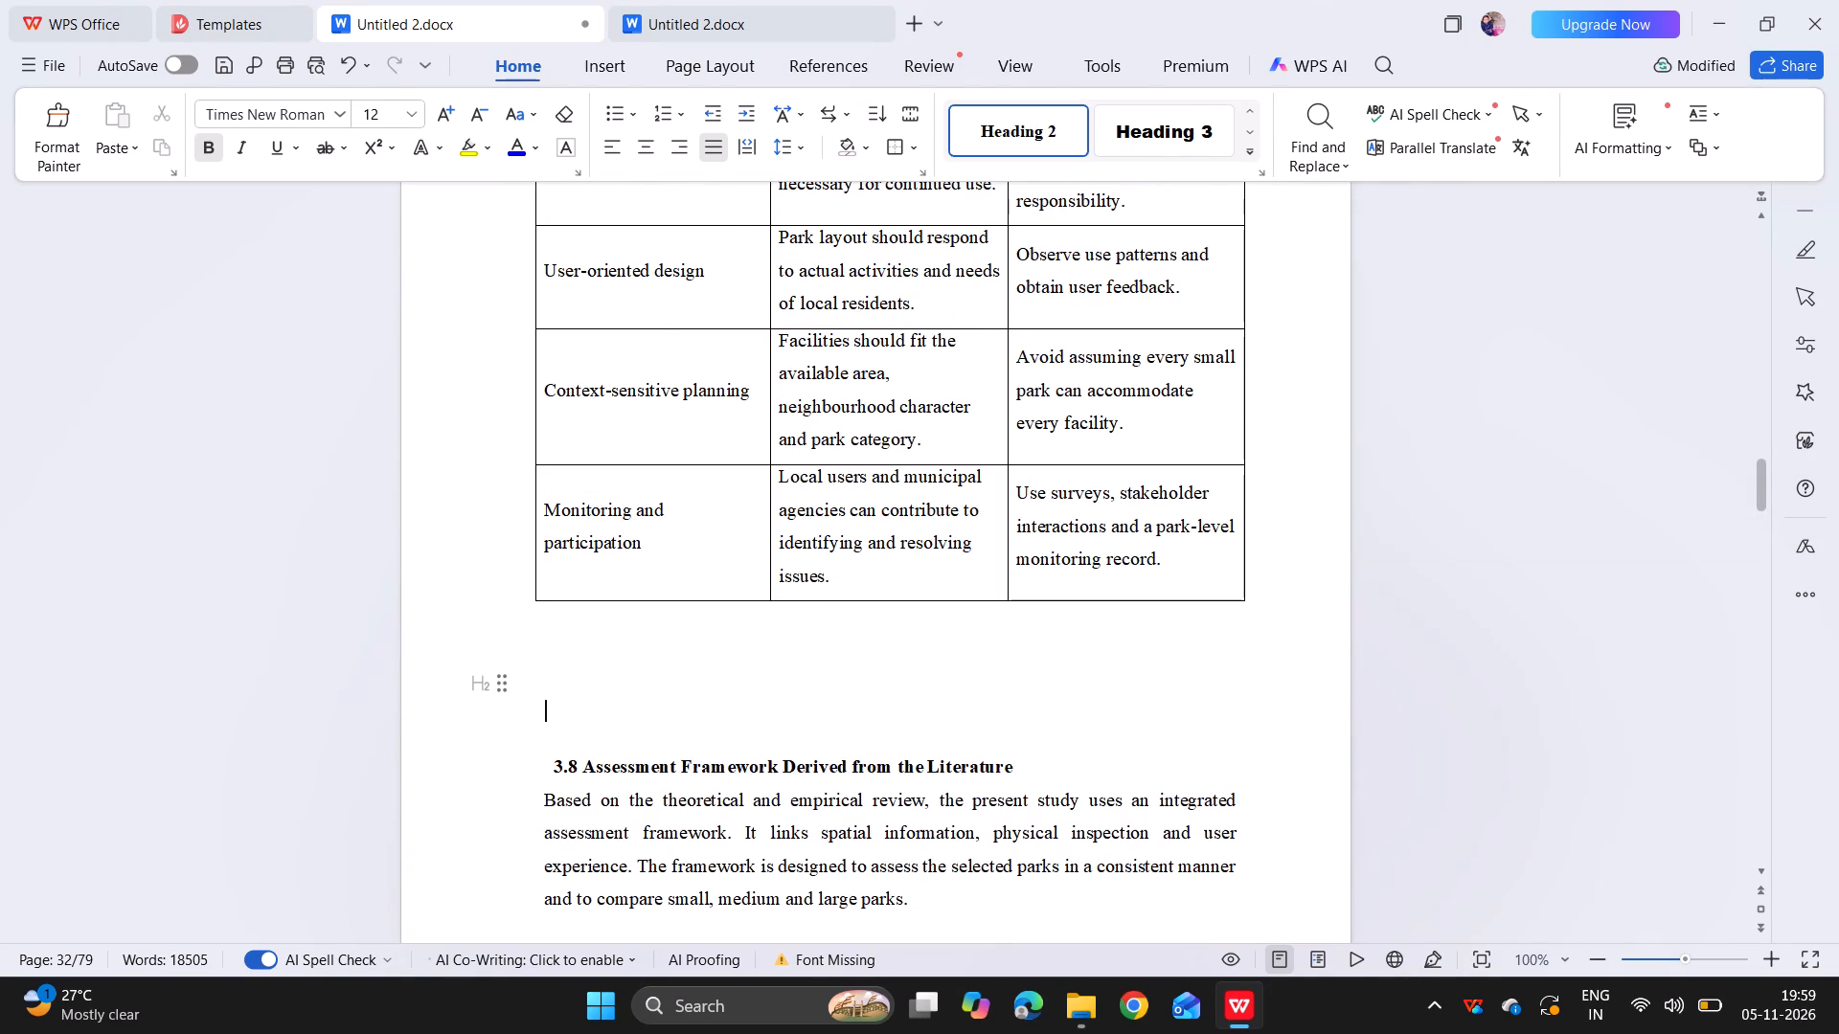
key("Return")
scroll(635, 674, "down", 4)
key("Return")
key("Return")
key("Return")
key("Return")
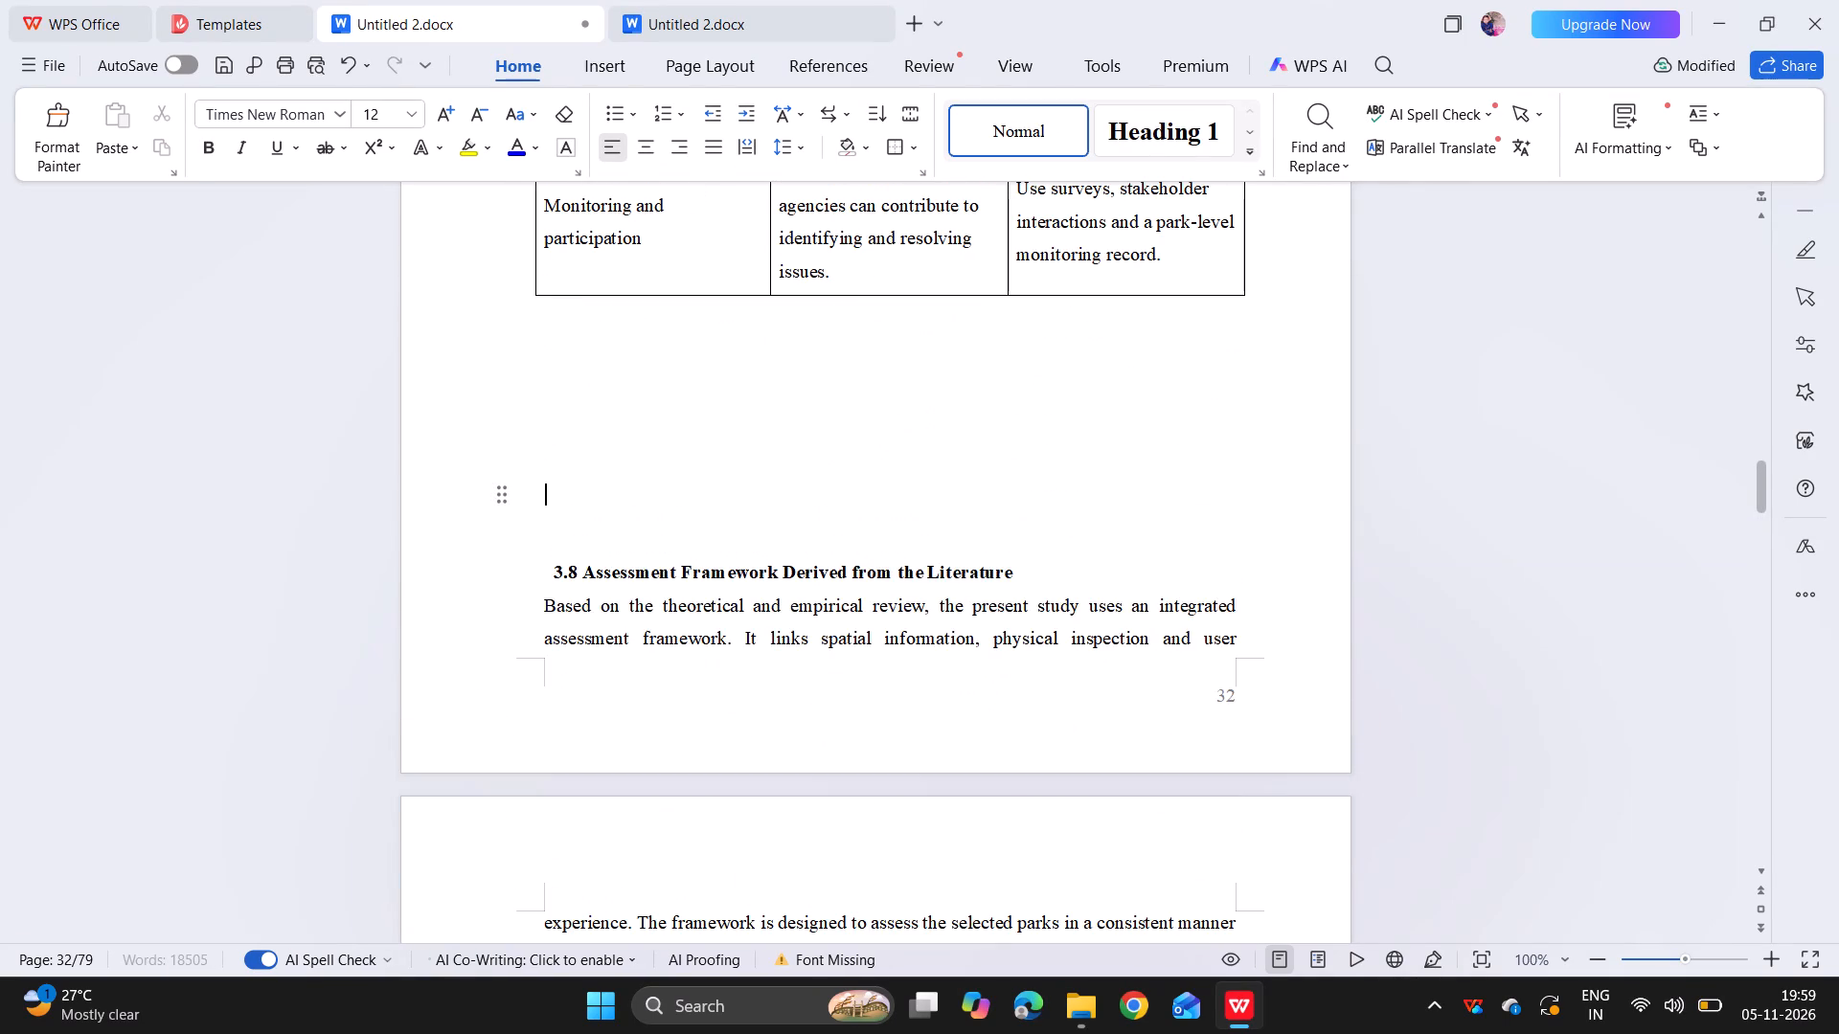
key("Return")
key("Return")
key("Return")
key("Return")
key("Return")
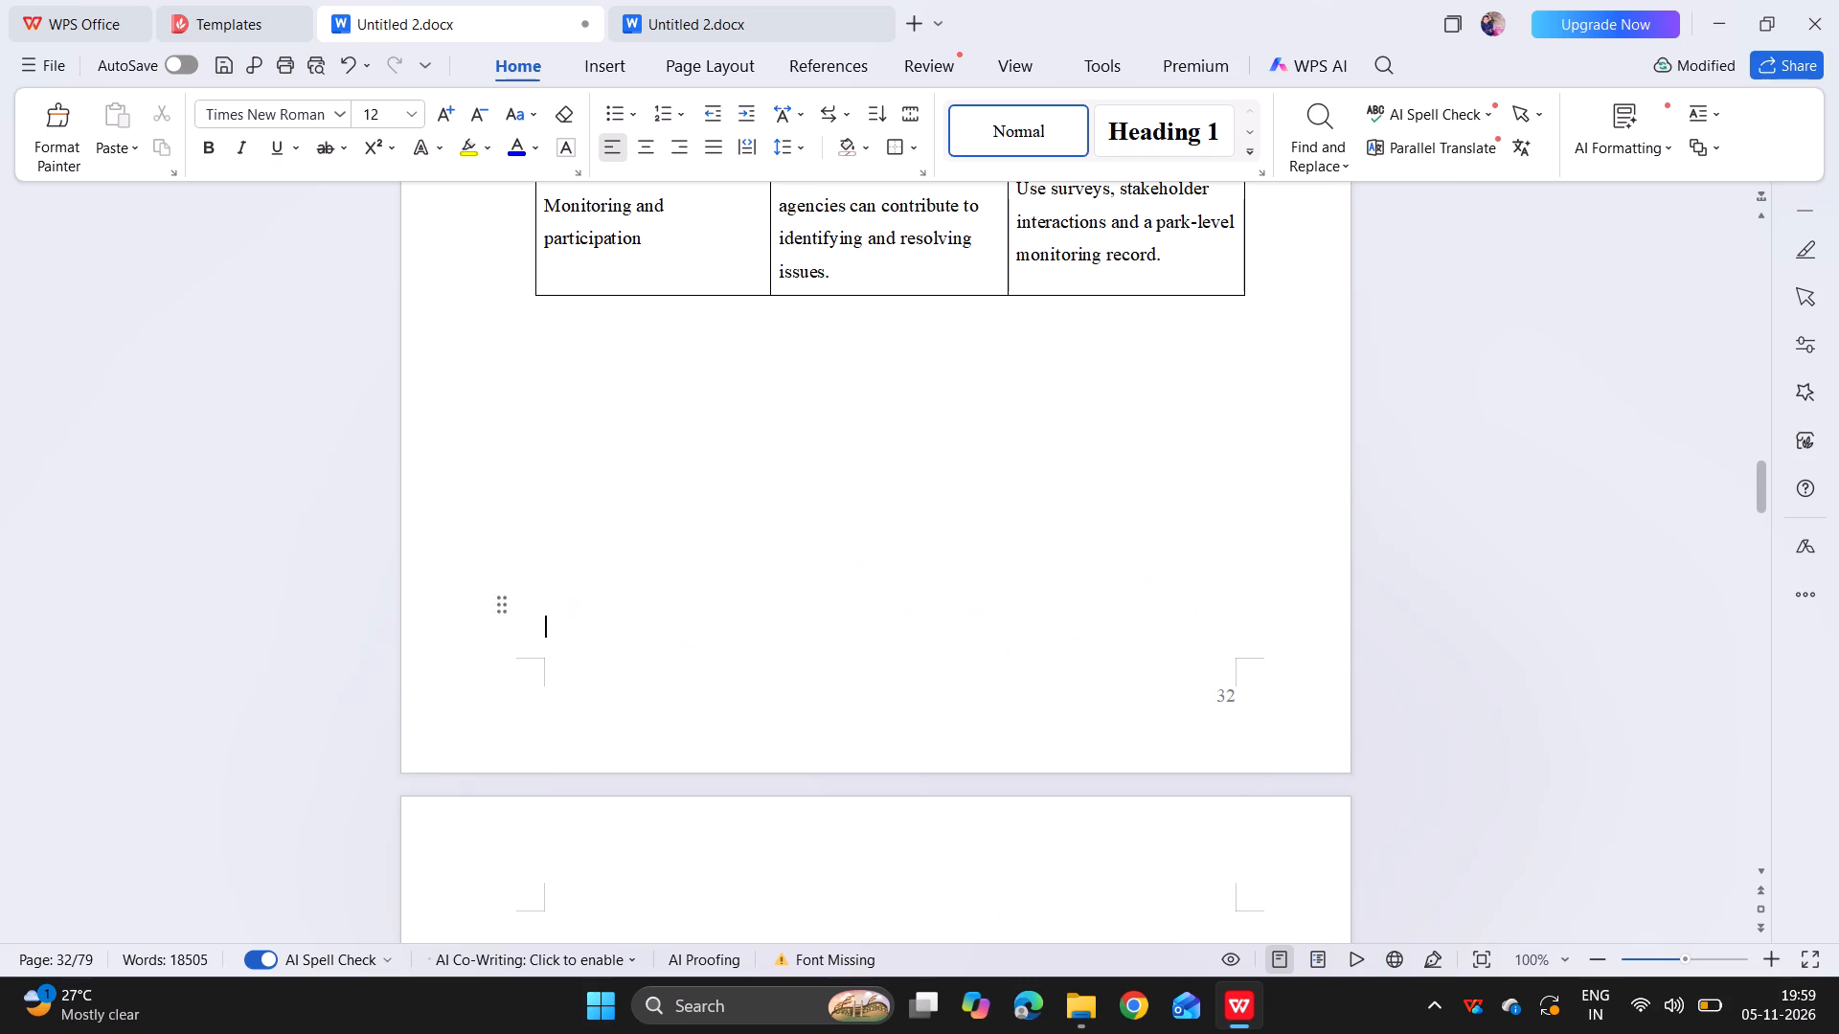
scroll(636, 647, "down", 2)
key("BackSpace")
Delete the four blank lines between the section 3.8 introductory paragraph and the assessment dimension table.
scroll(747, 647, "down", 4)
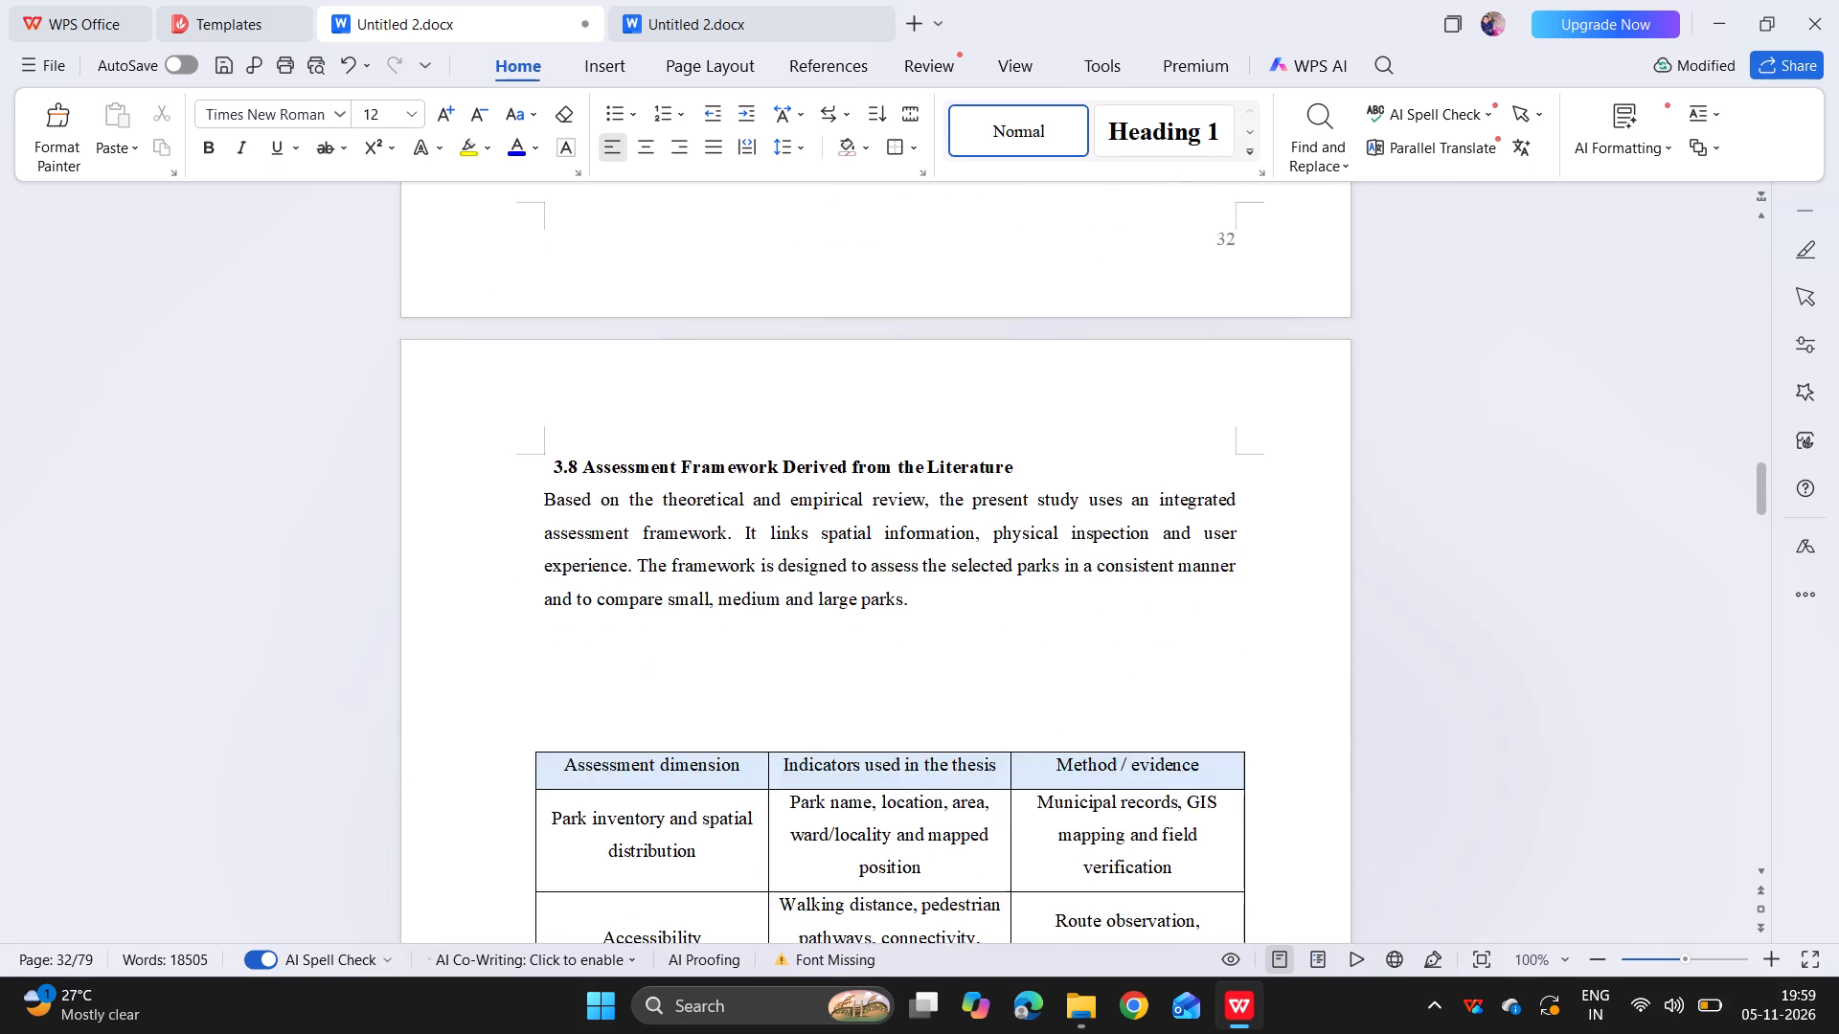
scroll(772, 695, "down", 5)
scroll(774, 690, "up", 2)
left_click(665, 474)
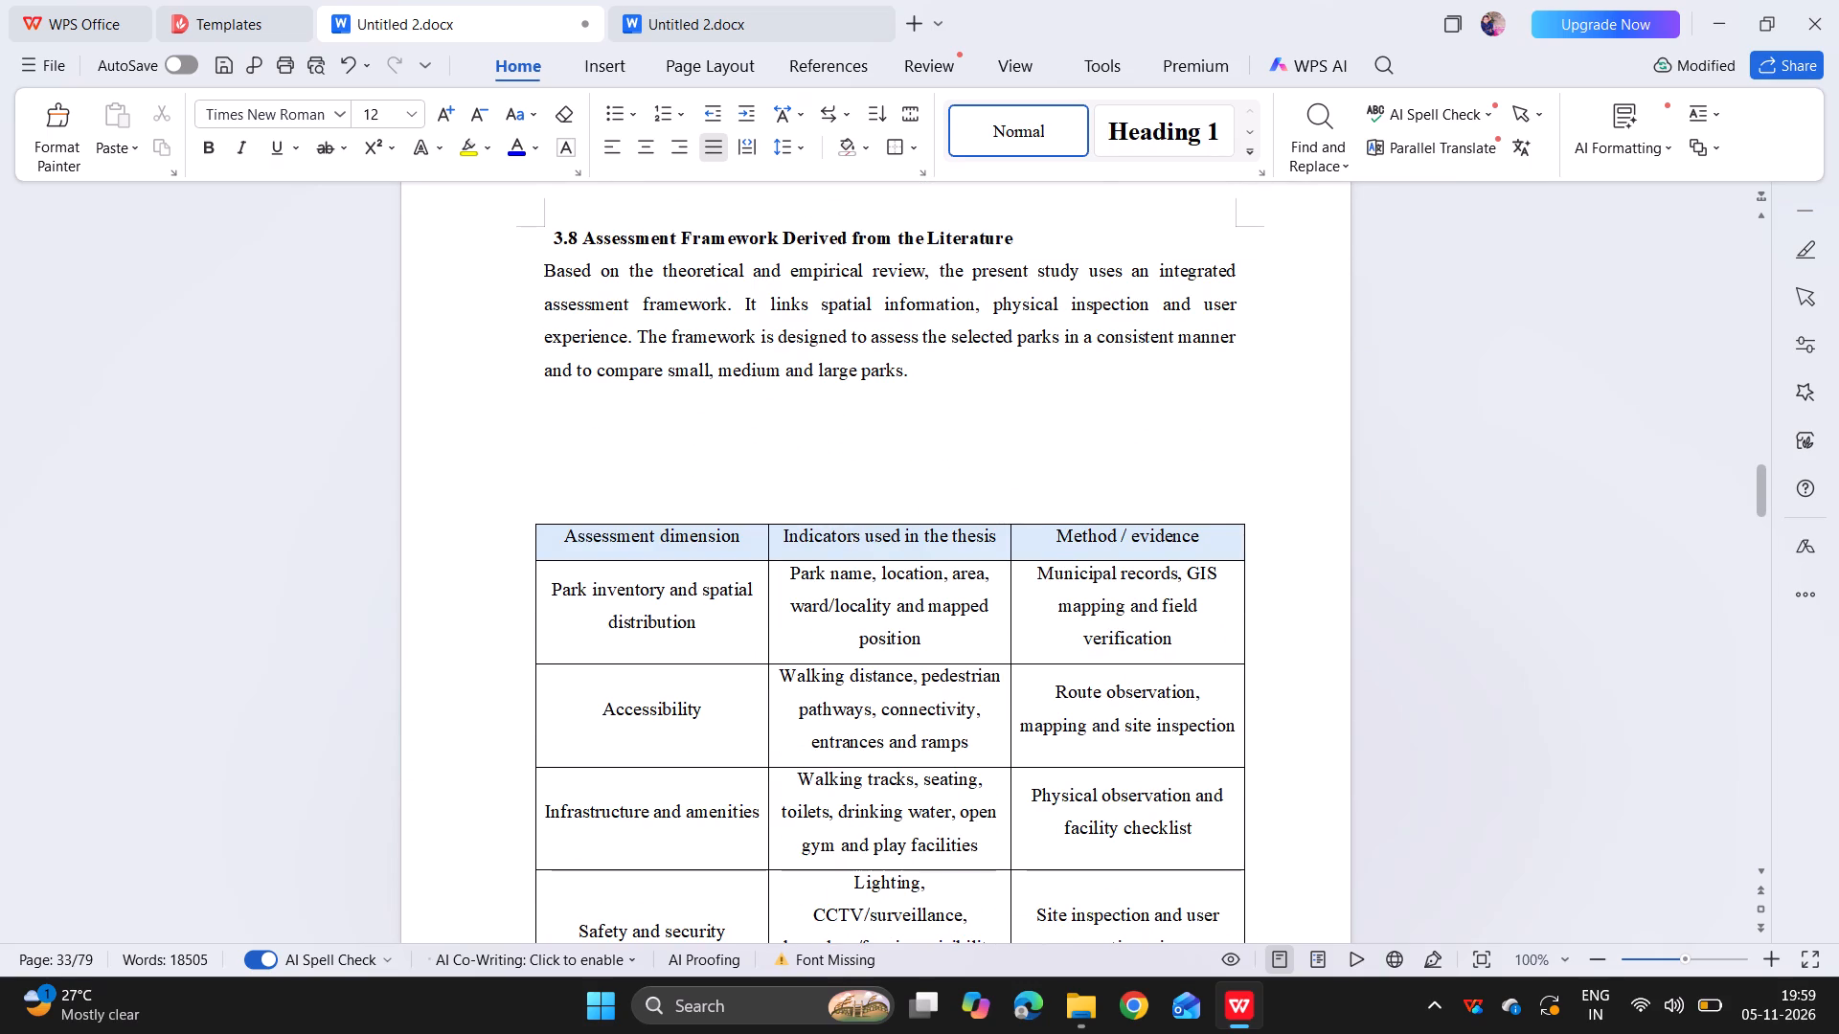
key("BackSpace")
key("BackSpace")
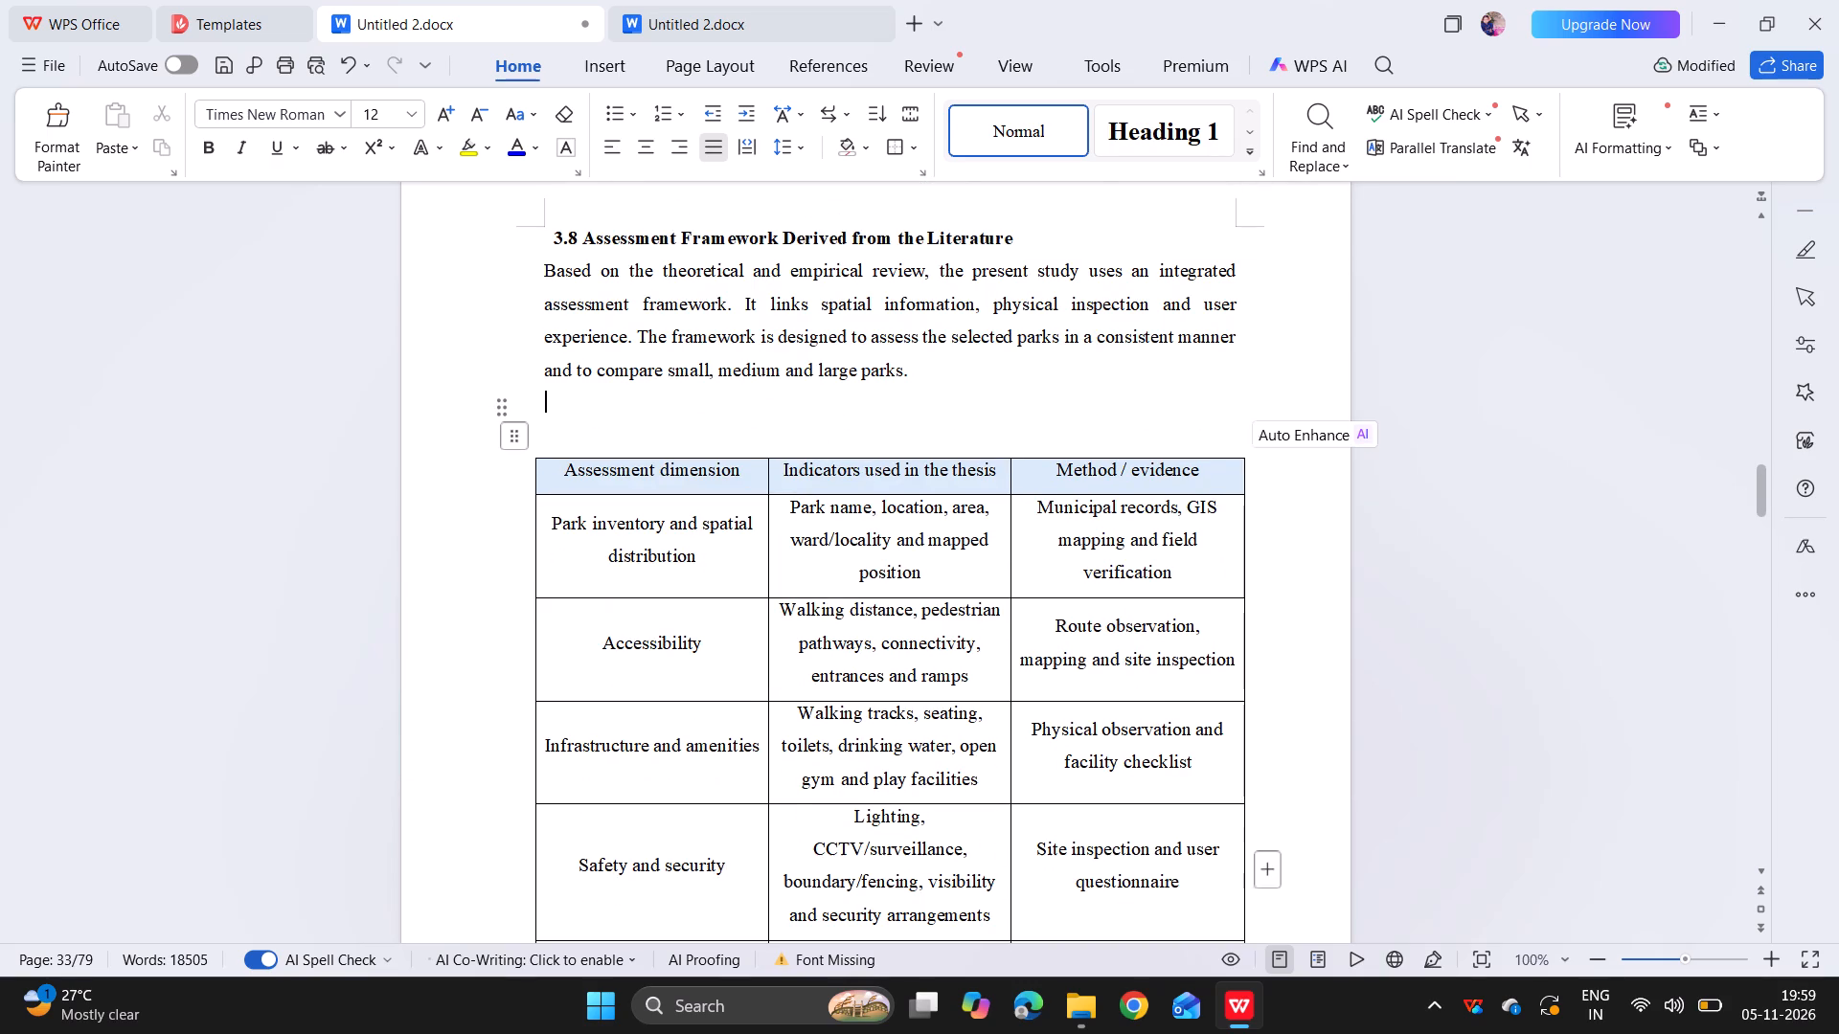
left_click(596, 428)
key("BackSpace")
key("BackSpace")
Add six blank lines above heading 3.7 Planning Principles for Residential Neighbourhood Parks to push the heading and its table further down the page.
scroll(745, 438, "down", 4)
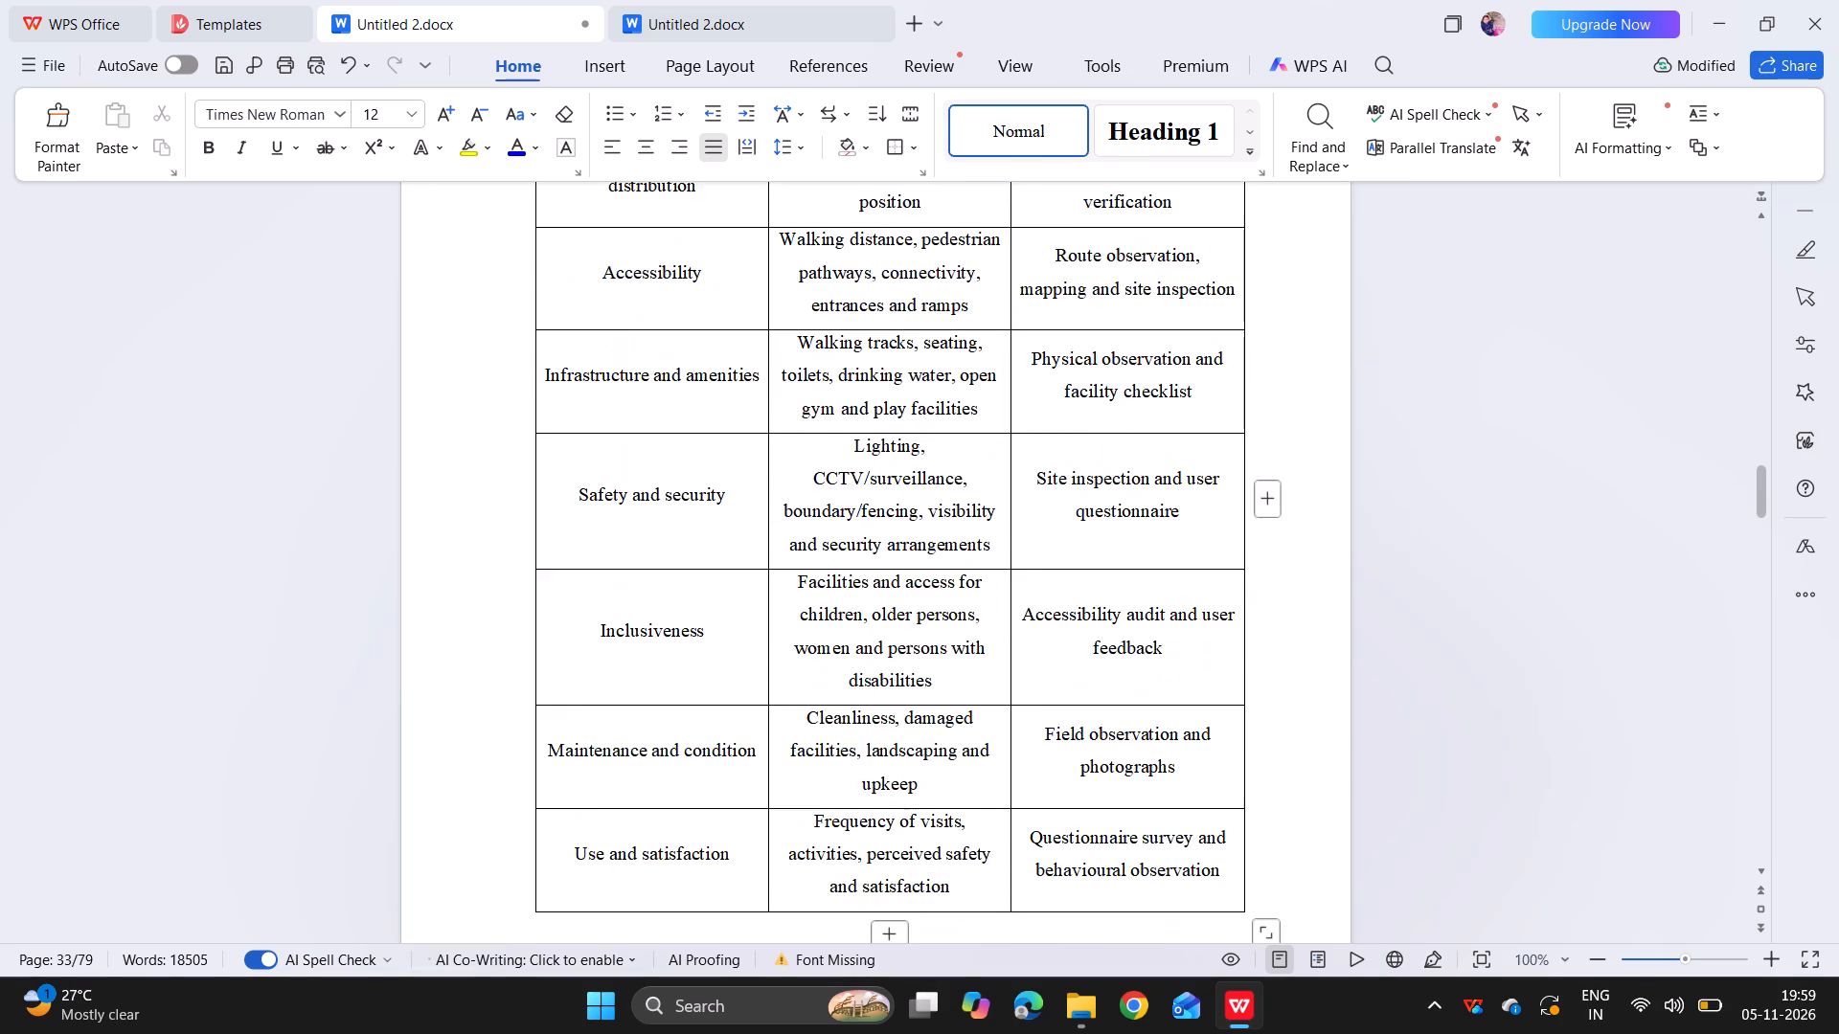
scroll(749, 440, "down", 7)
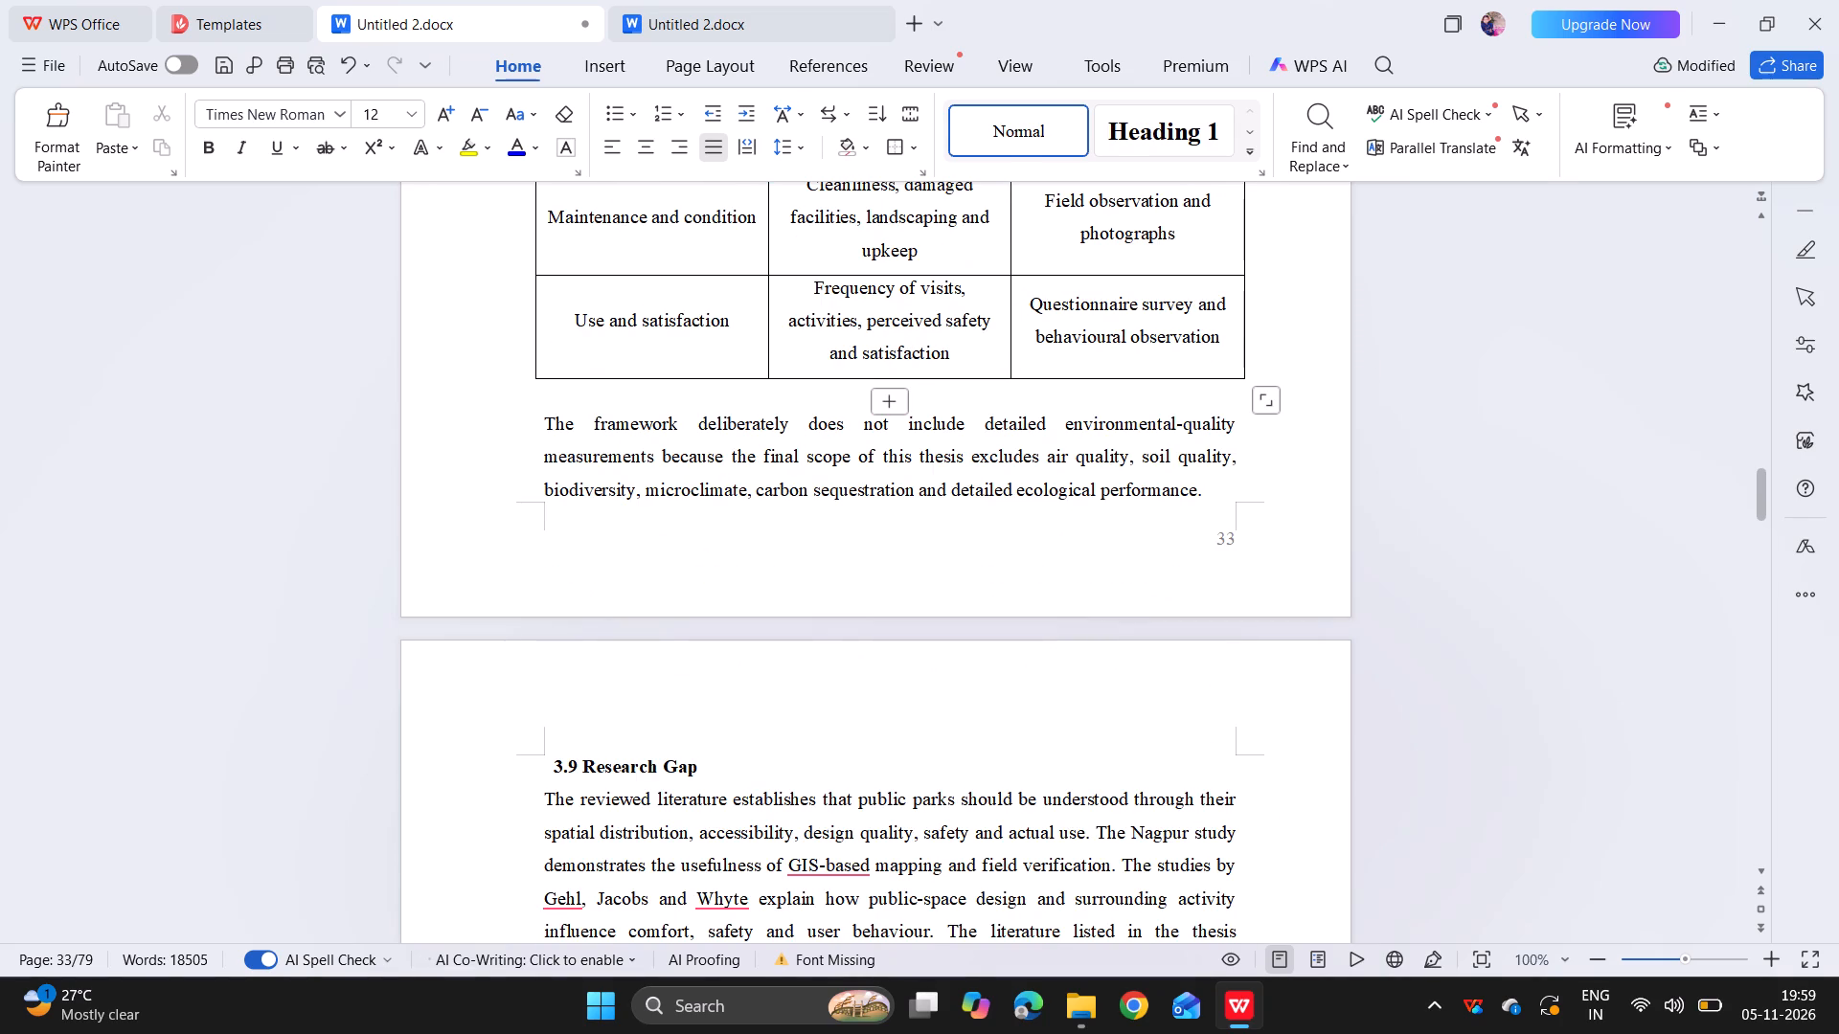
scroll(738, 414, "down", 4)
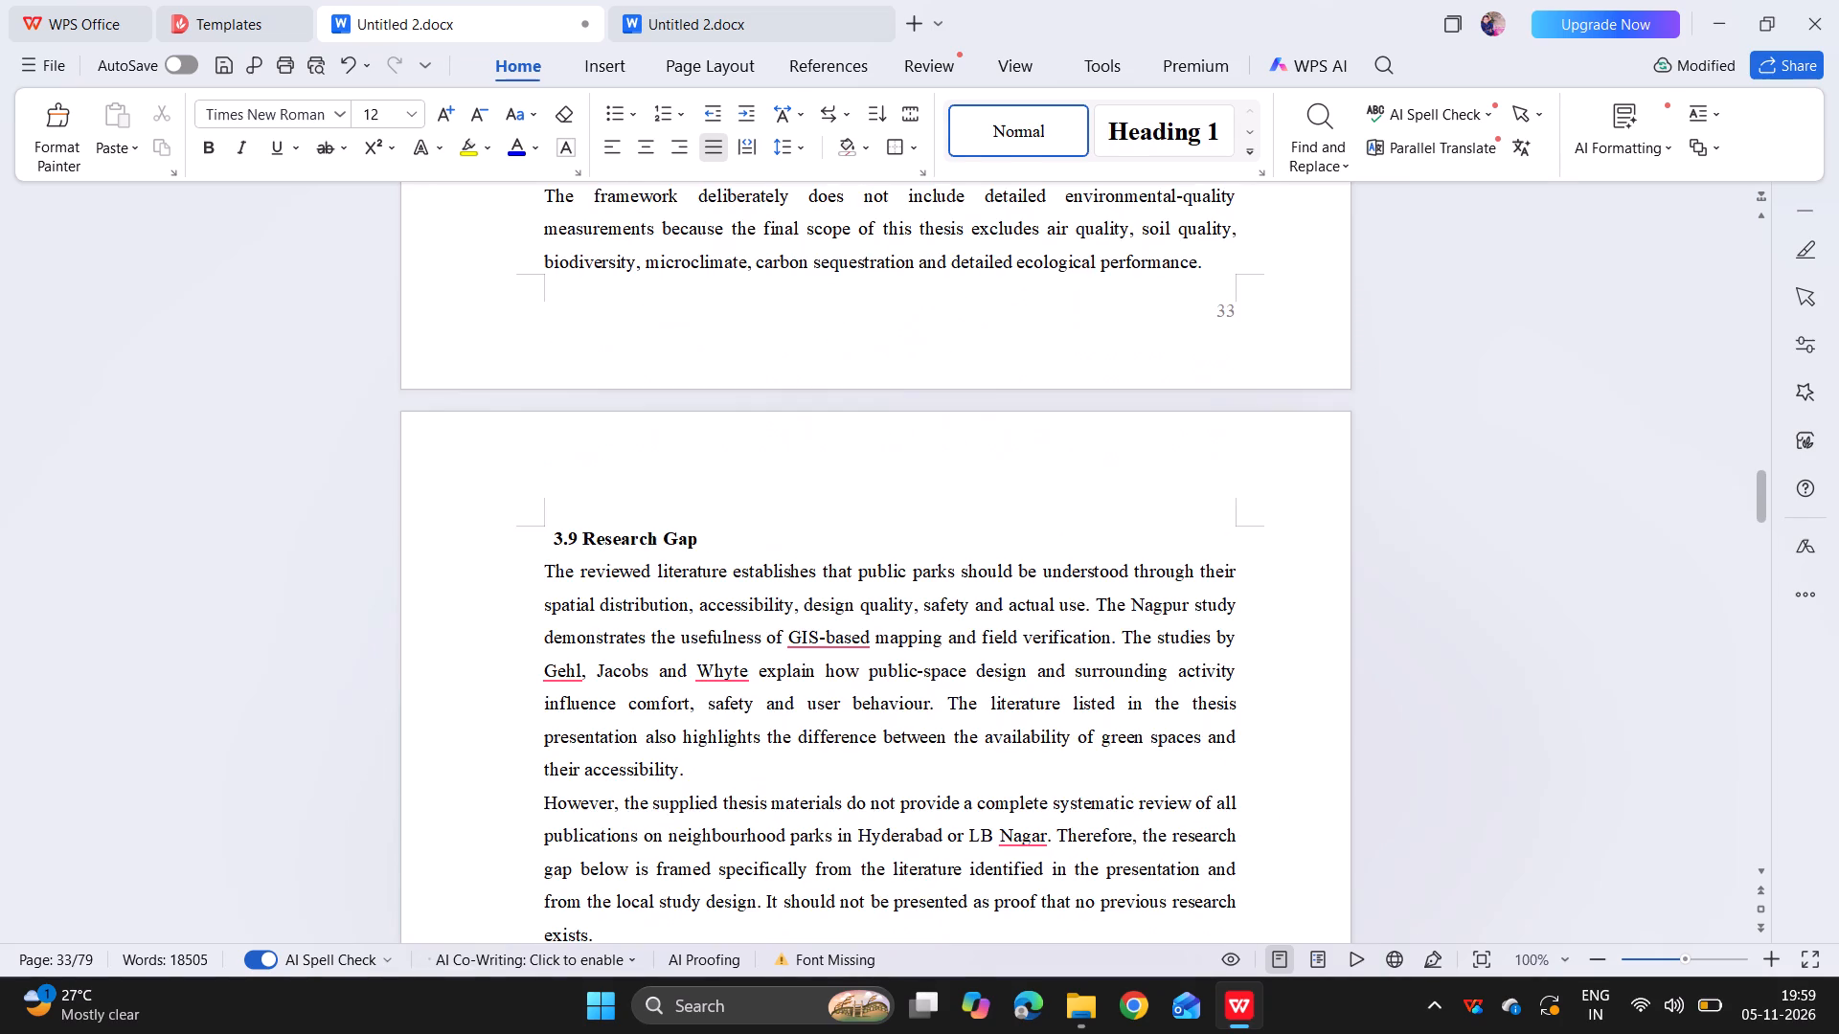
scroll(725, 460, "up", 20)
scroll(725, 460, "up", 12)
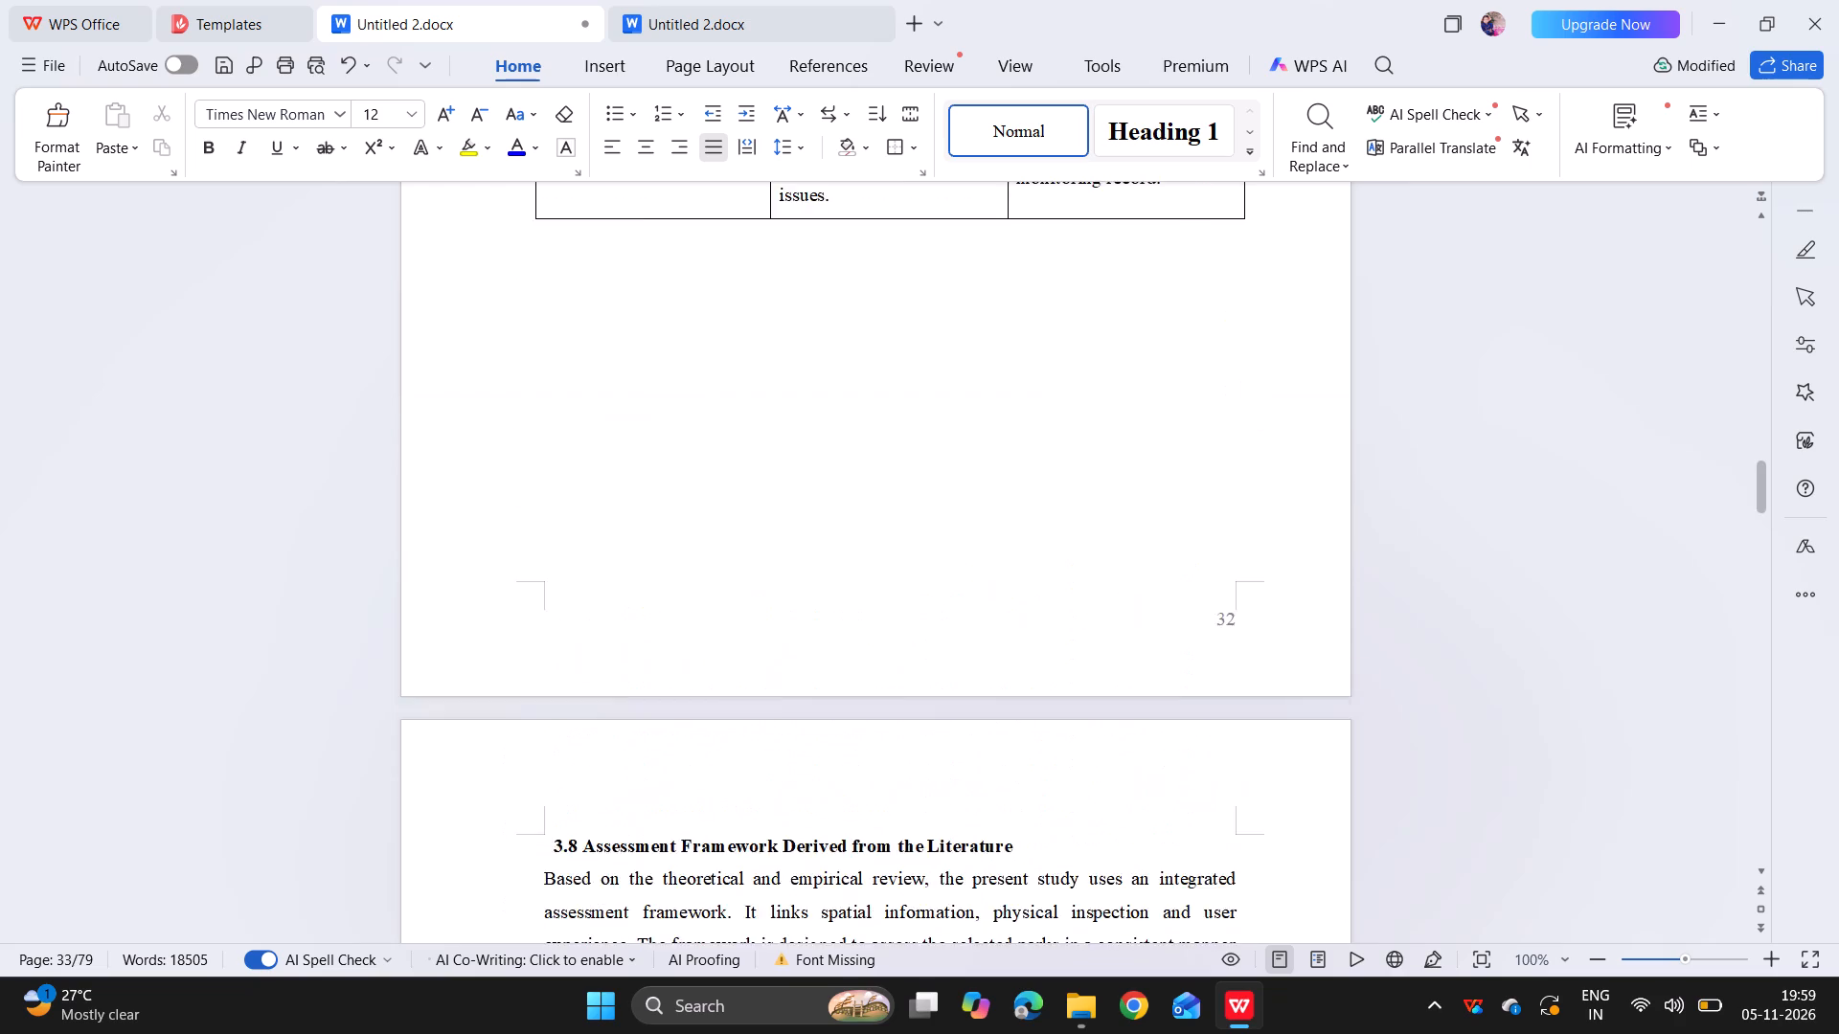
scroll(732, 459, "up", 11)
scroll(712, 478, "up", 14)
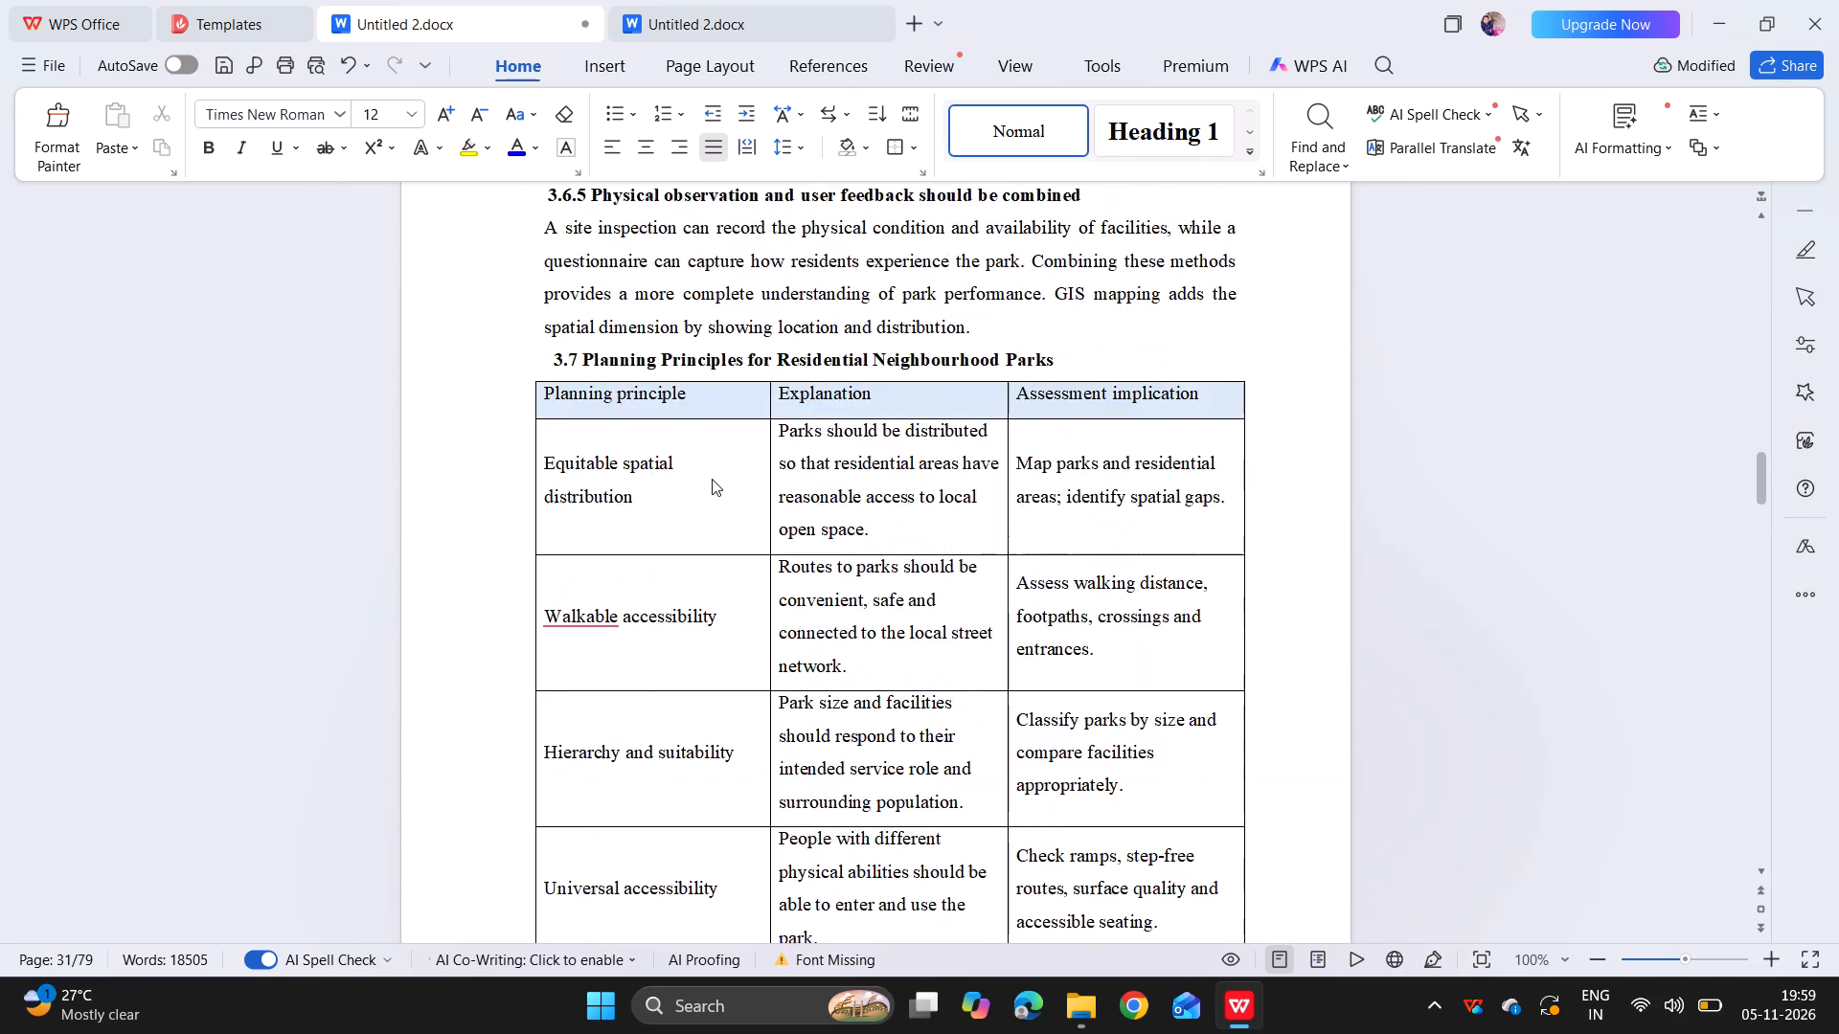
scroll(712, 479, "up", 1)
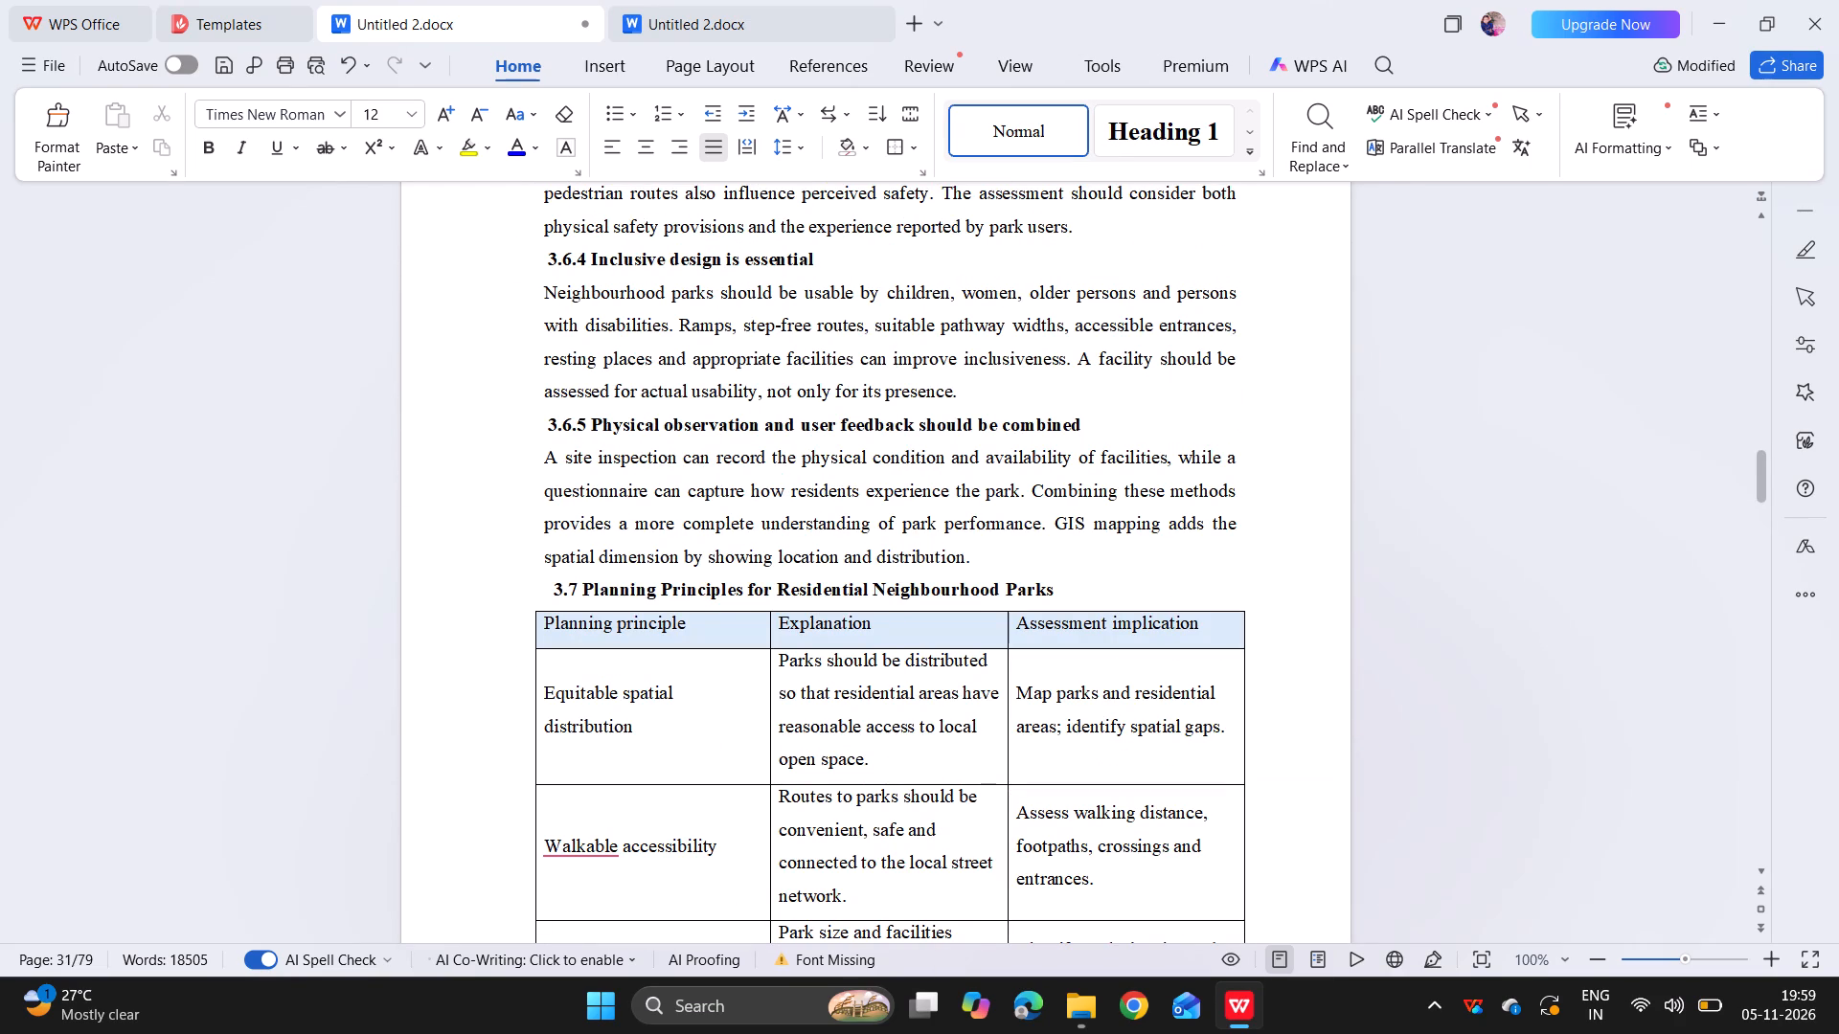
left_click(994, 549)
key("Return")
key("Return")
scroll(994, 549, "down", 10)
key("Return")
key("Return")
scroll(994, 549, "down", 9)
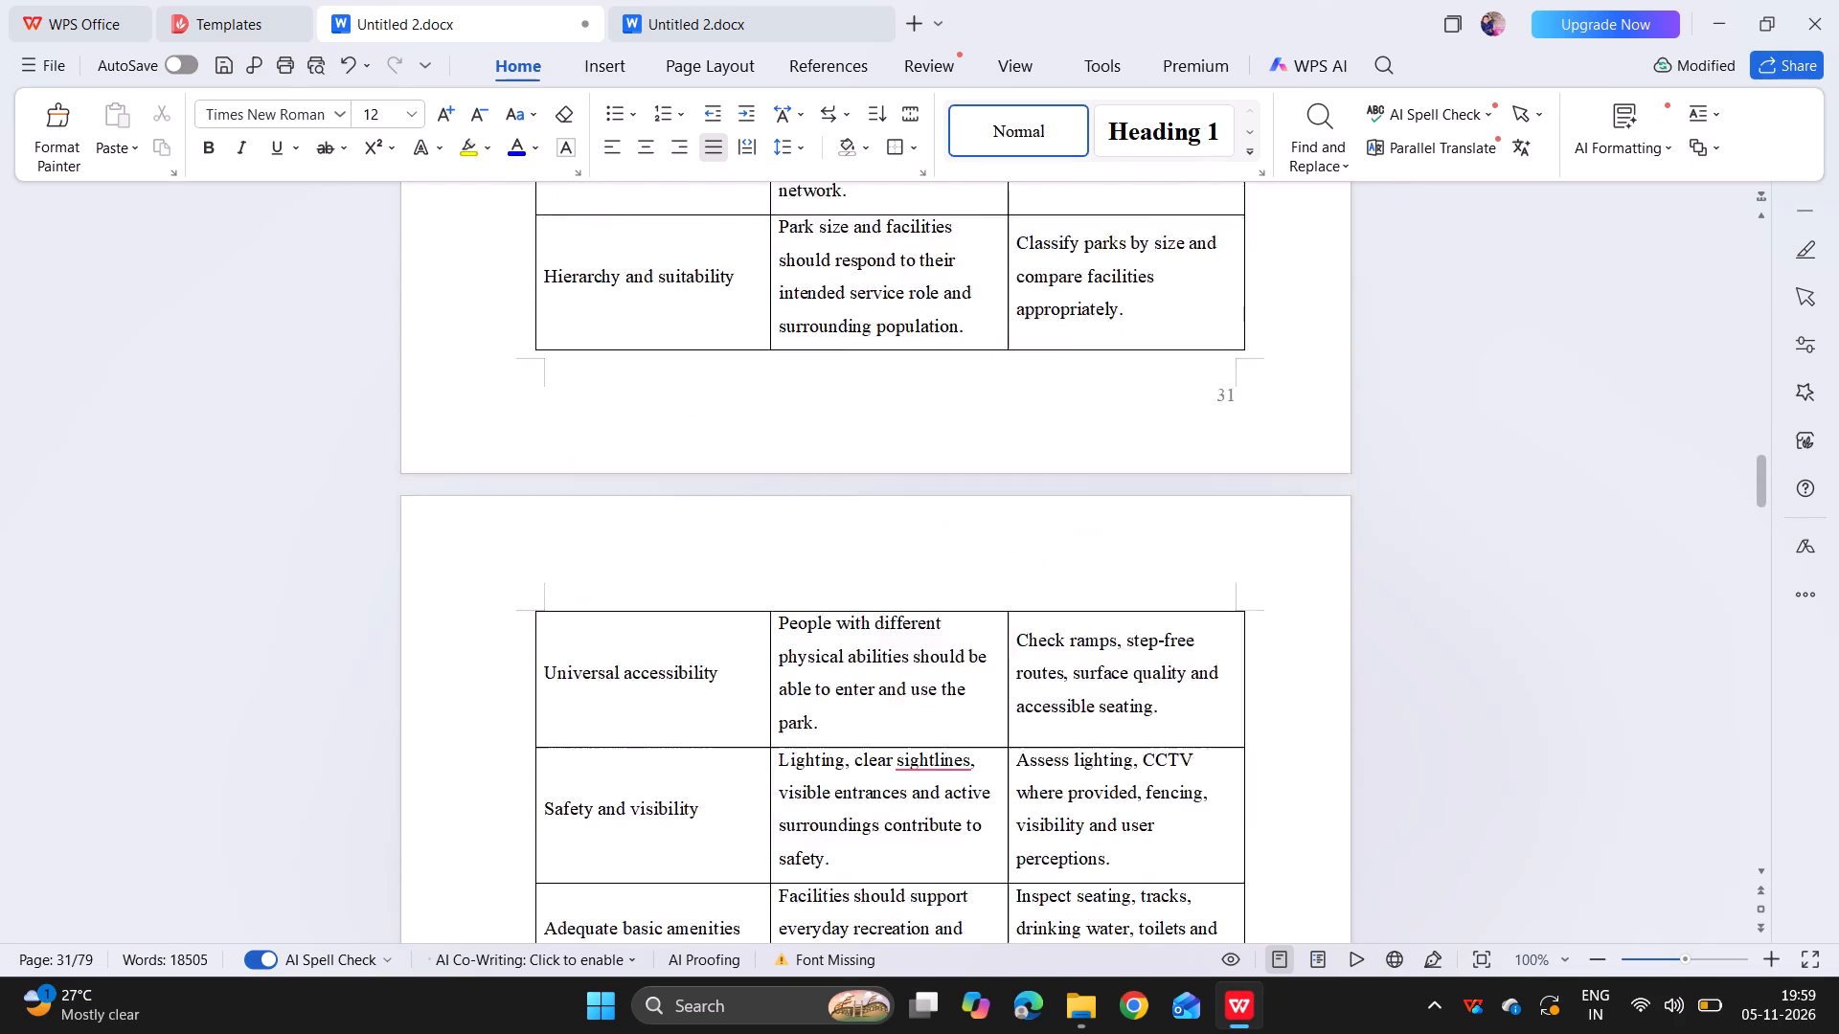
scroll(994, 548, "down", 14)
scroll(988, 601, "up", 3)
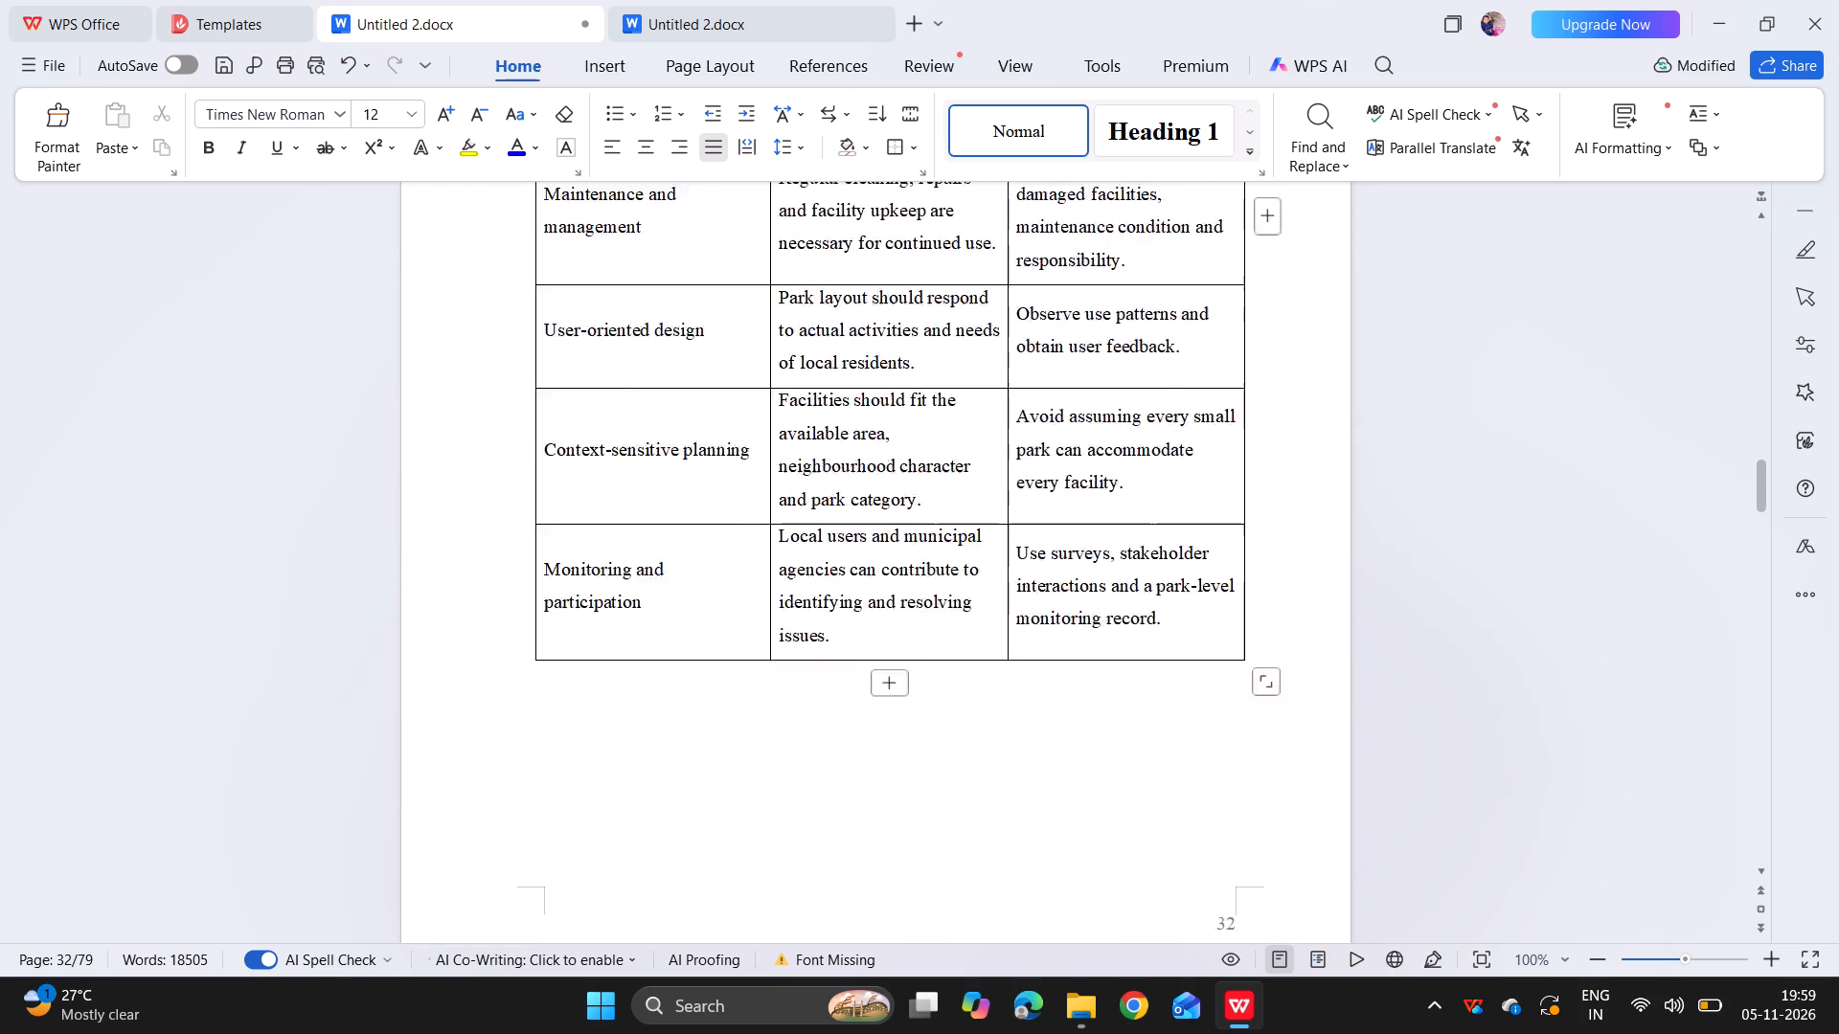
scroll(988, 601, "up", 19)
key("Return")
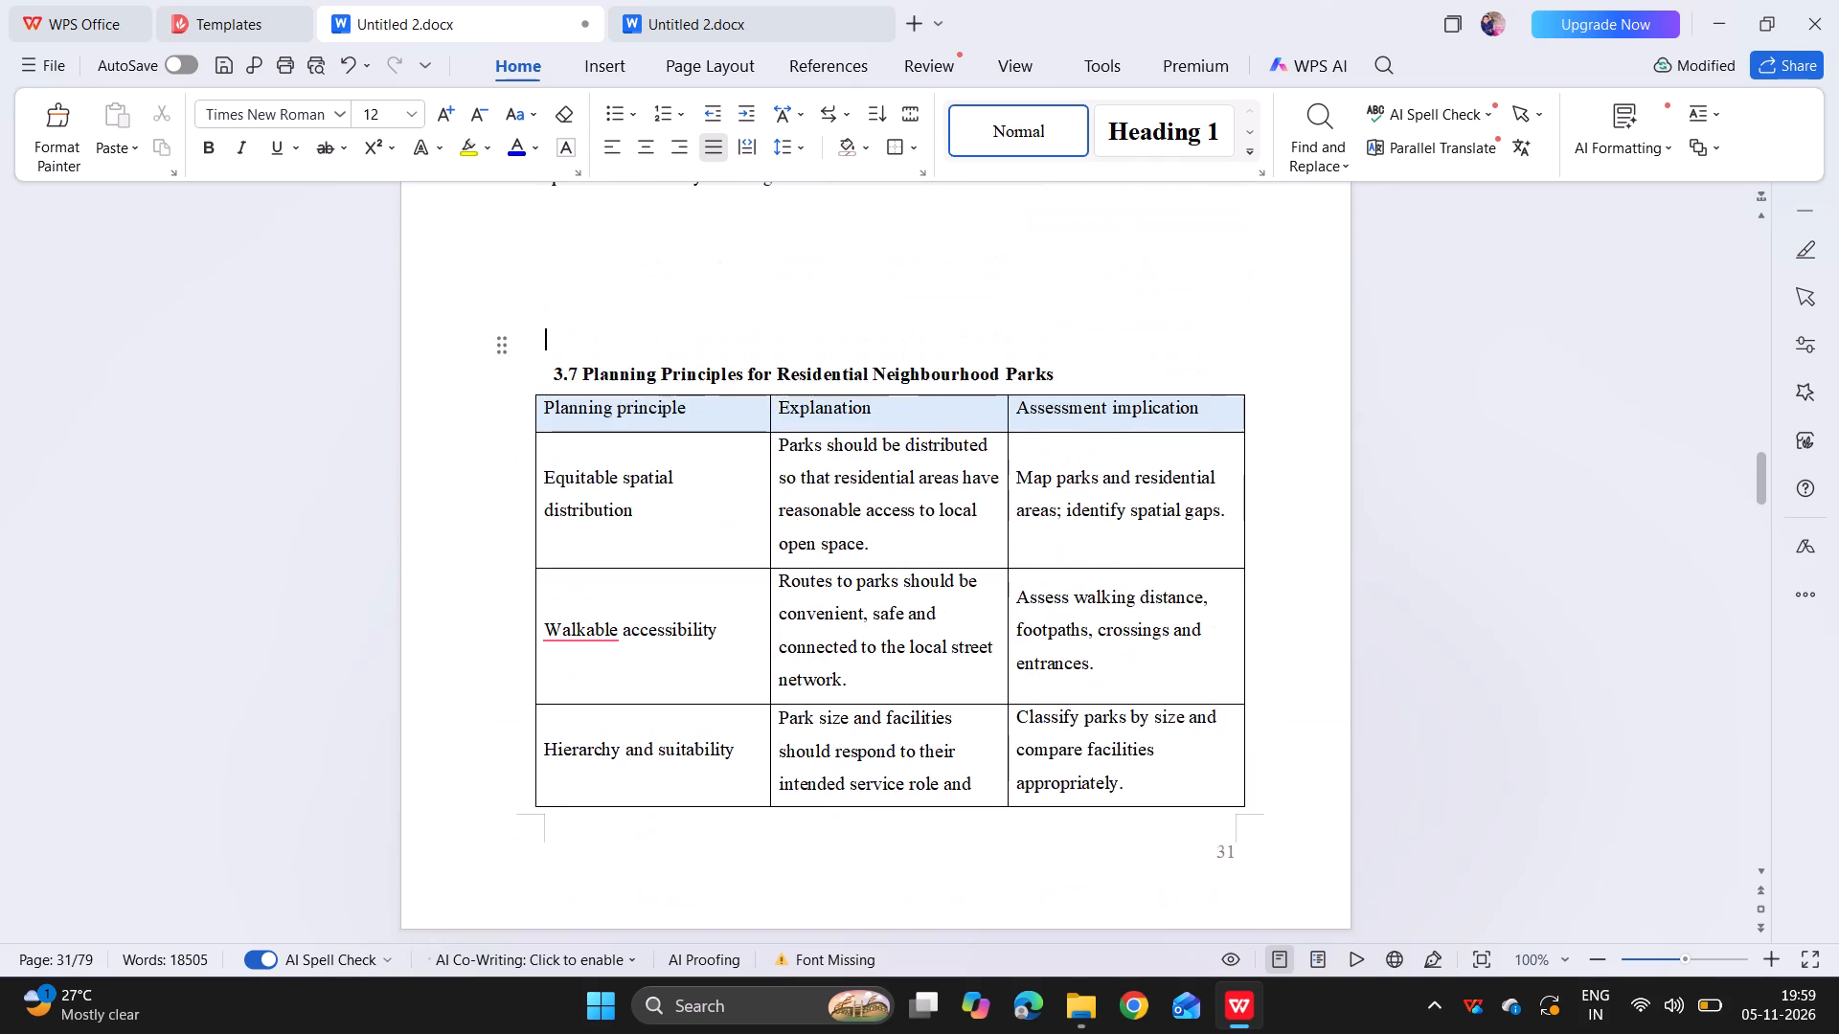
key("Return")
Check how the section 3.7 and 3.8 tables and the text up to the end of Chapter 3 break across pages.
scroll(988, 601, "down", 20)
scroll(988, 601, "down", 11)
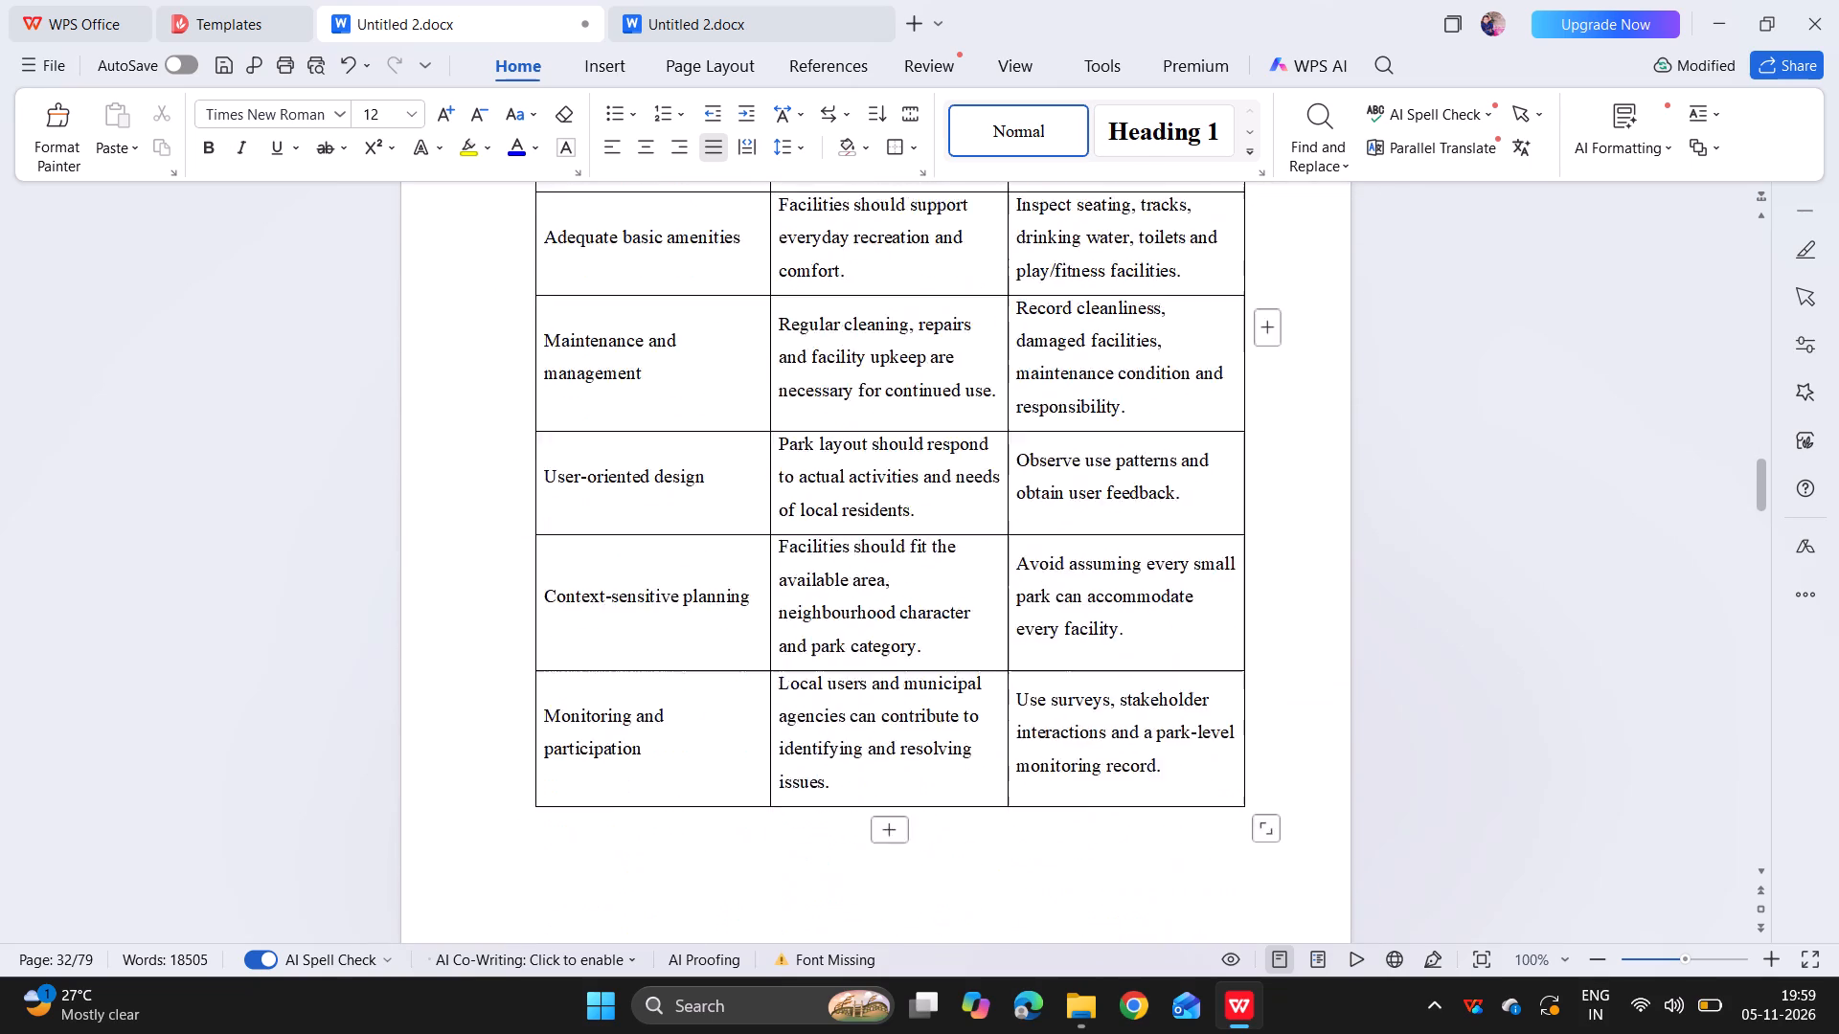
scroll(988, 607, "down", 10)
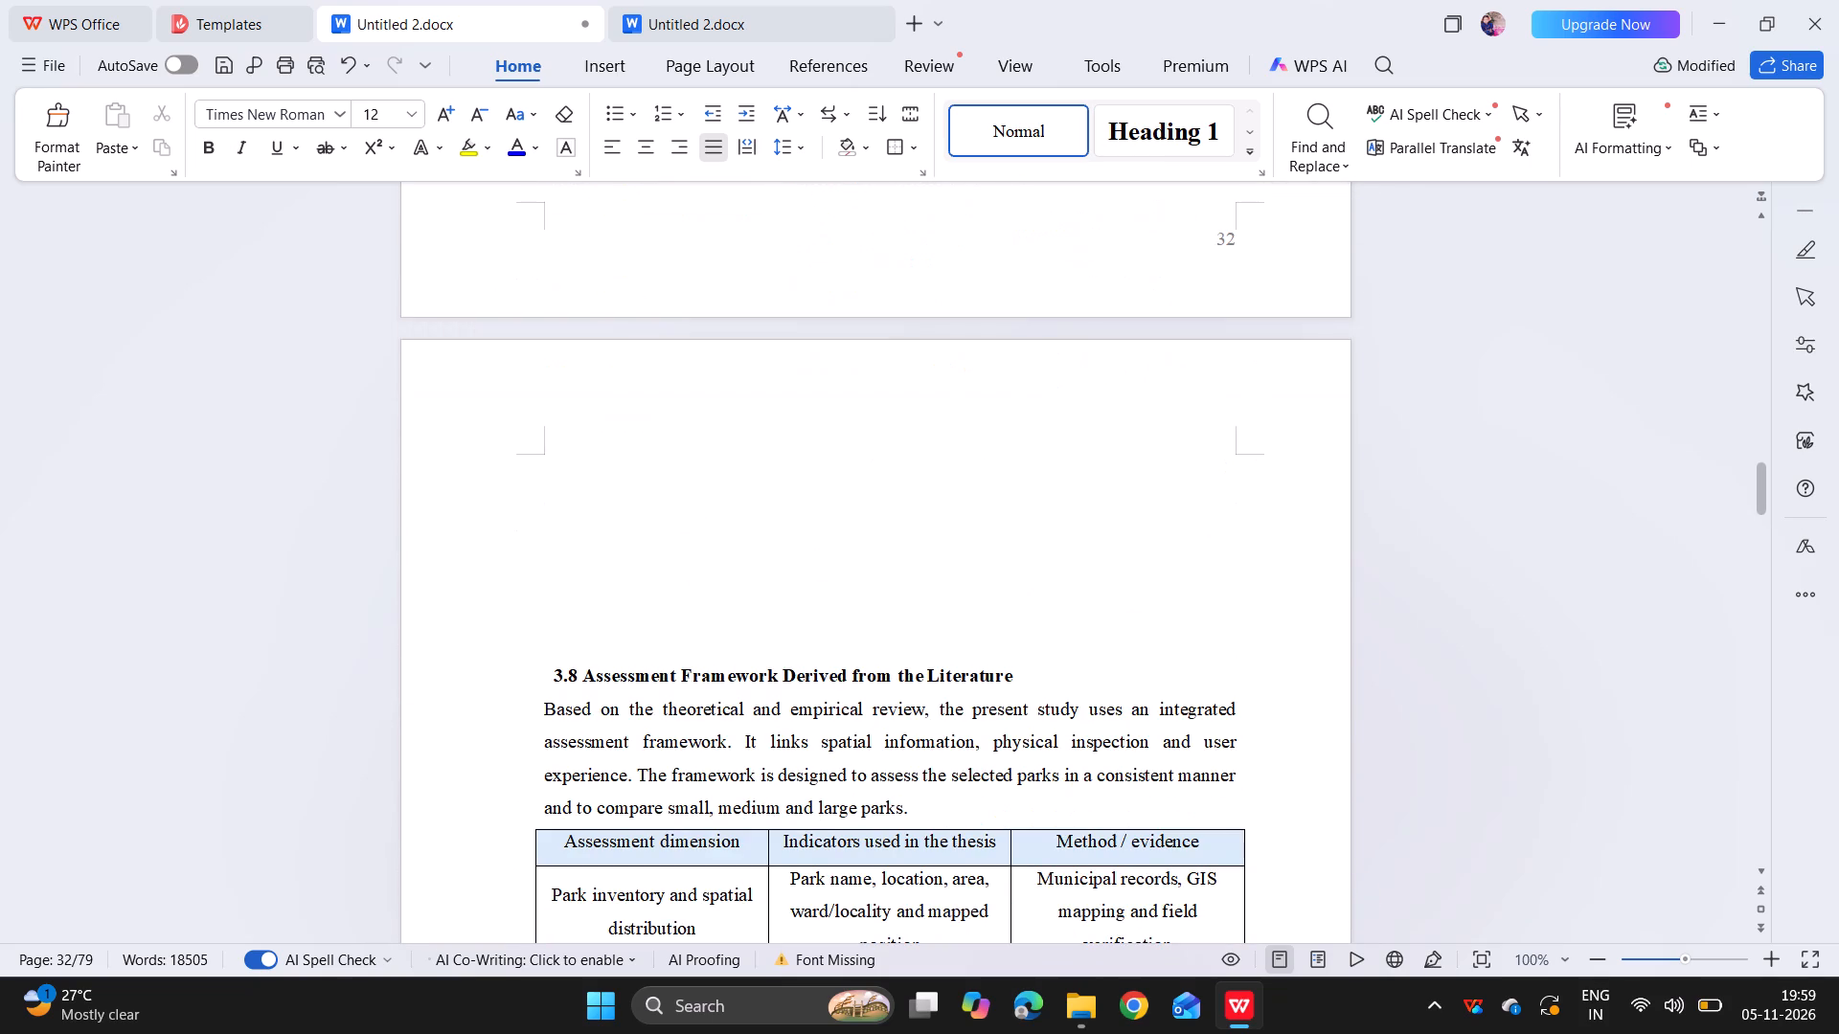
scroll(806, 587, "up", 1)
scroll(798, 600, "down", 15)
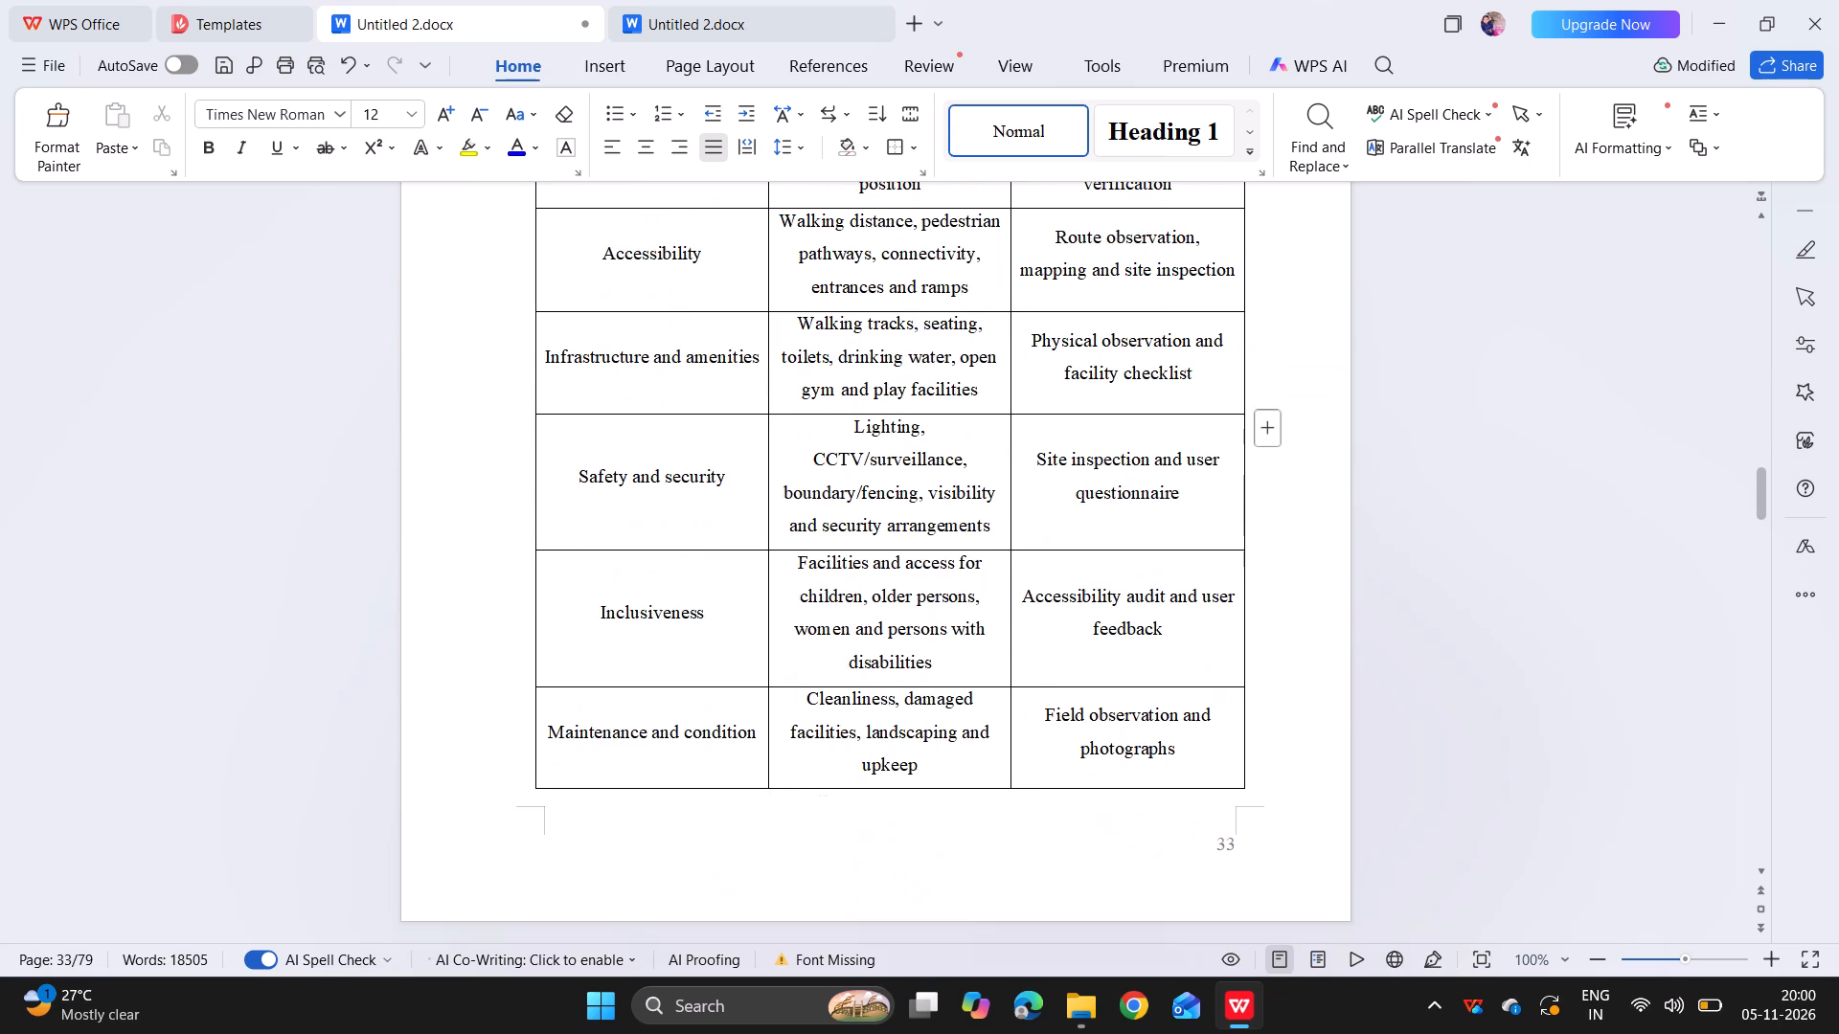
scroll(788, 610, "up", 20)
scroll(788, 610, "up", 12)
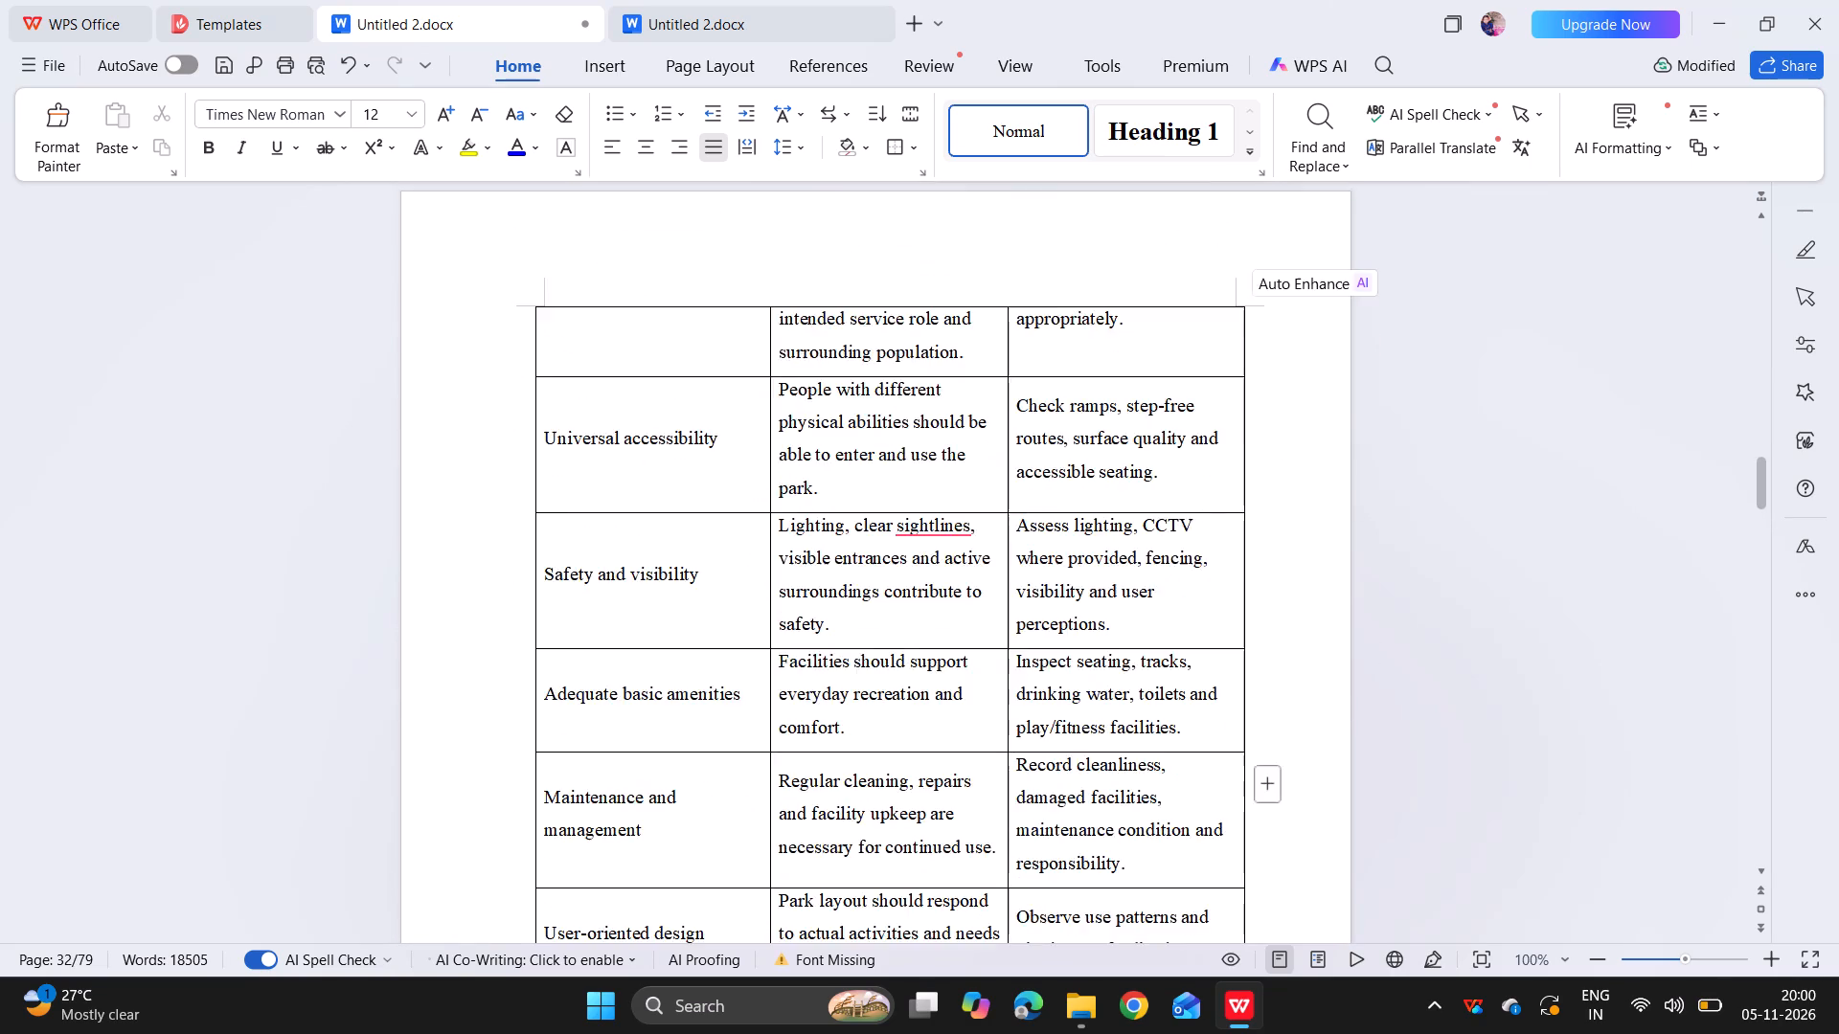
scroll(773, 614, "up", 4)
scroll(730, 483, "up", 4)
scroll(730, 494, "down", 20)
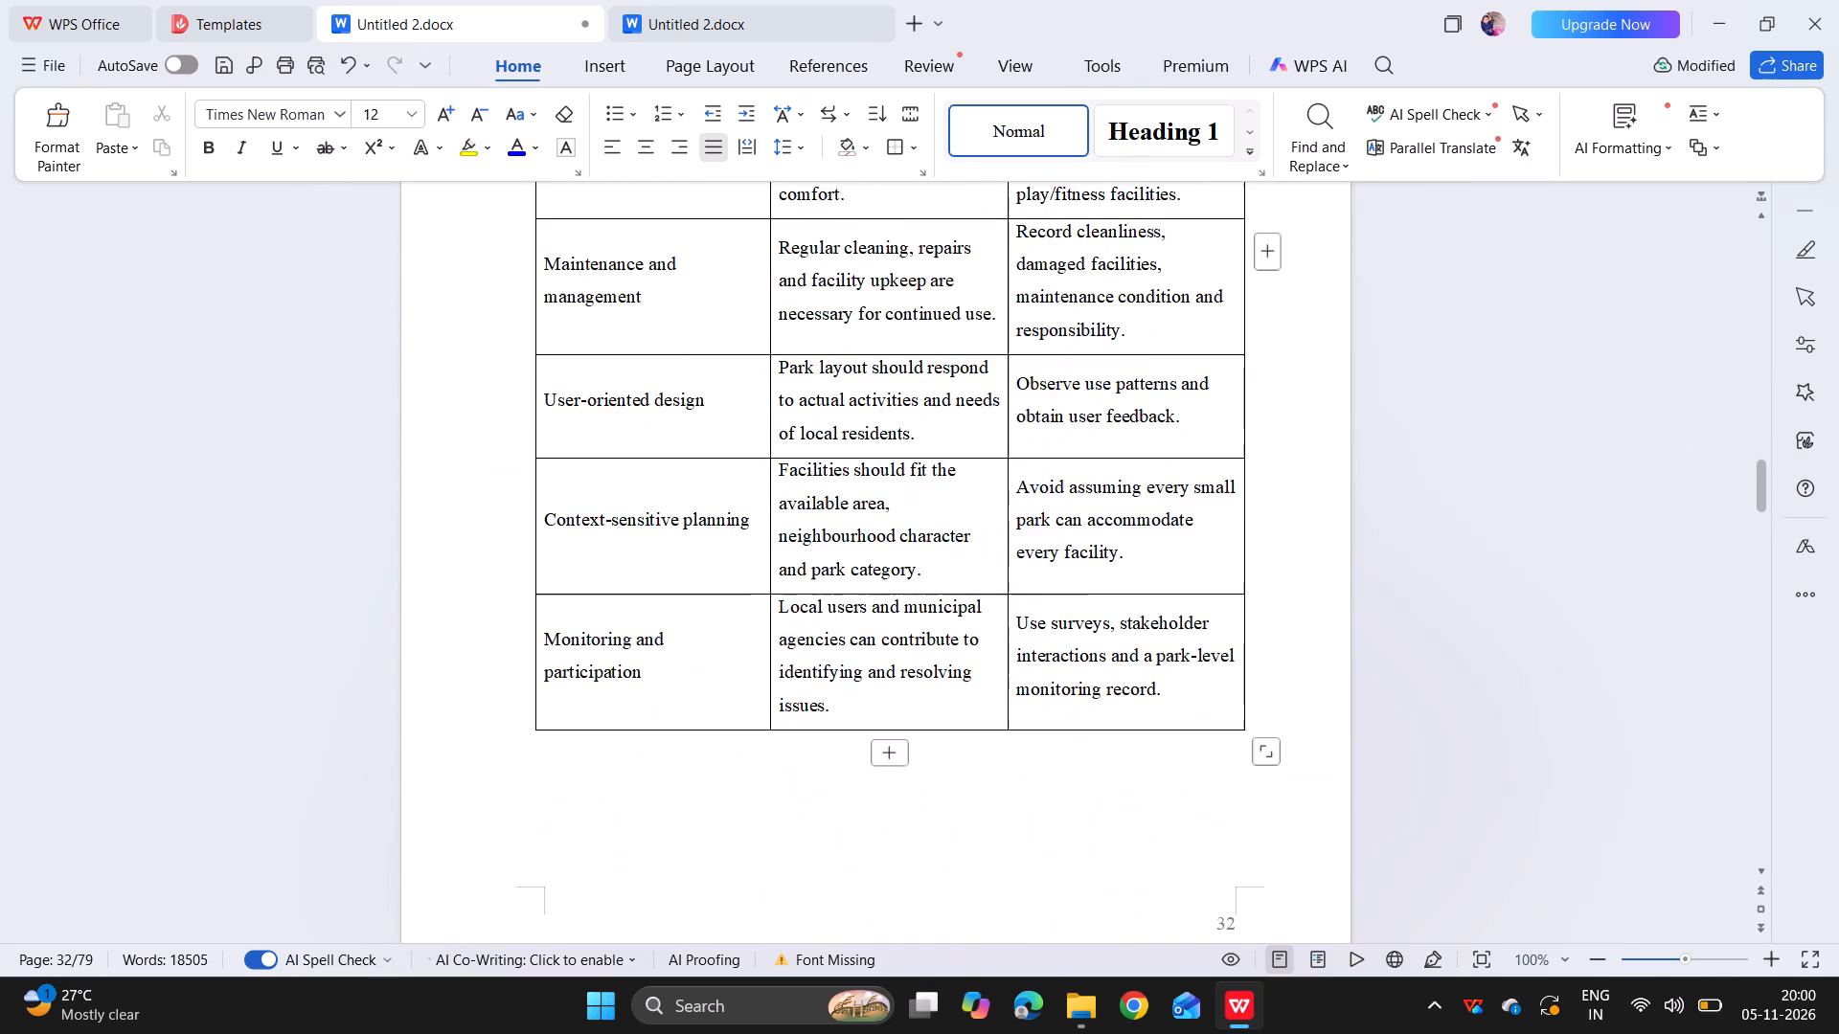
scroll(773, 453, "down", 20)
scroll(773, 453, "down", 20)
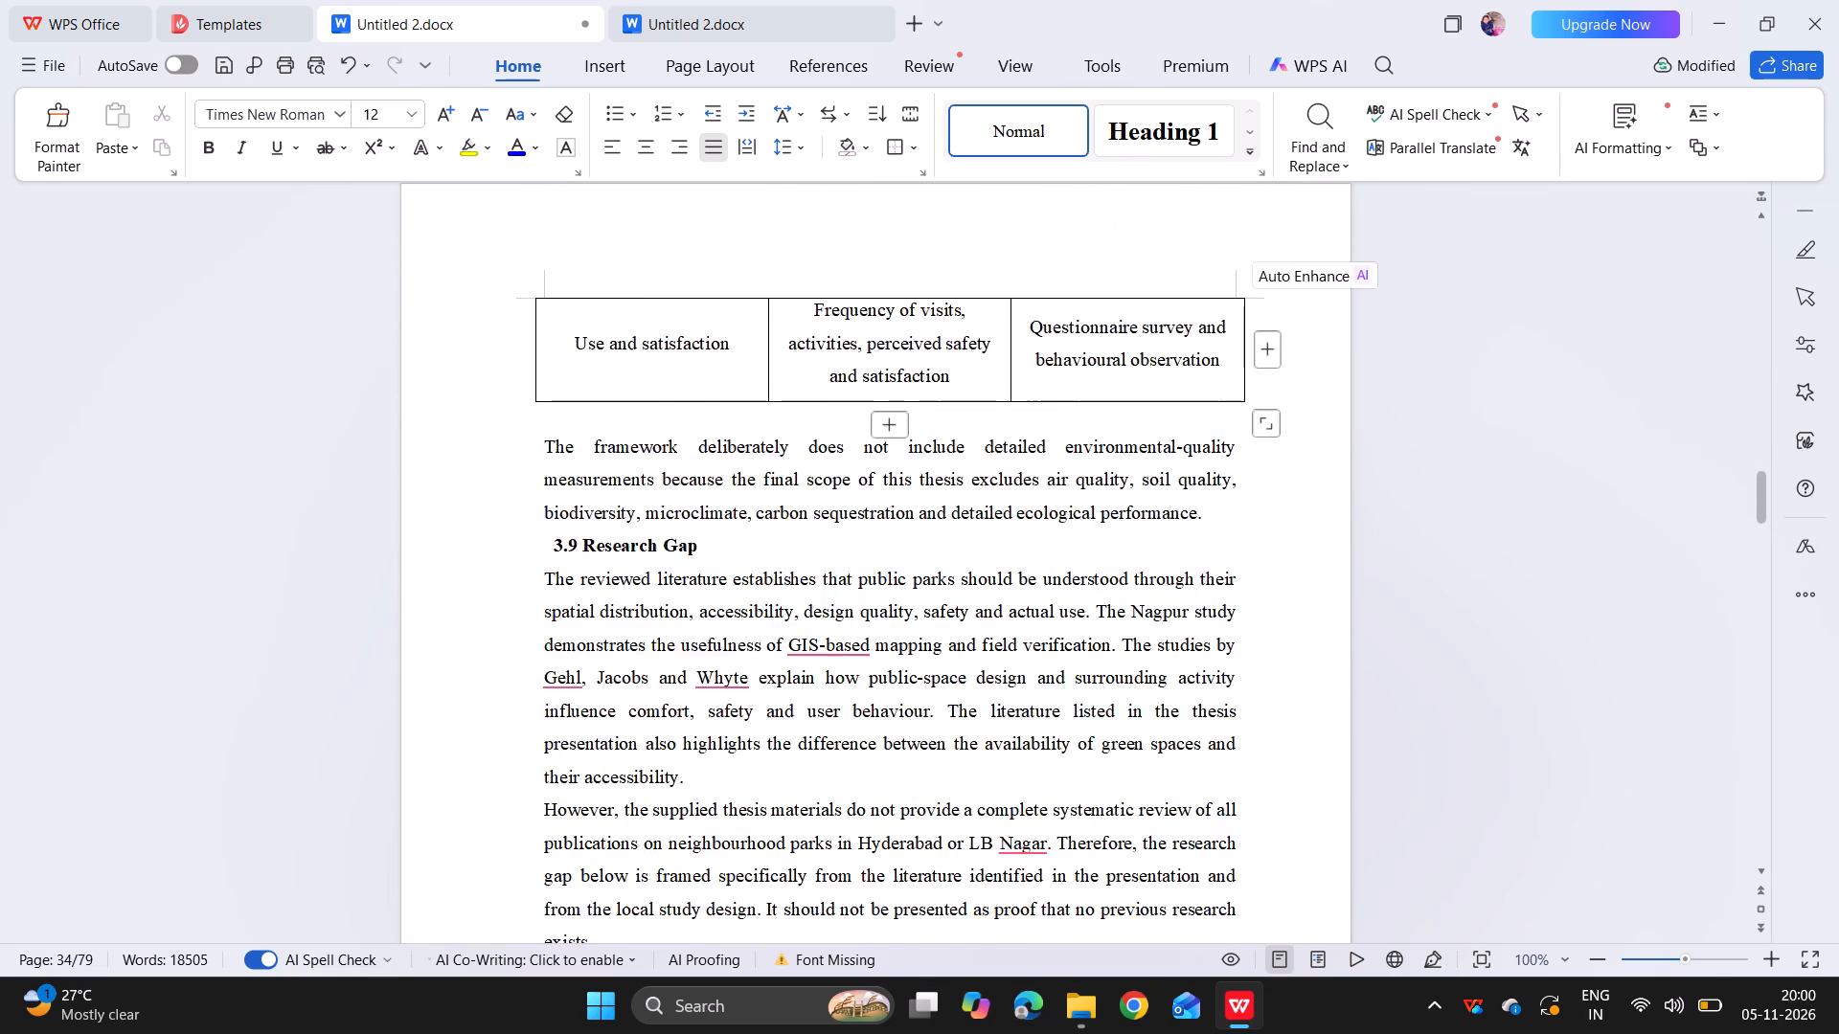
scroll(744, 551, "down", 20)
scroll(744, 551, "down", 20)
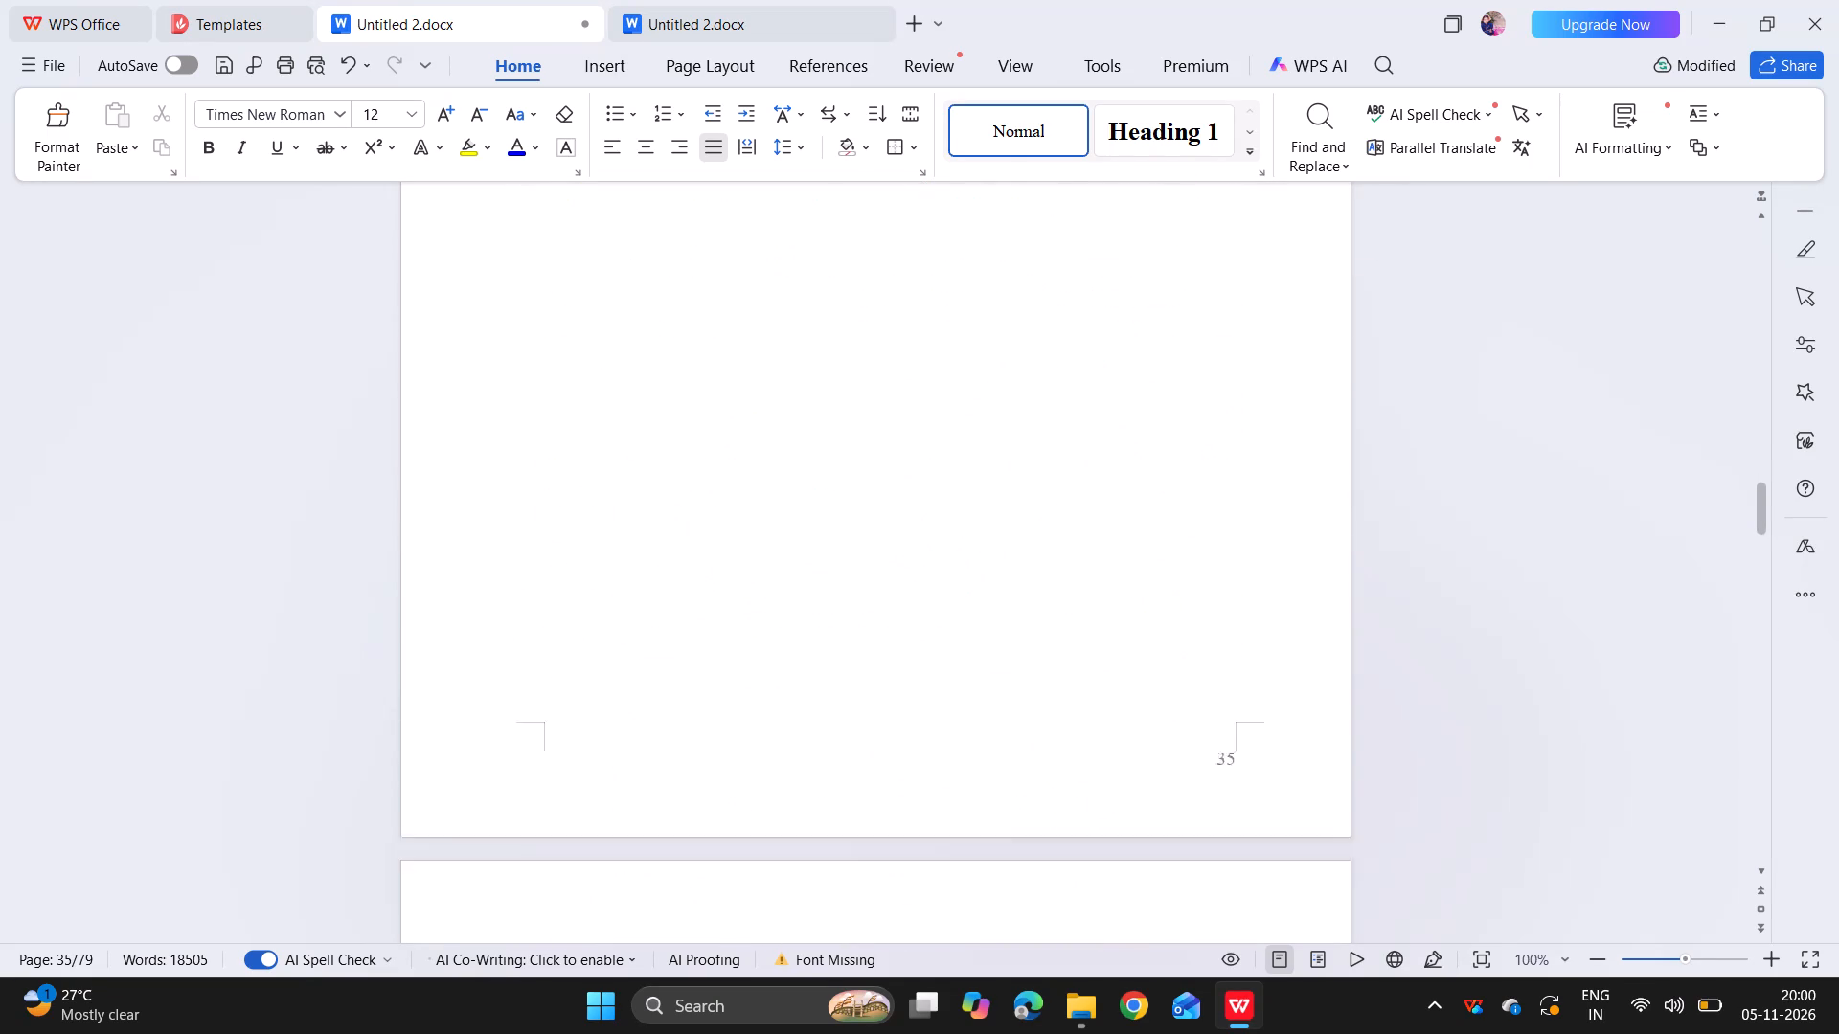
Review the Chapter 4 text and tables from the start of the chapter through section 4.8.2 GIS workflow.
scroll(753, 564, "down", 20)
scroll(753, 564, "down", 20)
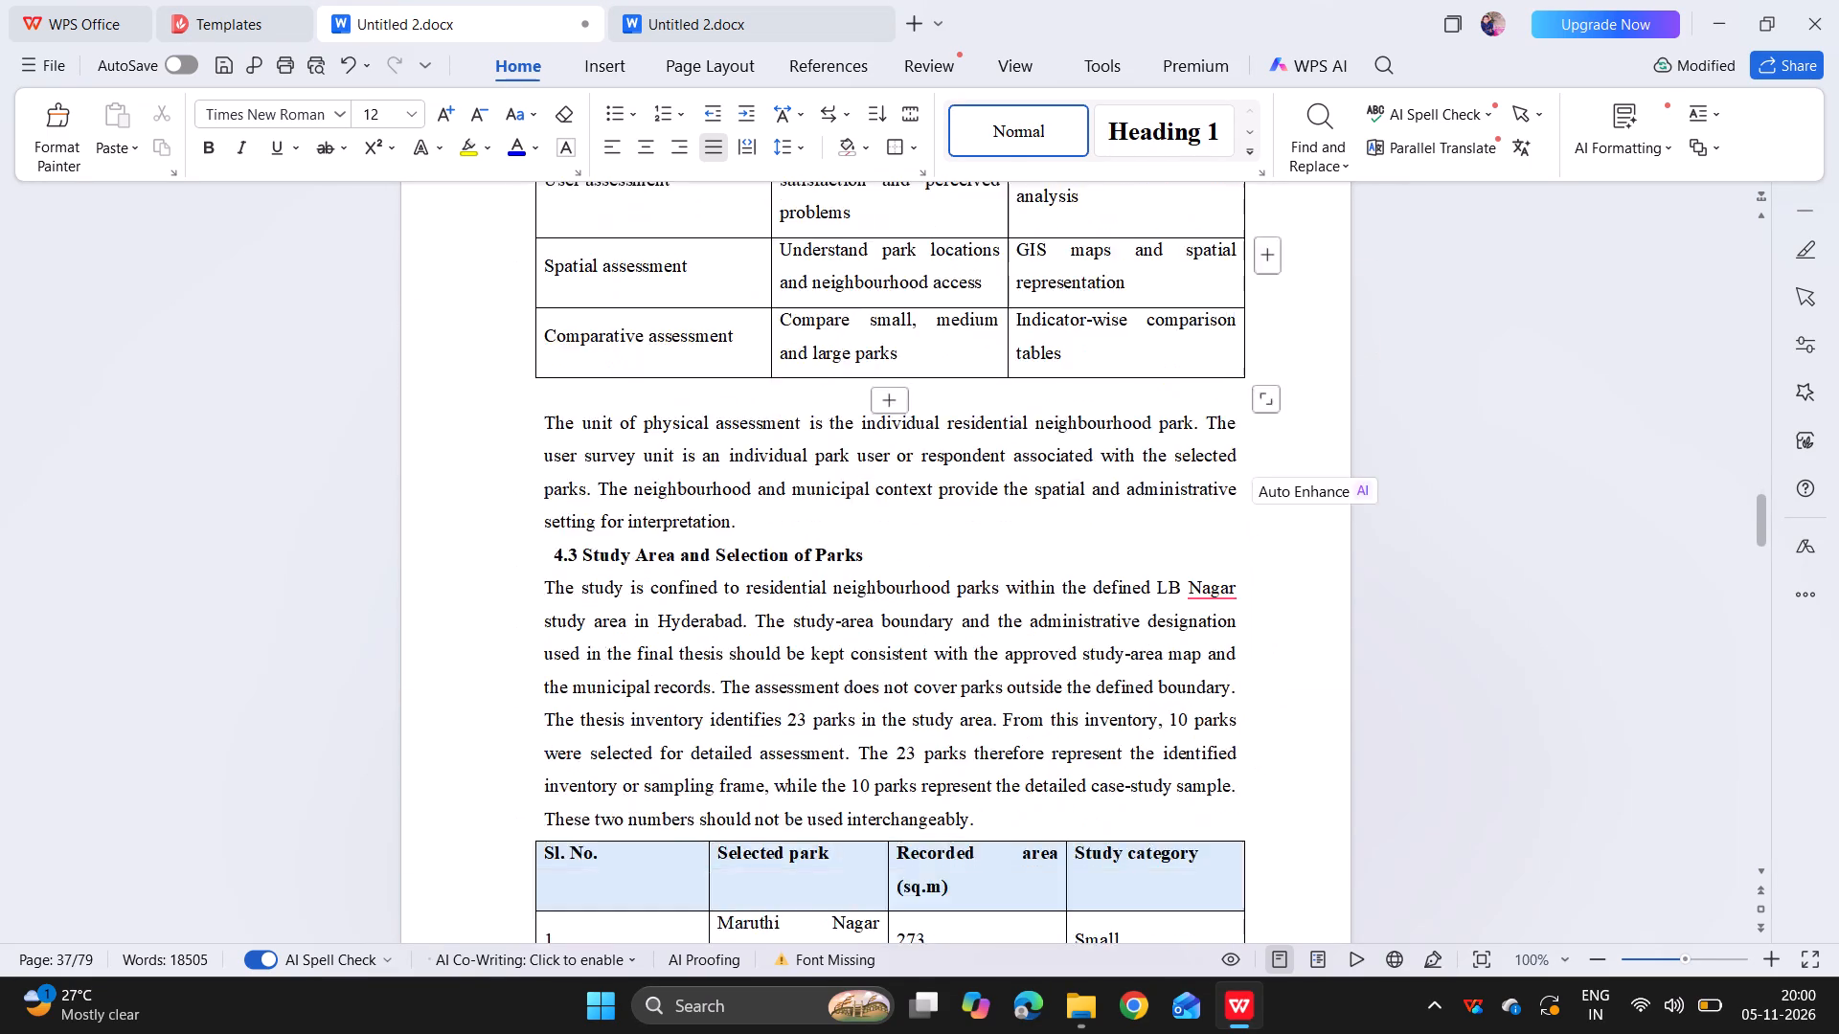
scroll(745, 554, "down", 20)
scroll(745, 554, "down", 17)
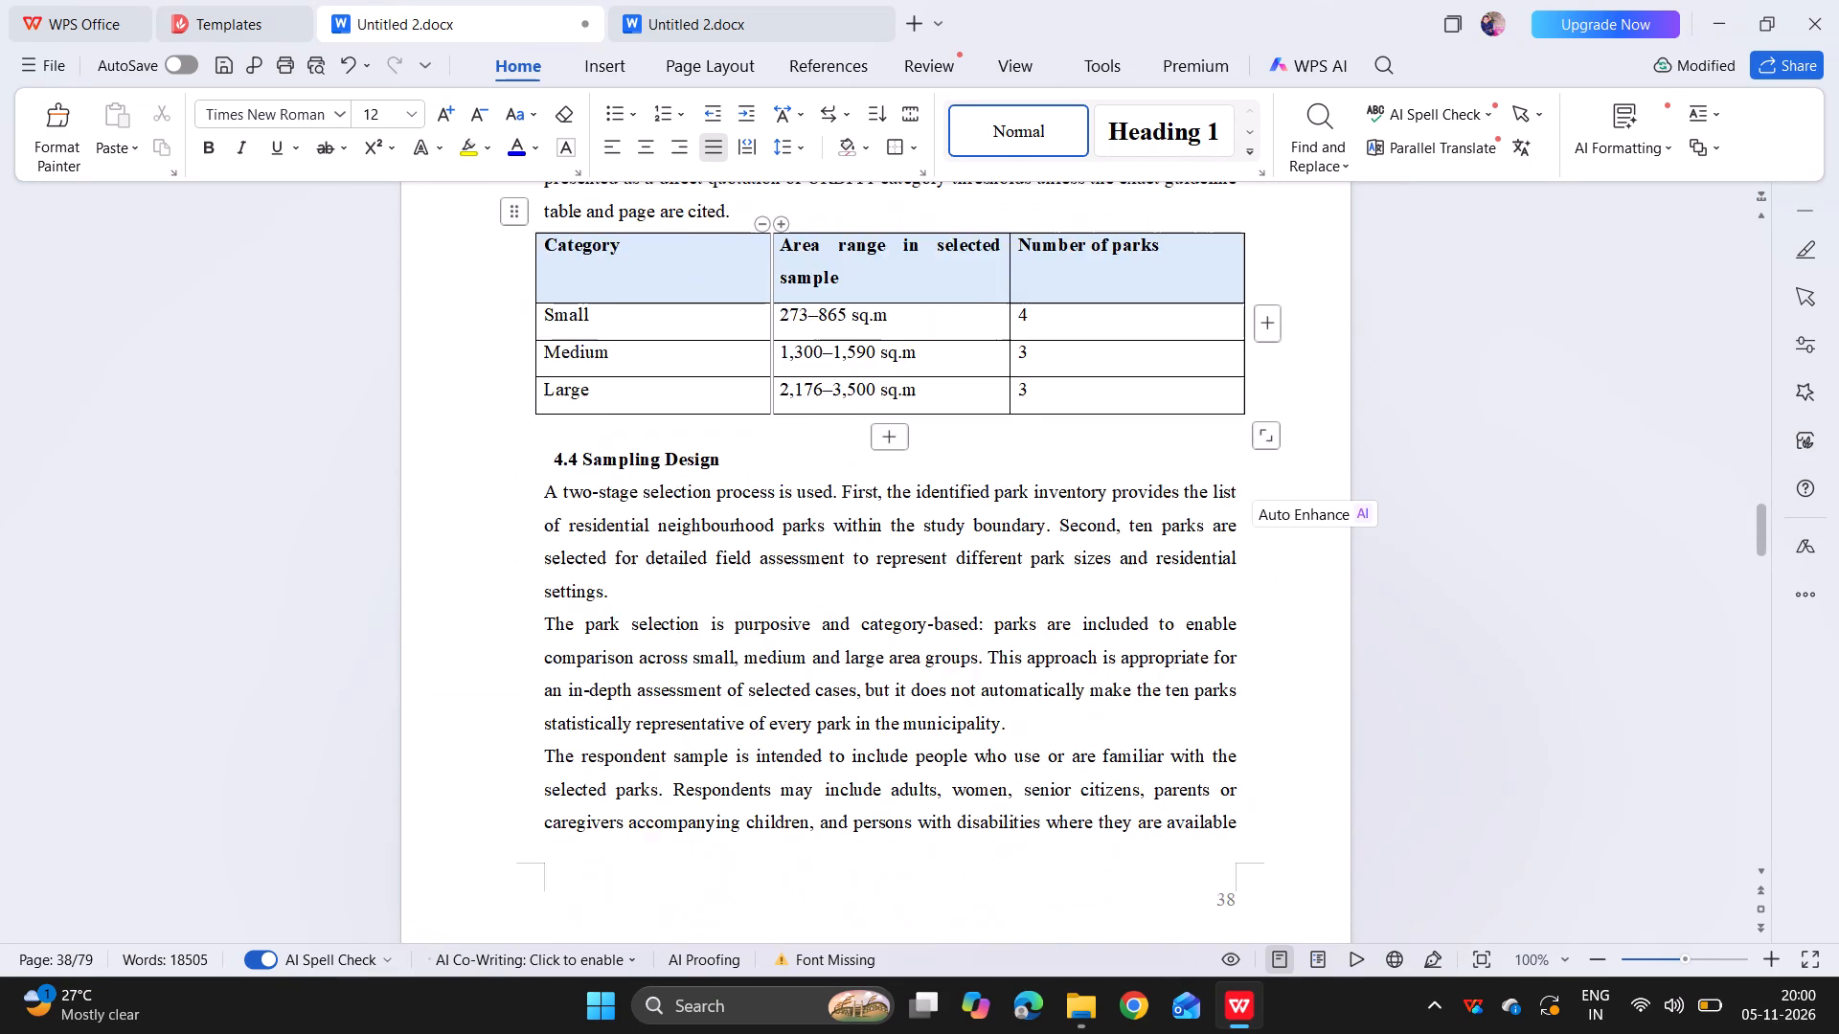
scroll(743, 541, "down", 15)
scroll(738, 549, "down", 10)
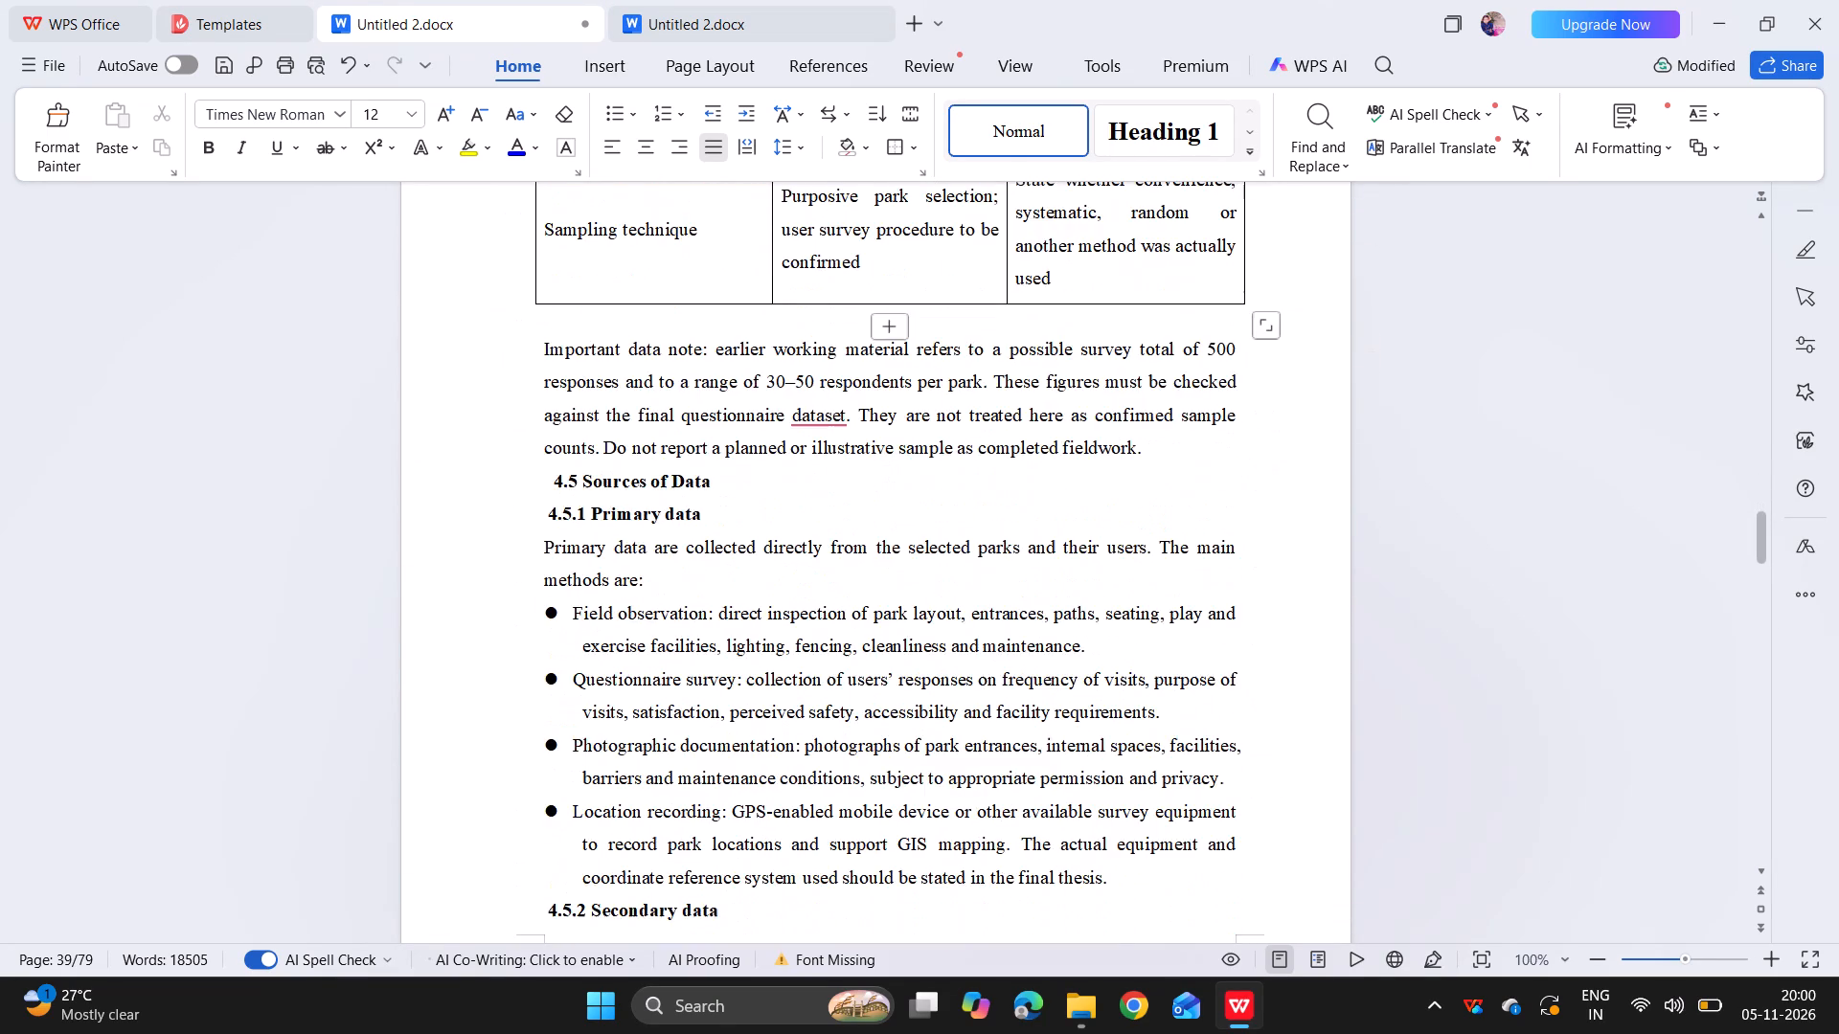
scroll(738, 549, "down", 18)
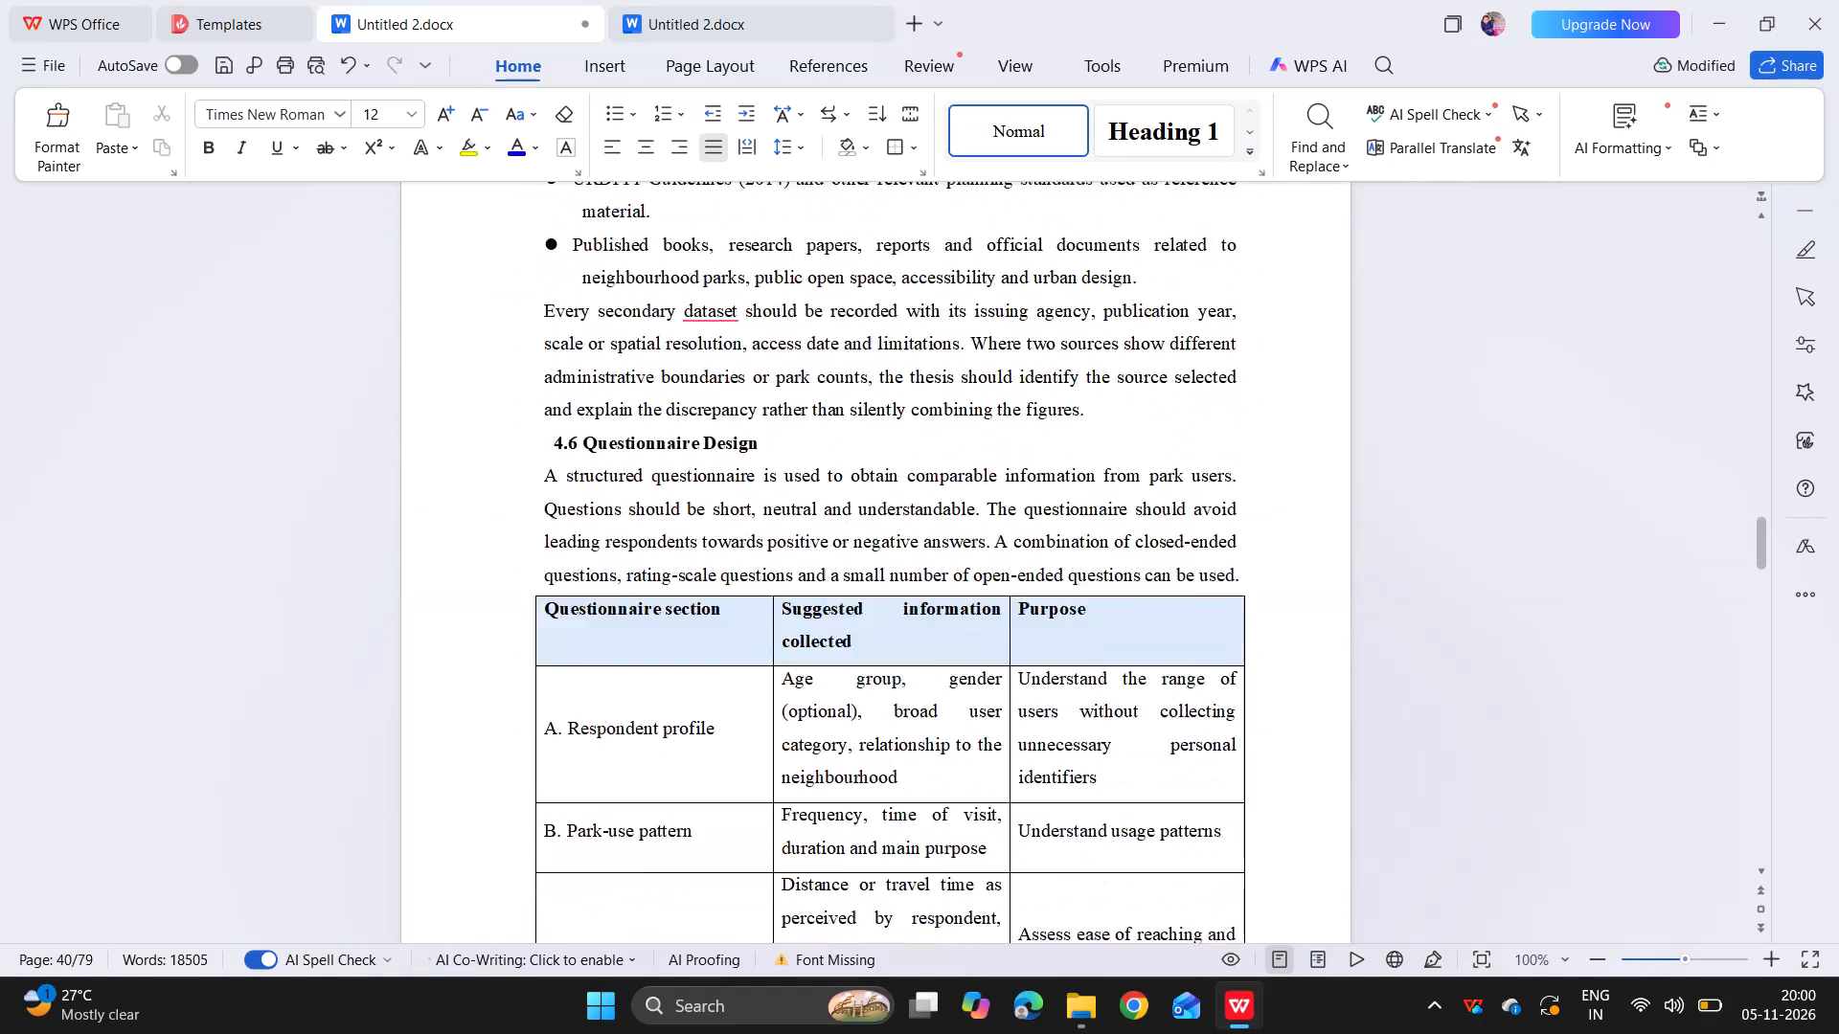
scroll(738, 549, "down", 20)
scroll(738, 549, "down", 8)
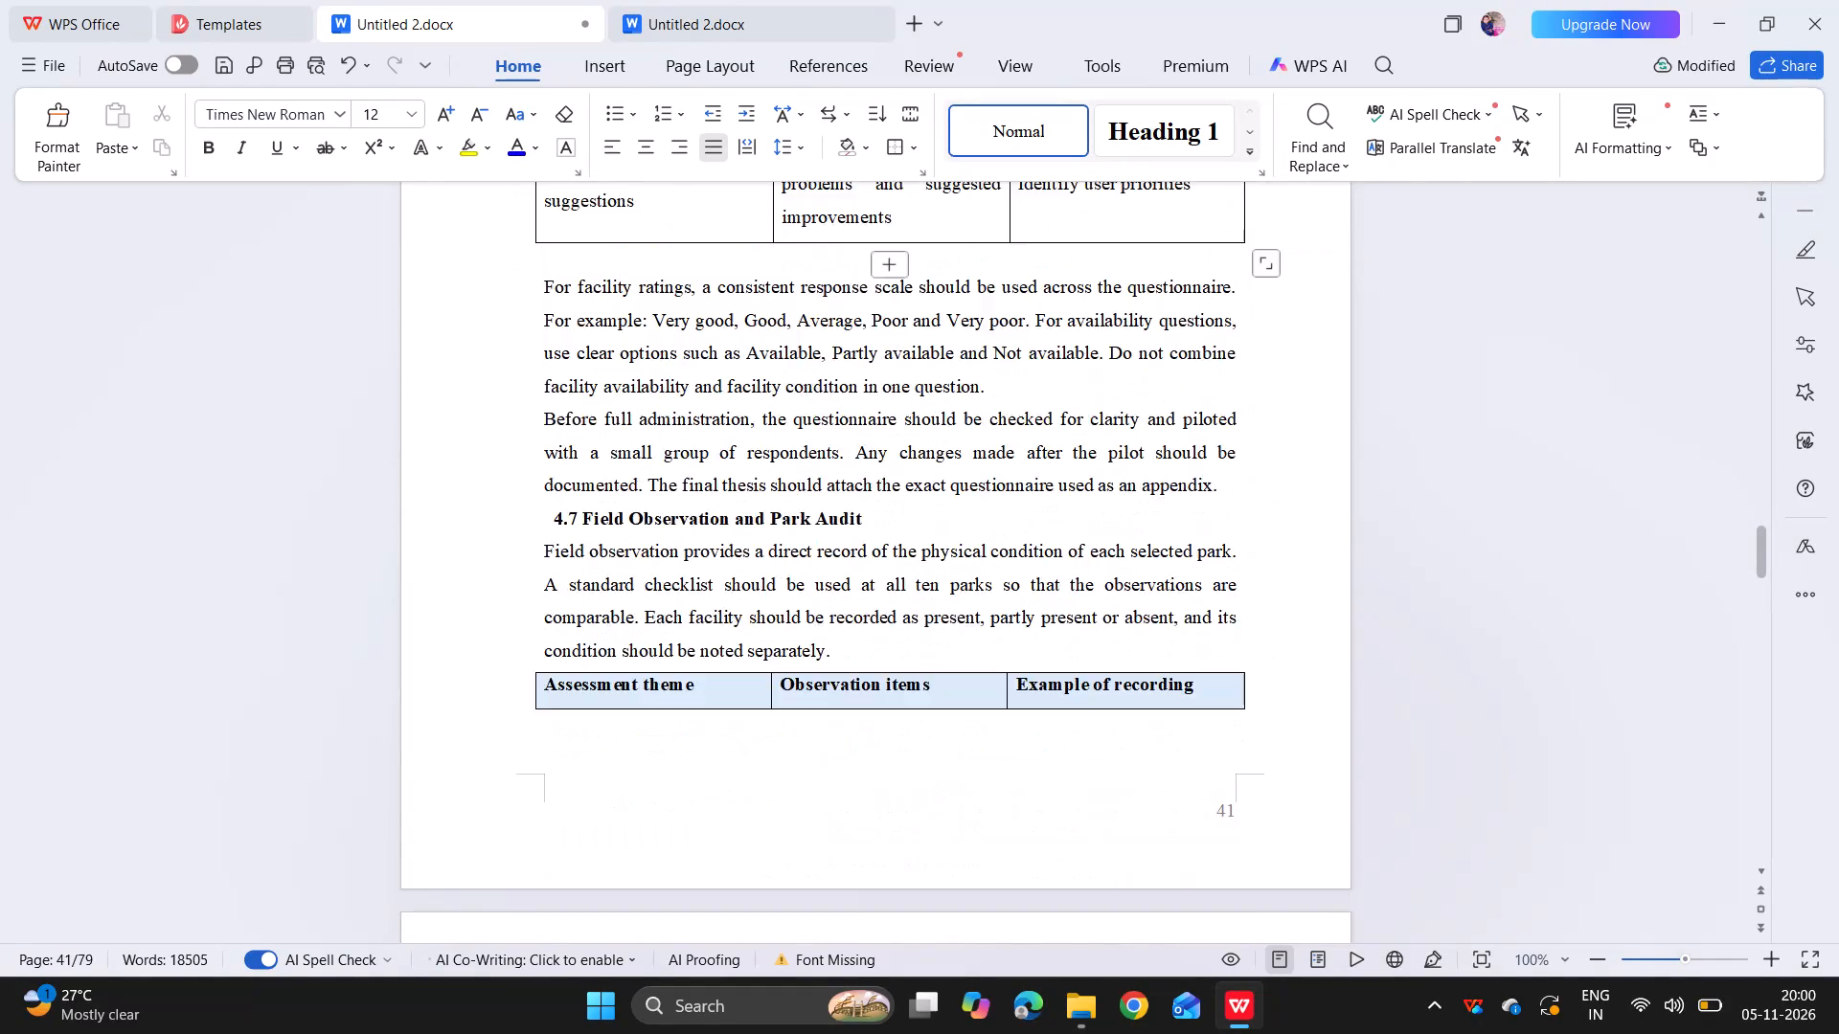
scroll(729, 562, "down", 9)
scroll(730, 561, "down", 19)
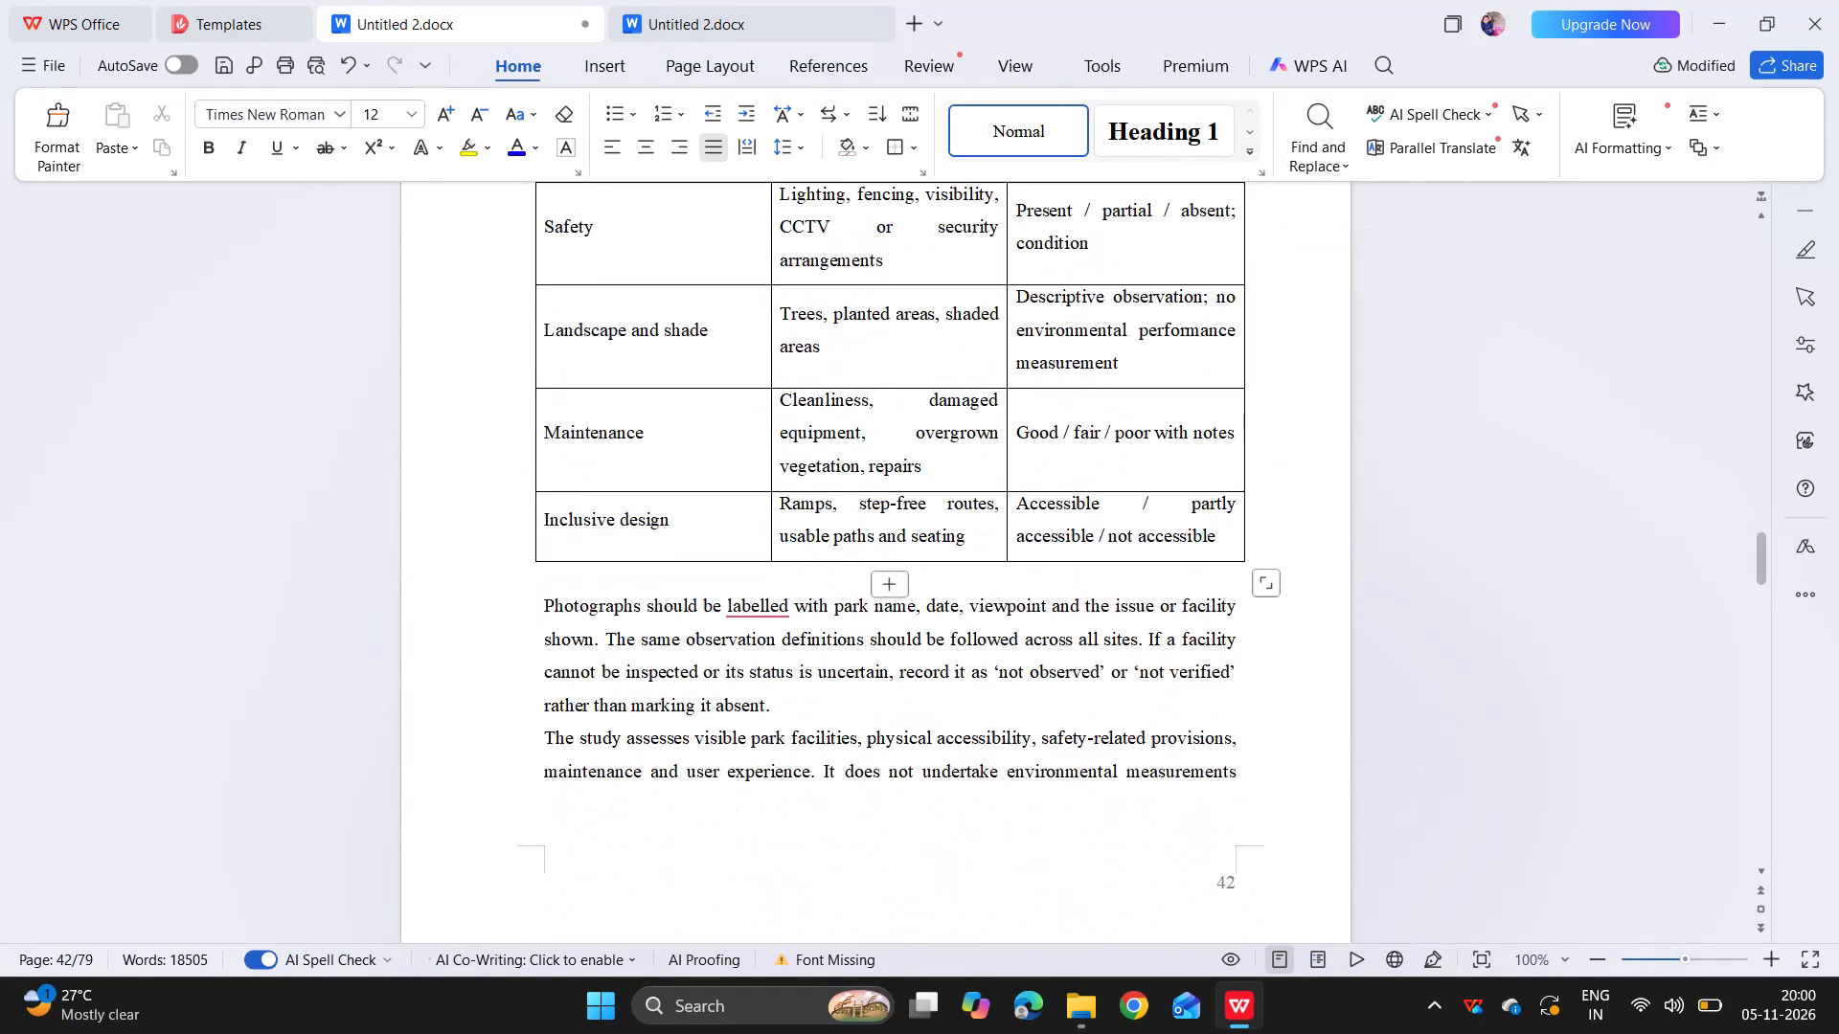
scroll(730, 562, "down", 16)
scroll(719, 570, "down", 6)
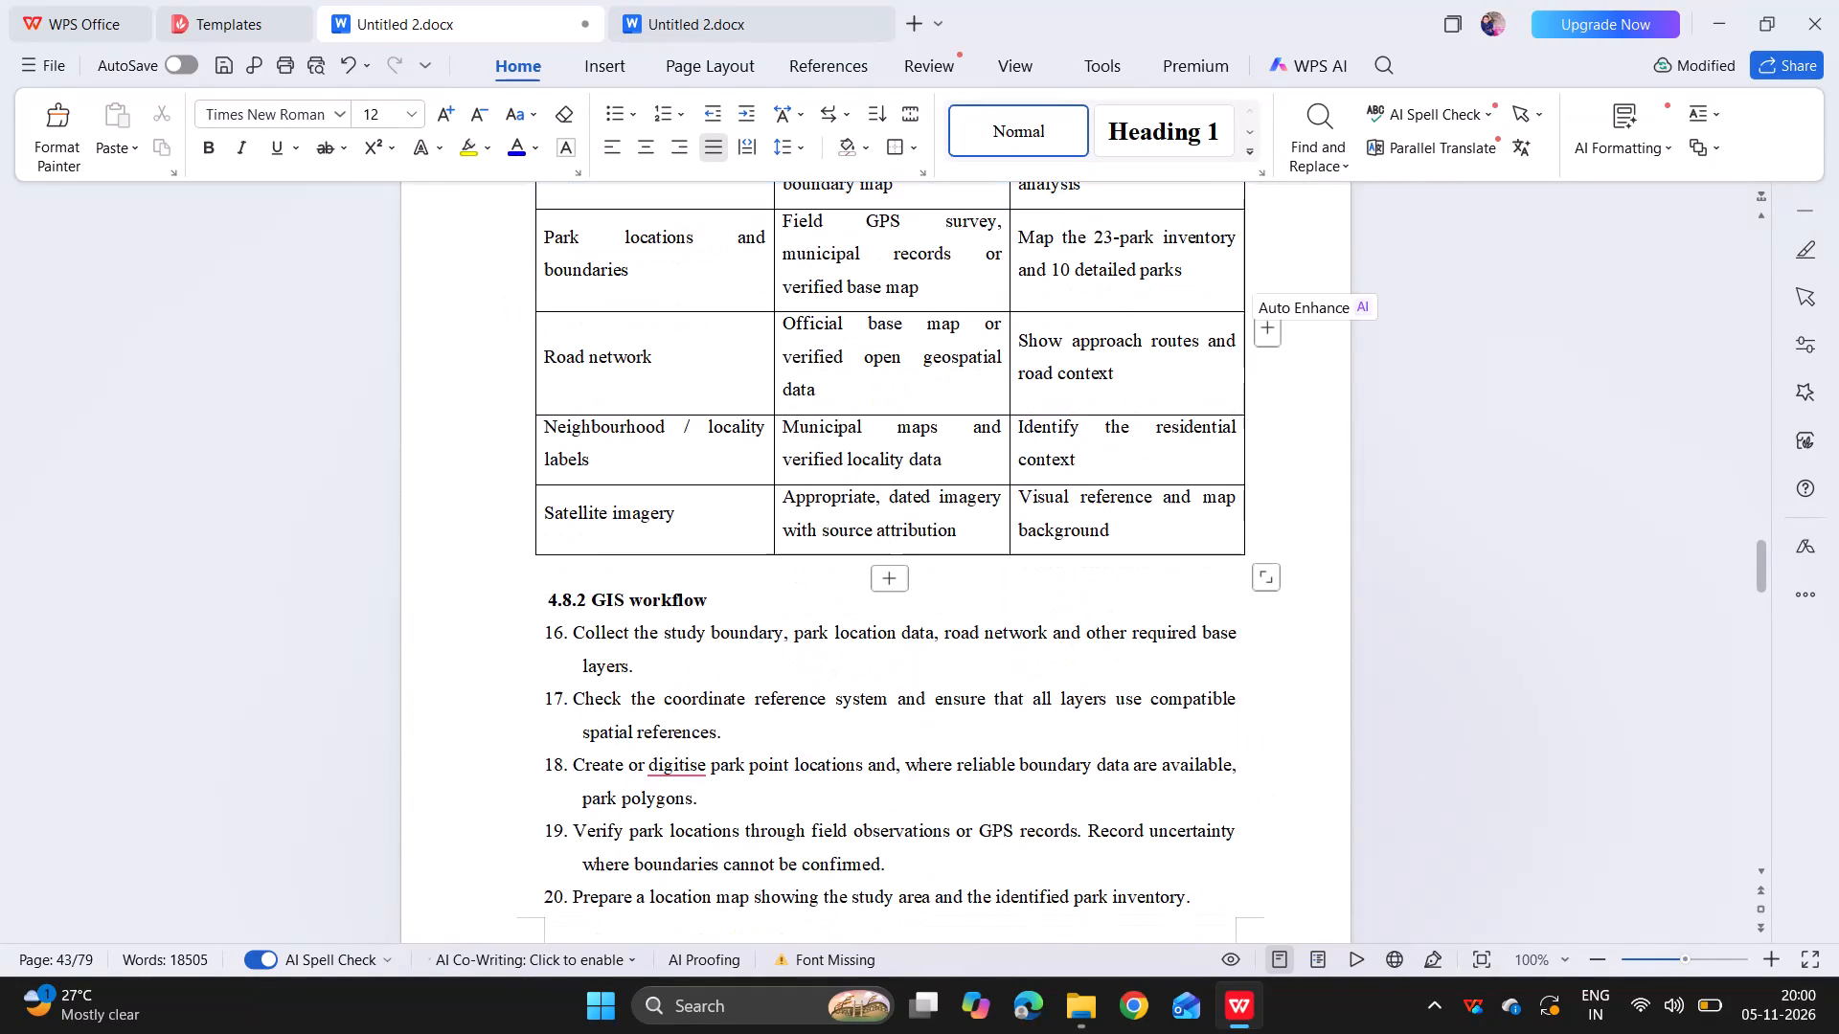
scroll(719, 570, "down", 12)
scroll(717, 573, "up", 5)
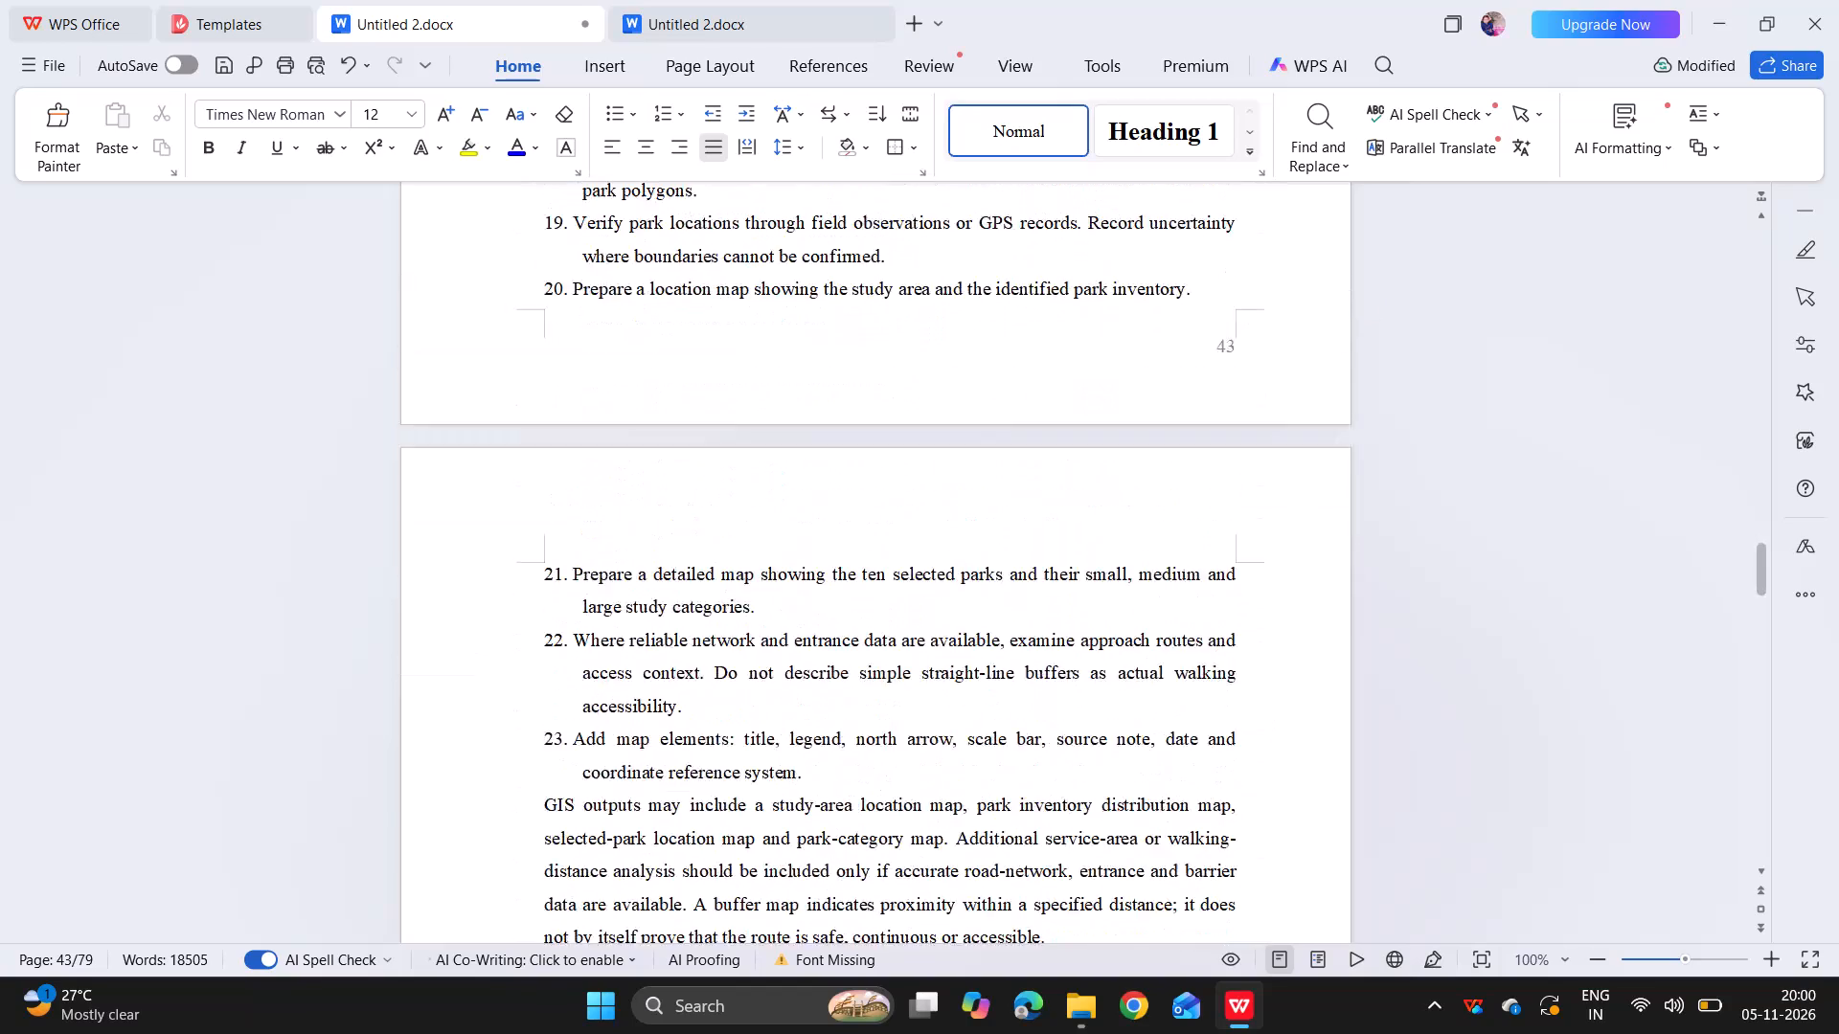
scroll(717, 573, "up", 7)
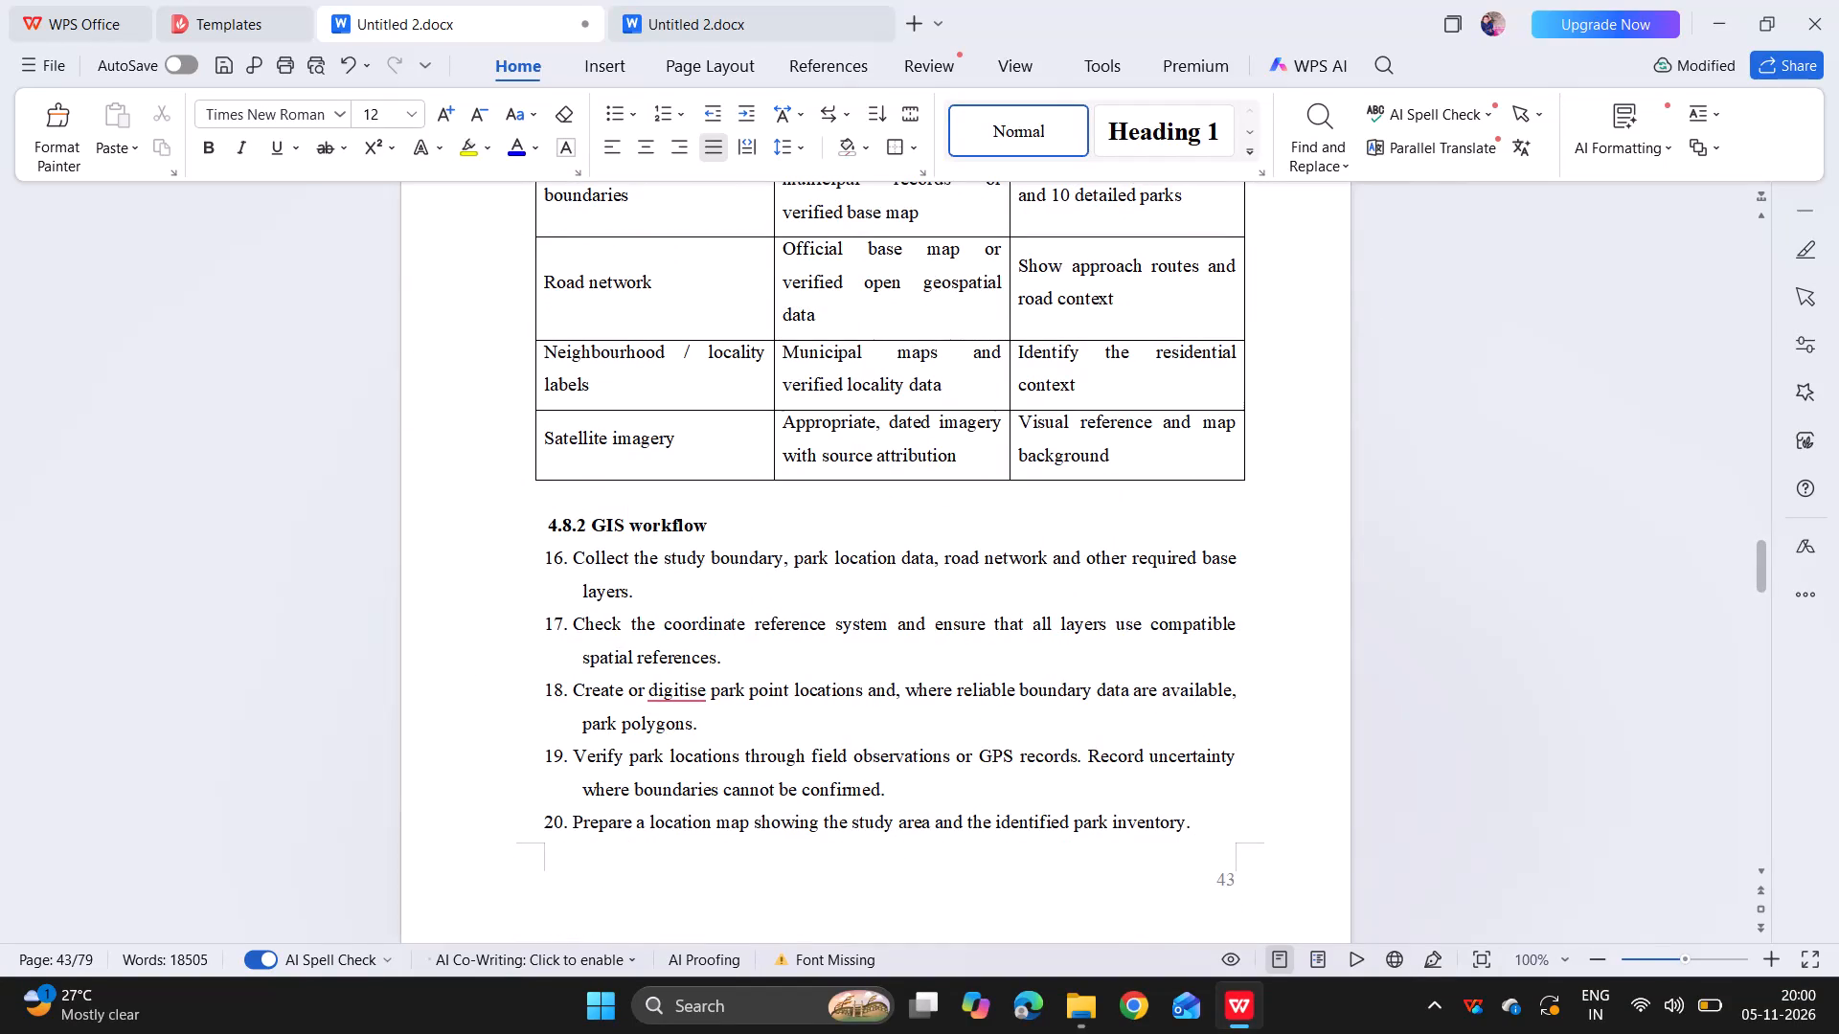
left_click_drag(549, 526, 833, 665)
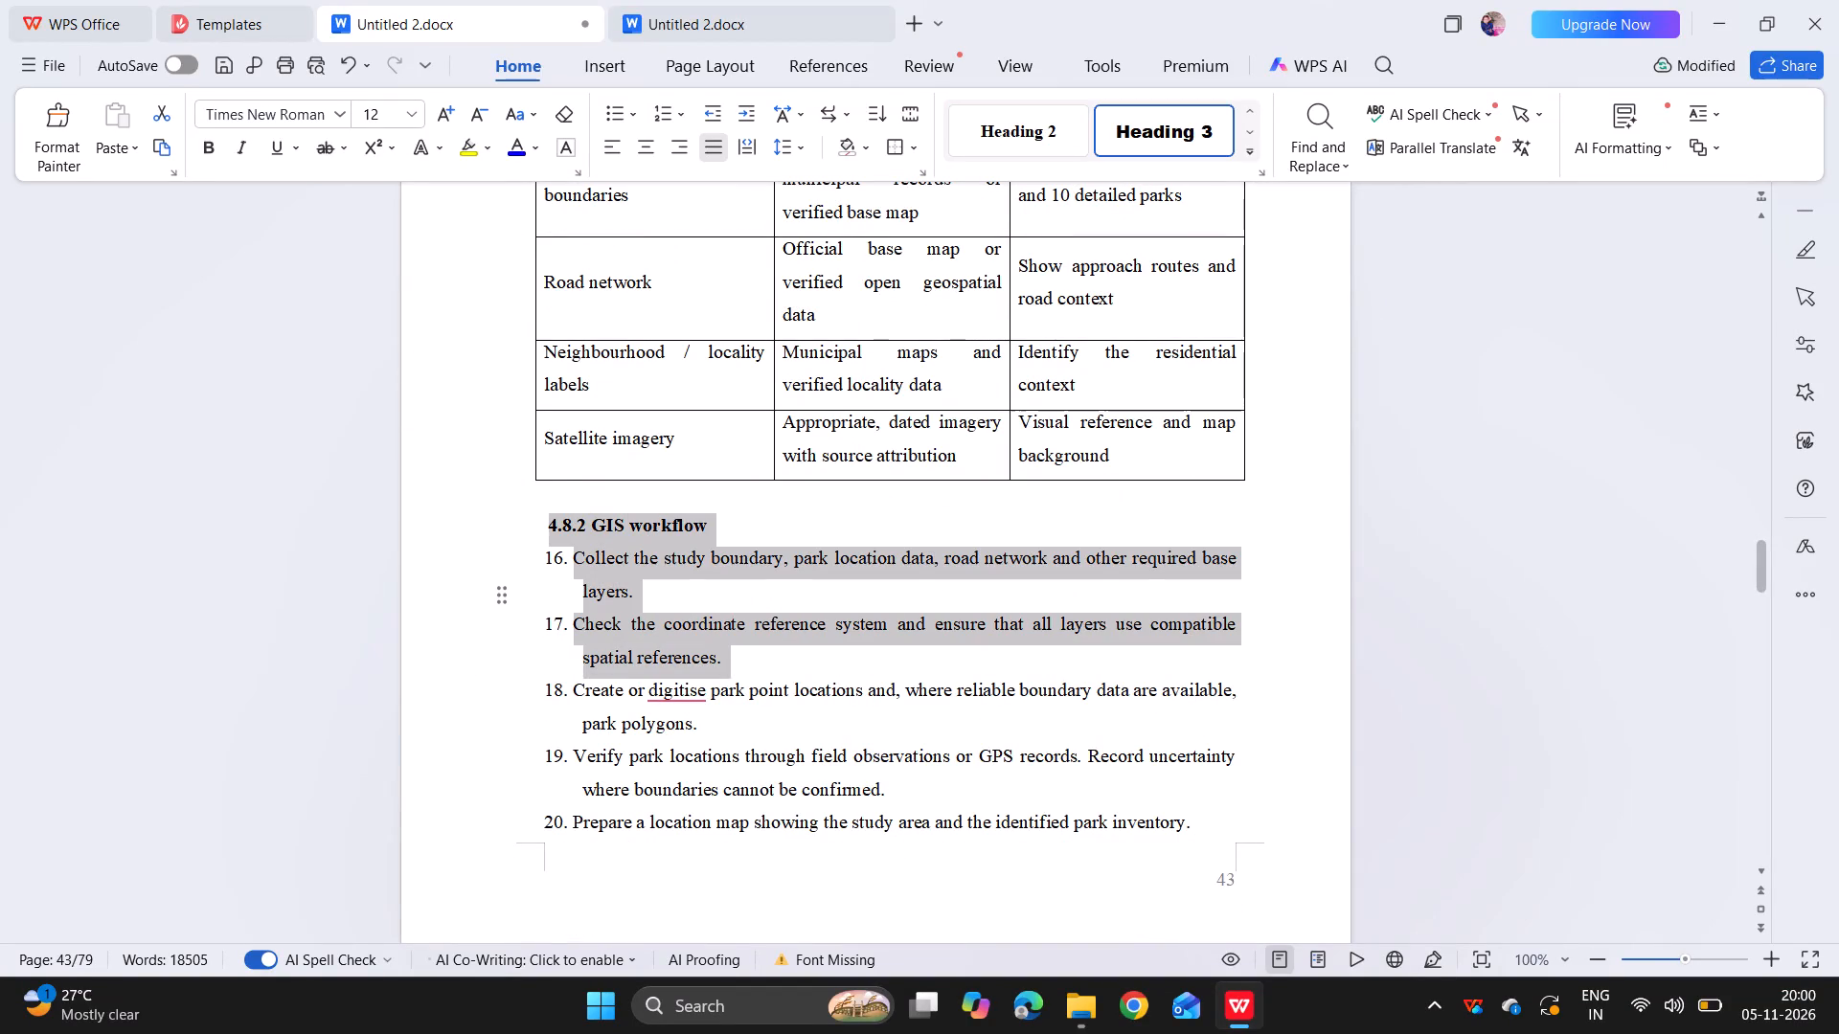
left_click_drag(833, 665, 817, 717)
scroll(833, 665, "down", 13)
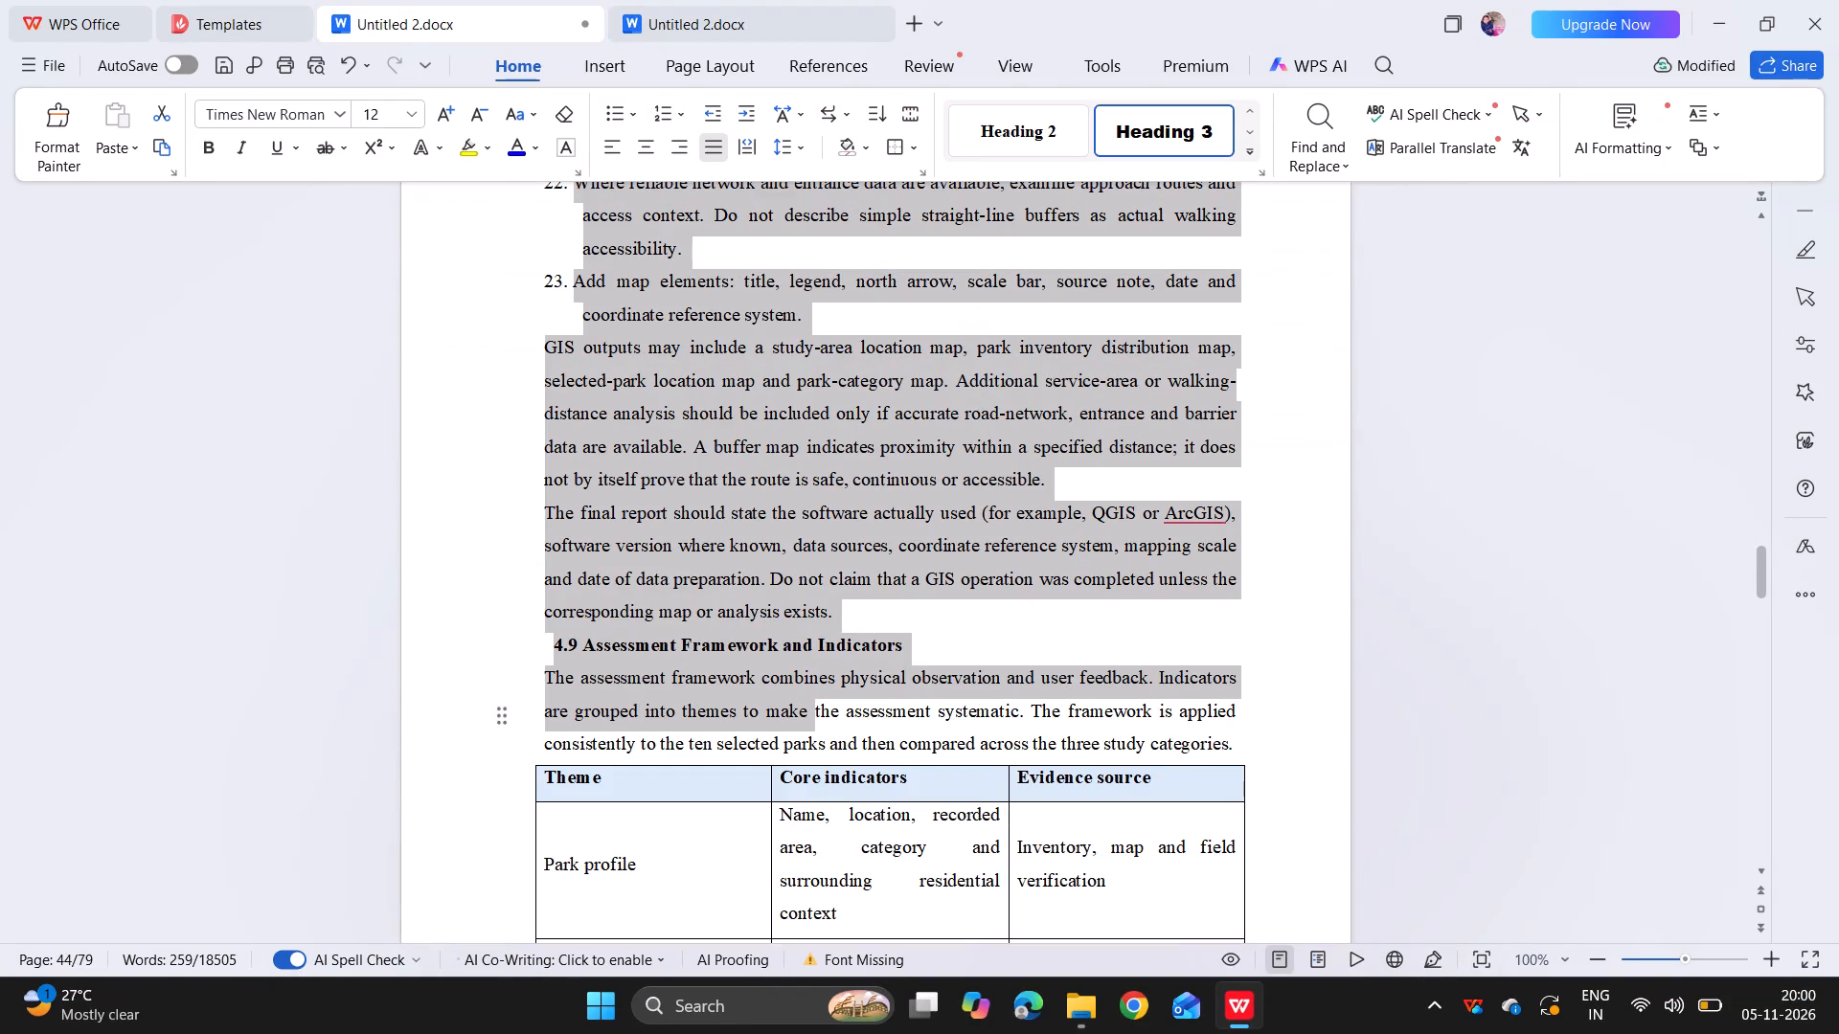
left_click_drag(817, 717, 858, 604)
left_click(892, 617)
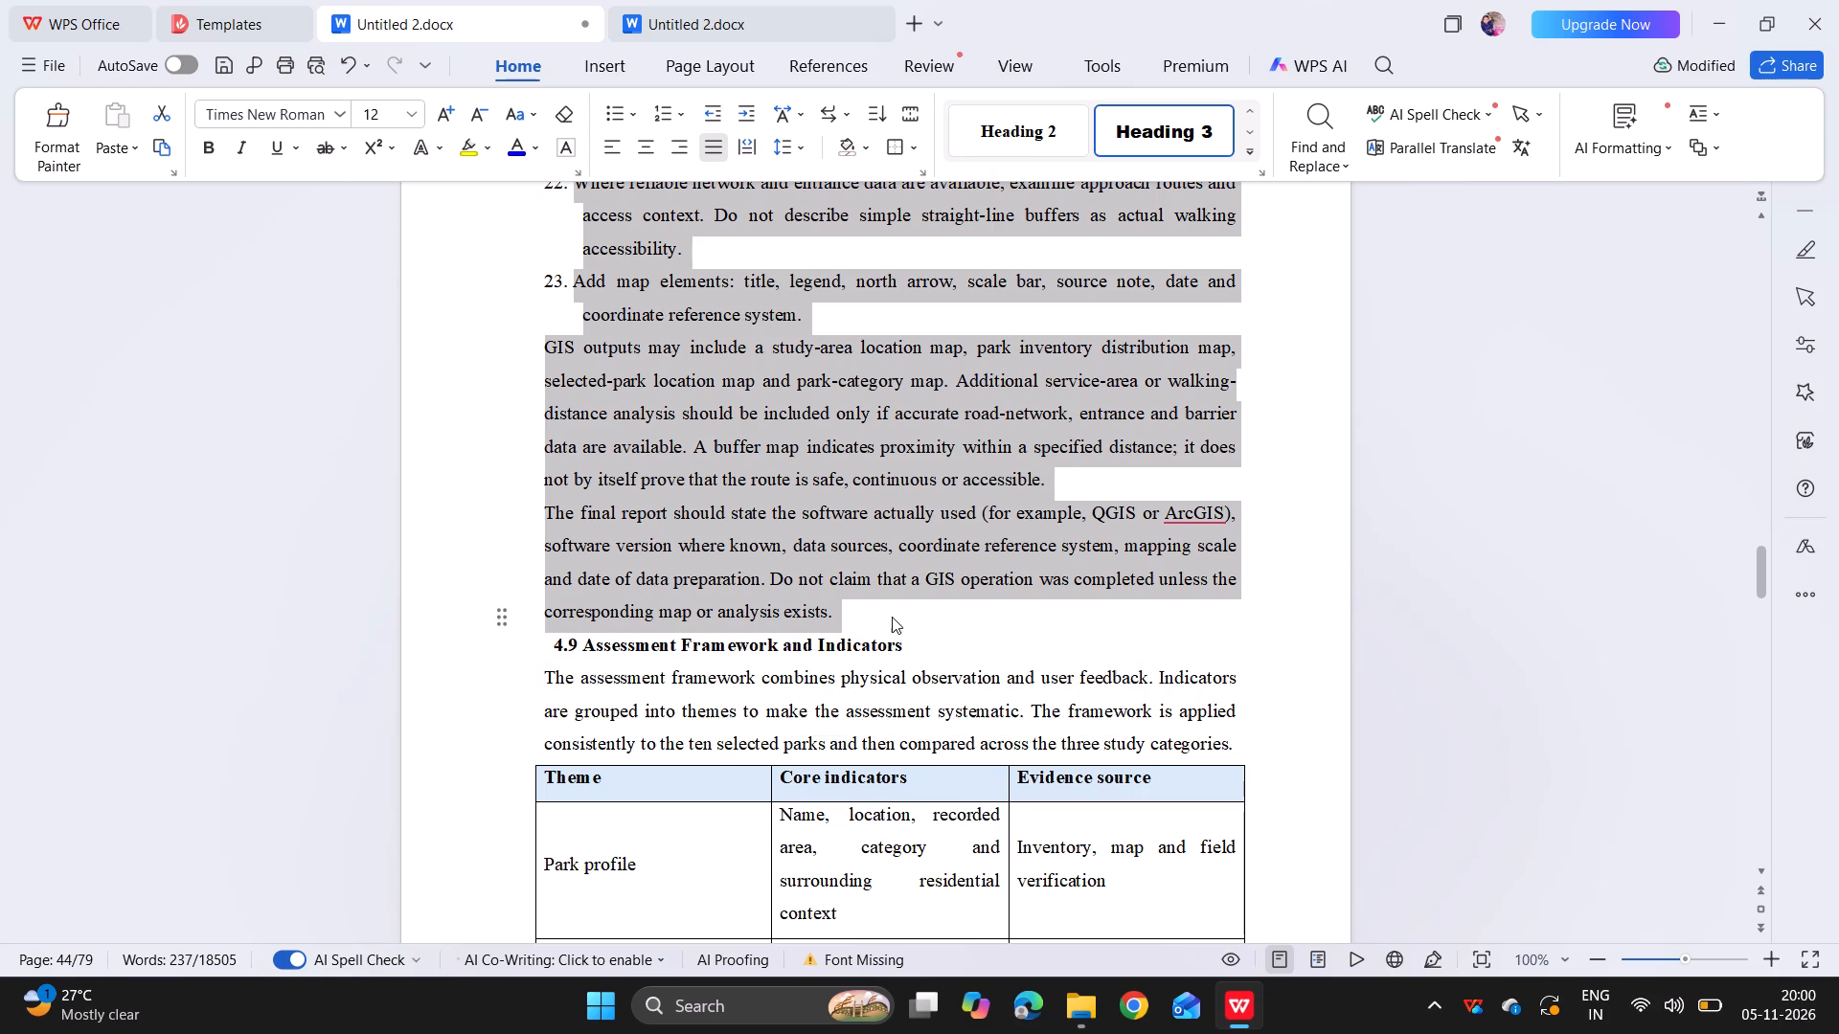
Review the Chapter 4 text and tables from section 4.9 Assessment Framework and Indicators to section 4.12 Reliability, Validity and Quality Control.
scroll(893, 617, "down", 9)
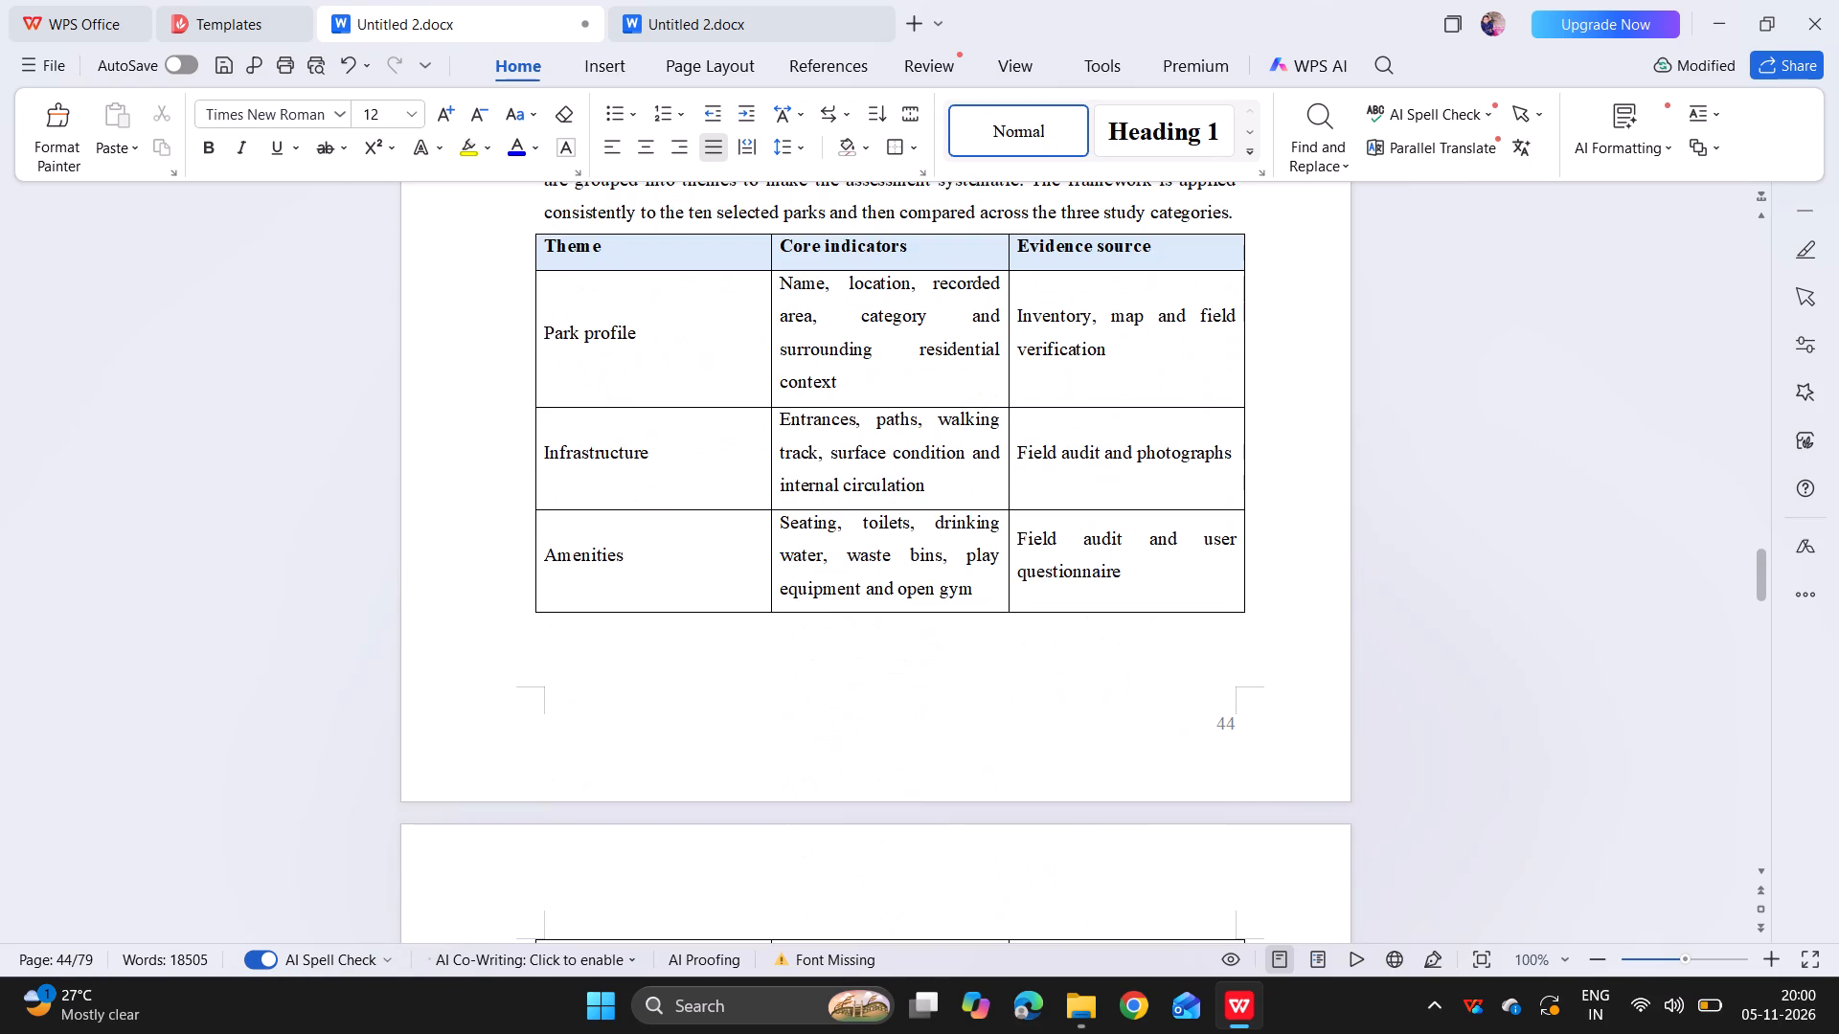
scroll(893, 617, "down", 18)
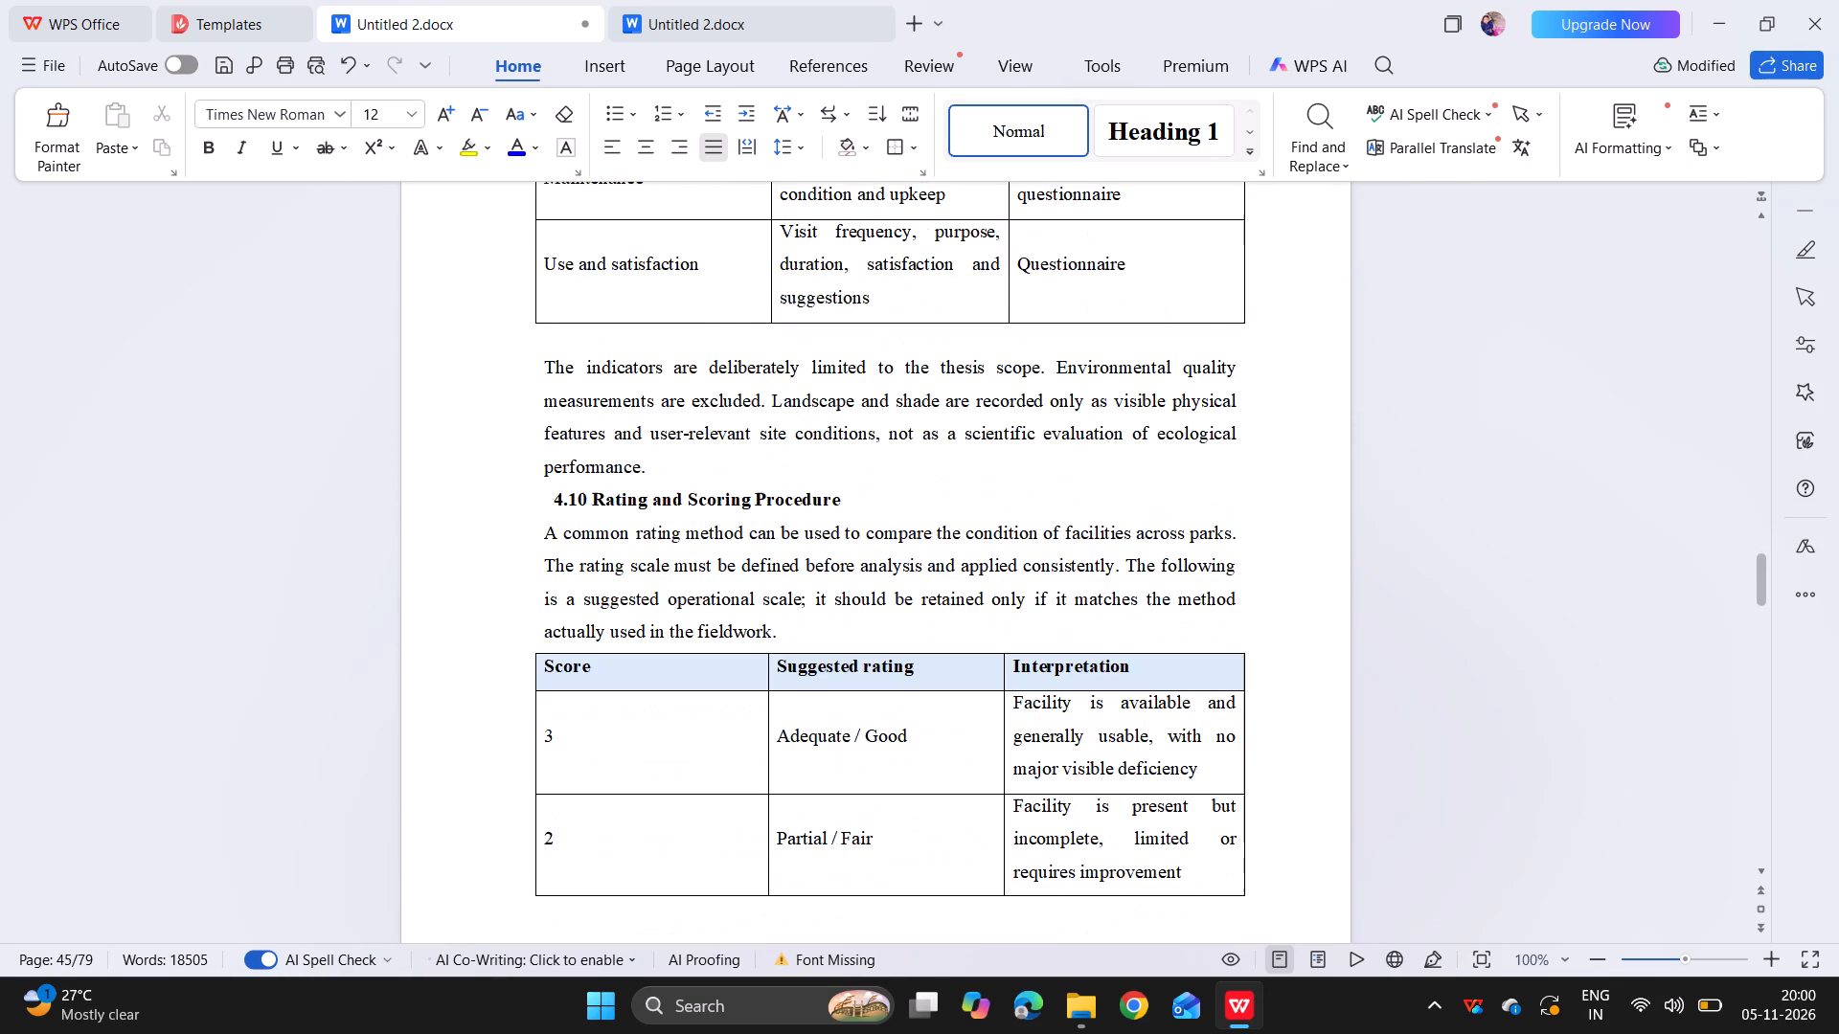
scroll(893, 617, "down", 18)
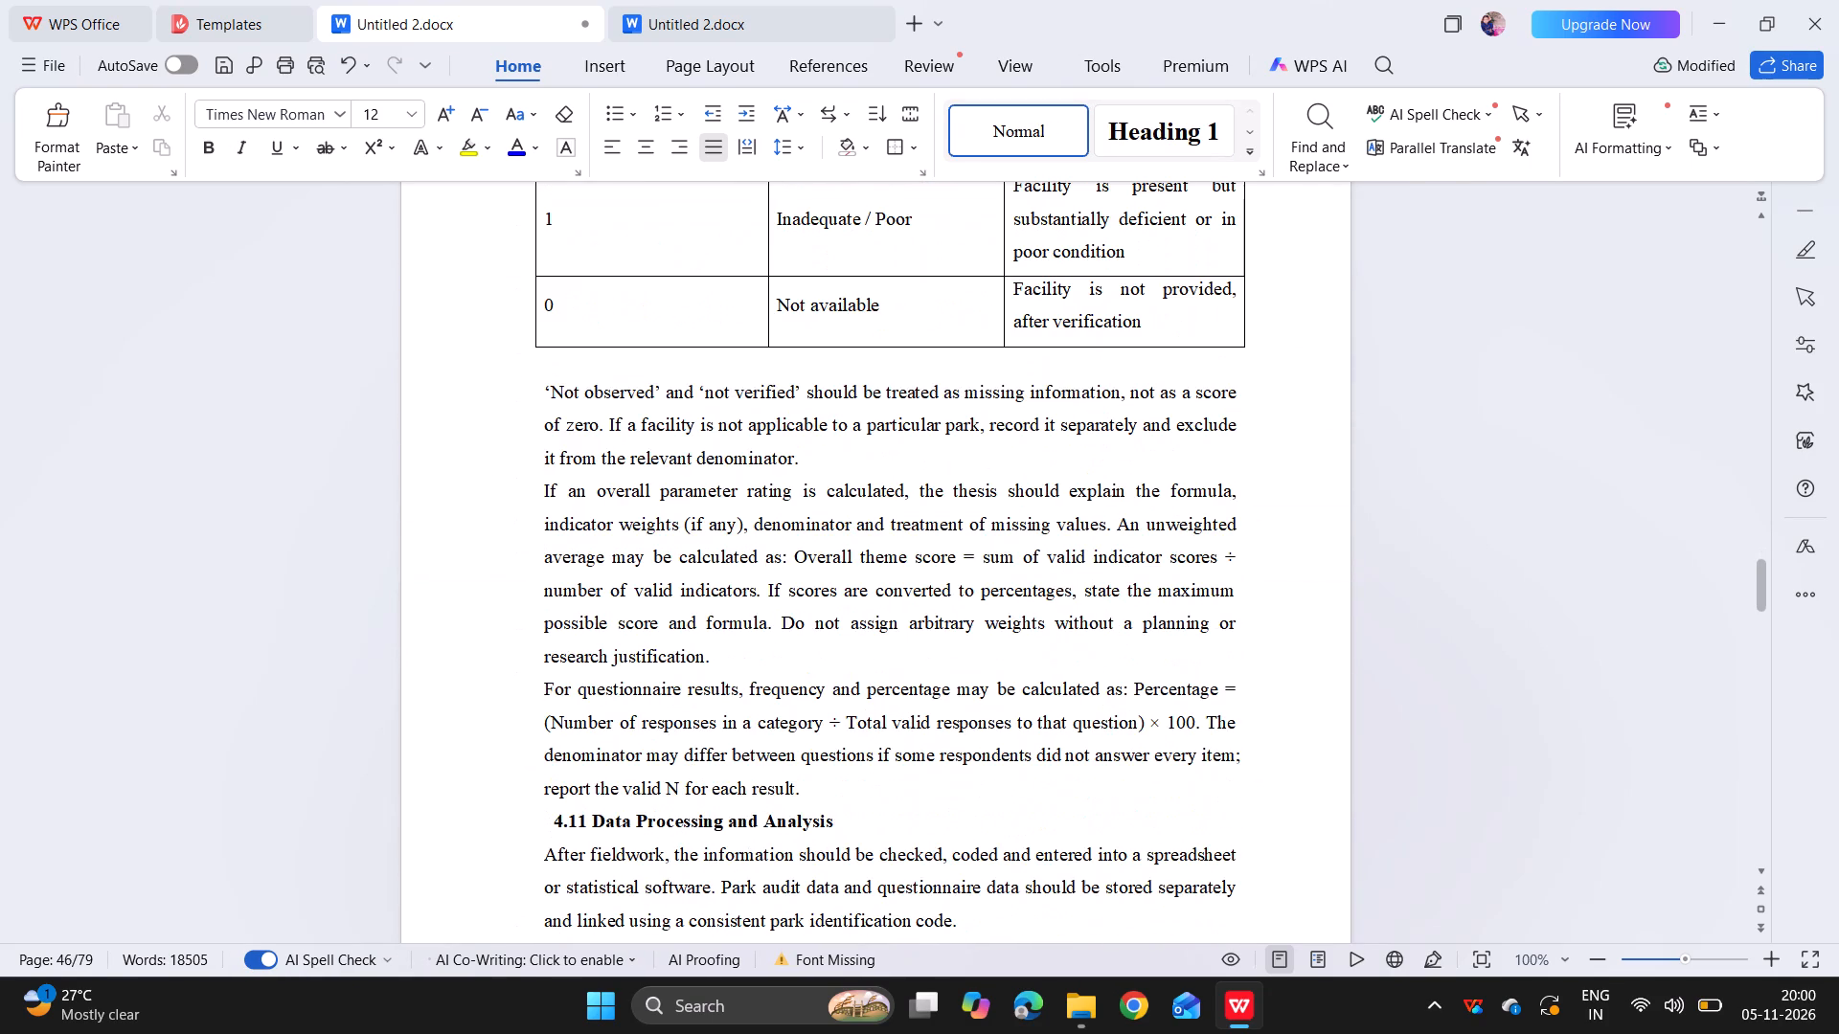
scroll(893, 617, "down", 4)
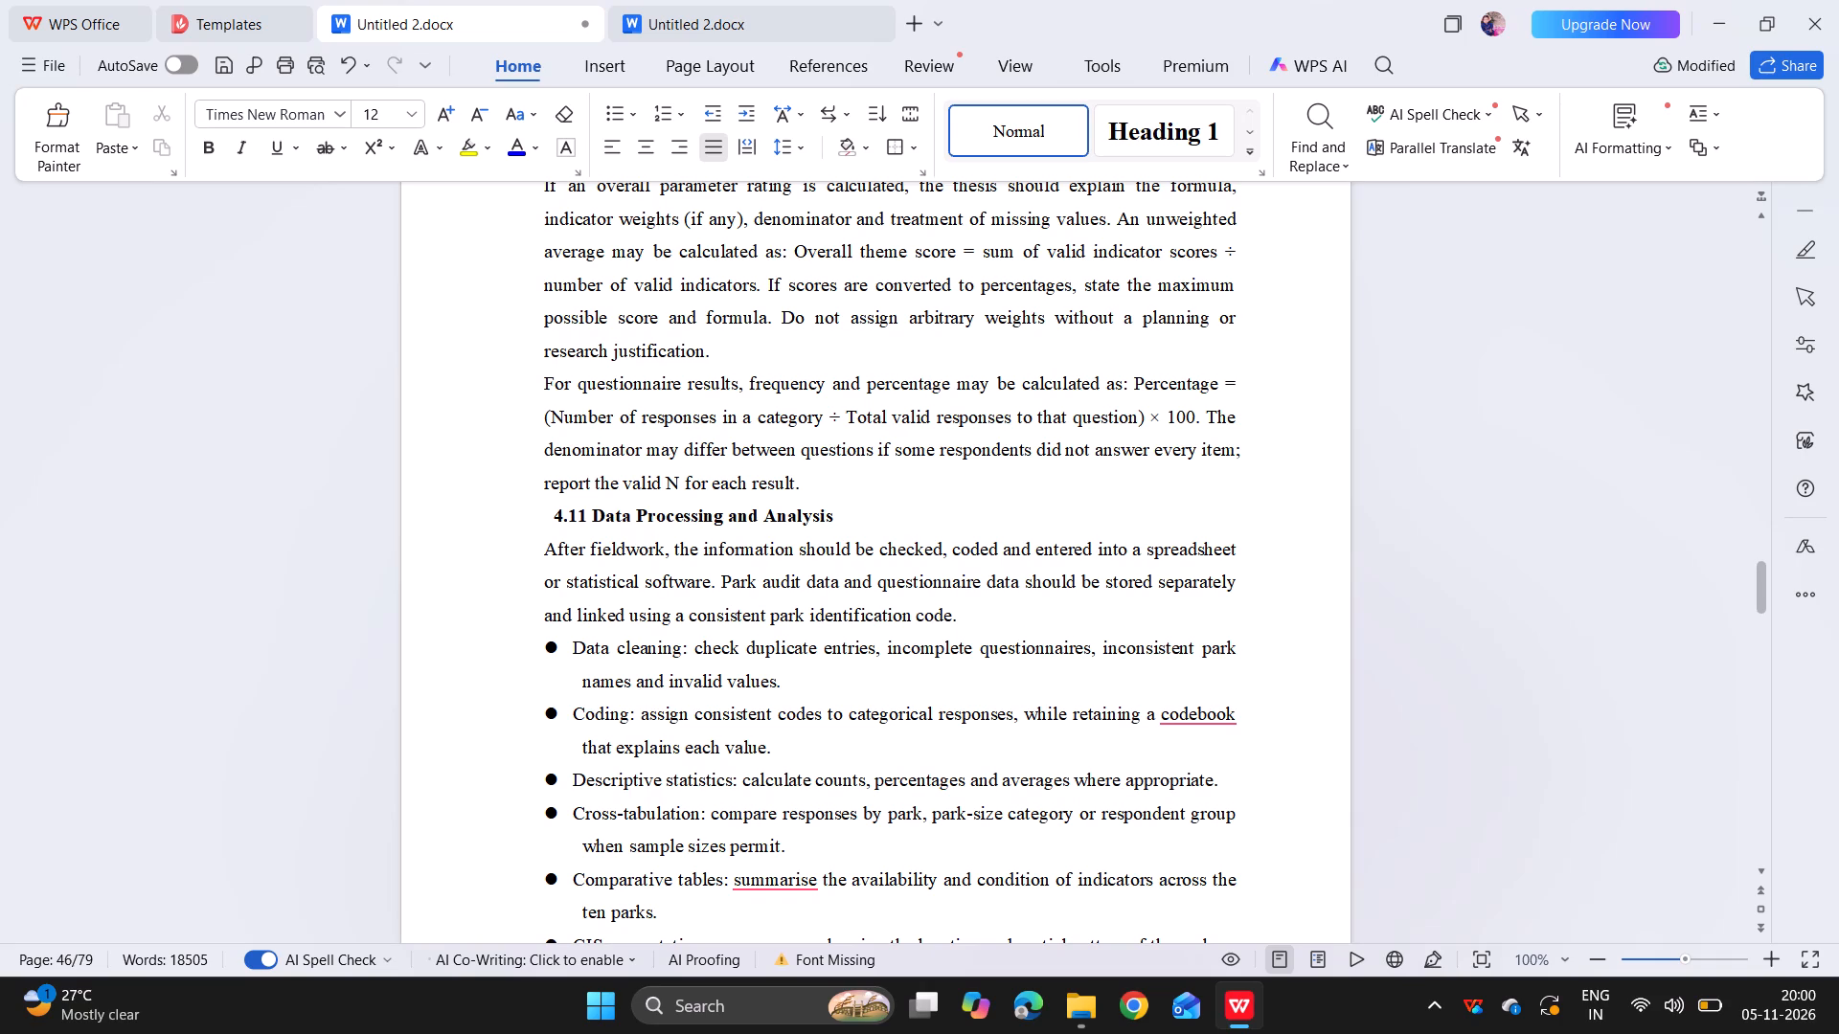
scroll(800, 628, "down", 10)
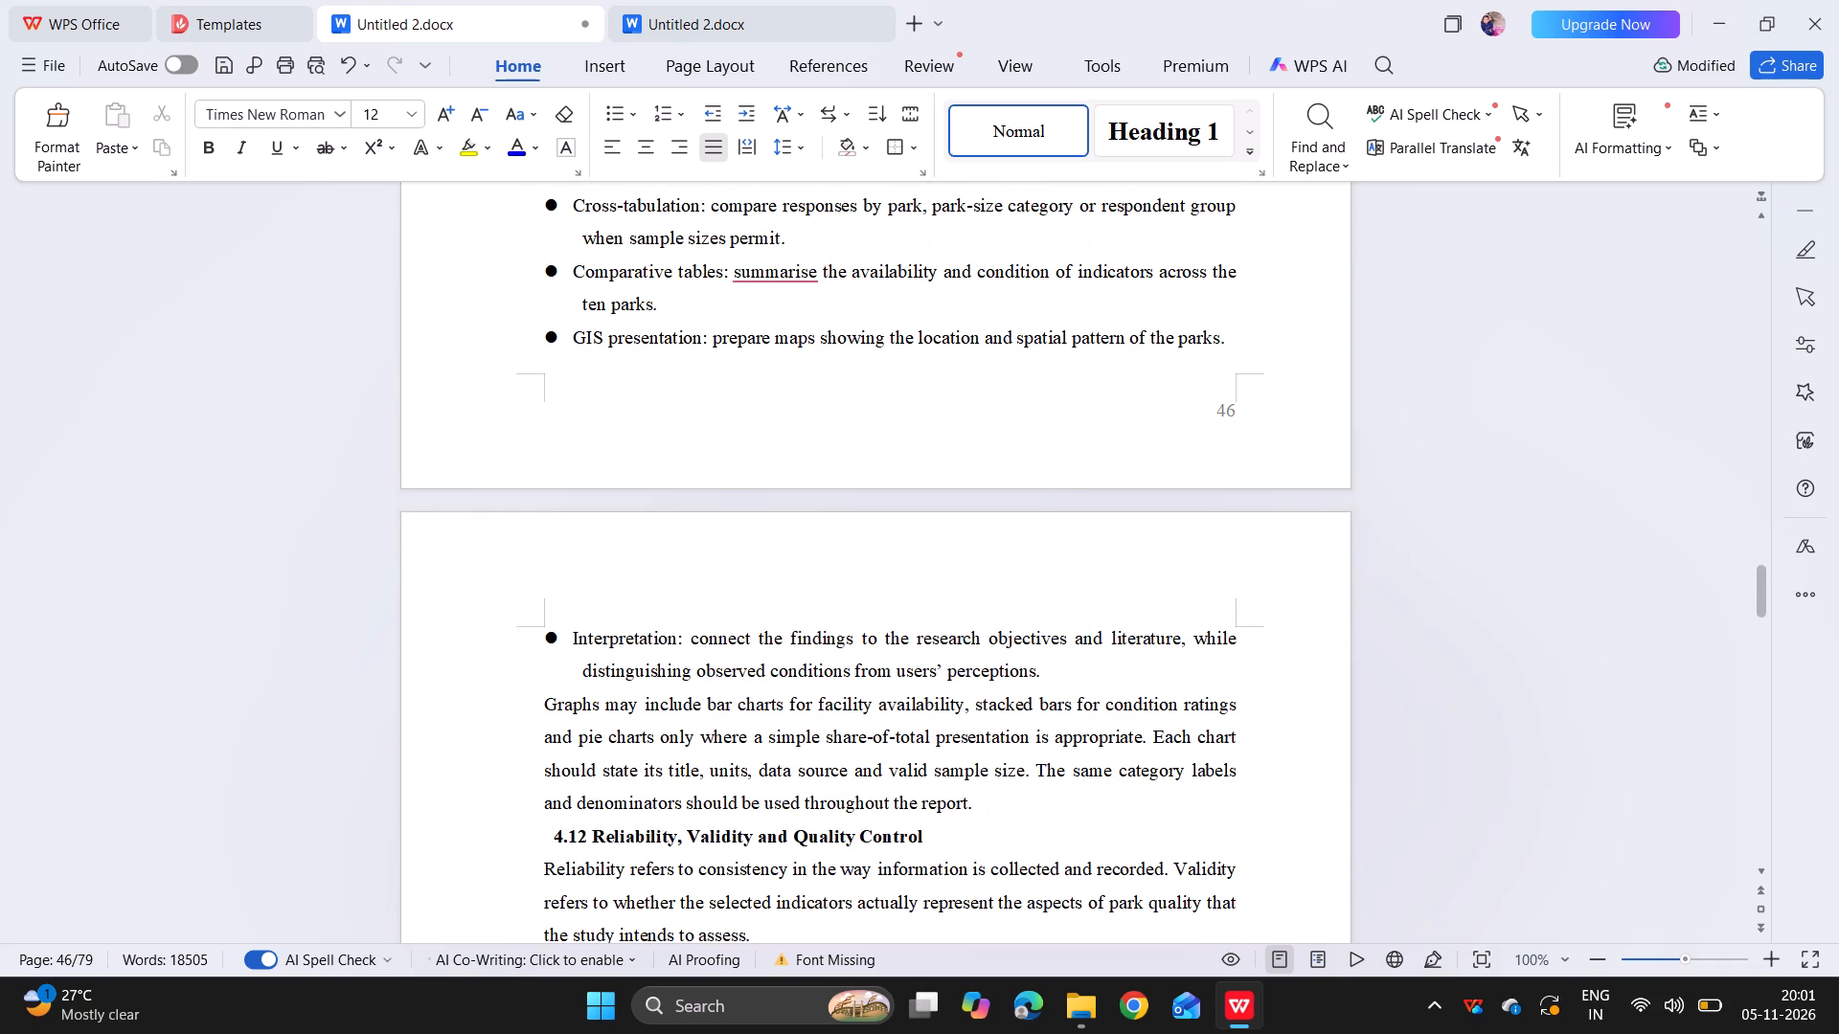
Review the Chapter 4 text and tables from section 4.10 through the 4.14 Methodology Flow table and the 4.15 Methodological Limitations heading.
scroll(800, 630, "down", 3)
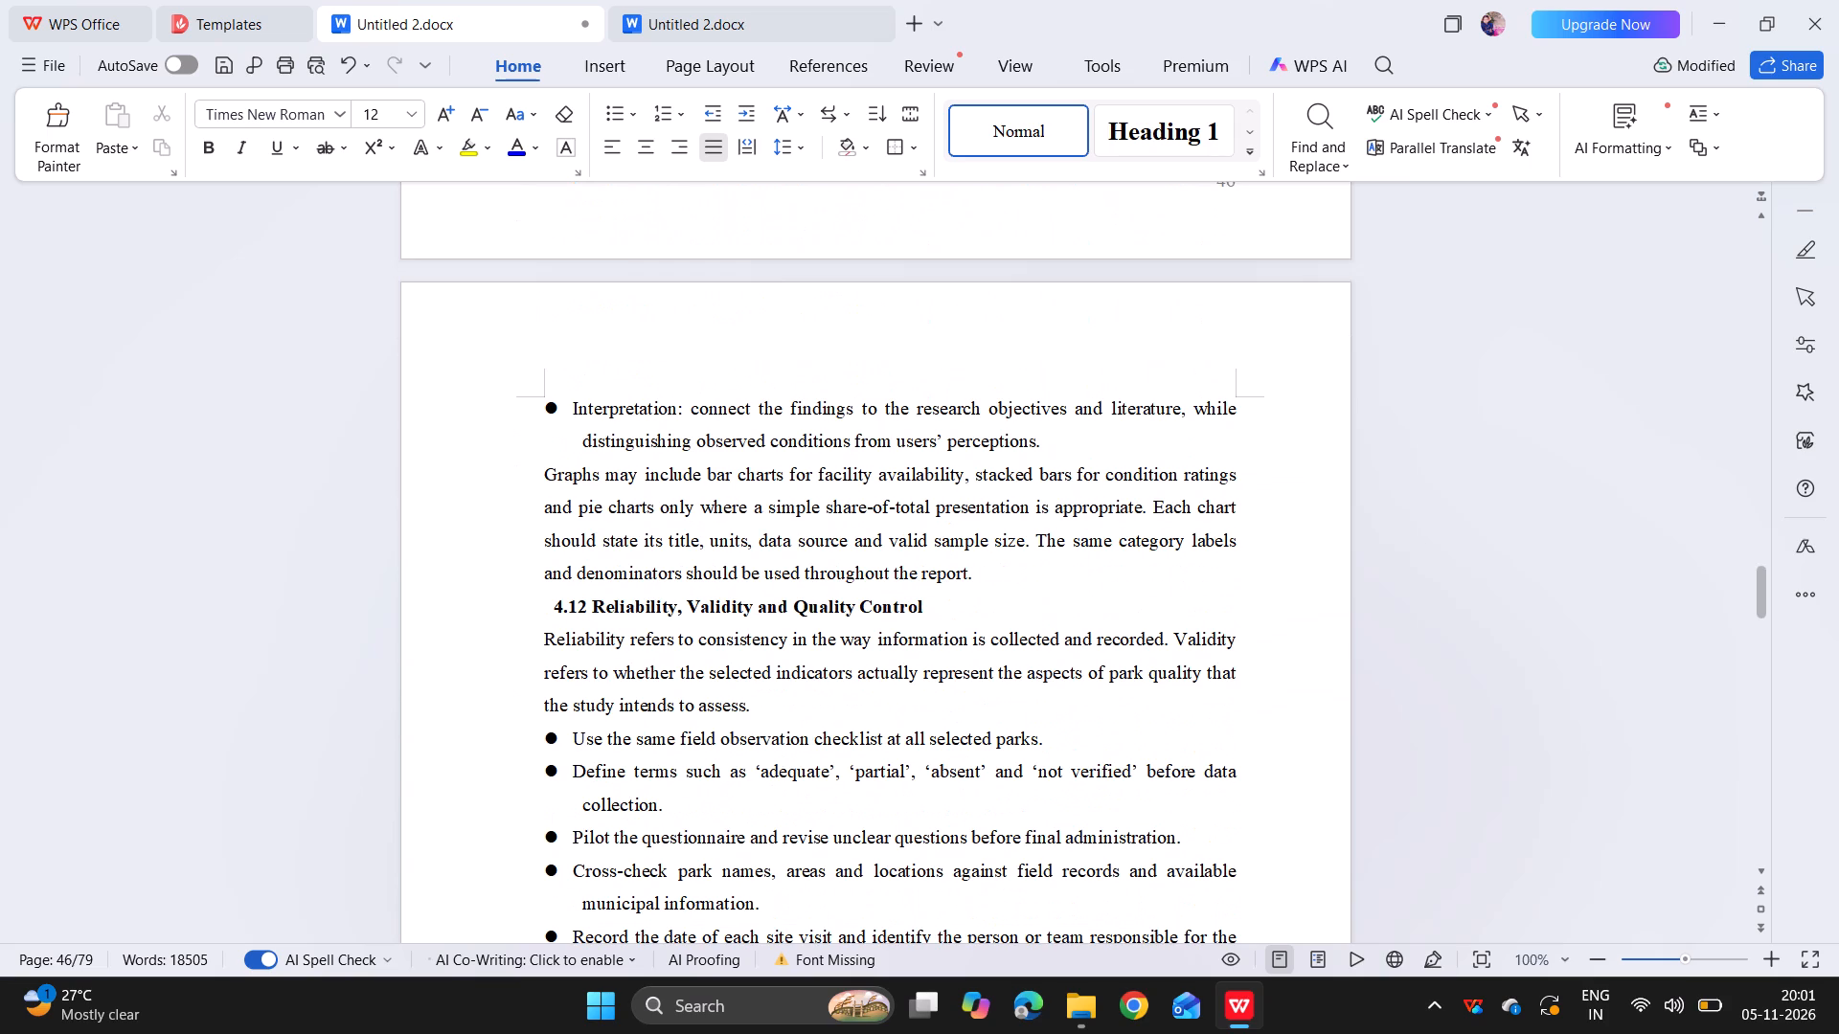
scroll(800, 631, "down", 6)
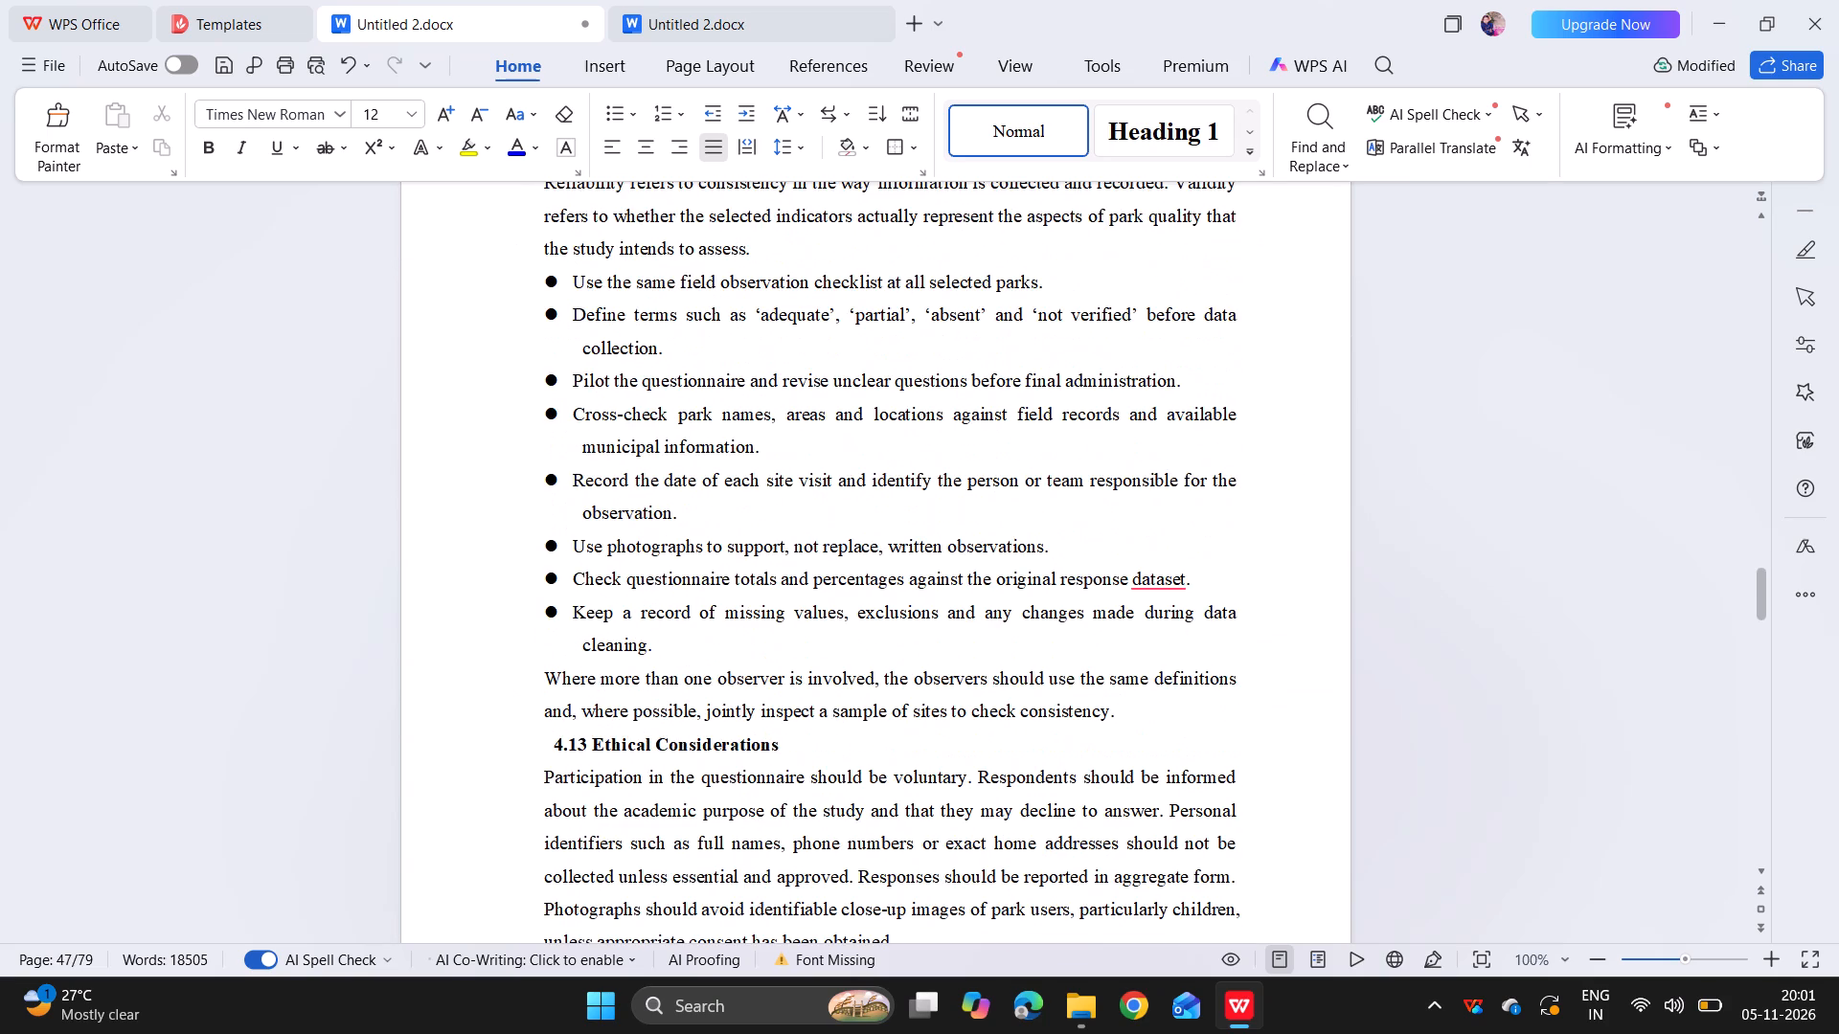
scroll(800, 631, "down", 5)
scroll(800, 631, "up", 11)
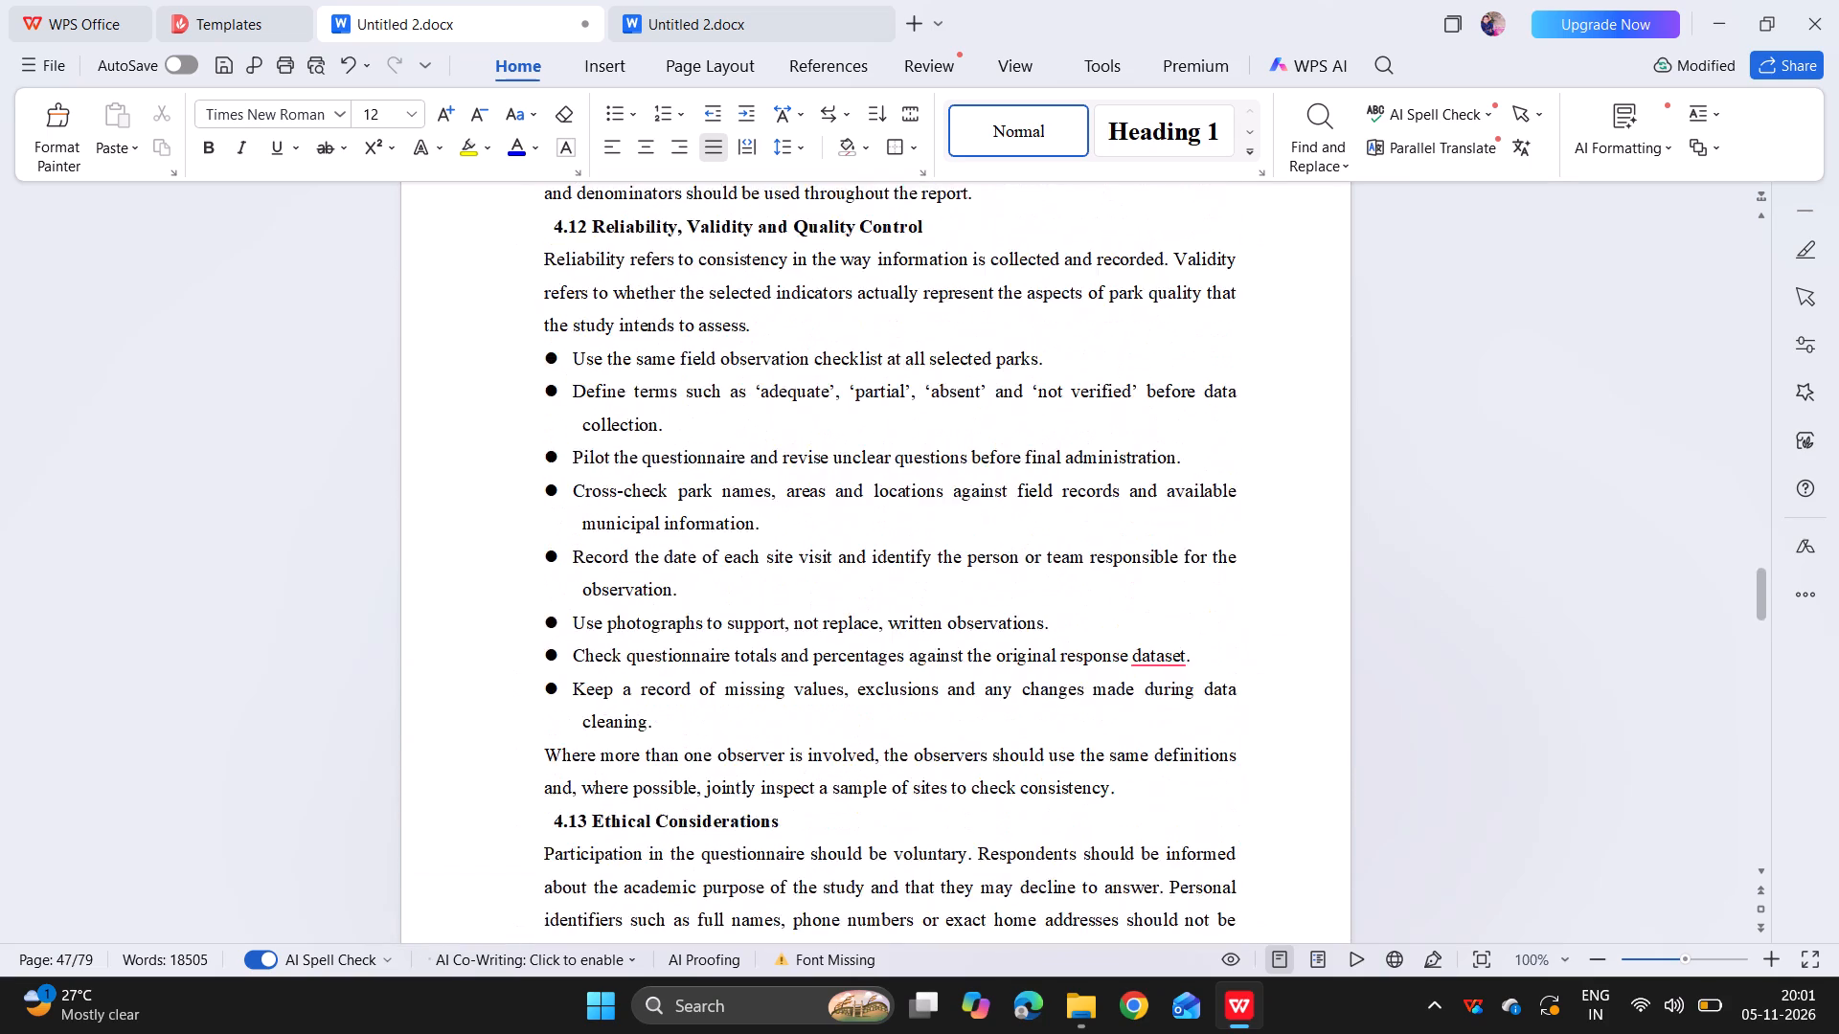
scroll(790, 632, "up", 19)
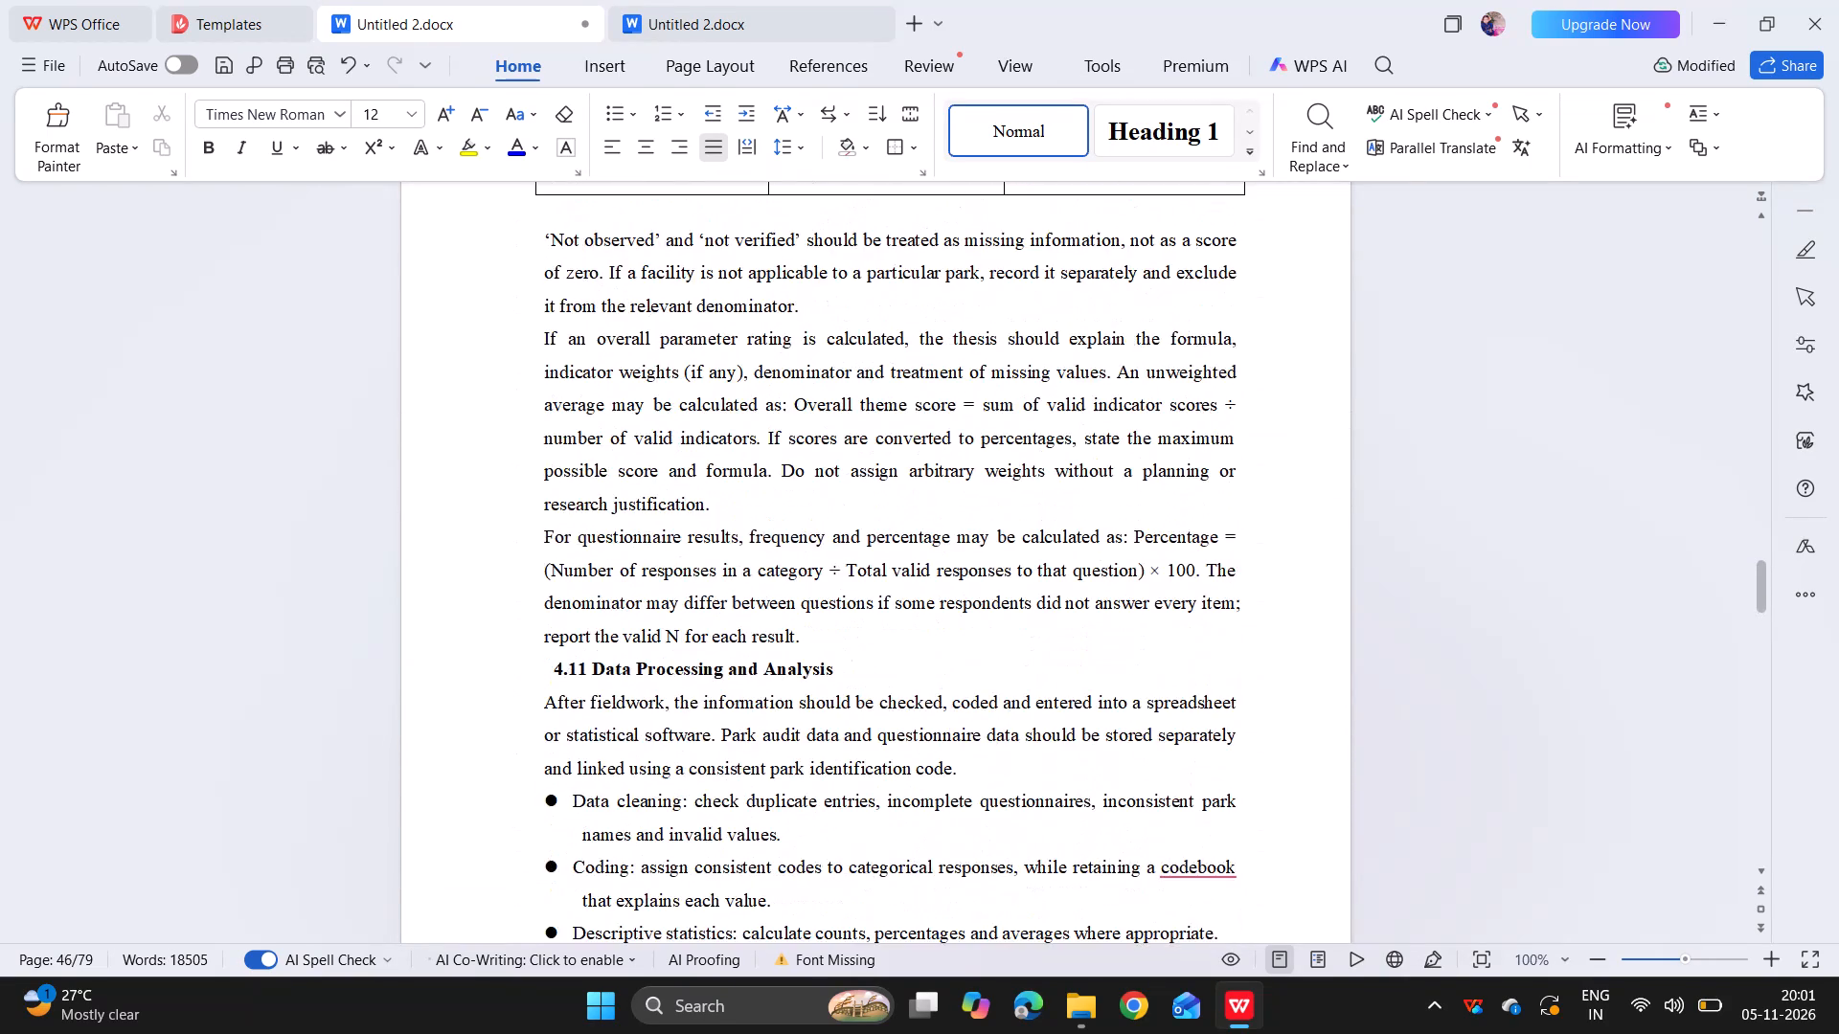
scroll(790, 632, "up", 7)
scroll(790, 632, "down", 20)
scroll(790, 632, "down", 1)
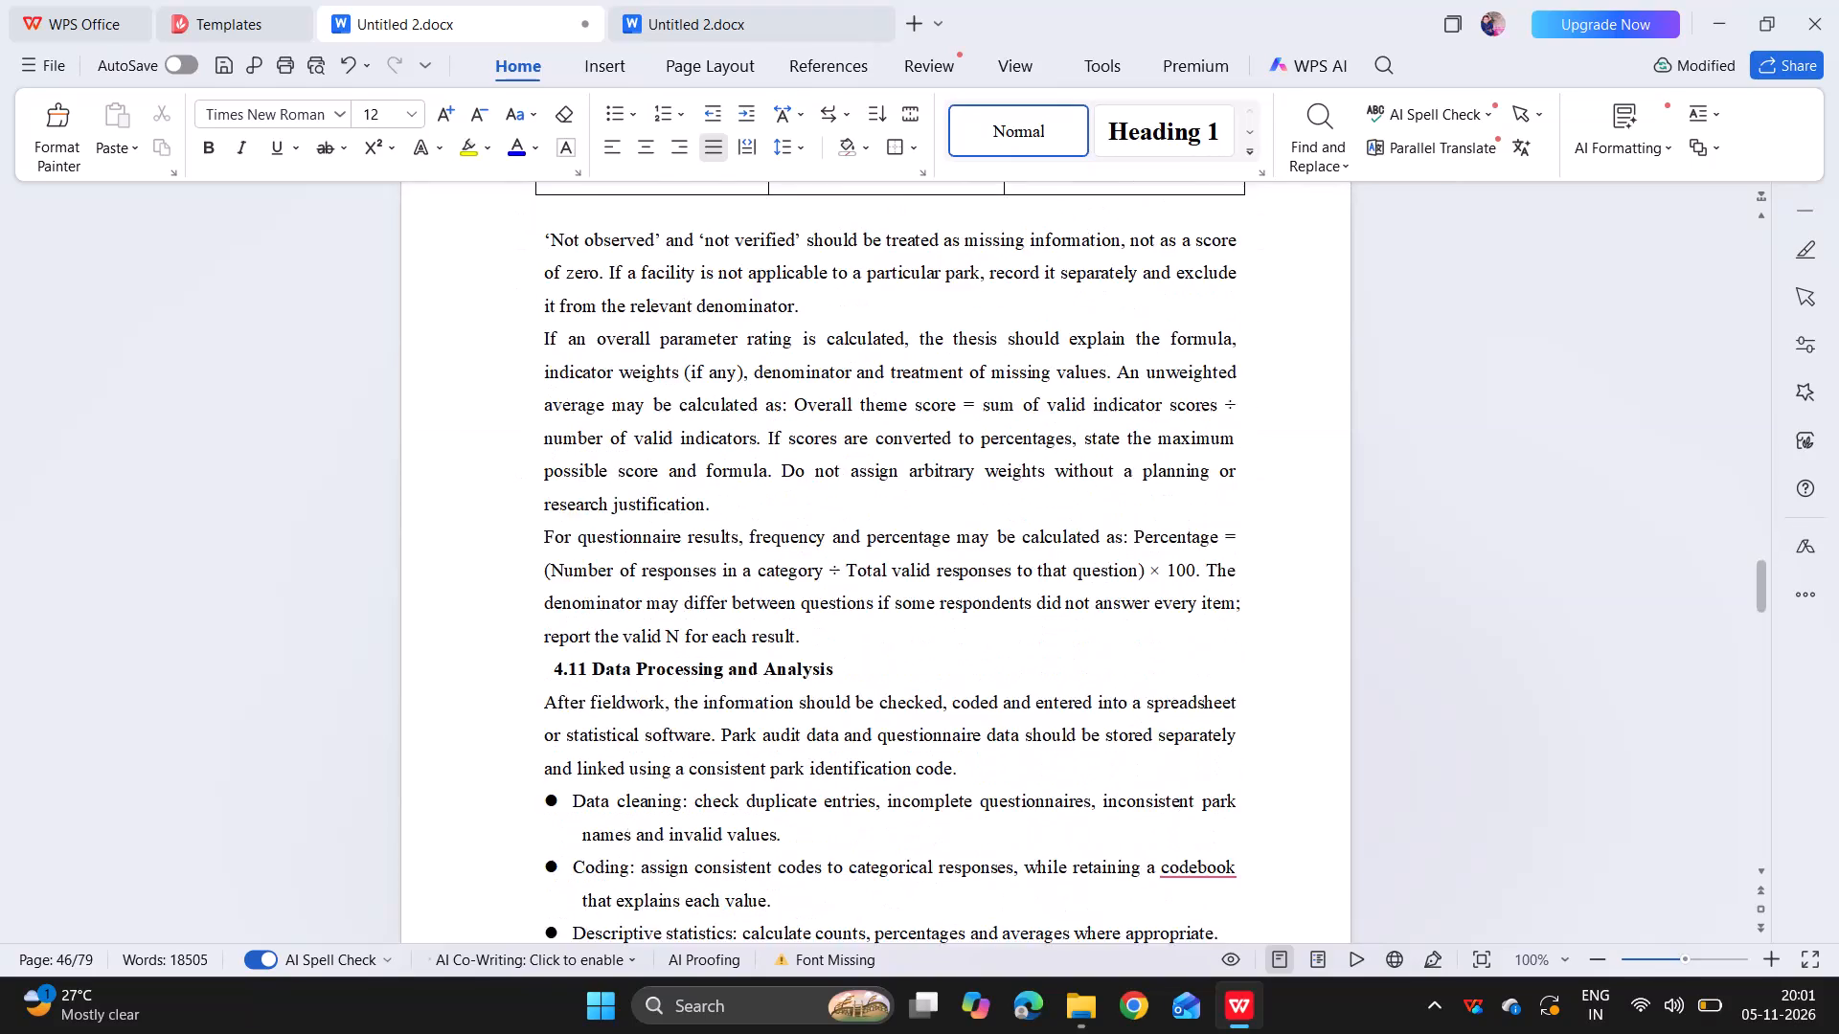
scroll(788, 632, "down", 20)
scroll(788, 632, "down", 6)
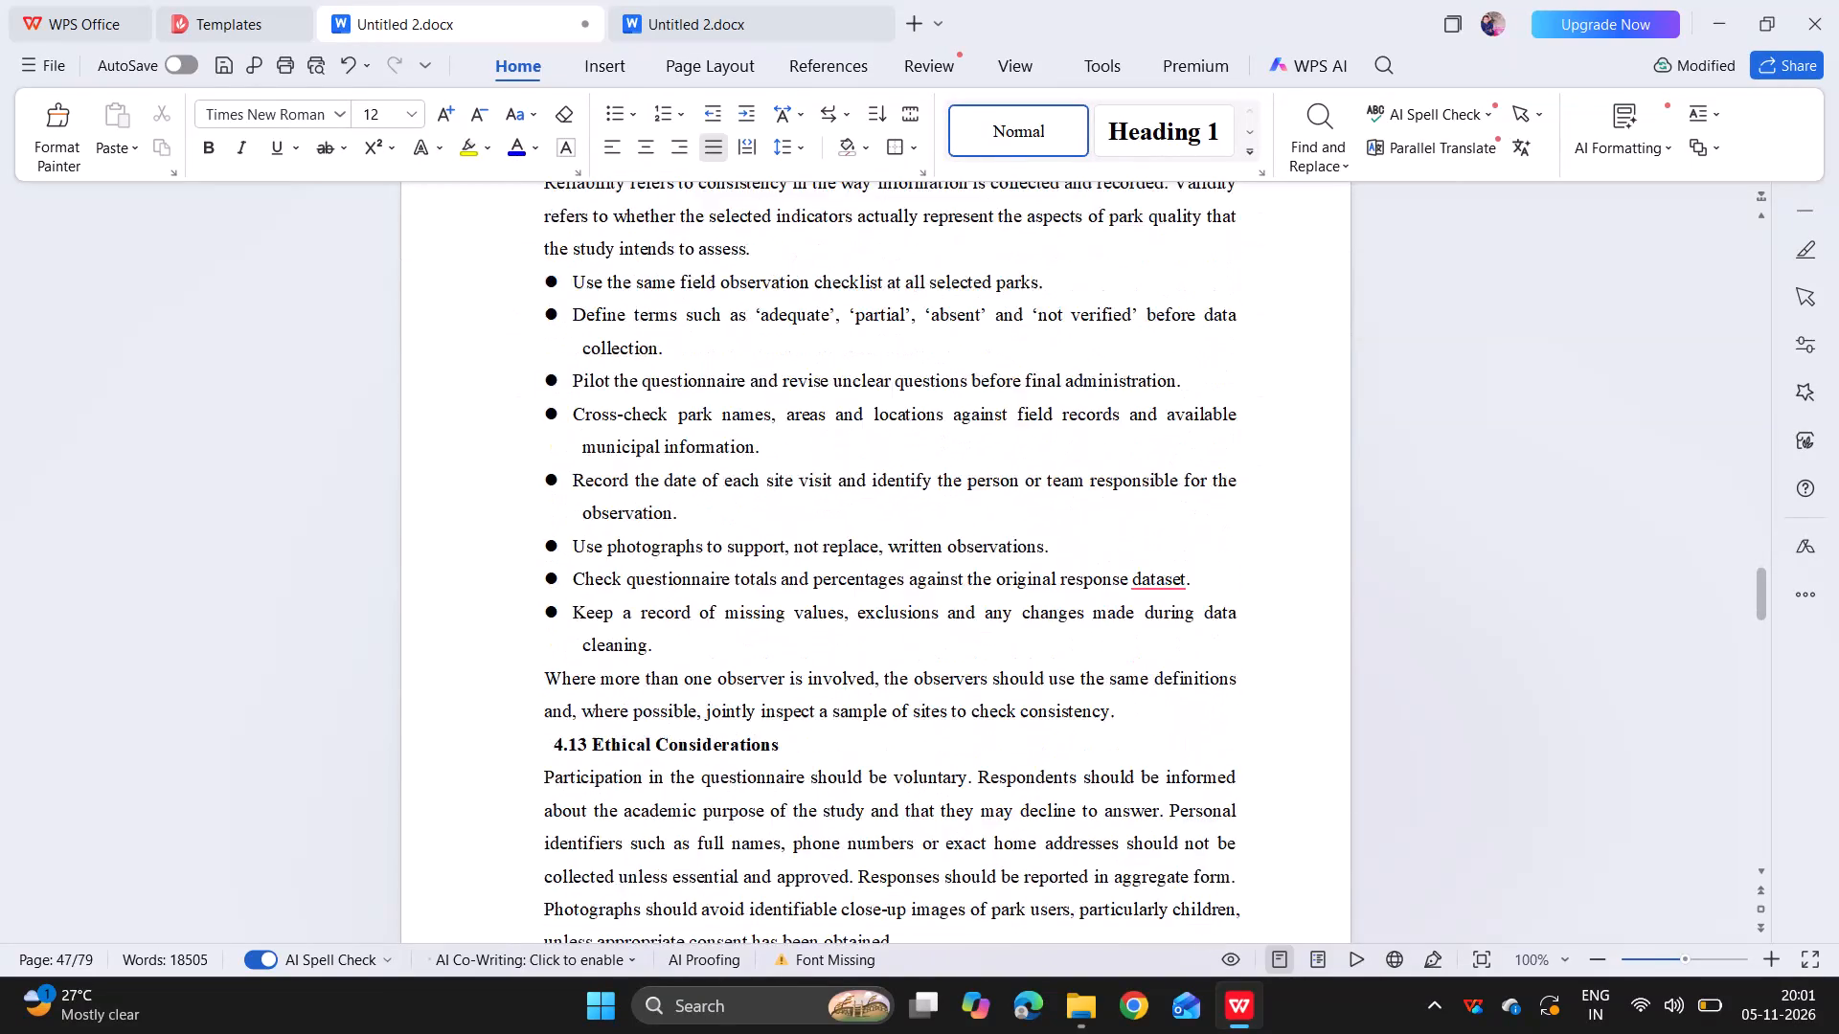
scroll(788, 632, "down", 15)
scroll(788, 632, "down", 15)
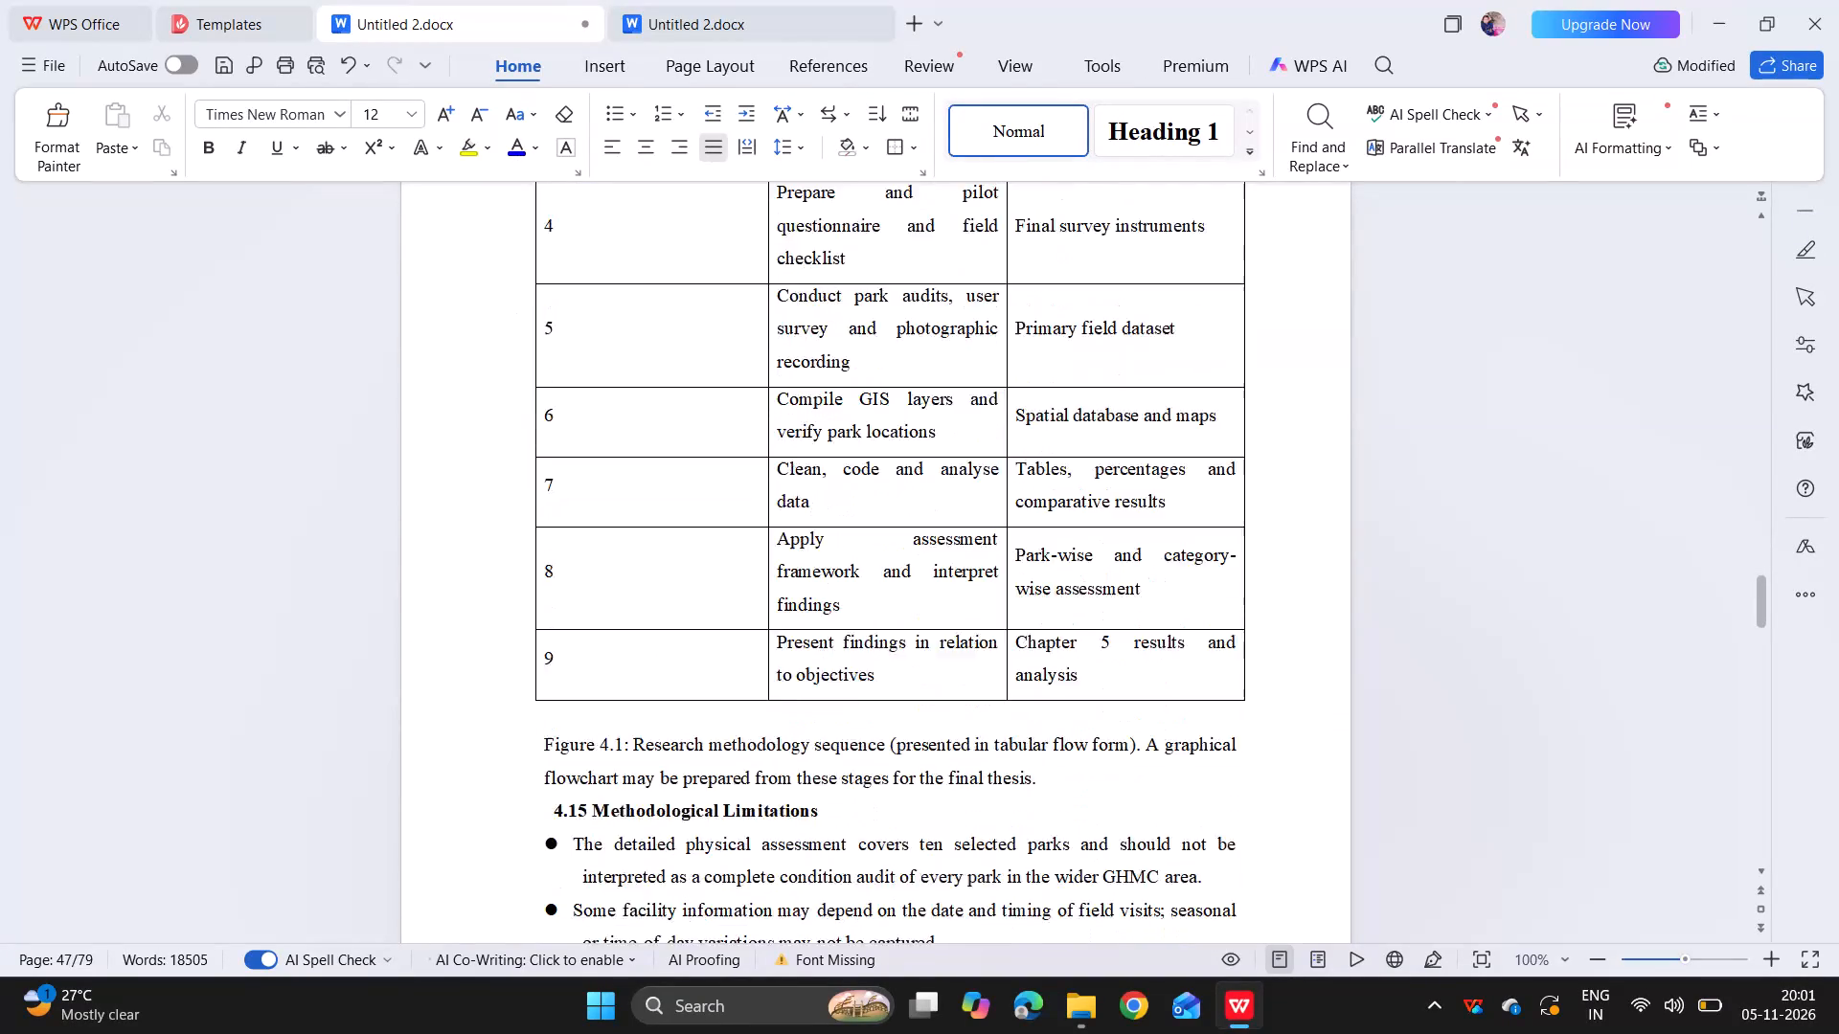
scroll(788, 632, "down", 4)
Narrow the Stage column of the 4.14 Methodology Flow table to about half its width, giving the space to the Activity column.
scroll(788, 632, "up", 20)
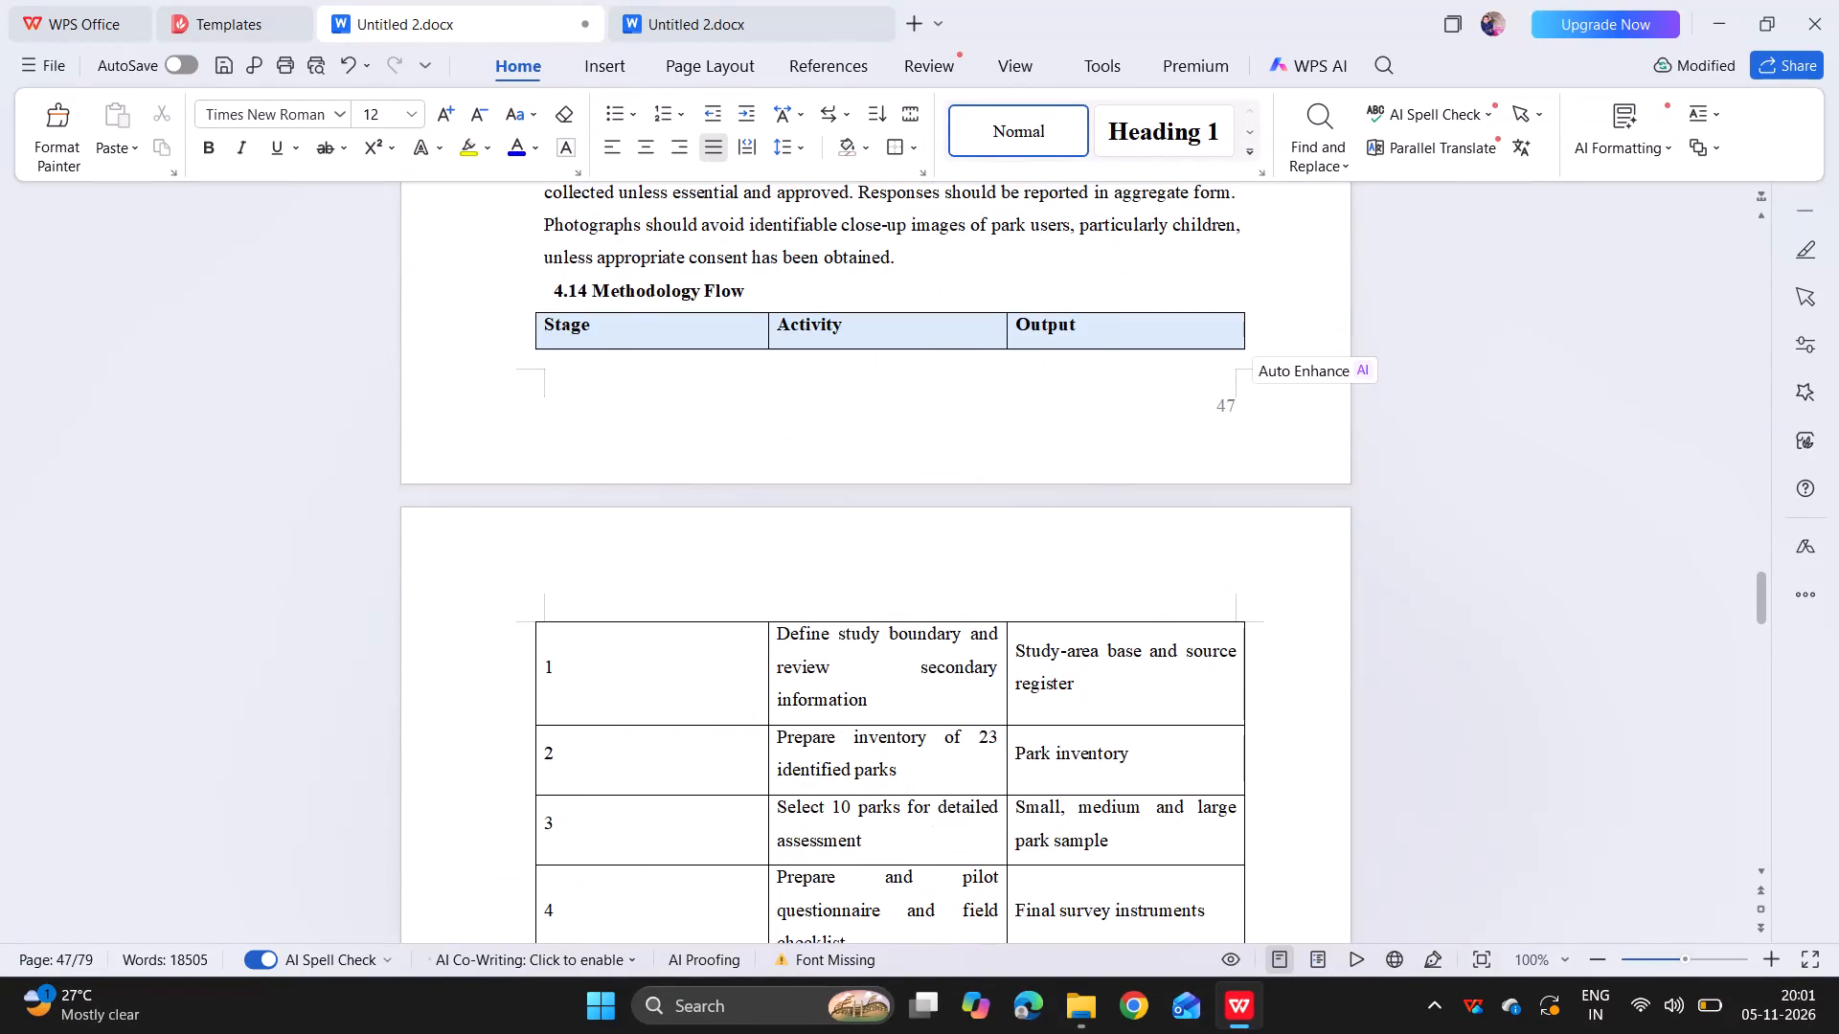
scroll(770, 614, "up", 2)
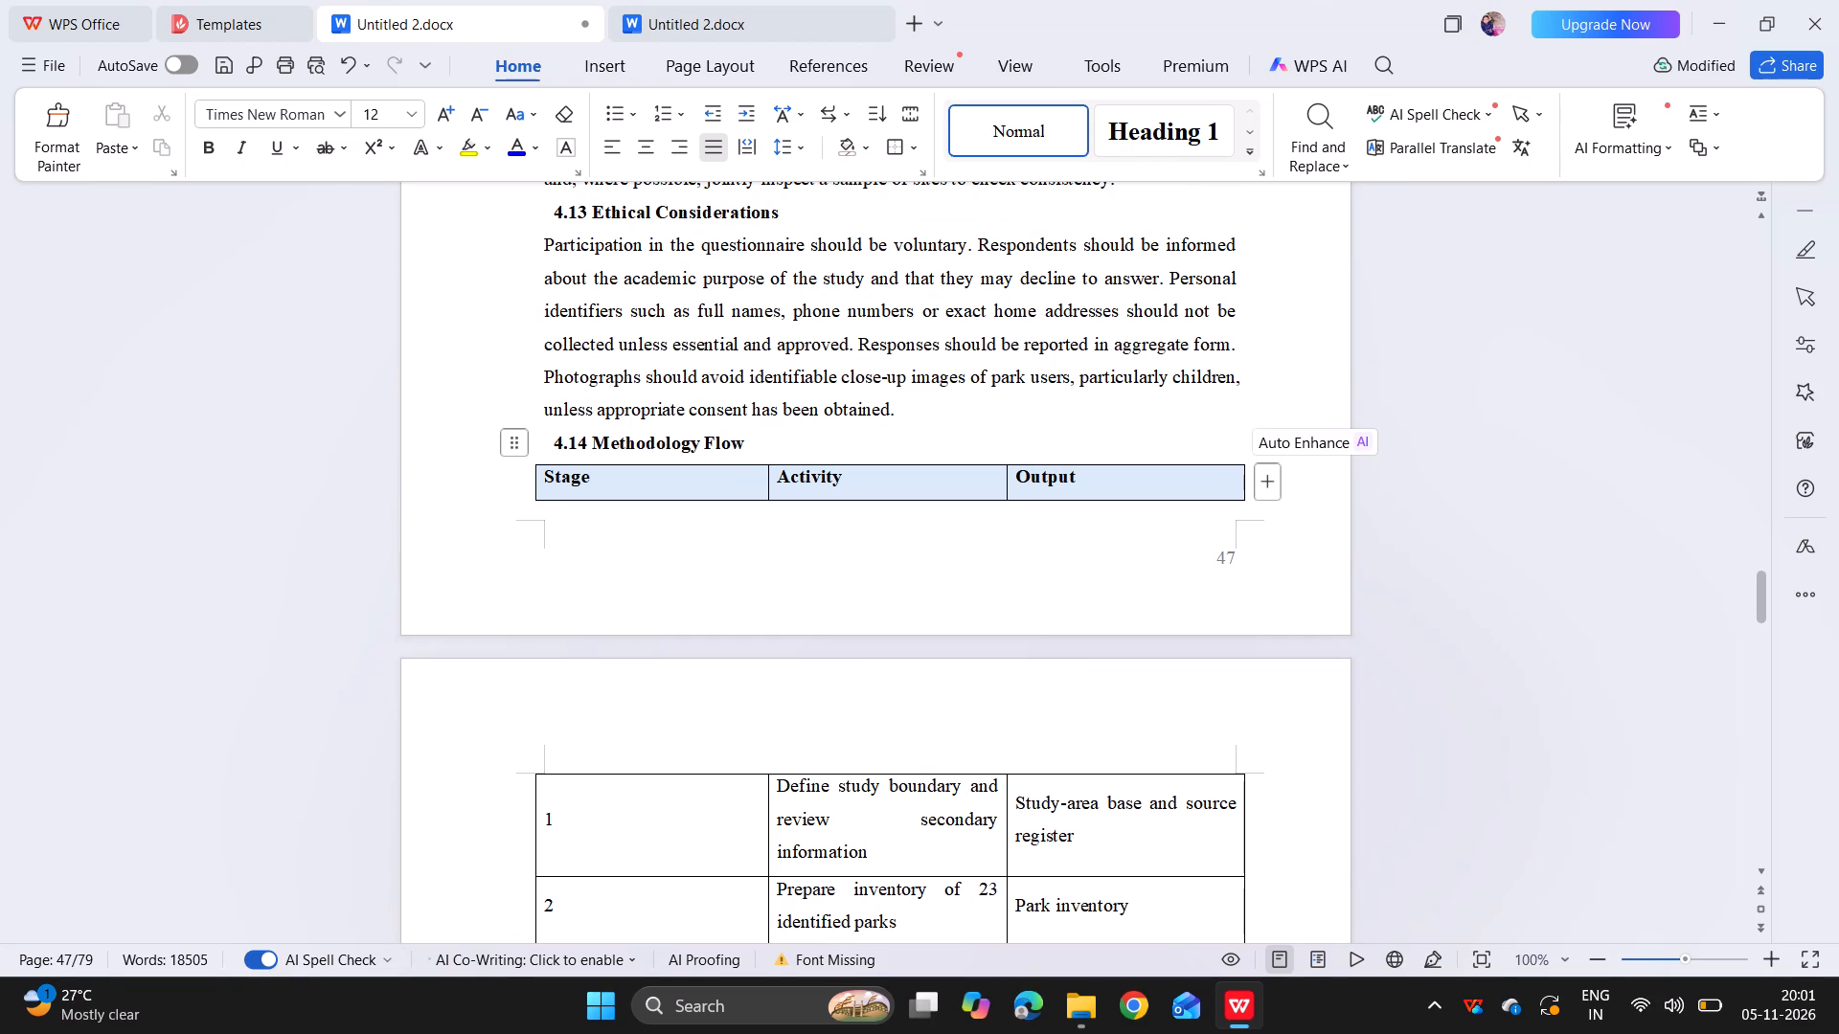
left_click_drag(767, 479, 655, 510)
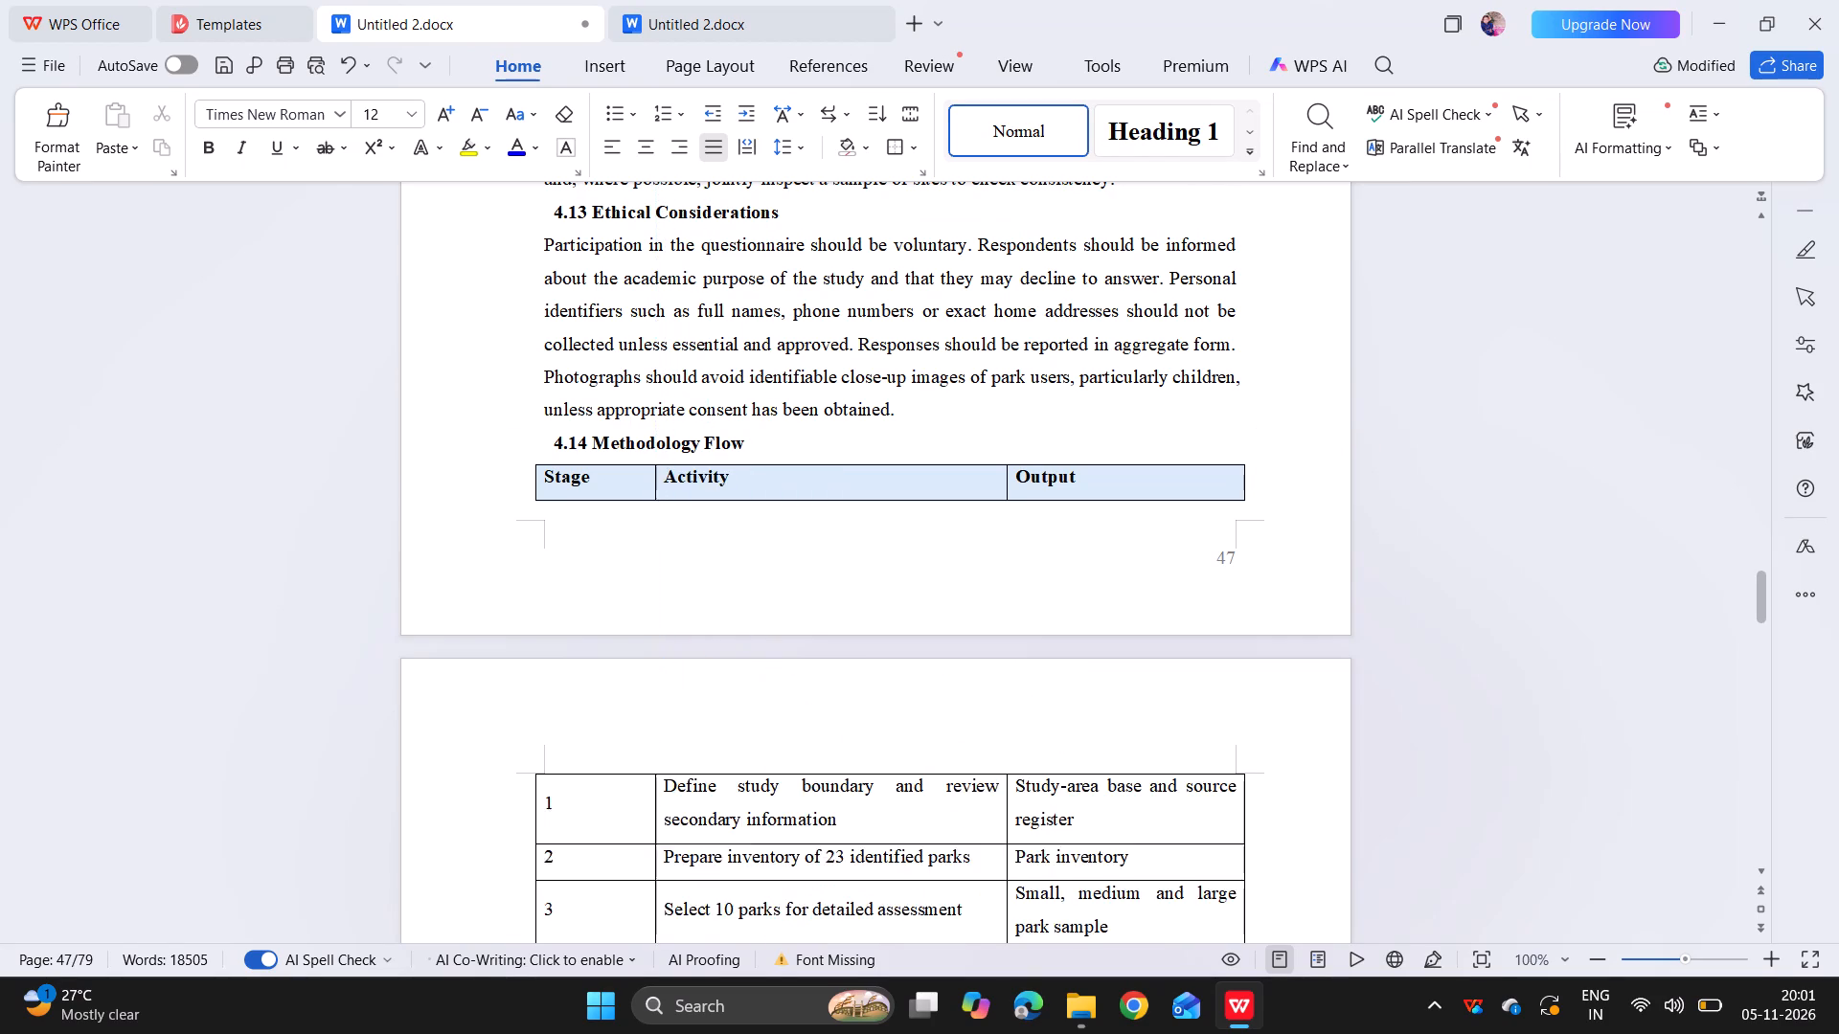
Delete section 4.16 Chapter Summary, References and Methodological Sources, and the Final Data Verification Checklist through its URDPFI area categories bullet.
scroll(716, 484, "down", 20)
scroll(764, 498, "down", 4)
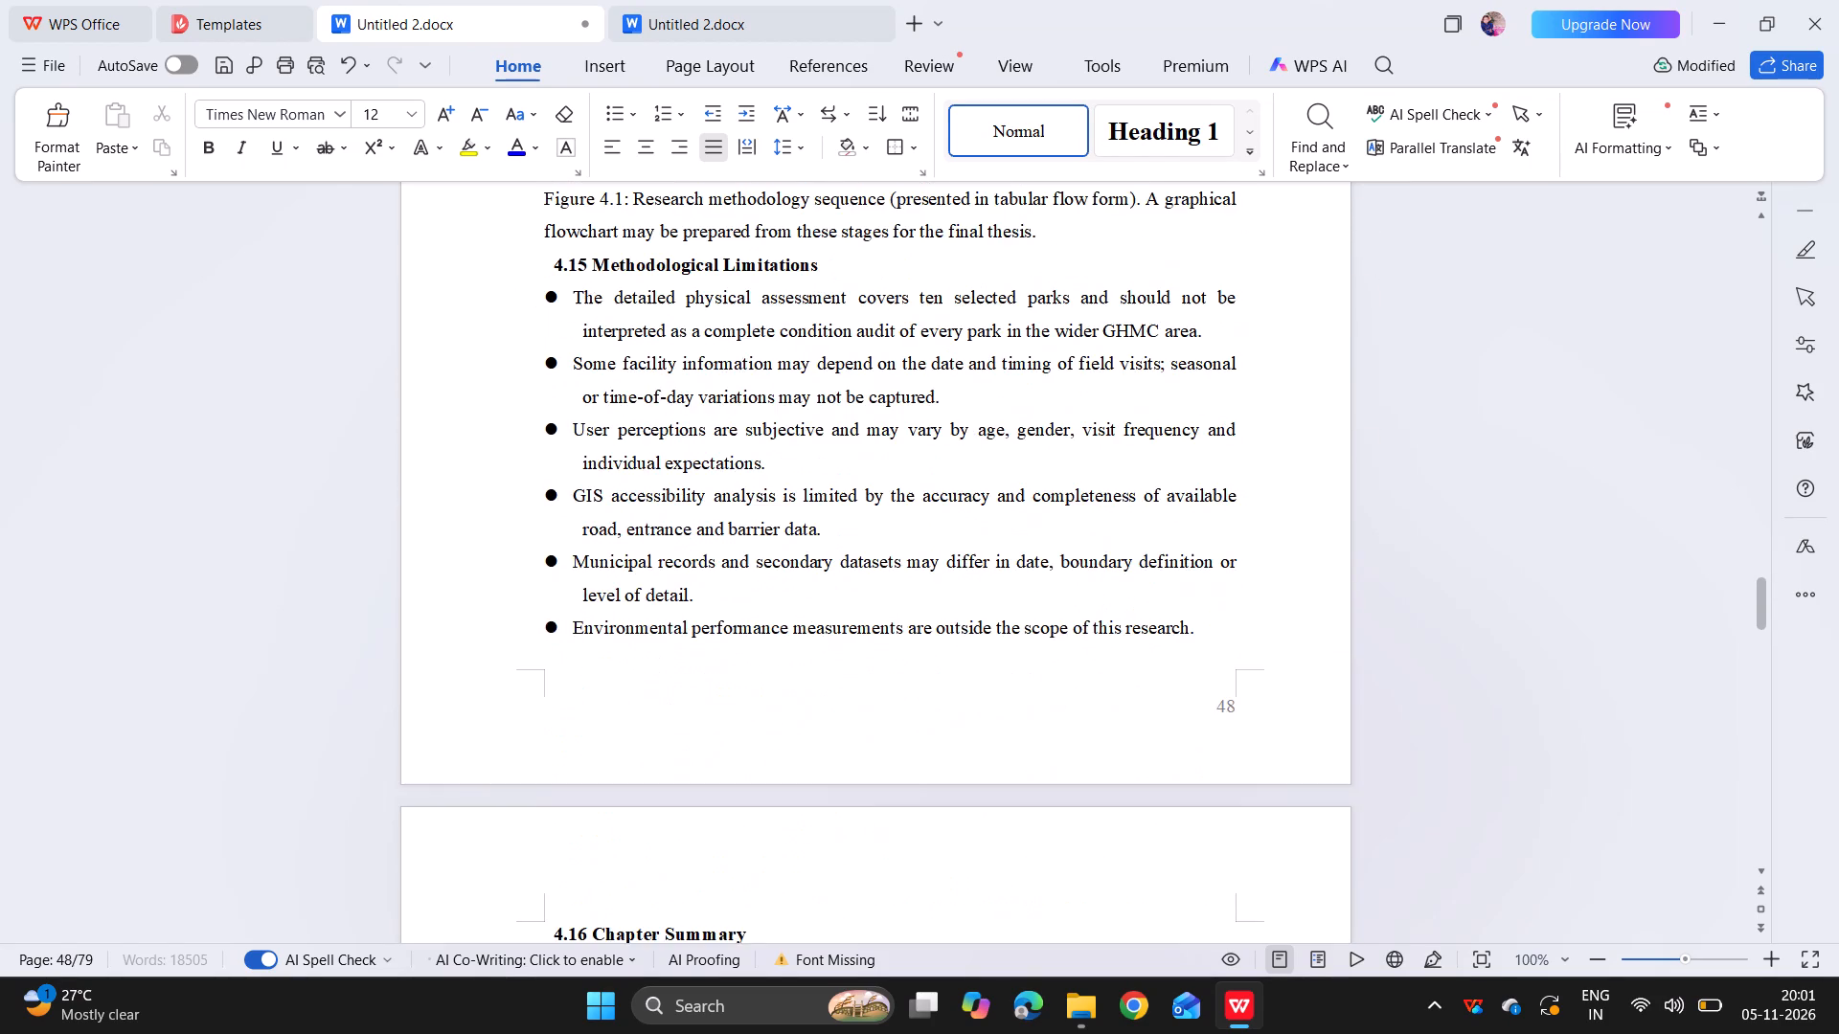
scroll(764, 498, "down", 12)
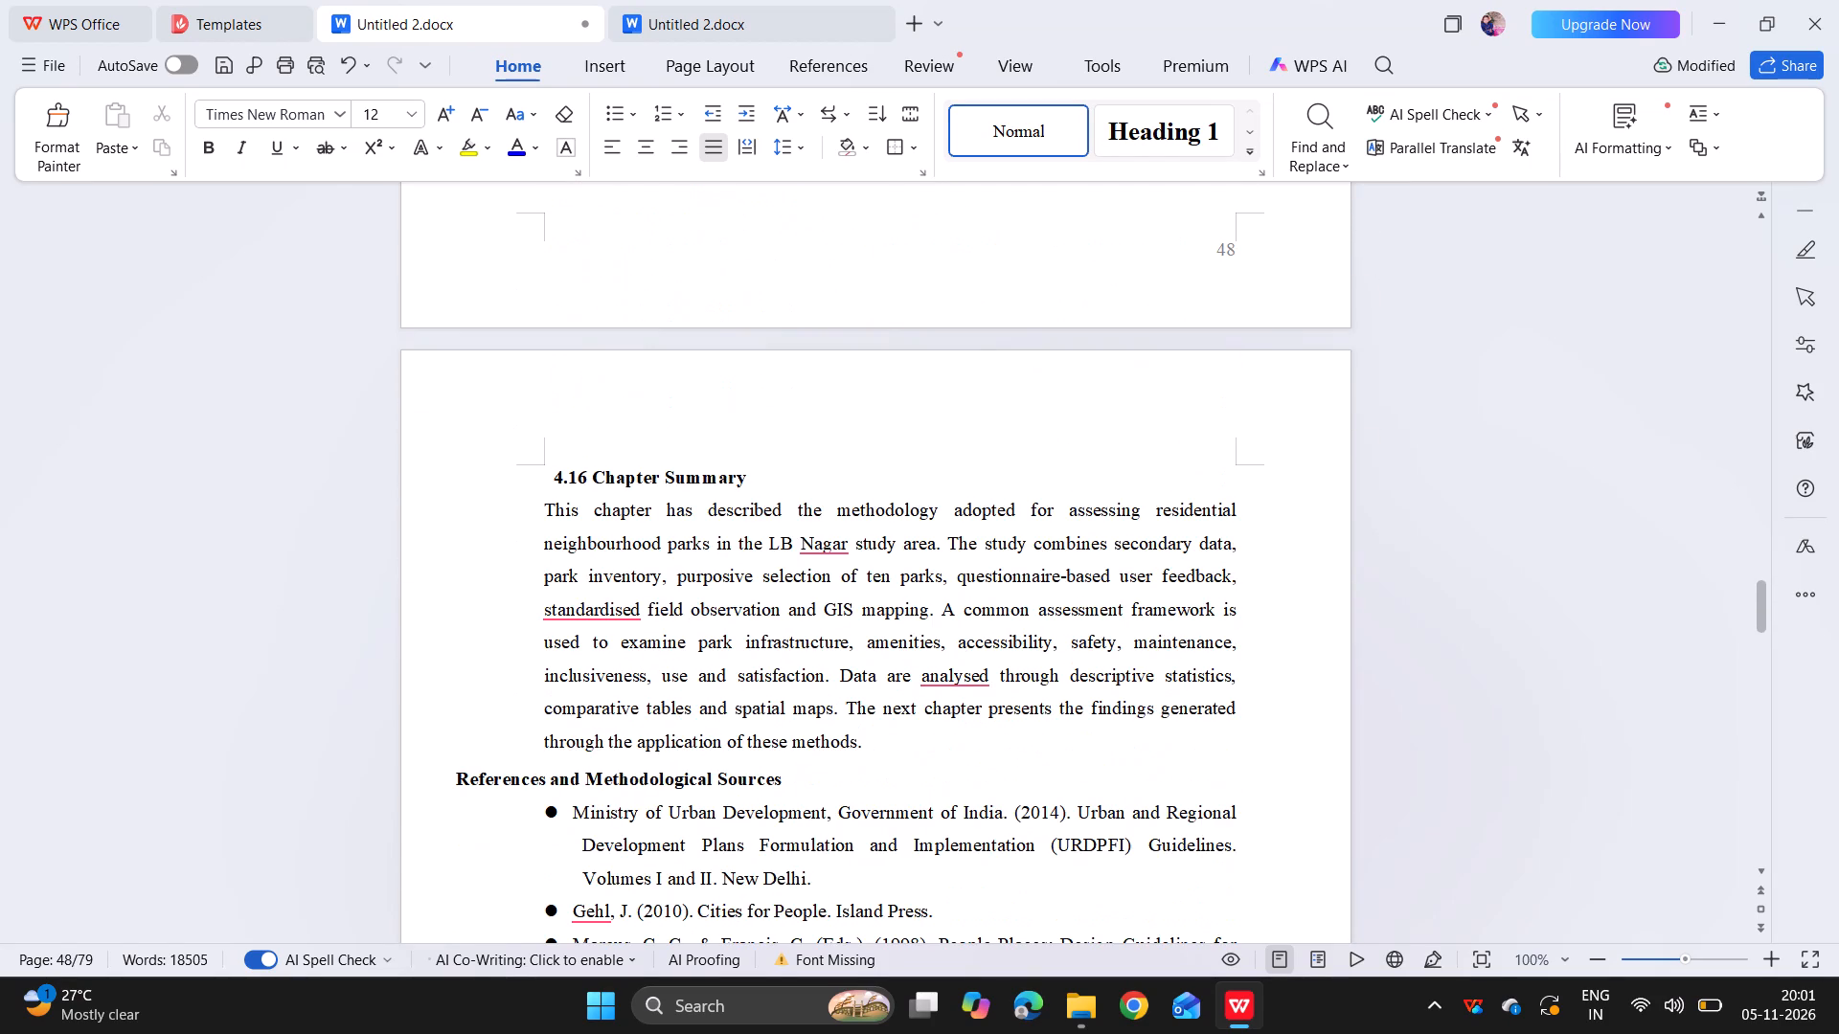
left_click_drag(536, 478, 744, 670)
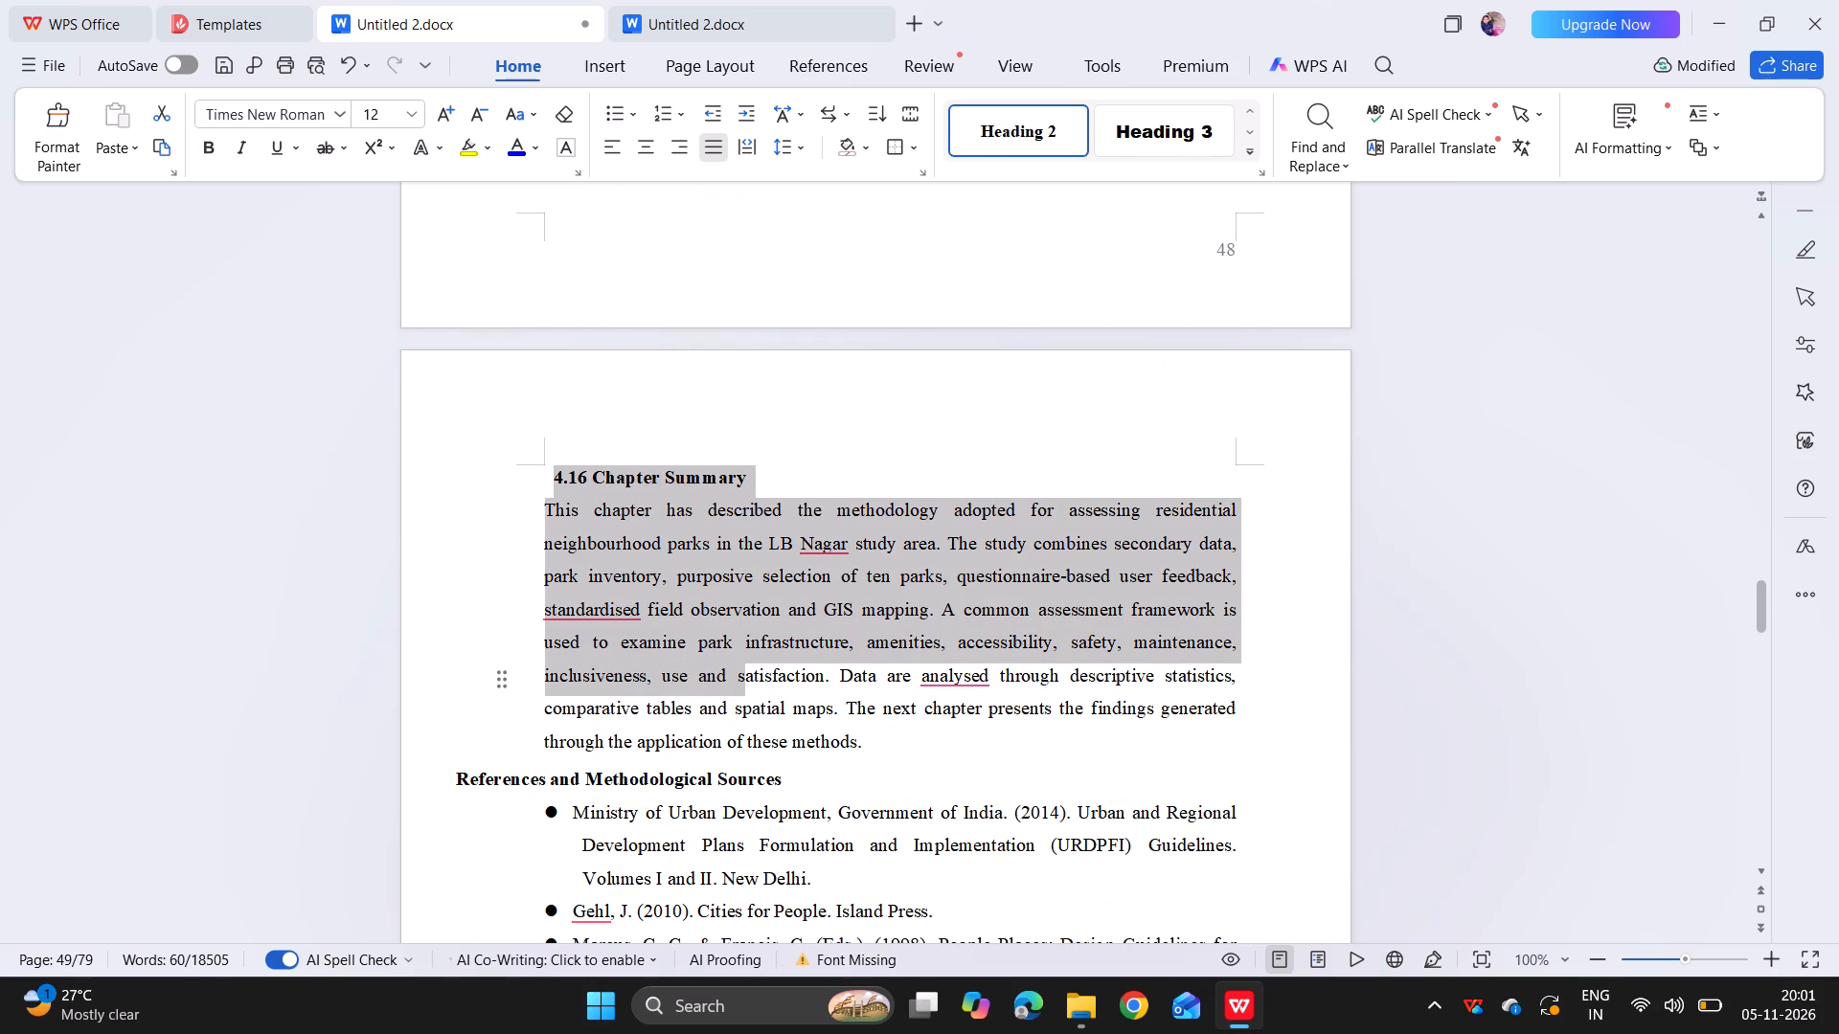
left_click_drag(744, 670, 886, 726)
scroll(886, 726, "down", 5)
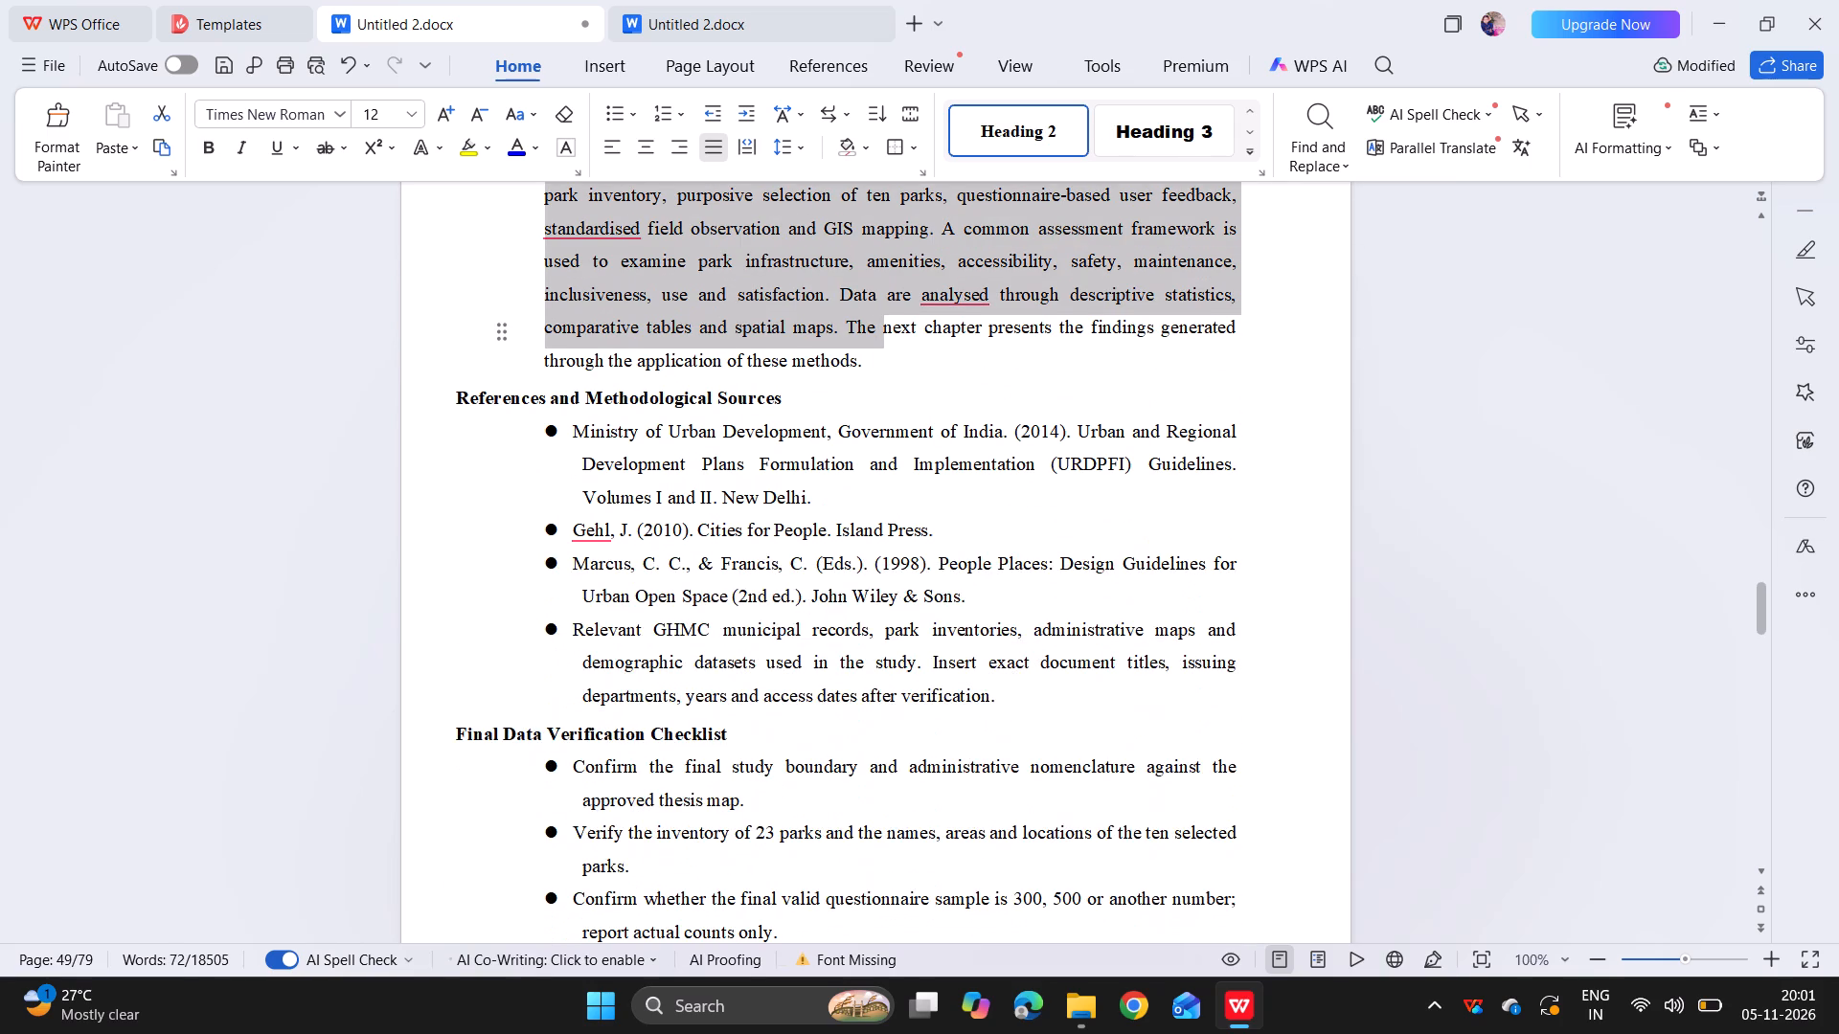
left_click_drag(886, 726, 887, 726)
scroll(886, 726, "down", 6)
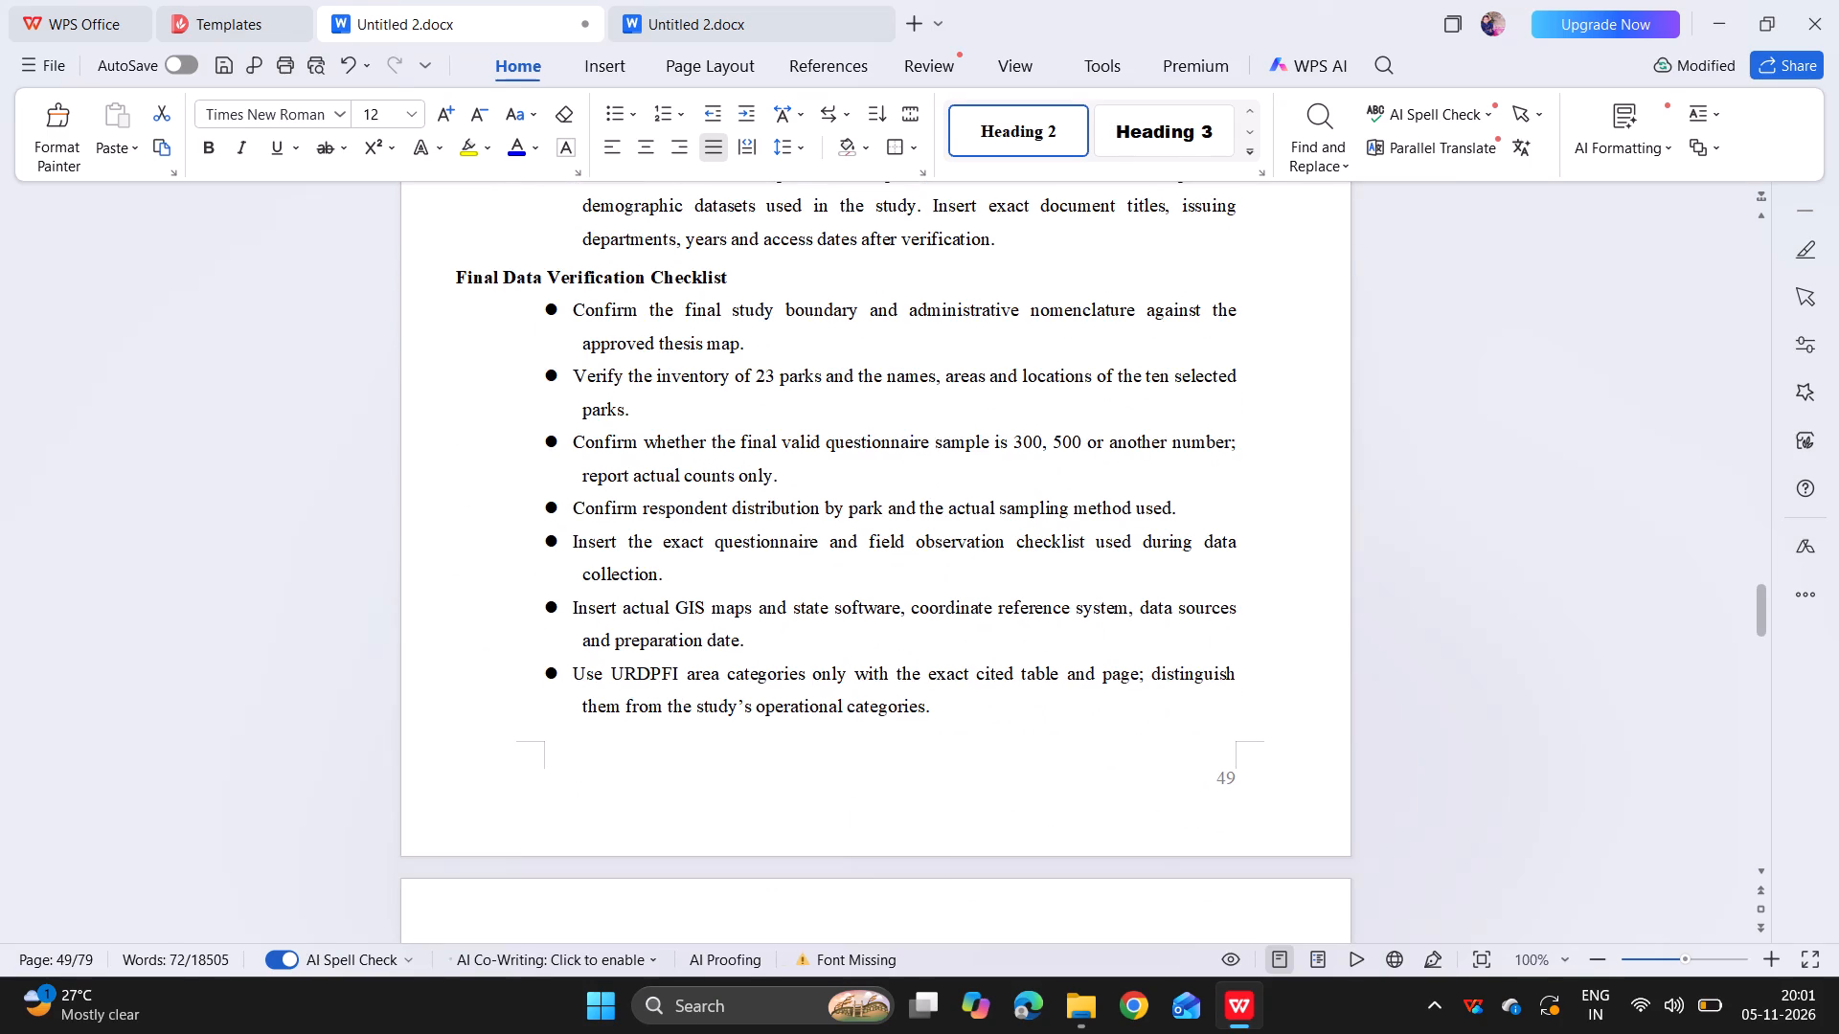
left_click_drag(887, 726, 985, 704)
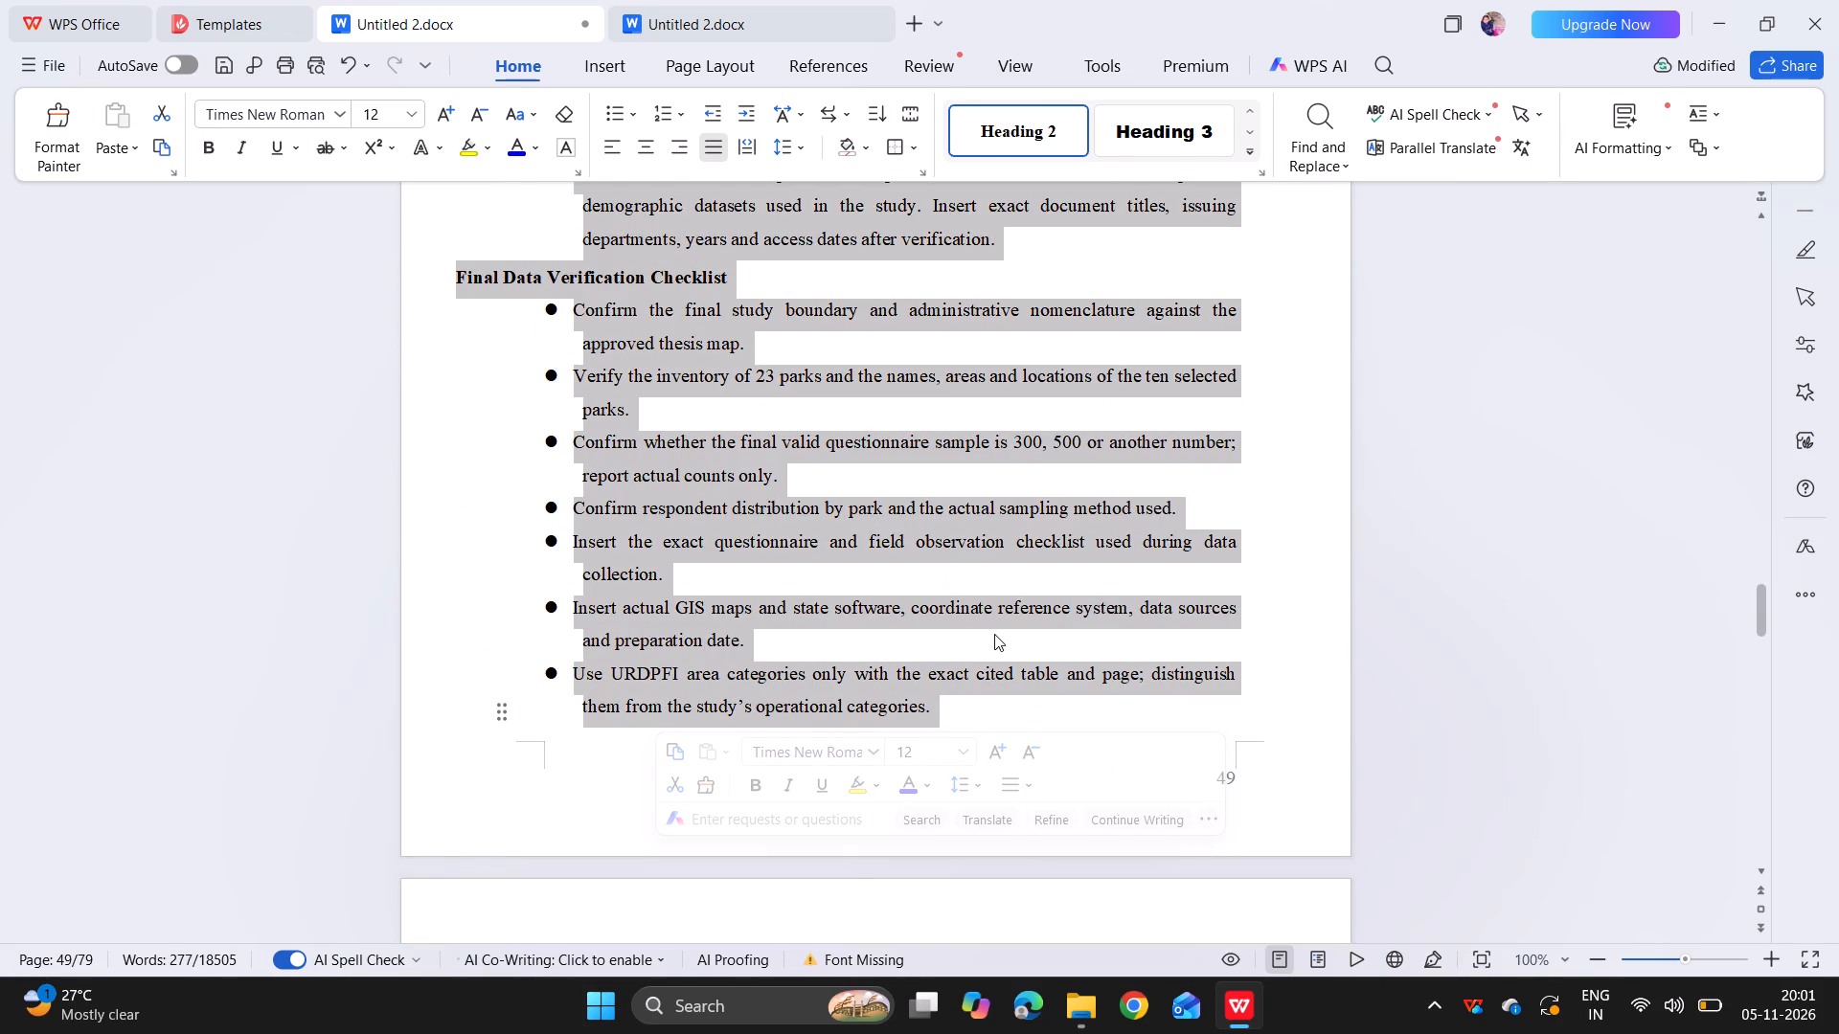
key("Delete")
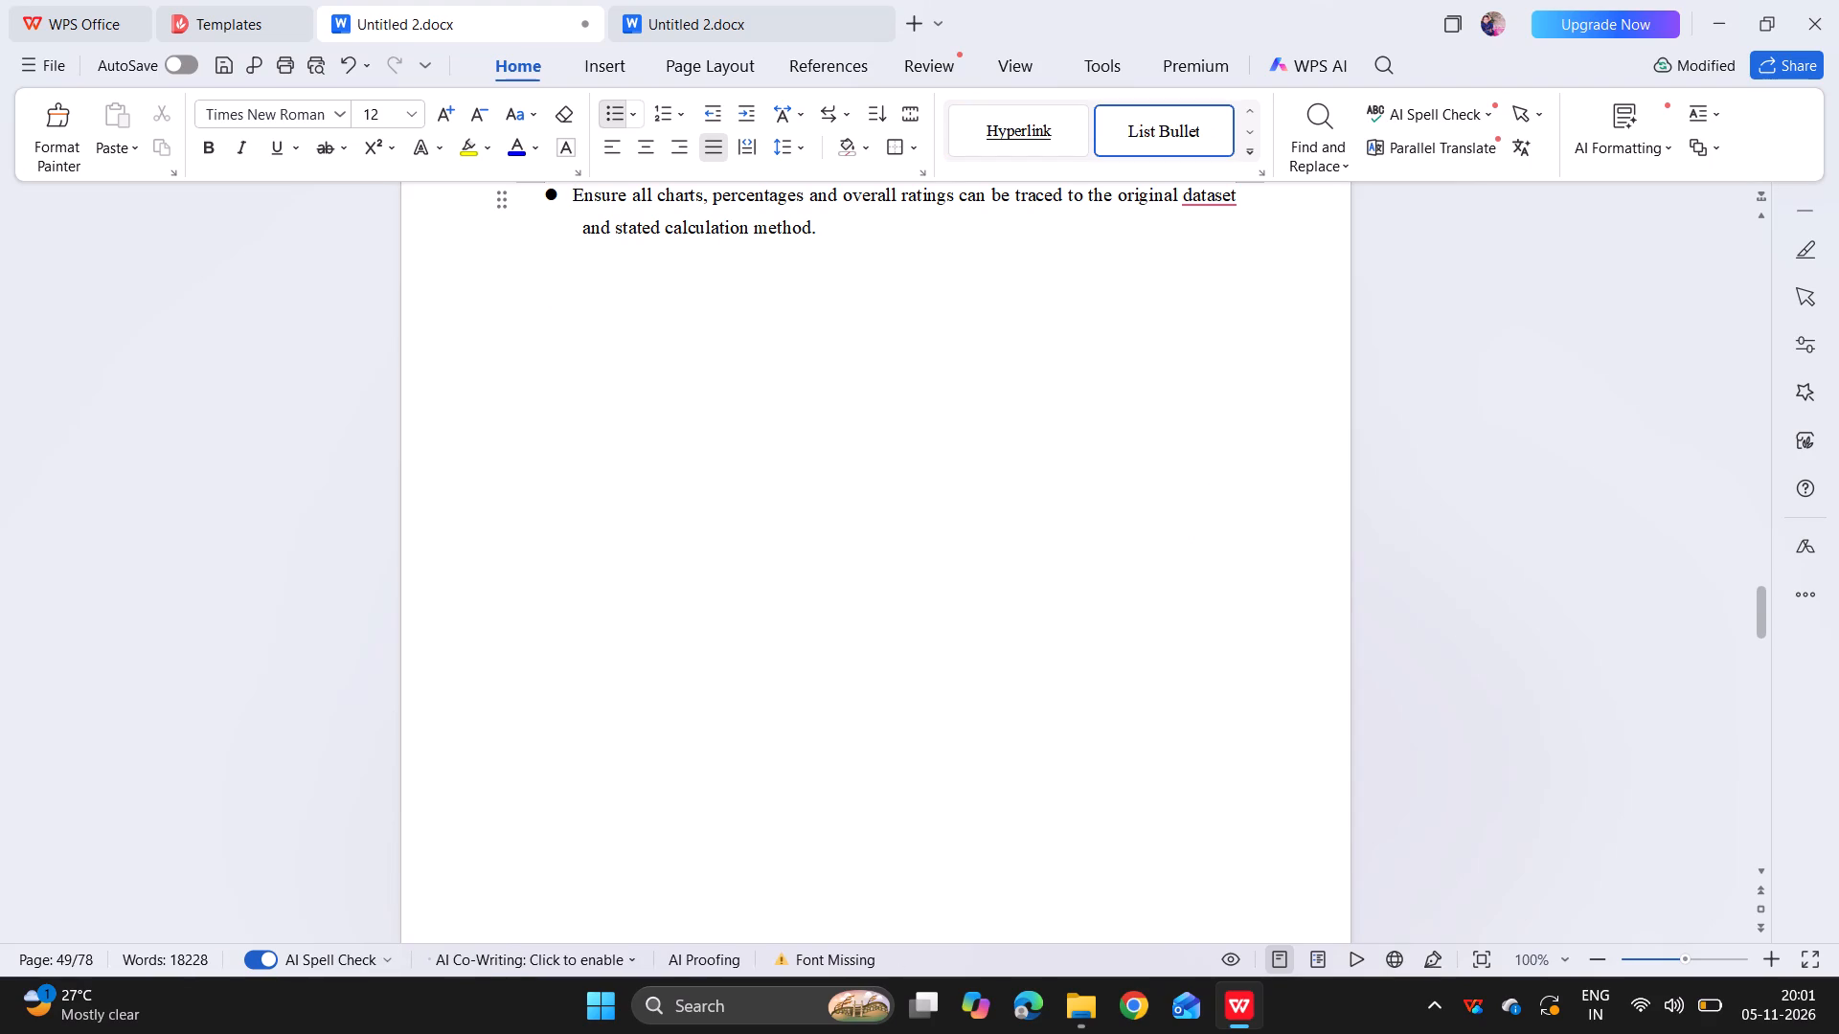
Remove eight blank lines between the end of Chapter 4 and the Chapter 5 heading.
scroll(900, 617, "down", 10)
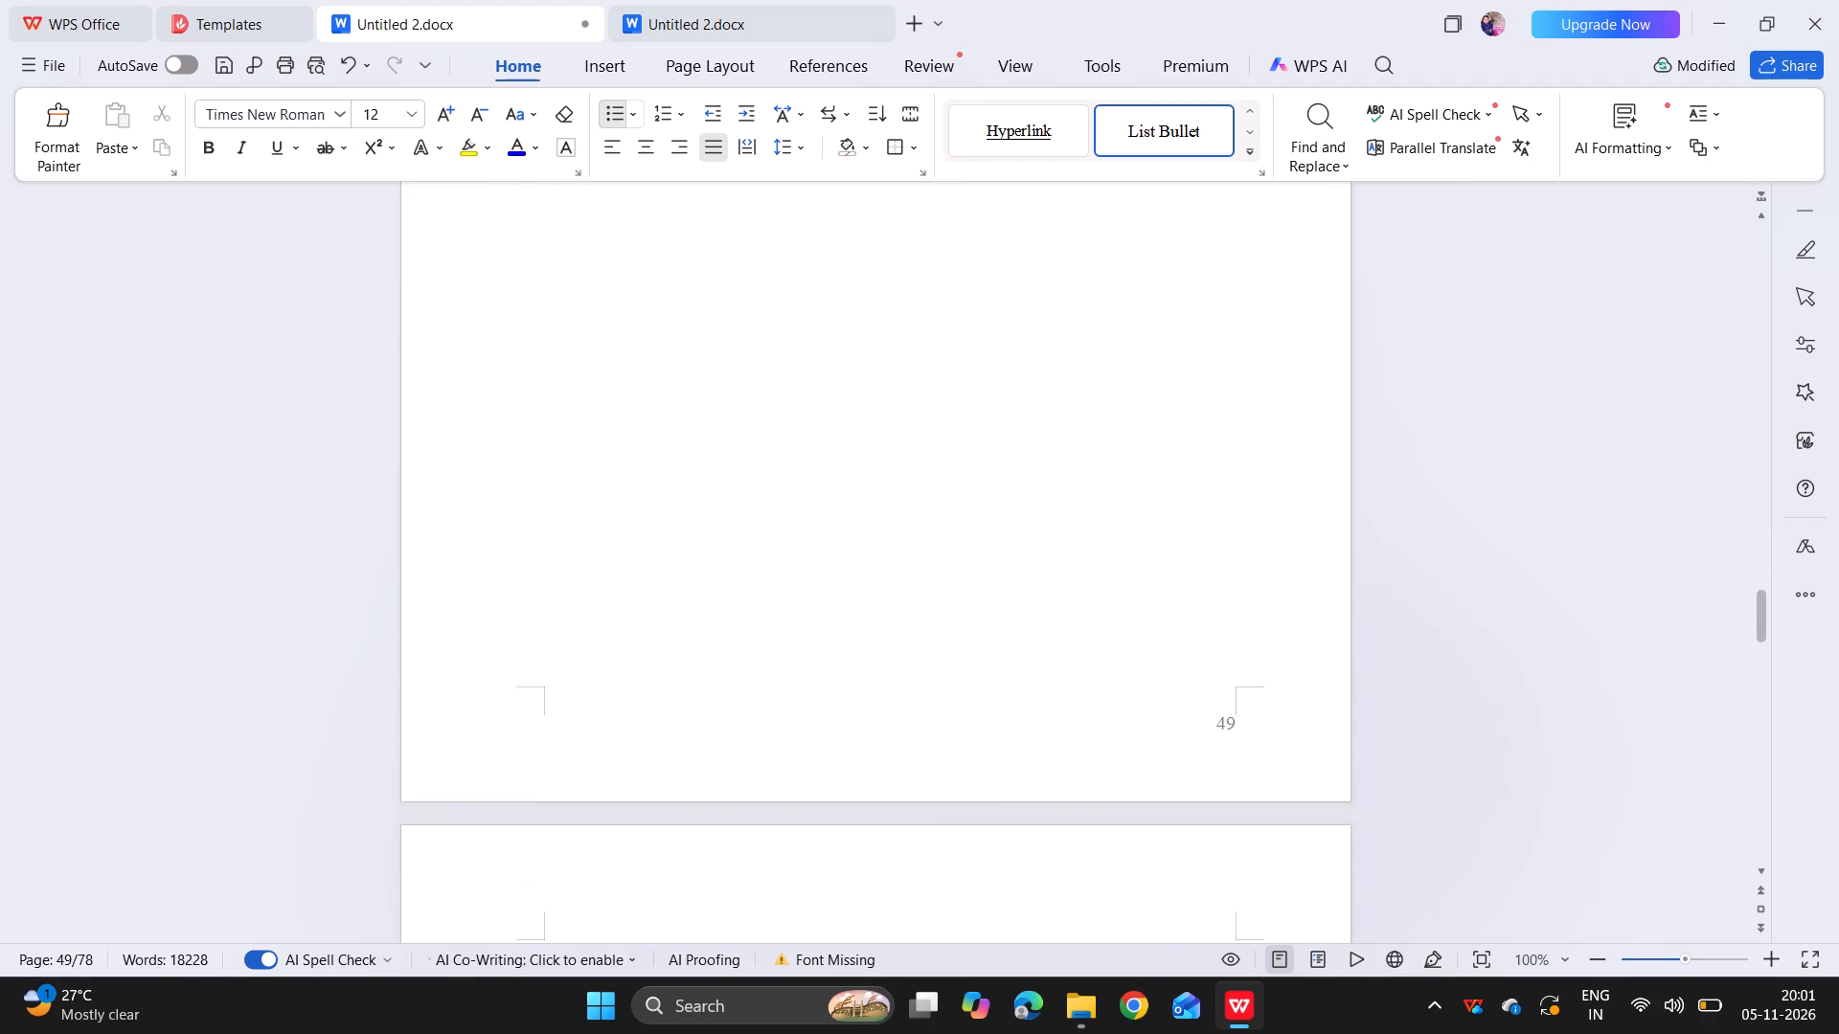
scroll(900, 617, "down", 14)
scroll(900, 644, "up", 5)
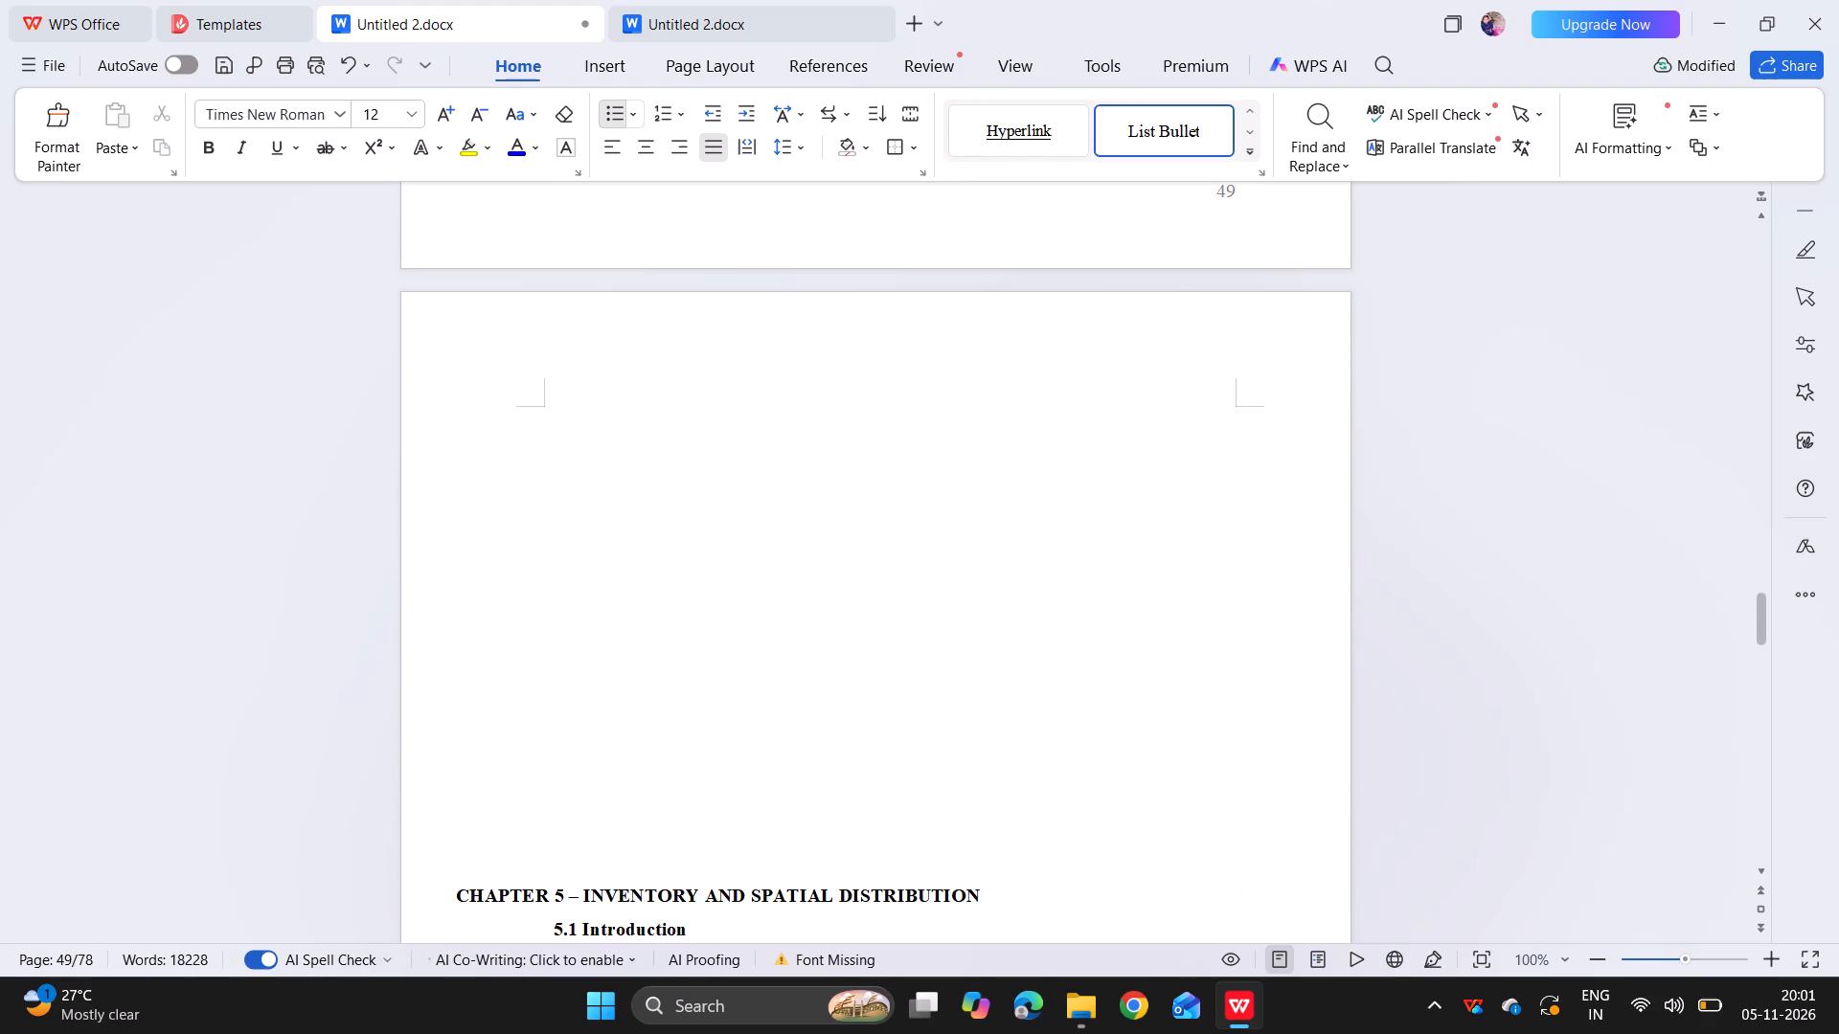
left_click(695, 606)
key("BackSpace")
key("BackSpace")
key("BackSpace")
key("BackSpace")
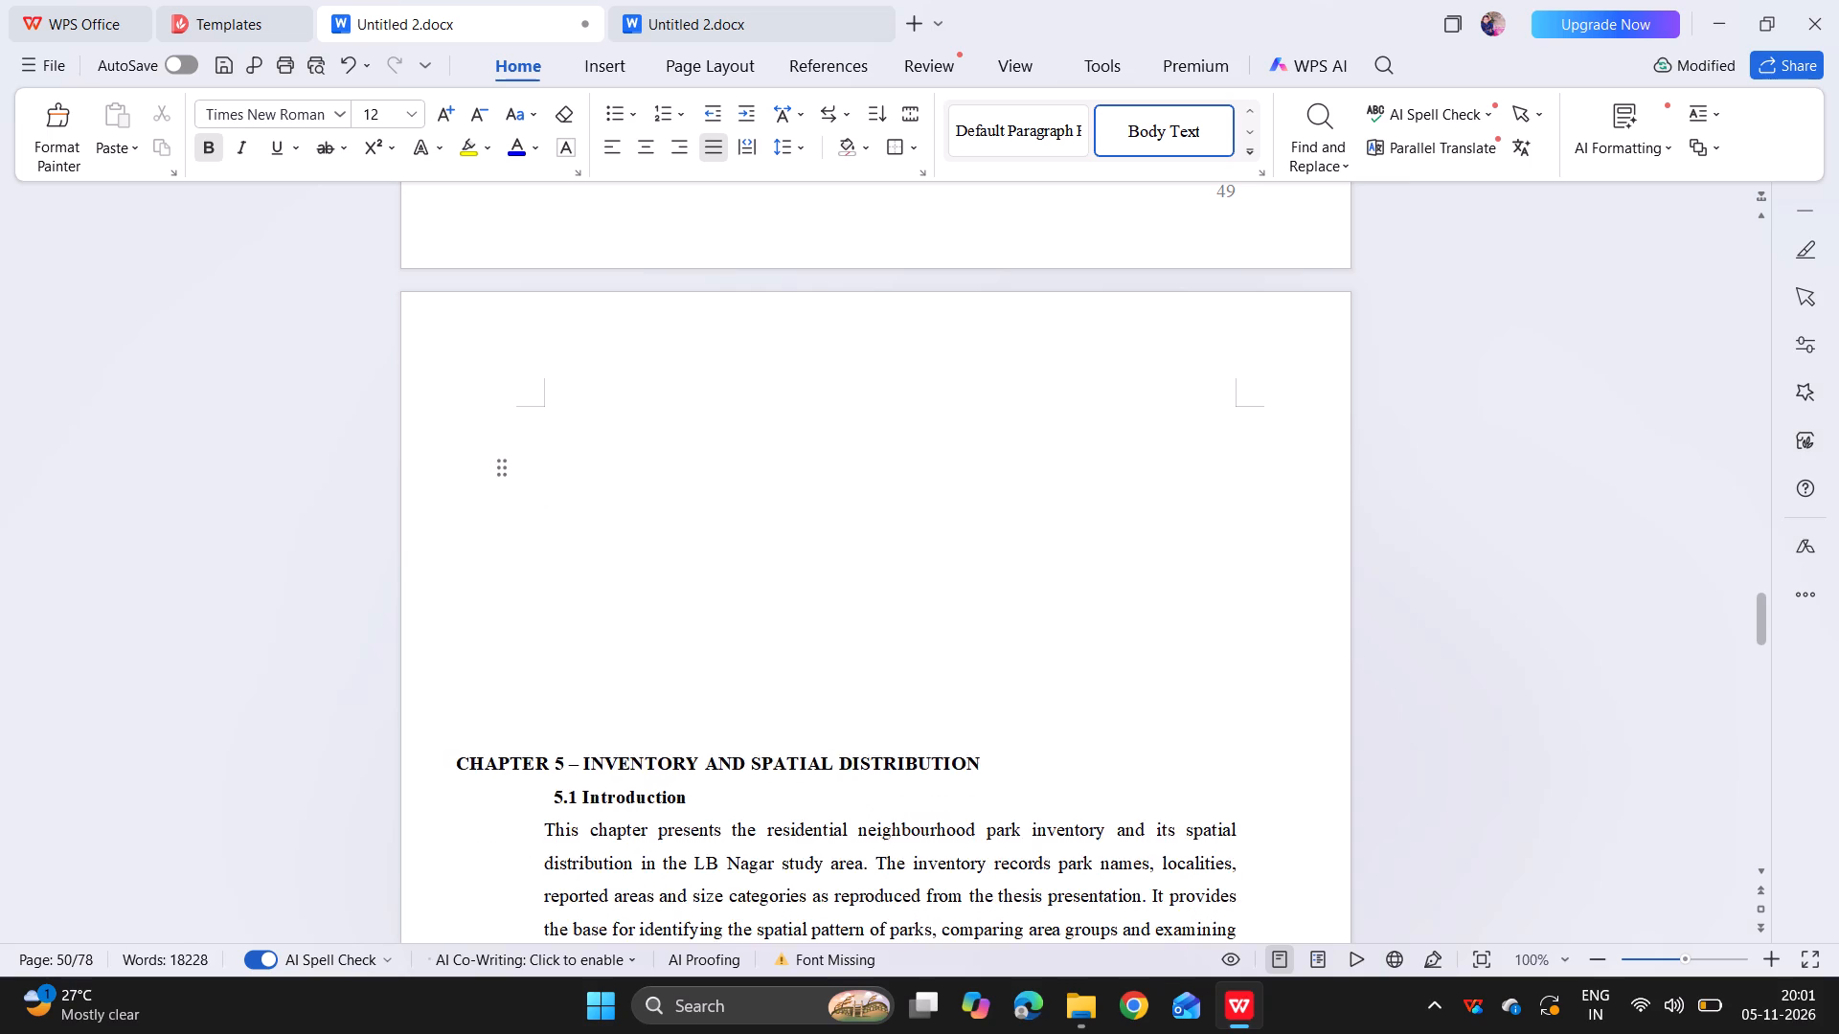
key("BackSpace")
key("BackSpace")
key("BackSpace")
key("BackSpace")
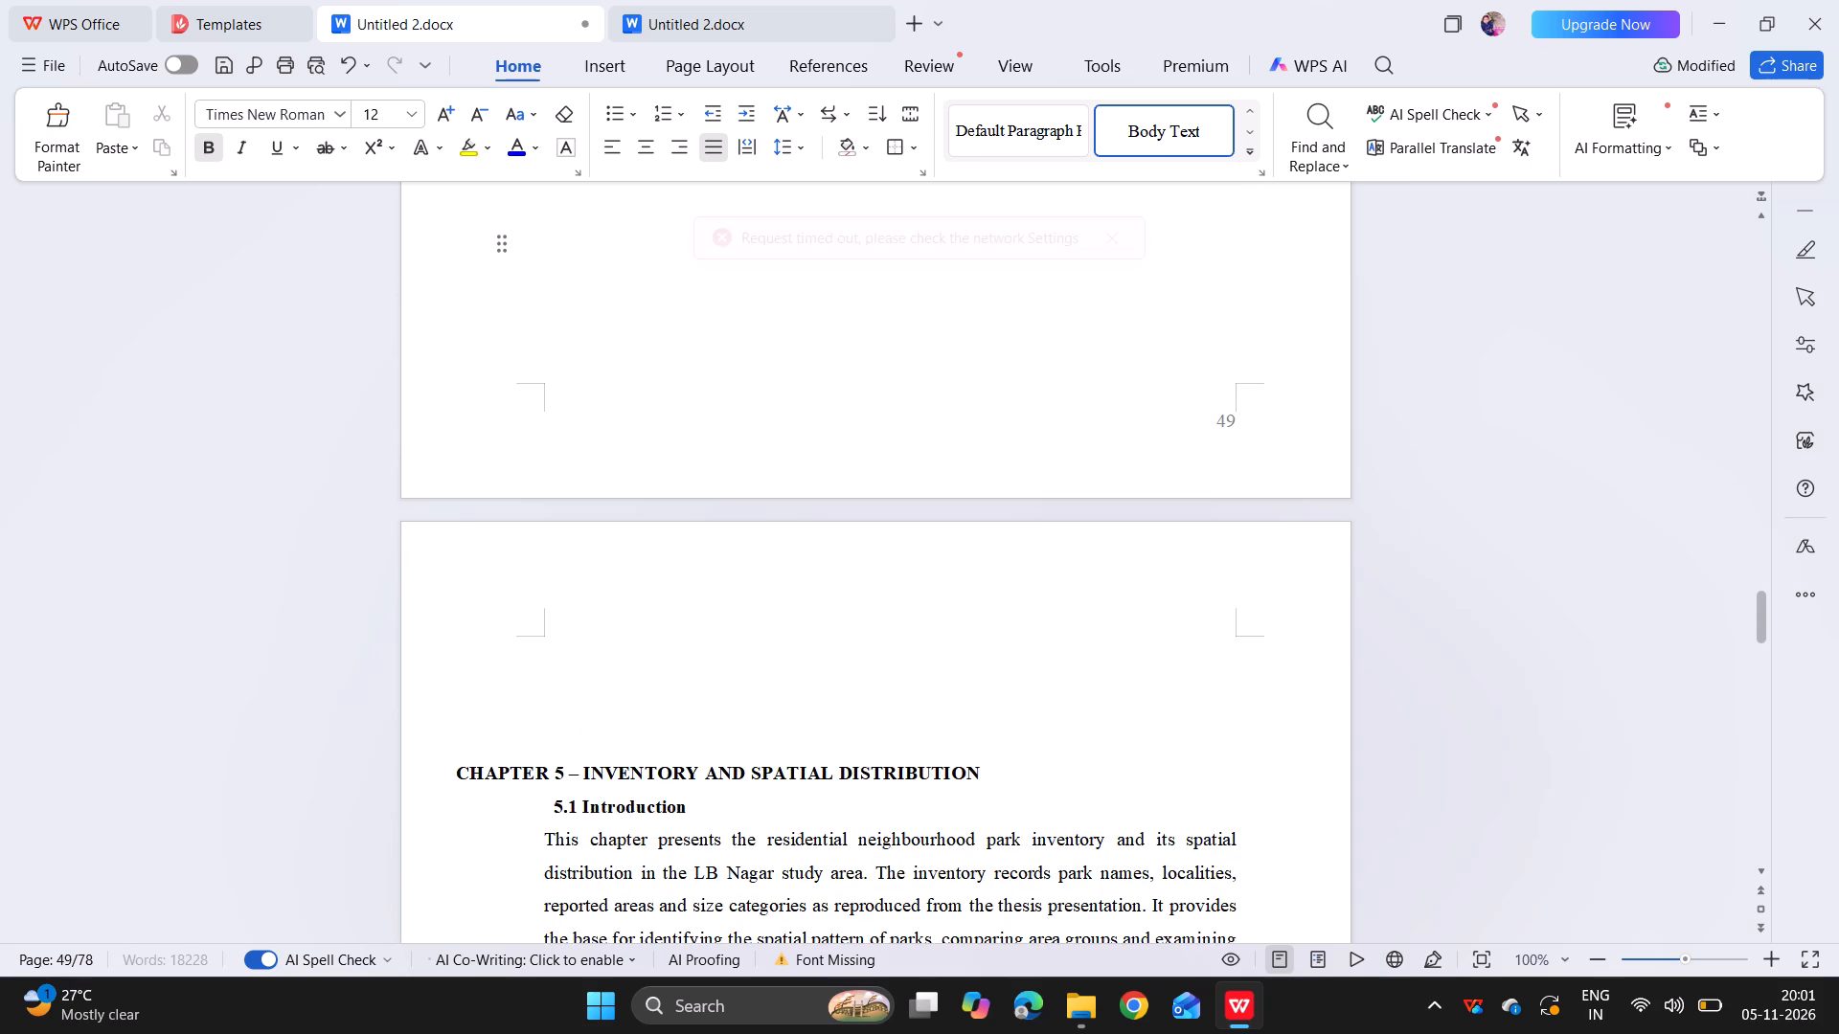
Centre the Chapter 5 heading and split it into two lines, CHAPTER 5 and INVENTORY AND SPATIAL DISTRIBUTION, removing the dash.
left_click_drag(454, 765, 974, 754)
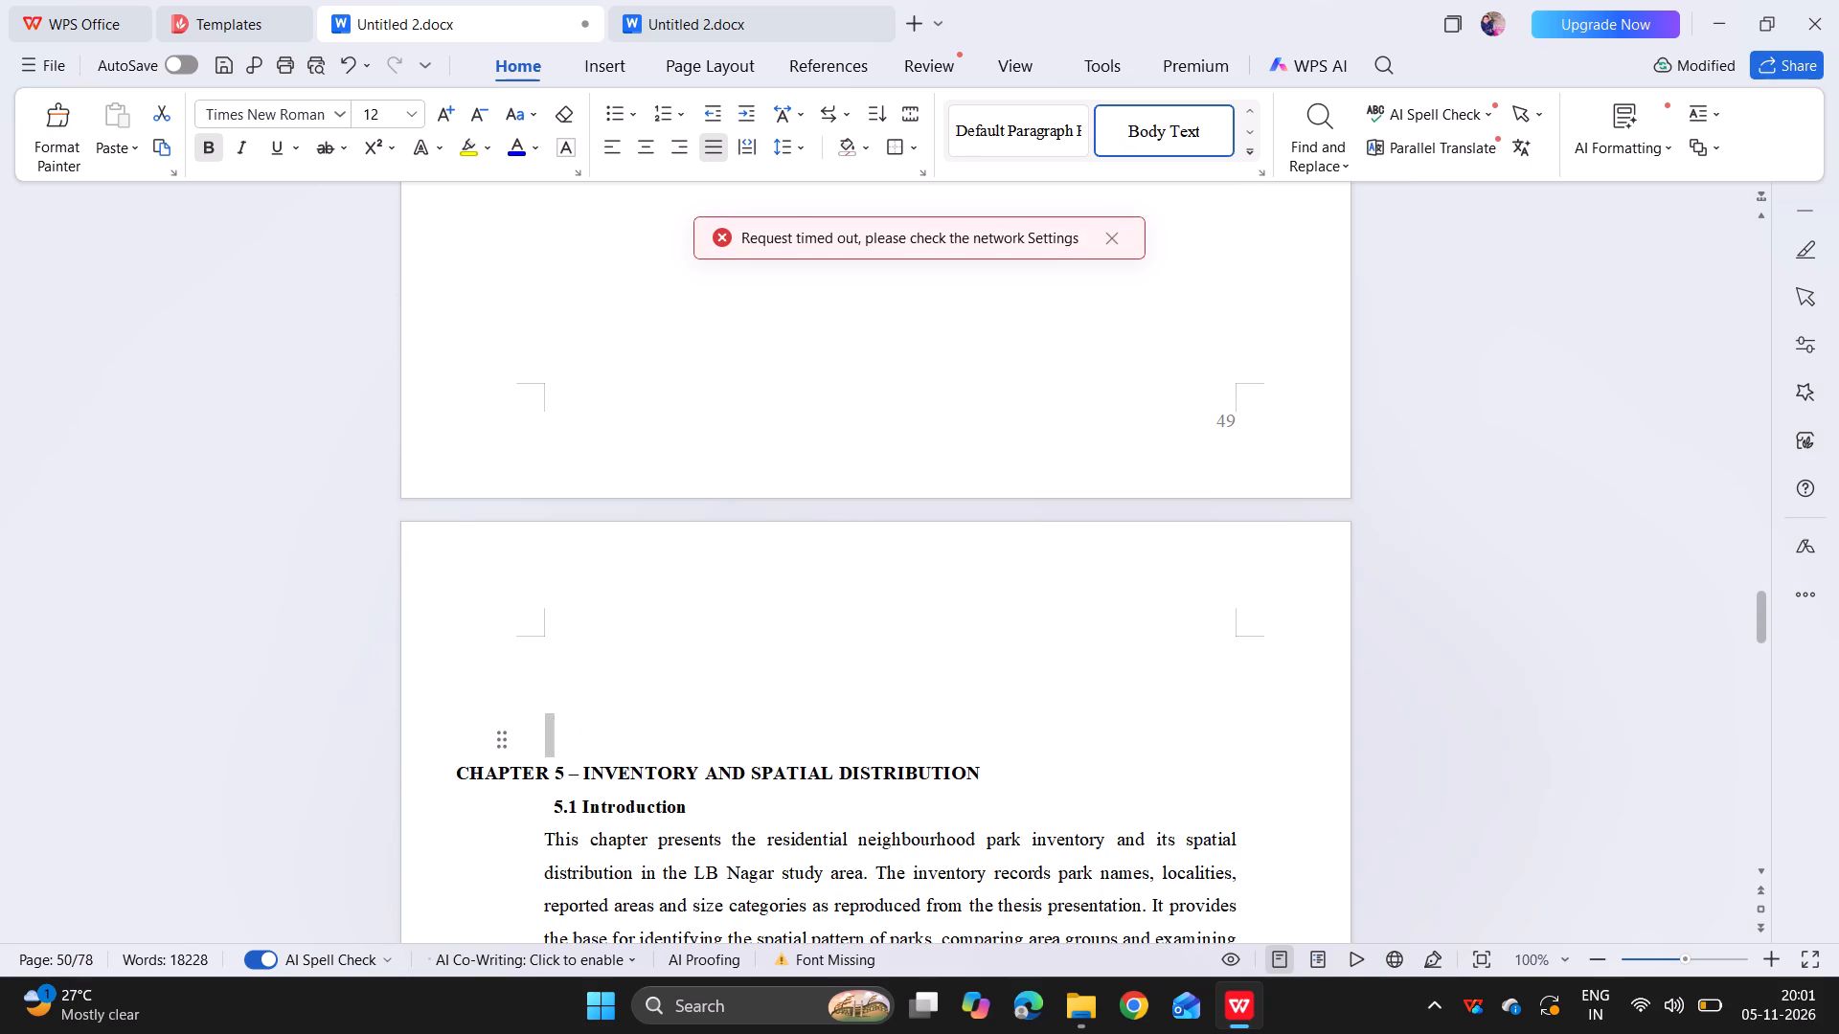
left_click_drag(974, 754, 993, 766)
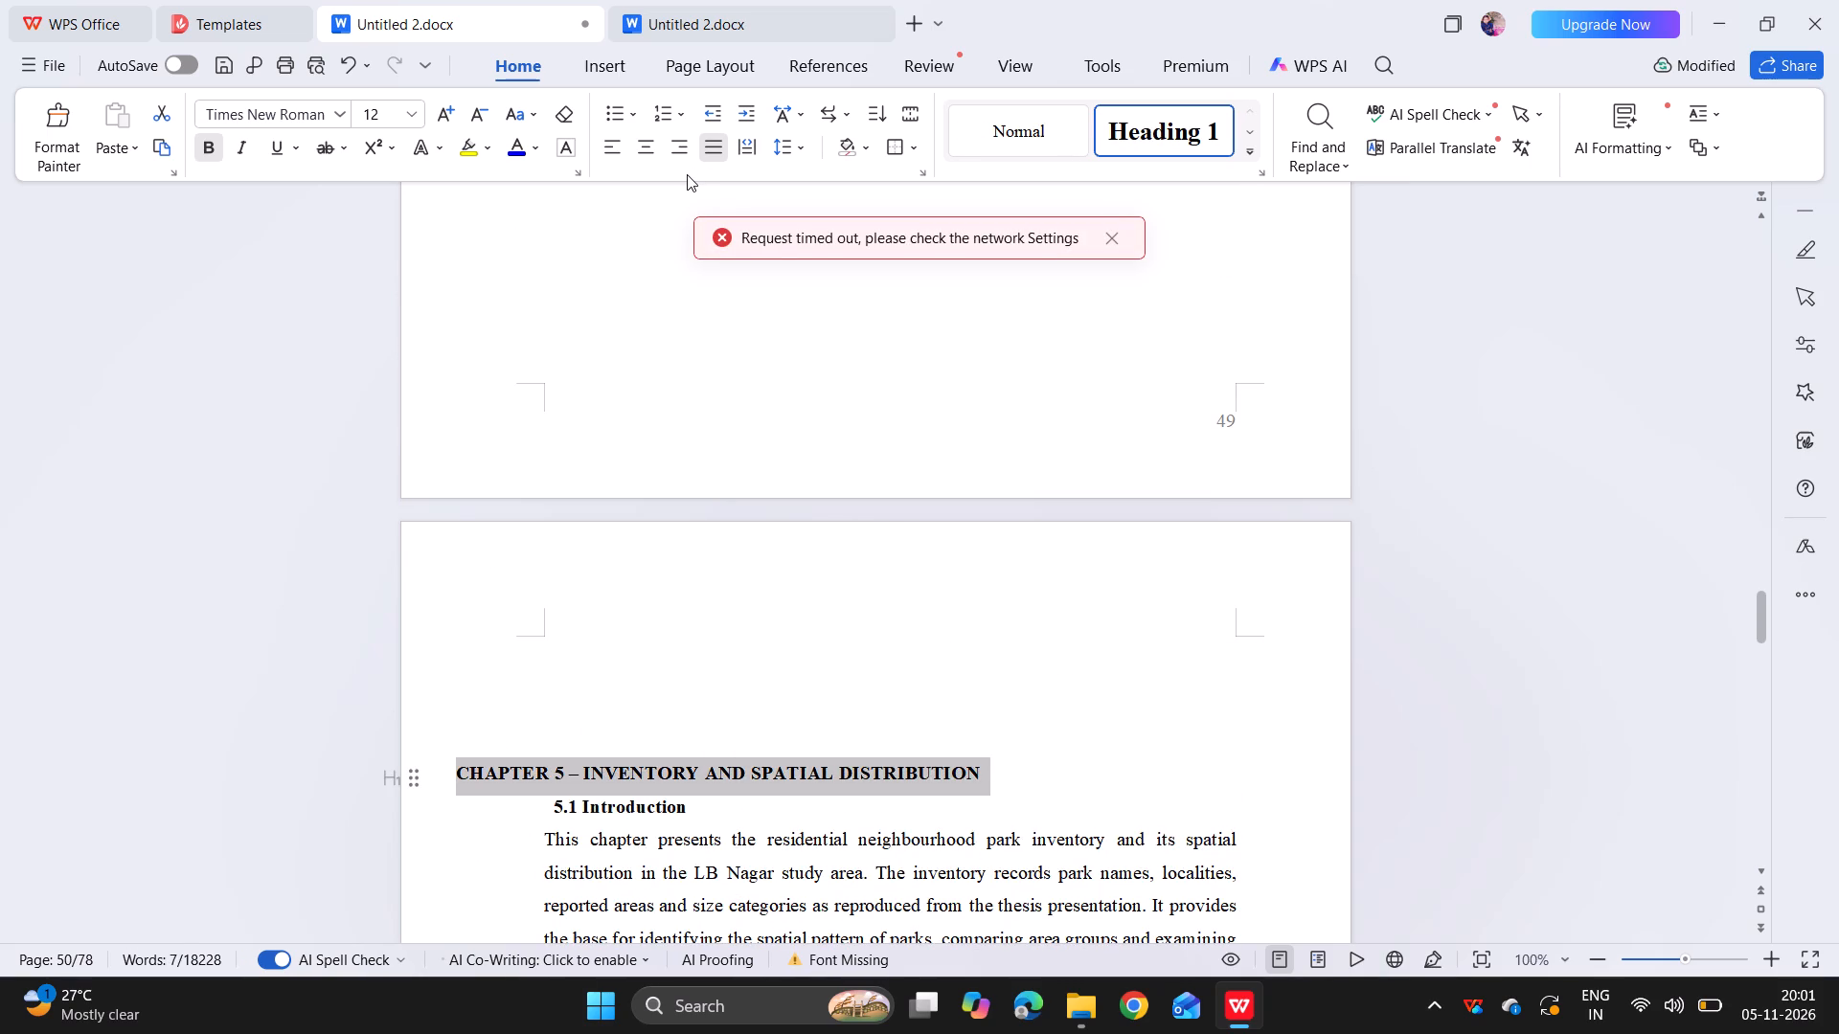
left_click(646, 148)
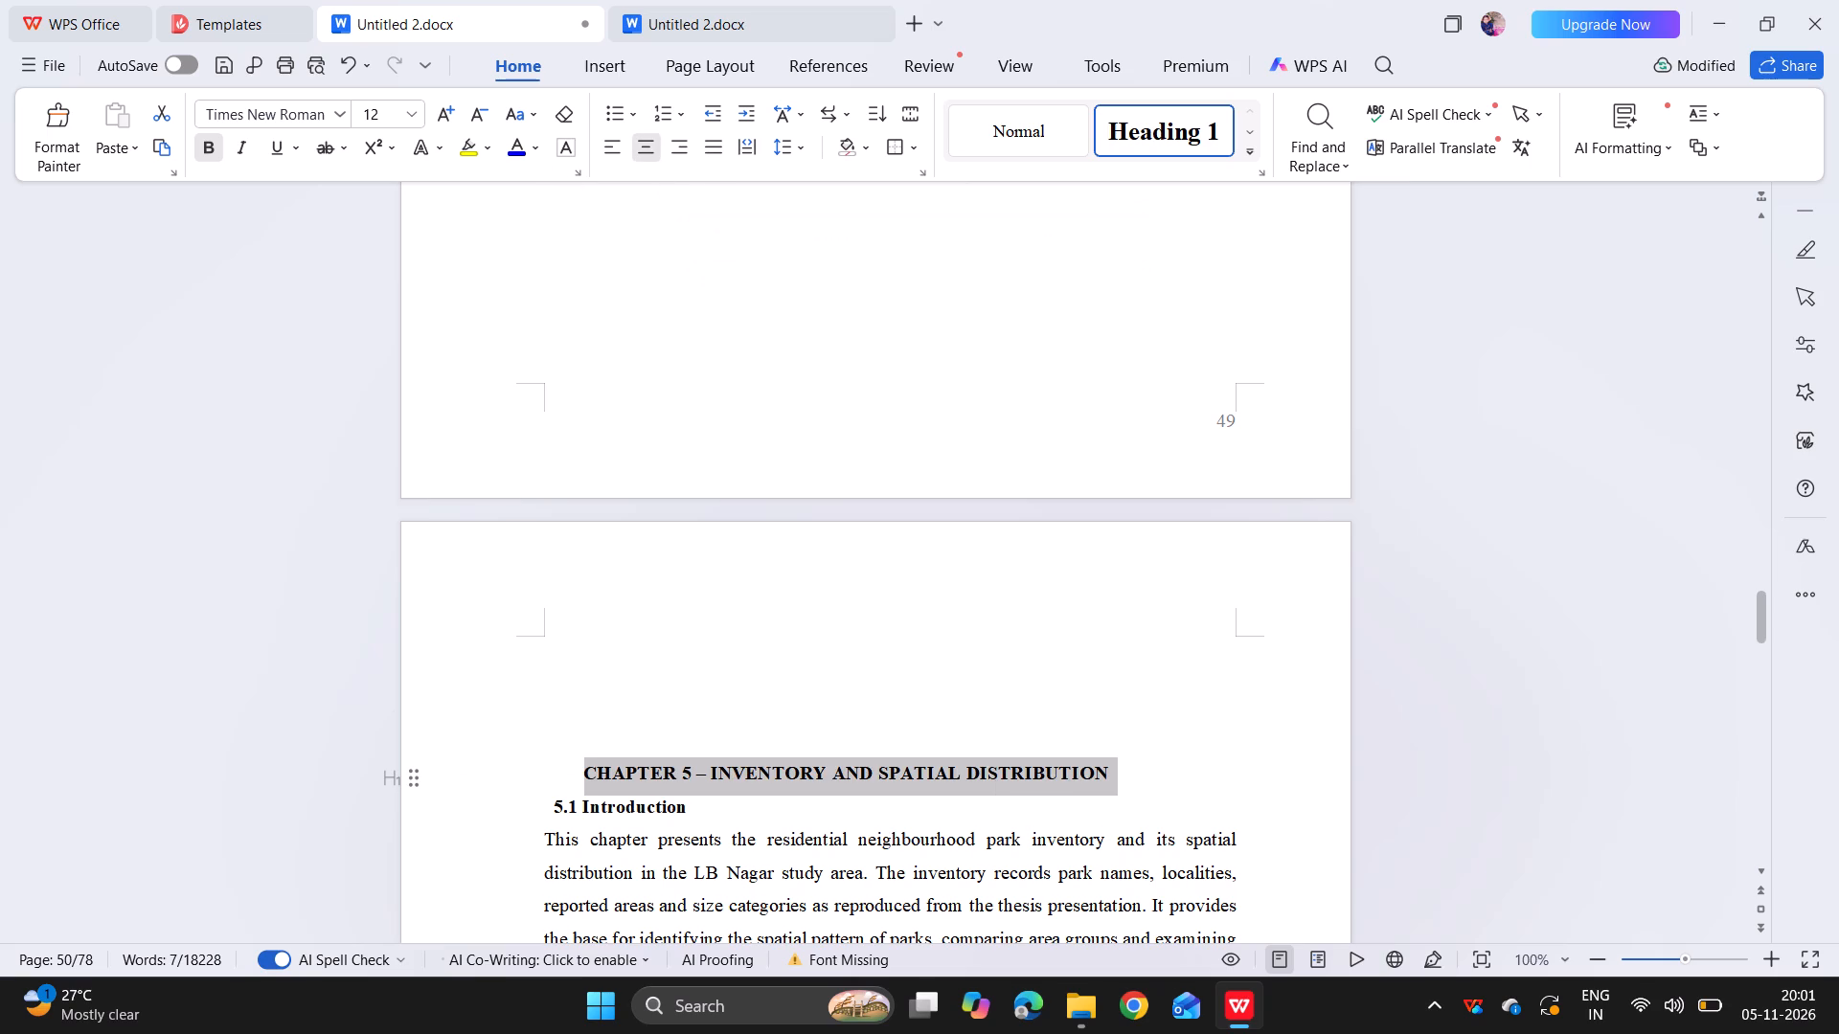
left_click(713, 768)
key("BackSpace")
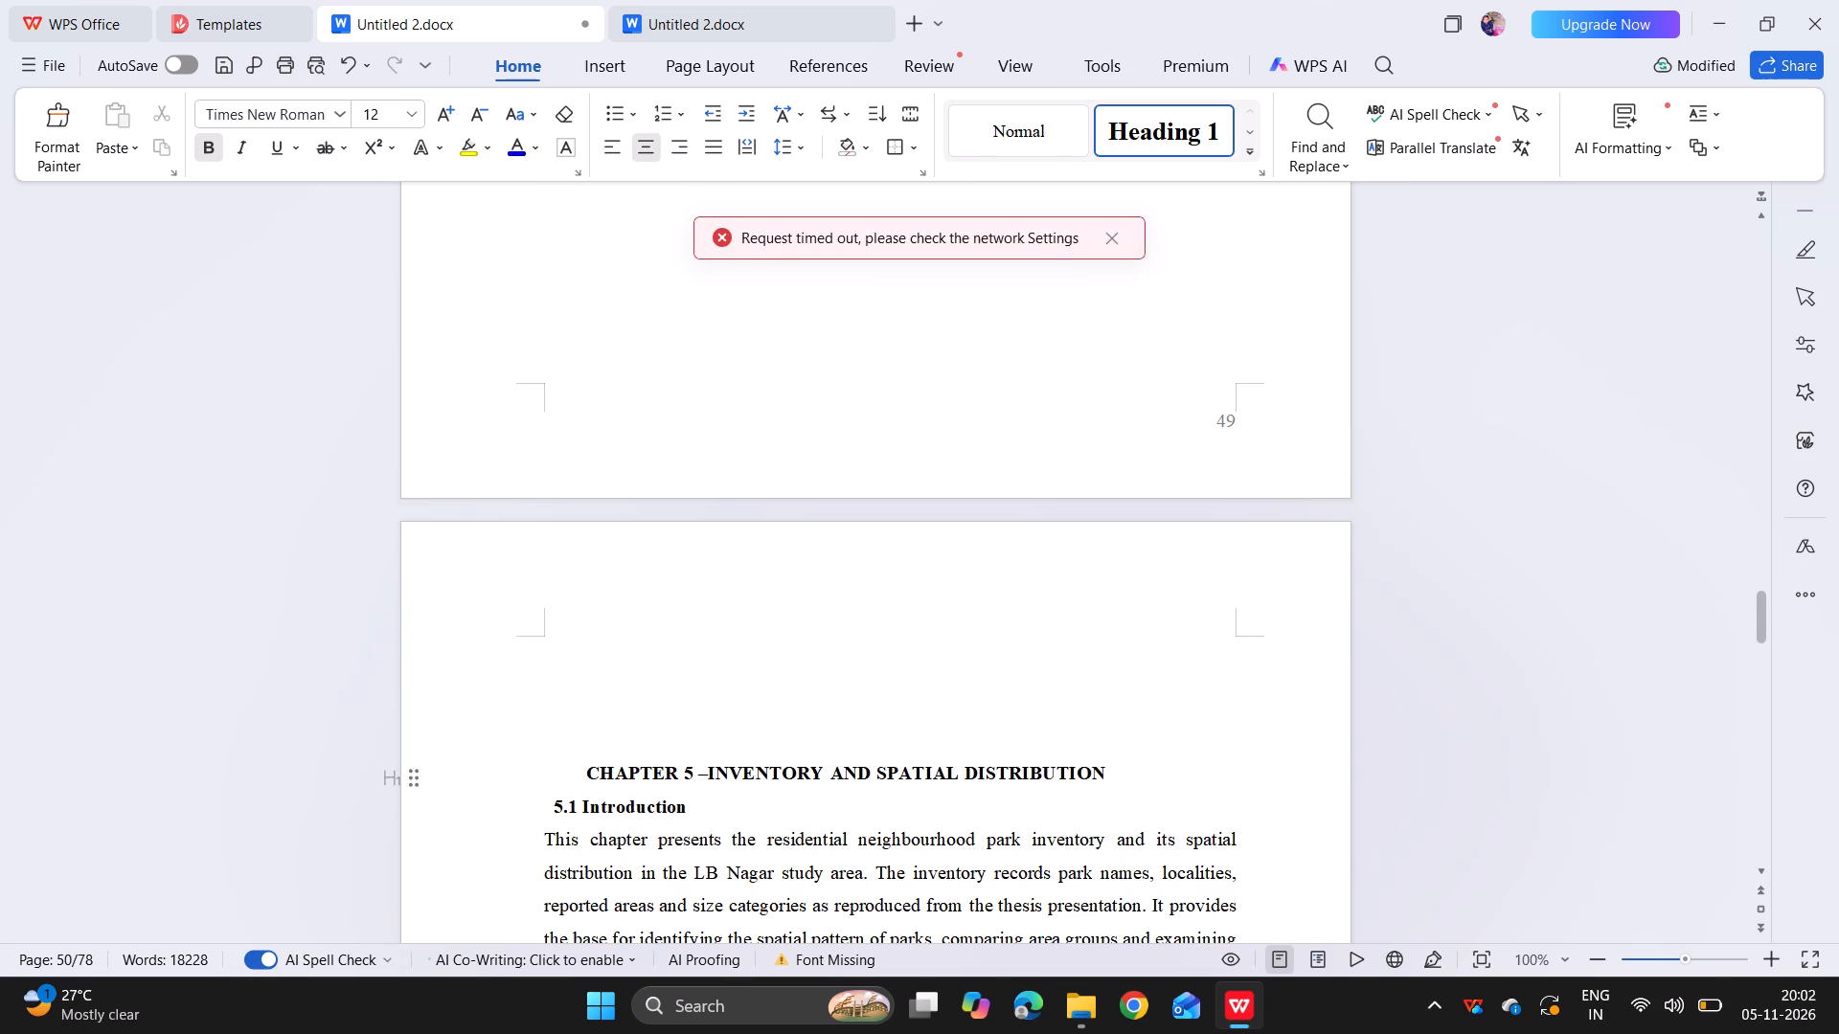
key("Return")
left_click(909, 766)
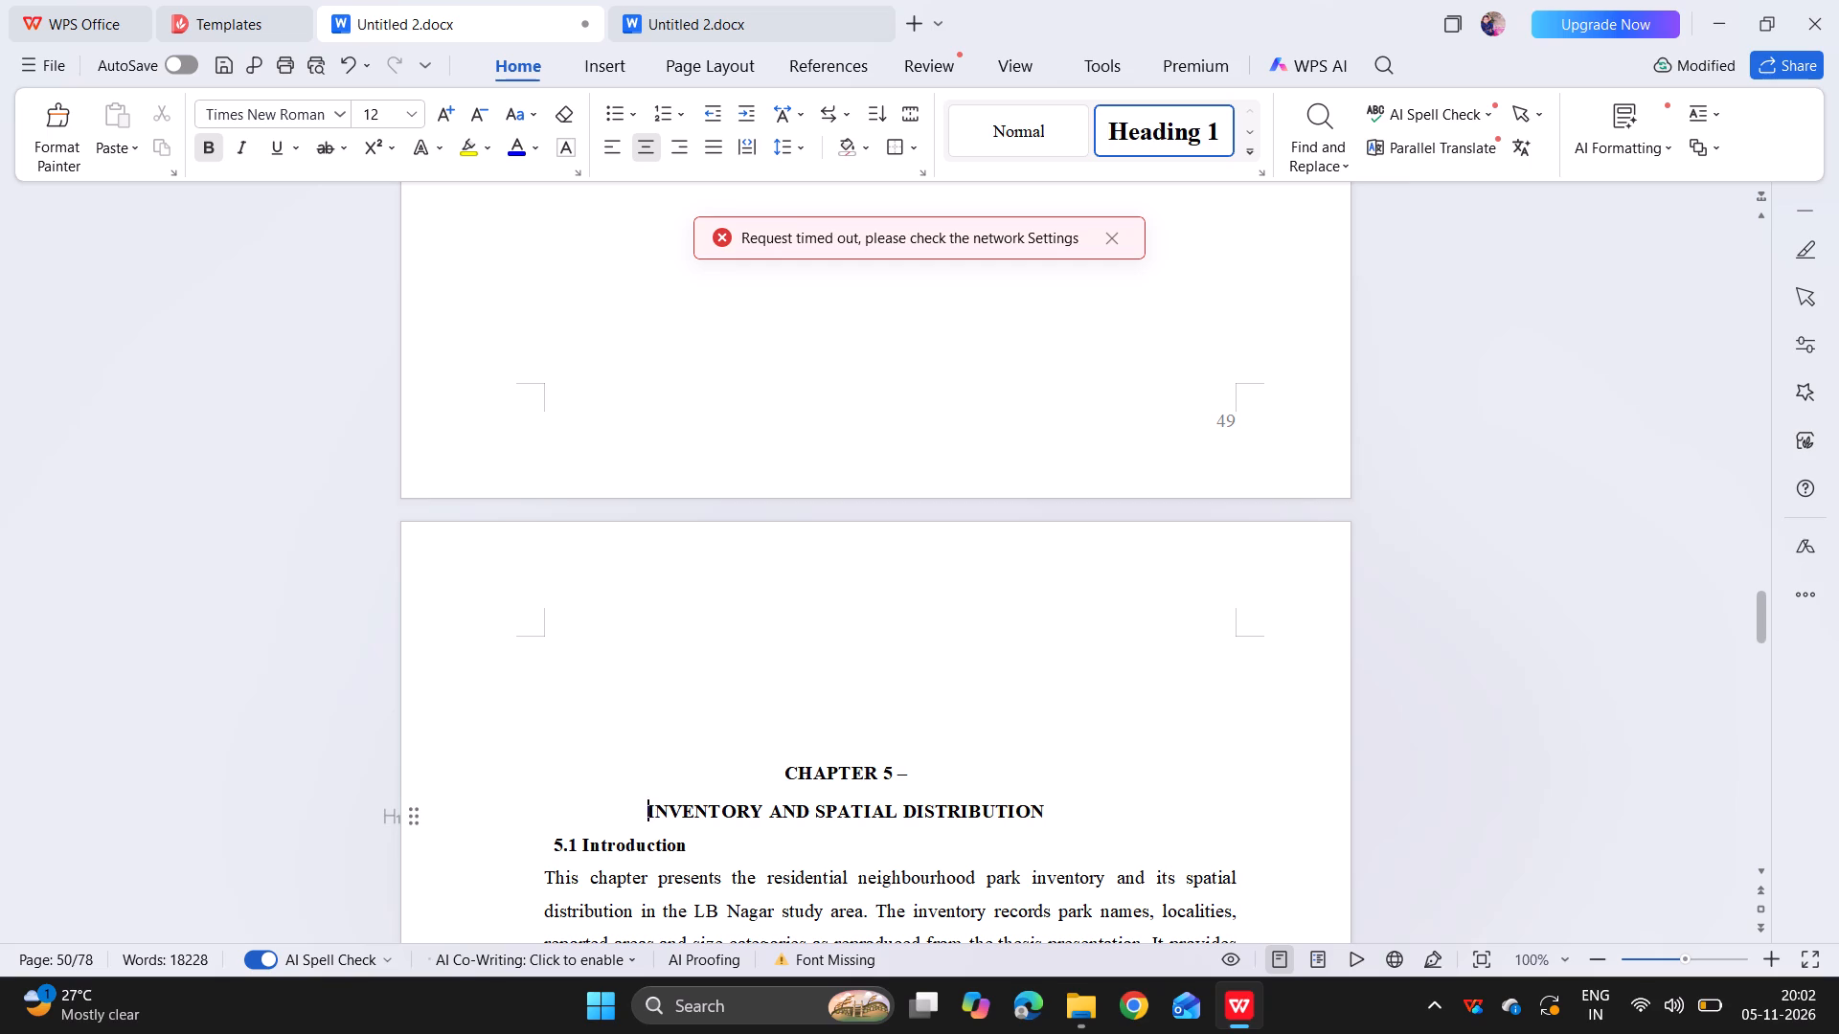
key("BackSpace")
Remove two more blank lines above the CHAPTER 5 heading so it sits closer to the top margin of its page.
scroll(880, 753, "down", 3)
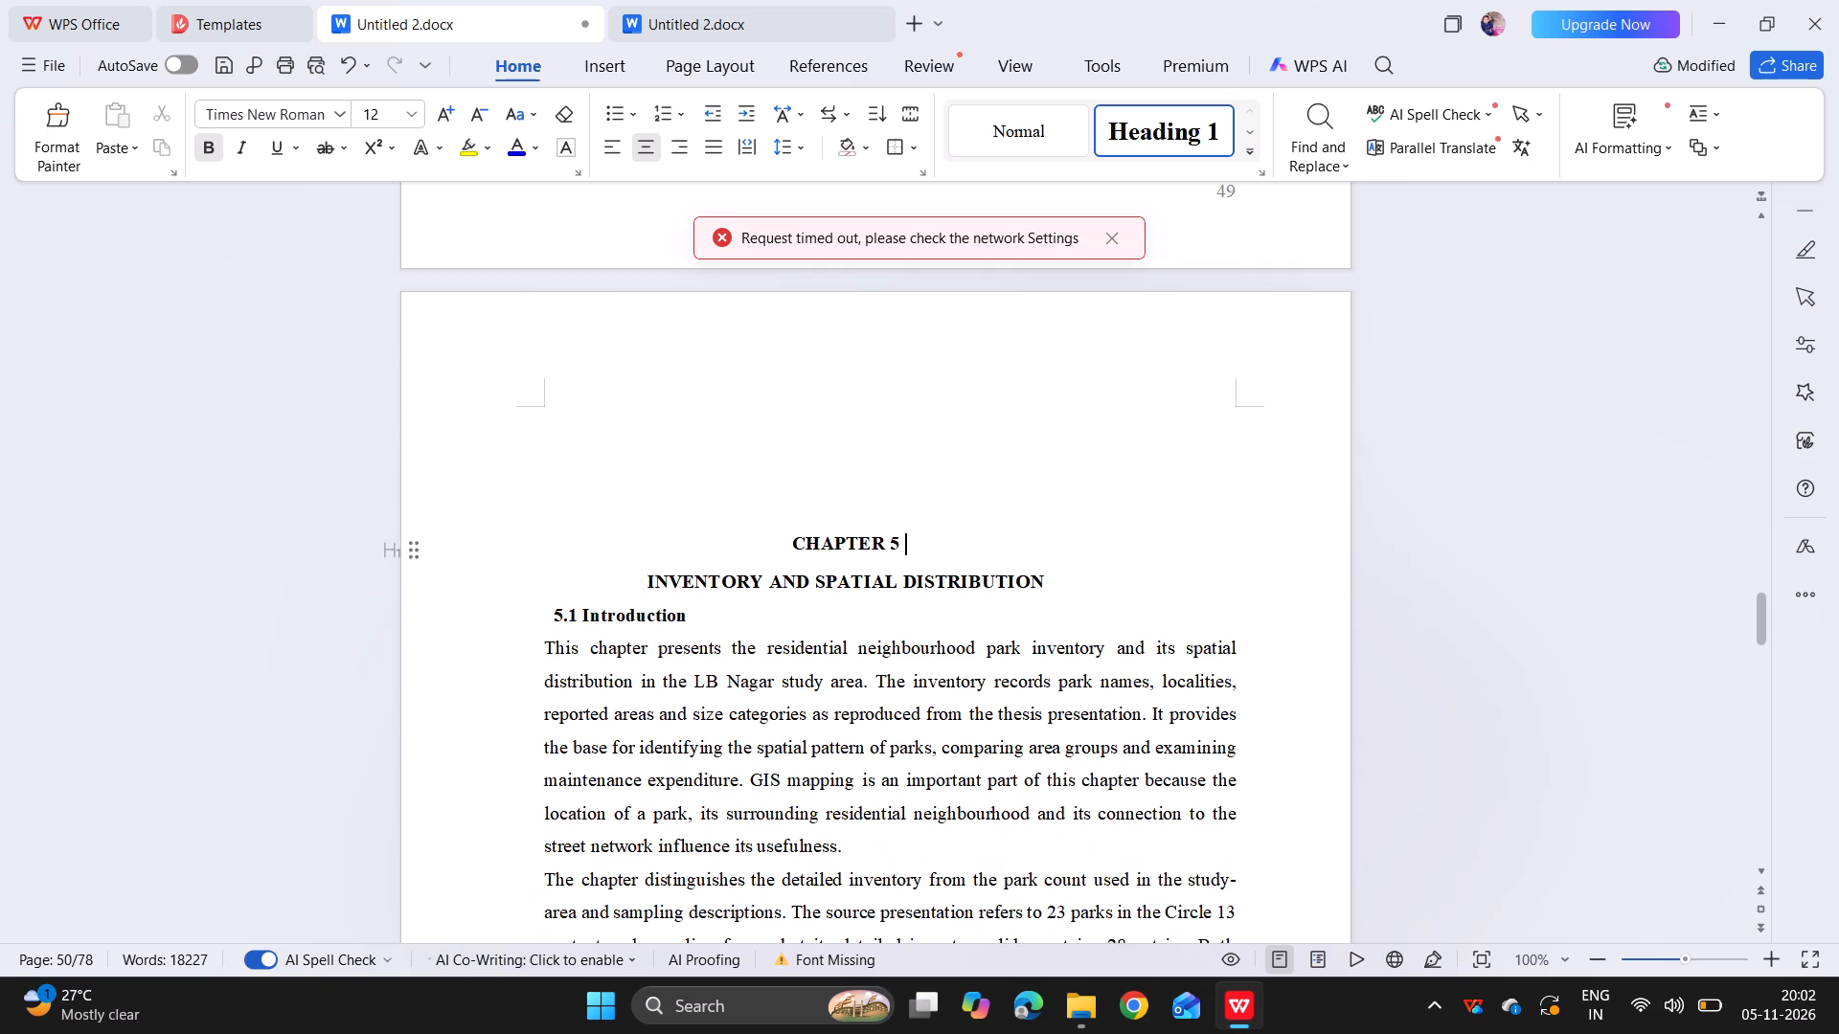
left_click(811, 431)
key("BackSpace")
key("BackSpace")
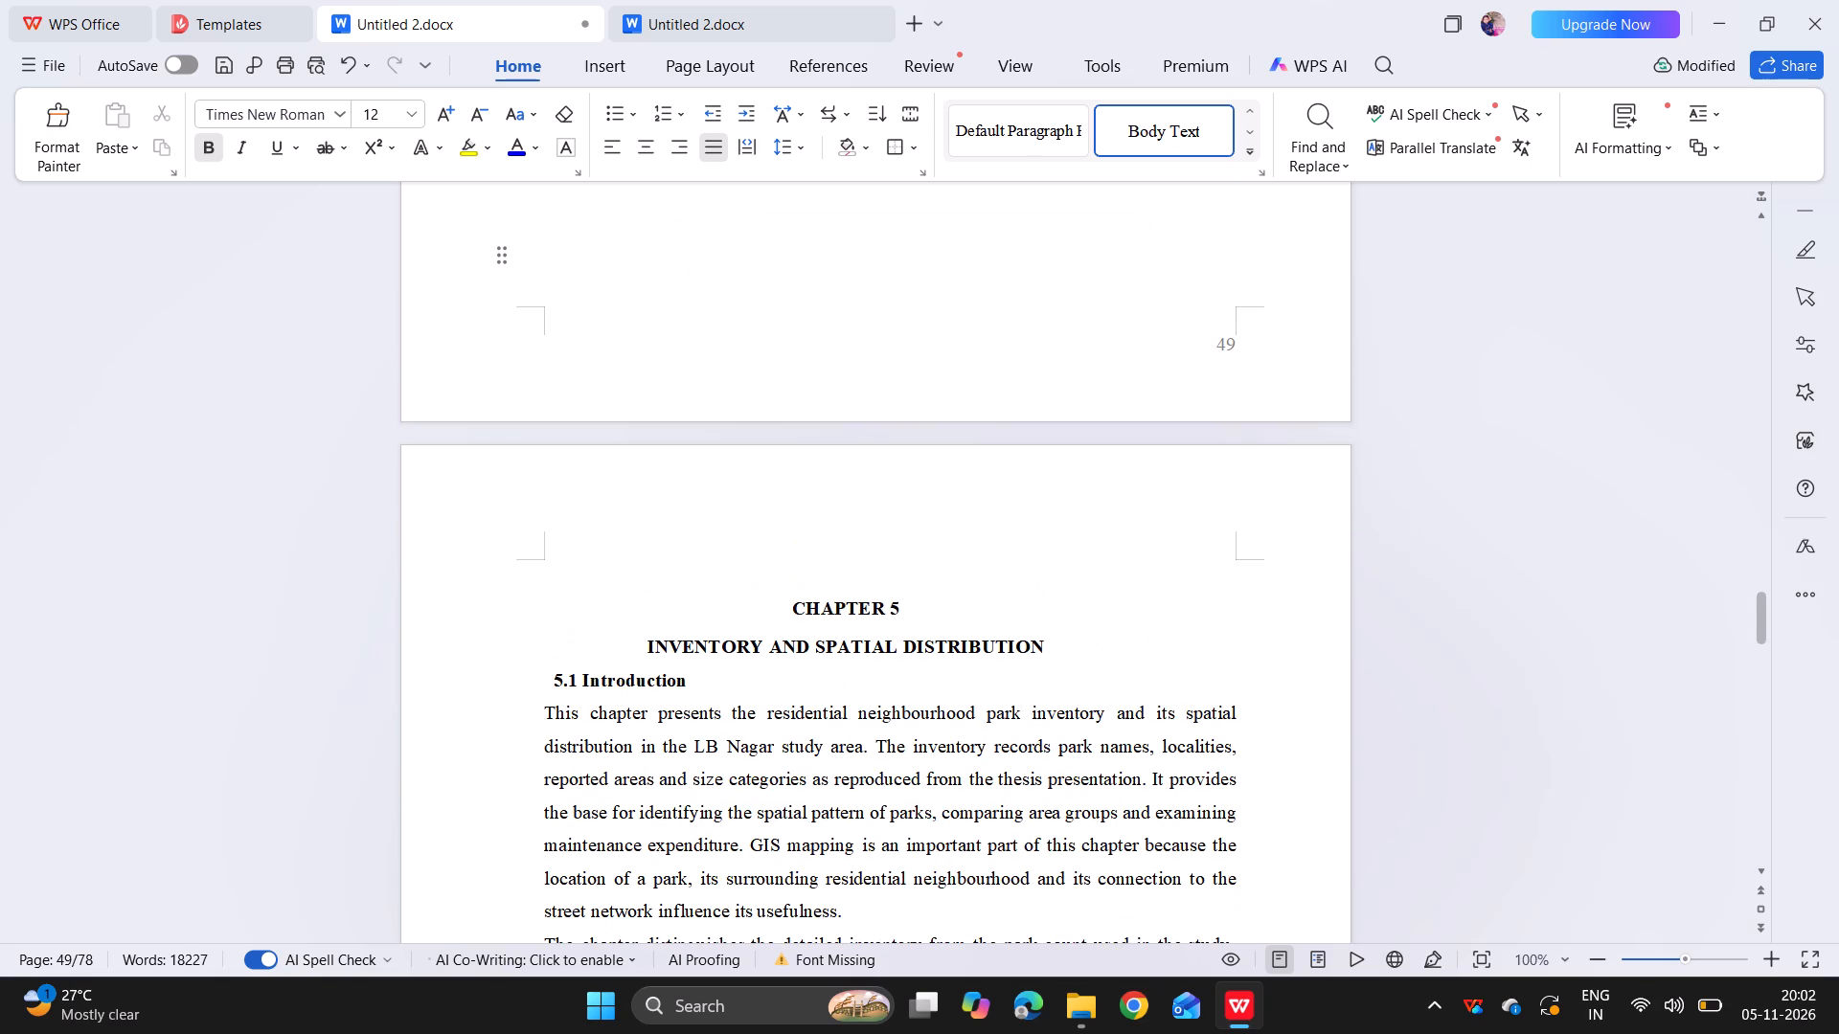
Set all Chapter 5 text from 5.1 Introduction through the last References and Data Sources bullet to Times New Roman, 12 pt.
scroll(811, 431, "down", 3)
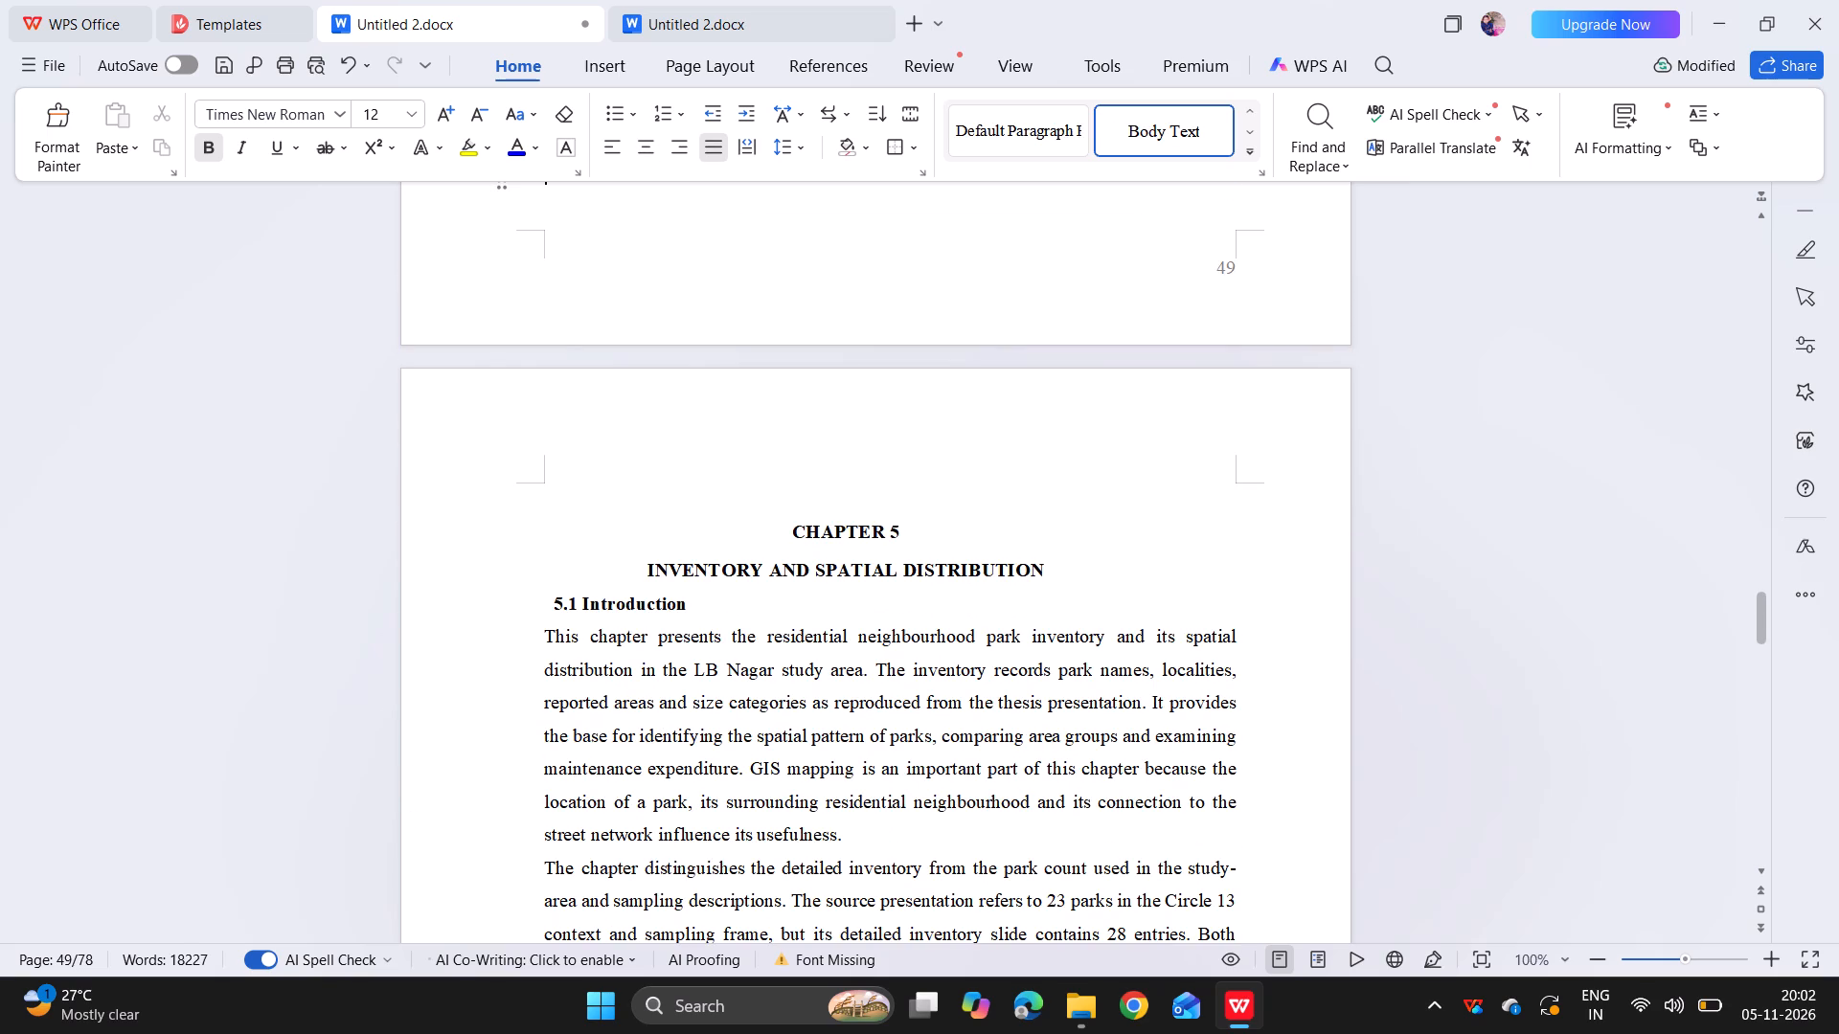
left_click_drag(552, 596, 758, 754)
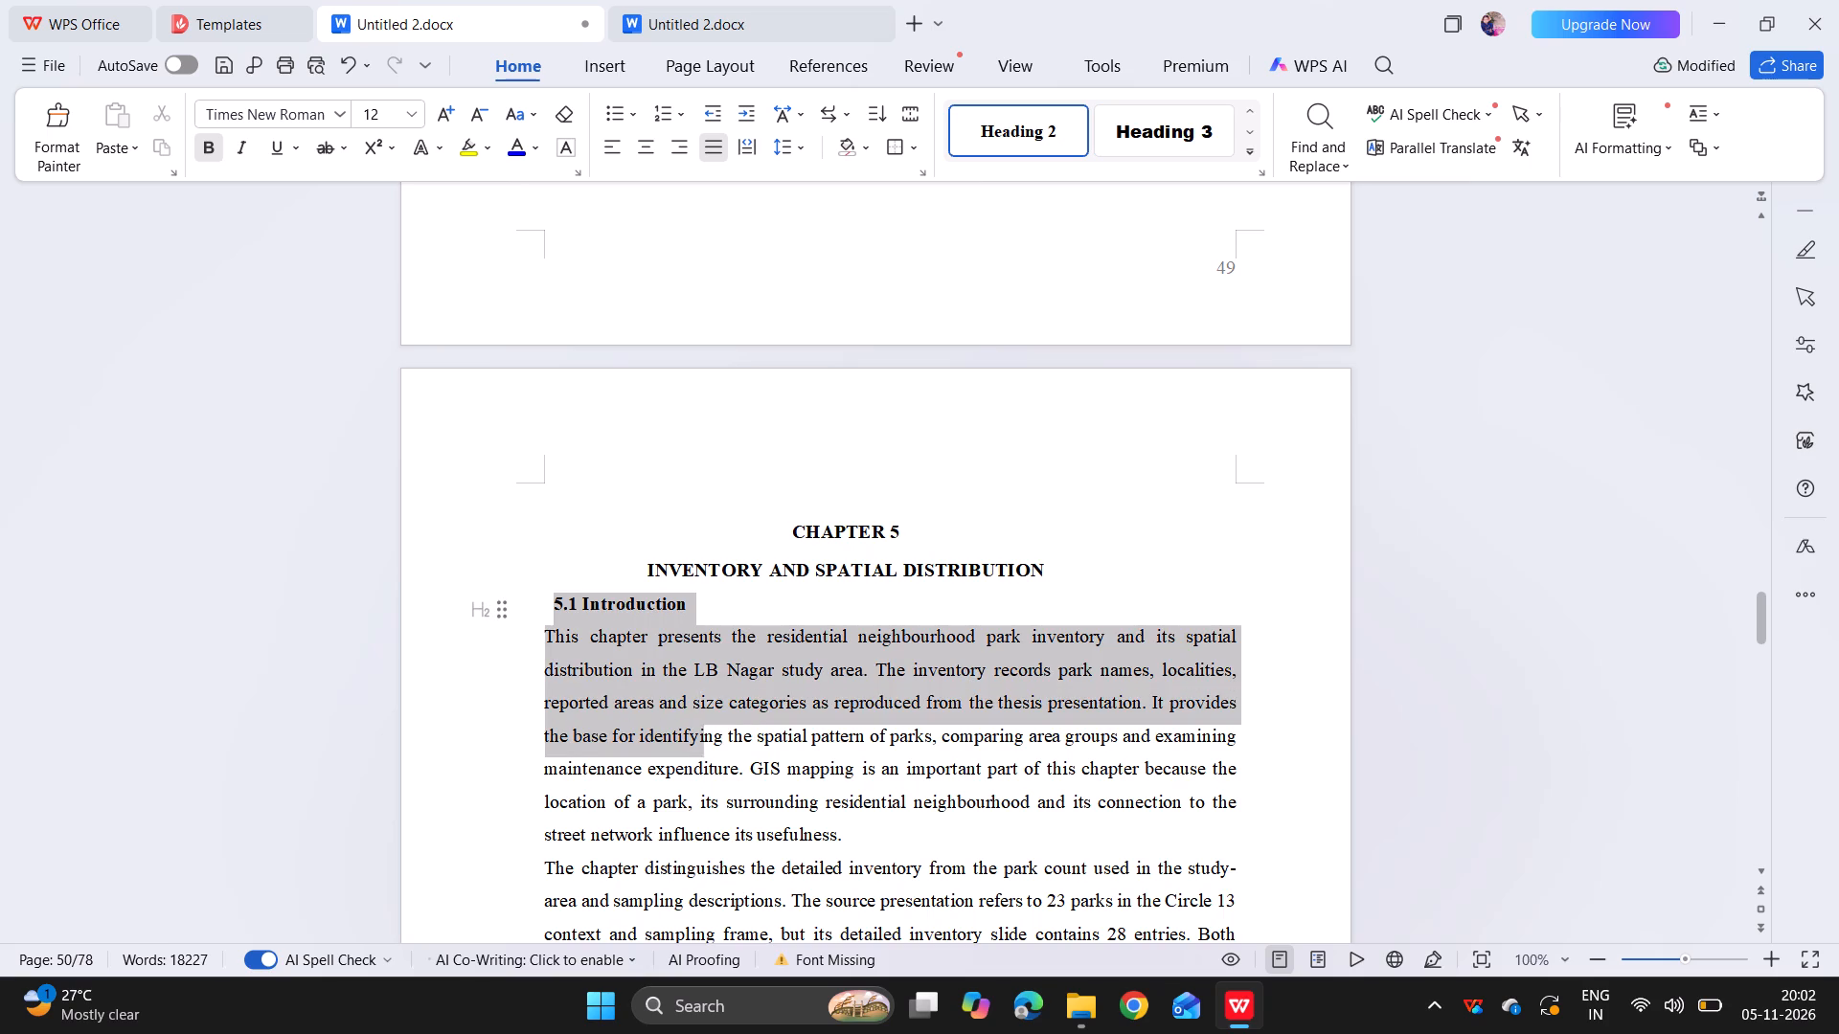
left_click_drag(758, 754, 763, 780)
scroll(758, 754, "down", 12)
scroll(758, 754, "down", 9)
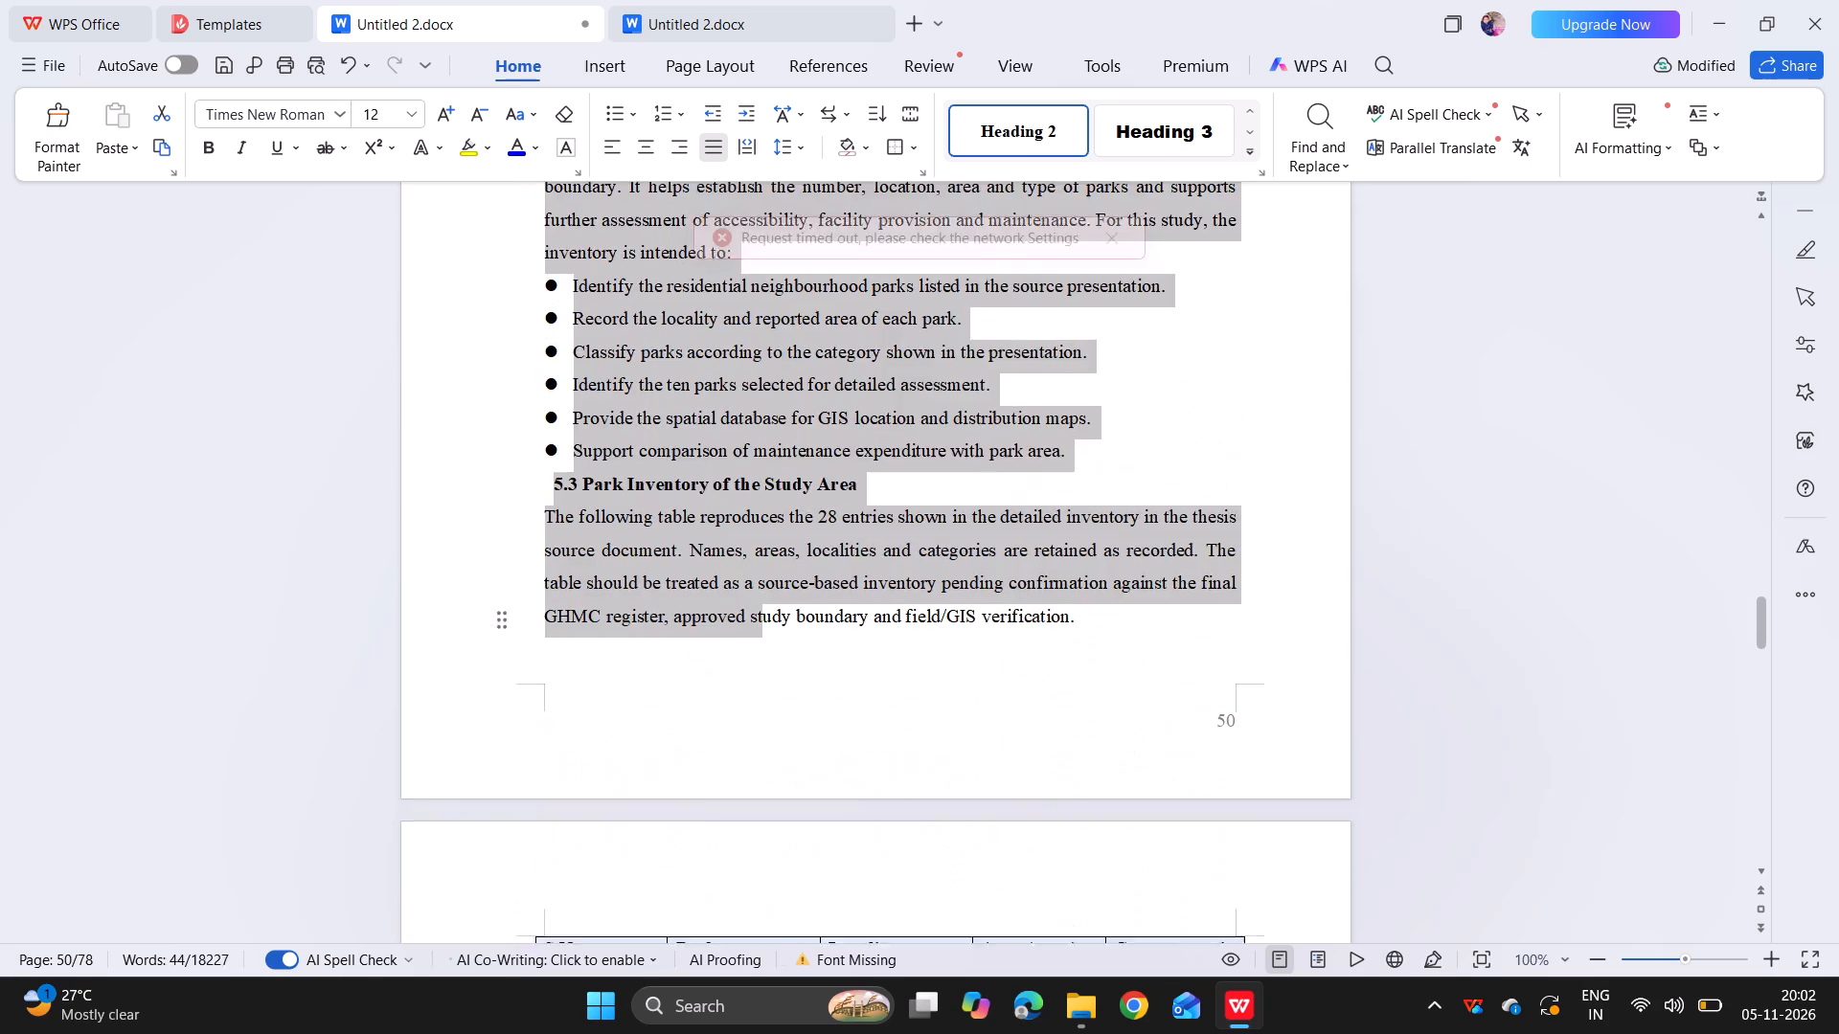
left_click_drag(763, 780, 764, 781)
scroll(763, 780, "down", 14)
scroll(764, 781, "down", 11)
scroll(764, 781, "down", 20)
scroll(764, 781, "down", 7)
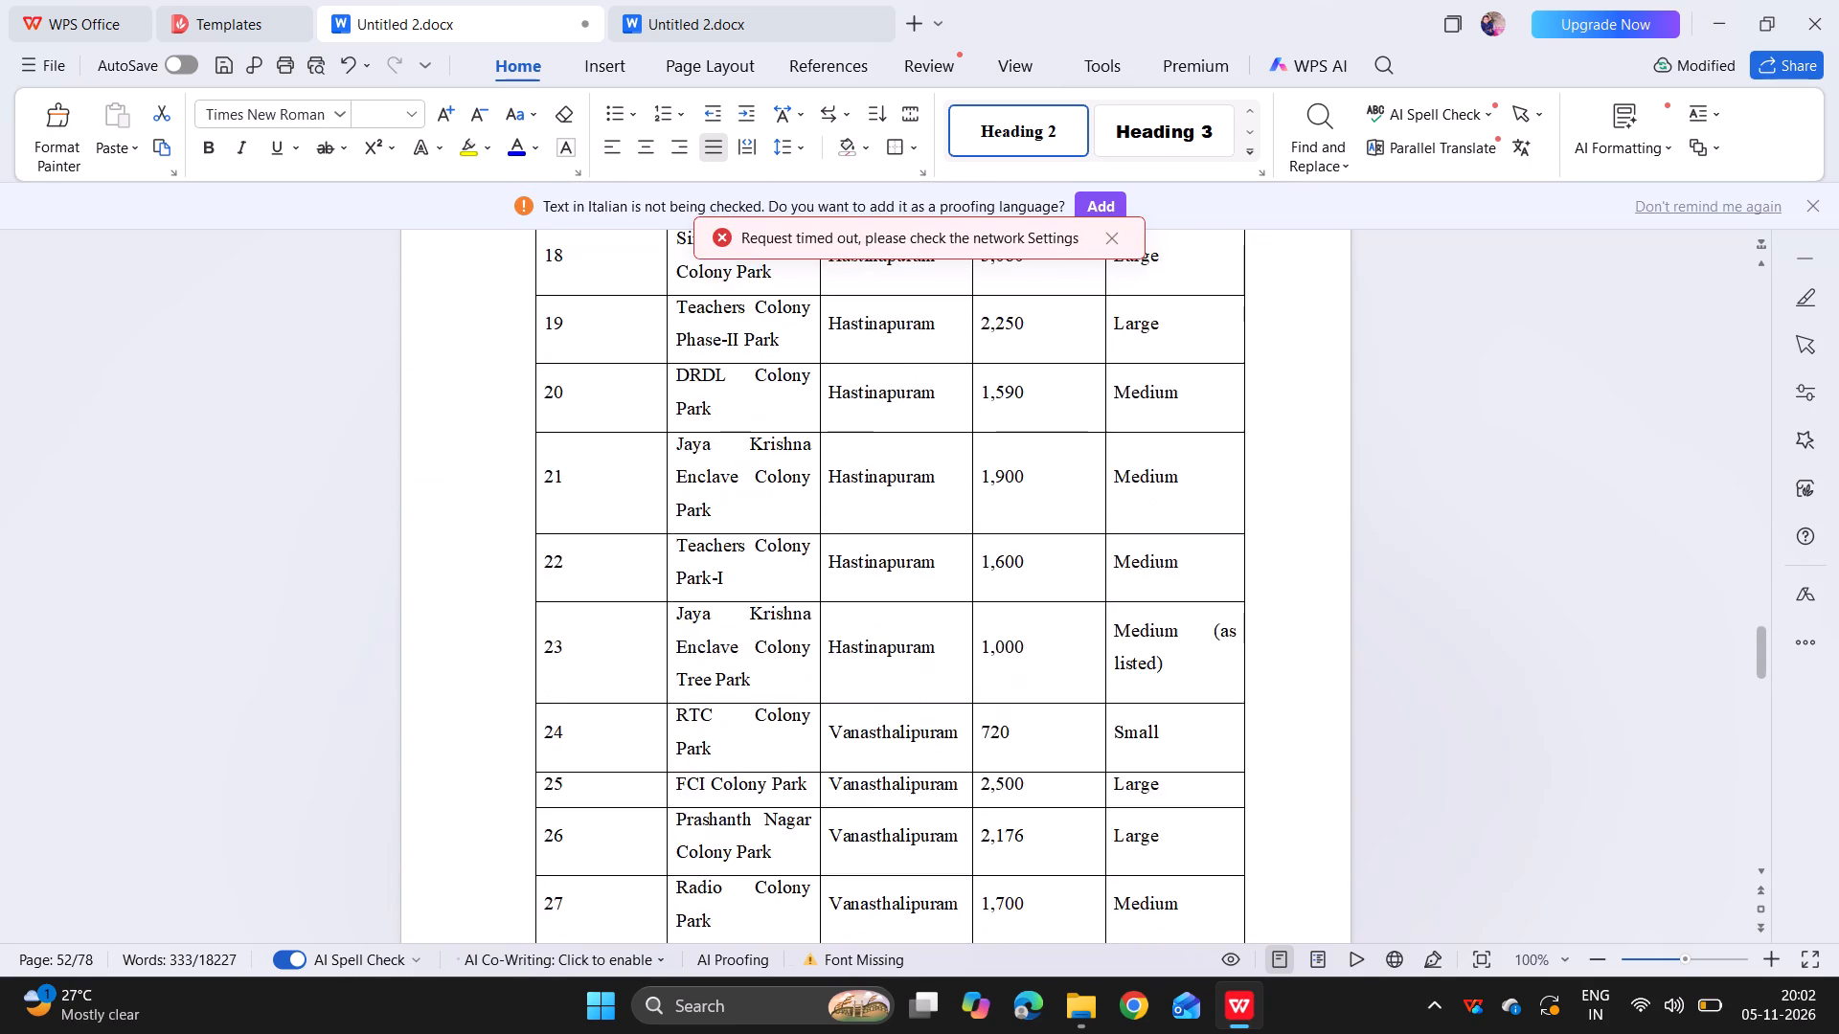
scroll(764, 781, "down", 1)
left_click_drag(764, 781, 765, 782)
scroll(764, 781, "down", 20)
scroll(764, 781, "down", 9)
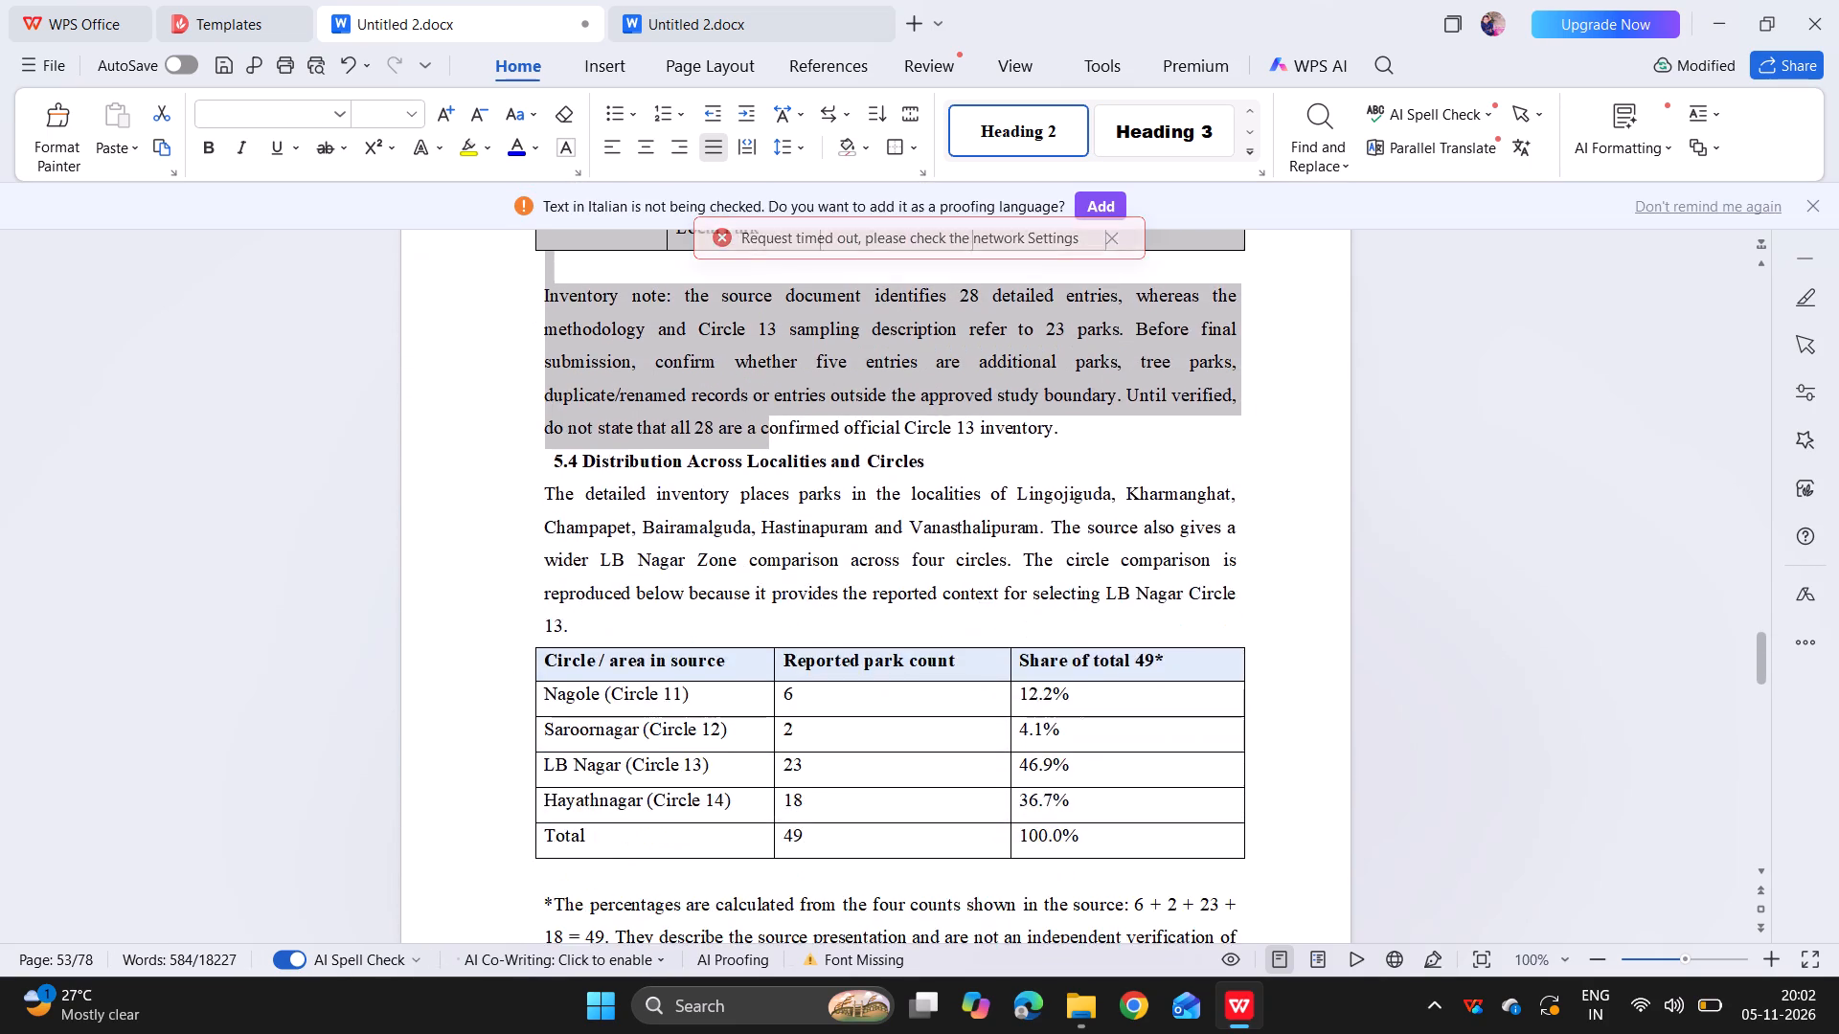
left_click_drag(765, 782, 765, 794)
scroll(765, 789, "down", 5)
scroll(765, 791, "down", 20)
scroll(765, 791, "down", 1)
scroll(765, 794, "down", 20)
scroll(765, 794, "down", 10)
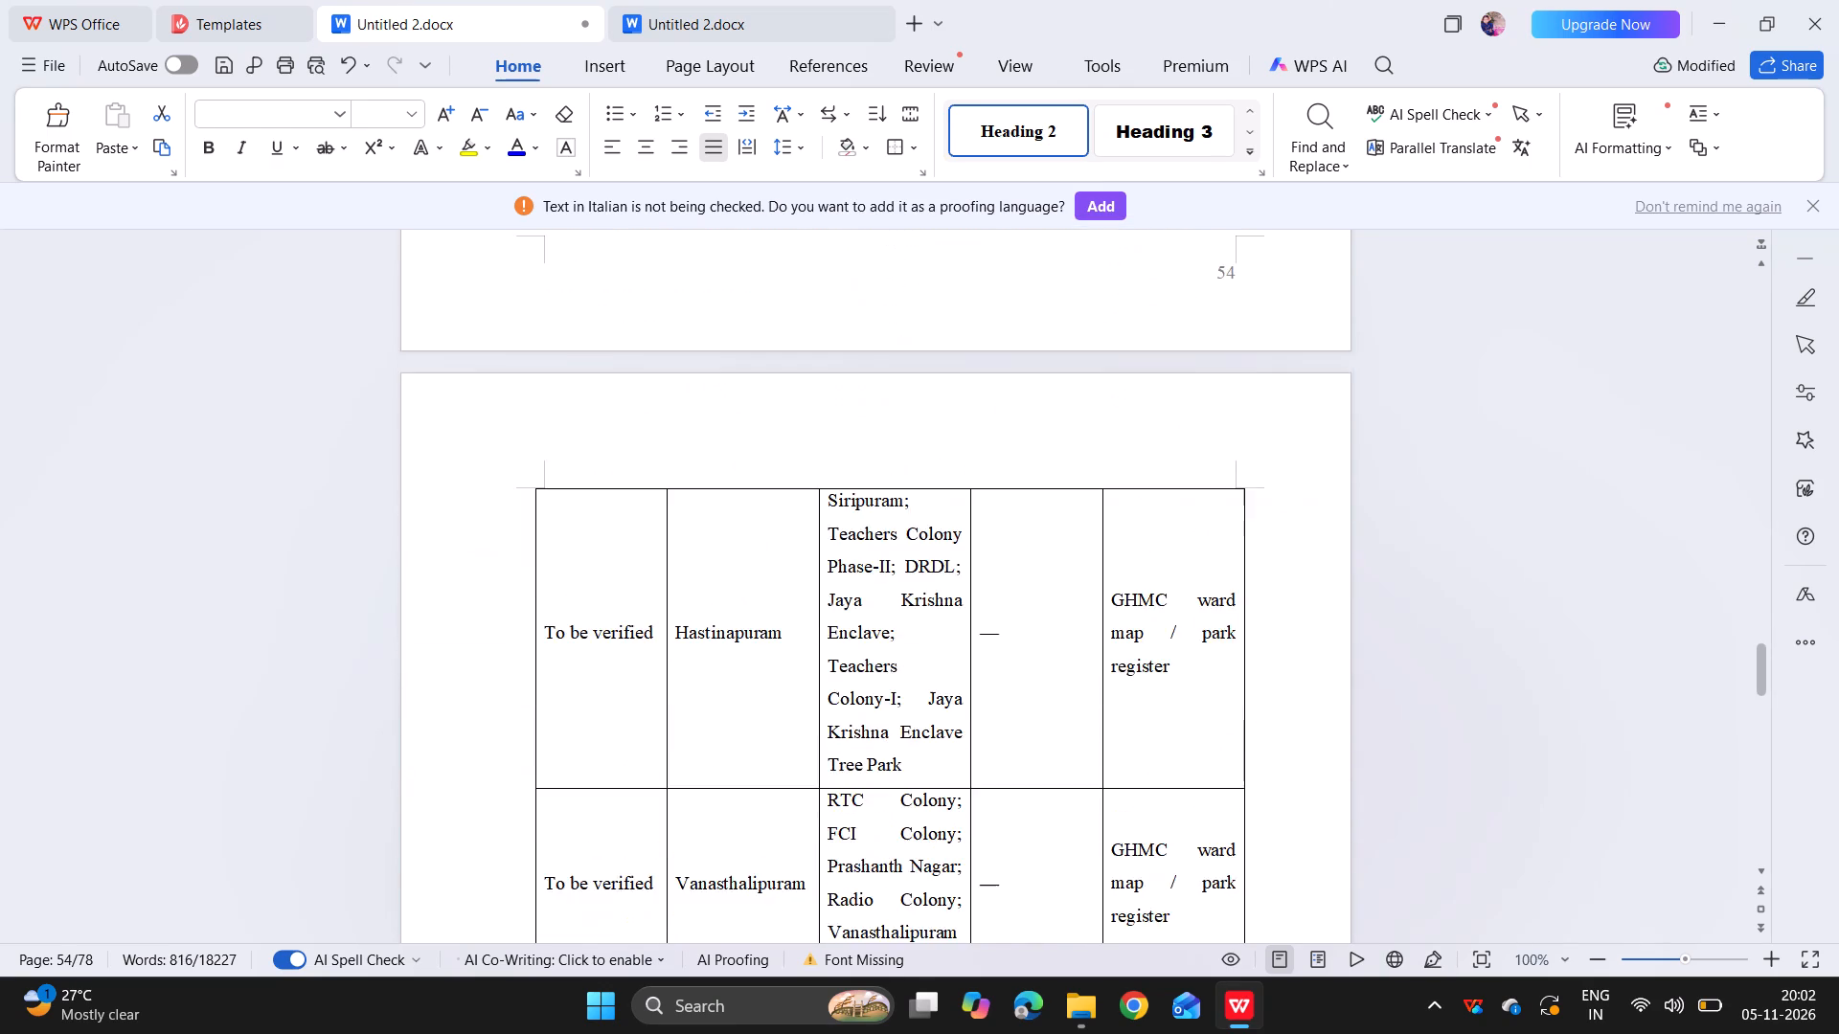
scroll(765, 794, "down", 3)
left_click_drag(765, 794, 765, 795)
scroll(765, 794, "down", 20)
scroll(765, 794, "down", 6)
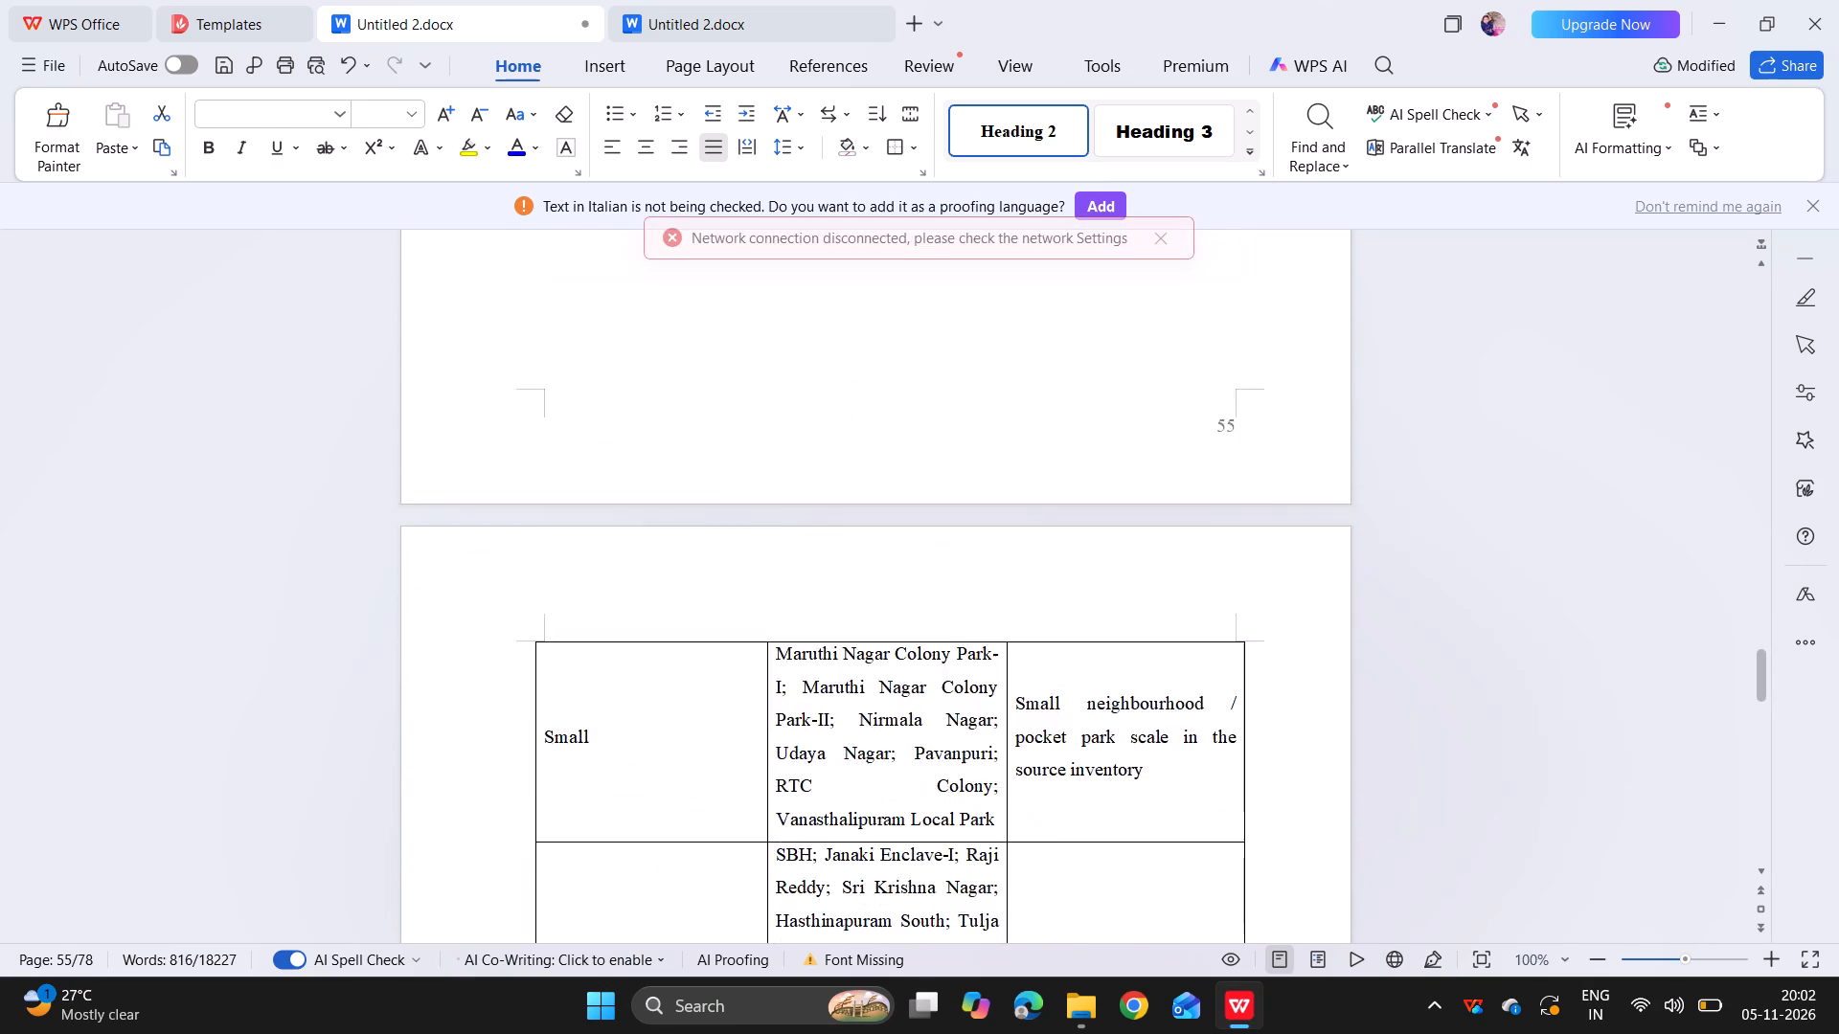
left_click_drag(765, 795, 765, 803)
scroll(765, 795, "down", 15)
scroll(765, 802, "down", 10)
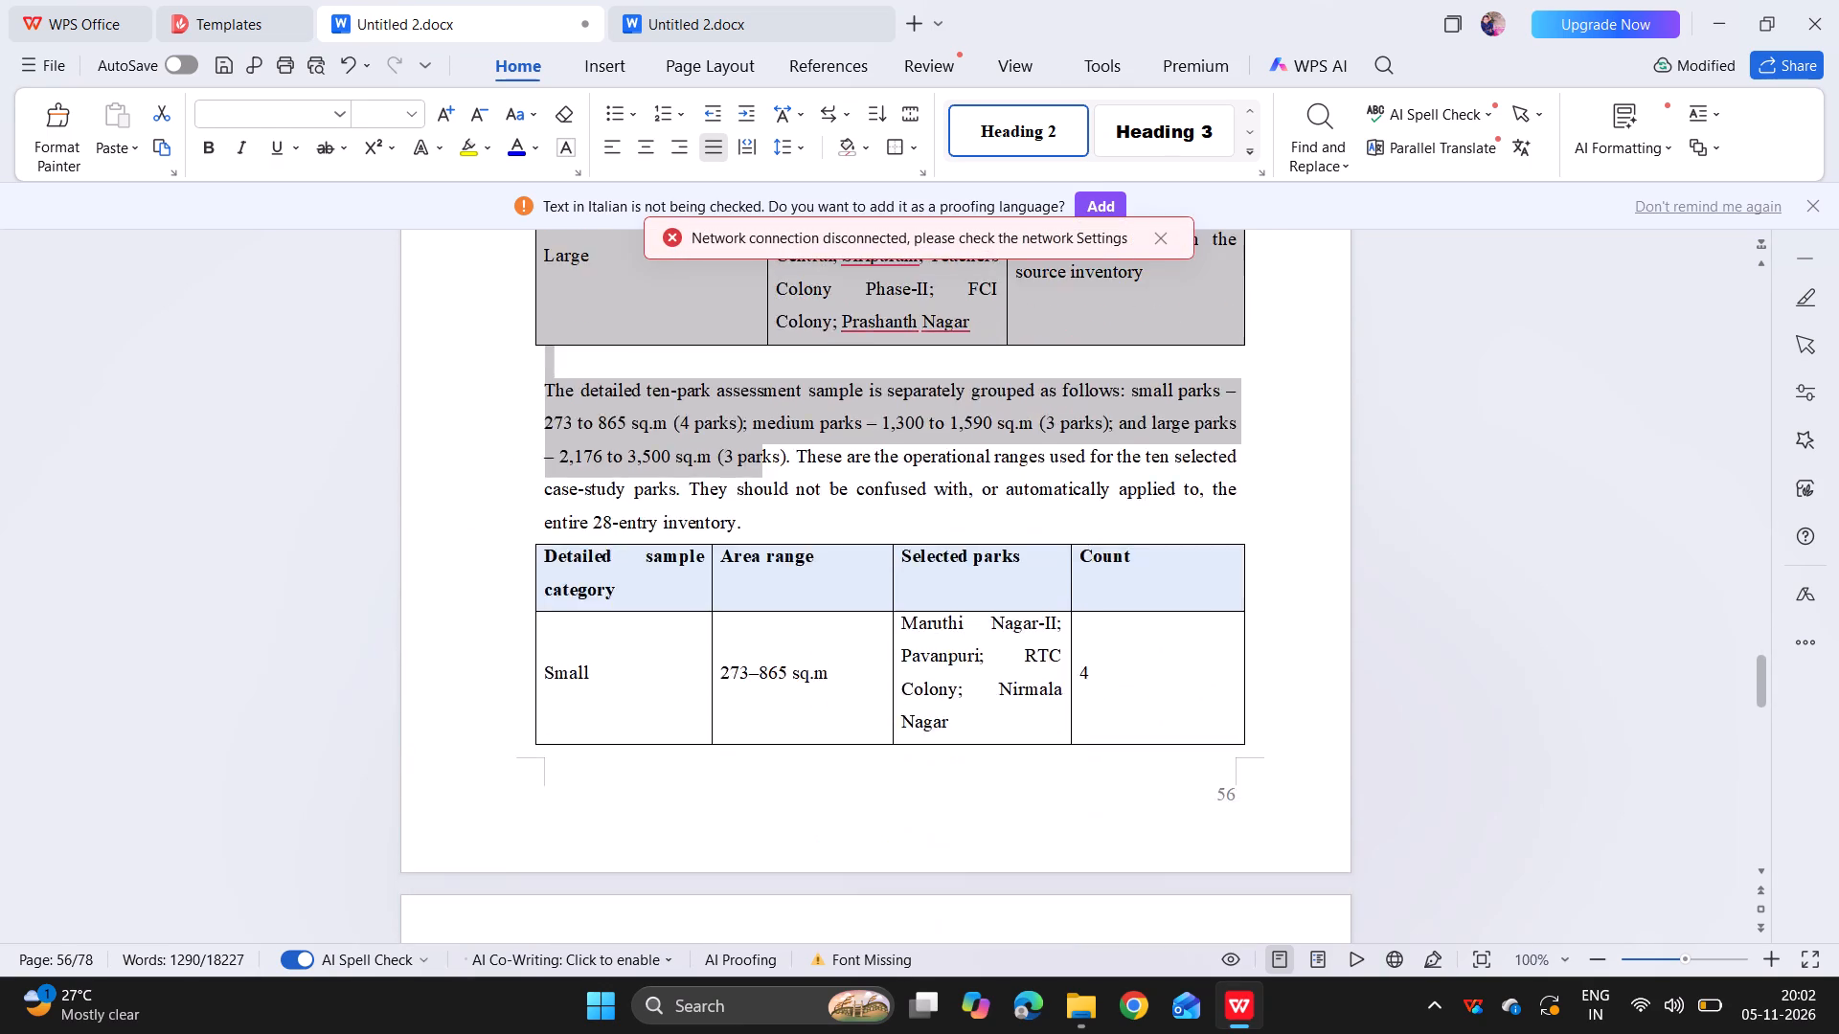
scroll(765, 803, "down", 20)
scroll(765, 803, "down", 9)
left_click_drag(765, 803, 765, 804)
scroll(765, 804, "down", 16)
scroll(765, 804, "down", 7)
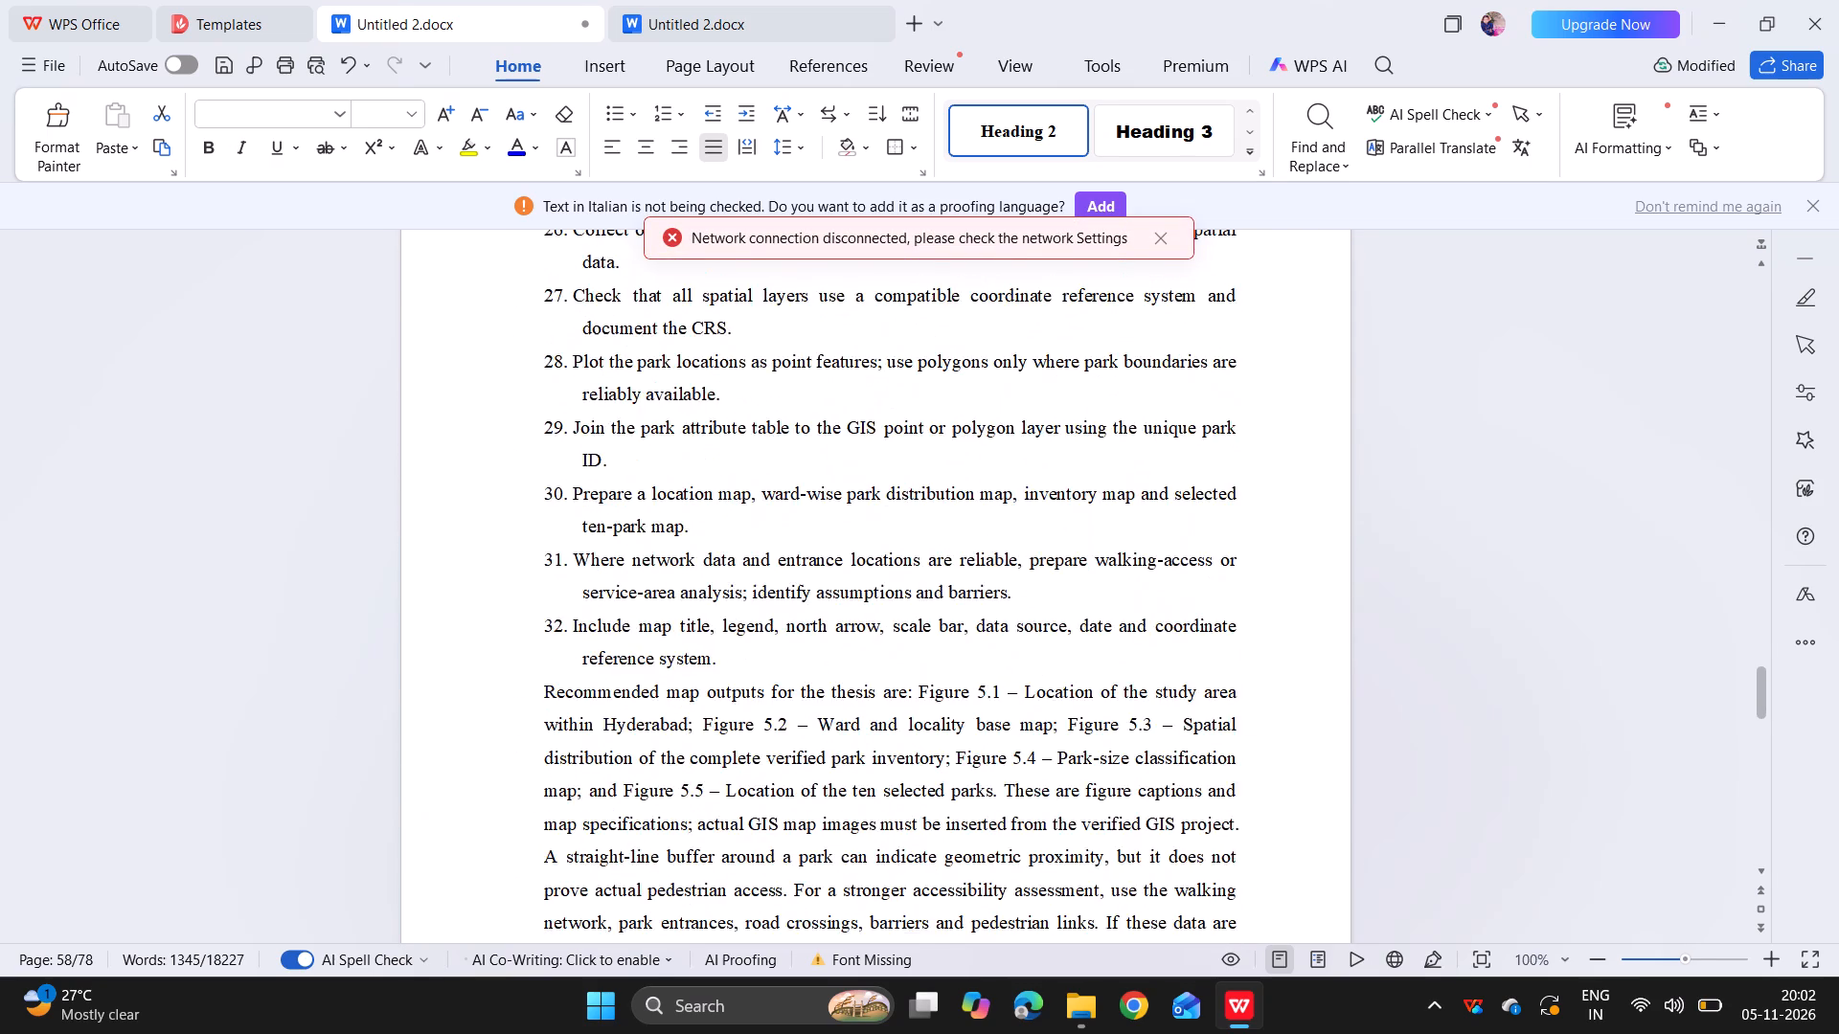
scroll(765, 804, "down", 5)
left_click_drag(765, 804, 765, 806)
scroll(765, 804, "down", 19)
scroll(765, 806, "down", 20)
scroll(765, 806, "down", 11)
scroll(765, 806, "up", 1)
scroll(765, 806, "down", 20)
scroll(765, 806, "down", 18)
scroll(765, 806, "down", 17)
scroll(765, 806, "down", 17)
scroll(765, 806, "down", 11)
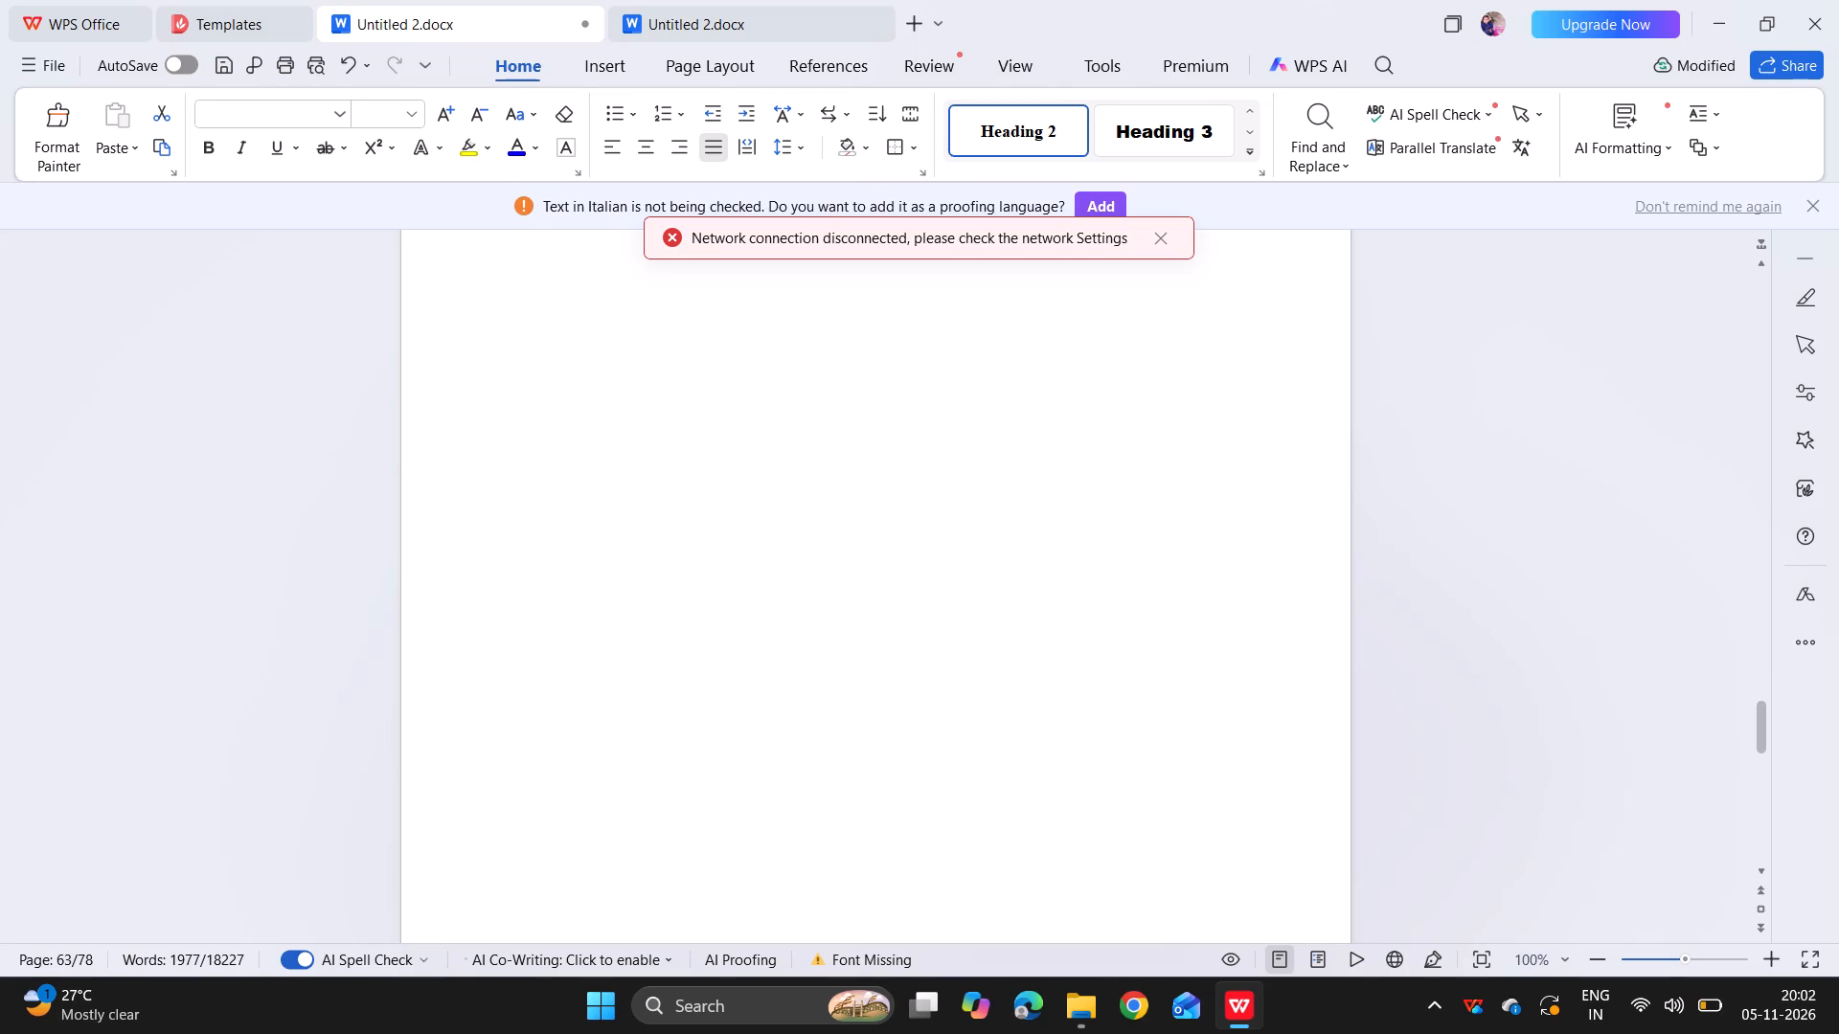
left_click_drag(765, 806, 778, 827)
scroll(765, 806, "up", 5)
left_click_drag(778, 827, 792, 848)
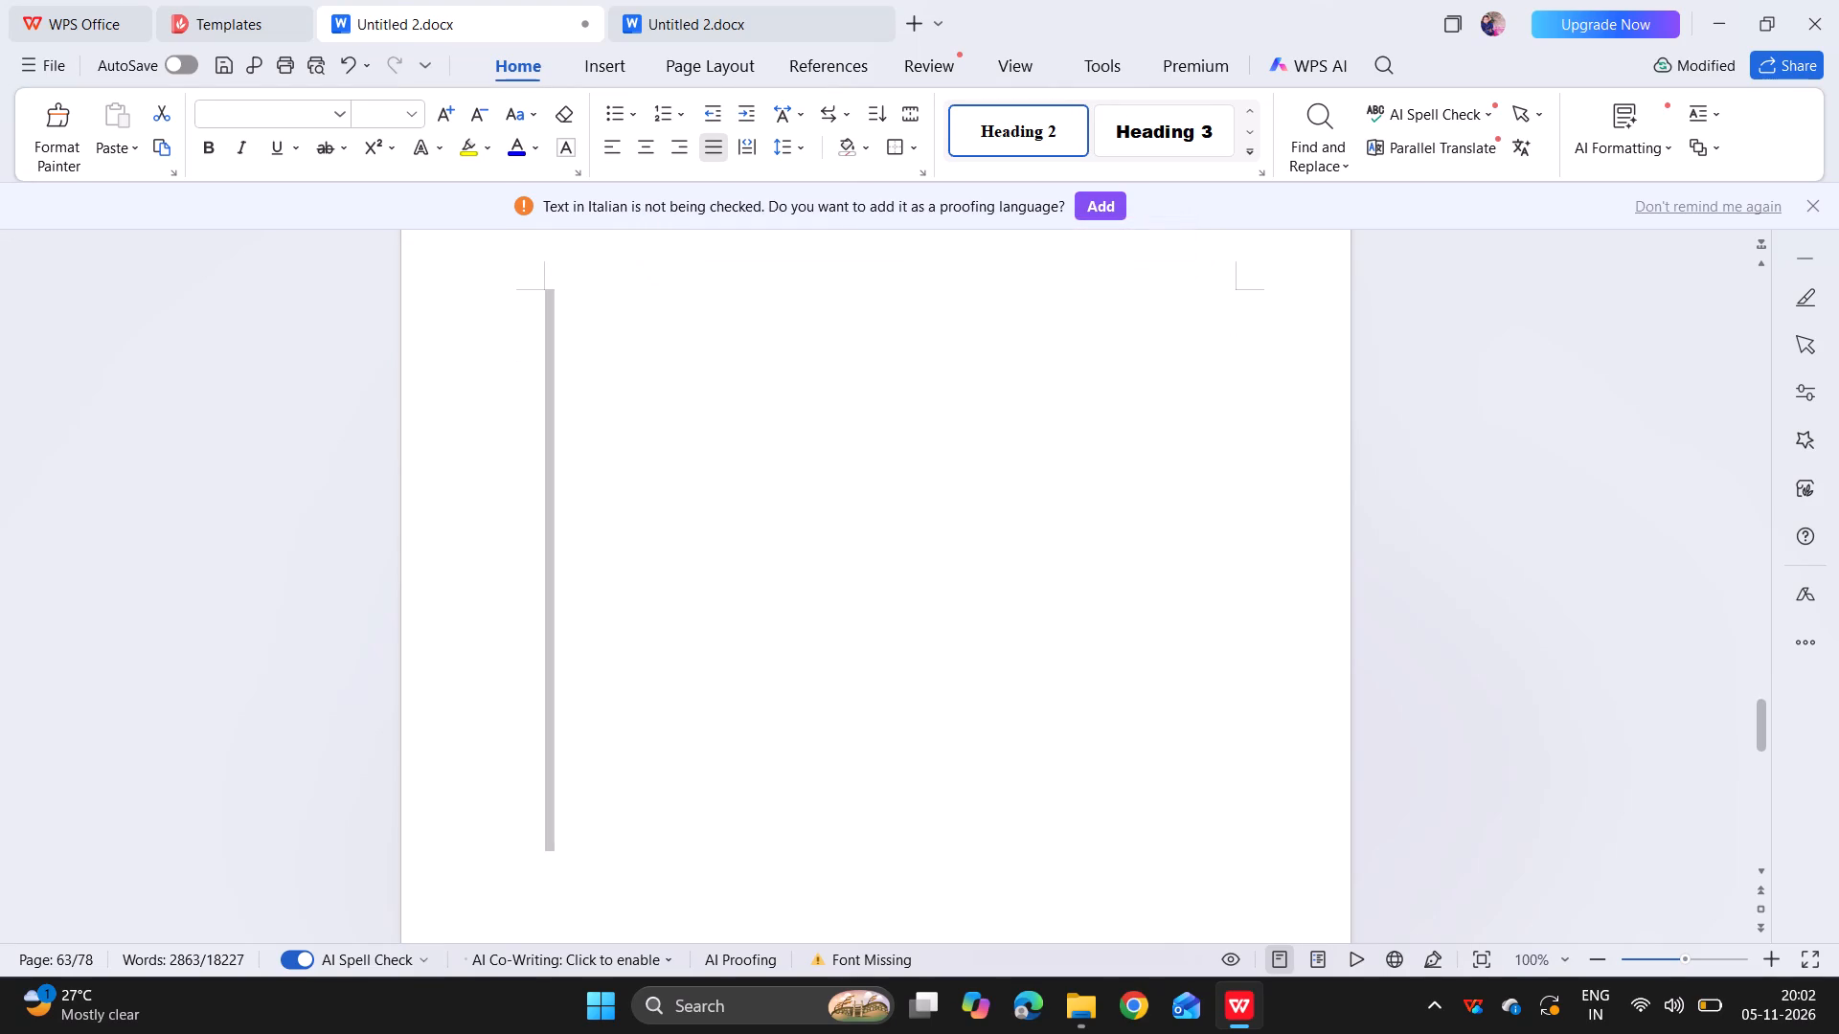
left_click_drag(792, 848, 792, 856)
scroll(792, 848, "up", 5)
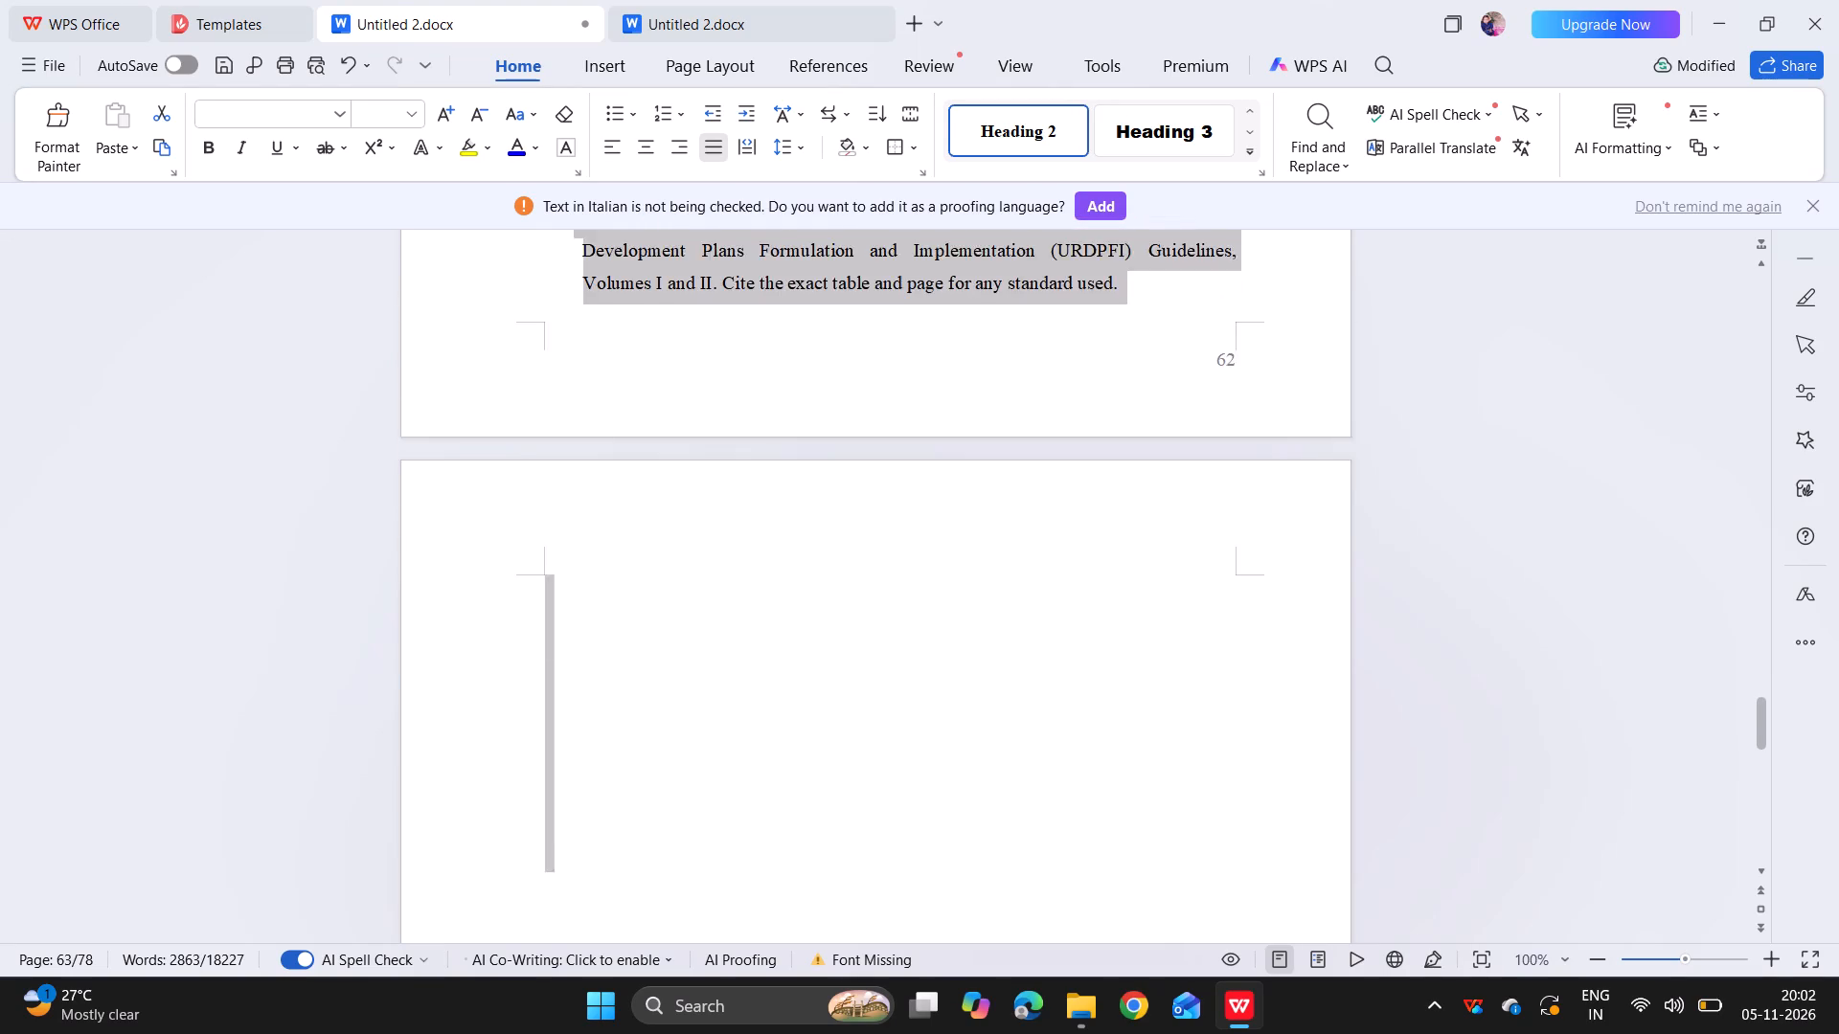
scroll(792, 856, "up", 2)
left_click_drag(792, 856, 1174, 486)
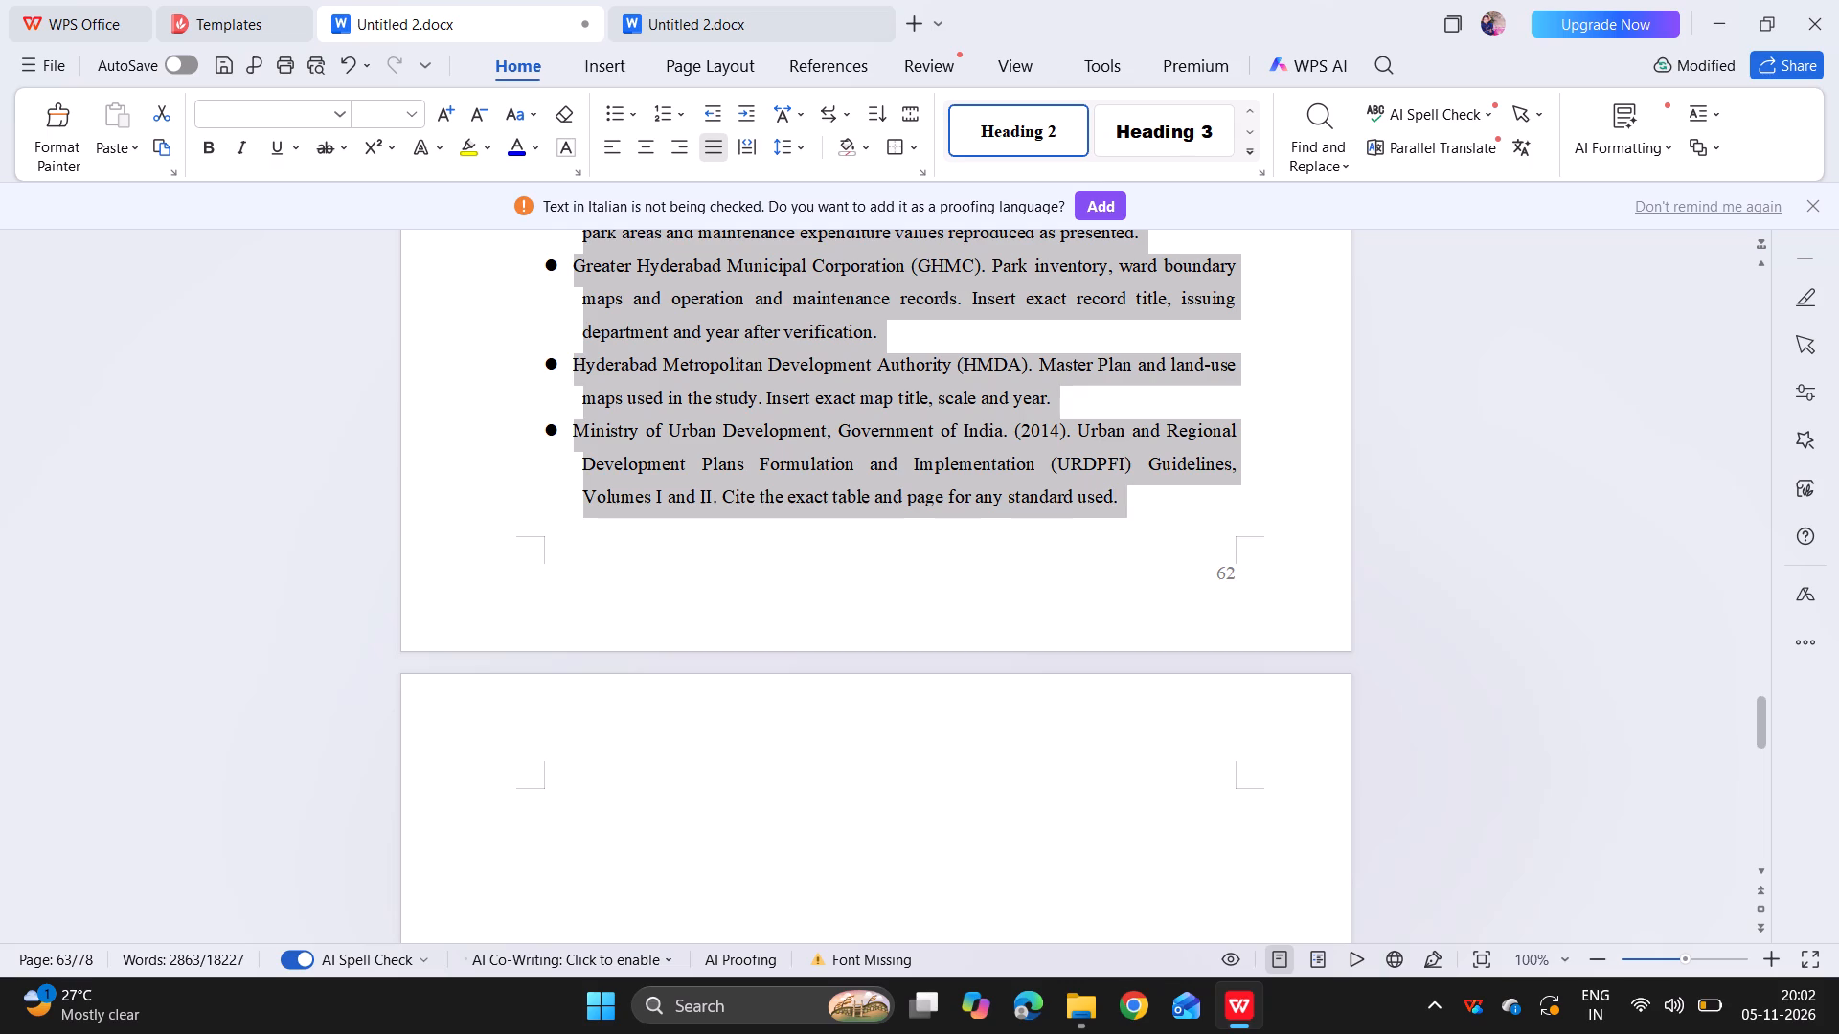
left_click(341, 108)
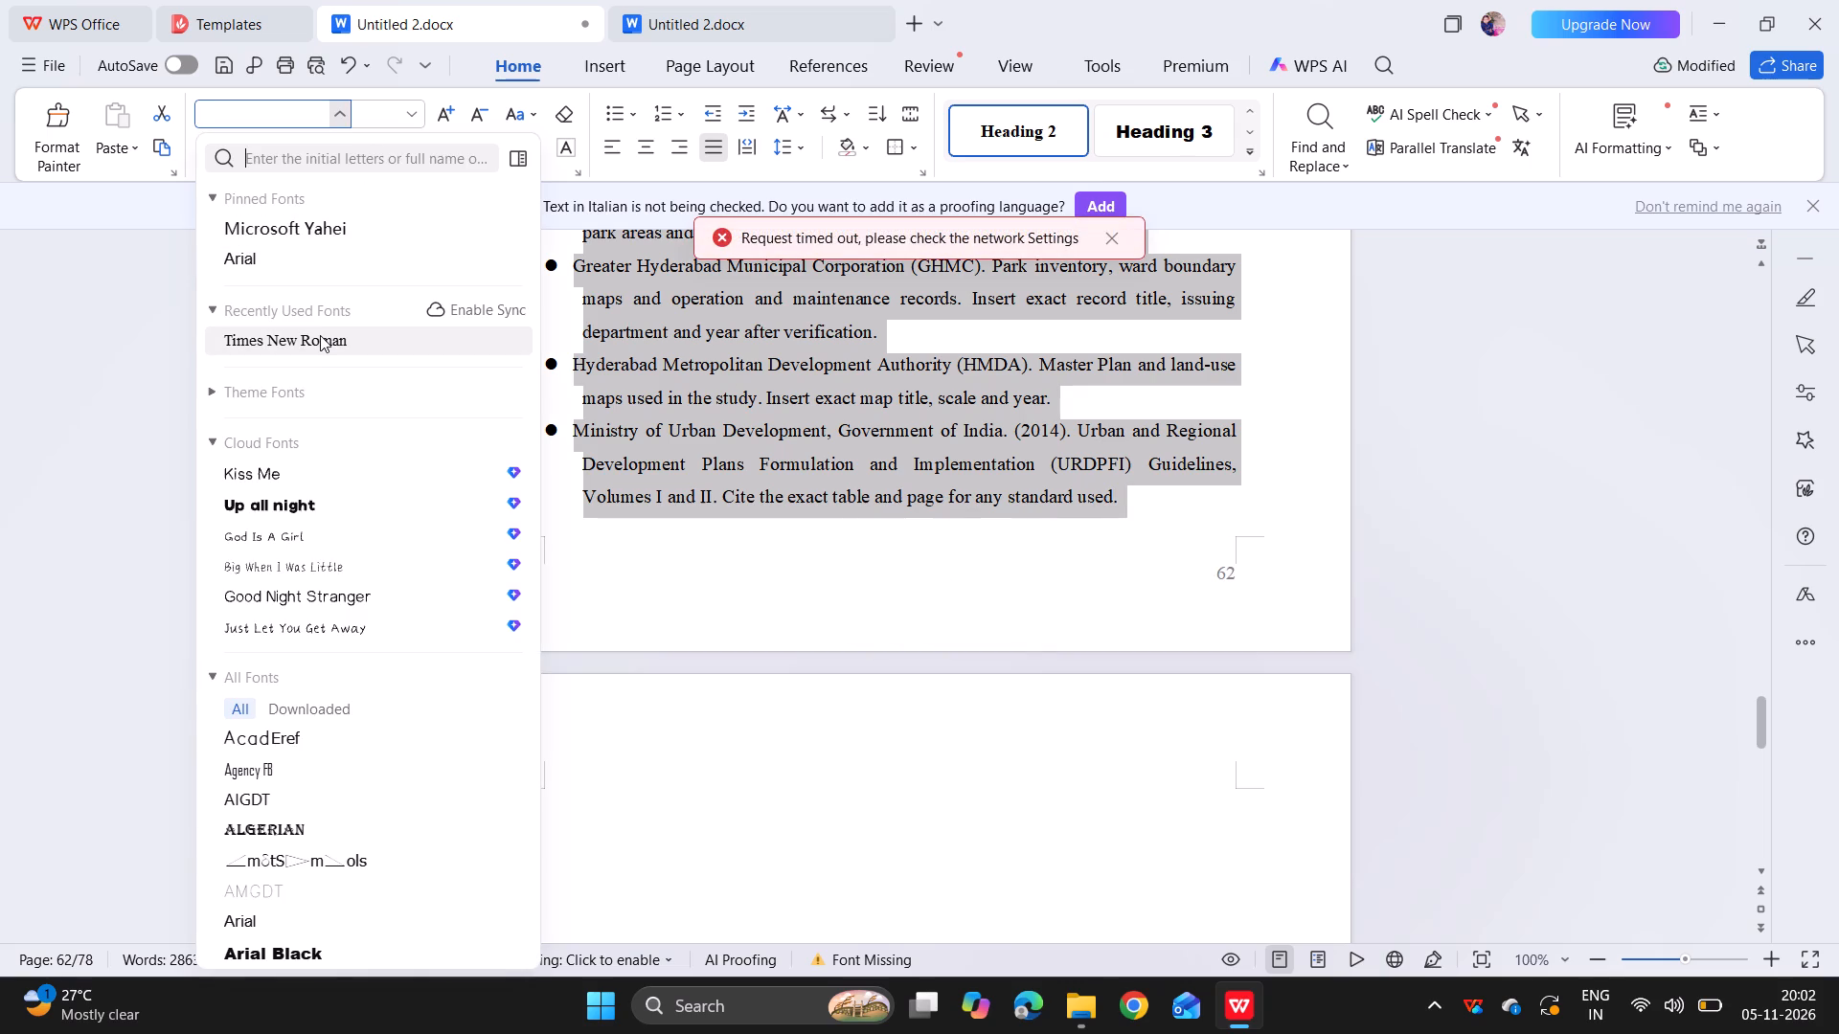
left_click(320, 335)
left_click(411, 117)
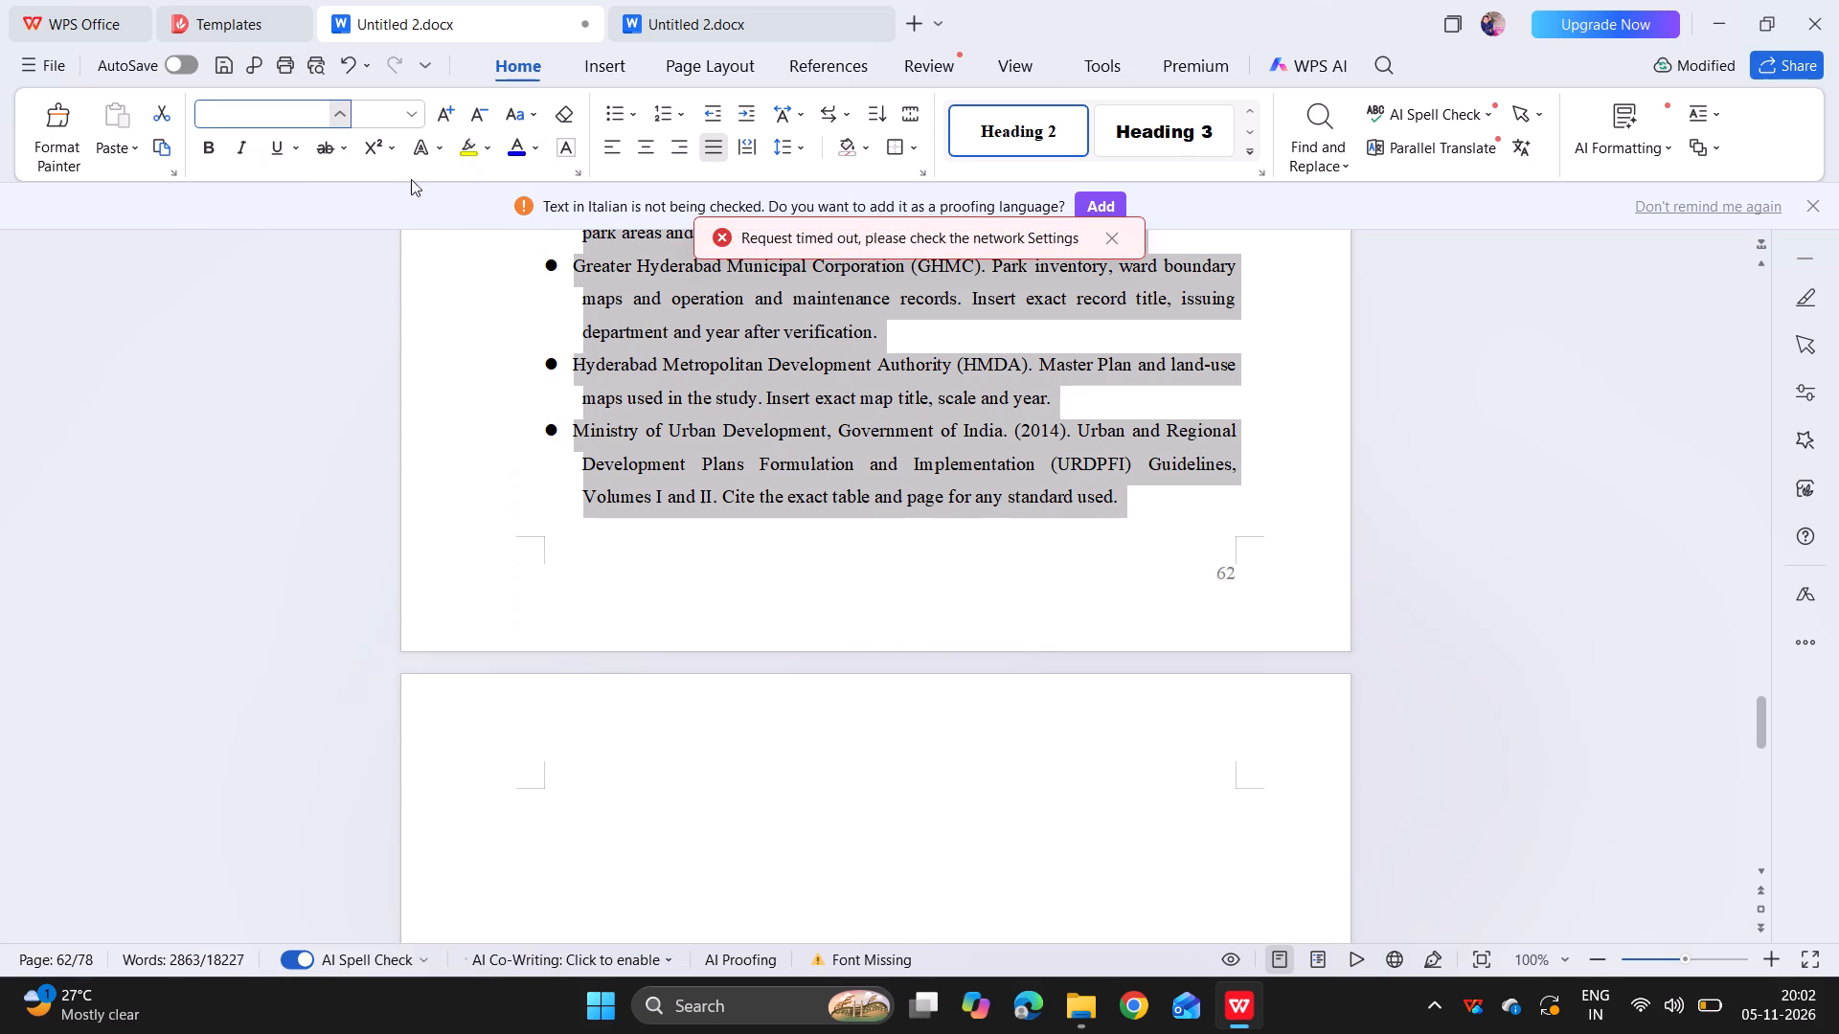
left_click(384, 321)
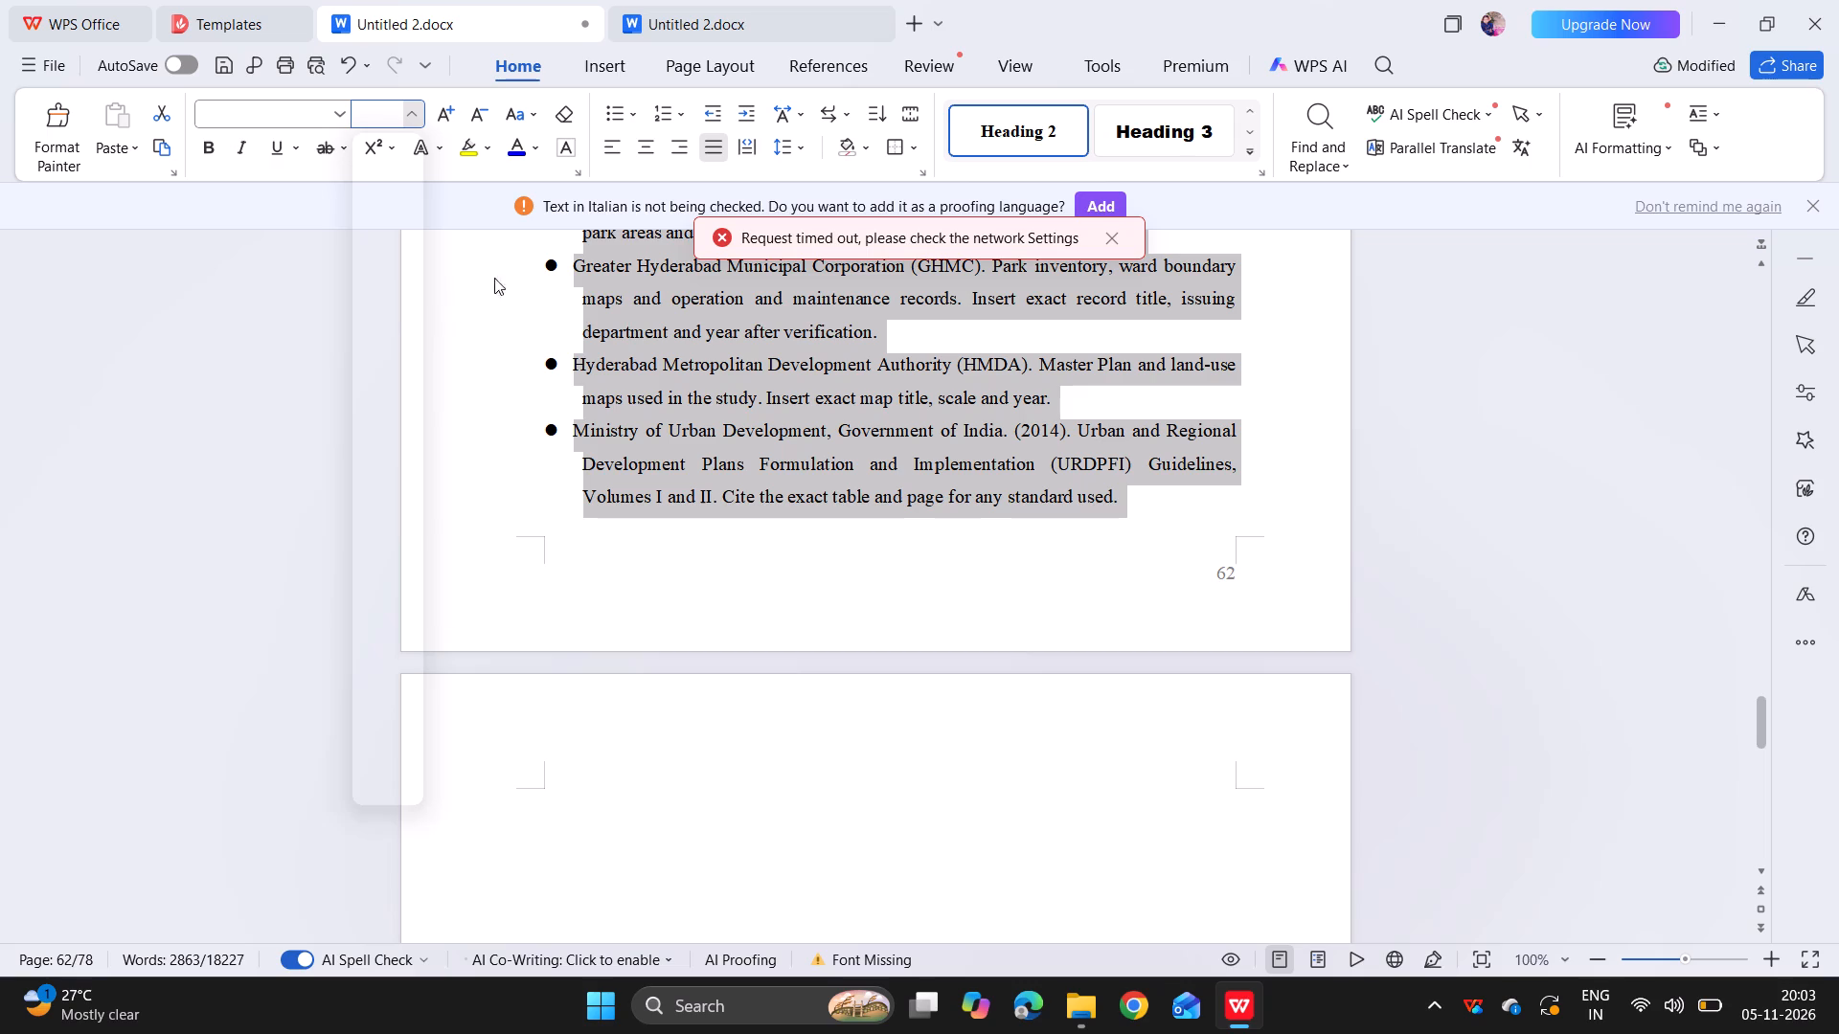
Apply 1.5 line spacing to the selected Chapter 5 text and reapply Times New Roman.
left_click(806, 156)
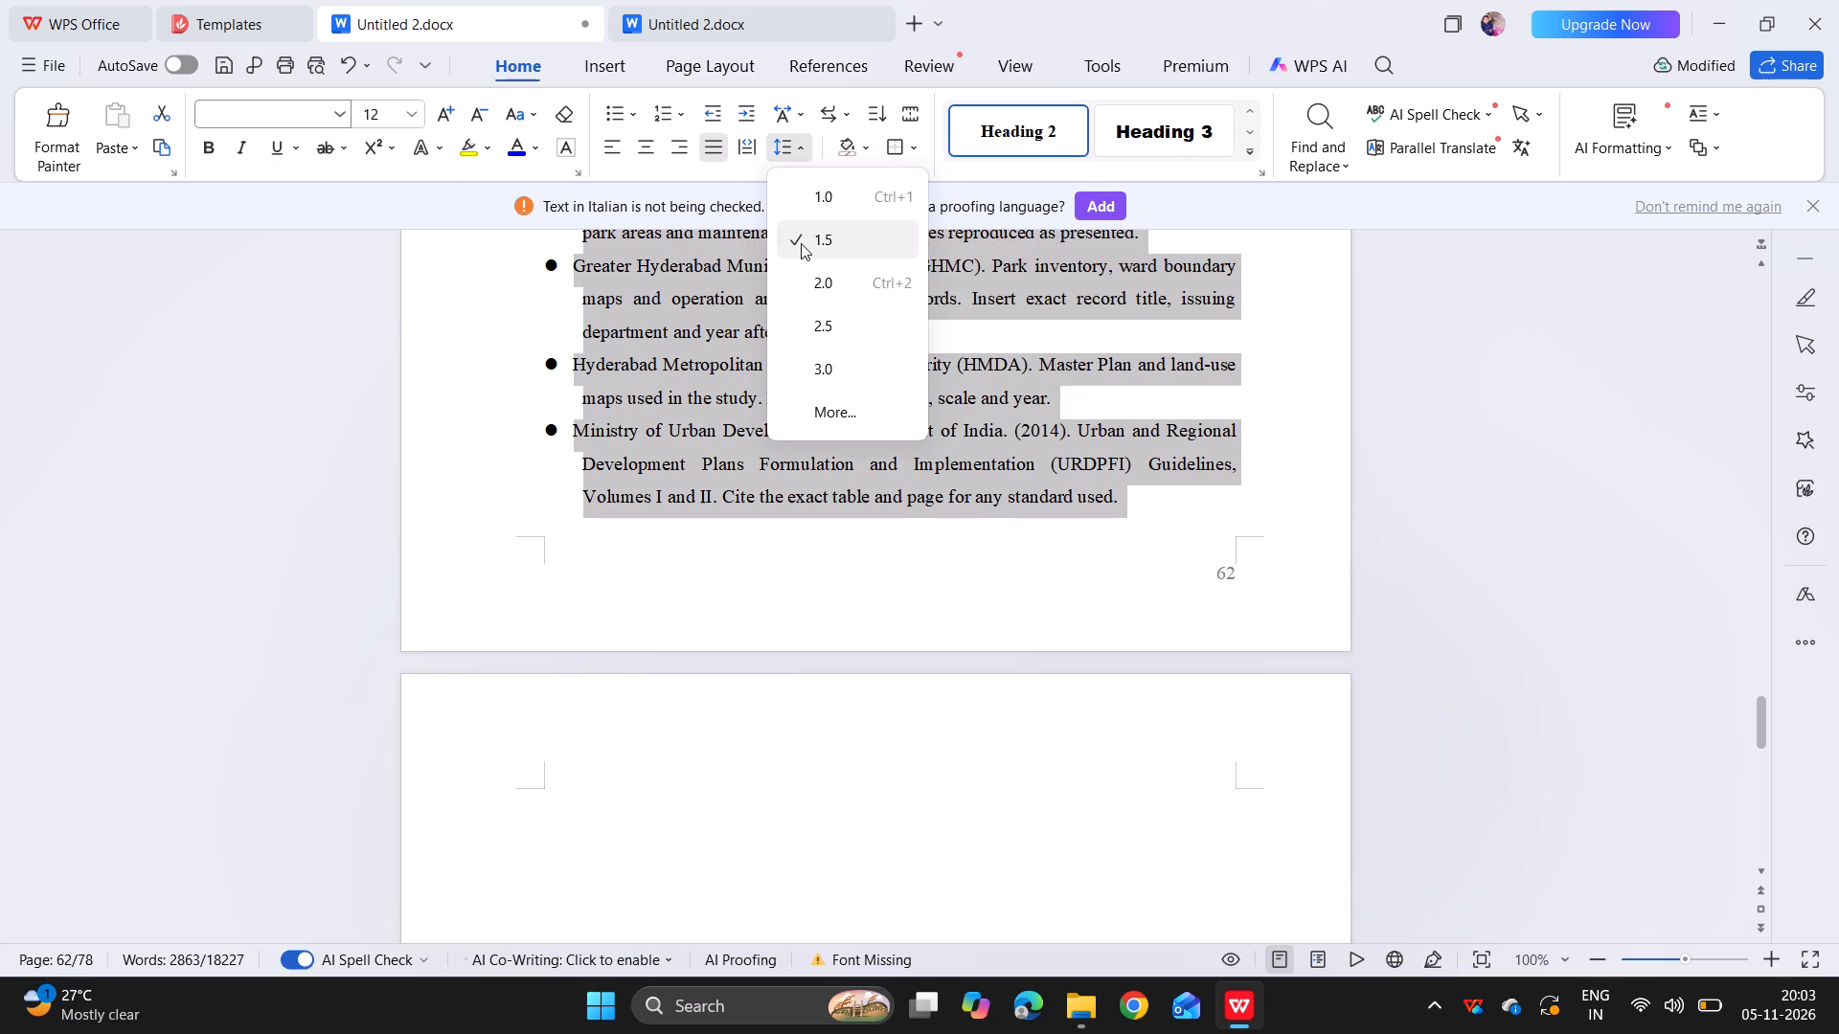
left_click(801, 243)
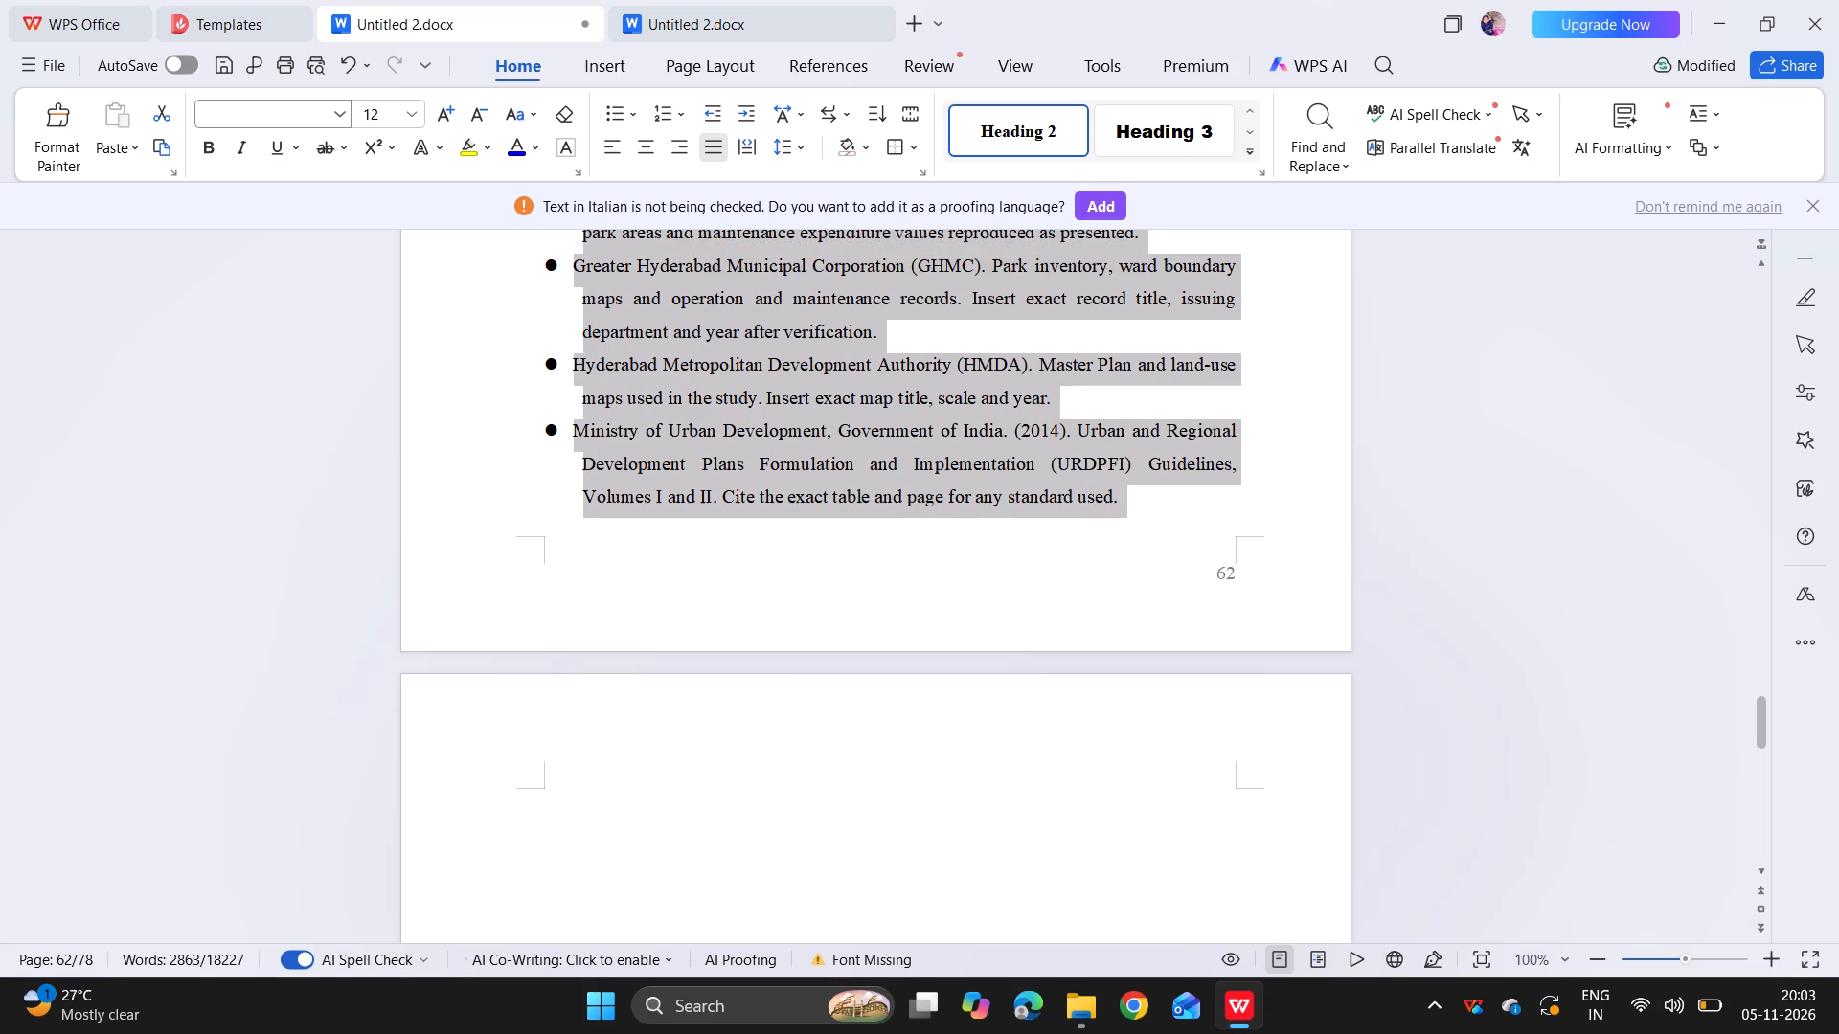
left_click(340, 112)
left_click(311, 348)
left_click(748, 780)
Review the formatting of Chapter 5's text and tables, going back from References and Data Sources to the section 5.3 park inventory table.
scroll(760, 725, "up", 9)
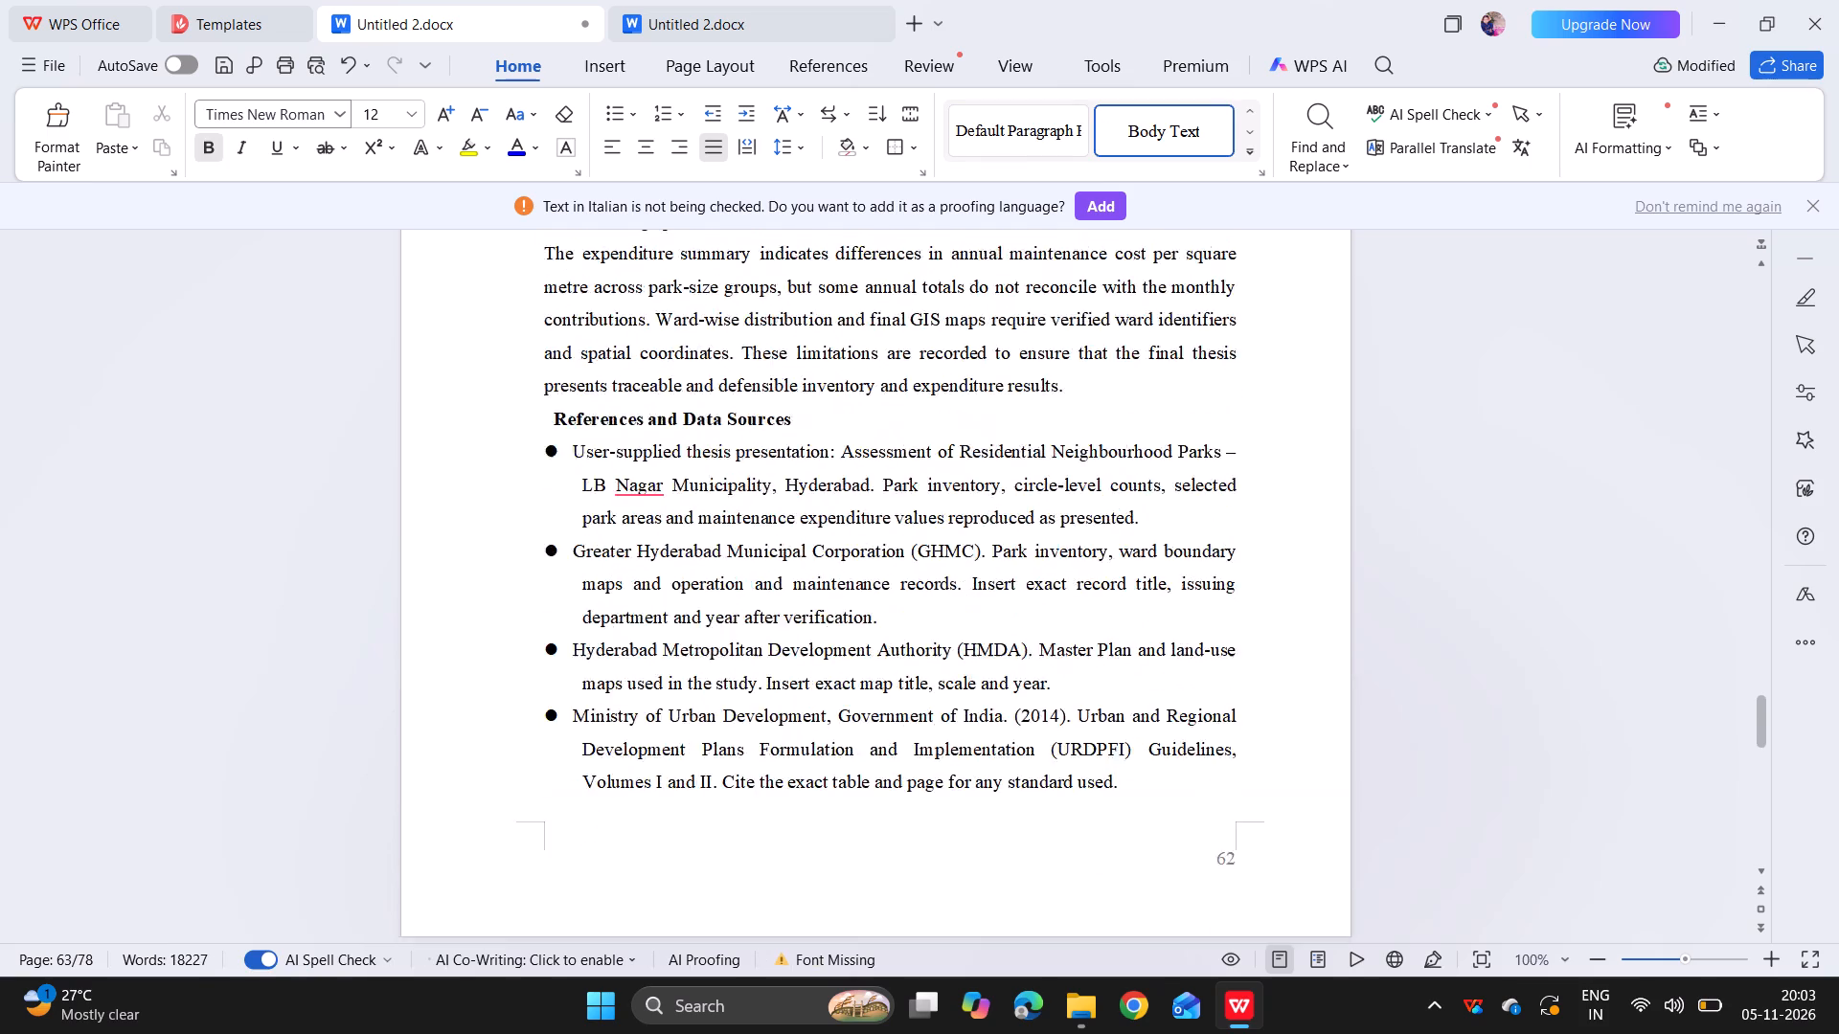
scroll(754, 719, "up", 20)
scroll(754, 719, "up", 7)
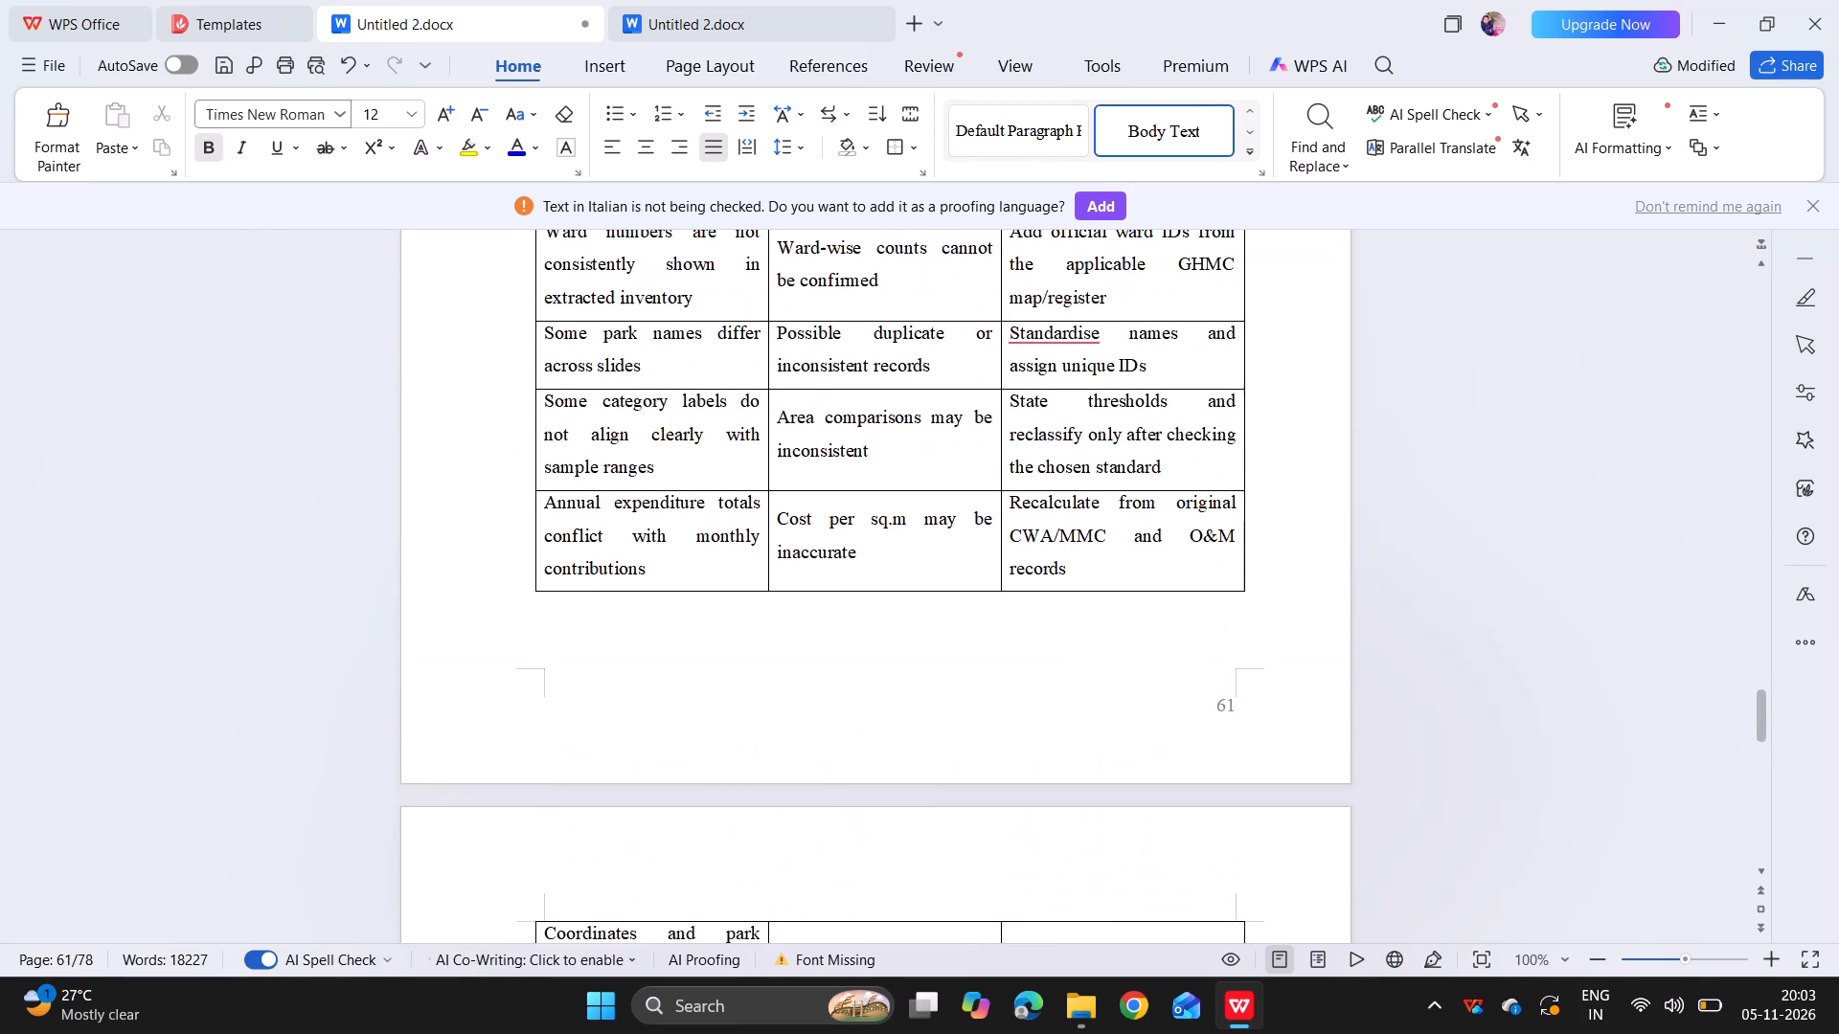
scroll(756, 715, "up", 15)
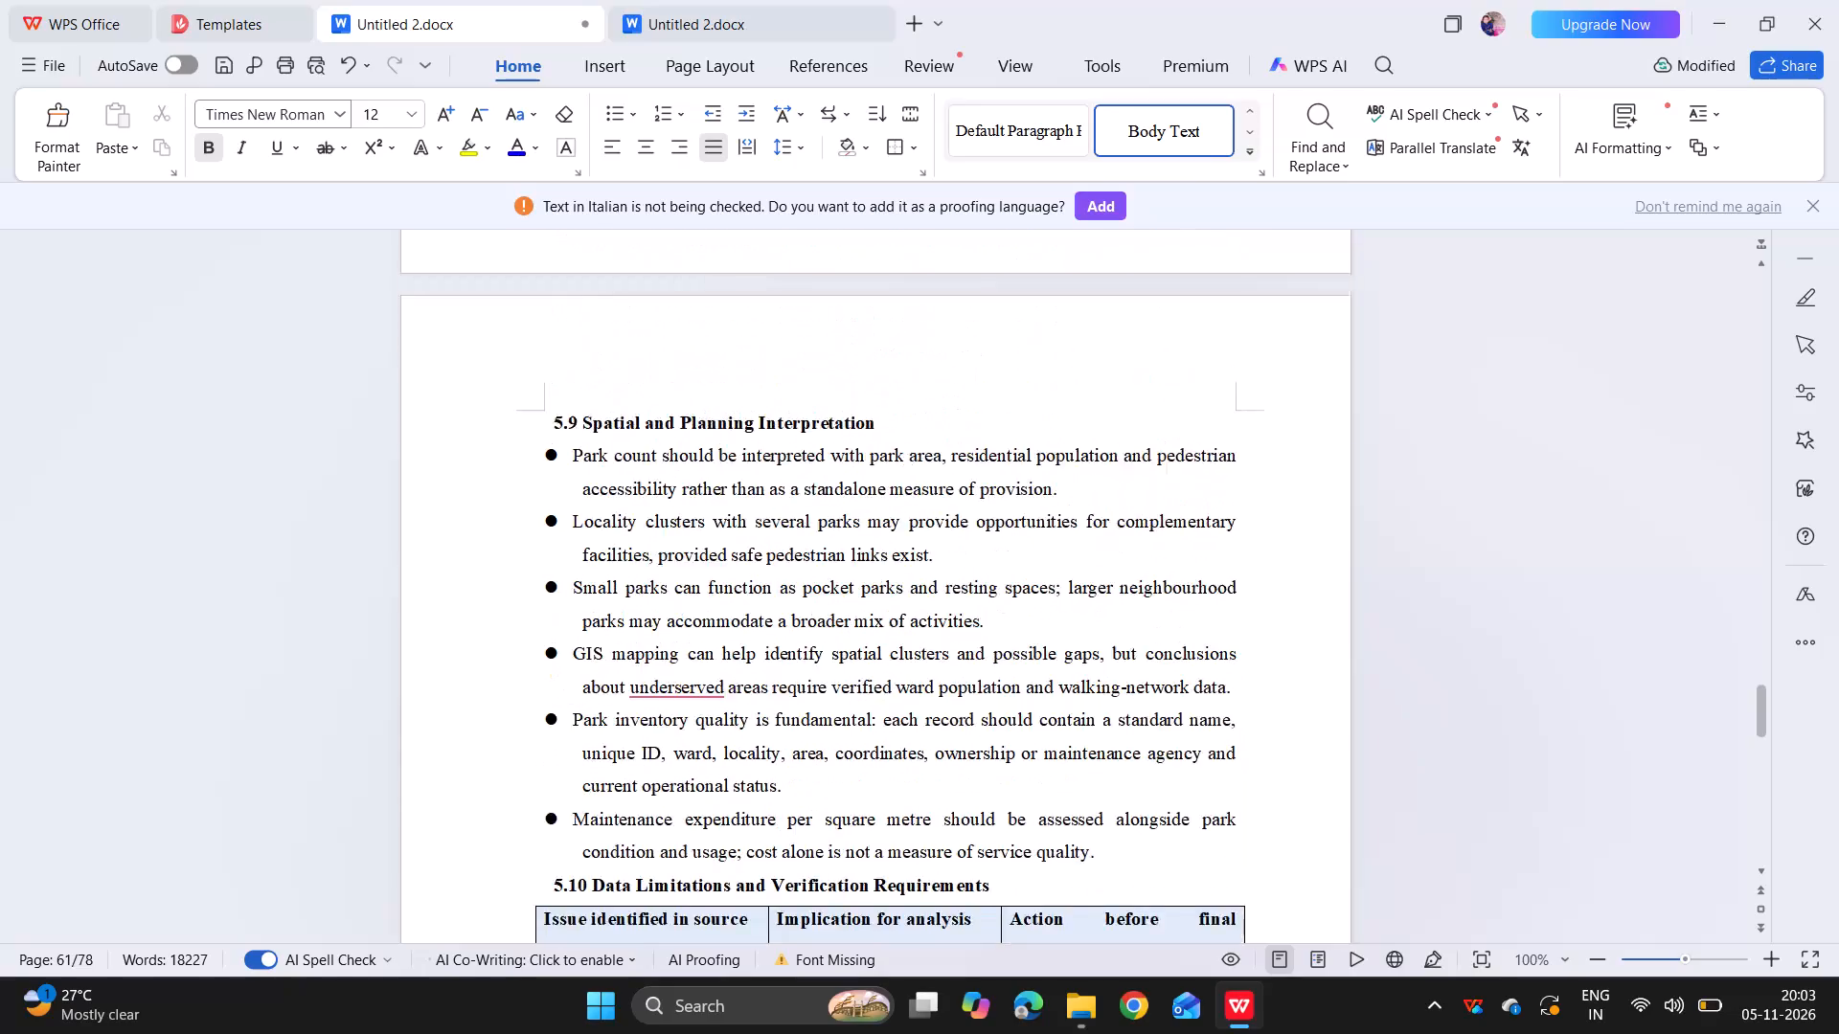
scroll(756, 715, "up", 6)
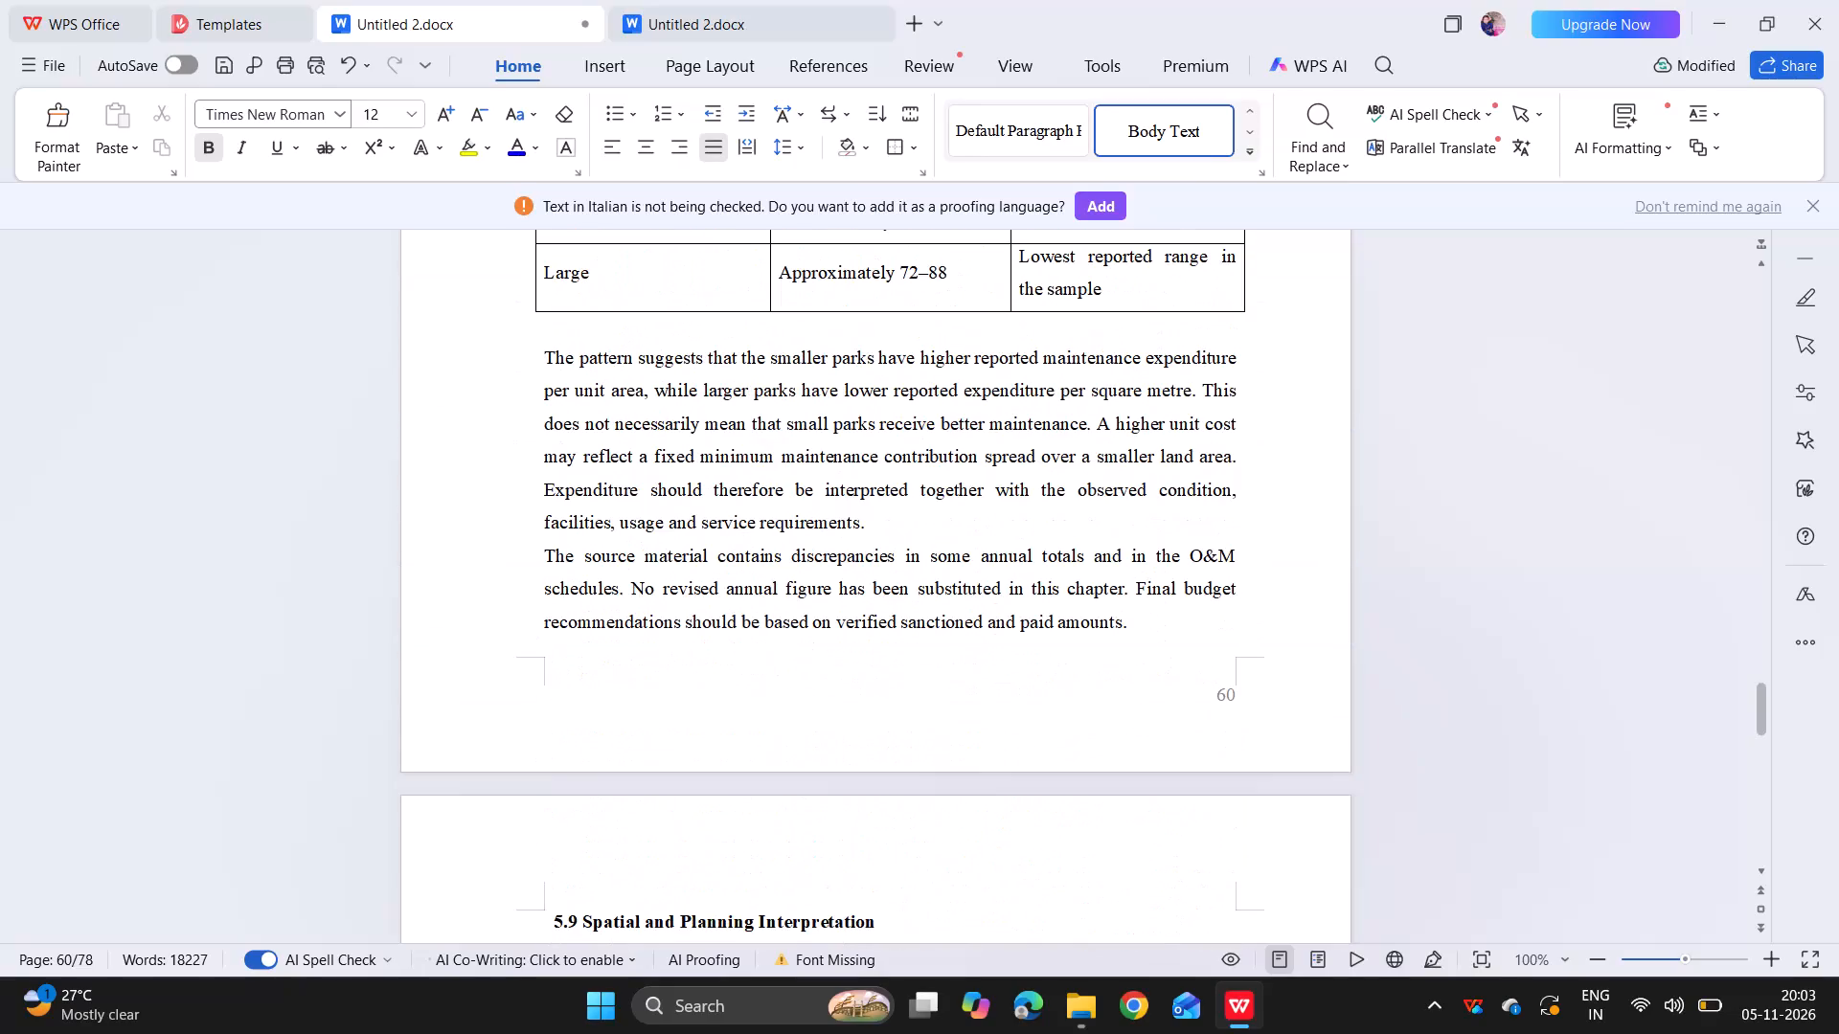
scroll(756, 715, "up", 16)
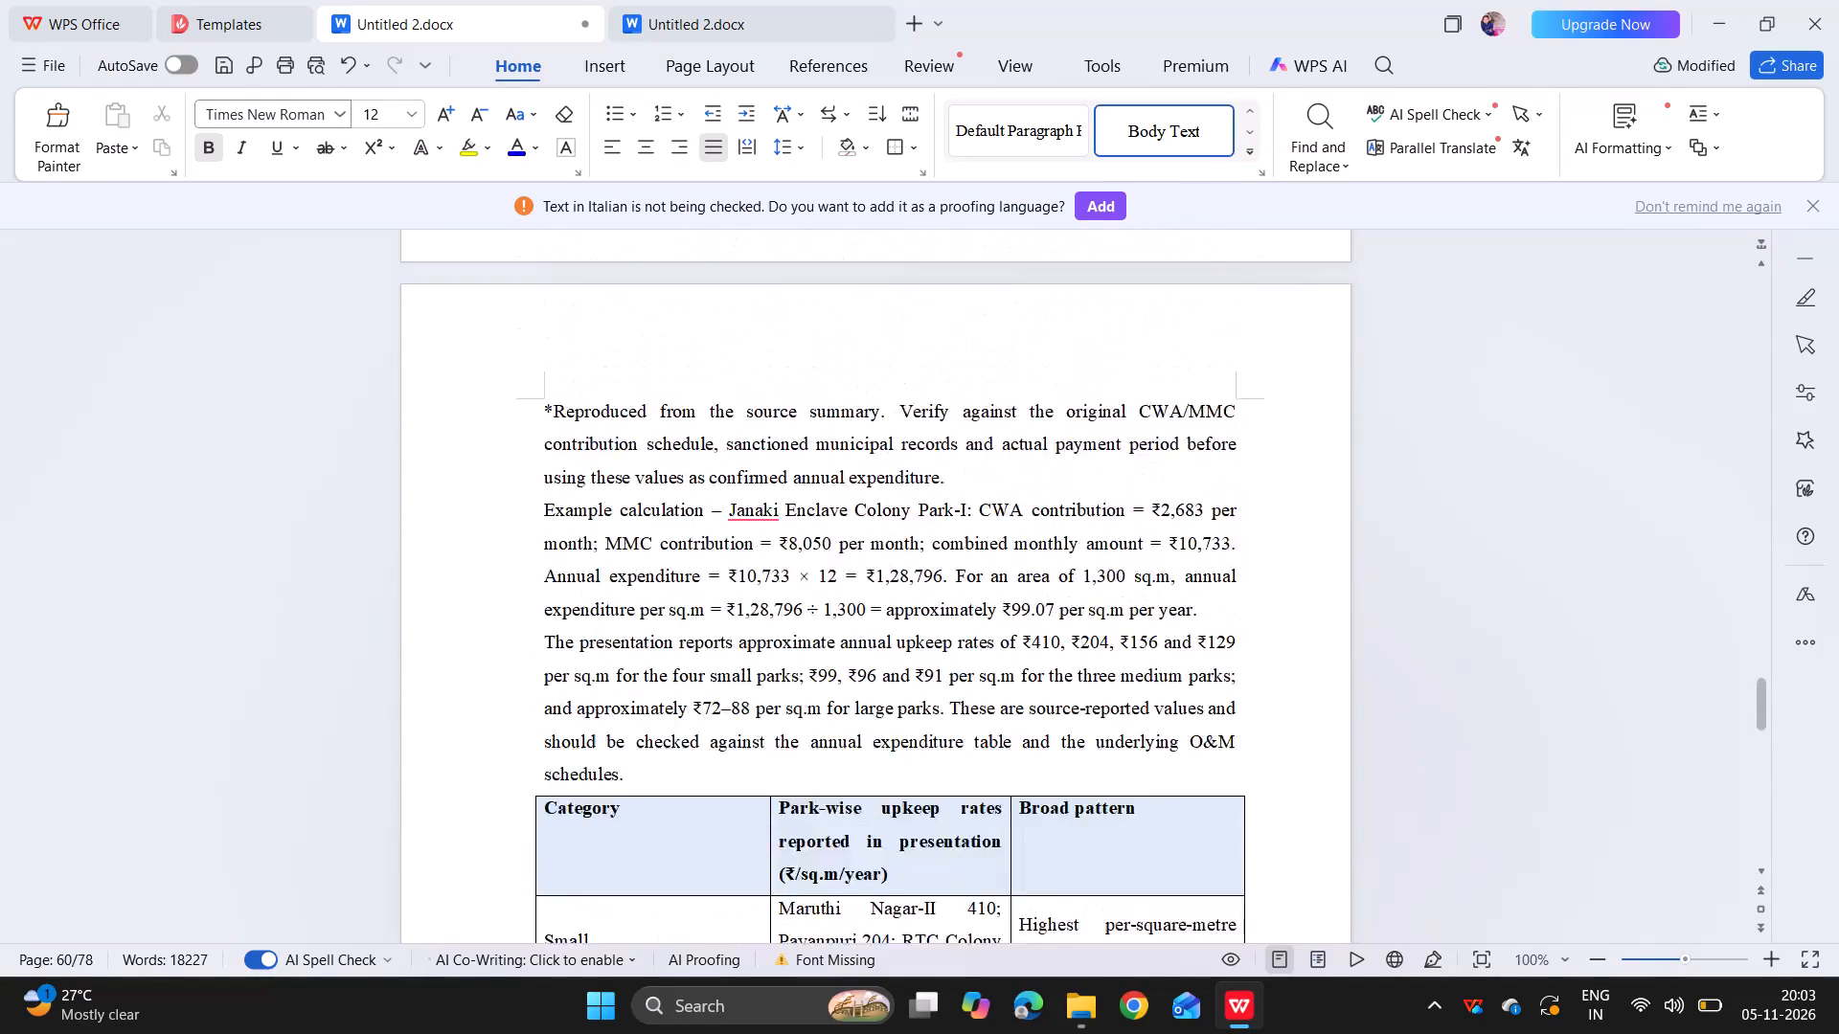
scroll(756, 715, "up", 20)
scroll(756, 715, "up", 2)
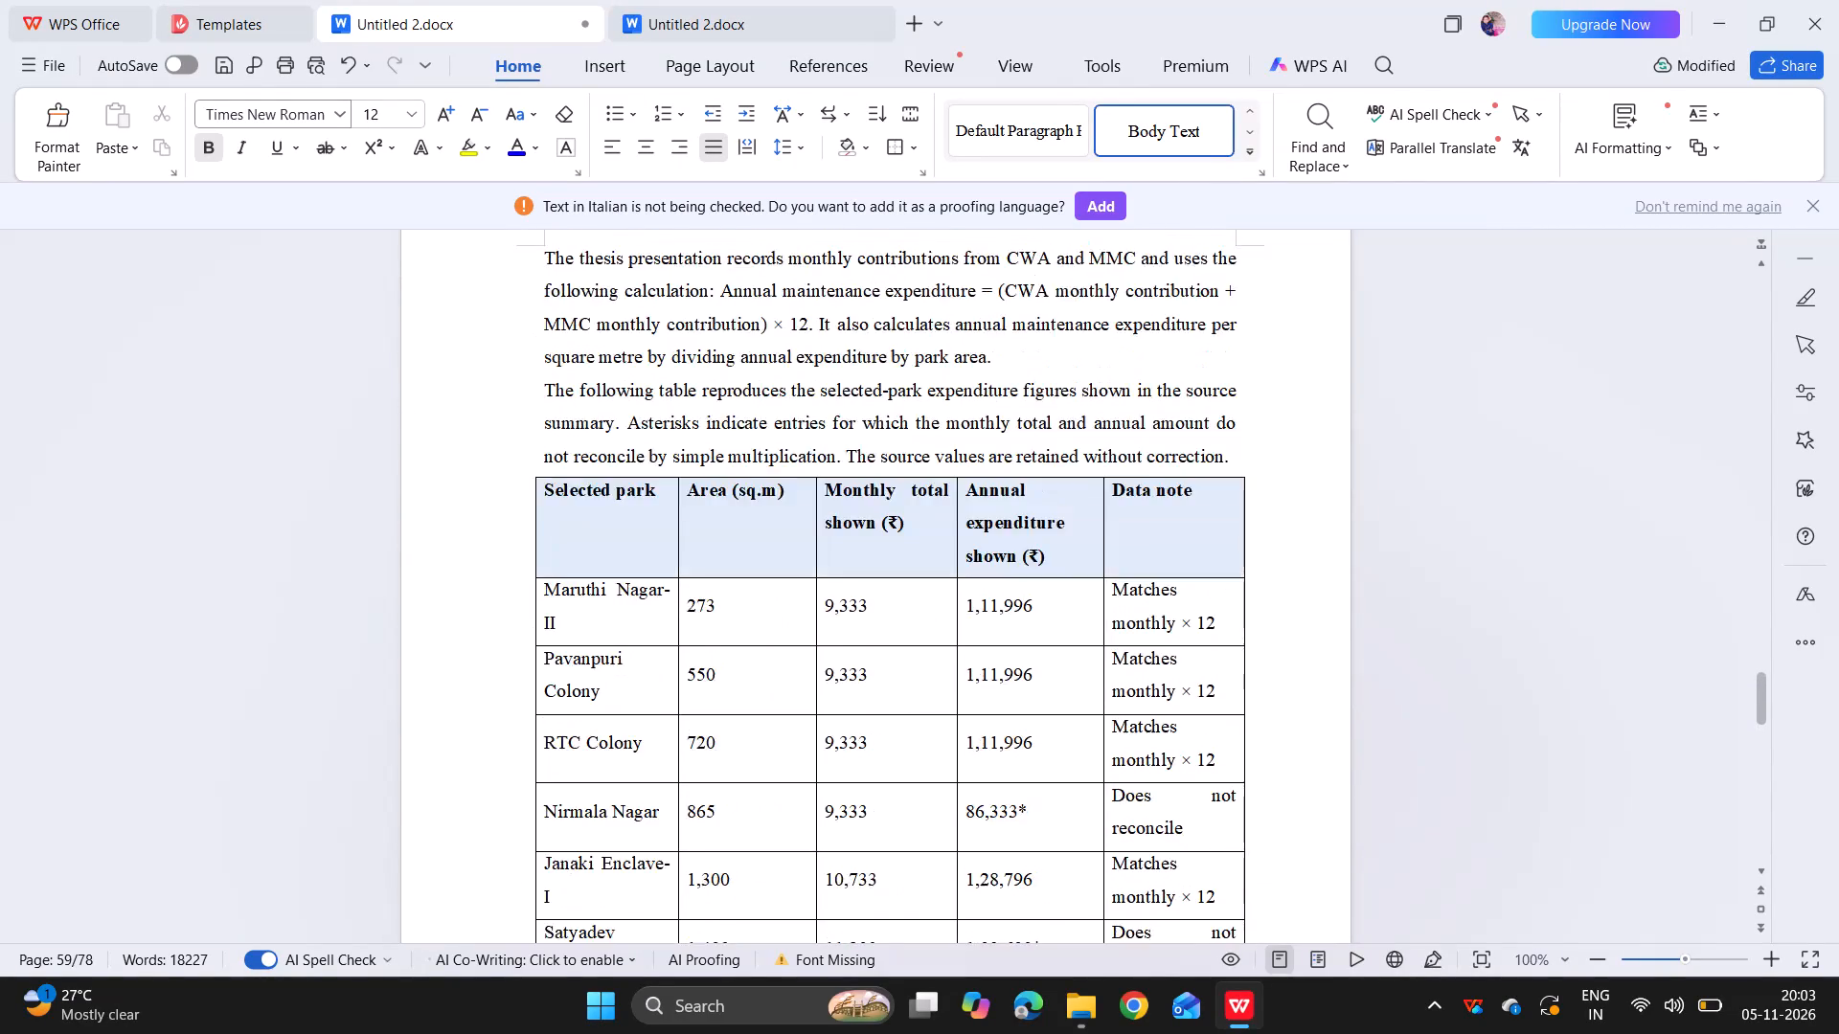
scroll(756, 715, "up", 20)
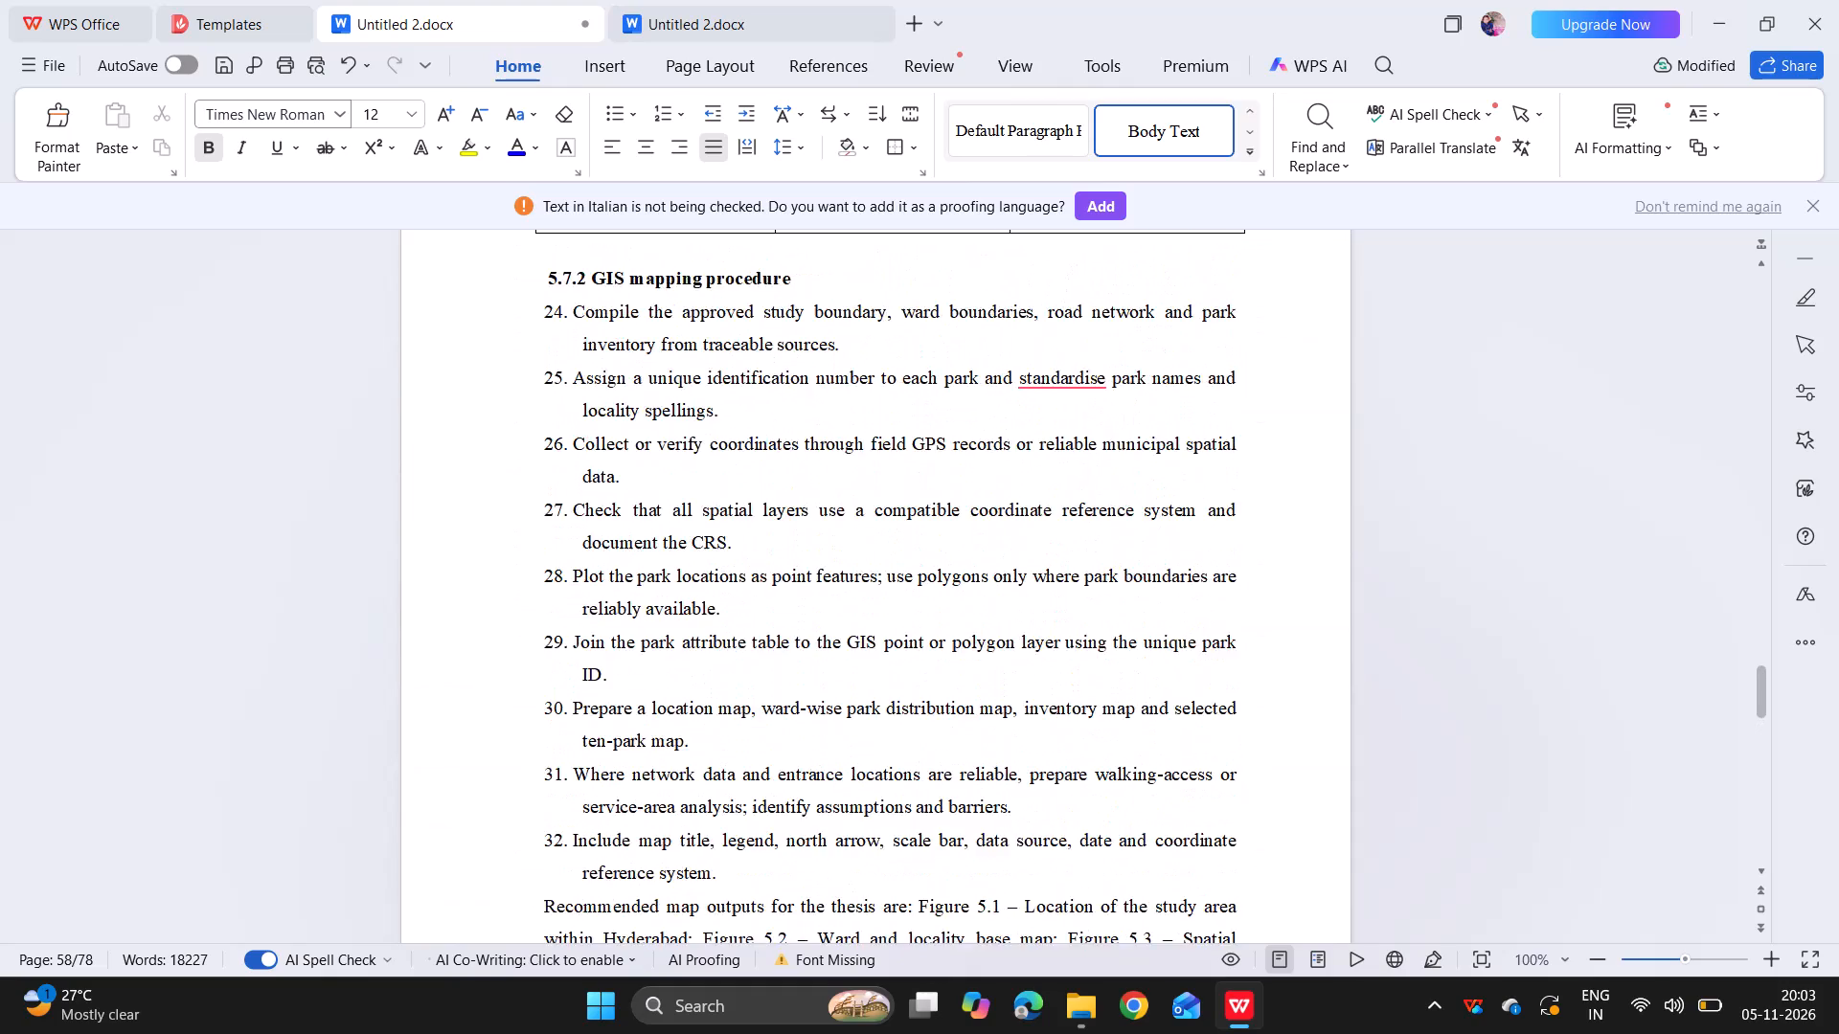
scroll(756, 715, "up", 20)
scroll(756, 715, "up", 2)
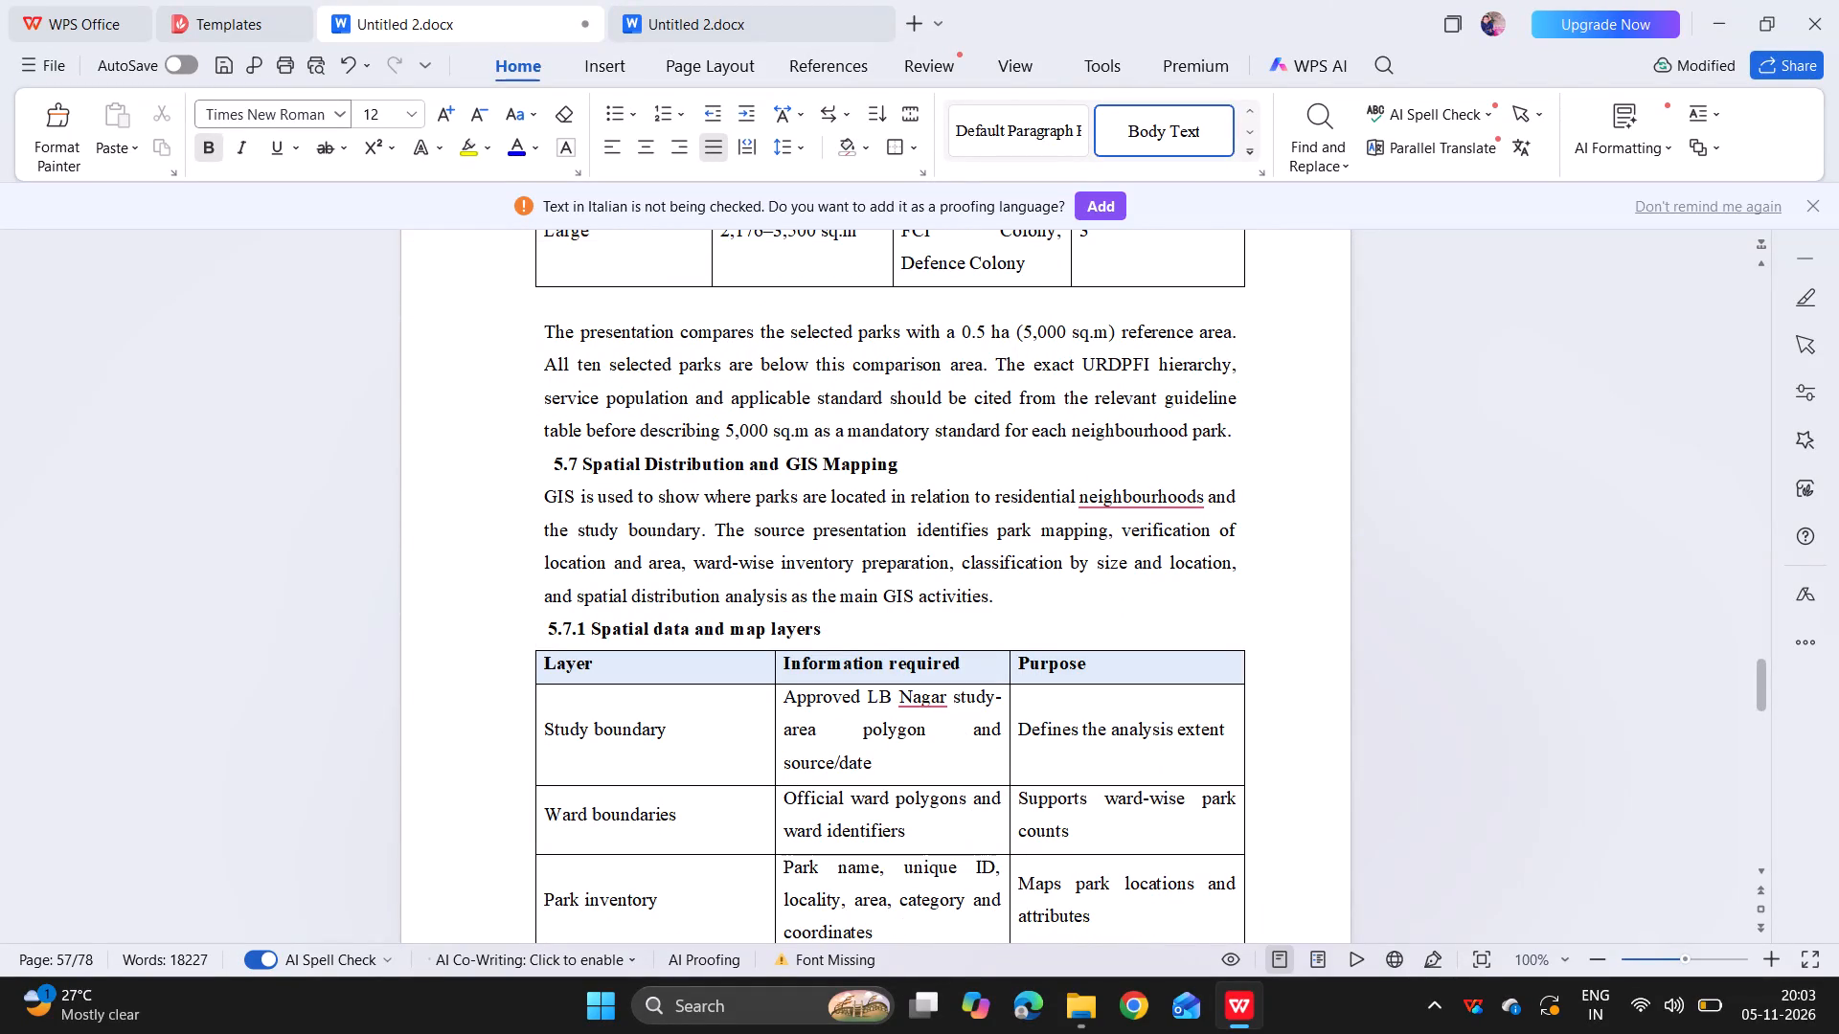
scroll(112, 537, "up", 18)
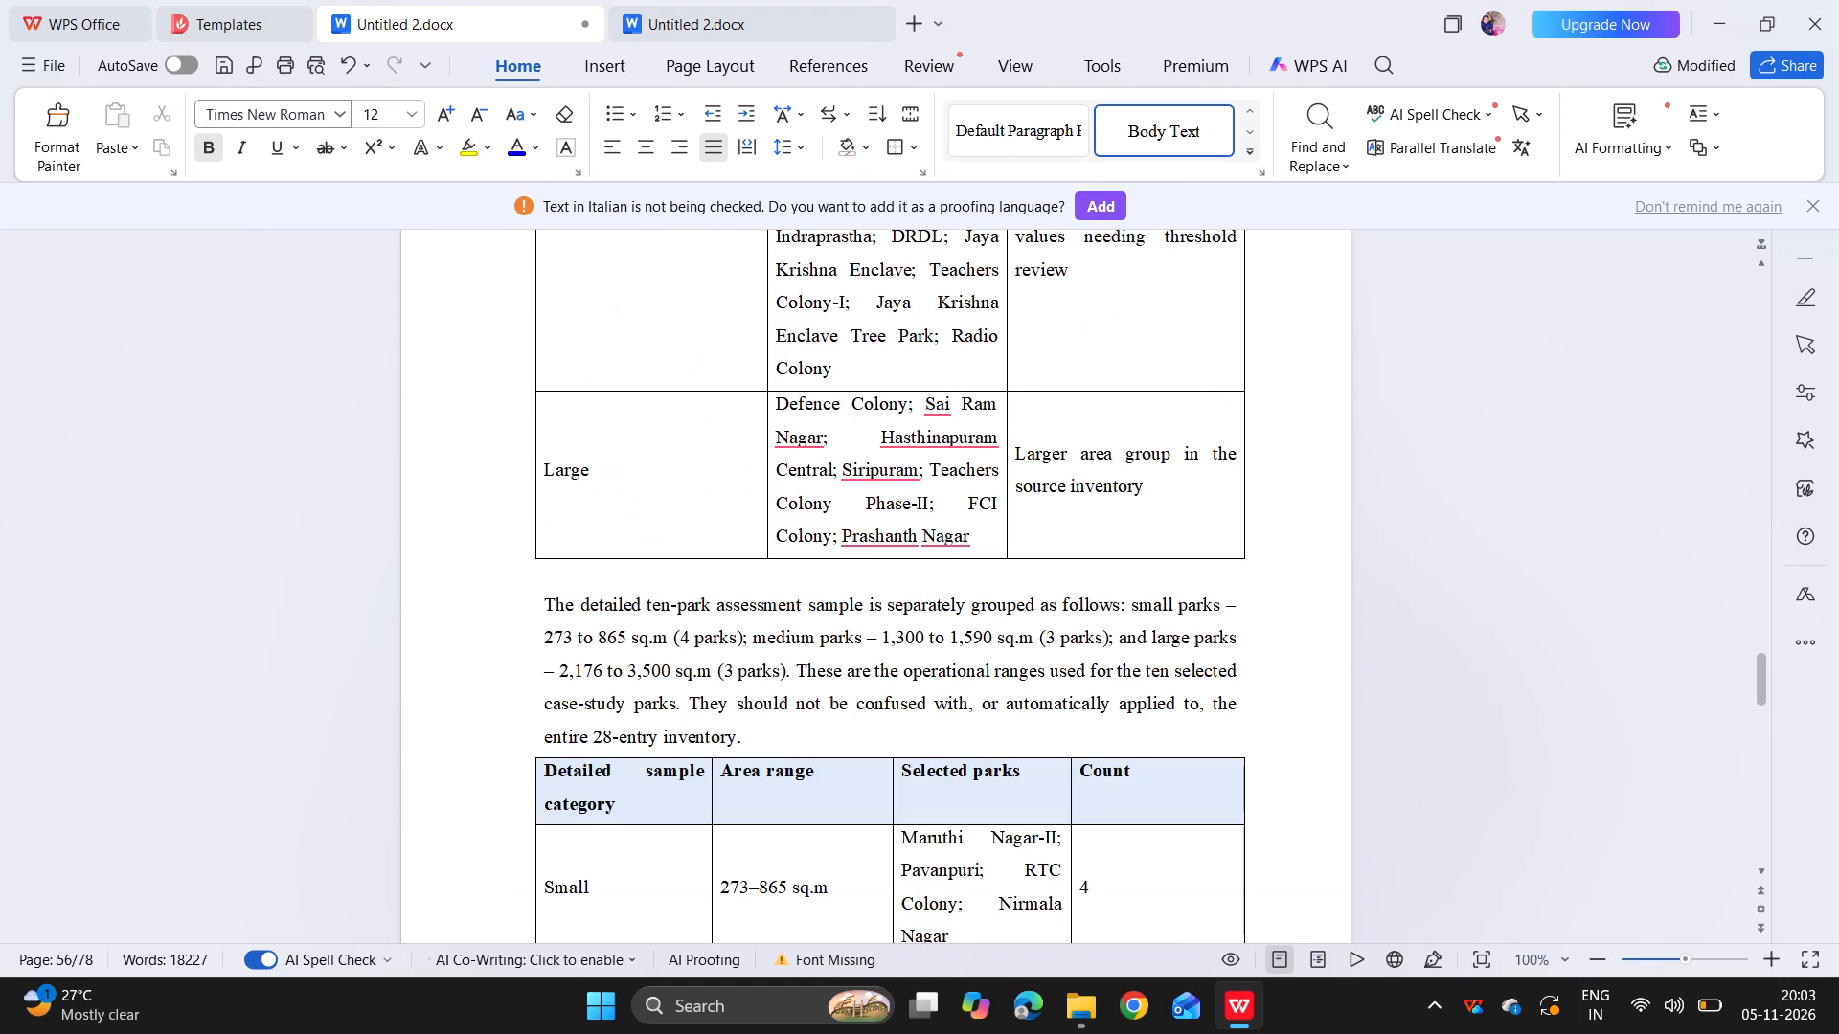
scroll(100, 564, "up", 2)
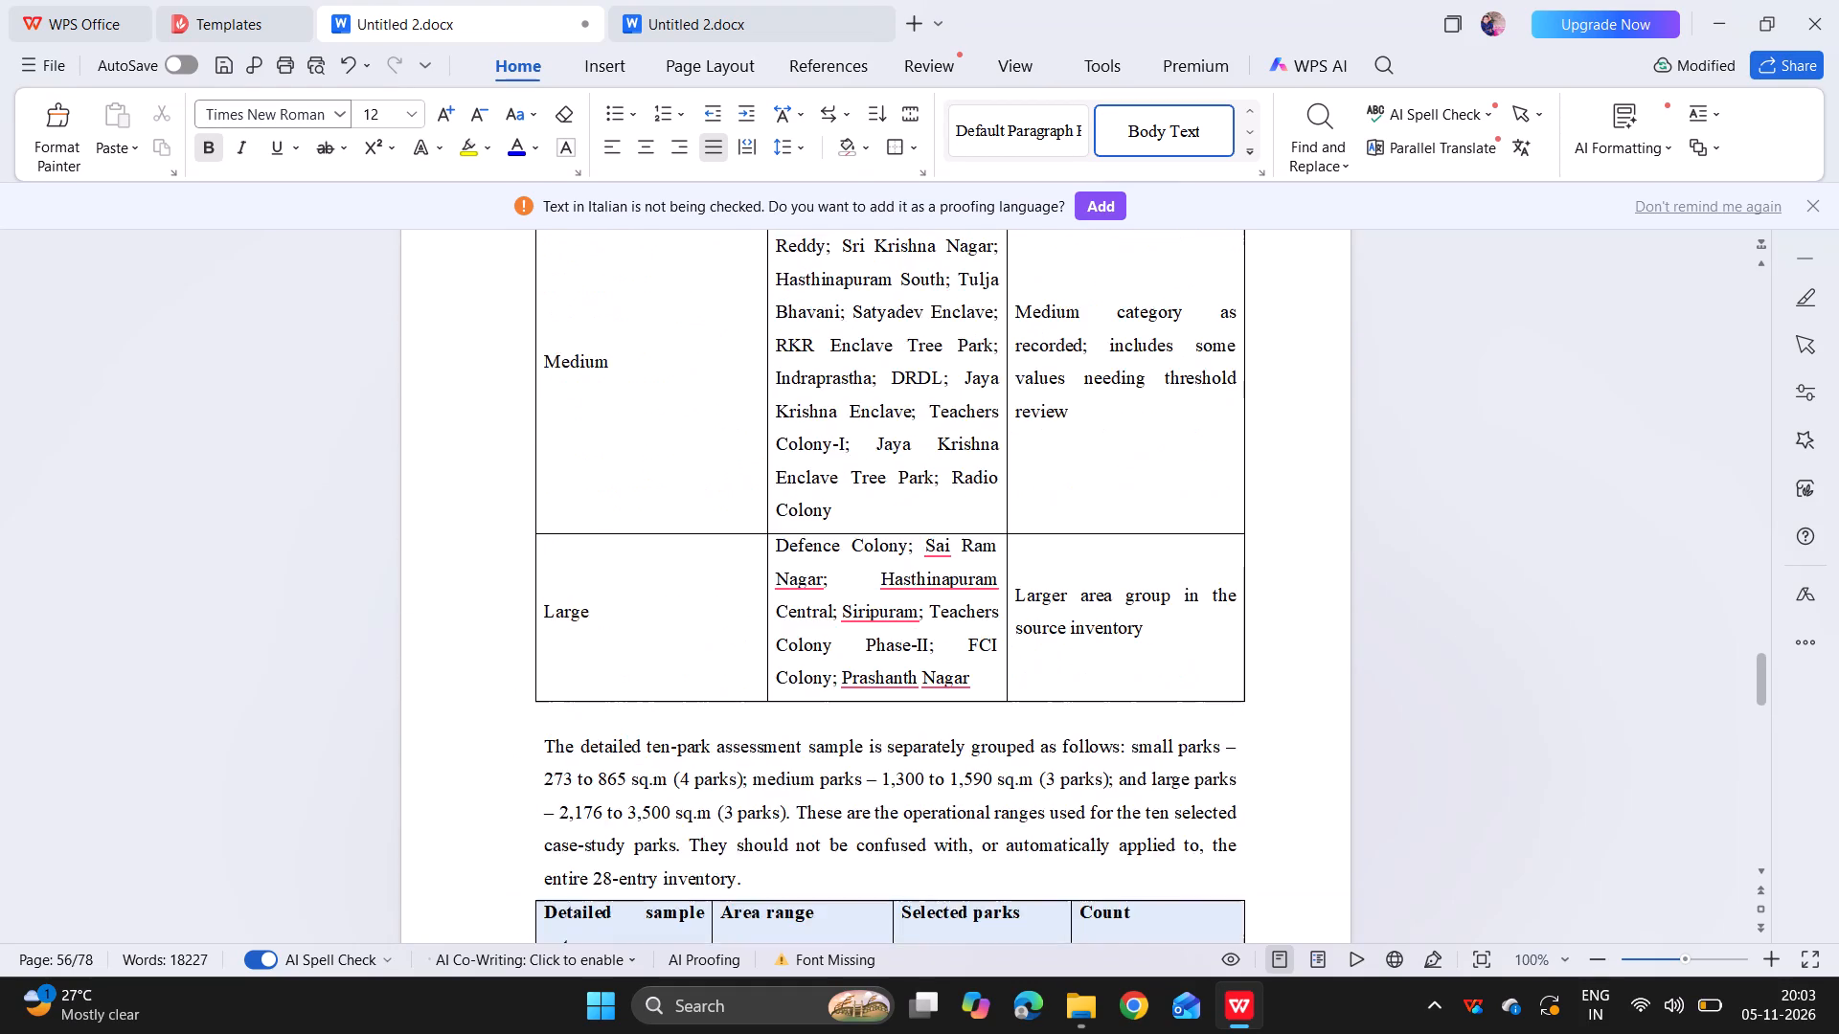
scroll(100, 566, "up", 20)
scroll(100, 566, "up", 3)
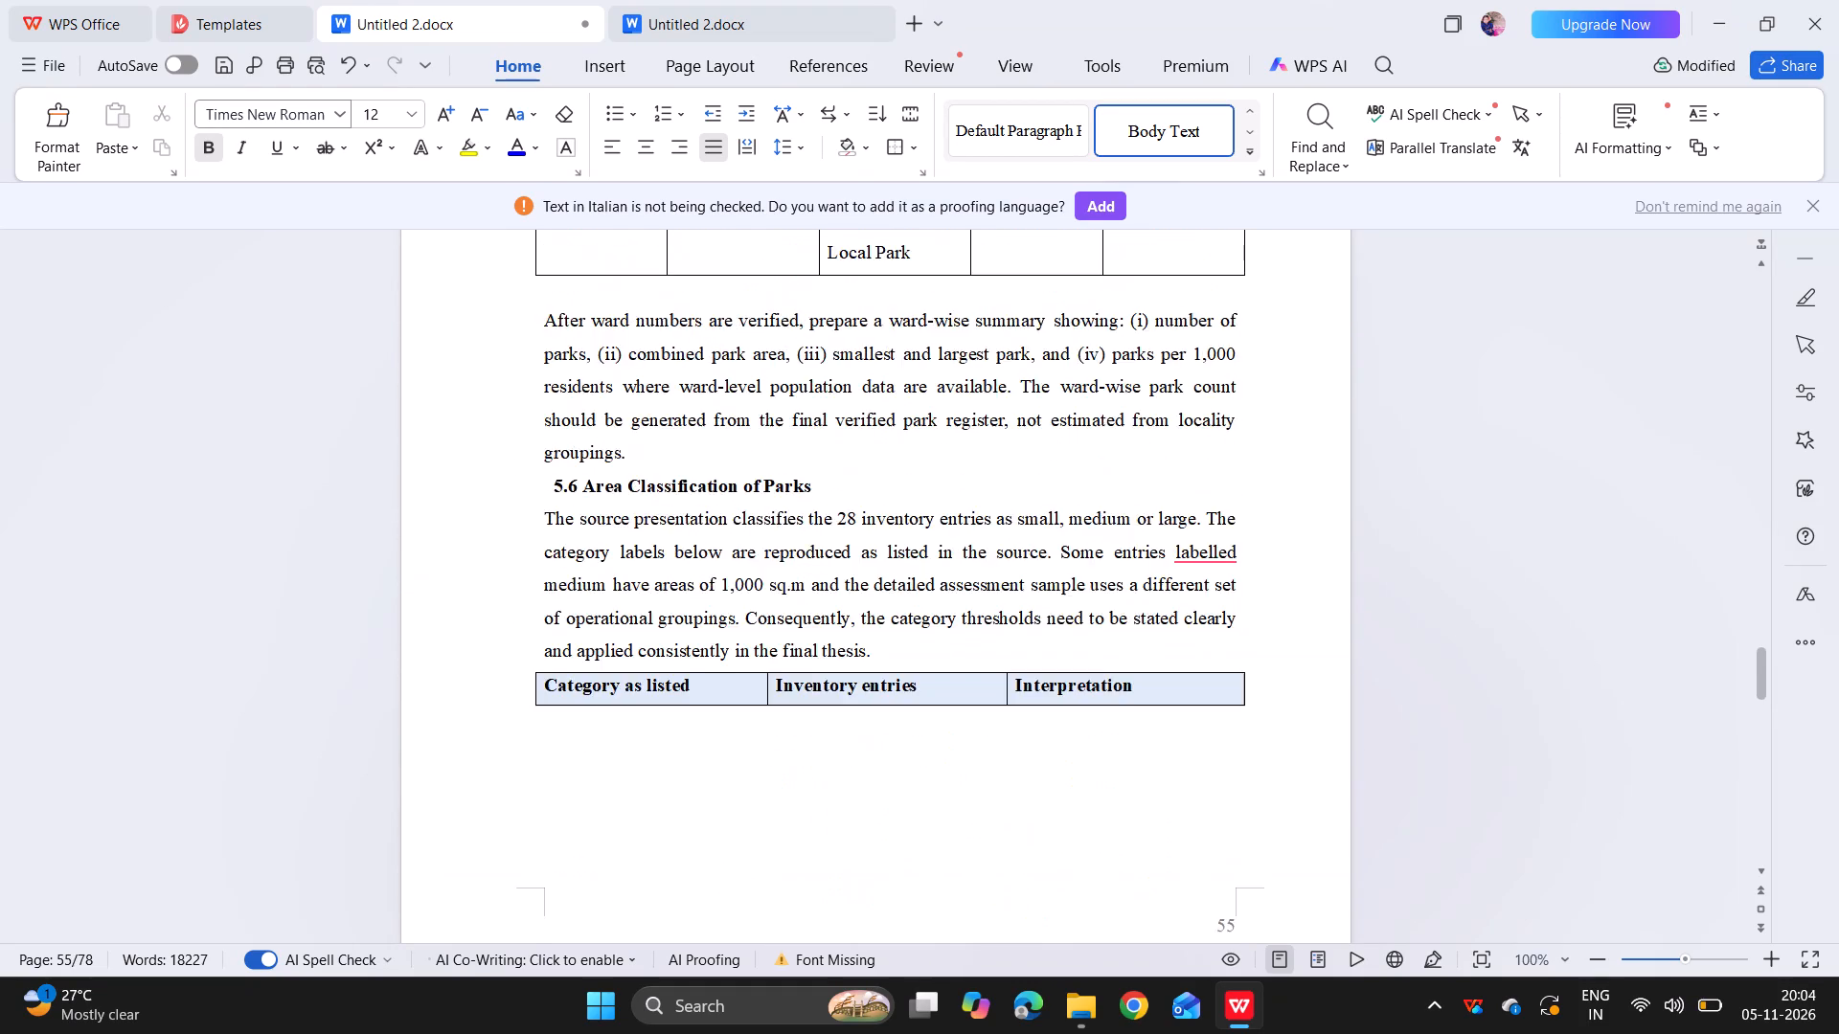
scroll(122, 540, "up", 19)
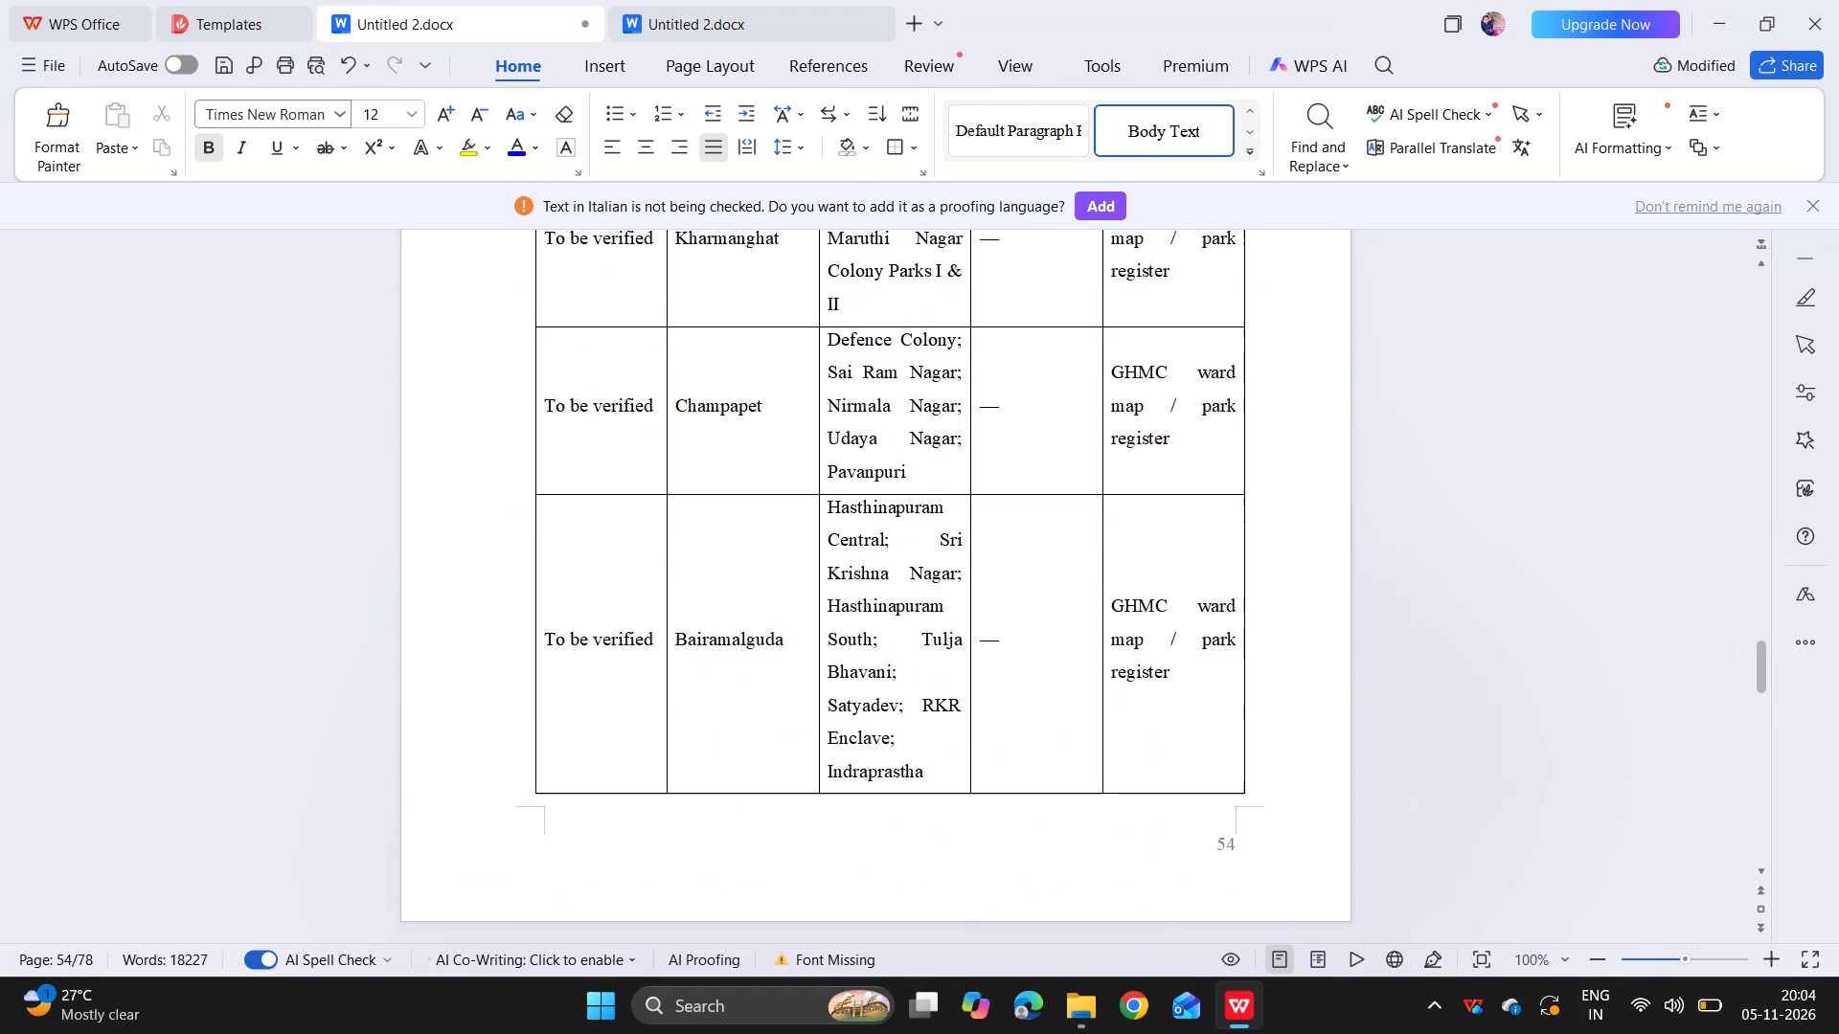
scroll(122, 540, "up", 12)
scroll(118, 542, "up", 10)
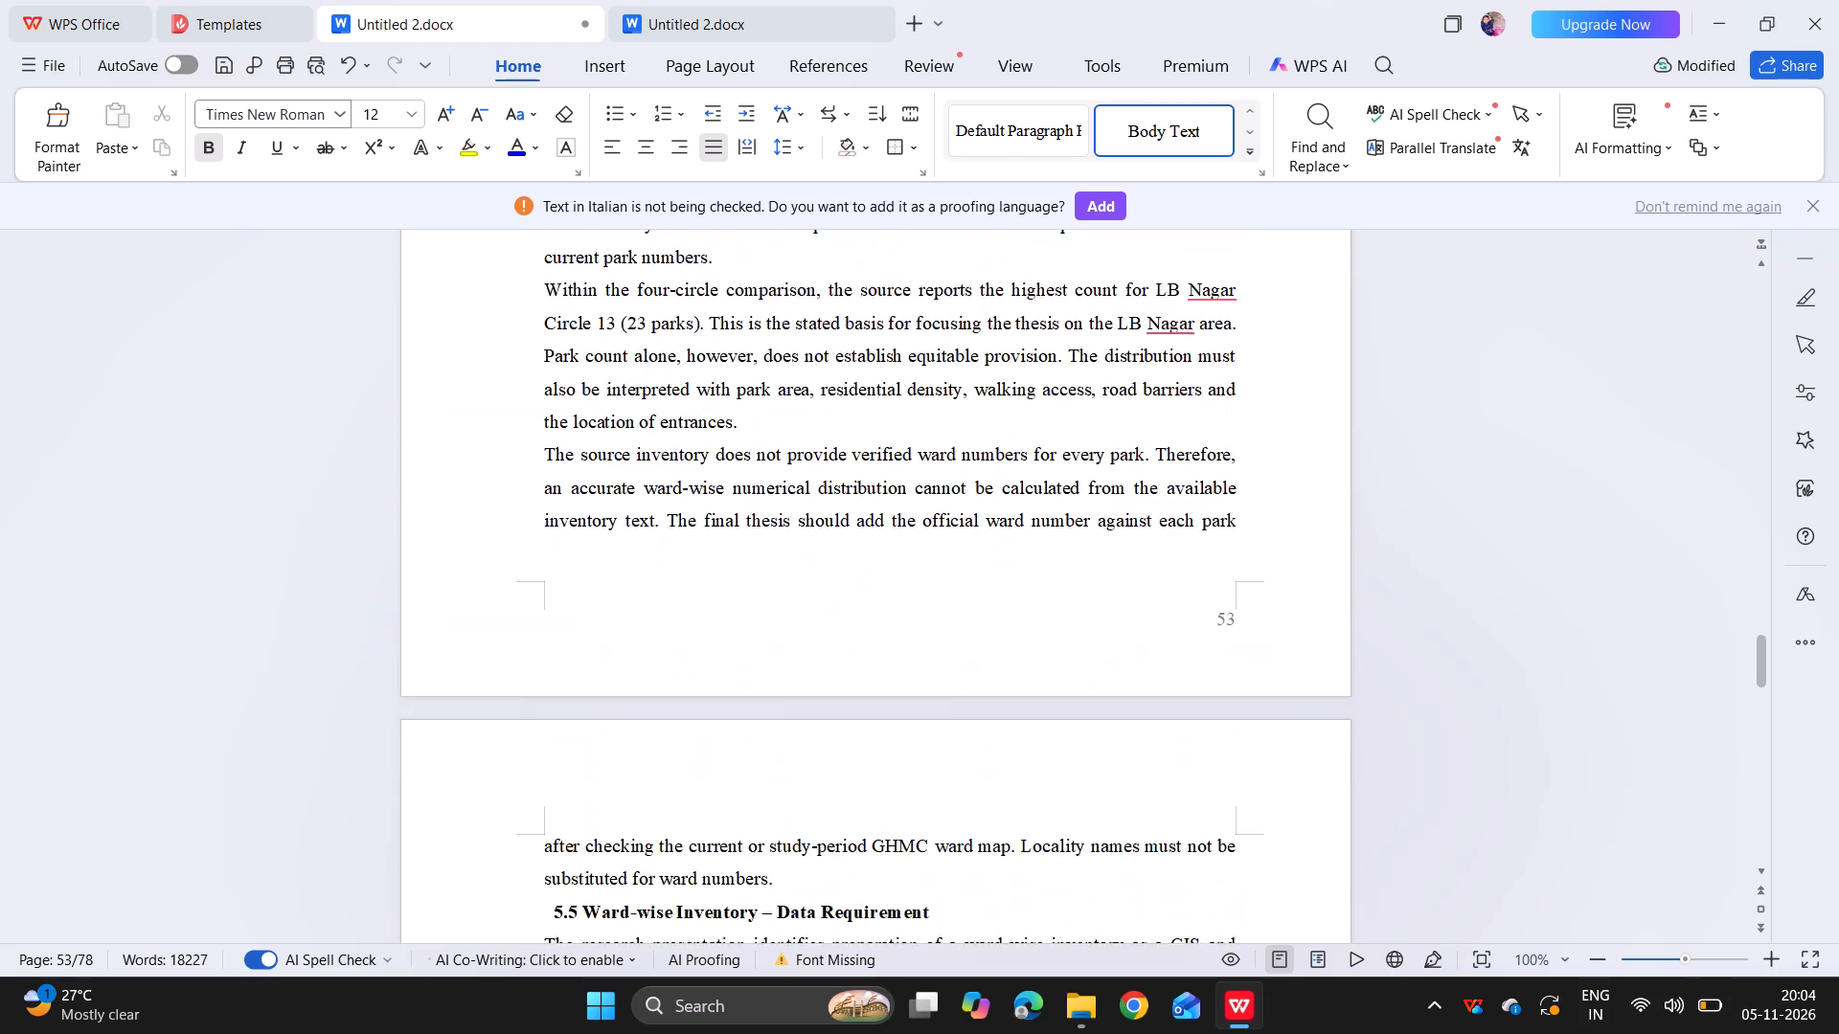
scroll(118, 543, "up", 5)
scroll(118, 543, "up", 16)
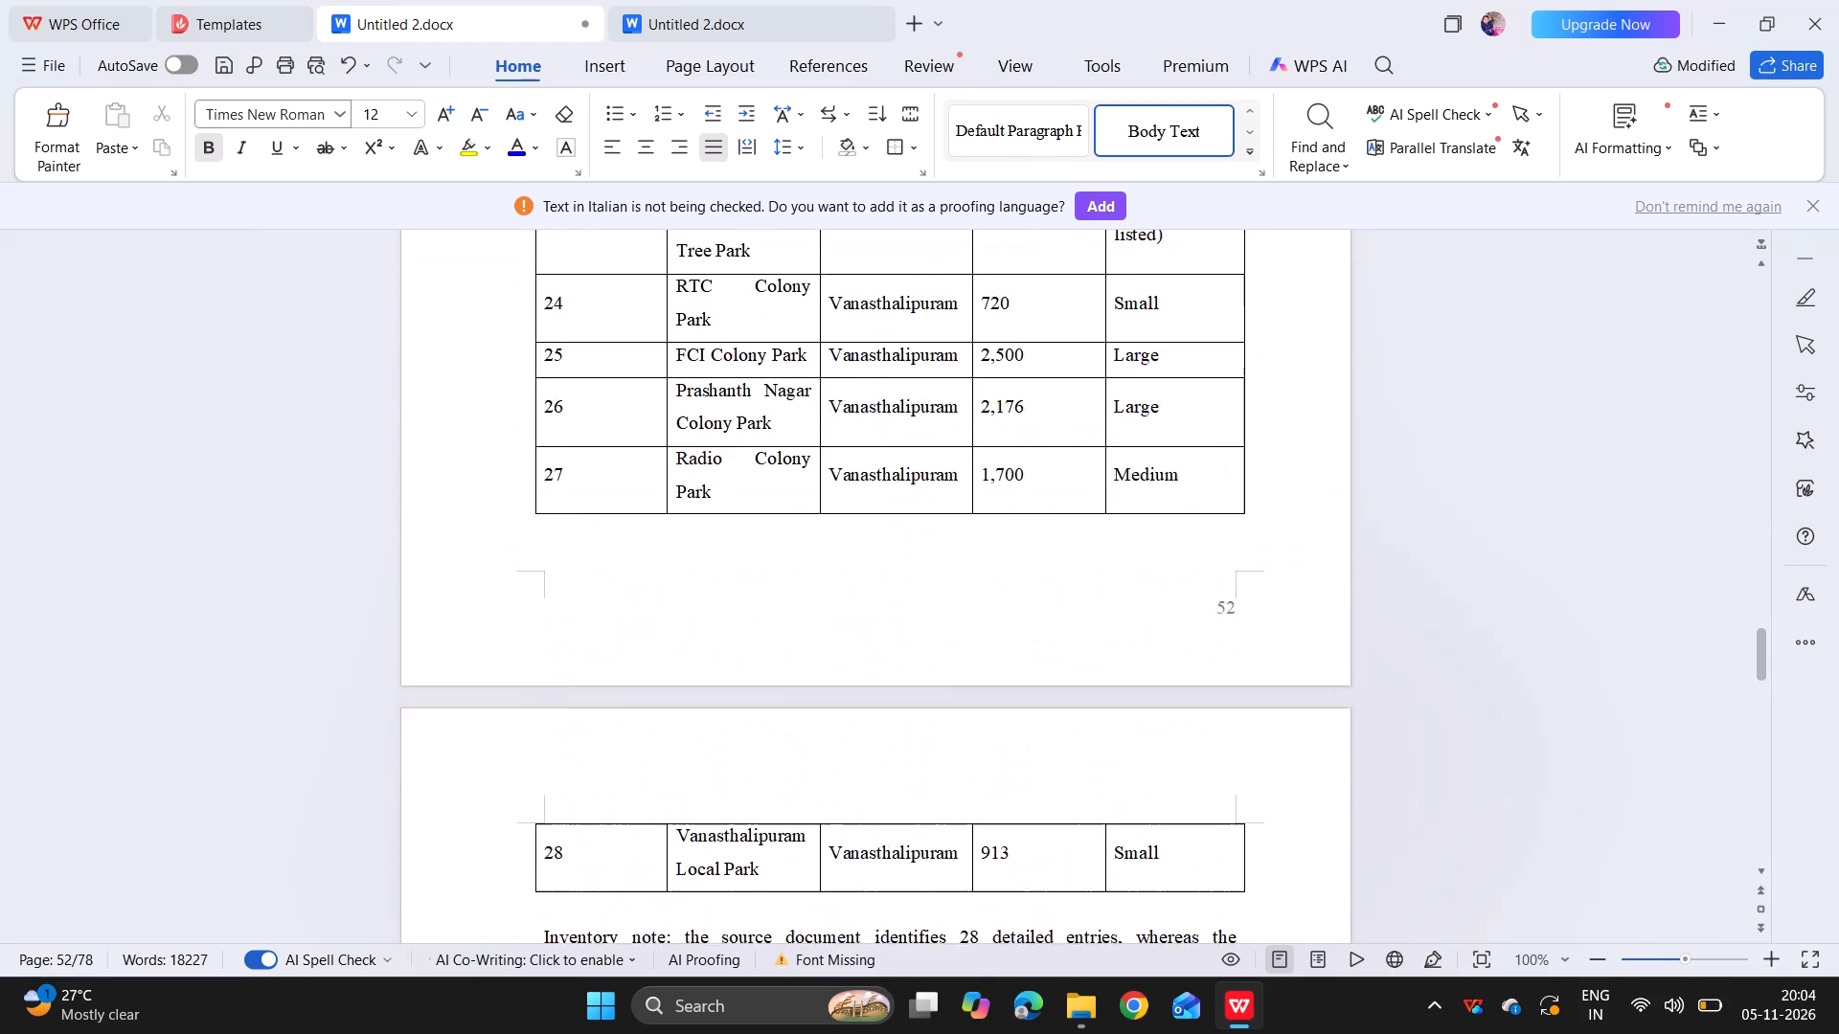
scroll(118, 543, "up", 10)
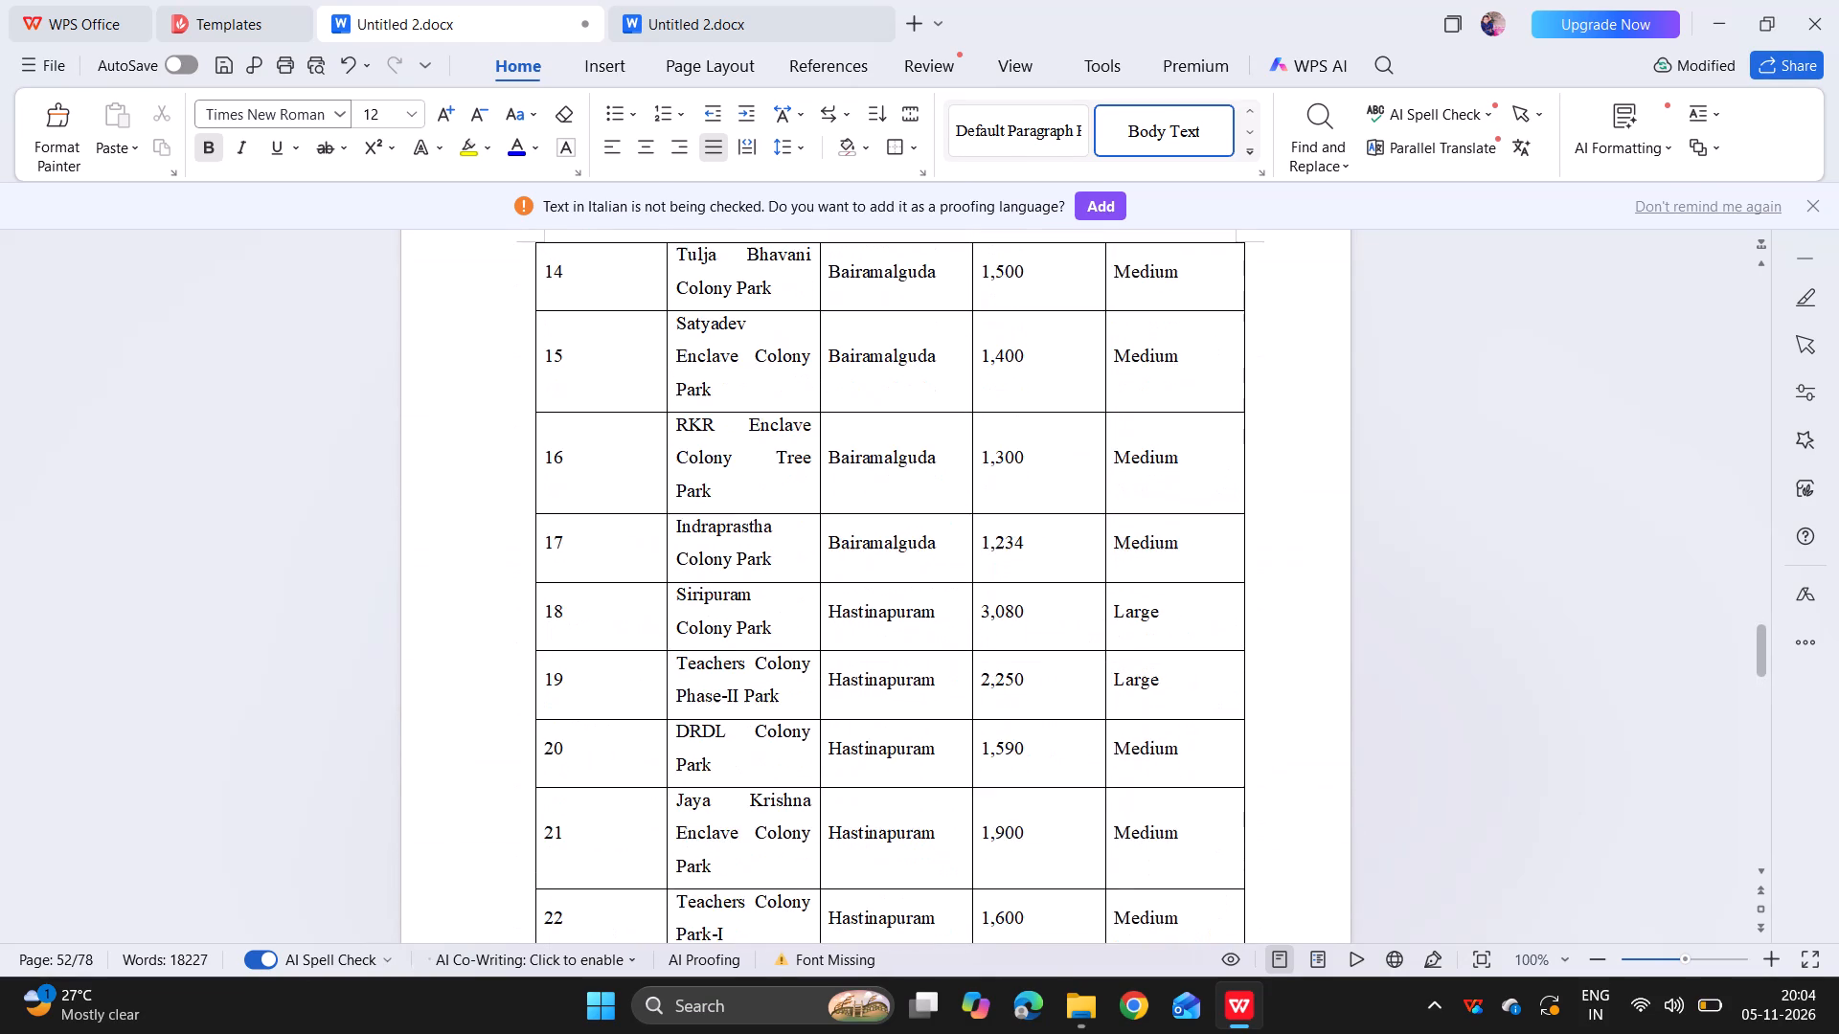
Review the Chapter 5 formatting from the section 5.3 park inventory table back to the CHAPTER 5 heading.
scroll(118, 543, "up", 12)
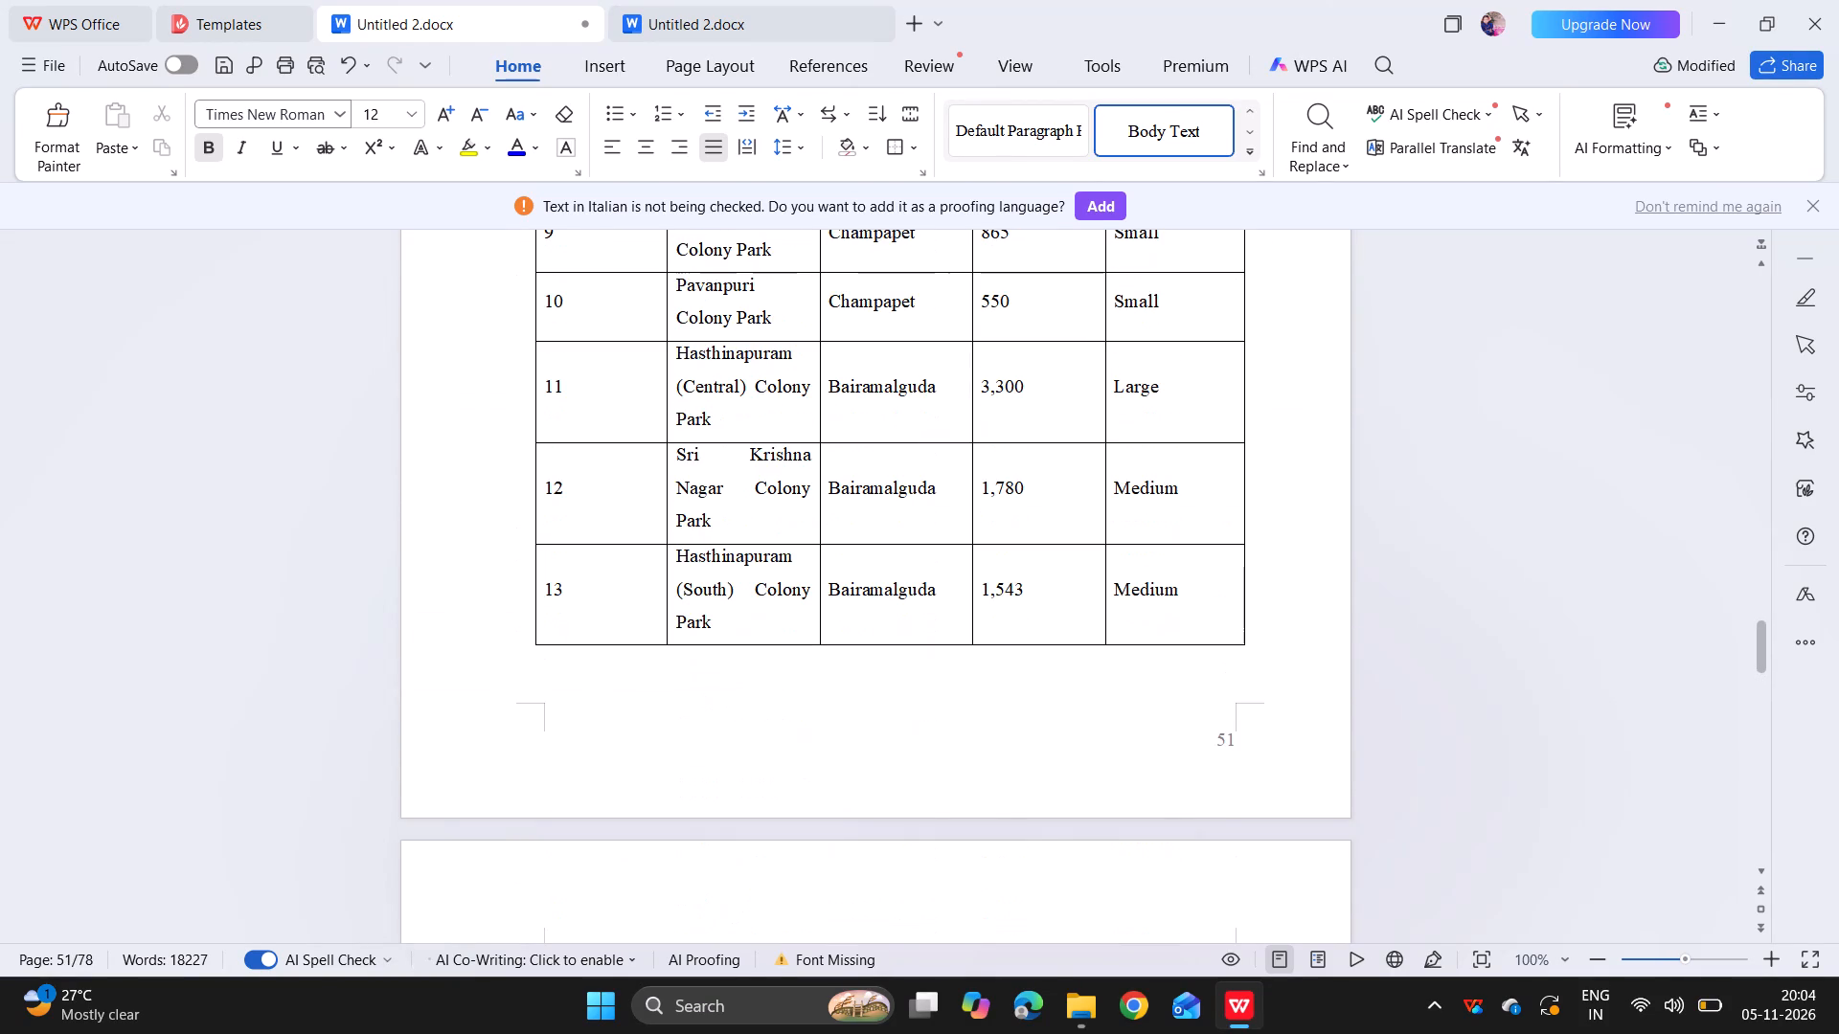
scroll(118, 543, "up", 10)
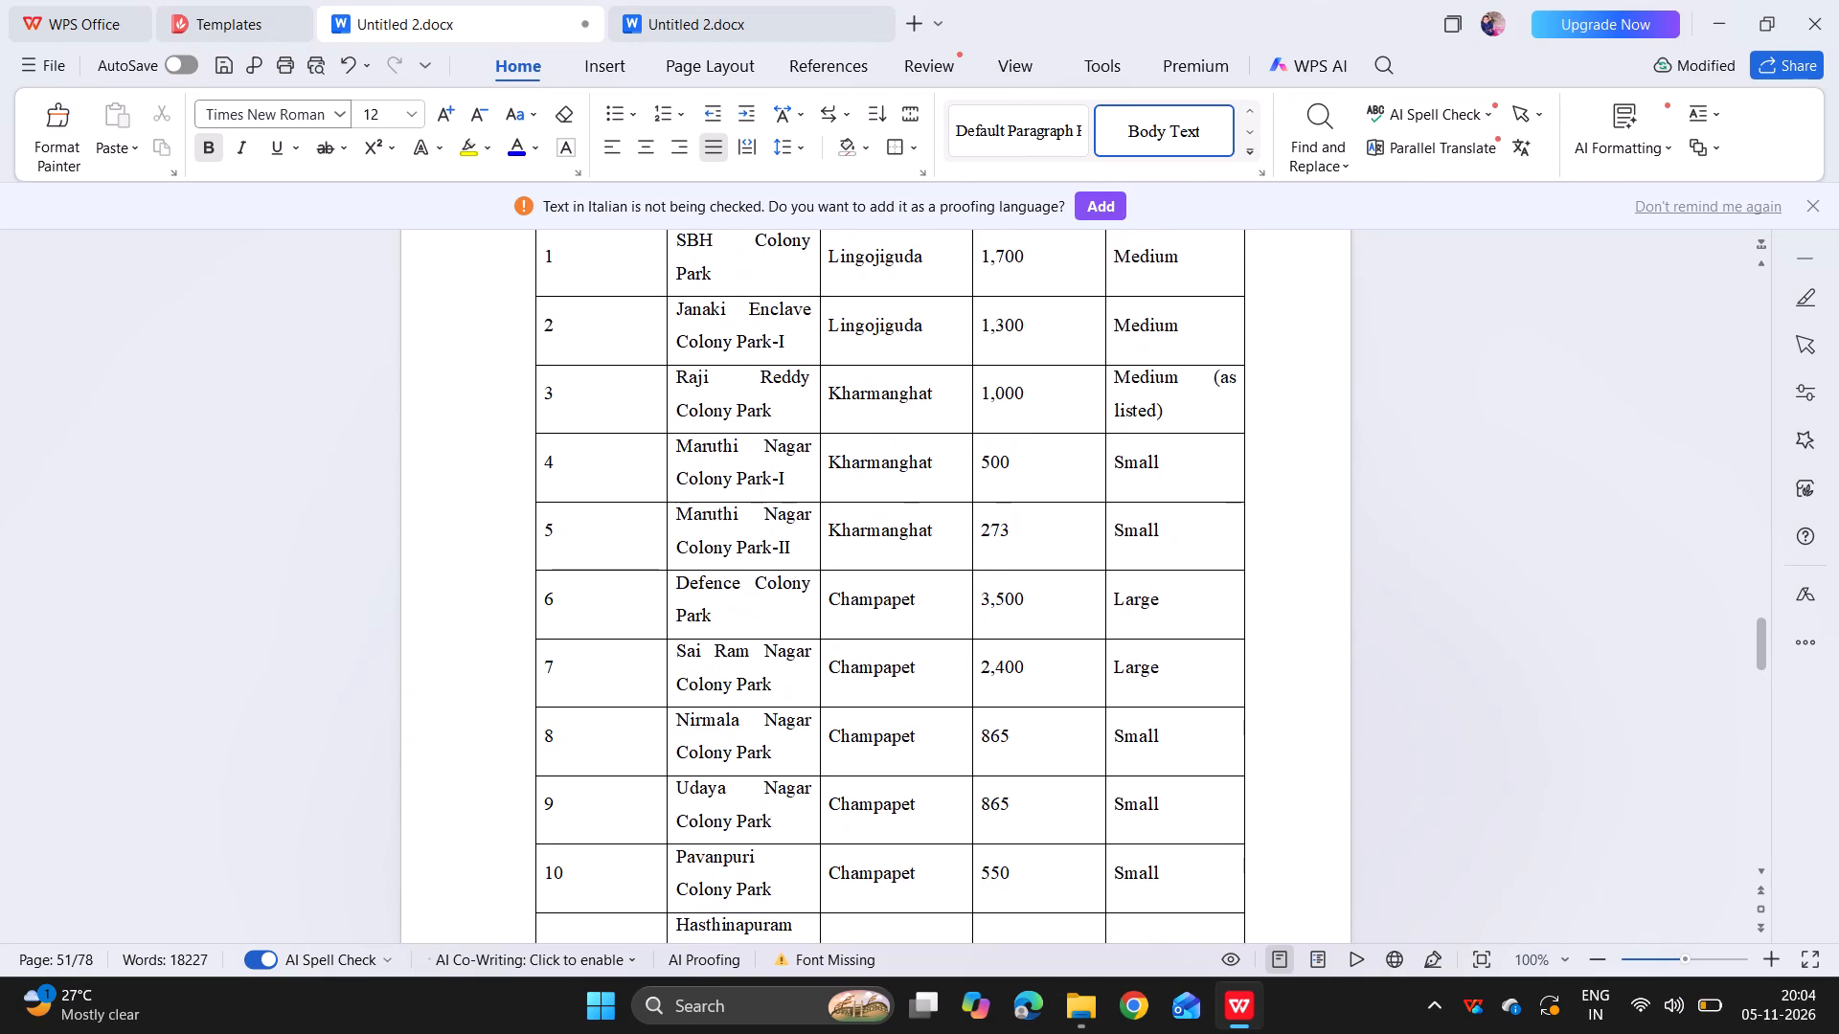
scroll(118, 543, "up", 13)
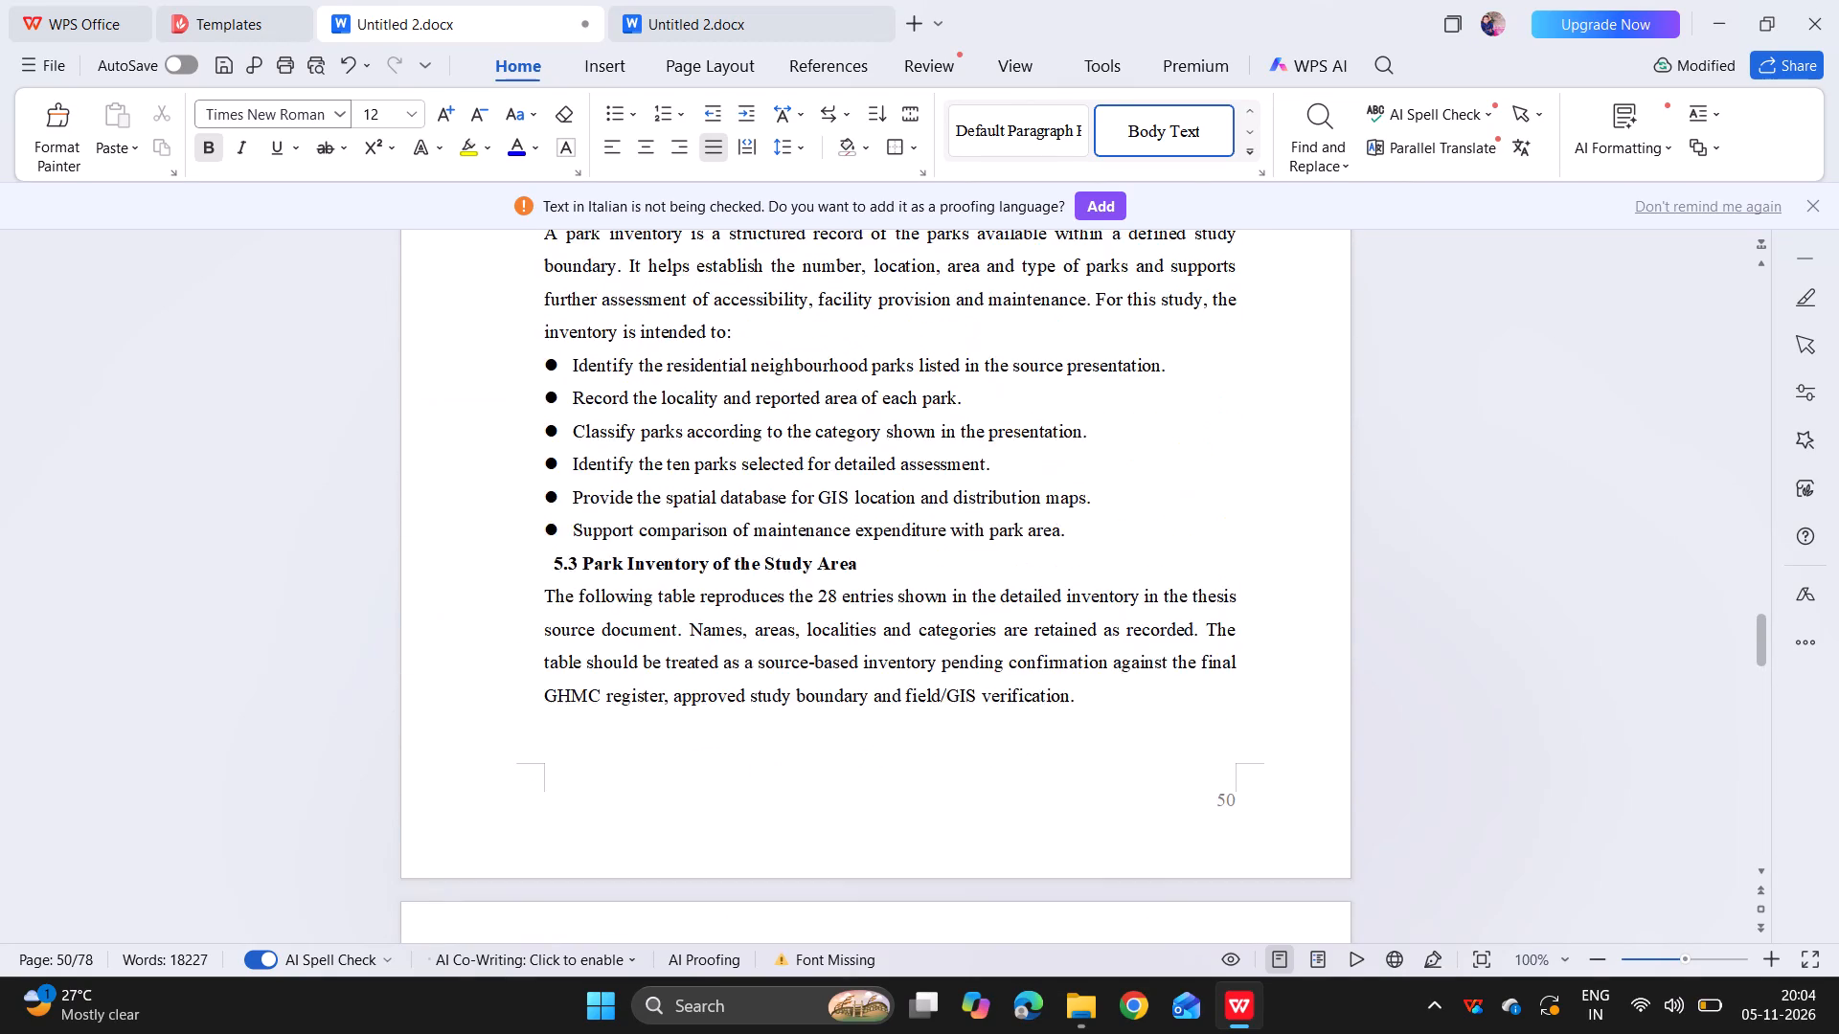
scroll(118, 543, "up", 17)
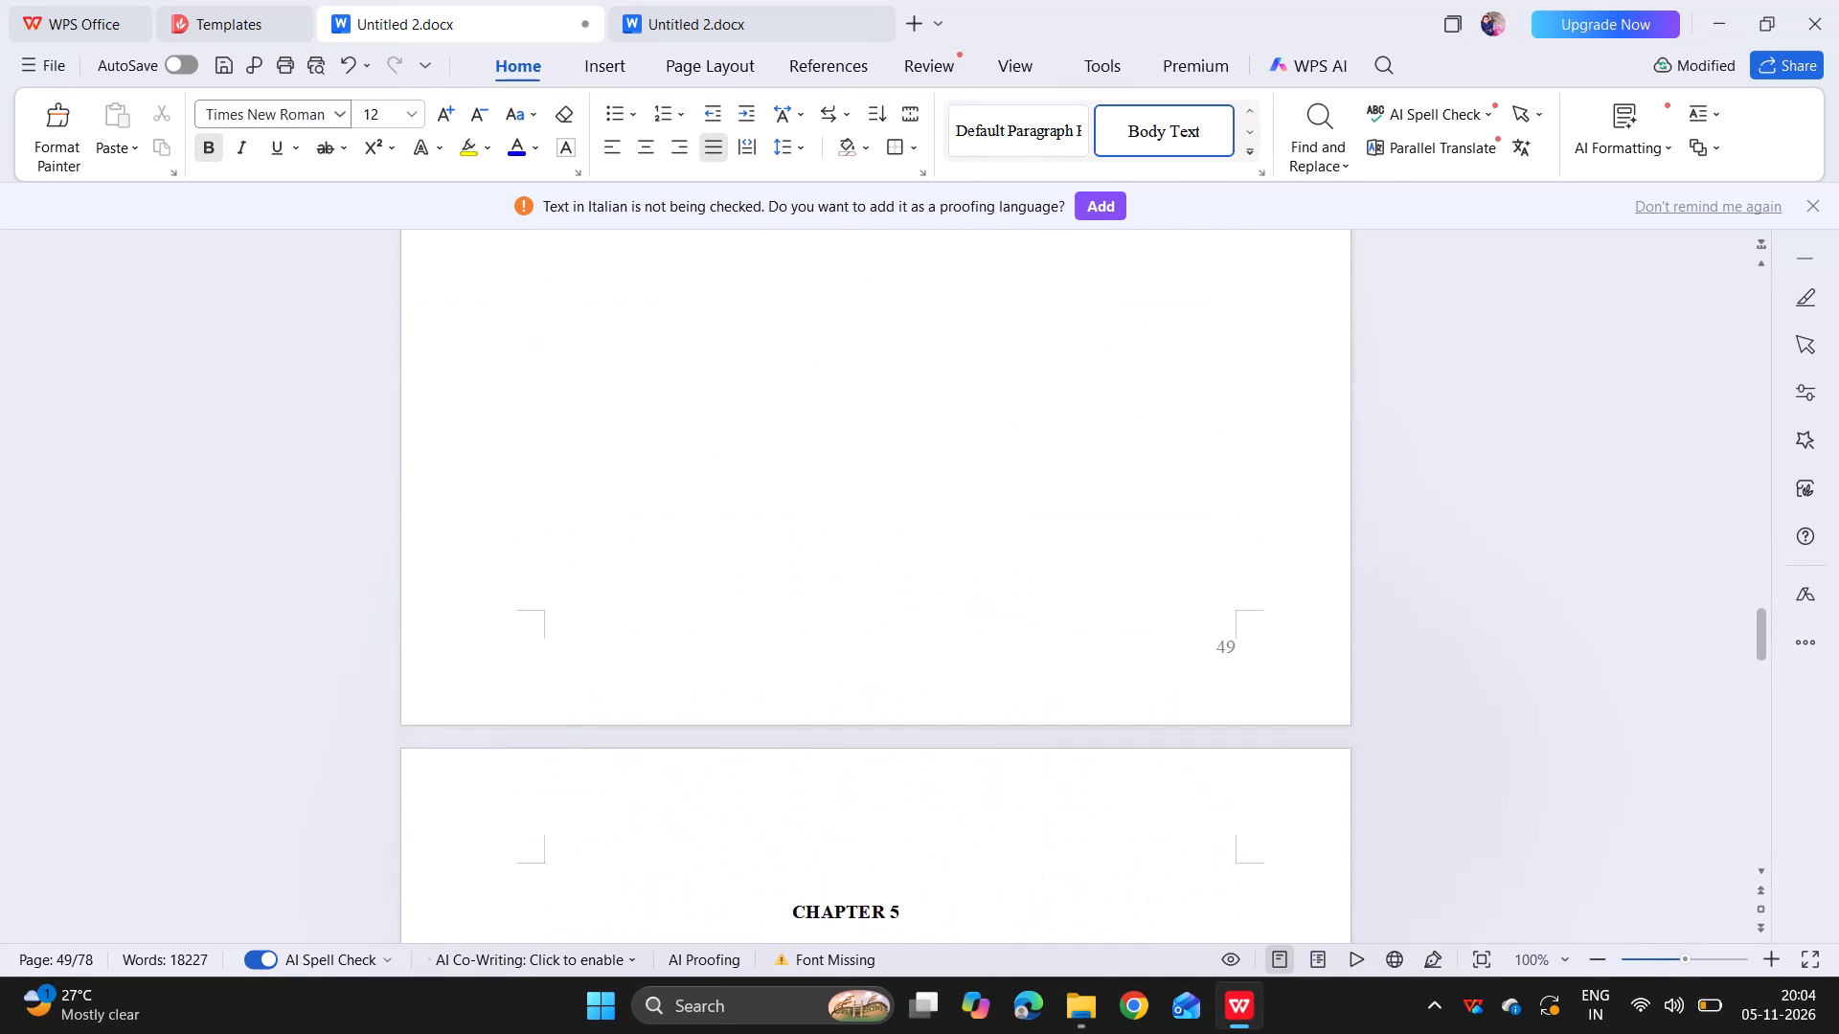
scroll(117, 544, "up", 4)
scroll(117, 544, "down", 3)
scroll(117, 544, "up", 2)
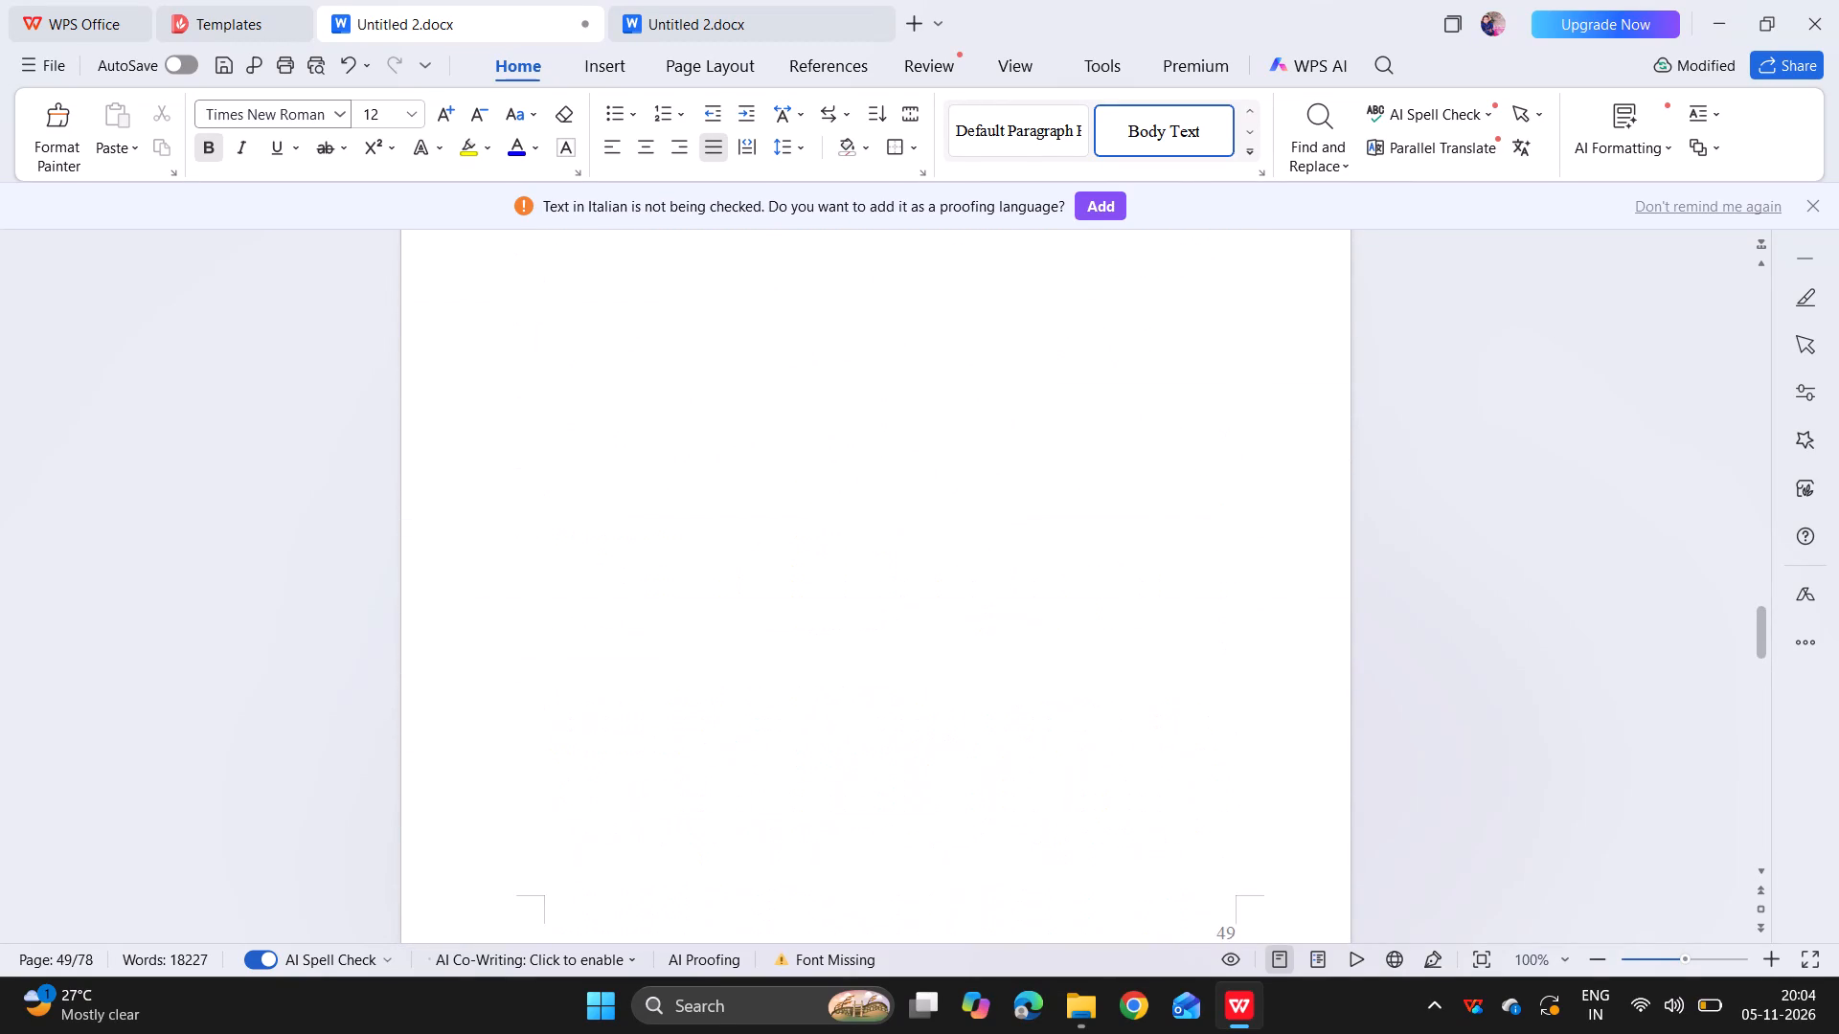
Review the formatting and page layout of Chapter 4, going back from its last bullet to the CHAPTER 4 – RESEARCH METHODOLOGY heading.
scroll(117, 544, "up", 13)
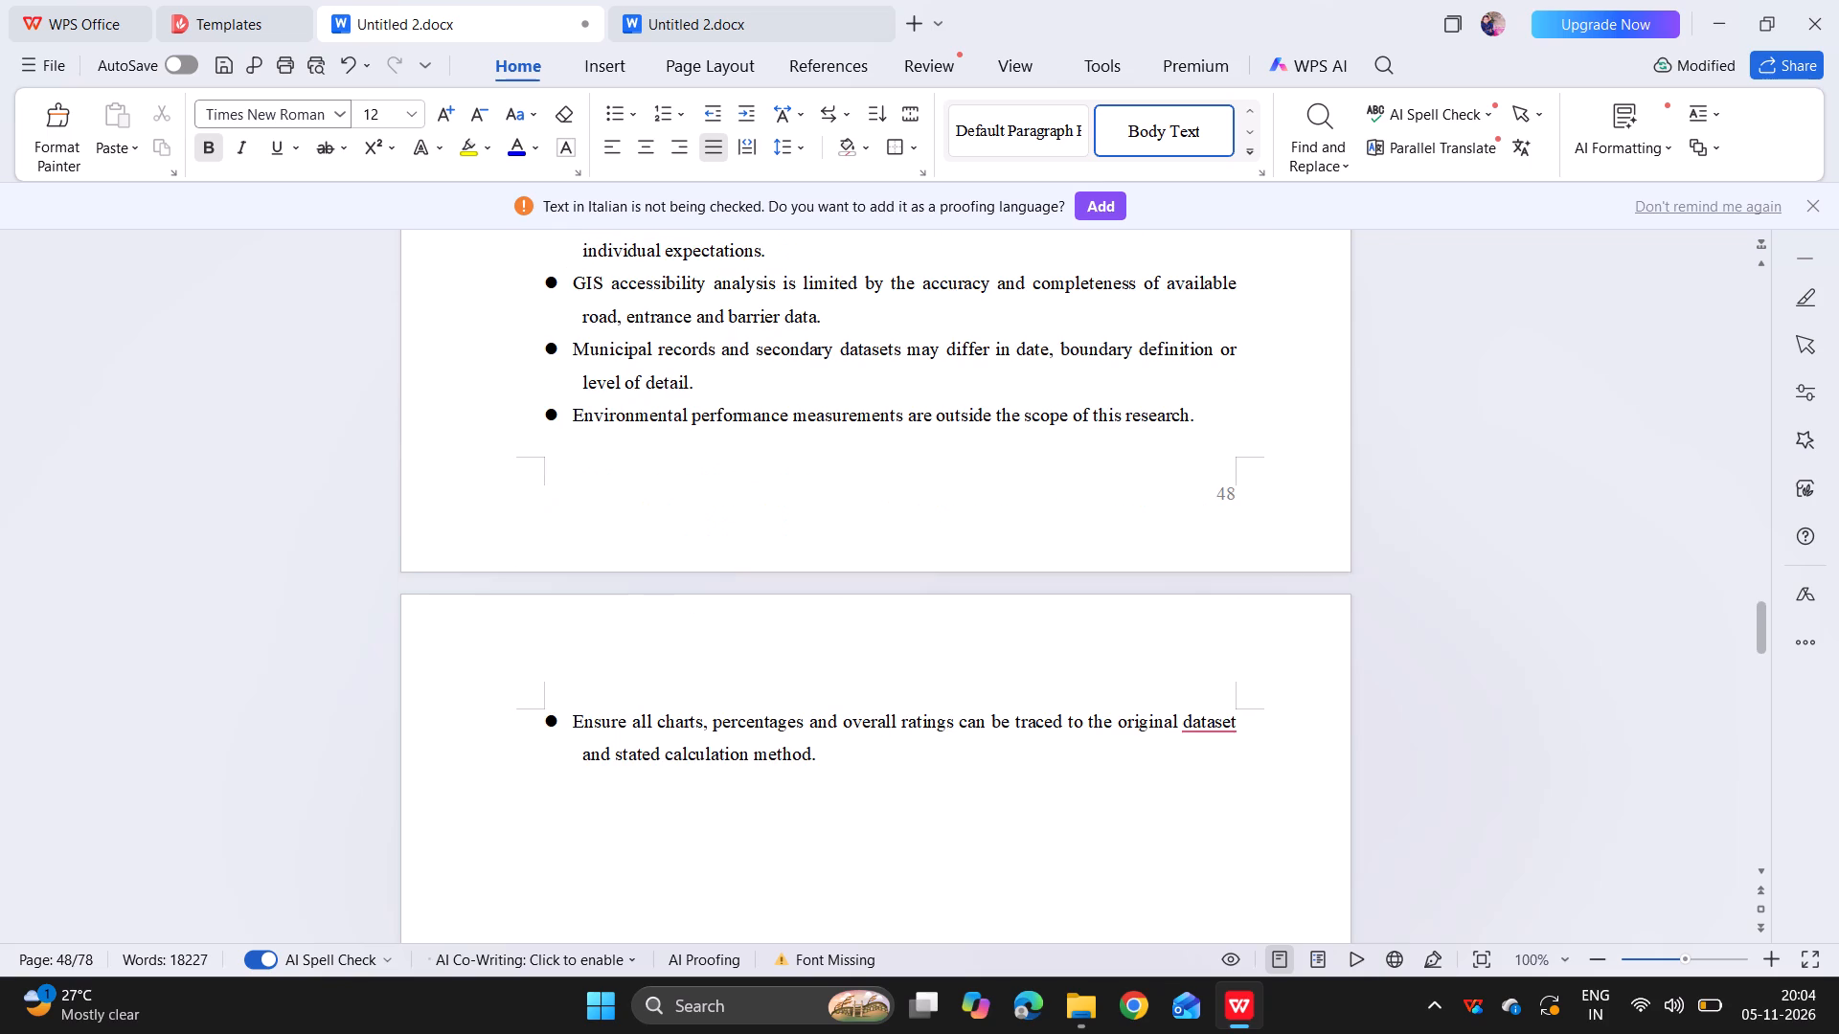
scroll(73, 560, "up", 14)
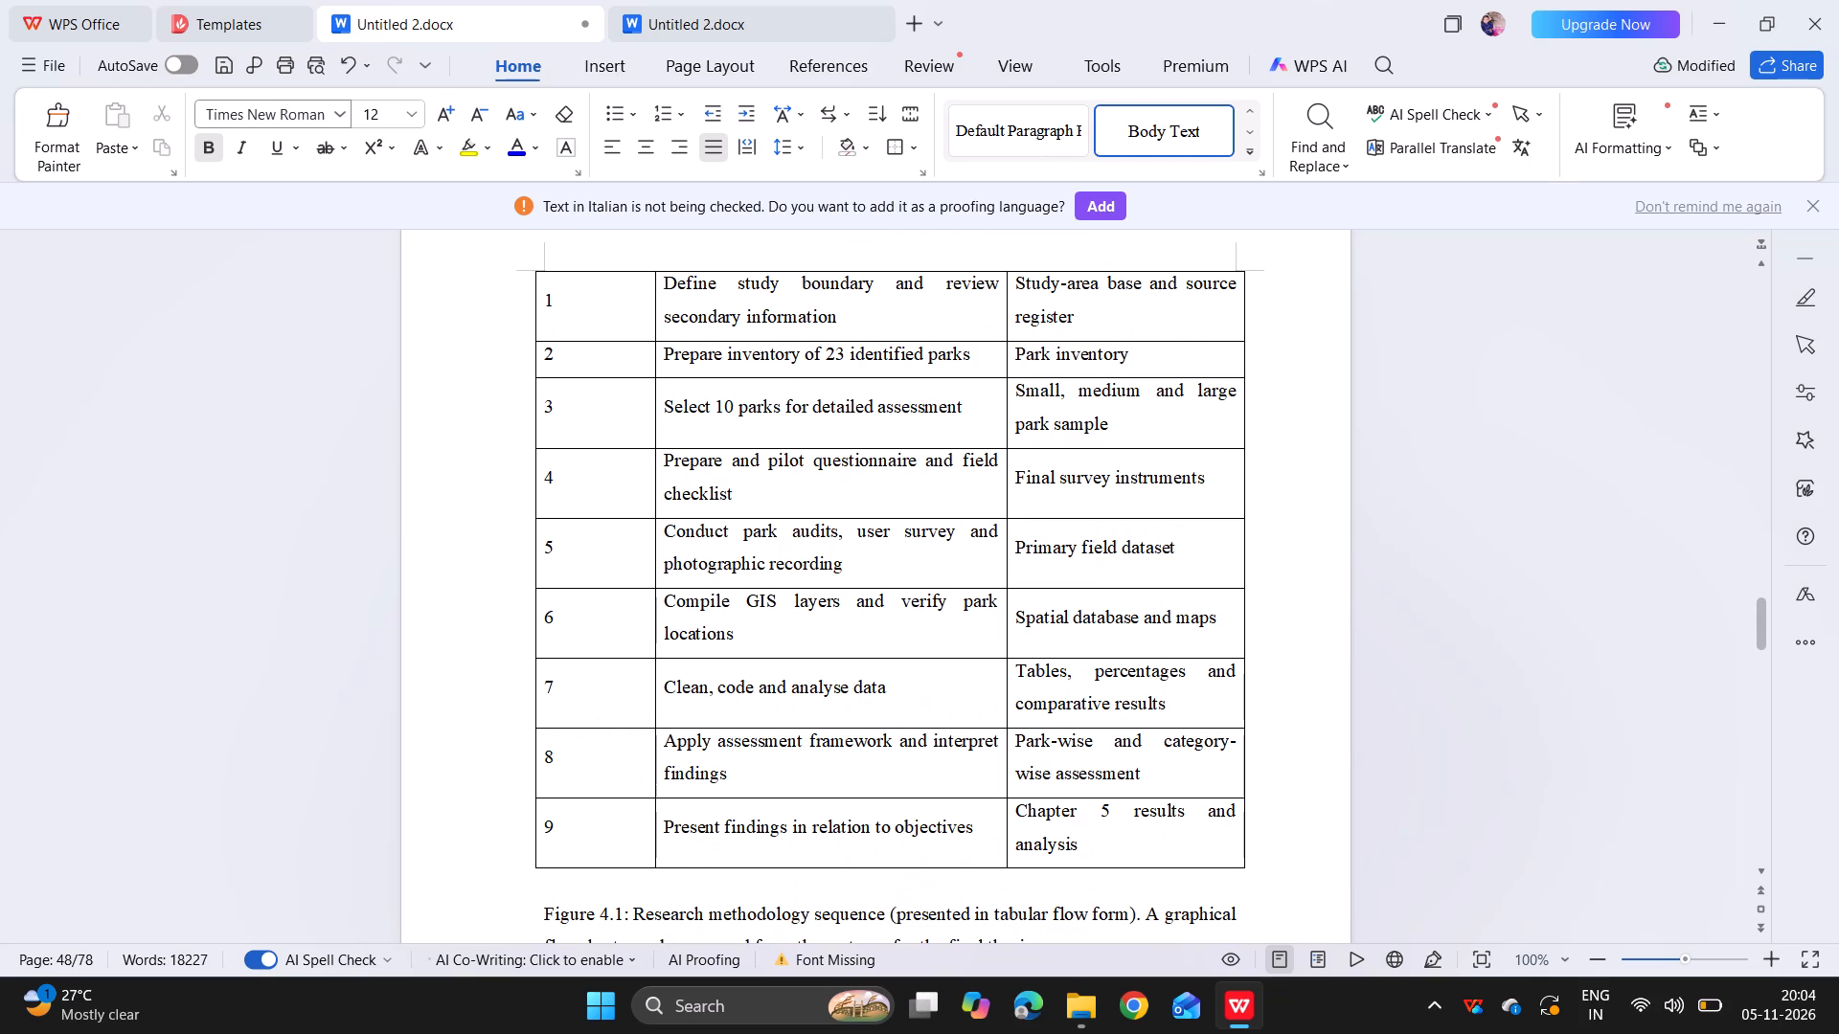
scroll(76, 542, "up", 8)
scroll(187, 527, "up", 4)
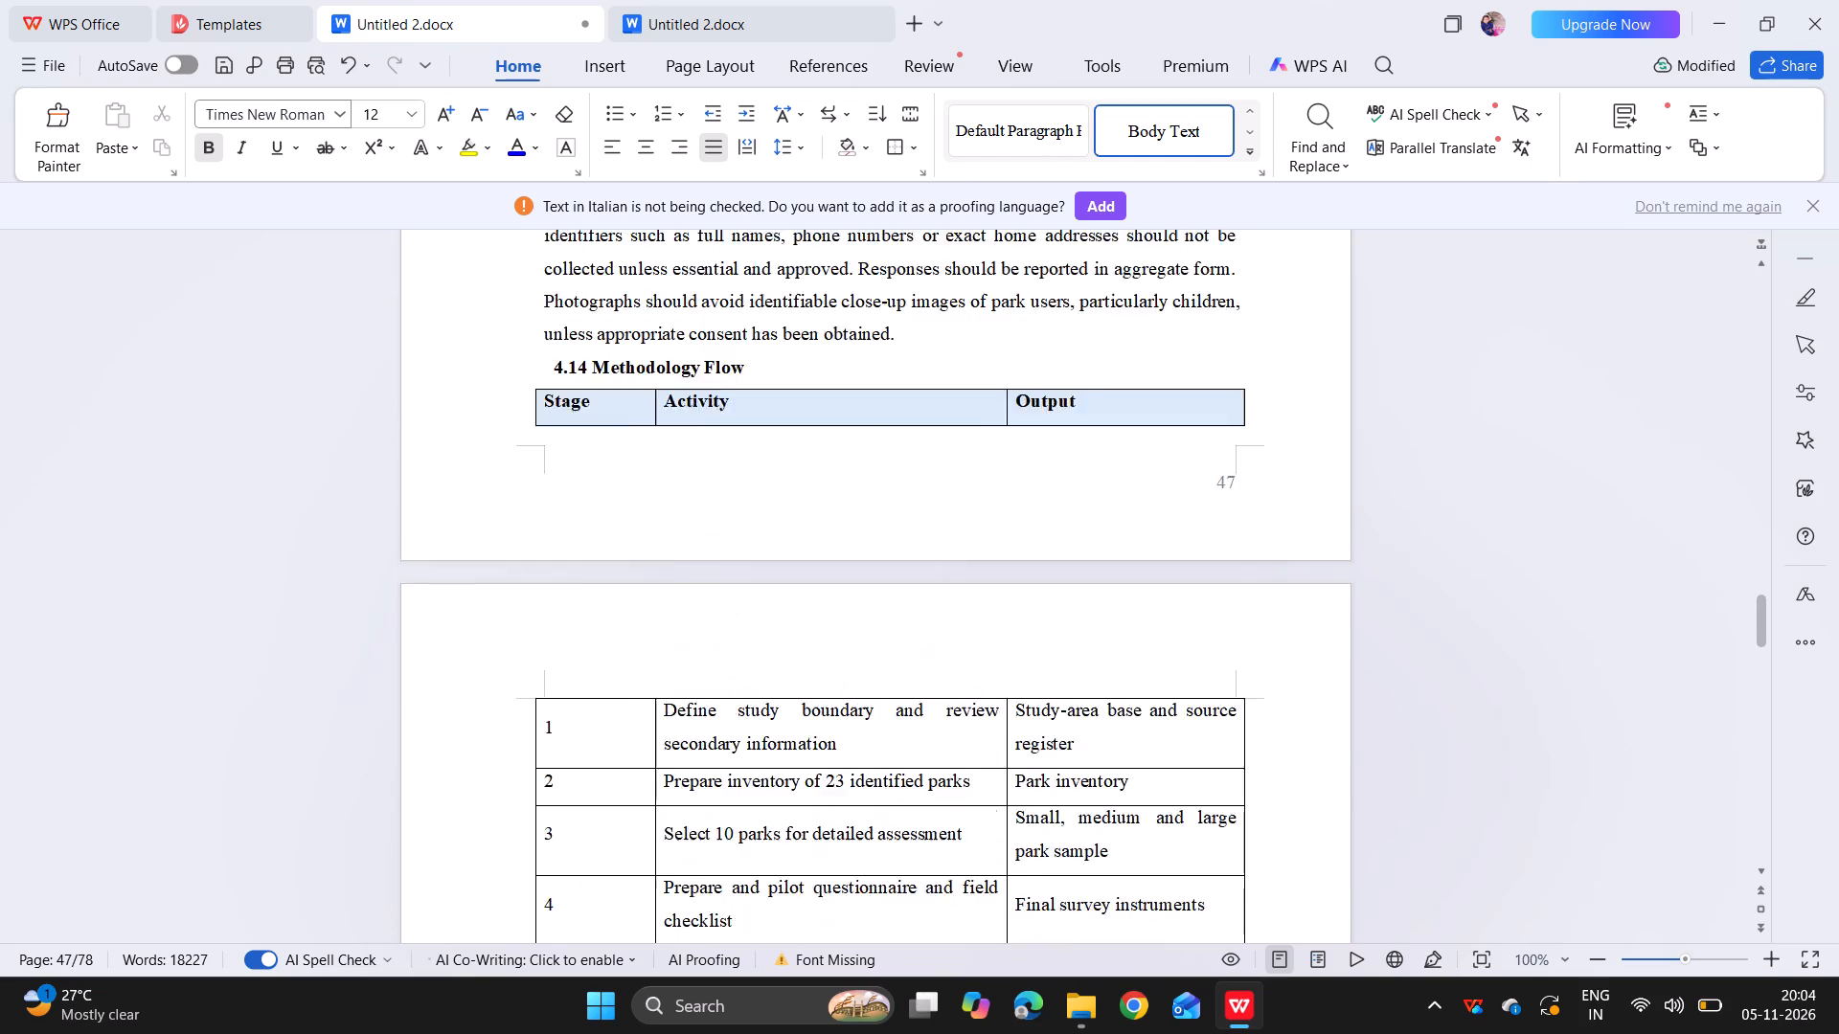
scroll(133, 492, "up", 5)
scroll(0, 494, "up", 7)
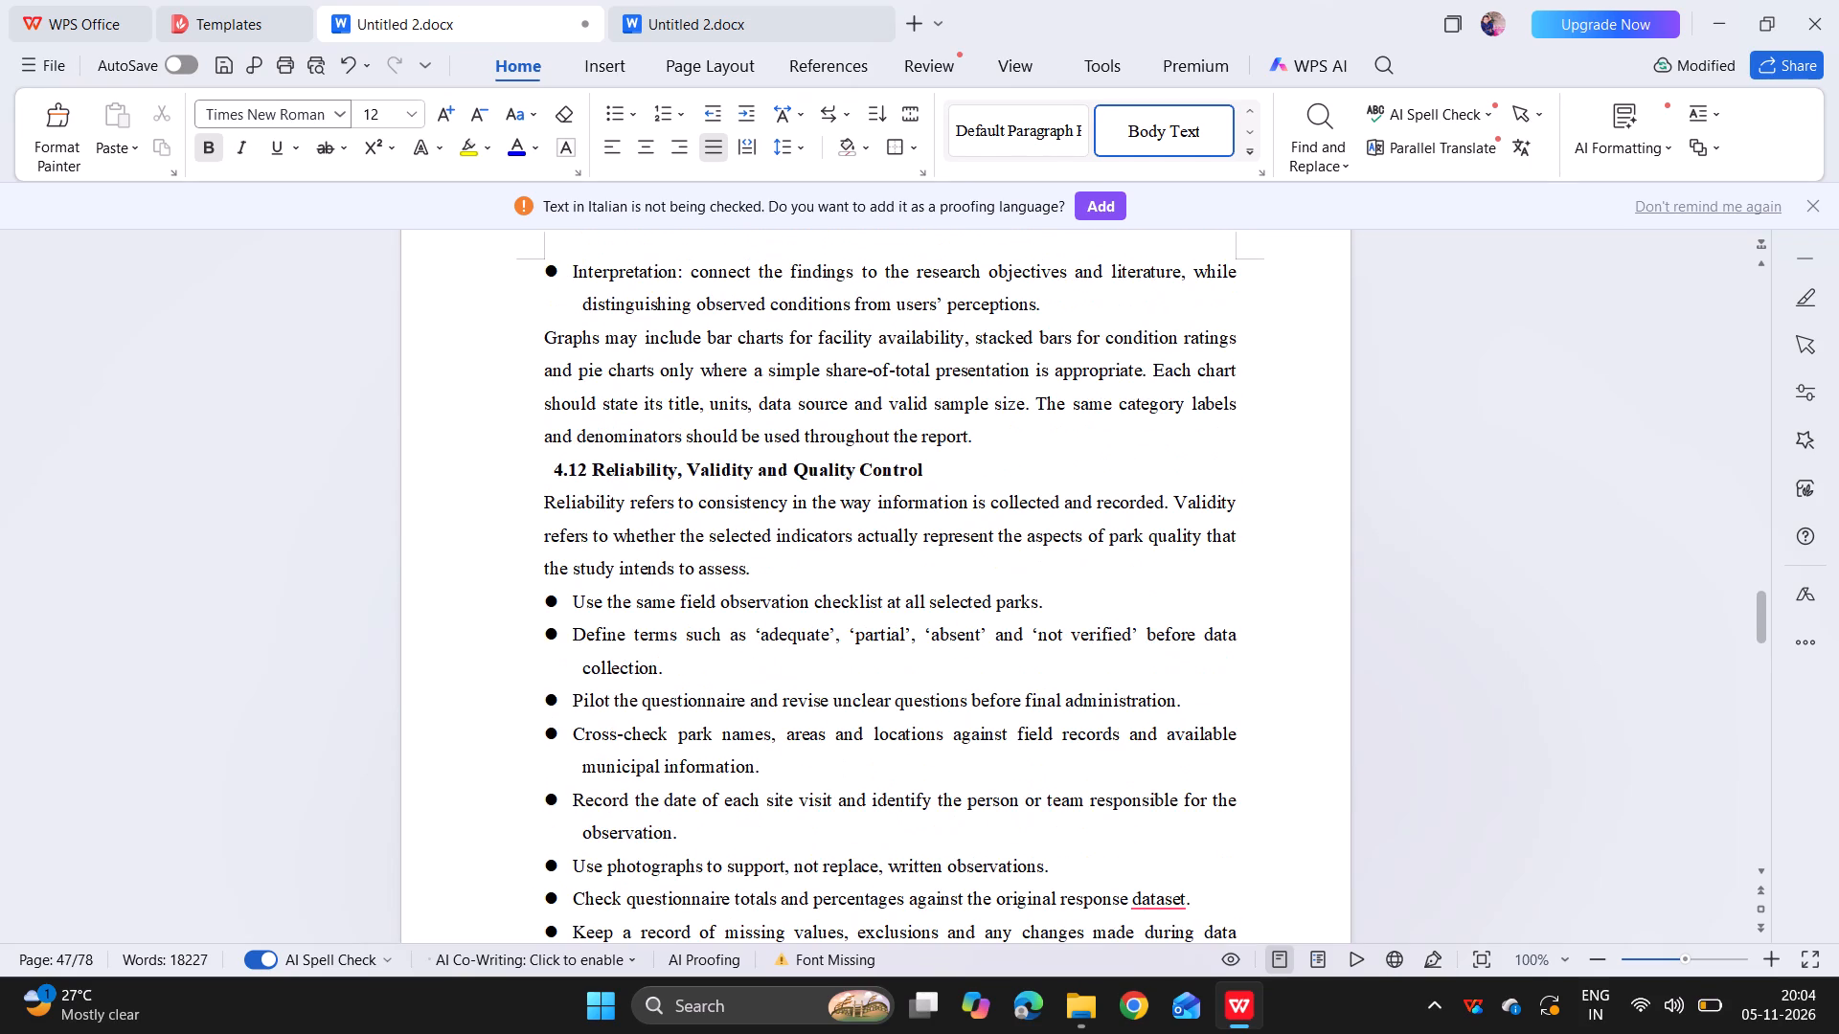
scroll(0, 393, "up", 10)
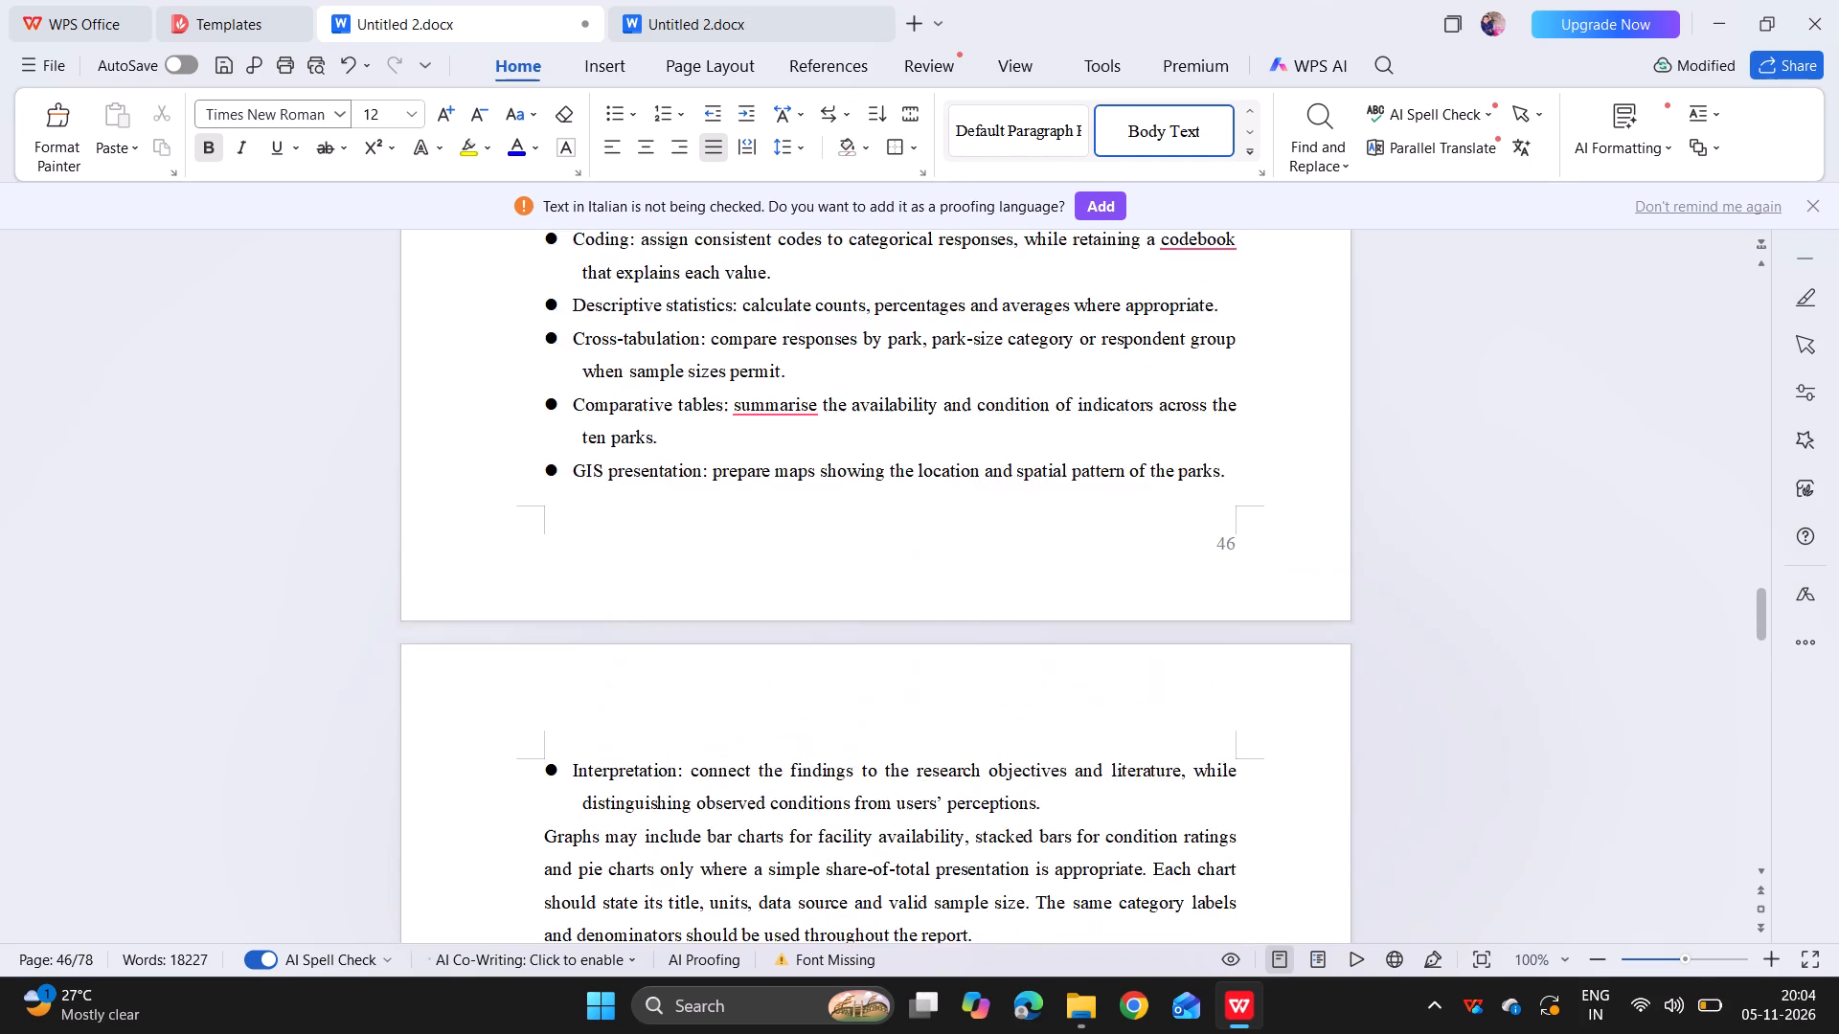
scroll(0, 404, "up", 10)
scroll(0, 404, "up", 13)
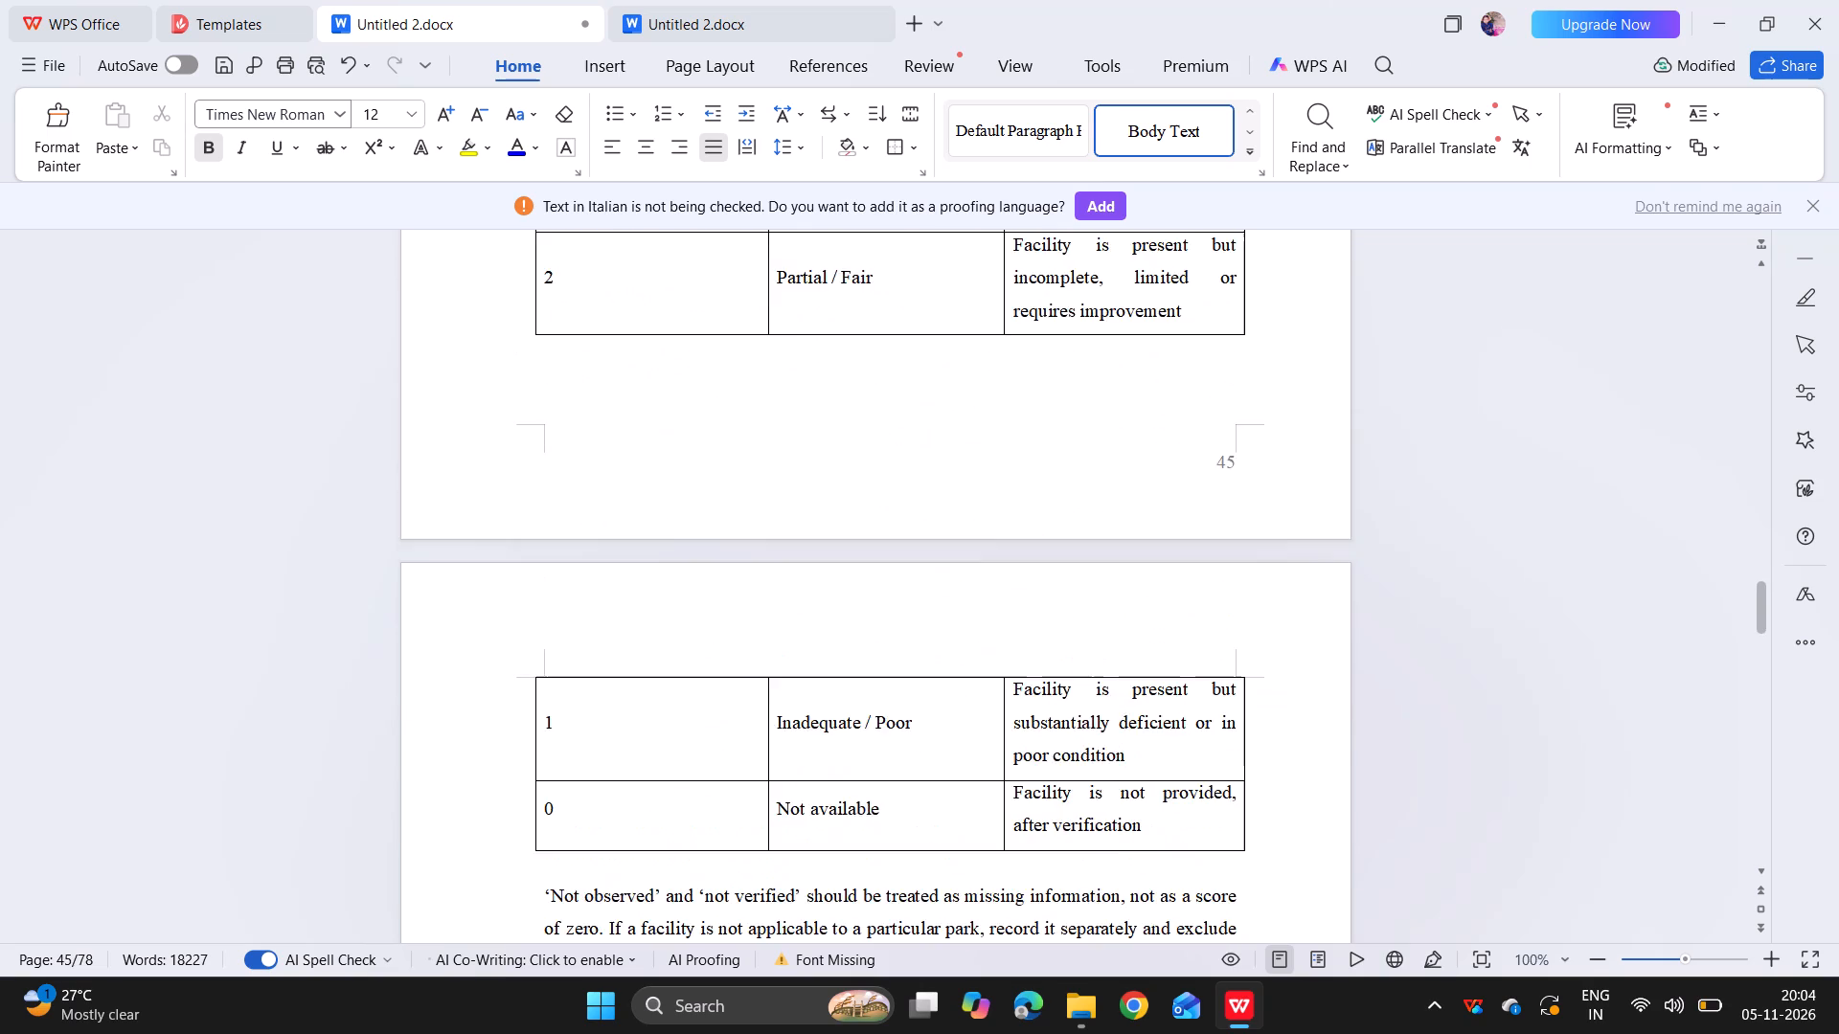
scroll(0, 441, "up", 15)
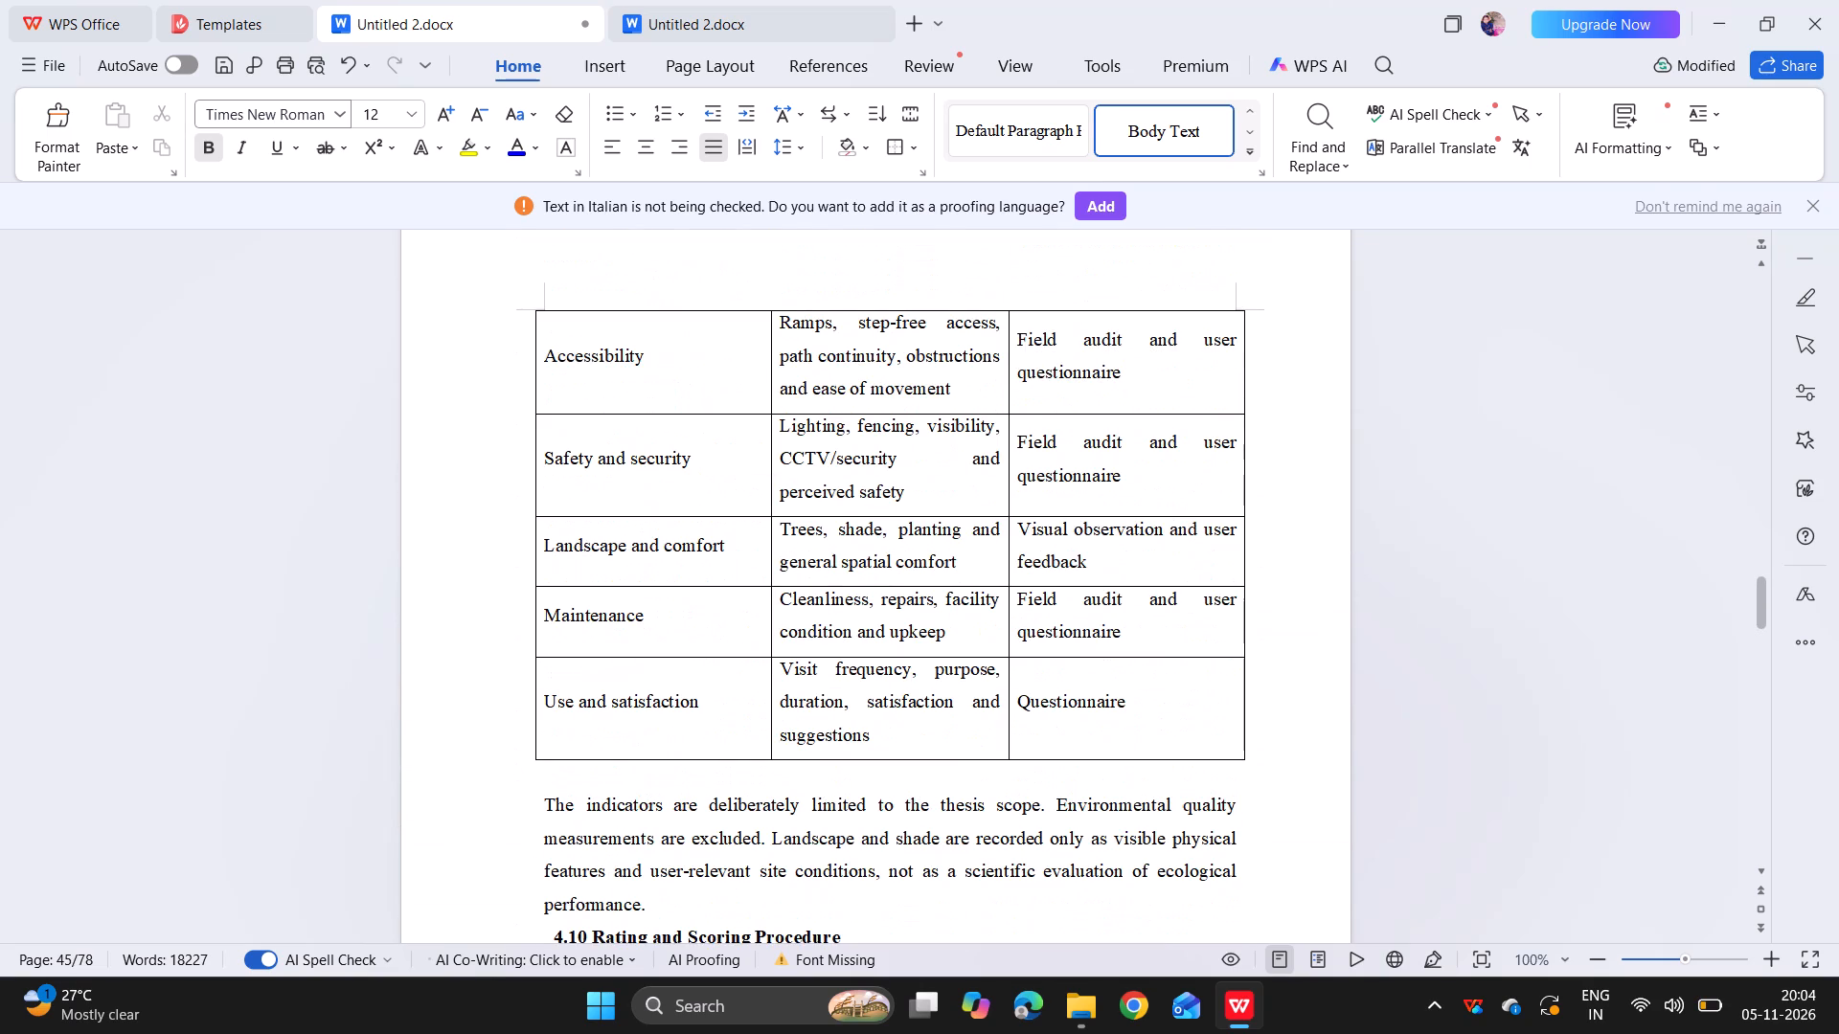
scroll(0, 446, "up", 19)
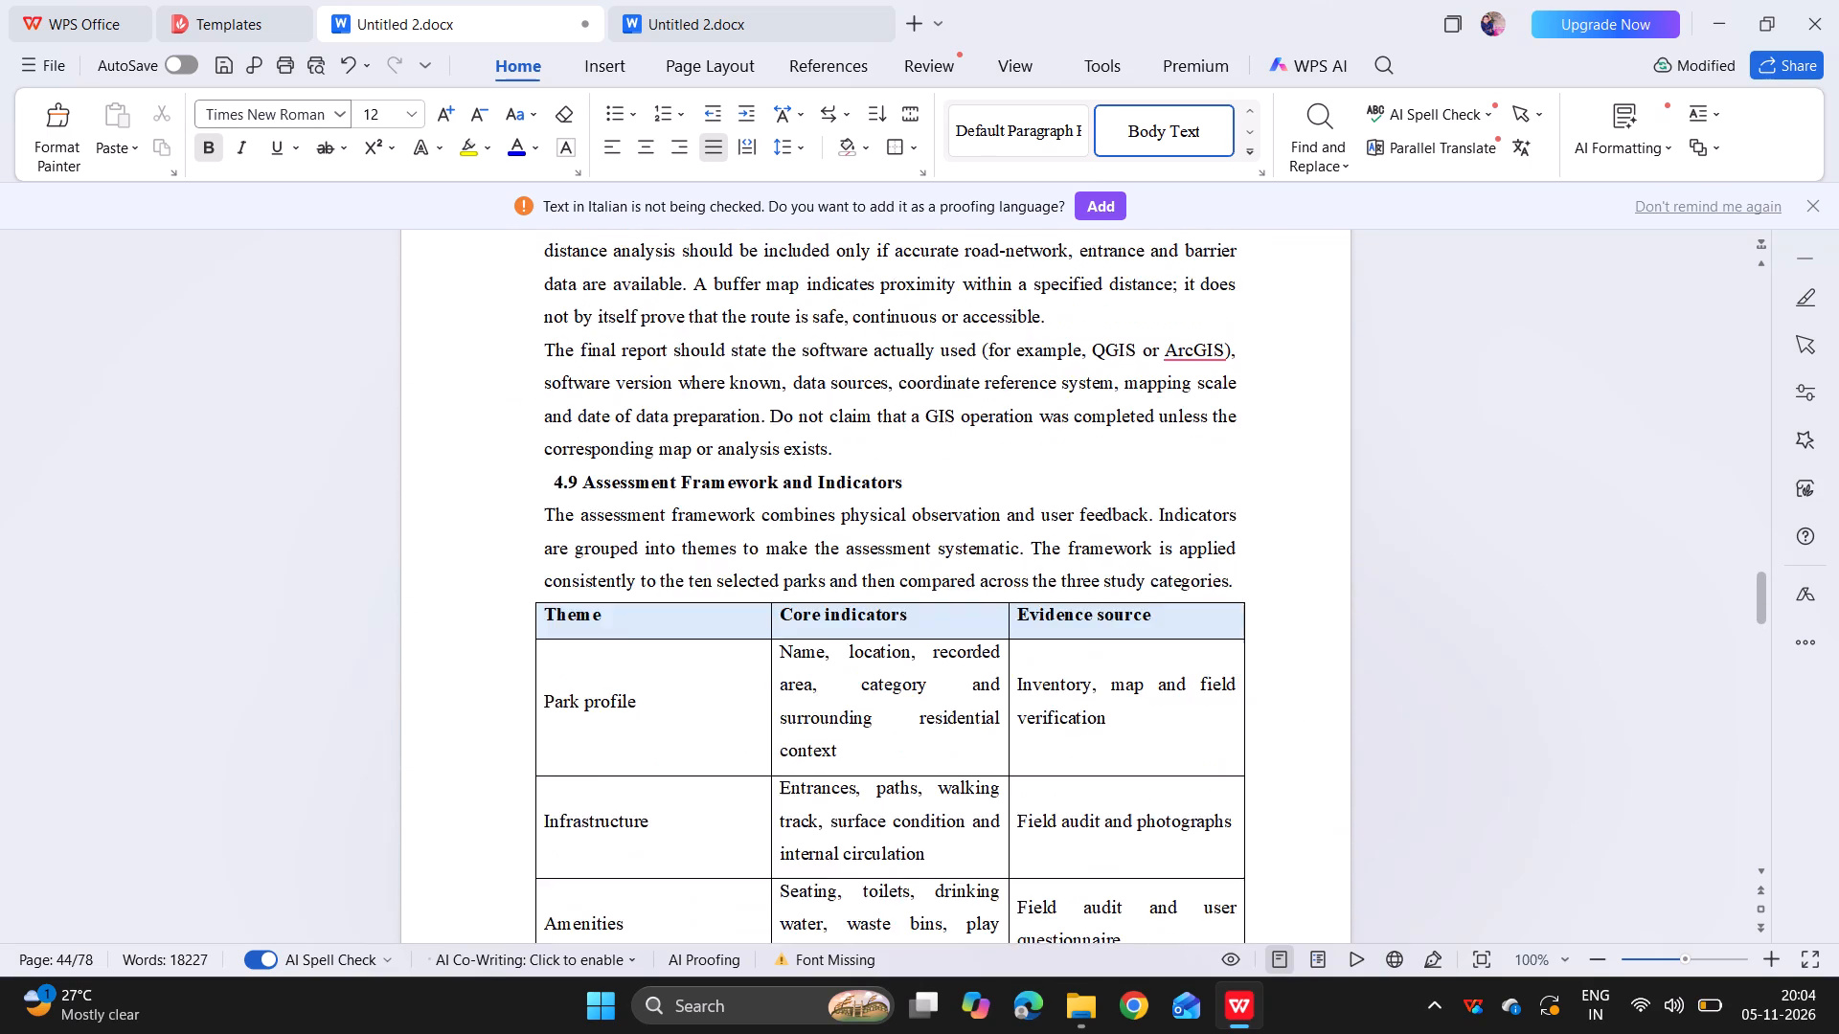
scroll(0, 450, "up", 20)
scroll(0, 450, "up", 10)
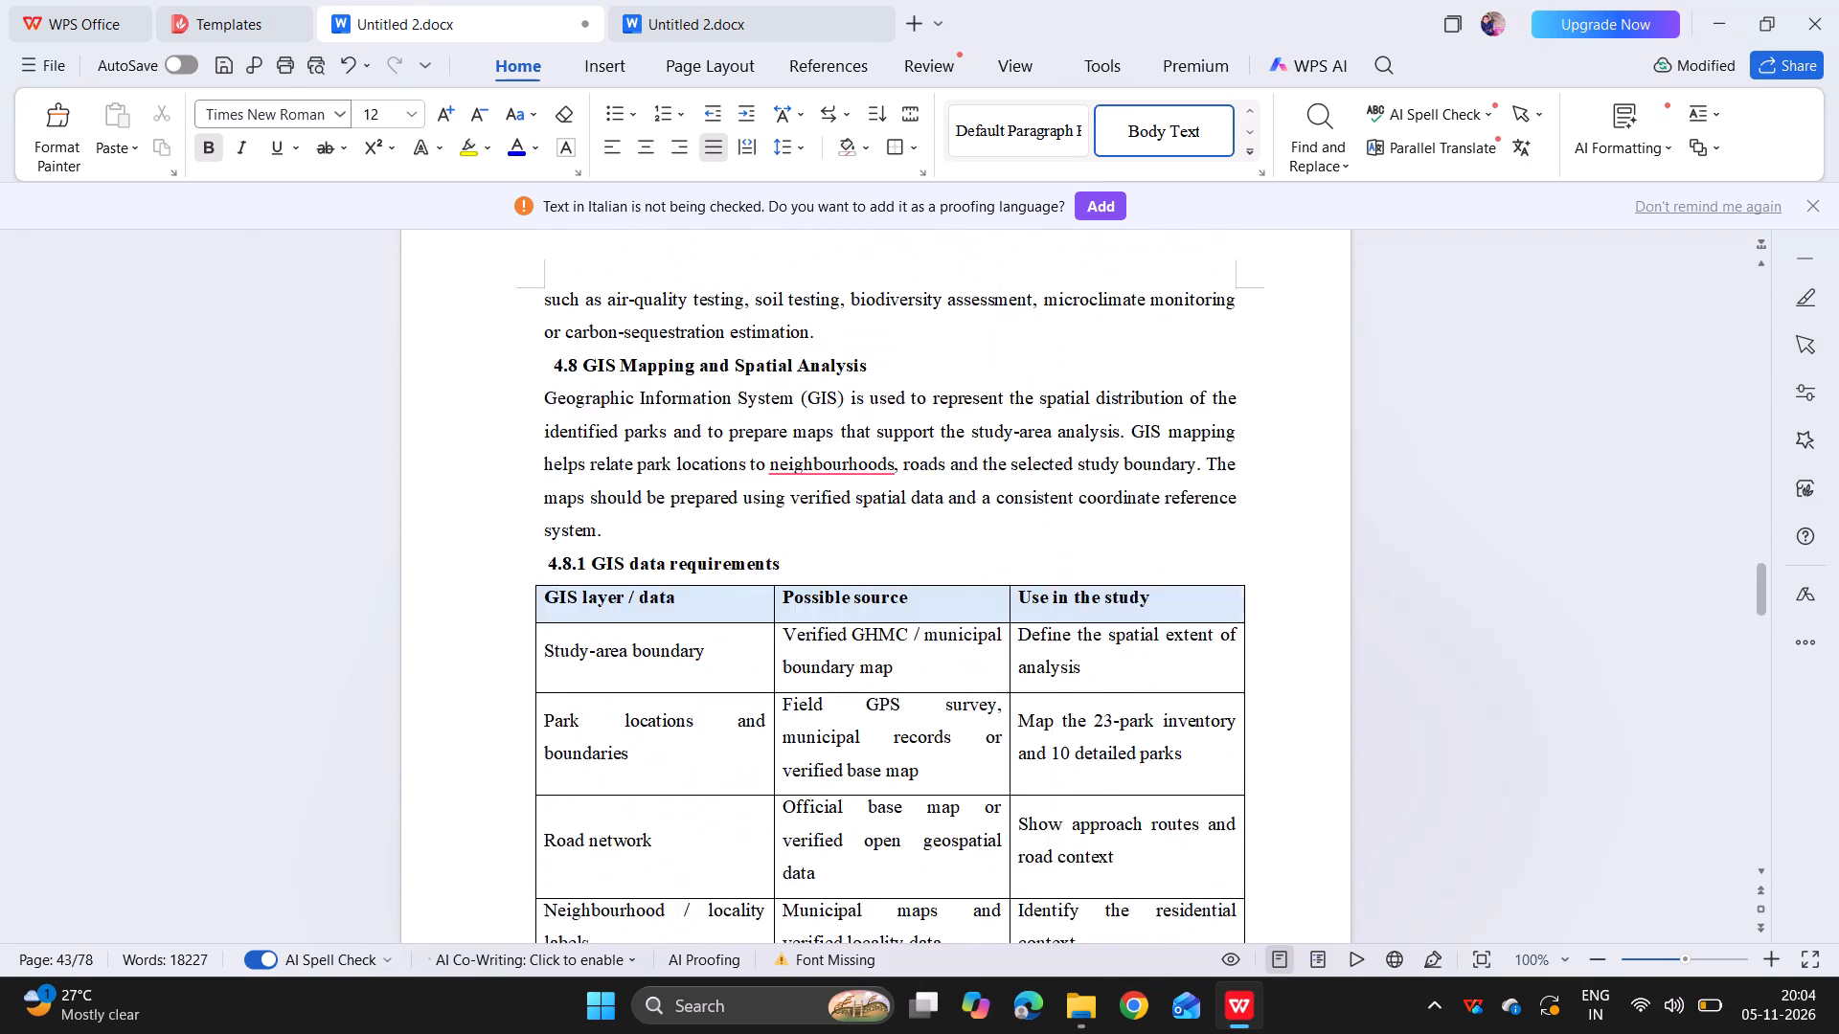
scroll(0, 472, "up", 20)
scroll(0, 472, "up", 10)
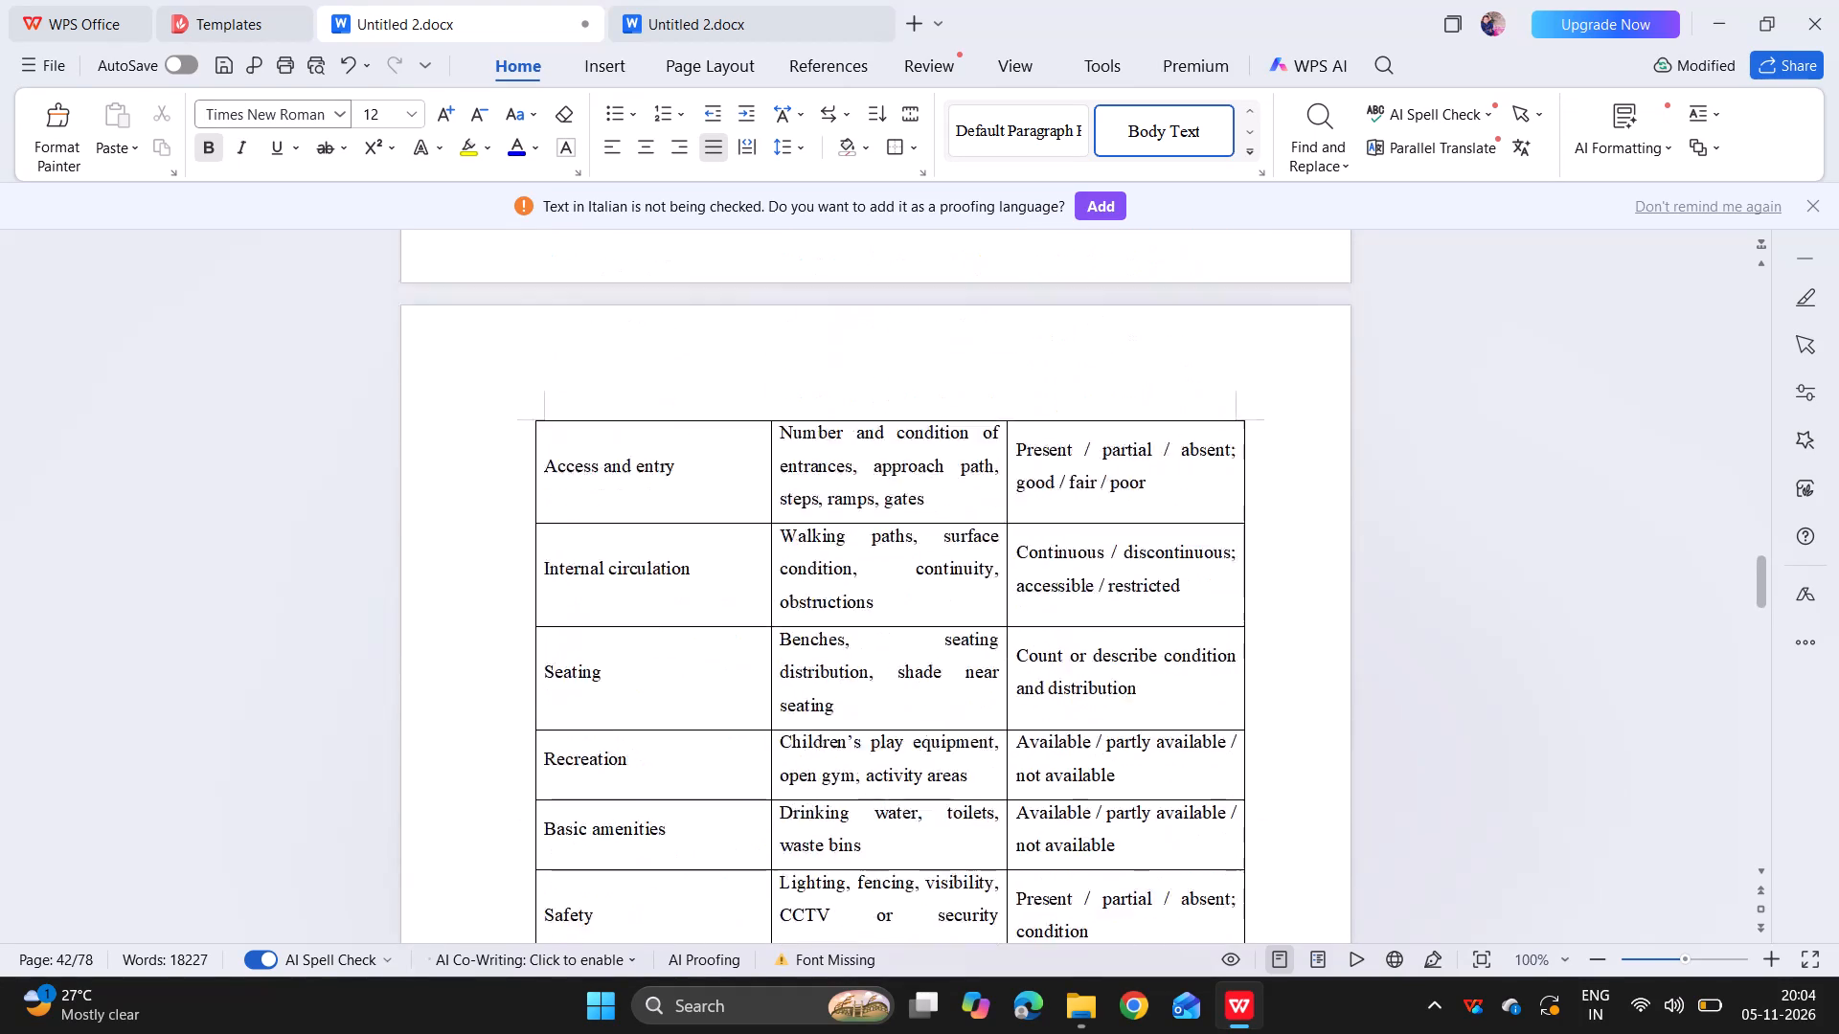
scroll(0, 473, "up", 20)
scroll(0, 473, "up", 9)
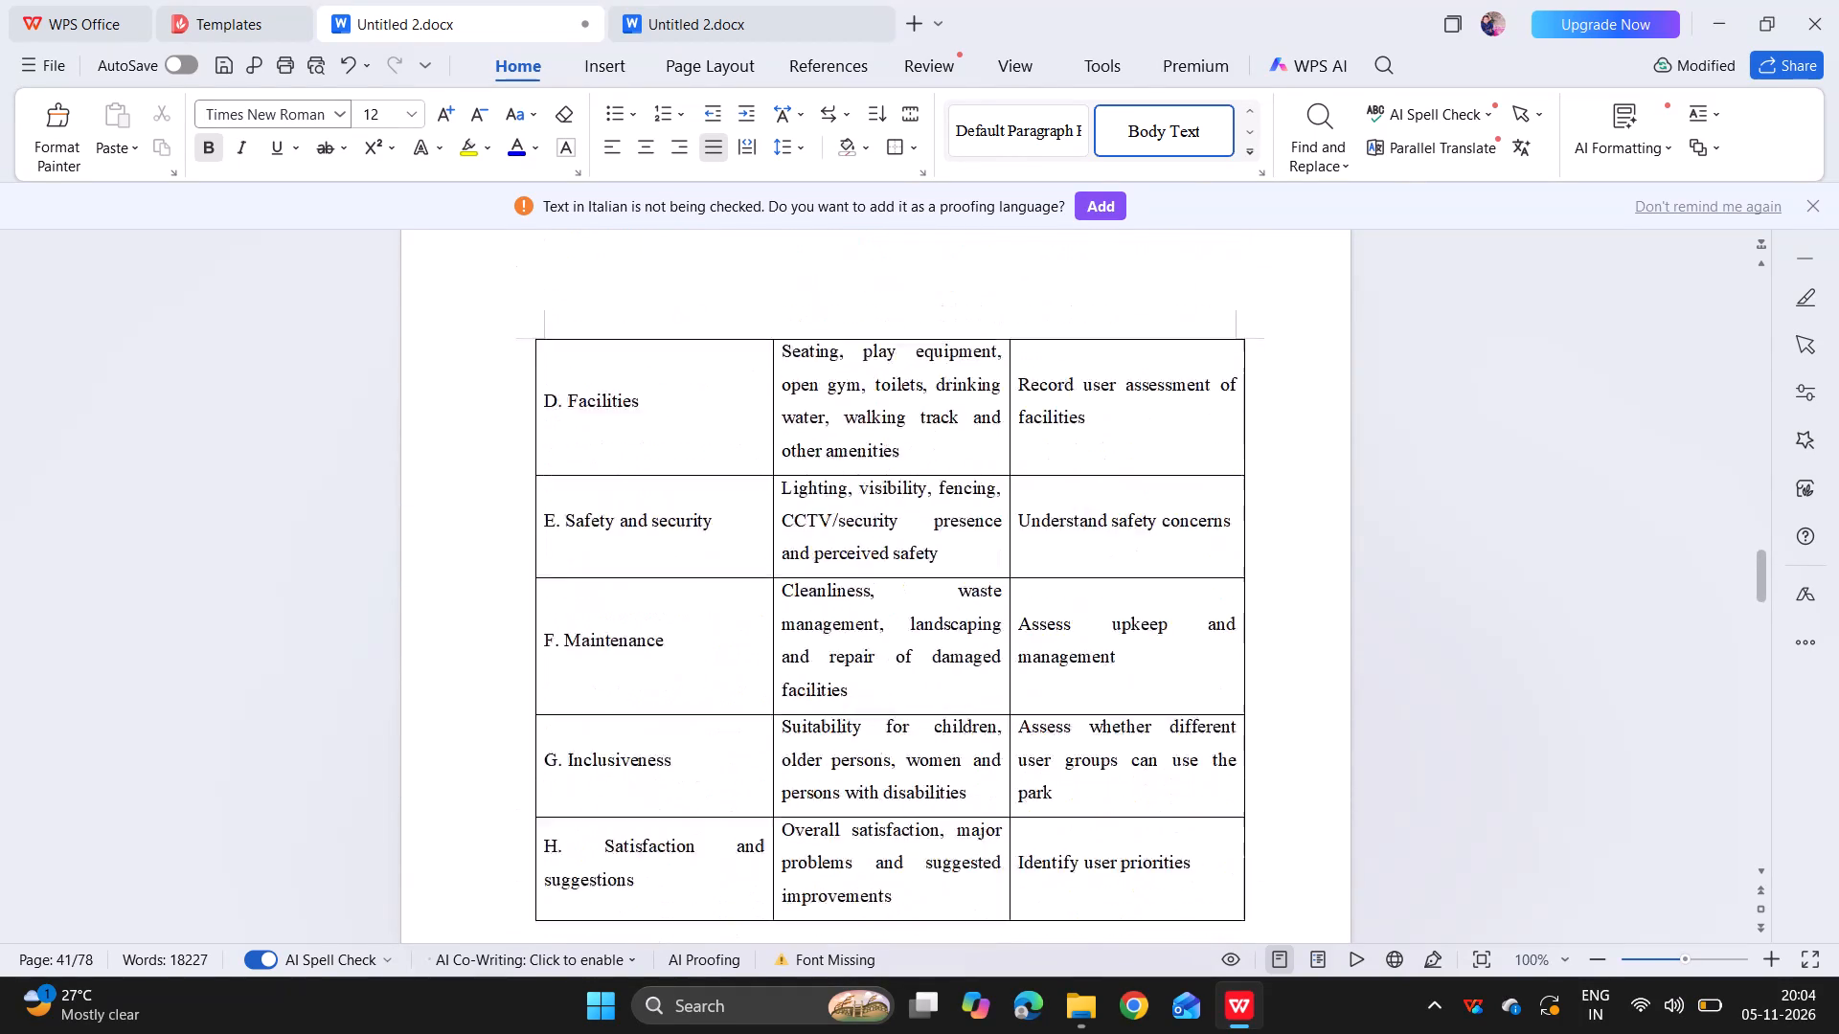
scroll(0, 473, "up", 20)
scroll(0, 473, "up", 9)
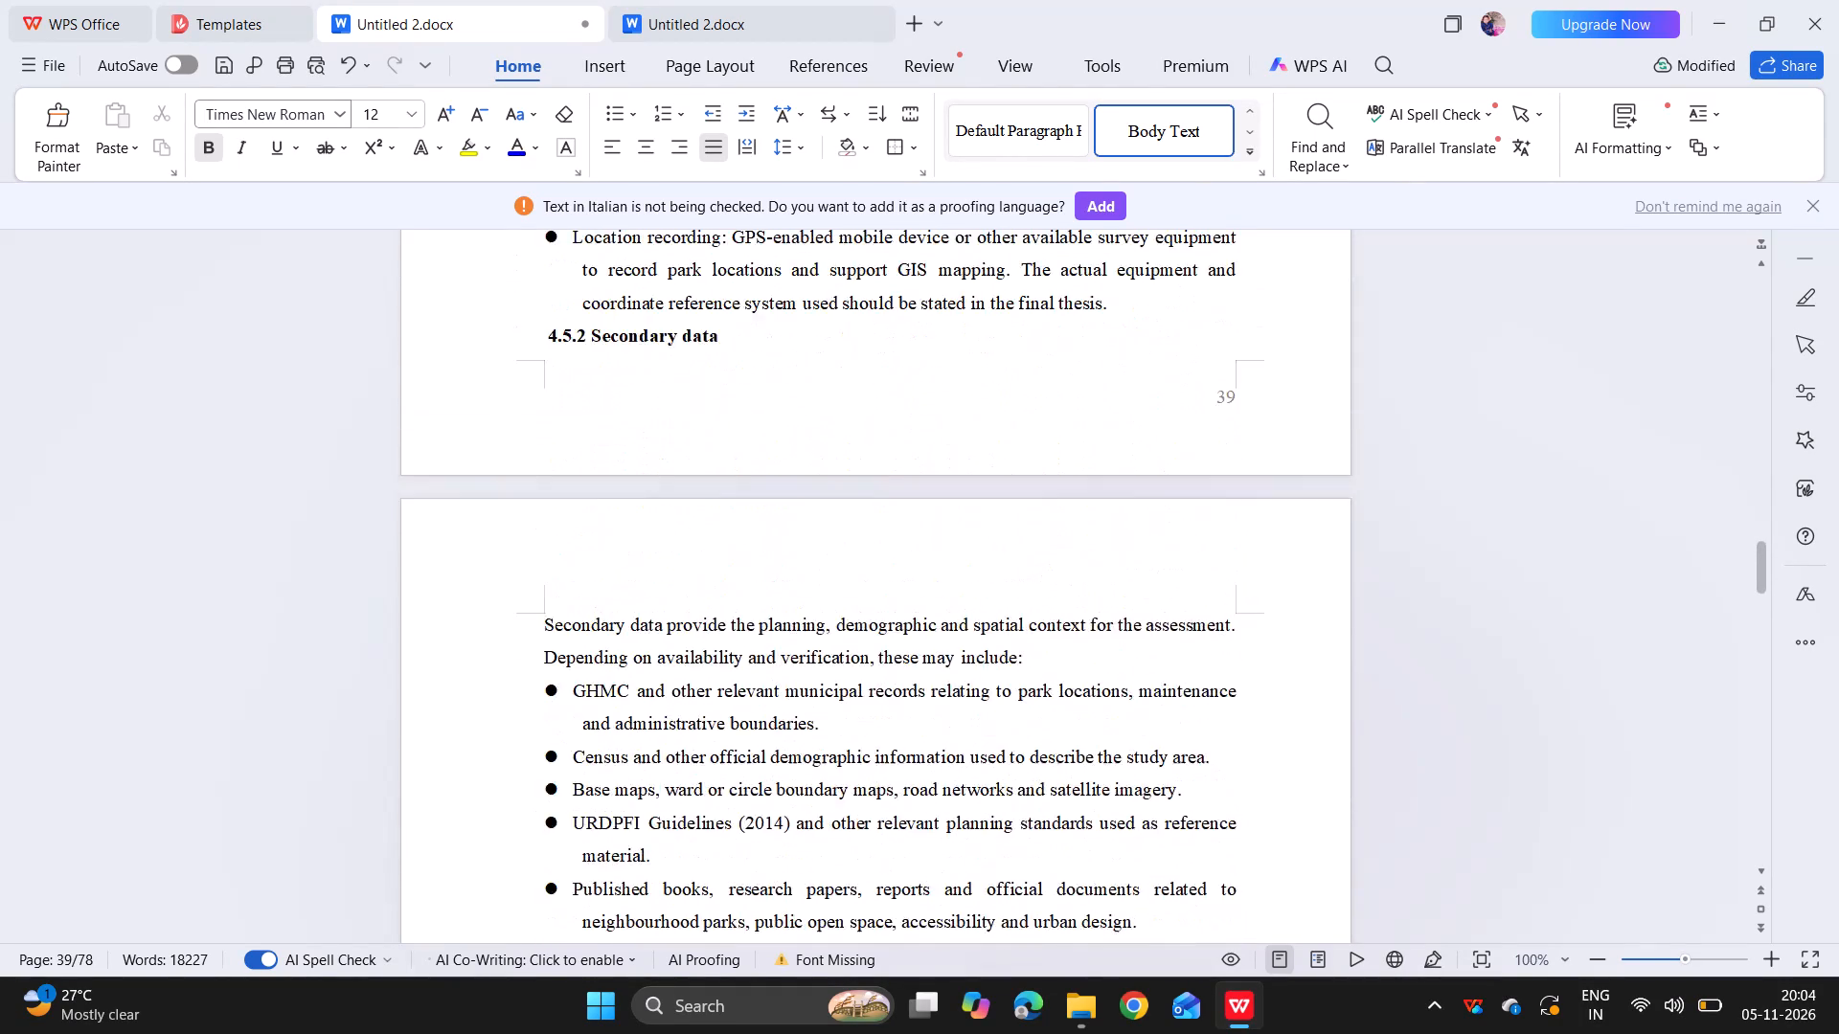
scroll(0, 473, "up", 20)
scroll(0, 473, "up", 2)
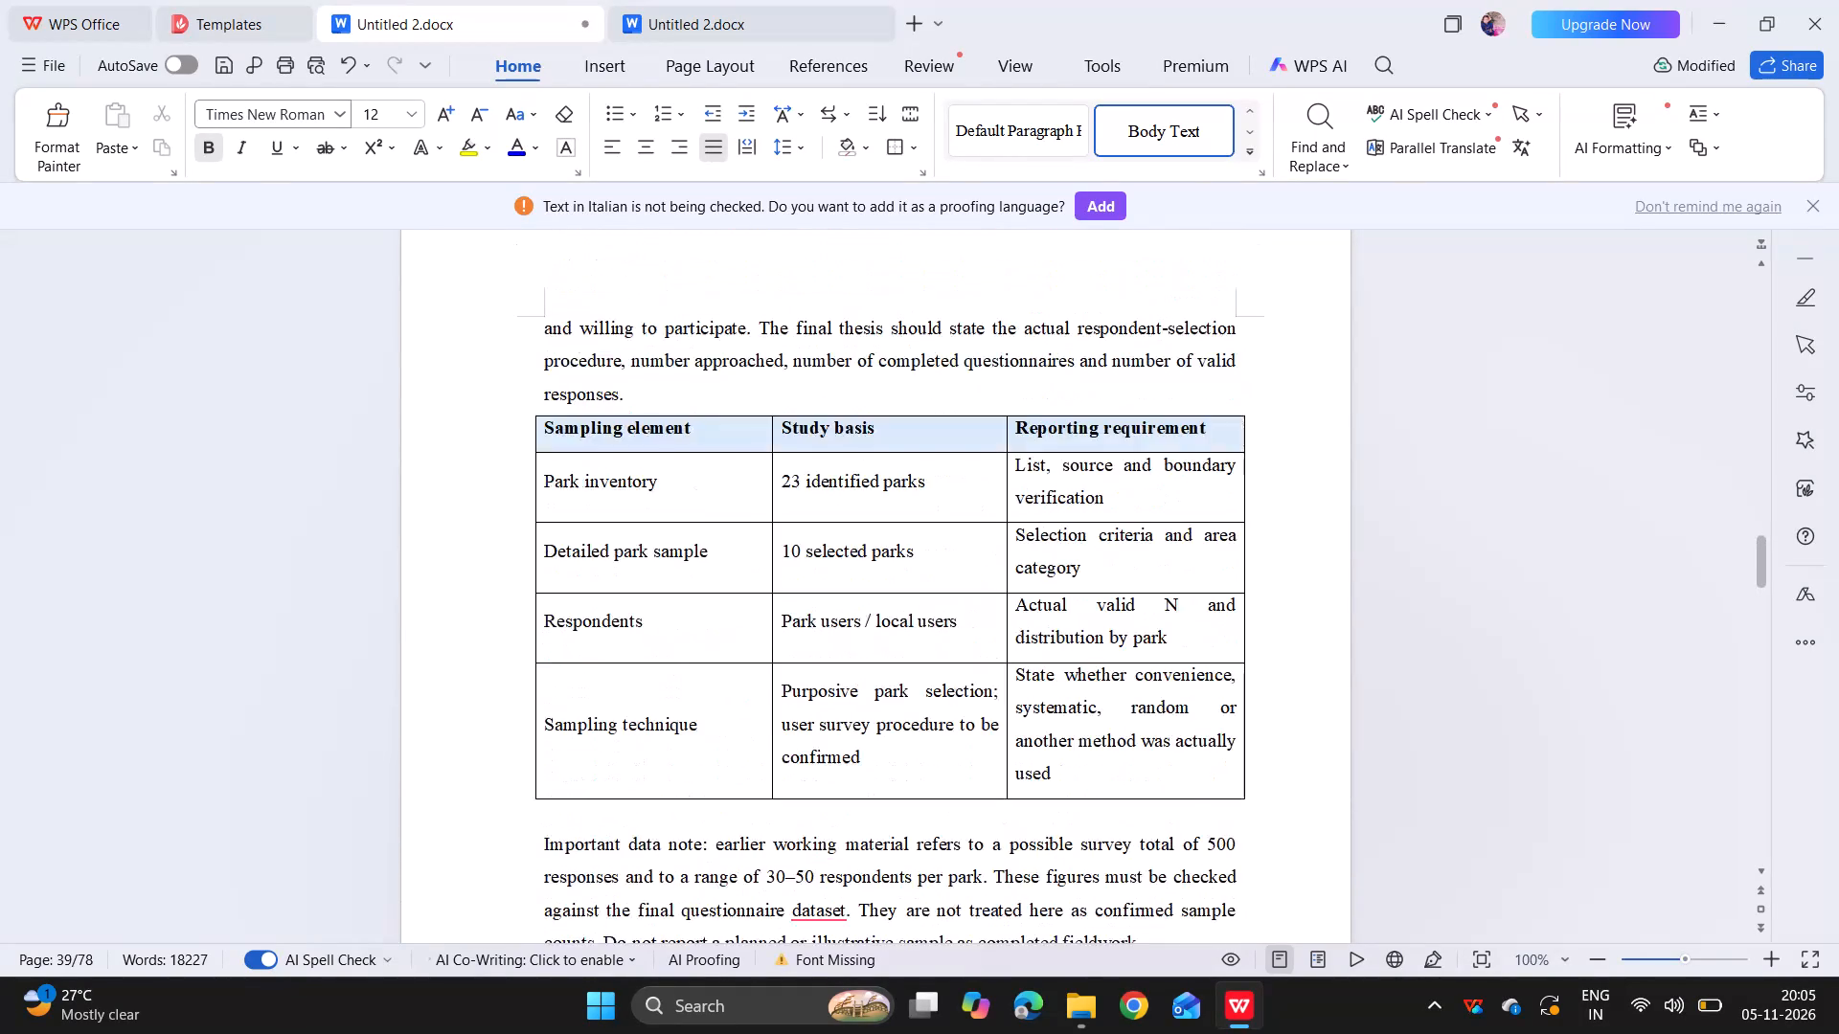
scroll(0, 473, "up", 4)
scroll(0, 473, "down", 7)
scroll(0, 473, "up", 10)
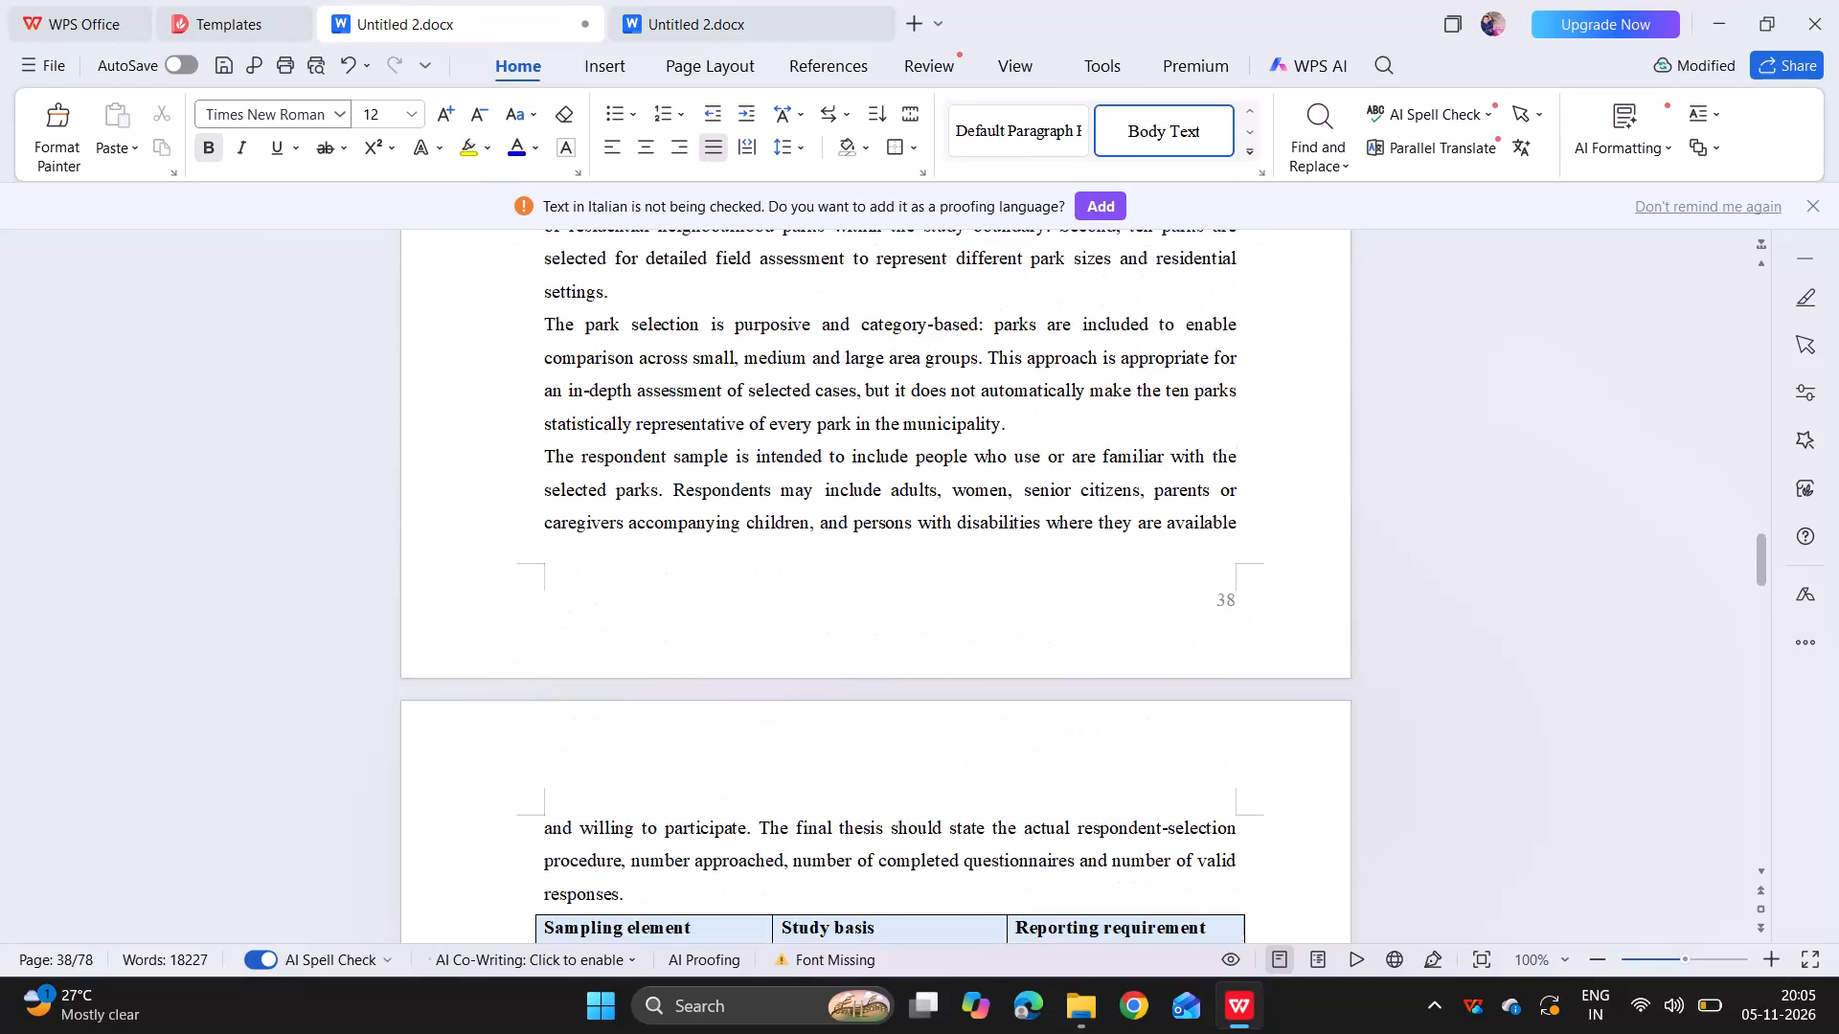
scroll(0, 473, "up", 20)
scroll(0, 473, "up", 9)
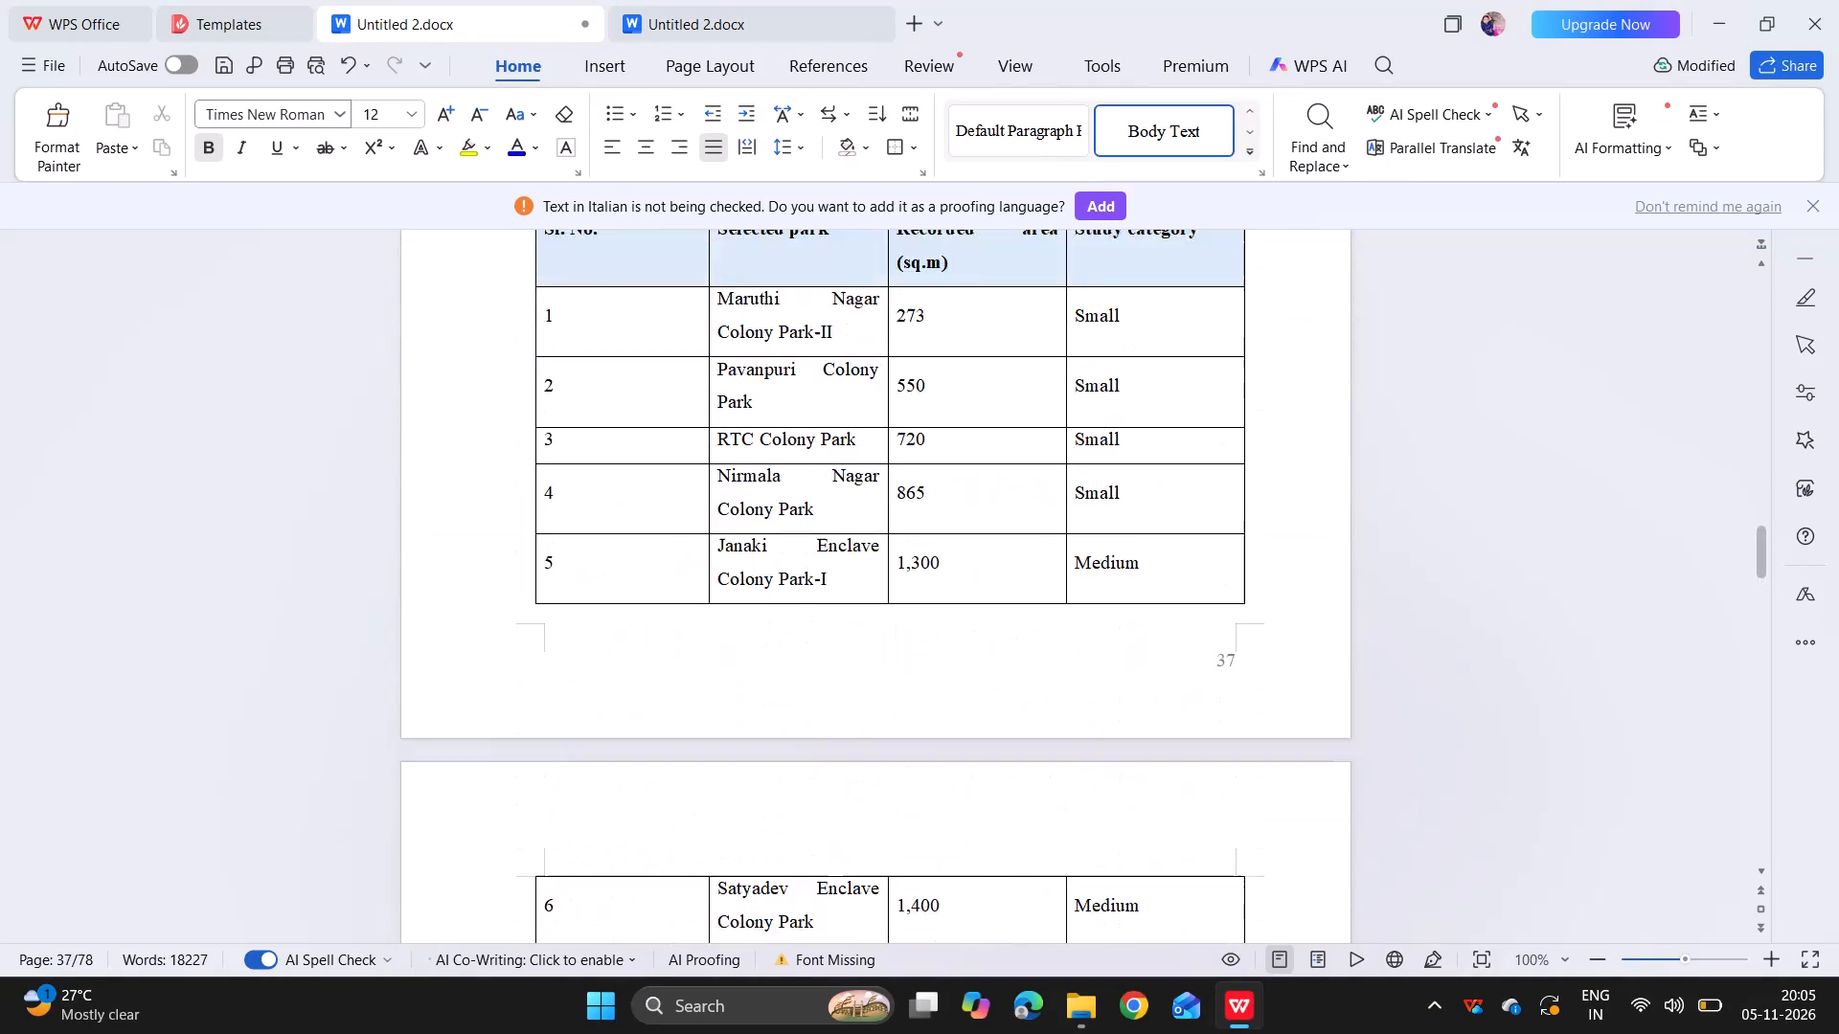
scroll(0, 473, "up", 20)
scroll(0, 473, "up", 8)
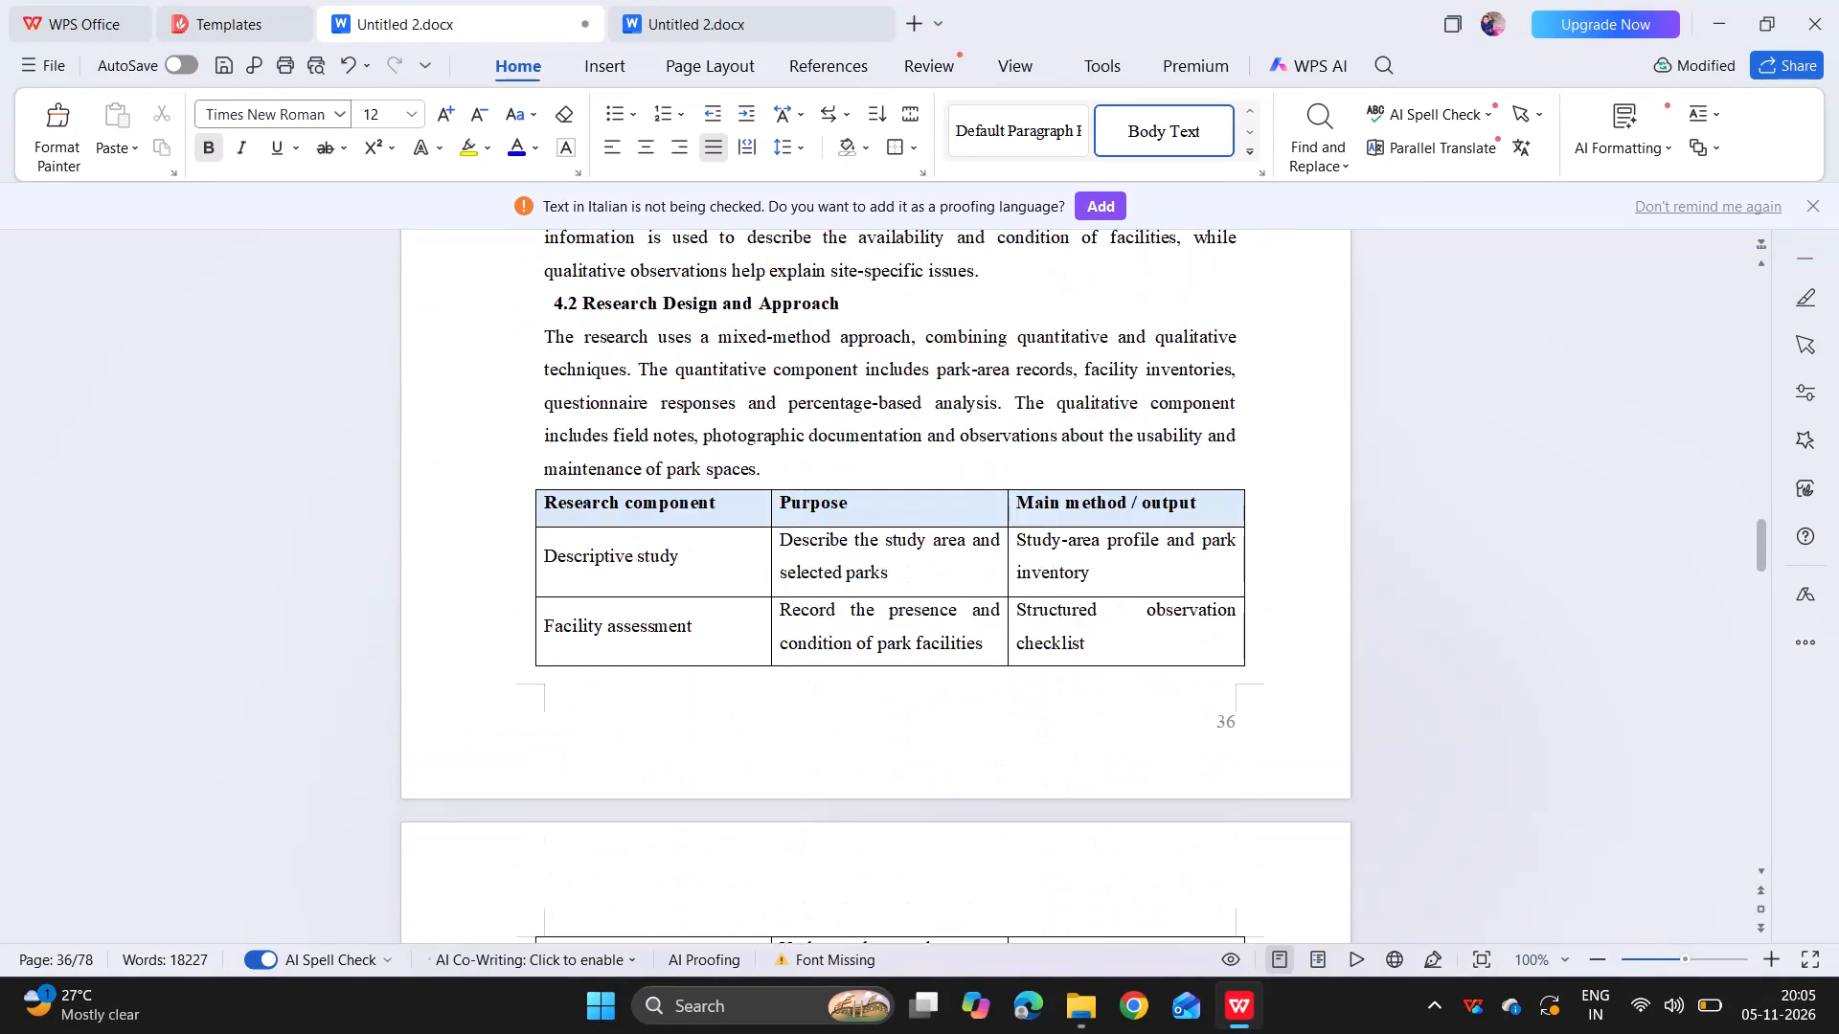
scroll(0, 473, "up", 15)
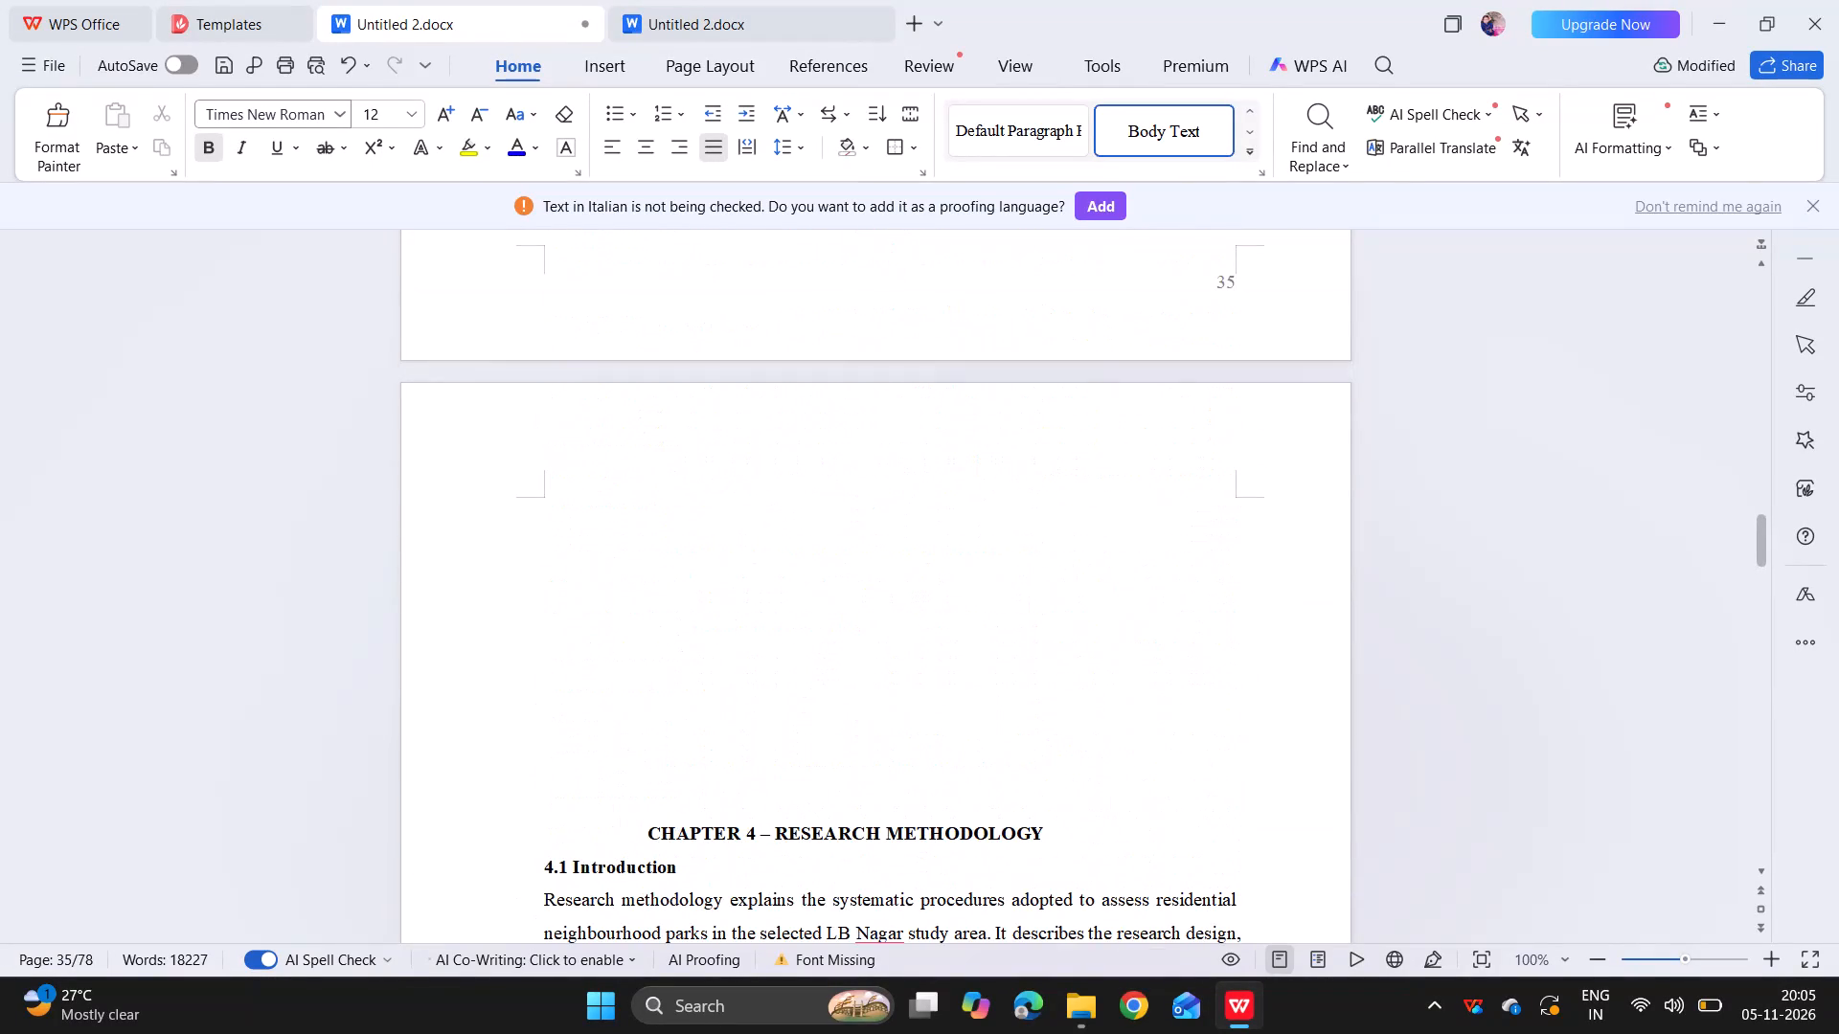
Remove nine blank lines above the CHAPTER 4 – RESEARCH METHODOLOGY heading so it sits near the top margin of its page.
left_click(627, 628)
key("BackSpace")
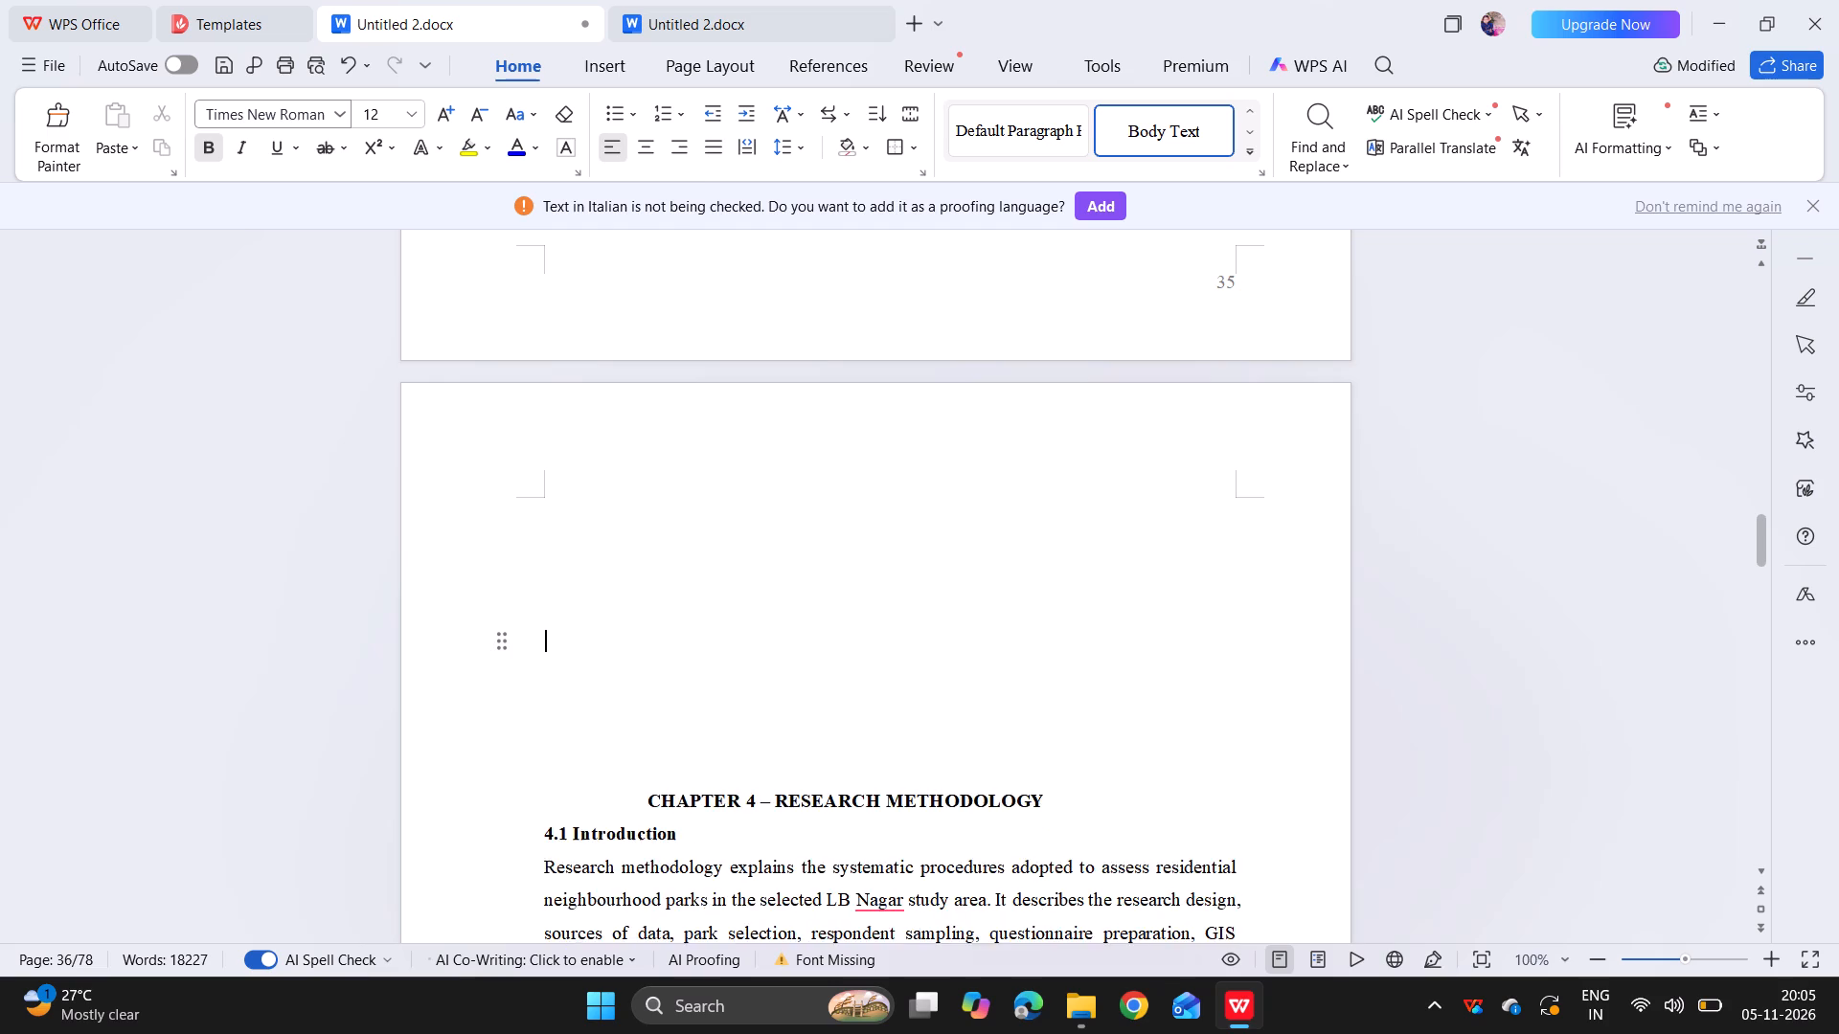
key("BackSpace")
key("BackSpace")
scroll(627, 628, "down", 1)
scroll(627, 628, "up", 8)
key("BackSpace")
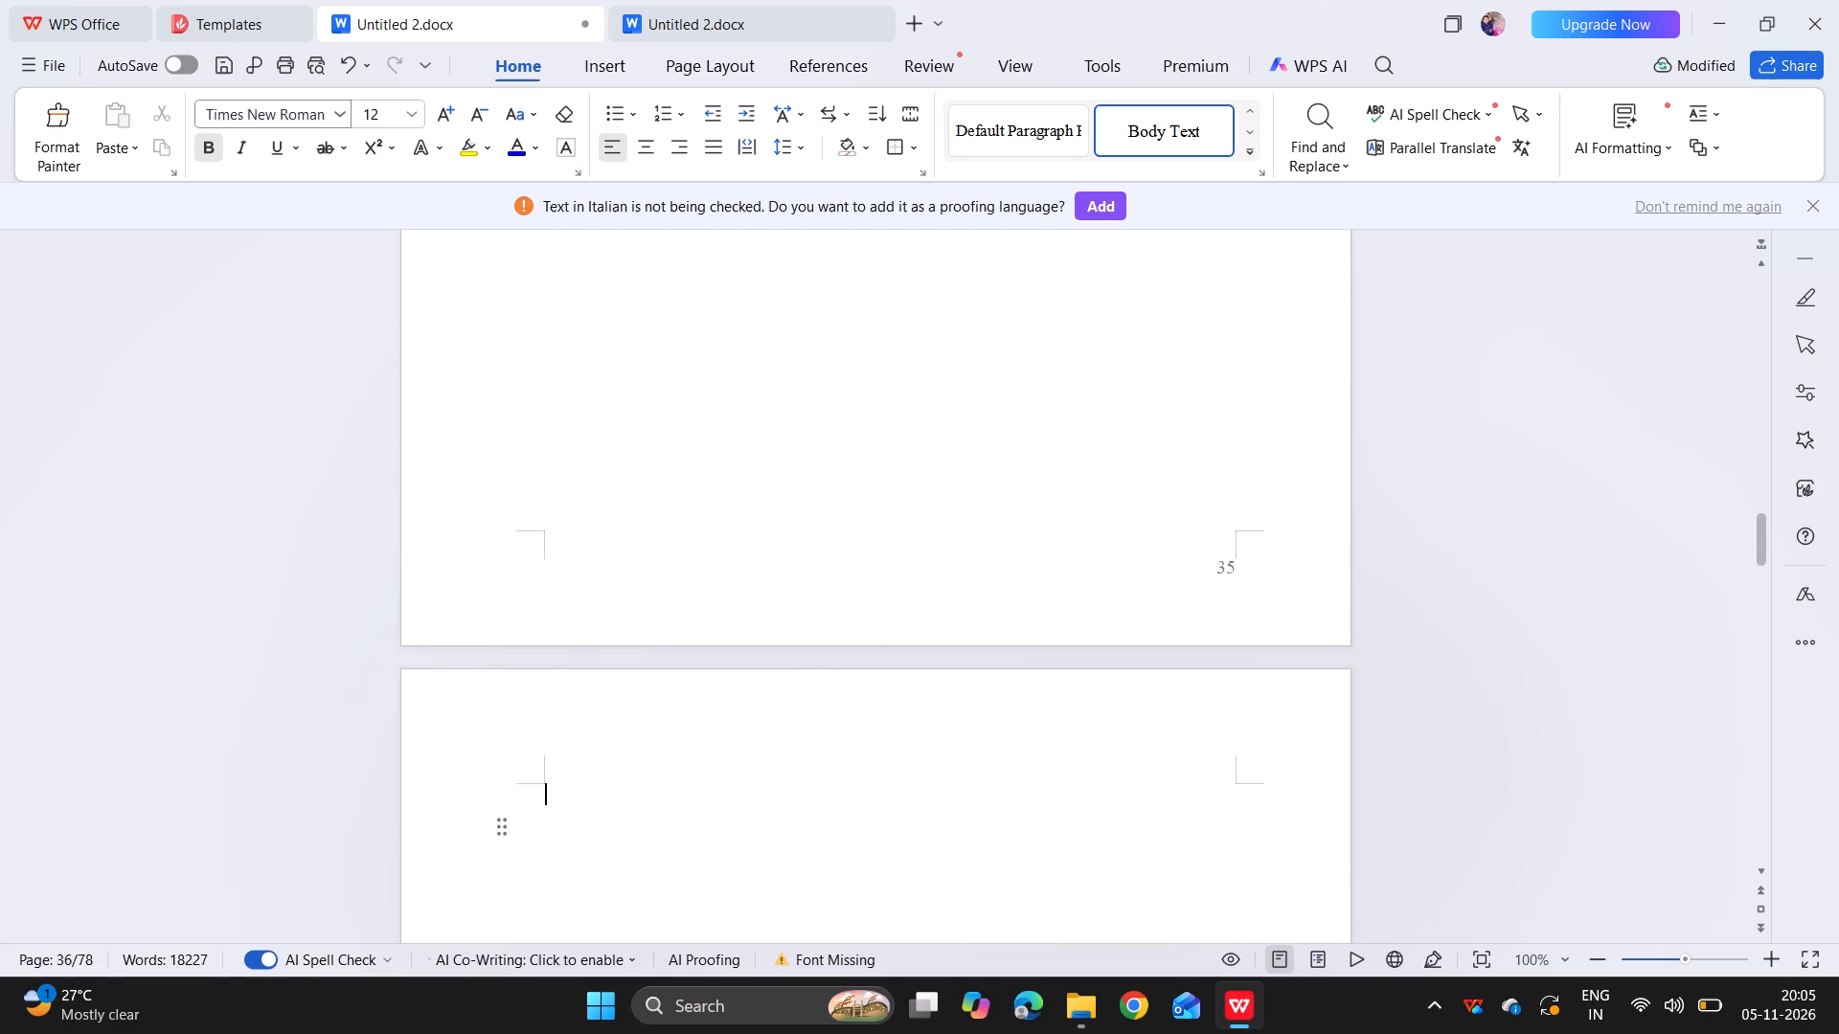
key("BackSpace")
key("BackSpace")
key("BackSpace")
key("BackSpace")
key("BackSpace")
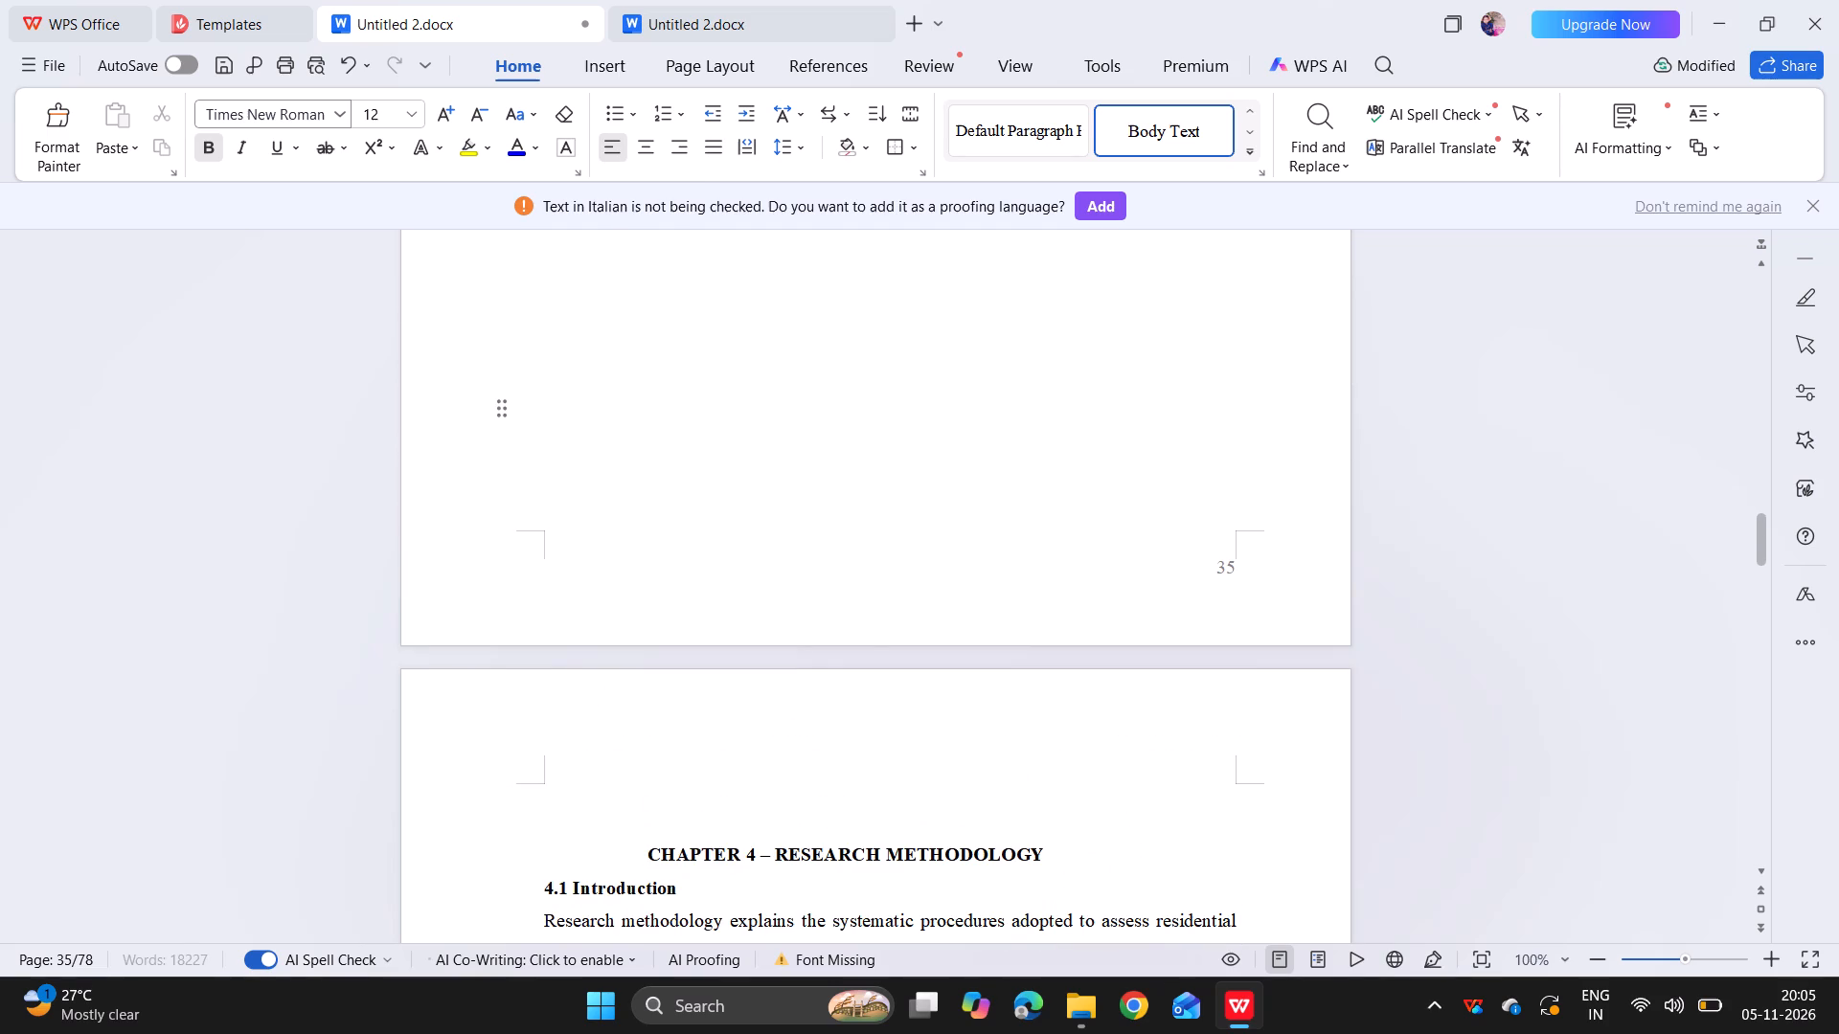
Centre the text in all cells of the section 4.2 research component table.
scroll(715, 670, "down", 15)
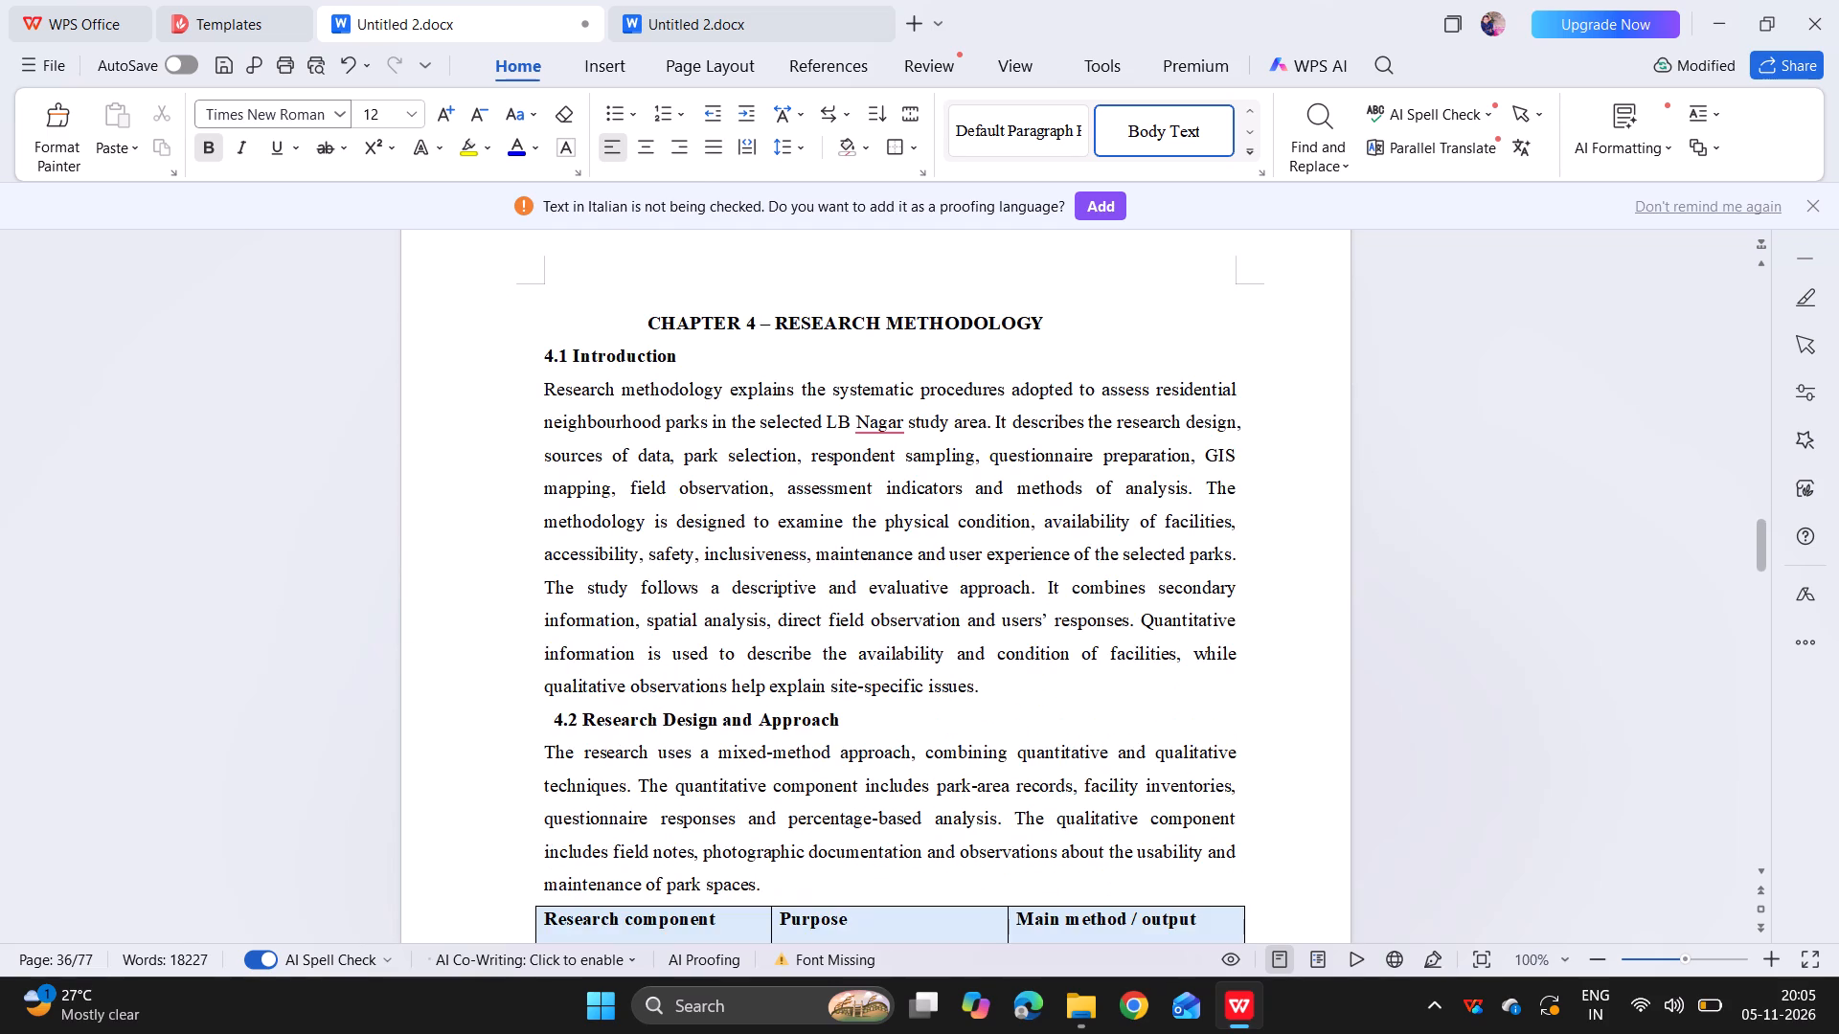
scroll(729, 698, "down", 3)
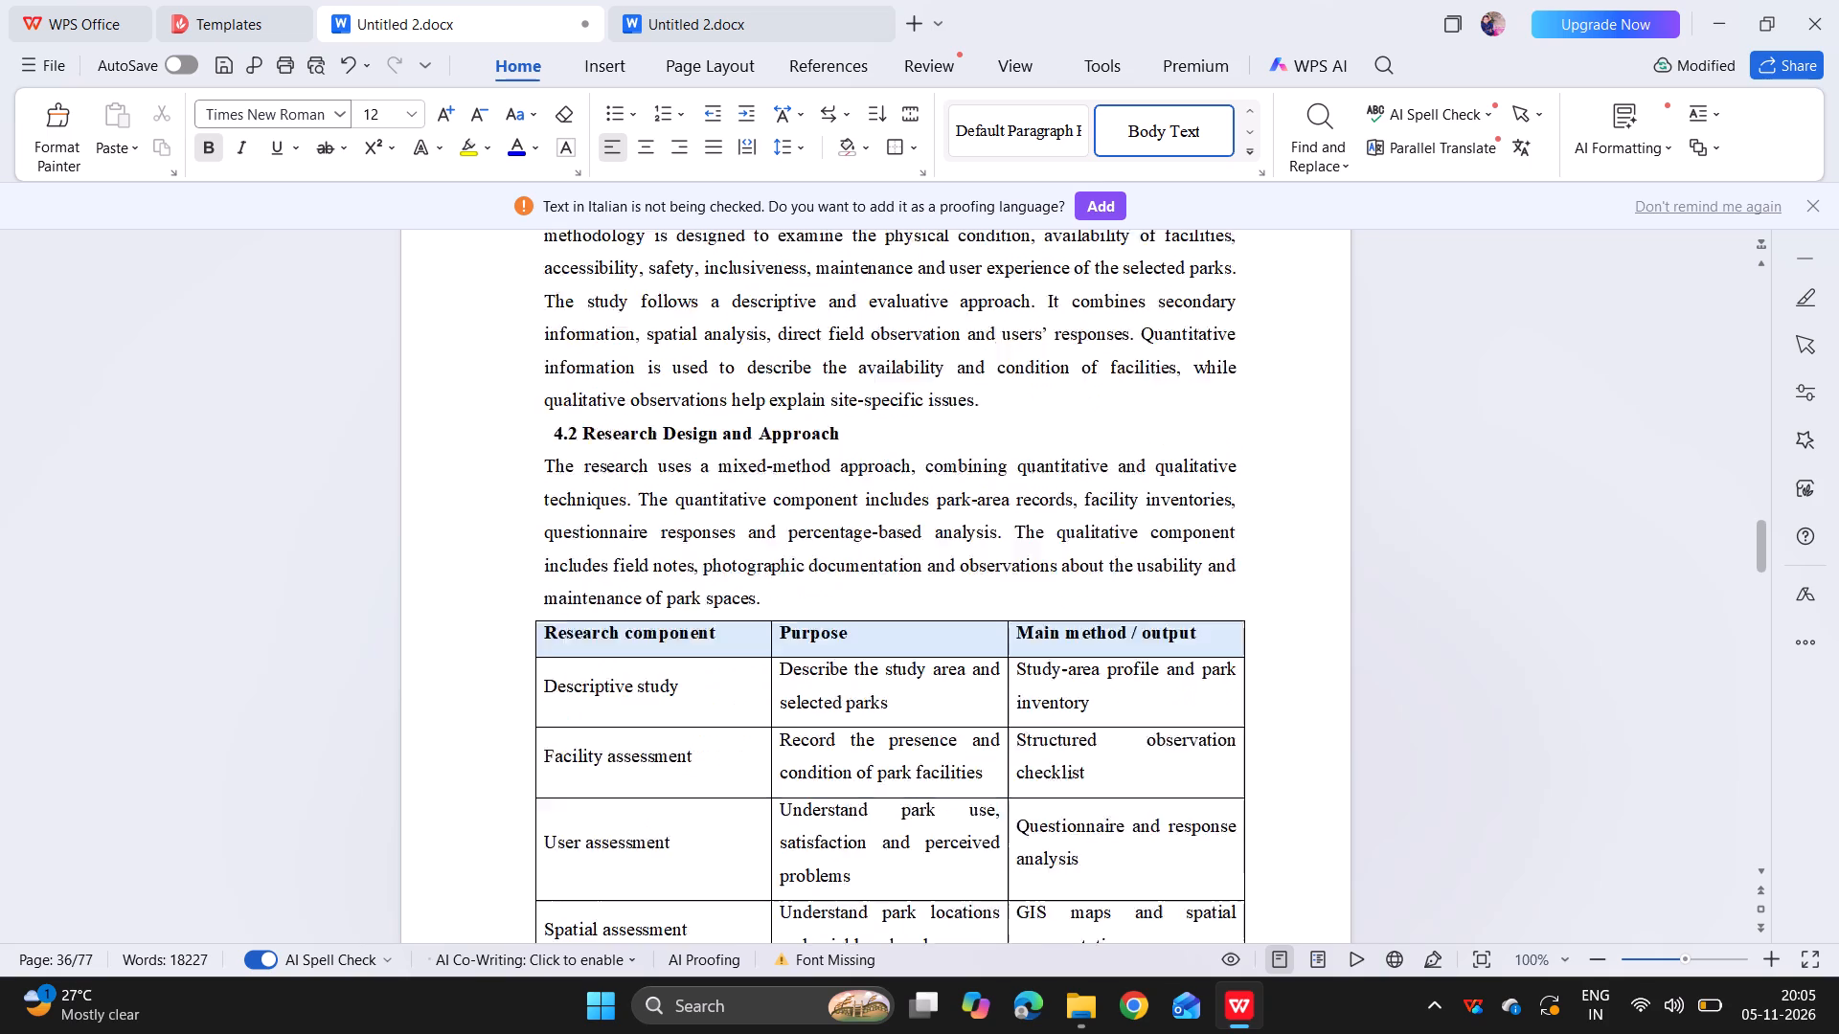
scroll(729, 698, "down", 5)
scroll(779, 597, "down", 5)
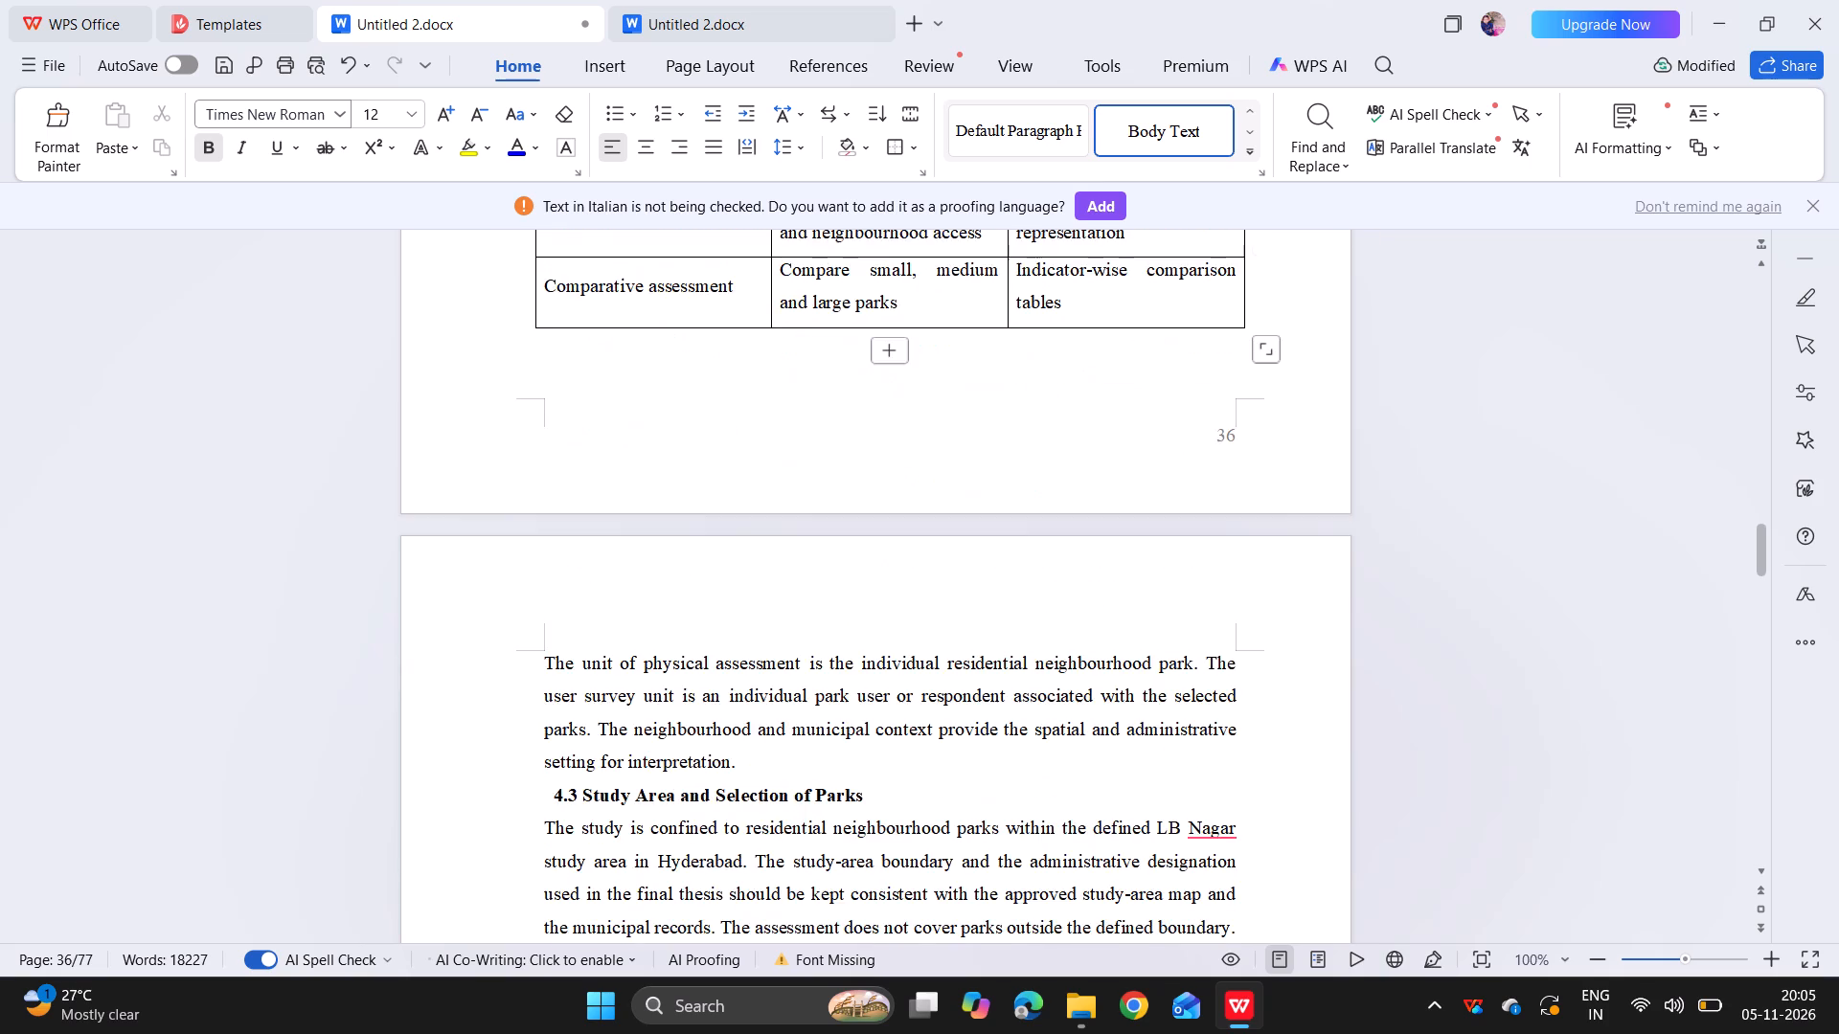
scroll(784, 593, "up", 7)
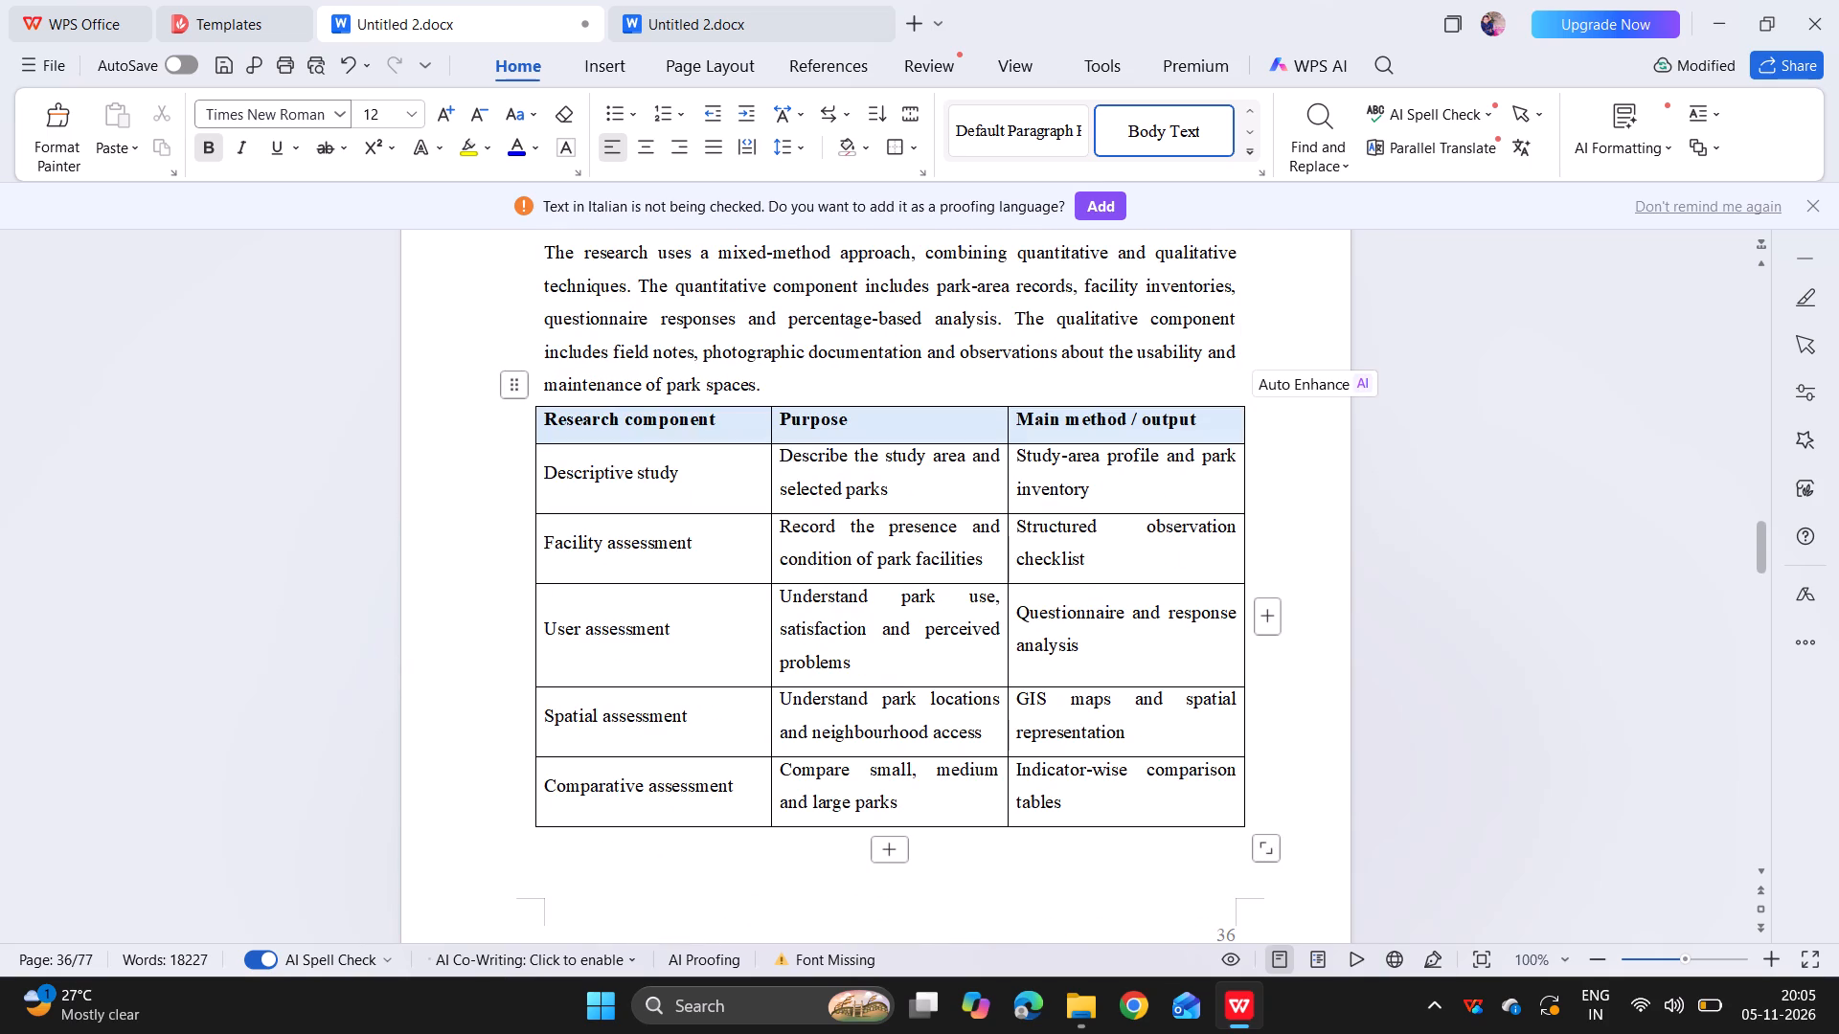
left_click_drag(553, 420, 1113, 818)
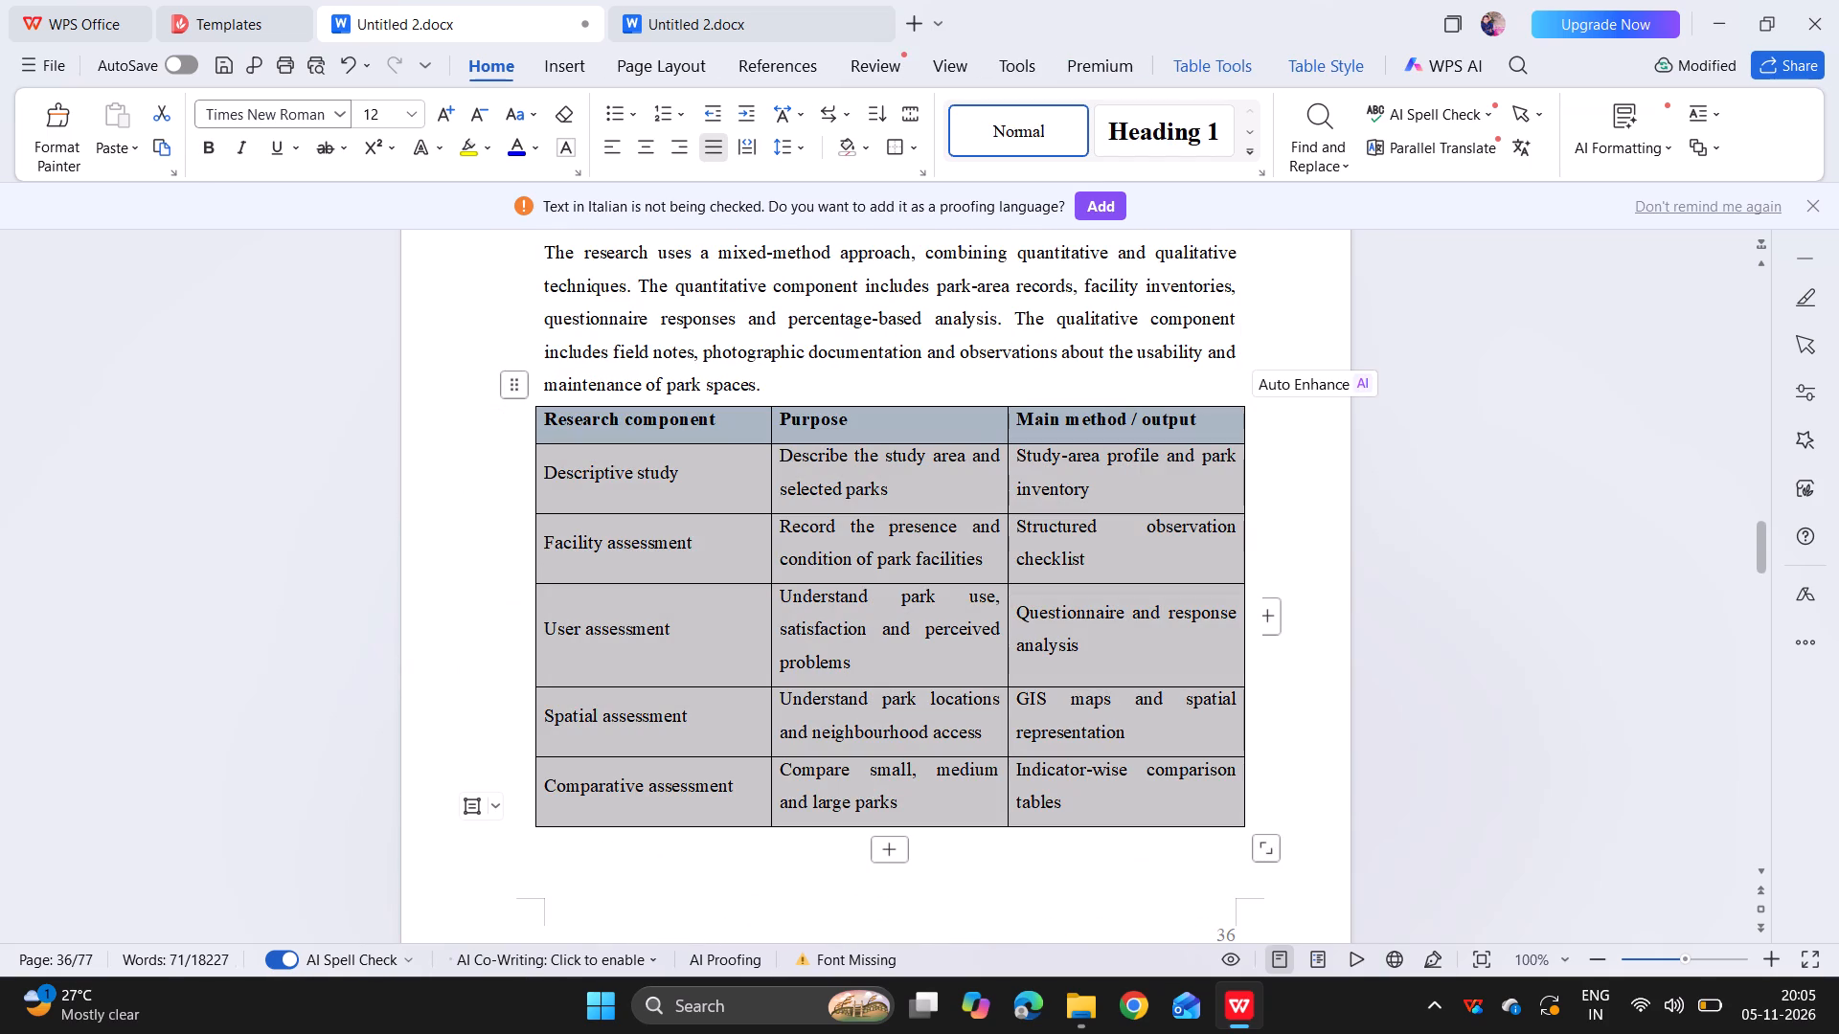
left_click_drag(1113, 818, 1113, 817)
left_click(646, 150)
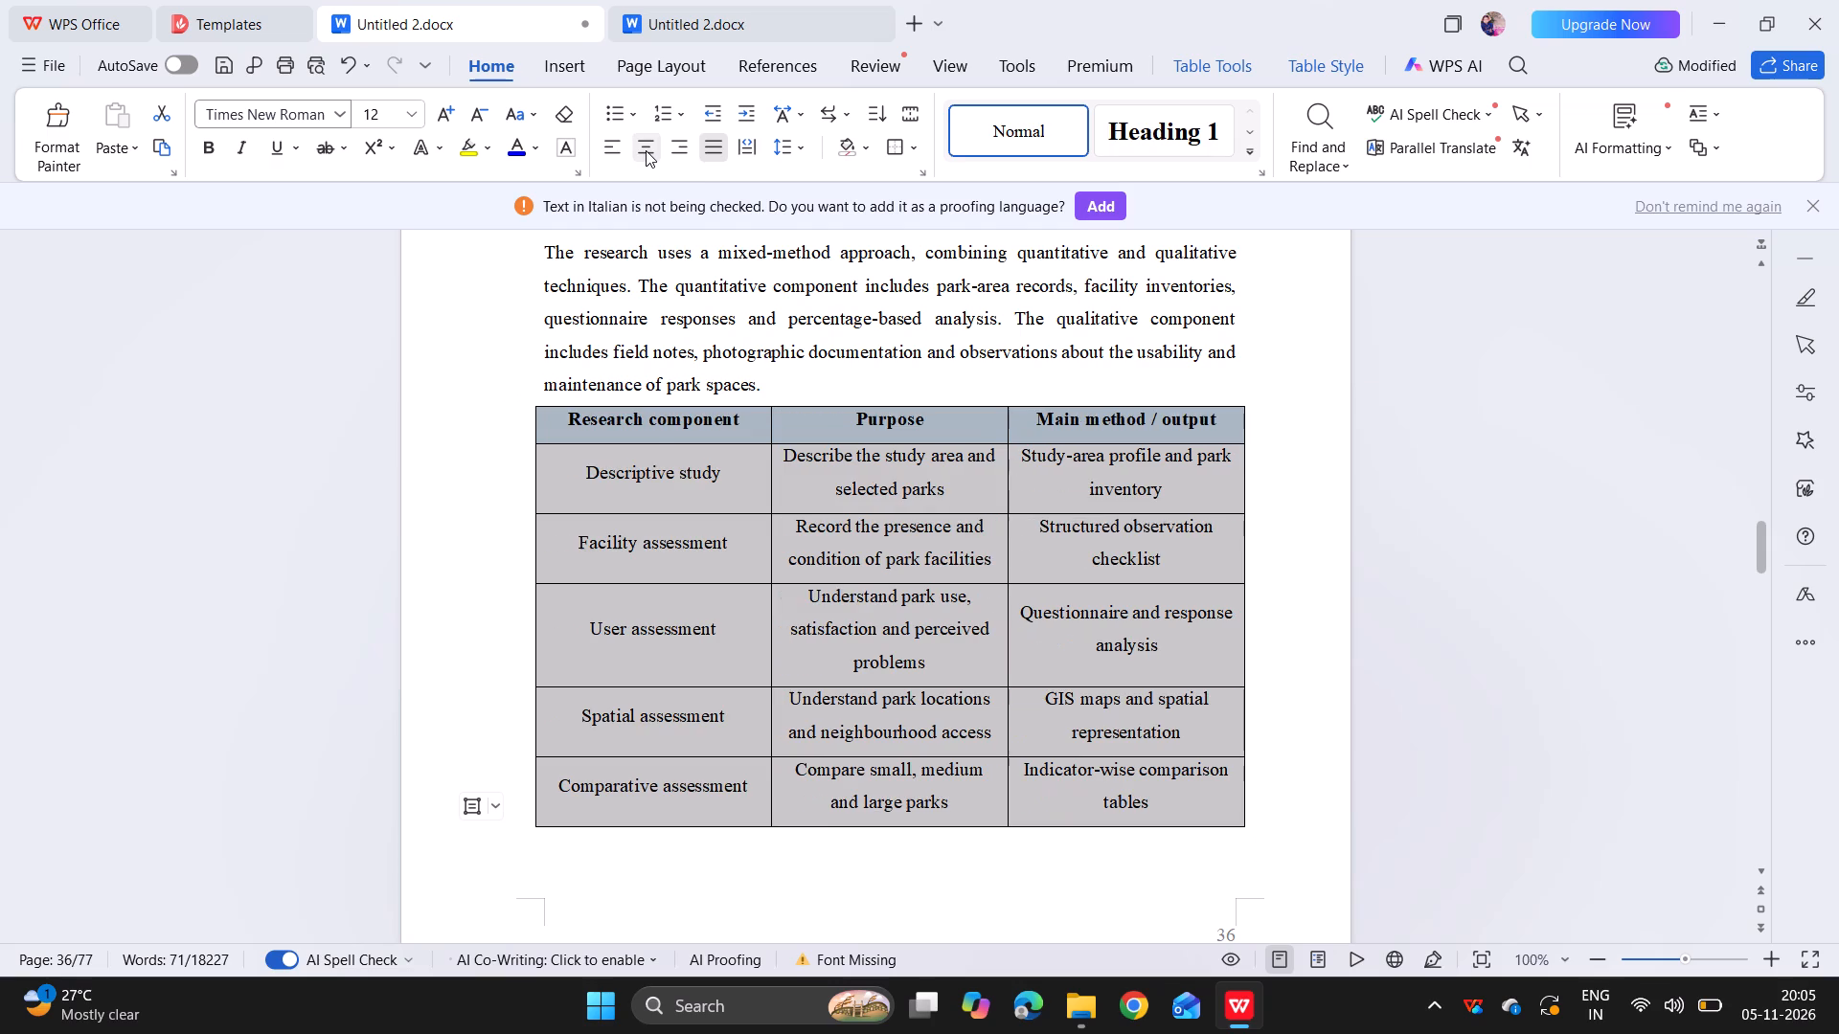
left_click(872, 372)
Delete the paragraph beginning "The unit of physical assessment" between the research component table and the 4.3 heading.
scroll(872, 372, "down", 12)
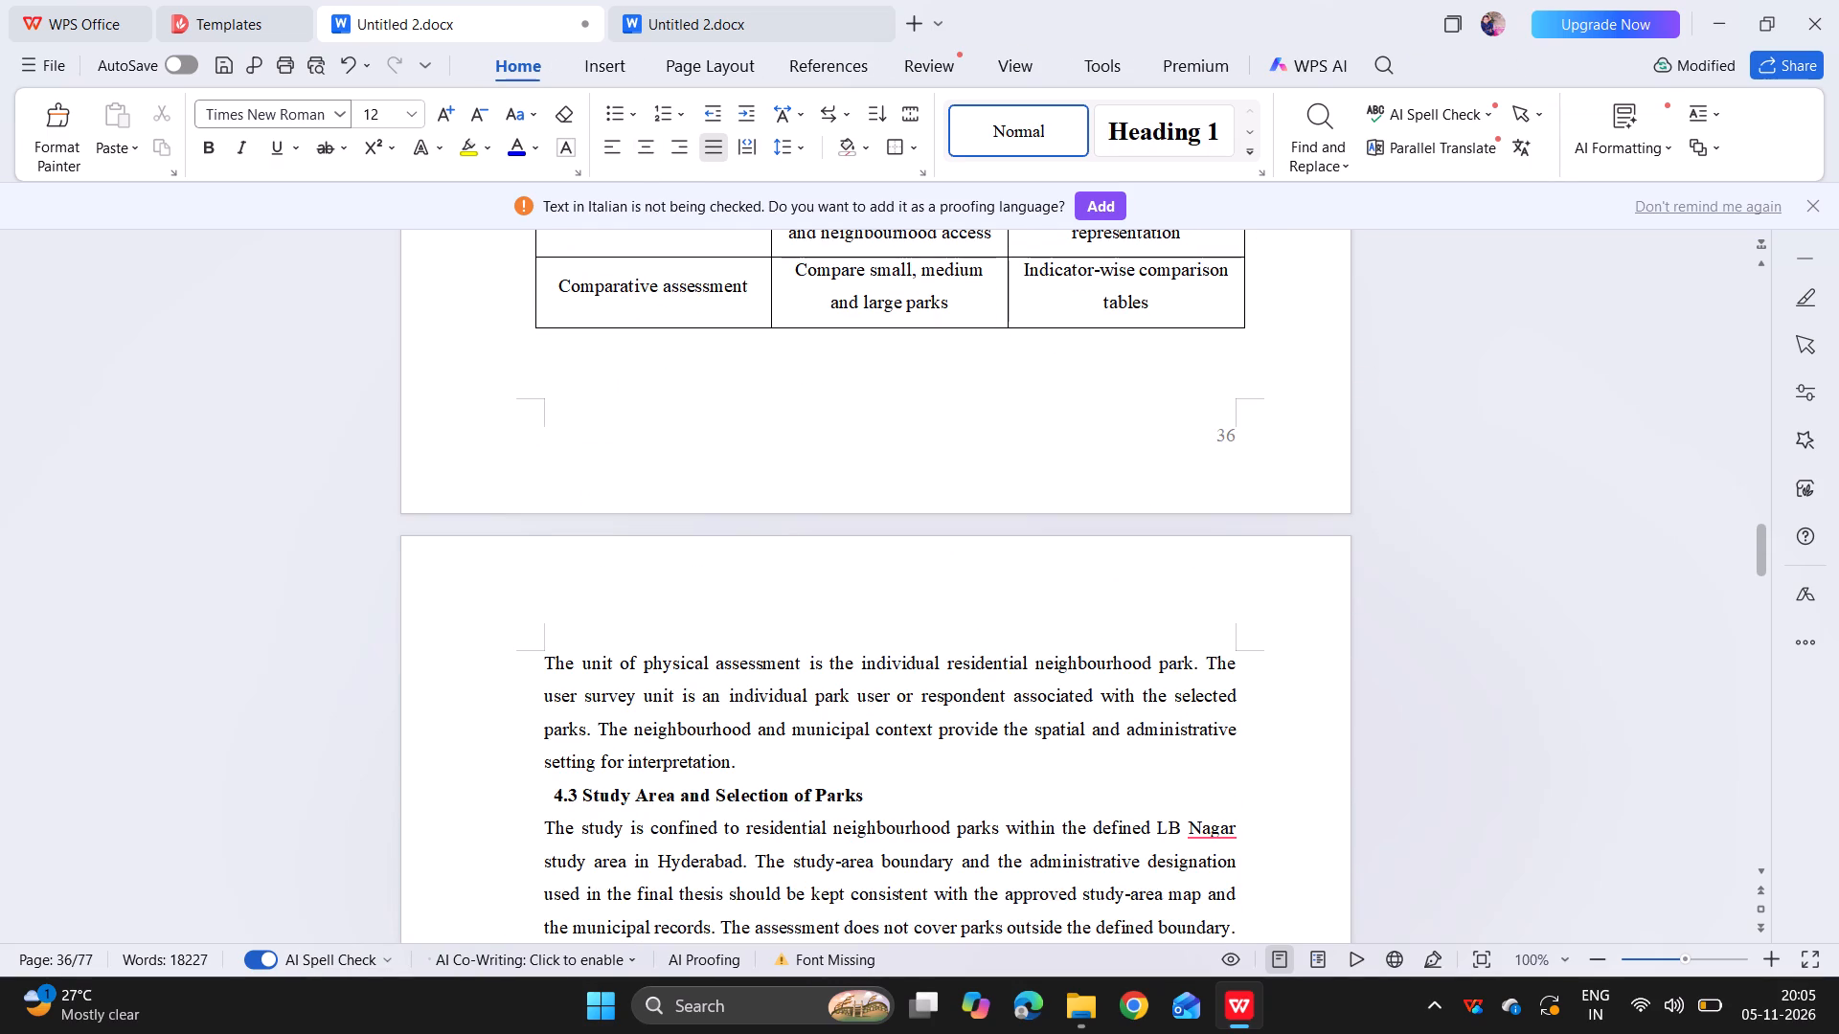
left_click_drag(544, 665, 764, 762)
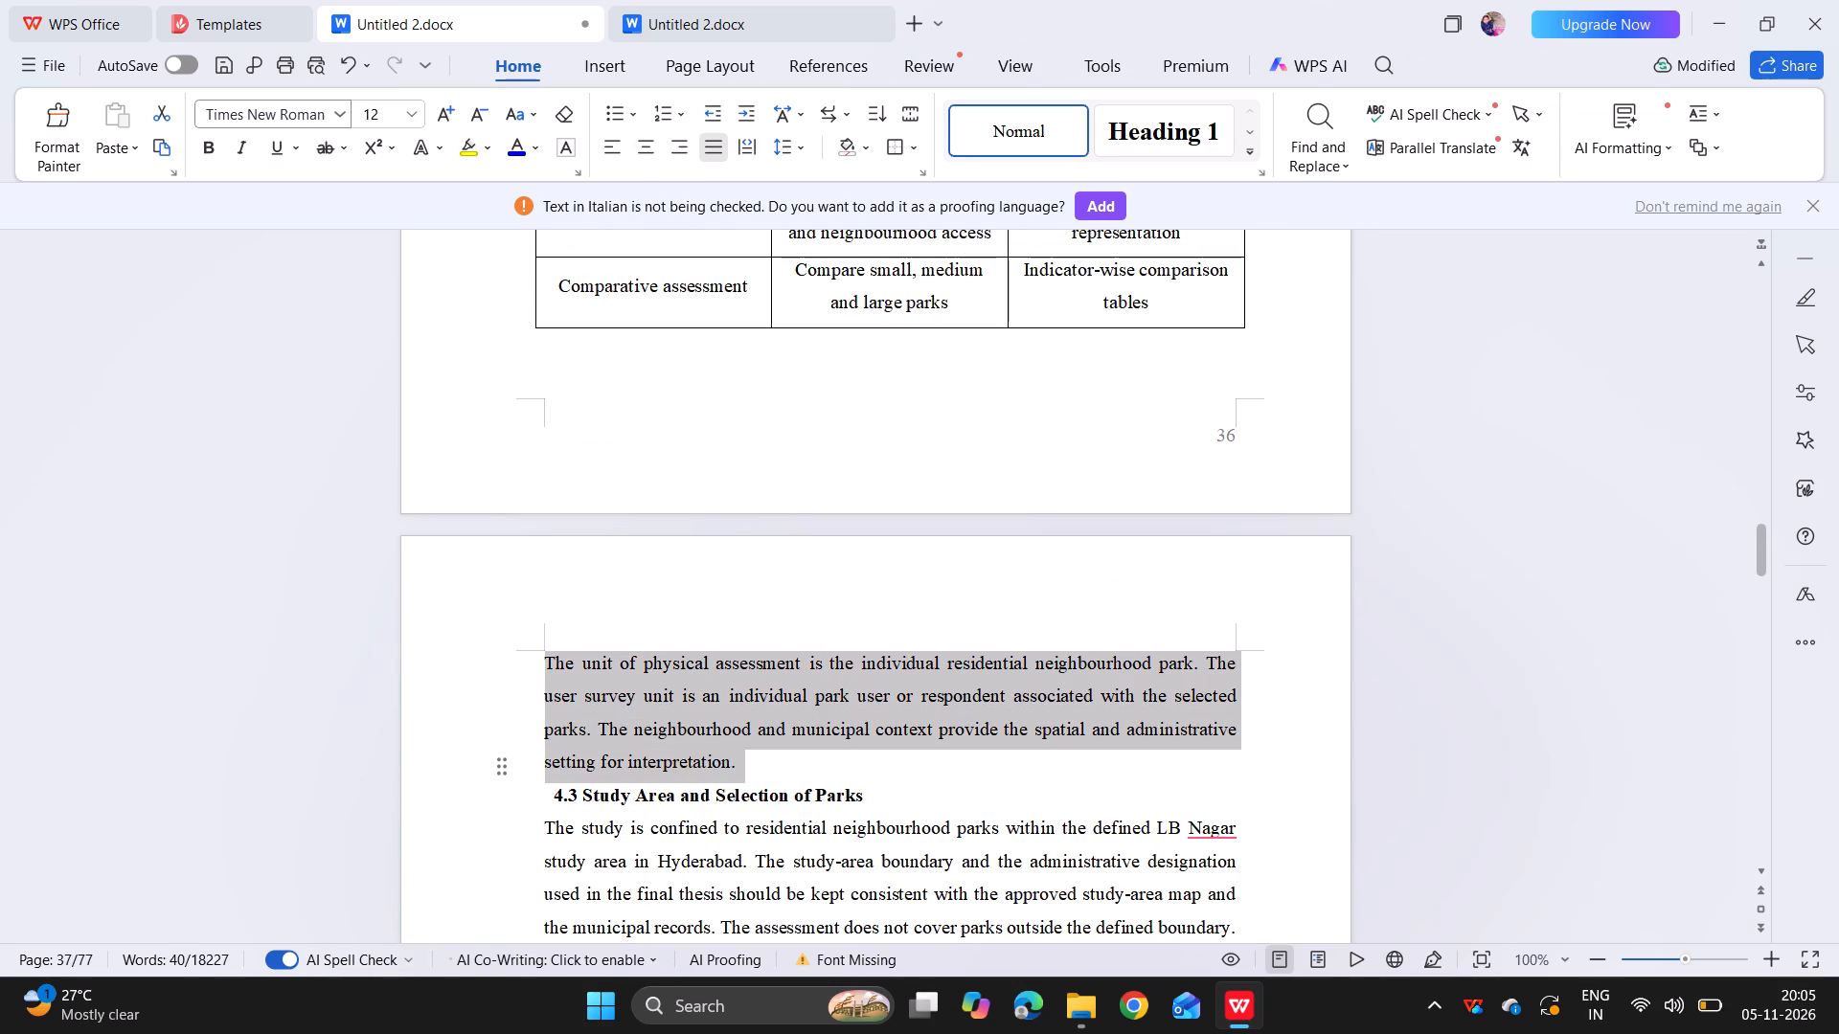
key("BackSpace")
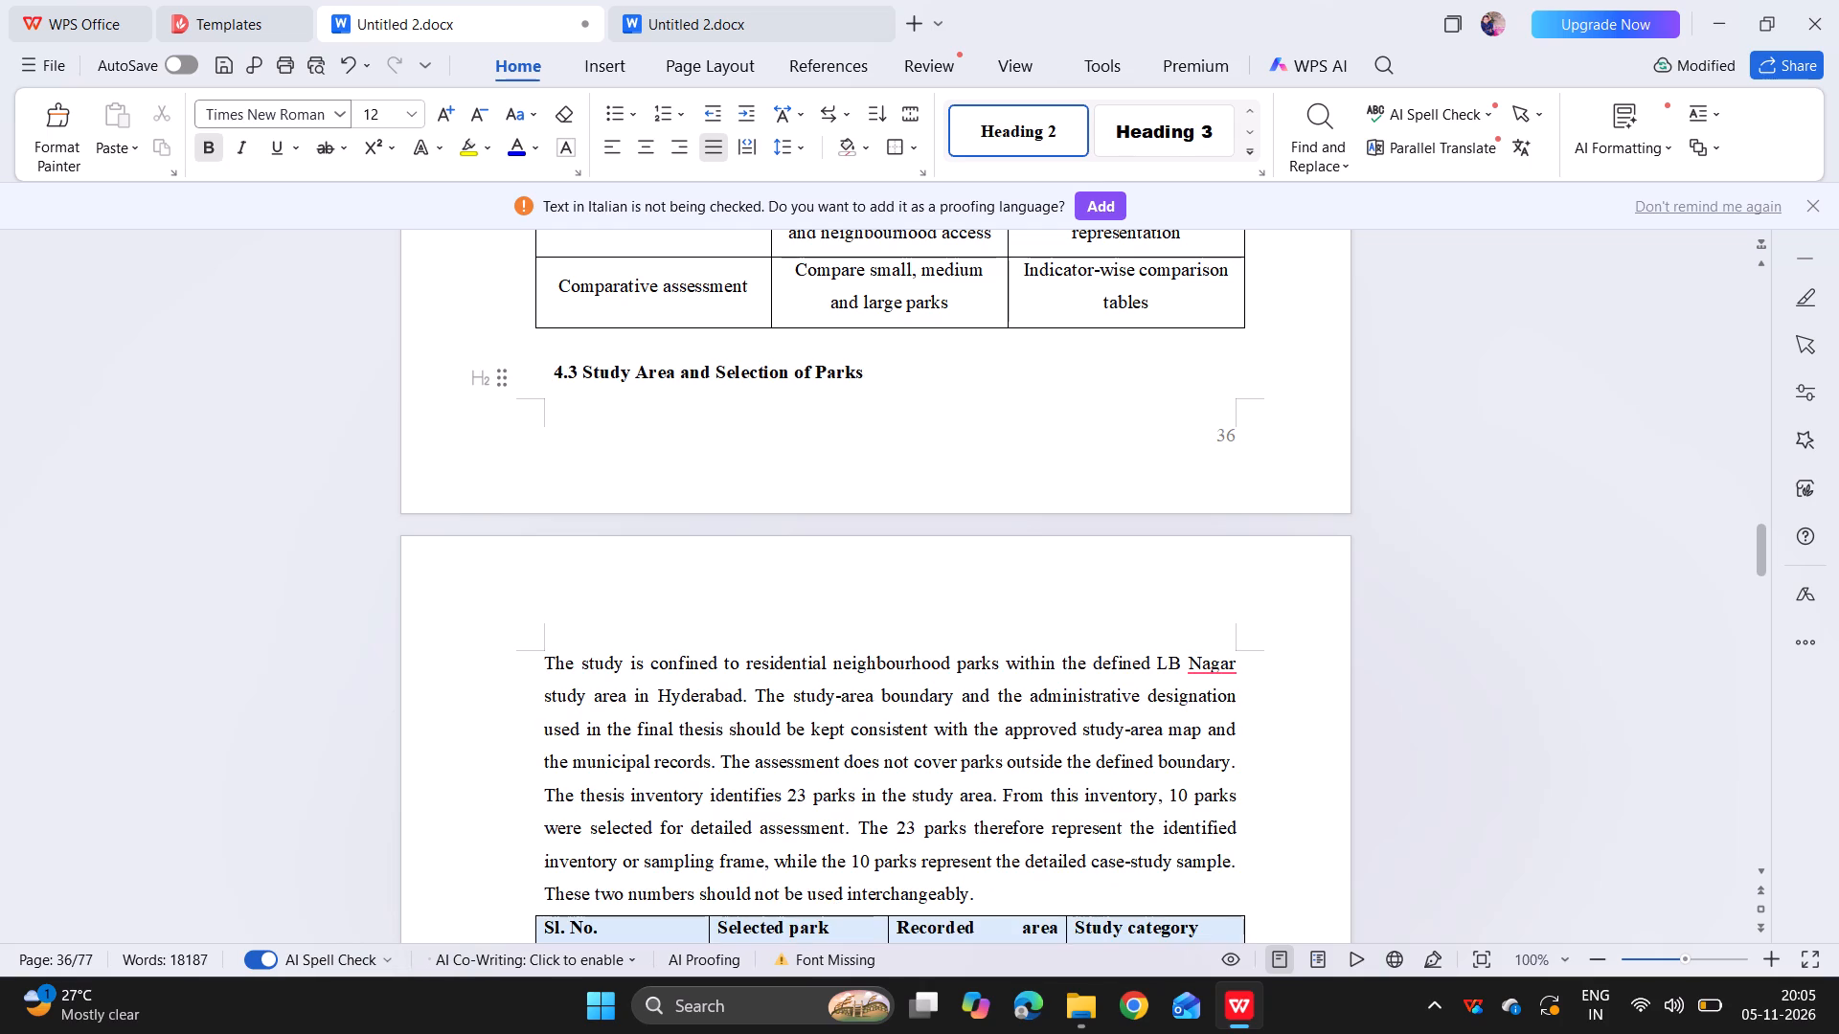
Insert one blank line before the 4.3 Study Area and Selection of Parks heading to move it onto the next page.
key("Return")
scroll(761, 483, "down", 3)
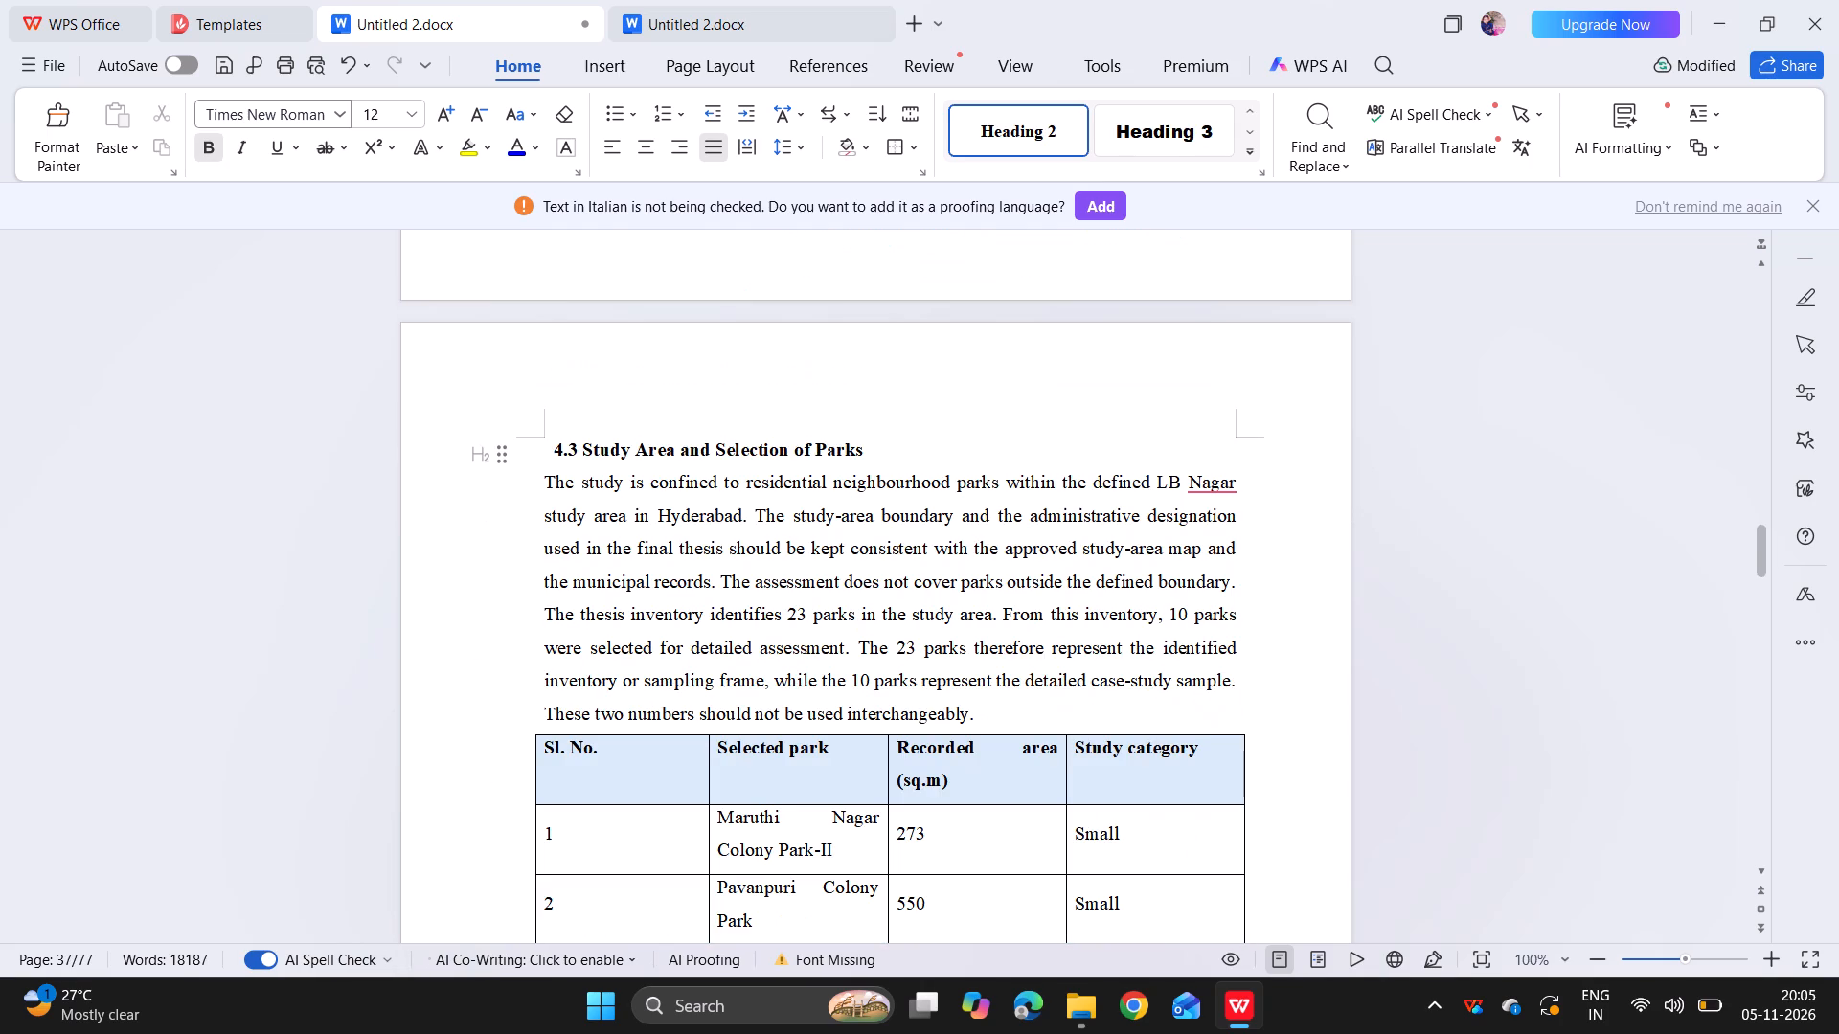
Check the line spacing of the 4.3 Study Area and Selection of Parks heading and its paragraph.
left_click_drag(562, 447, 996, 708)
left_click(790, 132)
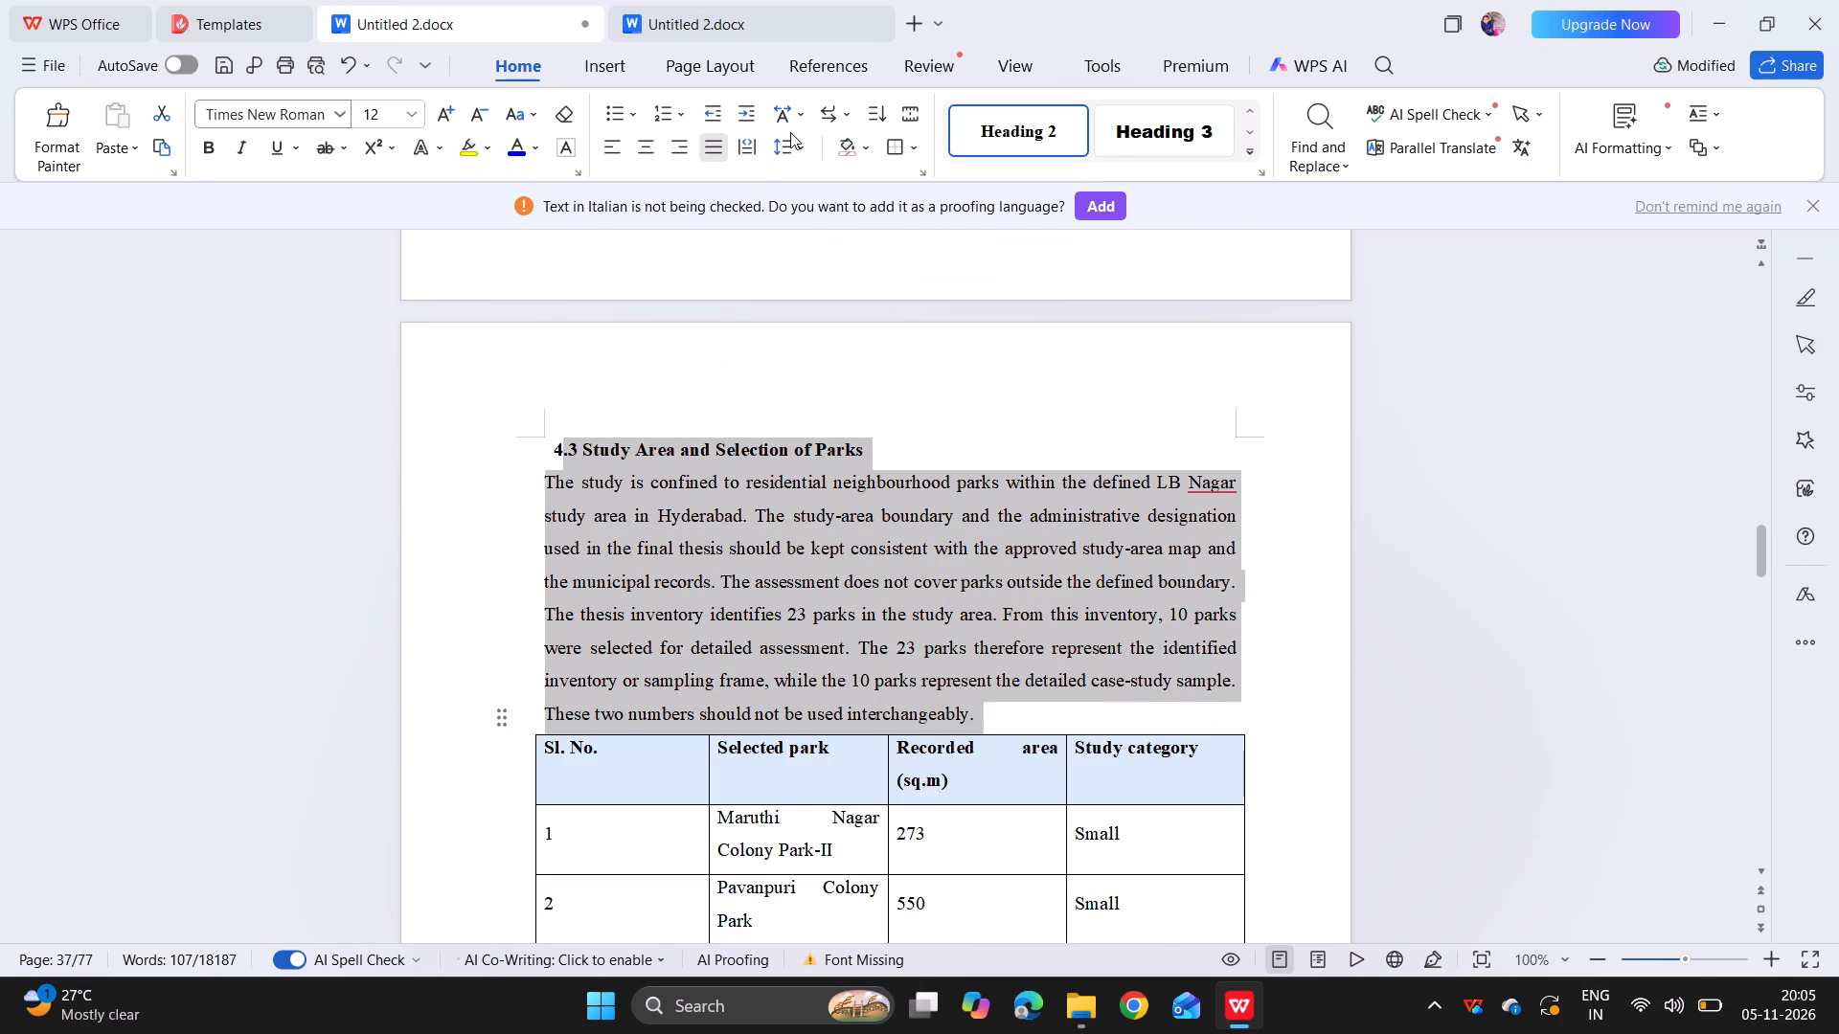
left_click(790, 143)
left_click_drag(1023, 384, 1008, 393)
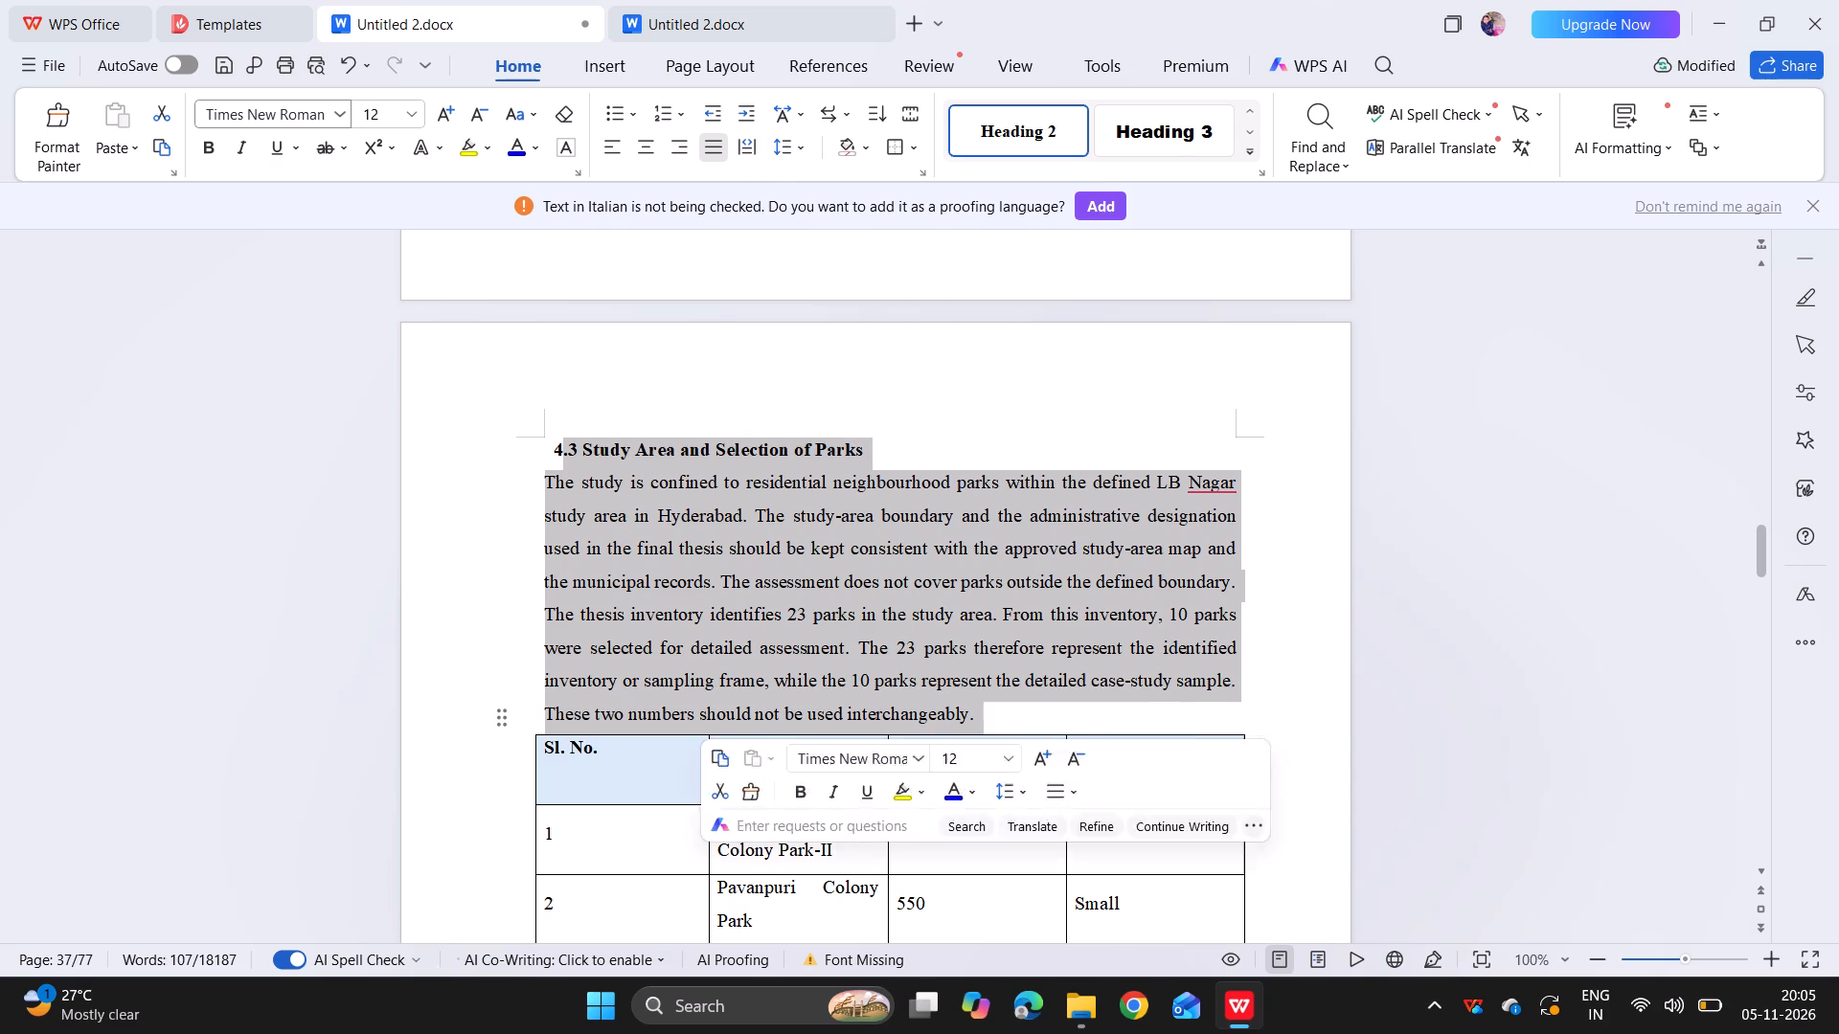
Adjust the selected parks table's column widths: narrow Sl. No. and Study category, and widen Selected park so each name fits one line.
scroll(965, 425, "down", 5)
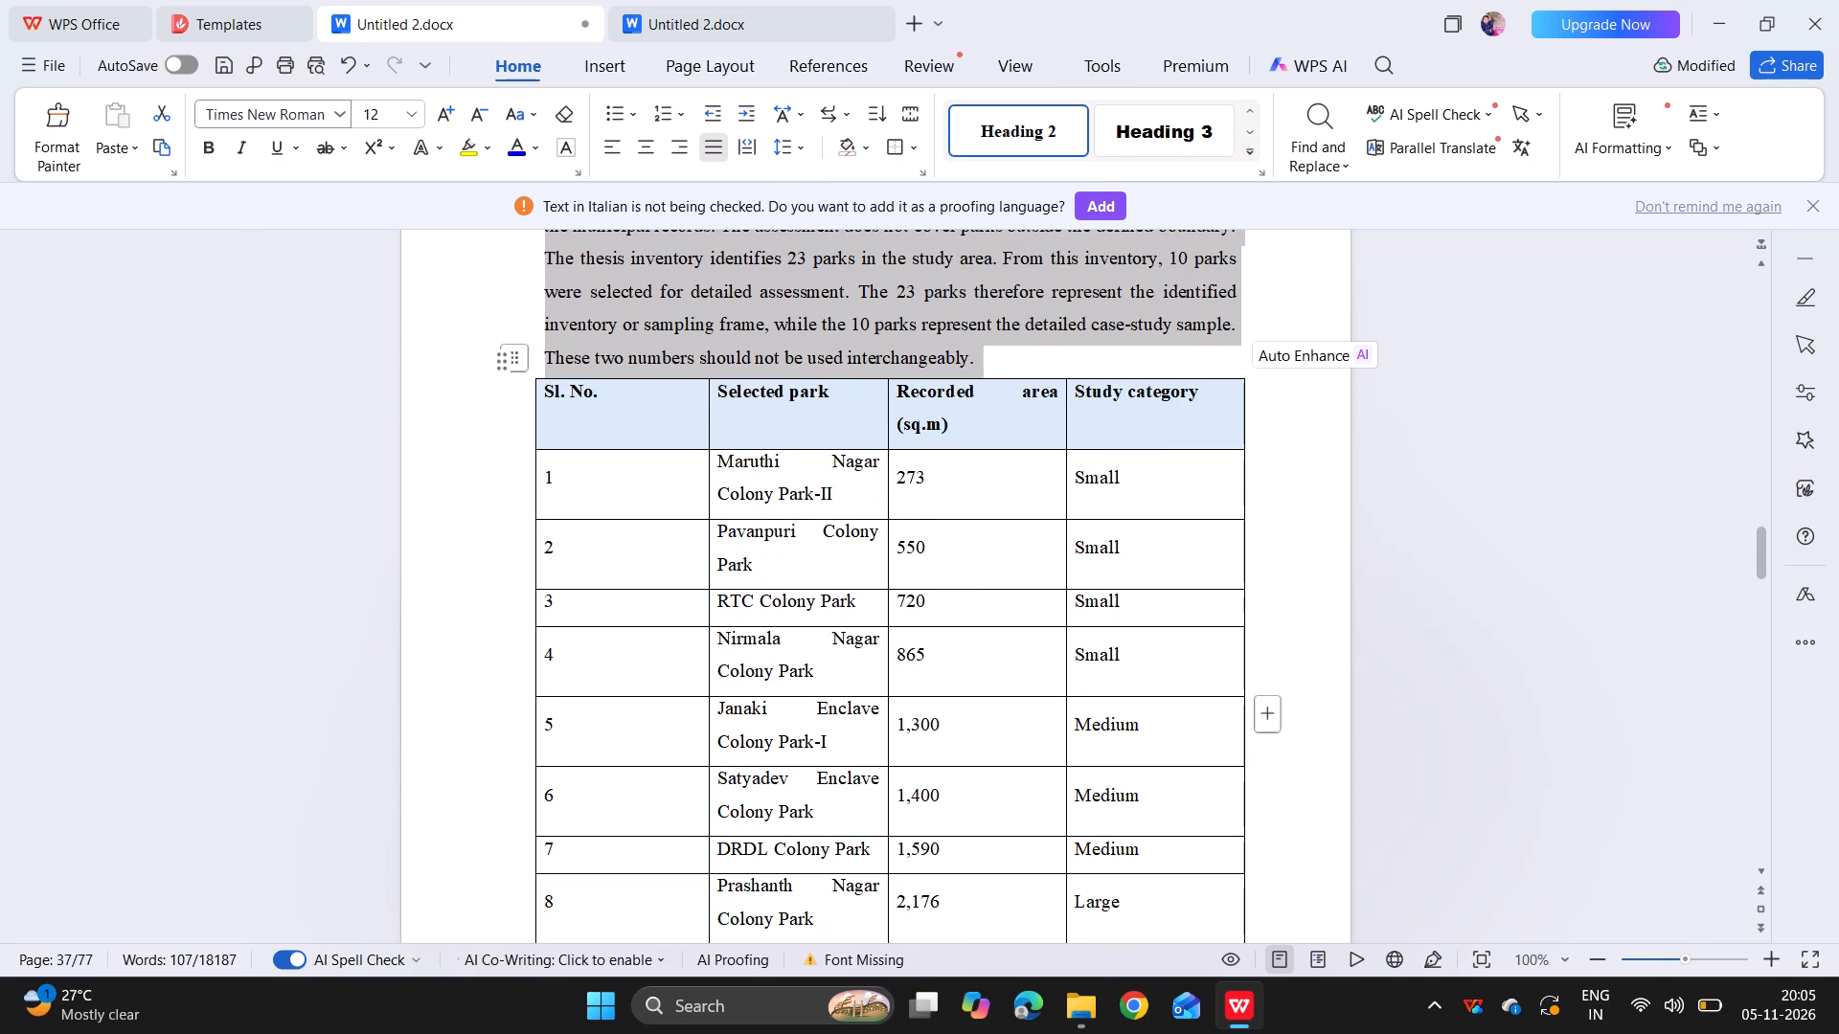
left_click(705, 405)
left_click_drag(707, 403, 682, 405)
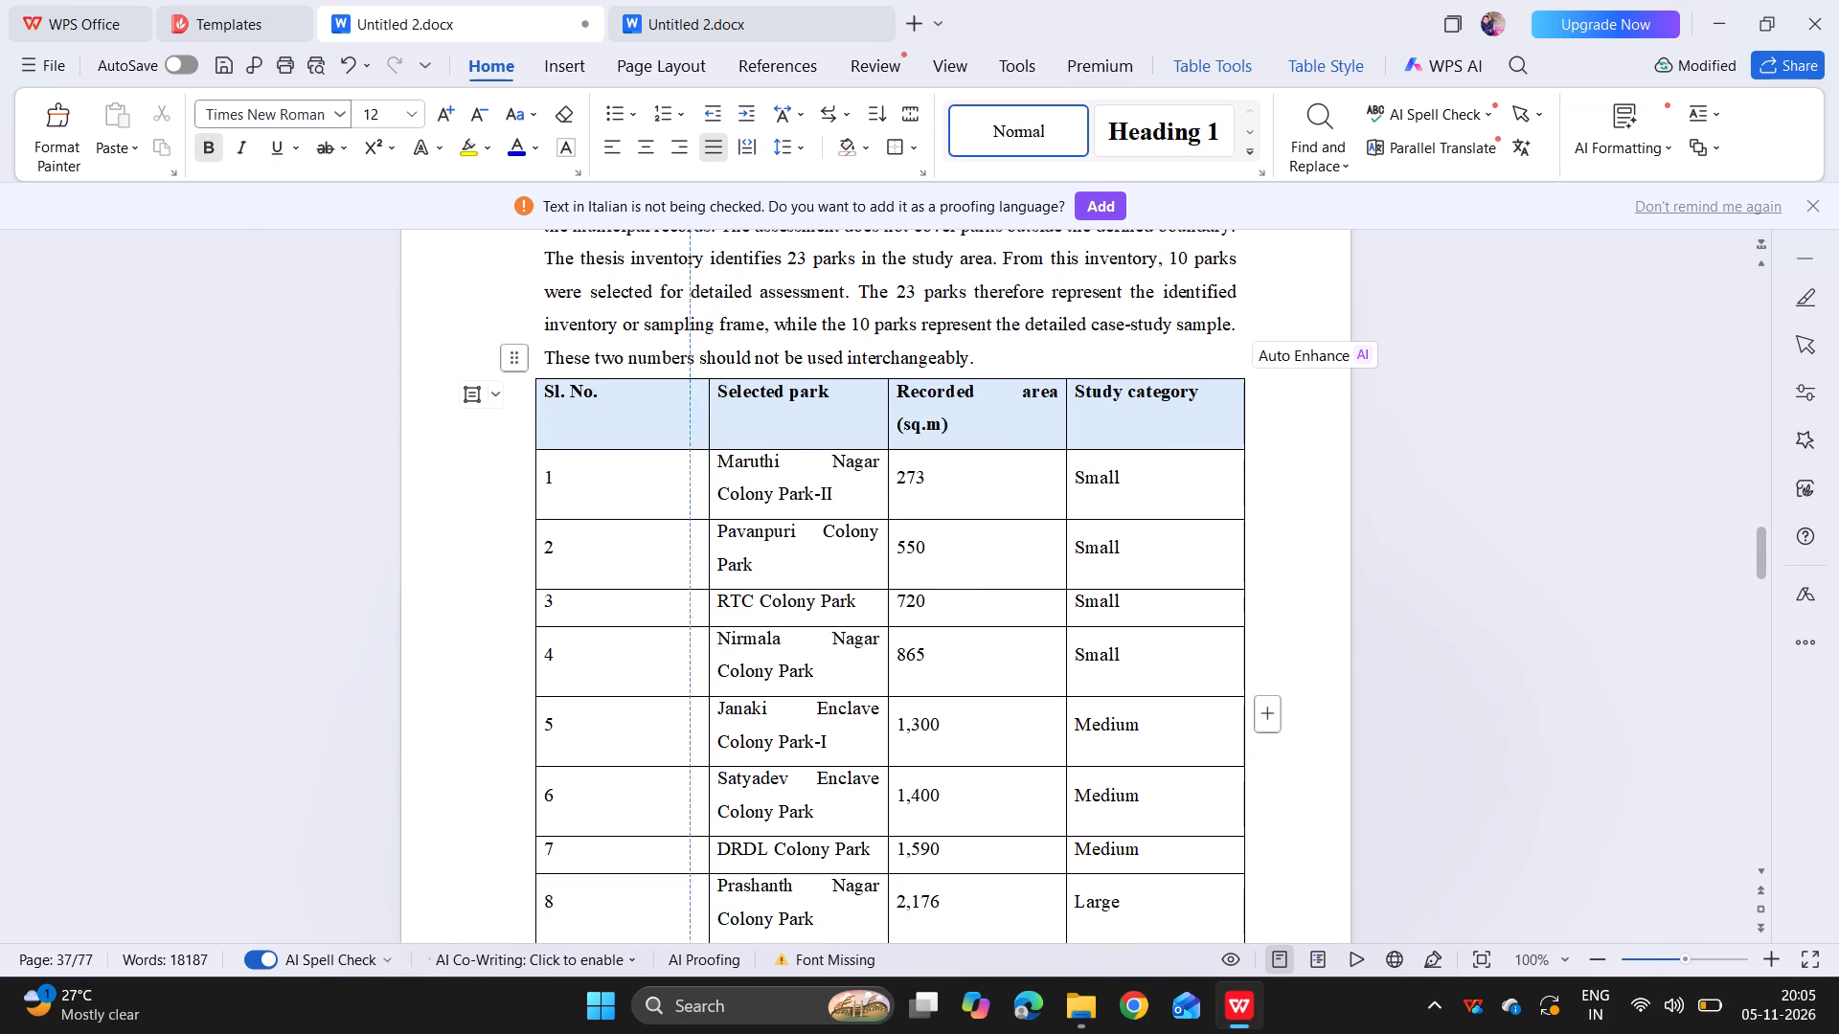
left_click_drag(682, 405, 645, 415)
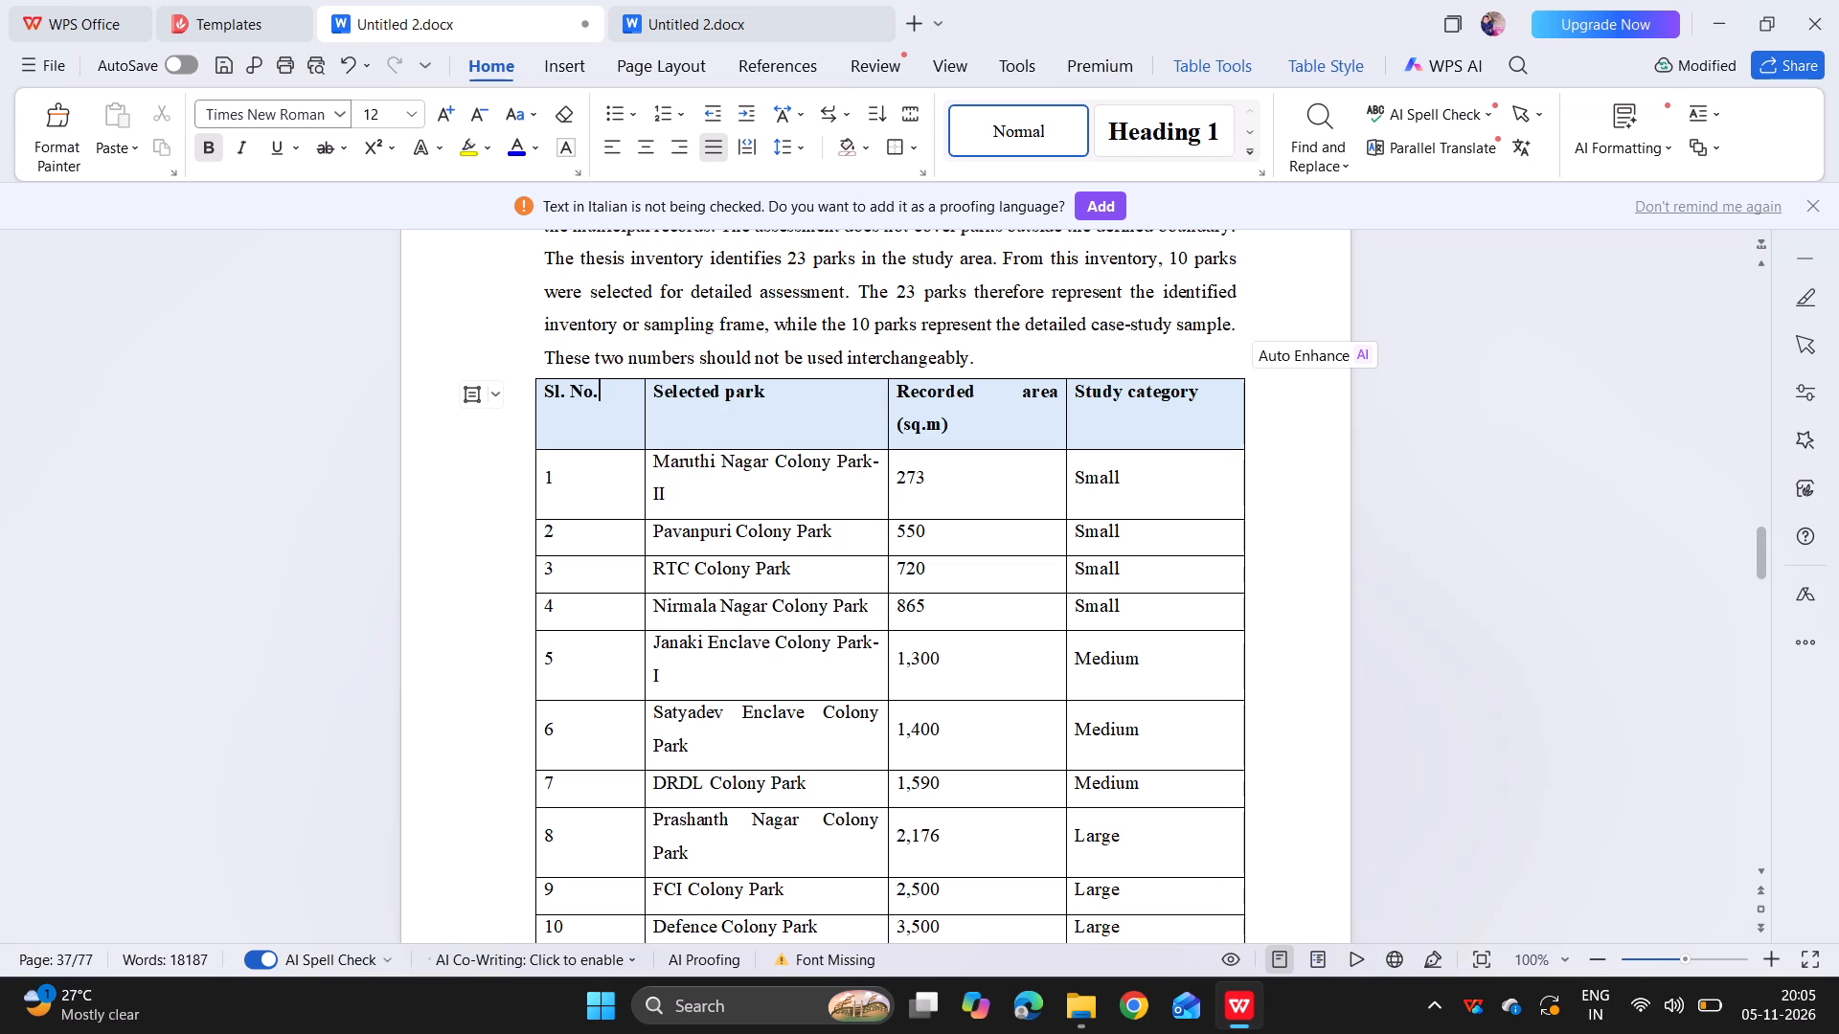
left_click_drag(1068, 410, 1093, 411)
left_click_drag(1093, 411, 1098, 411)
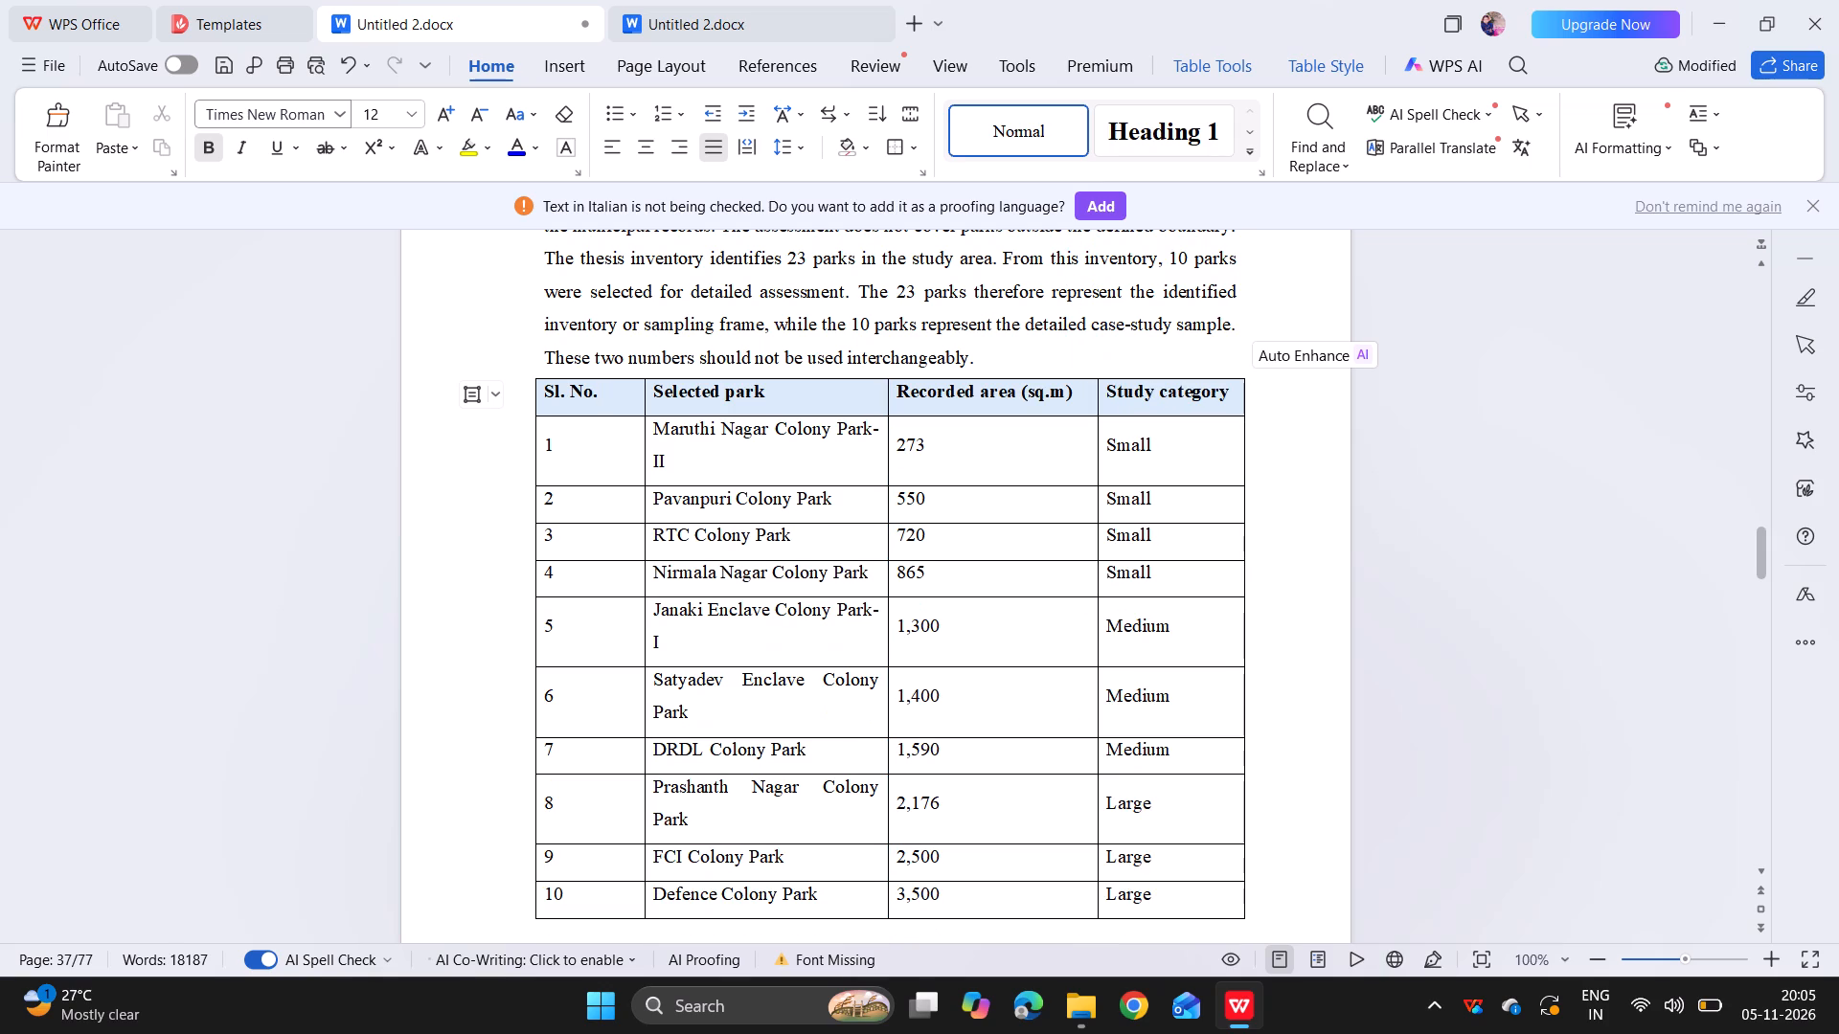
left_click_drag(889, 407, 942, 416)
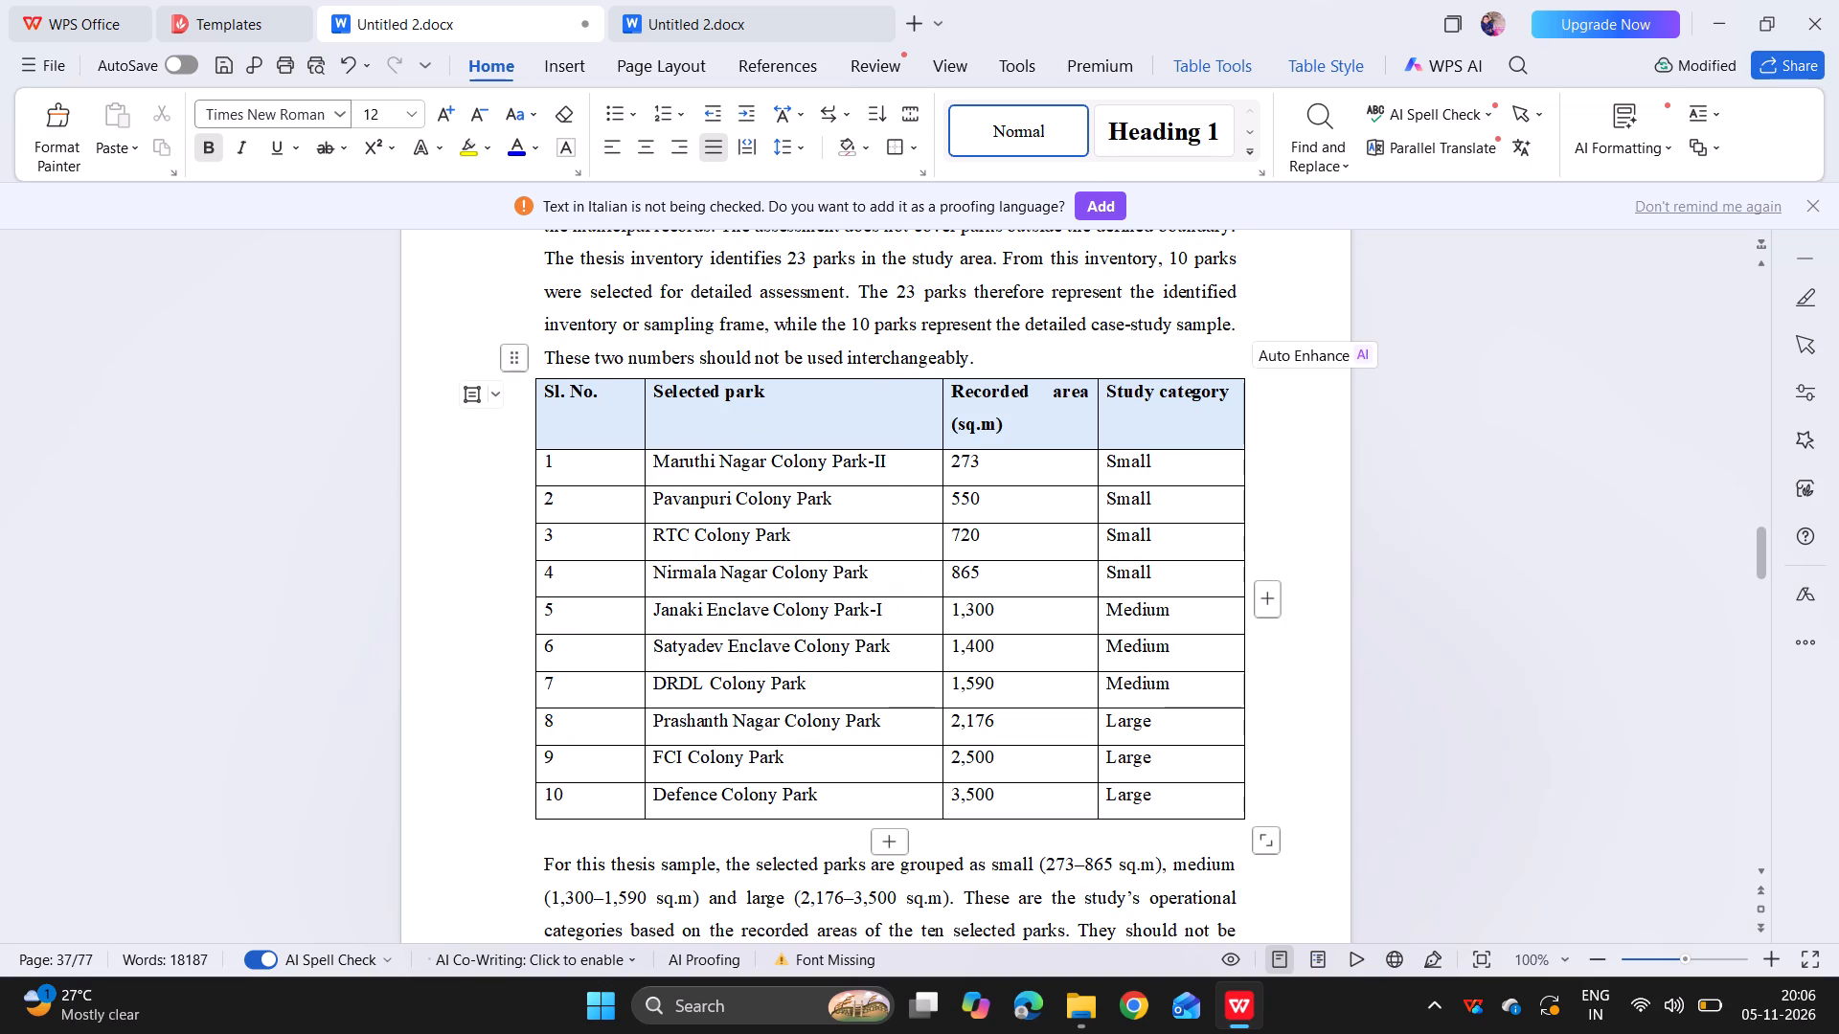
Centre the text in all cells of the section 4.3 selected parks table.
left_click_drag(545, 391, 1130, 737)
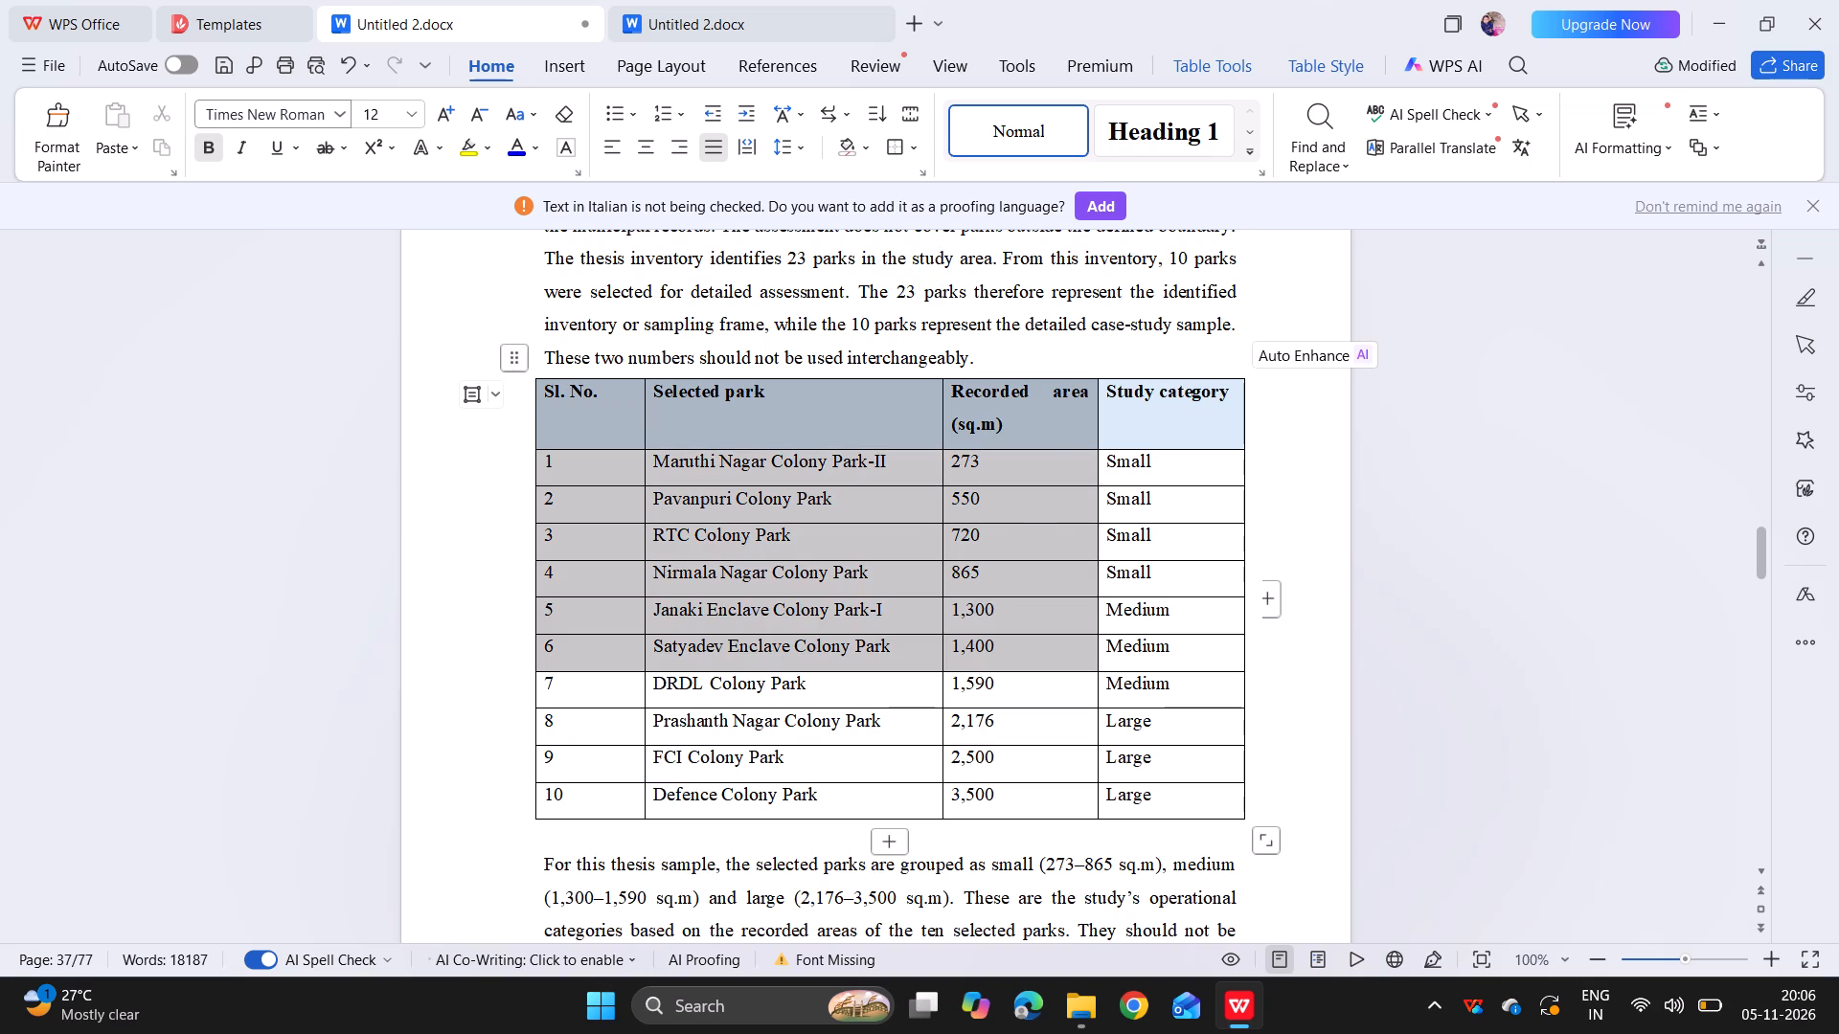
left_click_drag(1130, 737, 1186, 800)
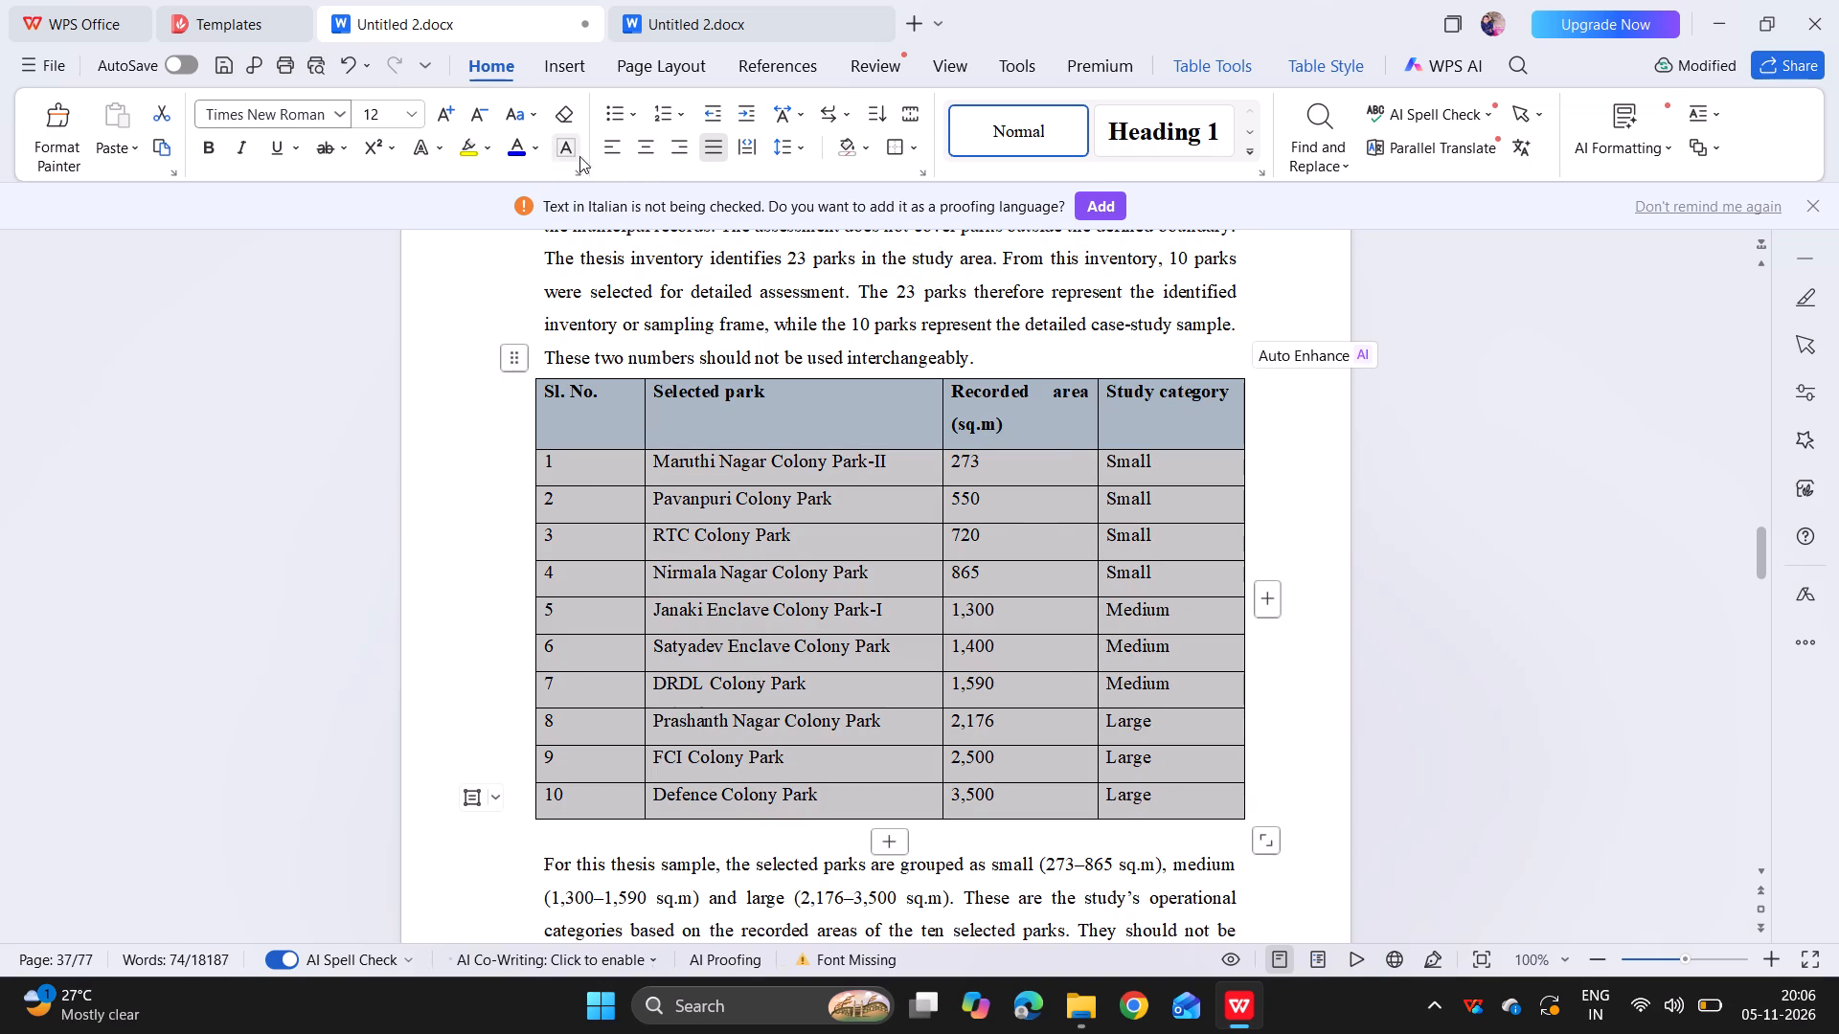
left_click(636, 153)
Insert five blank lines after the paragraph beginning "For this thesis sample" to move the whole Category table onto the next page.
scroll(809, 308, "down", 8)
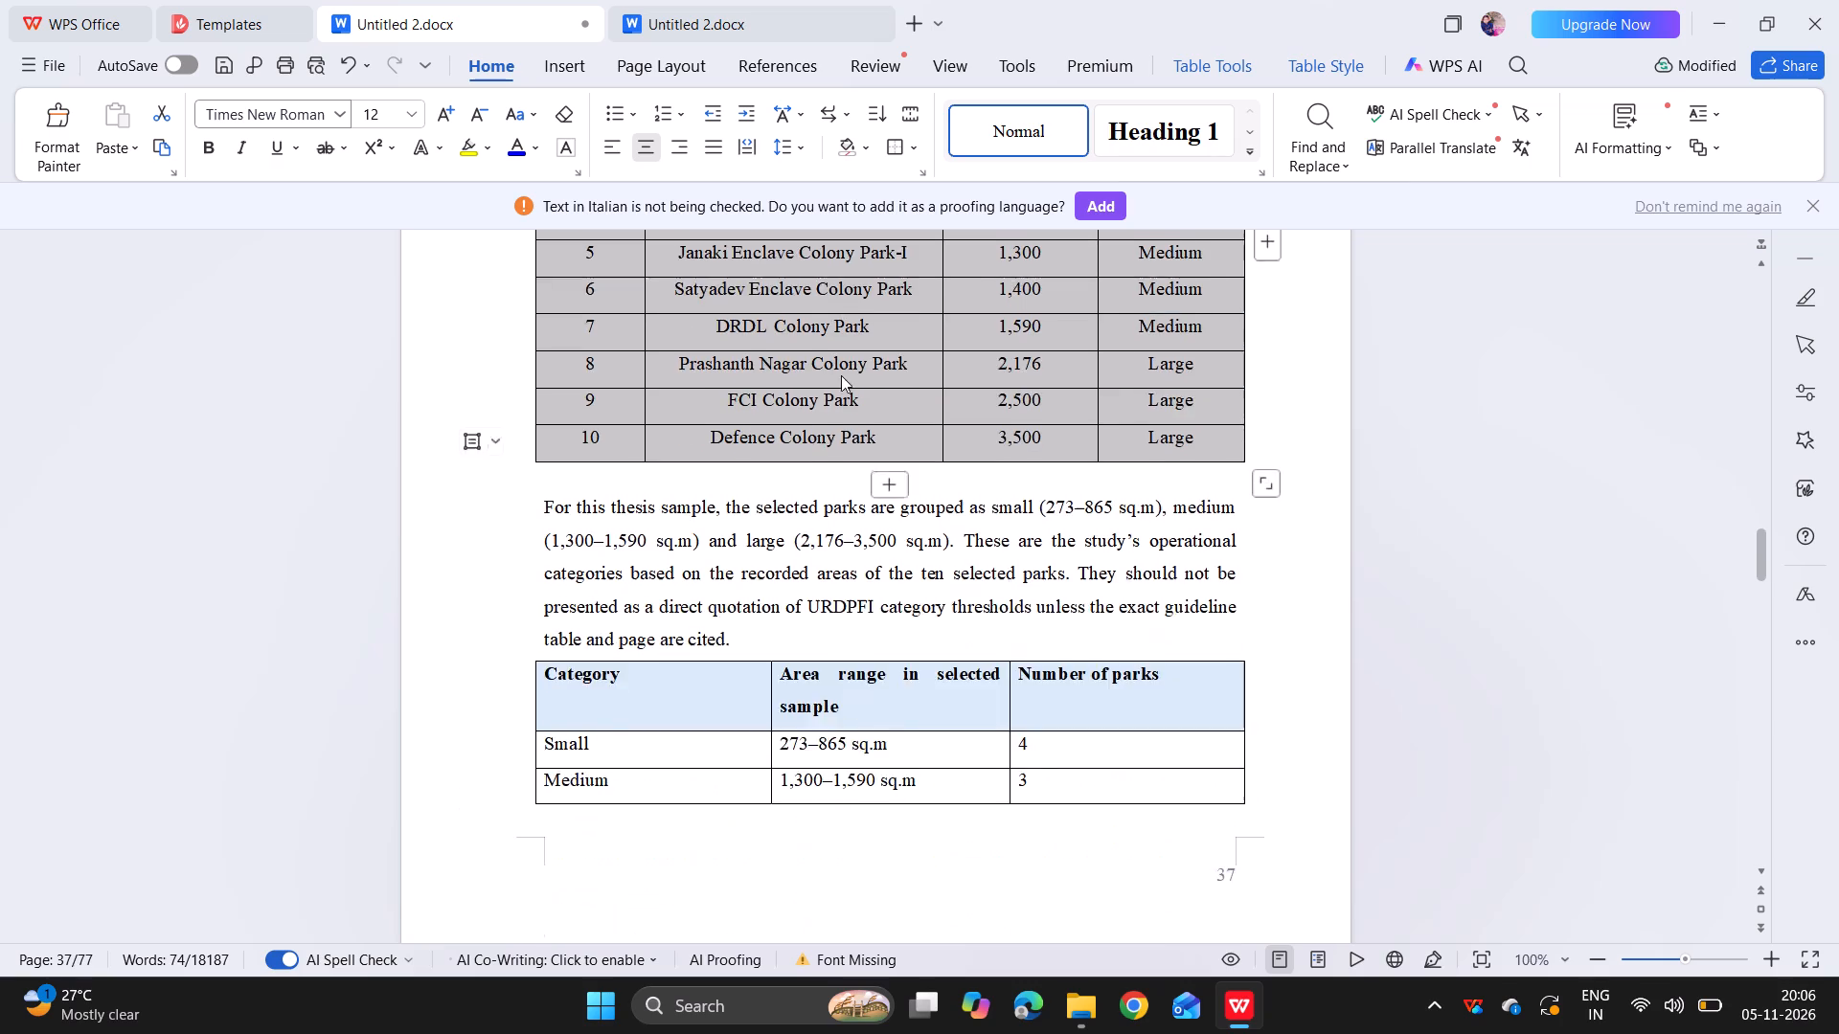
left_click_drag(561, 370, 709, 440)
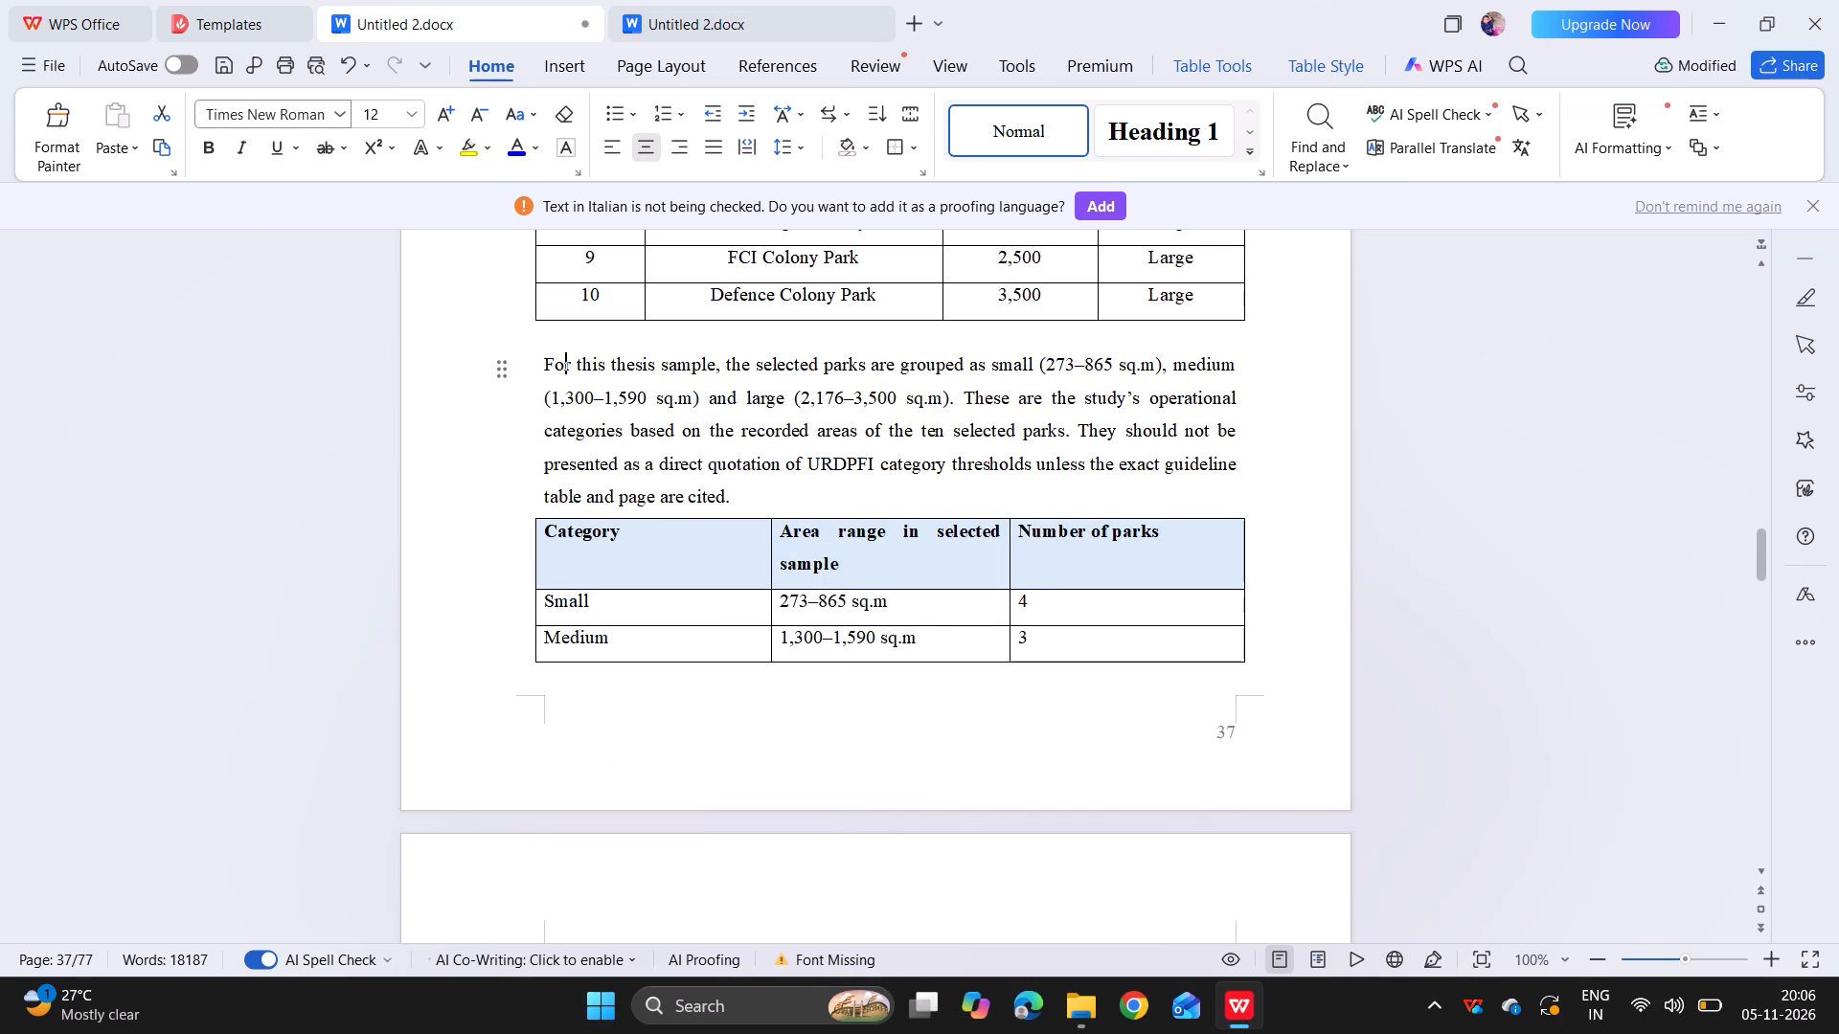
left_click_drag(709, 440, 854, 506)
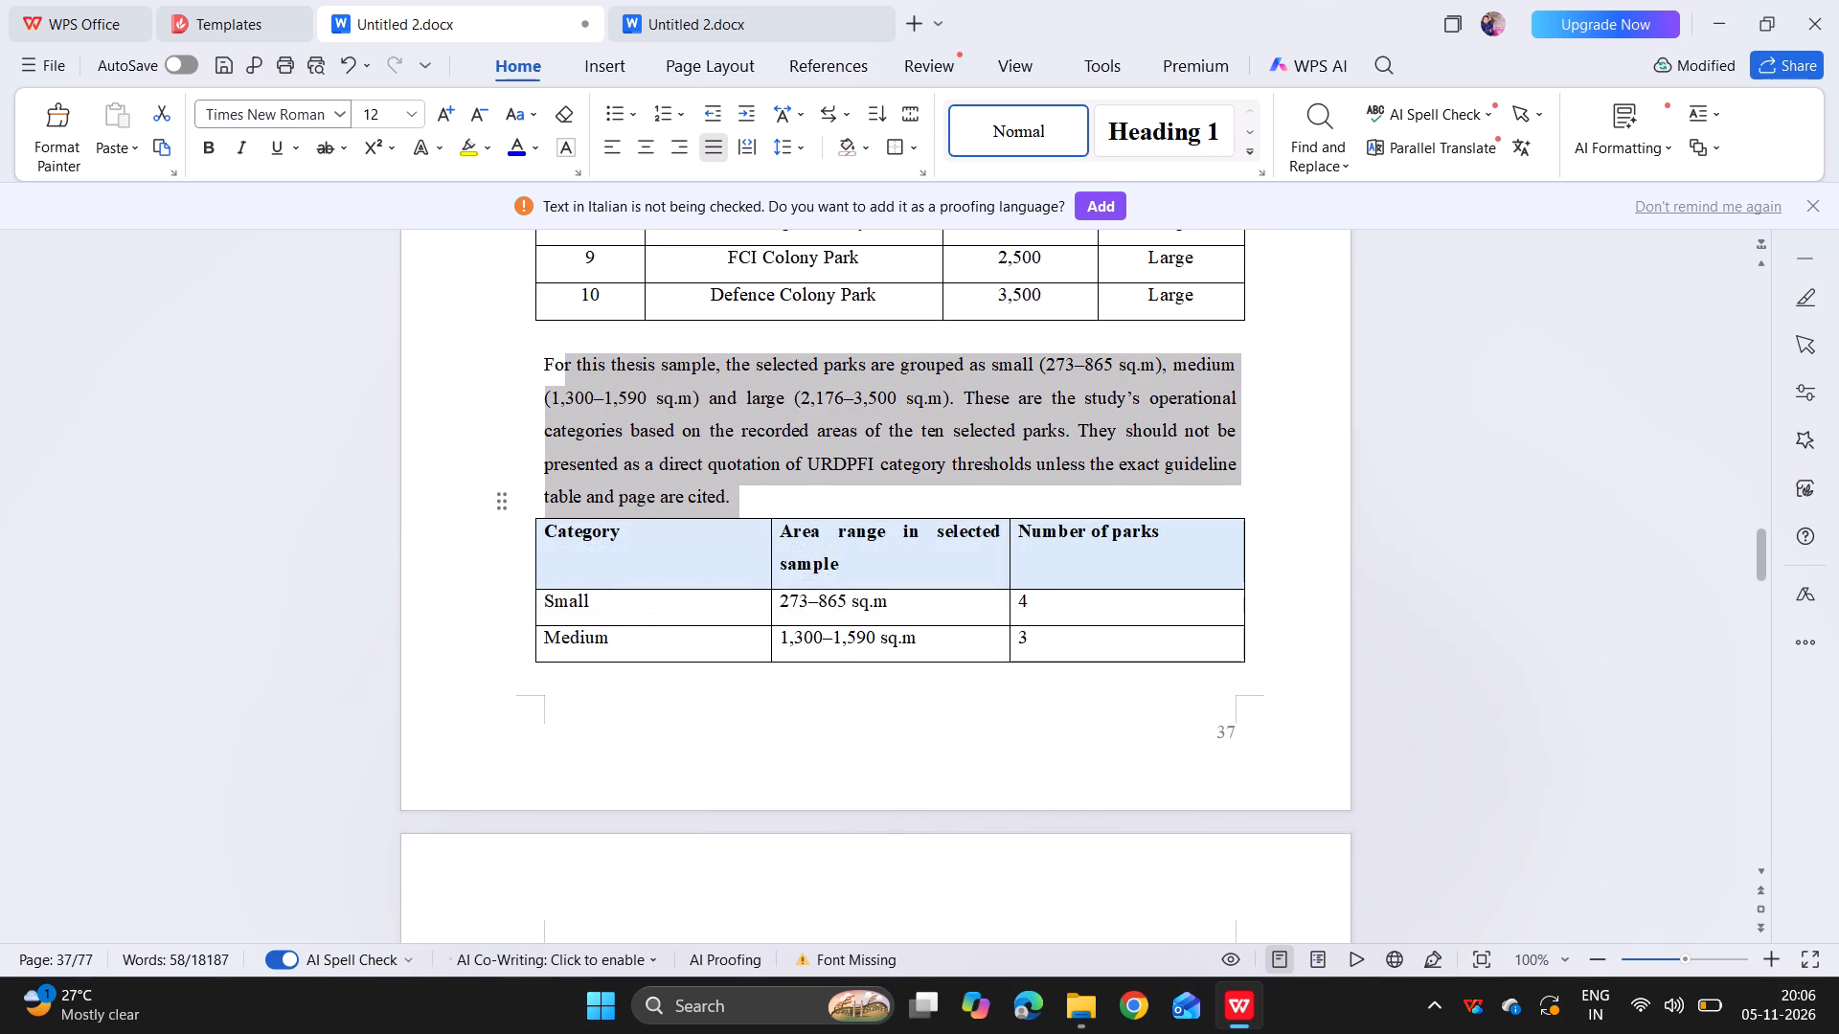
left_click(504, 371)
scroll(658, 489, "down", 4)
scroll(658, 489, "up", 3)
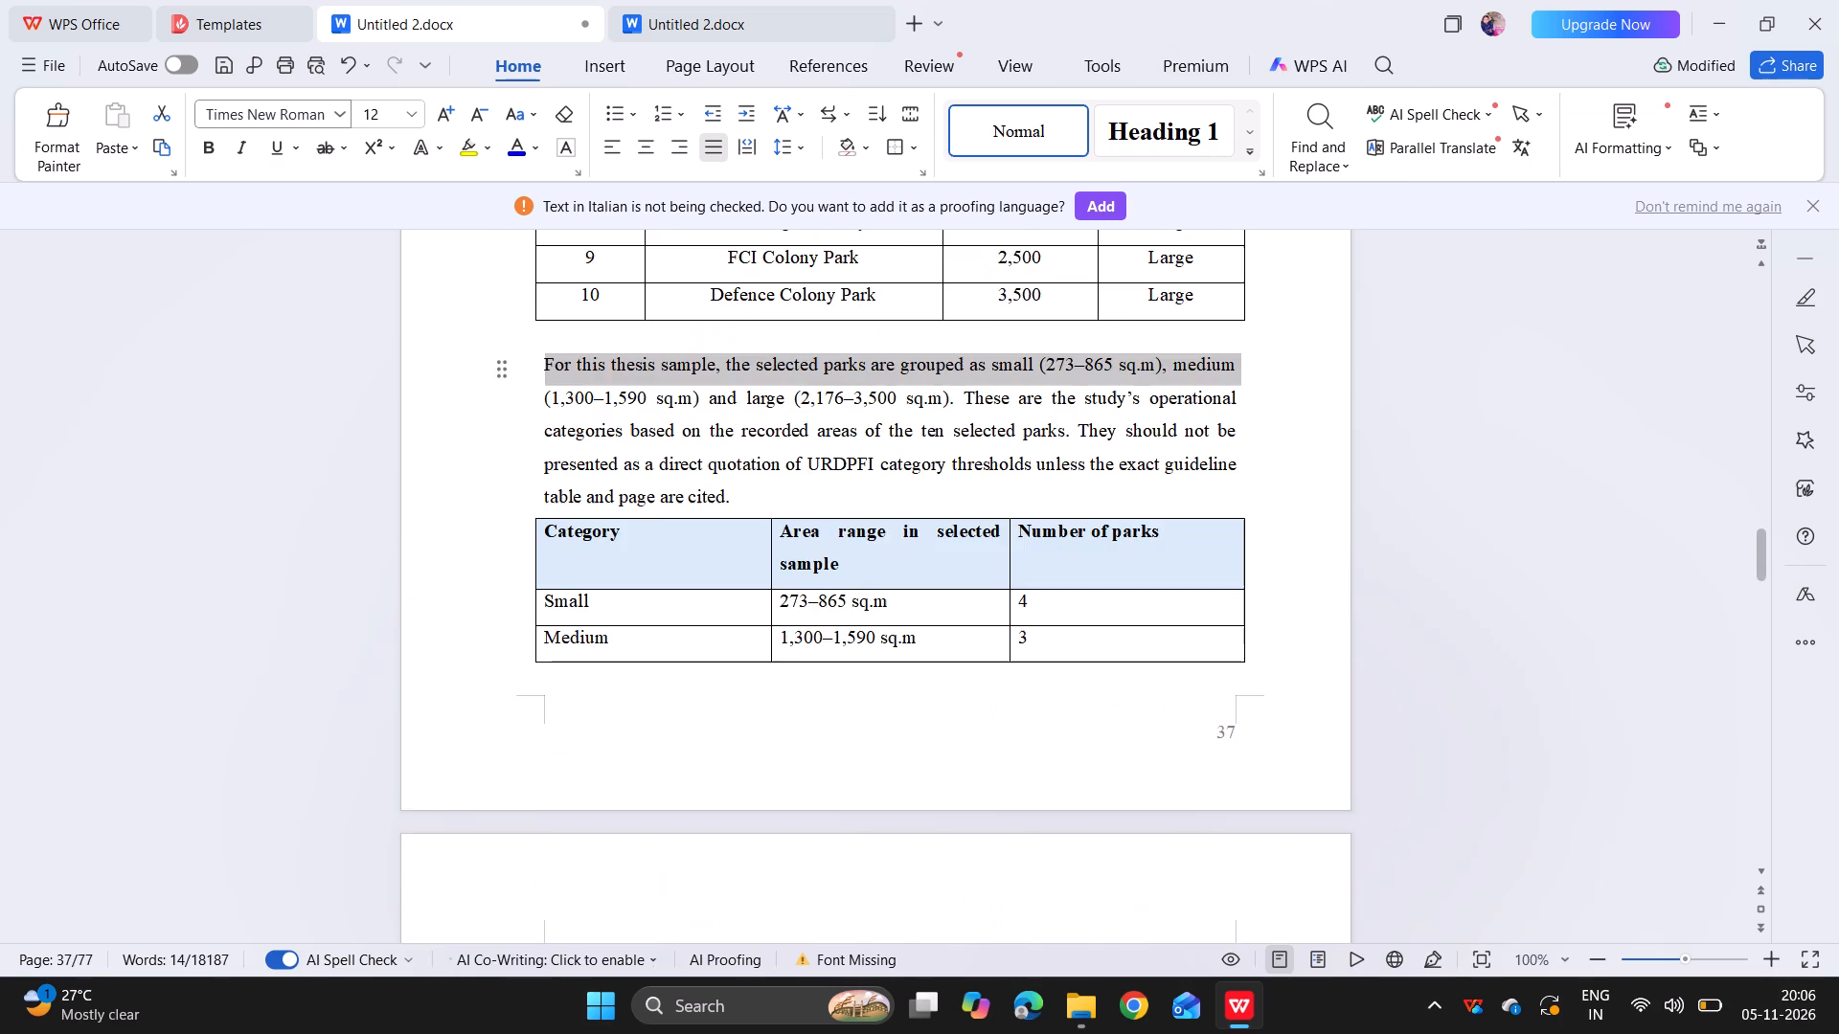
scroll(658, 489, "up", 1)
left_click(767, 551)
left_click(768, 571)
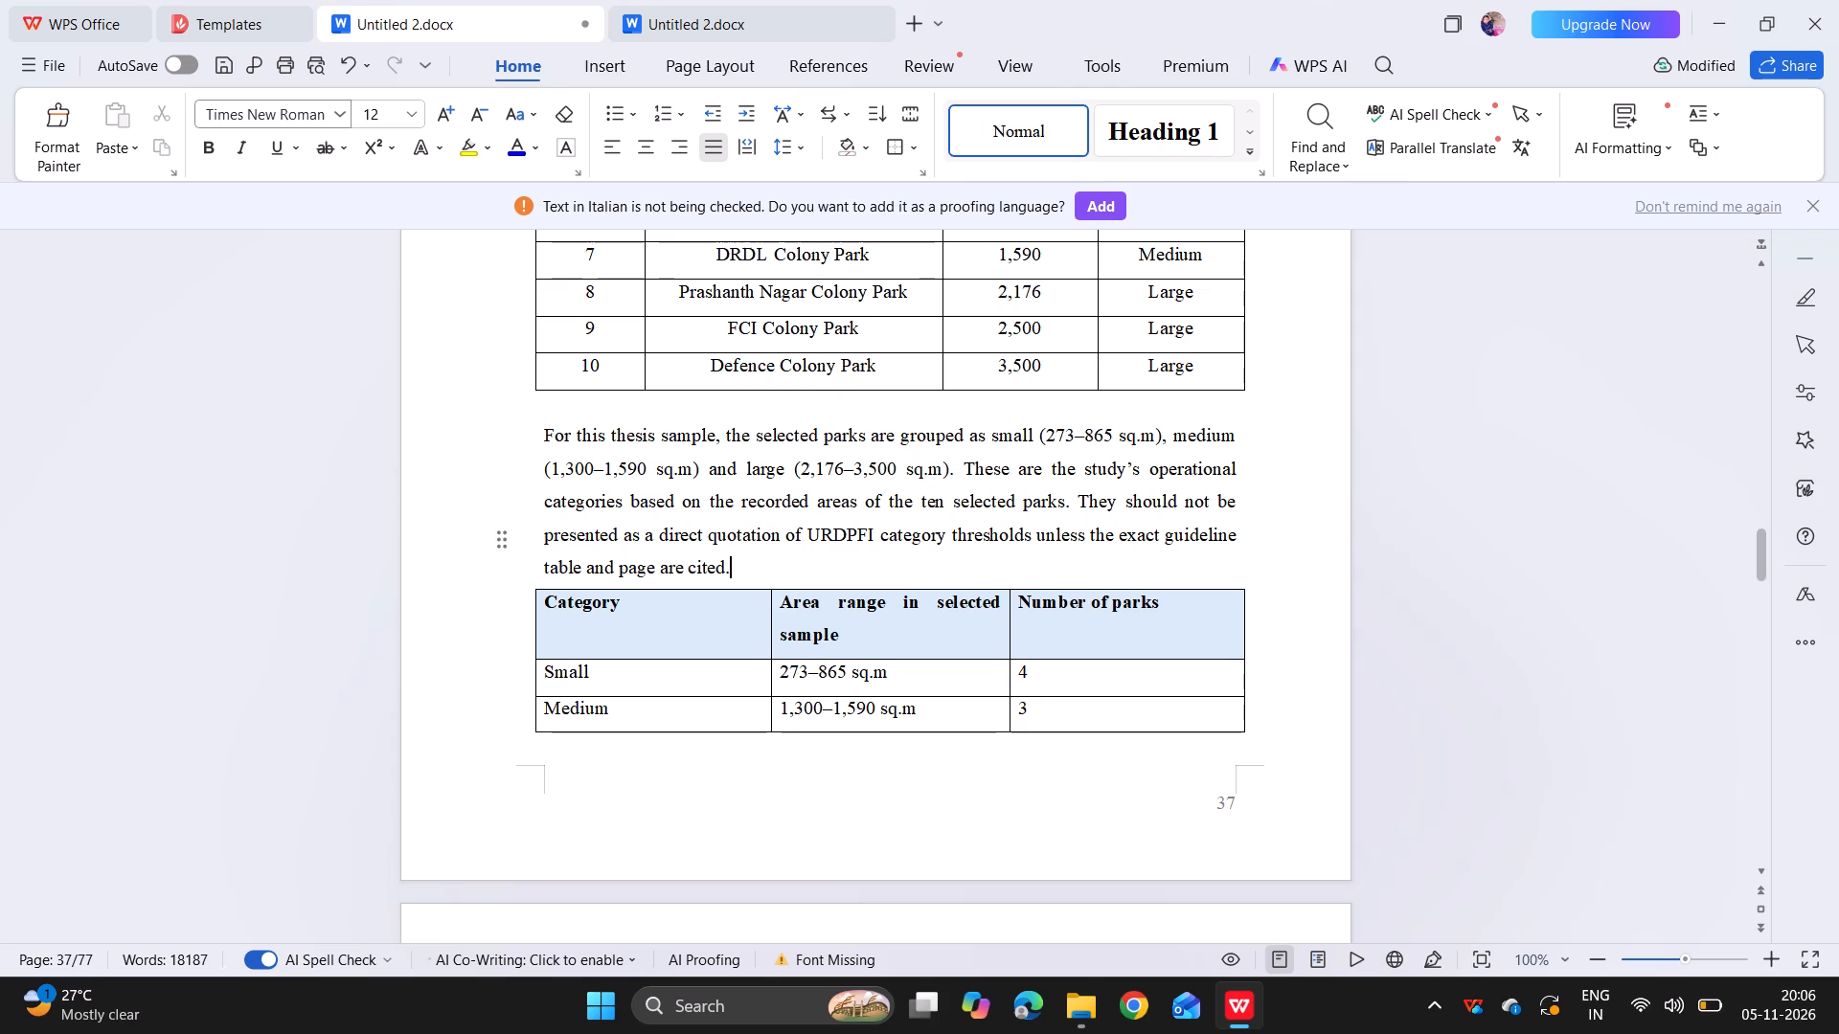
key("Return")
key("Return")
key("Return")
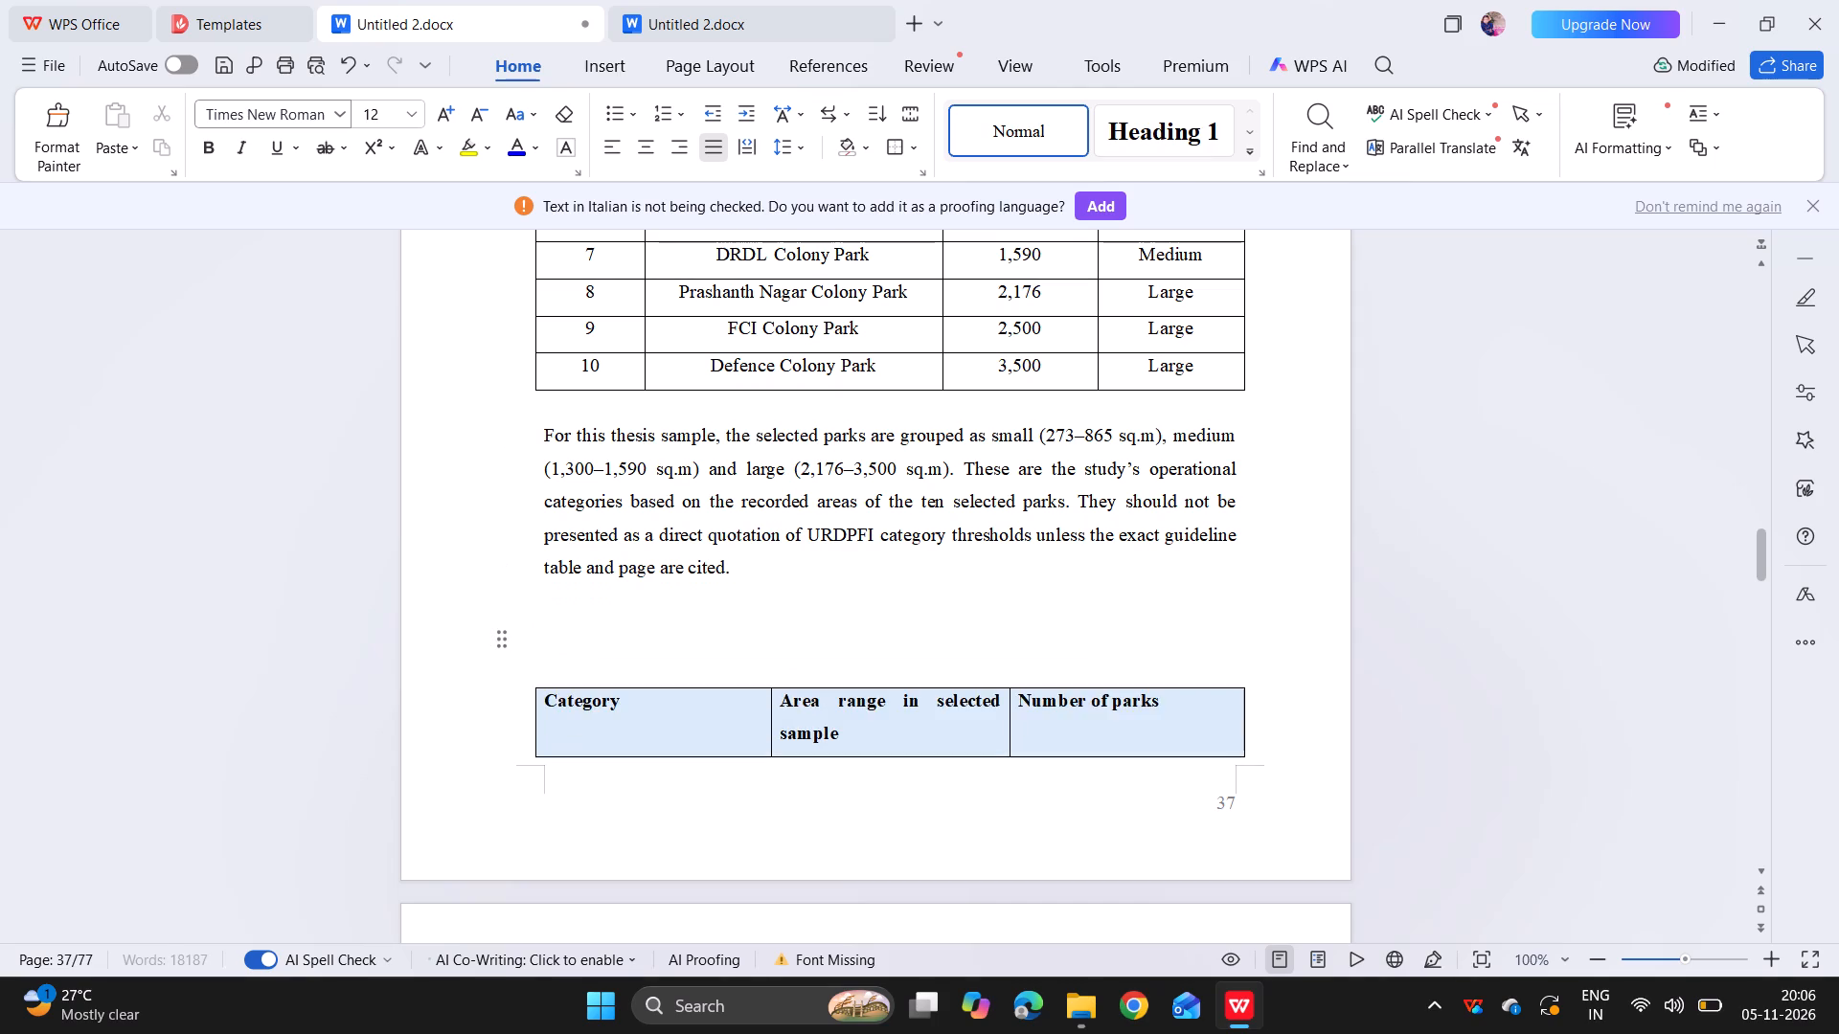
scroll(768, 567, "down", 7)
key("Return")
key("Return")
scroll(768, 556, "down", 1)
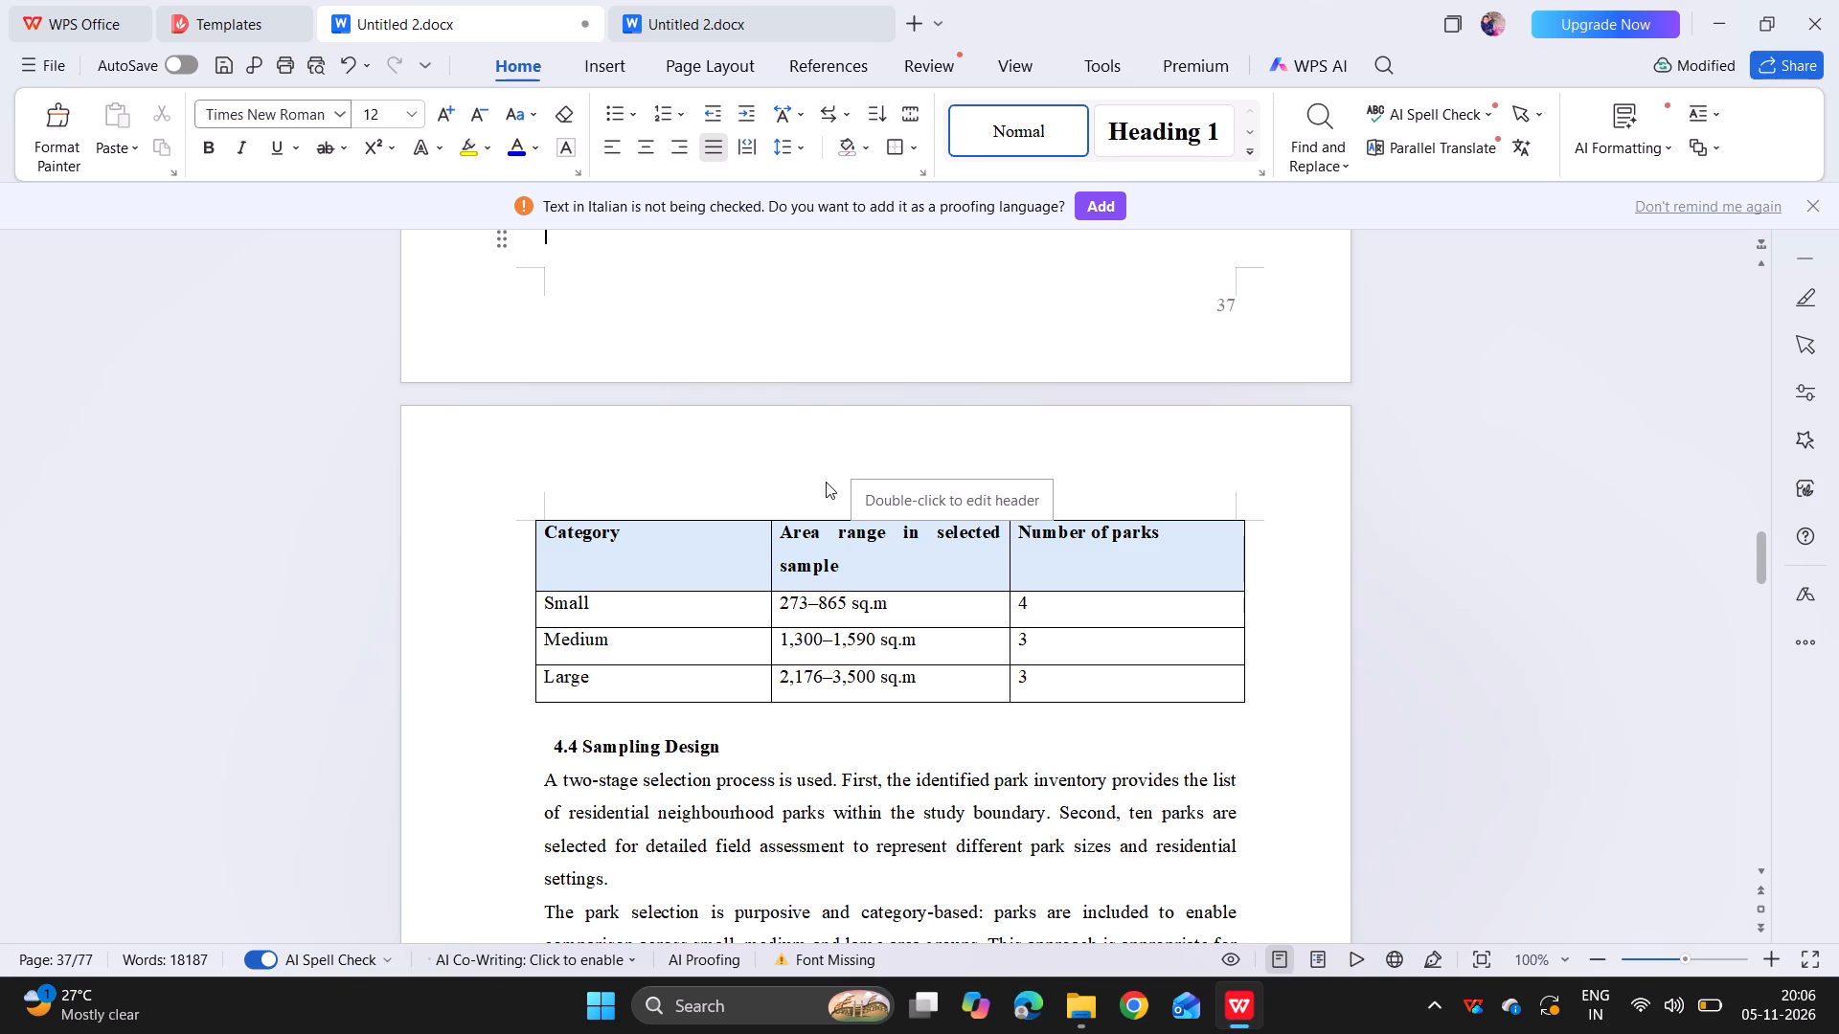
Centre the text in all cells of the park Category and area range table.
left_click_drag(545, 535, 665, 564)
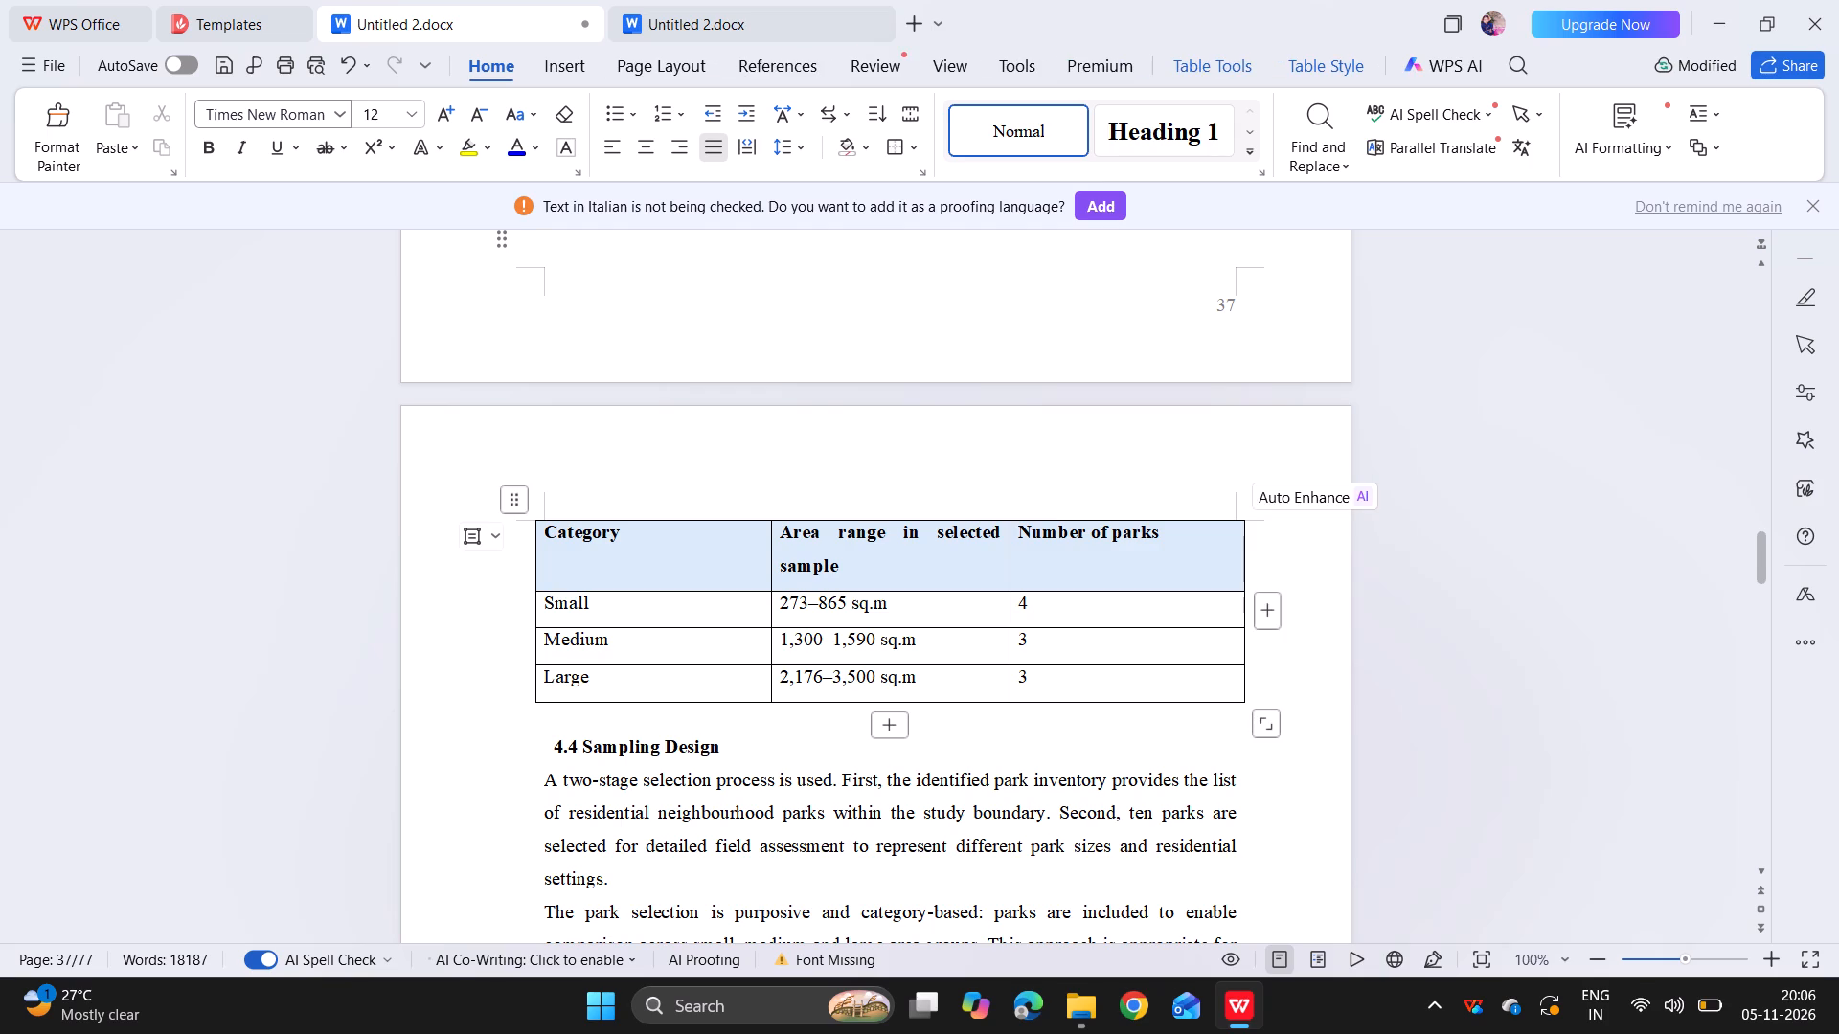
left_click_drag(665, 564, 1096, 677)
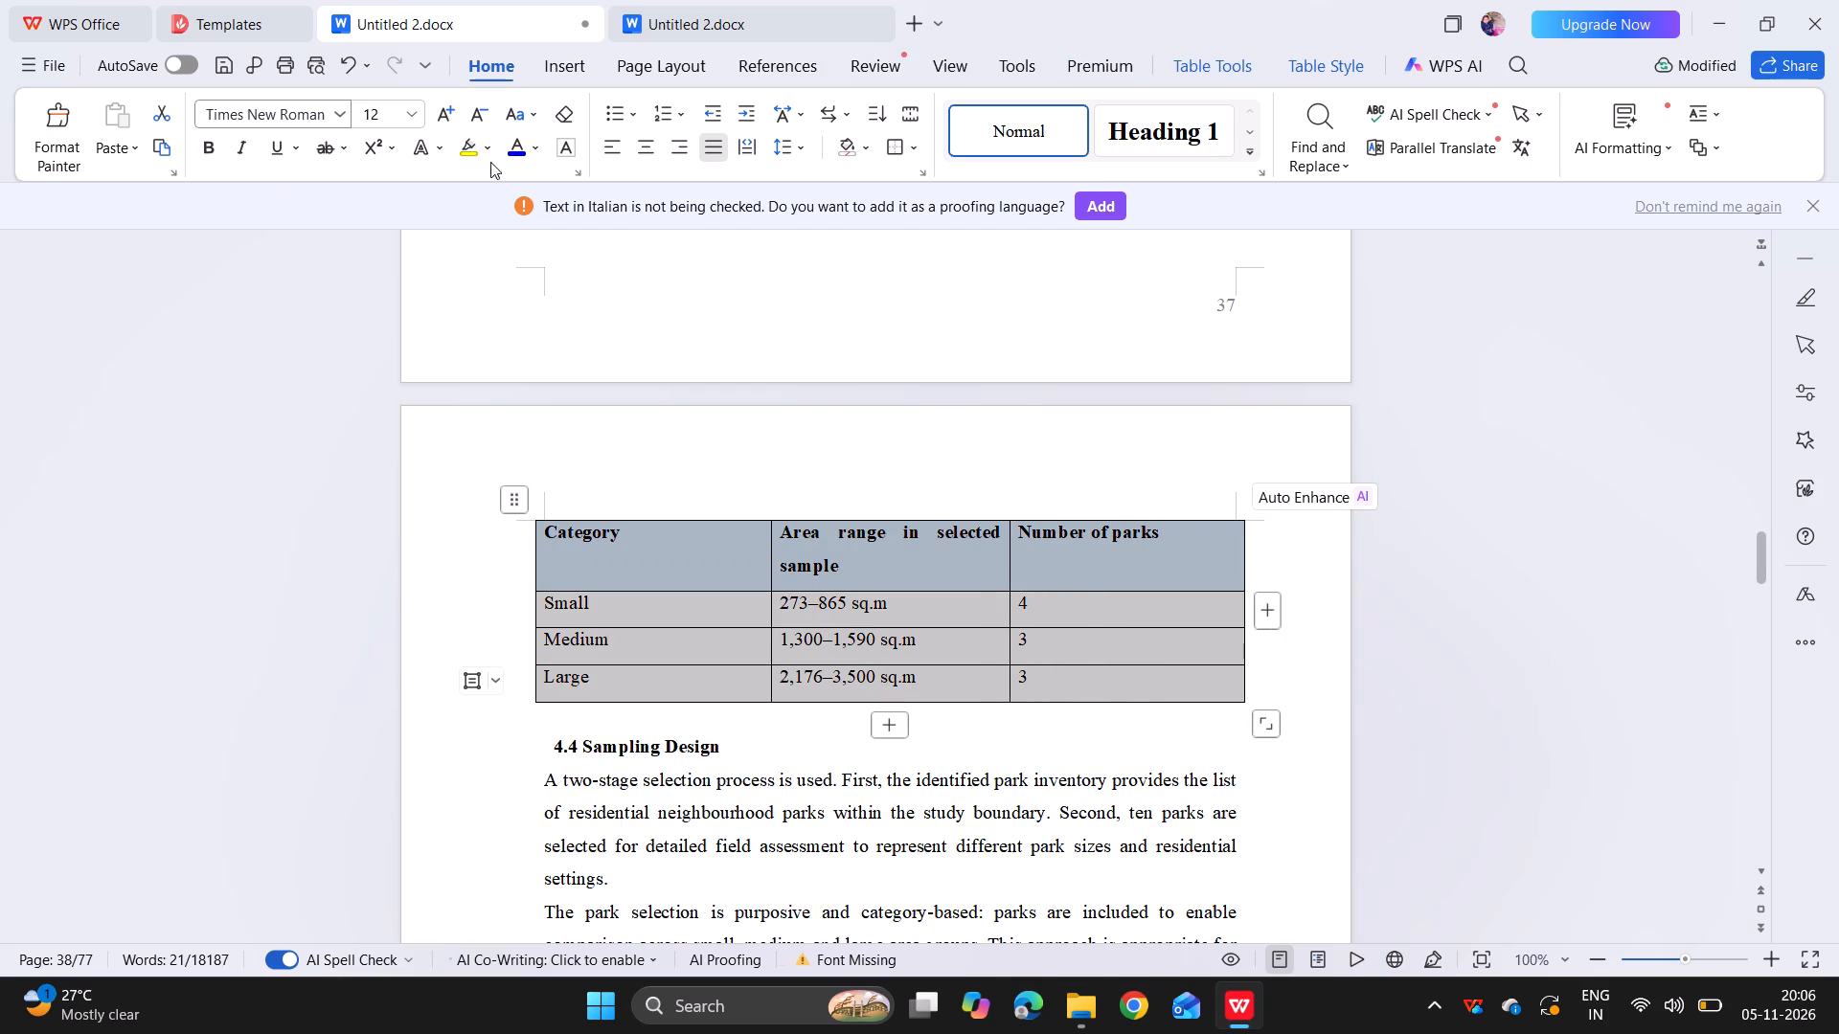
left_click(629, 146)
left_click(638, 146)
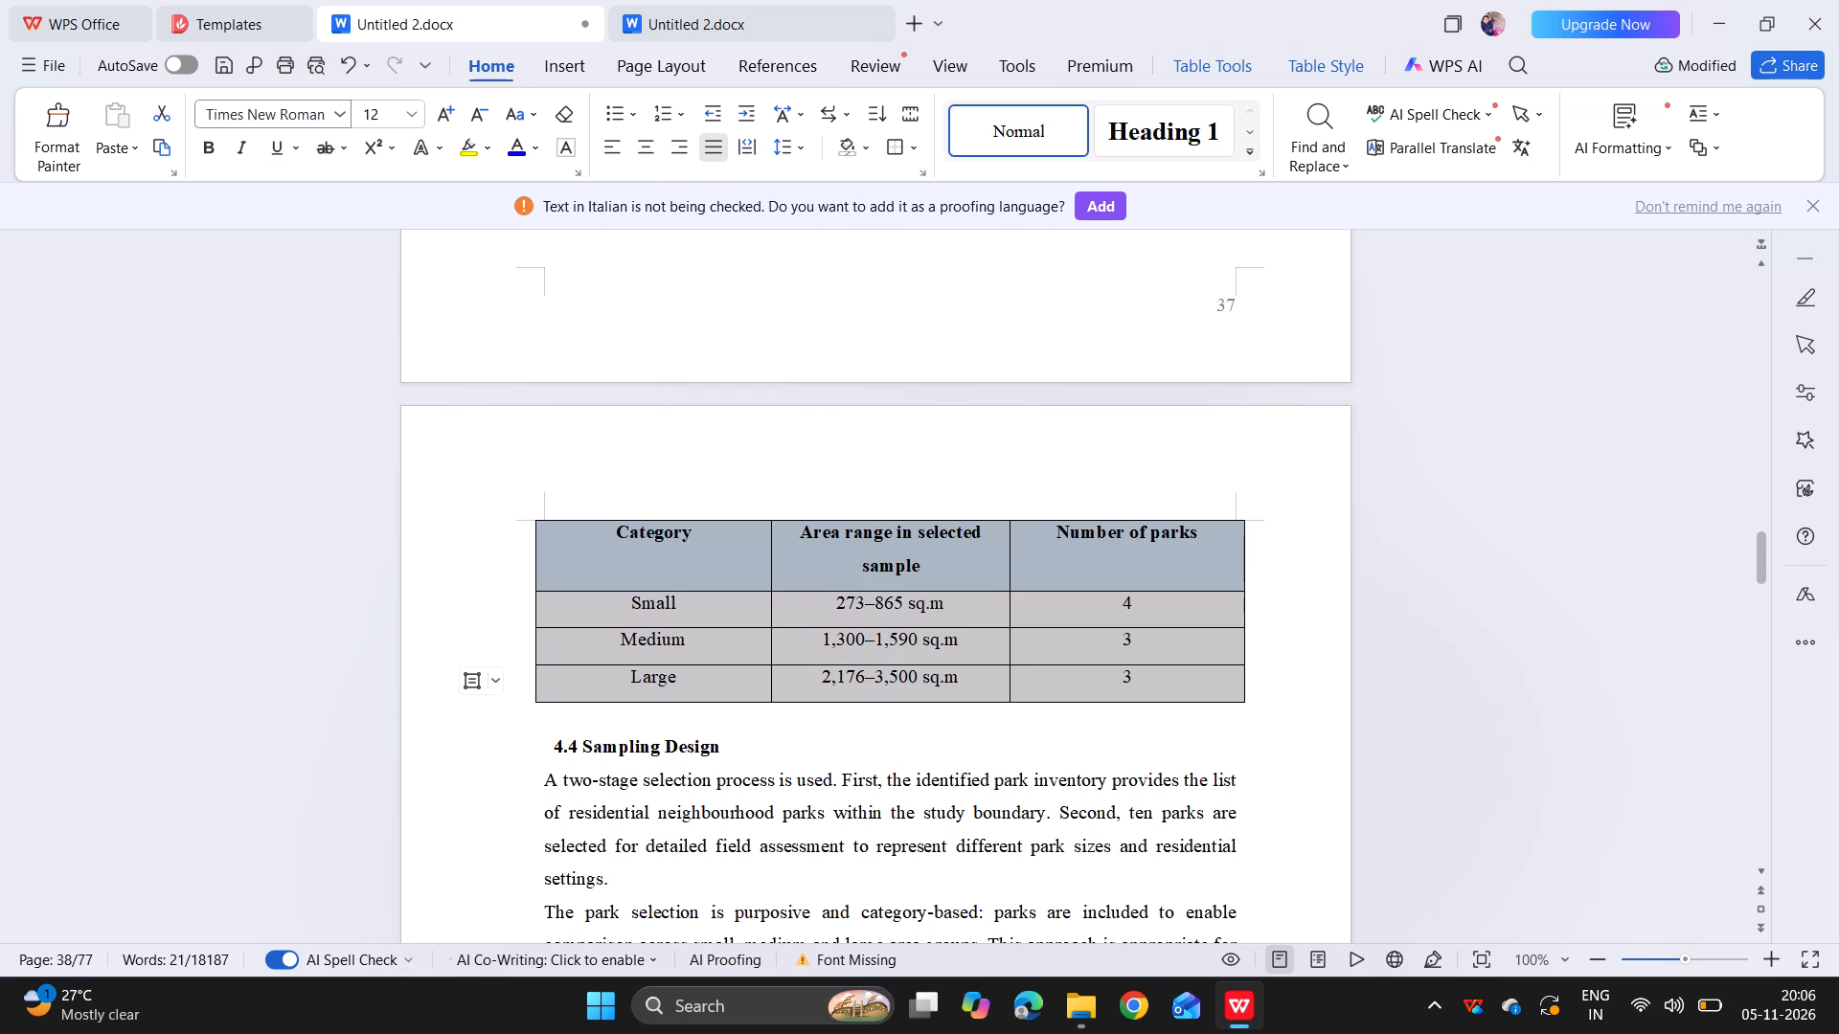
Review the 4.4 Sampling Design heading and its paragraphs down to the sampling element table.
scroll(871, 327, "down", 4)
scroll(871, 414, "down", 1)
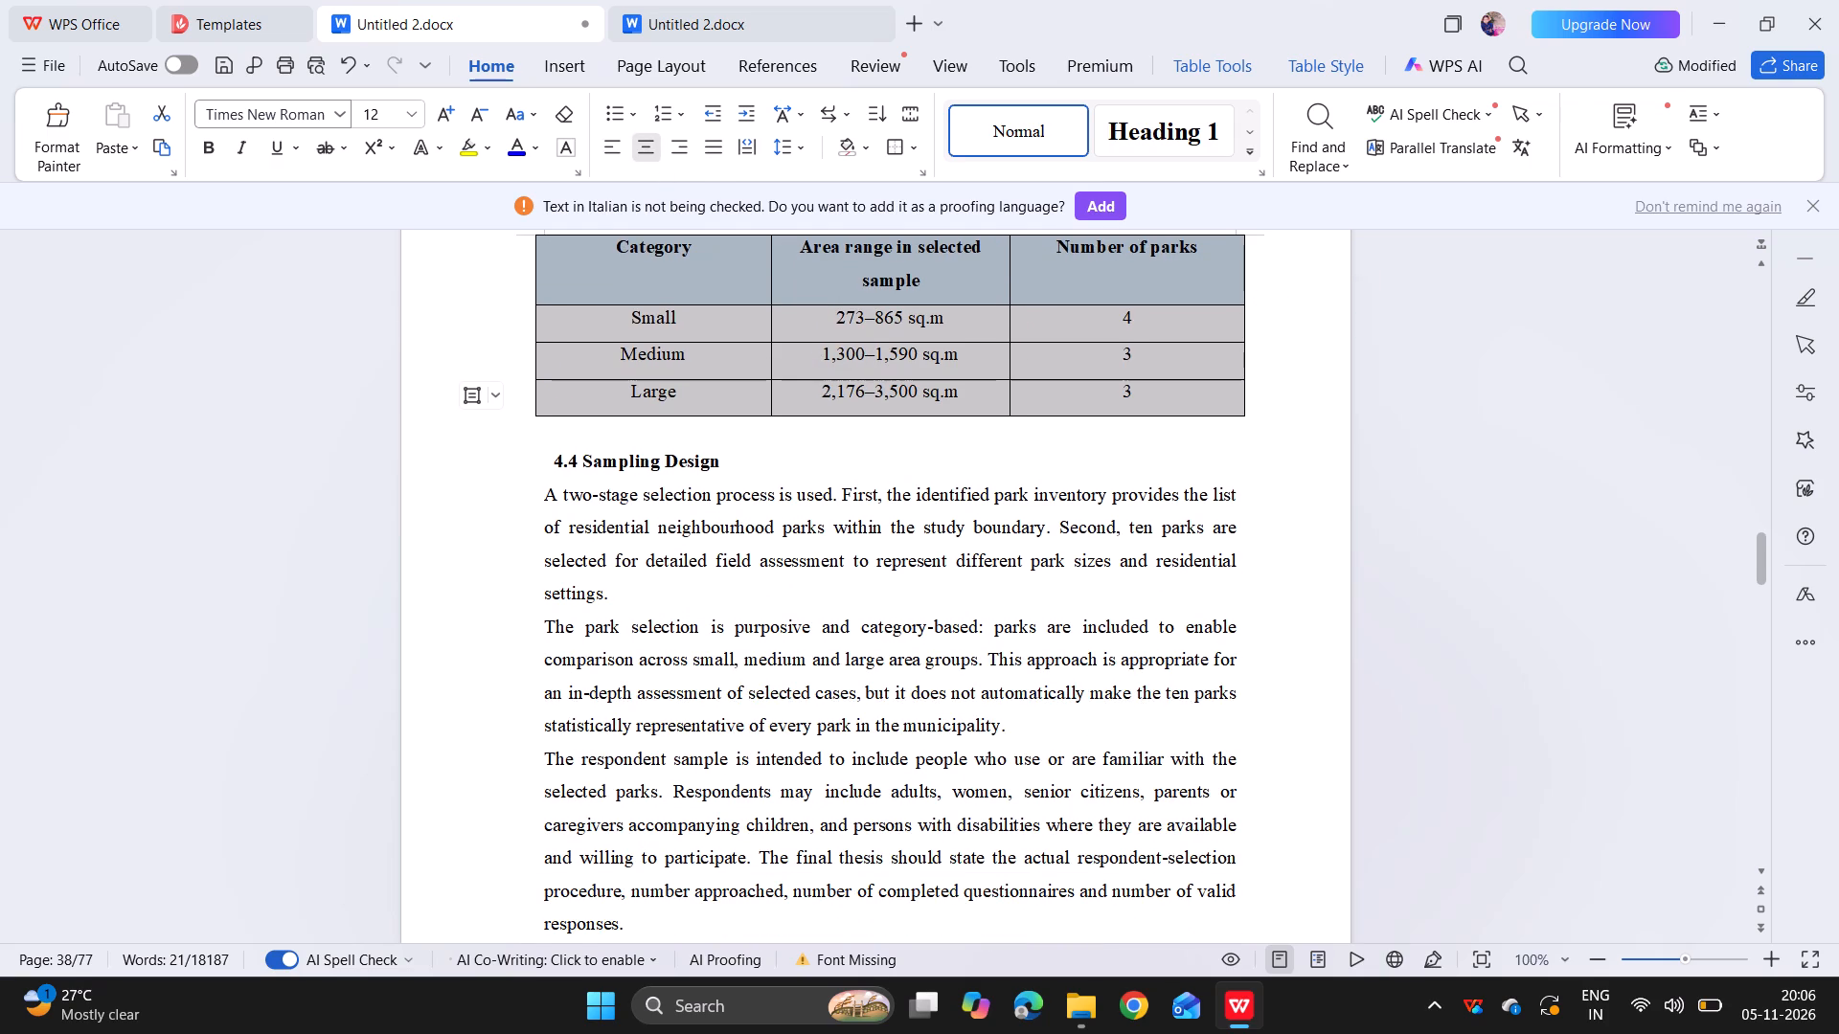
left_click_drag(539, 450, 952, 725)
scroll(947, 717, "down", 6)
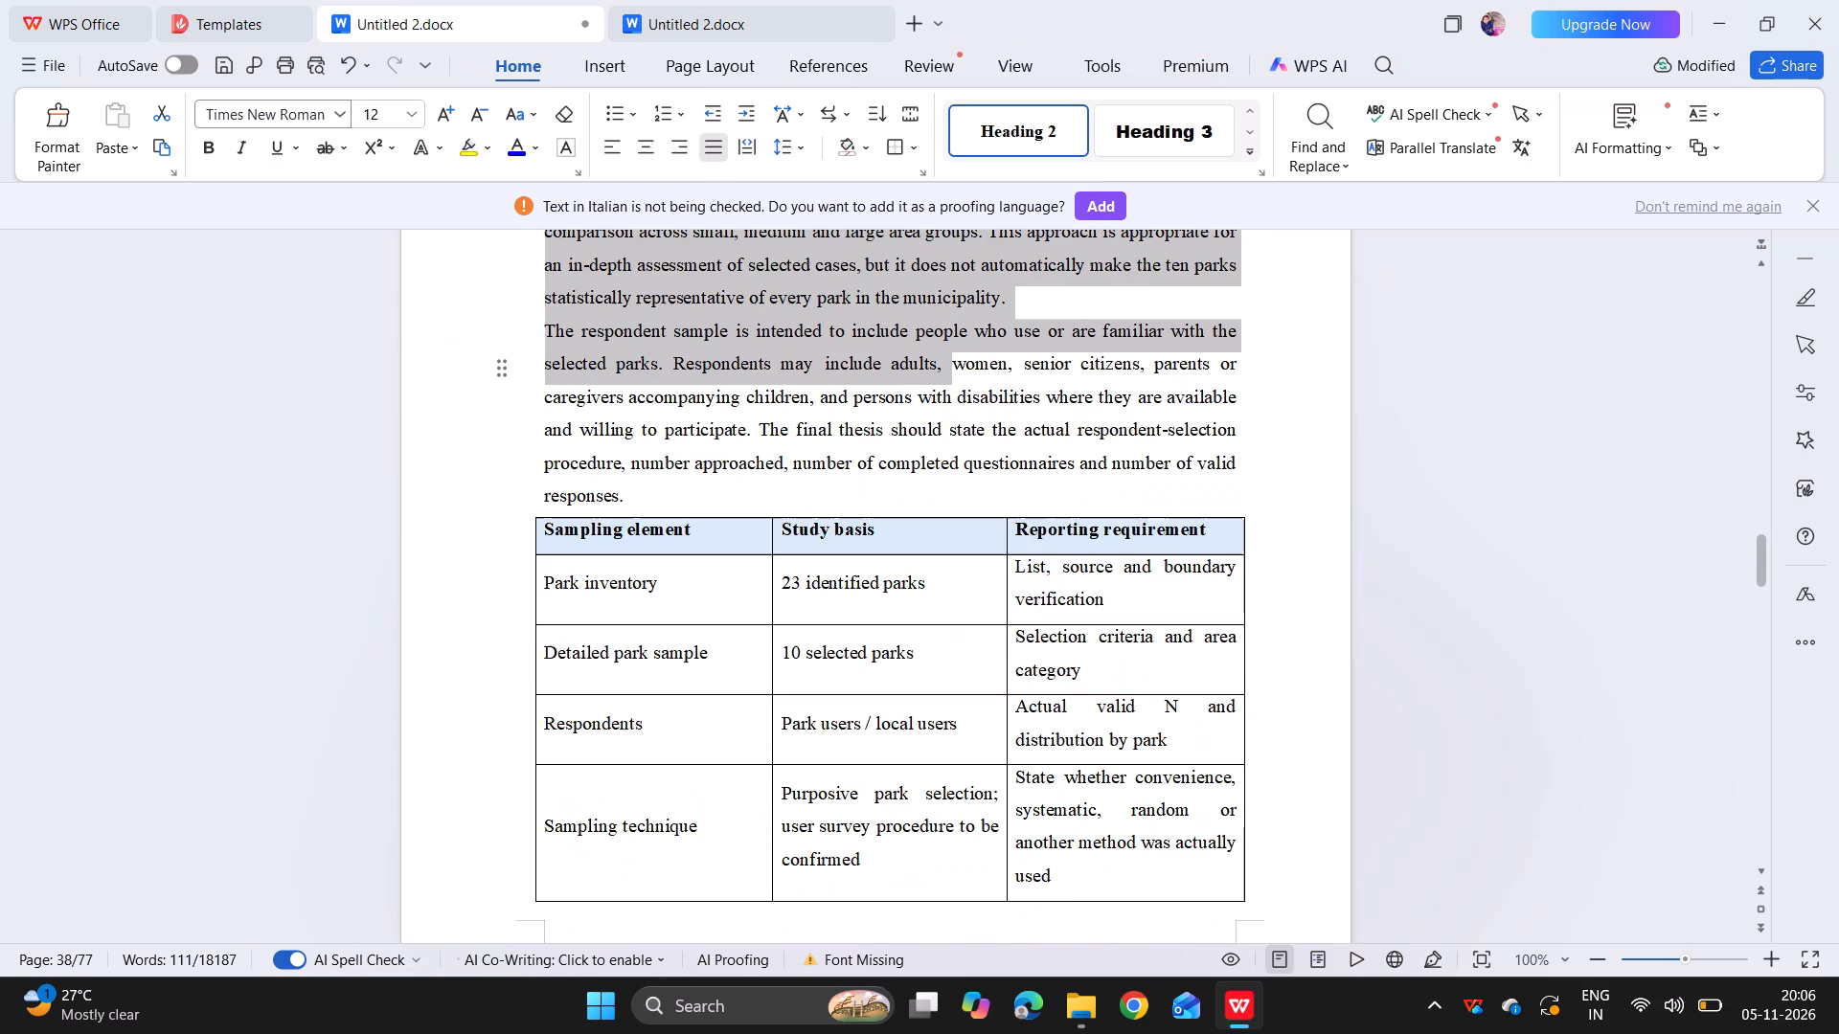
left_click_drag(952, 725, 629, 479)
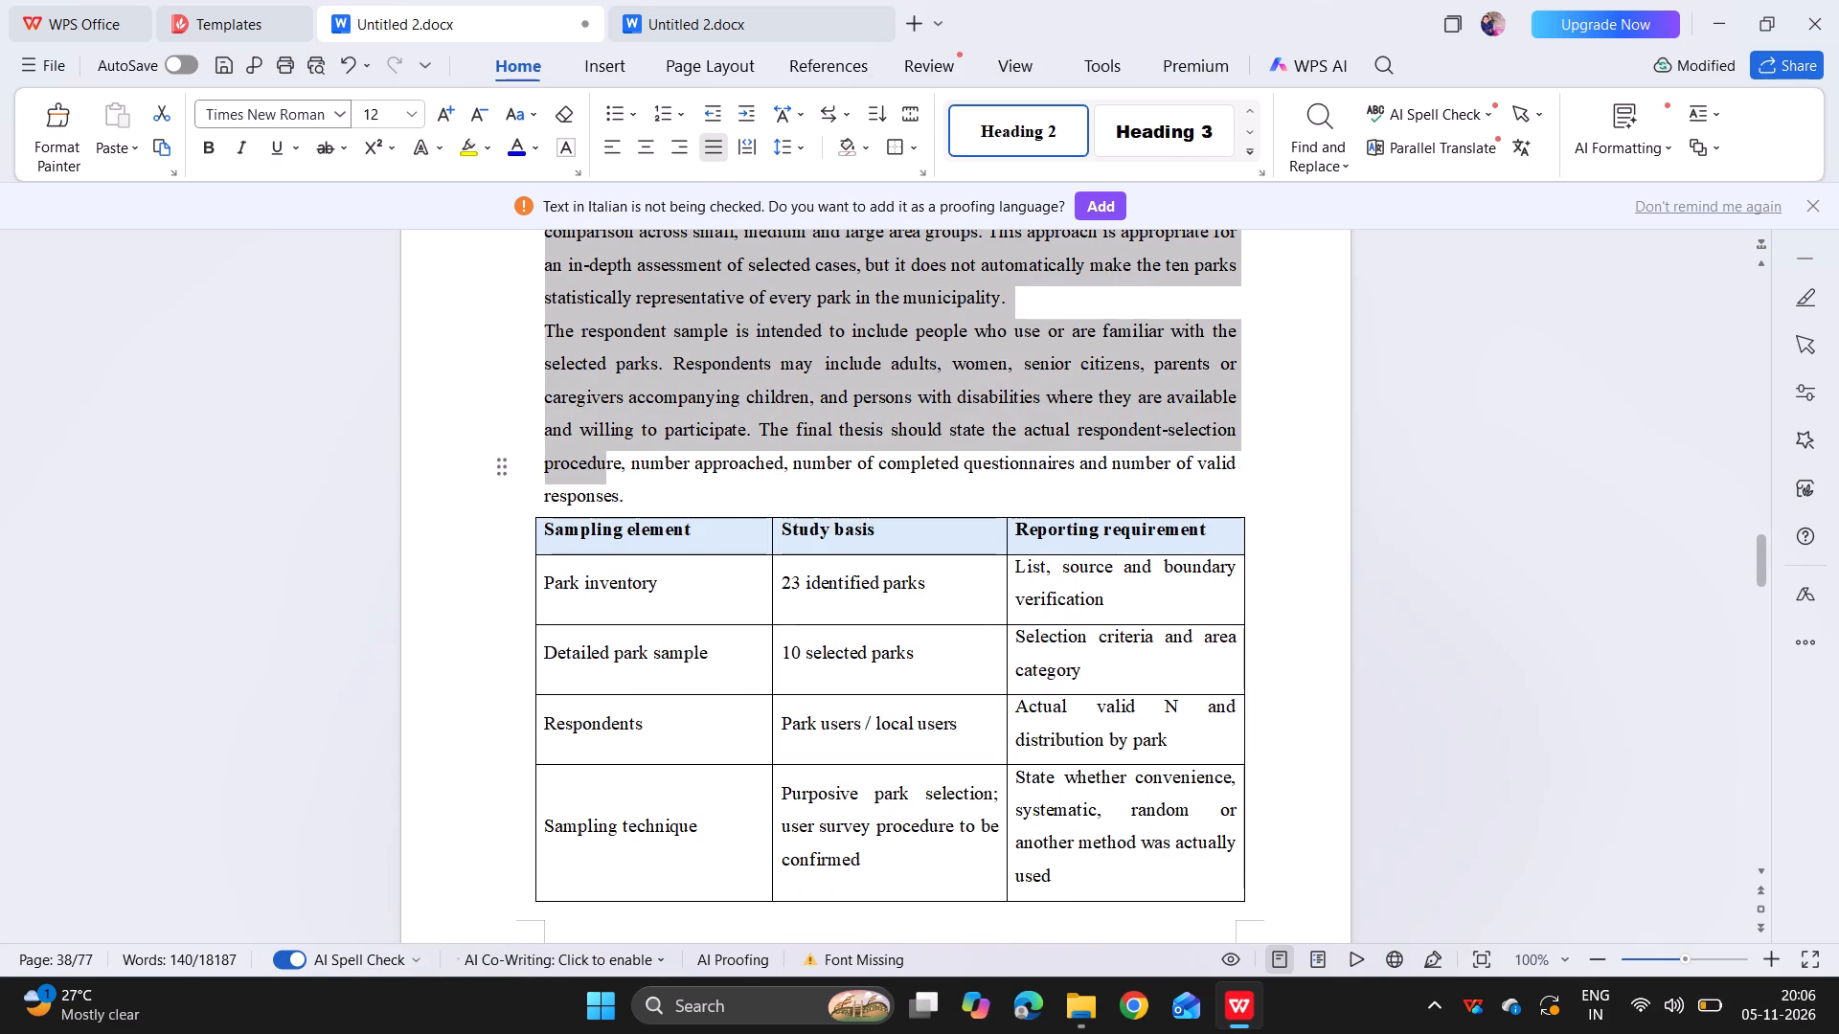
left_click_drag(629, 479, 650, 487)
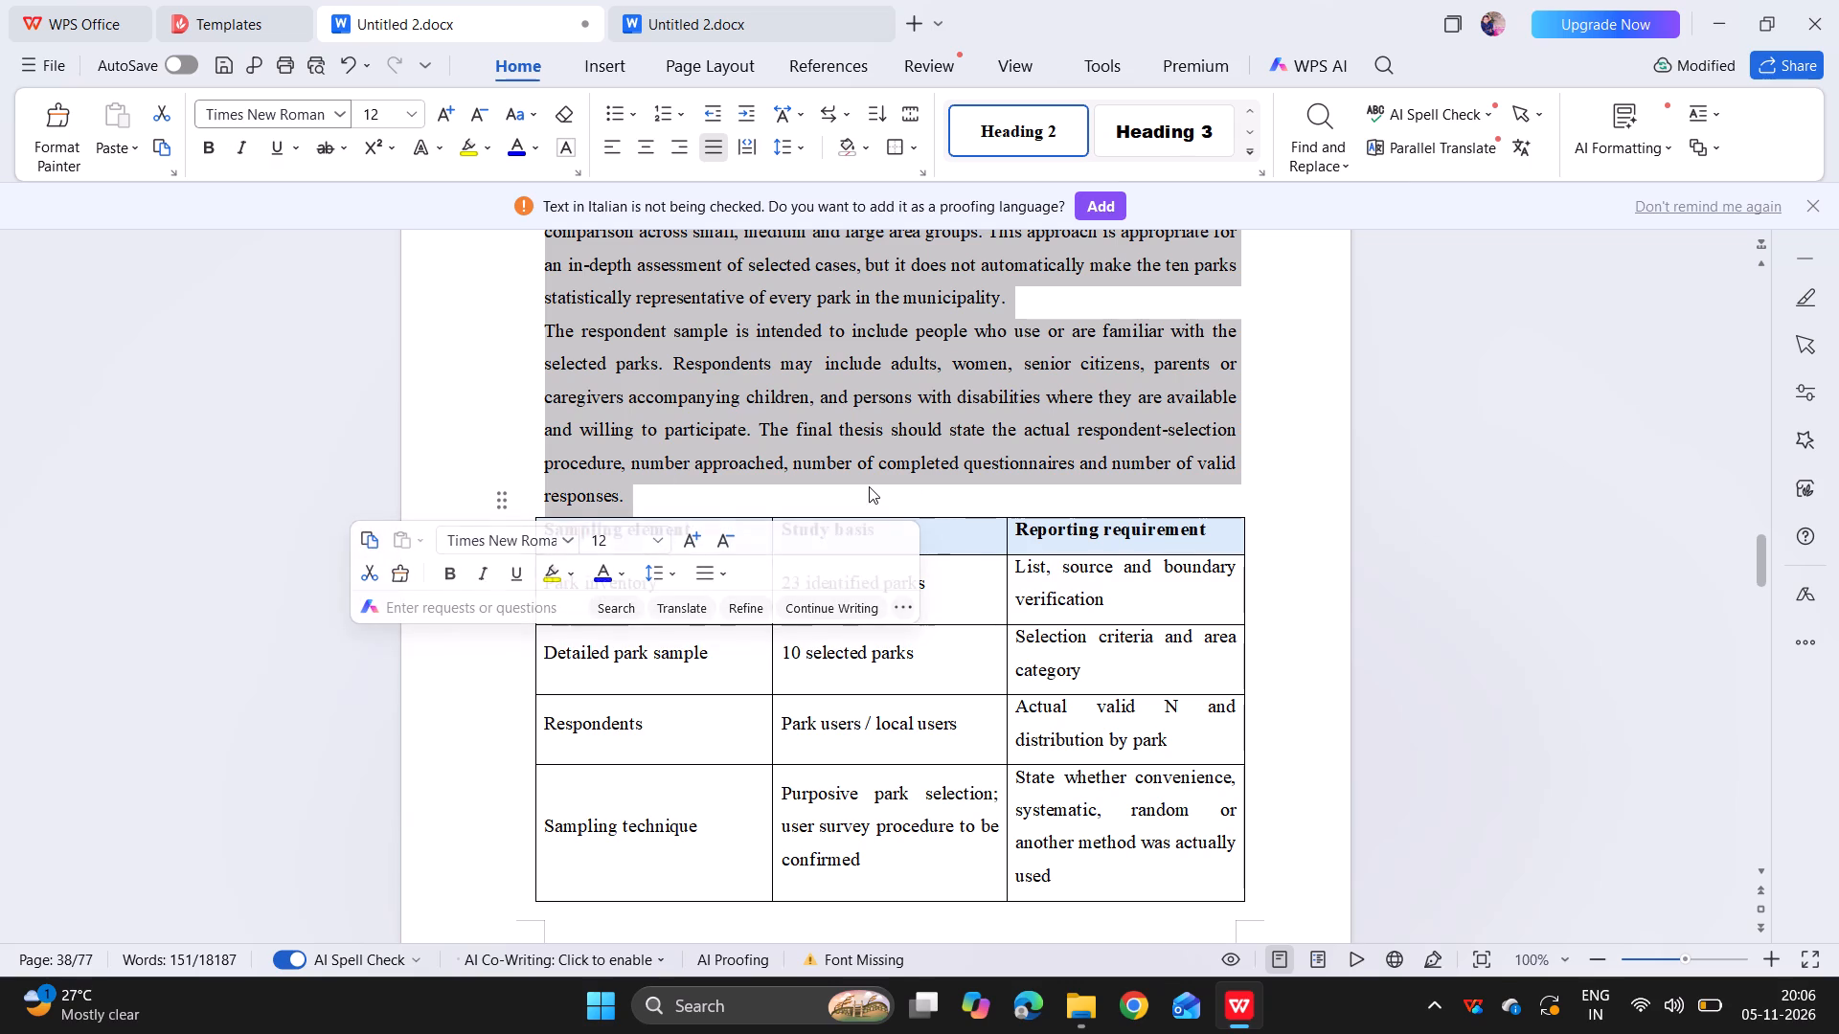
left_click(869, 486)
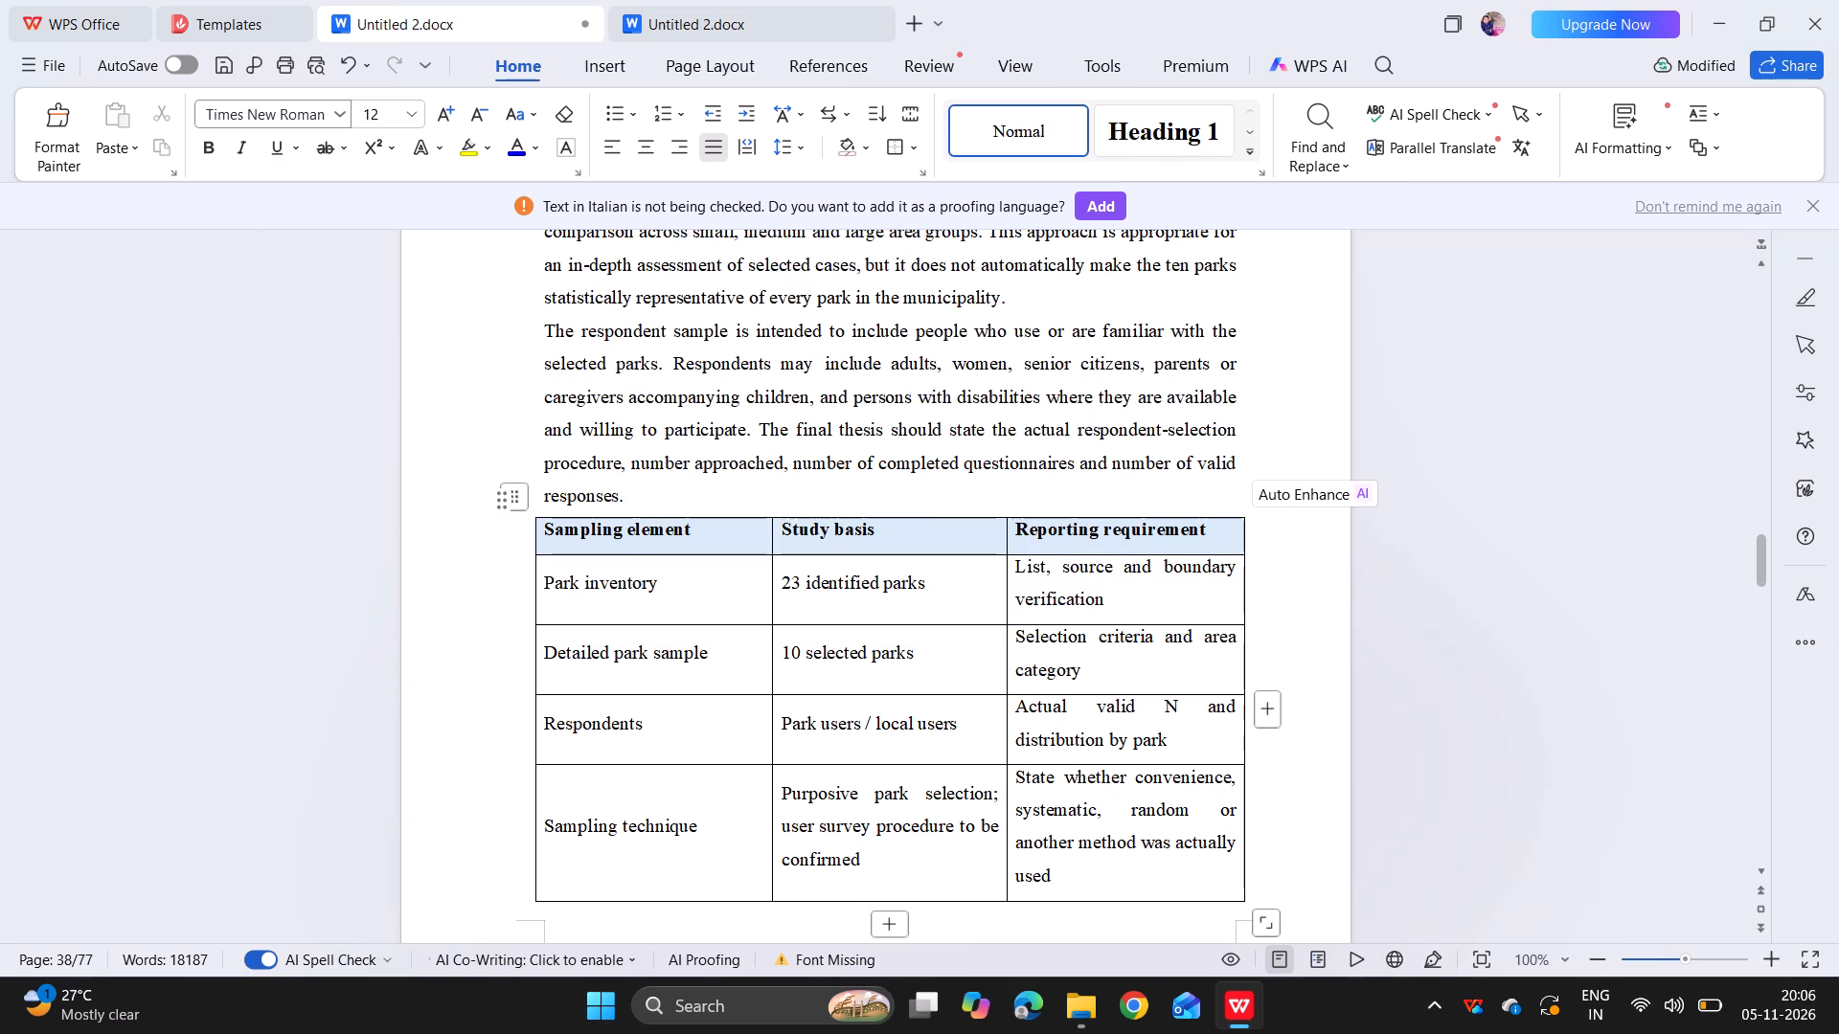
Centre the text in all cells of the section 4.4 sampling element table.
left_click_drag(549, 527, 1145, 788)
scroll(1144, 788, "down", 5)
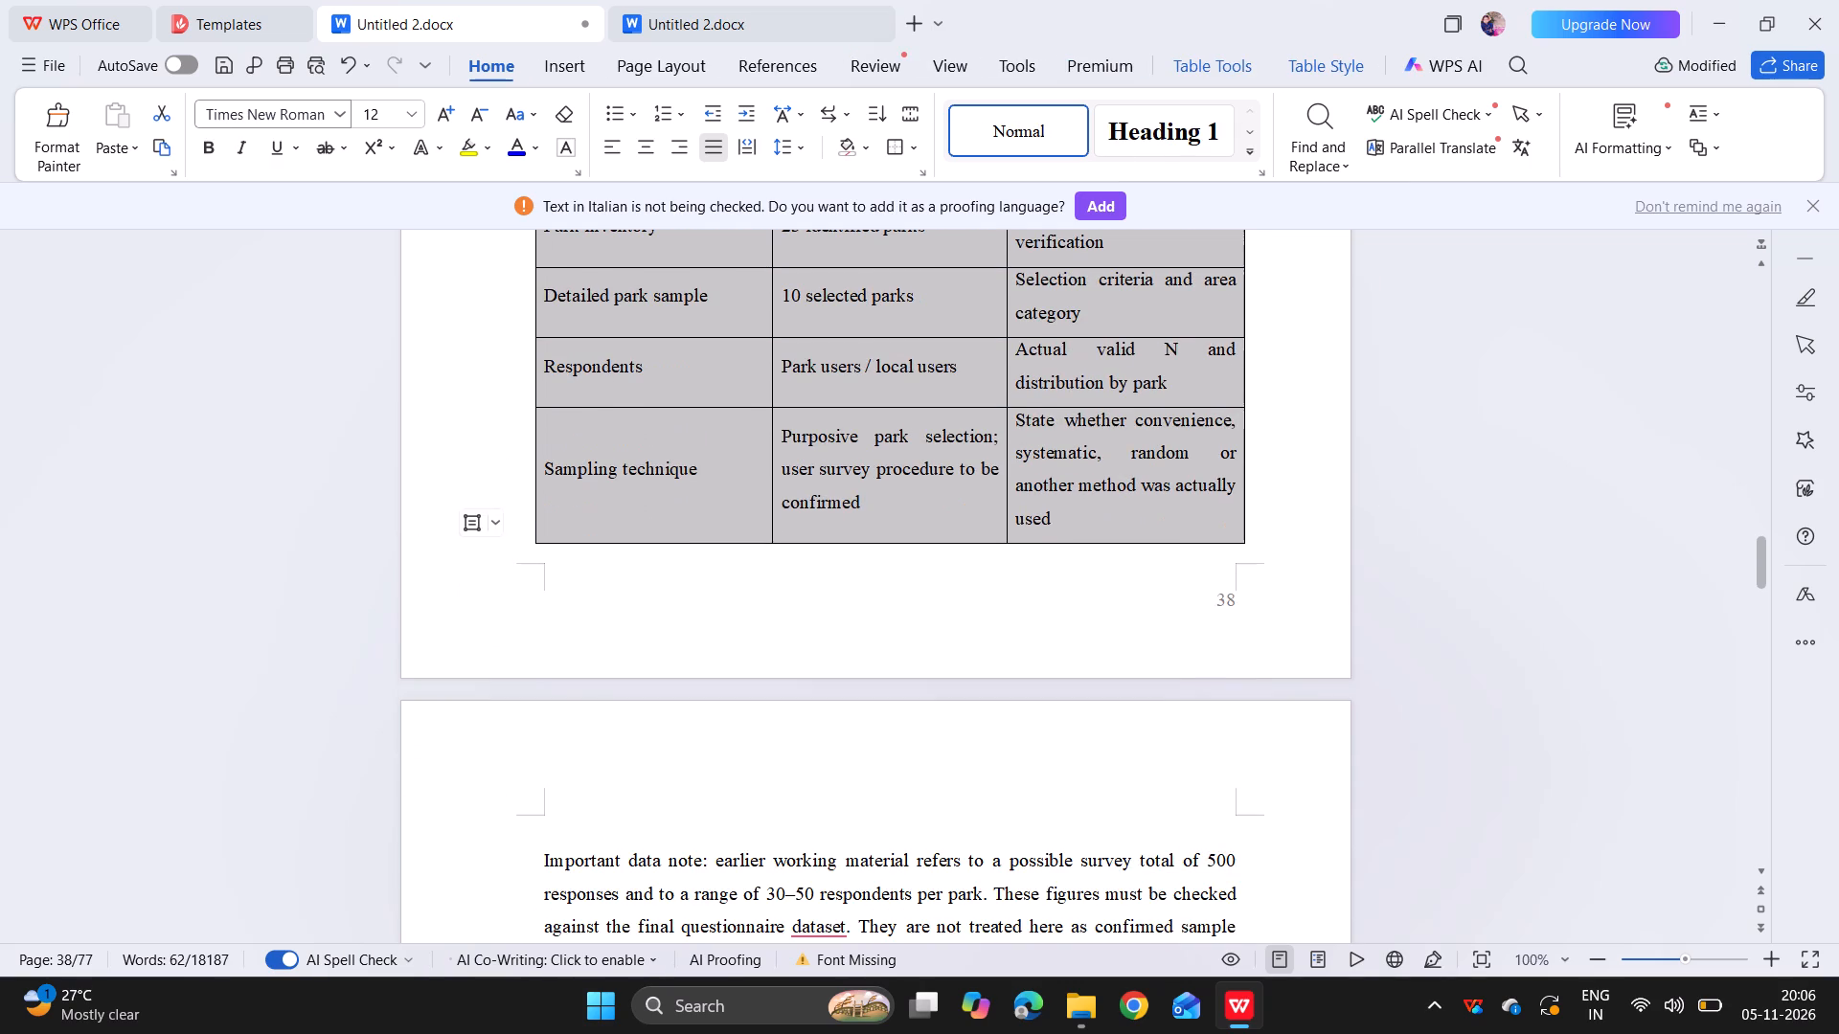
left_click_drag(1145, 788, 1096, 585)
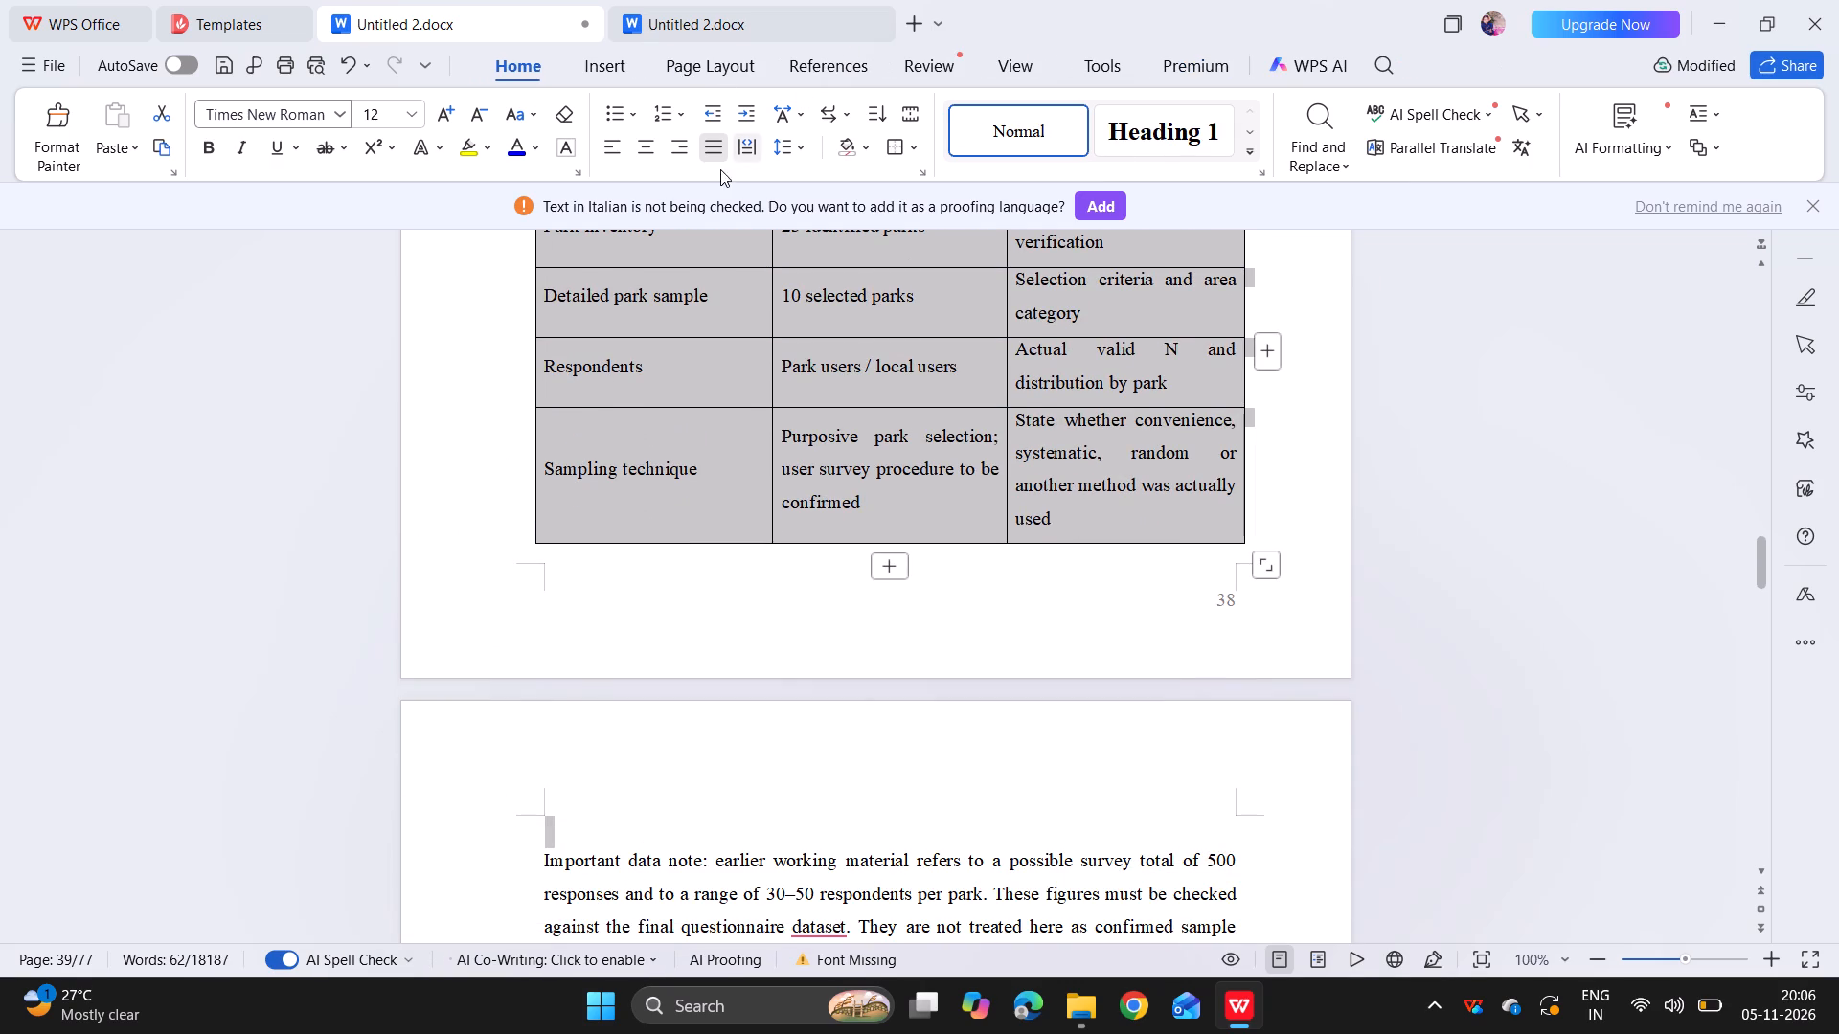
left_click(652, 149)
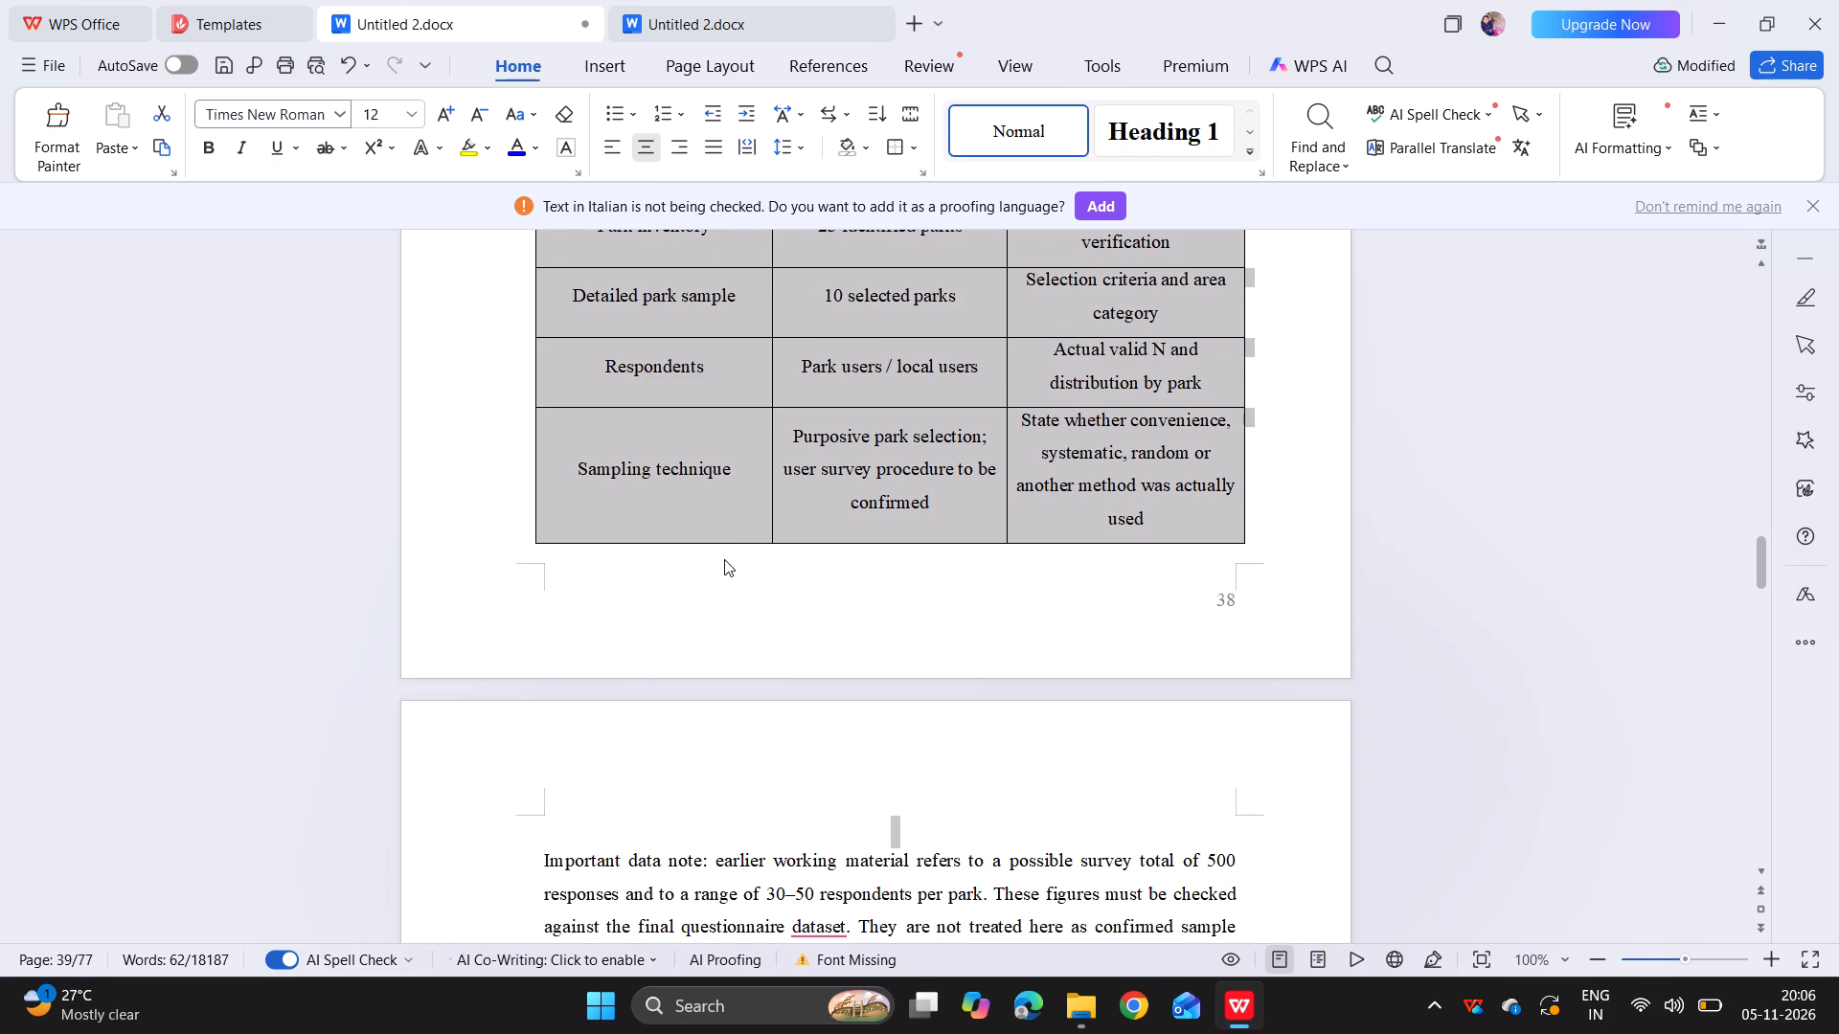
Review the "Important data note" paragraph and the 4.5 Sources of Data heading below it.
scroll(724, 559, "down", 4)
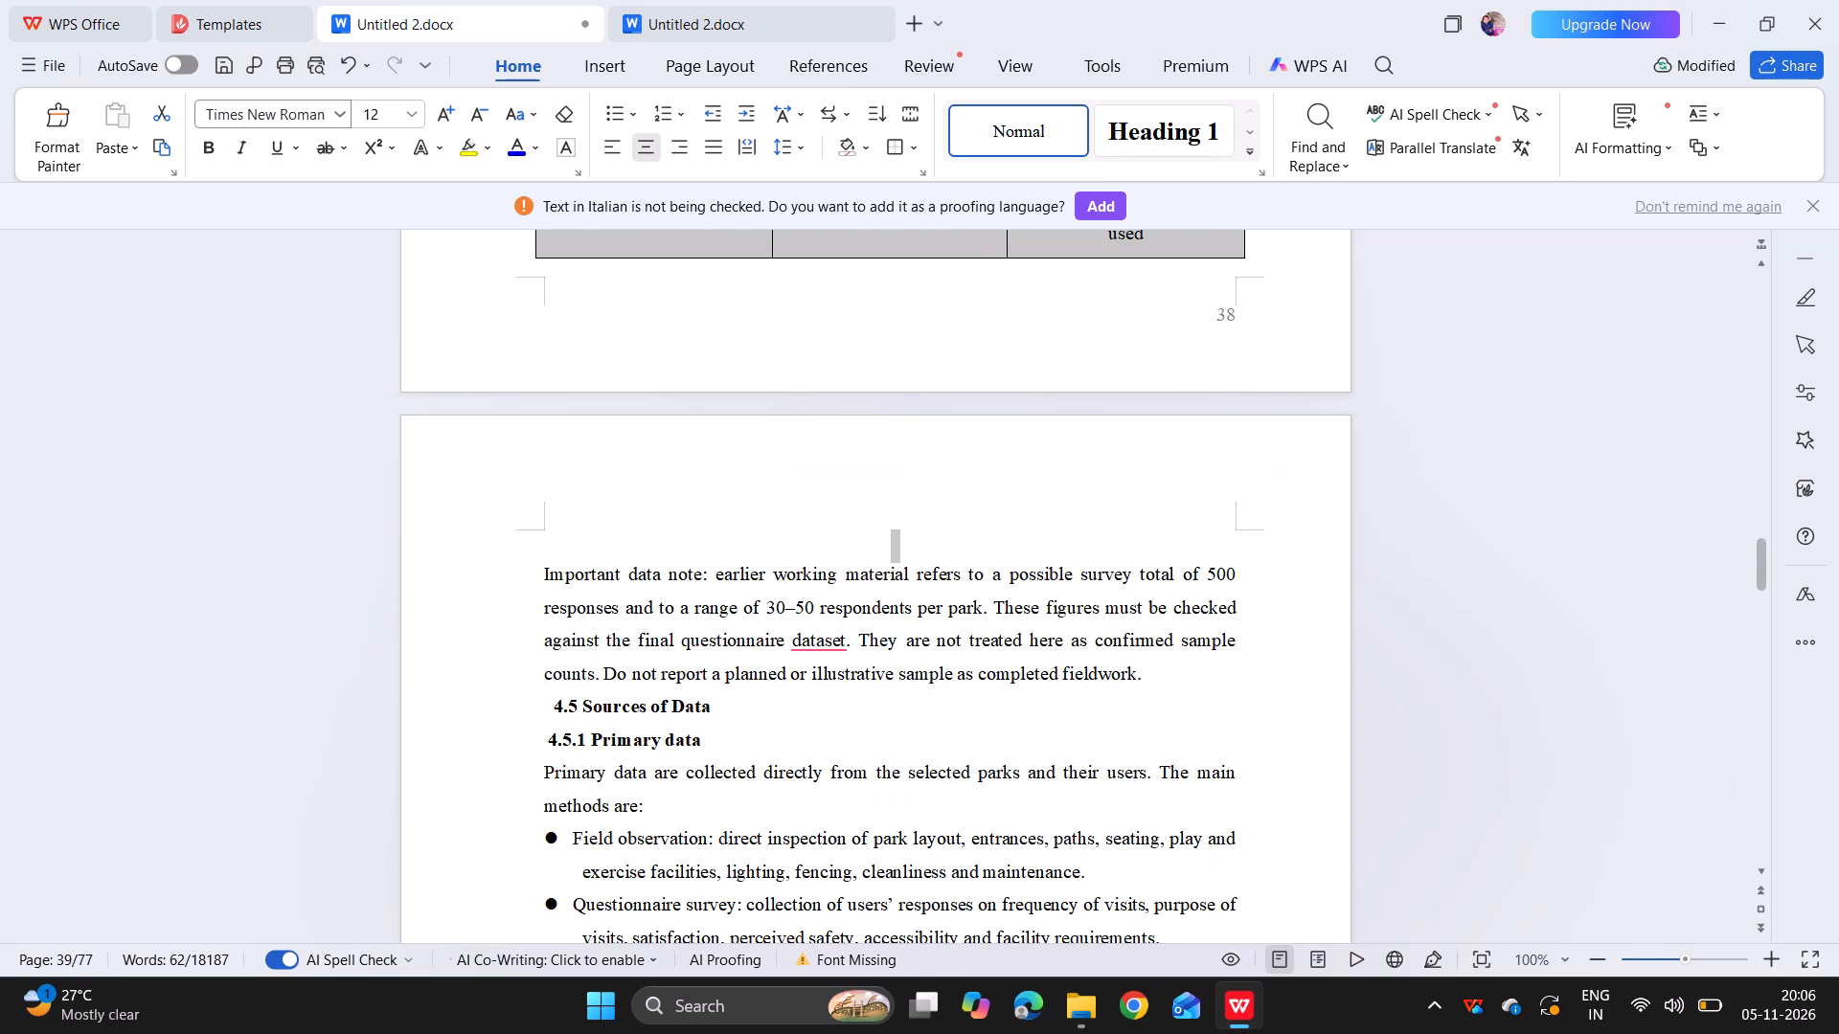
left_click_drag(543, 574, 1157, 669)
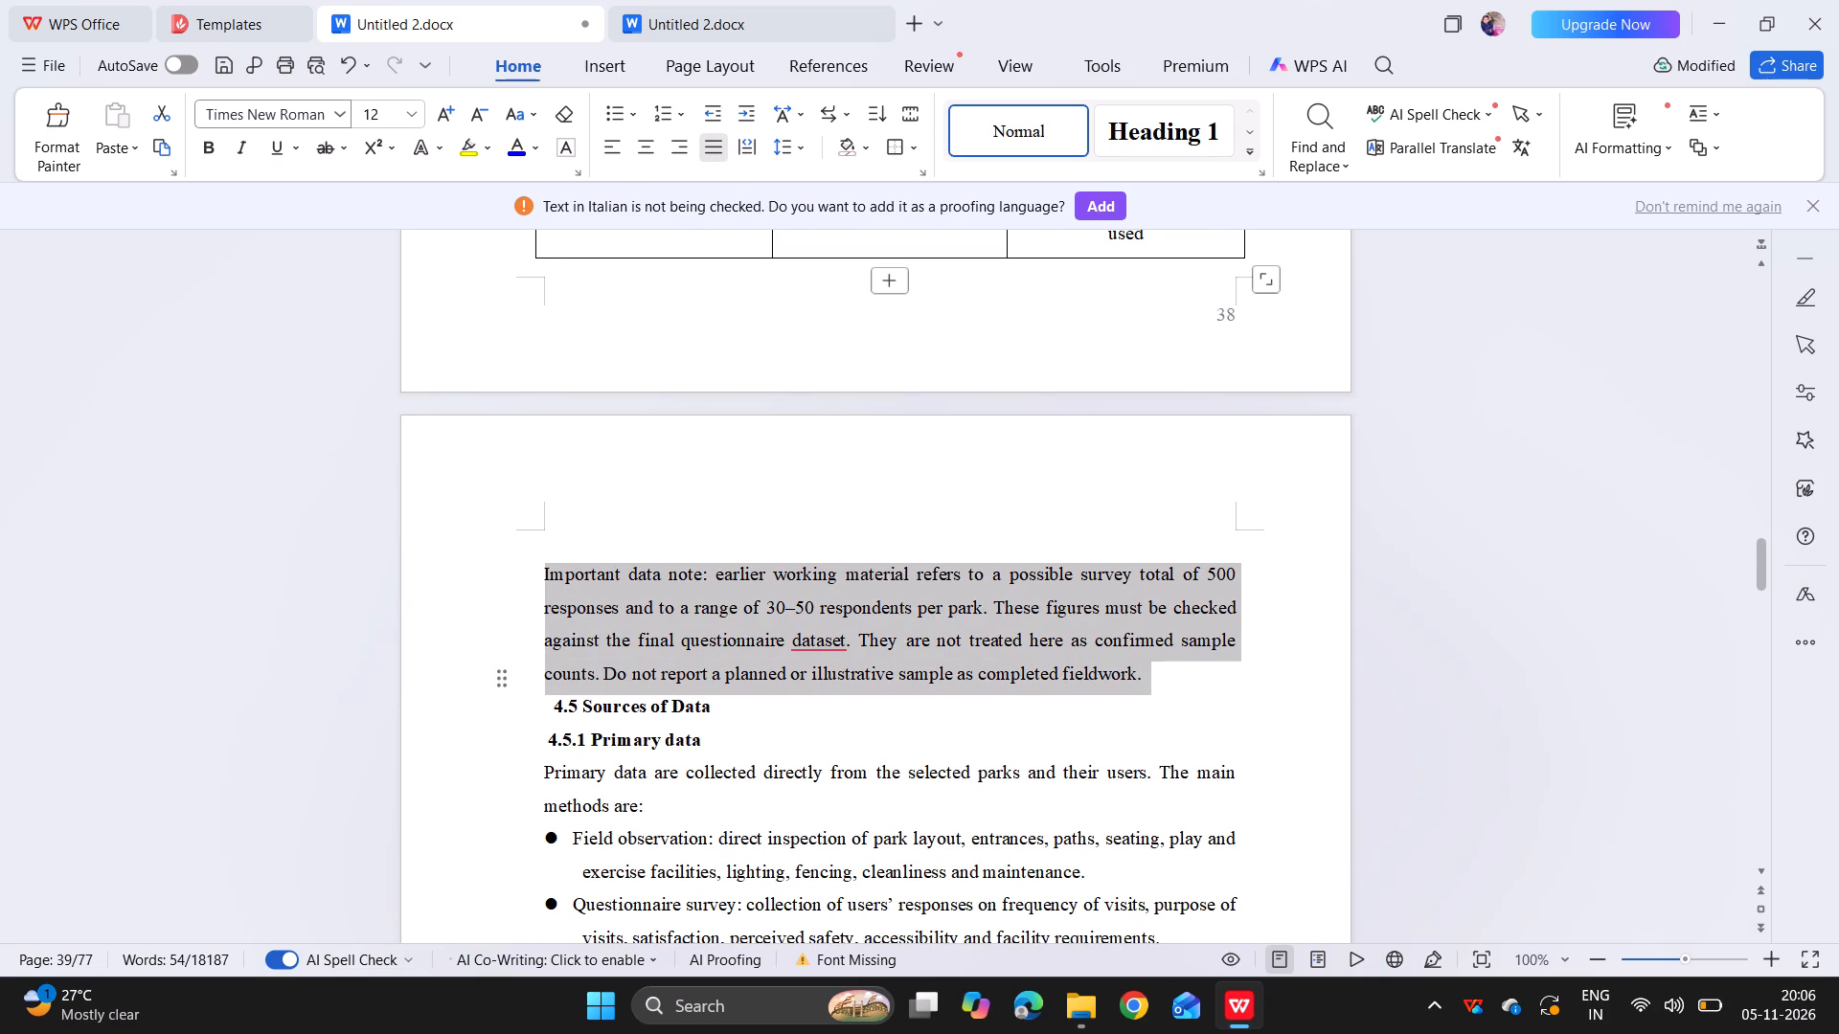
left_click(897, 517)
scroll(897, 517, "down", 3)
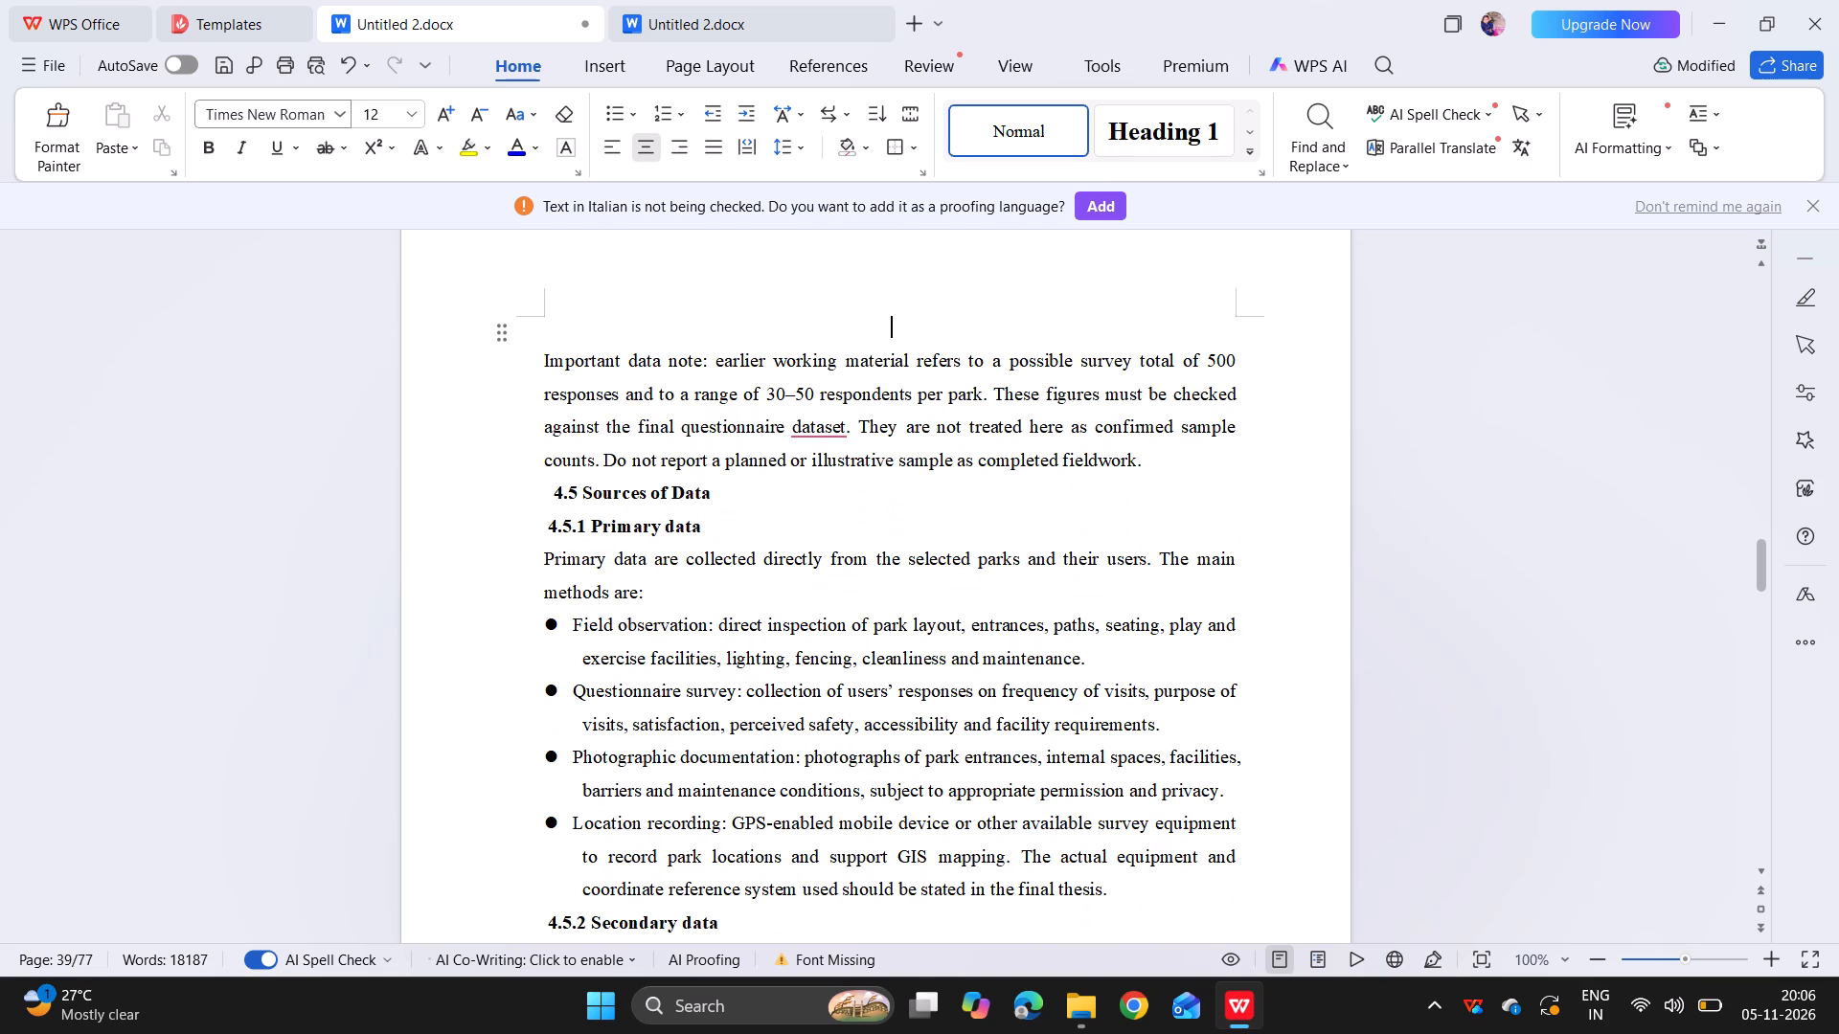
left_click_drag(551, 492, 737, 510)
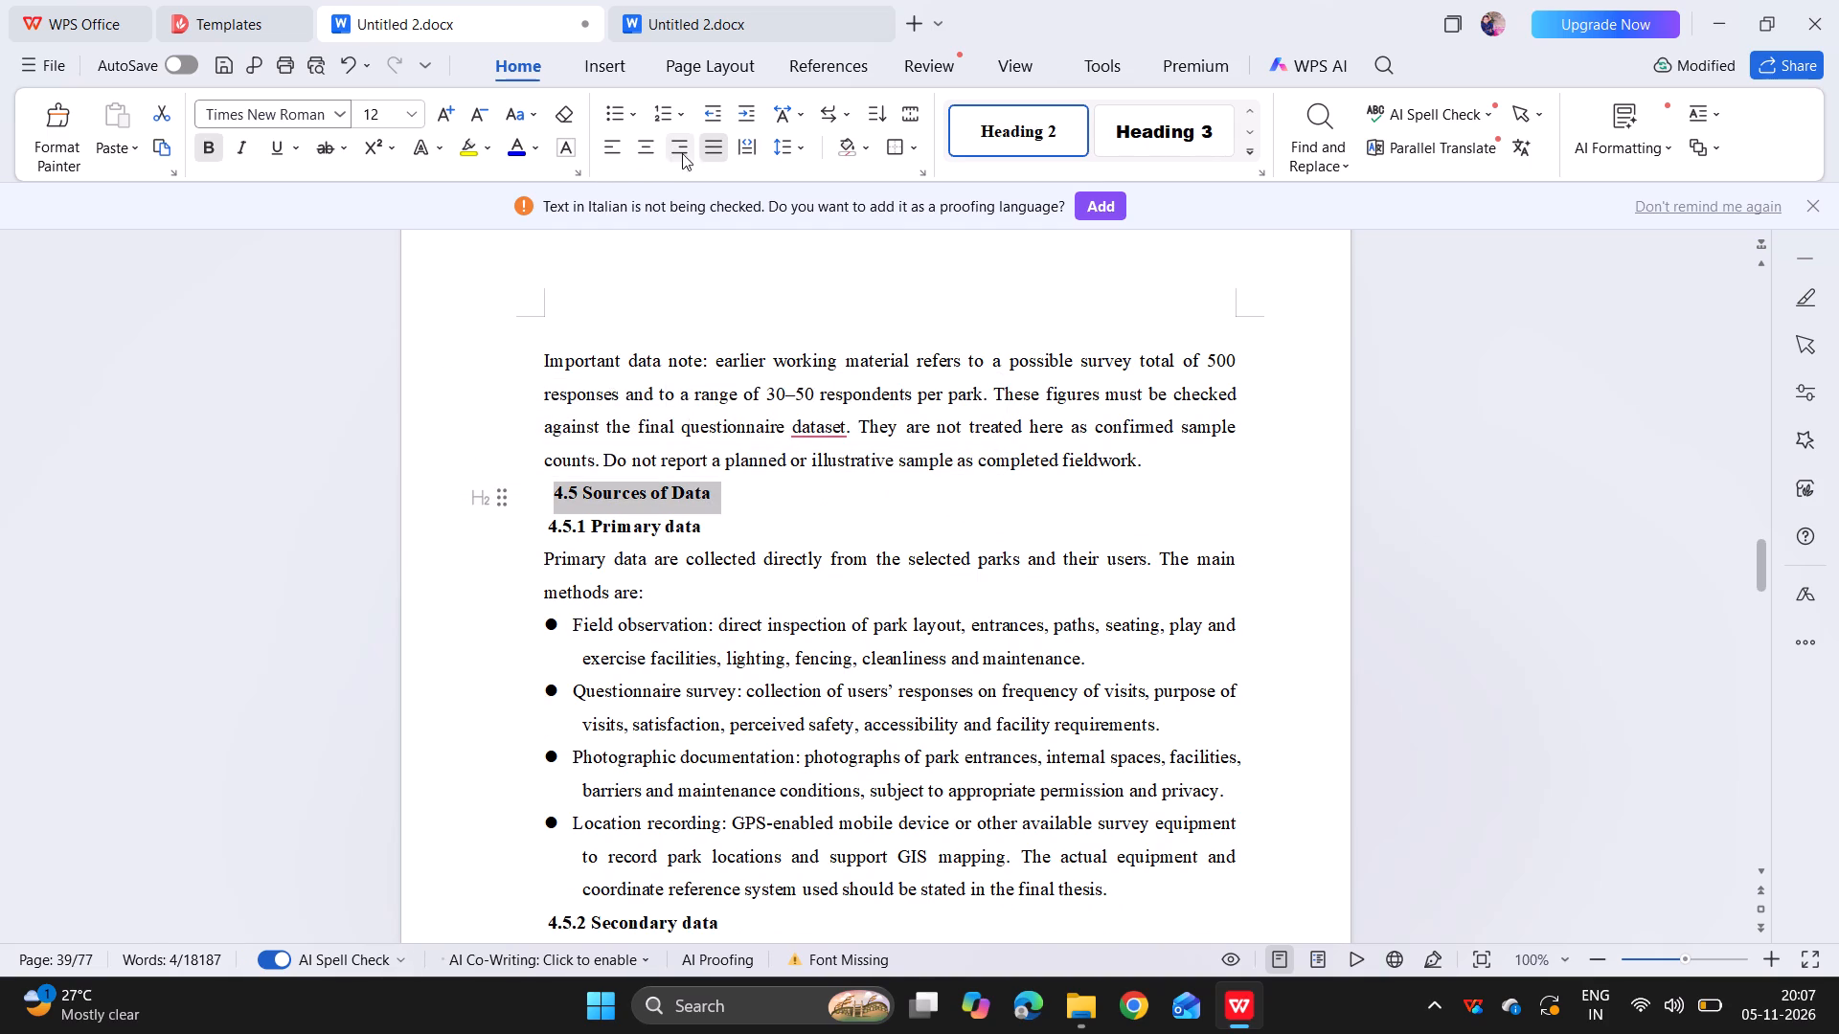
left_click(784, 509)
Apply 1.5 line spacing from the 4.5 Sources of Data heading through the Location recording bullet.
scroll(682, 538, "down", 1)
left_click_drag(535, 417, 1108, 813)
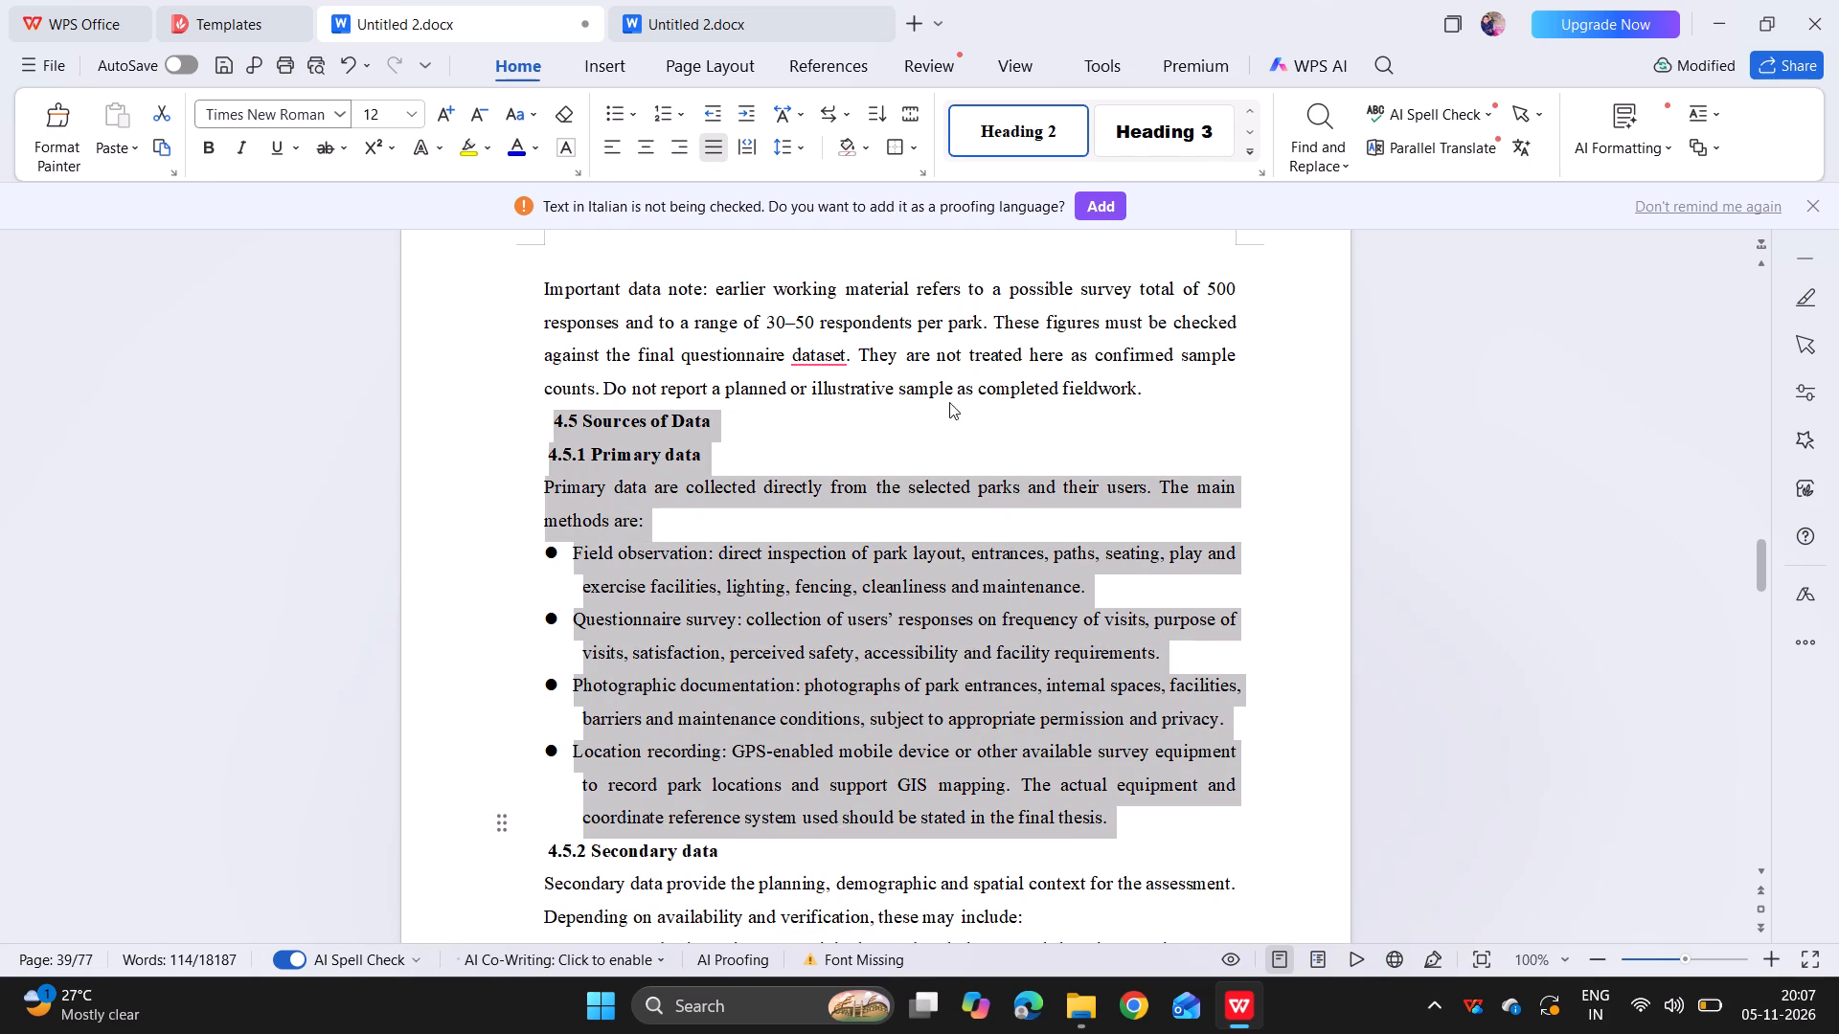
left_click(797, 132)
left_click(799, 141)
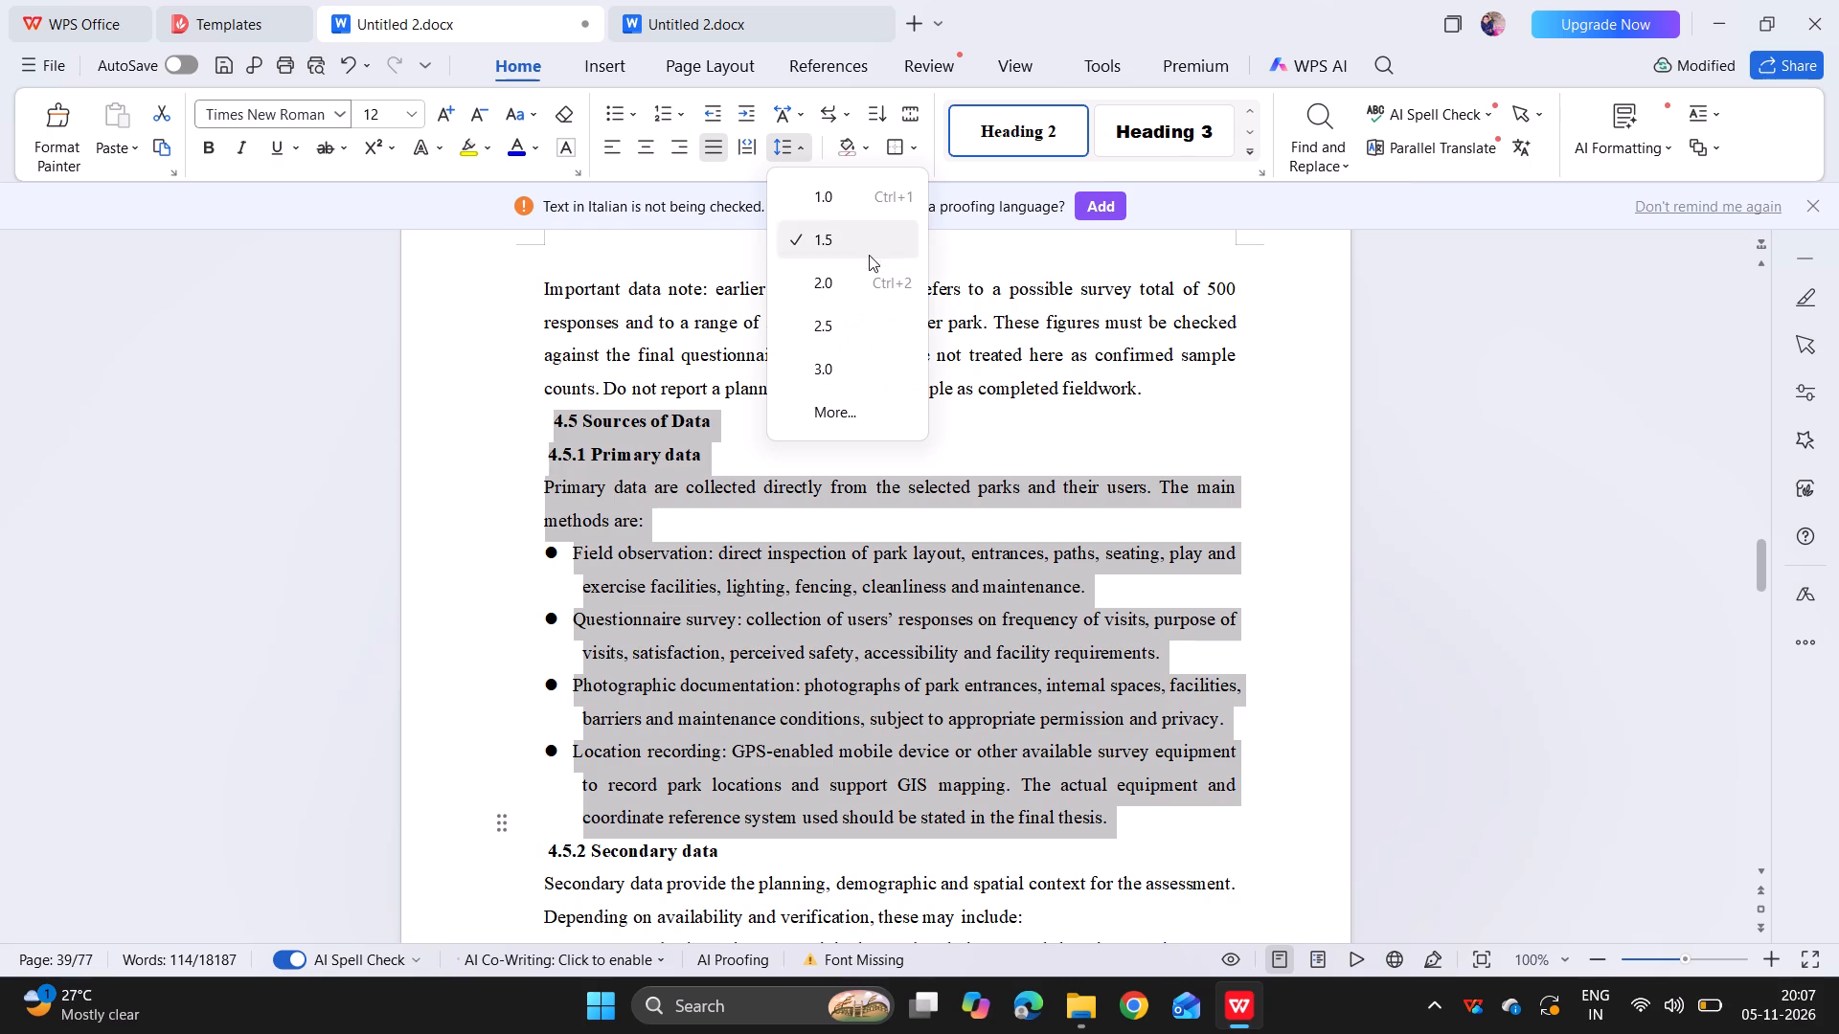
left_click(806, 230)
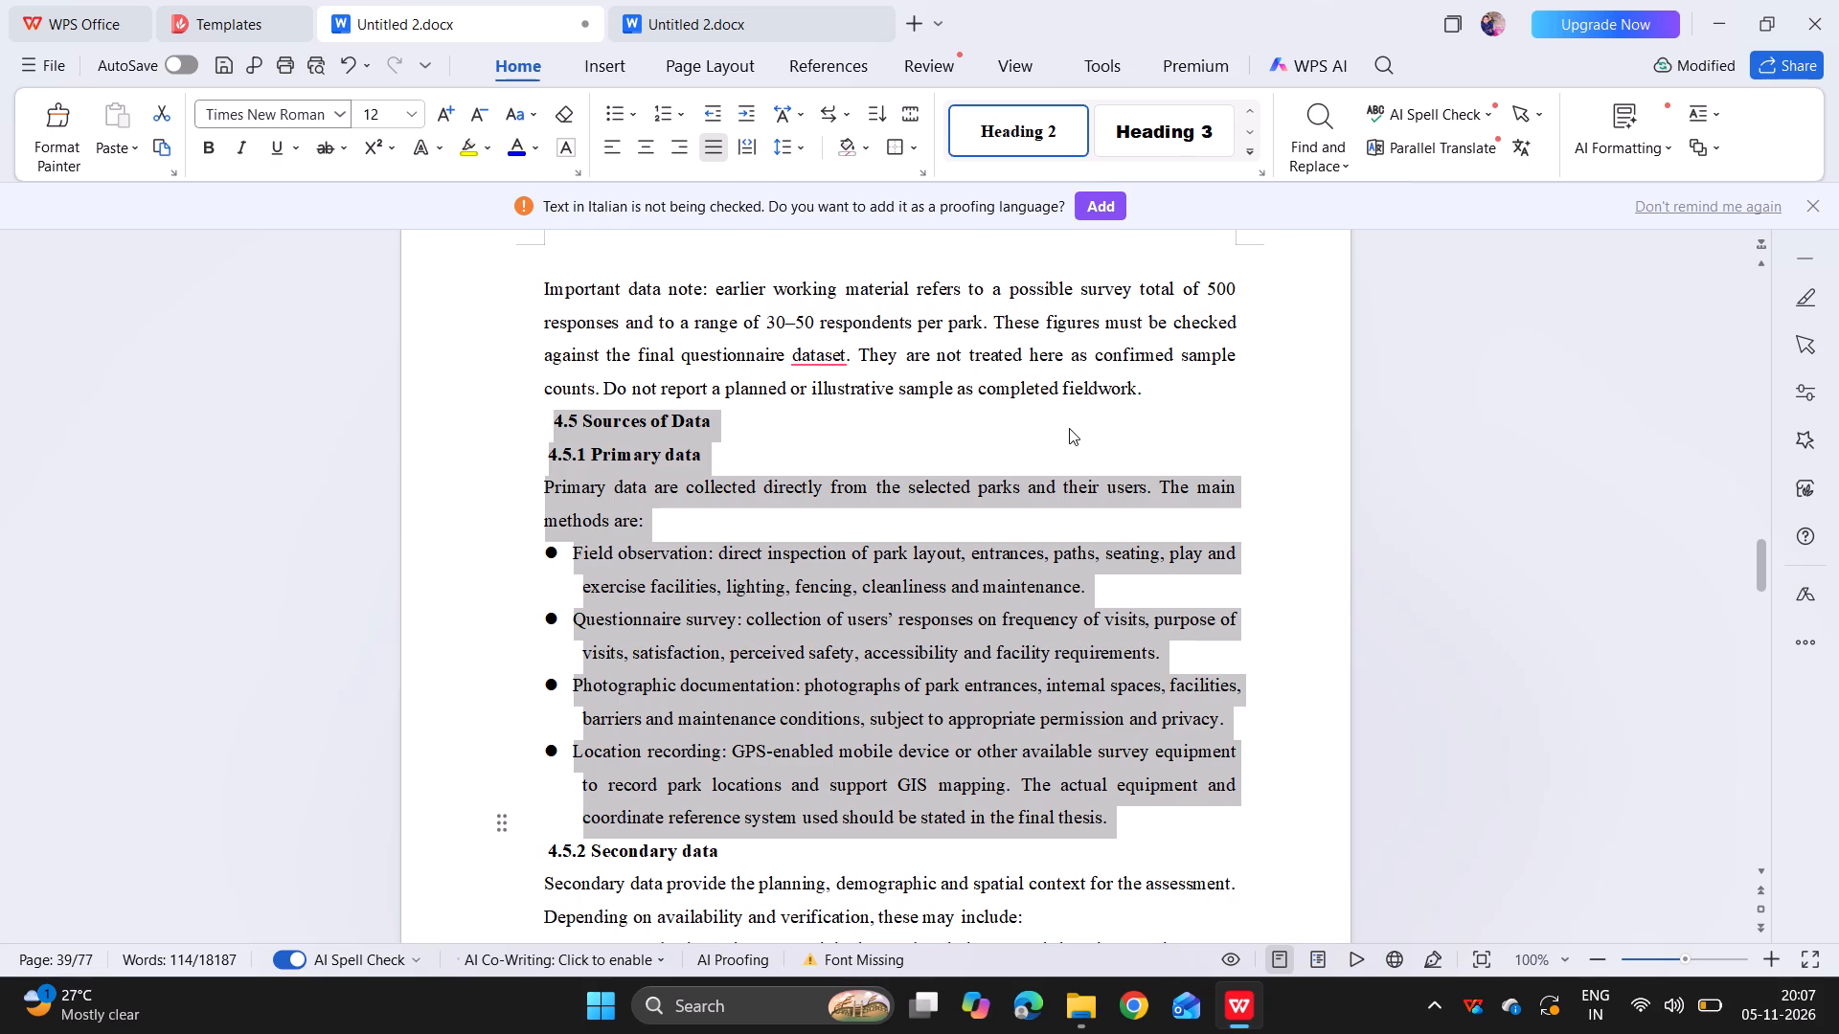
Apply 1.5 line spacing from the 4.5.2 Secondary data heading through the closing paragraph on recording secondary datasets.
left_click(1069, 428)
scroll(1069, 428, "down", 6)
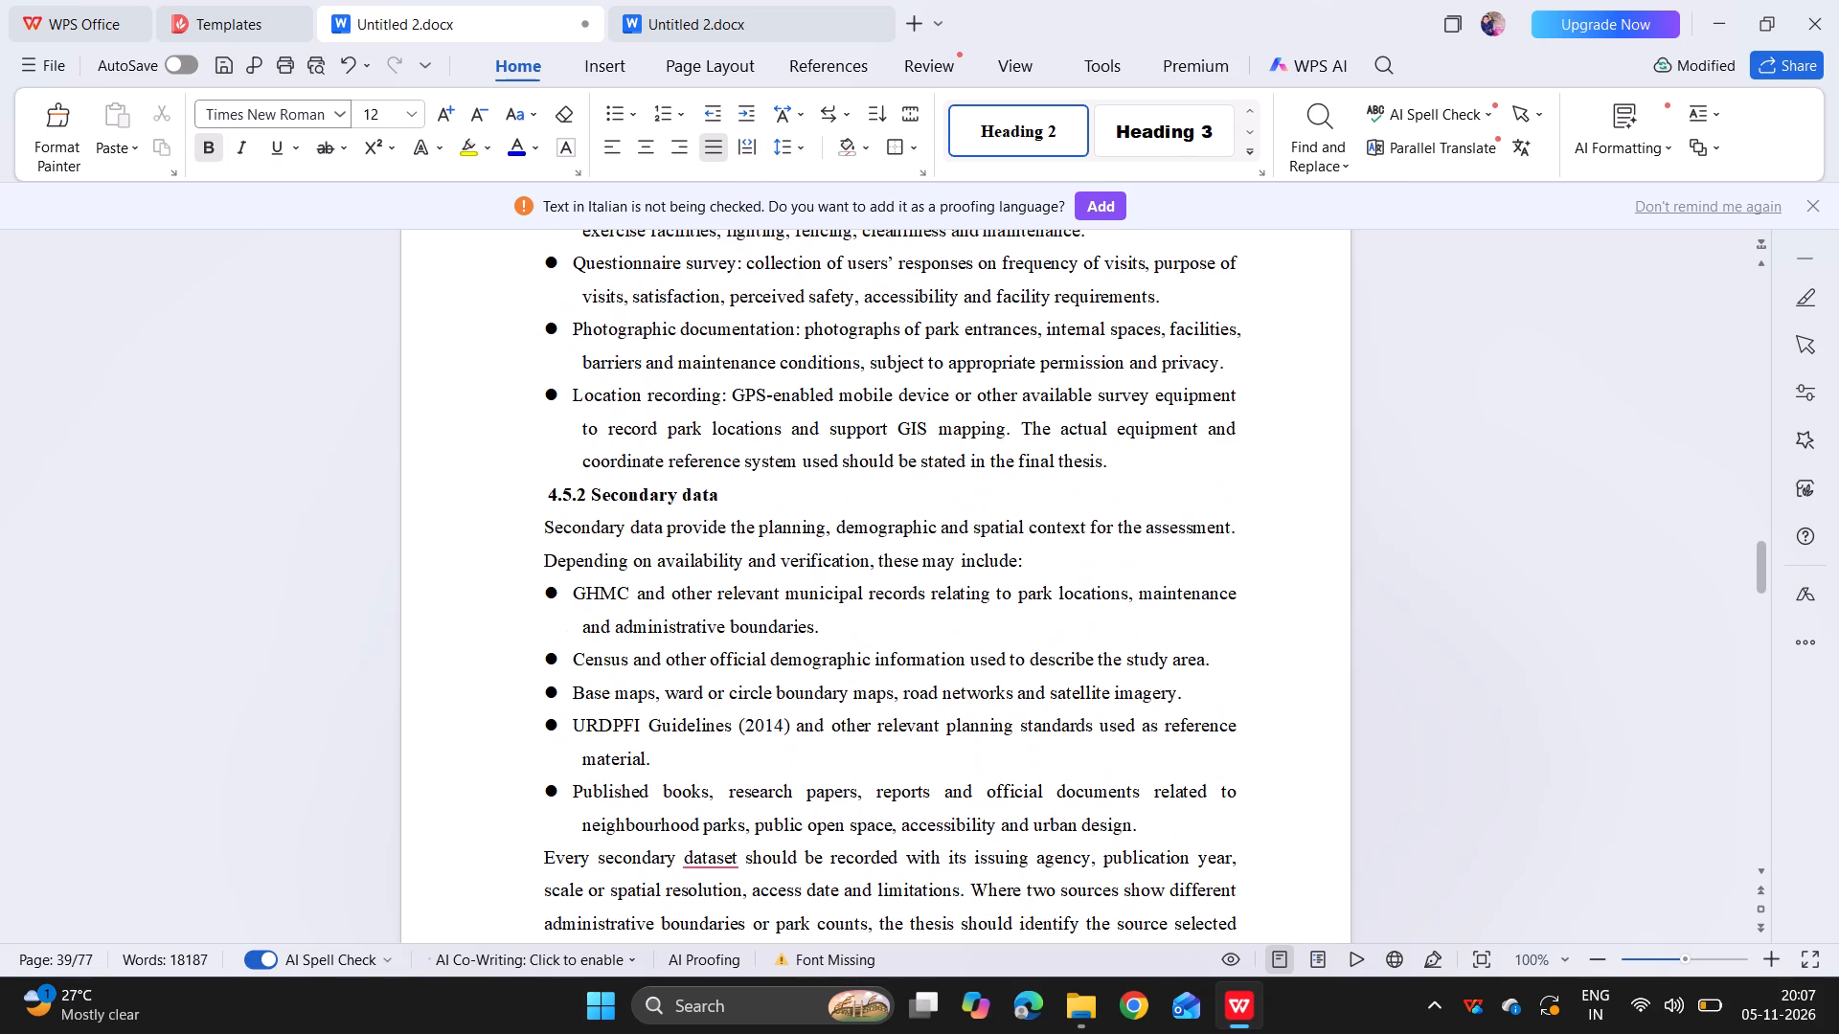
left_click_drag(547, 421, 862, 603)
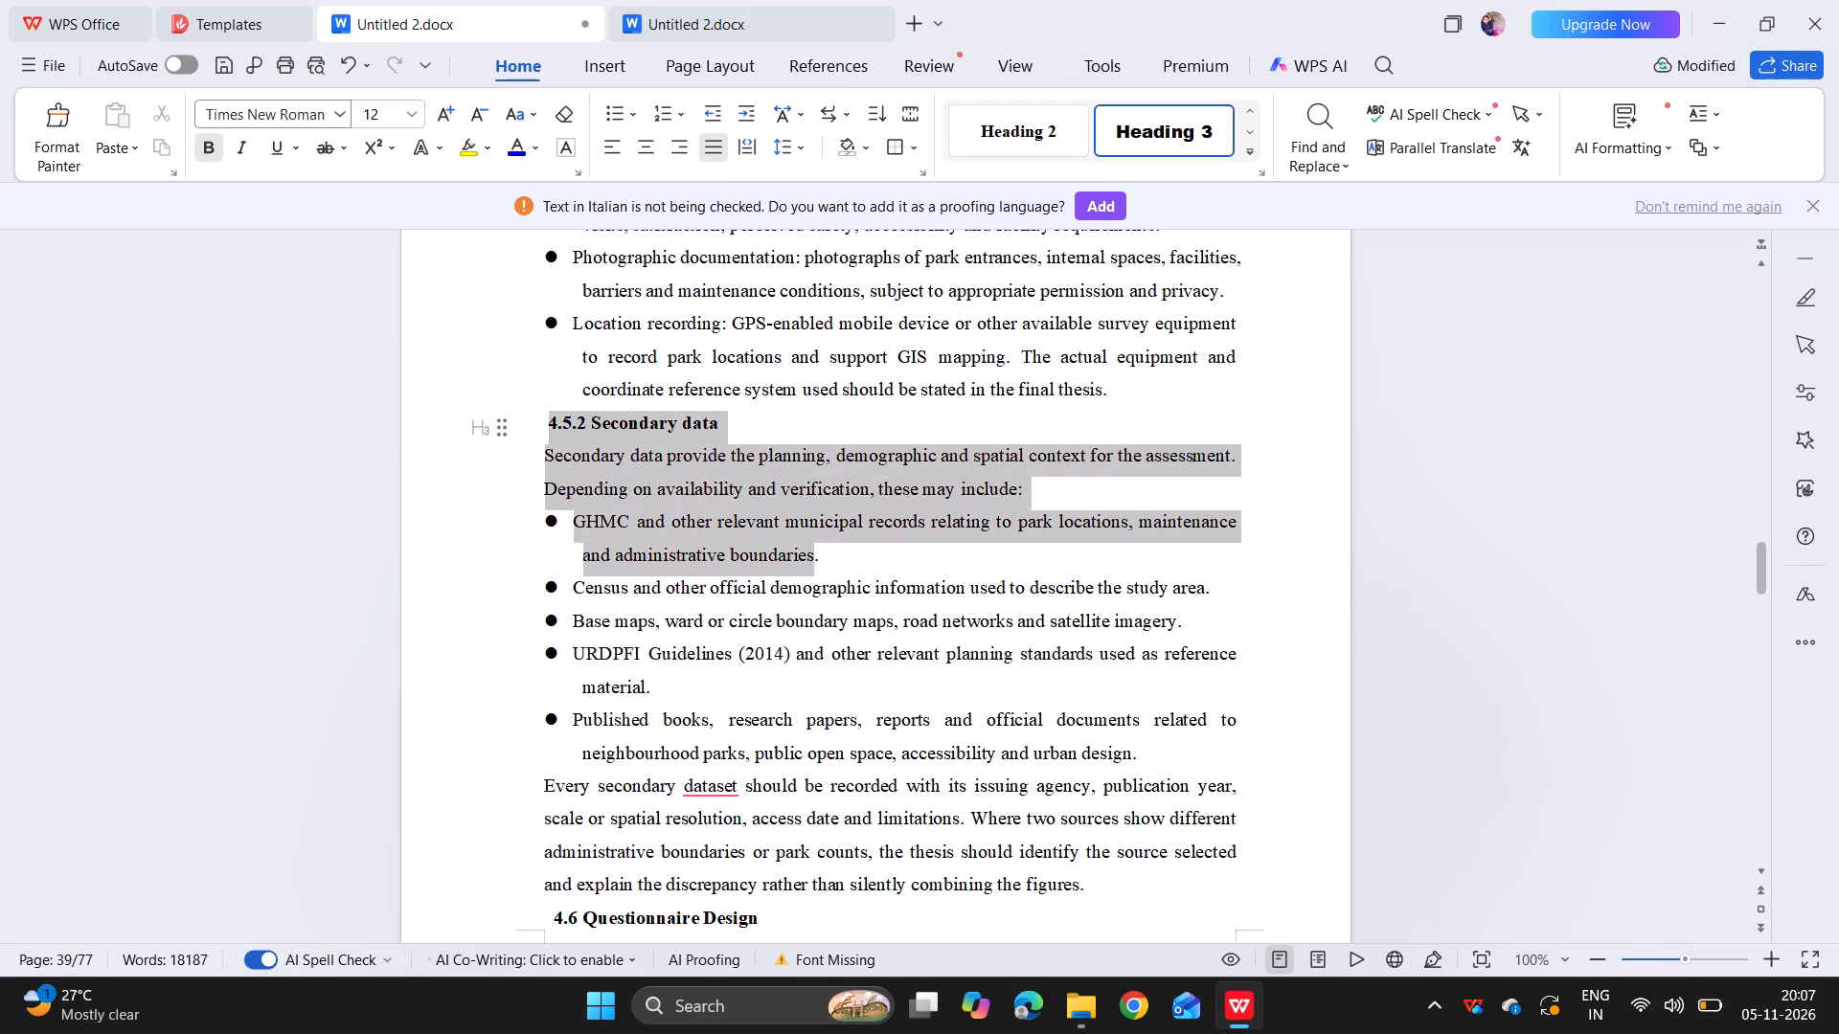
left_click_drag(862, 603, 1167, 893)
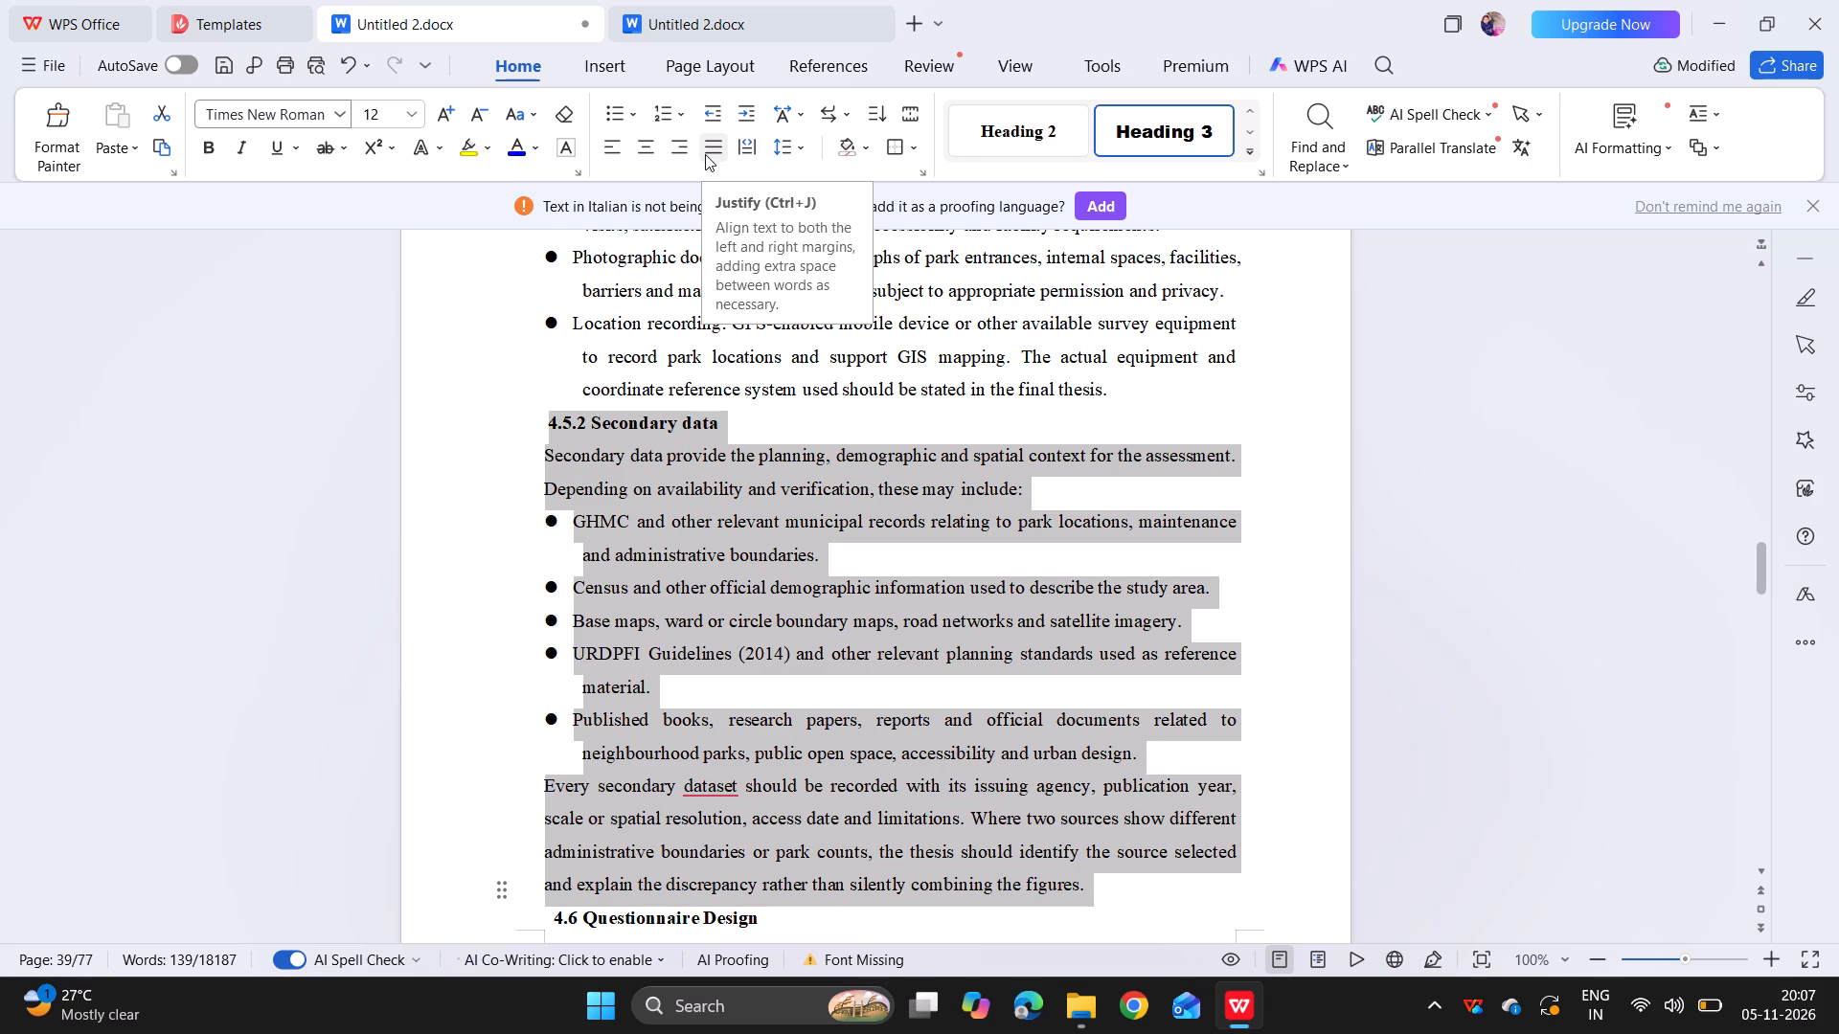
left_click(795, 145)
left_click(795, 230)
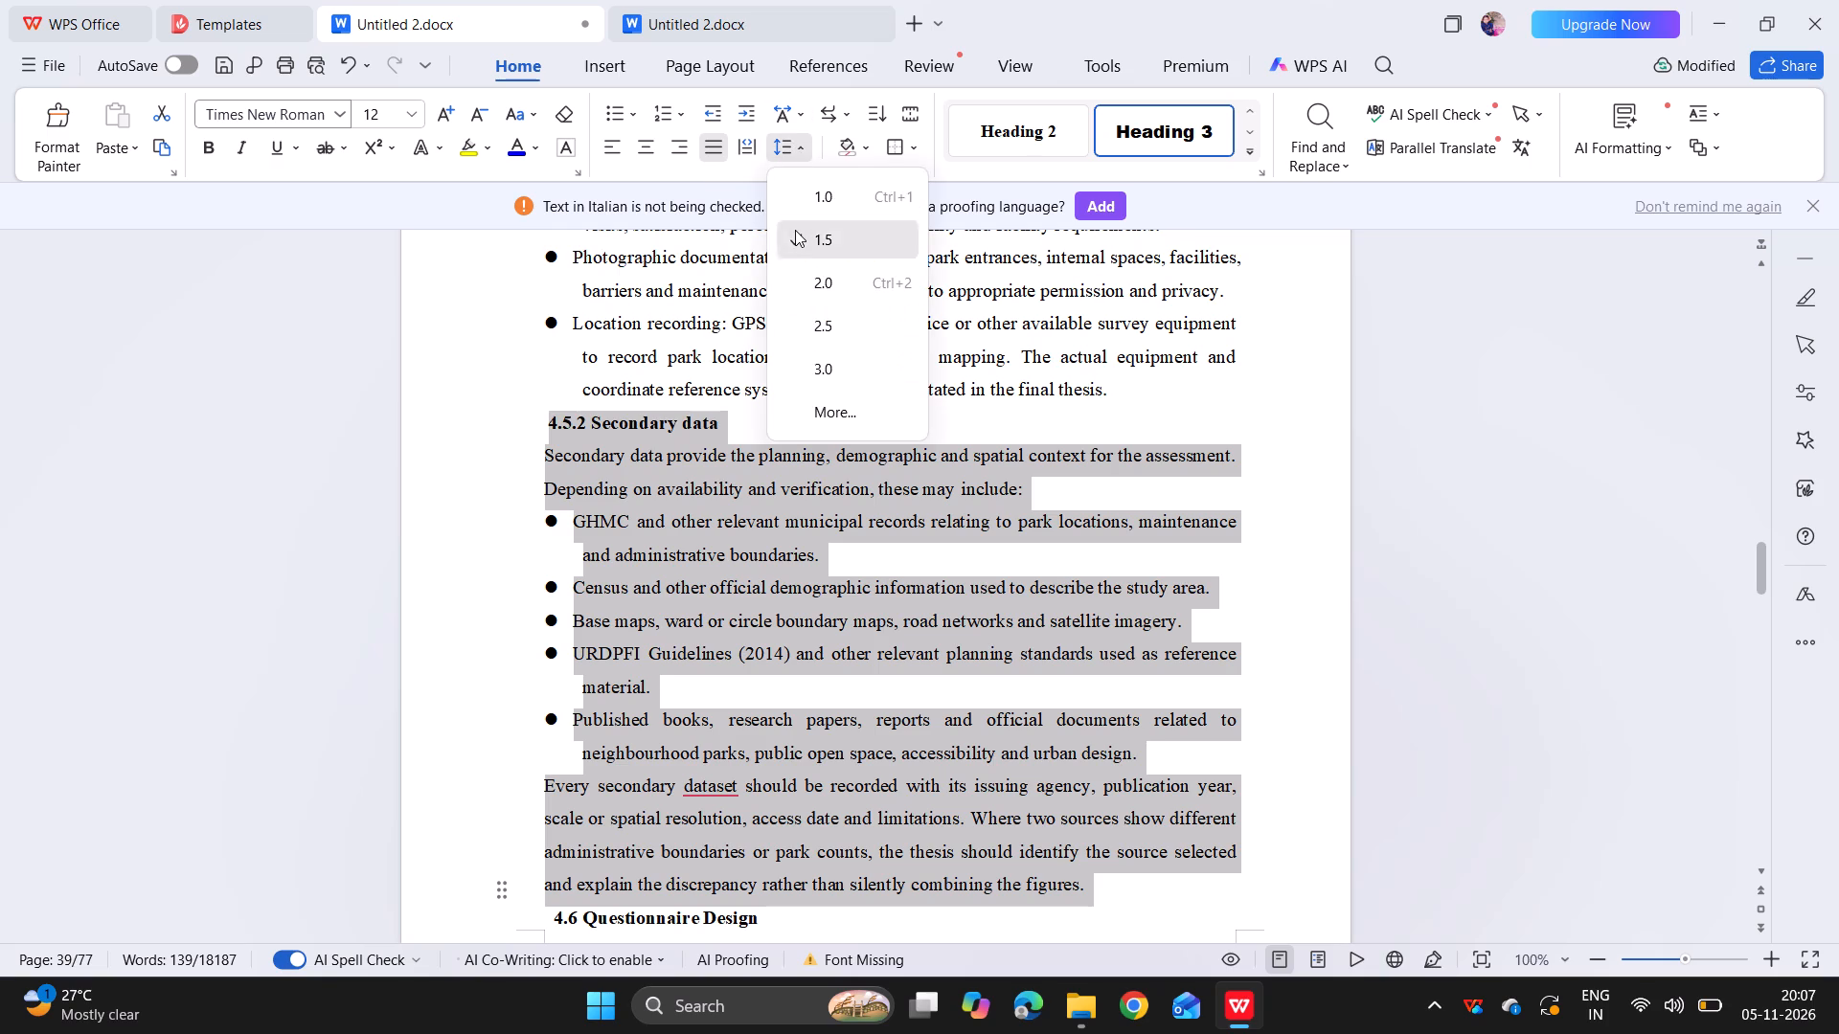
Insert an empty paragraph after the section 4.5.2 closing paragraph to push the 4.6 Questionnaire Design heading onto the next page.
scroll(732, 343, "down", 4)
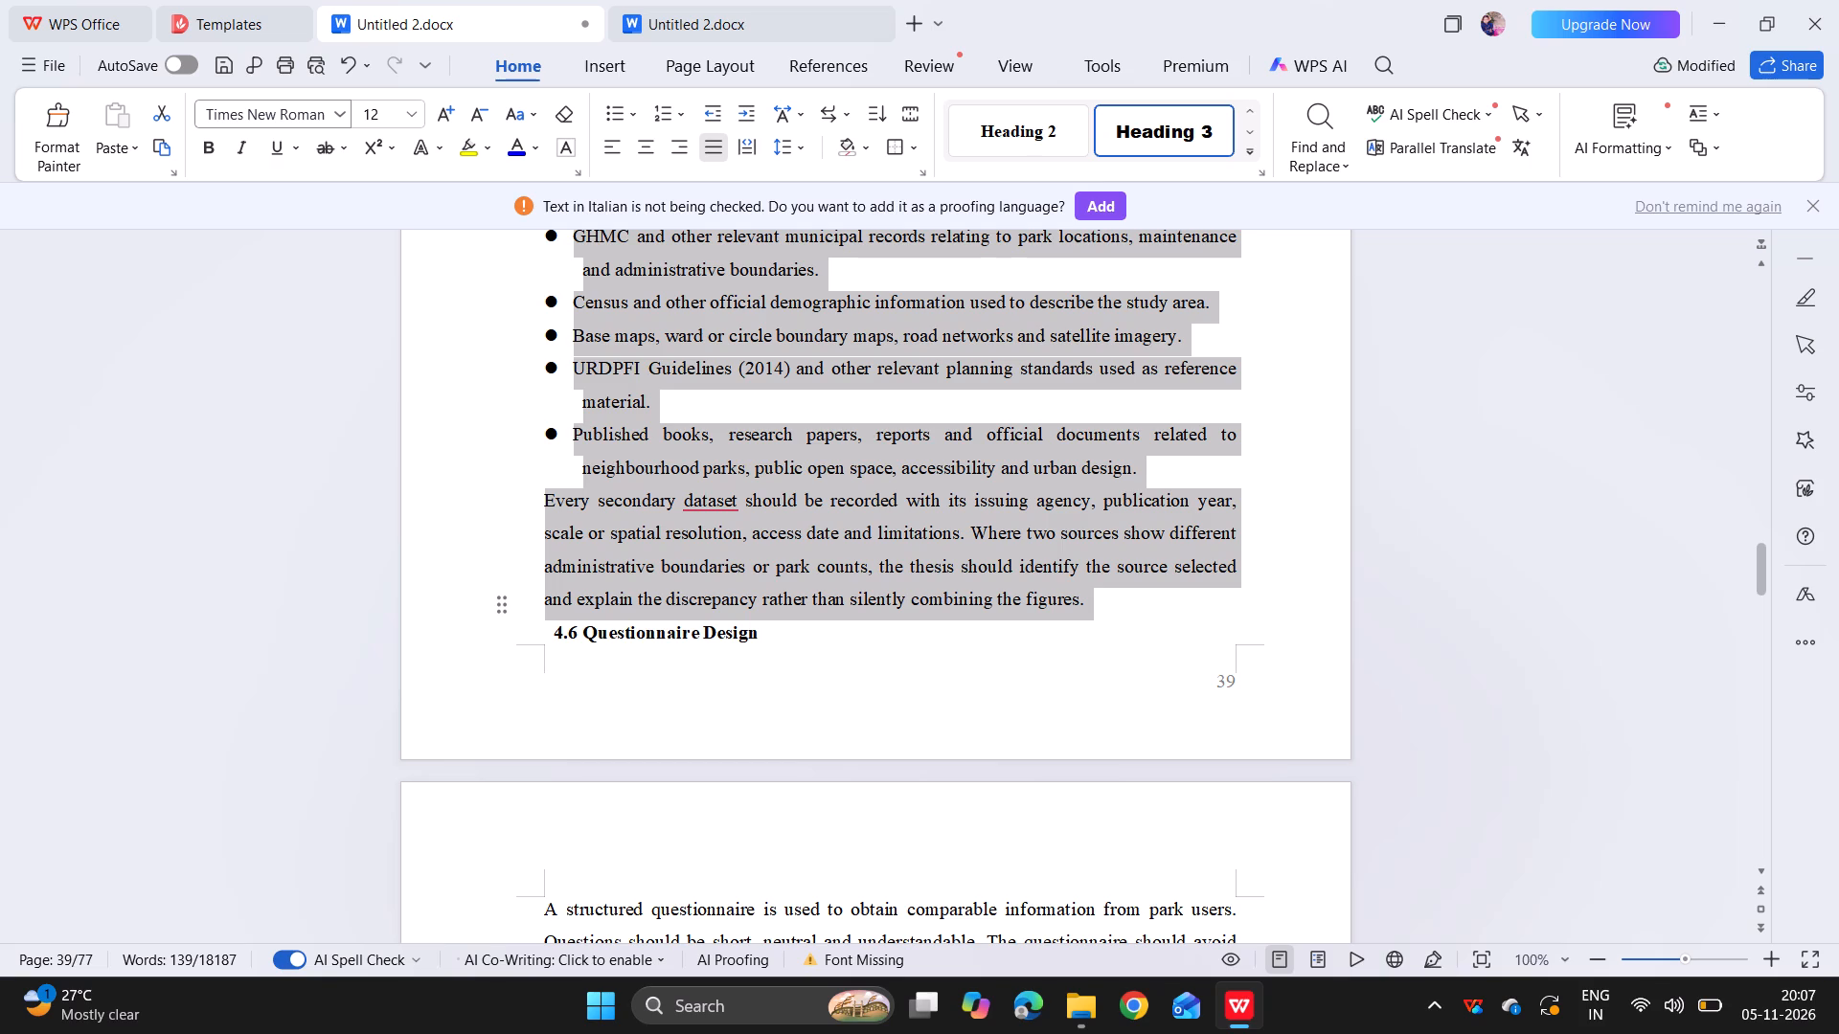
left_click(718, 574)
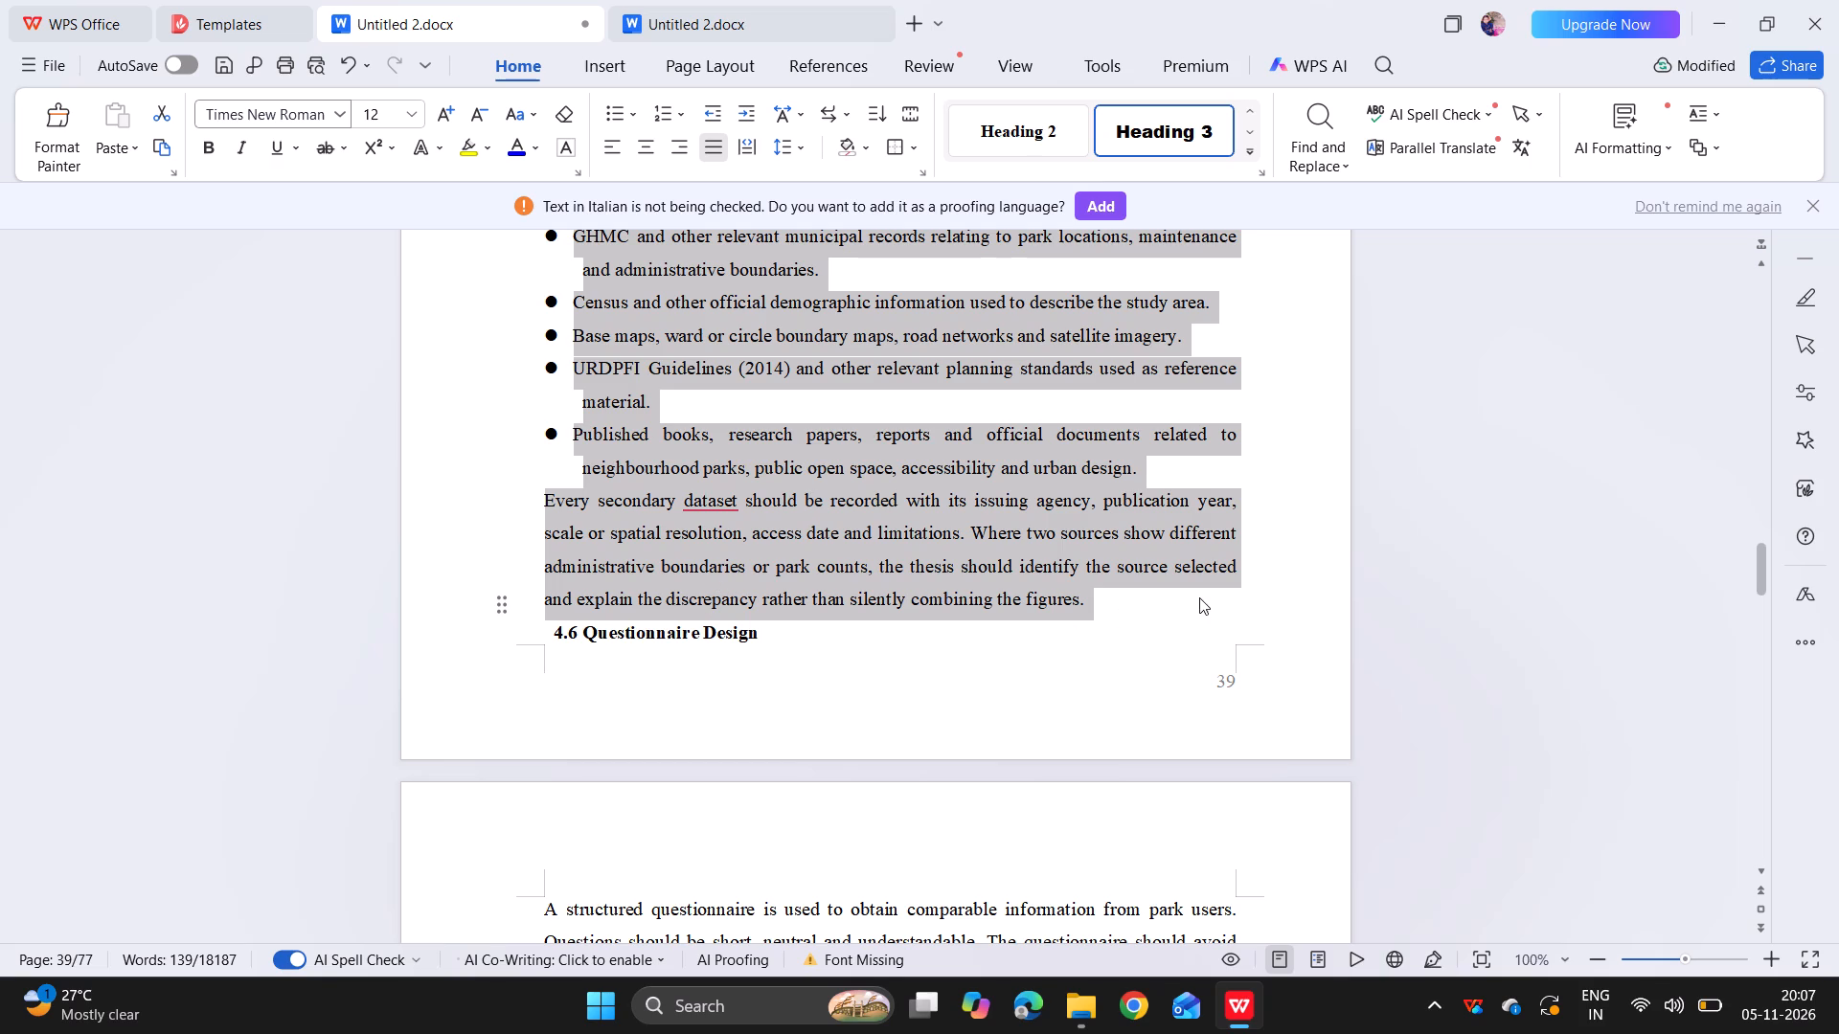
left_click(1200, 597)
key("Return")
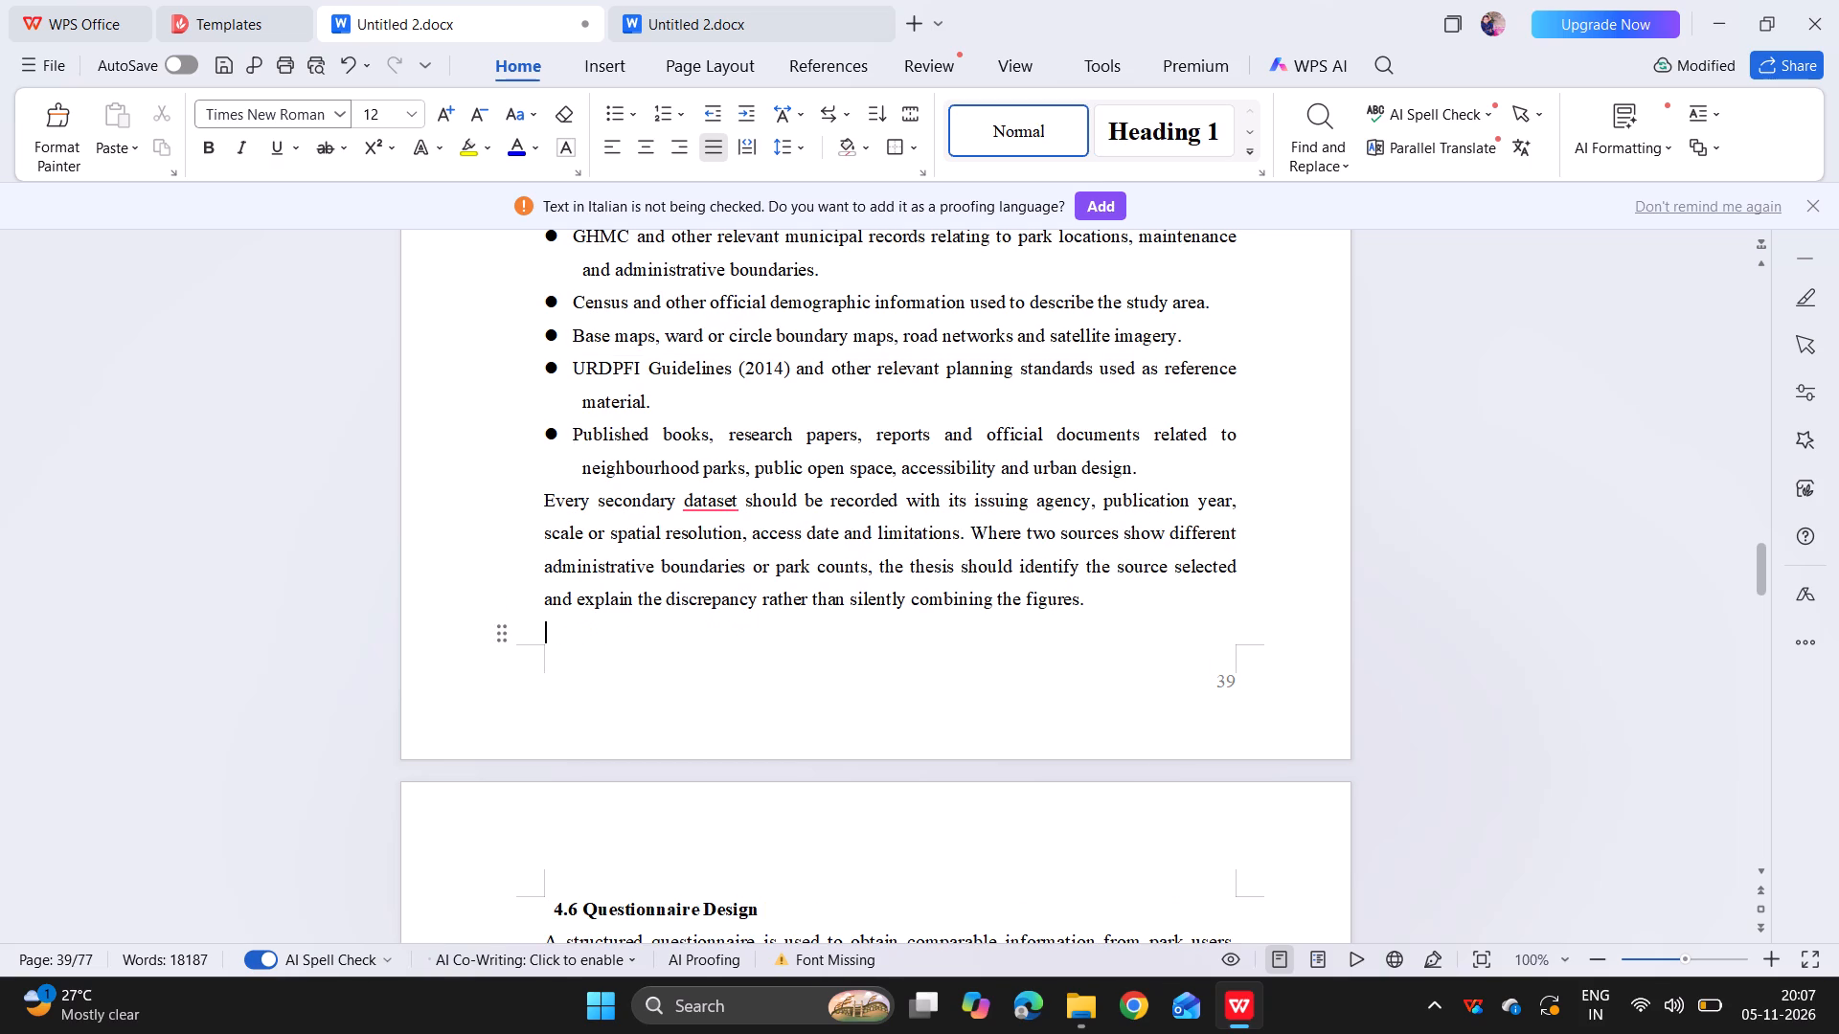
Apply 1.5 line spacing to the 4.6 Questionnaire Design heading and its introductory paragraph.
scroll(697, 664, "down", 8)
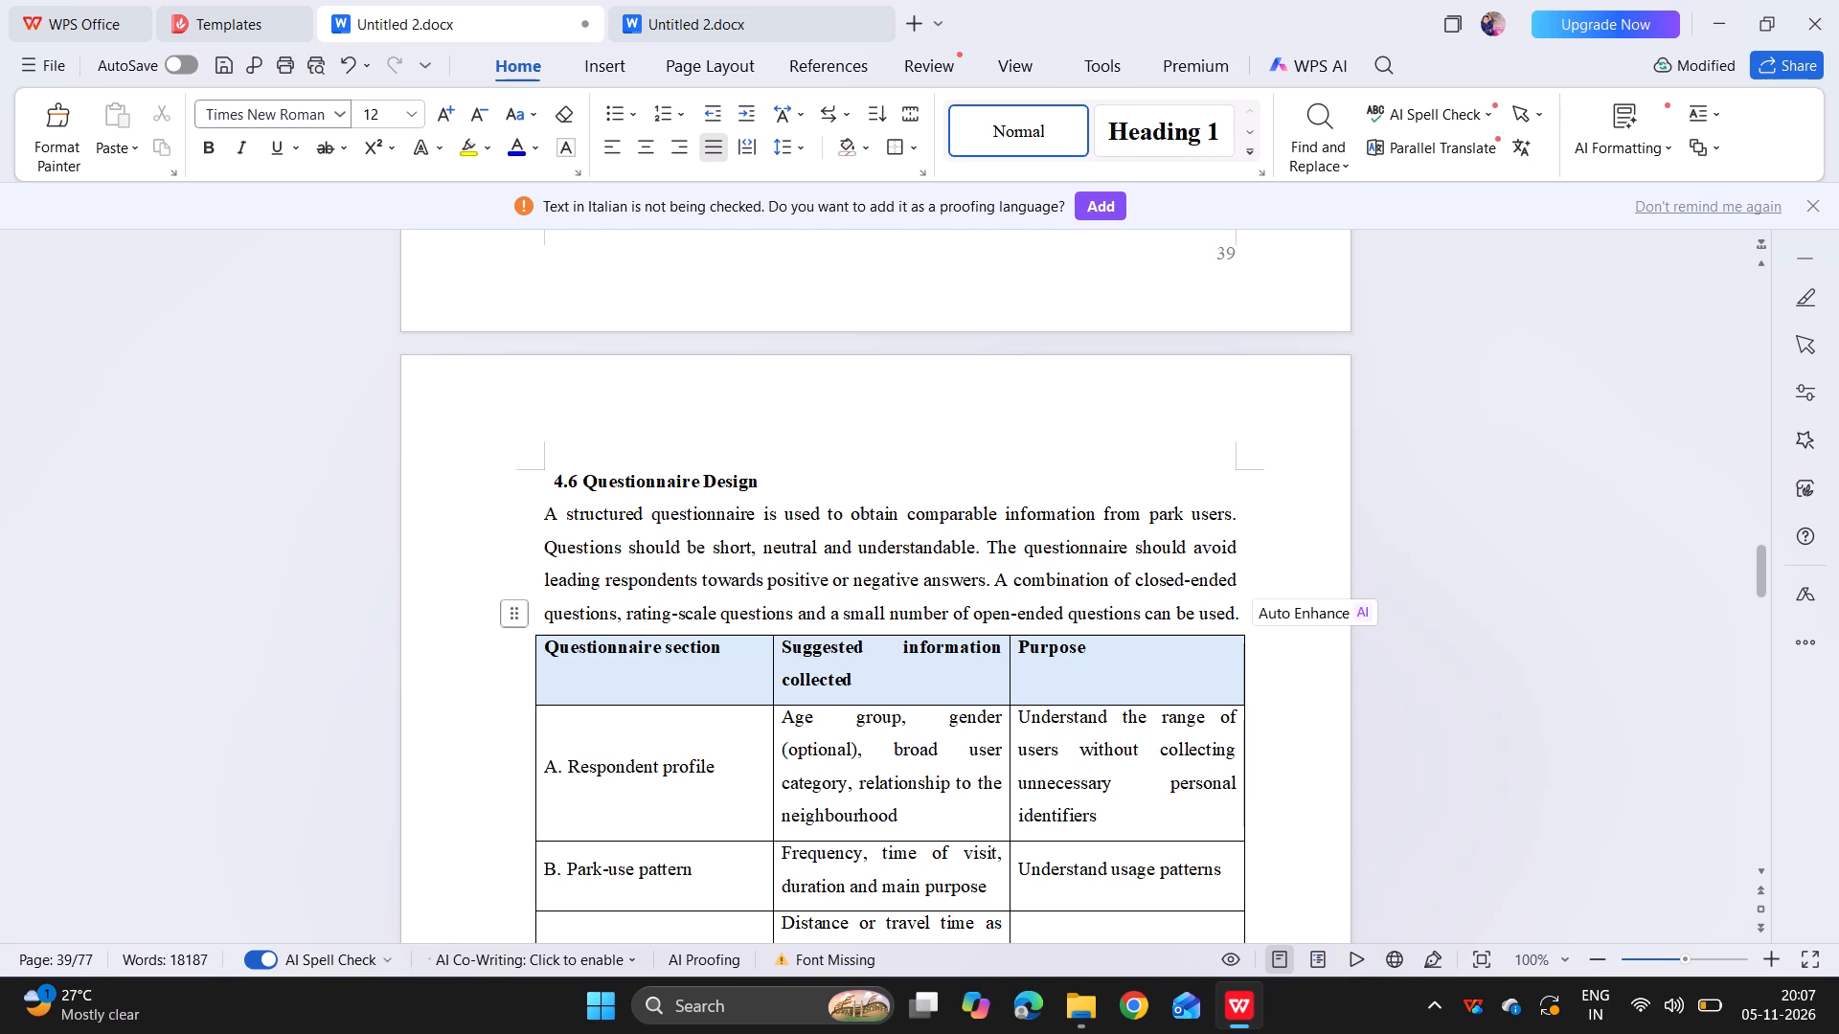
left_click_drag(550, 487, 1207, 613)
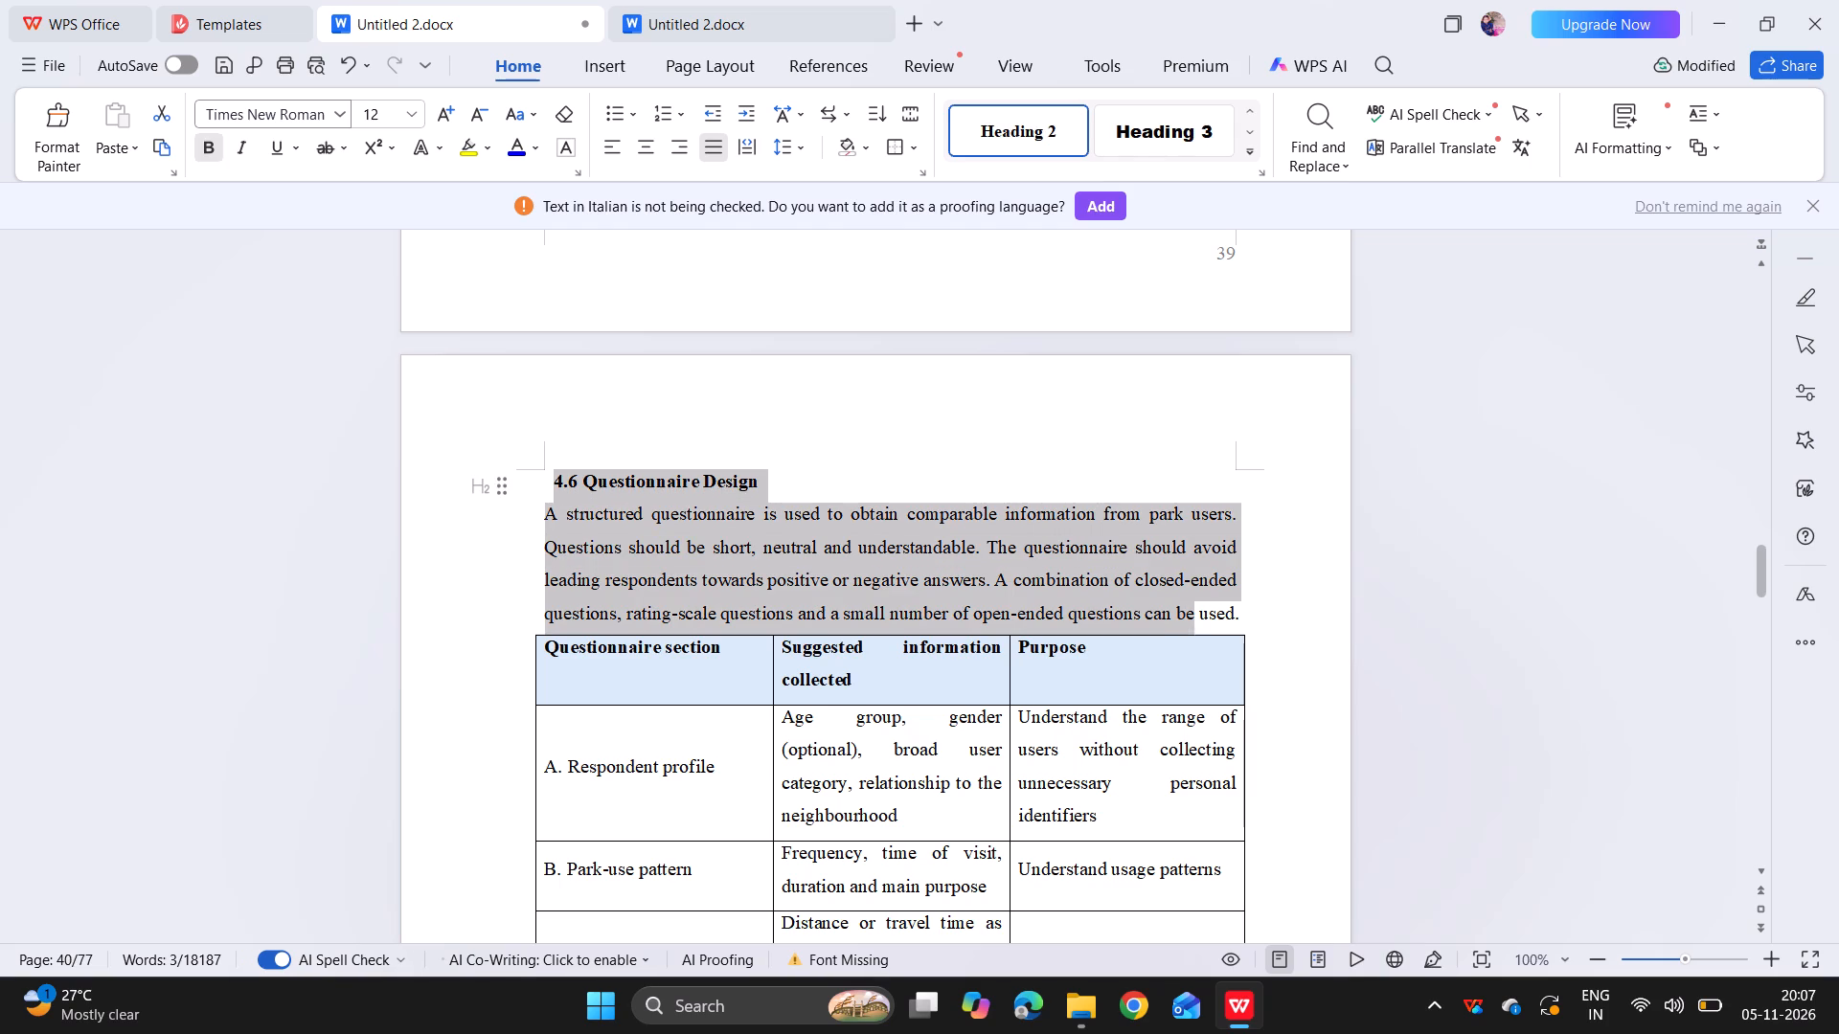
left_click_drag(1207, 613, 1275, 632)
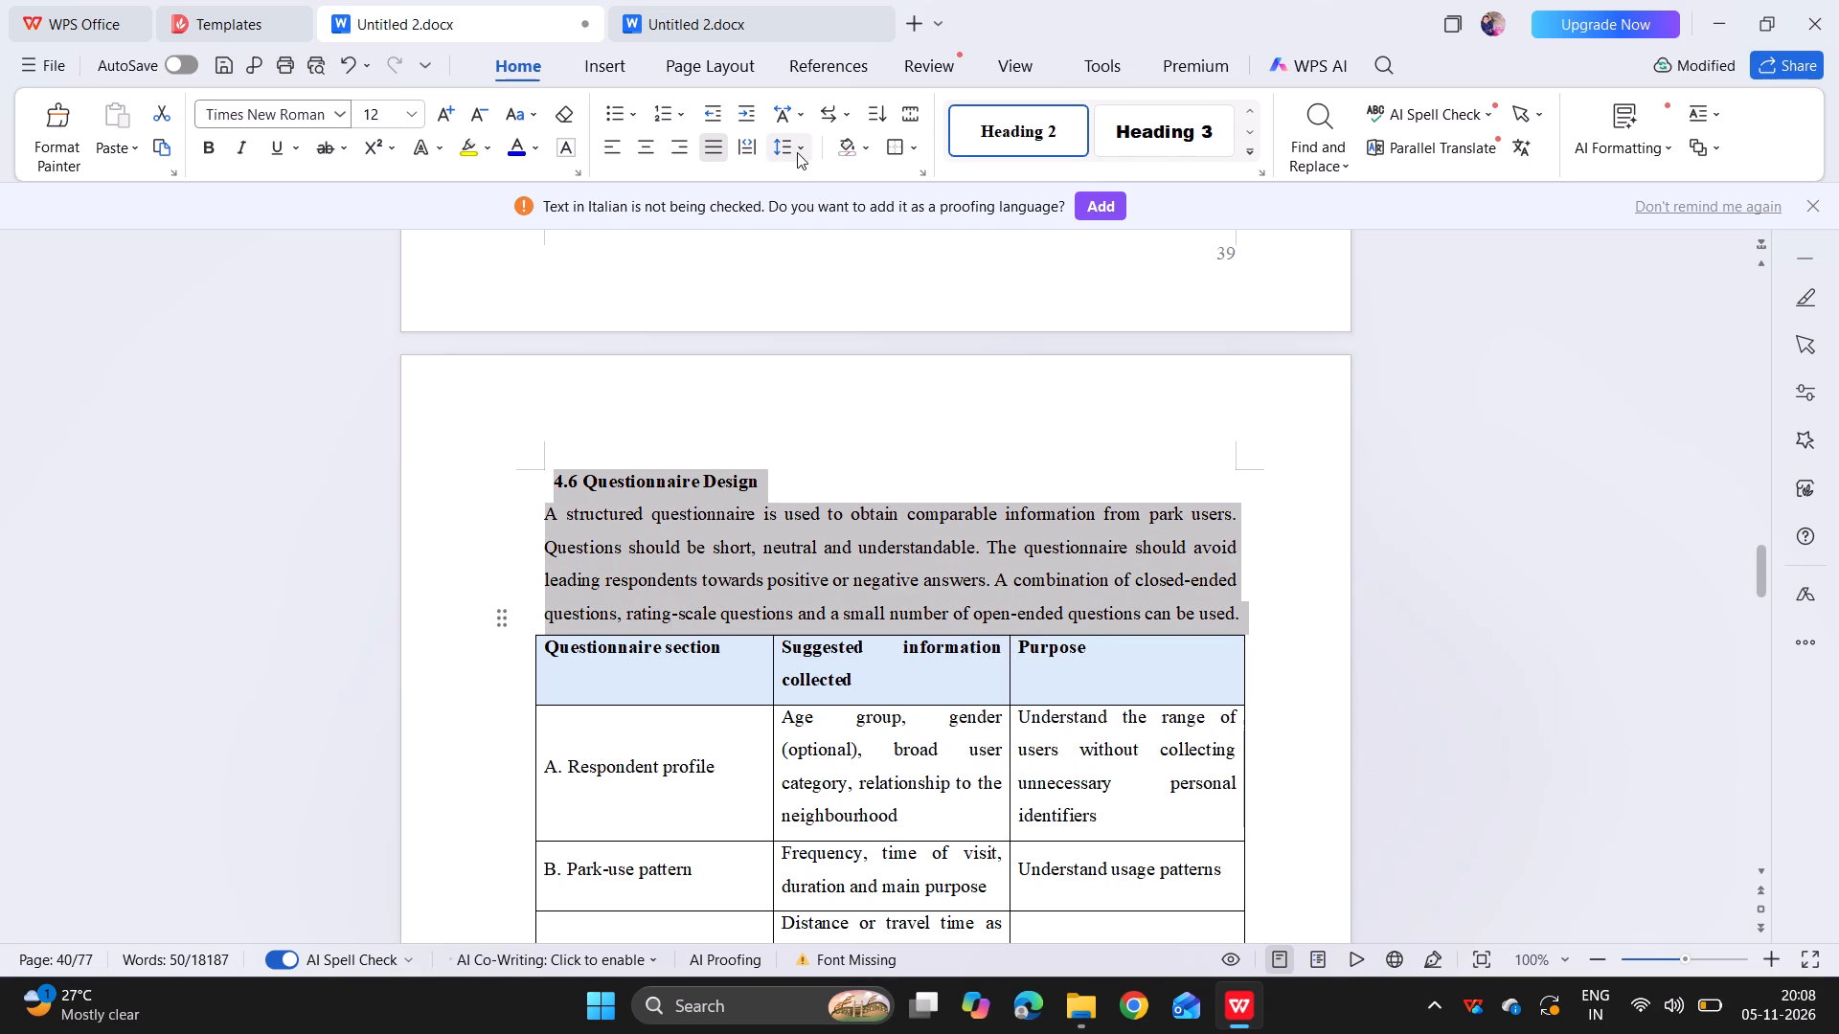
left_click(800, 151)
left_click(817, 252)
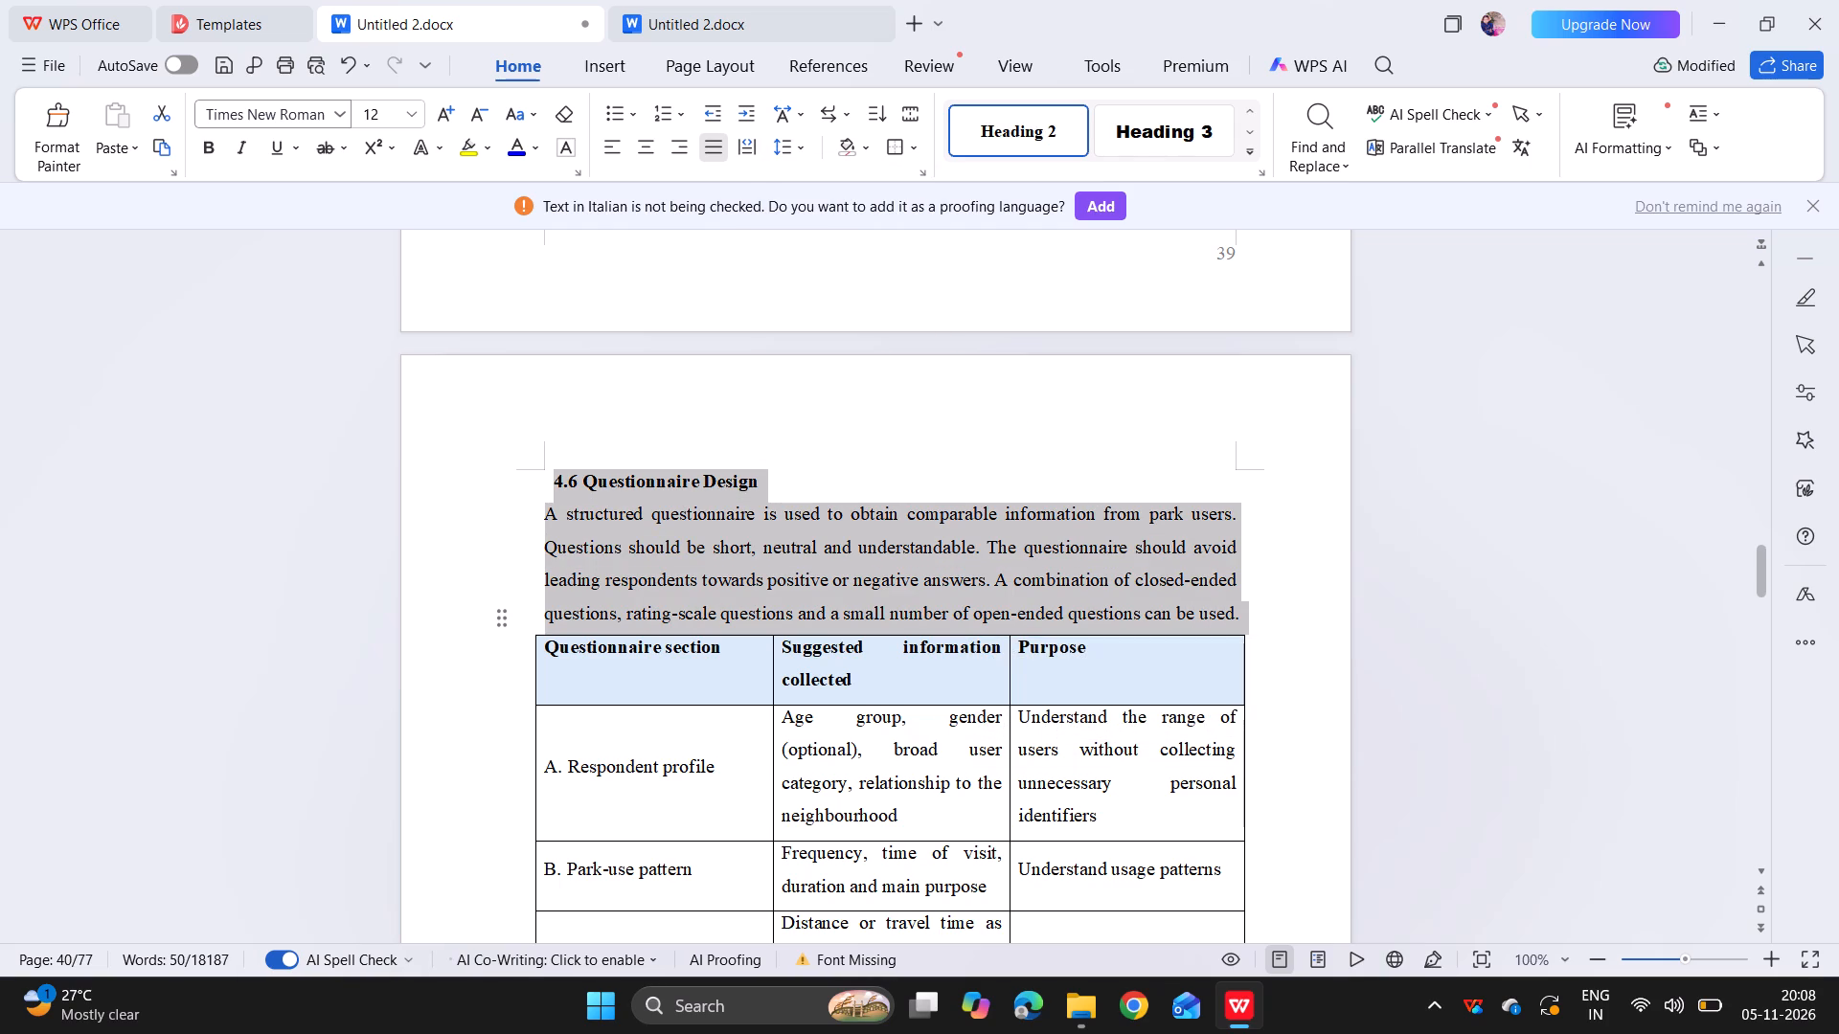
left_click(837, 423)
Centre the text in the section 4.6 questionnaire table from the header row through row G. Inclusiveness.
scroll(836, 425, "down", 3)
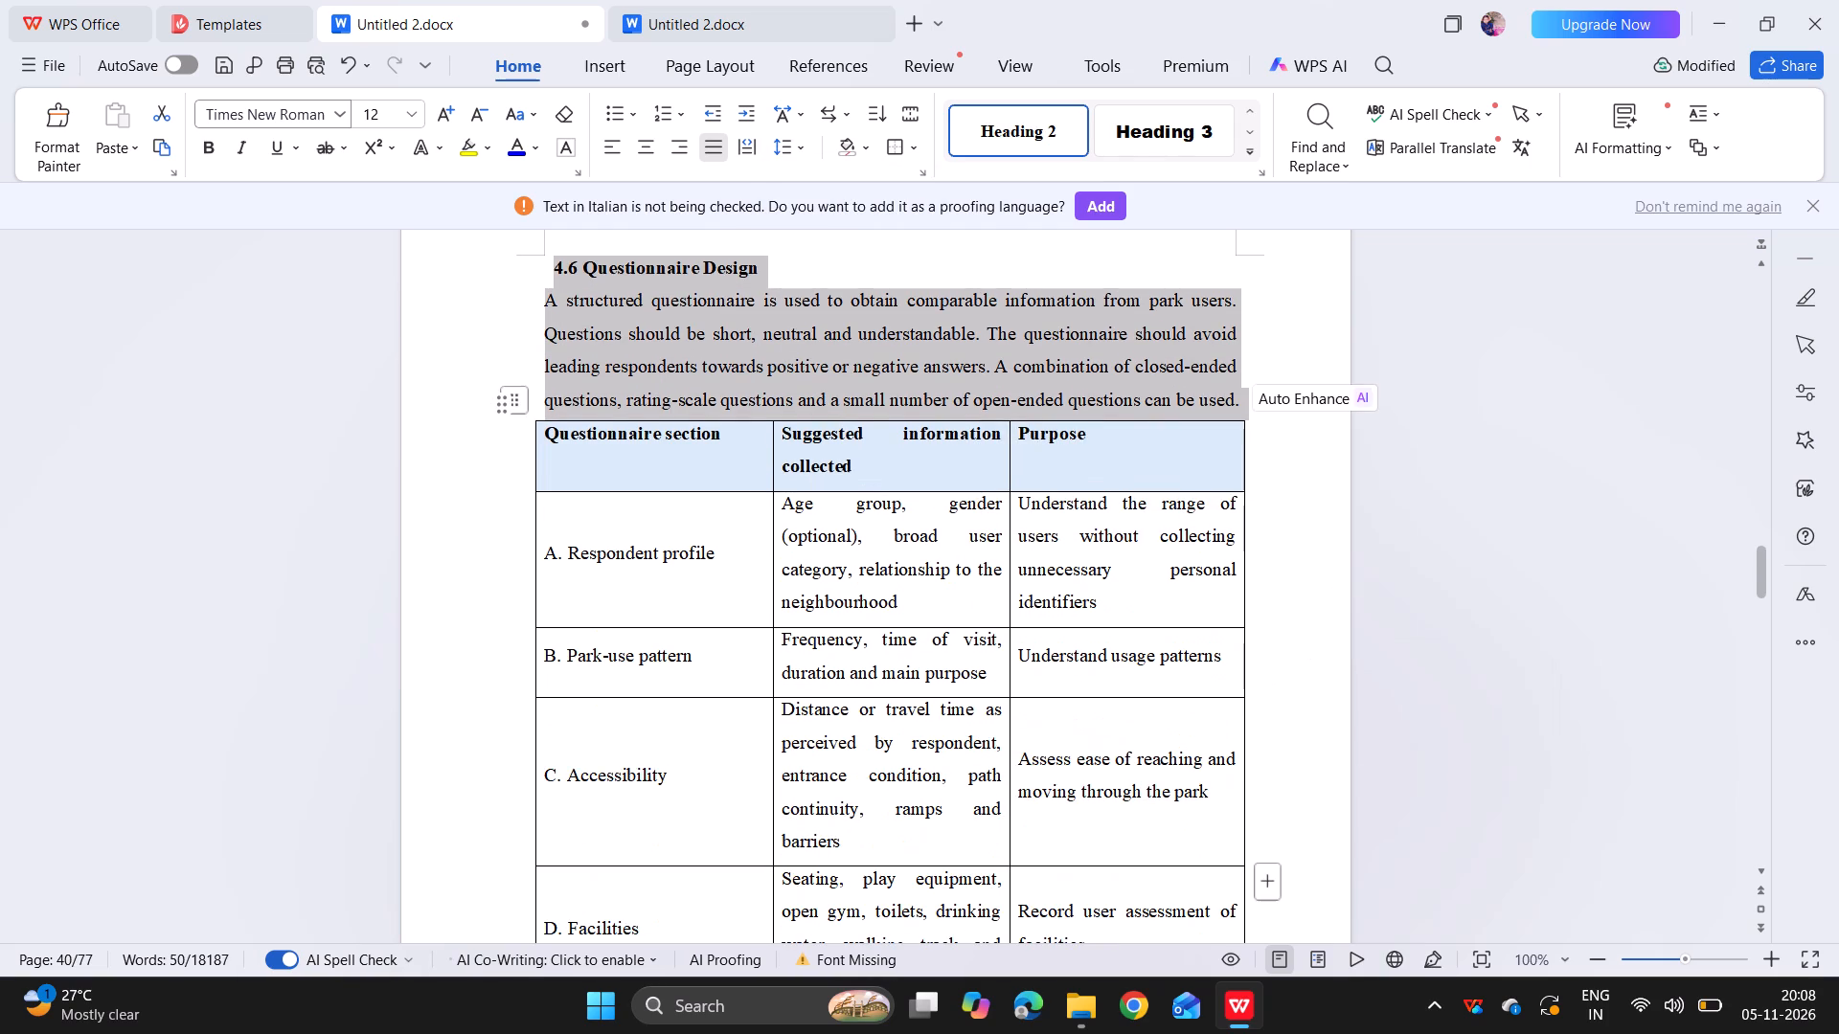
left_click_drag(547, 433, 1032, 772)
scroll(1032, 772, "down", 2)
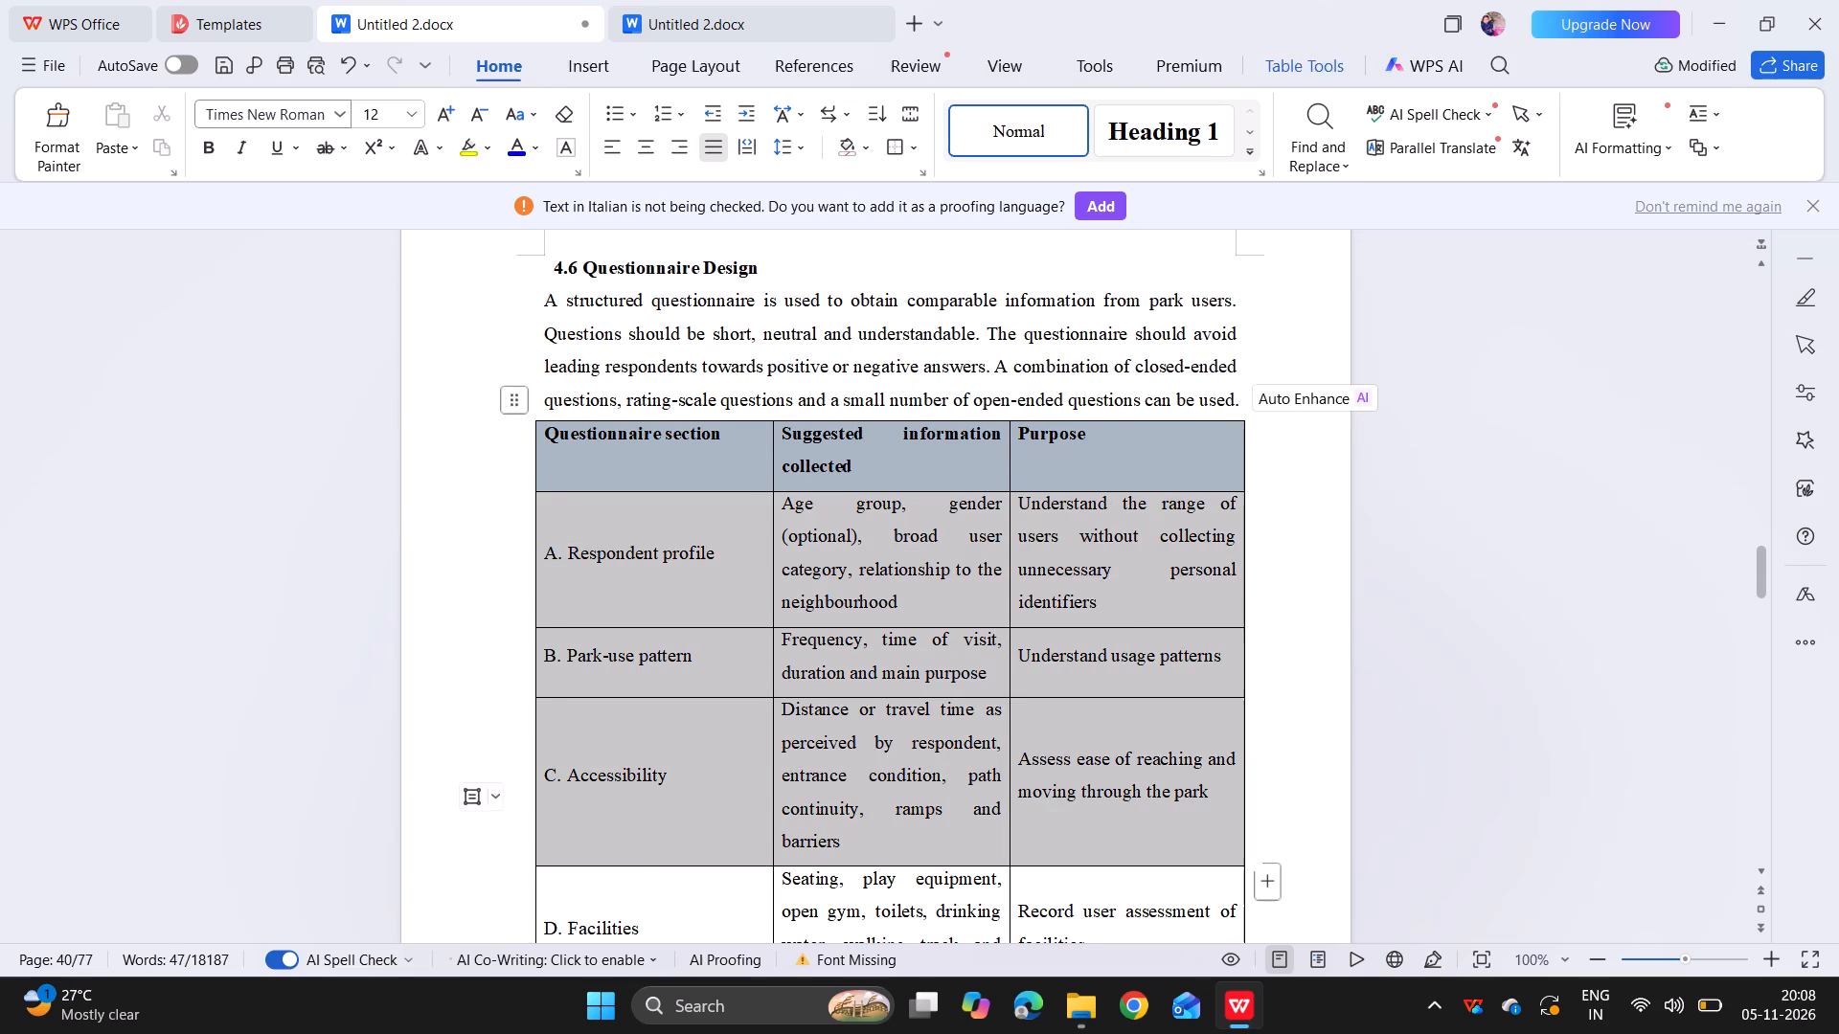
left_click_drag(1032, 772, 1040, 753)
scroll(1033, 773, "down", 6)
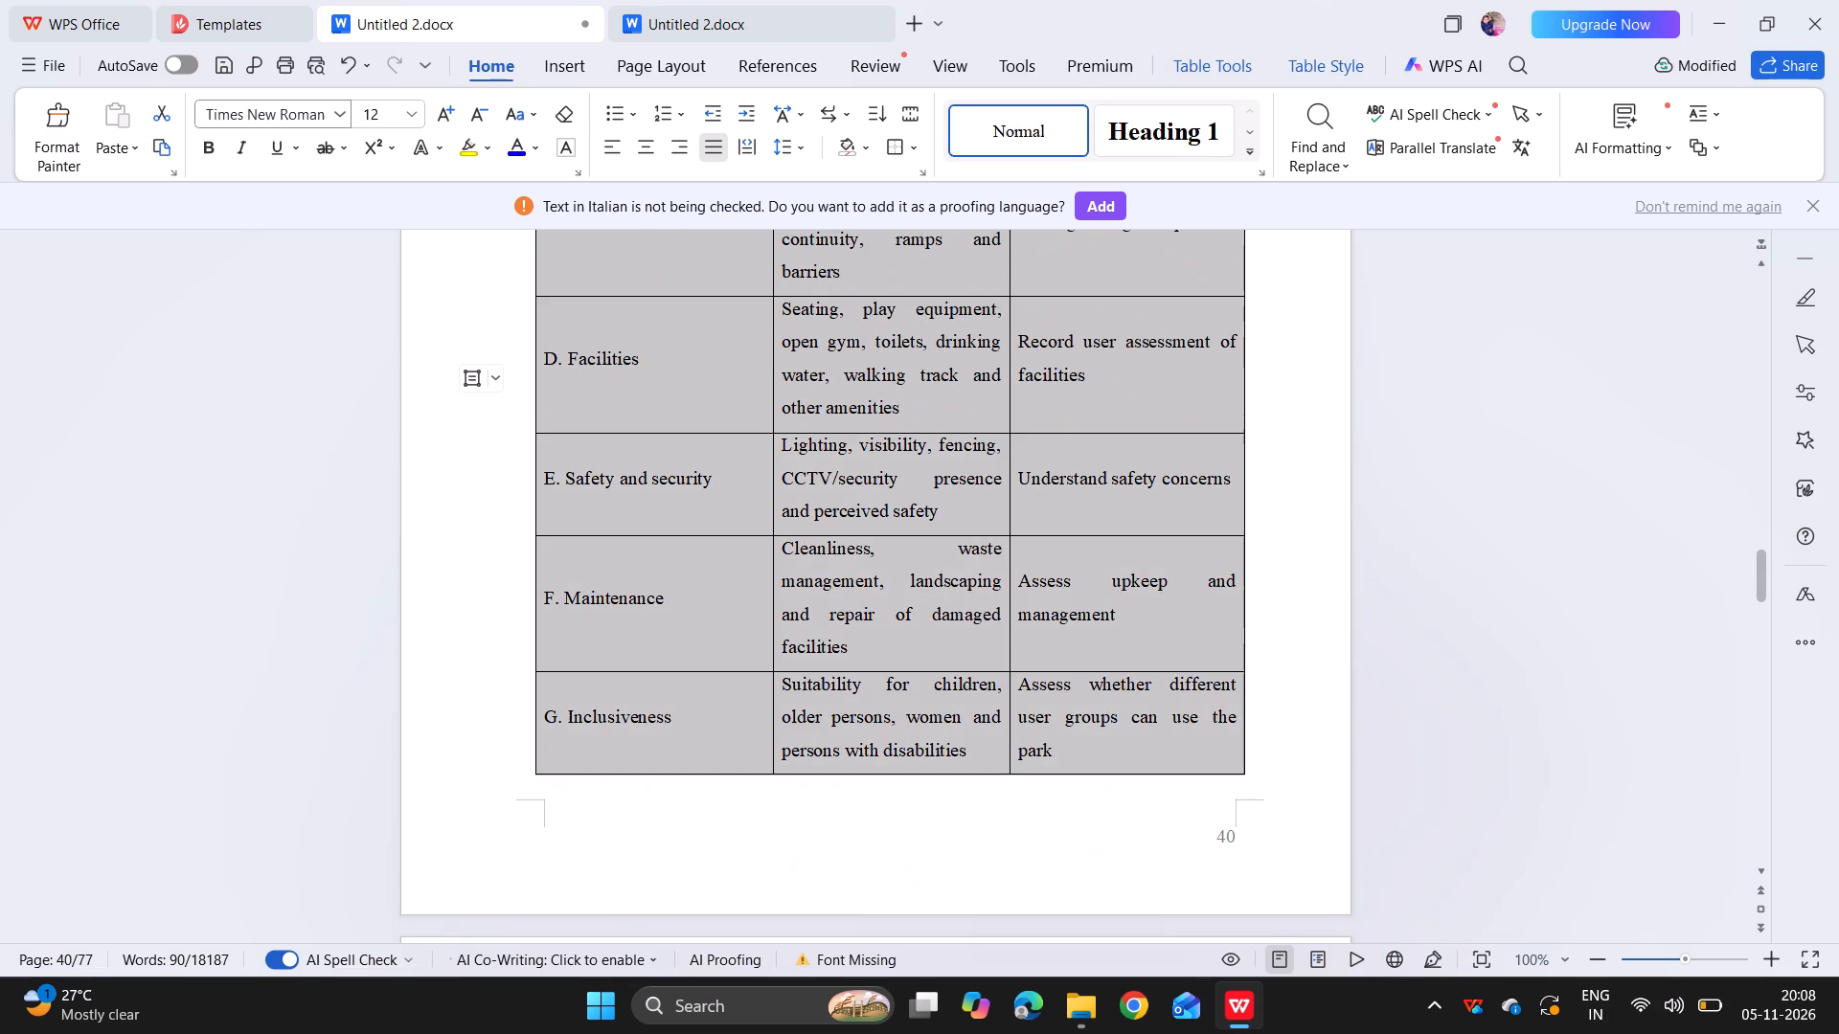
left_click_drag(1040, 753, 1045, 740)
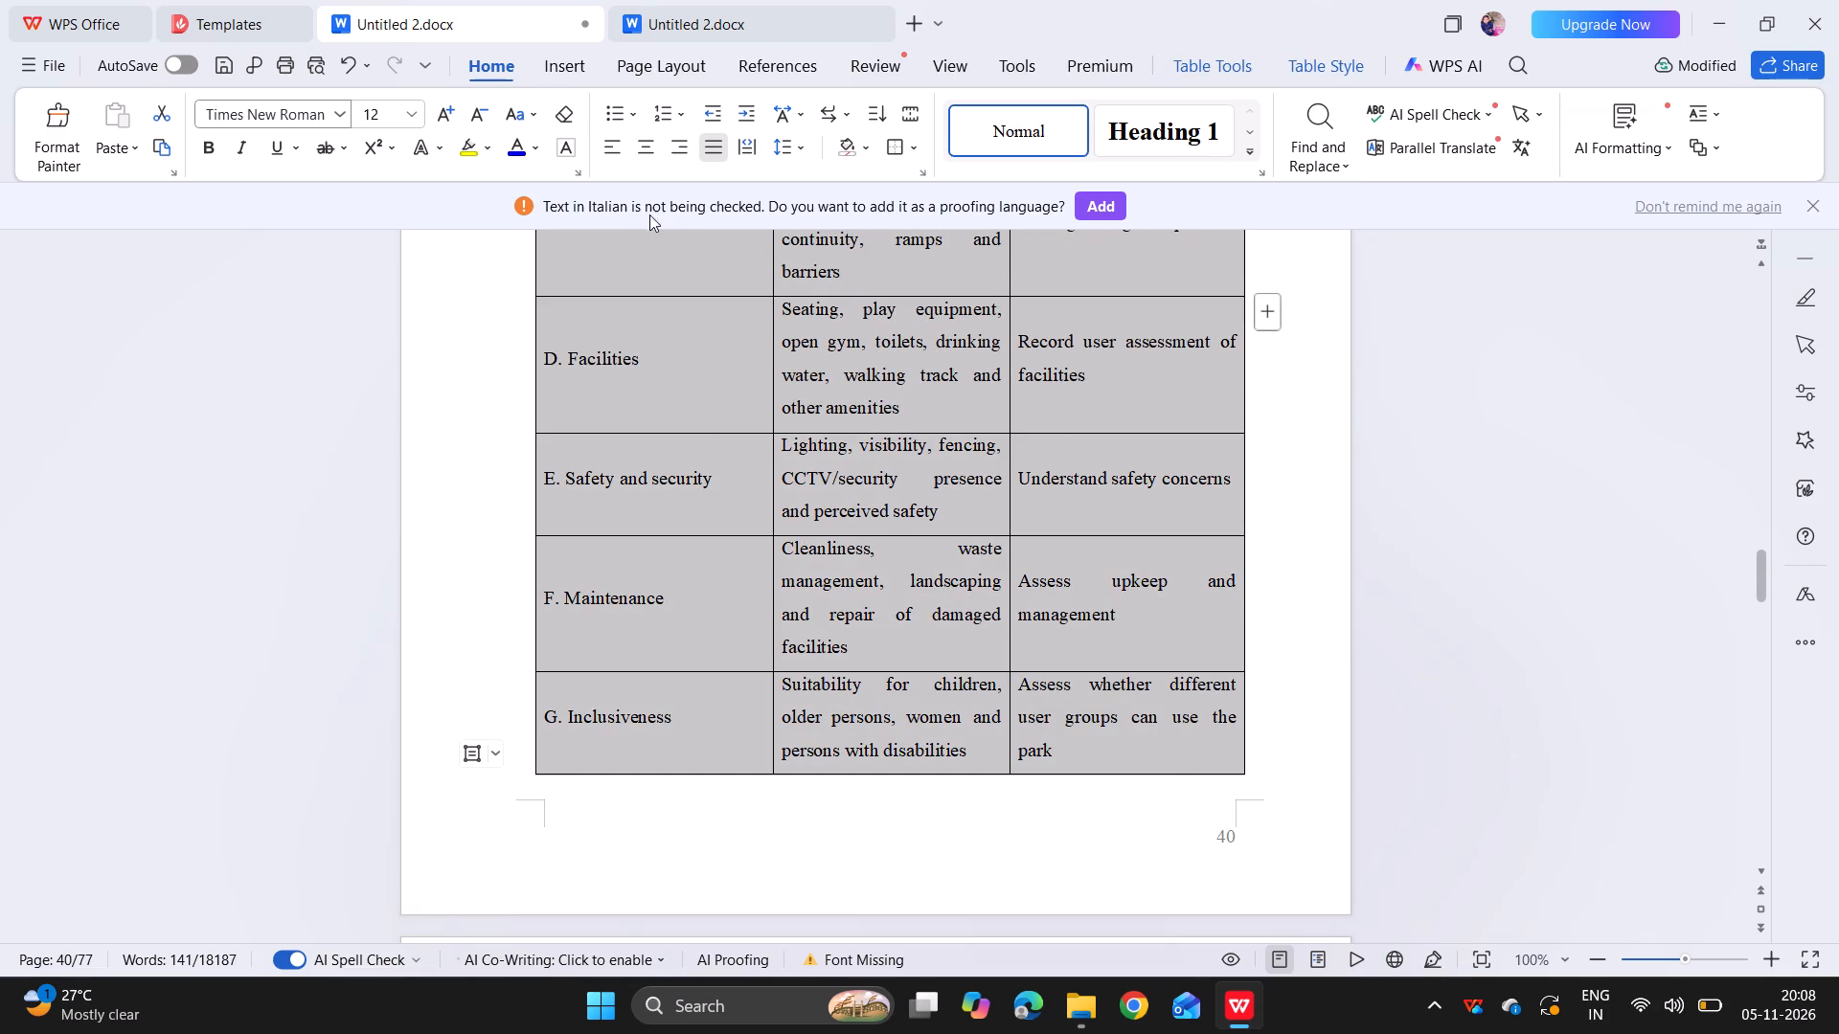
left_click(656, 153)
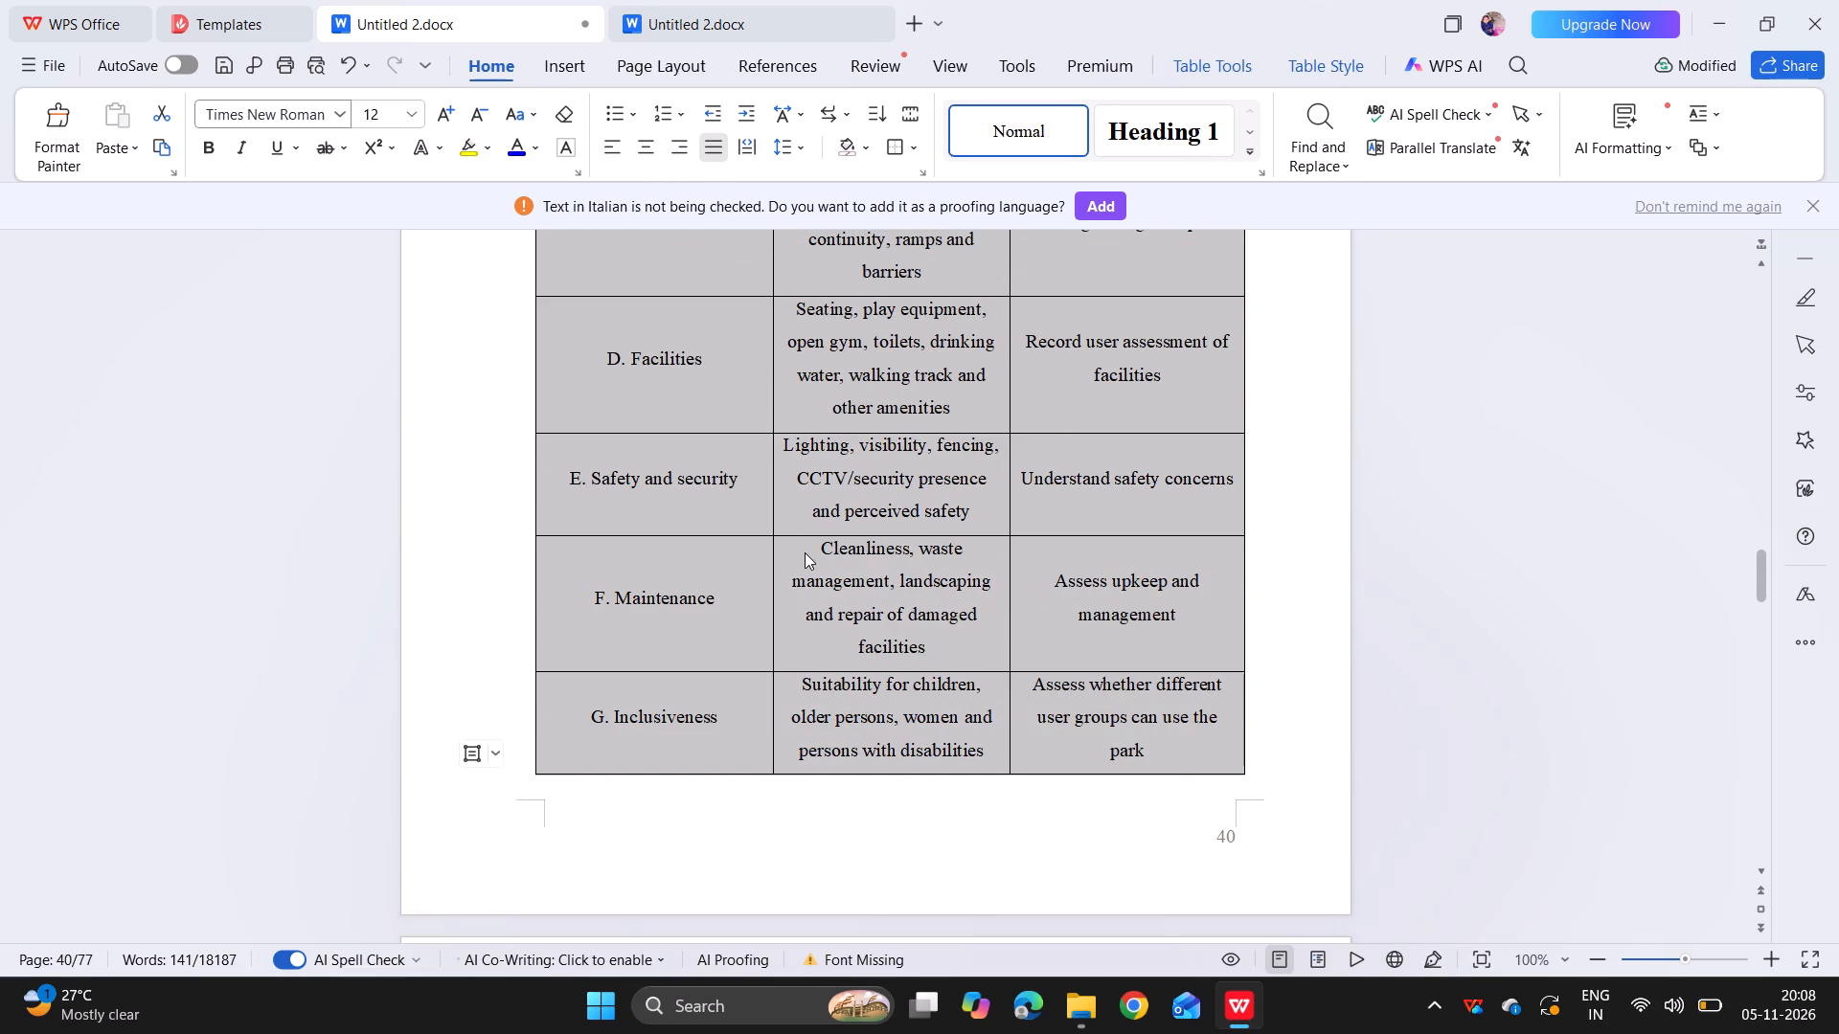
scroll(805, 552, "up", 10)
left_click(489, 560)
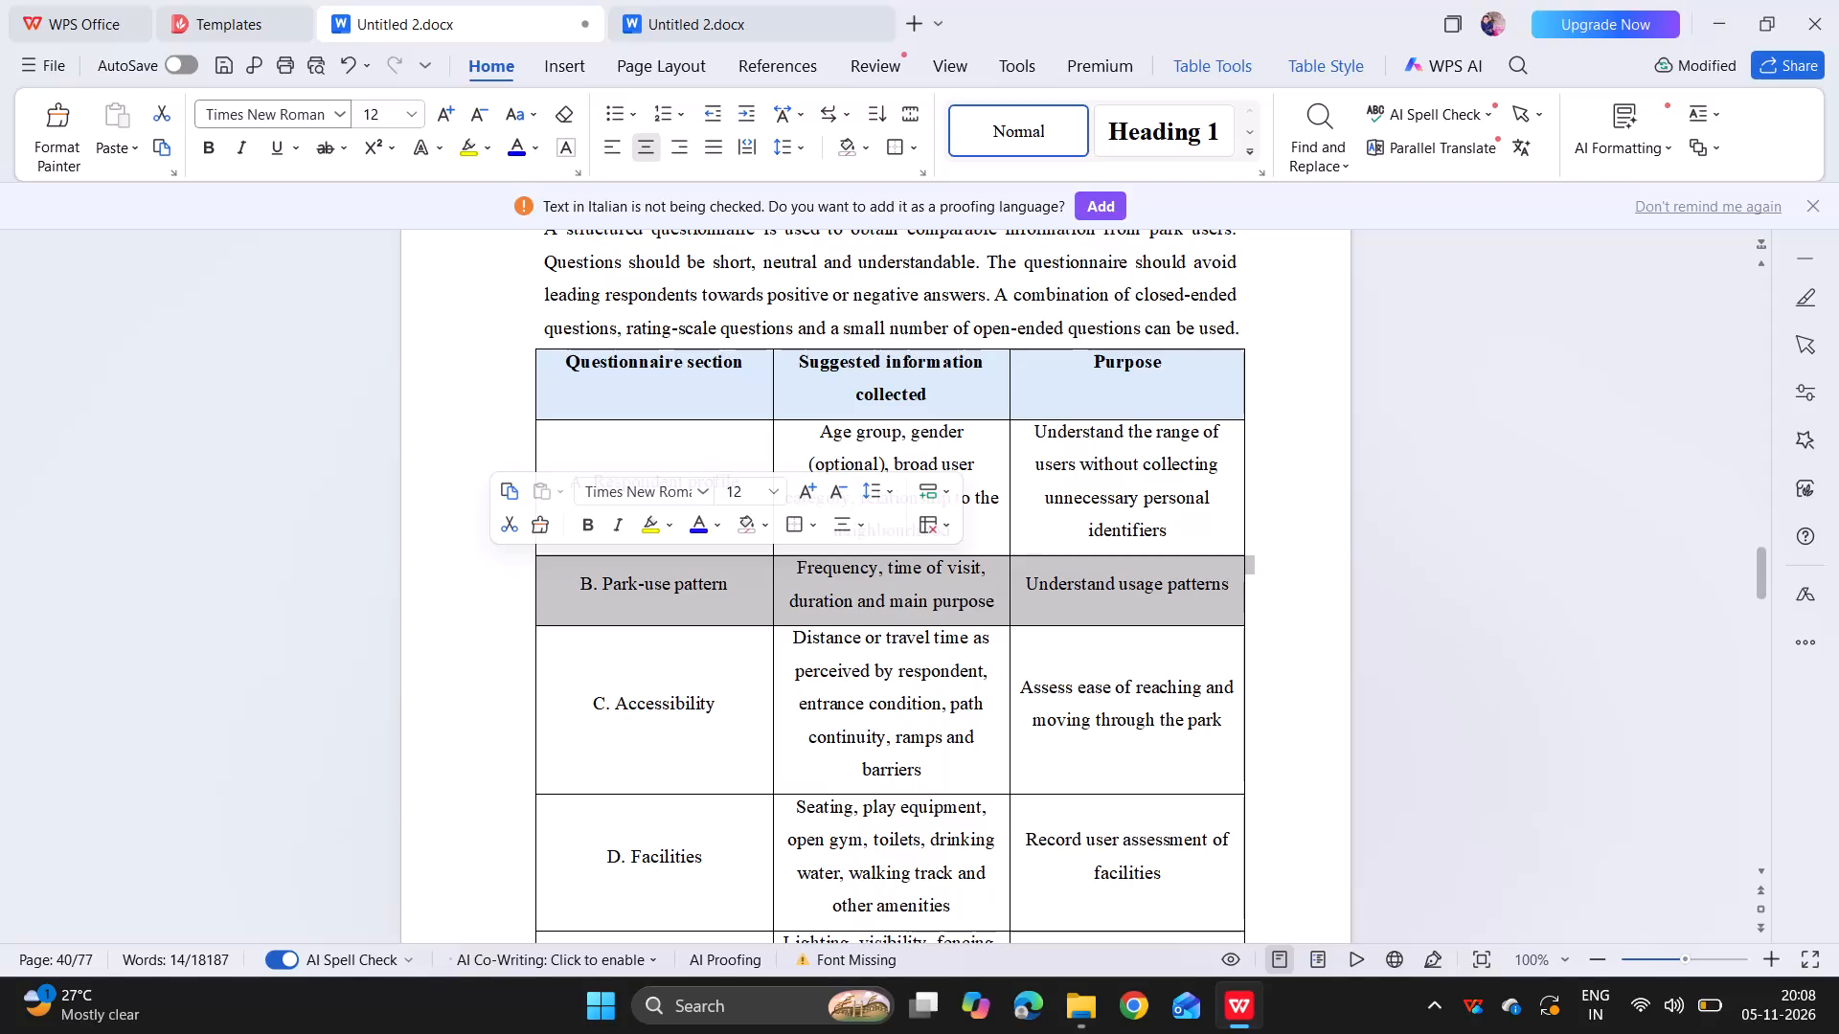
left_click(677, 431)
Review the end of the questionnaire table, the two paragraphs below it, and the 4.7 Field Observation and Park Audit introduction.
scroll(678, 430, "down", 6)
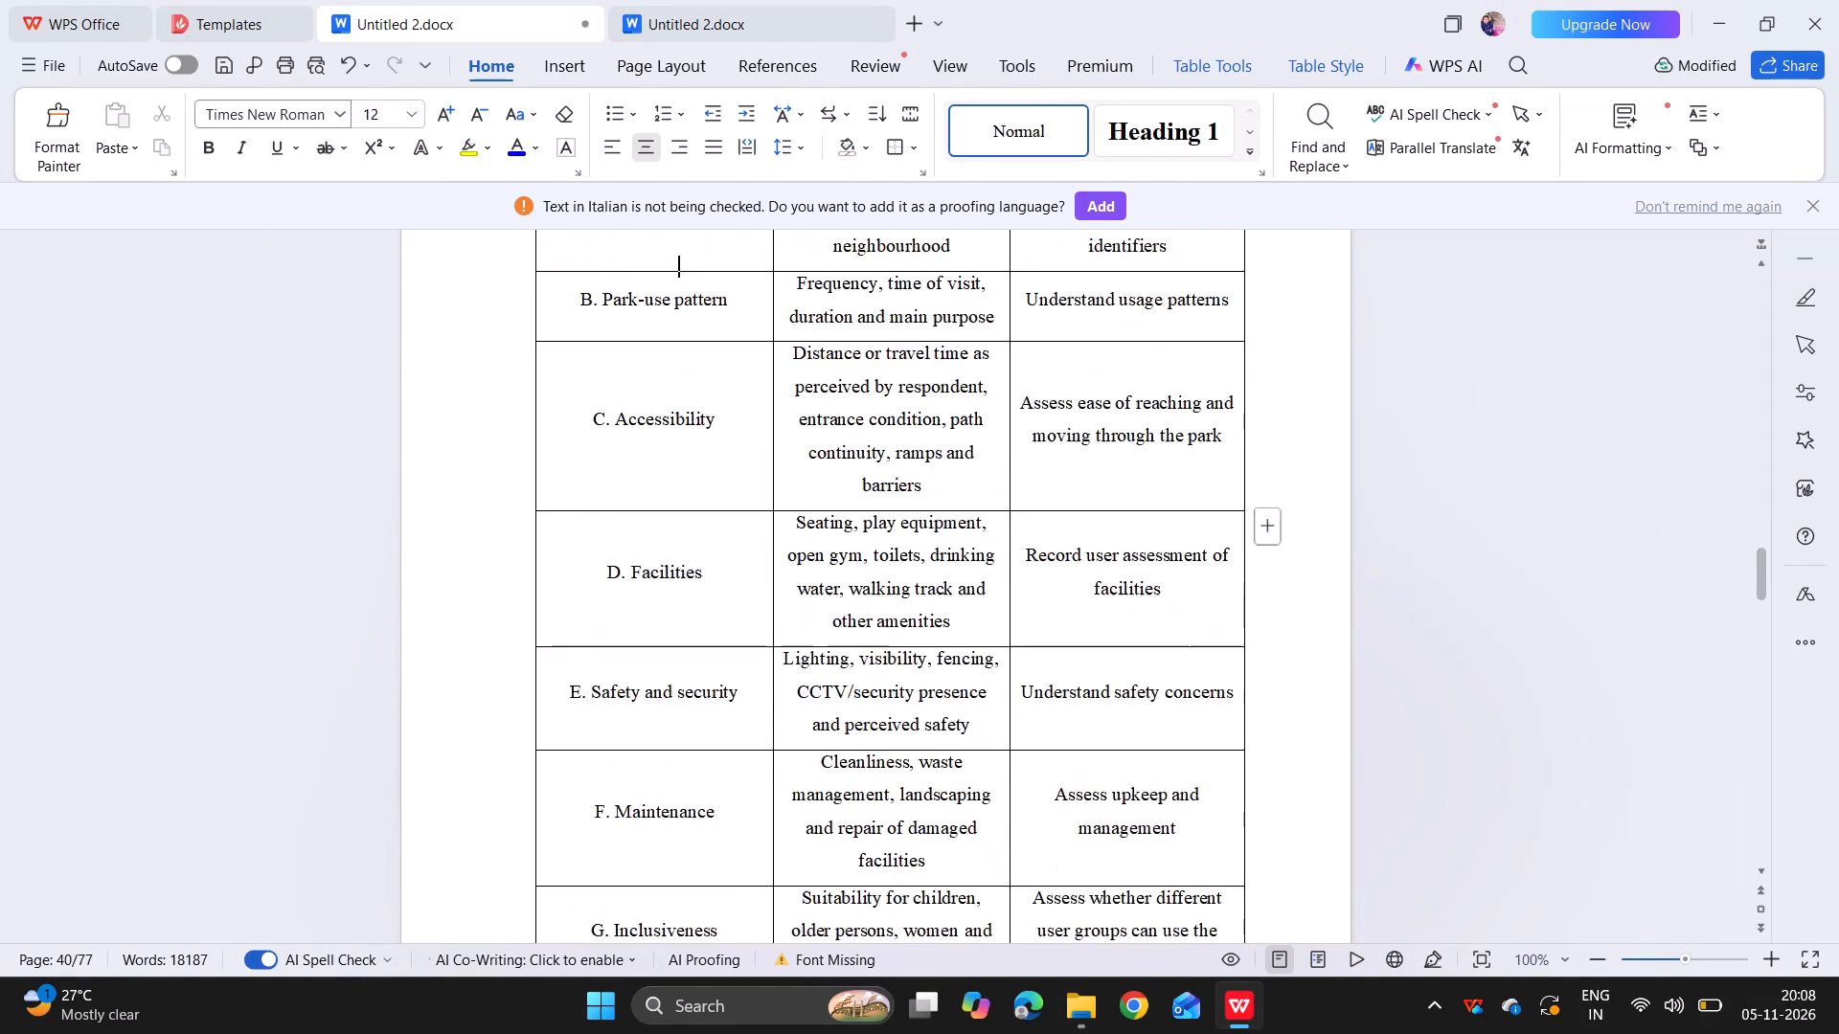
scroll(683, 427, "down", 11)
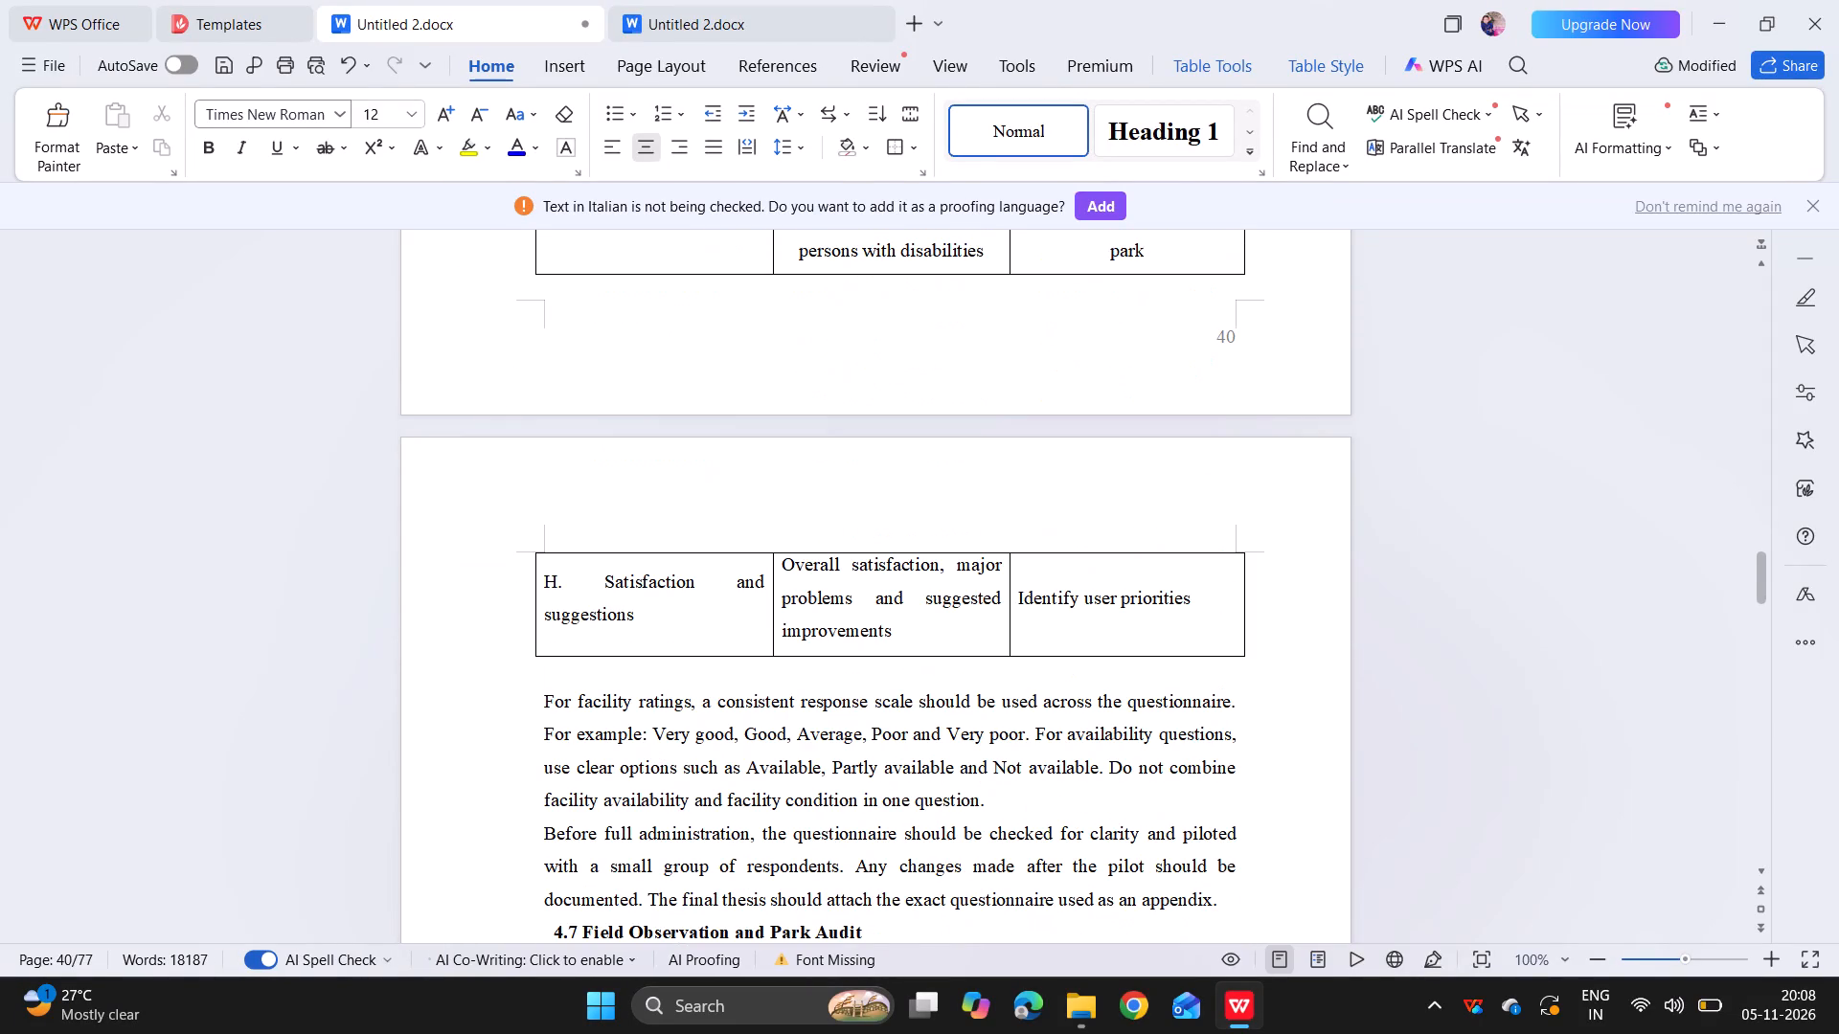
scroll(652, 497, "down", 4)
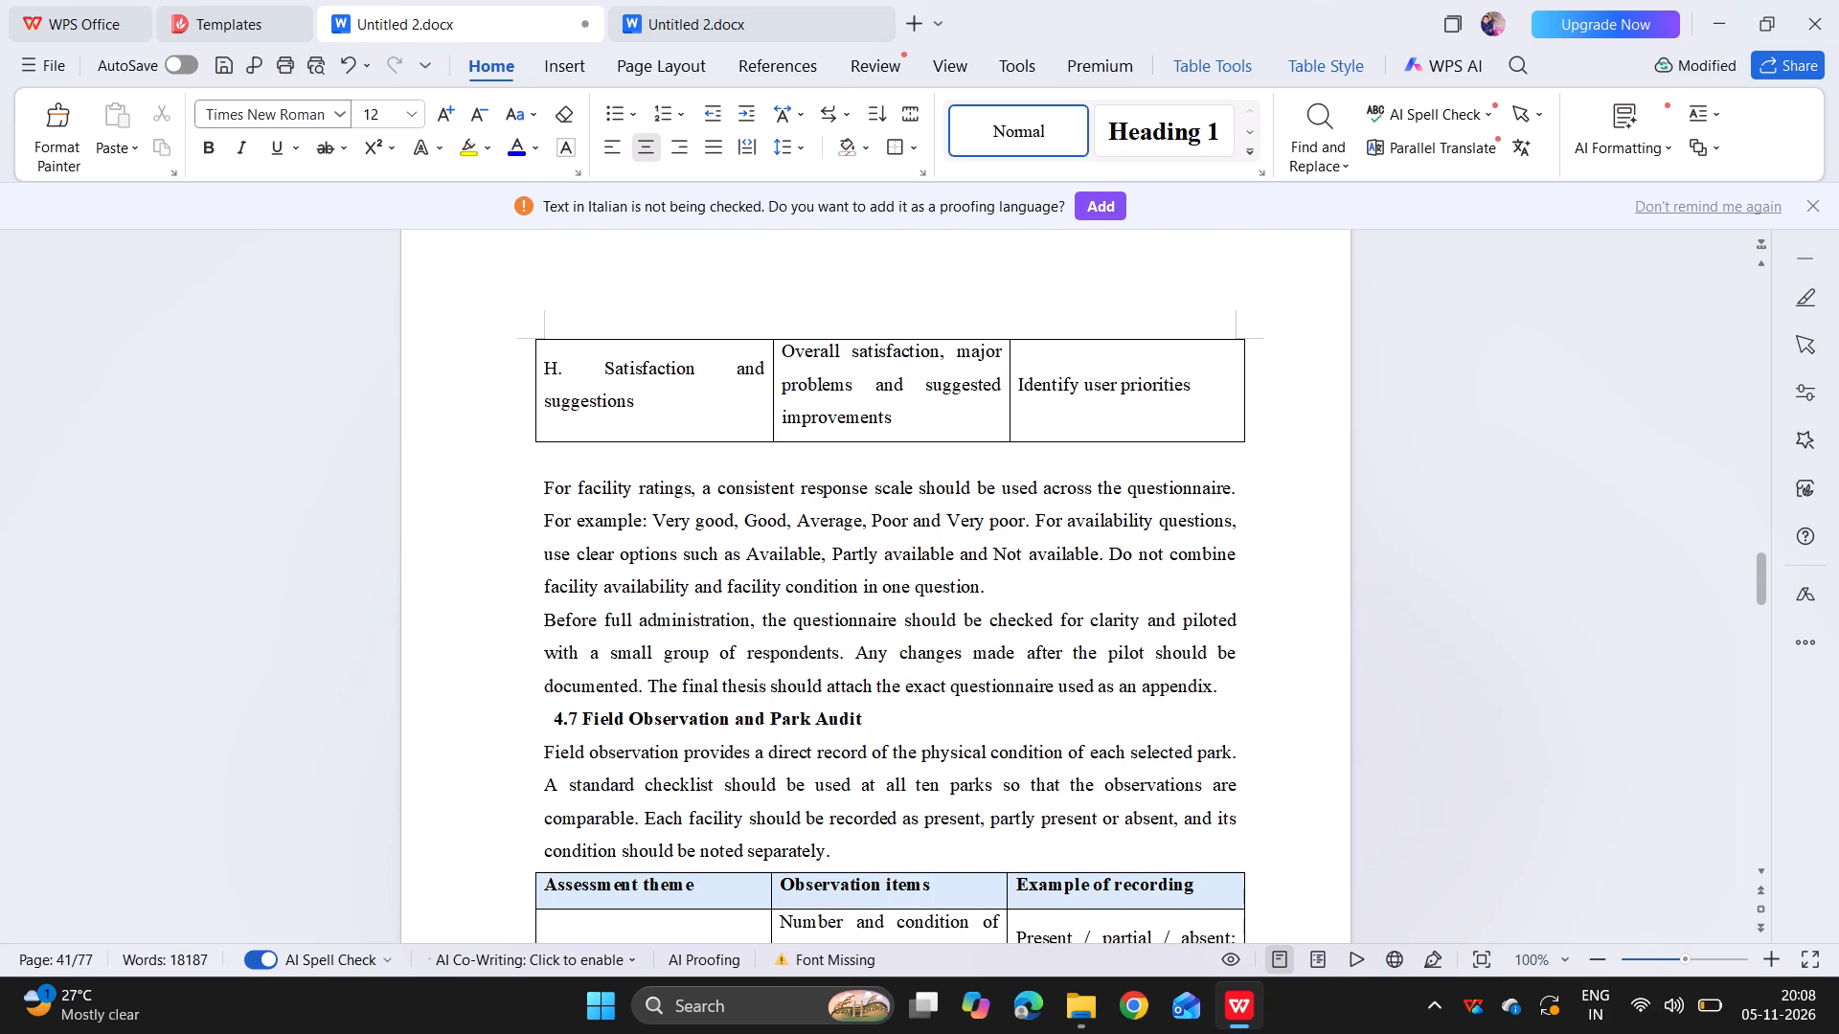
left_click_drag(536, 486, 850, 572)
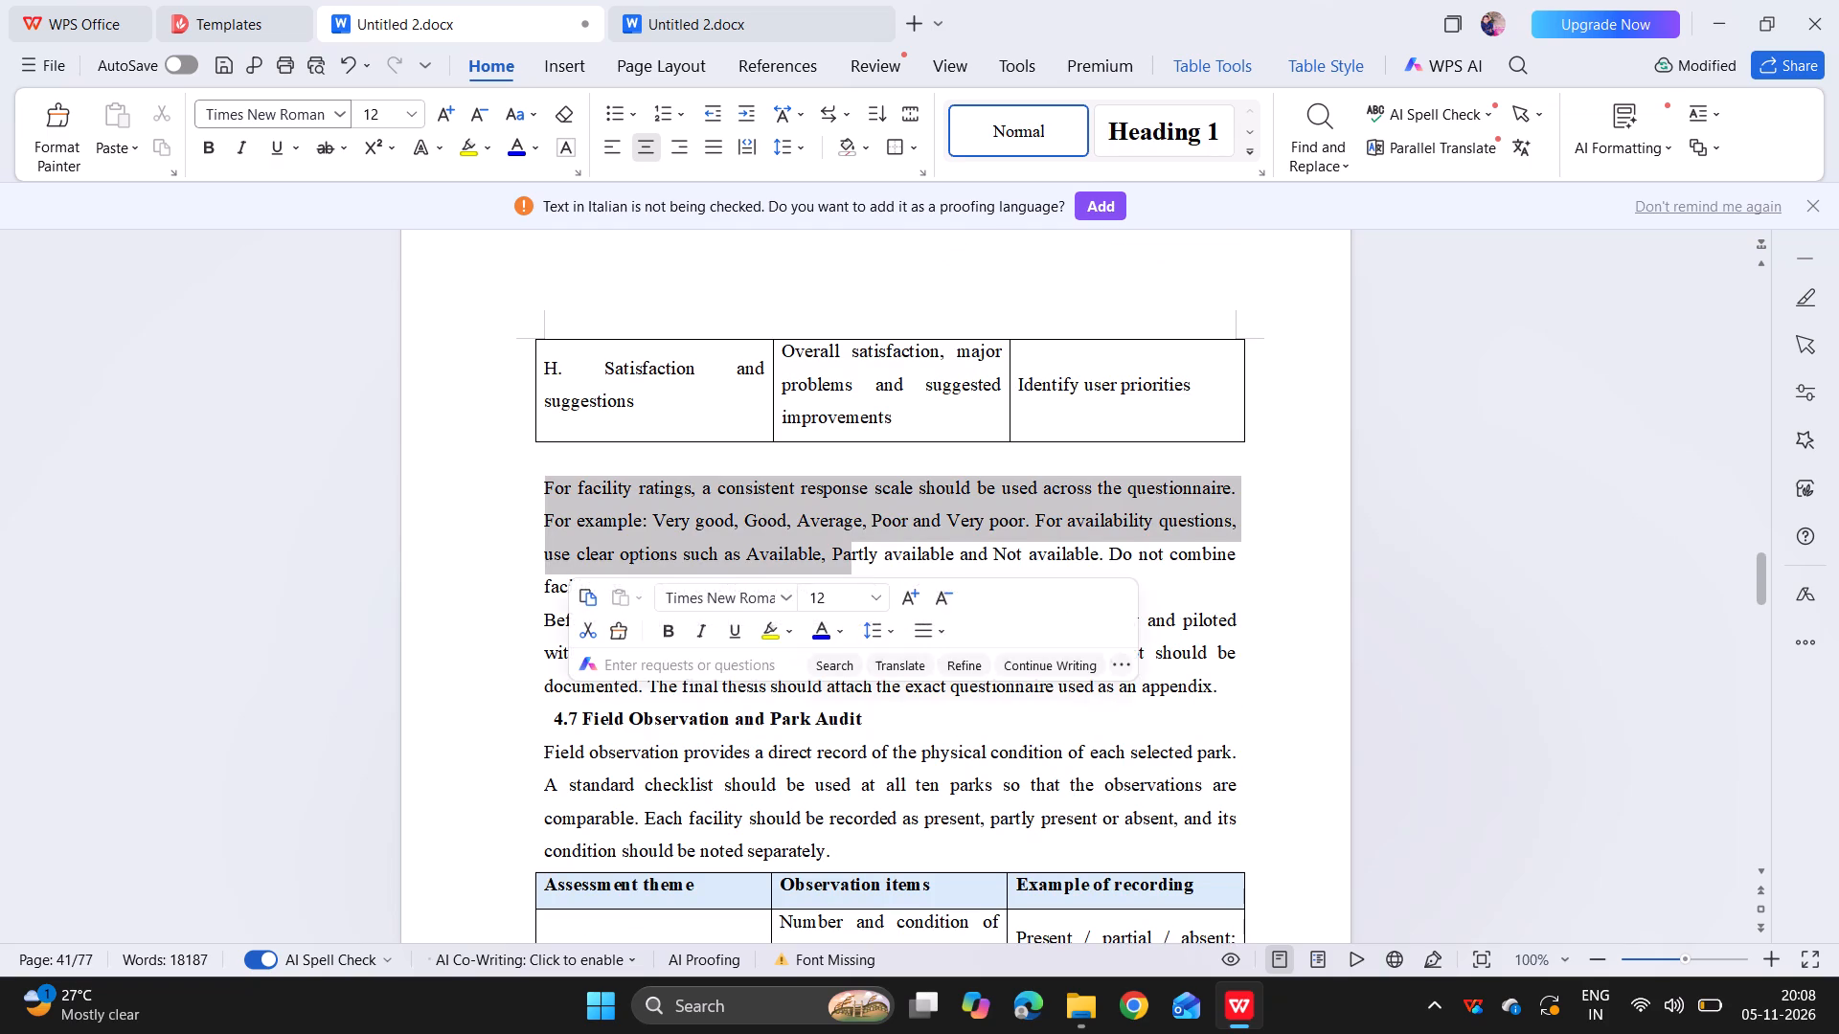
left_click(526, 484)
left_click(527, 484)
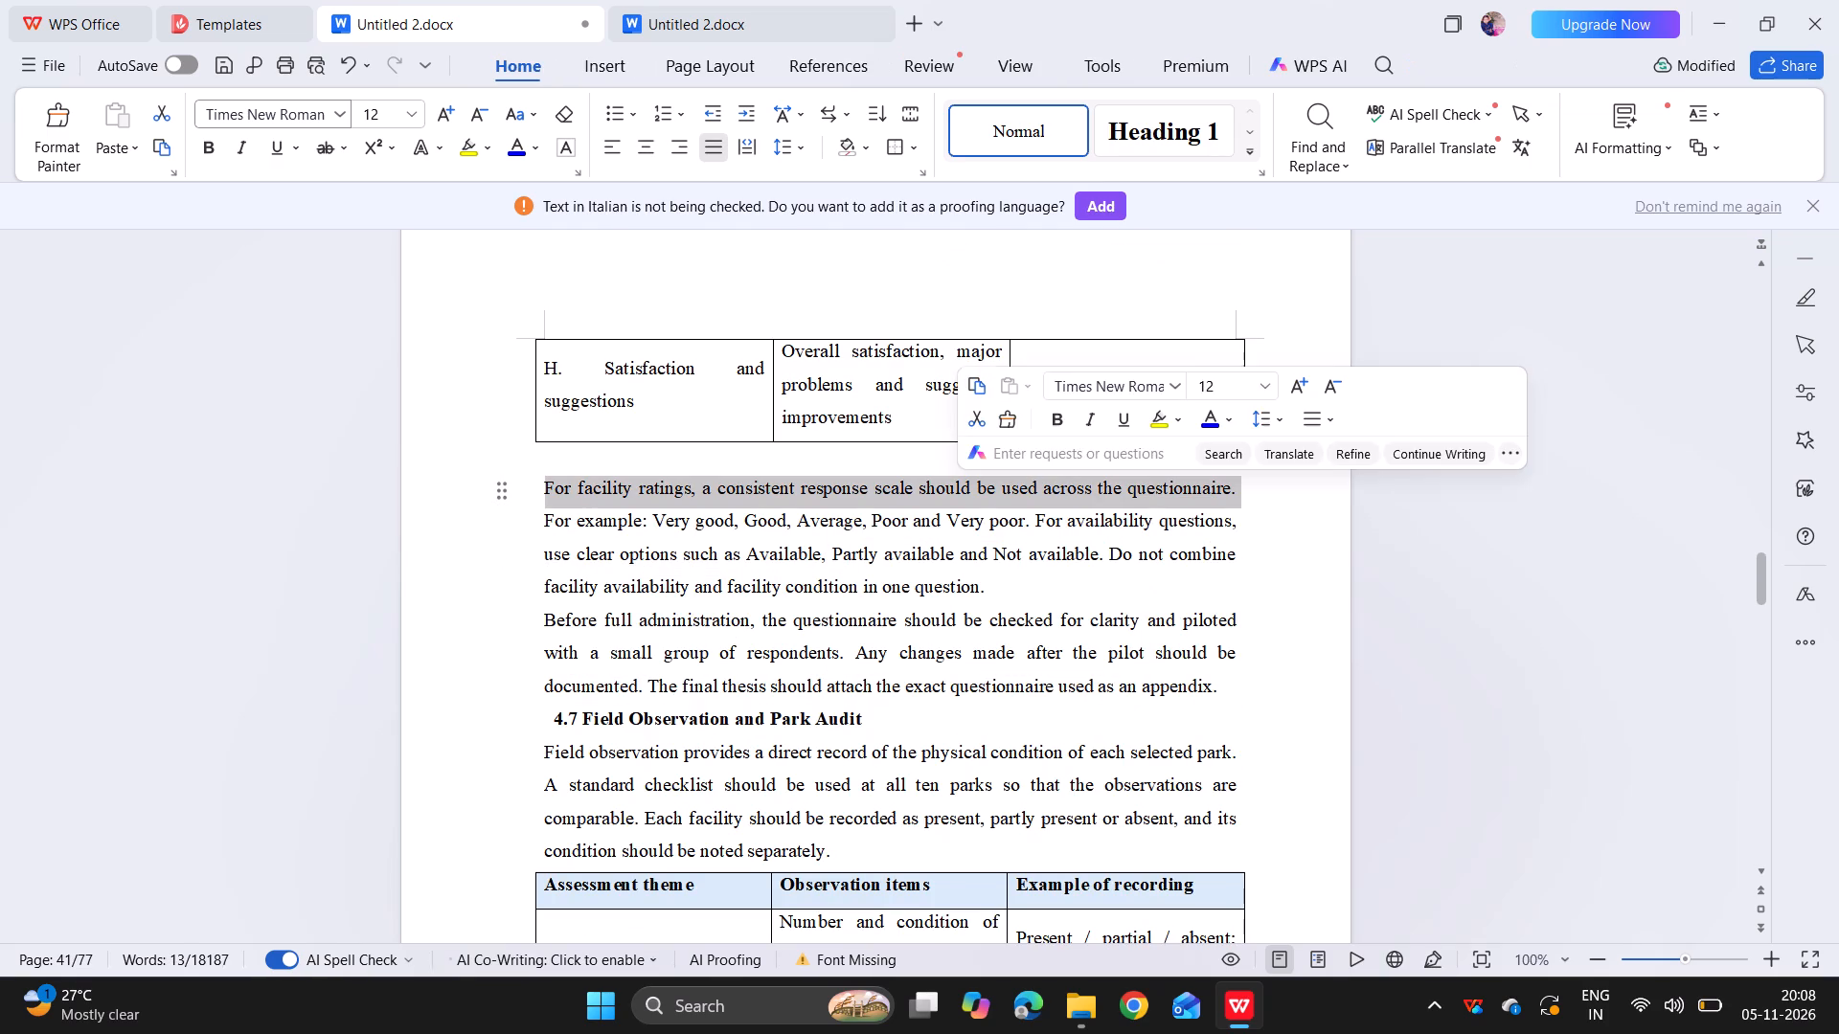
left_click(539, 484)
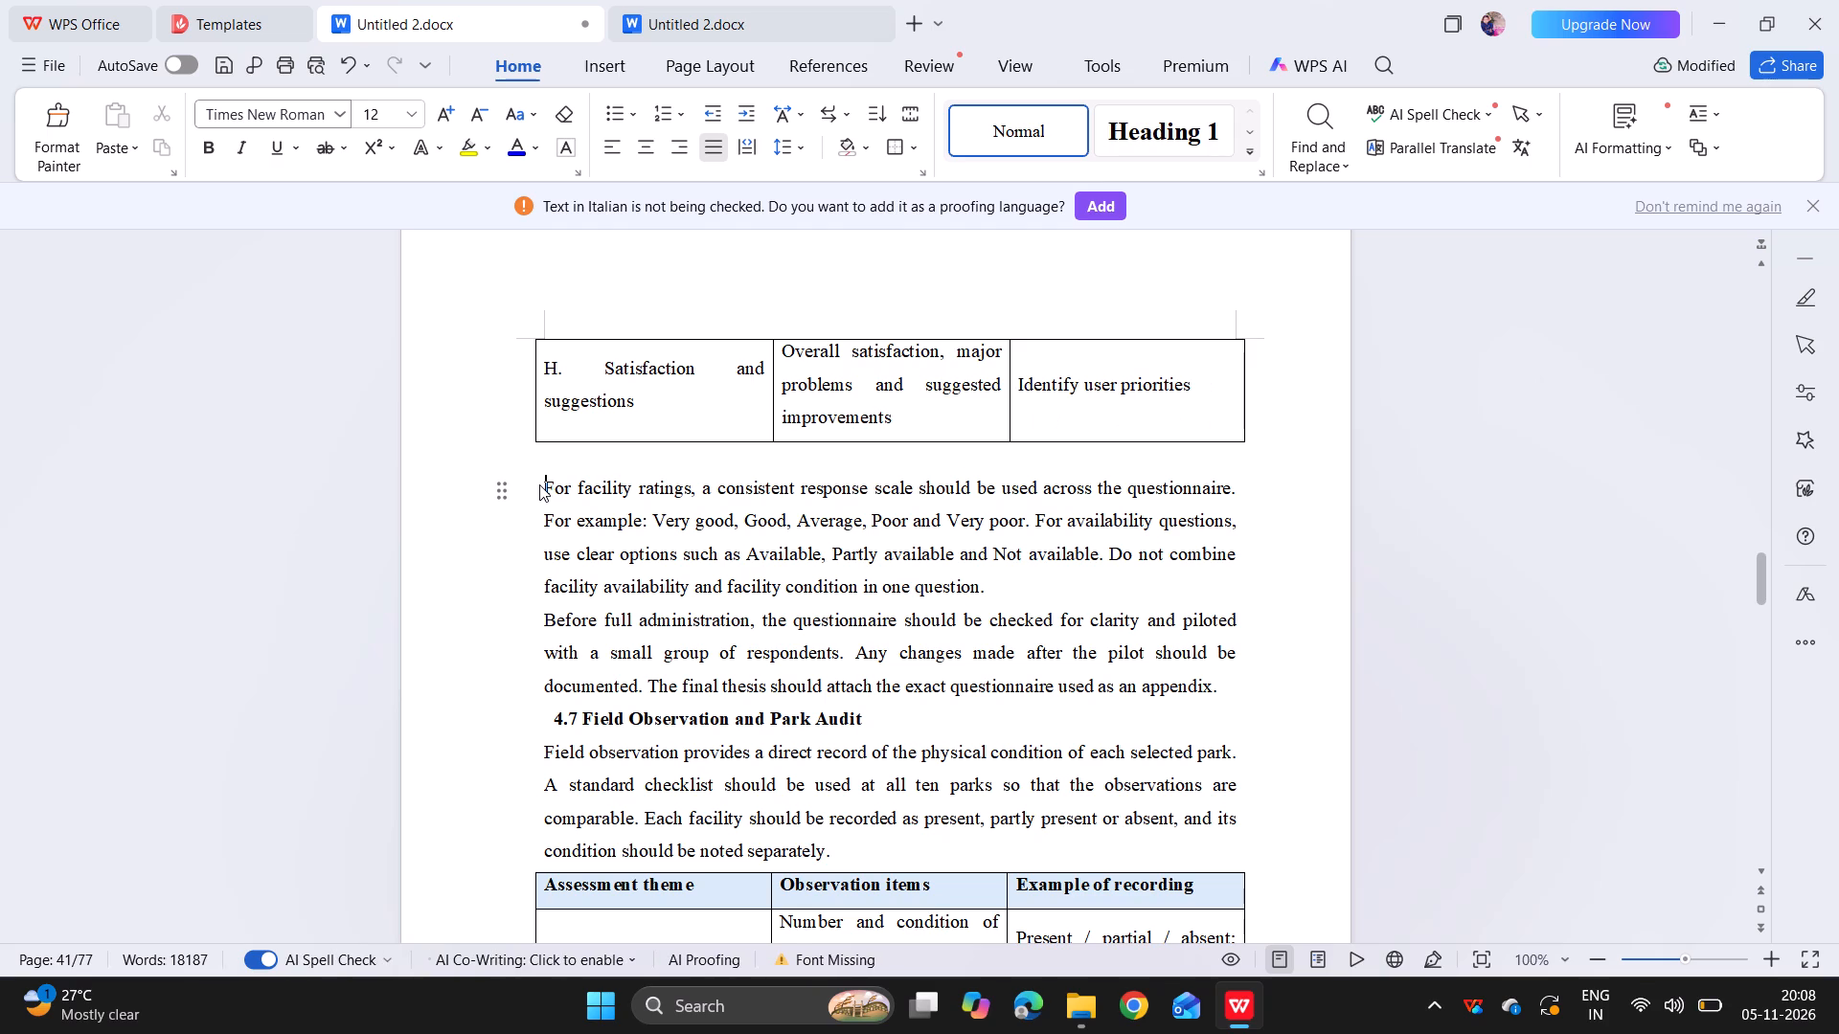
left_click_drag(539, 484, 1212, 675)
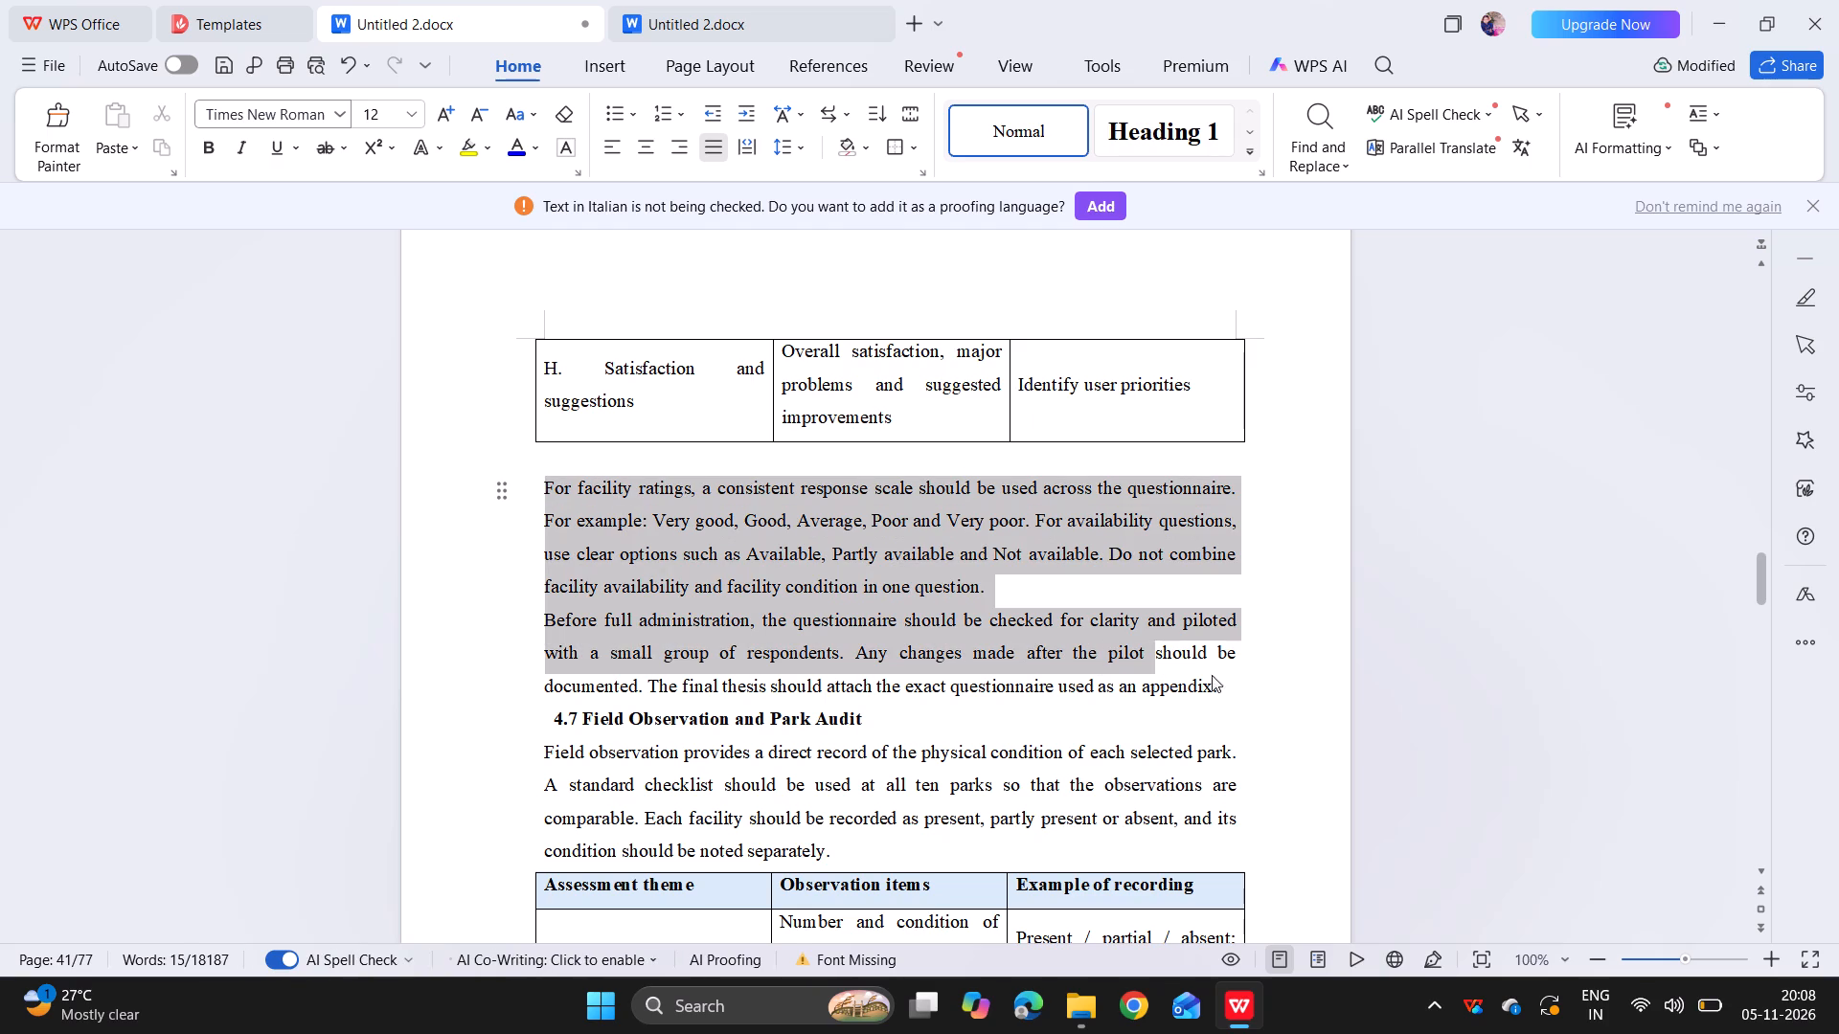
left_click_drag(1212, 675, 1227, 680)
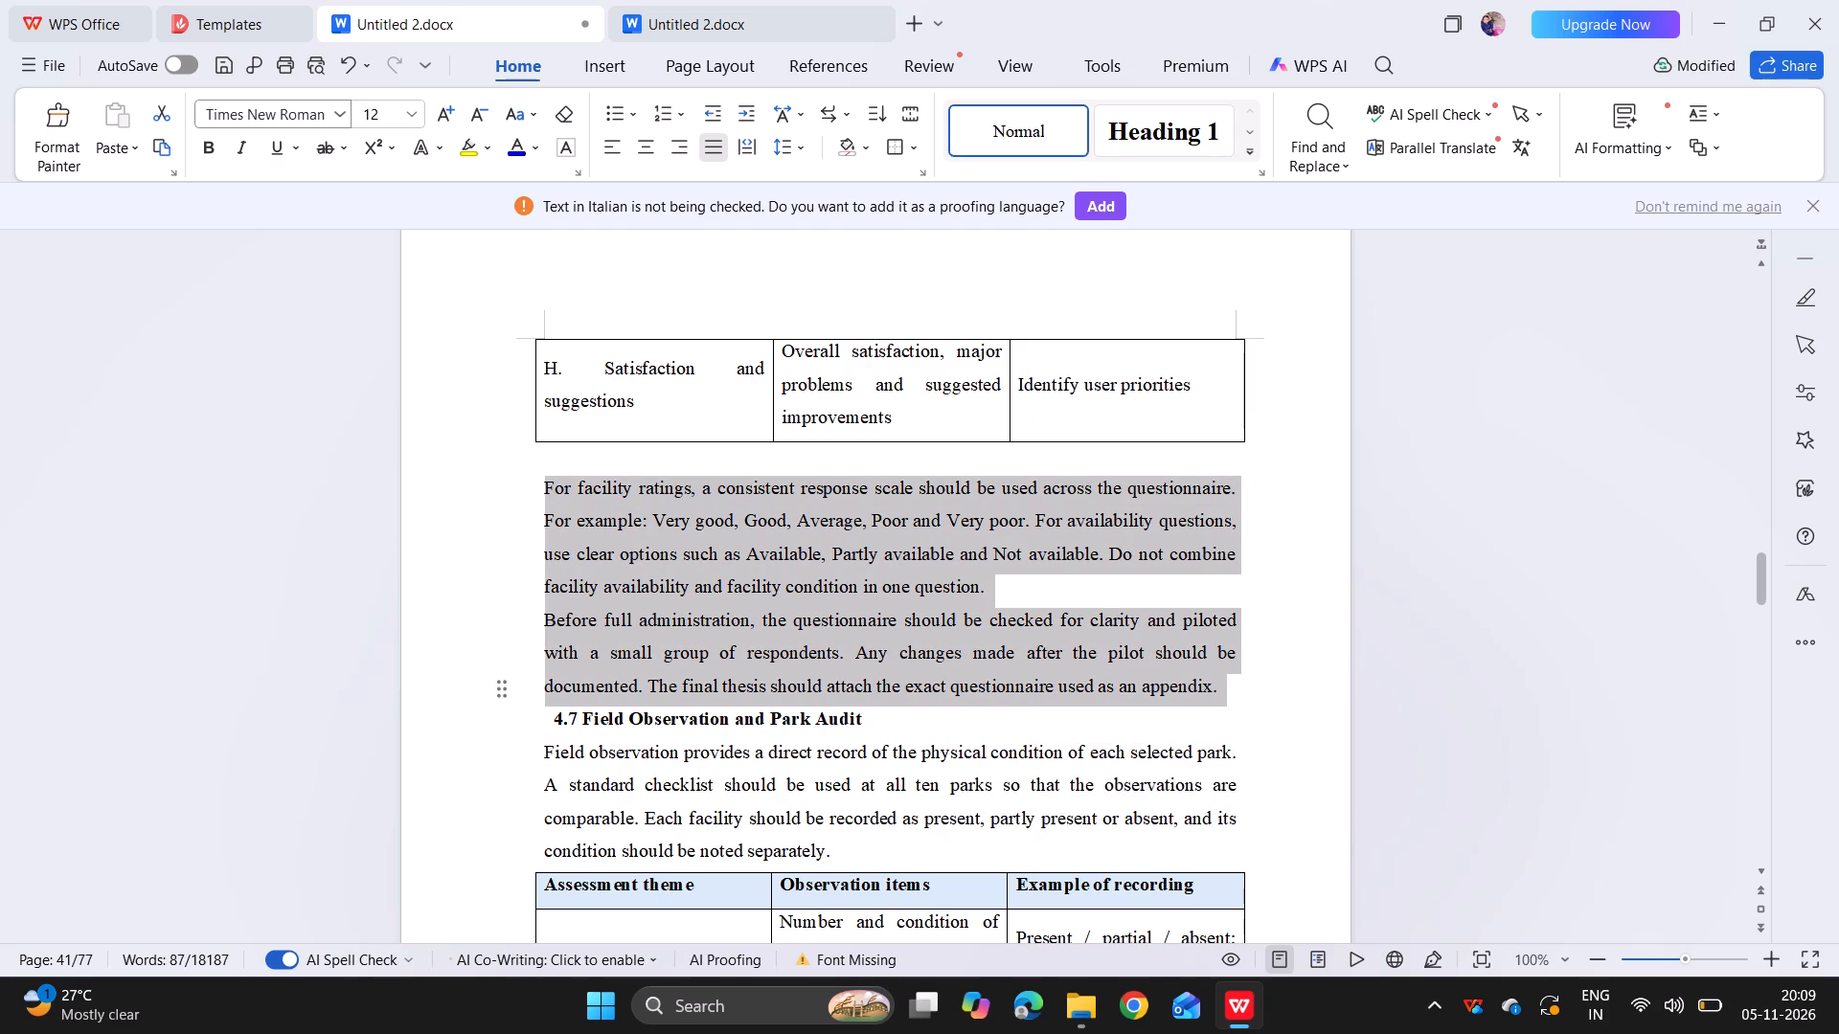
left_click(1291, 579)
scroll(1291, 579, "down", 4)
scroll(1137, 585, "down", 2)
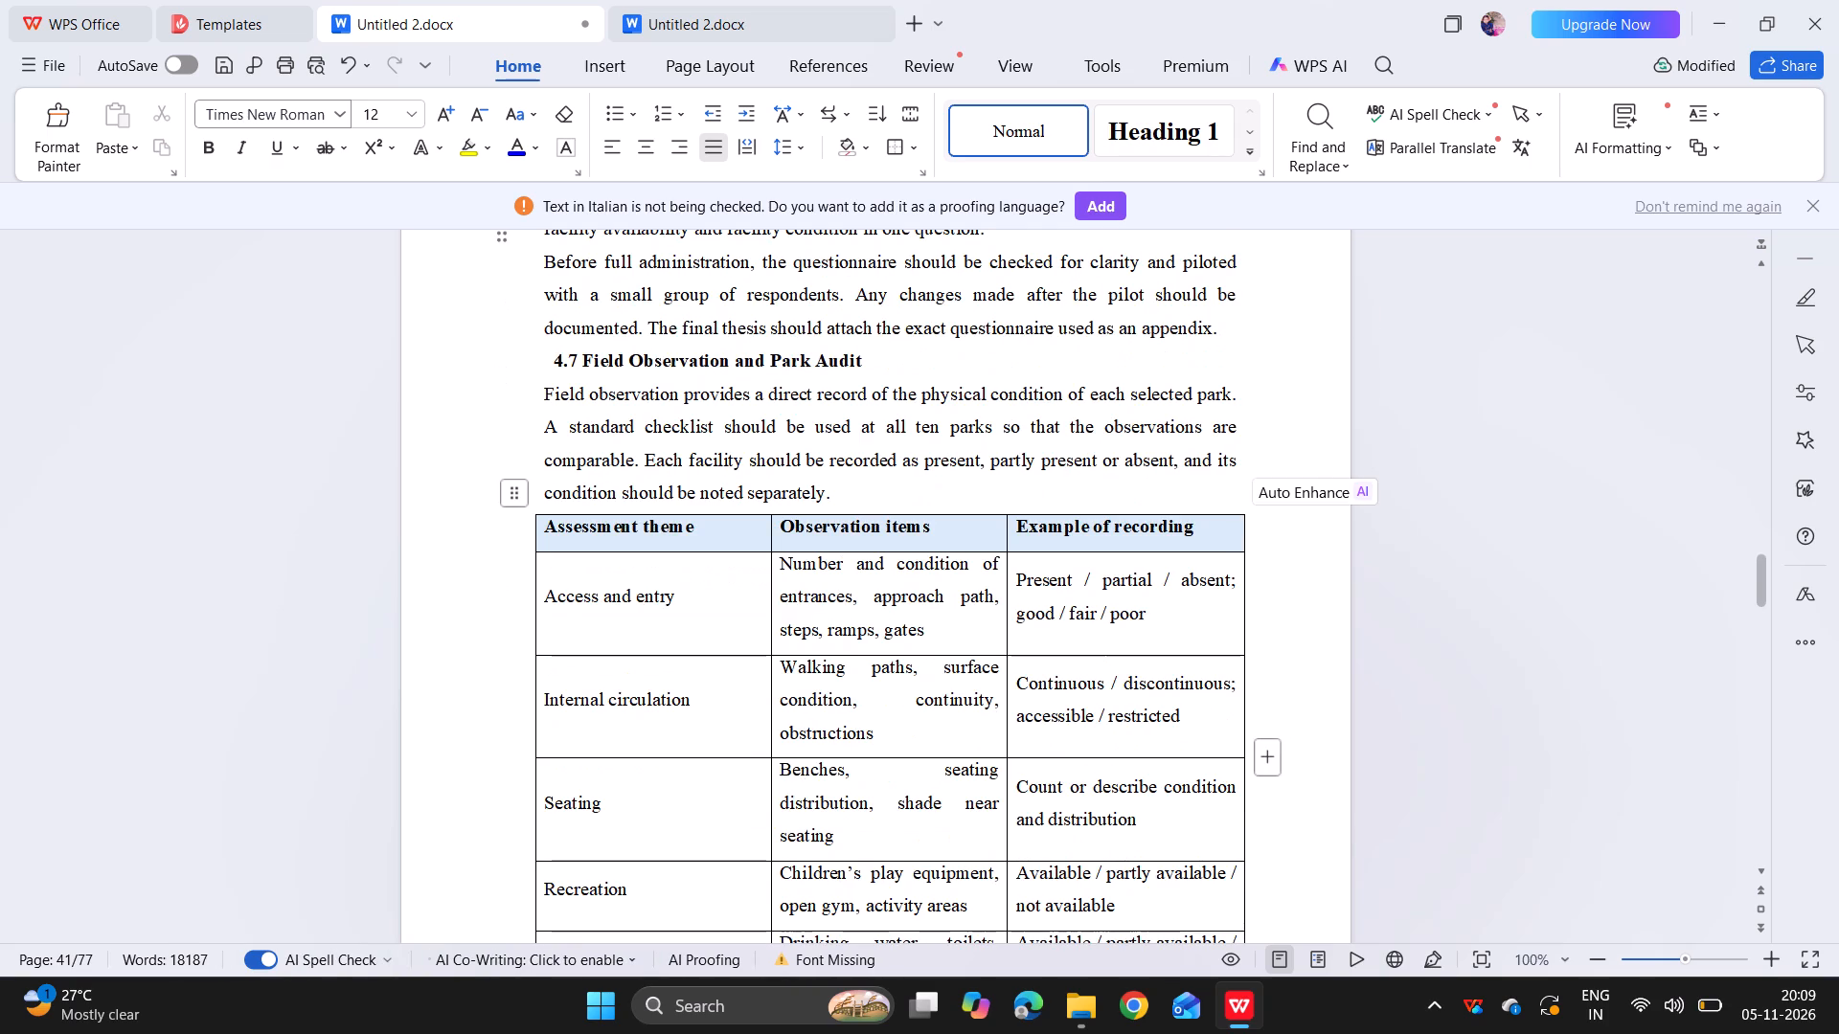
left_click_drag(541, 361, 835, 692)
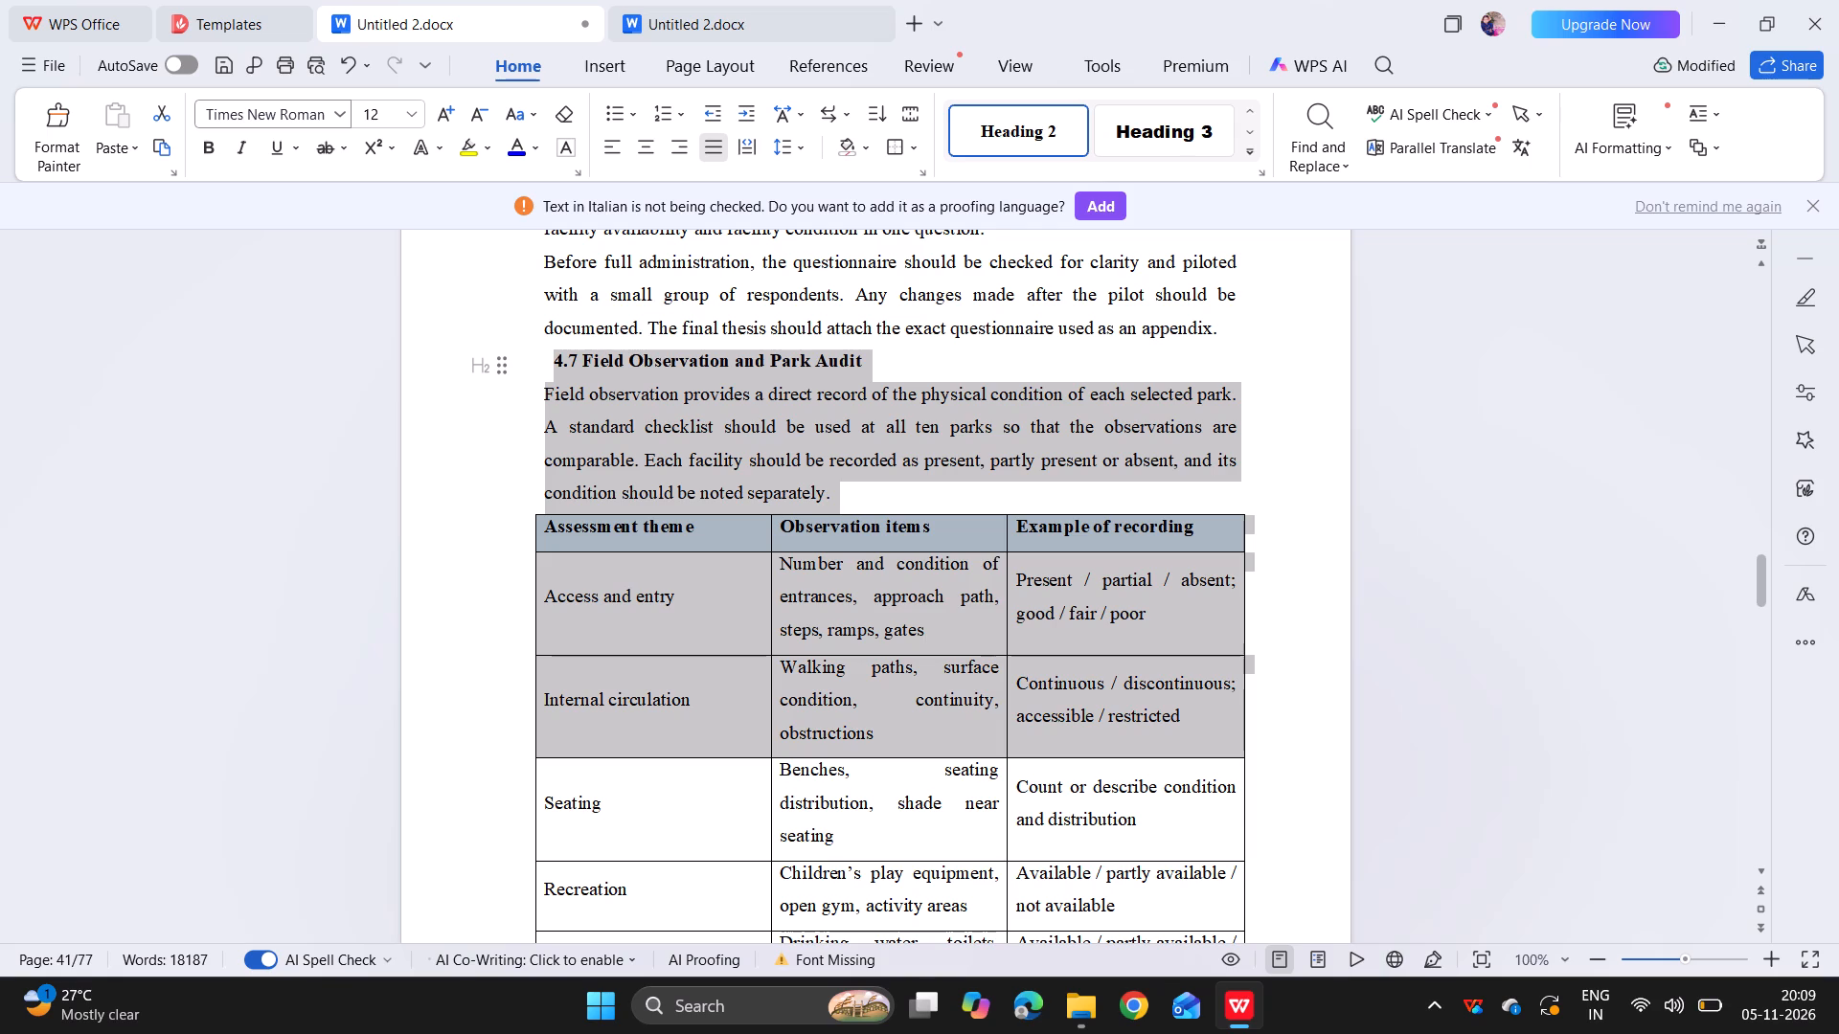
left_click_drag(835, 692, 865, 493)
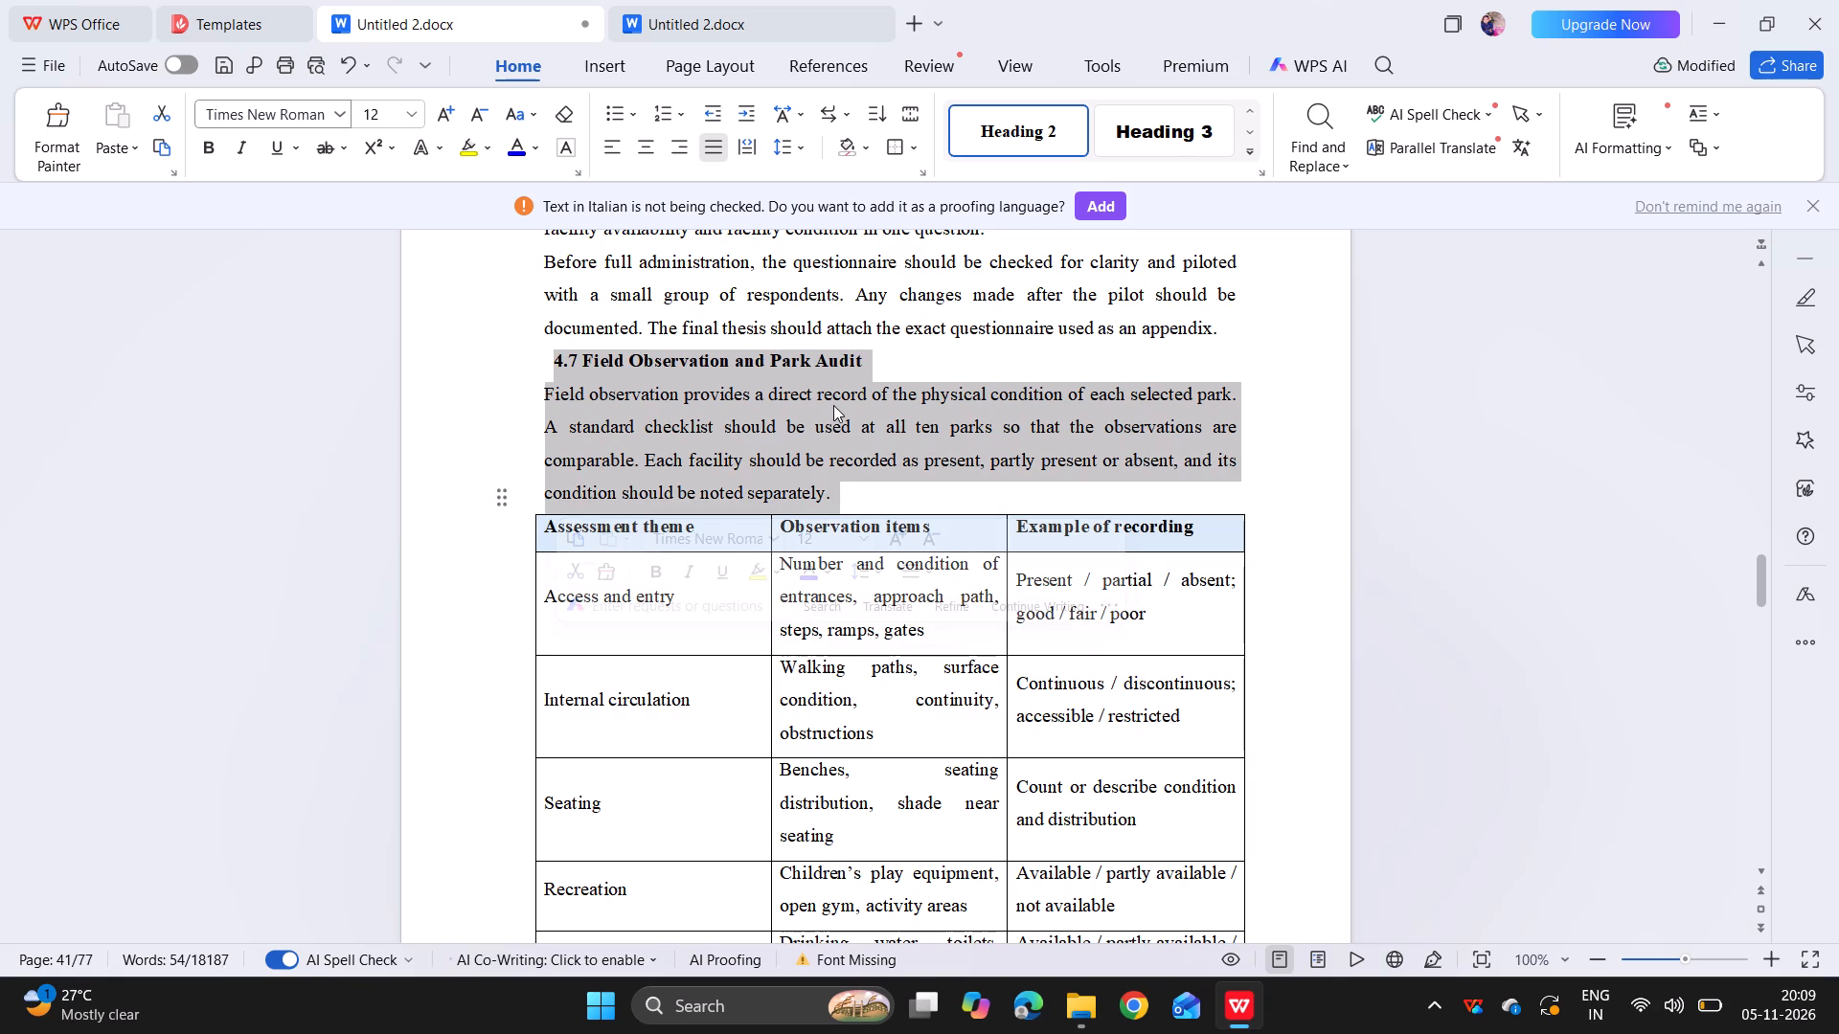
left_click(901, 483)
Centre the text in all cells of the section 4.7 assessment theme table, from the header row through Inclusive design.
scroll(884, 507, "down", 2)
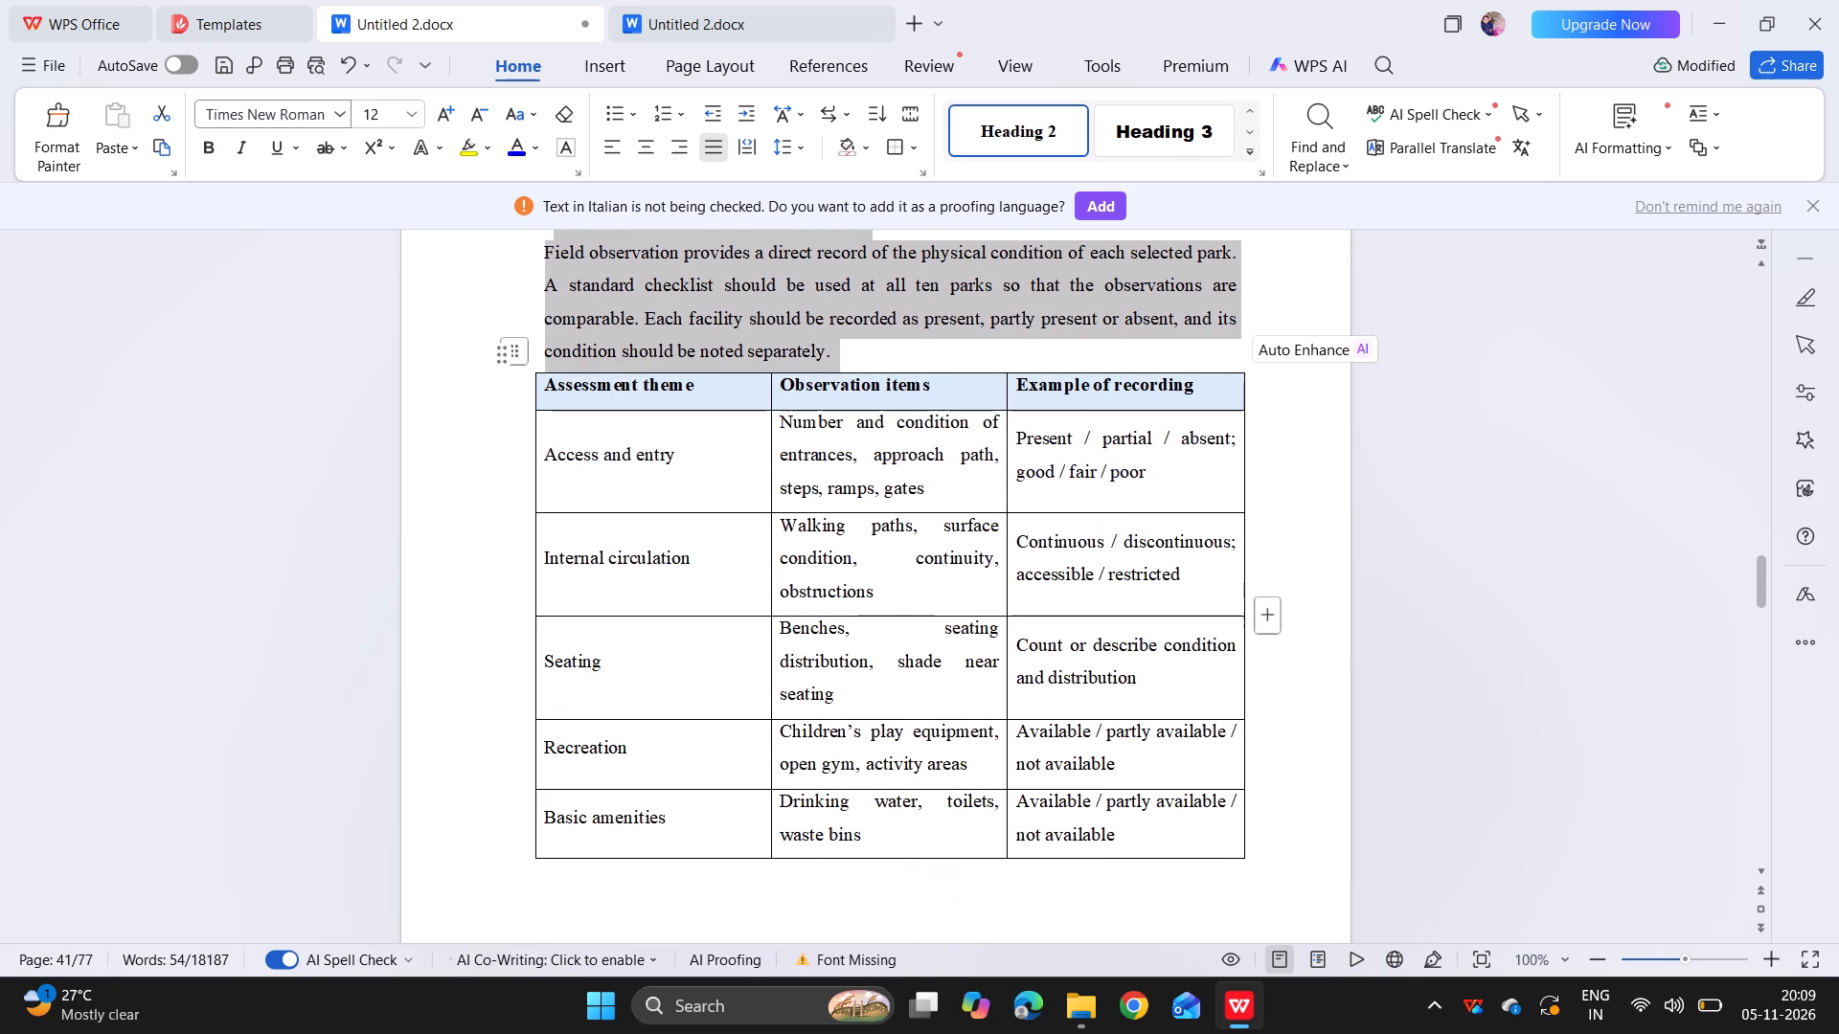
left_click_drag(547, 382, 905, 678)
scroll(905, 678, "down", 10)
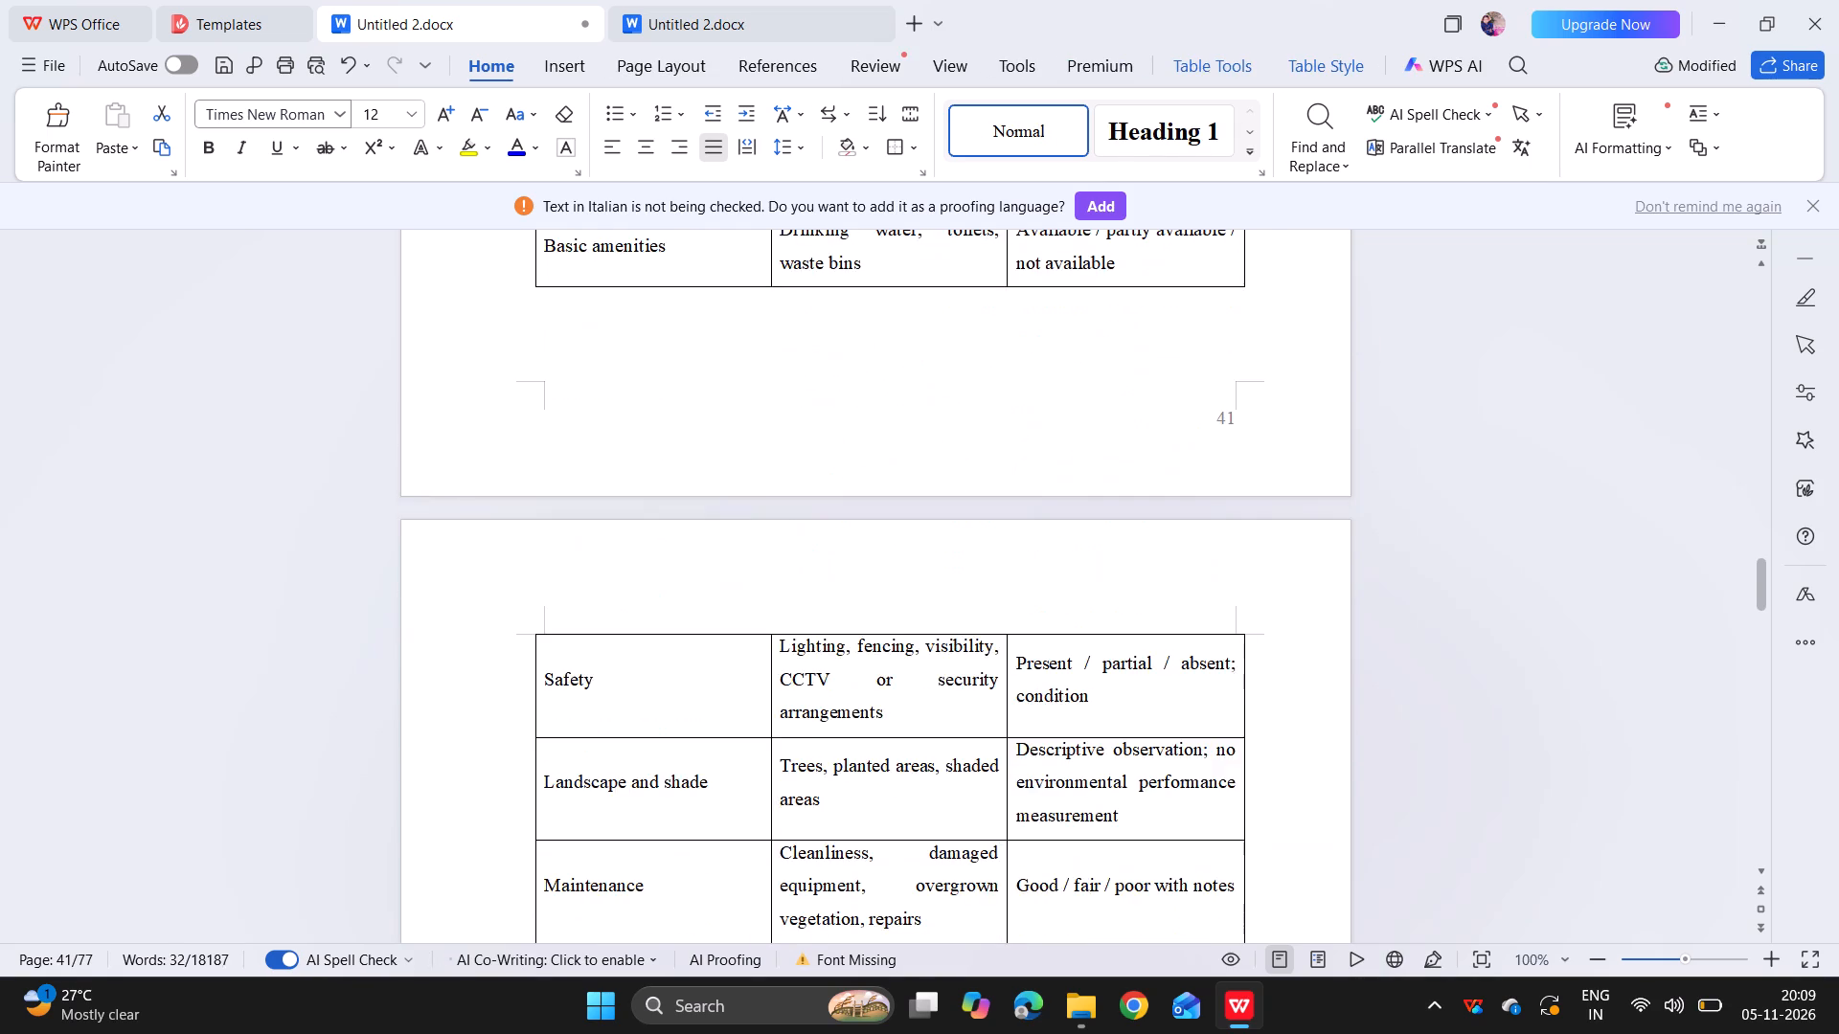
scroll(905, 678, "down", 2)
left_click_drag(905, 678, 1239, 624)
scroll(905, 678, "down", 1)
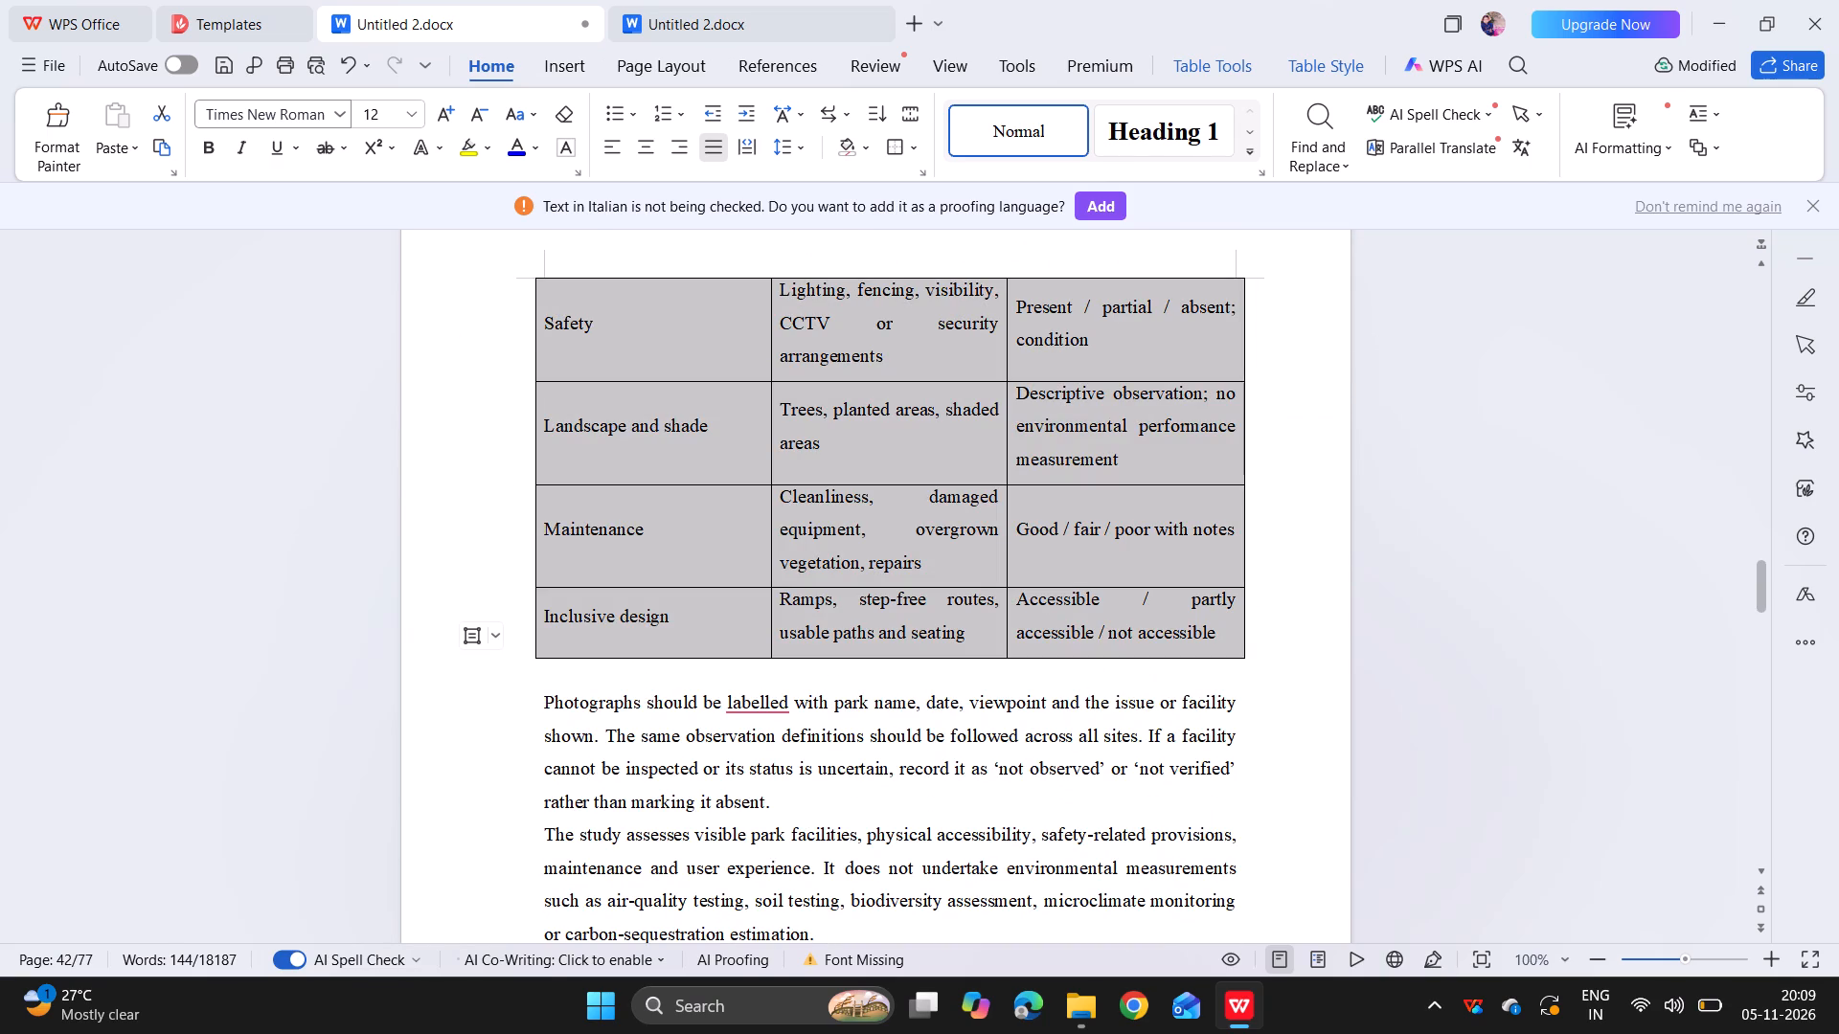
left_click_drag(1239, 624, 1238, 625)
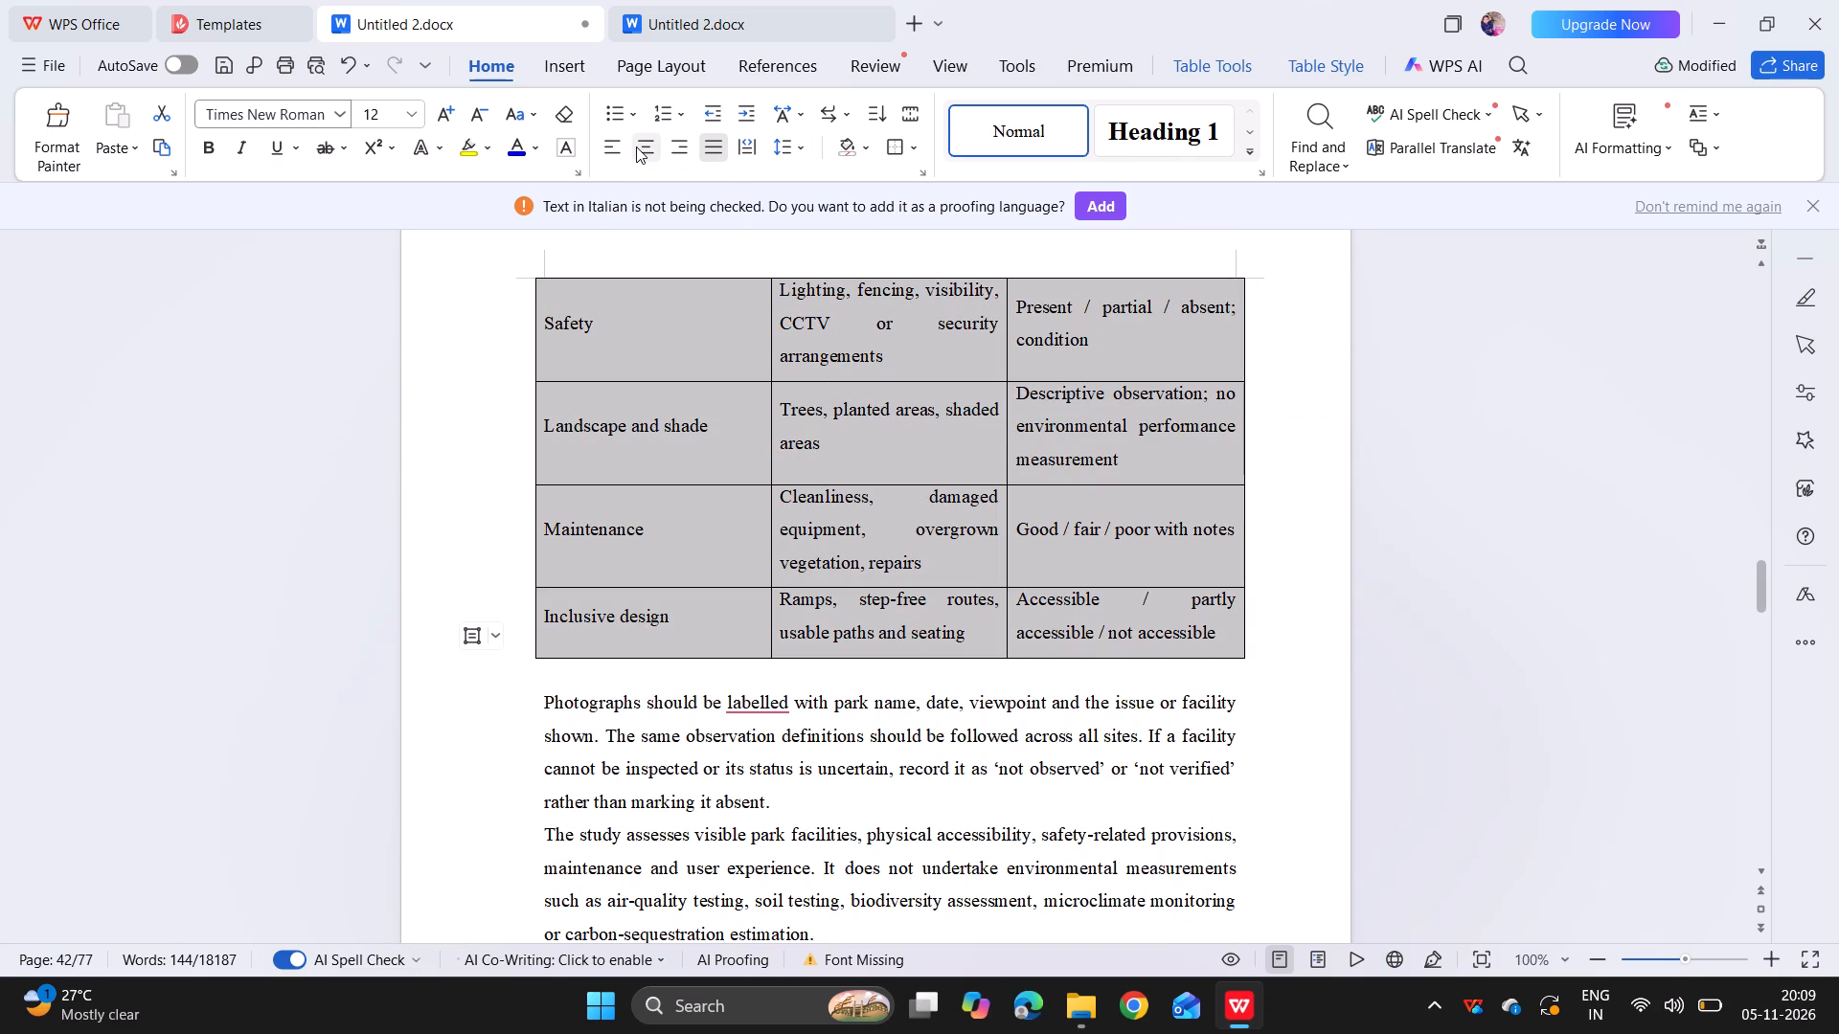
left_click(638, 146)
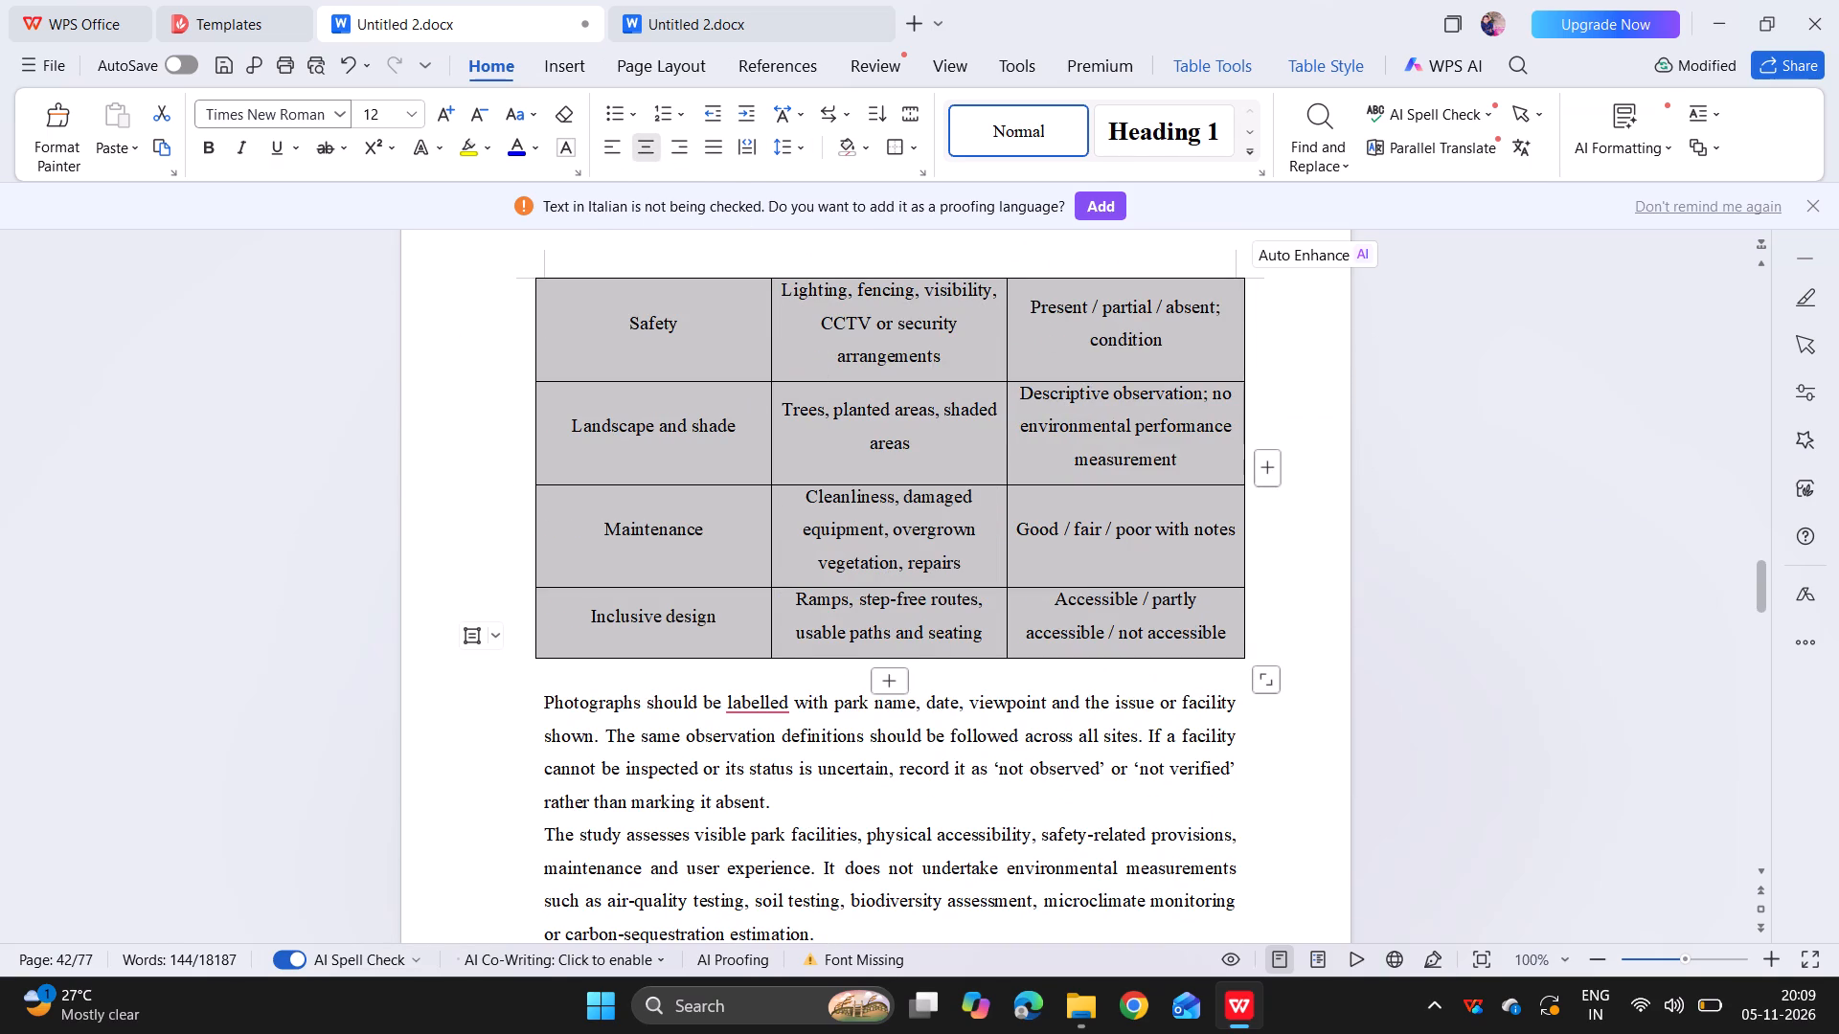
Delete the two paragraphs between the section 4.7 assessment table and the 4.8 GIS Mapping and Spatial Analysis heading.
left_click(540, 701)
scroll(541, 701, "down", 3)
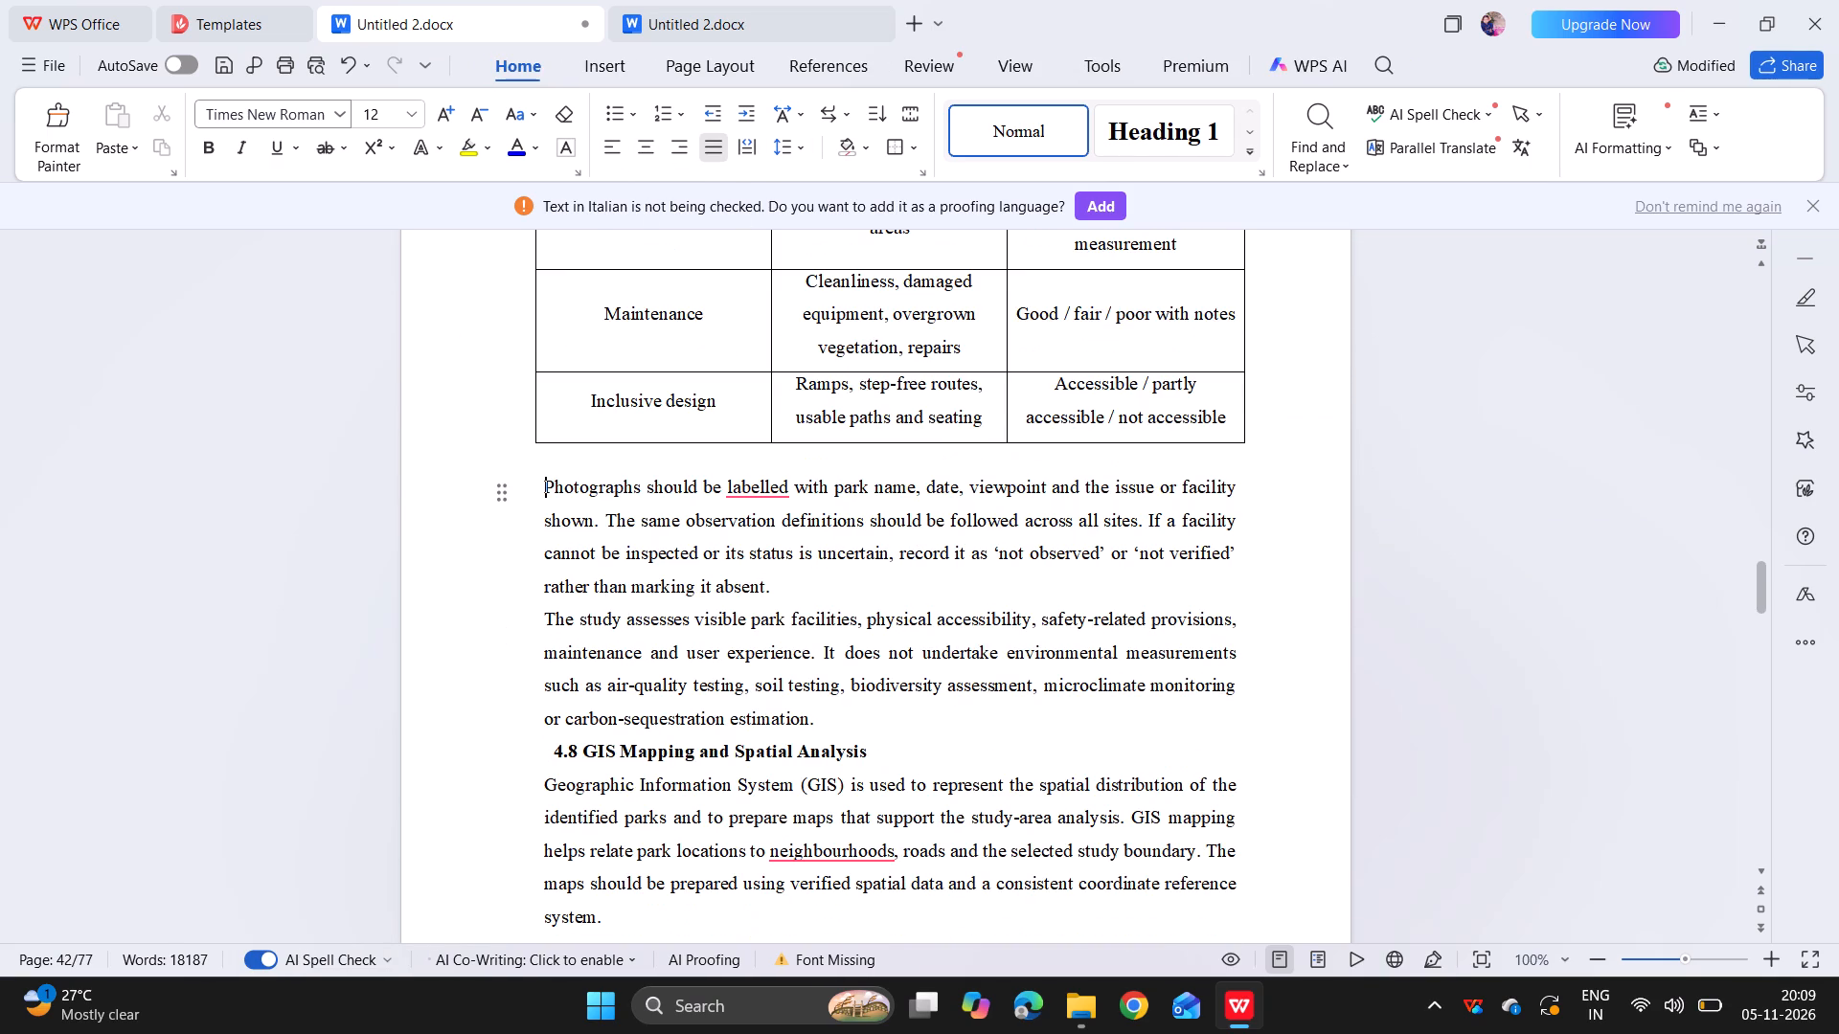
left_click_drag(550, 482, 846, 695)
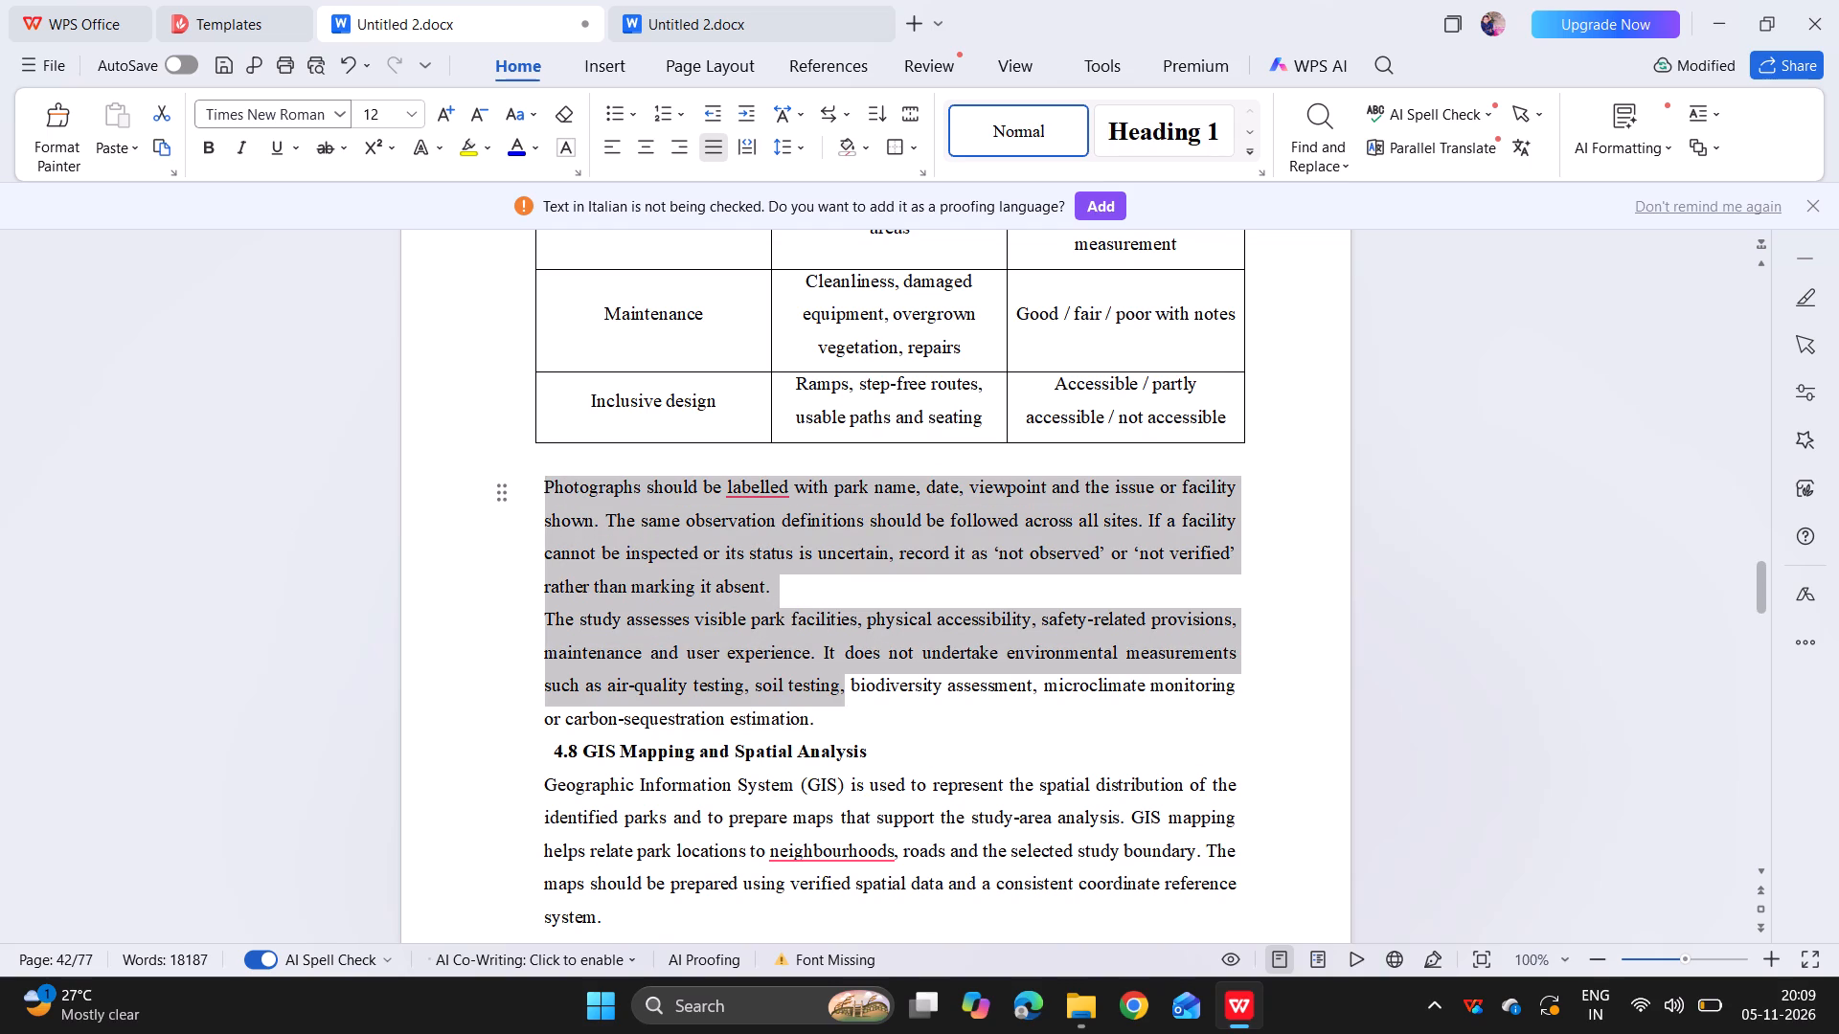
left_click_drag(846, 695, 859, 717)
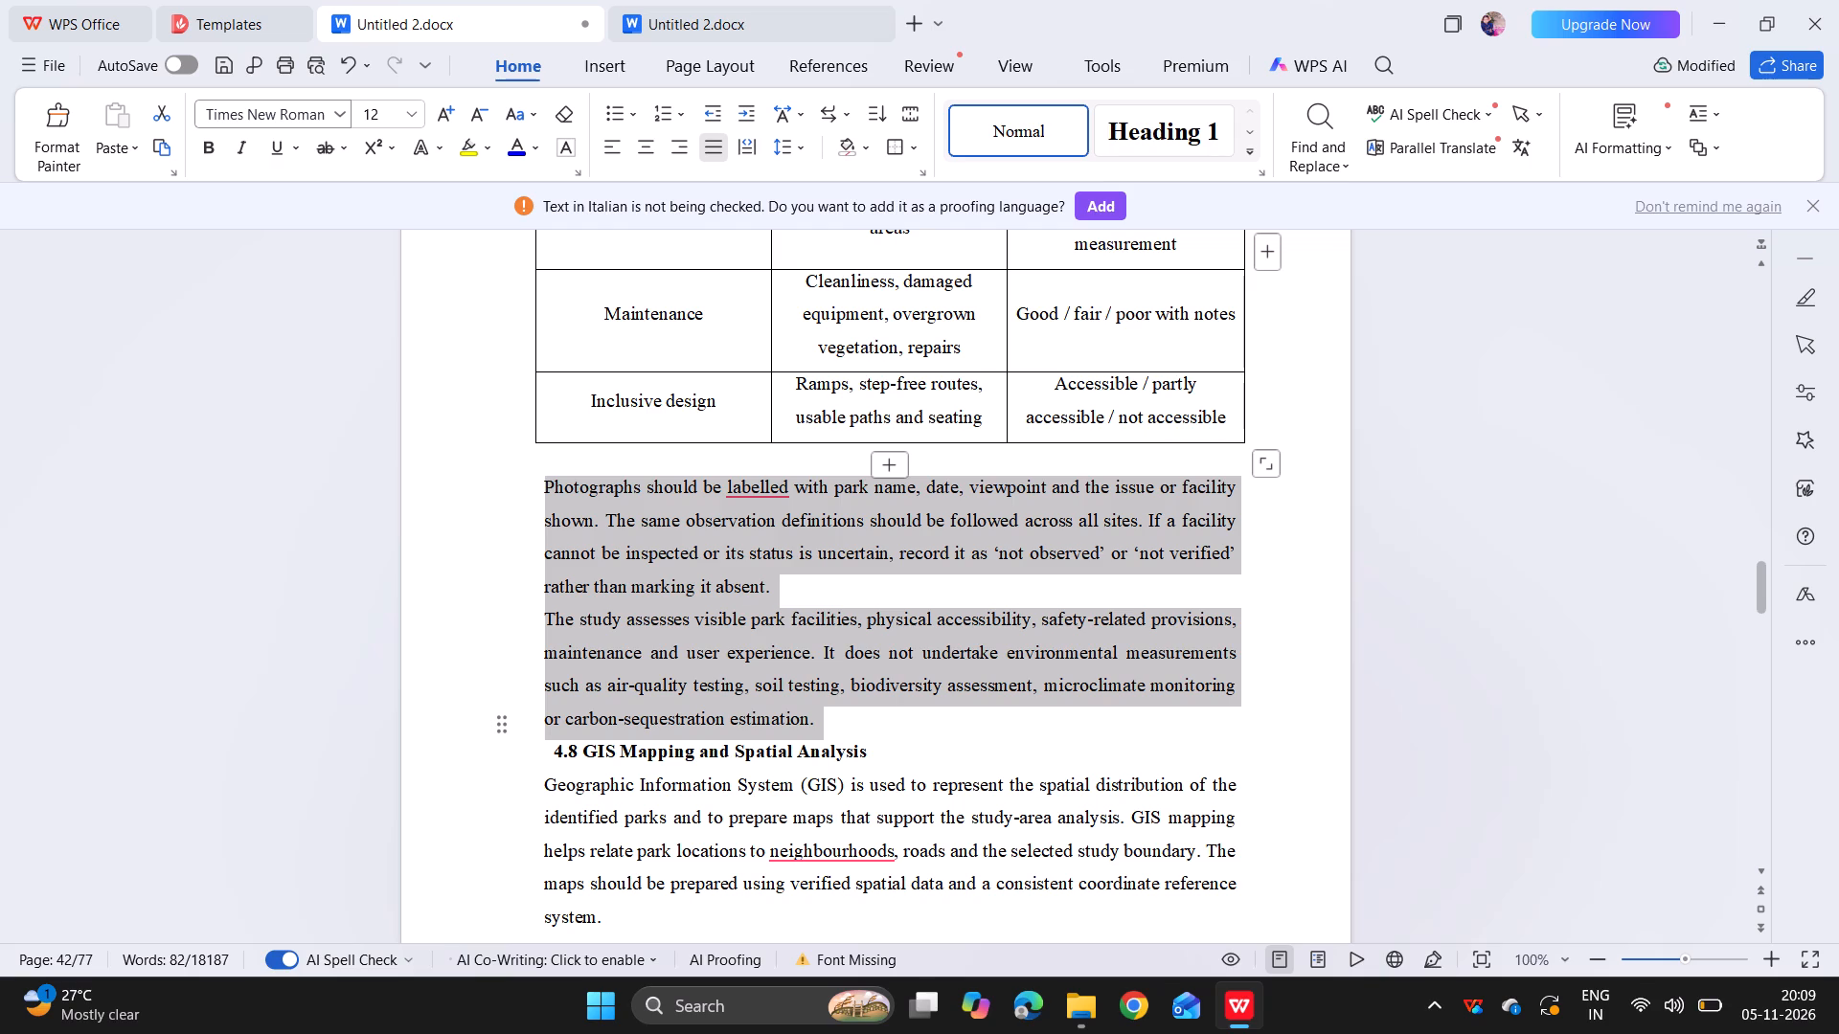
key("BackSpace")
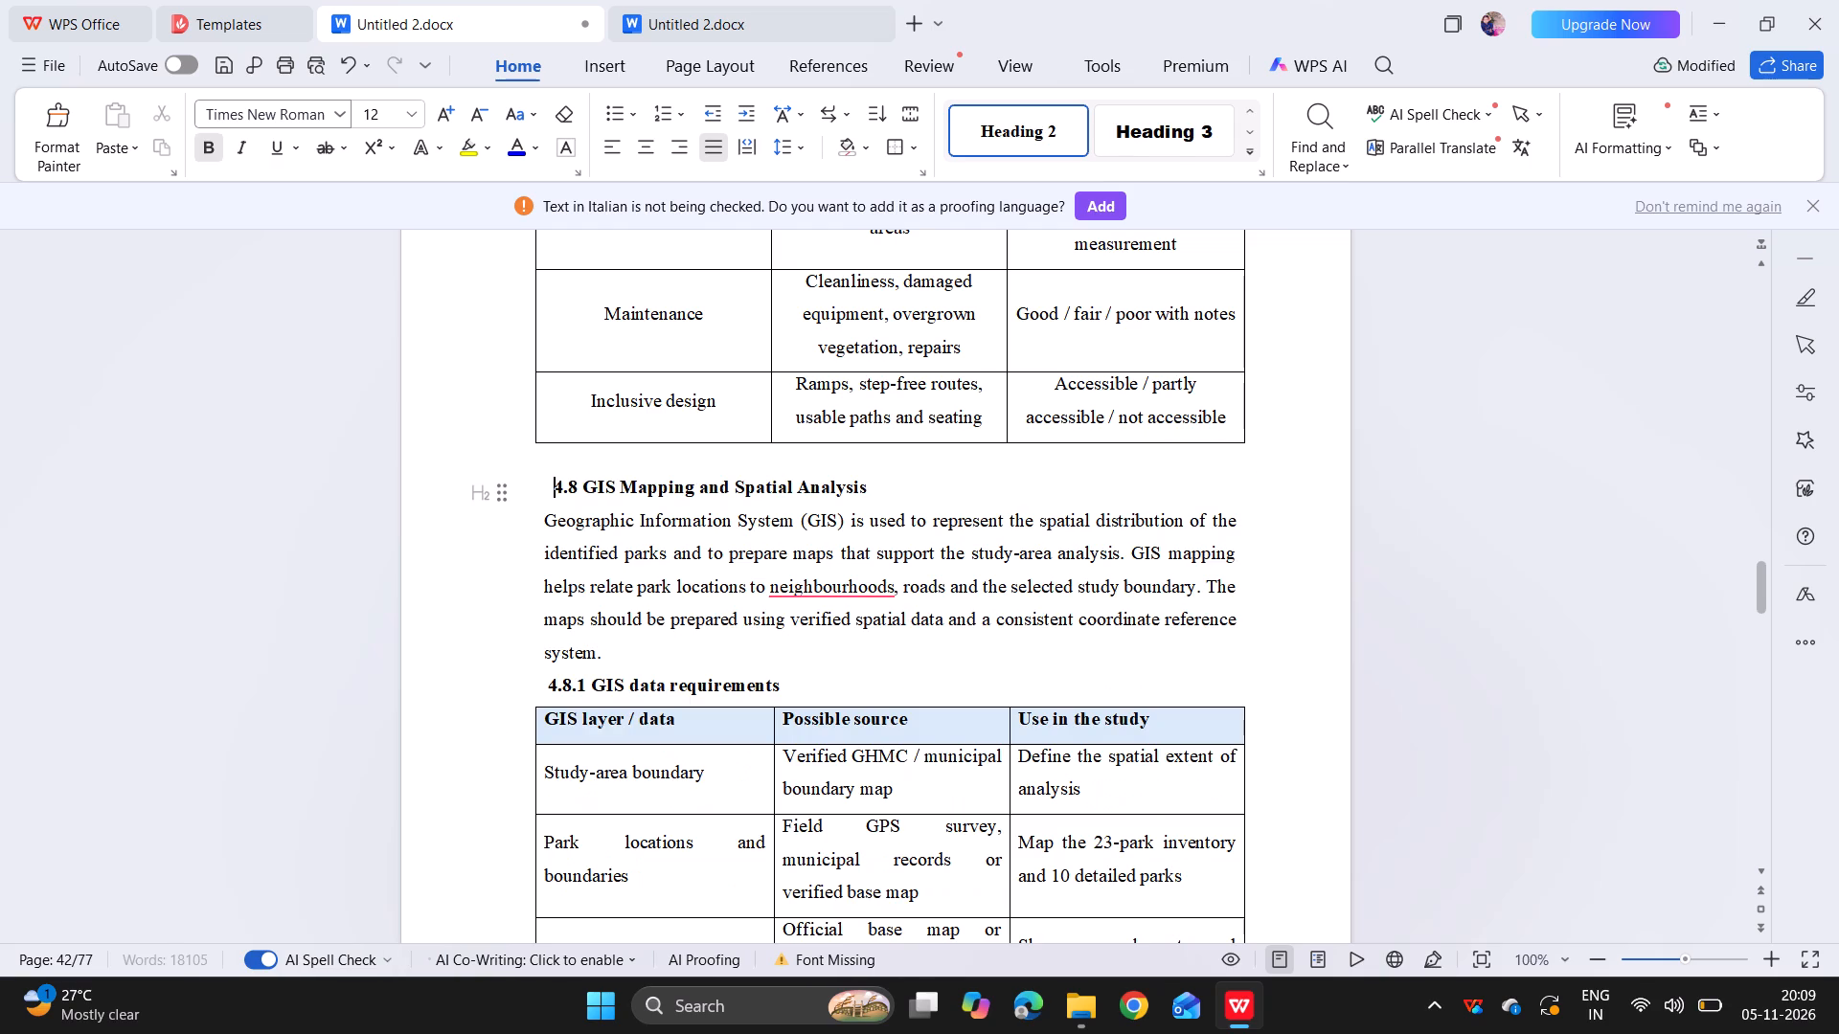
Apply 1.5 line spacing to the 4.8 GIS Mapping and Spatial Analysis heading and its introductory paragraph.
left_click_drag(556, 479, 558, 479)
left_click_drag(558, 479, 700, 656)
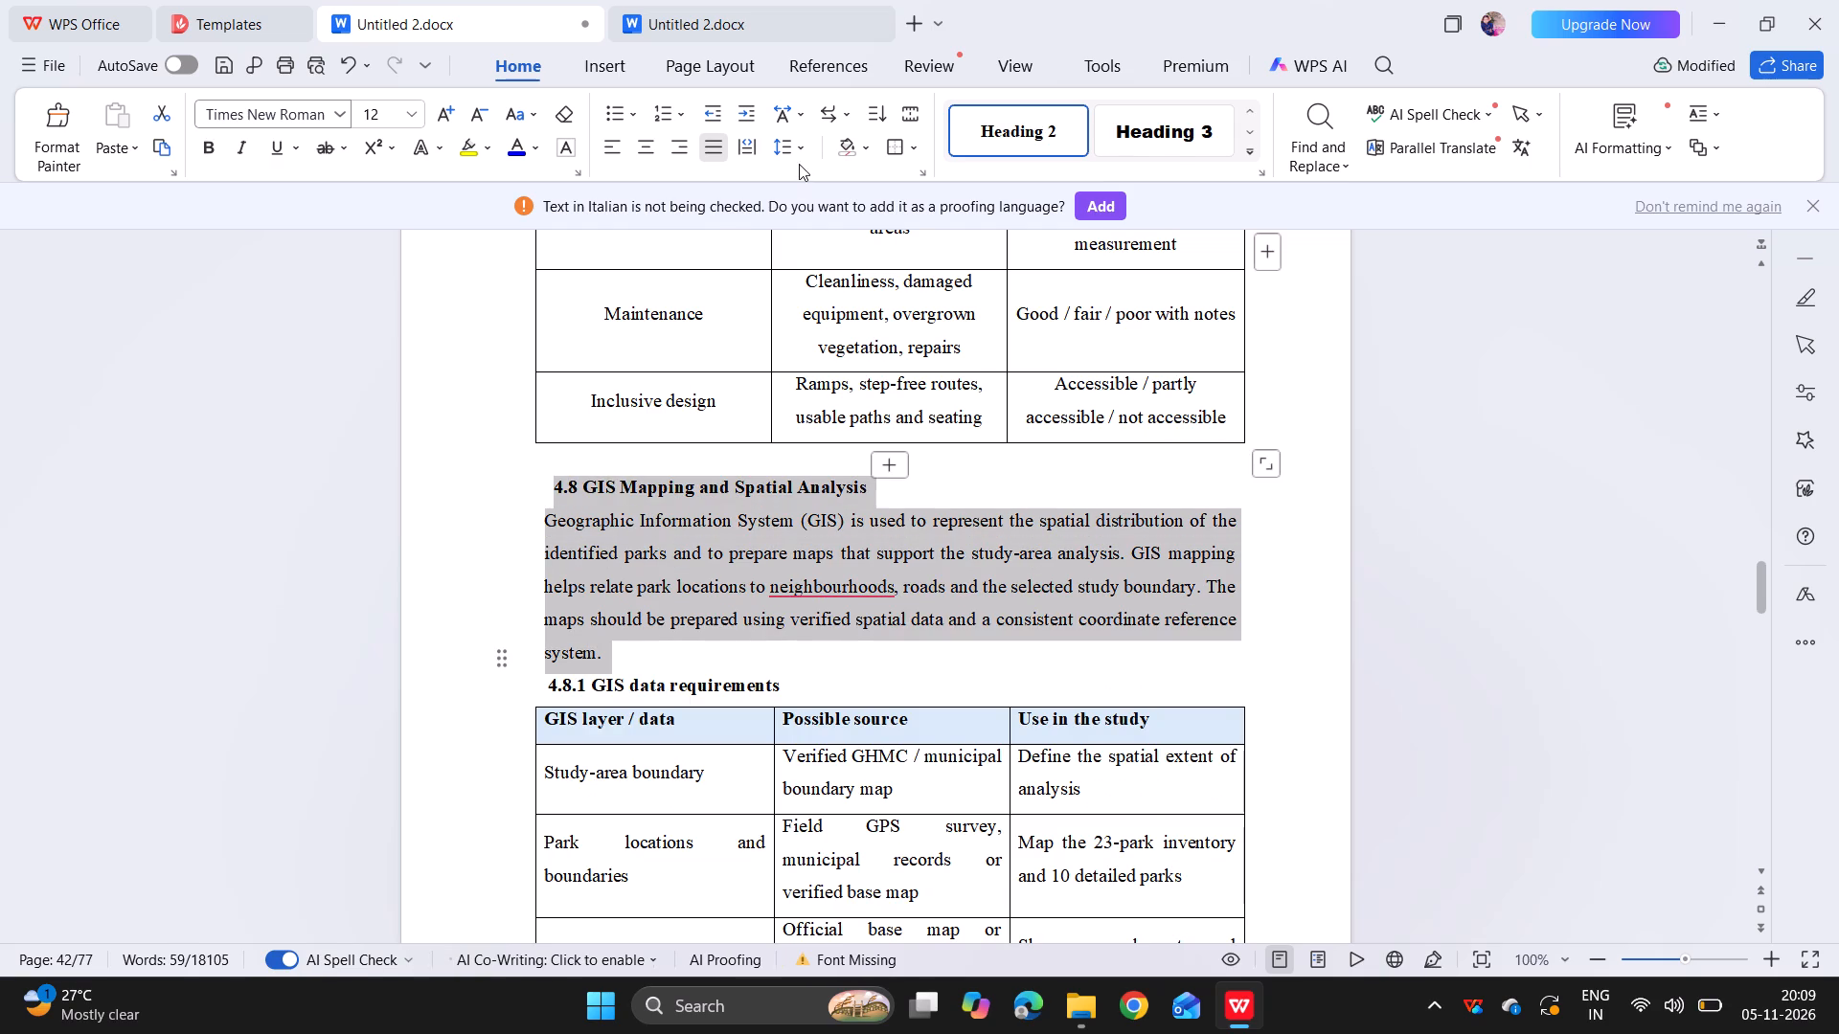
left_click(801, 156)
left_click(818, 239)
scroll(892, 567, "down", 5)
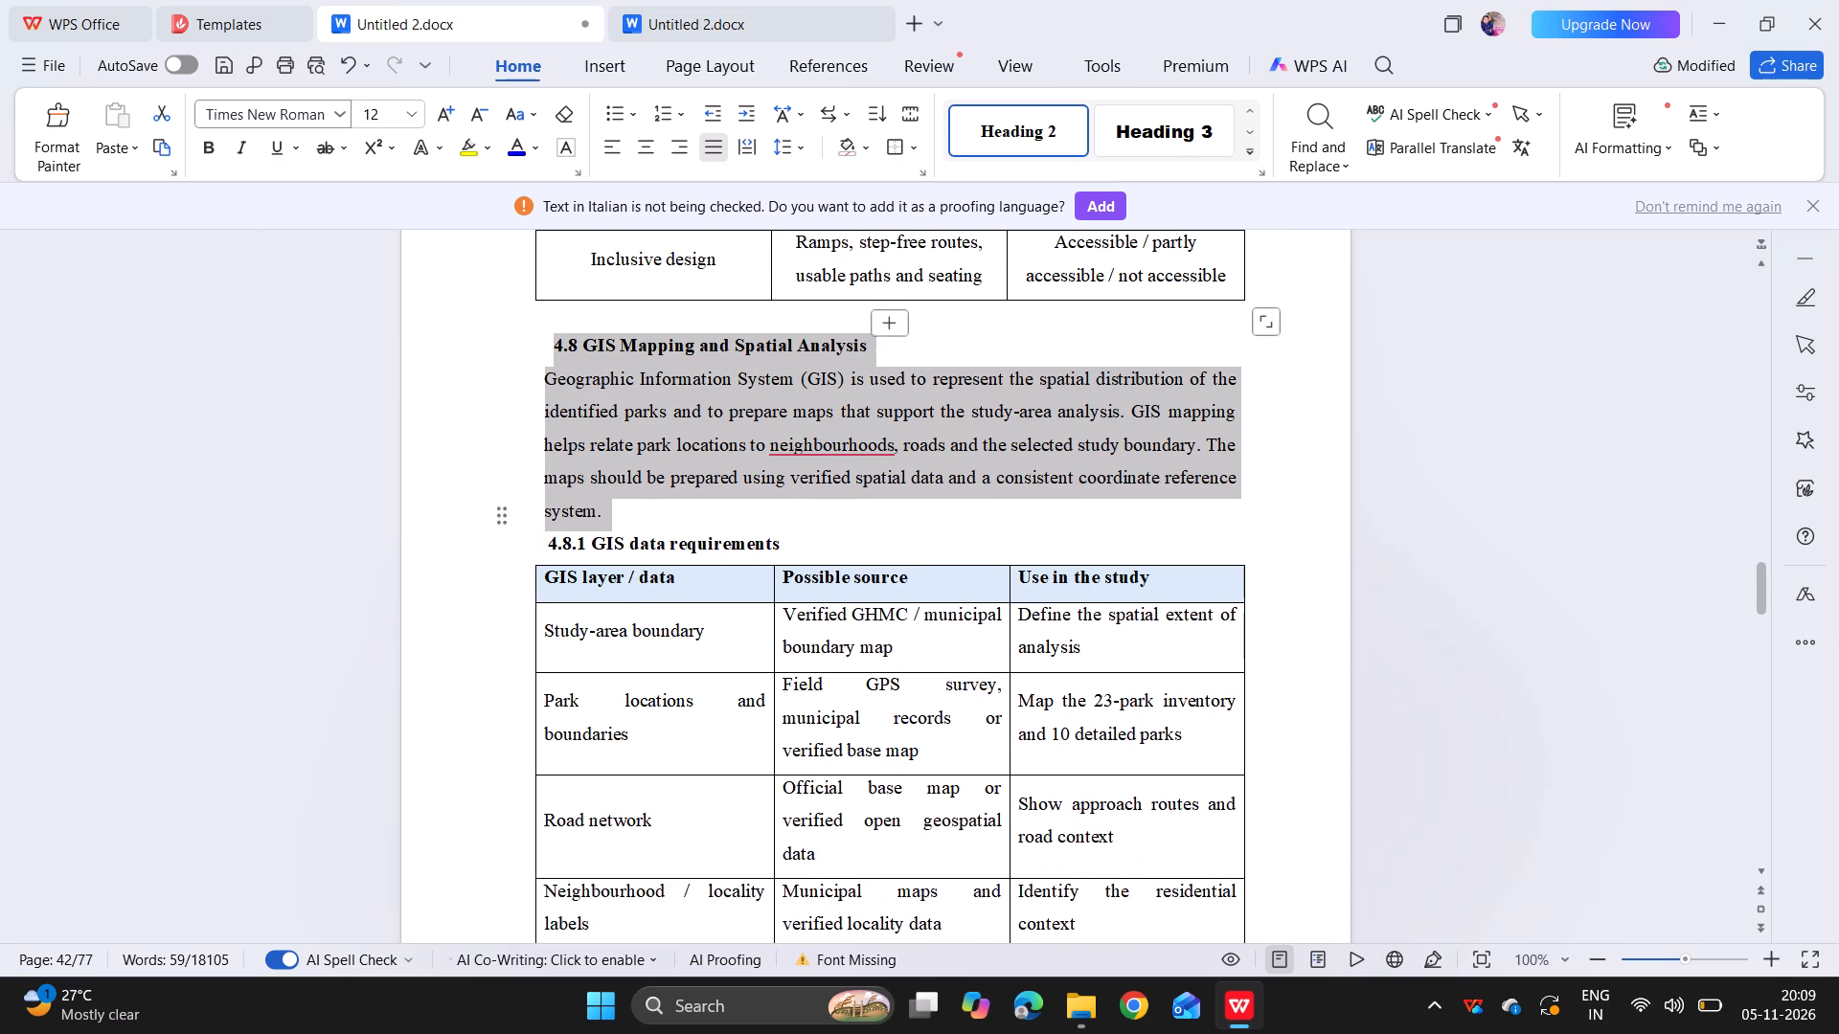
left_click(799, 445)
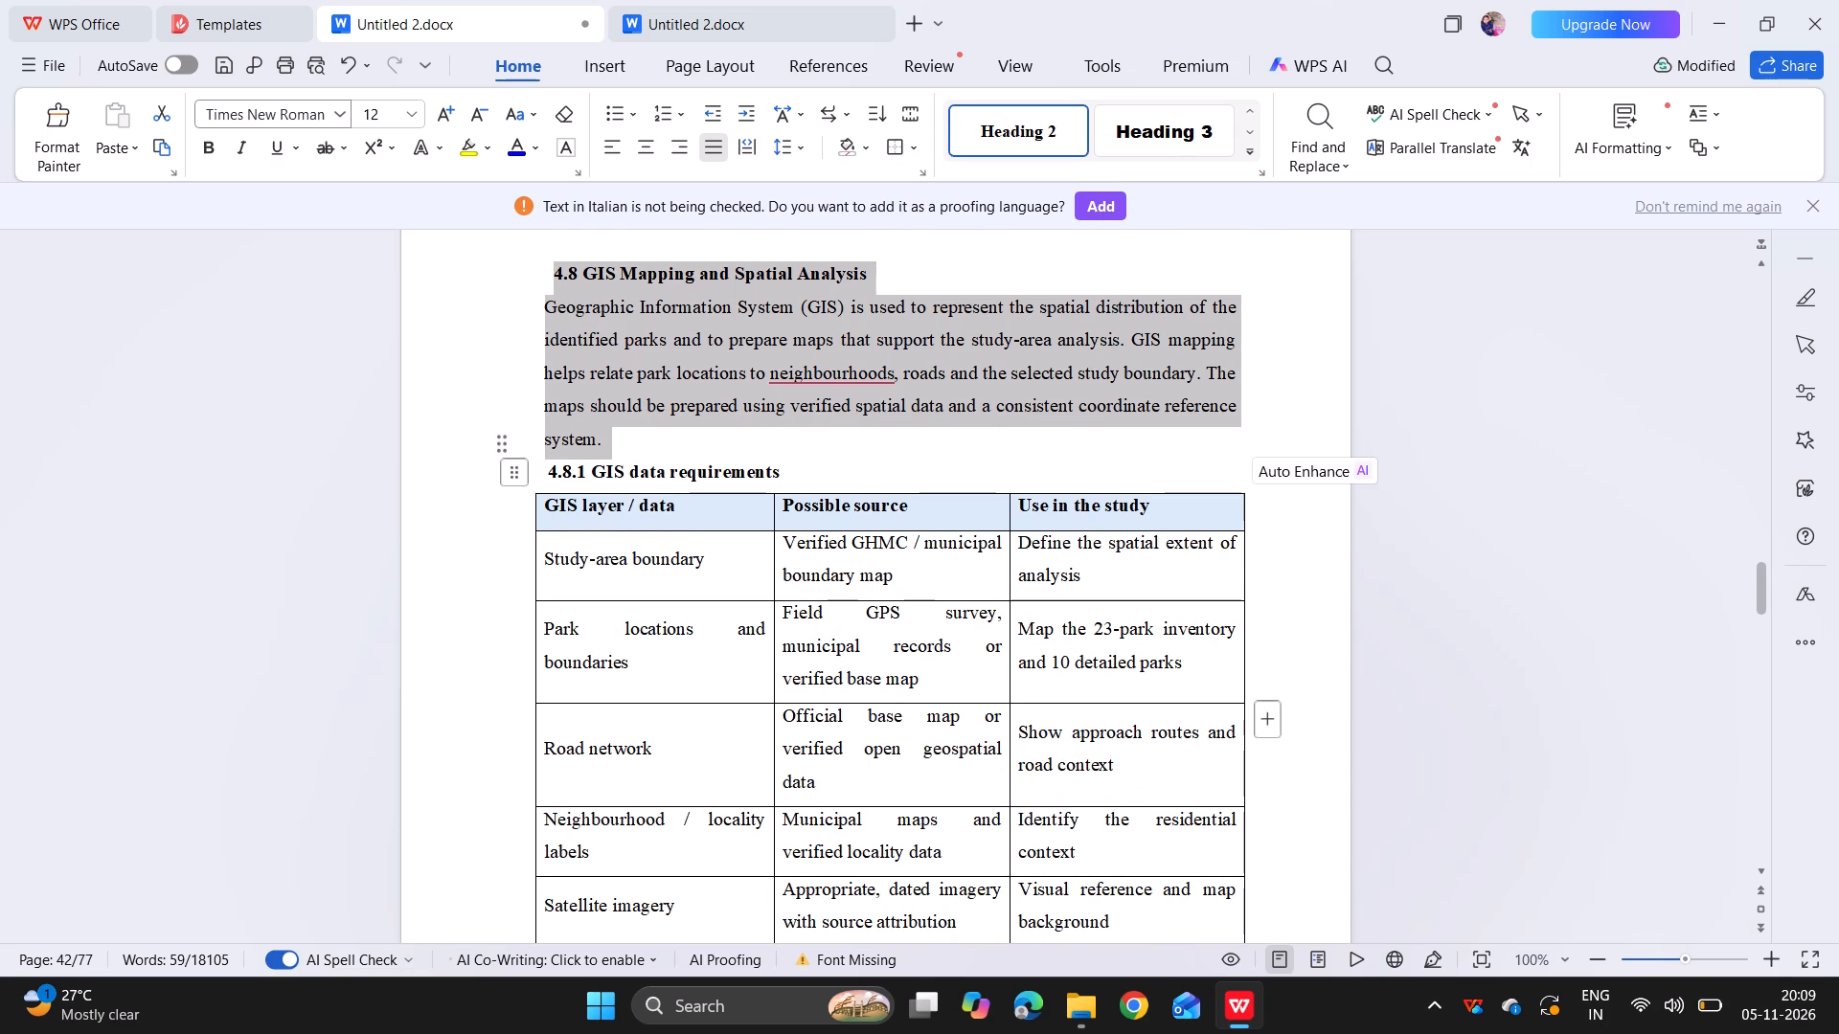
Centre the text in all cells of the 4.8.1 GIS data requirements table, from the header row through Satellite imagery.
left_click_drag(552, 509, 1002, 664)
scroll(902, 655, "down", 3)
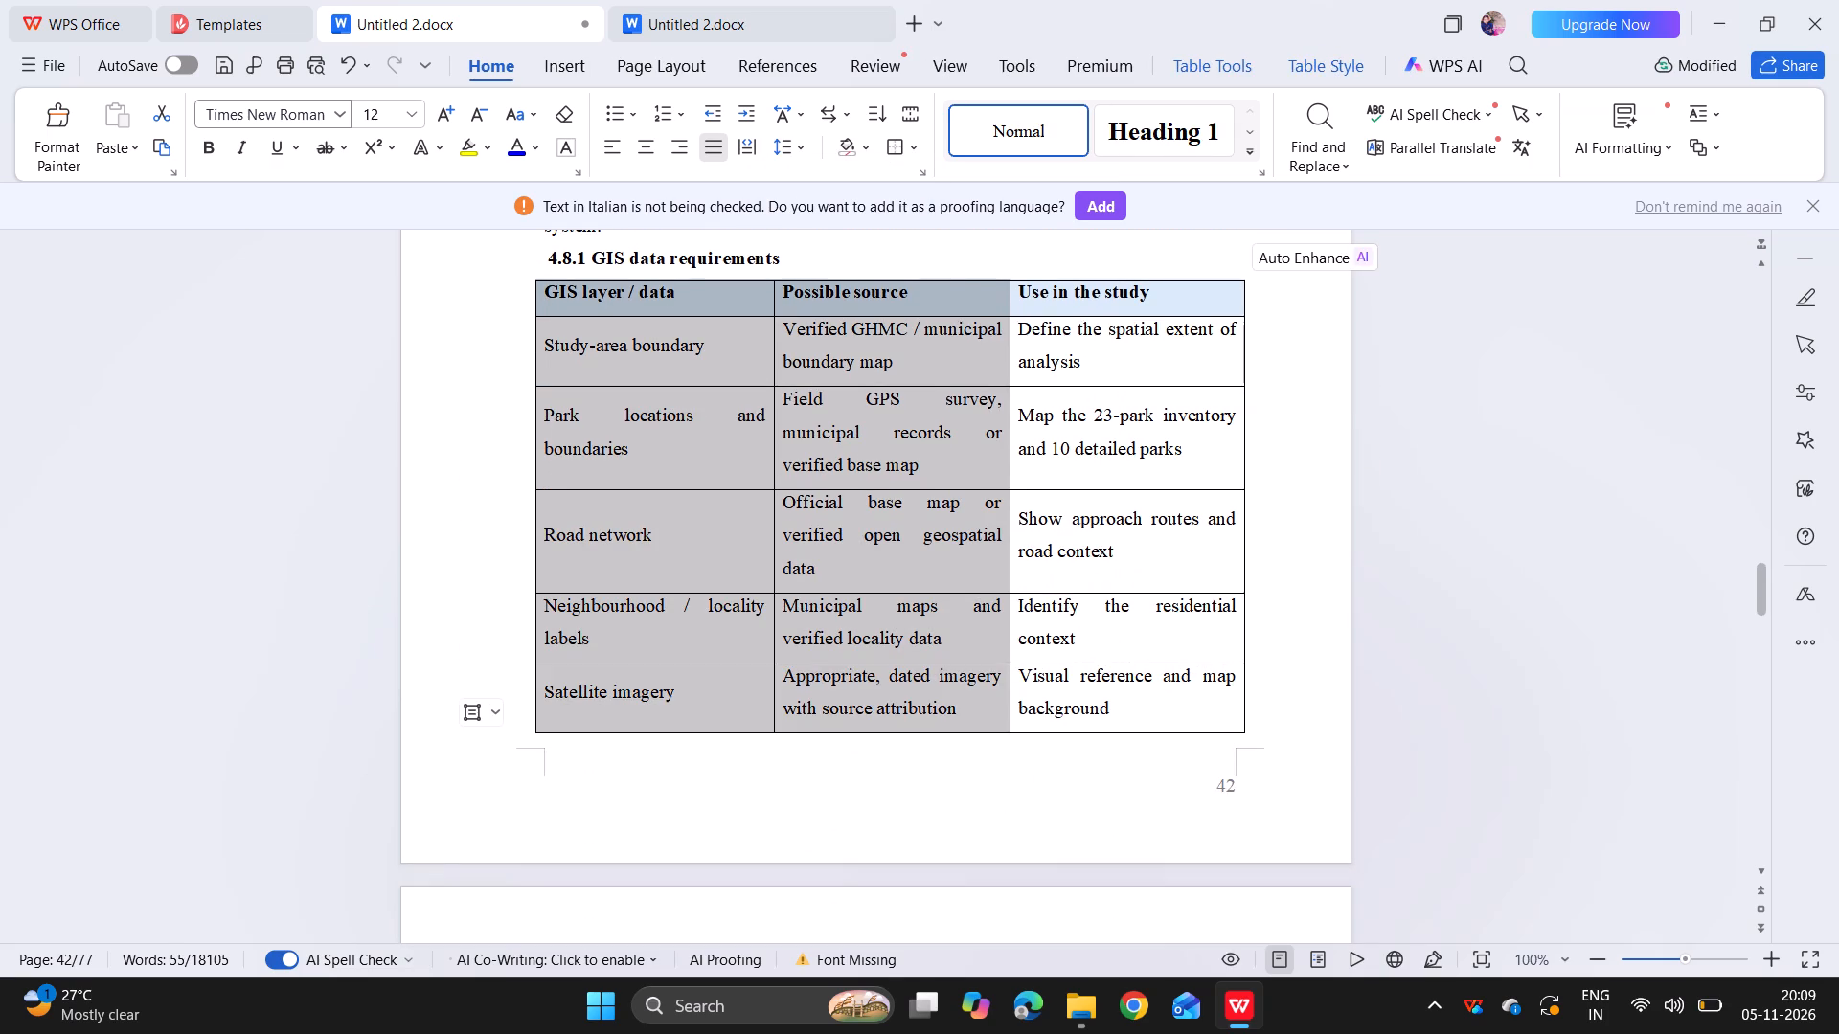
left_click_drag(1002, 664, 1114, 597)
scroll(1108, 628, "down", 4)
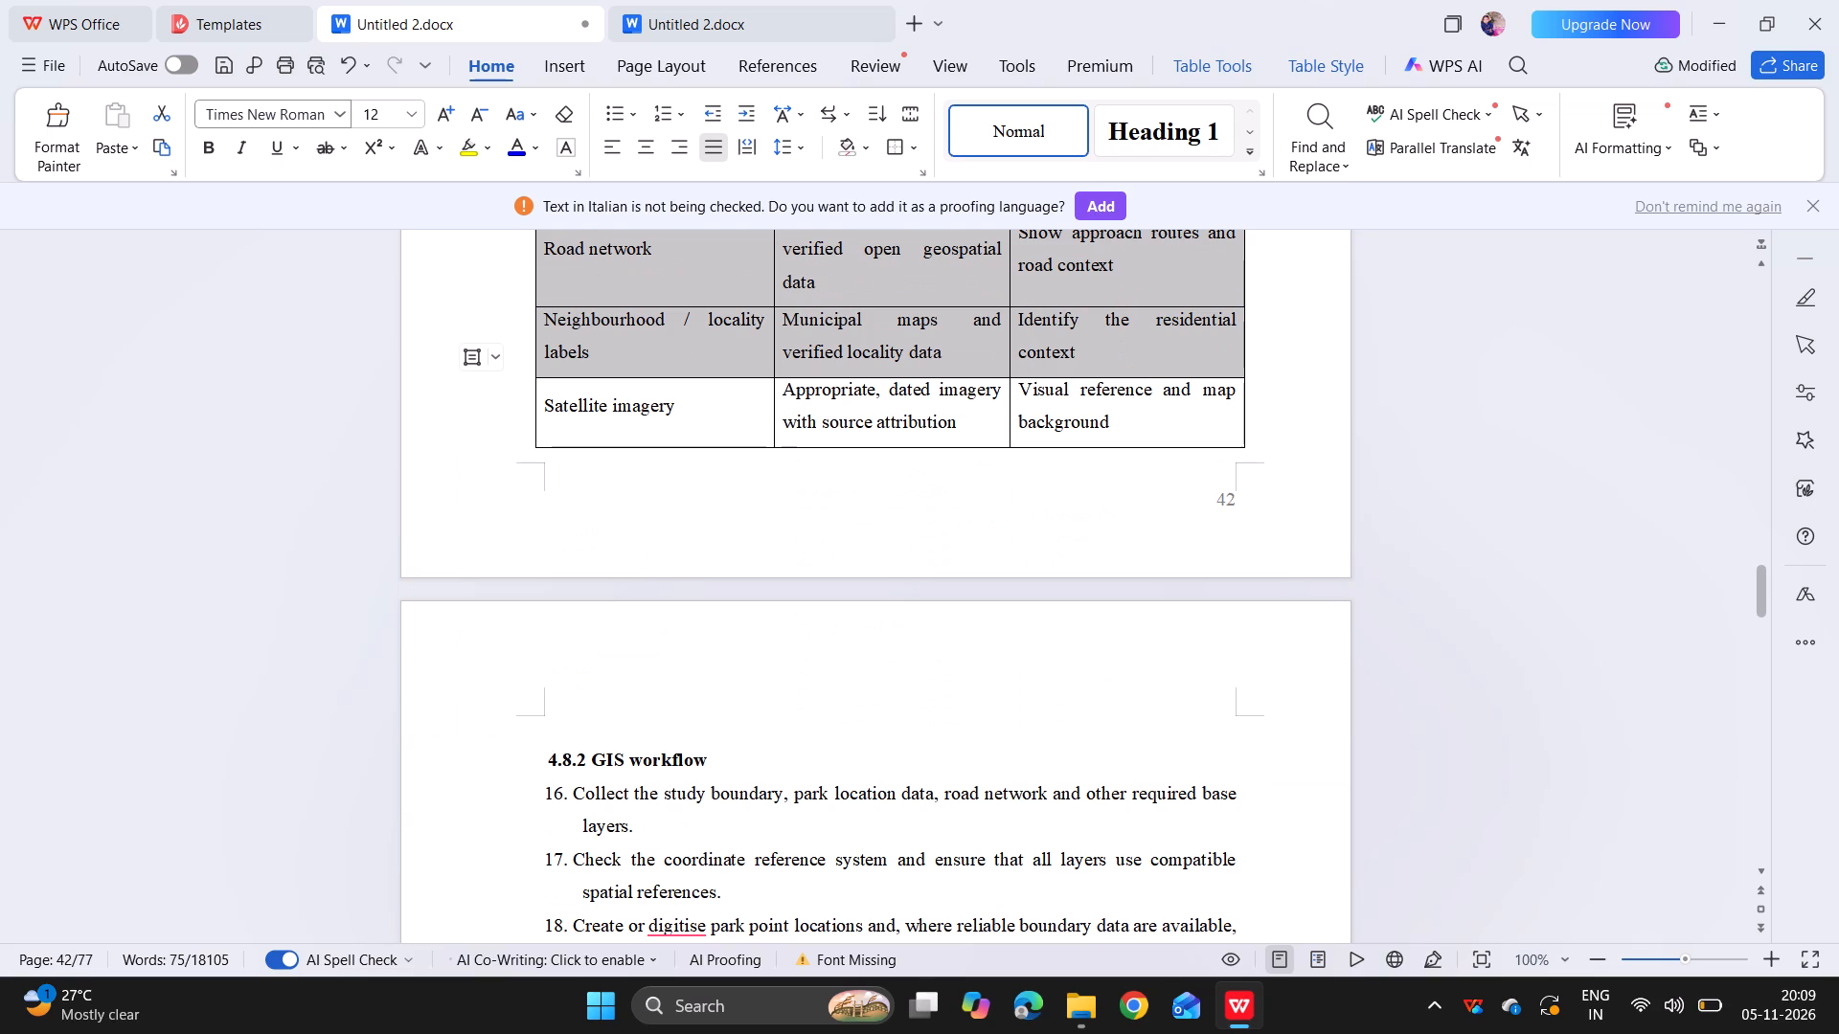
left_click_drag(1114, 597, 1206, 438)
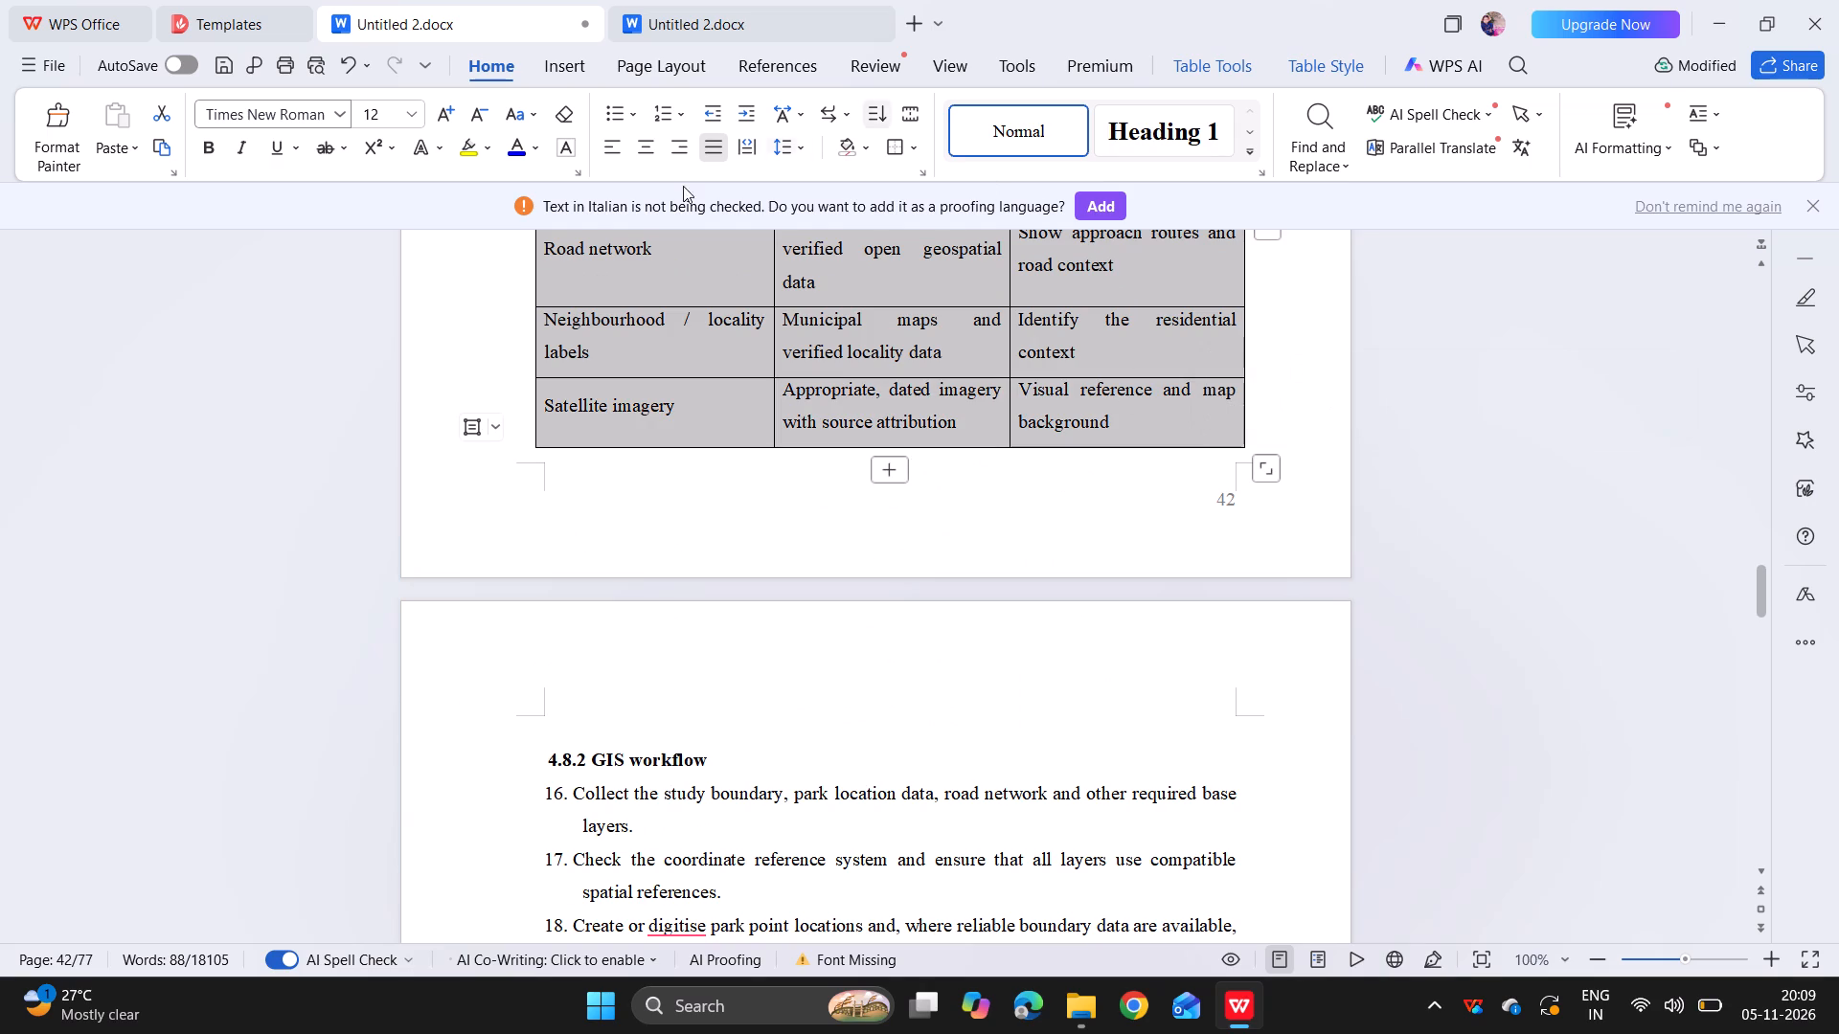
left_click(648, 150)
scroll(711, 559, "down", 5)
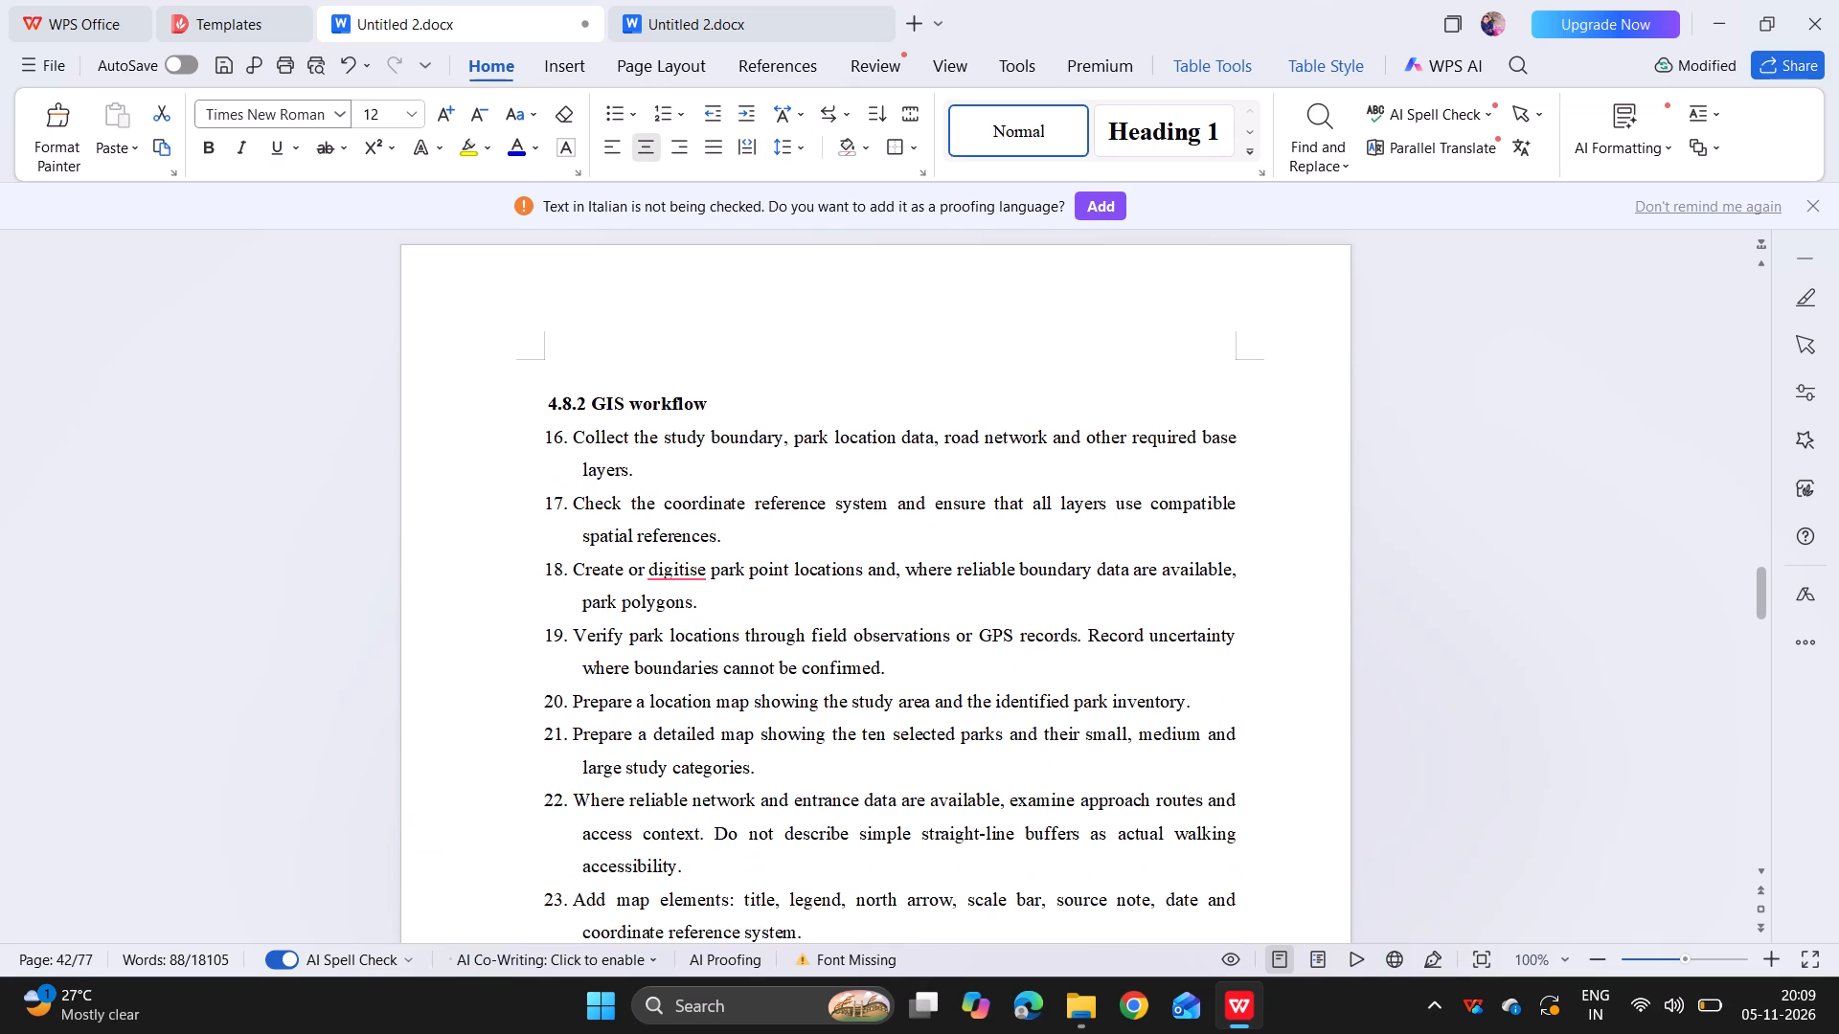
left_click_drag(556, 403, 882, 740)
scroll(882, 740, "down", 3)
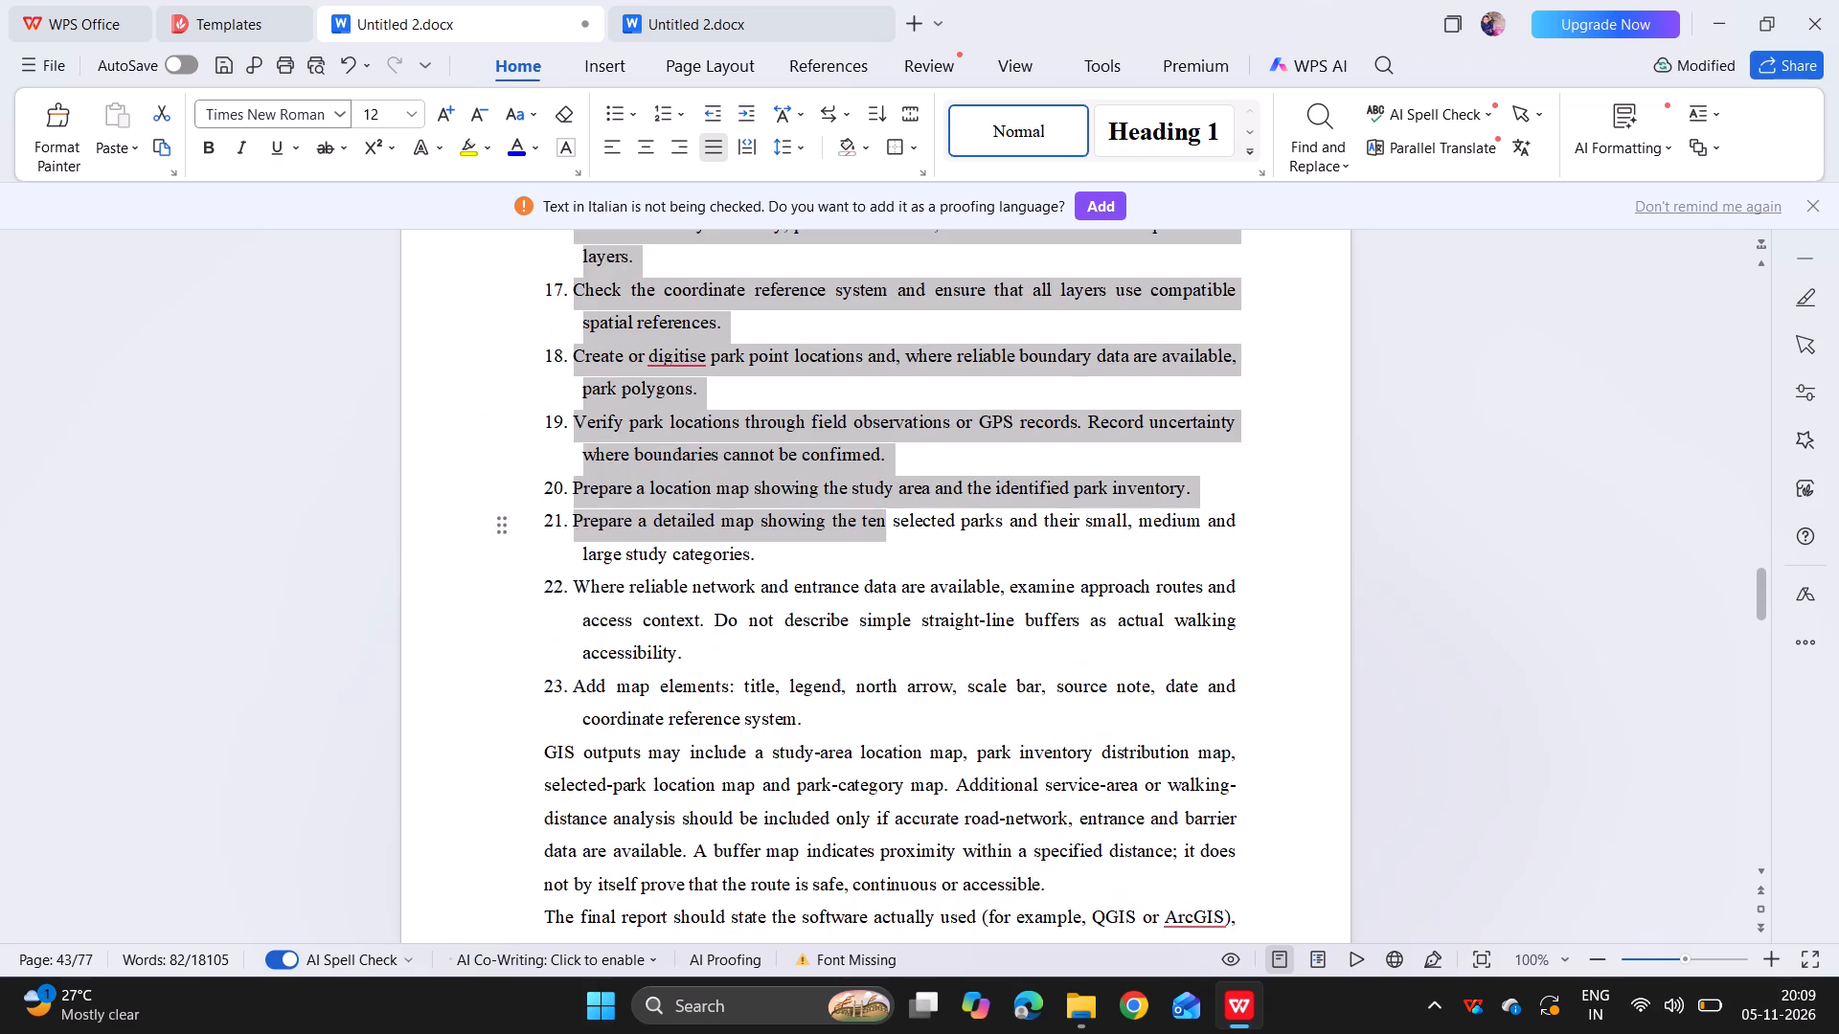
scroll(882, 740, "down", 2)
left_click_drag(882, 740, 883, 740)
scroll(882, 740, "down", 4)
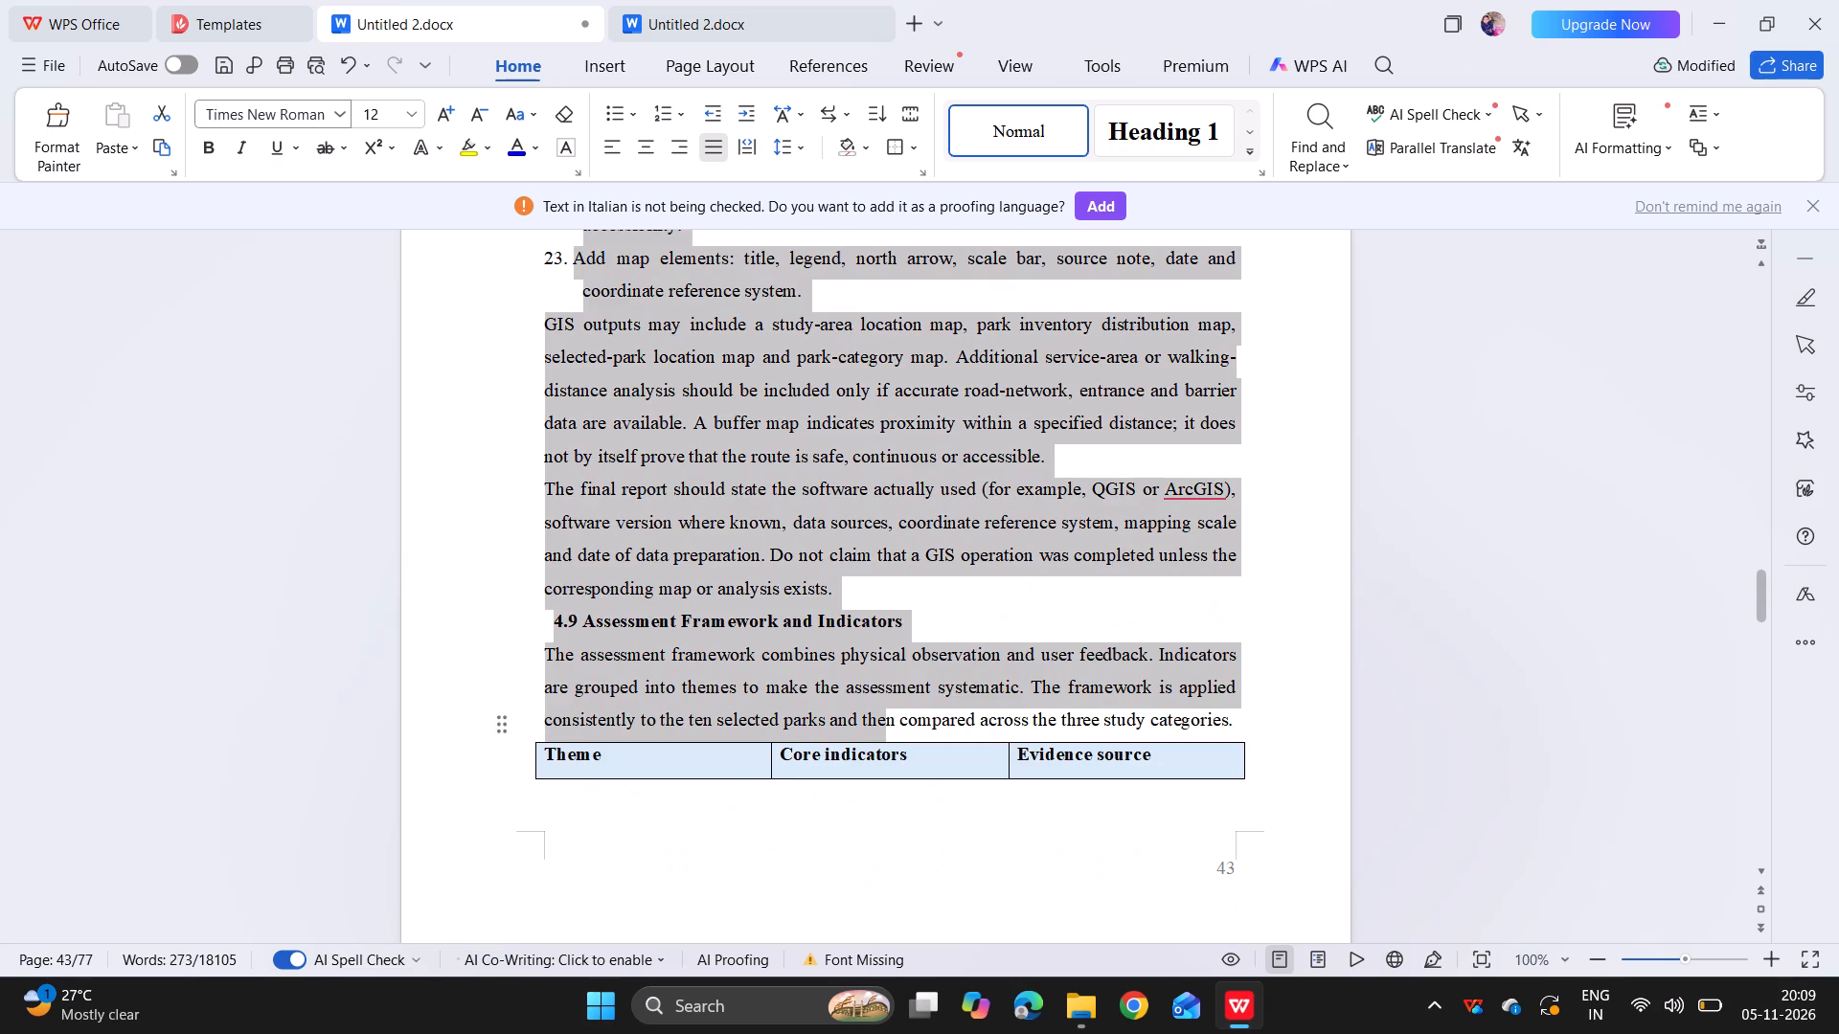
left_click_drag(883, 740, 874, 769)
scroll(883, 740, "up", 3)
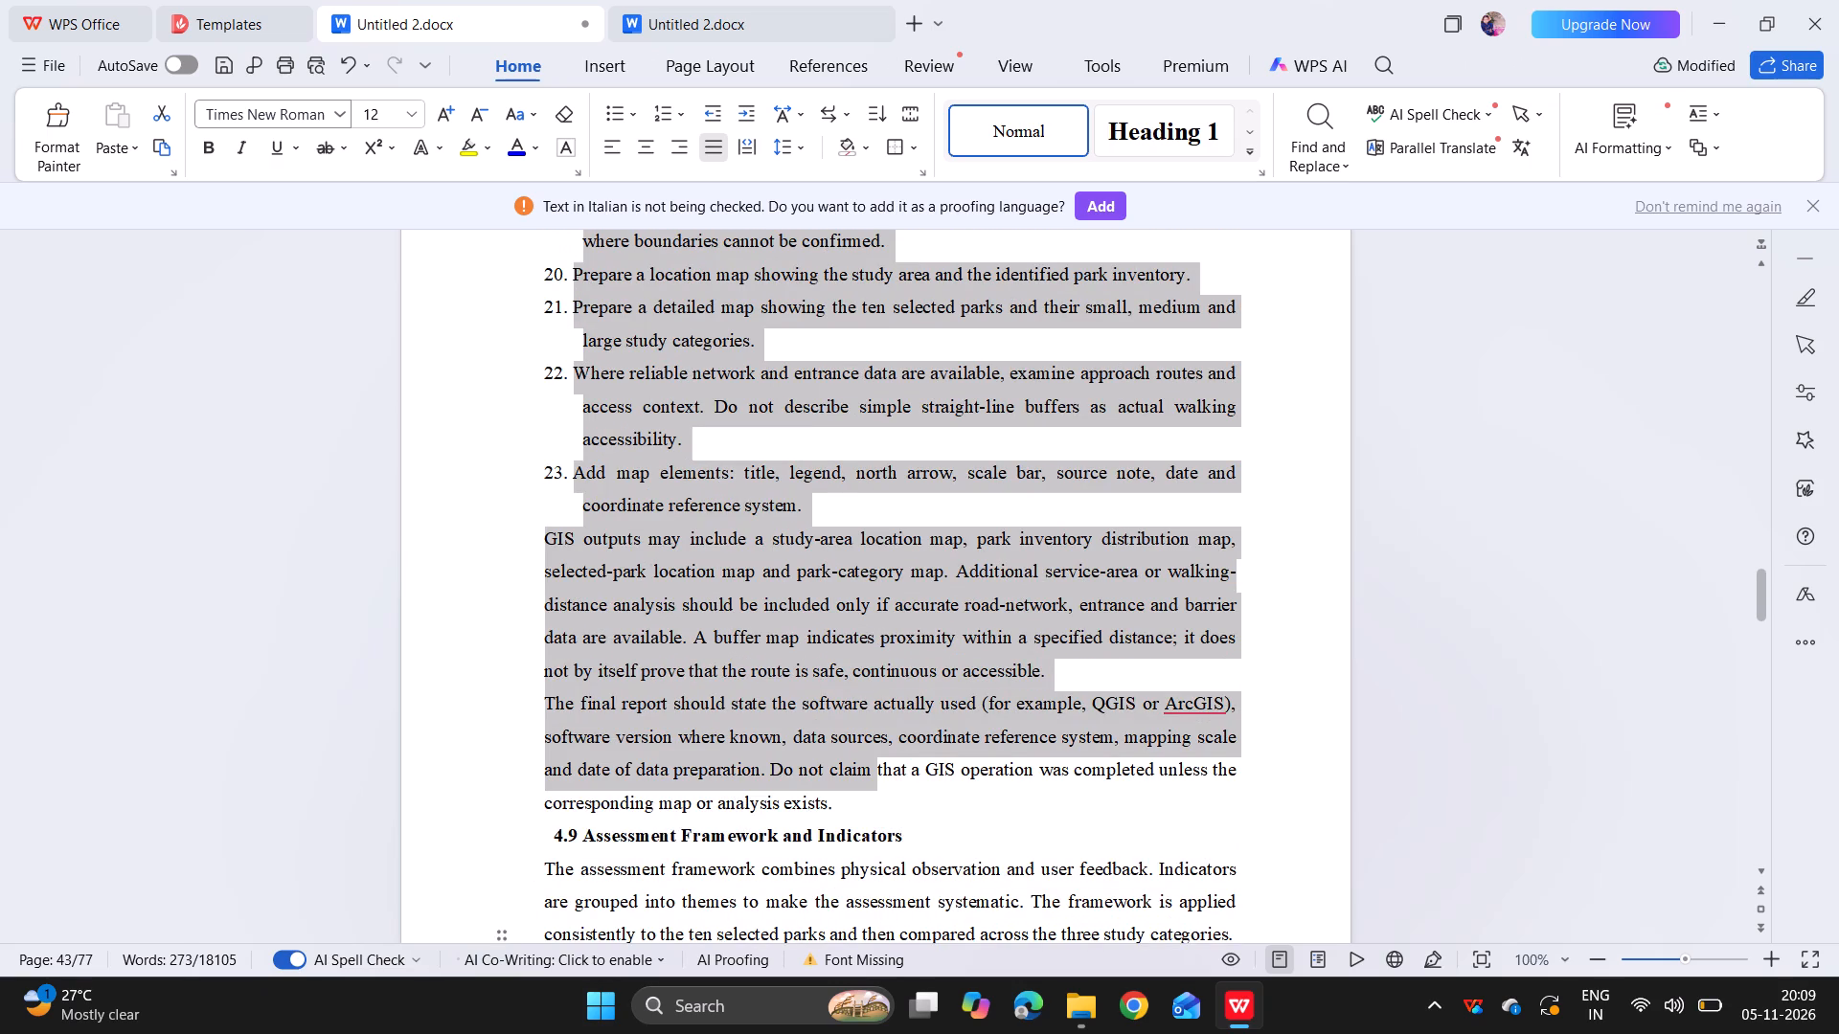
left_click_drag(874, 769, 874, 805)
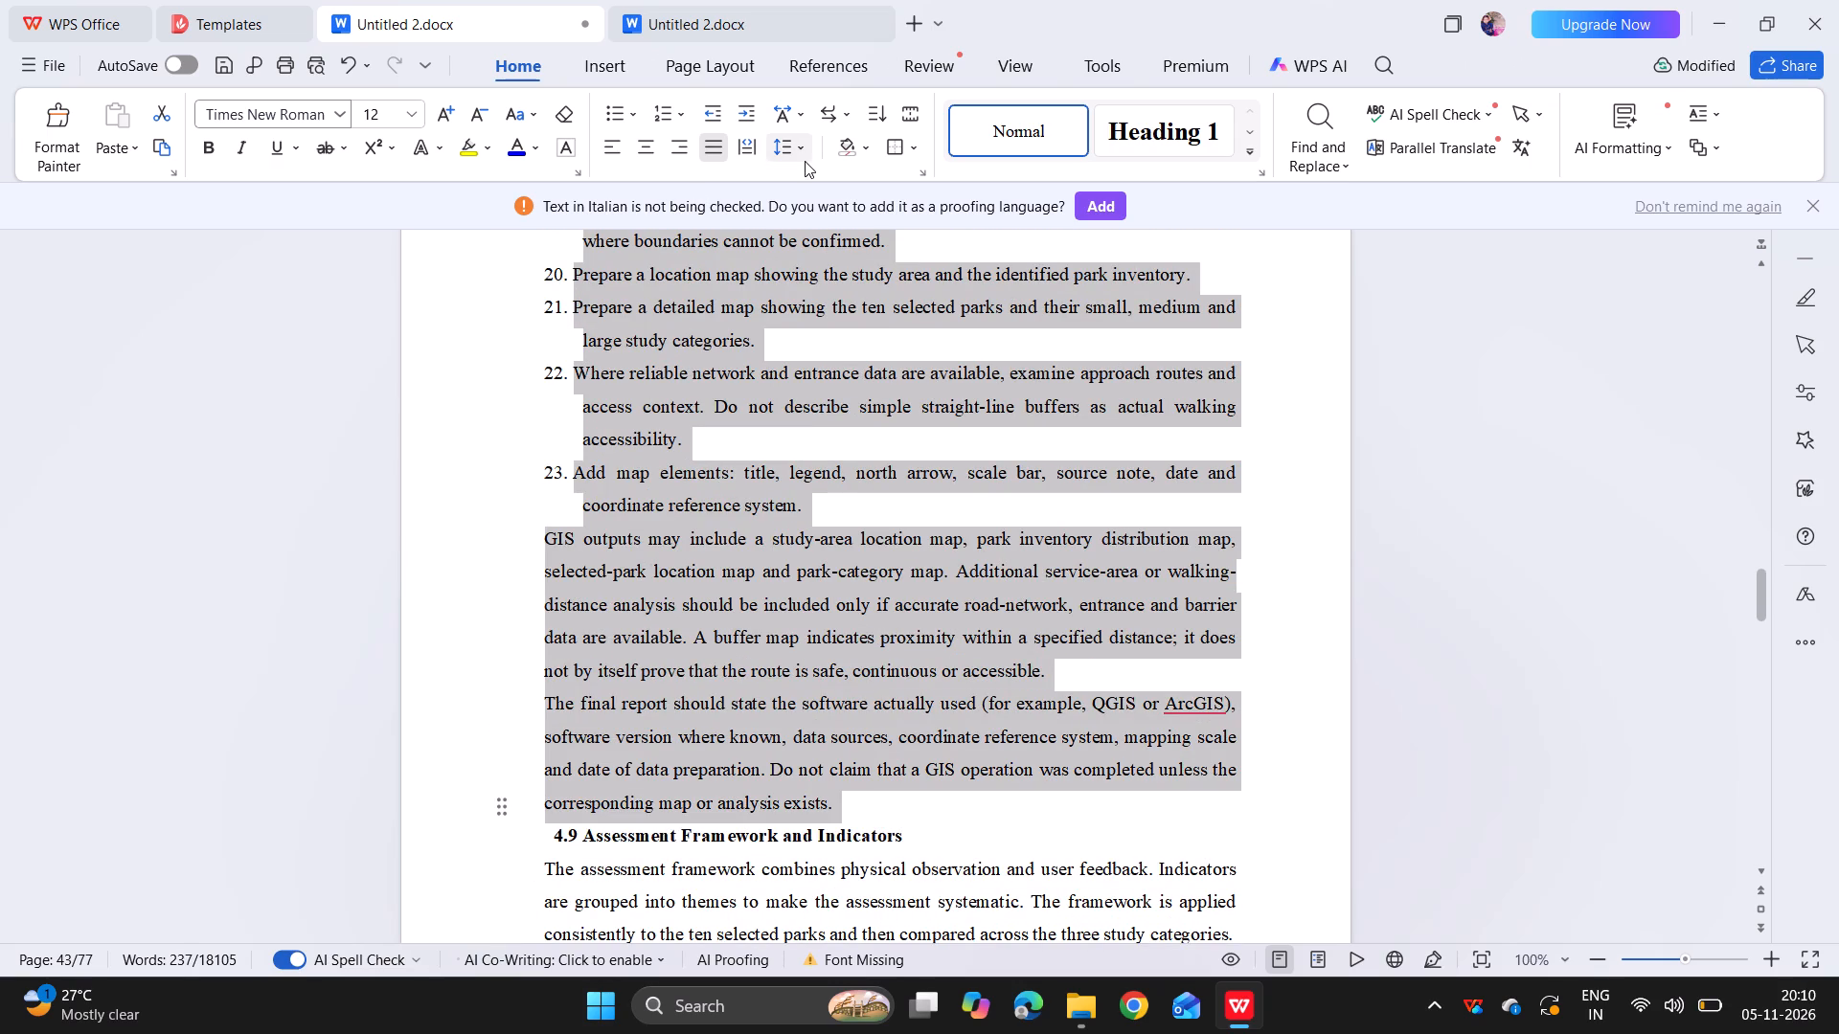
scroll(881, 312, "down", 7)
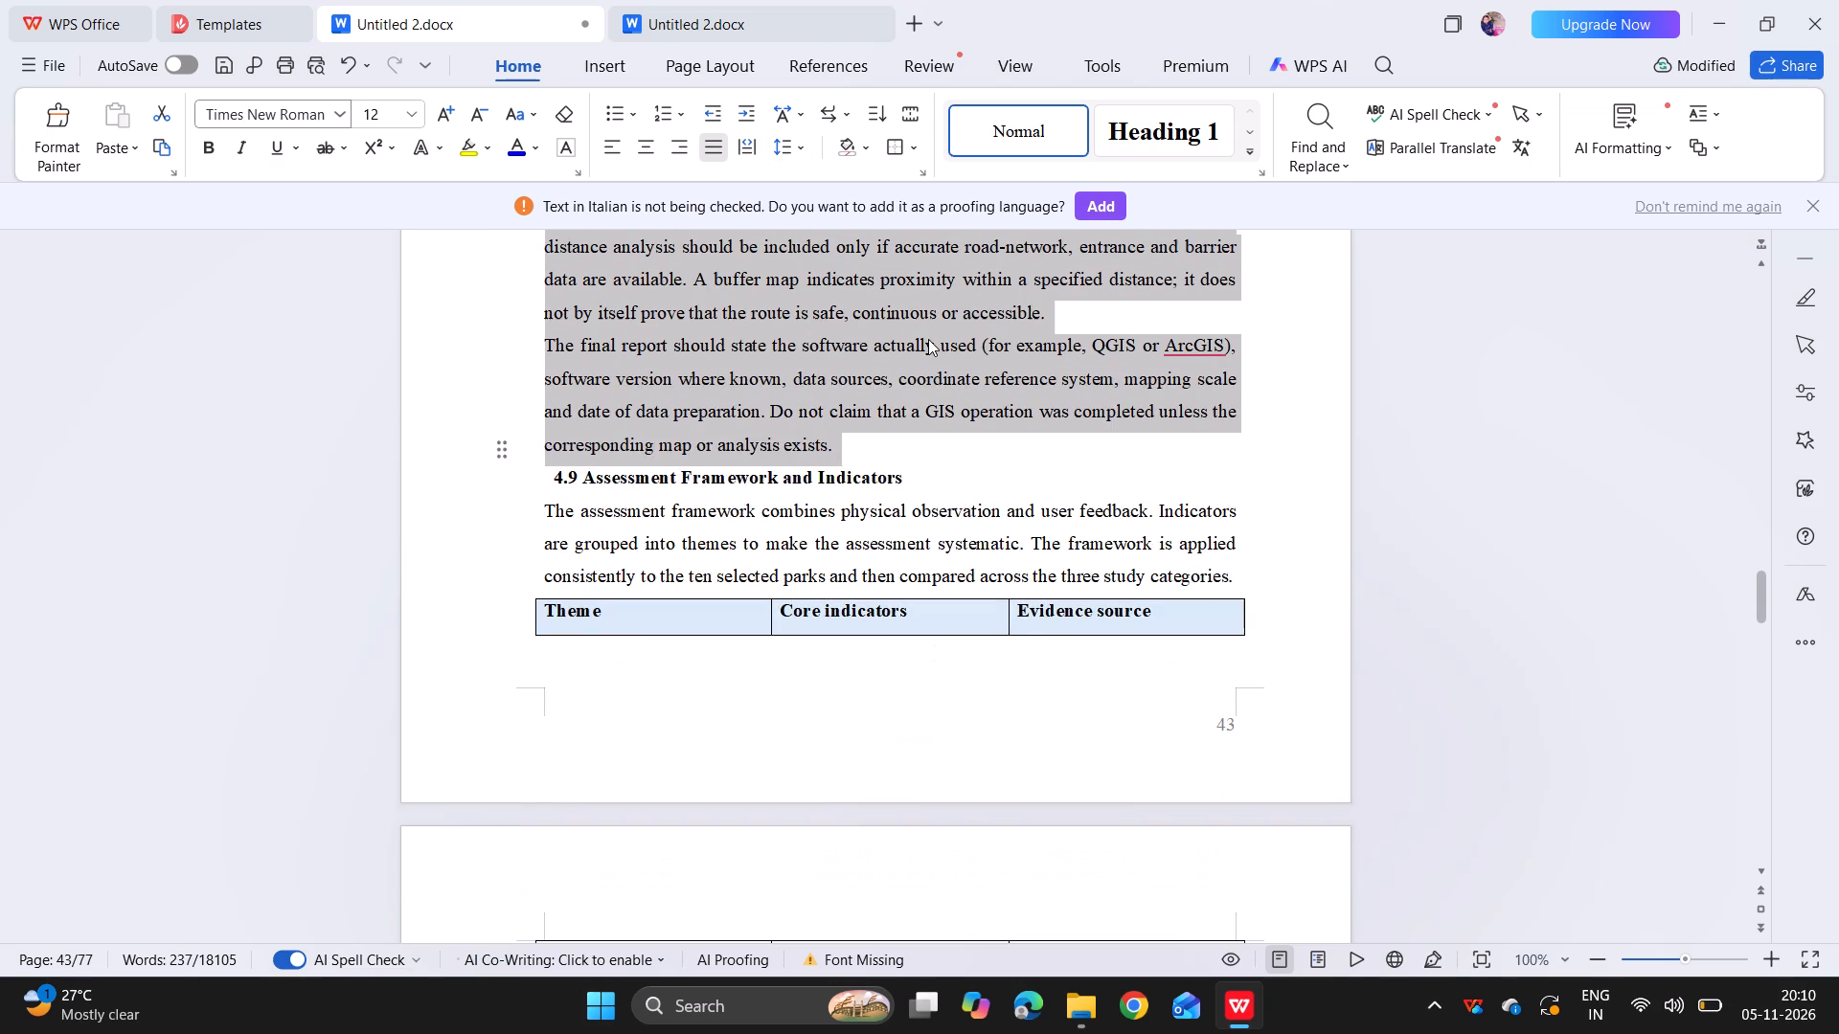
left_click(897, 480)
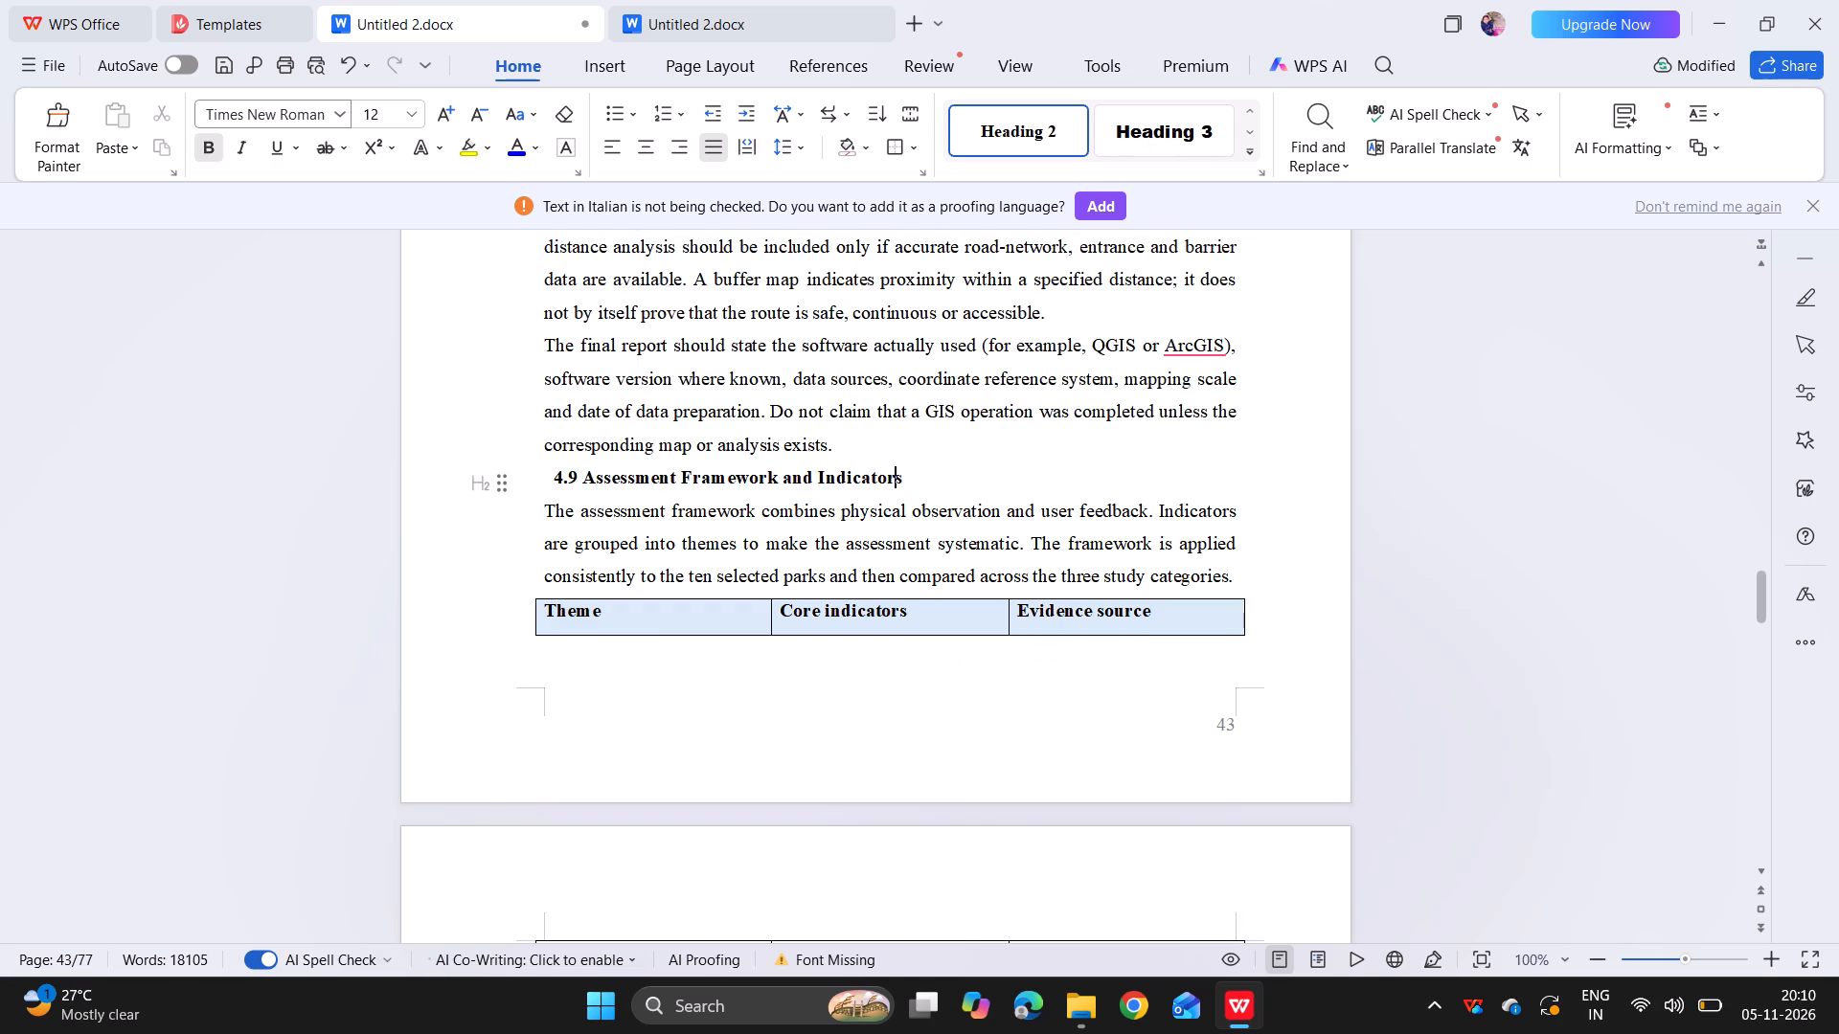
Insert three blank lines after the section 4.9 introductory paragraph so its table starts on the following page.
left_click(1248, 570)
key("Return")
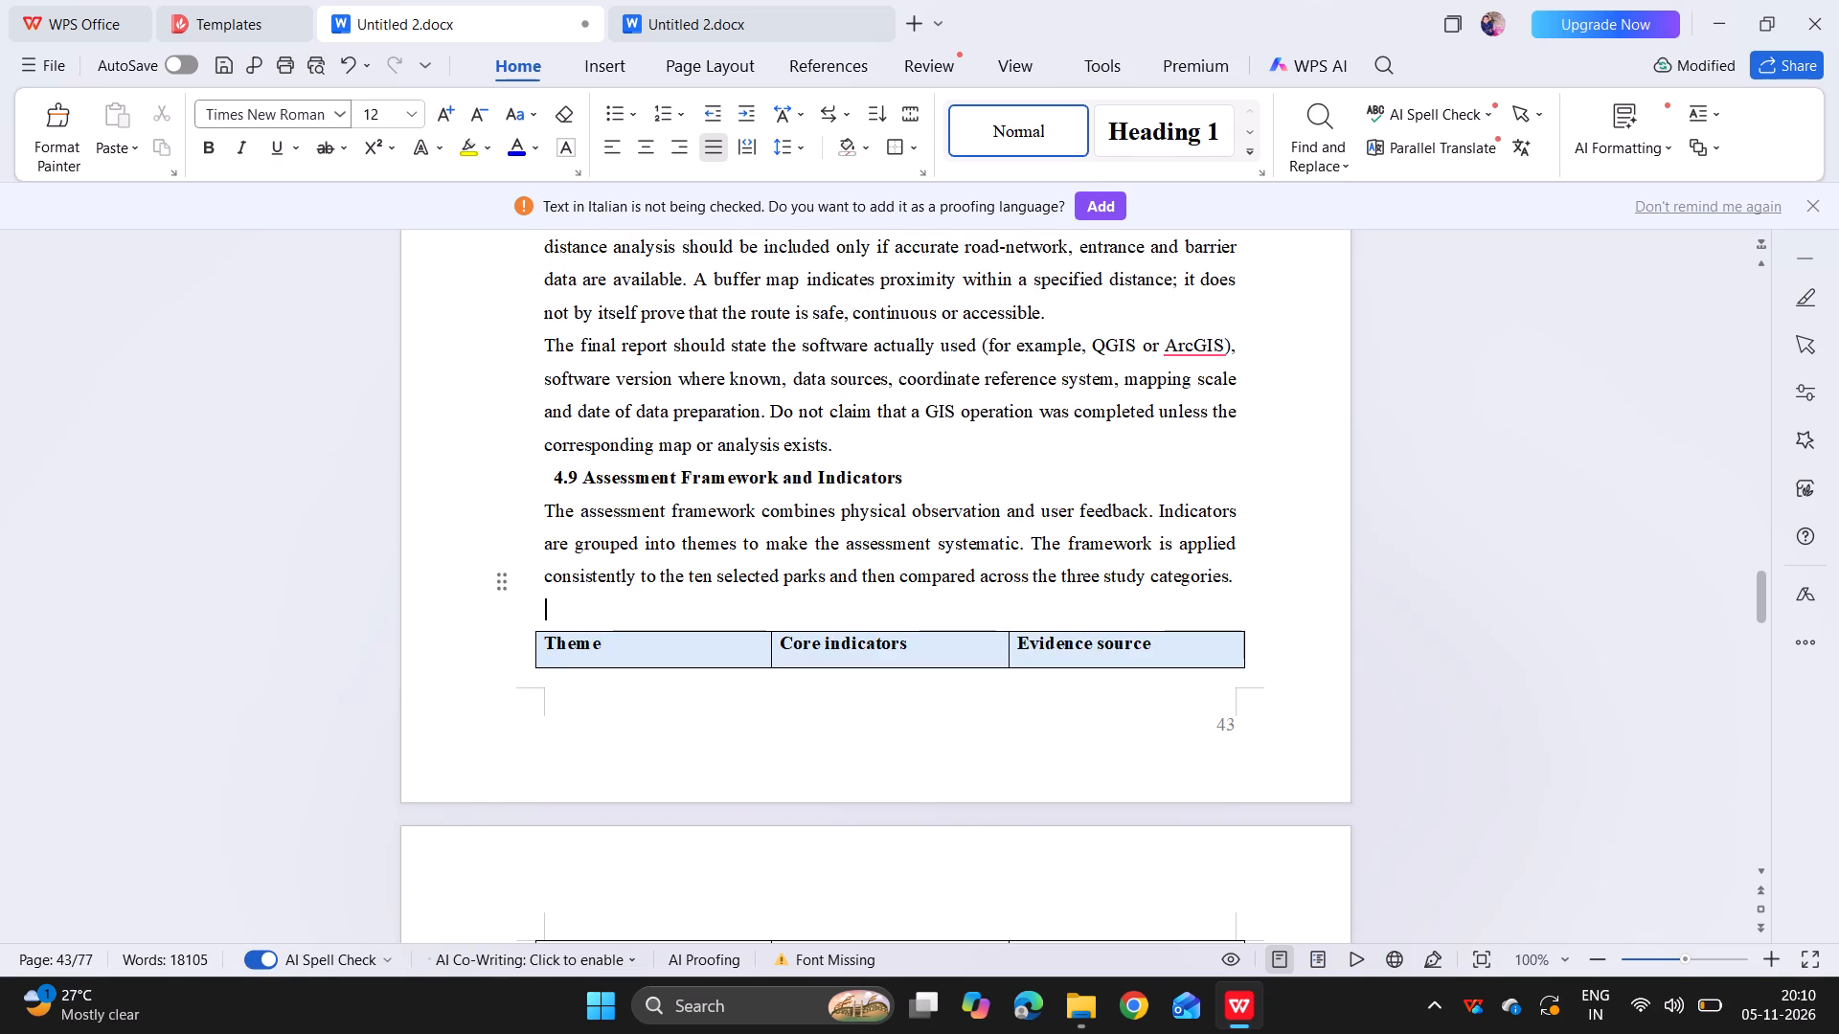
key("Return")
key("Return")
Centre the text in all cells of the section 4.9 indicator table, from the header row through Use and satisfaction.
scroll(1269, 603, "down", 5)
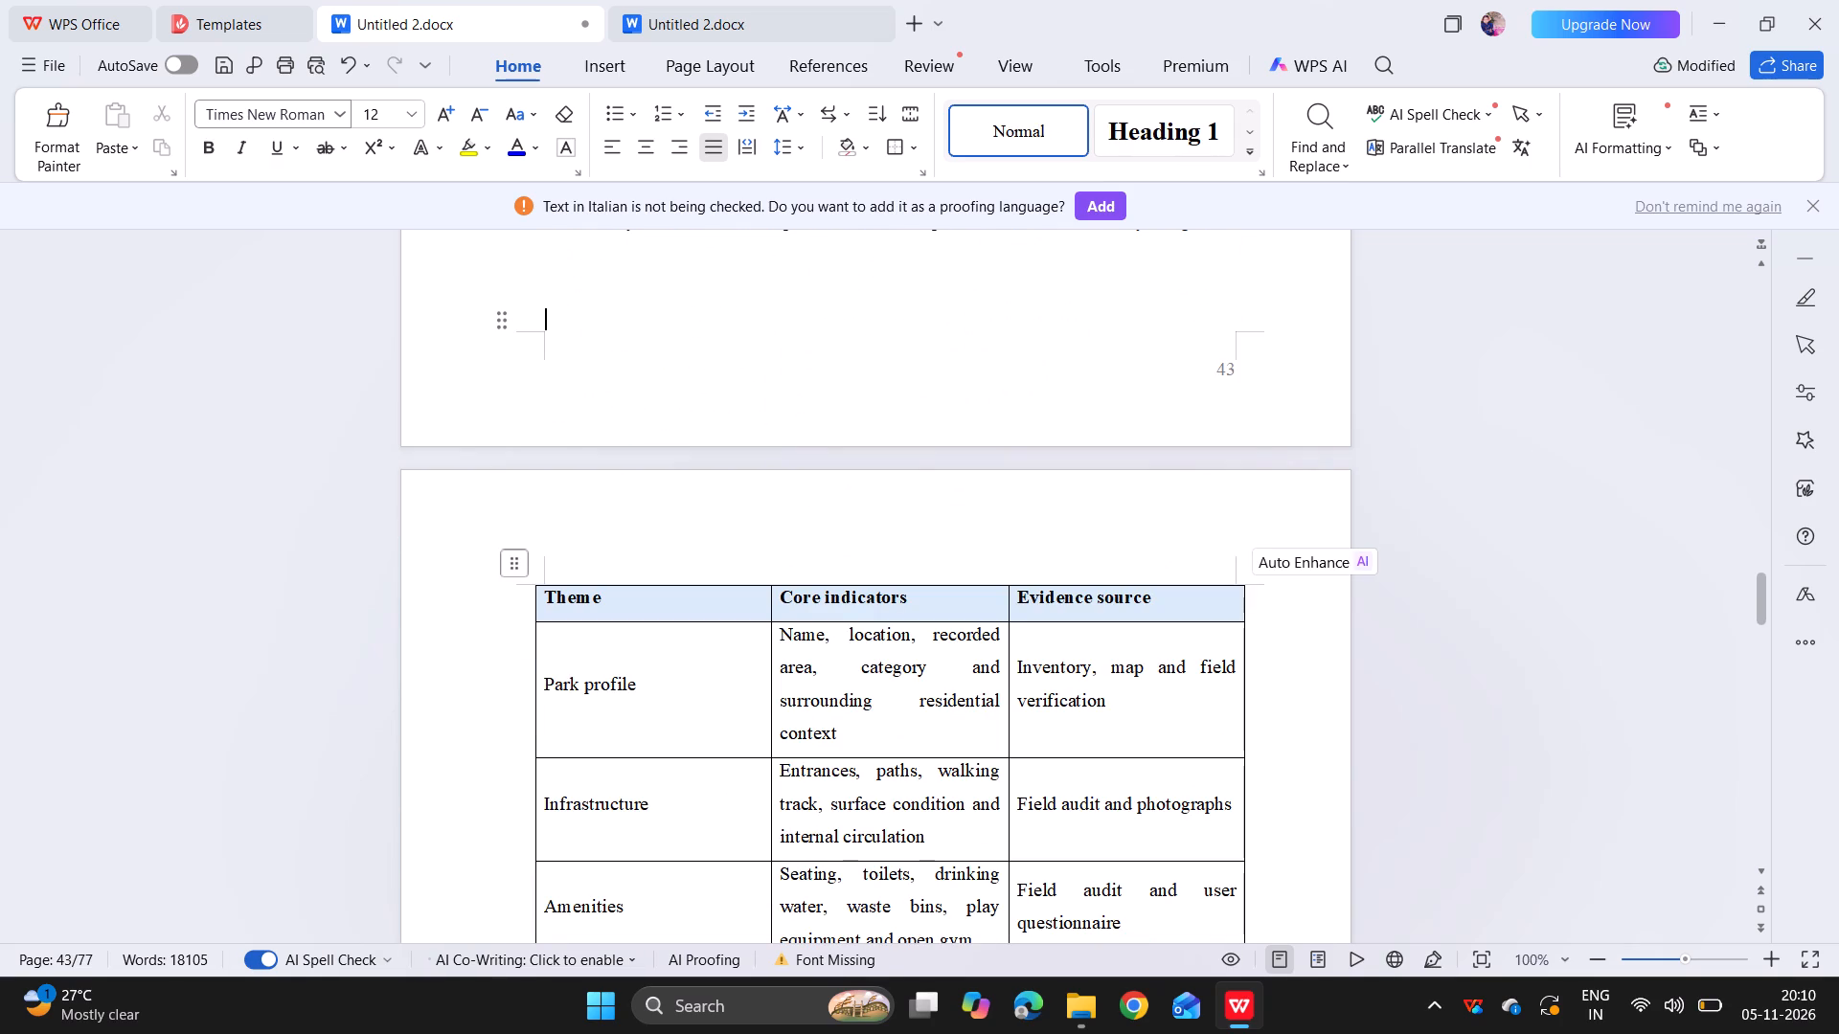
left_click_drag(549, 600, 660, 643)
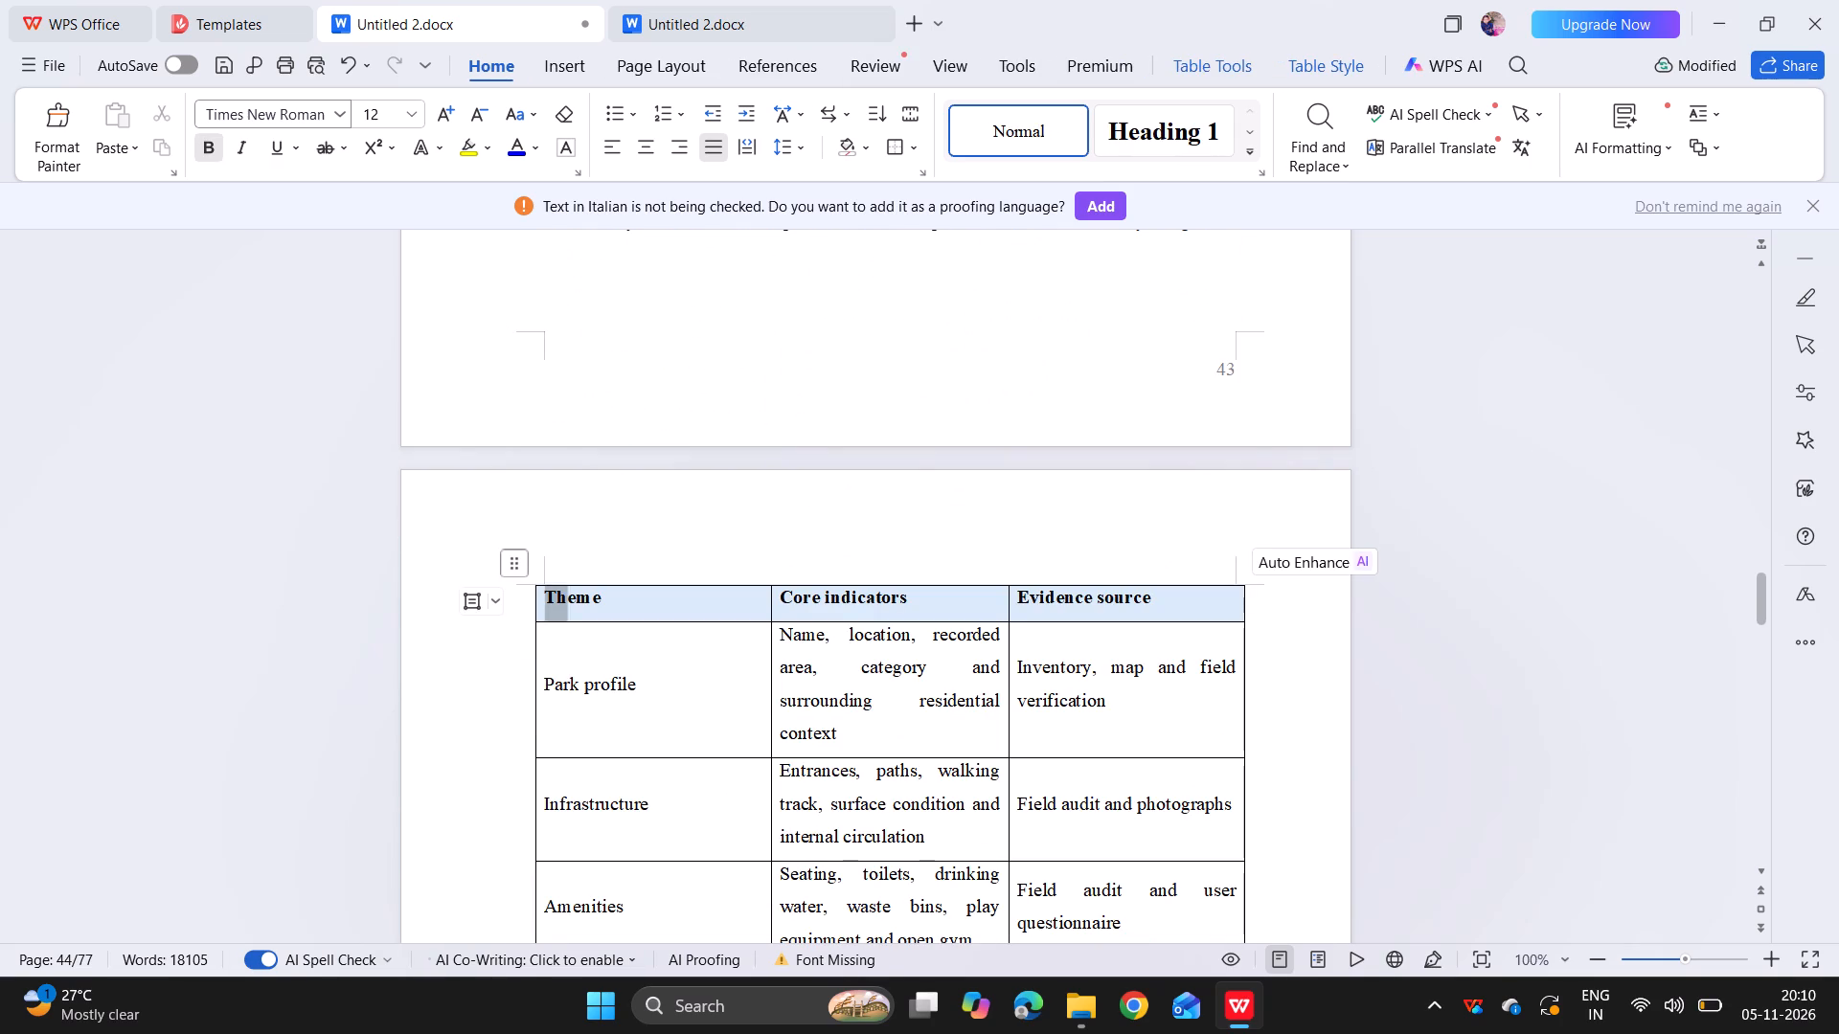
left_click_drag(660, 643, 1064, 775)
scroll(1064, 775, "down", 11)
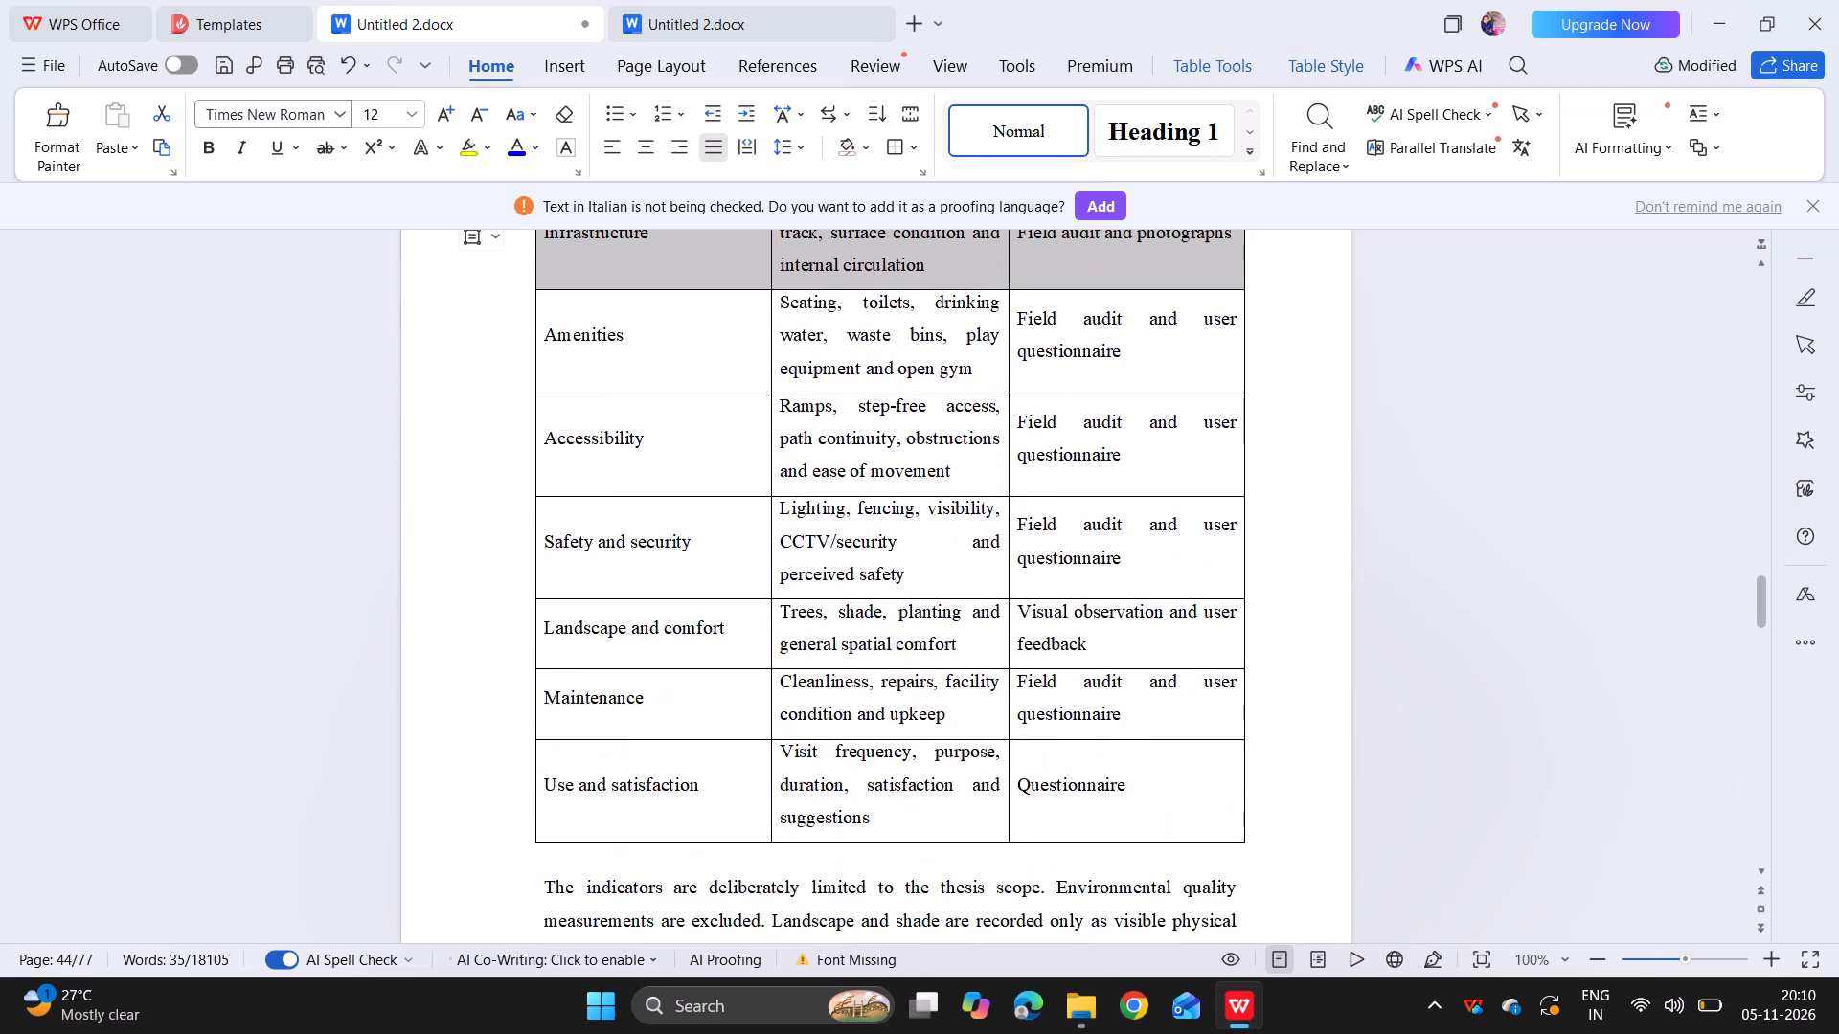
scroll(1064, 775, "down", 1)
left_click_drag(1064, 775, 1118, 603)
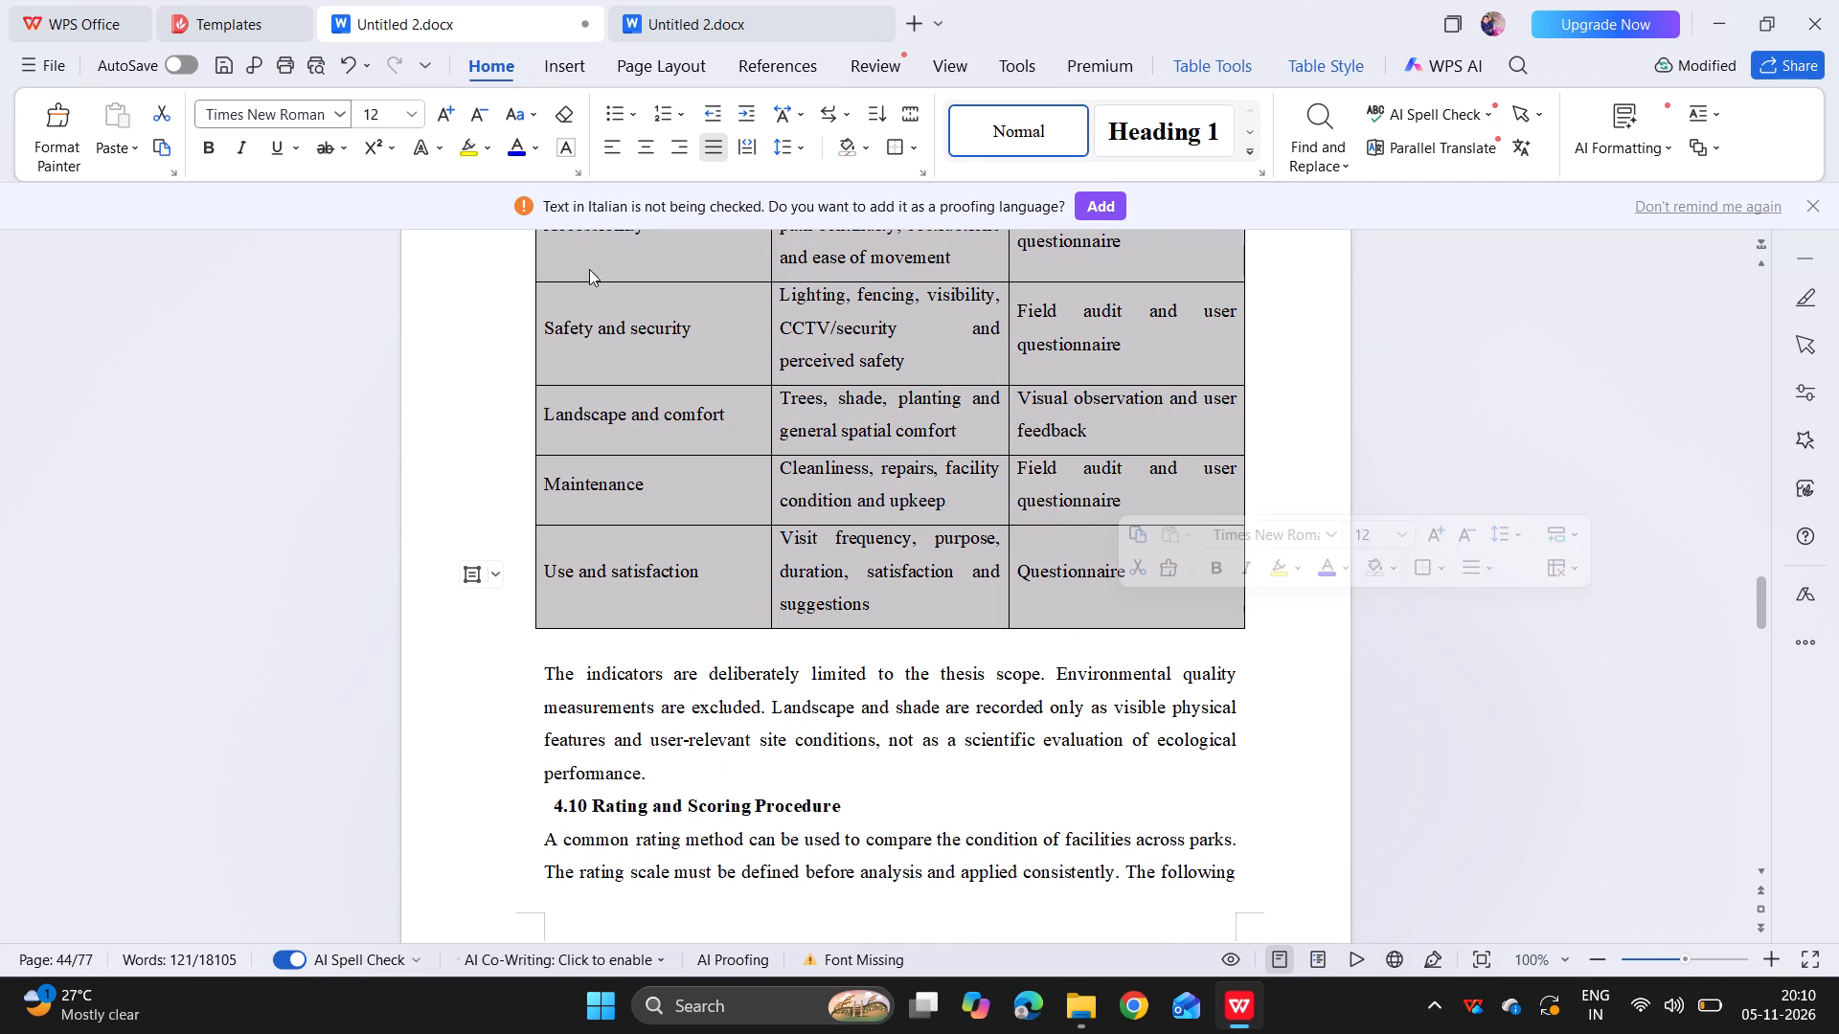
left_click(634, 144)
Delete the paragraph below the section 4.9 table that begins "The indicators are deliberately limited to the thesis scope".
scroll(687, 474, "down", 3)
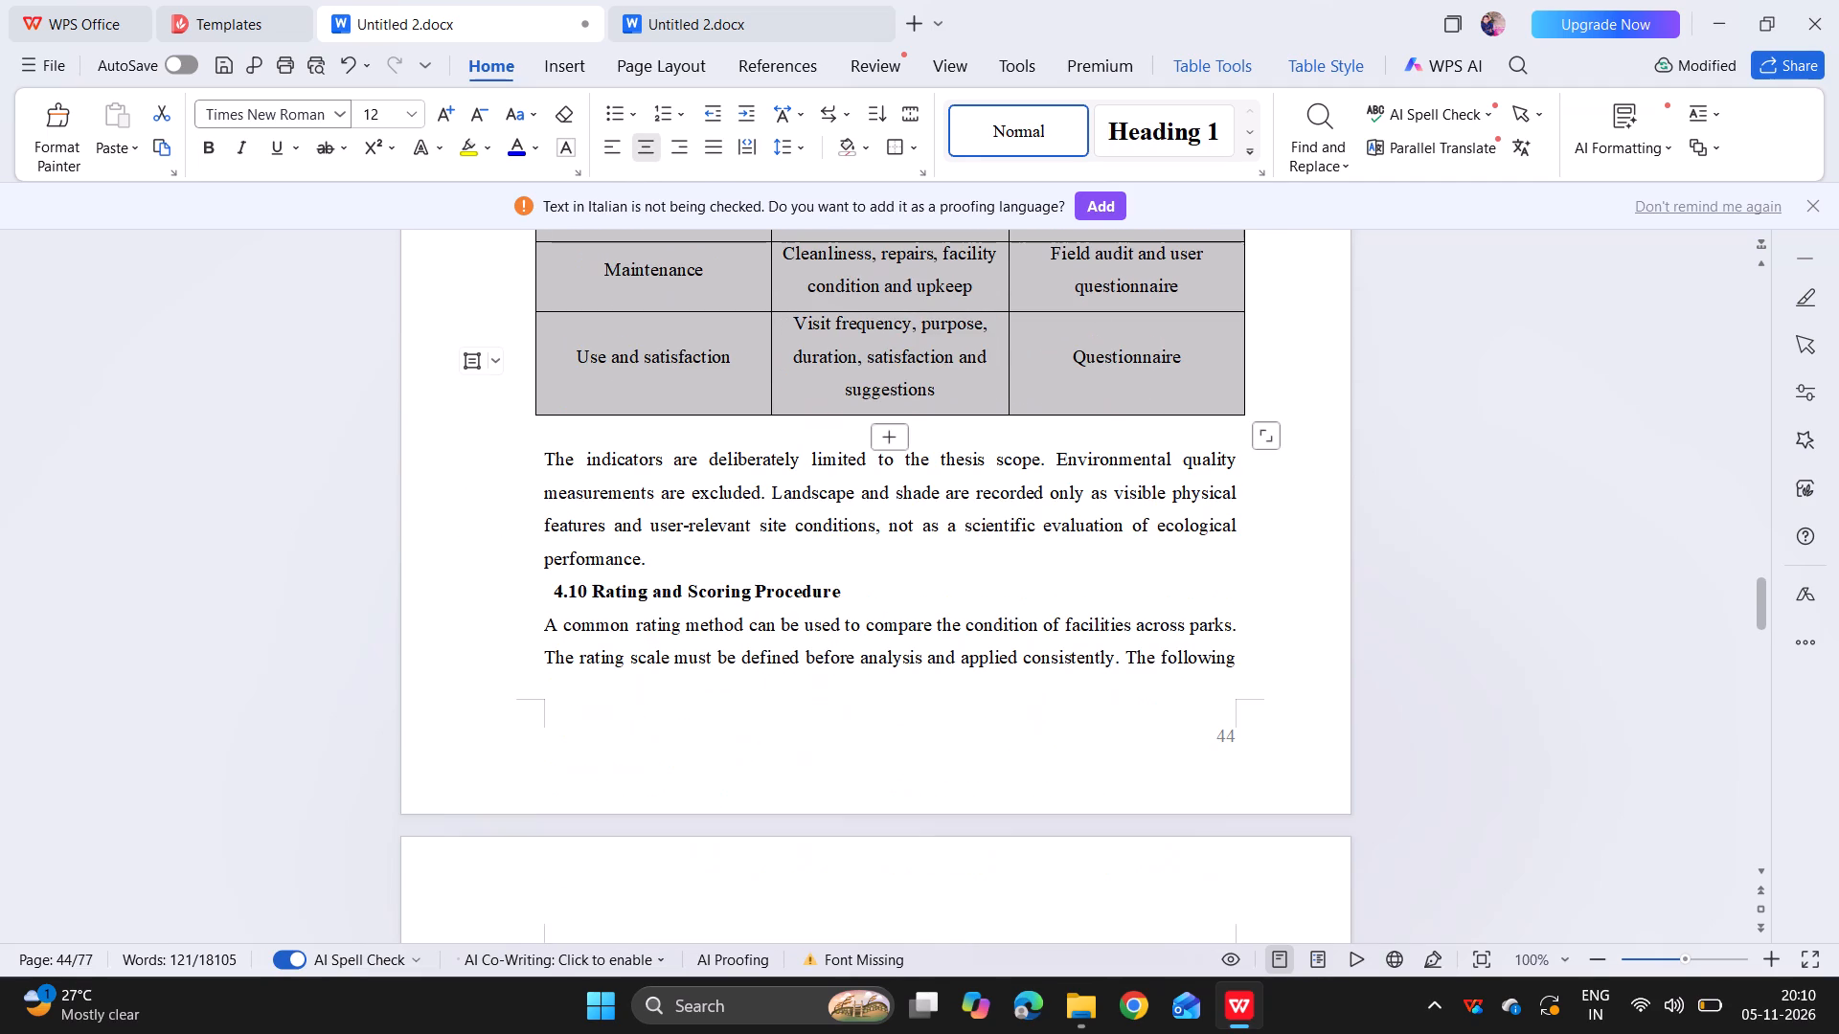
left_click_drag(538, 462, 699, 558)
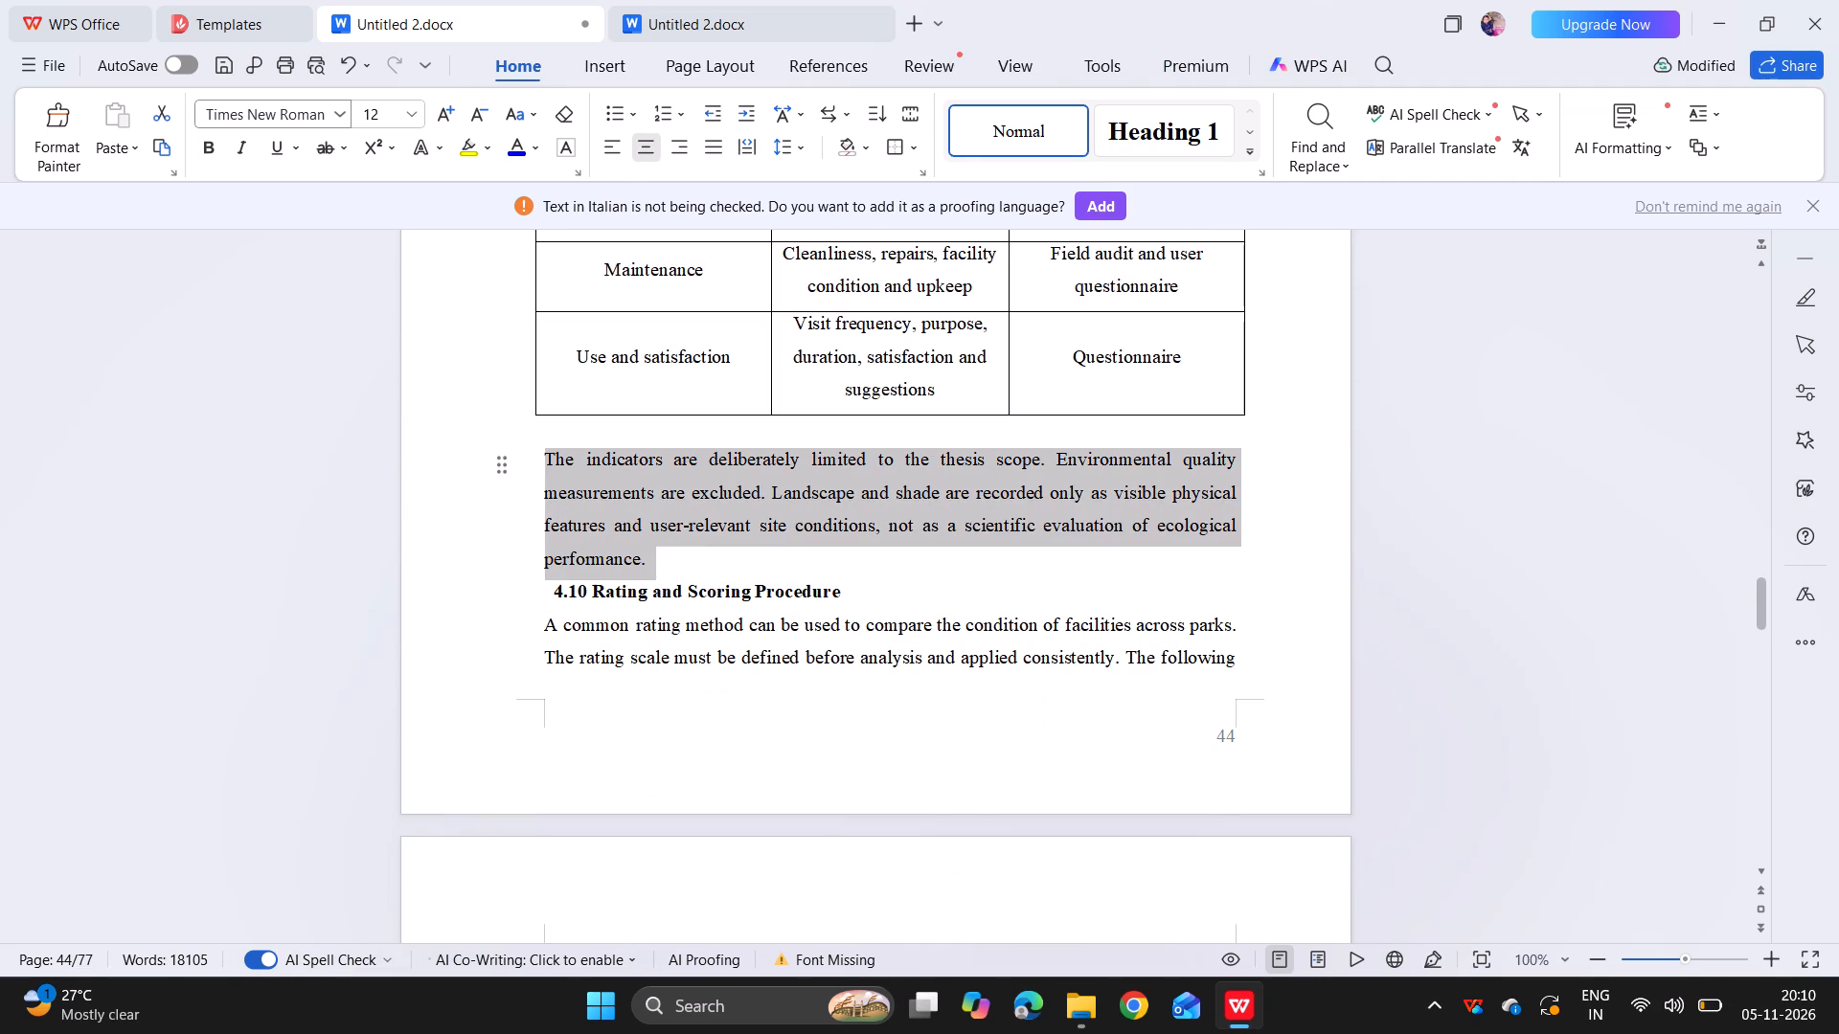
left_click_drag(699, 558, 700, 559)
key("BackSpace")
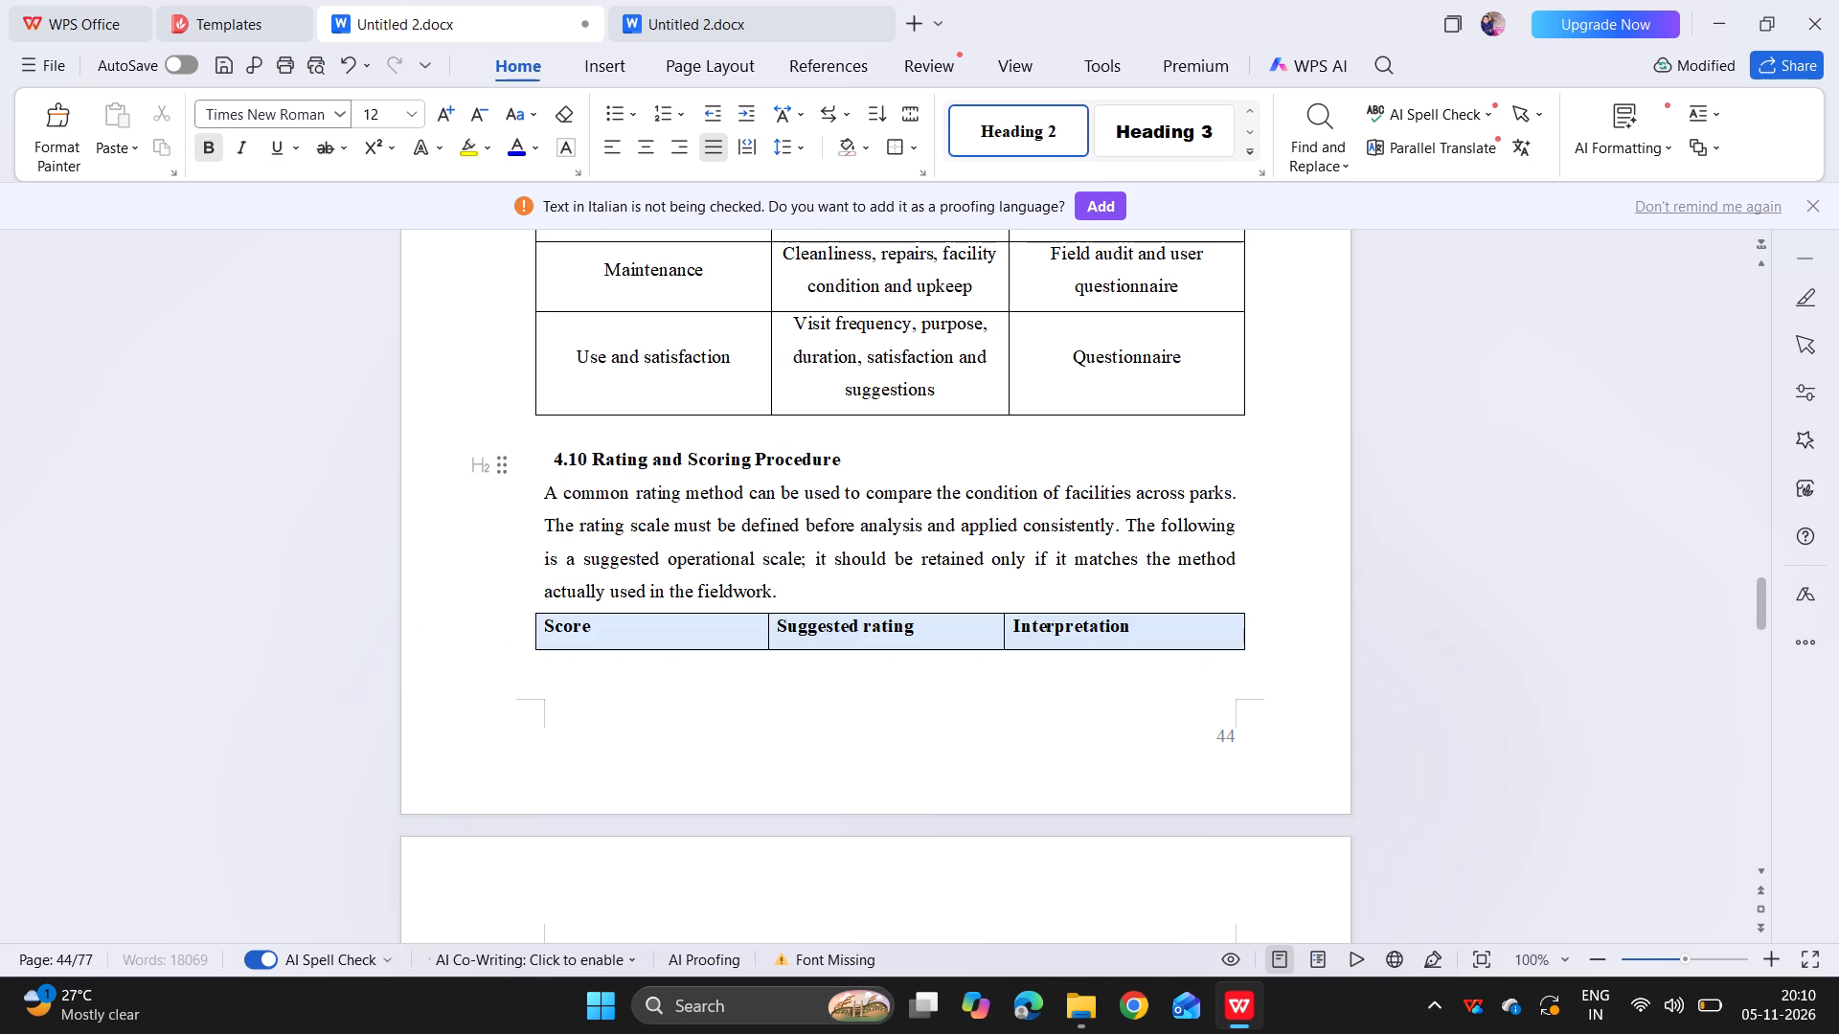
Insert seven blank lines before the 4.10 Rating and Scoring Procedure heading to move it onto the following page.
key("Return")
key("Return")
key("Return")
scroll(621, 468, "down", 3)
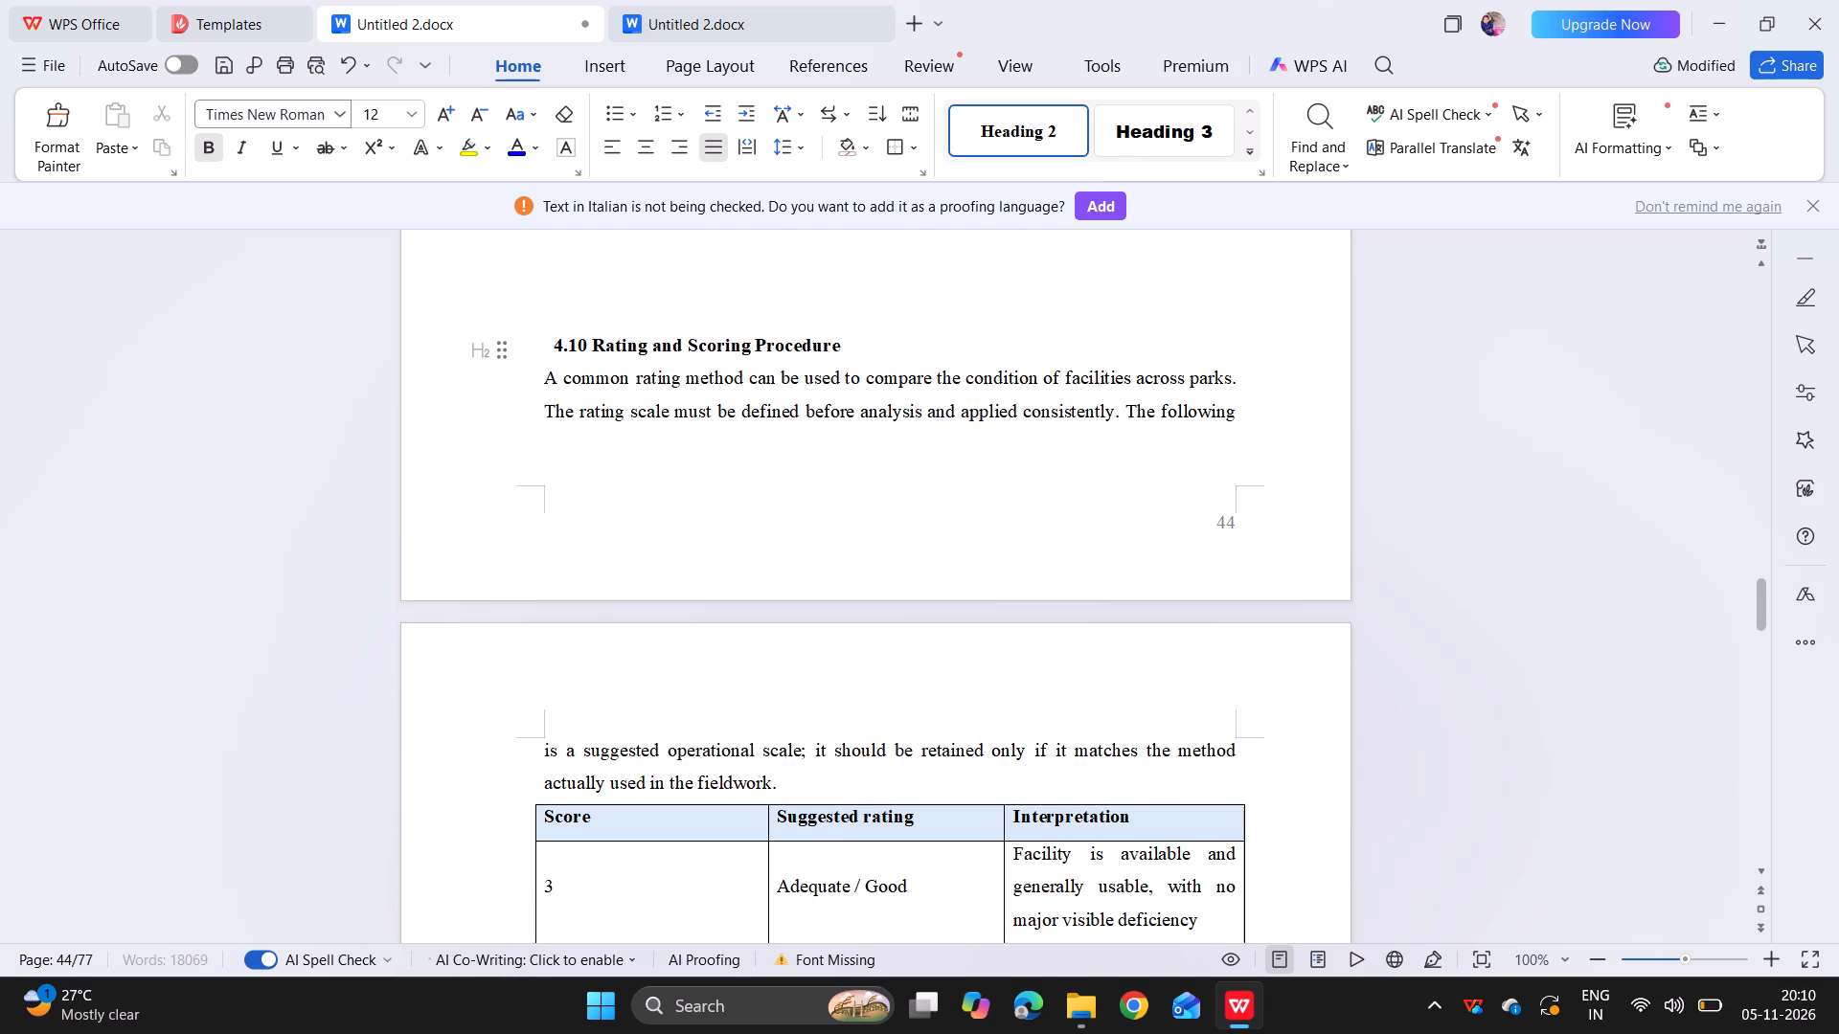
key("Return")
key("Return")
key("Return")
key("Return")
Centre the text in all cells of the section 4.10 scoring table, from the header row through score 0.
scroll(646, 511, "down", 7)
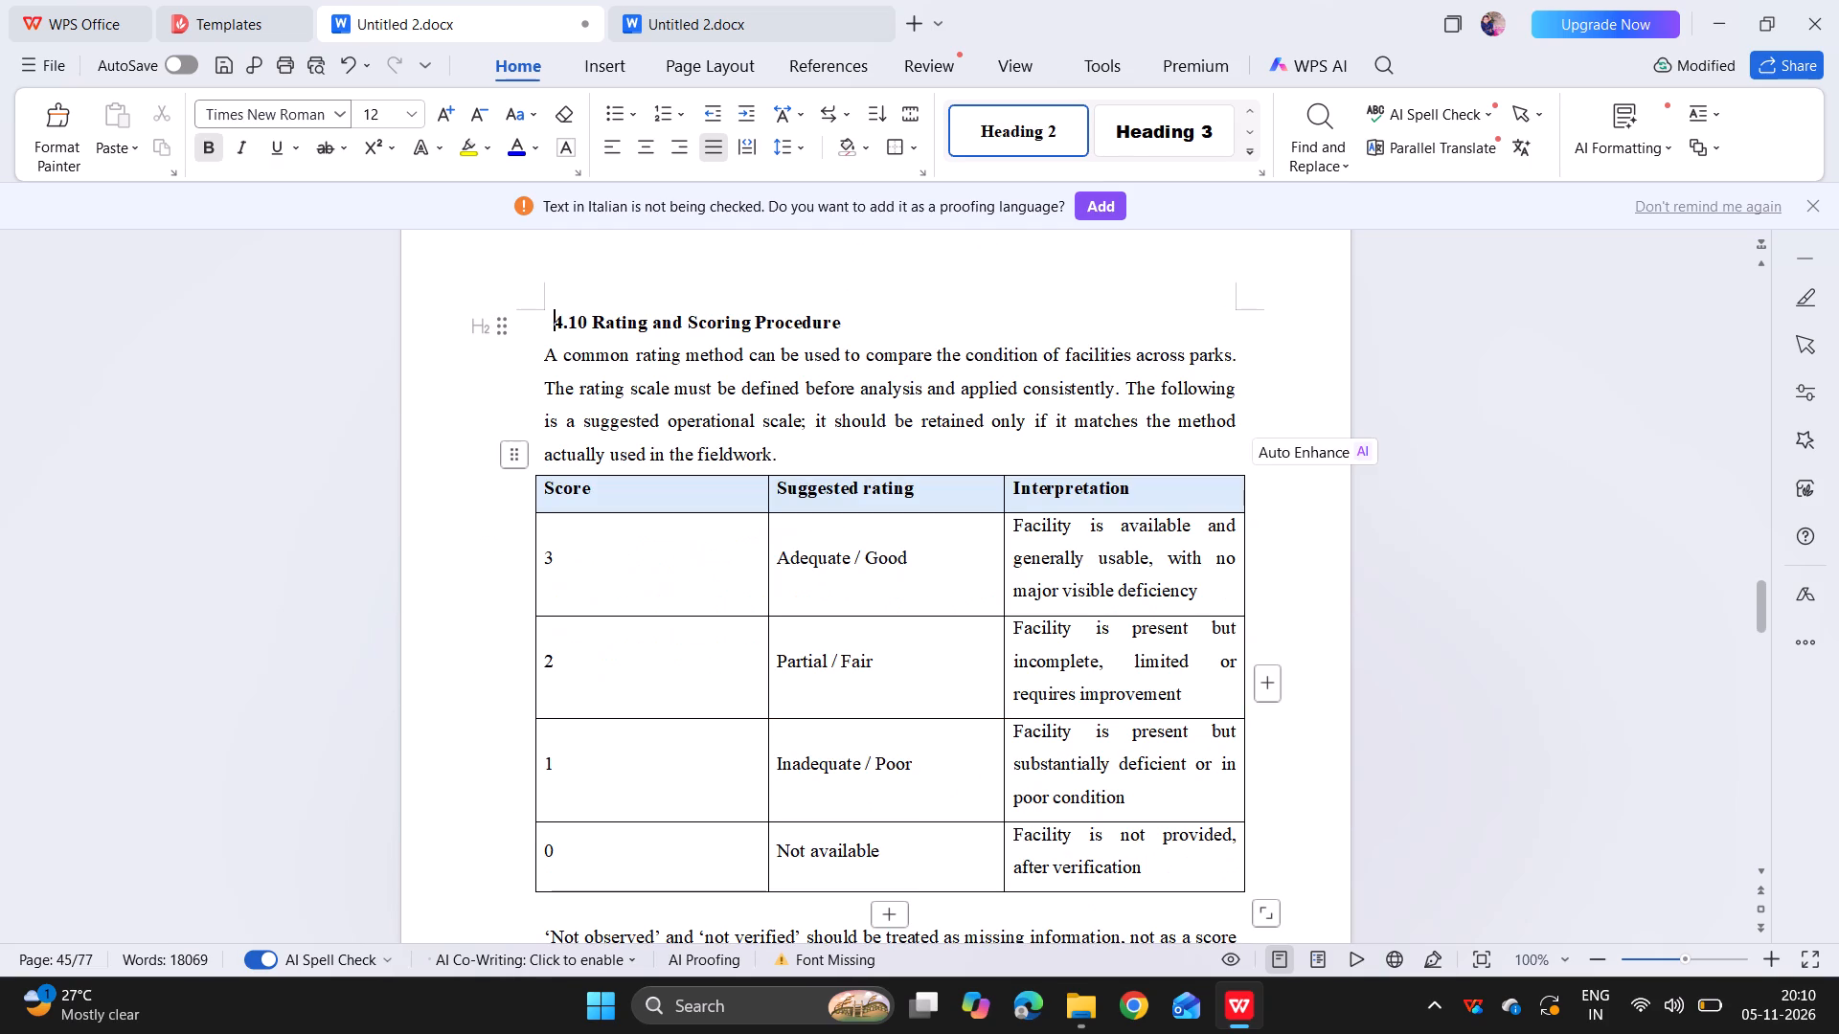
left_click_drag(554, 489, 1144, 825)
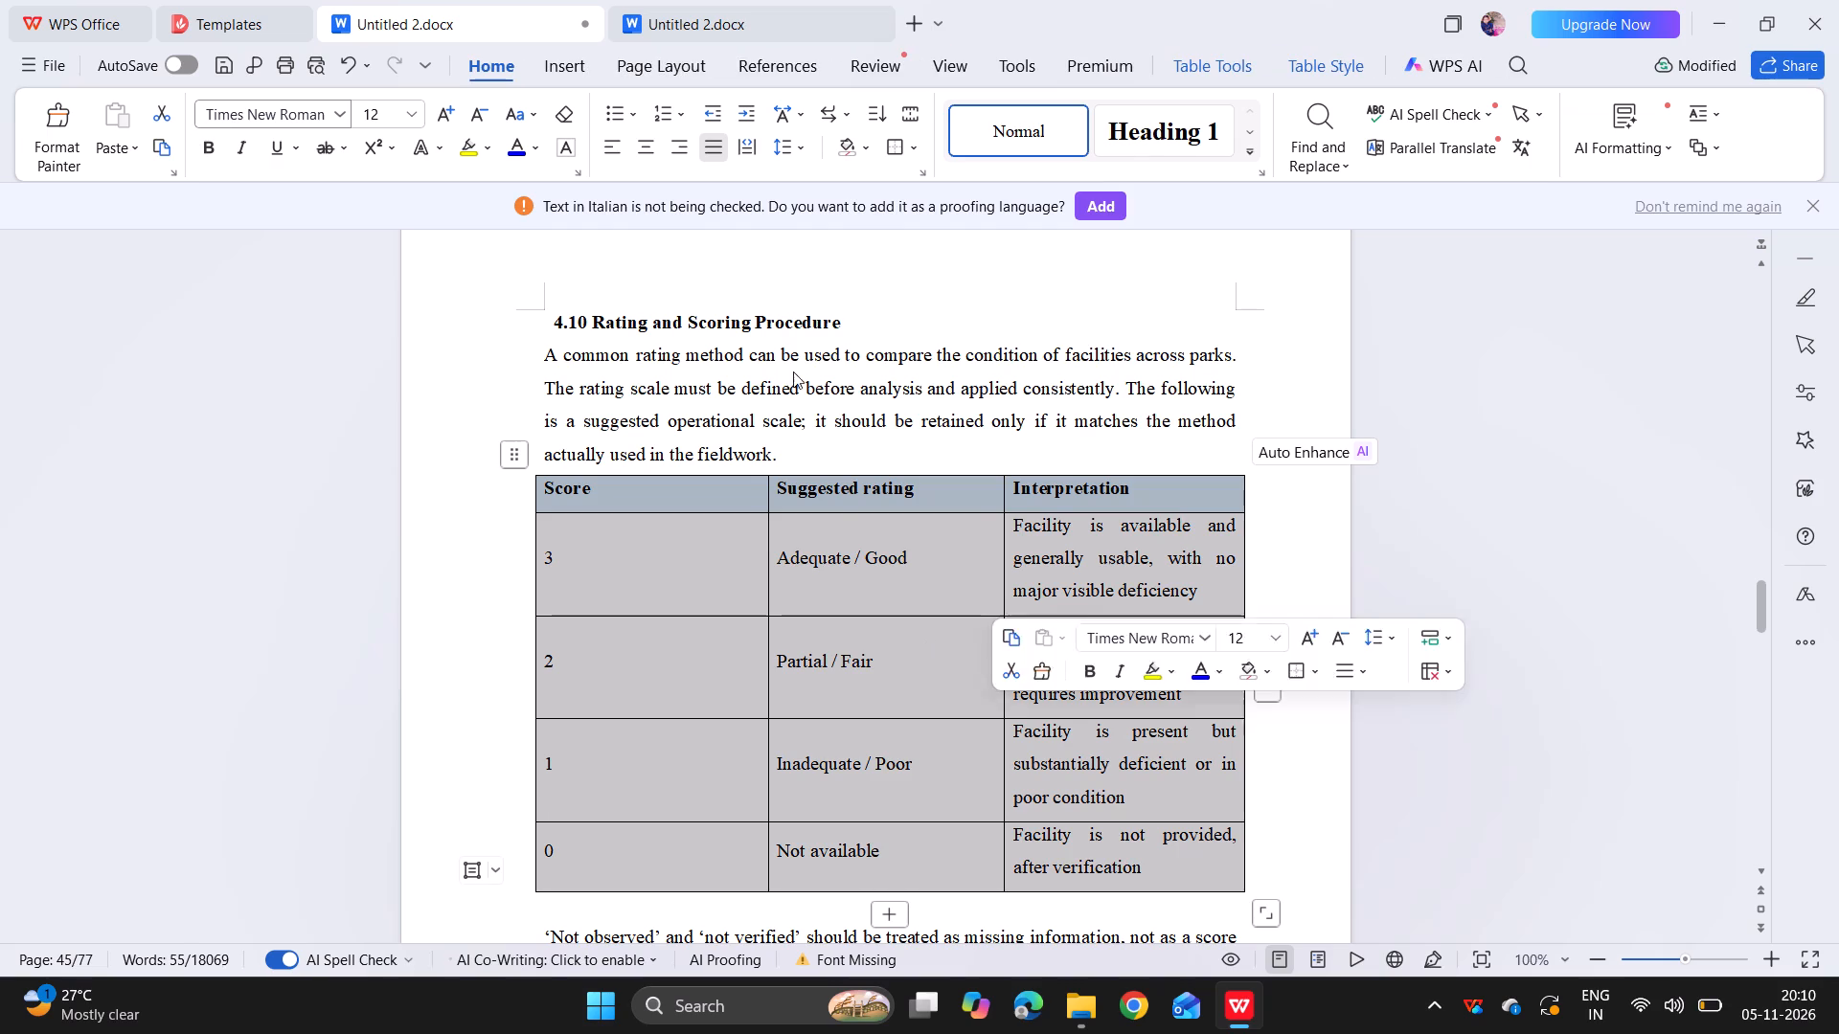
left_click(637, 158)
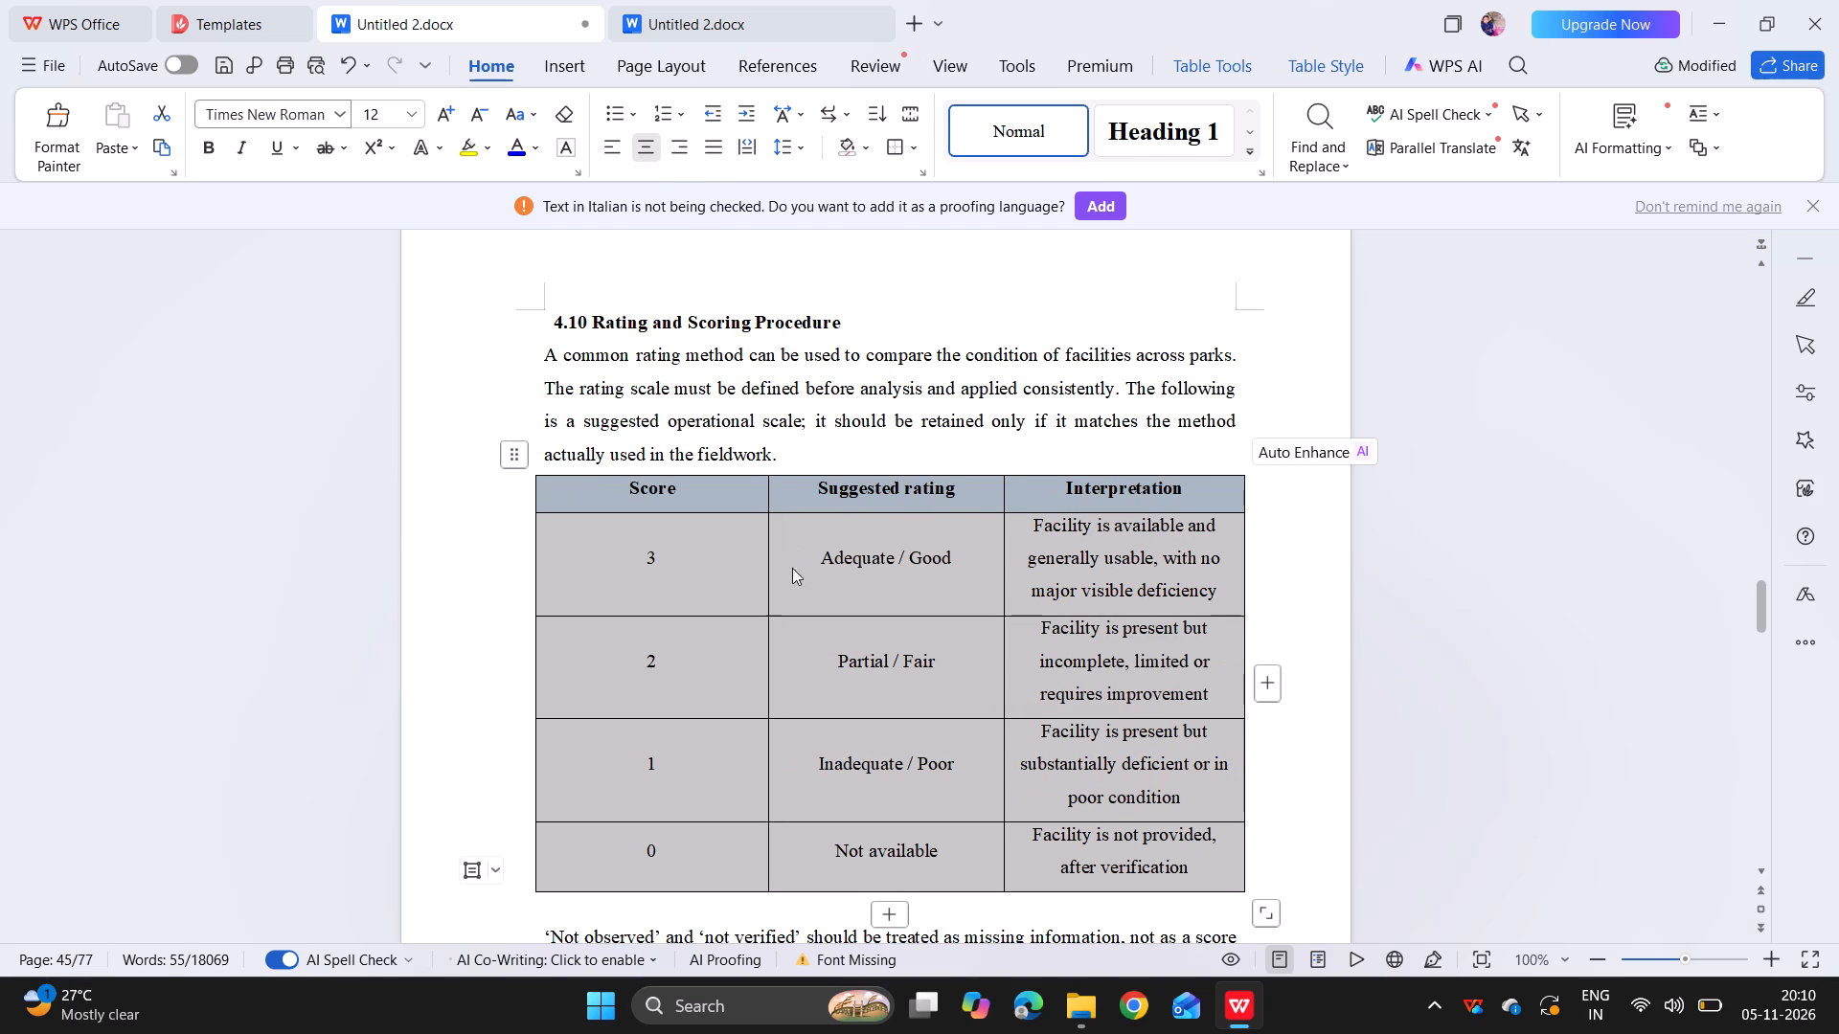
left_click(832, 459)
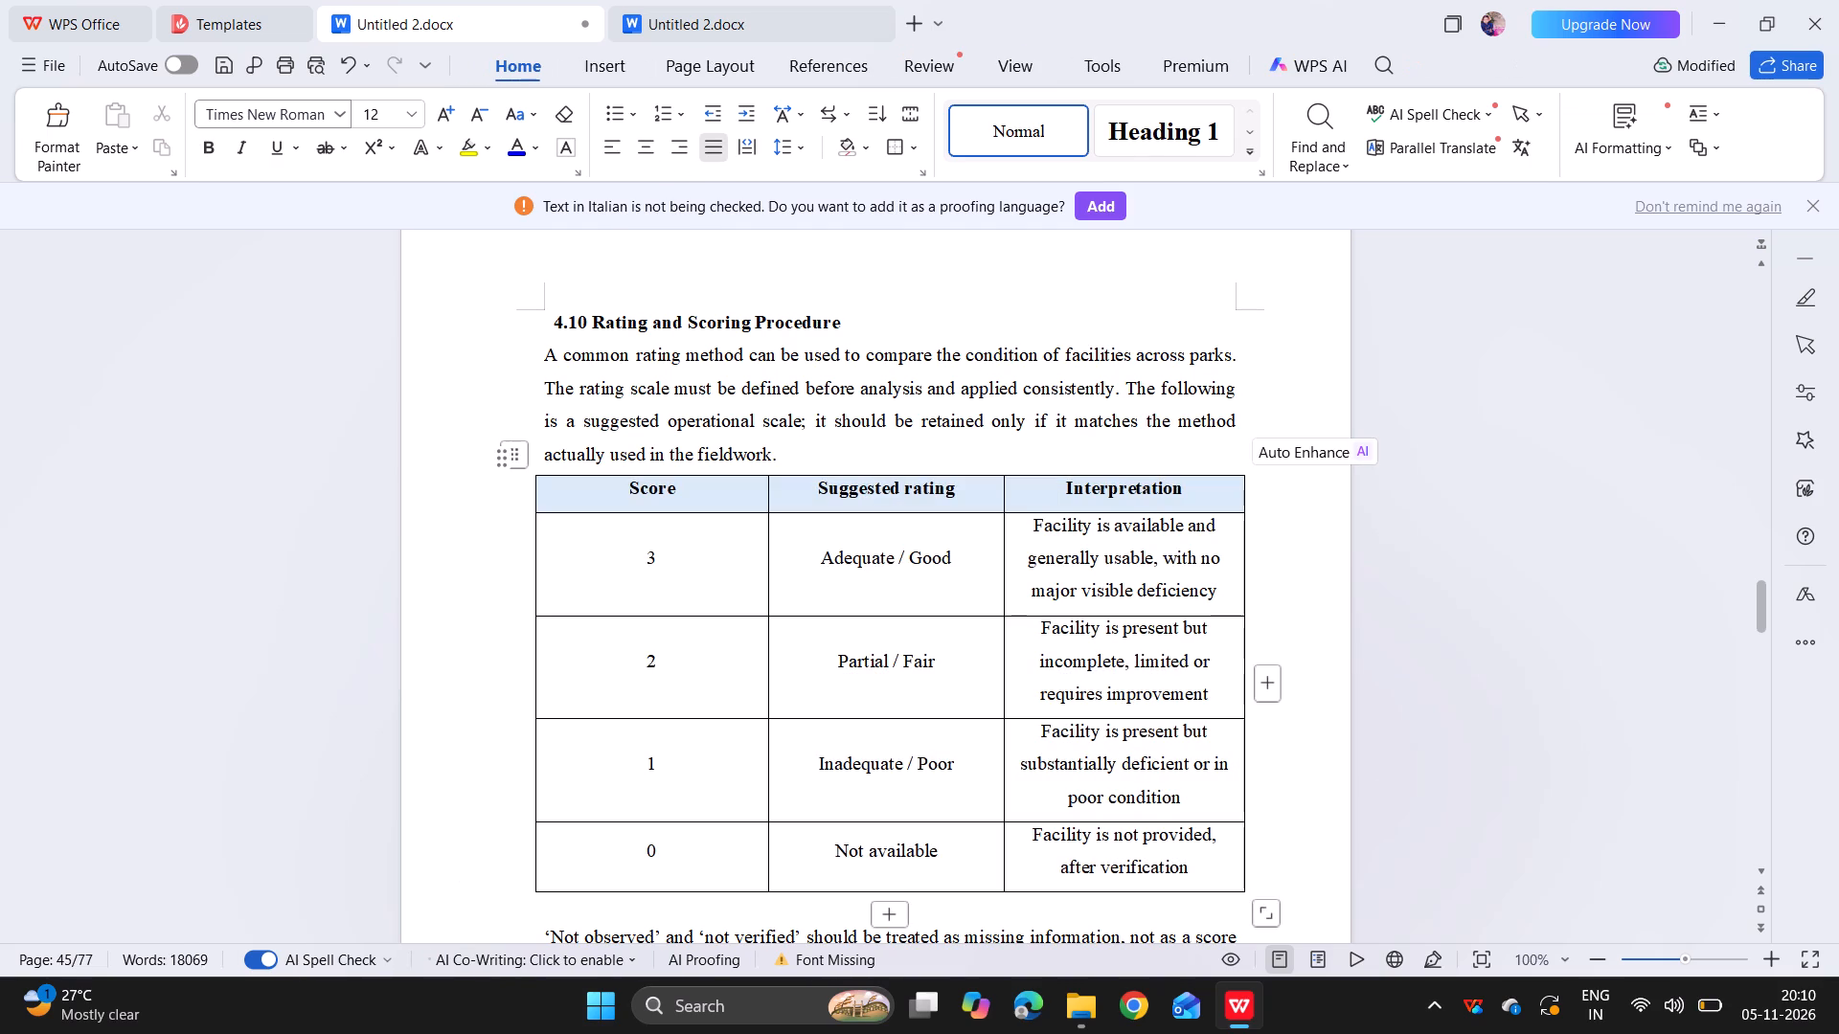
Narrow the Score and Suggested rating columns of the section 4.10 table, giving the Interpretation column more width.
left_click_drag(769, 524, 689, 550)
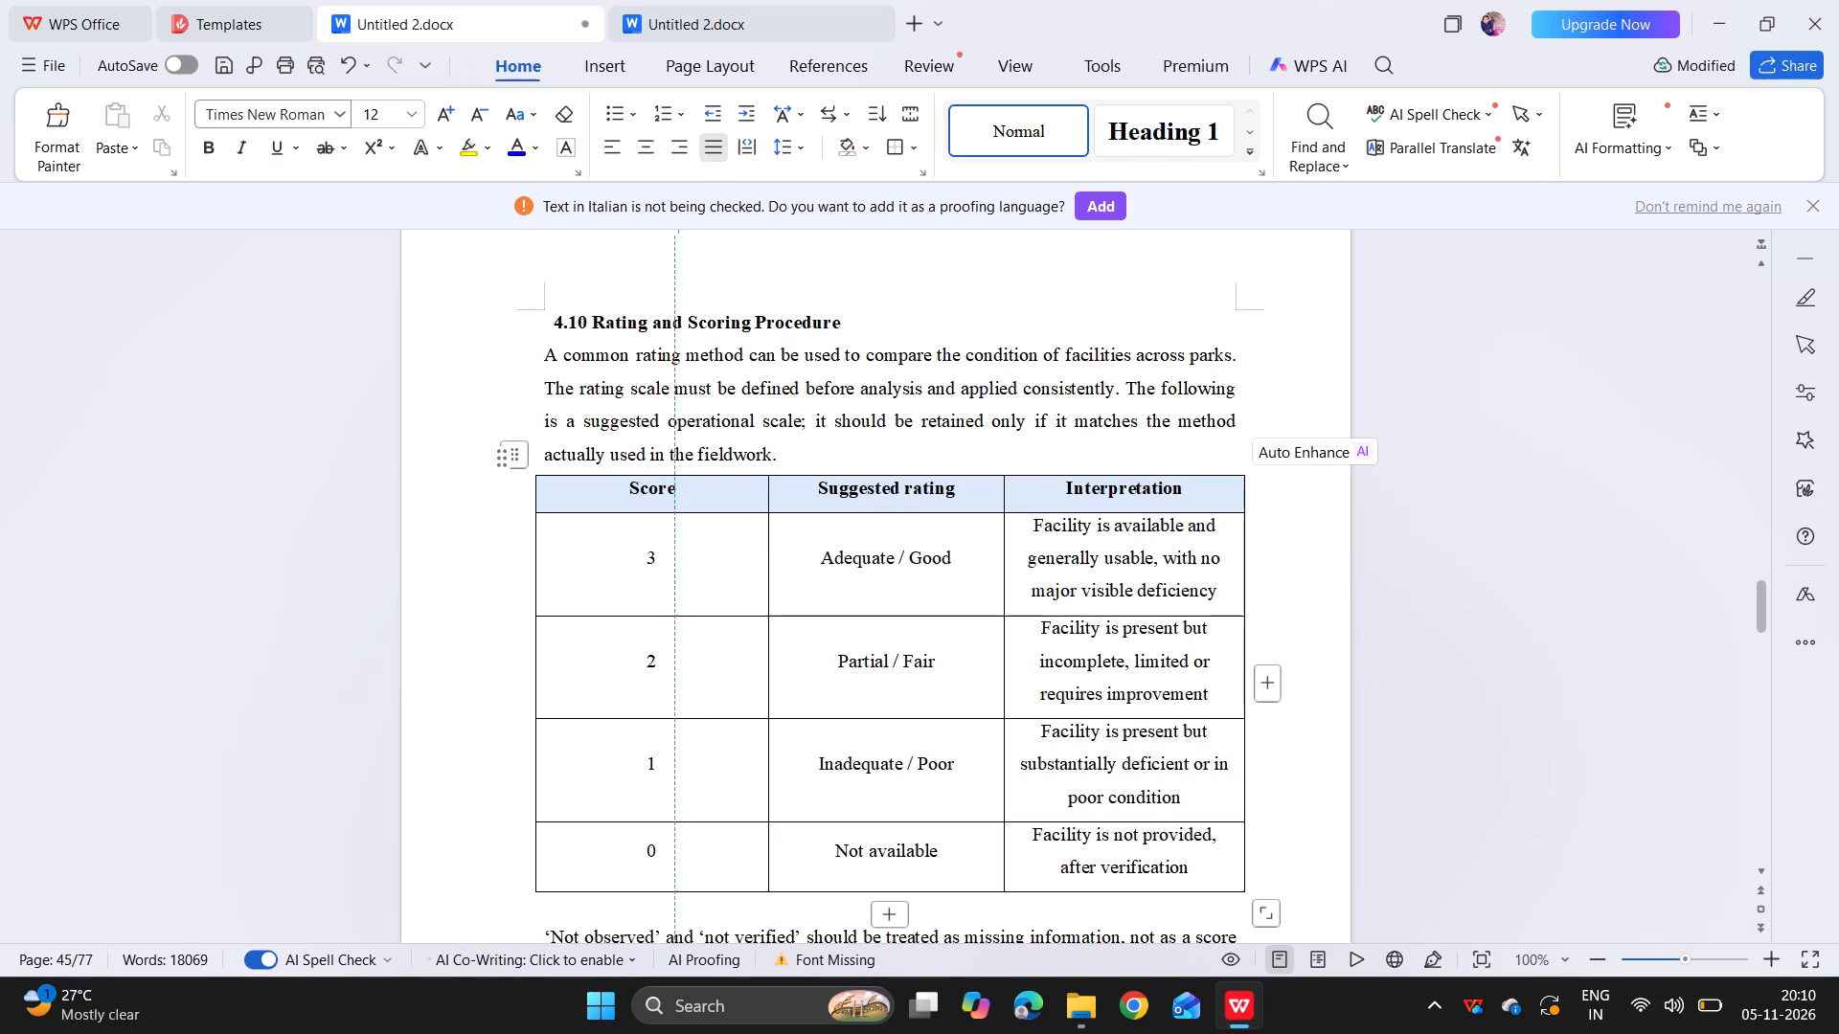
left_click_drag(689, 550, 694, 552)
scroll(774, 554, "down", 1)
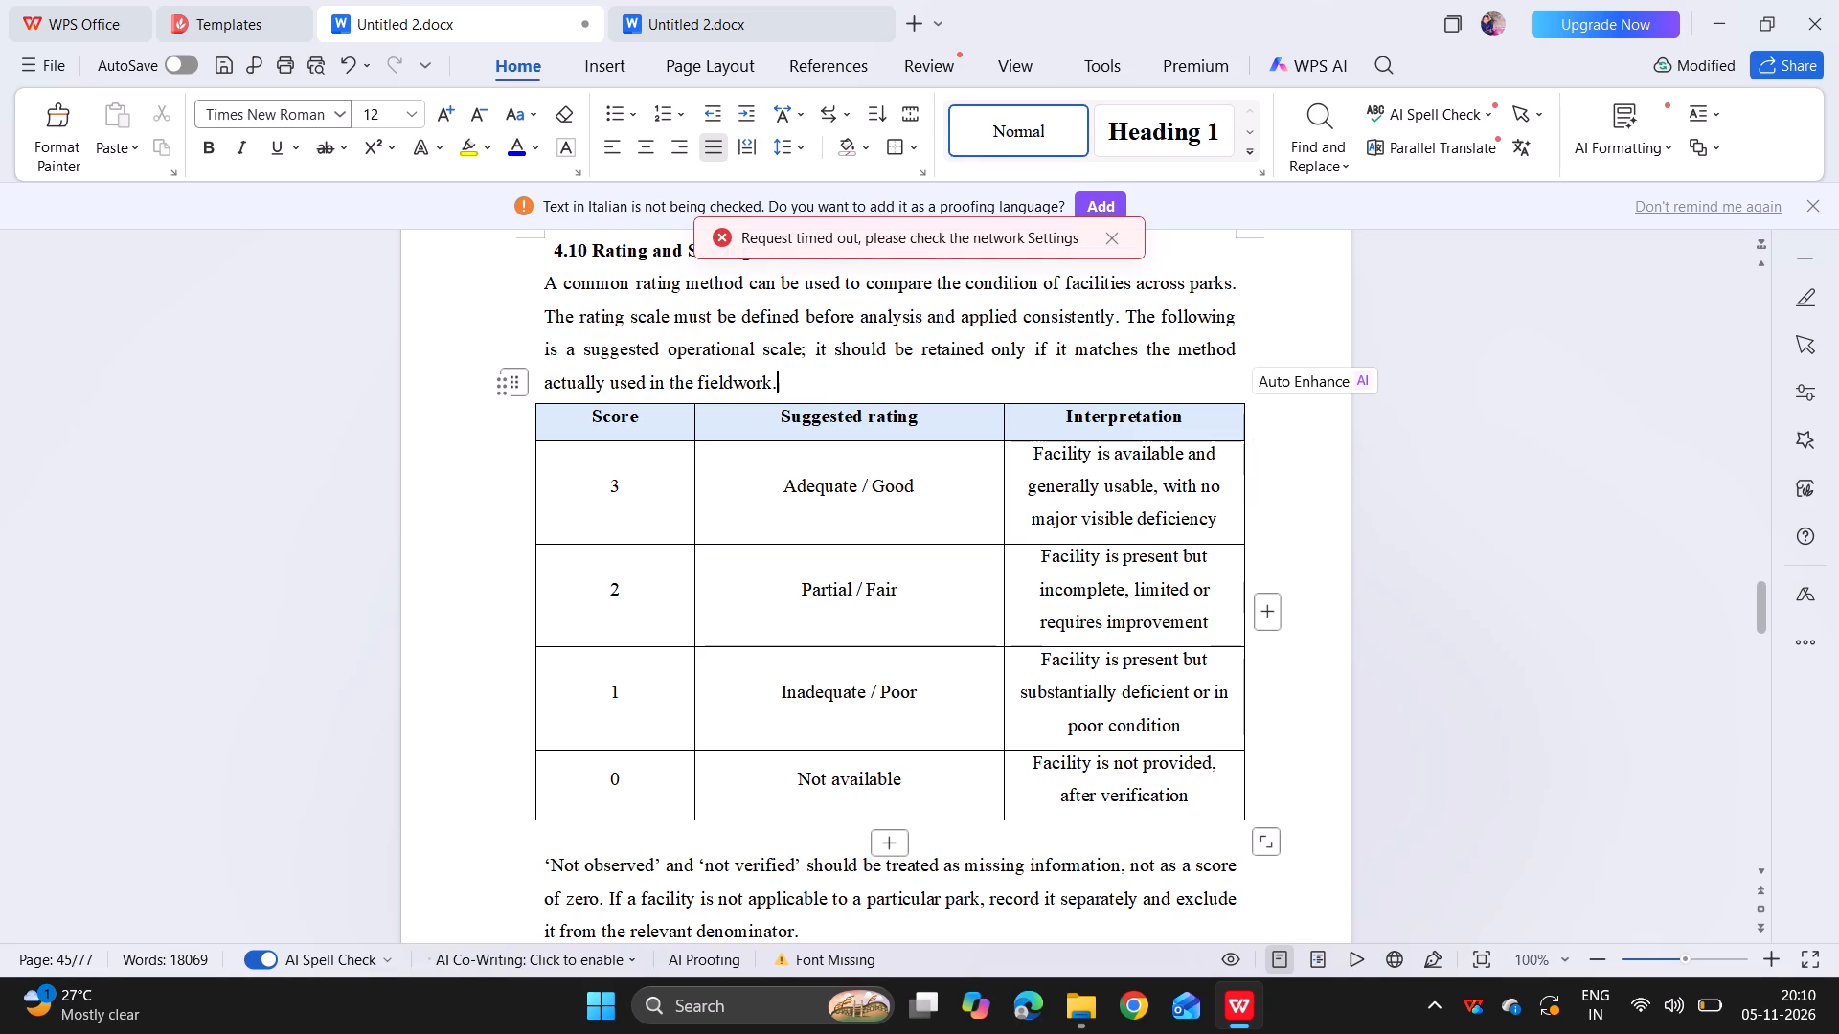
left_click_drag(1003, 424, 990, 426)
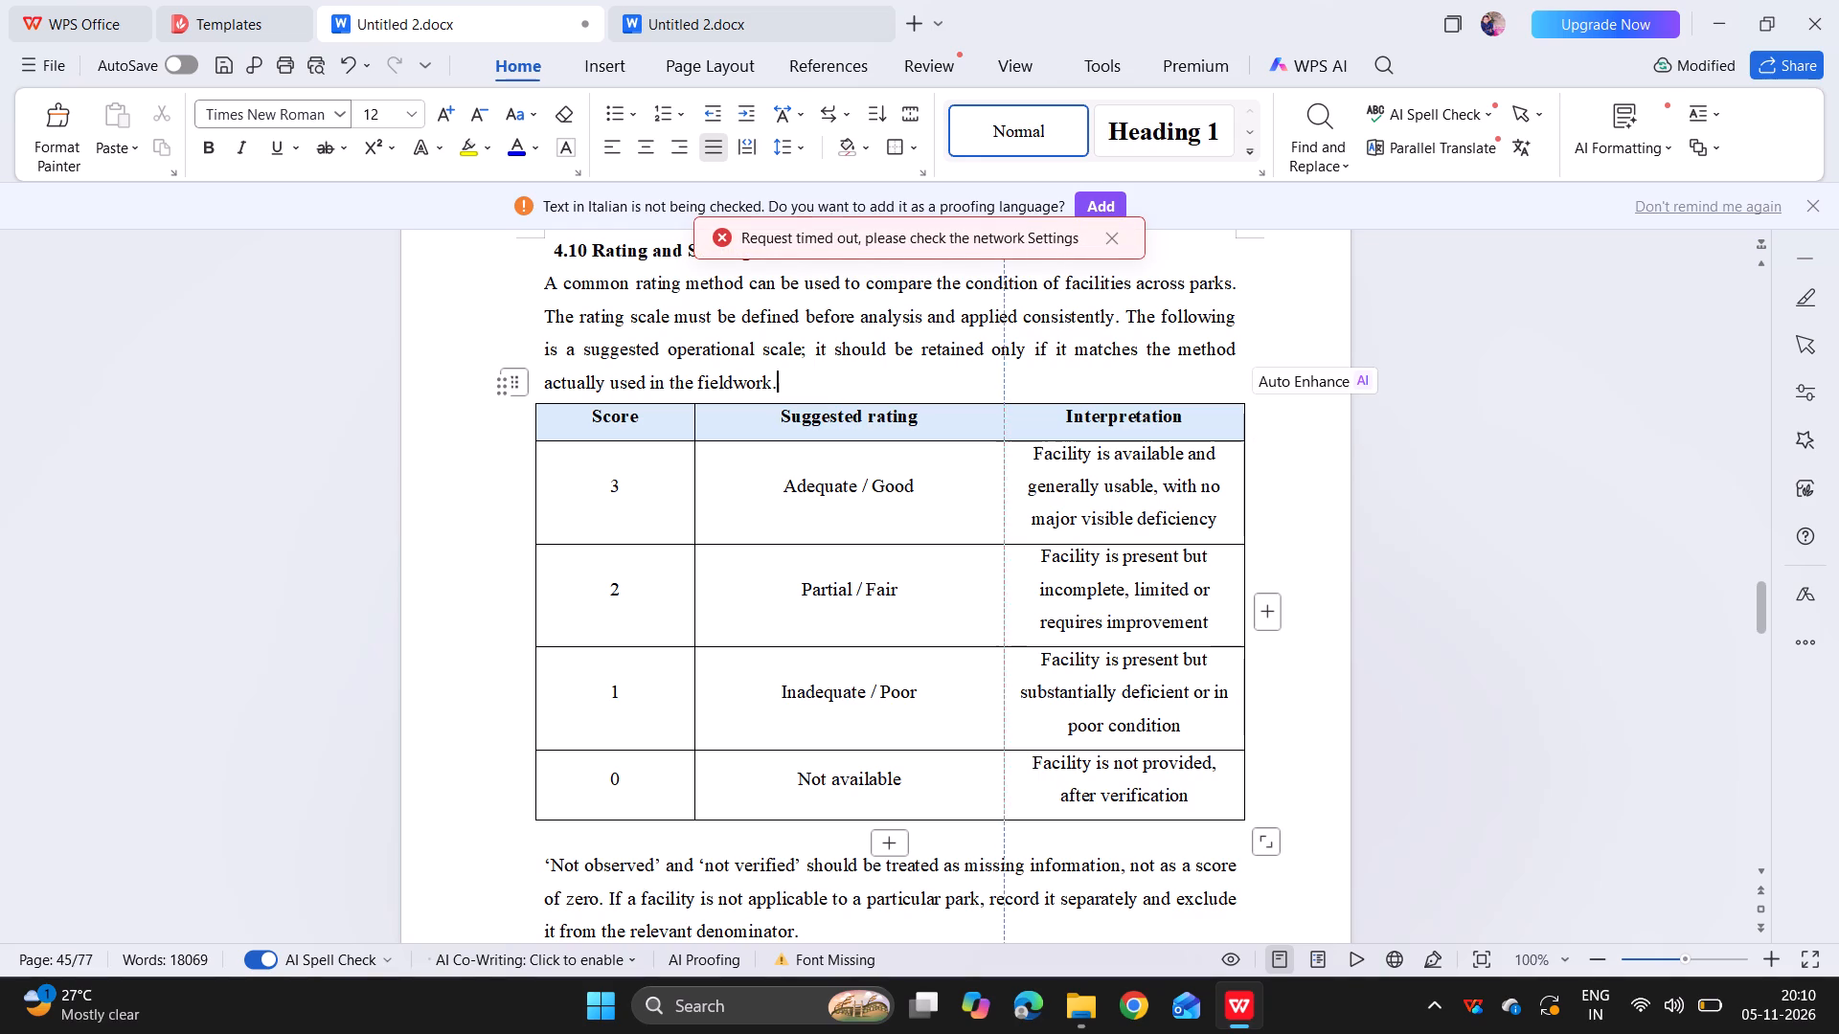
left_click_drag(990, 426, 952, 438)
scroll(919, 609, "down", 2)
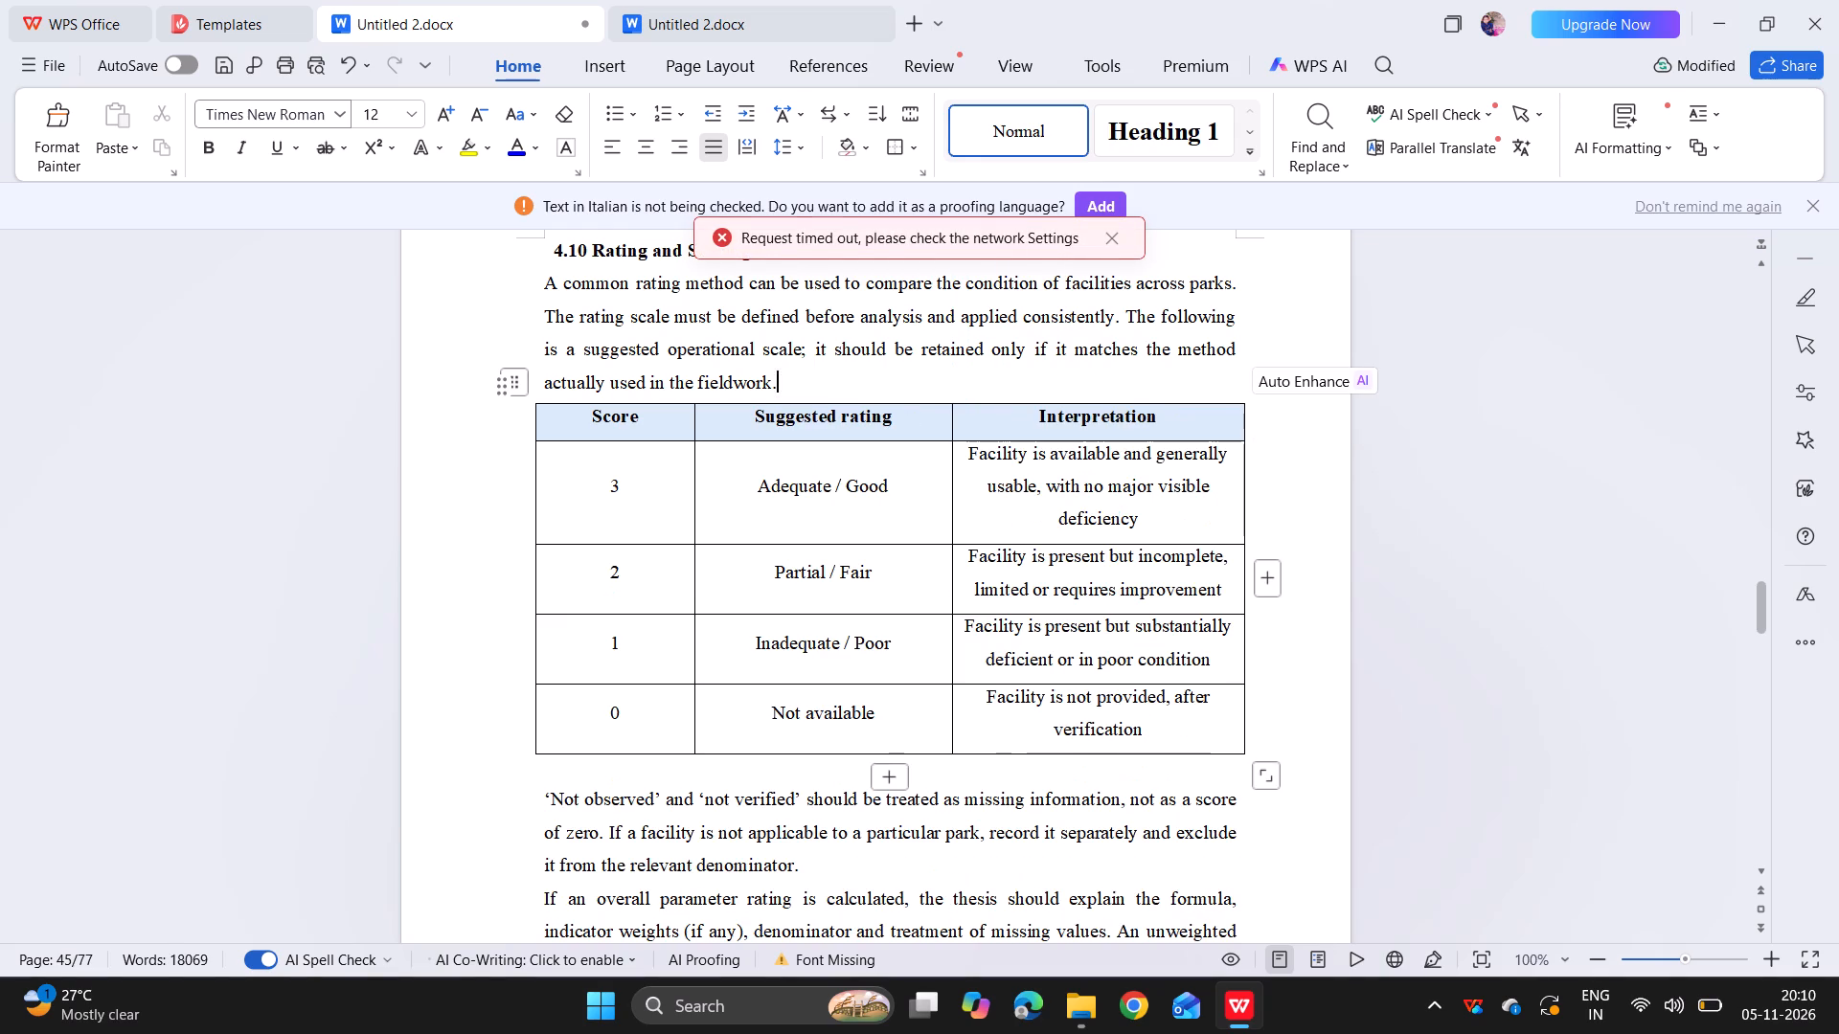
Review the text below the section 4.10 scoring table and the content of sections 4.11 and 4.12.
scroll(759, 674, "down", 2)
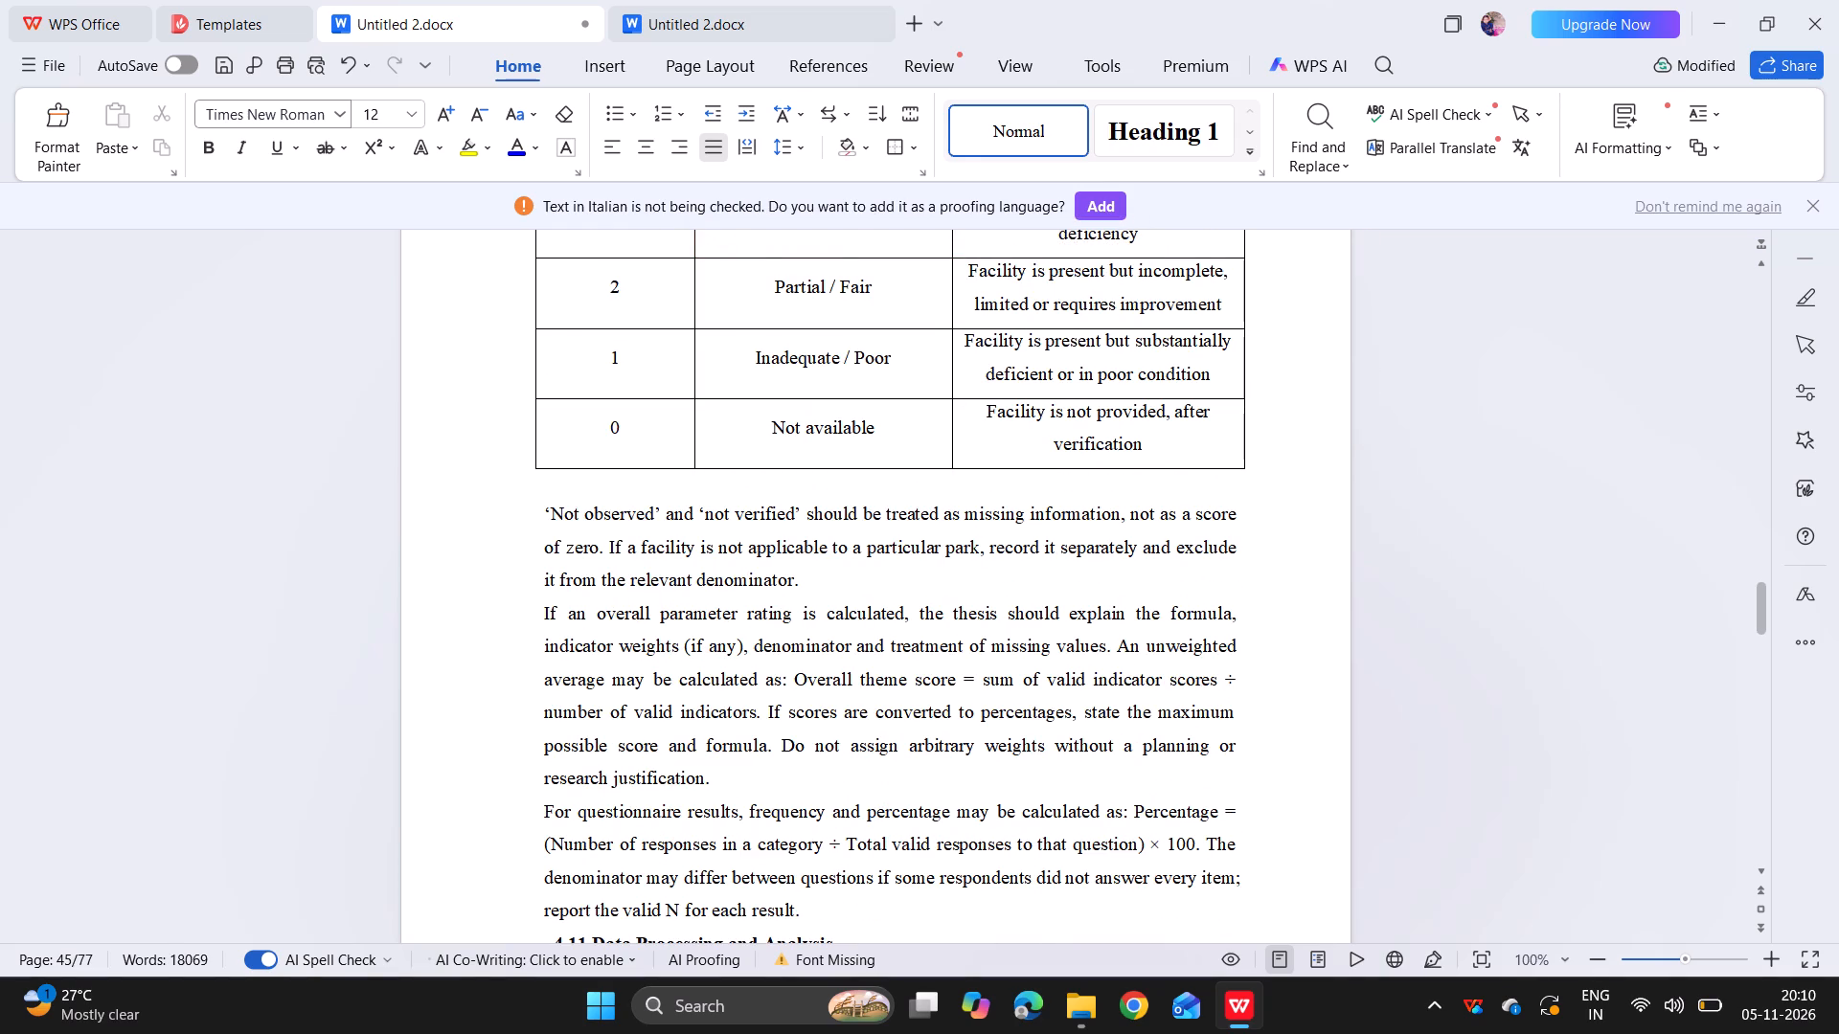
scroll(862, 741, "down", 2)
scroll(689, 652, "down", 1)
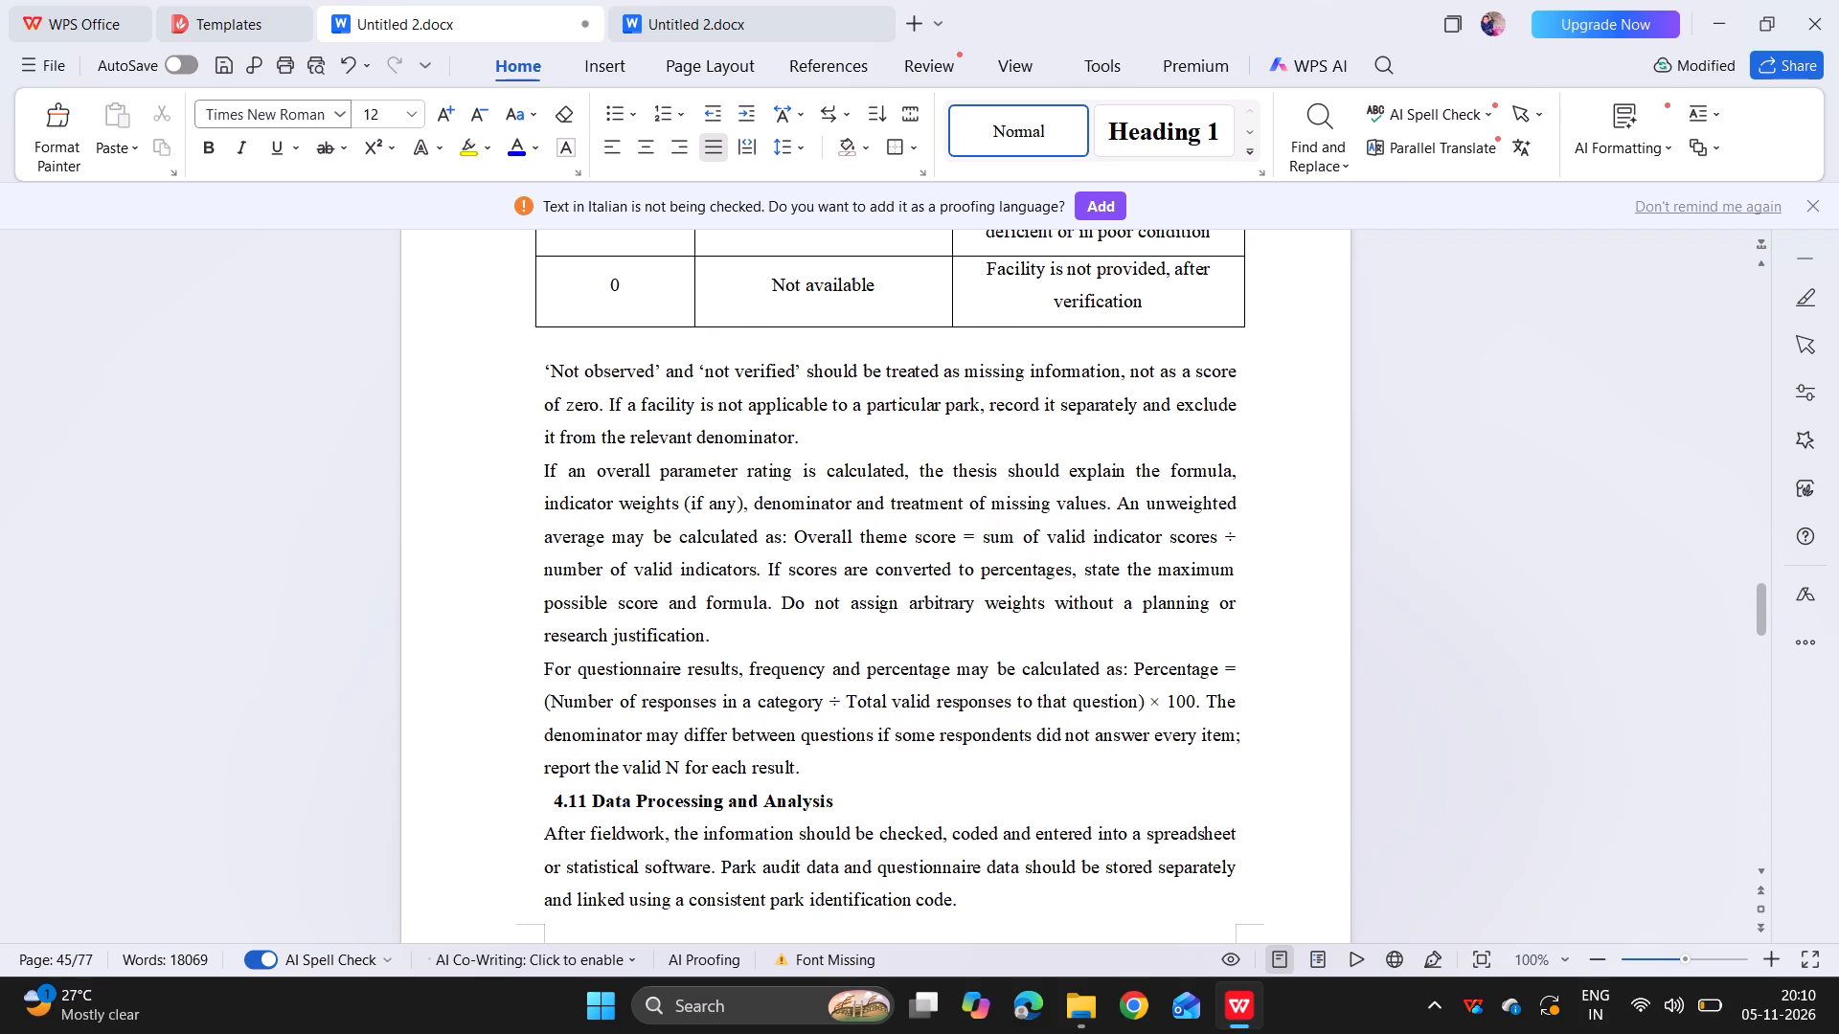
scroll(689, 652, "down", 4)
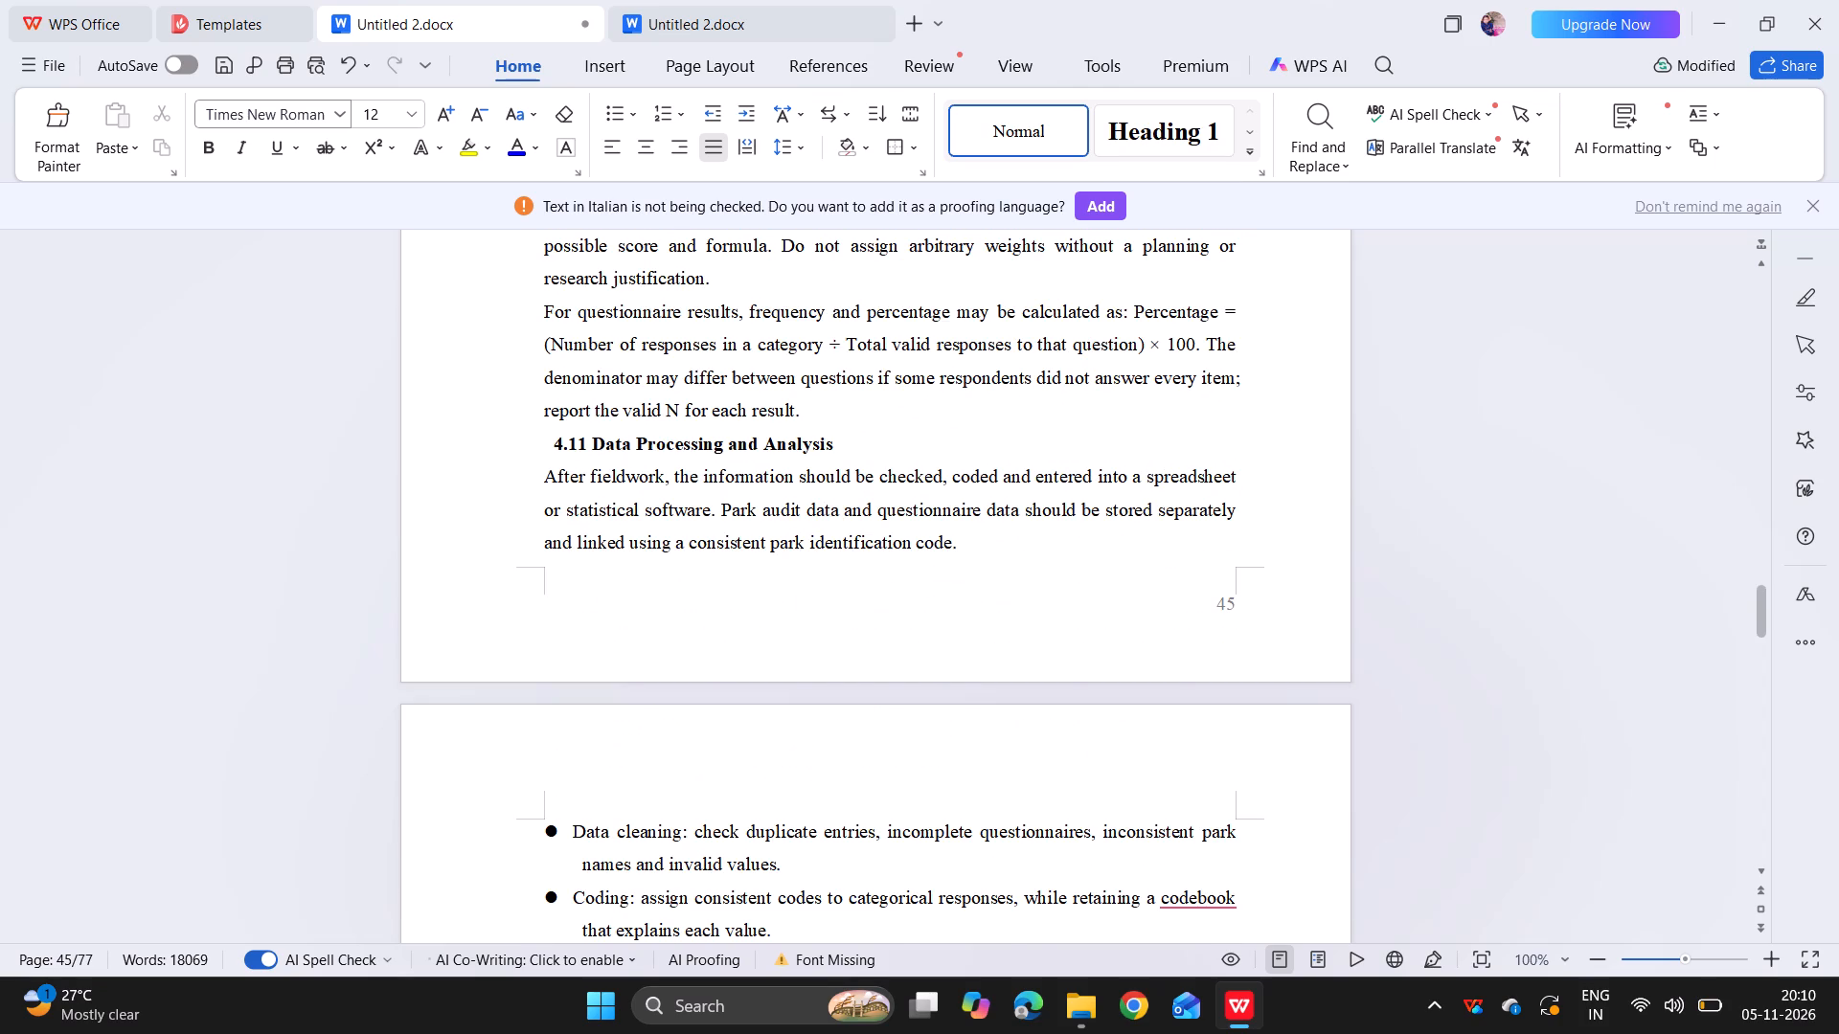
scroll(735, 627, "down", 11)
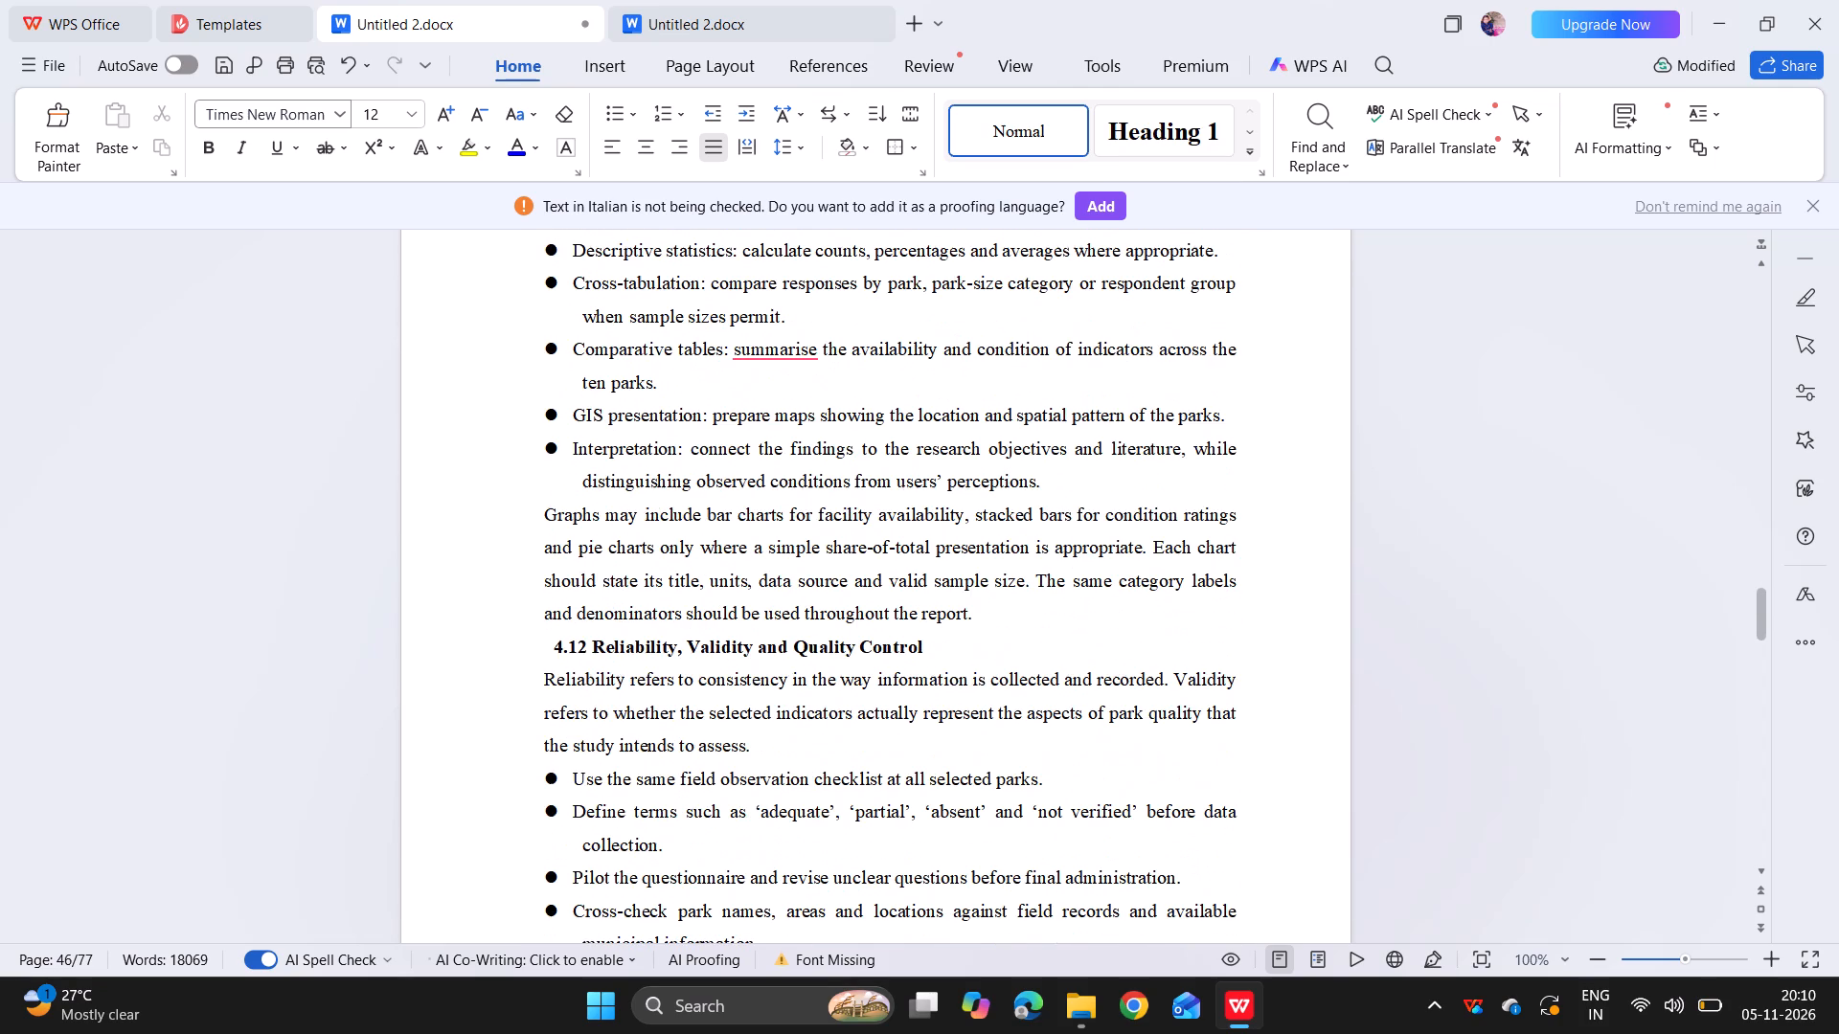
scroll(730, 623, "up", 8)
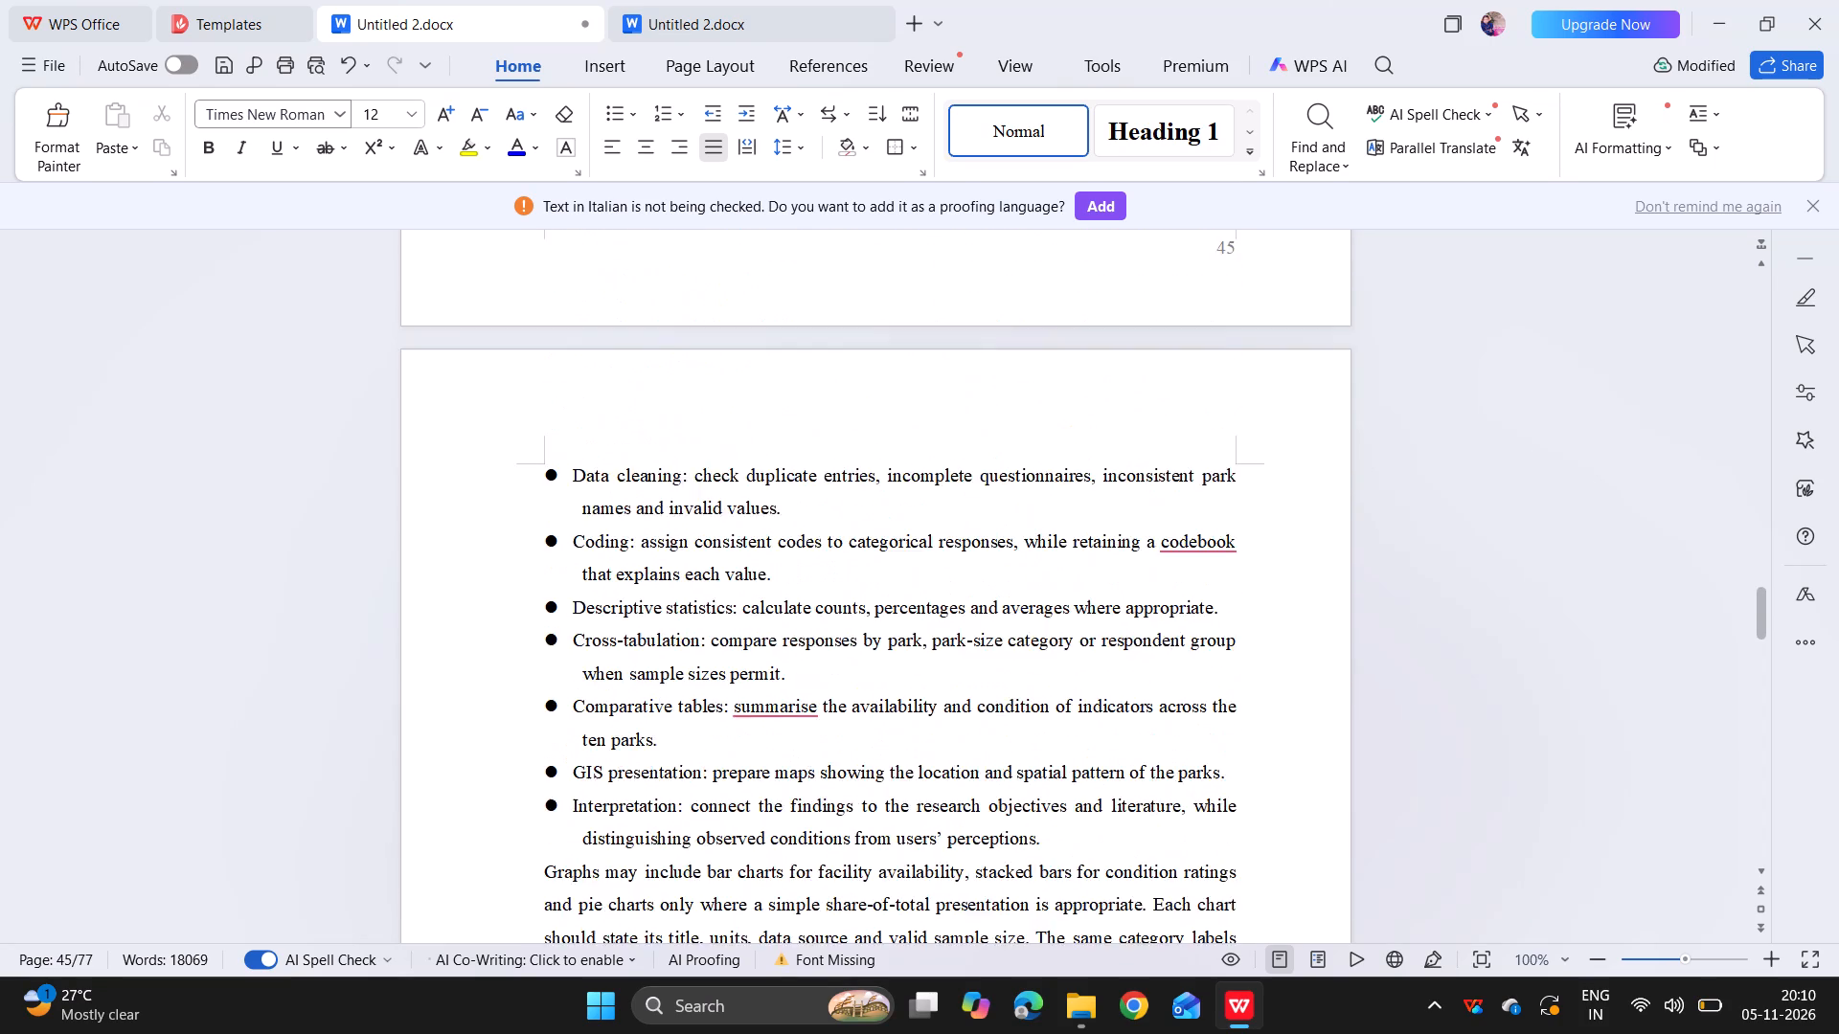
scroll(730, 623, "up", 3)
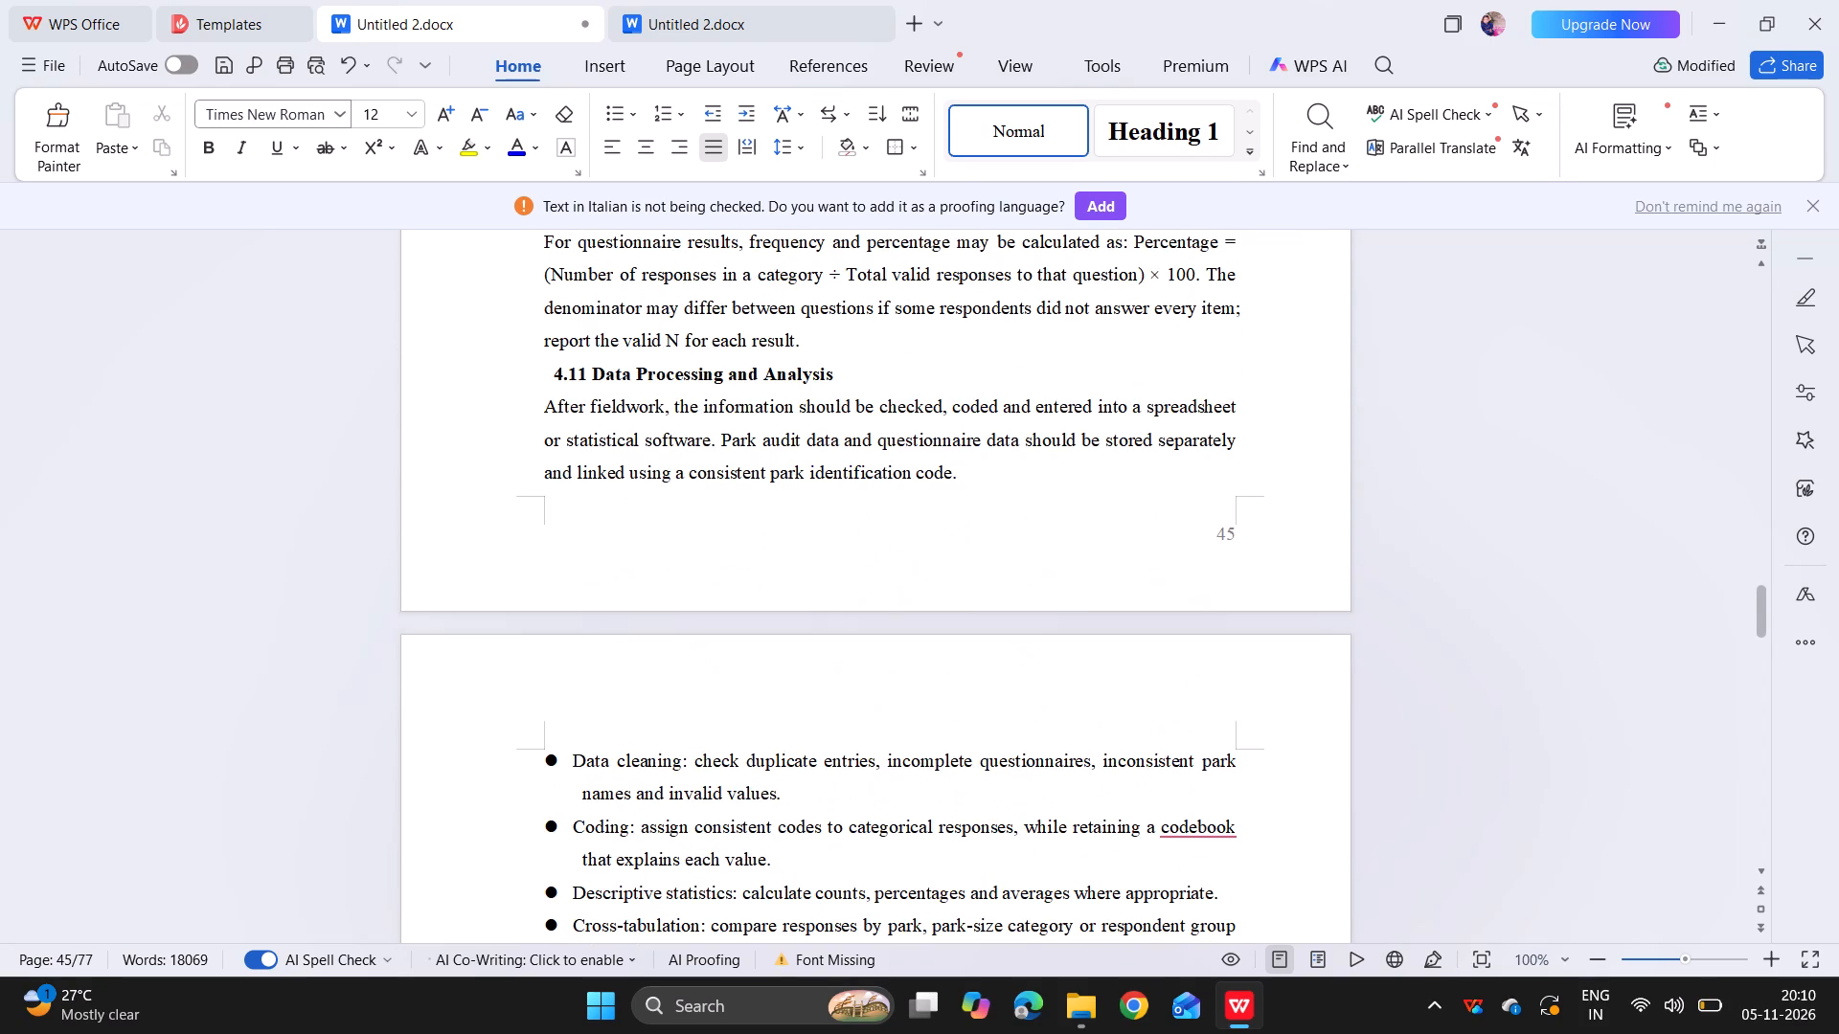
scroll(677, 461, "up", 4)
scroll(678, 463, "down", 2)
Delete sections 4.11 Data Processing and Analysis, 4.12 Reliability, Validity and Quality Control, and 4.13 Ethical Considerations, including their headings.
left_click_drag(547, 516, 832, 708)
scroll(832, 708, "down", 10)
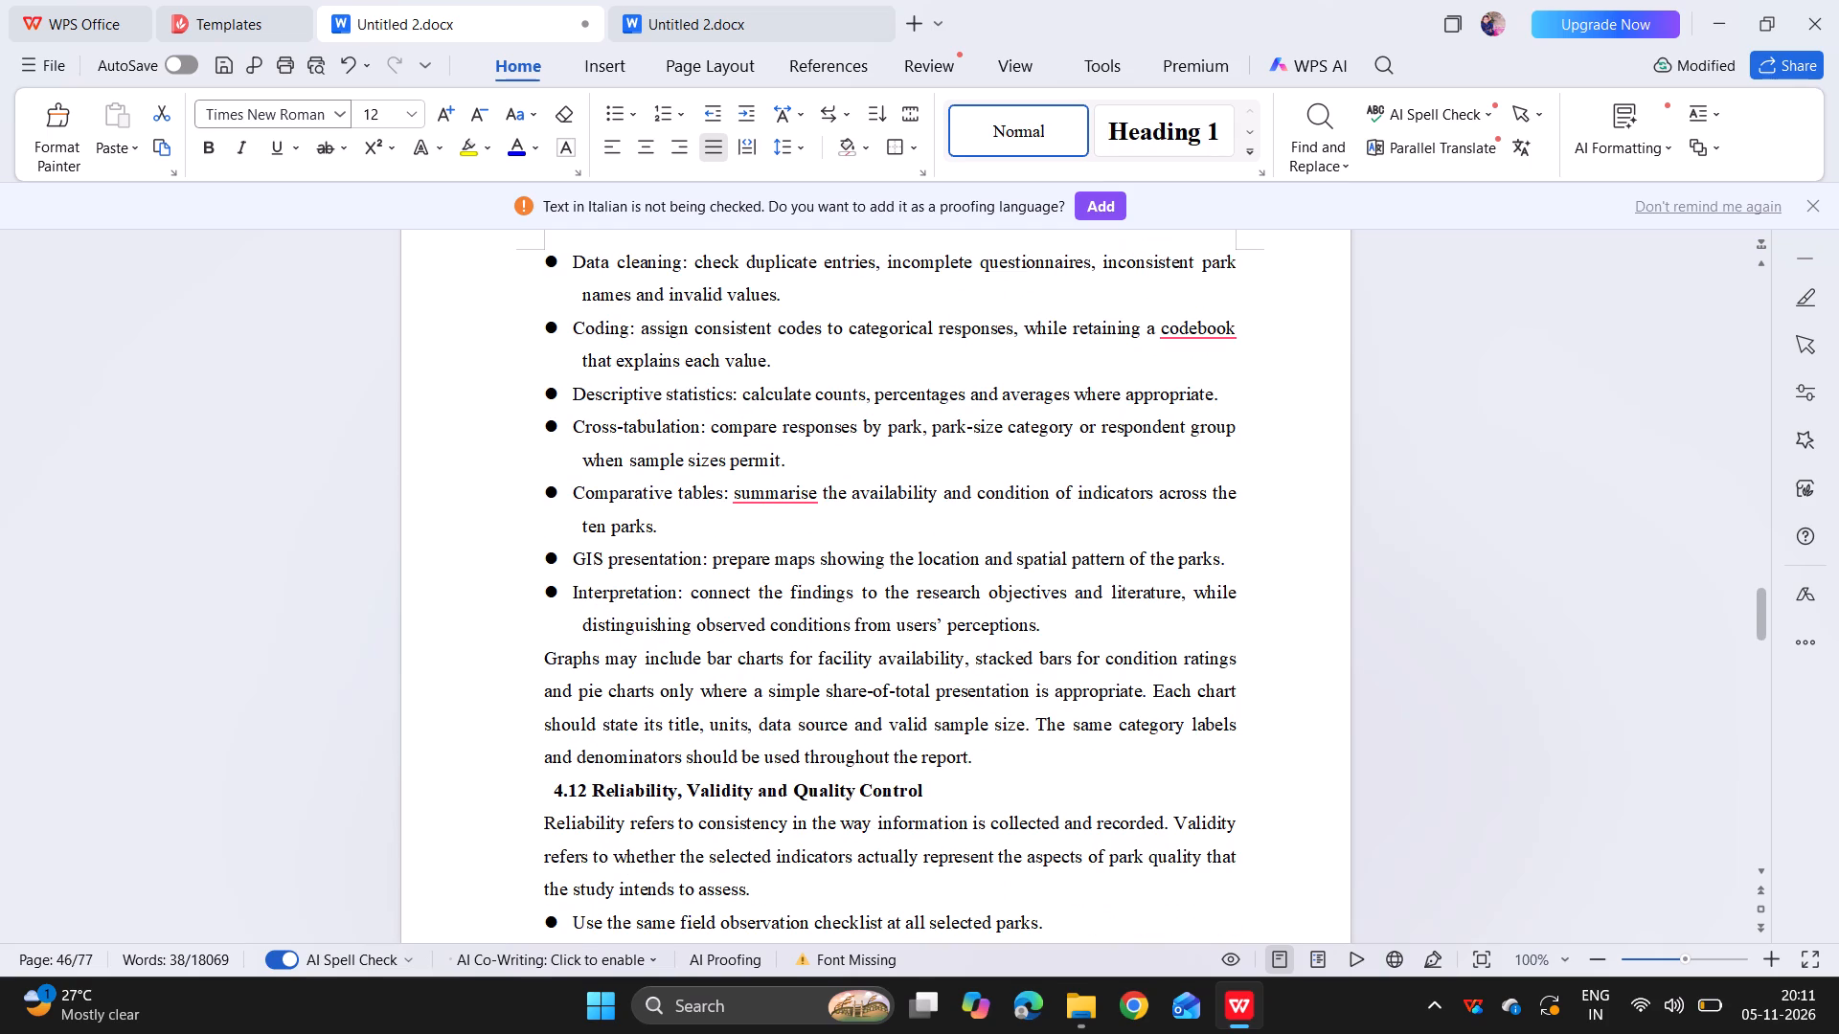
left_click_drag(832, 708, 1008, 766)
scroll(1008, 766, "down", 10)
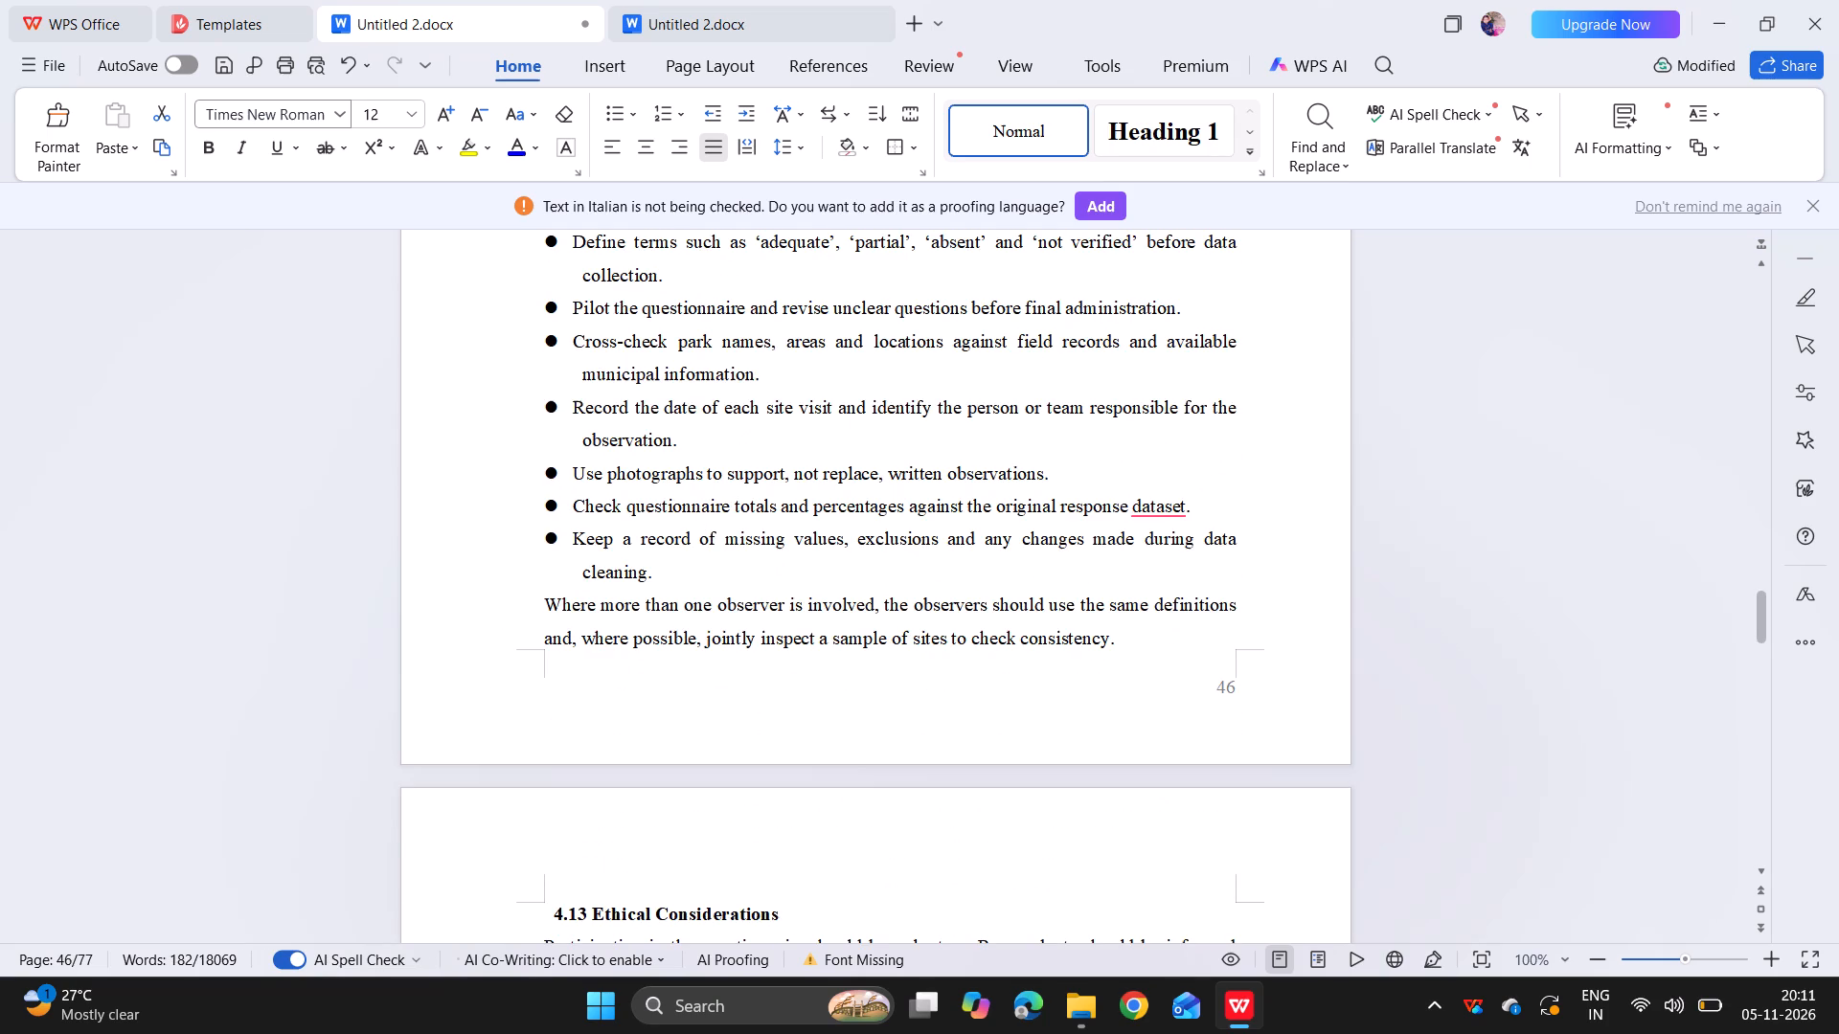
left_click_drag(1008, 766, 1169, 662)
scroll(1169, 662, "down", 7)
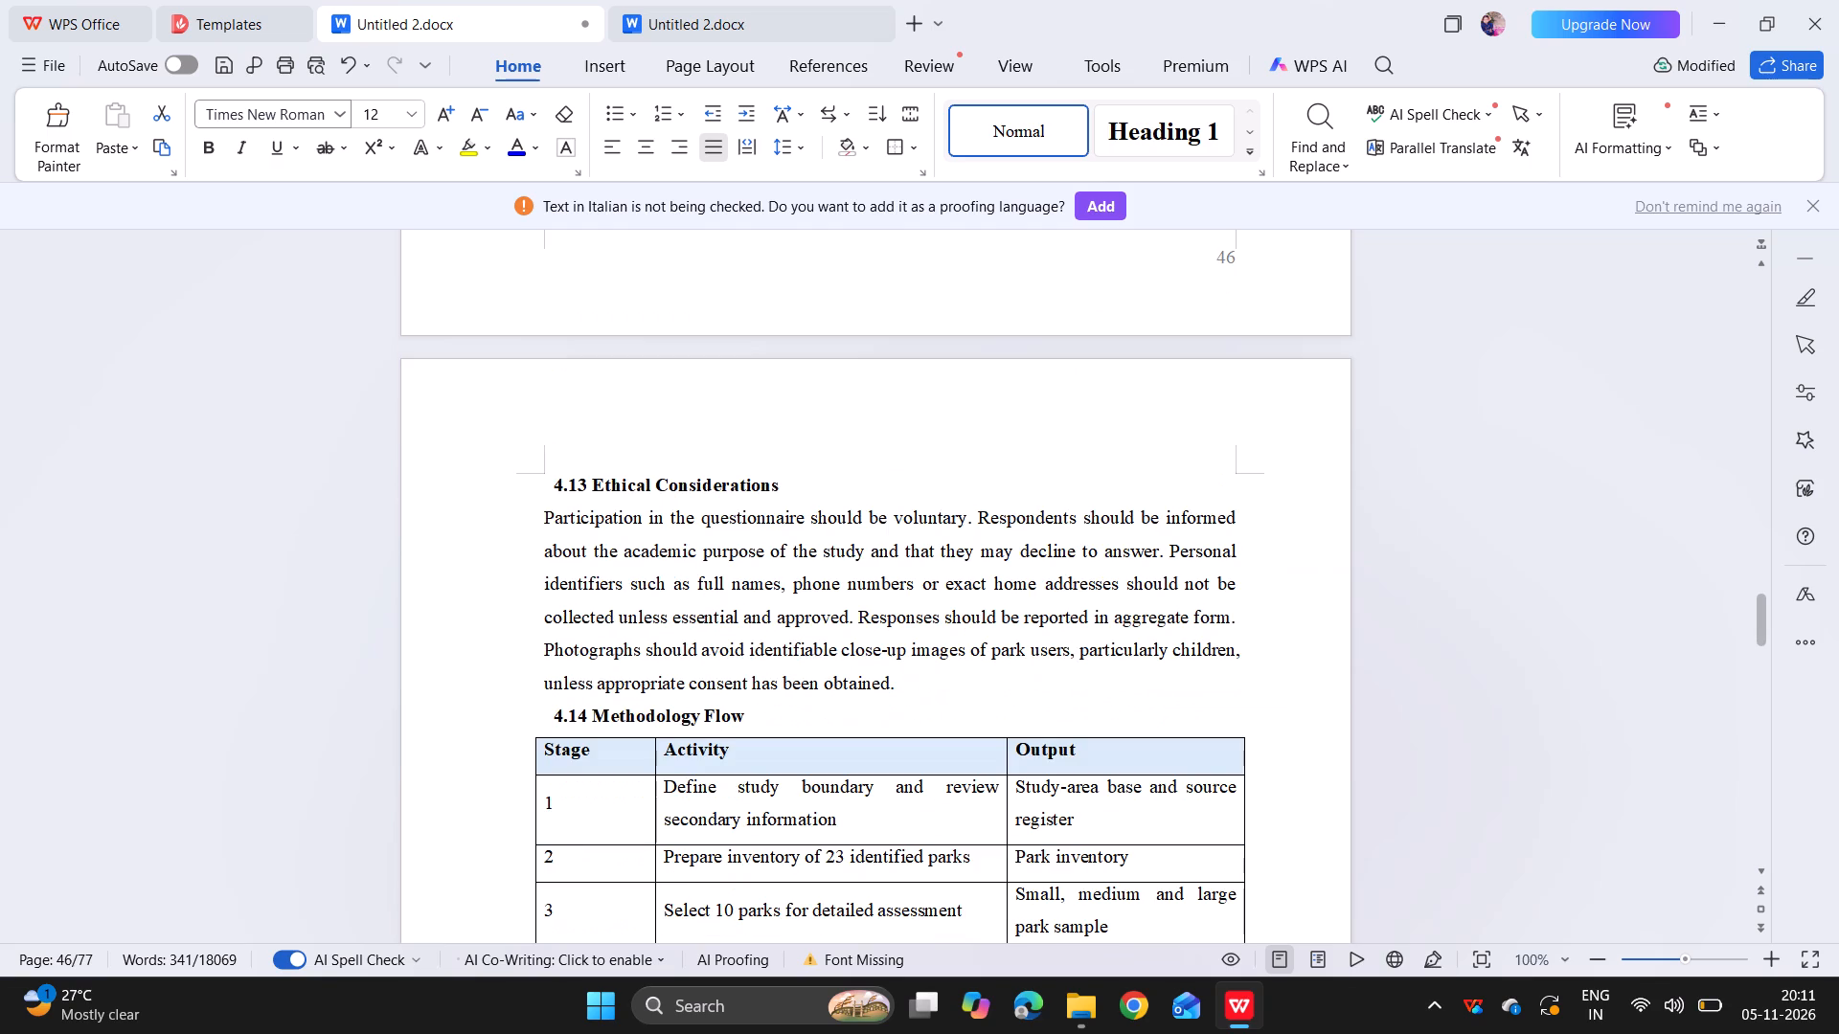
left_click_drag(1169, 662, 995, 683)
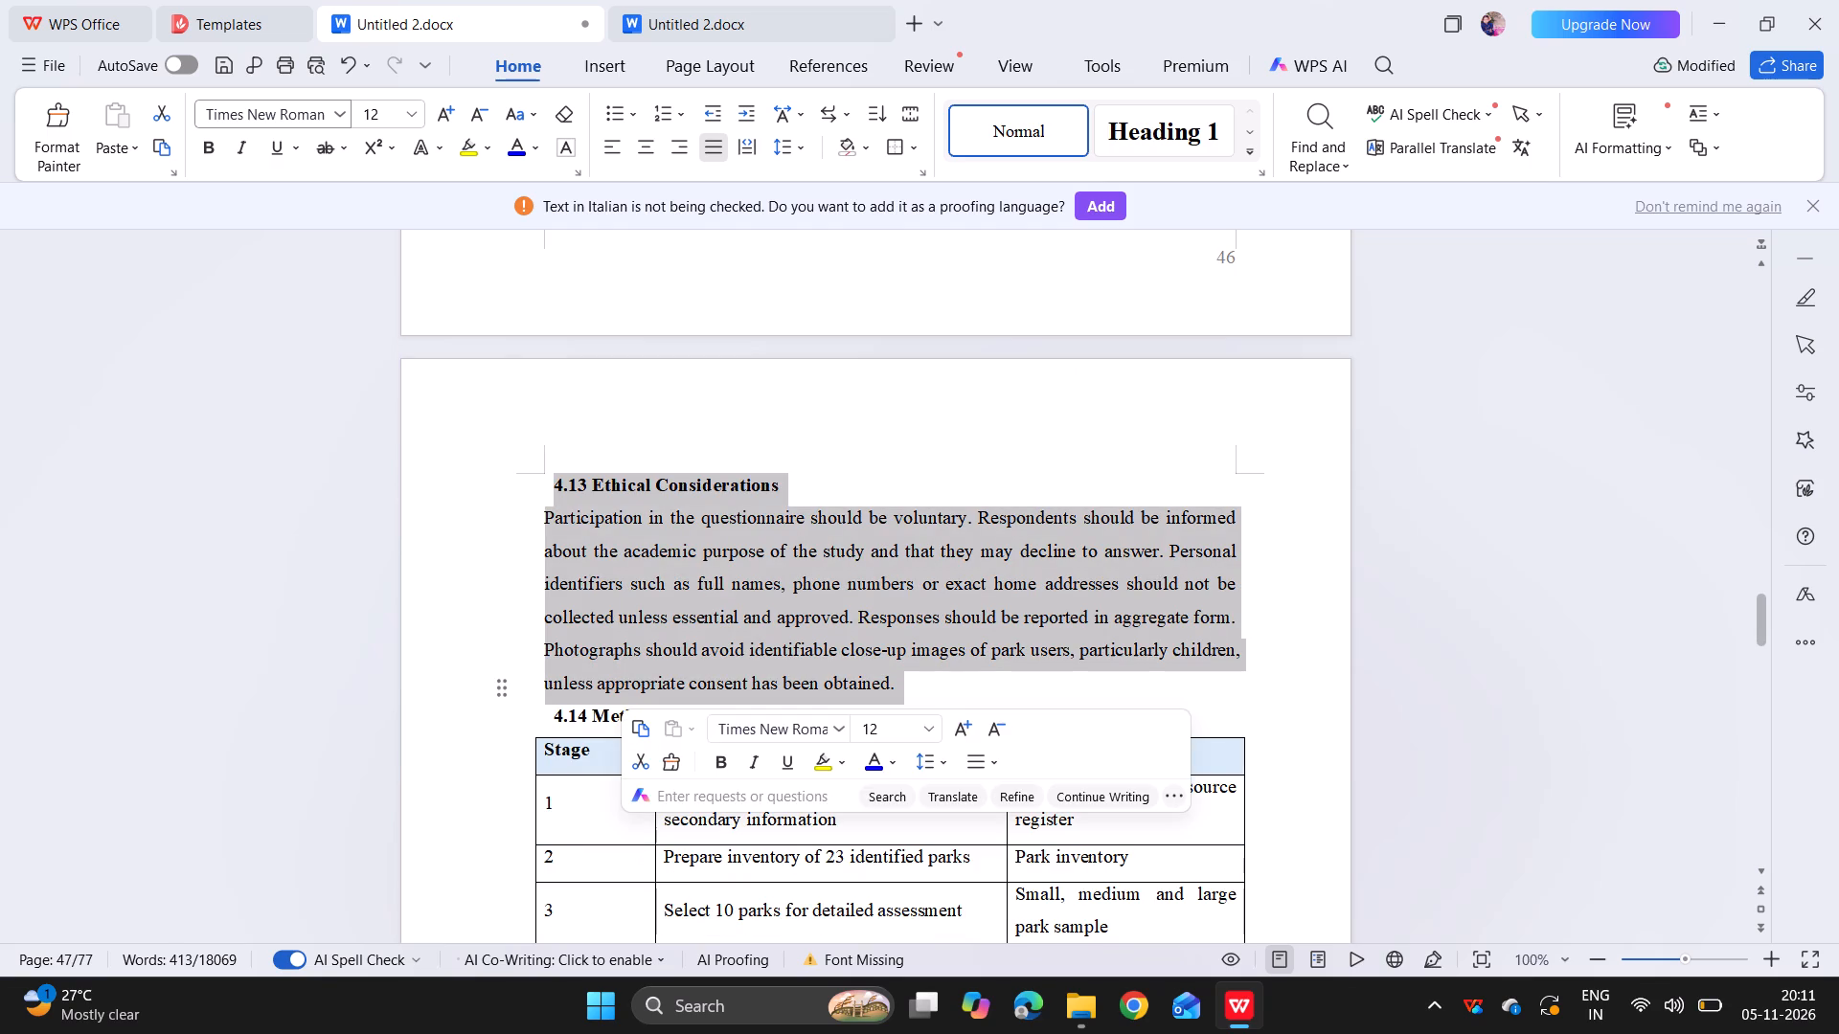
key("BackSpace")
Renumber the 4.14 Methodology Flow heading as 4.11.
scroll(802, 667, "up", 8)
scroll(698, 687, "up", 4)
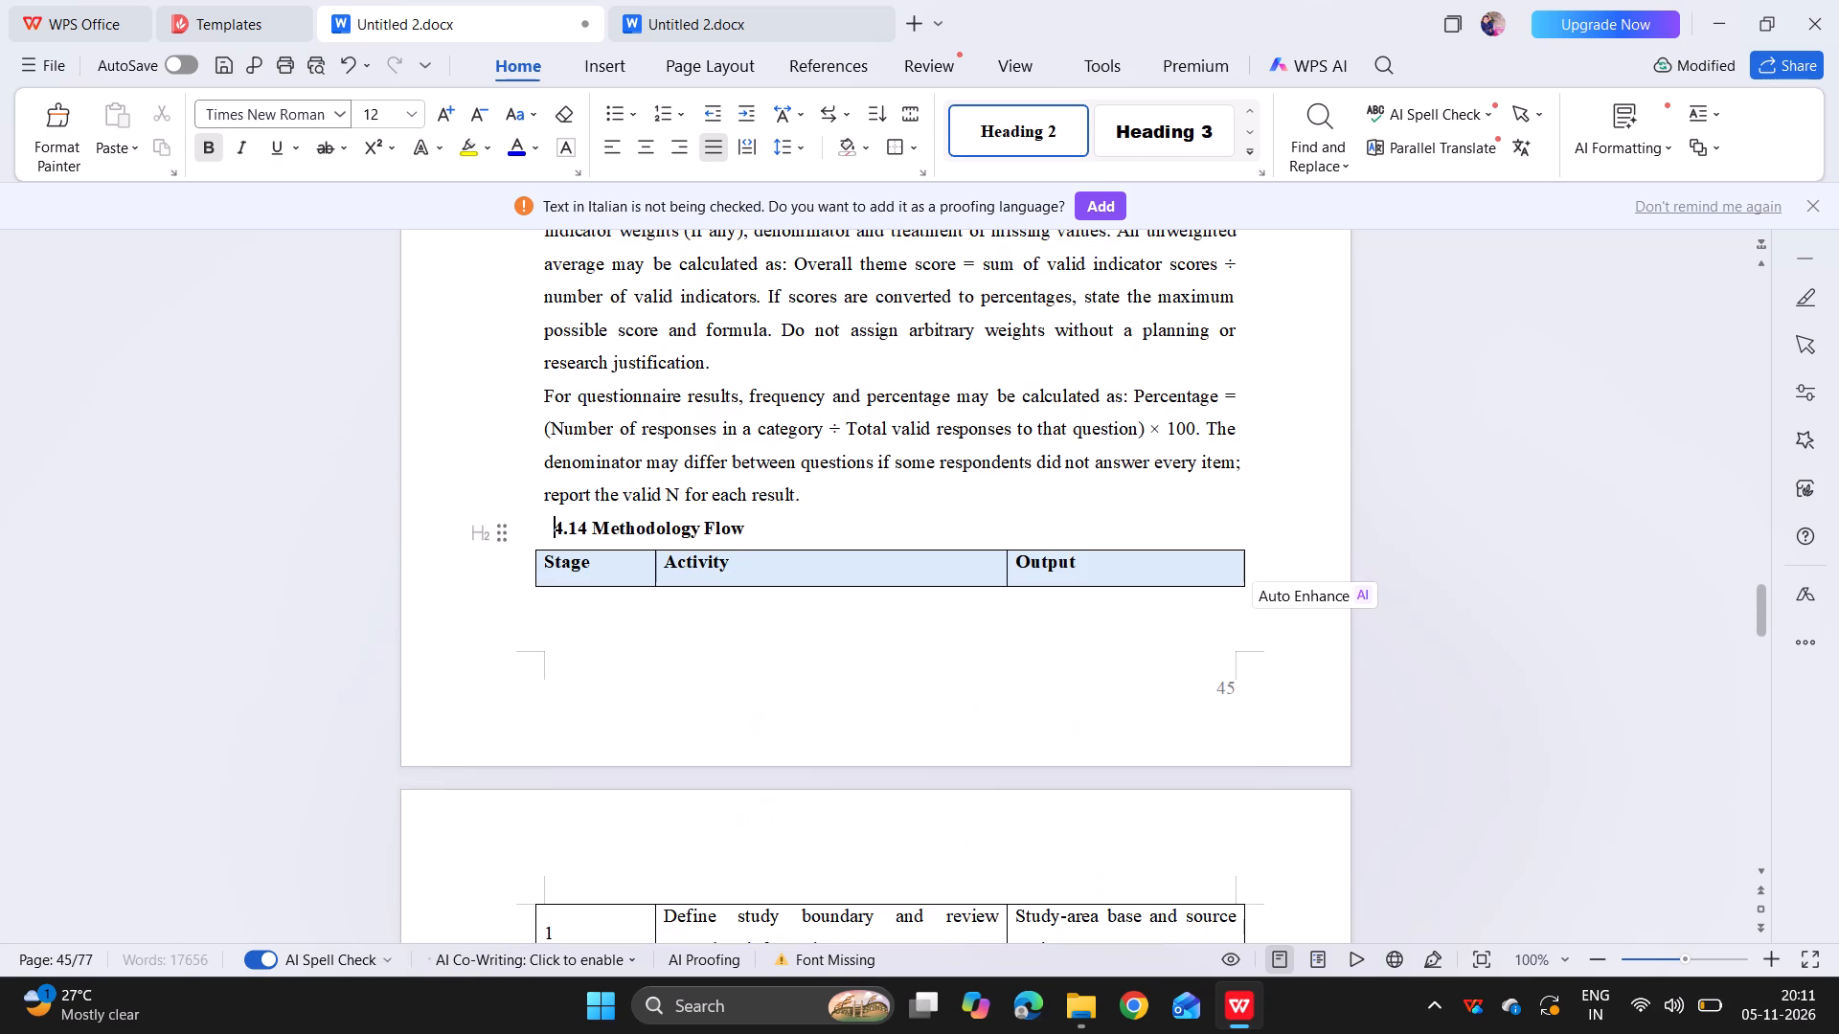
scroll(639, 625, "up", 4)
scroll(723, 462, "up", 7)
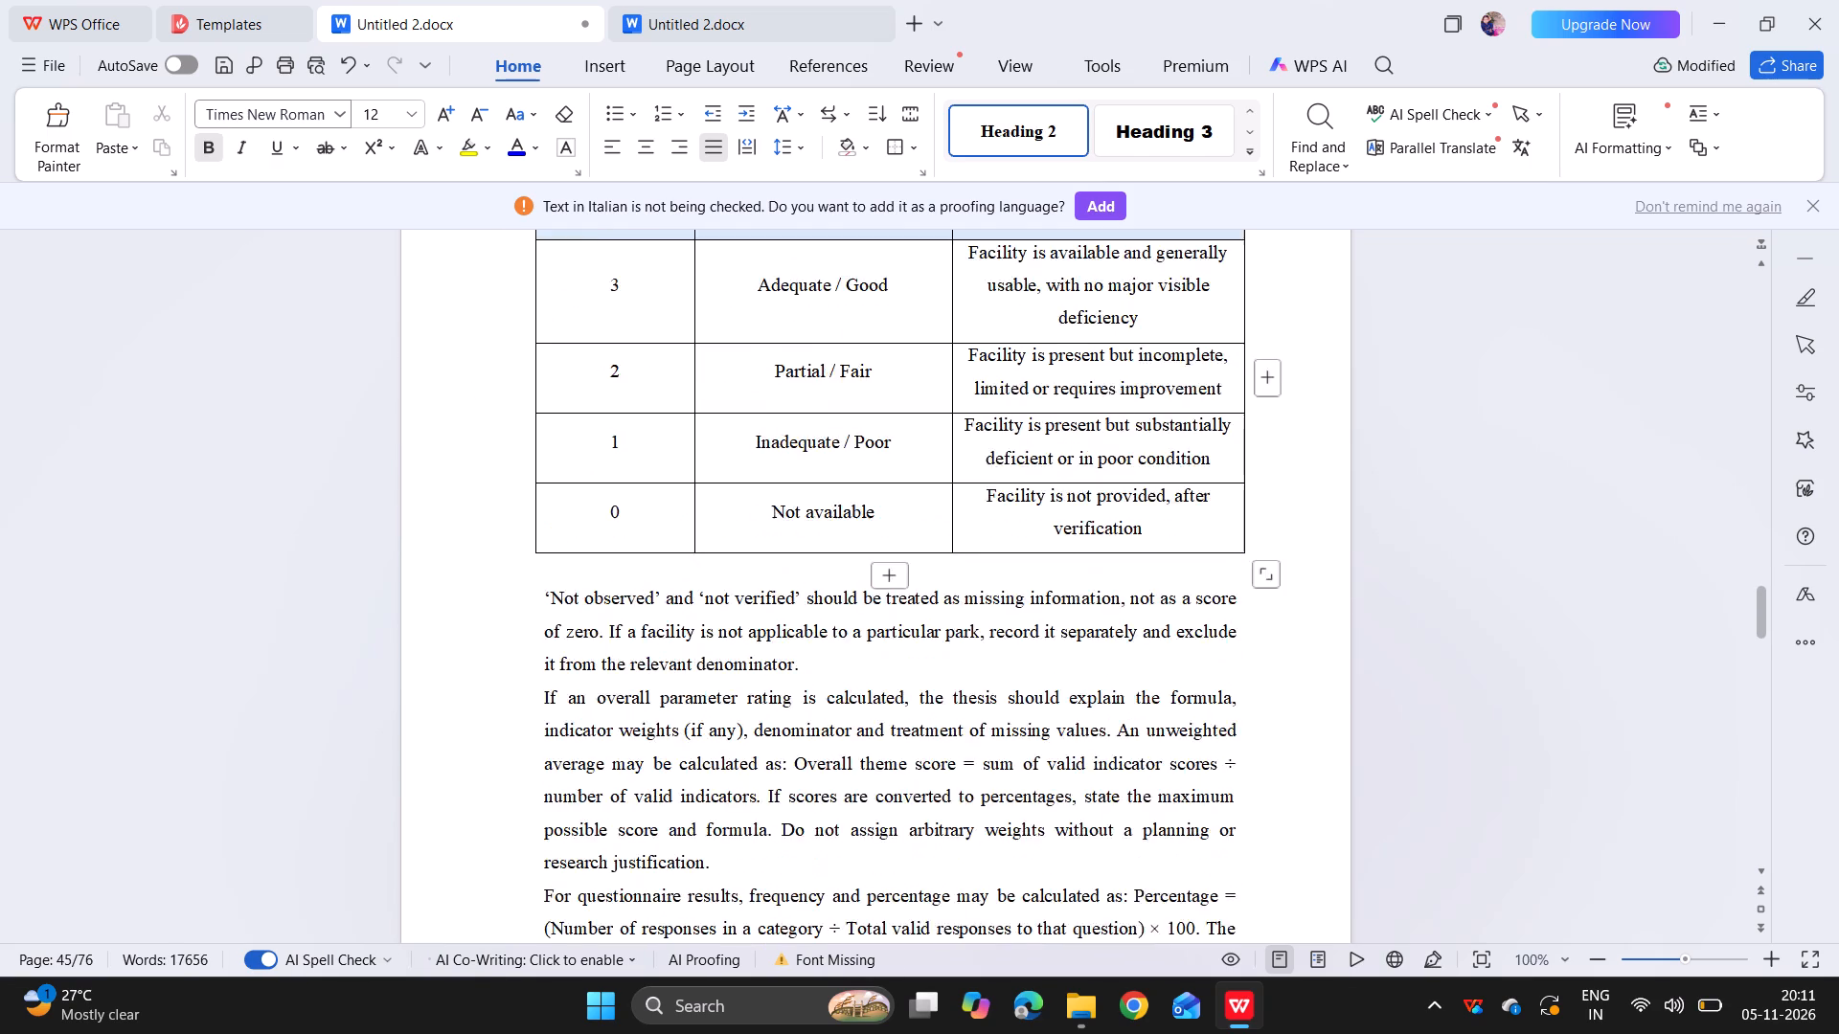
scroll(732, 534, "up", 6)
scroll(732, 534, "down", 17)
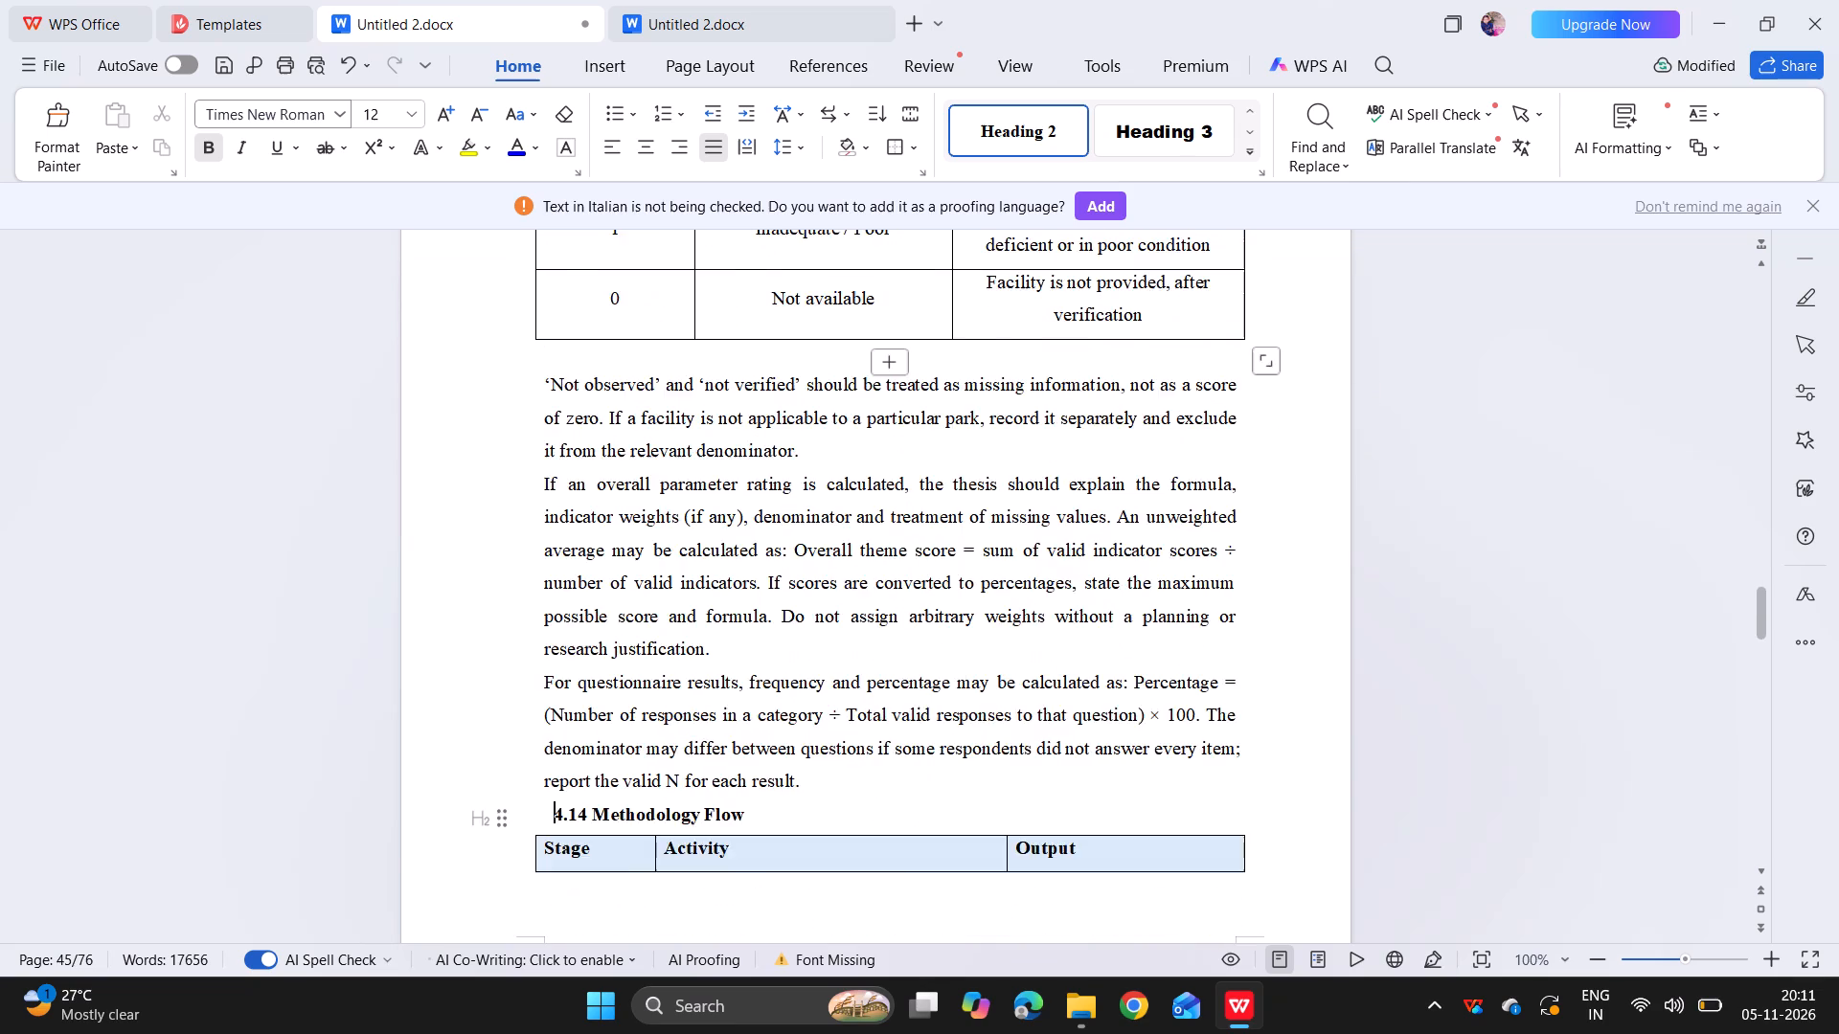
scroll(733, 539, "down", 6)
left_click(583, 596)
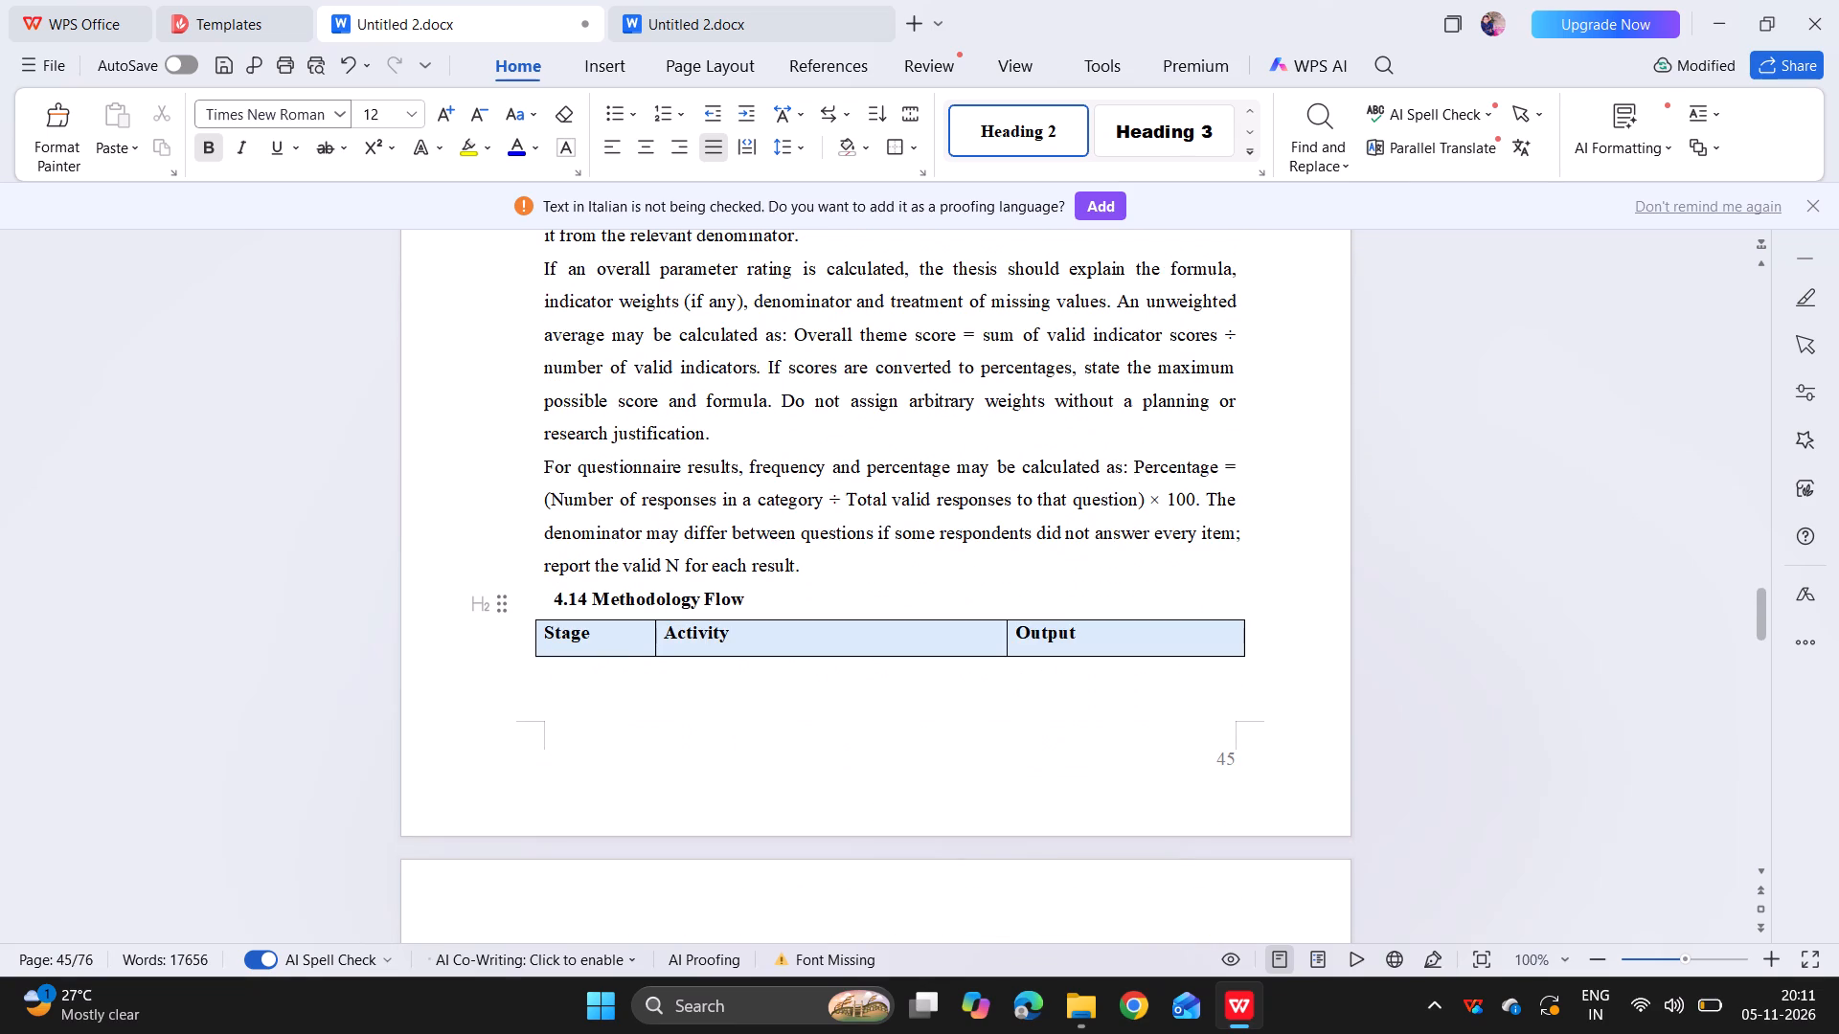
key("BackSpace")
key("1")
Insert four blank lines before the 4.11 Methodology Flow heading to move it onto the page with its table.
scroll(600, 608, "down", 4)
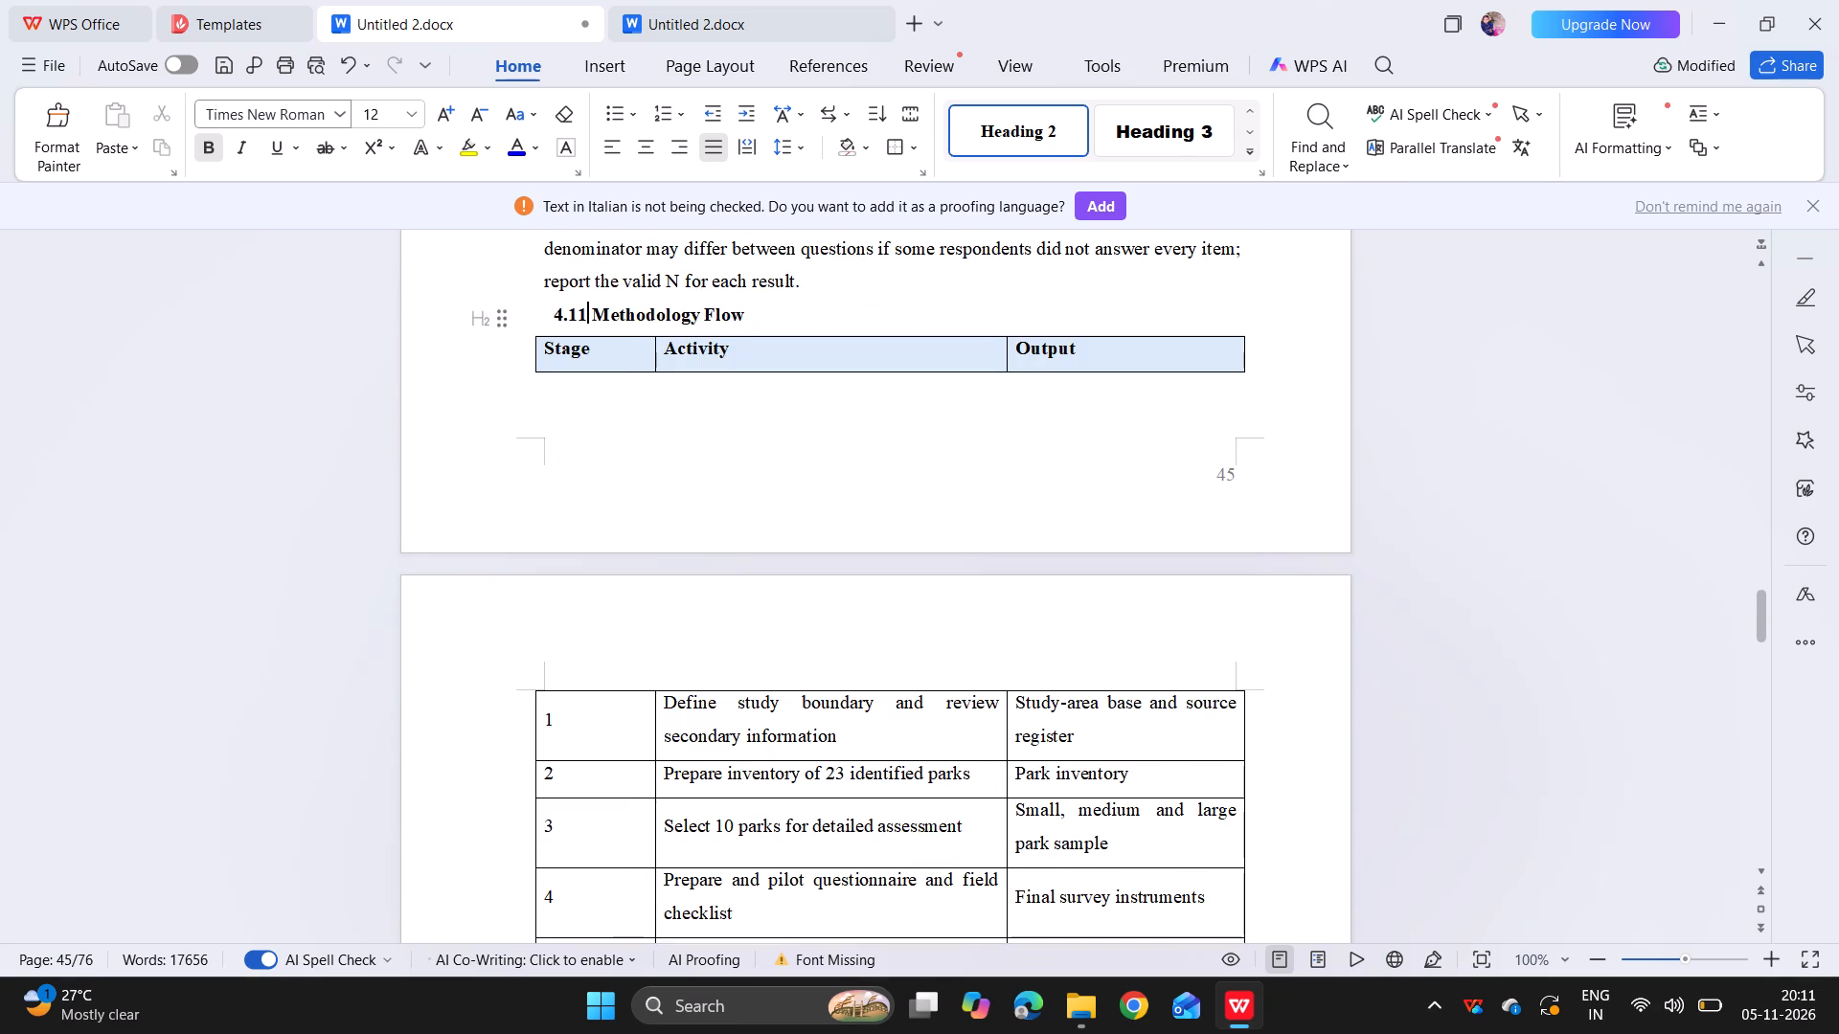
left_click(835, 276)
key("Return")
key("Return")
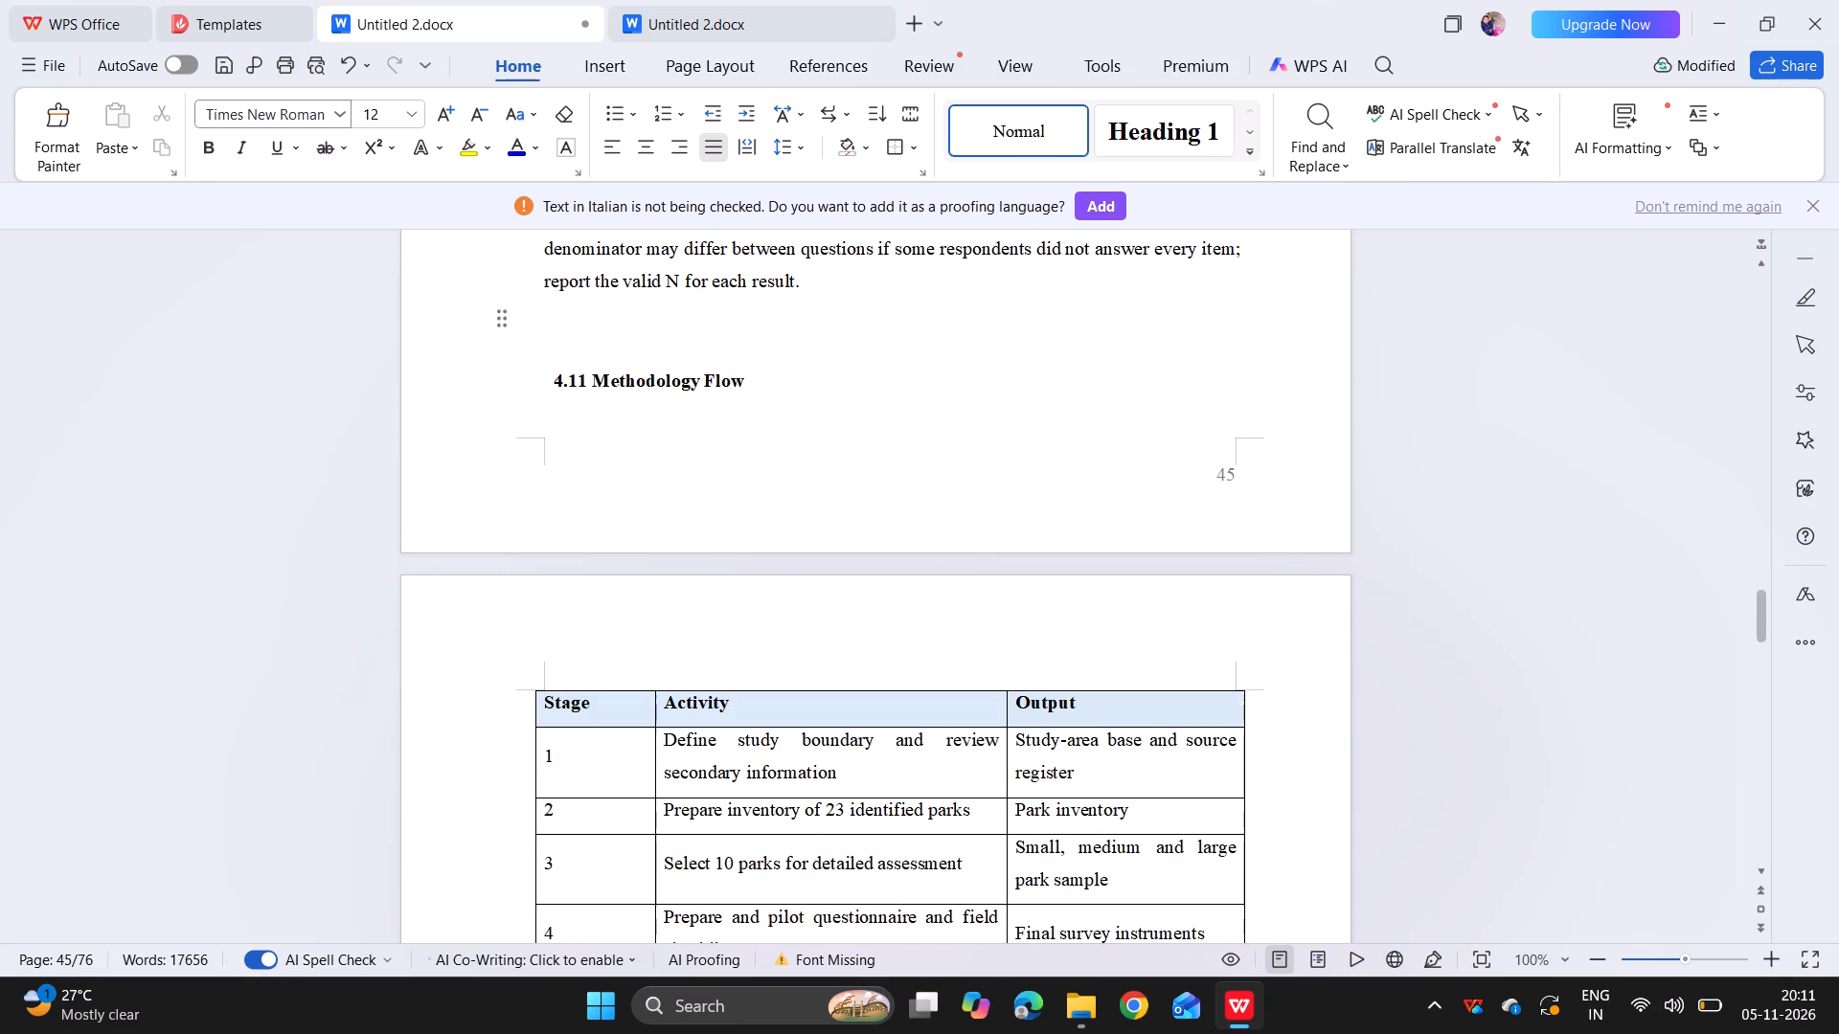
key("Return")
key("Return")
Centre the text in all cells of the section 4.11 Methodology Flow table, from the header row through stage 9.
scroll(844, 326, "down", 3)
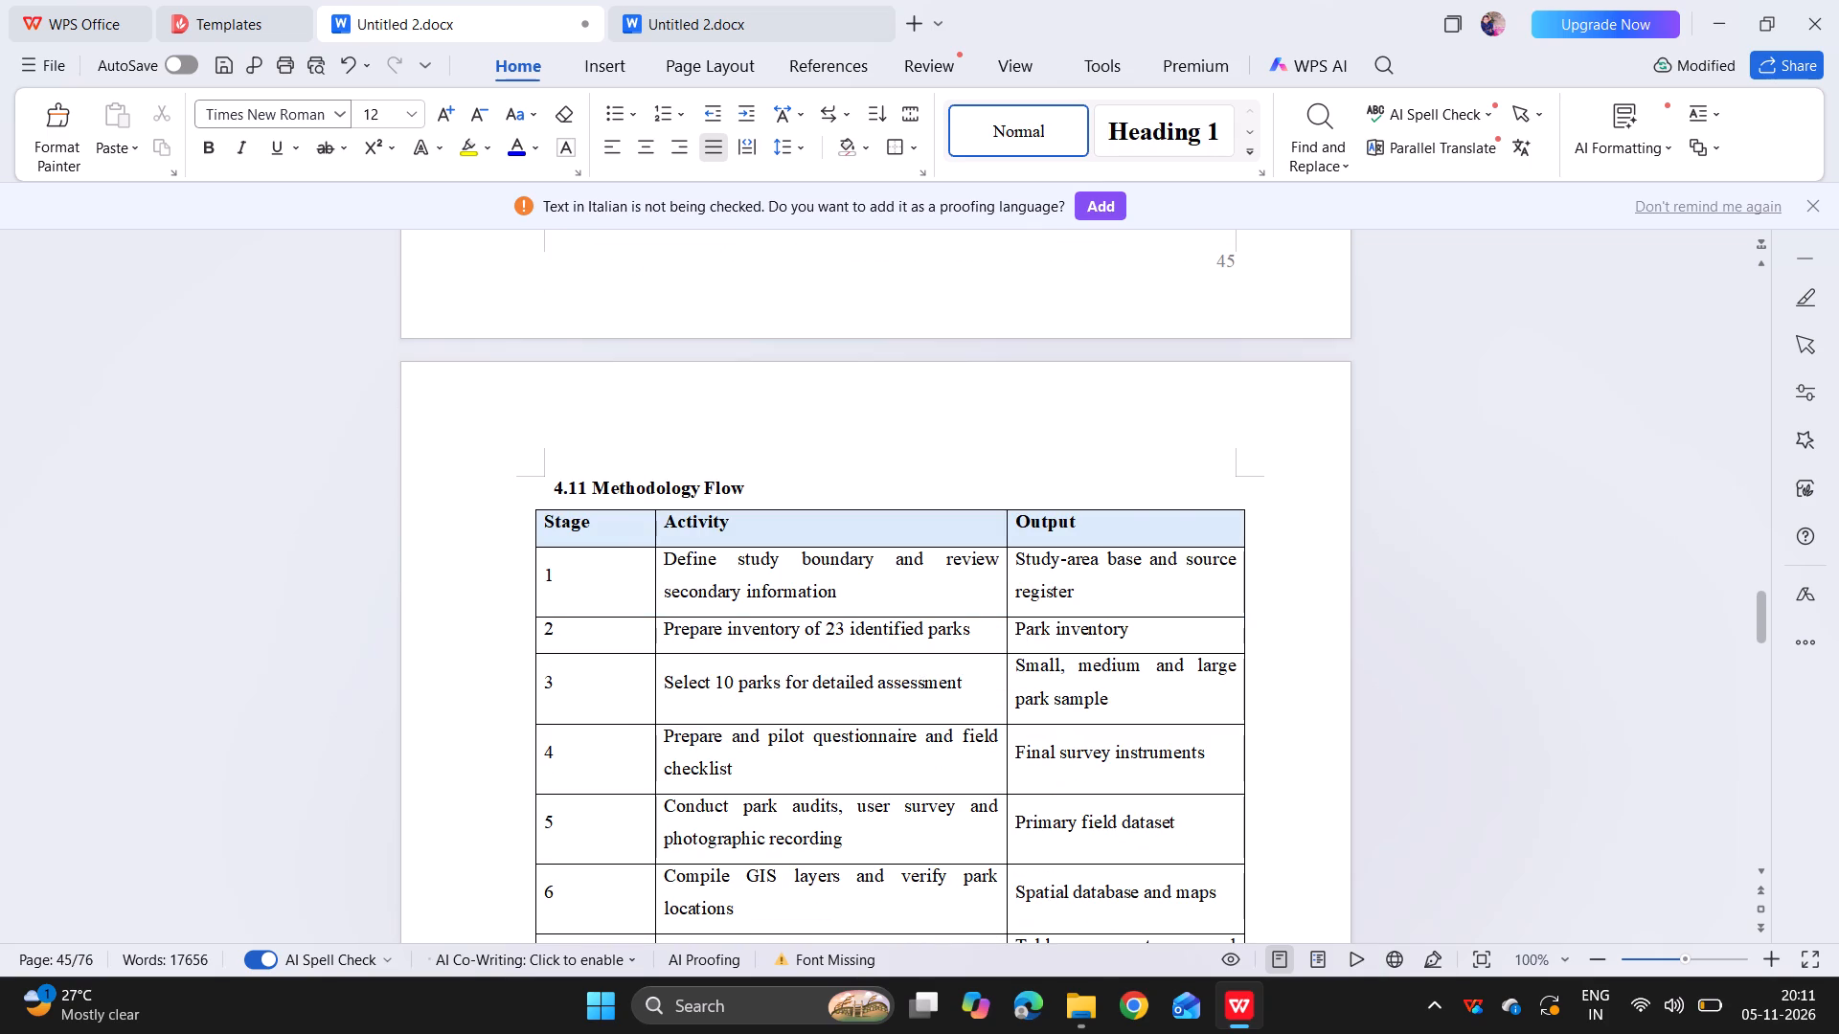
scroll(803, 343, "down", 2)
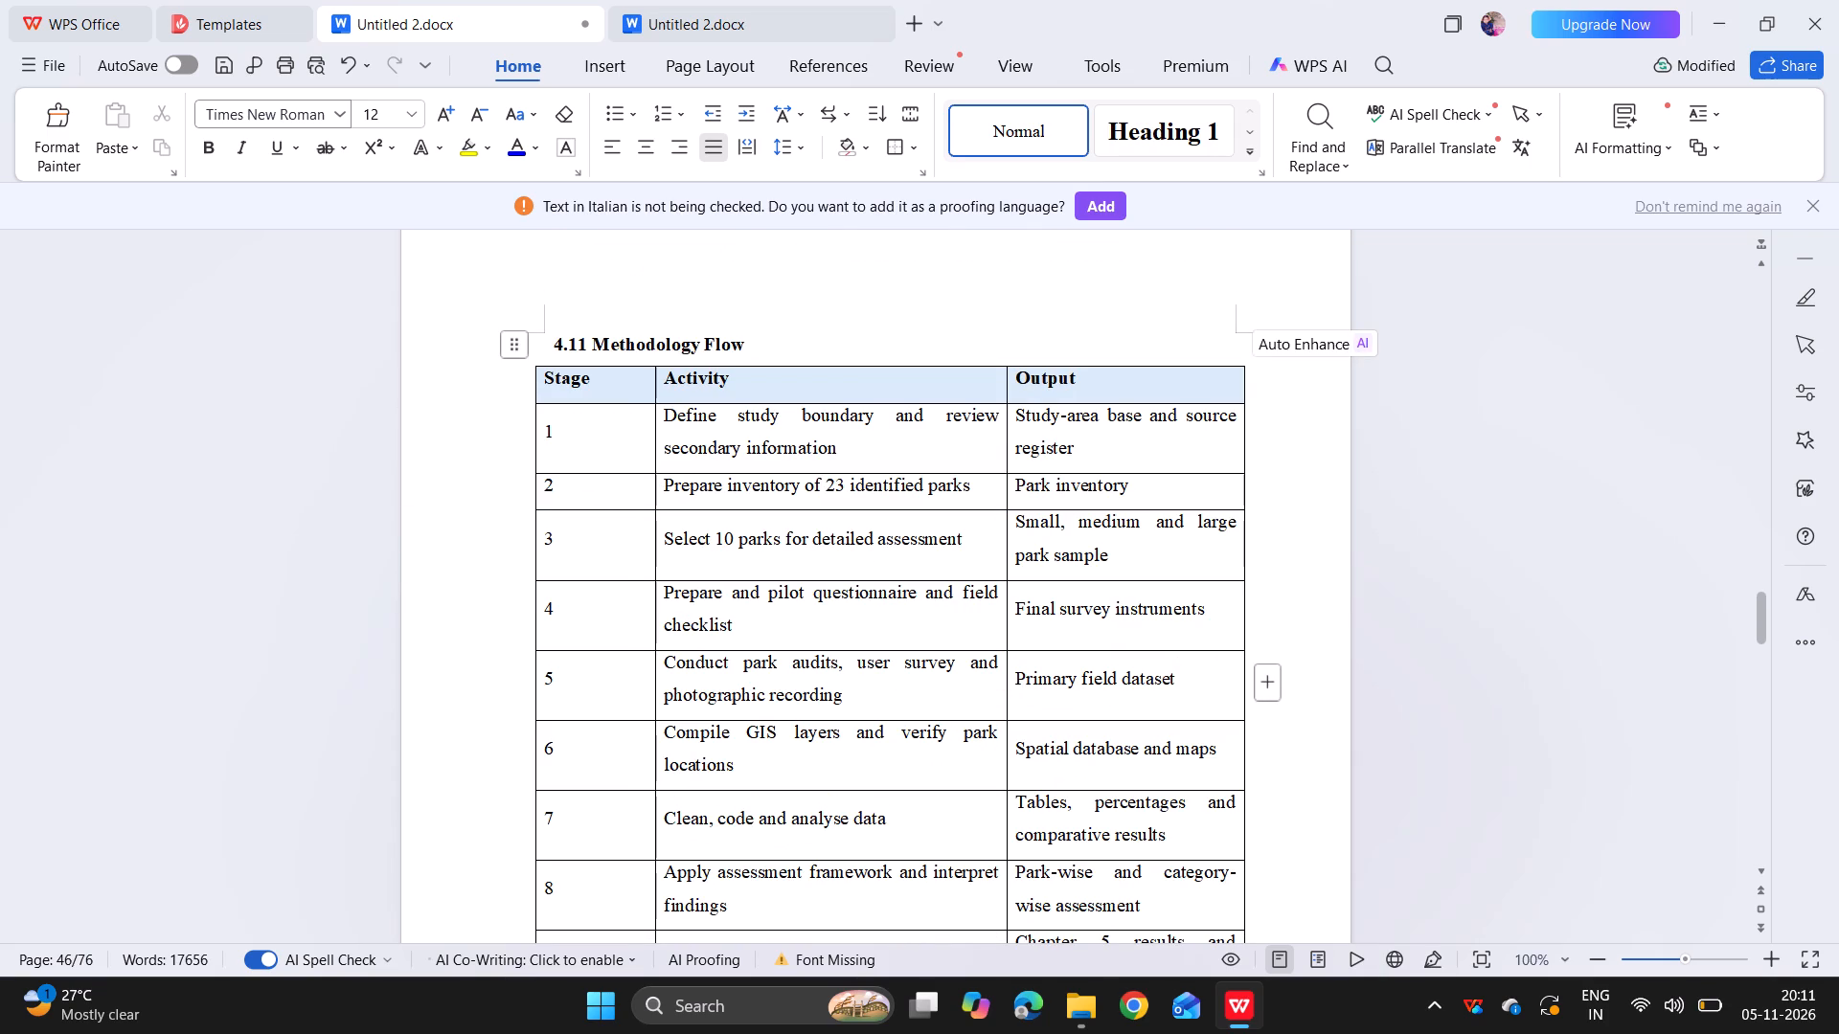
left_click_drag(549, 385, 990, 584)
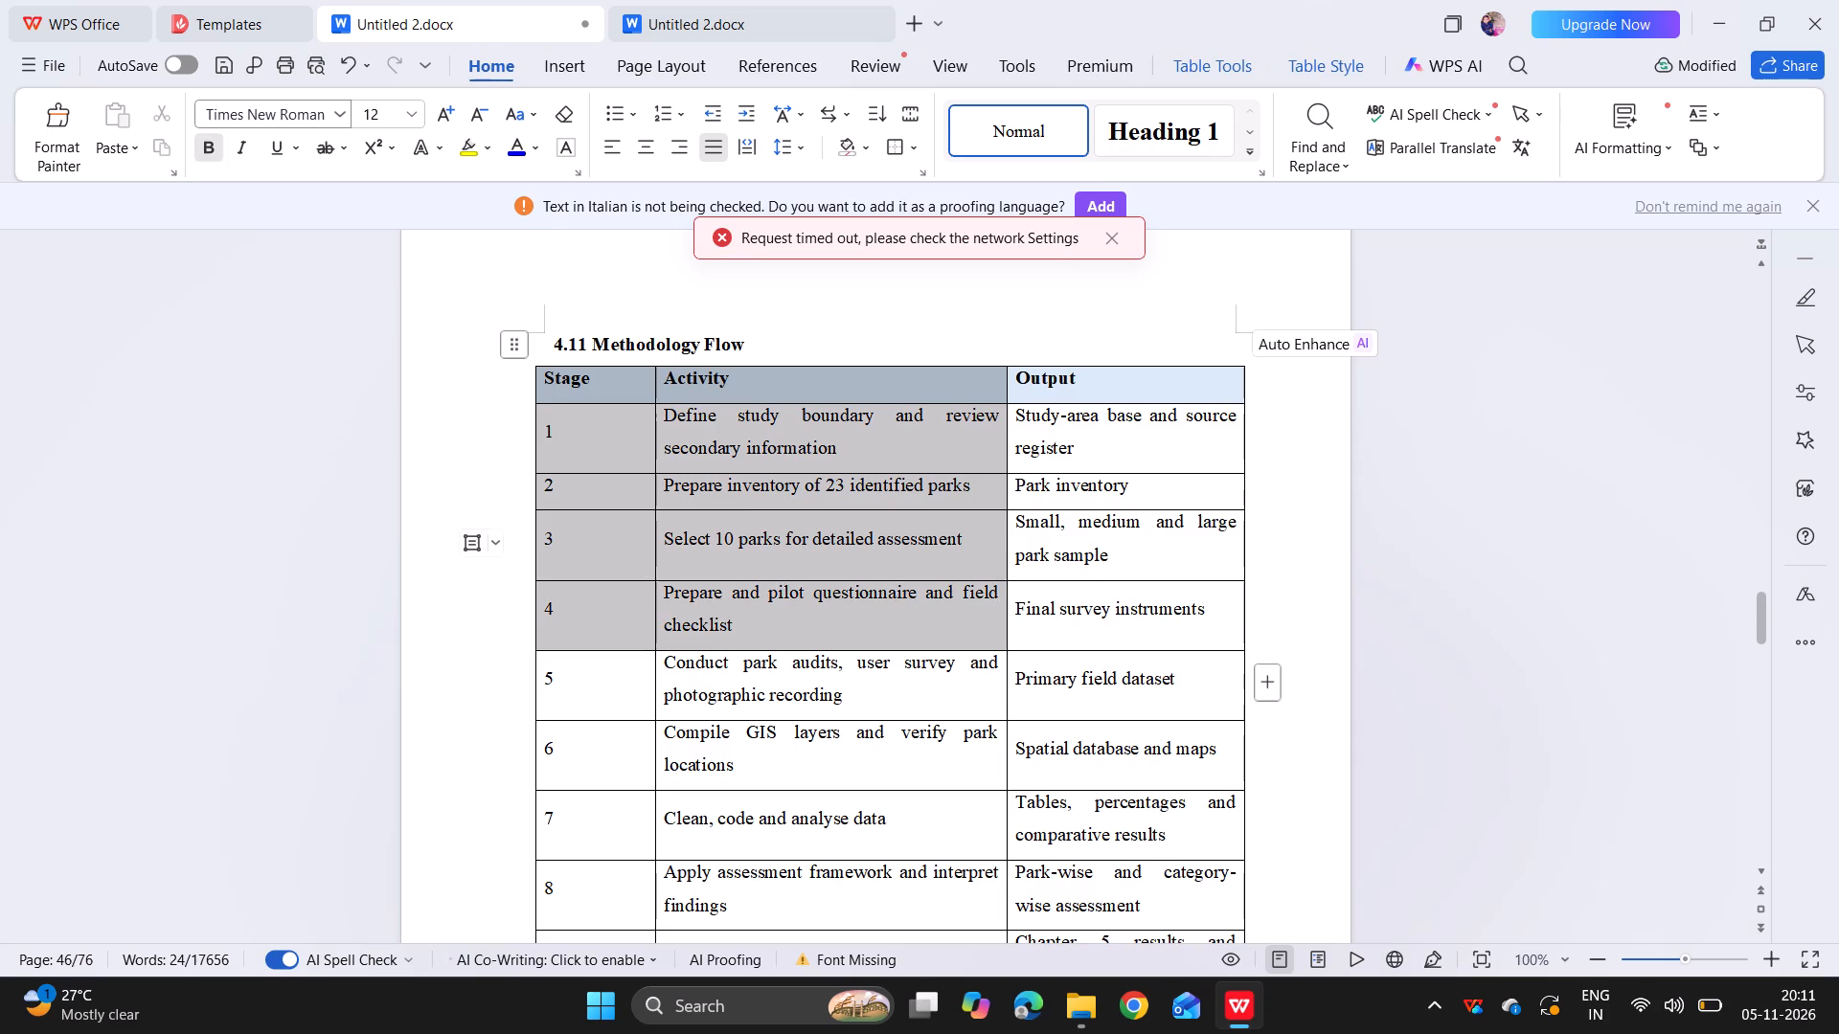
left_click_drag(990, 584, 1139, 629)
scroll(990, 584, "down", 5)
left_click(654, 148)
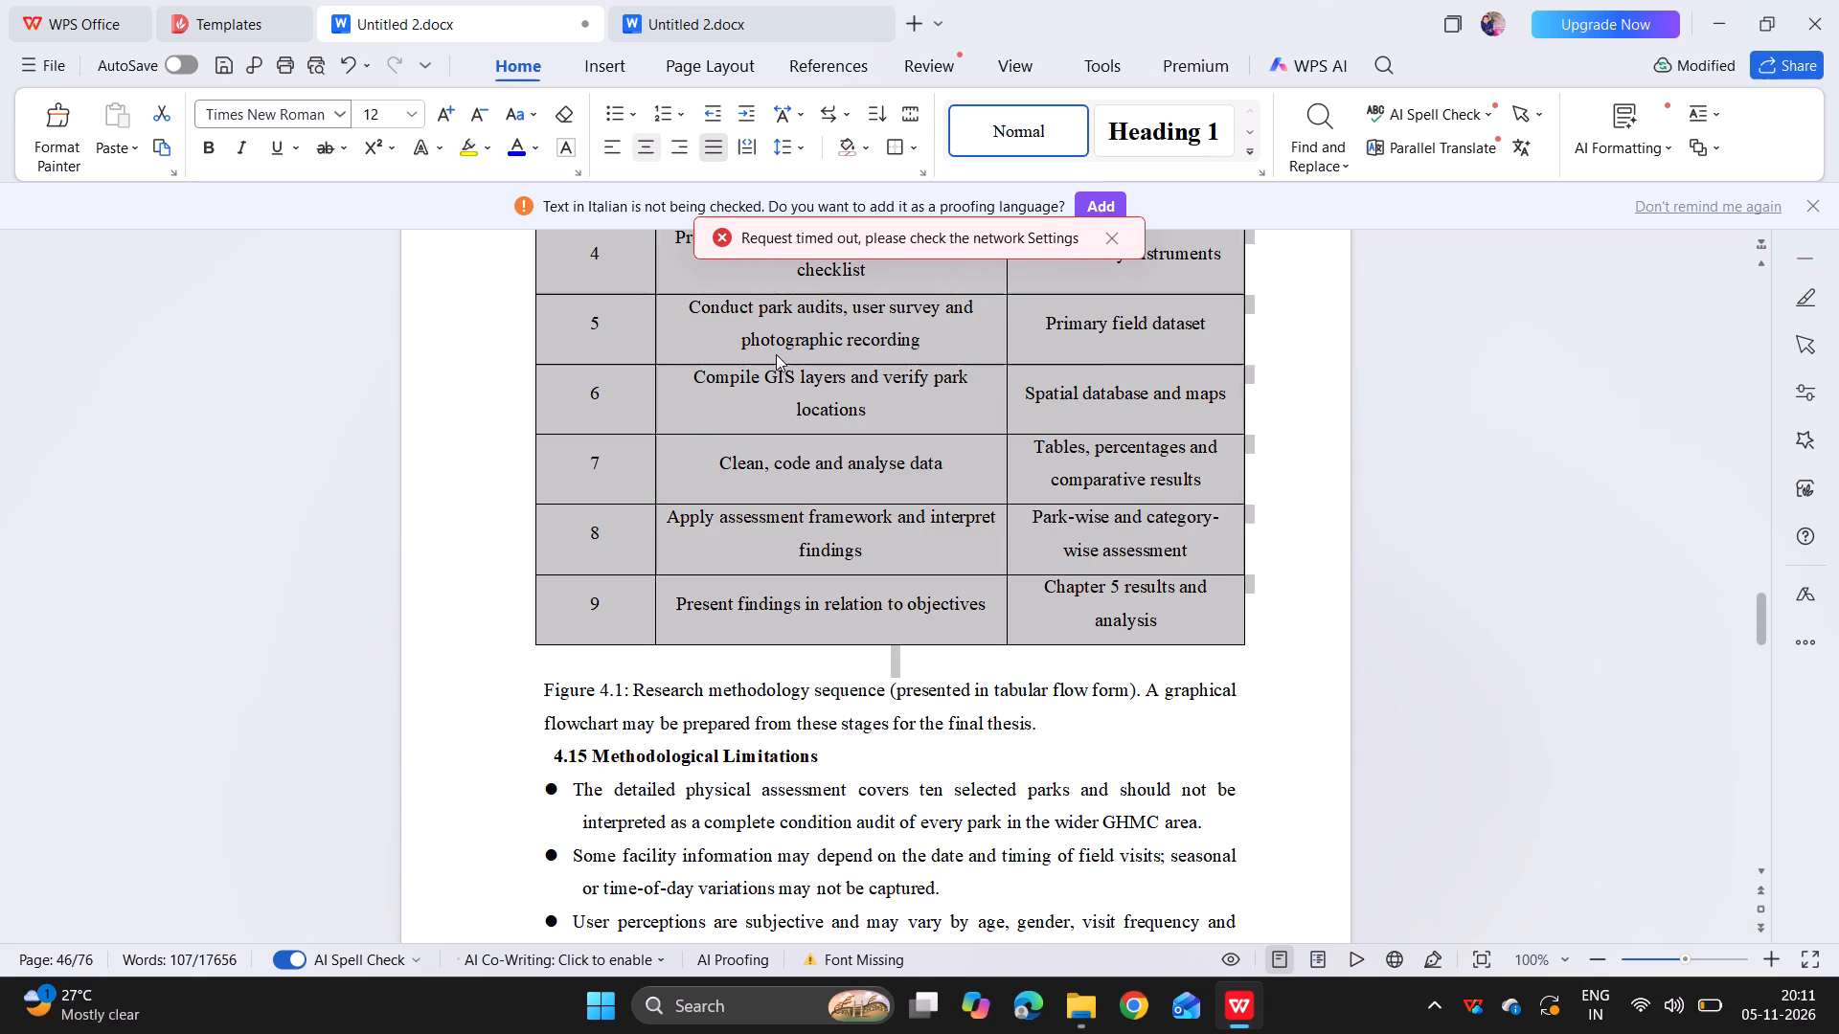
Delete the 4.15 Methodological Limitations heading and all its bullet points, including those continuing on the following page.
scroll(791, 511, "down", 4)
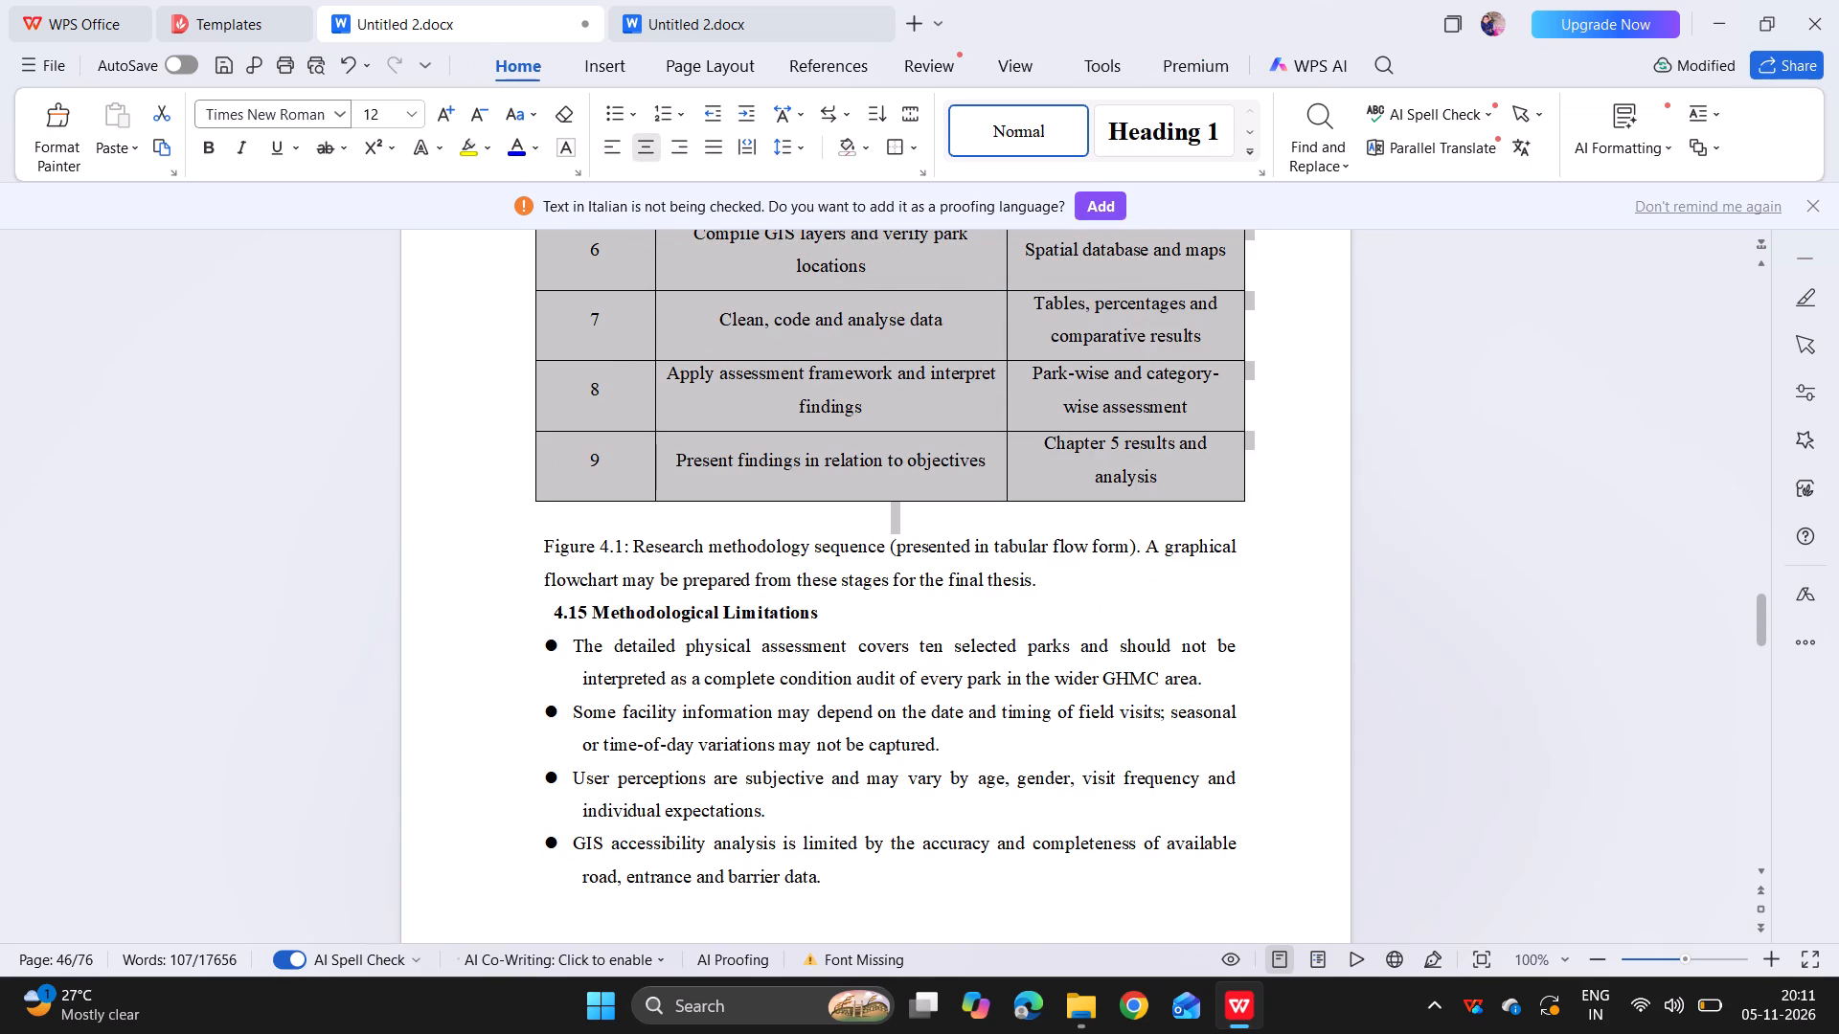
scroll(536, 555, "down", 8)
scroll(616, 553, "down", 2)
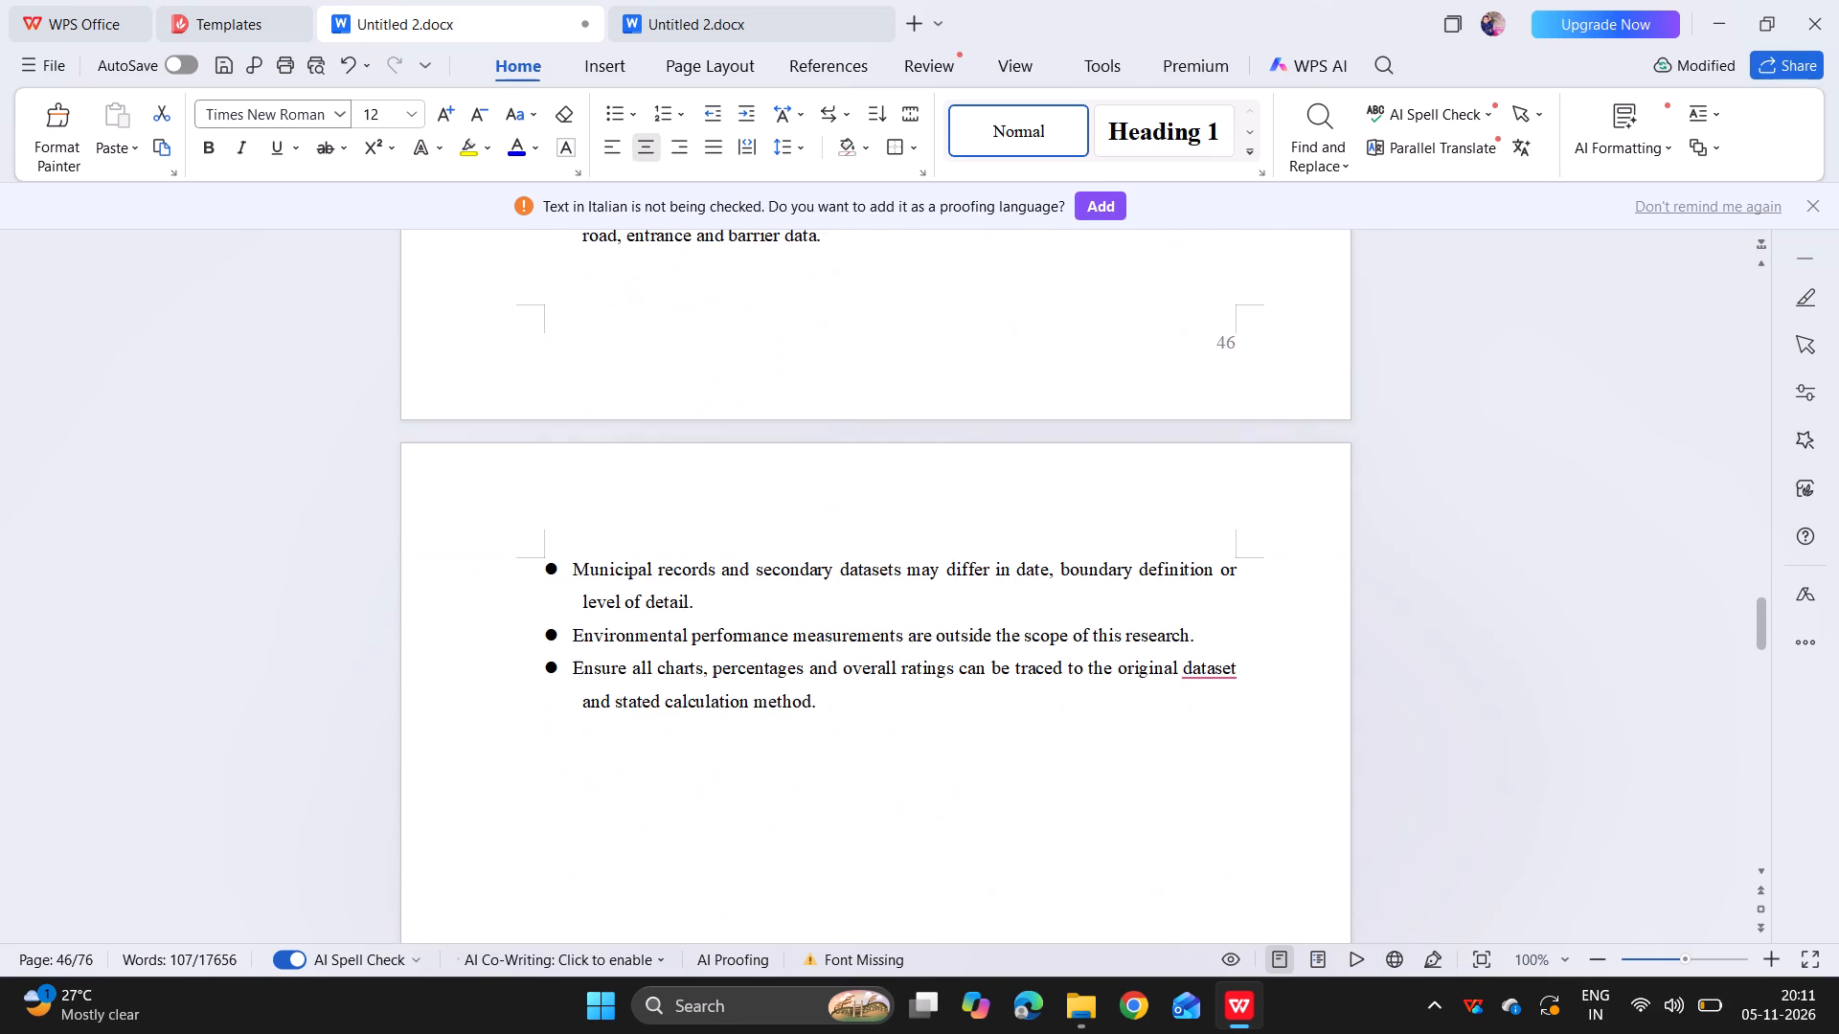
scroll(616, 553, "up", 4)
scroll(557, 441, "up", 4)
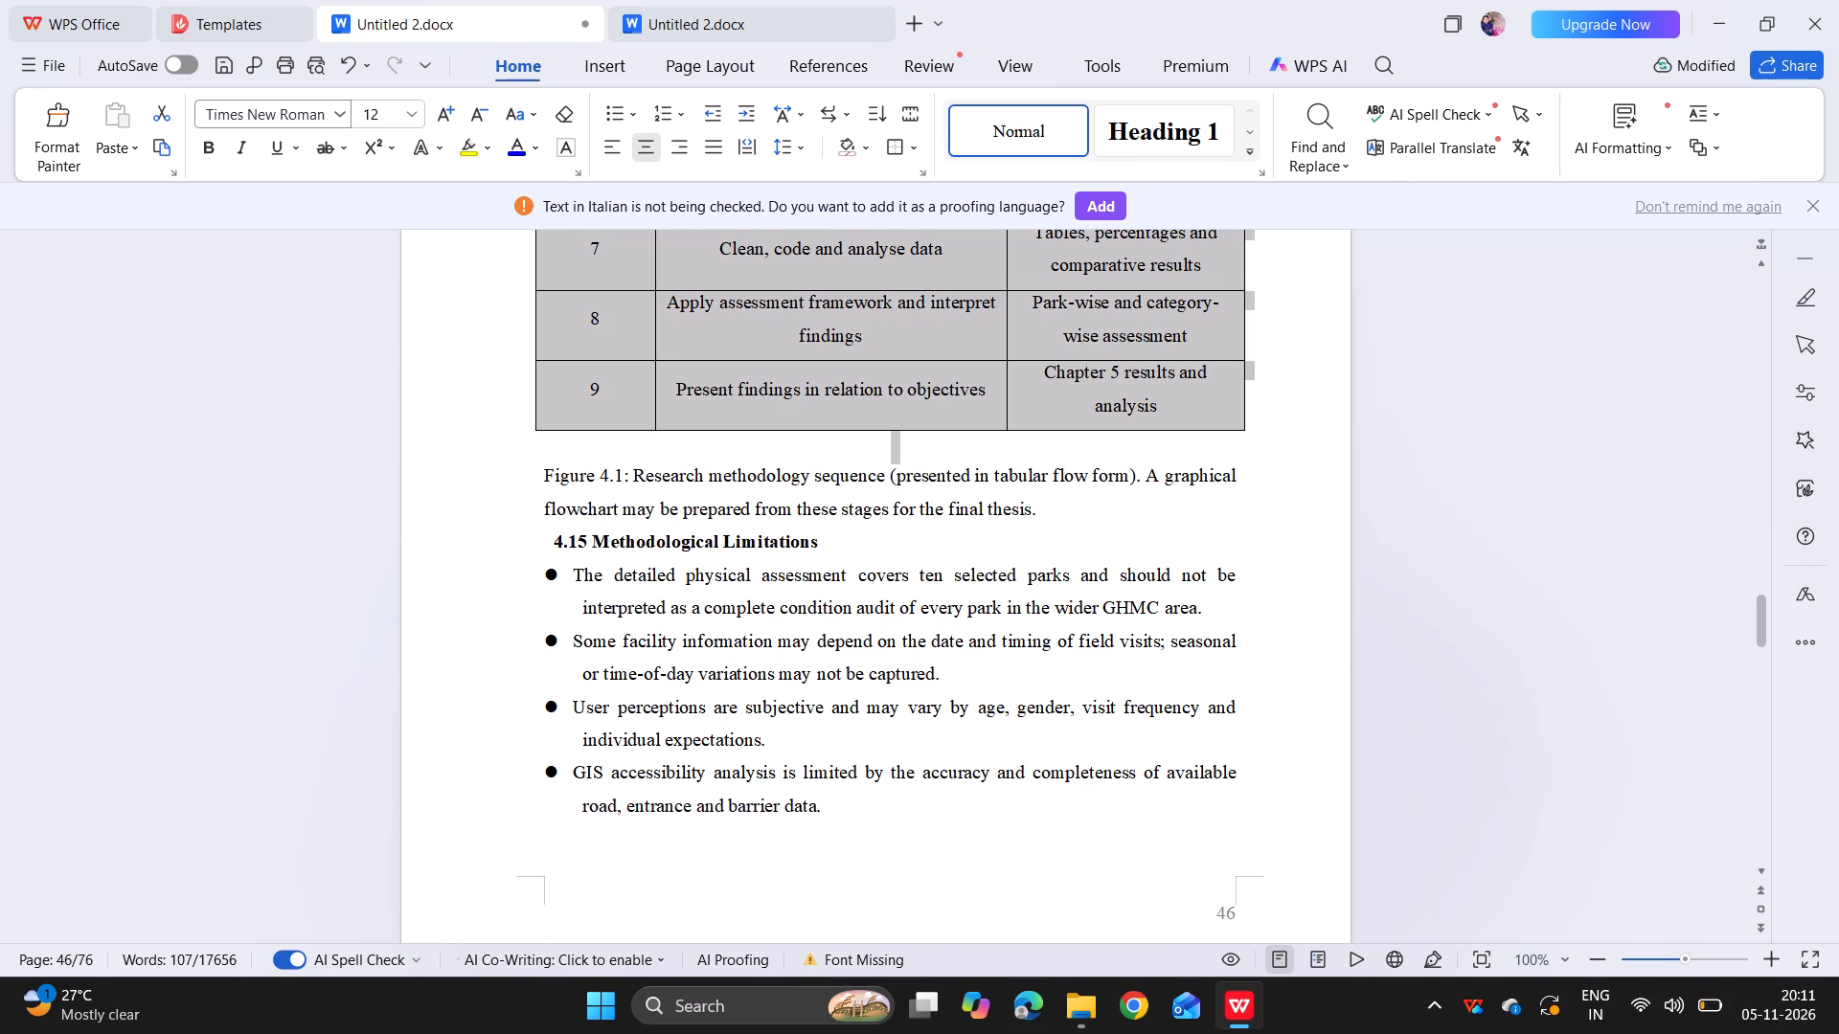
left_click_drag(557, 541, 911, 833)
scroll(911, 833, "down", 3)
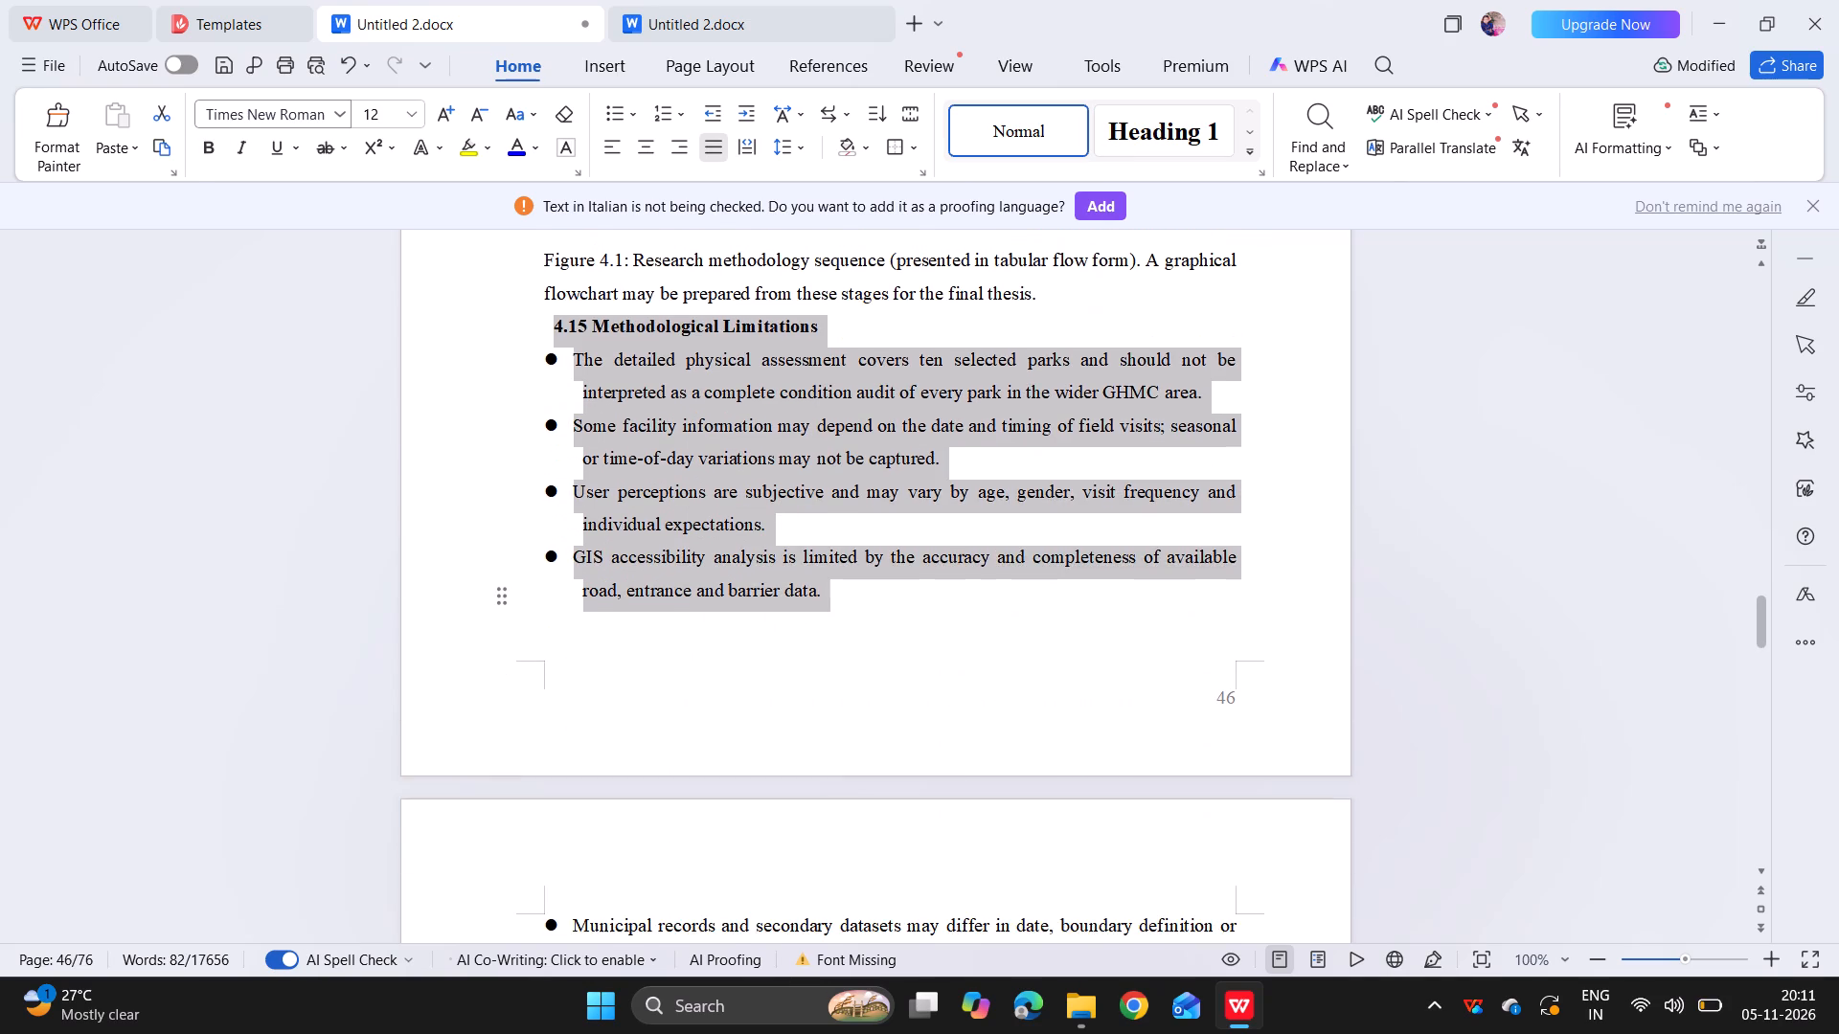
left_click_drag(911, 833, 857, 736)
scroll(911, 833, "down", 2)
scroll(912, 943, "down", 2)
key("BackSpace")
Check the end of Chapter 4 below the Figure 4.1 caption and the empty space leading to the Chapter 5 heading.
scroll(857, 736, "up", 4)
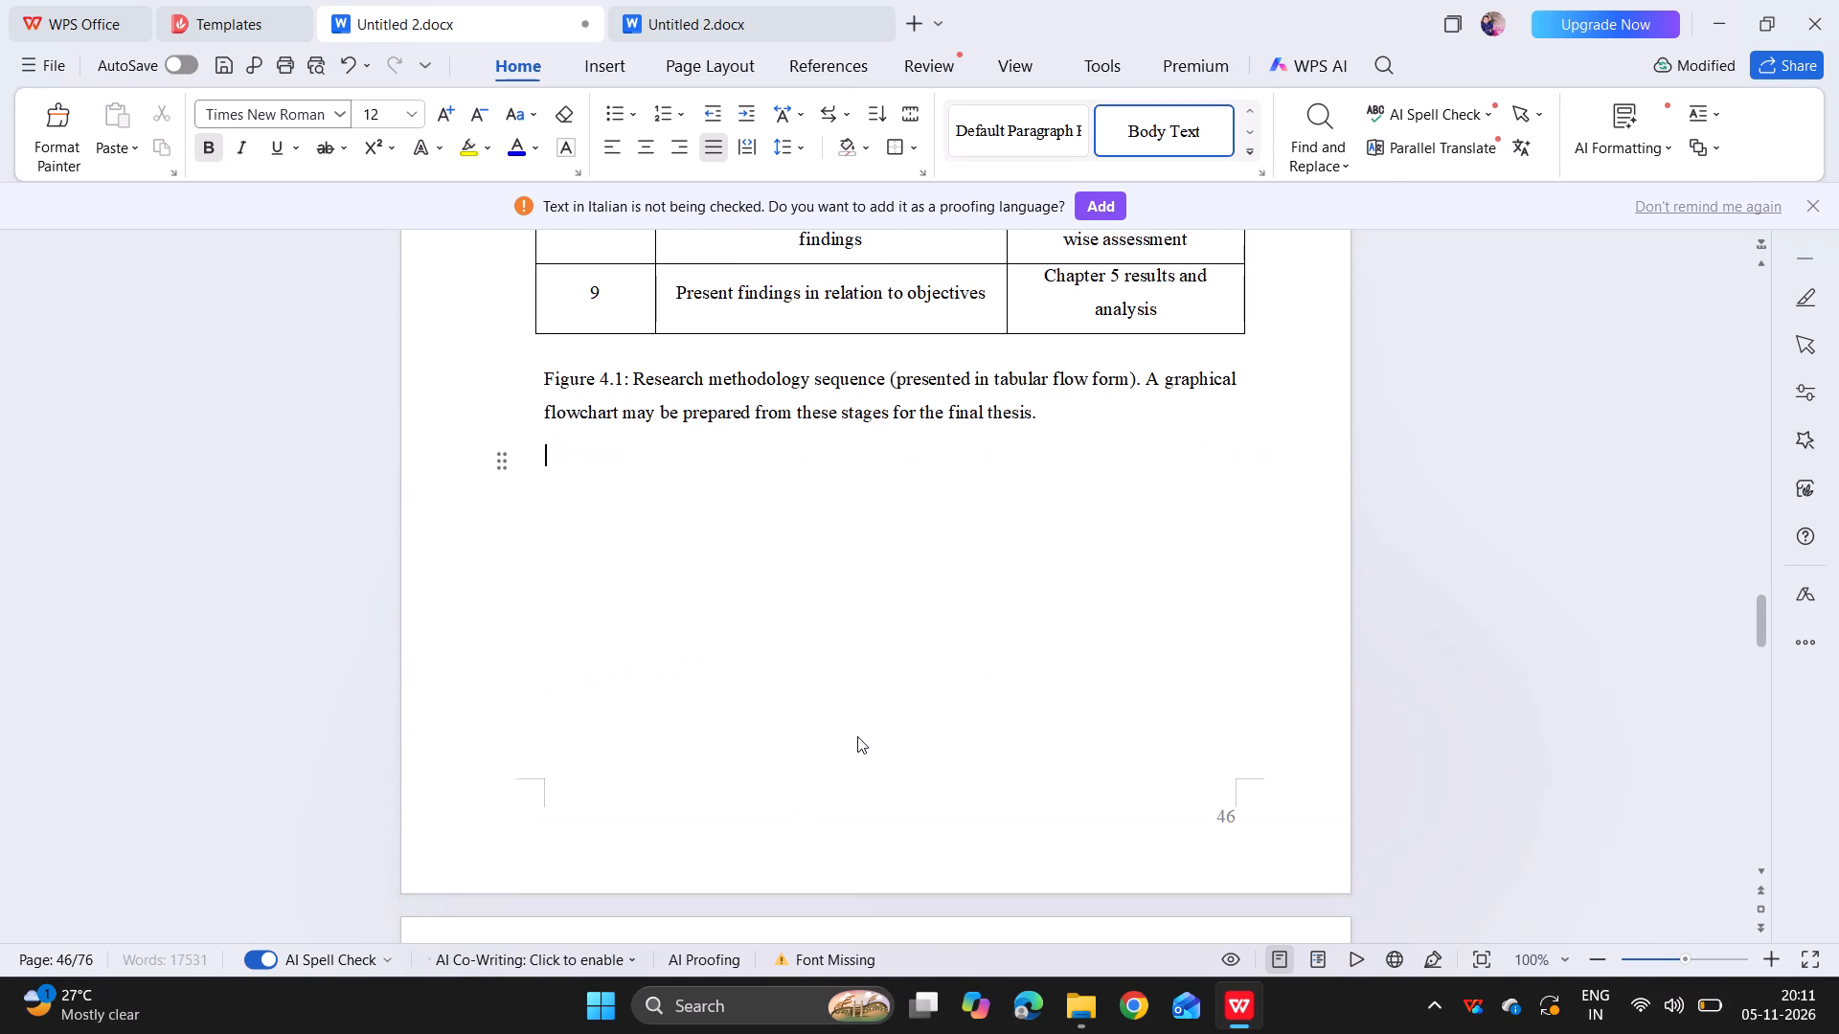
scroll(857, 736, "up", 1)
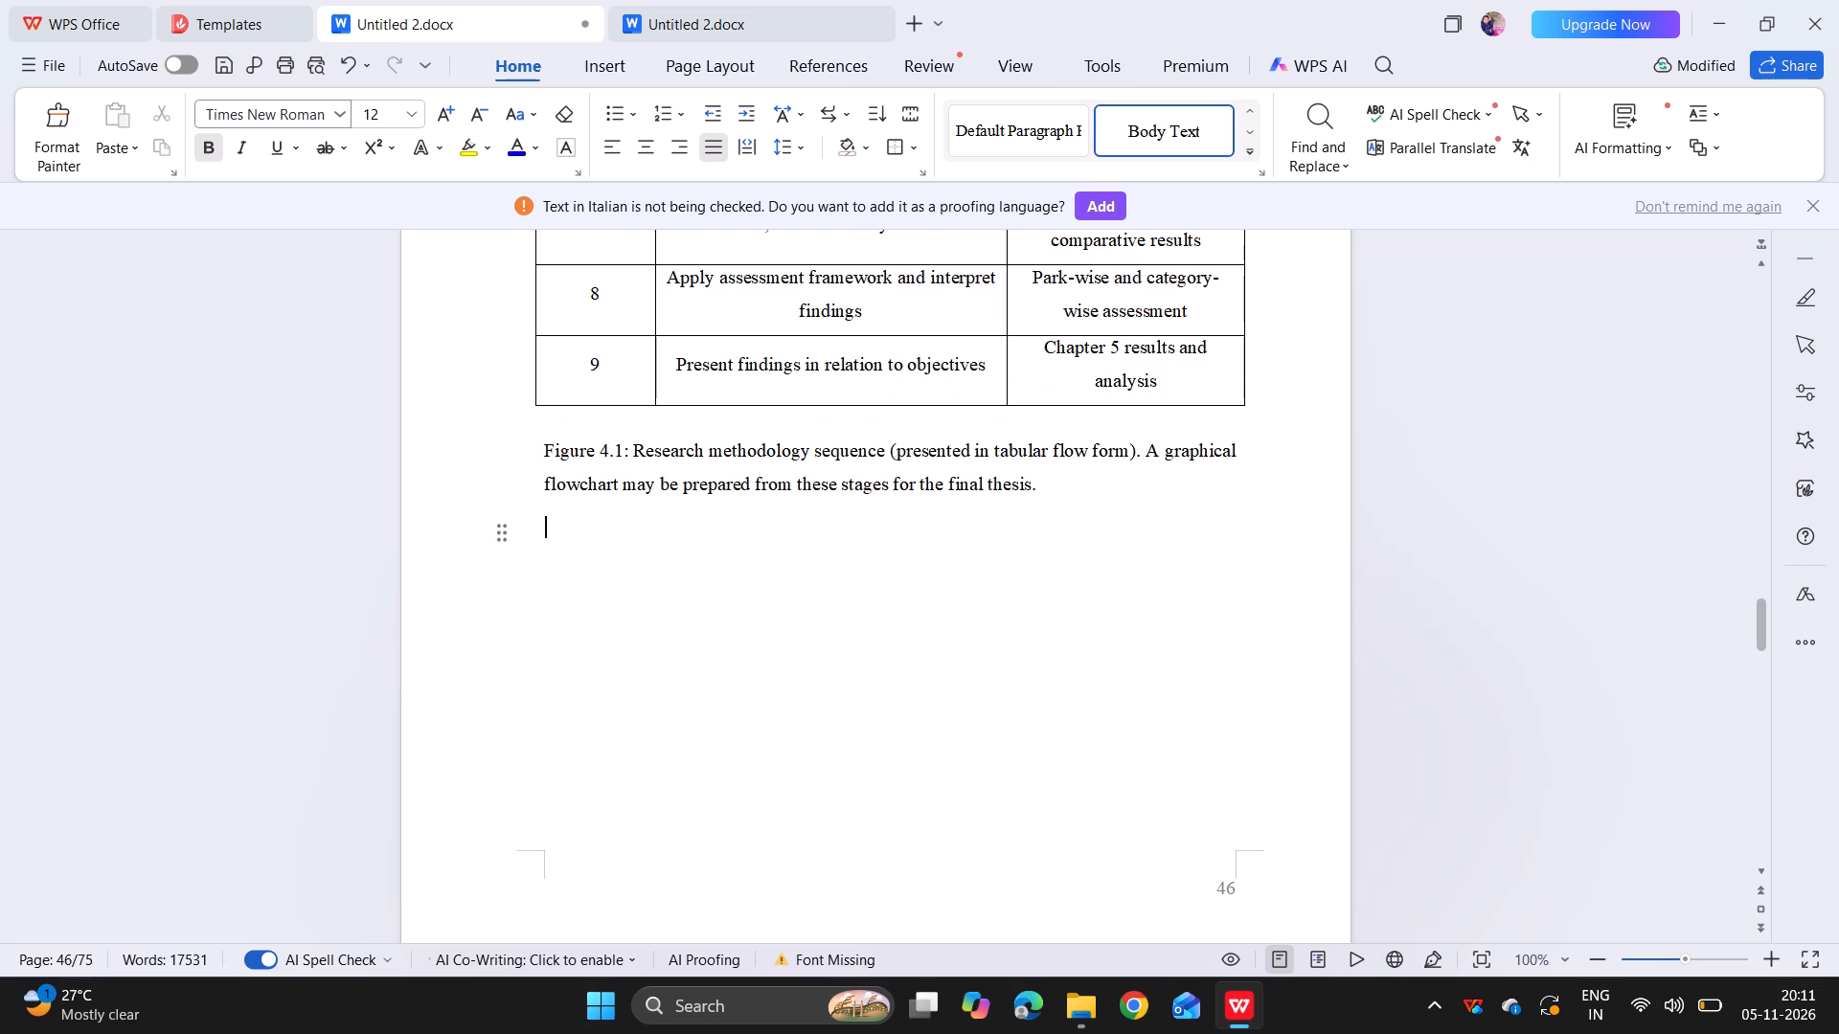
scroll(850, 666, "up", 3)
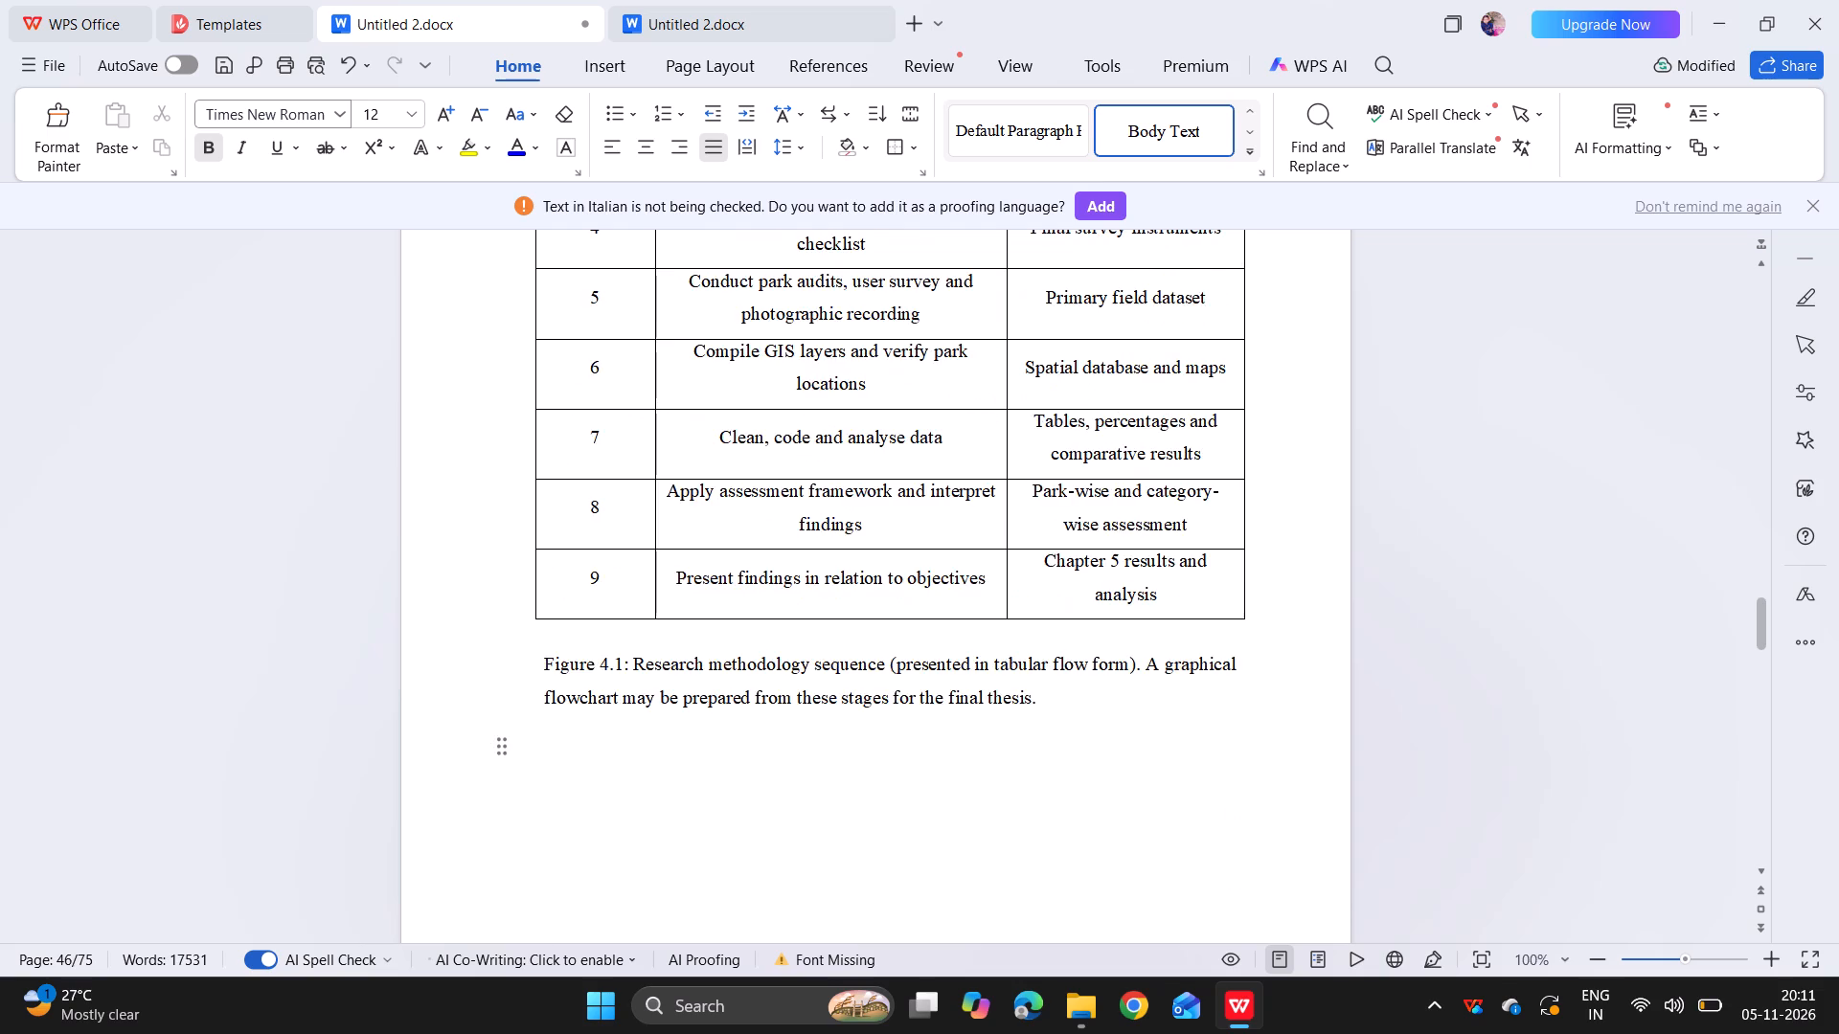
scroll(850, 666, "down", 3)
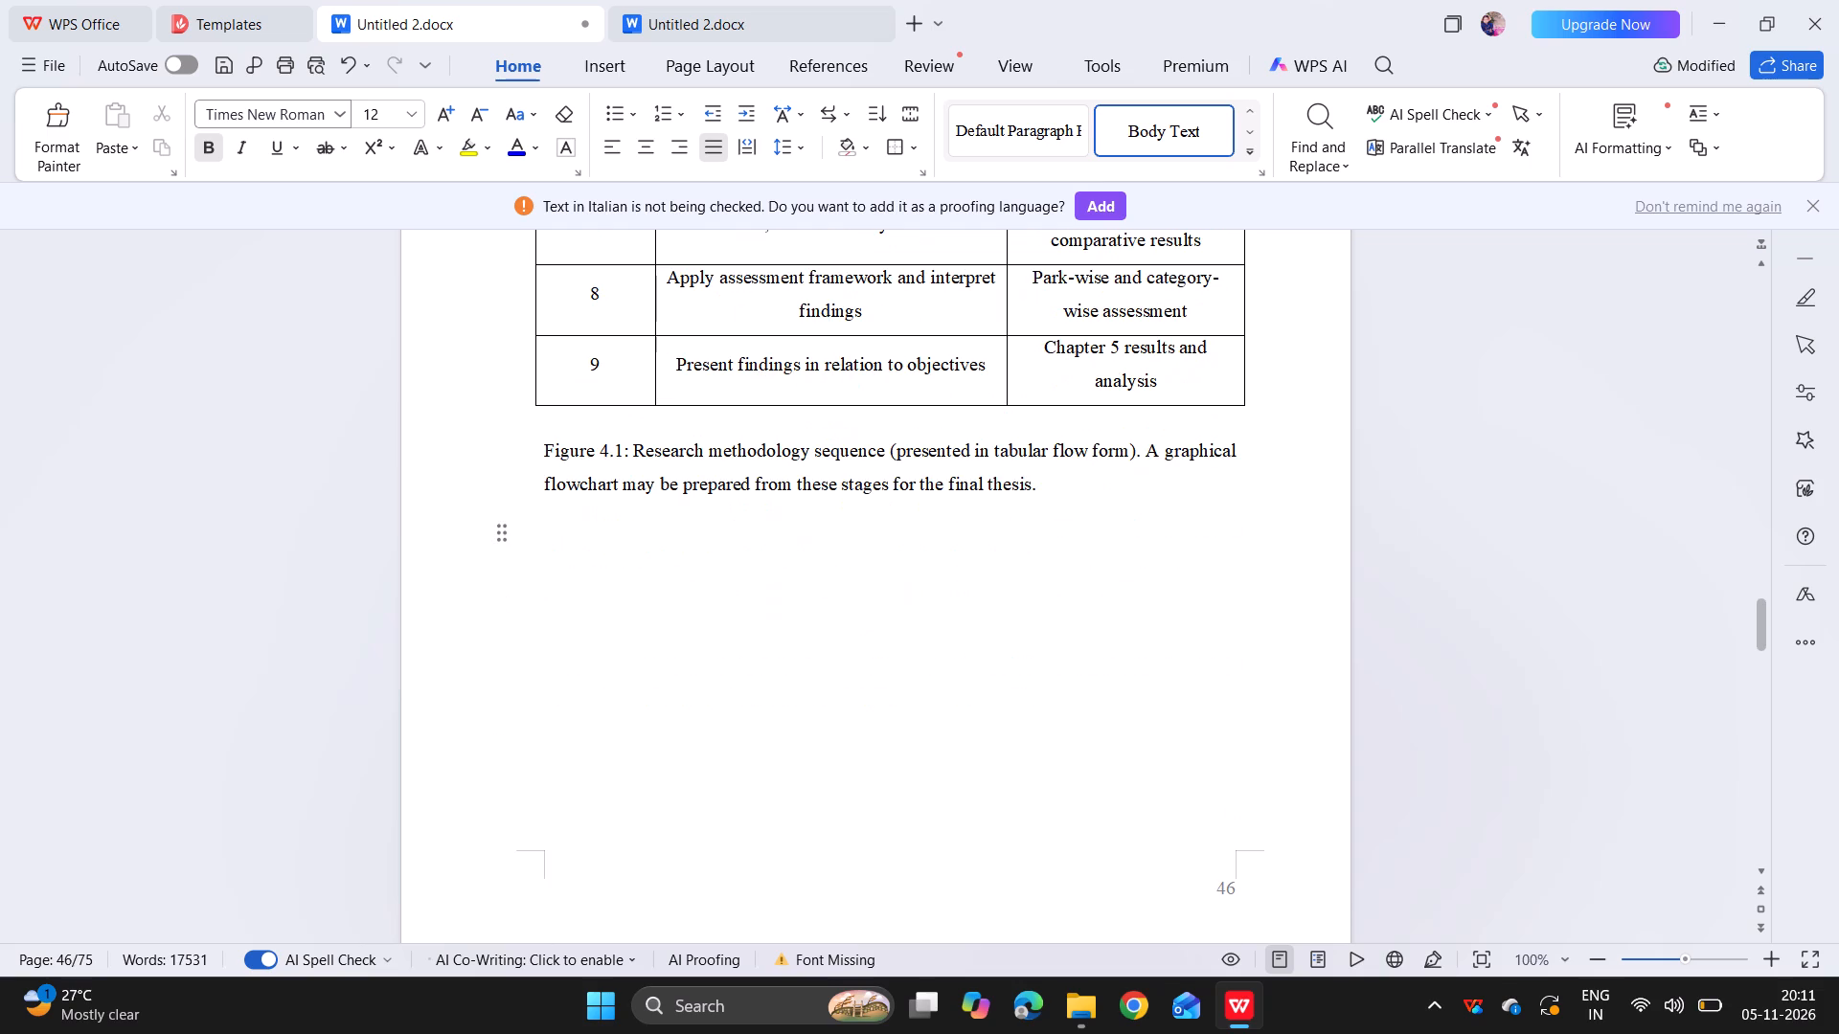
scroll(851, 666, "down", 20)
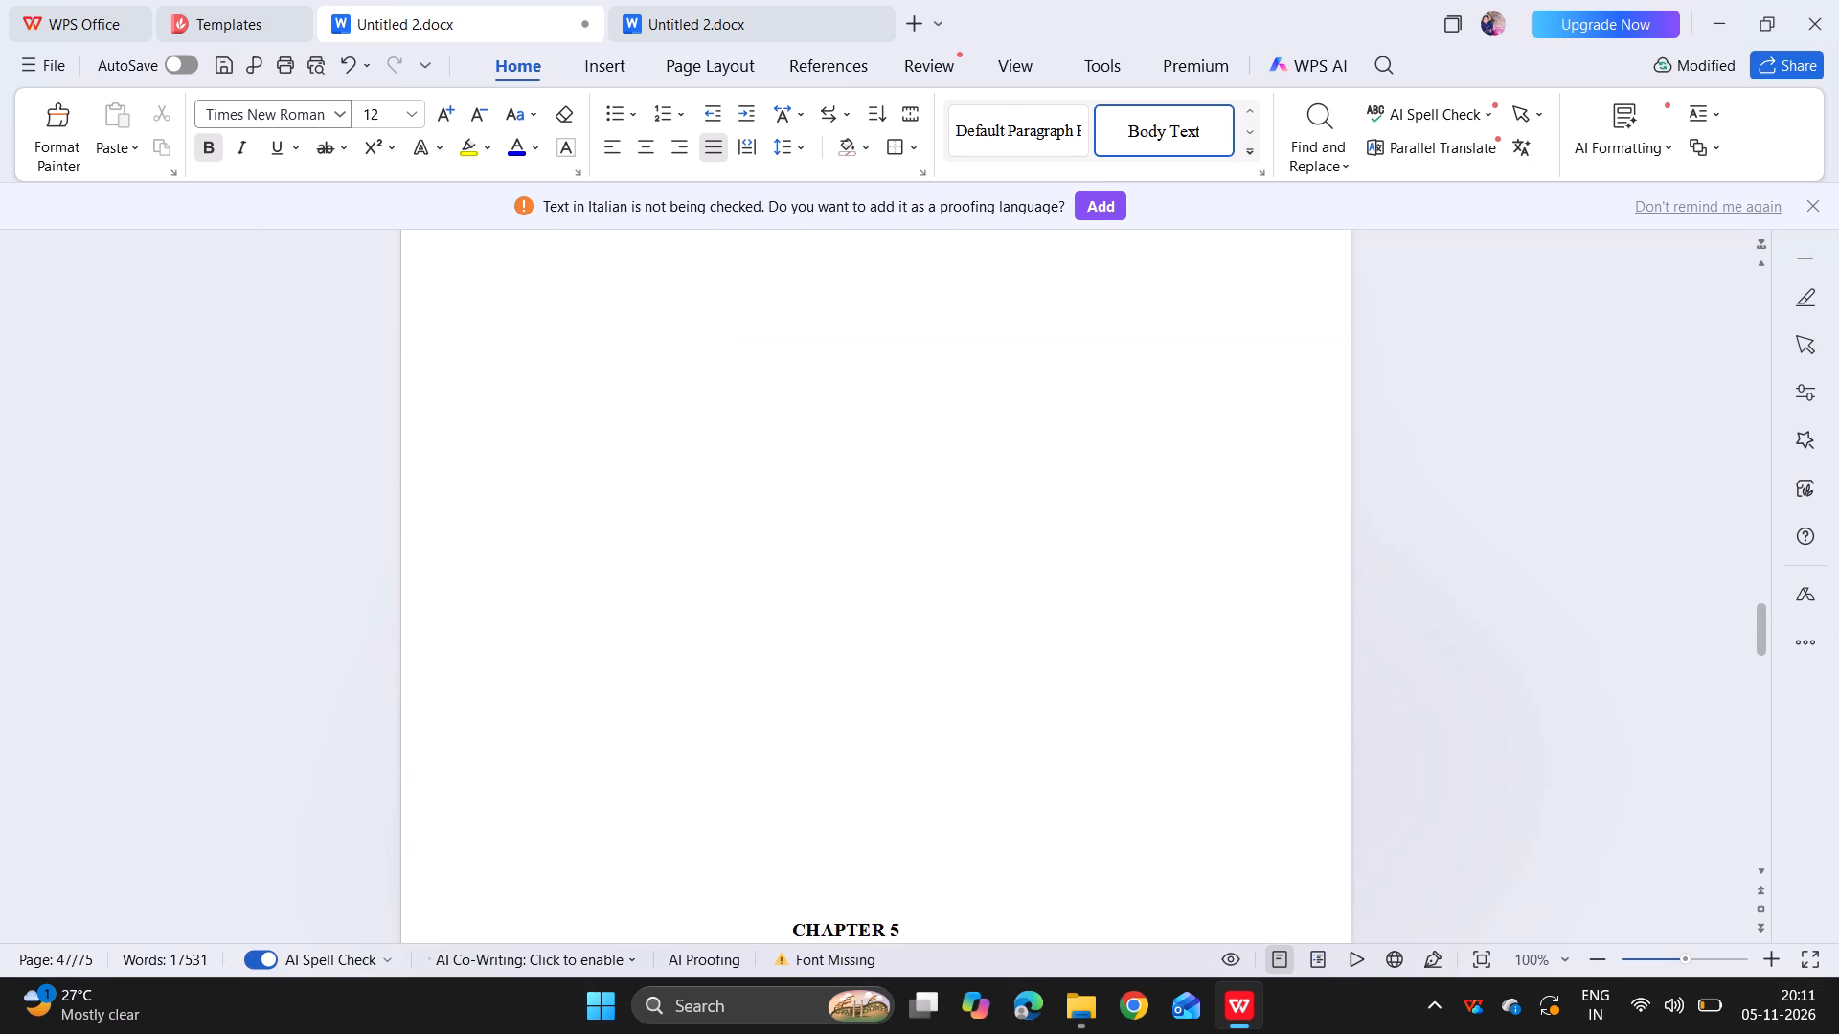
scroll(843, 683, "down", 3)
scroll(838, 683, "up", 8)
scroll(751, 748, "up", 4)
scroll(741, 746, "down", 4)
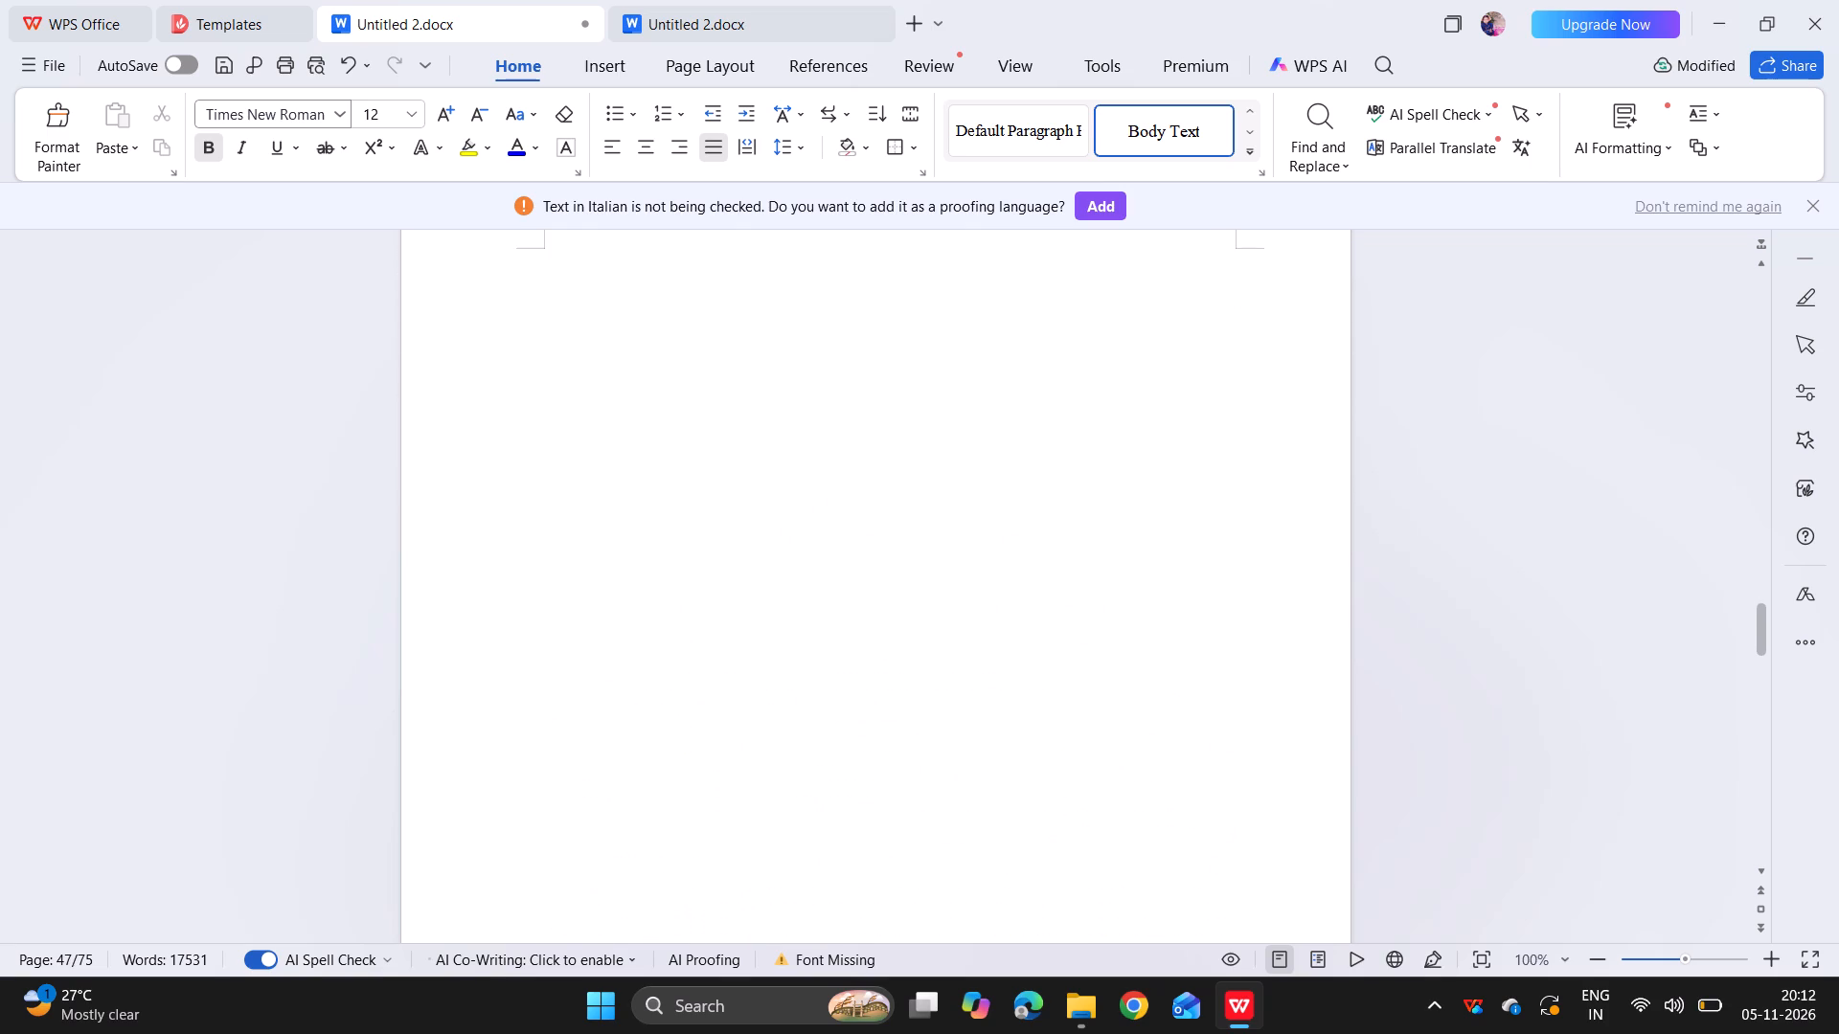
scroll(708, 704, "down", 2)
Delete the empty lines above the CHAPTER 5 heading so the chapter starts at the head of its page.
left_click(697, 688)
key("BackSpace")
key("BackSpace")
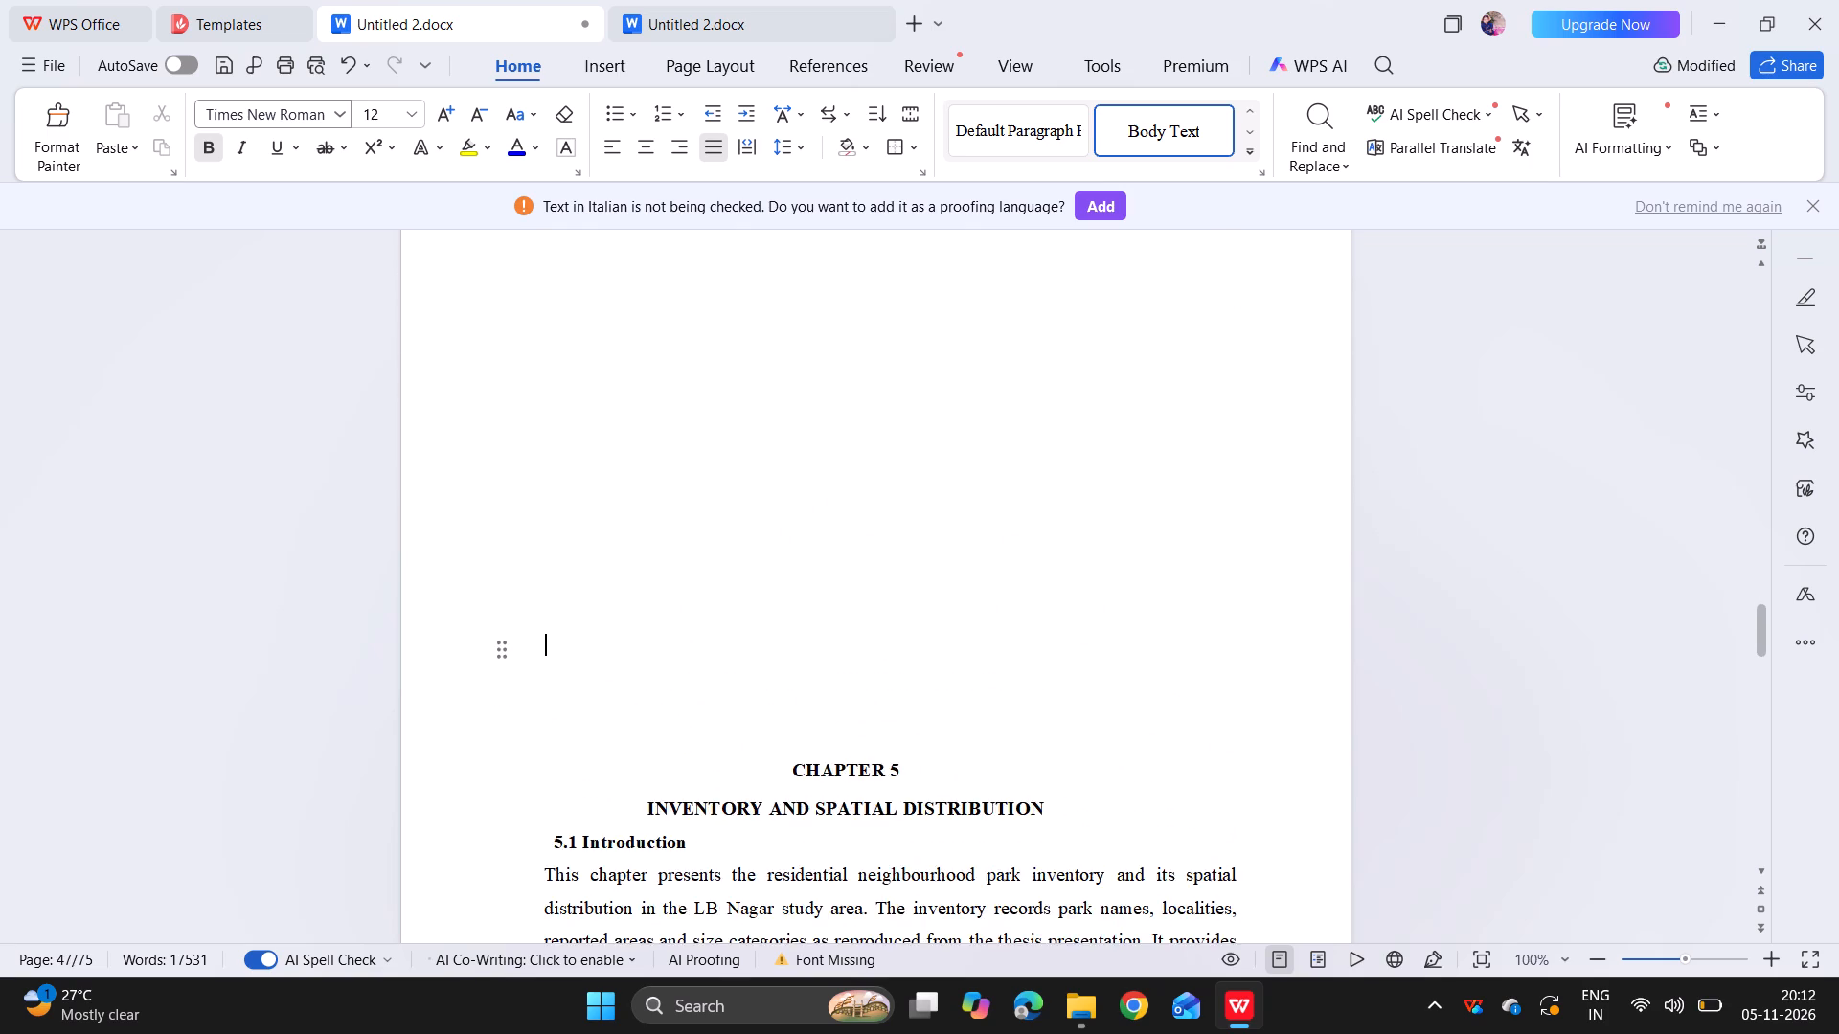
key("BackSpace")
key("BackSpace")
scroll(697, 688, "up", 3)
key("BackSpace")
key("BackSpace")
key("BackSpace")
scroll(715, 691, "up", 3)
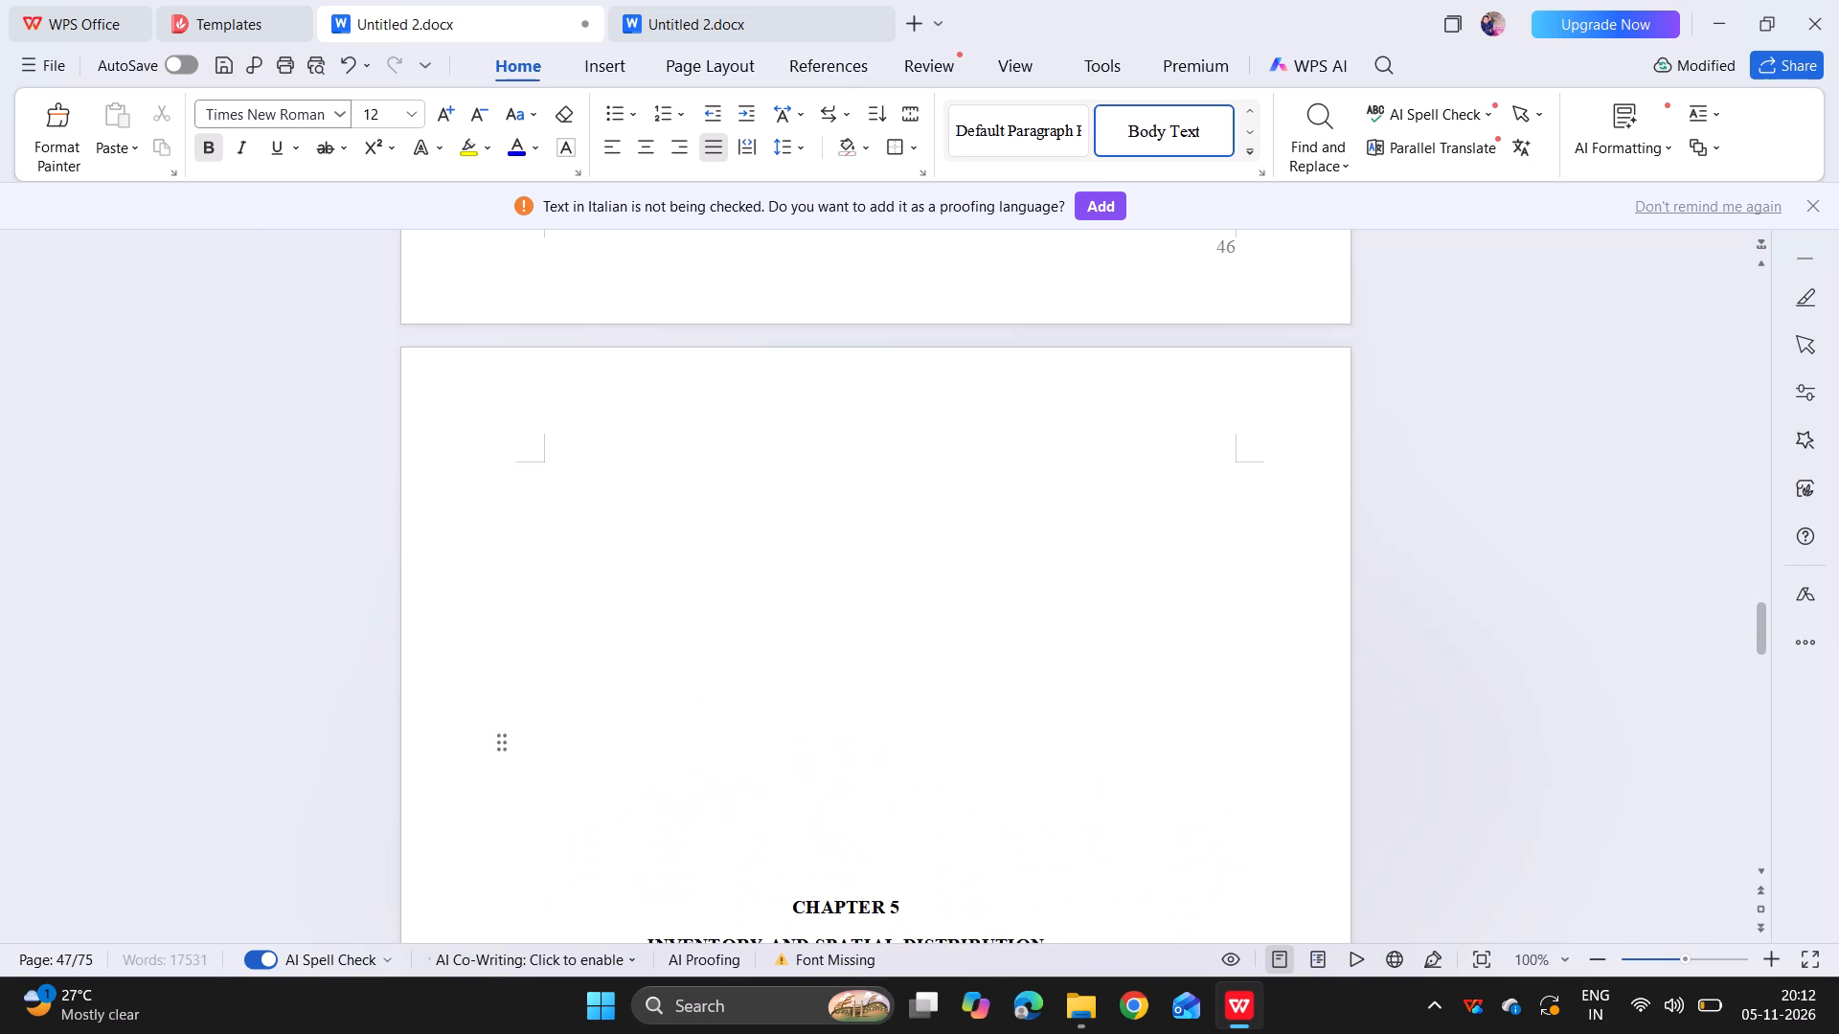
key("BackSpace")
scroll(715, 691, "up", 2)
key("BackSpace")
key("BackSpace")
key("BackSpace")
key("BackSpace")
scroll(715, 691, "up", 3)
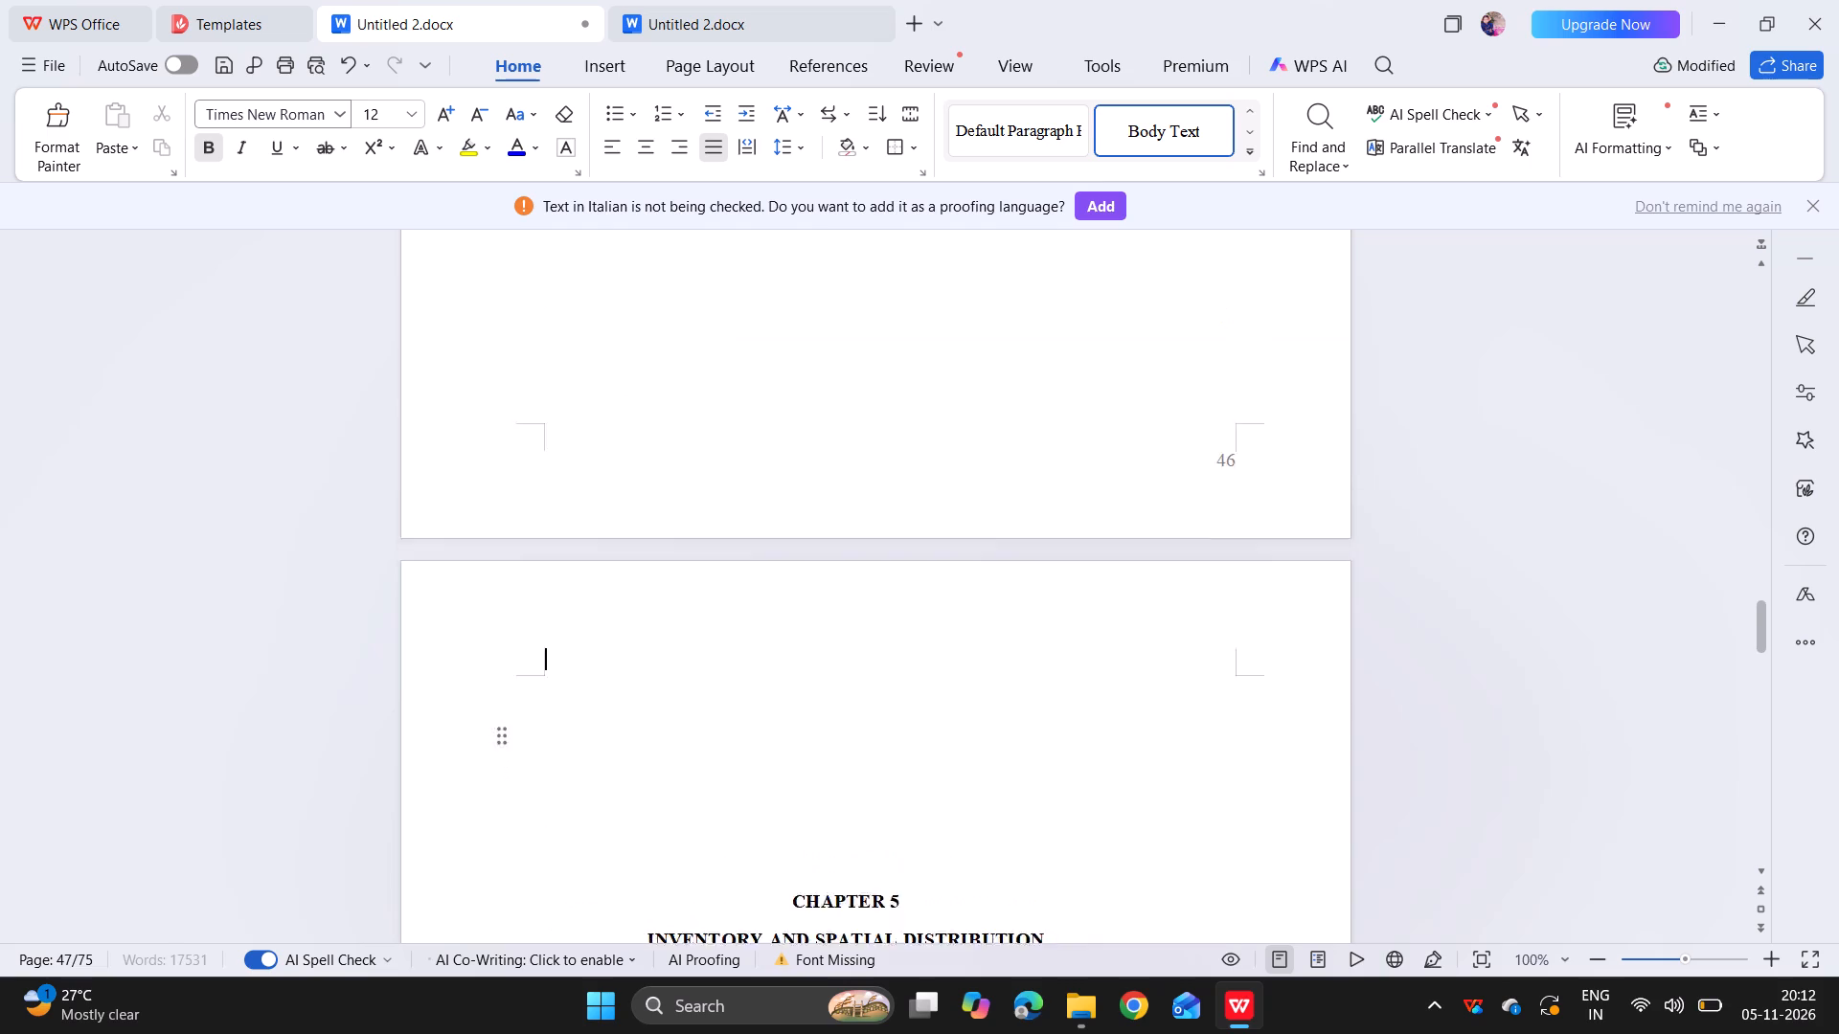
scroll(715, 691, "up", 2)
key("BackSpace")
key("BackSpace")
key("BackSpace")
scroll(715, 691, "down", 2)
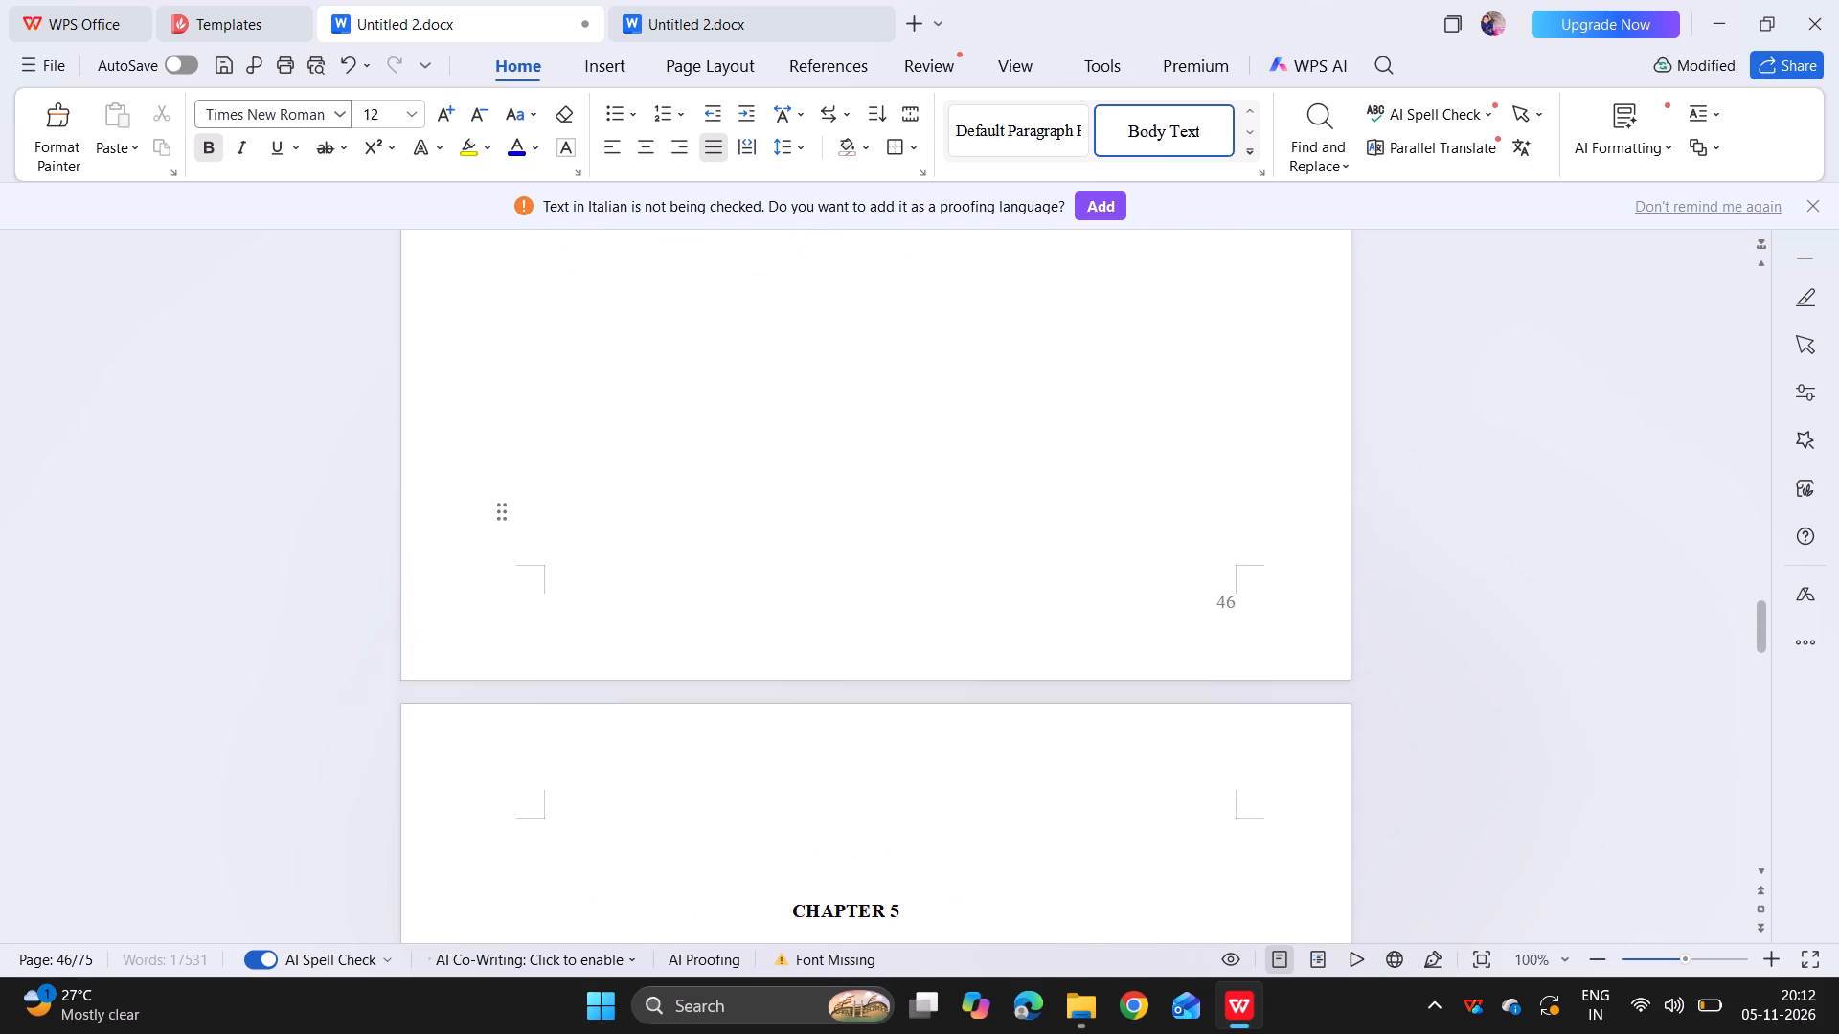
key("BackSpace")
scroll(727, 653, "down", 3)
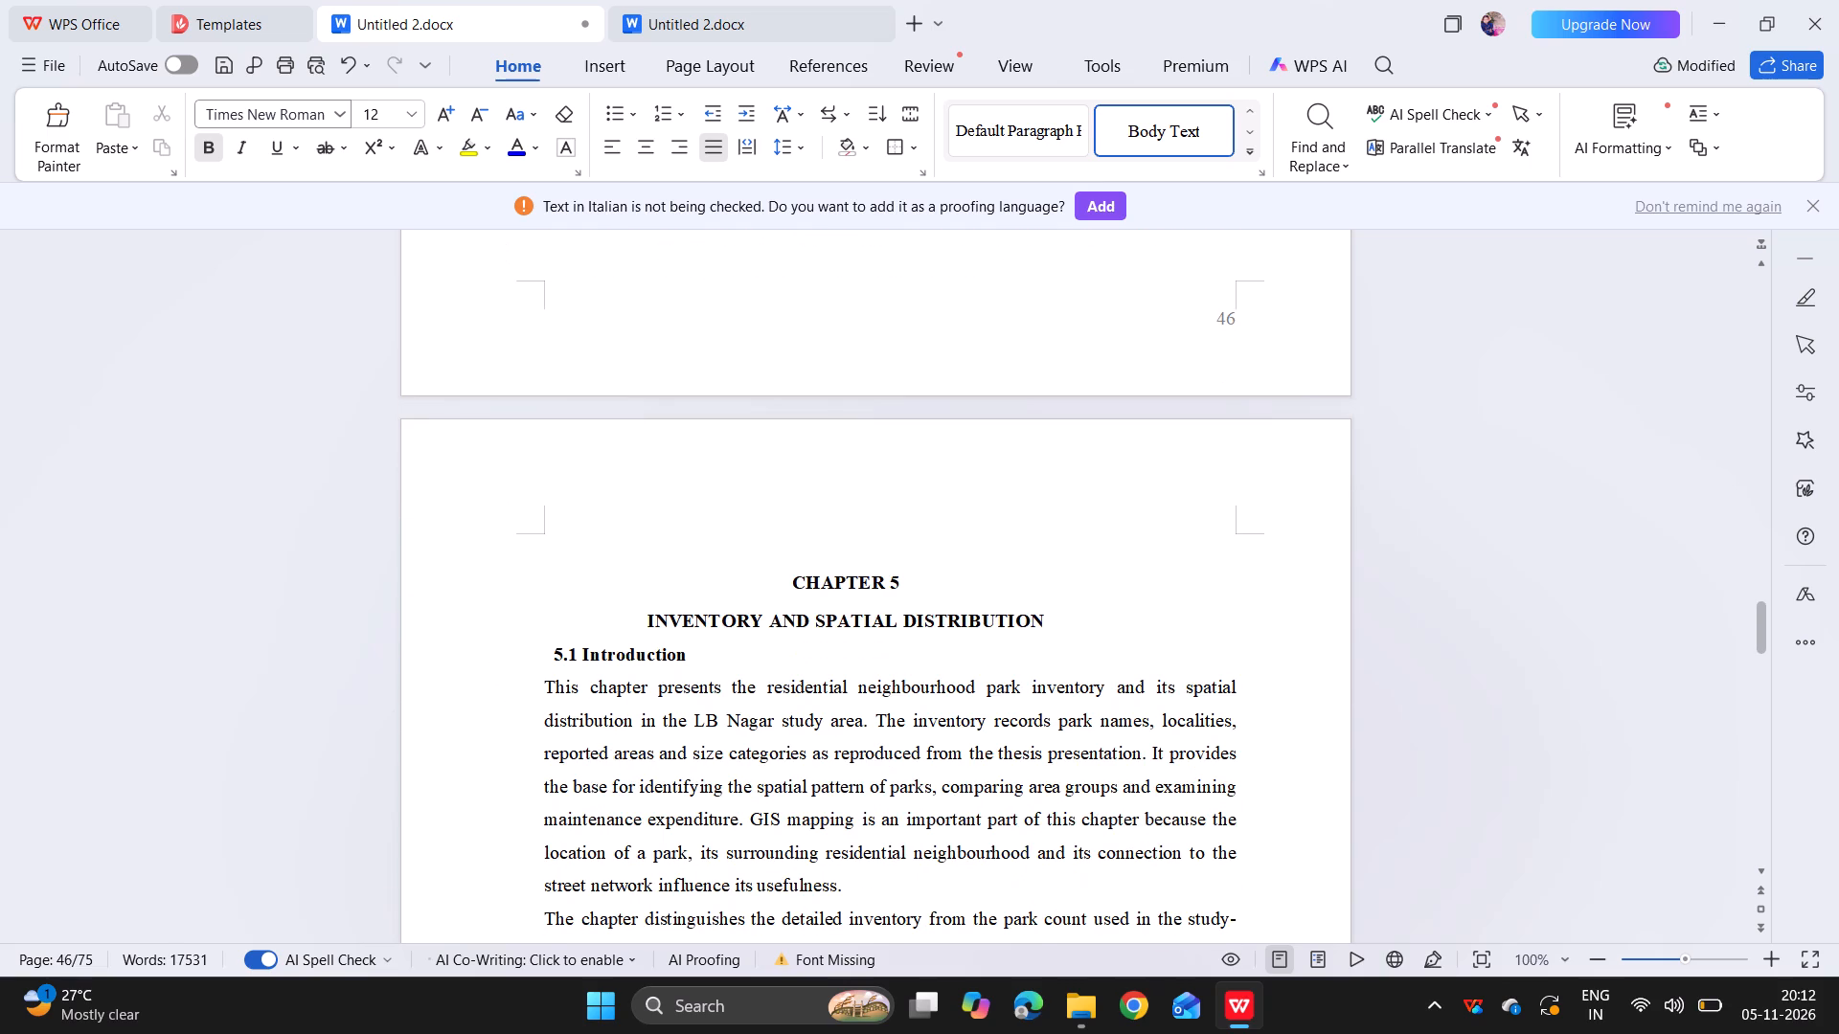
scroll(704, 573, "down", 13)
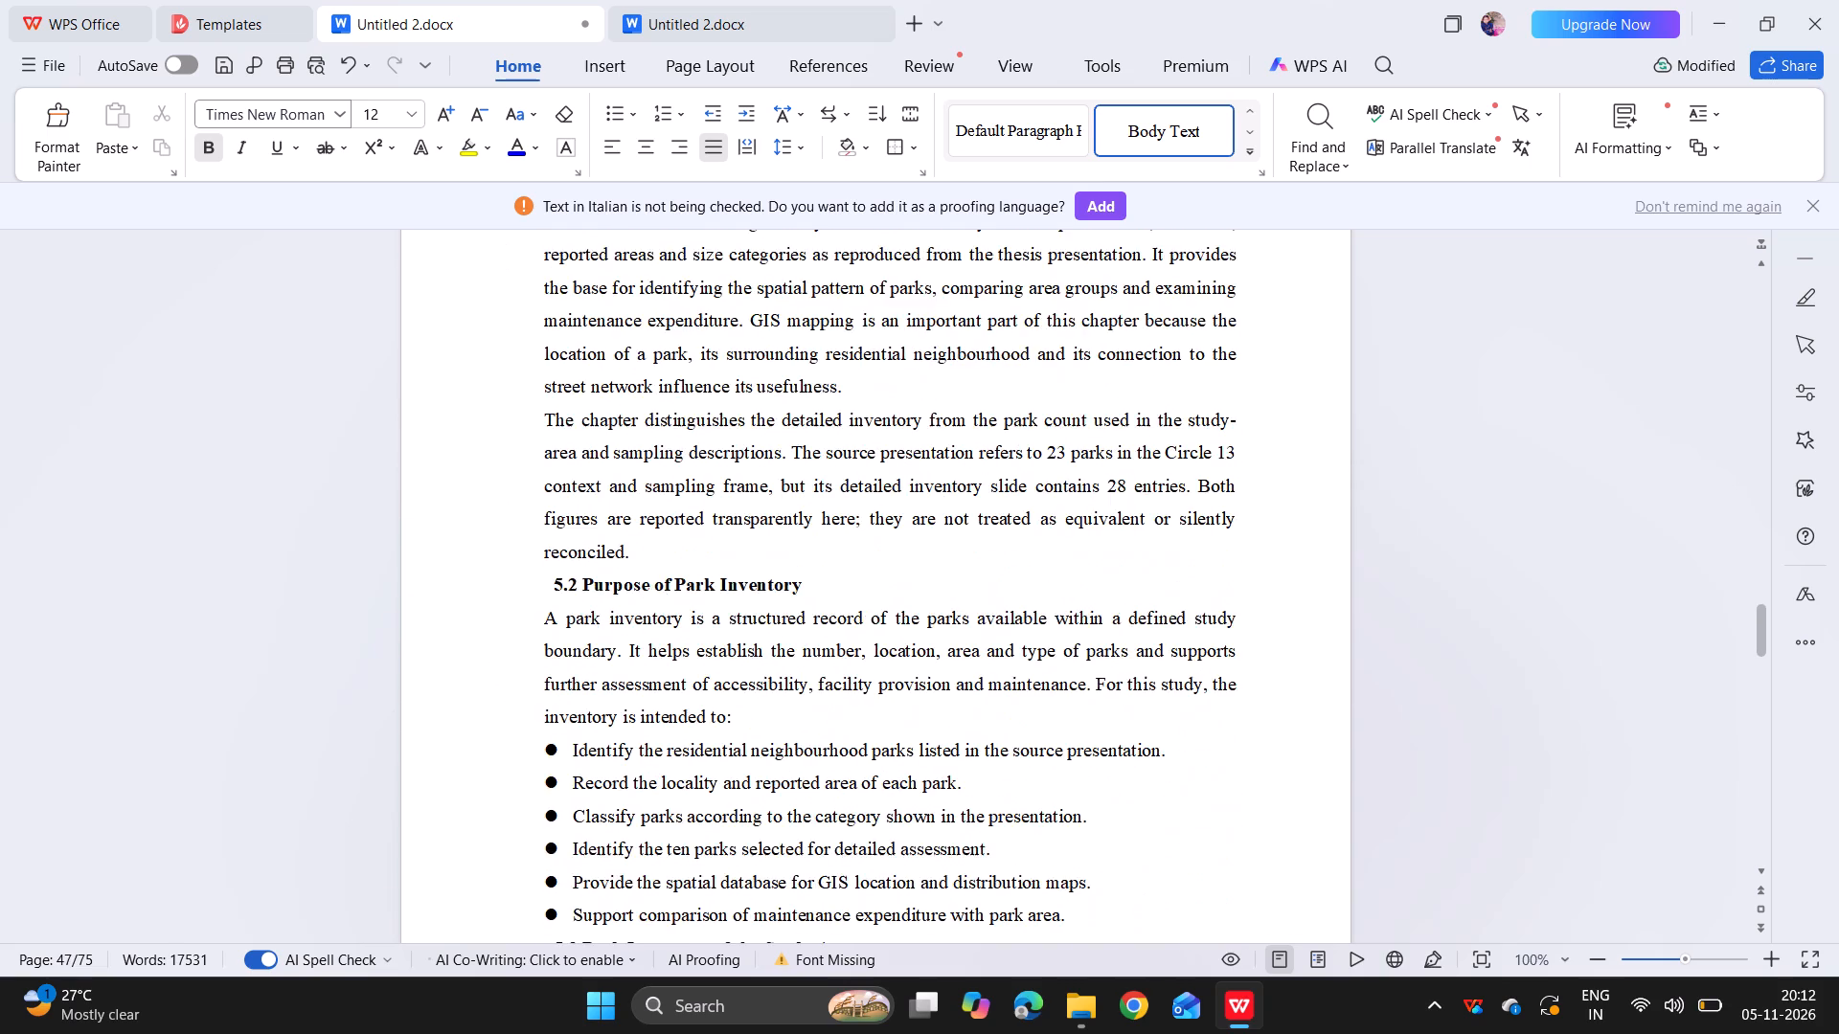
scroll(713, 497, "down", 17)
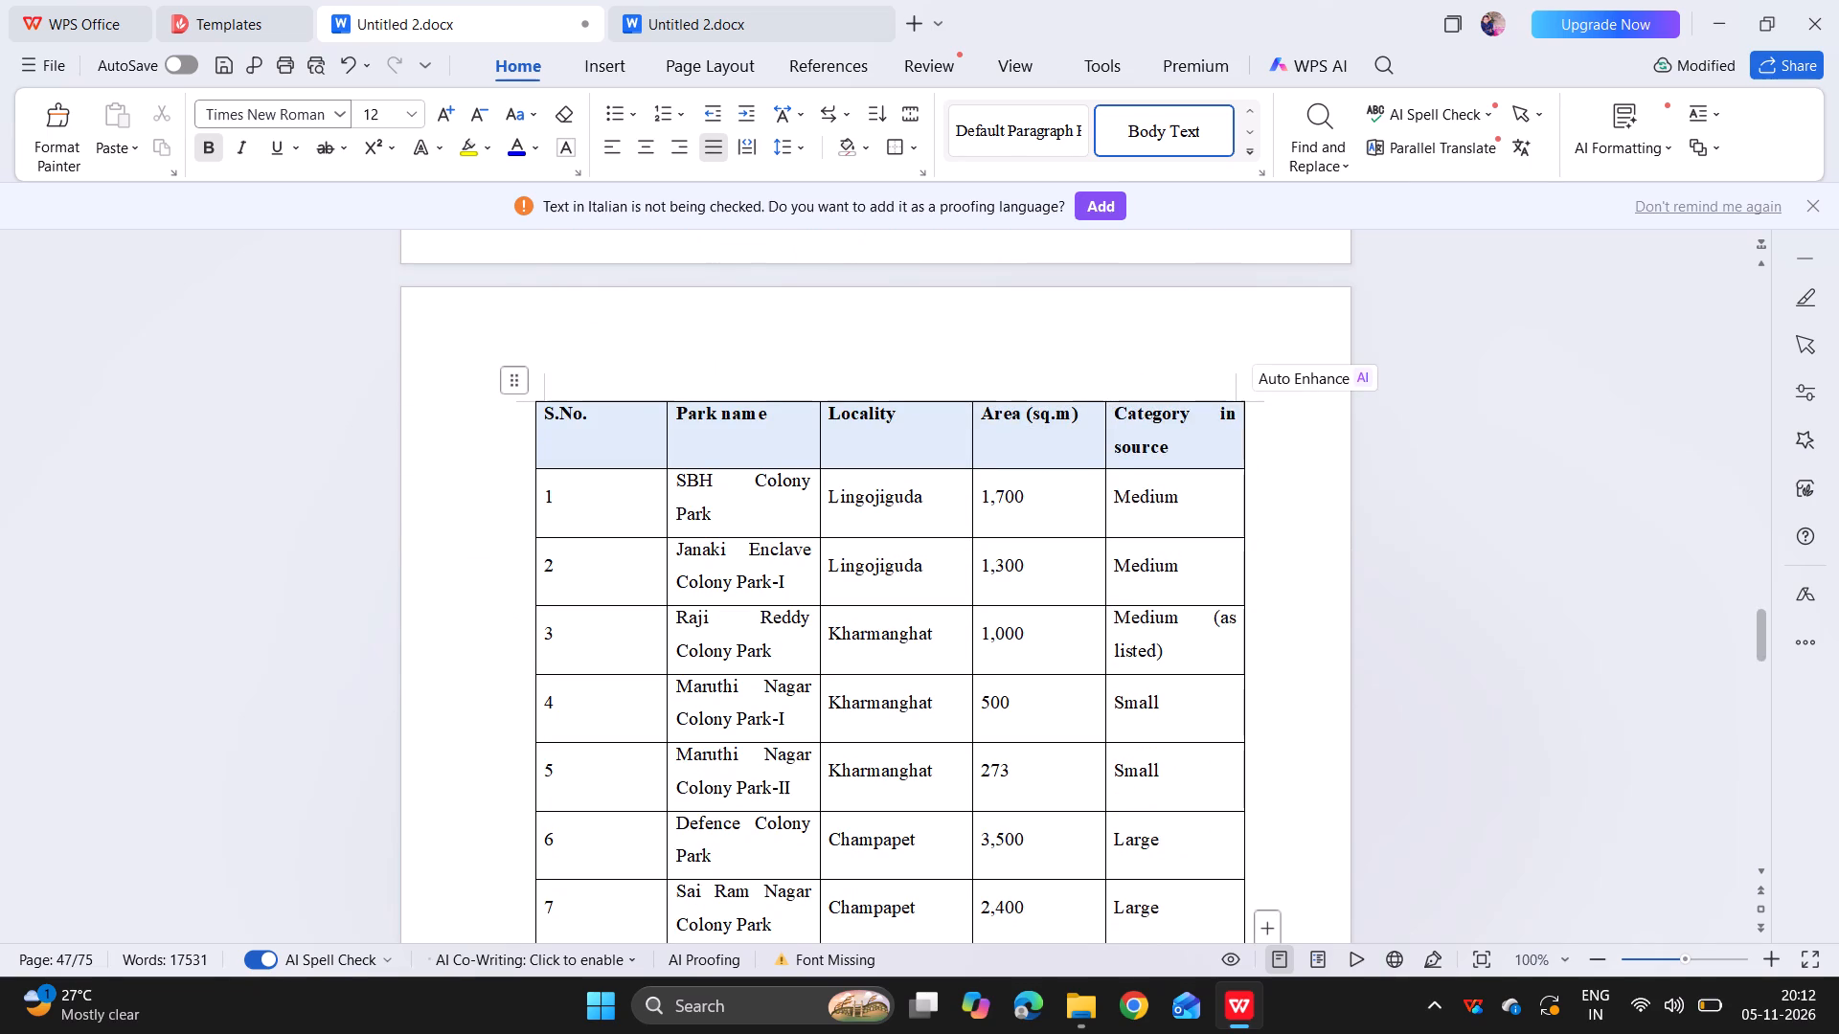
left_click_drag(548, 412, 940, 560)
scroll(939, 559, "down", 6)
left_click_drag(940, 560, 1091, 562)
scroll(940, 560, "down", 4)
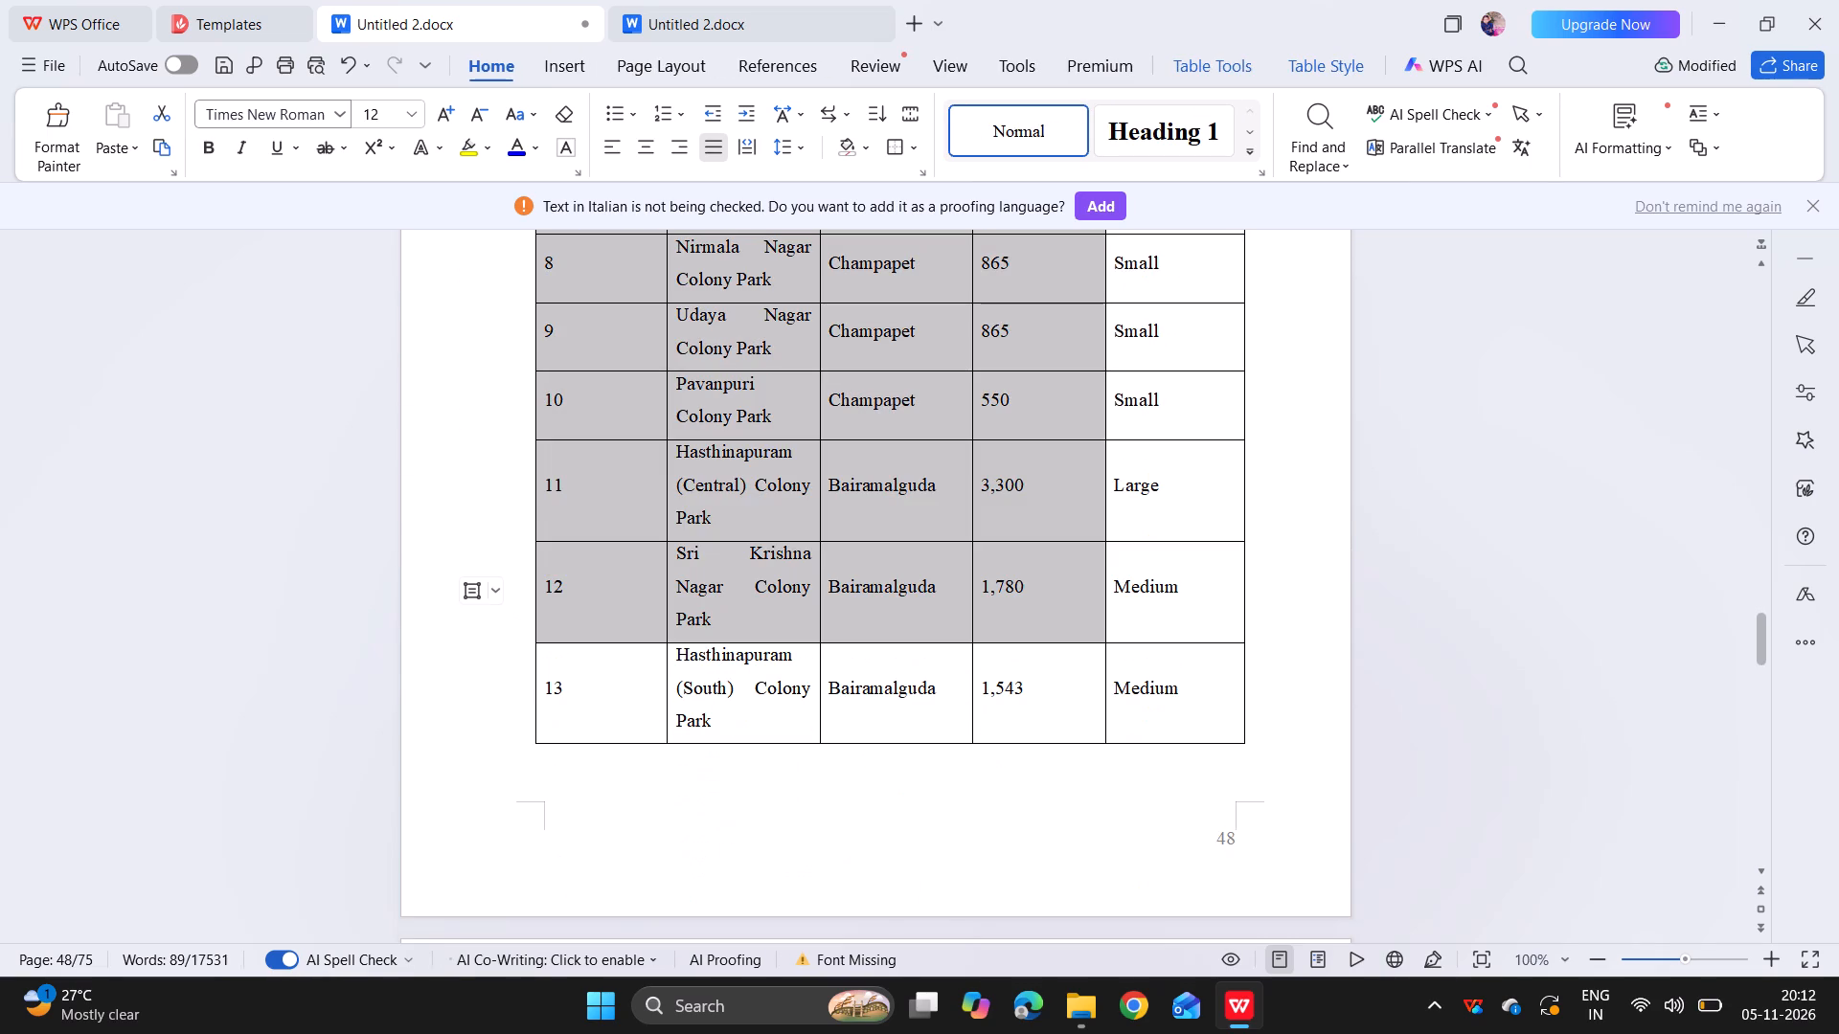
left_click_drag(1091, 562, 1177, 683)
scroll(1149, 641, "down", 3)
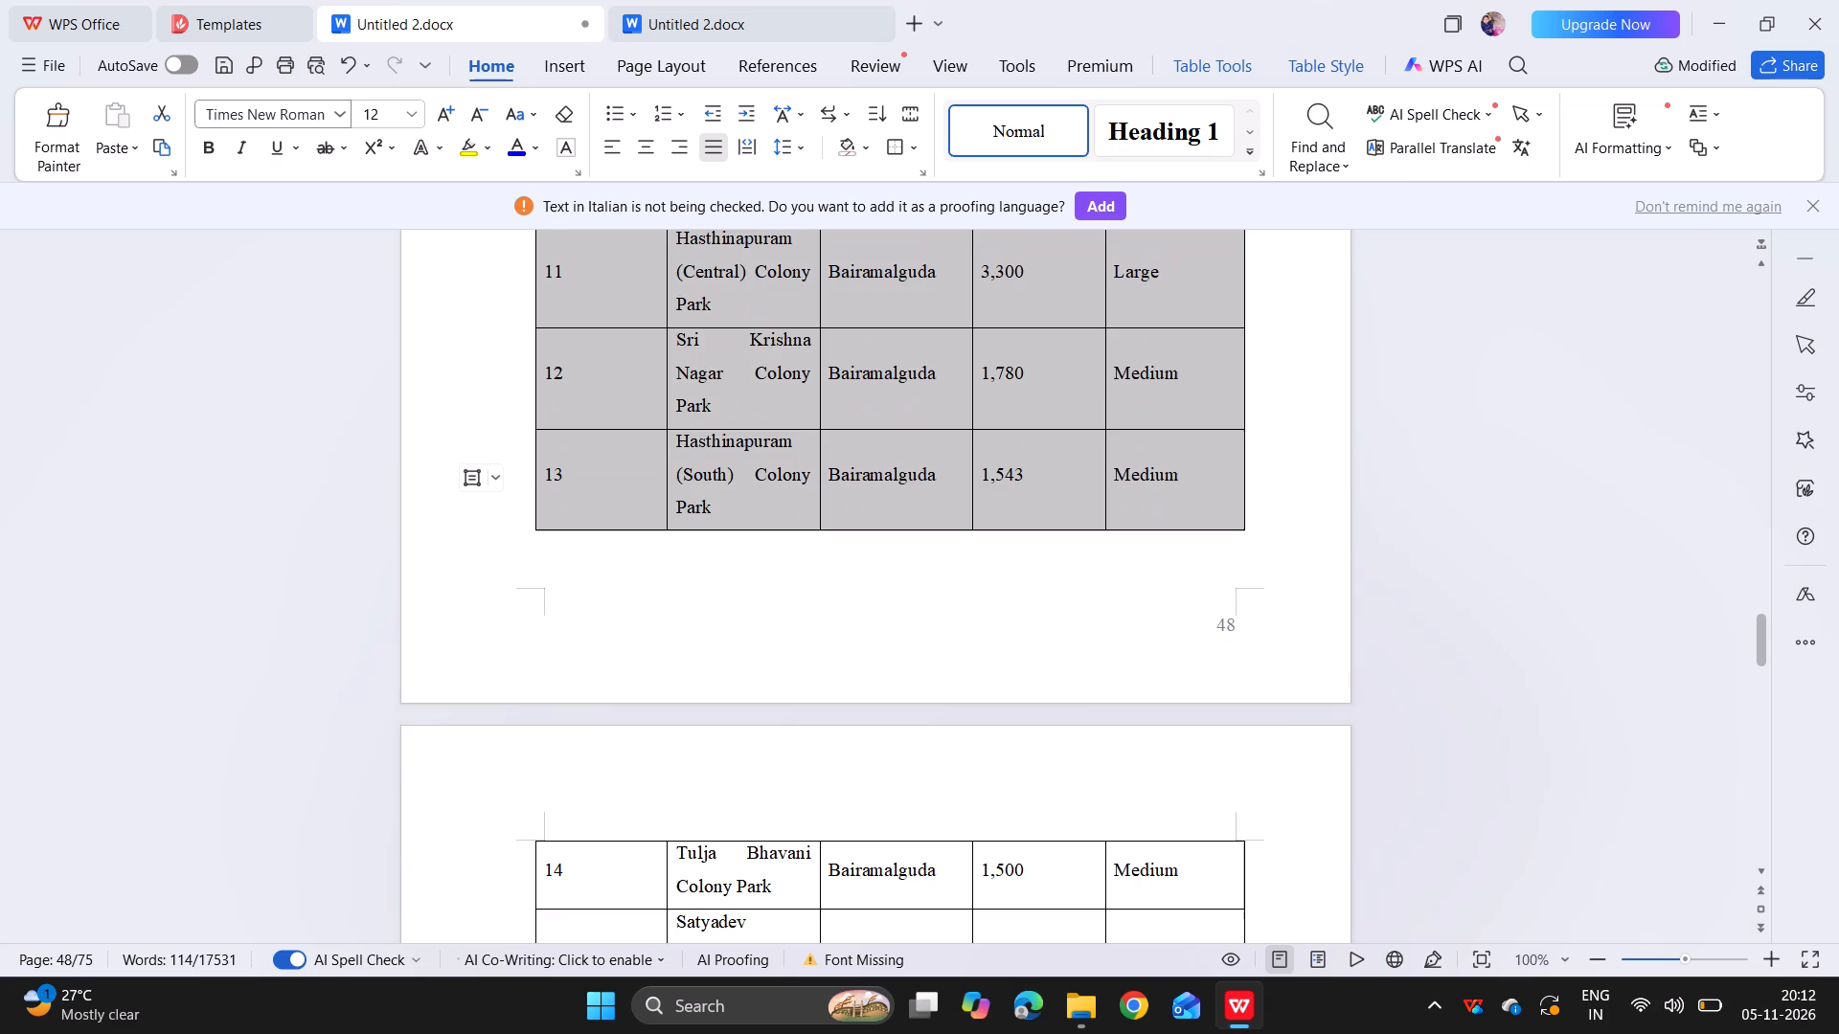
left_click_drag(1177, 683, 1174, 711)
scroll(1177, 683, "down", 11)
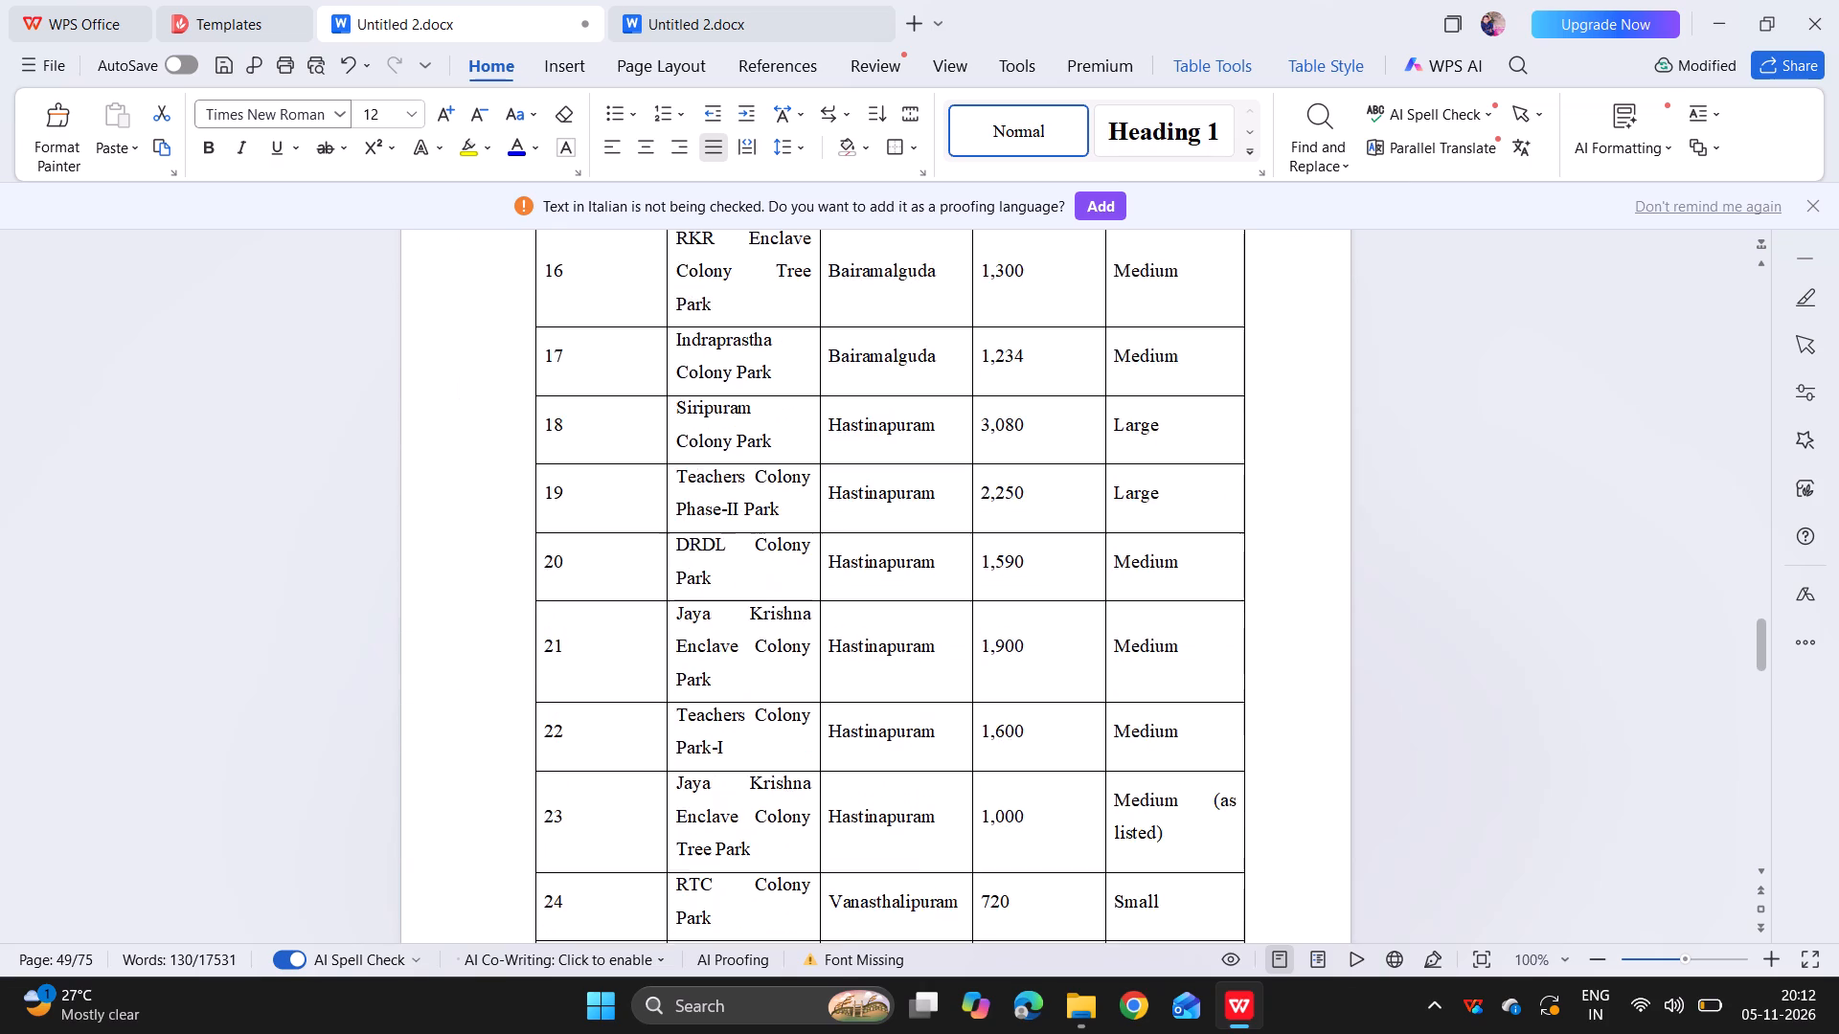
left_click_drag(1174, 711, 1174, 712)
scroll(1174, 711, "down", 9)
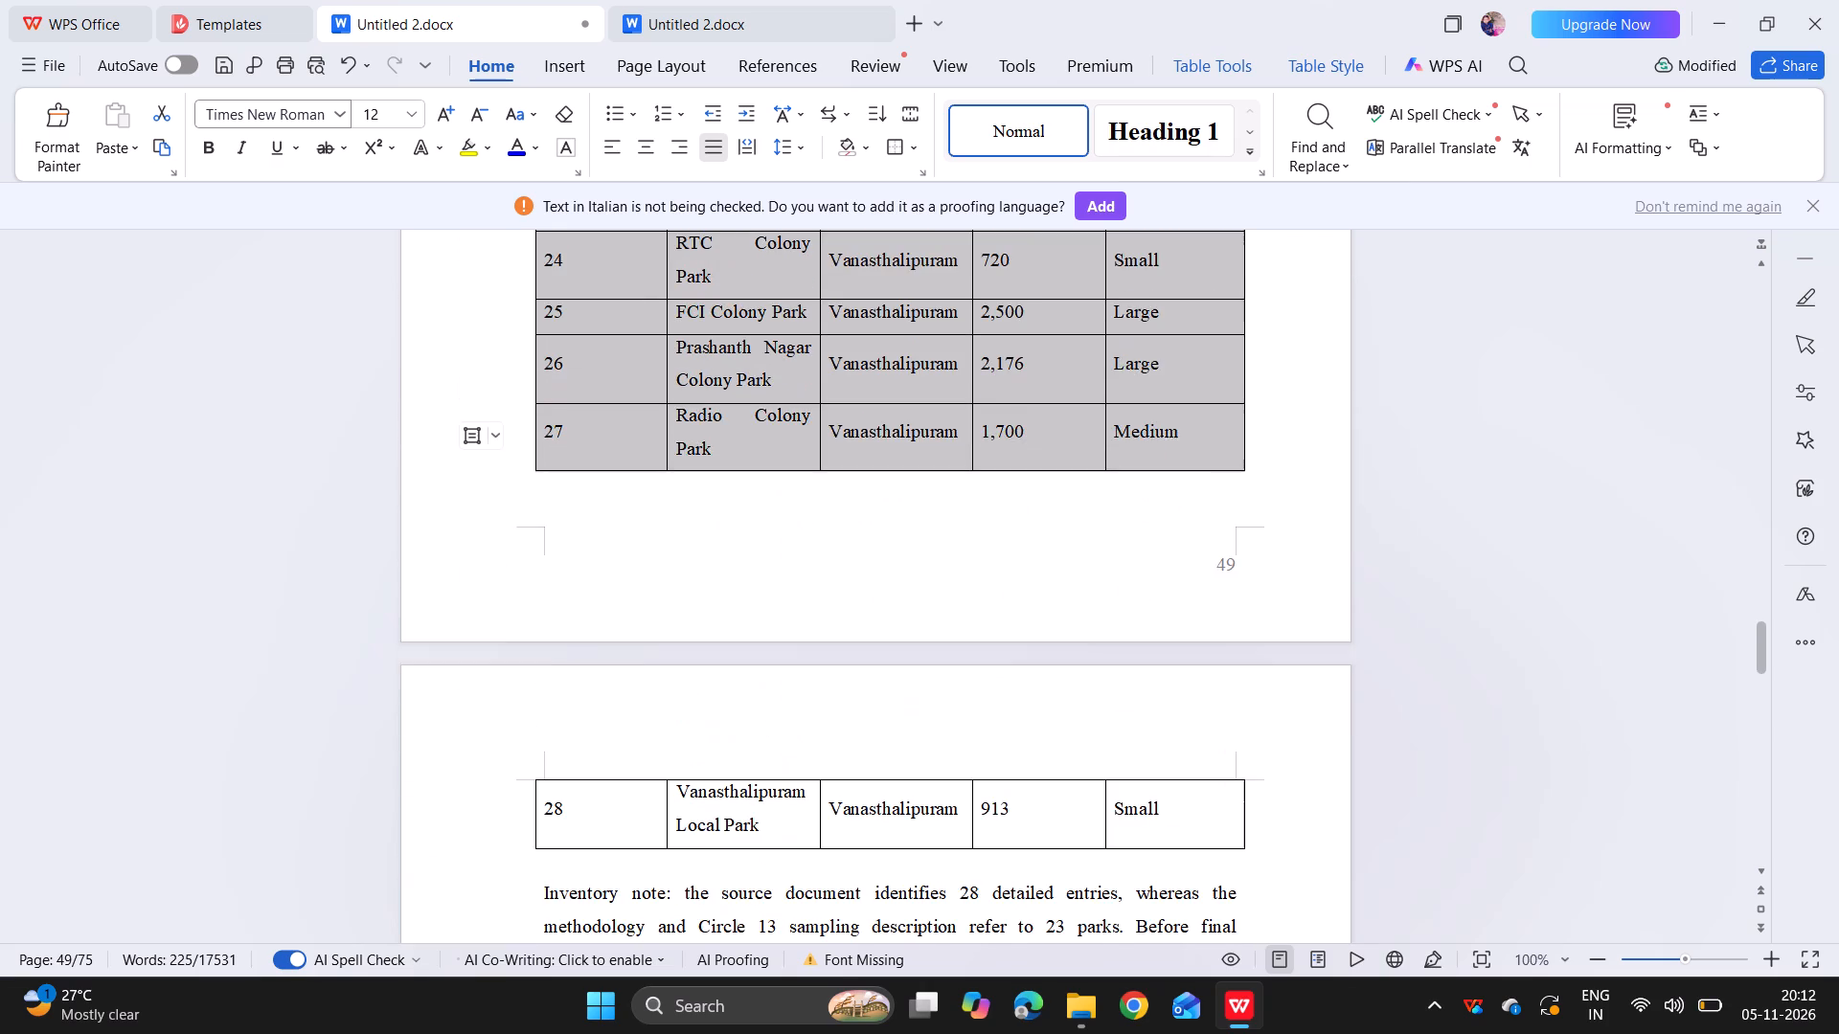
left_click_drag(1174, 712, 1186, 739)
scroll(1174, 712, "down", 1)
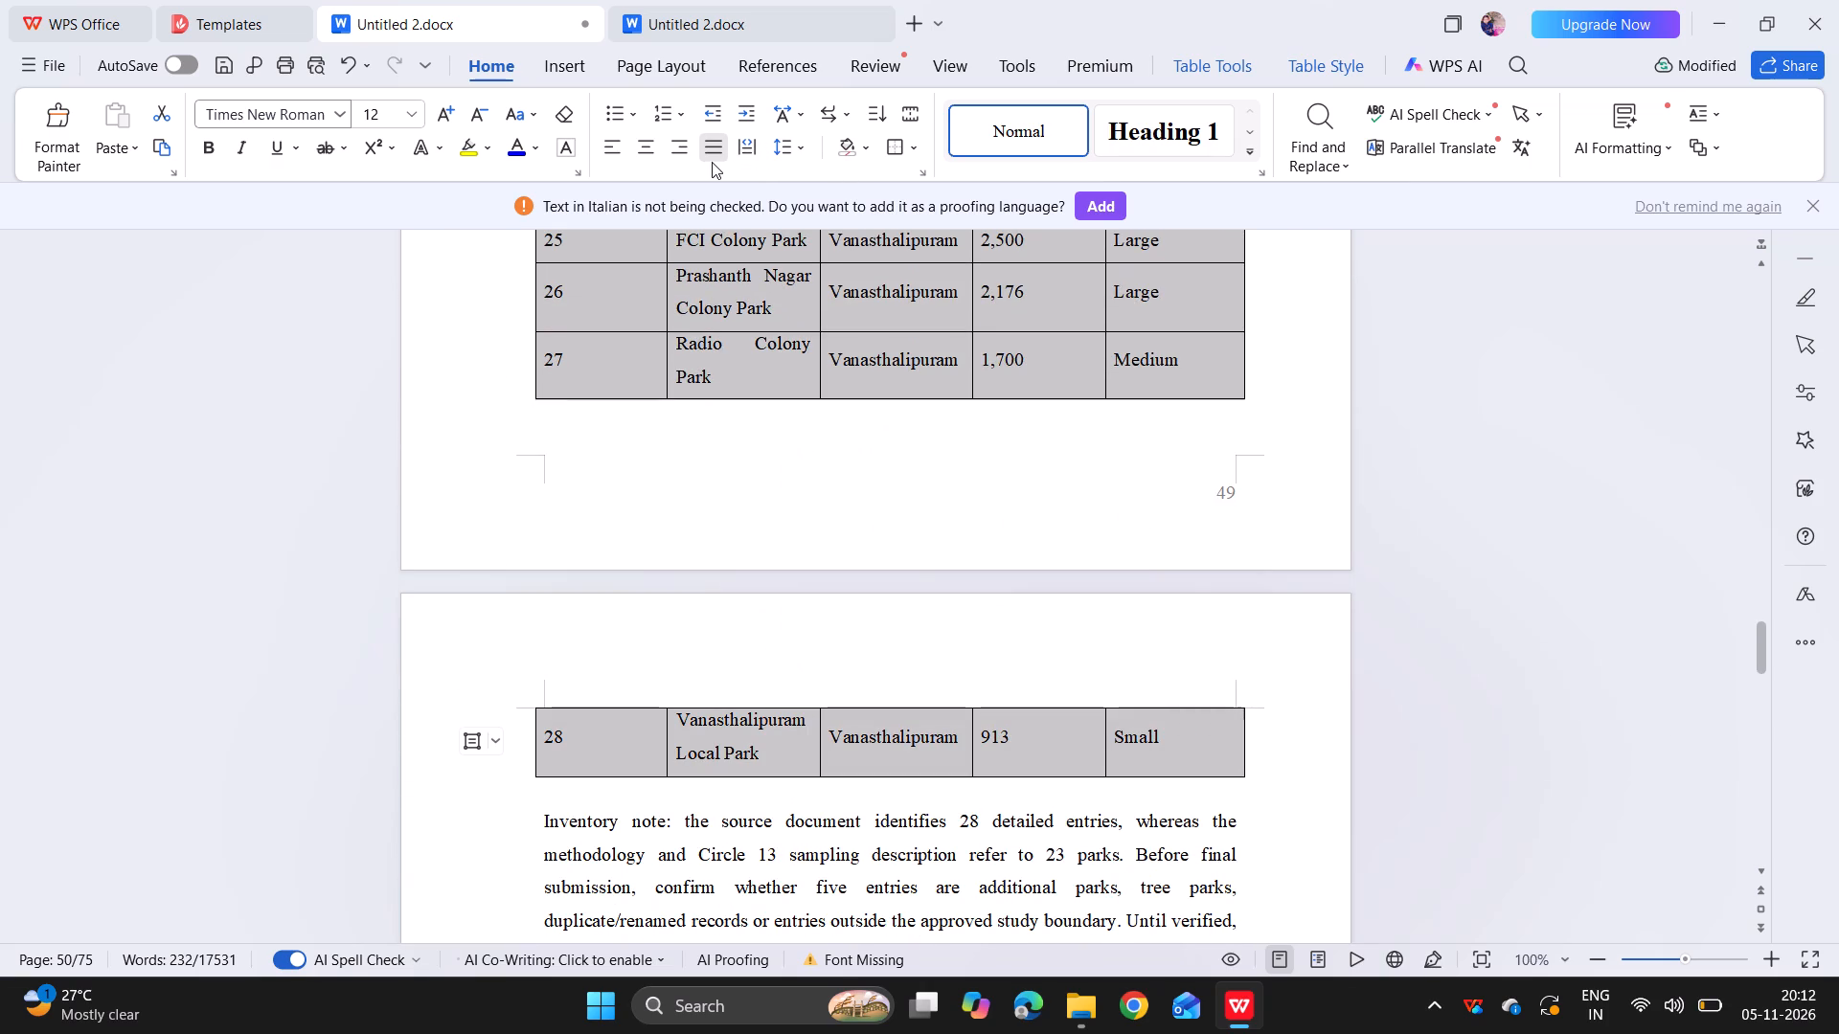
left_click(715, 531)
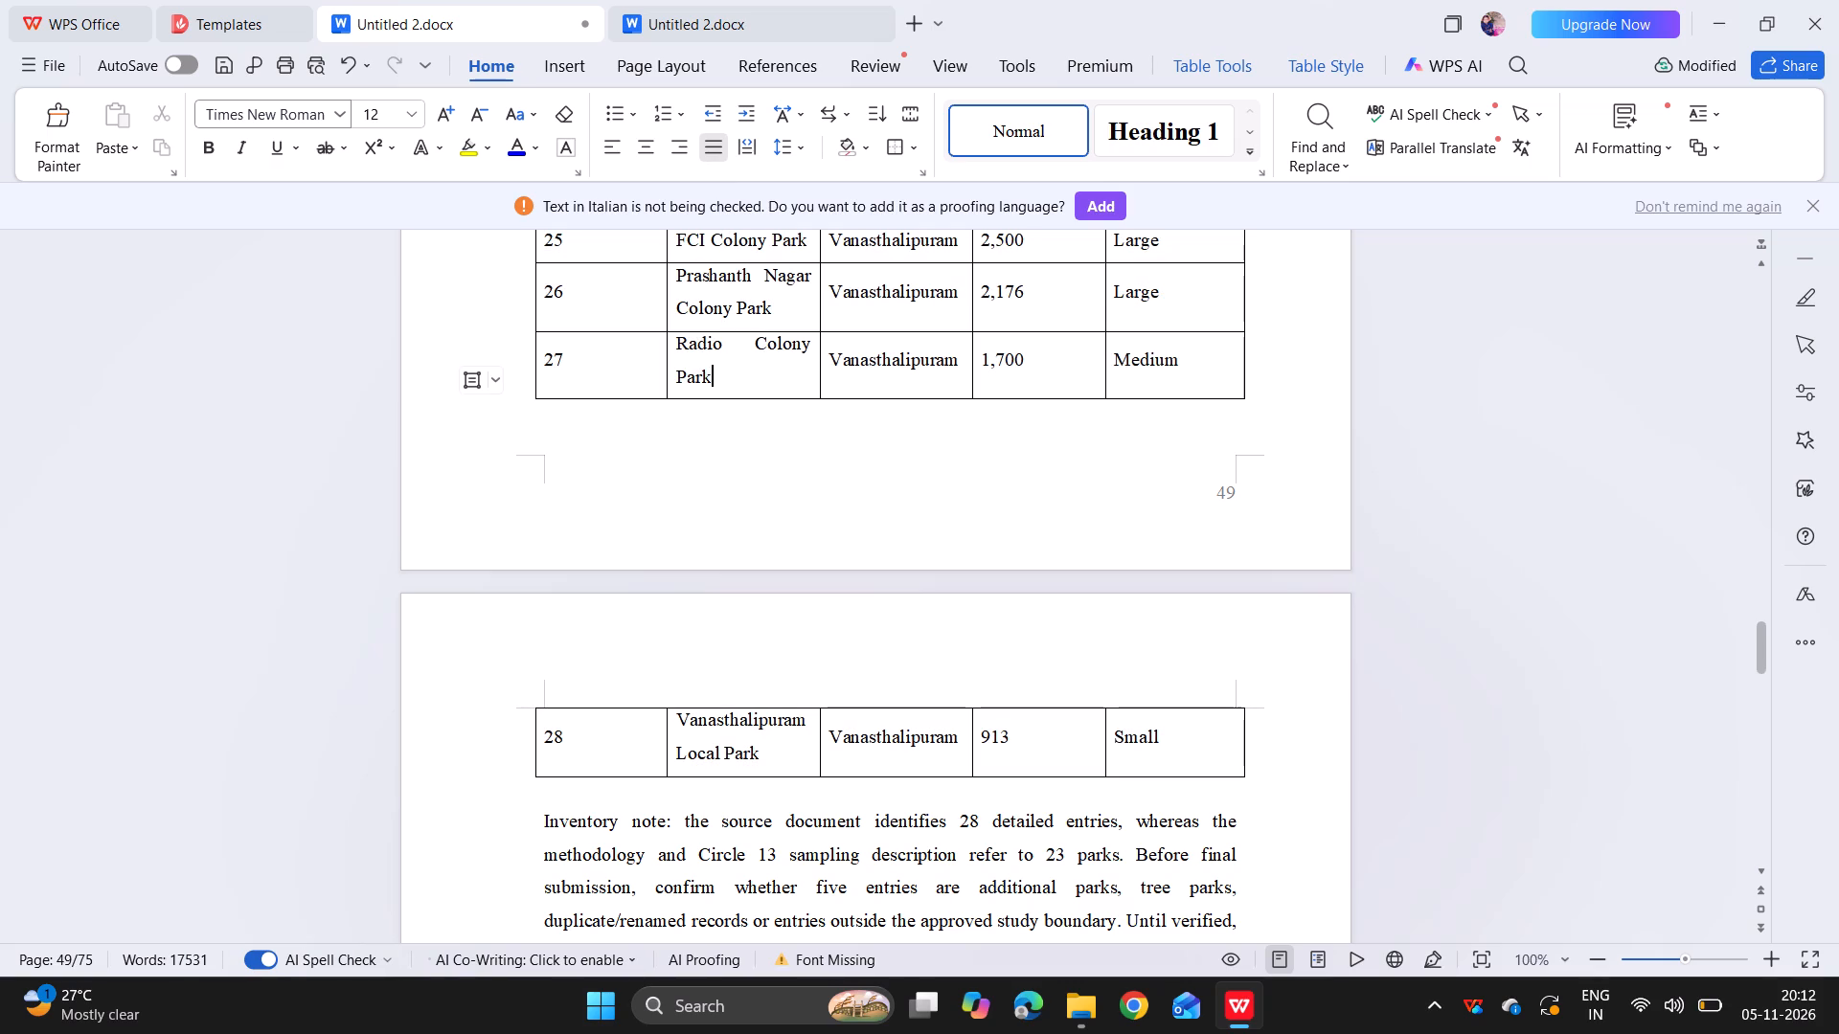
Narrow the S.No. column of the 28-entry park inventory table, giving the space to the Park name column.
left_click_drag(669, 363, 611, 363)
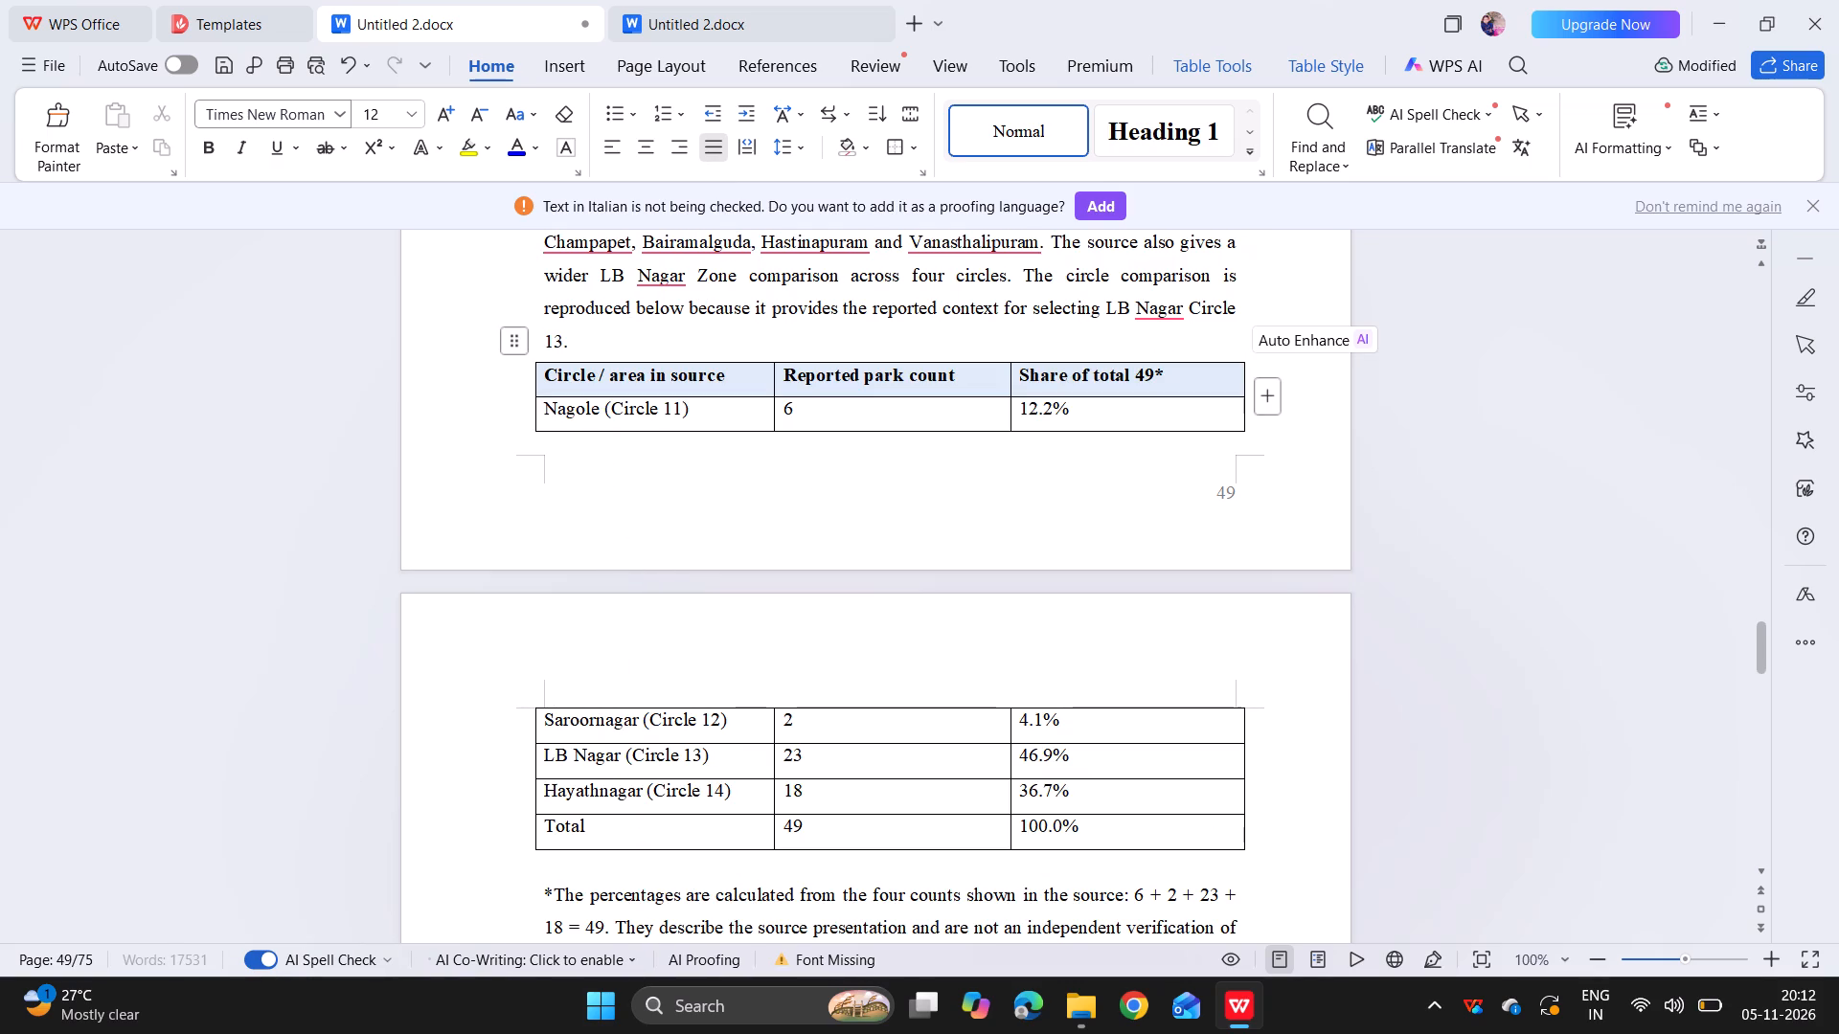
scroll(853, 526, "down", 5)
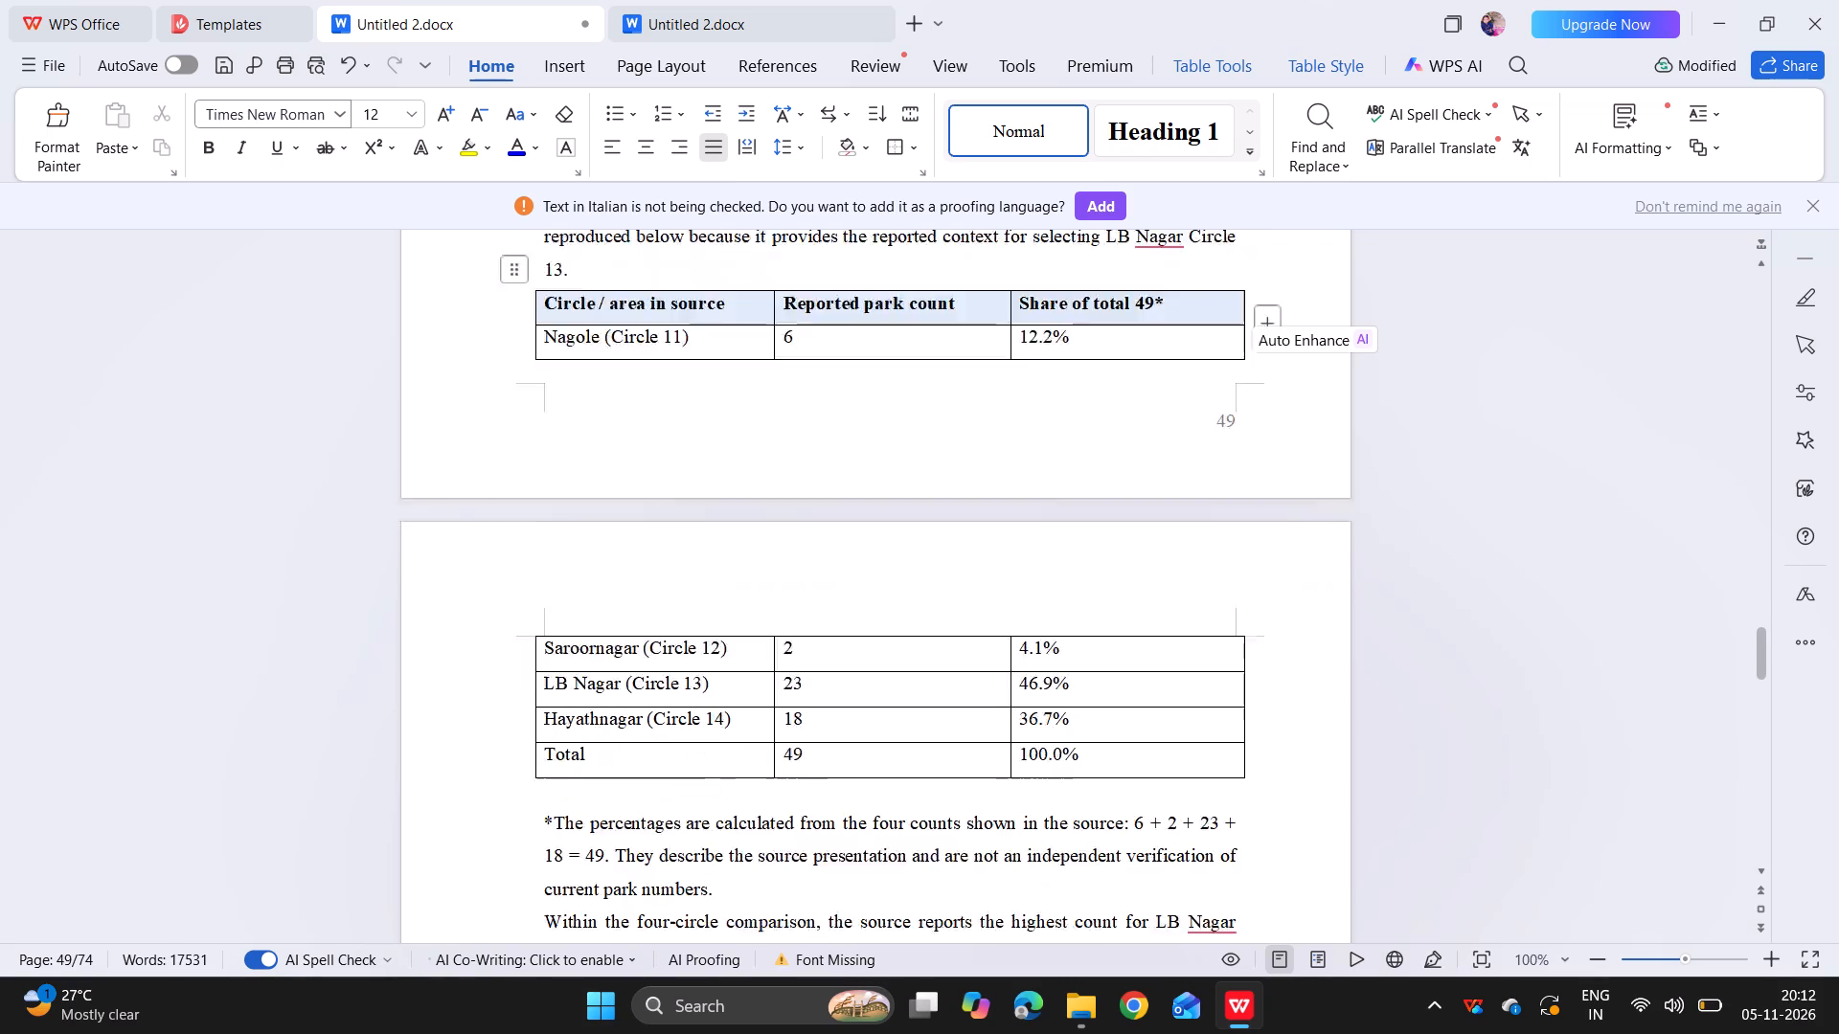
scroll(851, 551, "up", 20)
scroll(851, 551, "up", 1)
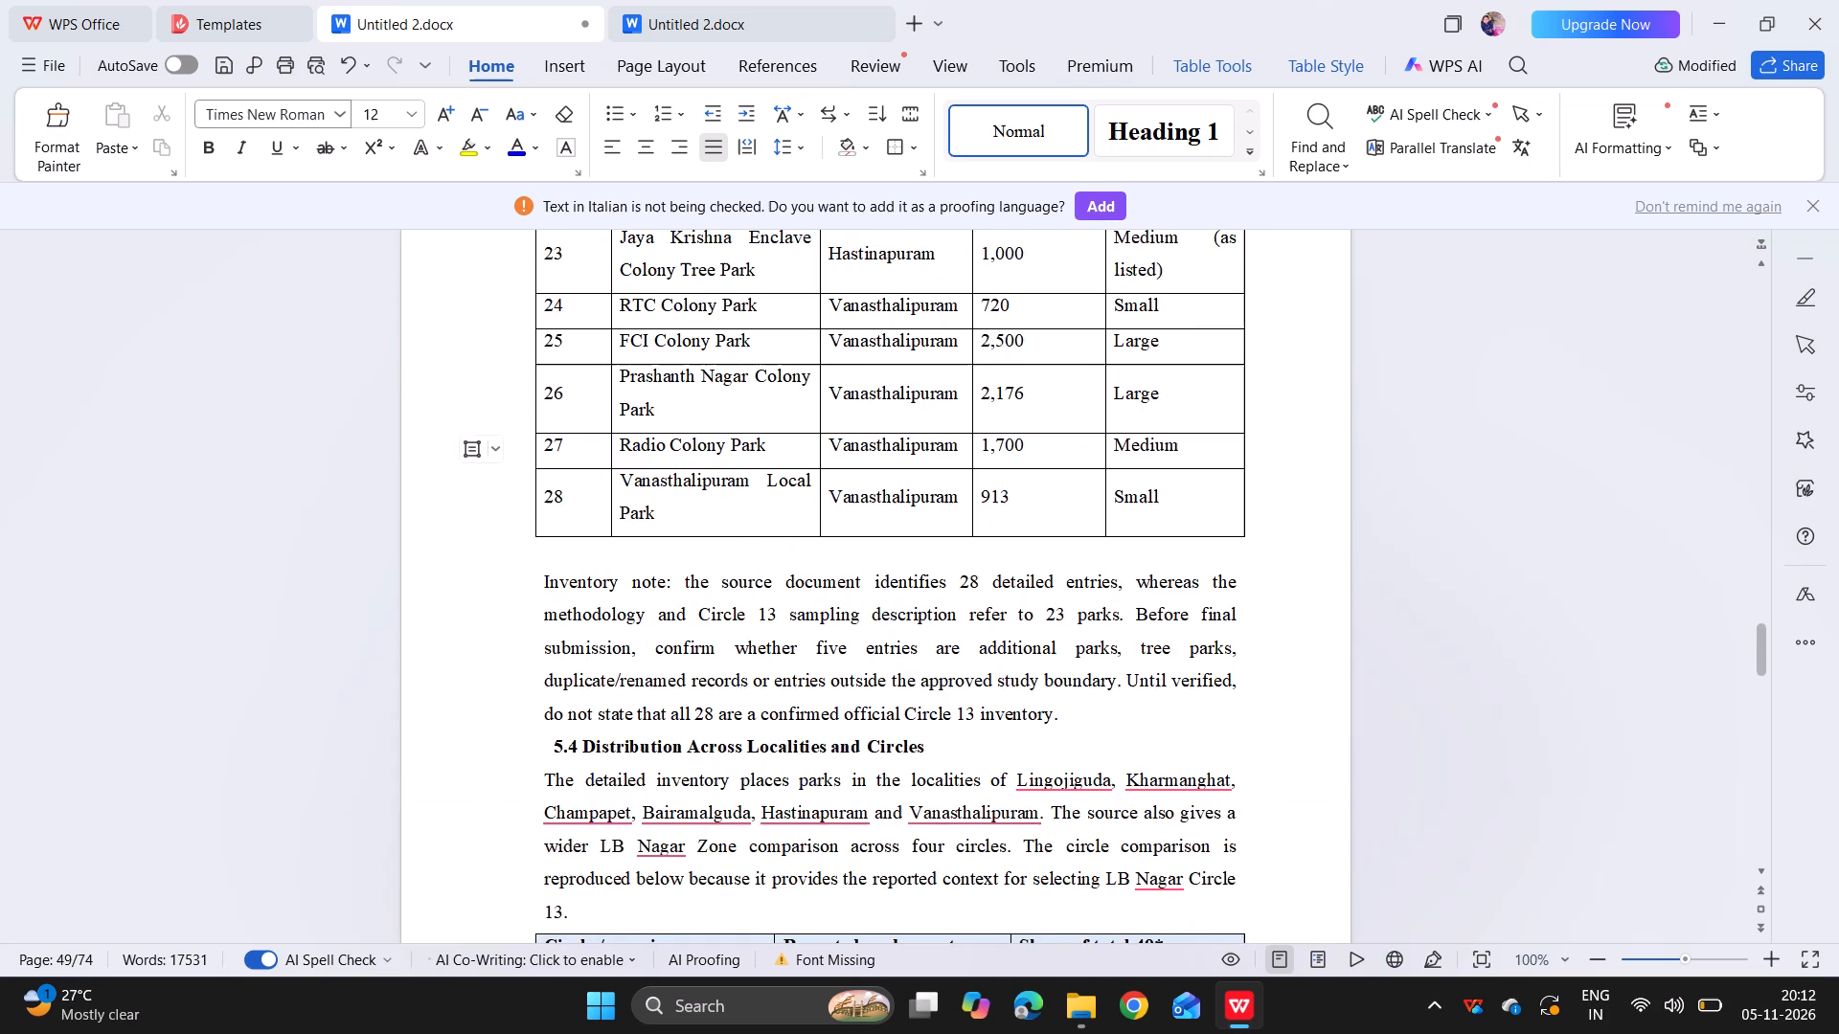
scroll(851, 551, "up", 8)
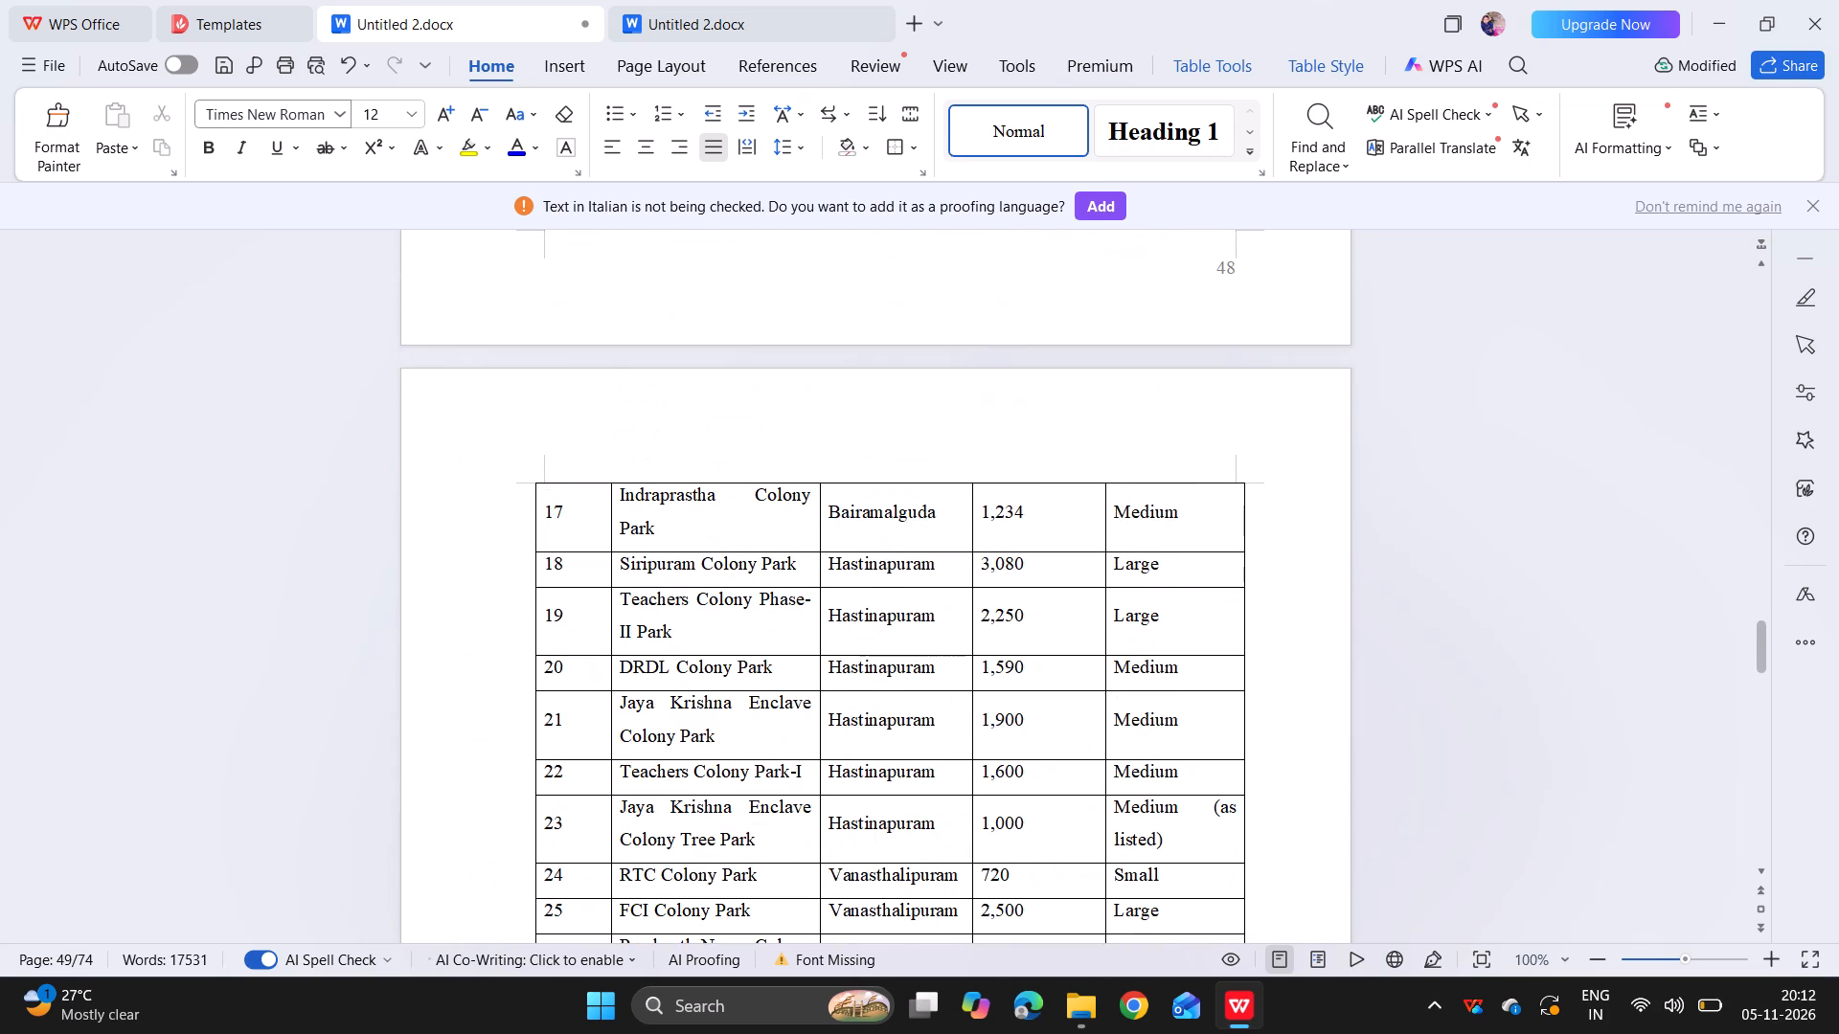
Delete "Circle 13." from the end of the paragraph under 5.4 Distribution Across Localities and Circles.
scroll(949, 524, "down", 18)
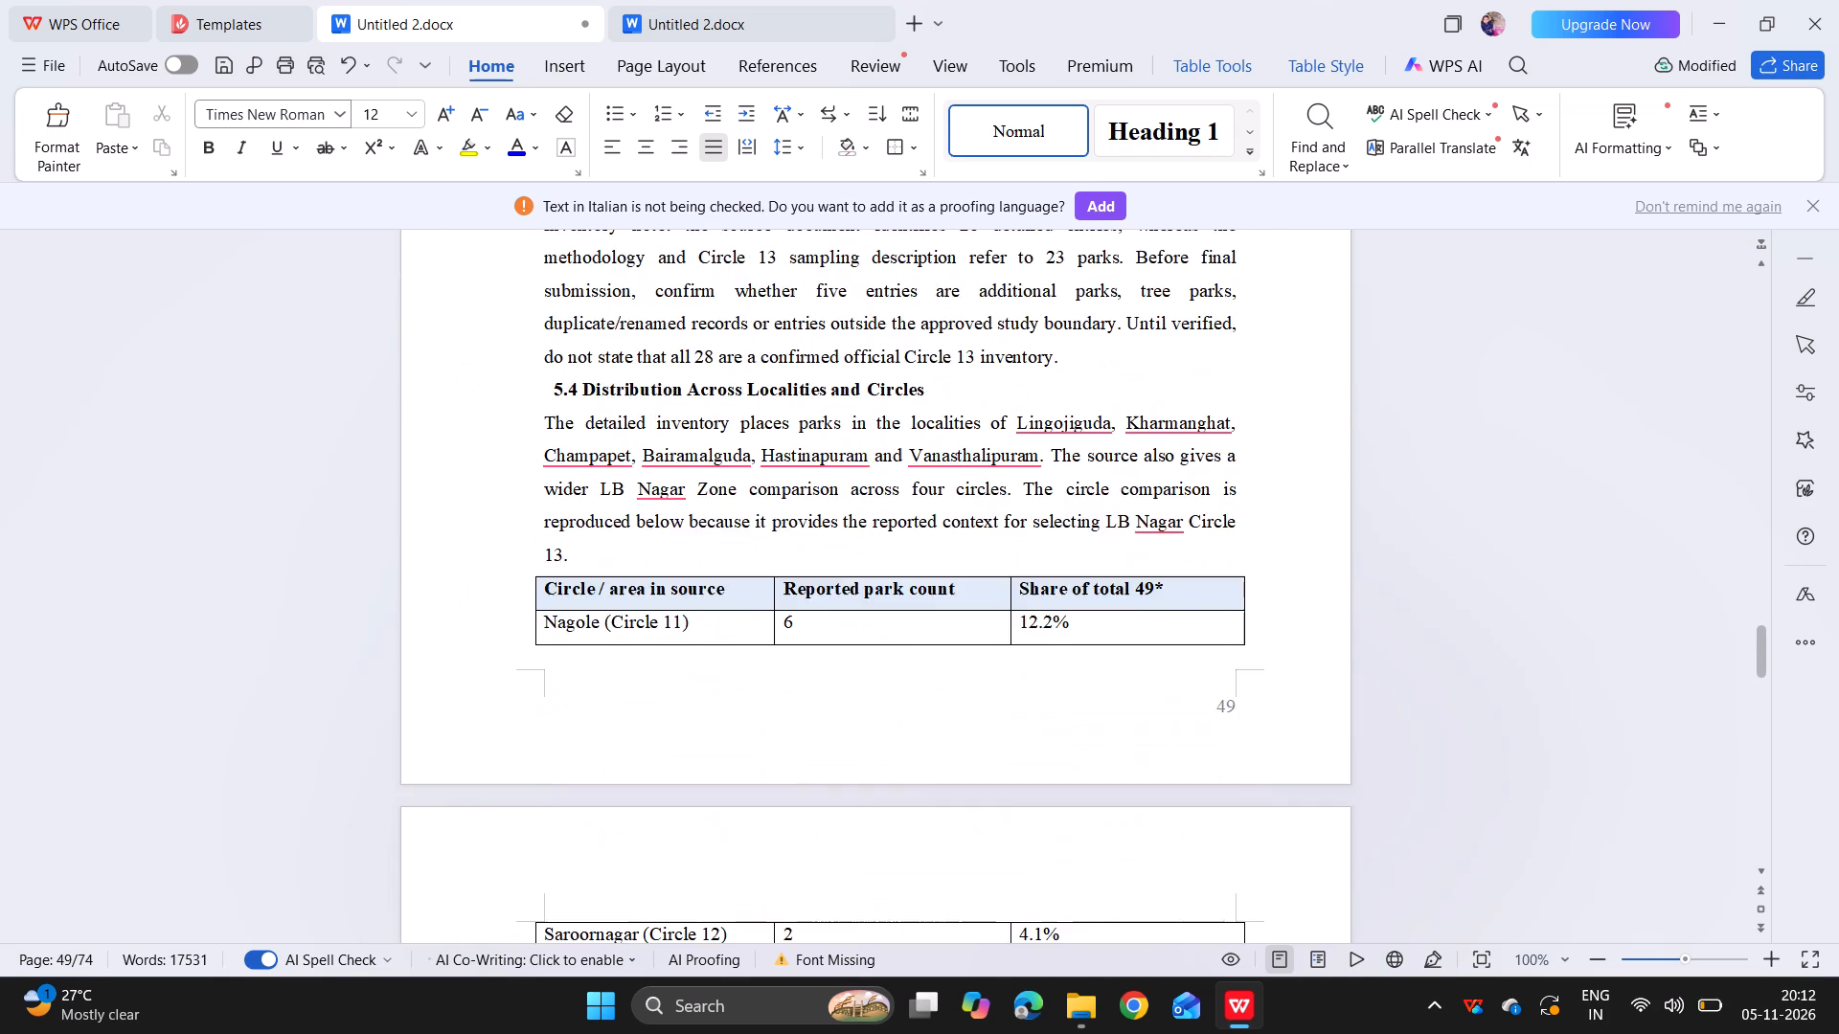
scroll(708, 570, "down", 2)
left_click(650, 419)
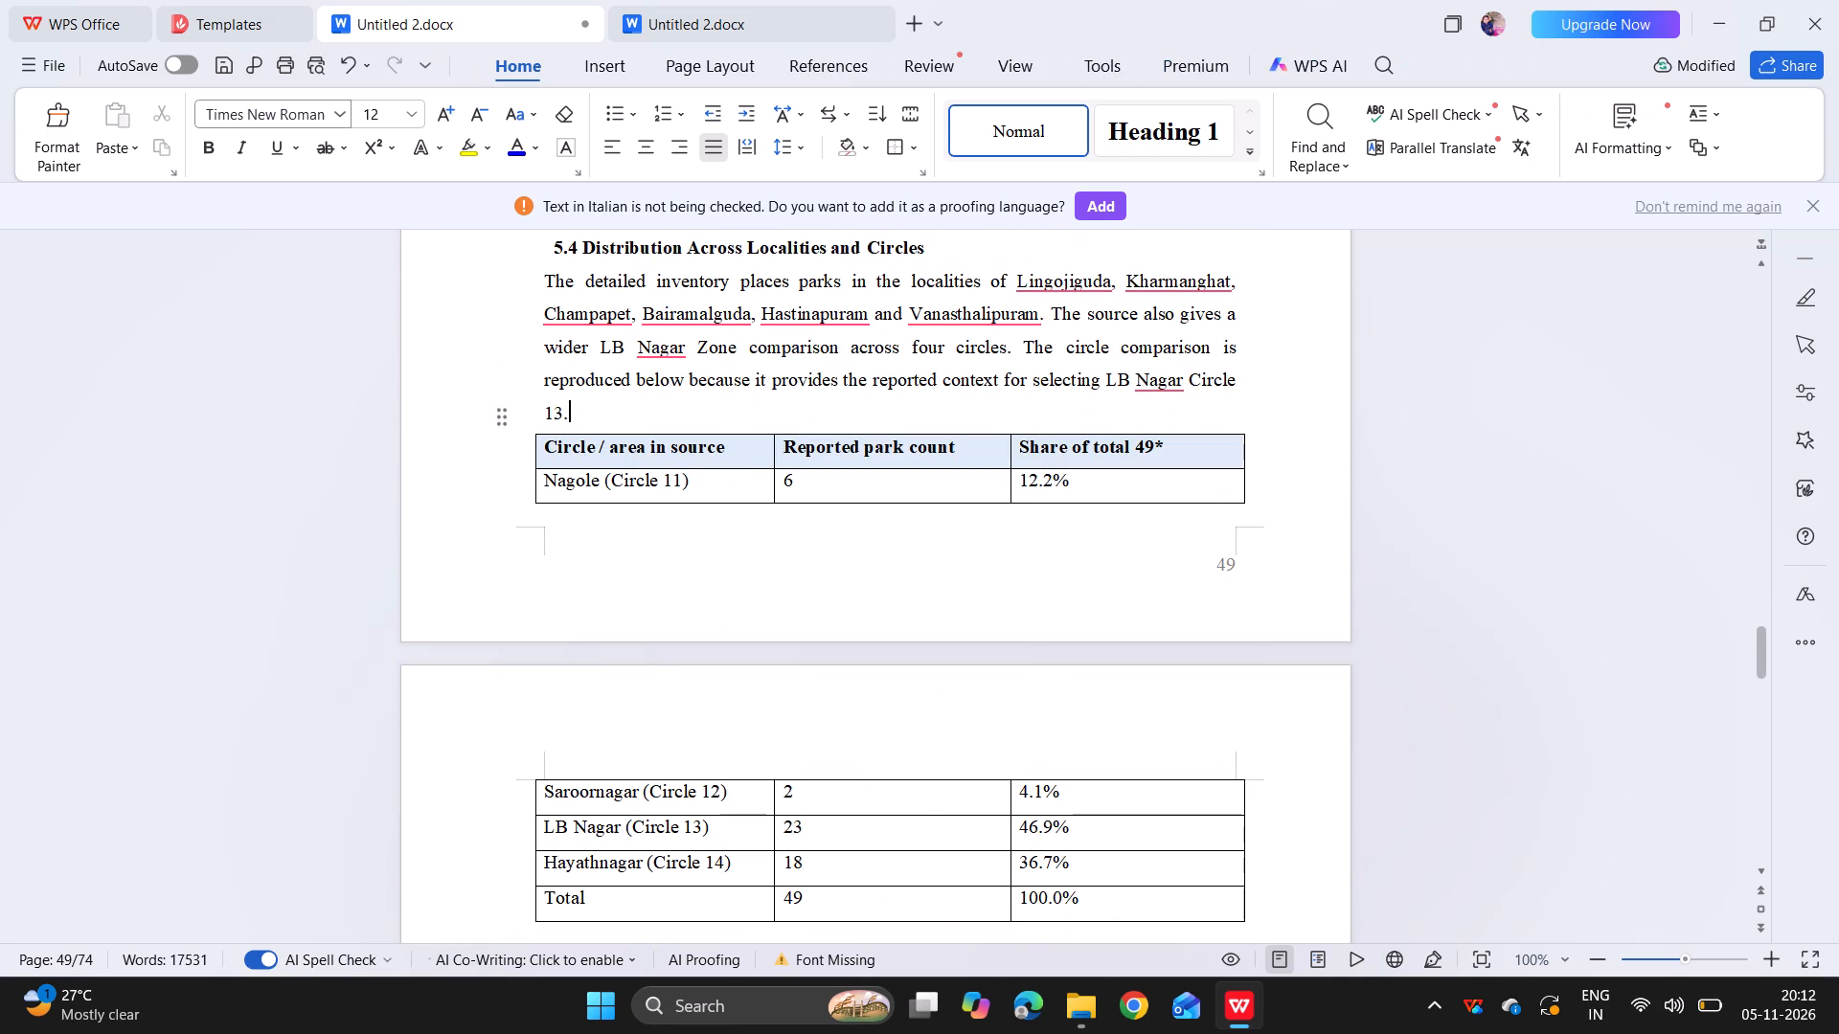
key("BackSpace")
key("BackSpace")
key("BackSpace")
key("BackSpace")
key("BackSpace")
key("BackSpace")
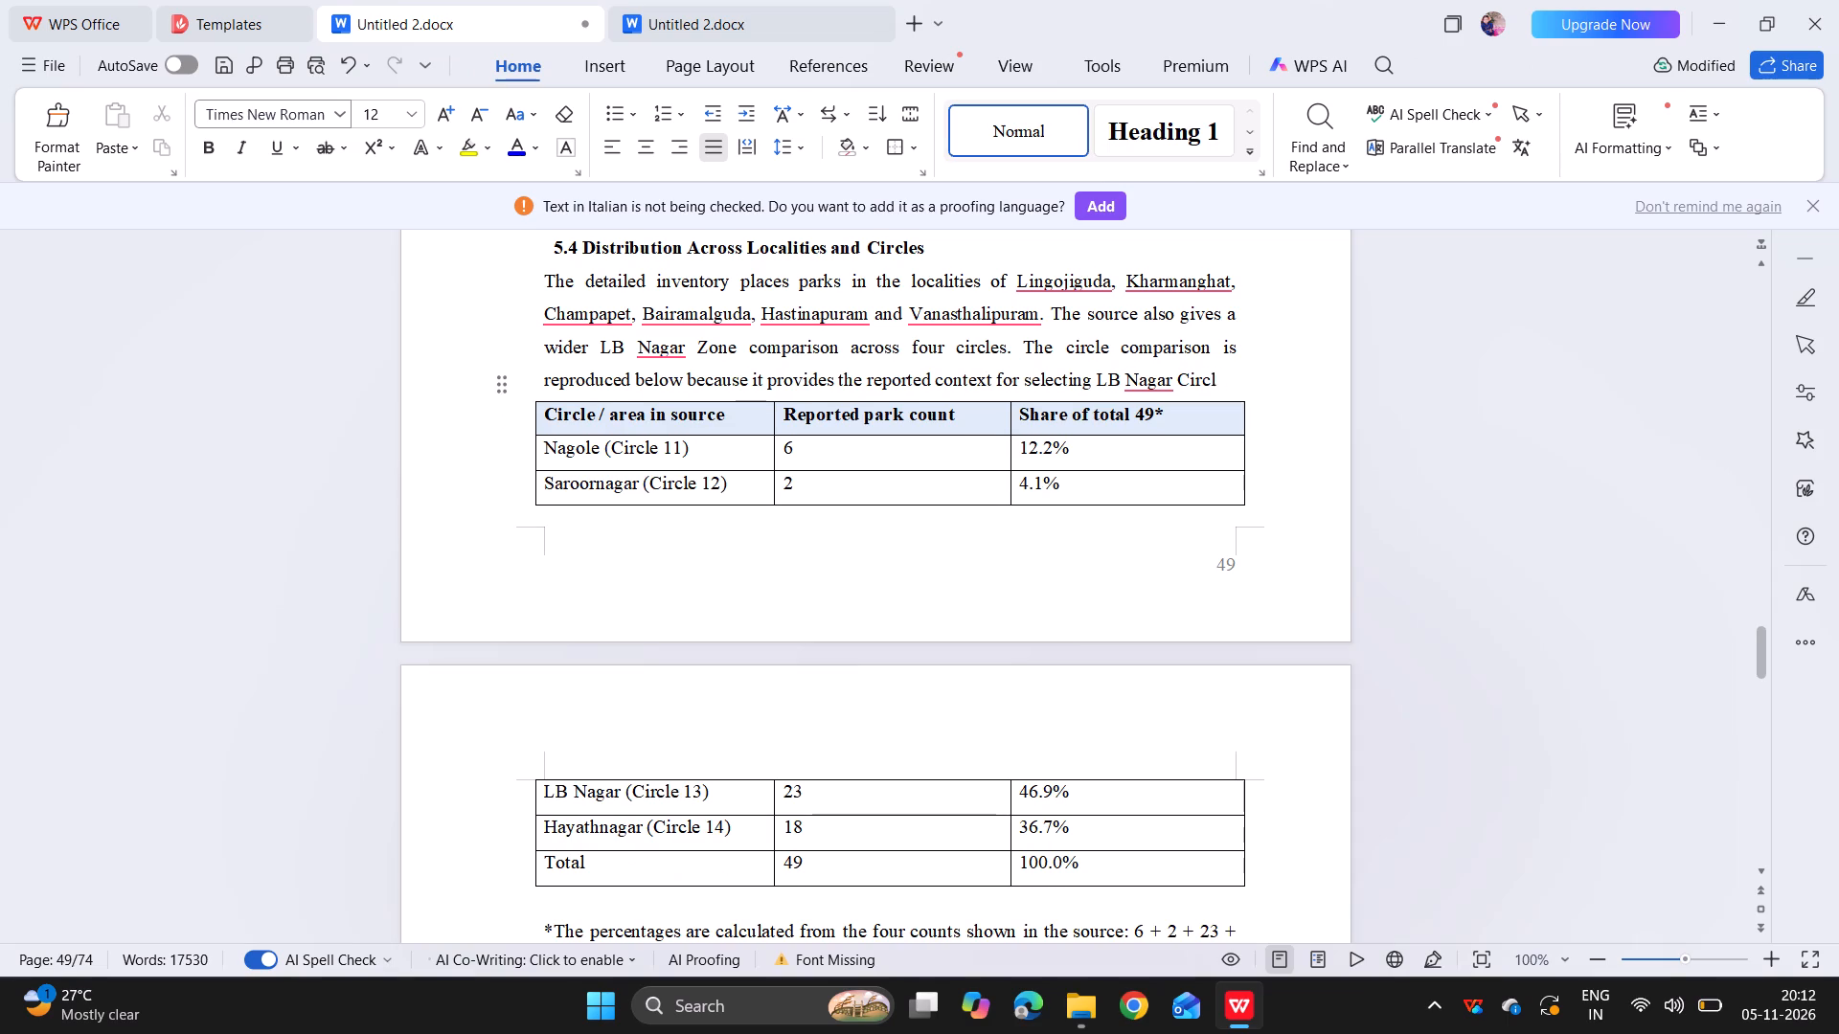
key("BackSpace")
key("BackSpace")
key("BackSpace")
key("BackSpace")
key("BackSpace")
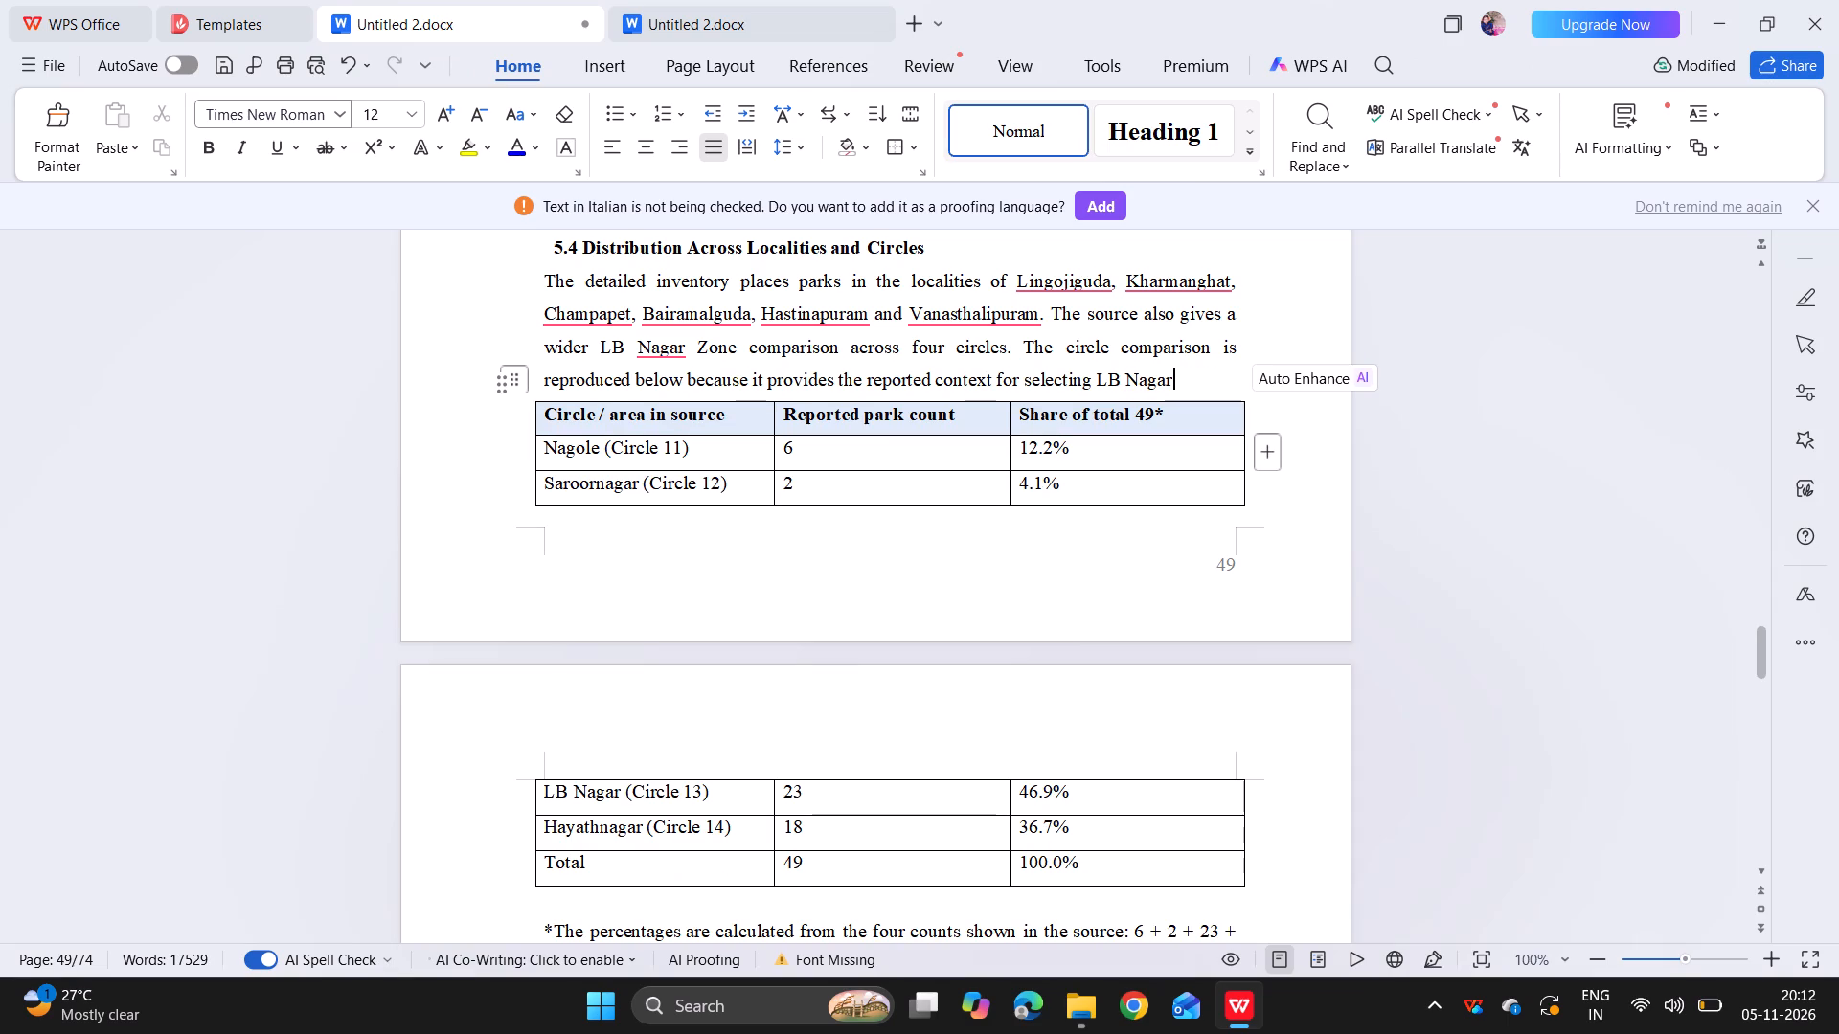
Centre the text in all cells of the section 5.4 circle comparison table, from the header through the Total row.
left_click_drag(552, 417, 1055, 630)
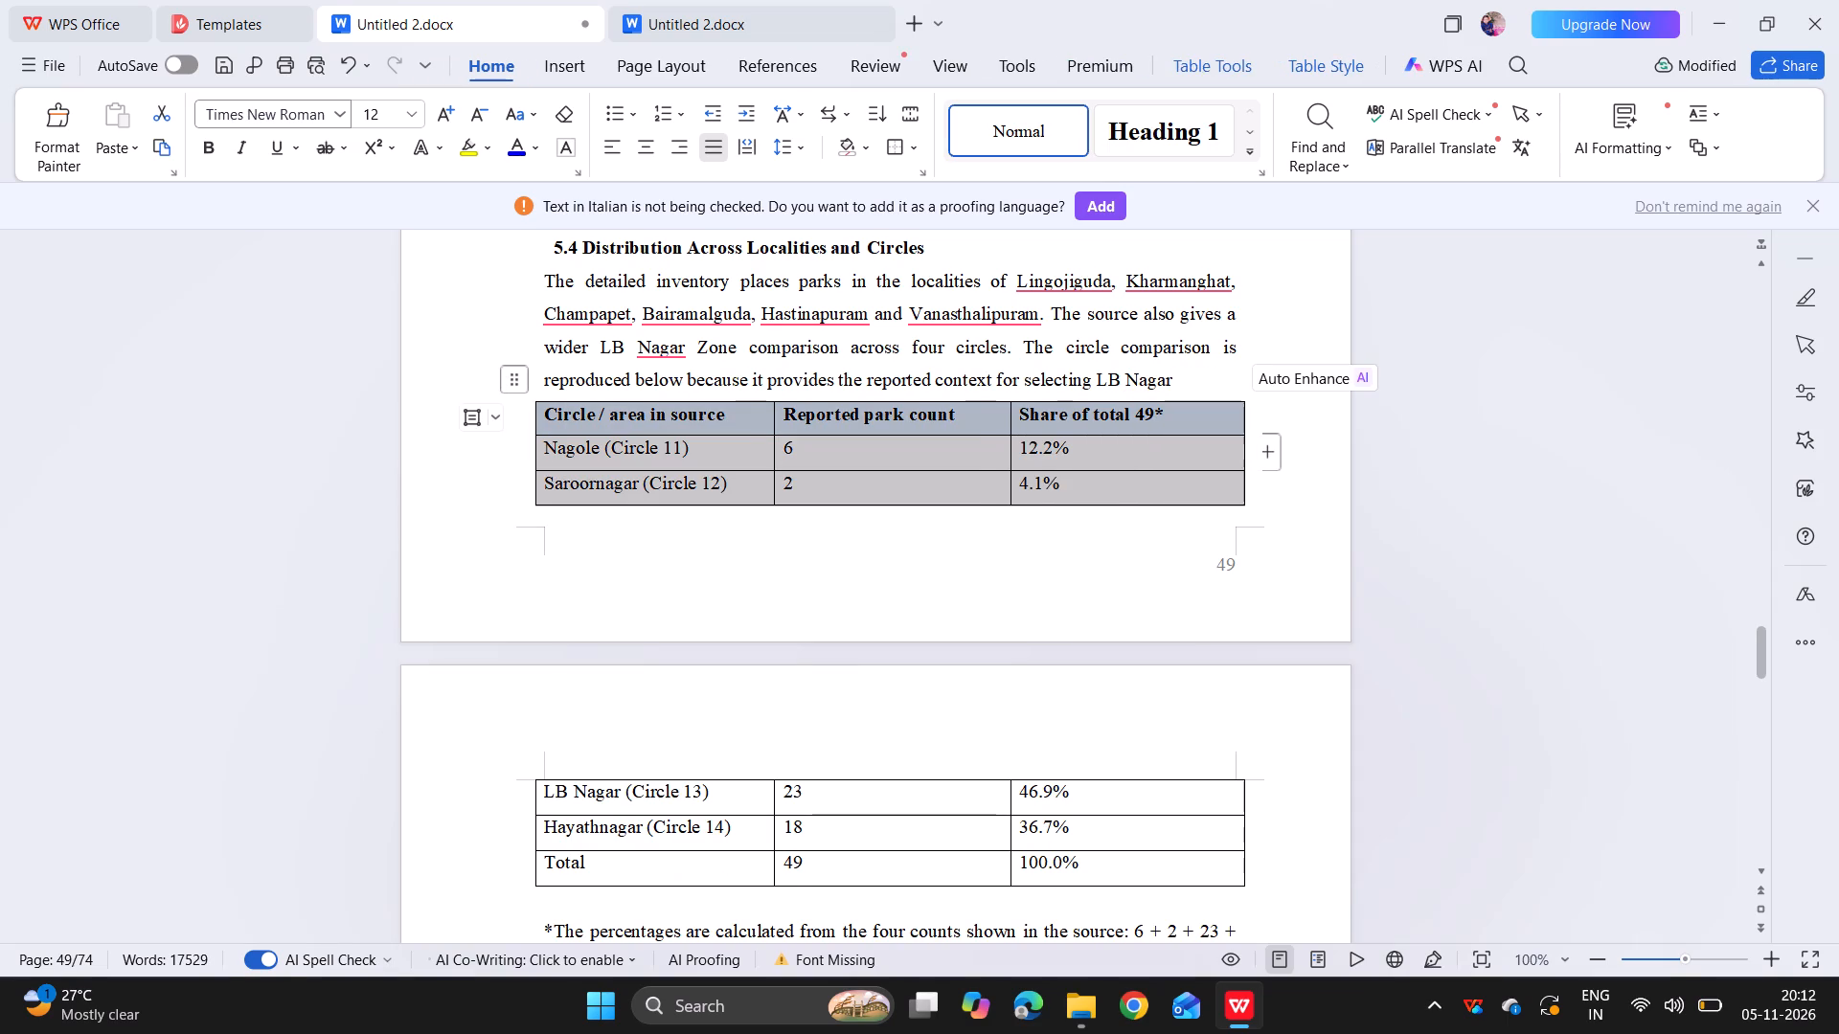
left_click_drag(1055, 630, 1124, 711)
scroll(1059, 632, "down", 2)
left_click(649, 164)
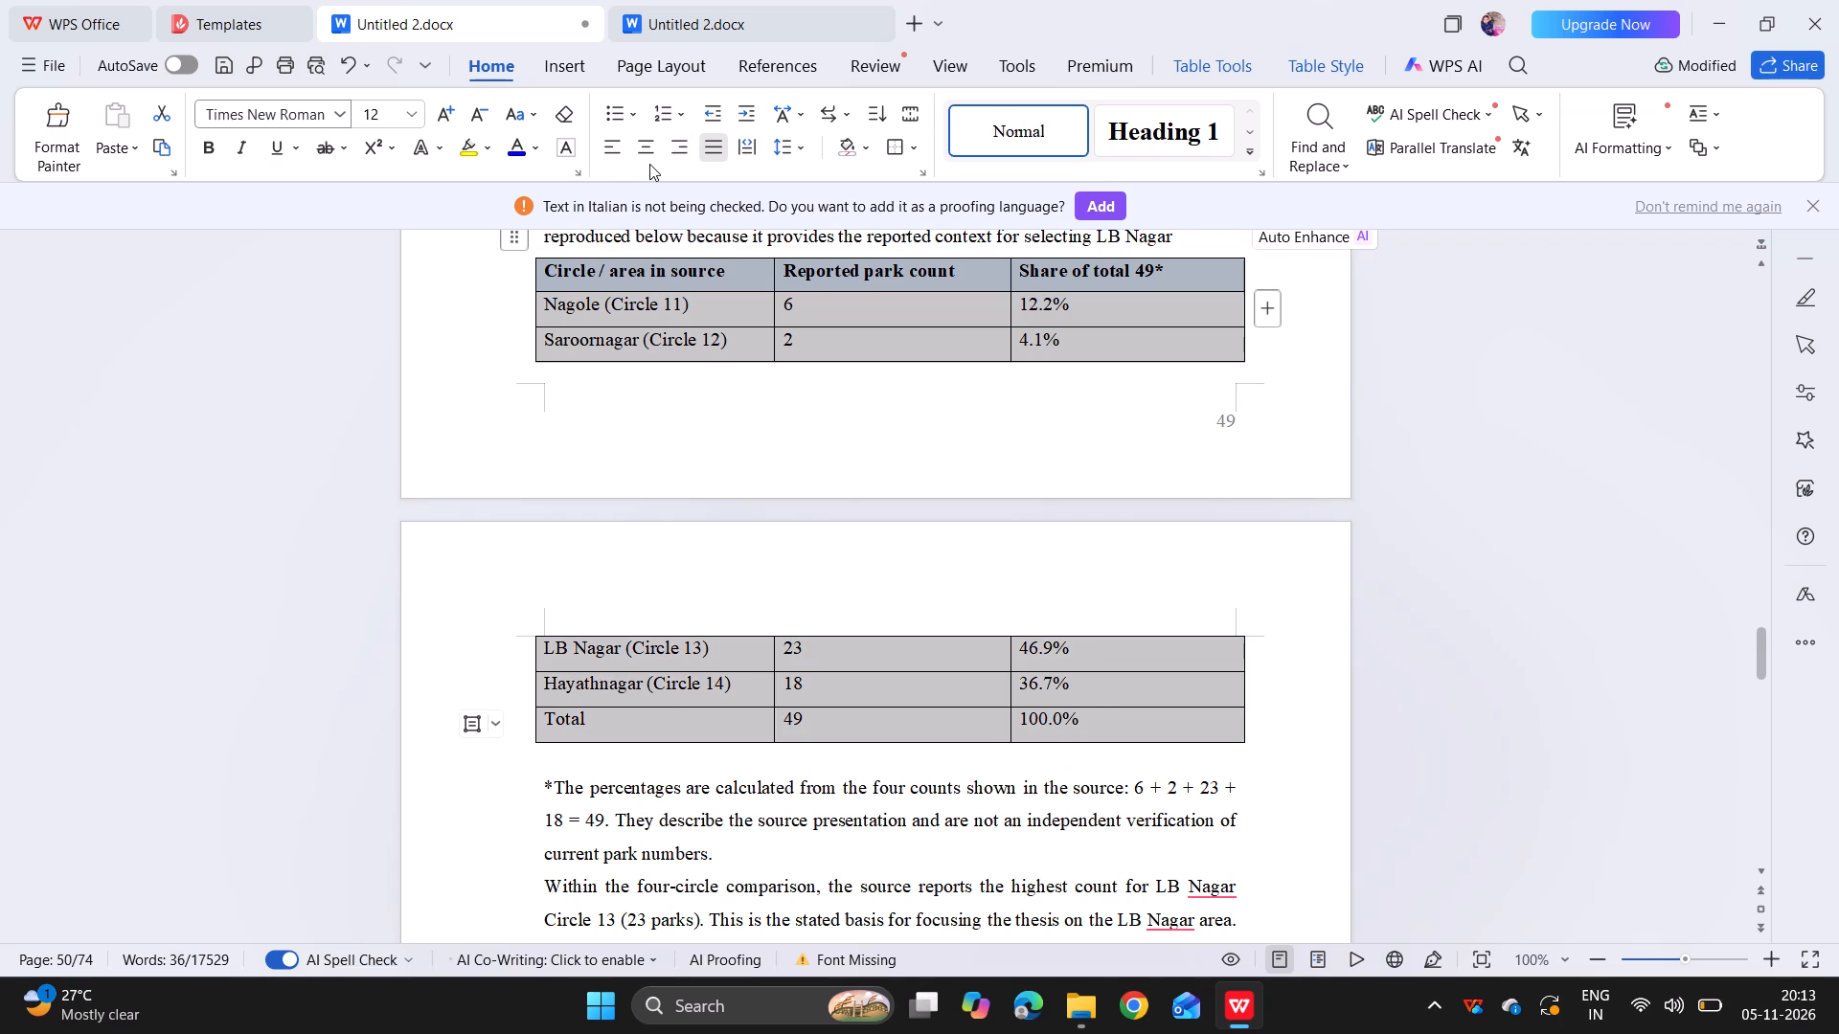
left_click(647, 158)
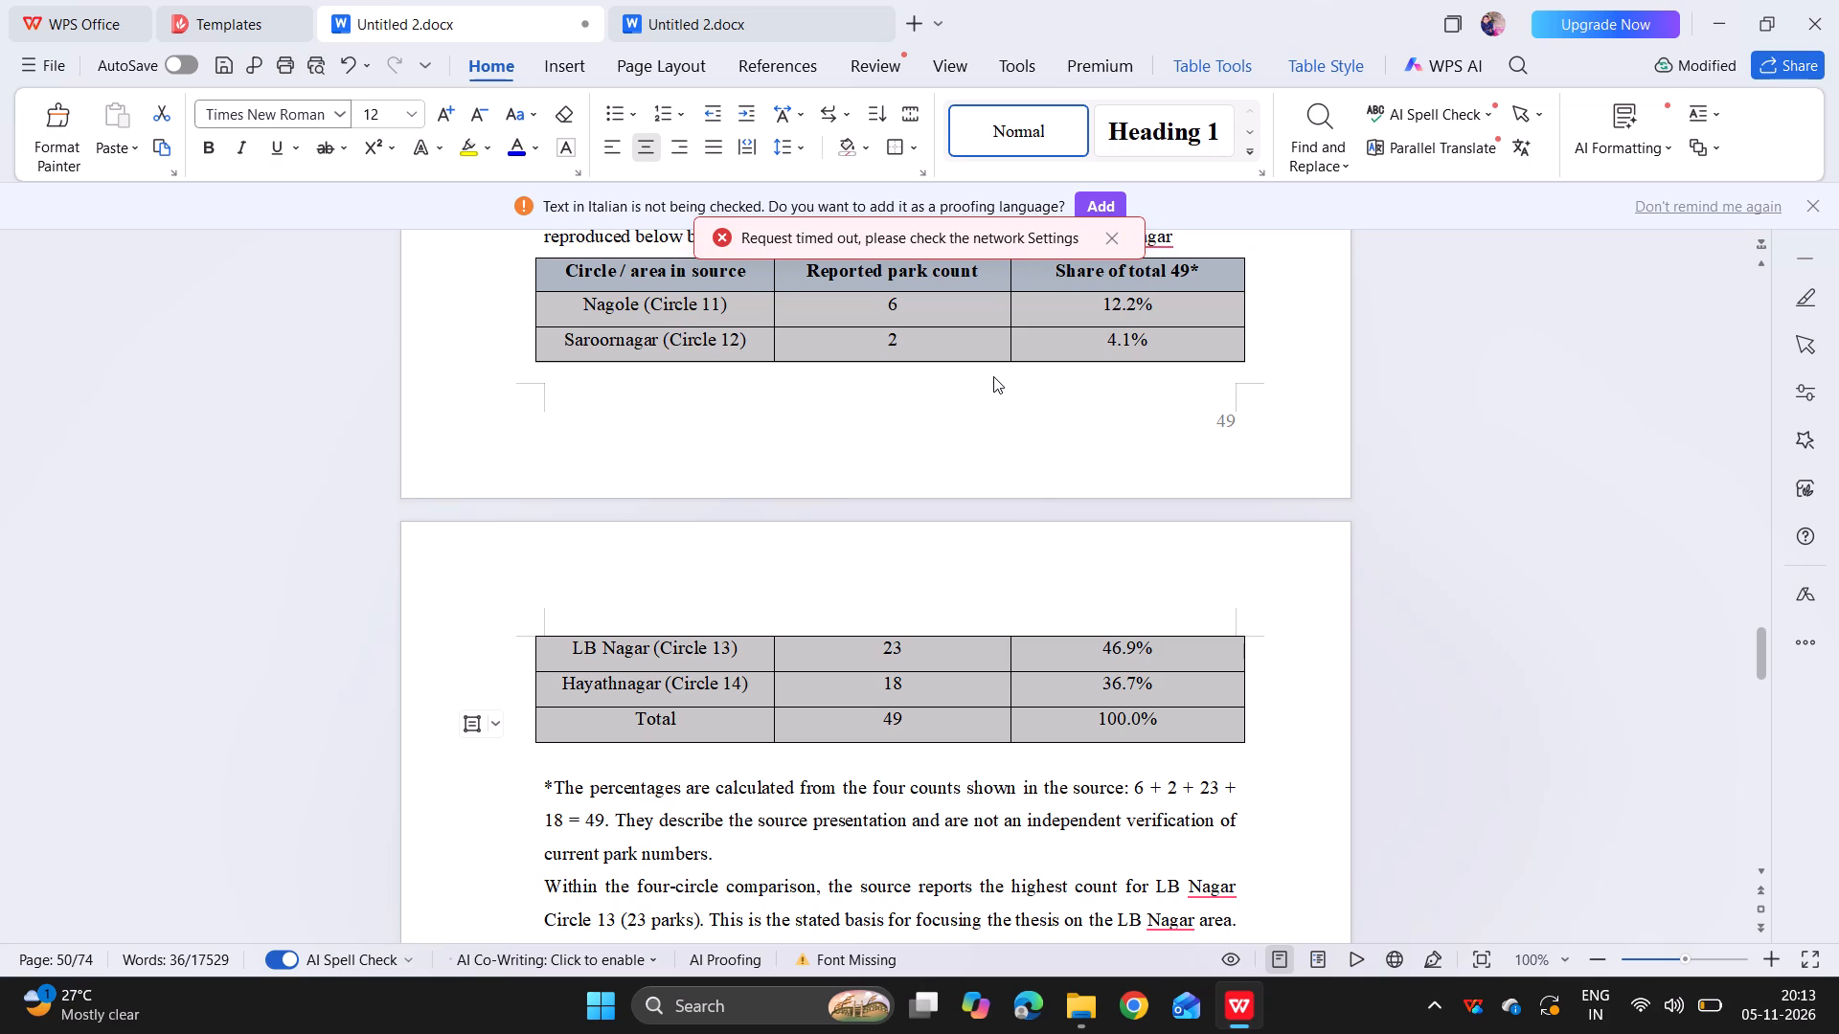
left_click(520, 339)
Insert blank lines after the paragraph of section 5.5 to move the whole ward-wise inventory table onto the next page.
scroll(906, 453, "down", 6)
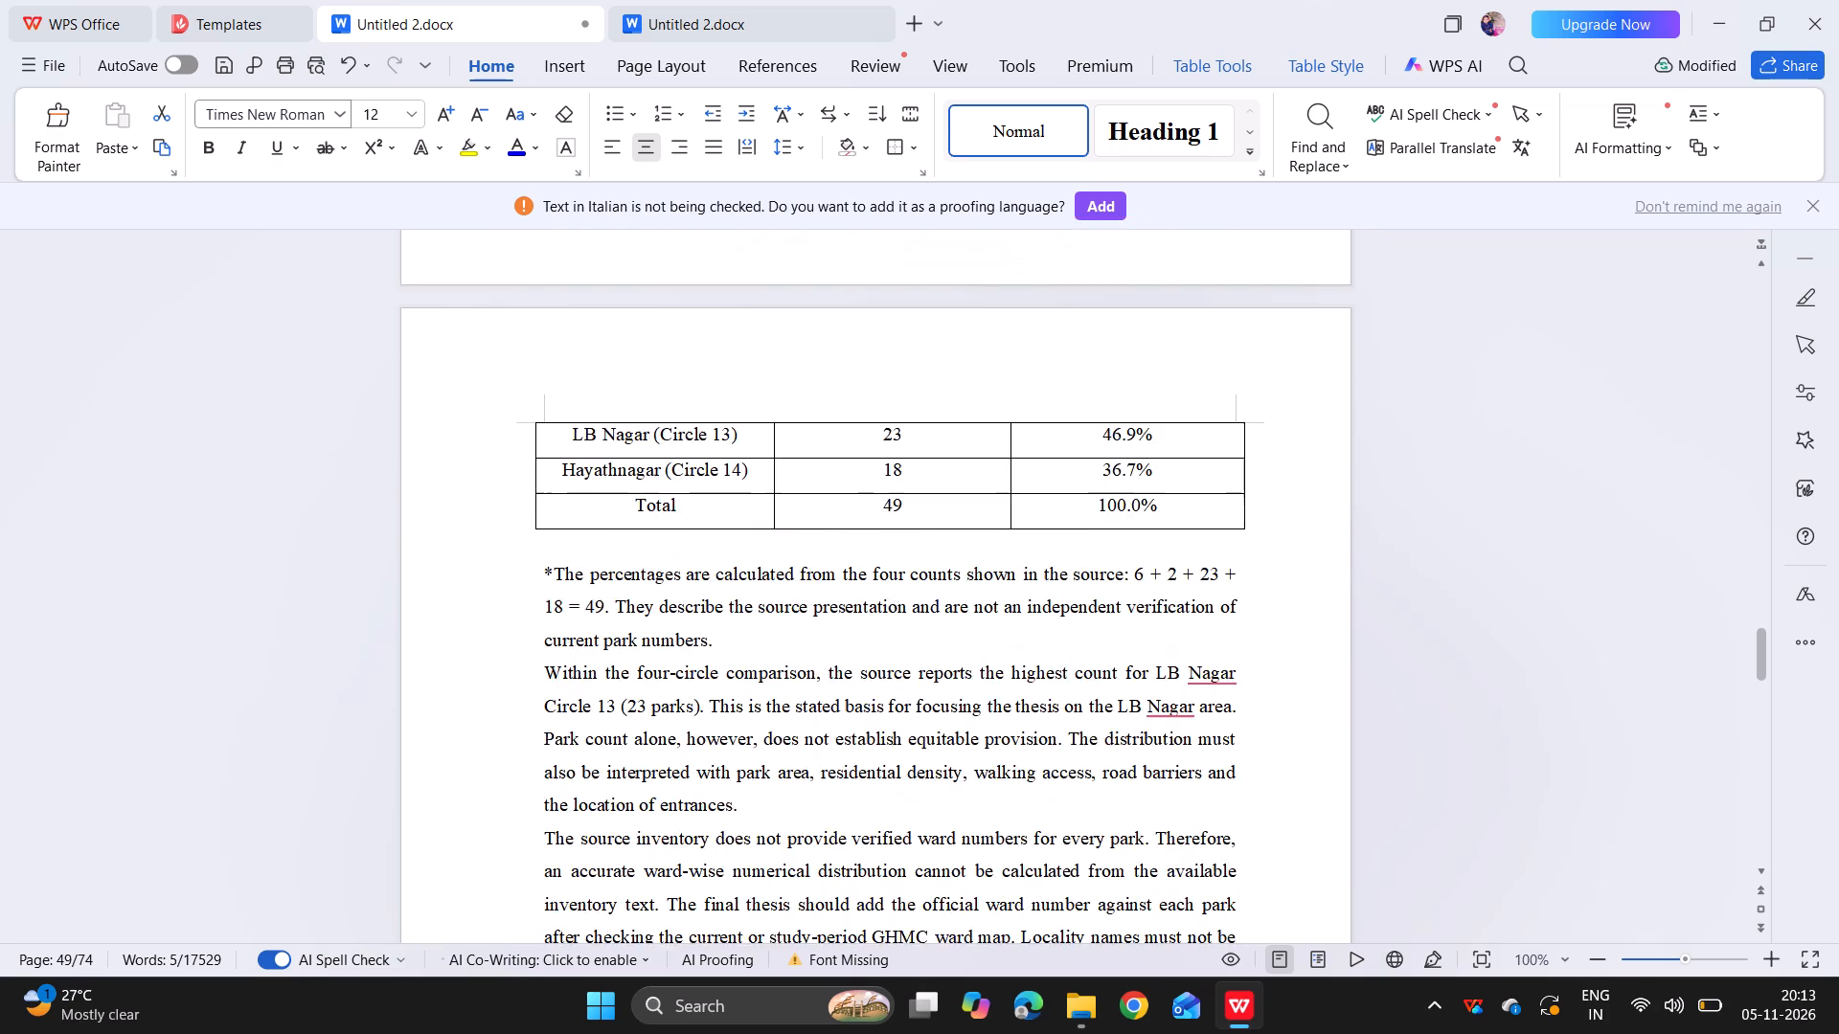
scroll(906, 453, "down", 1)
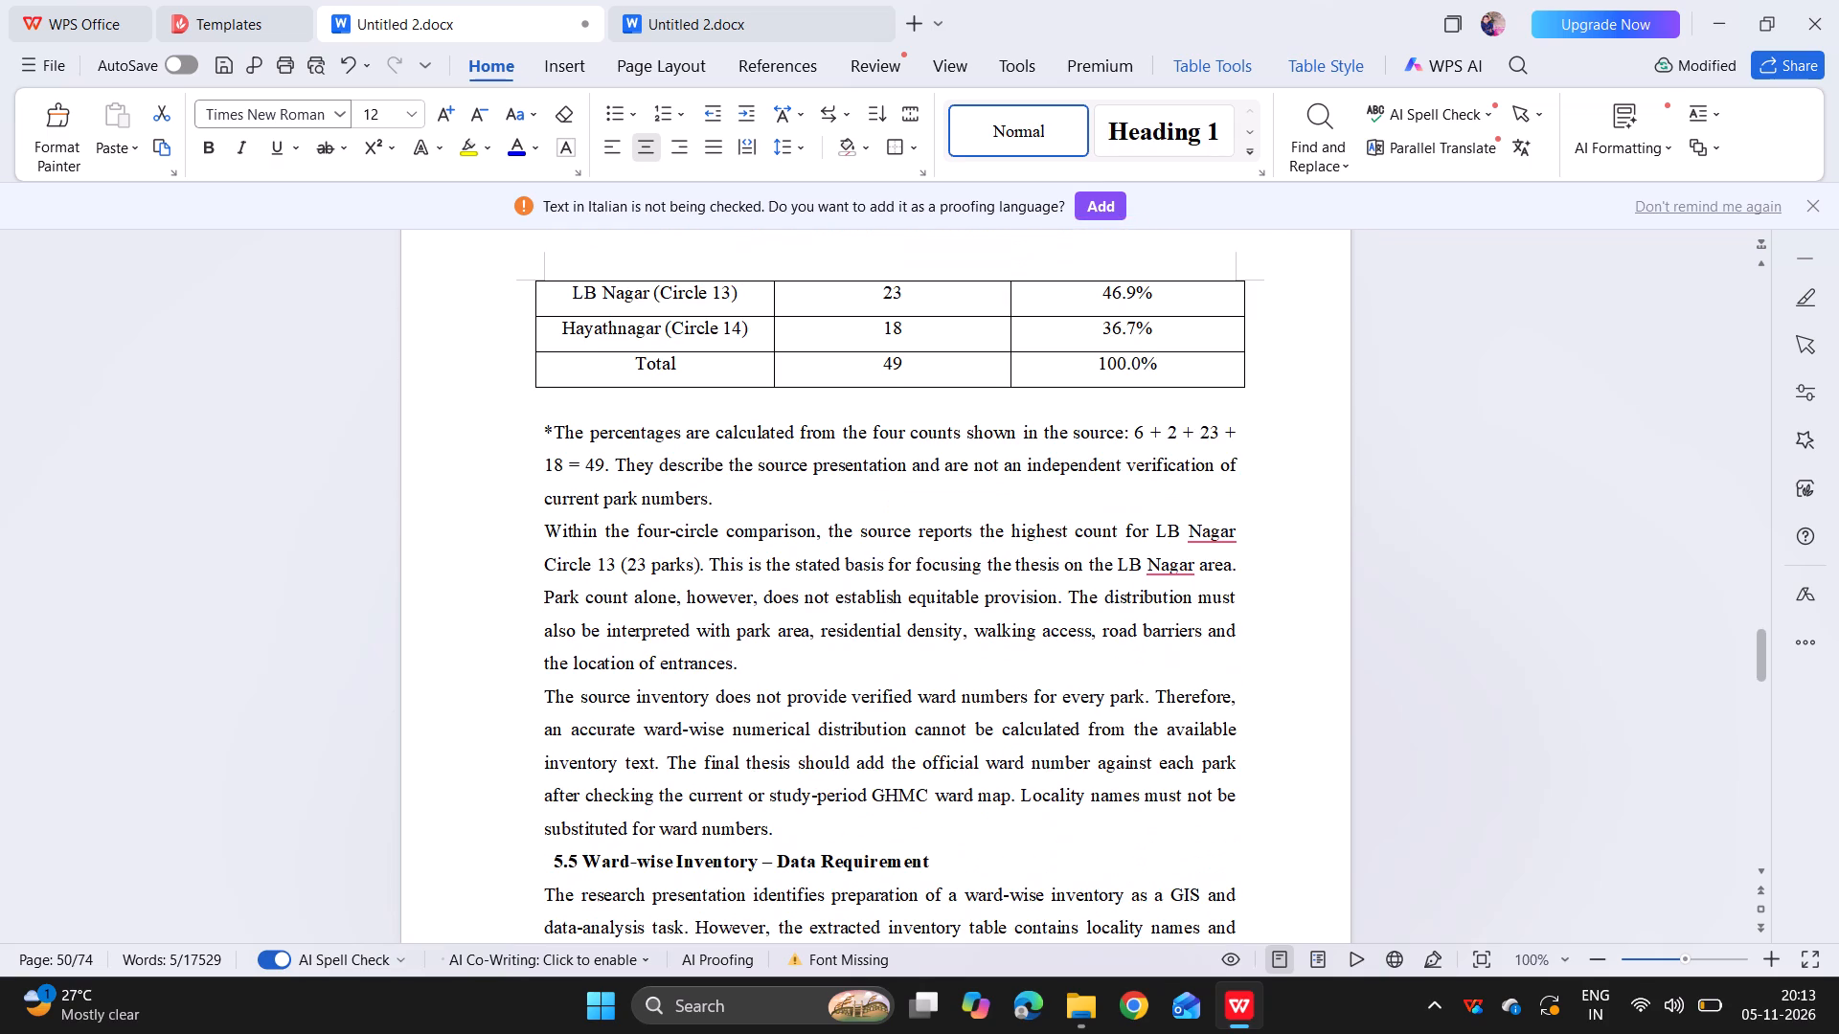
scroll(906, 453, "down", 1)
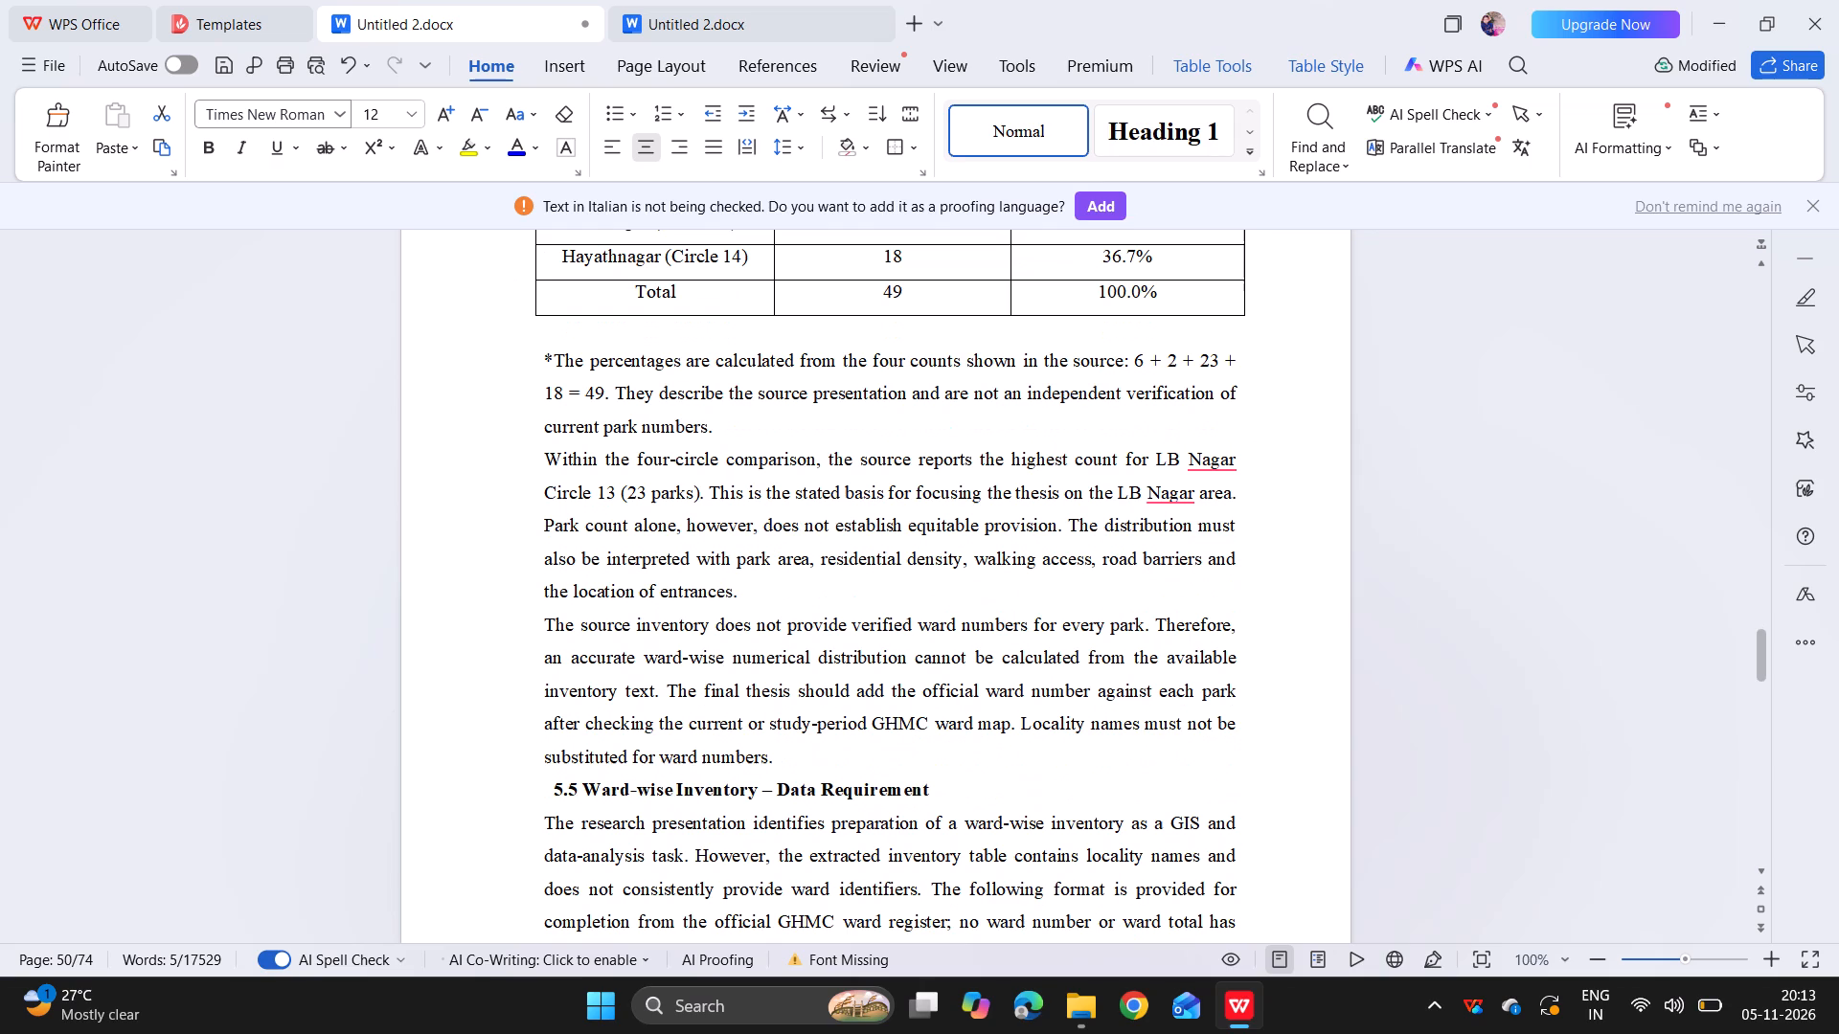
scroll(906, 453, "up", 4)
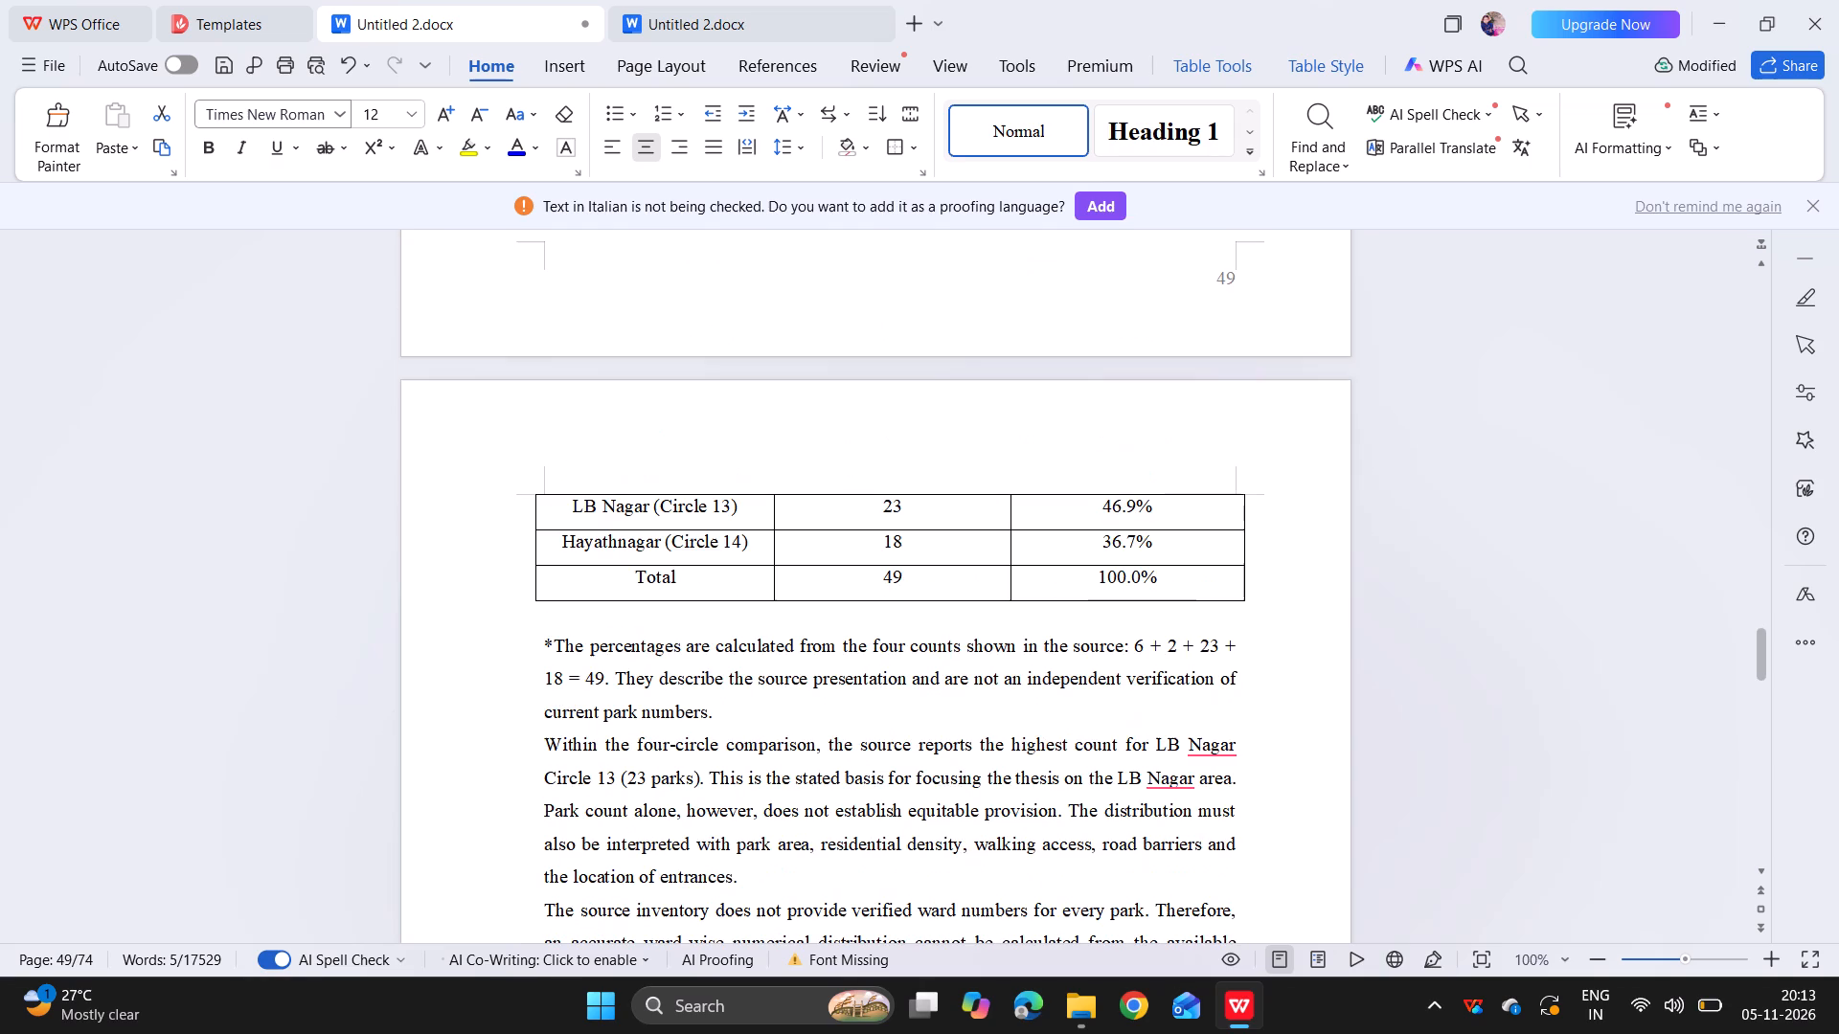
scroll(906, 453, "down", 3)
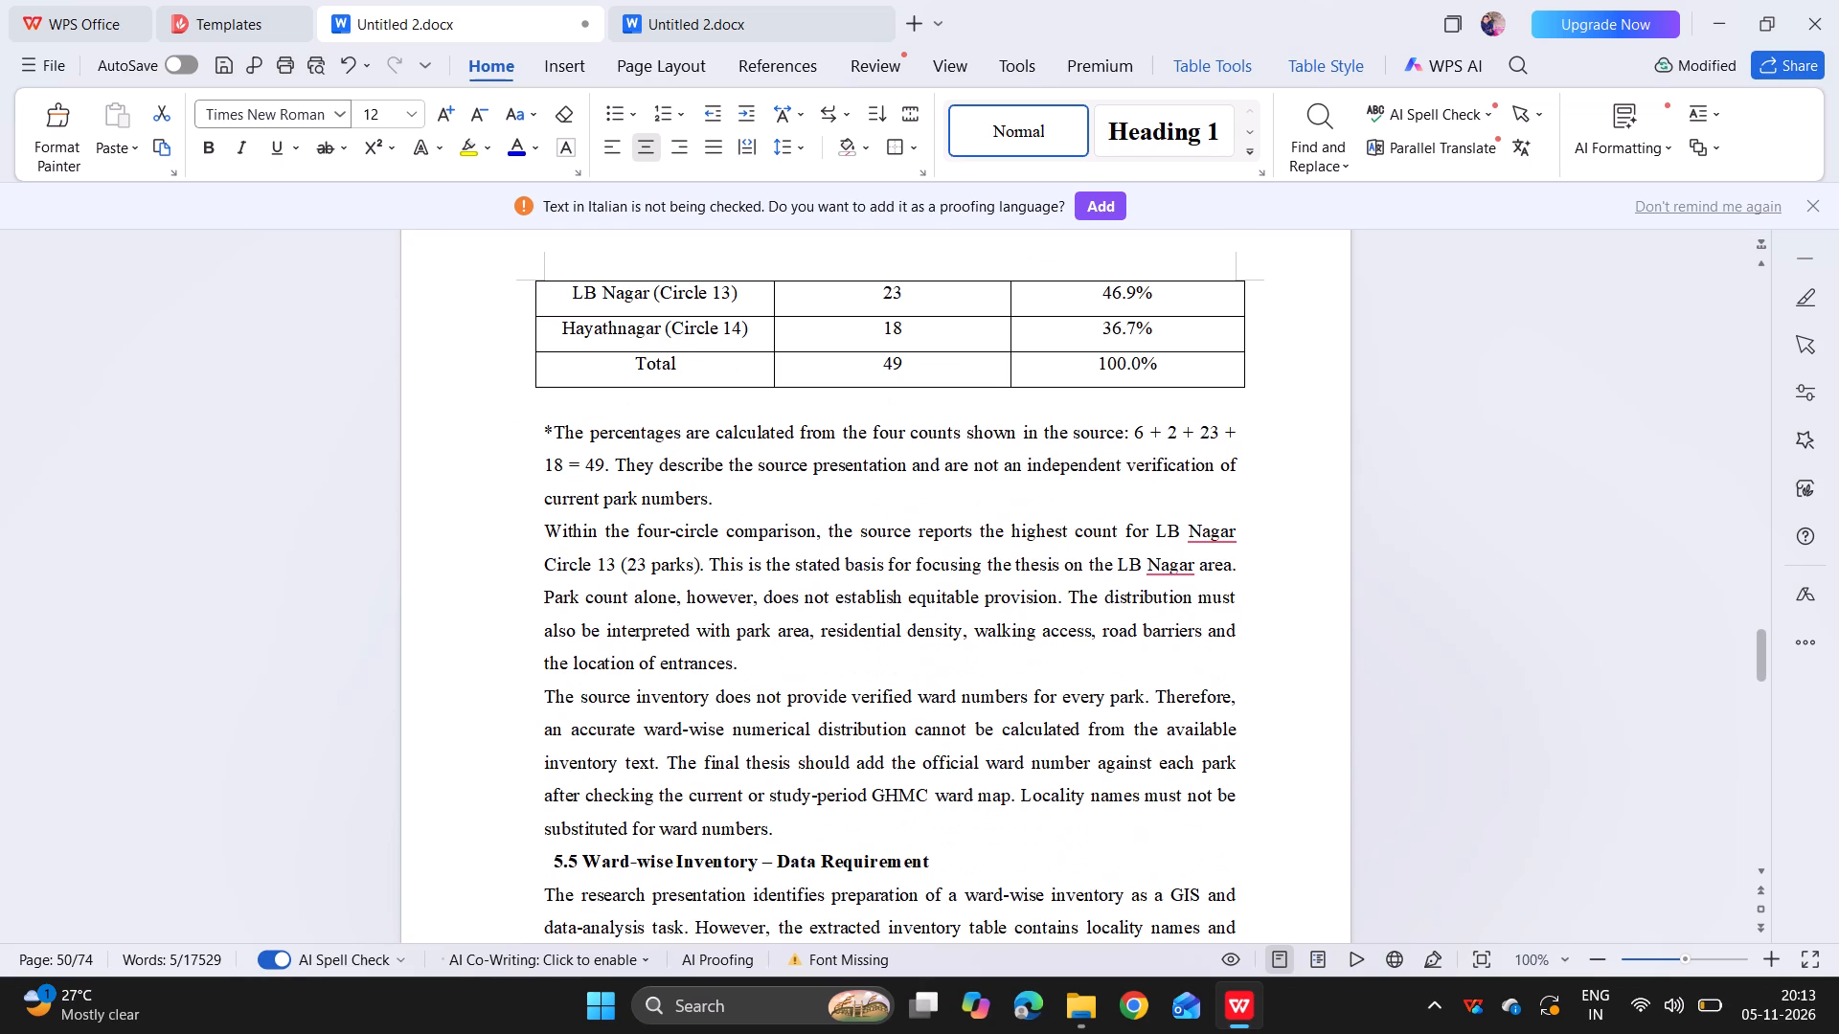
scroll(531, 425, "down", 9)
scroll(777, 474, "down", 4)
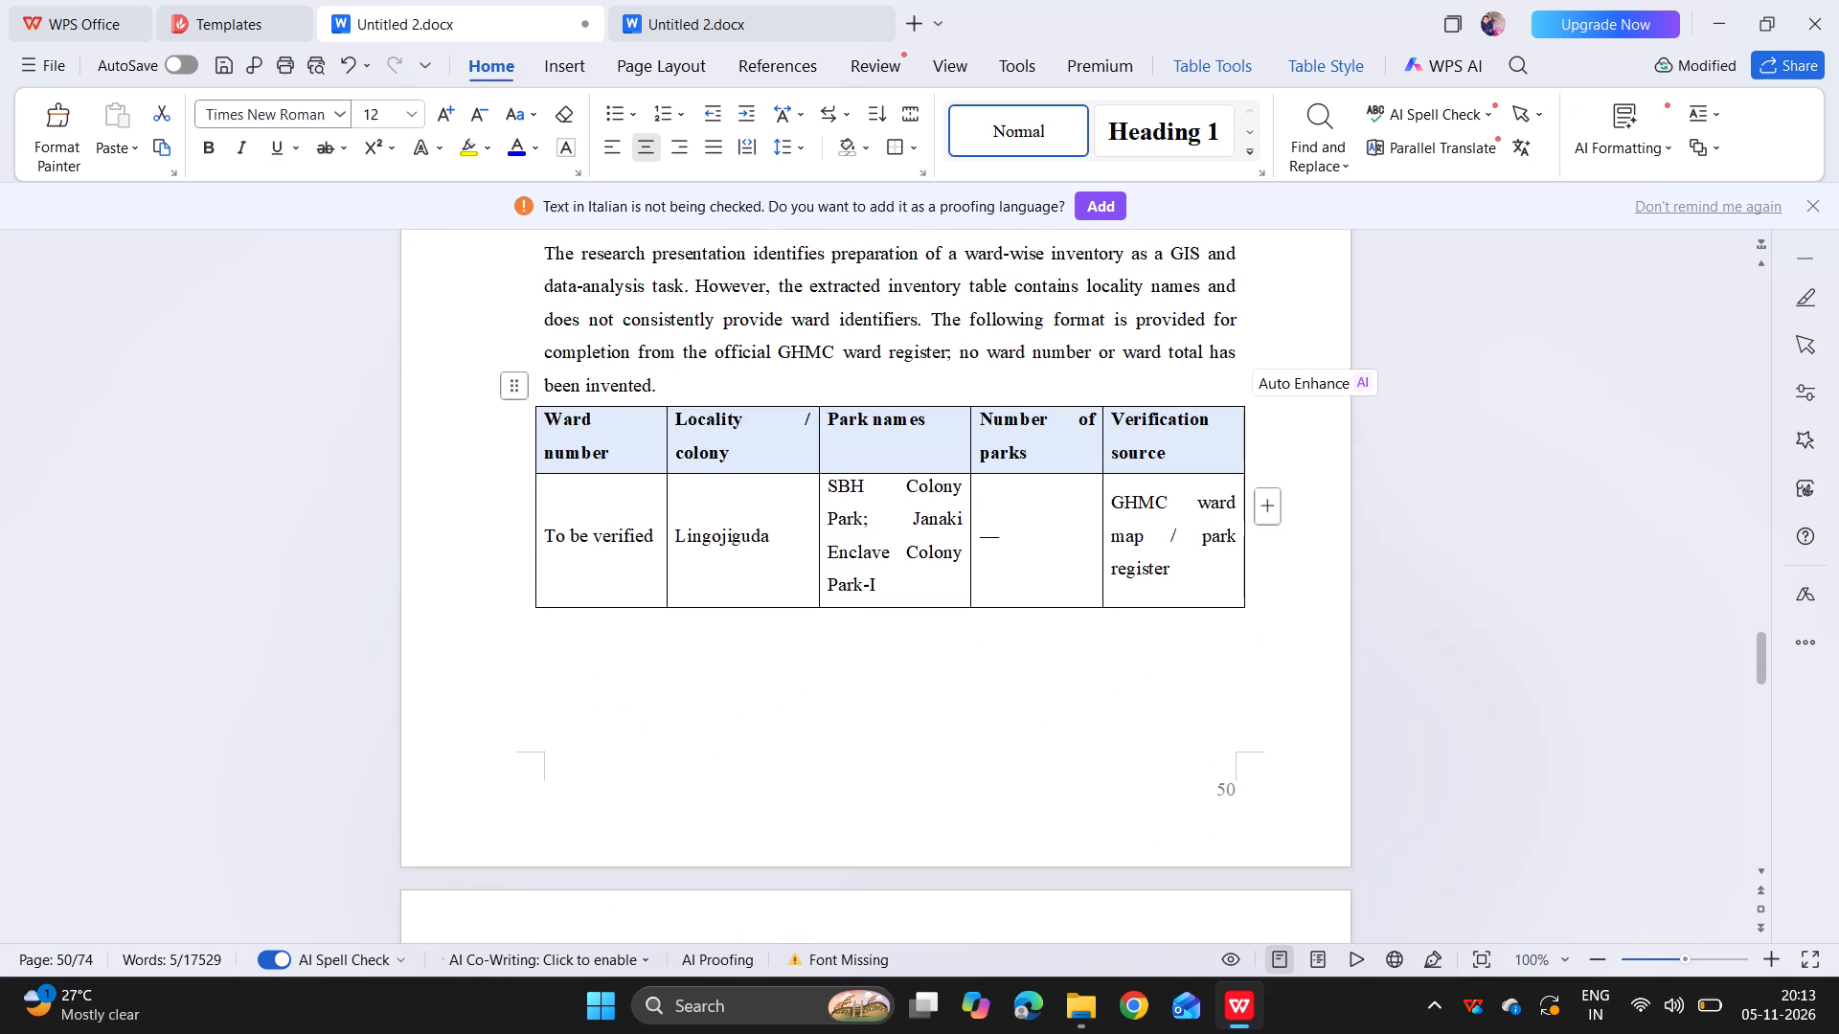
left_click(682, 396)
key("Return")
key("Return")
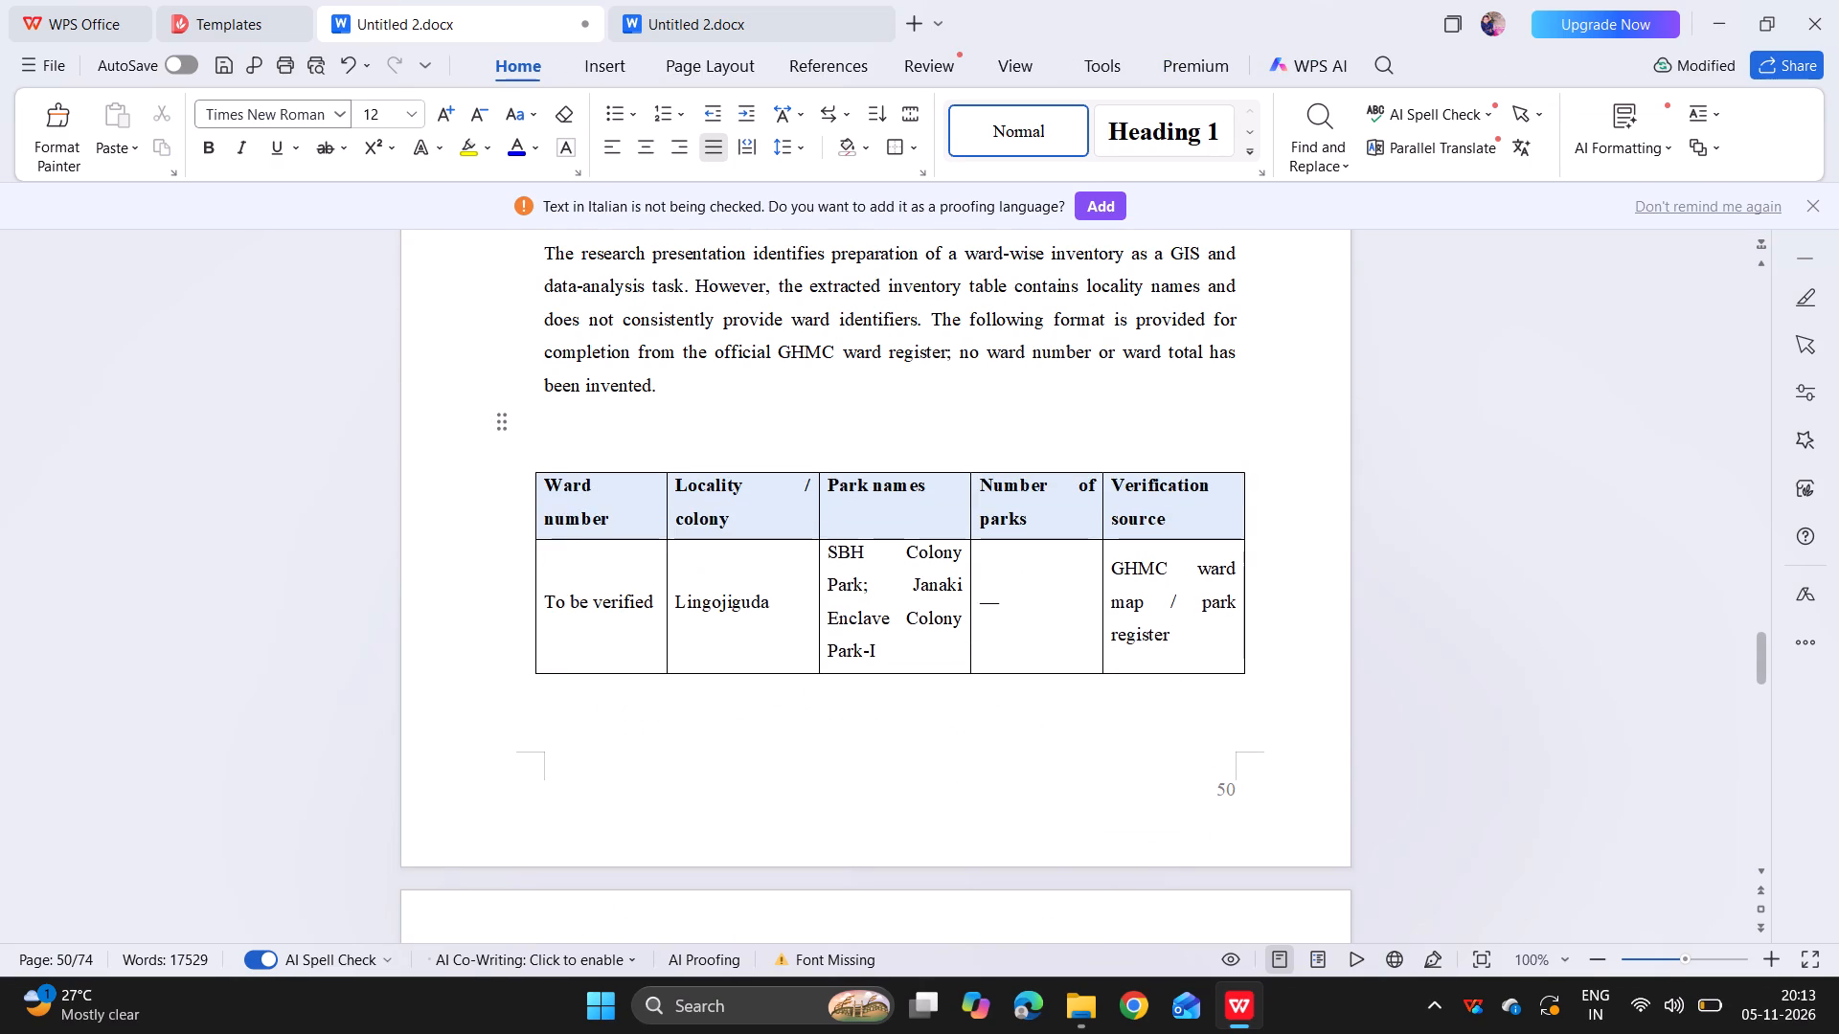
key("Return")
key("Return")
key("Return")
scroll(683, 396, "down", 4)
key("Return")
key("Return")
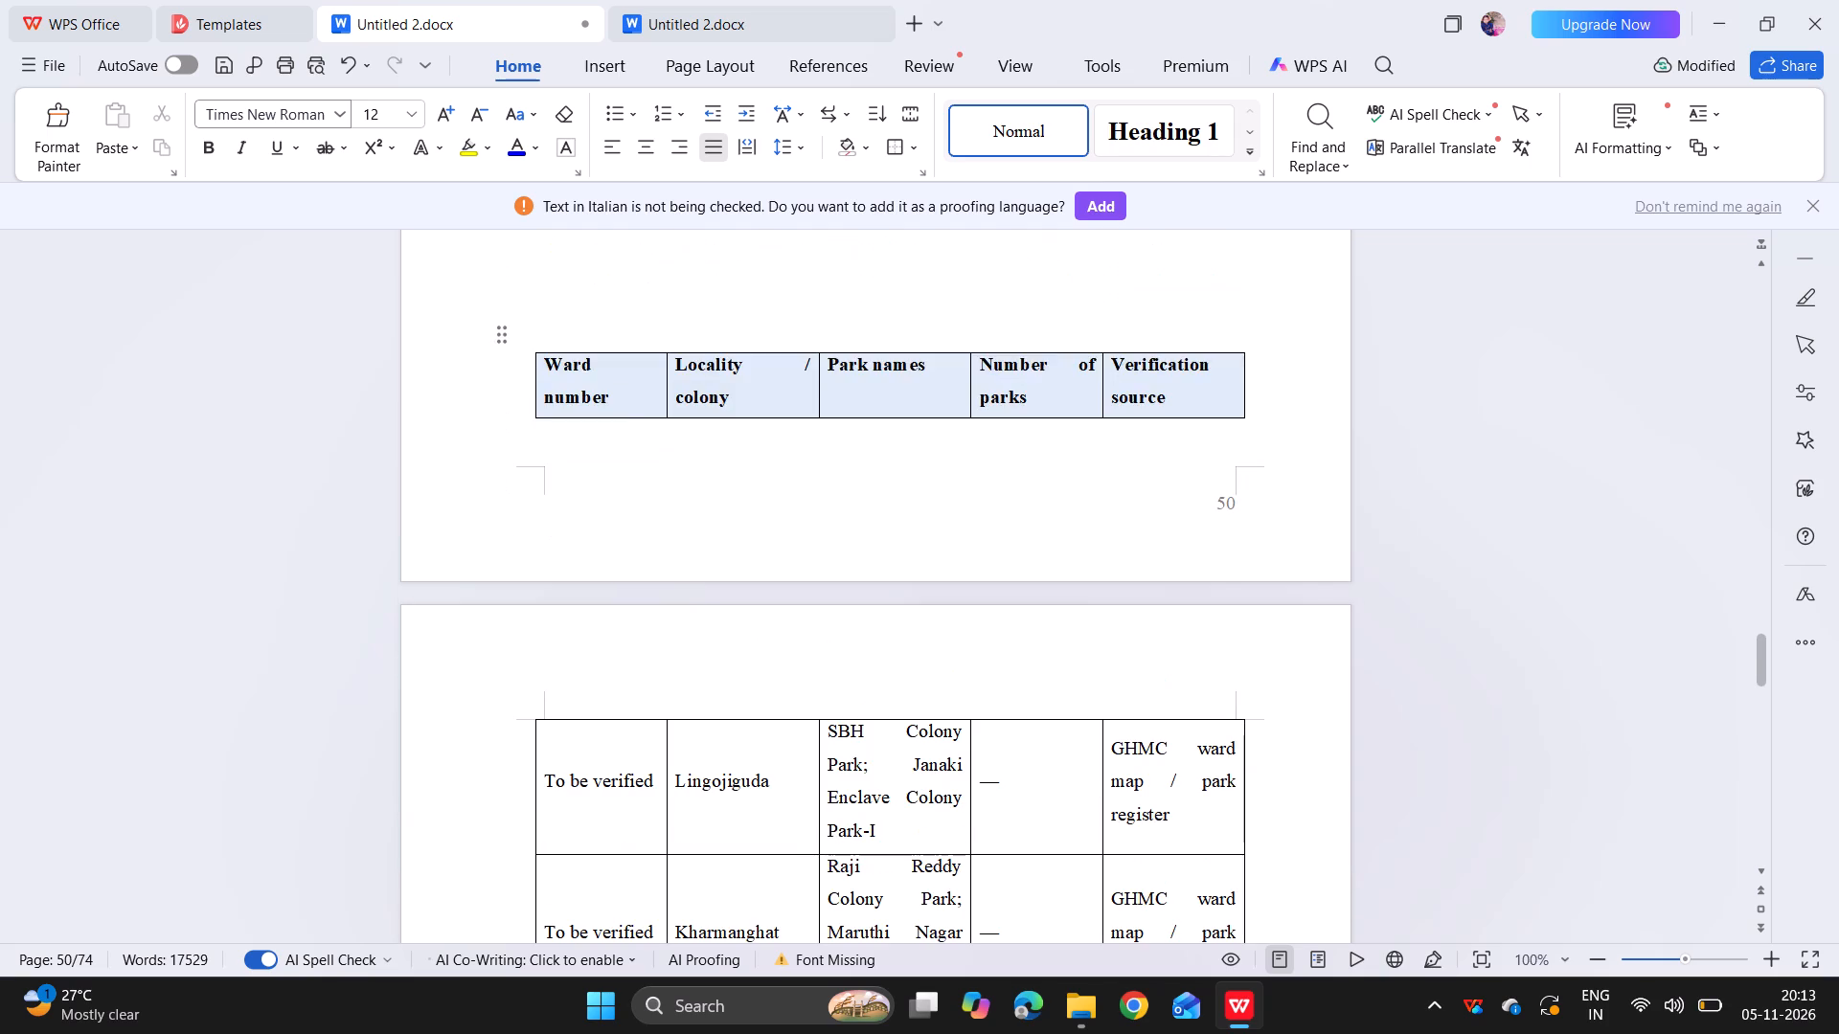
key("Return")
key("Return")
key("Return")
scroll(683, 396, "down", 4)
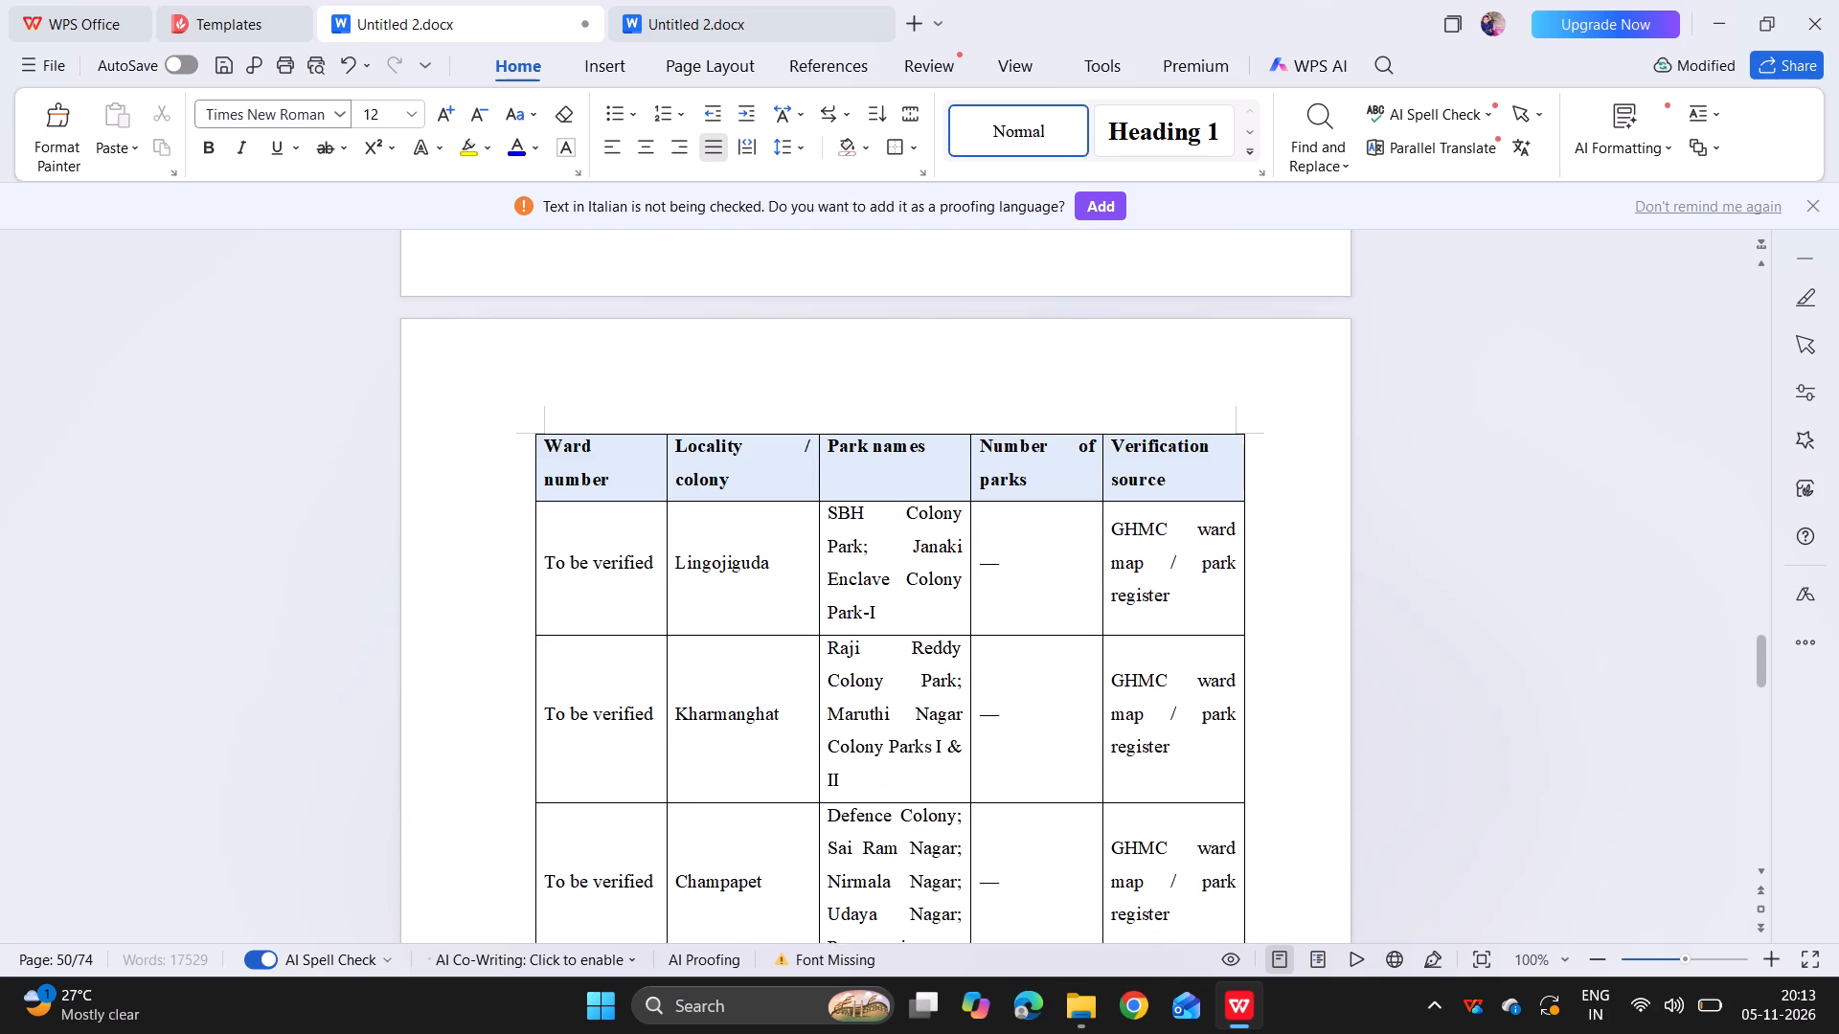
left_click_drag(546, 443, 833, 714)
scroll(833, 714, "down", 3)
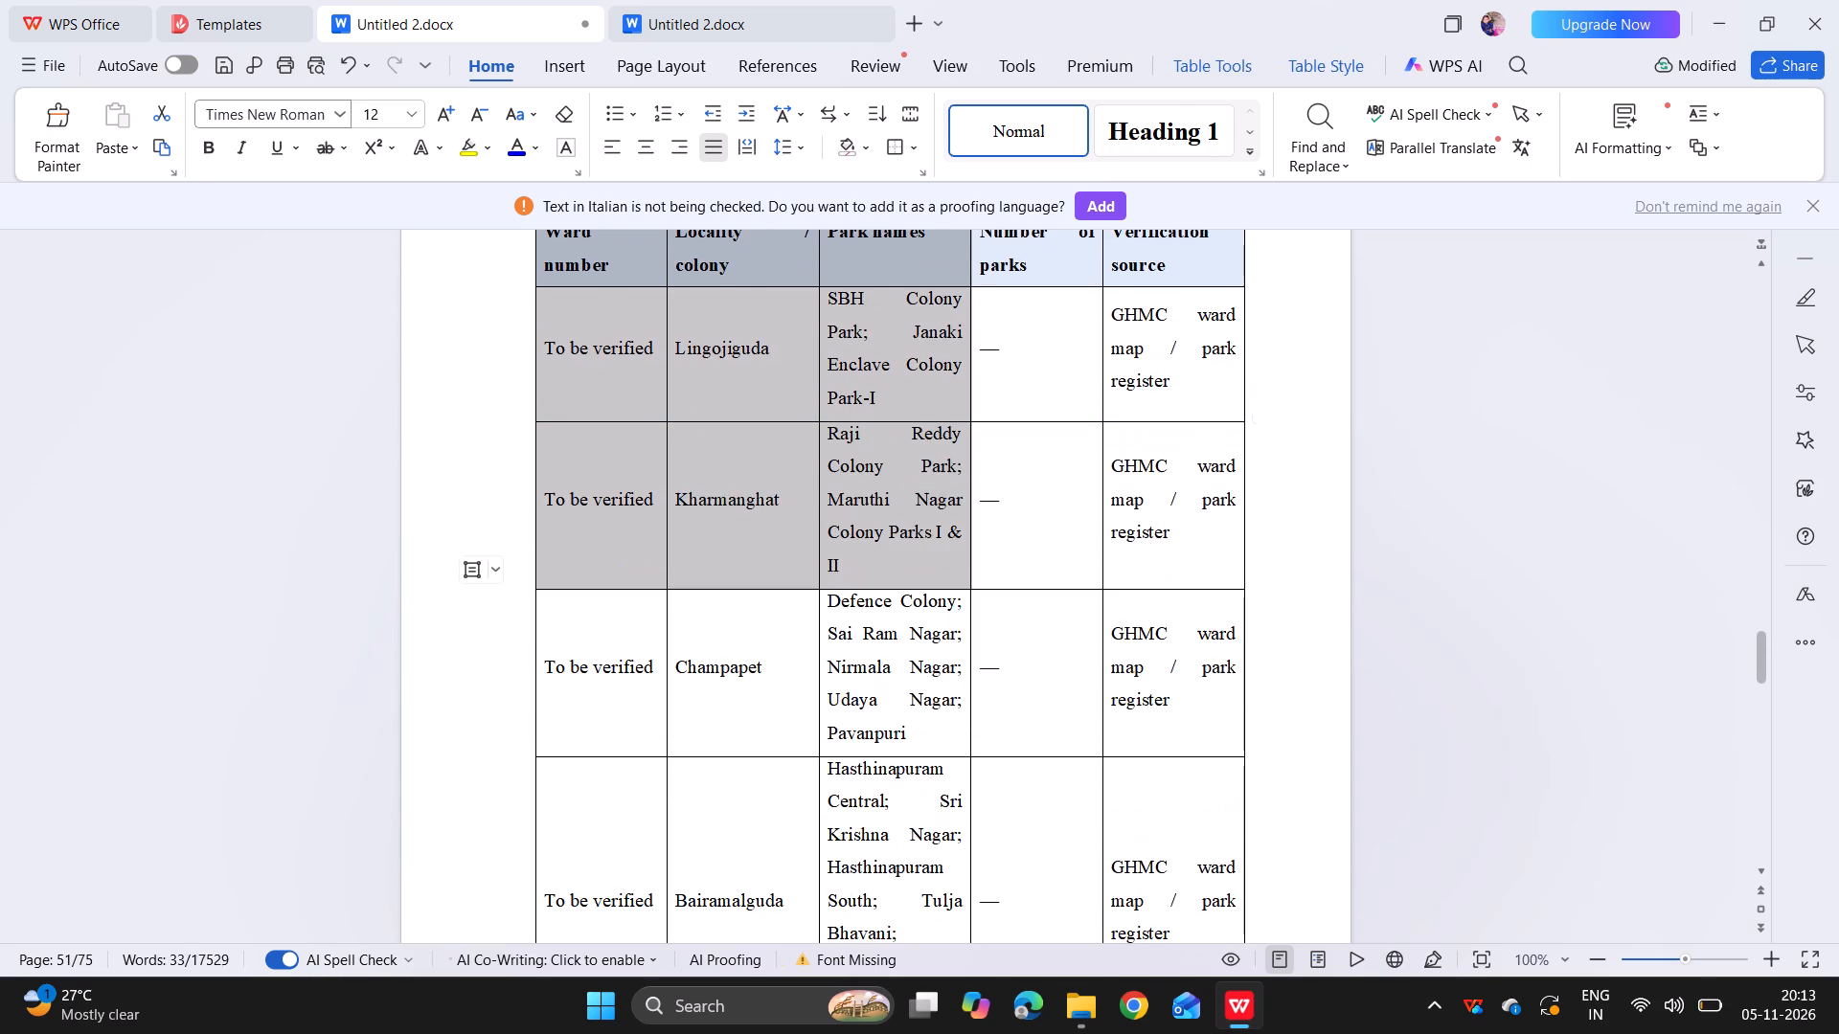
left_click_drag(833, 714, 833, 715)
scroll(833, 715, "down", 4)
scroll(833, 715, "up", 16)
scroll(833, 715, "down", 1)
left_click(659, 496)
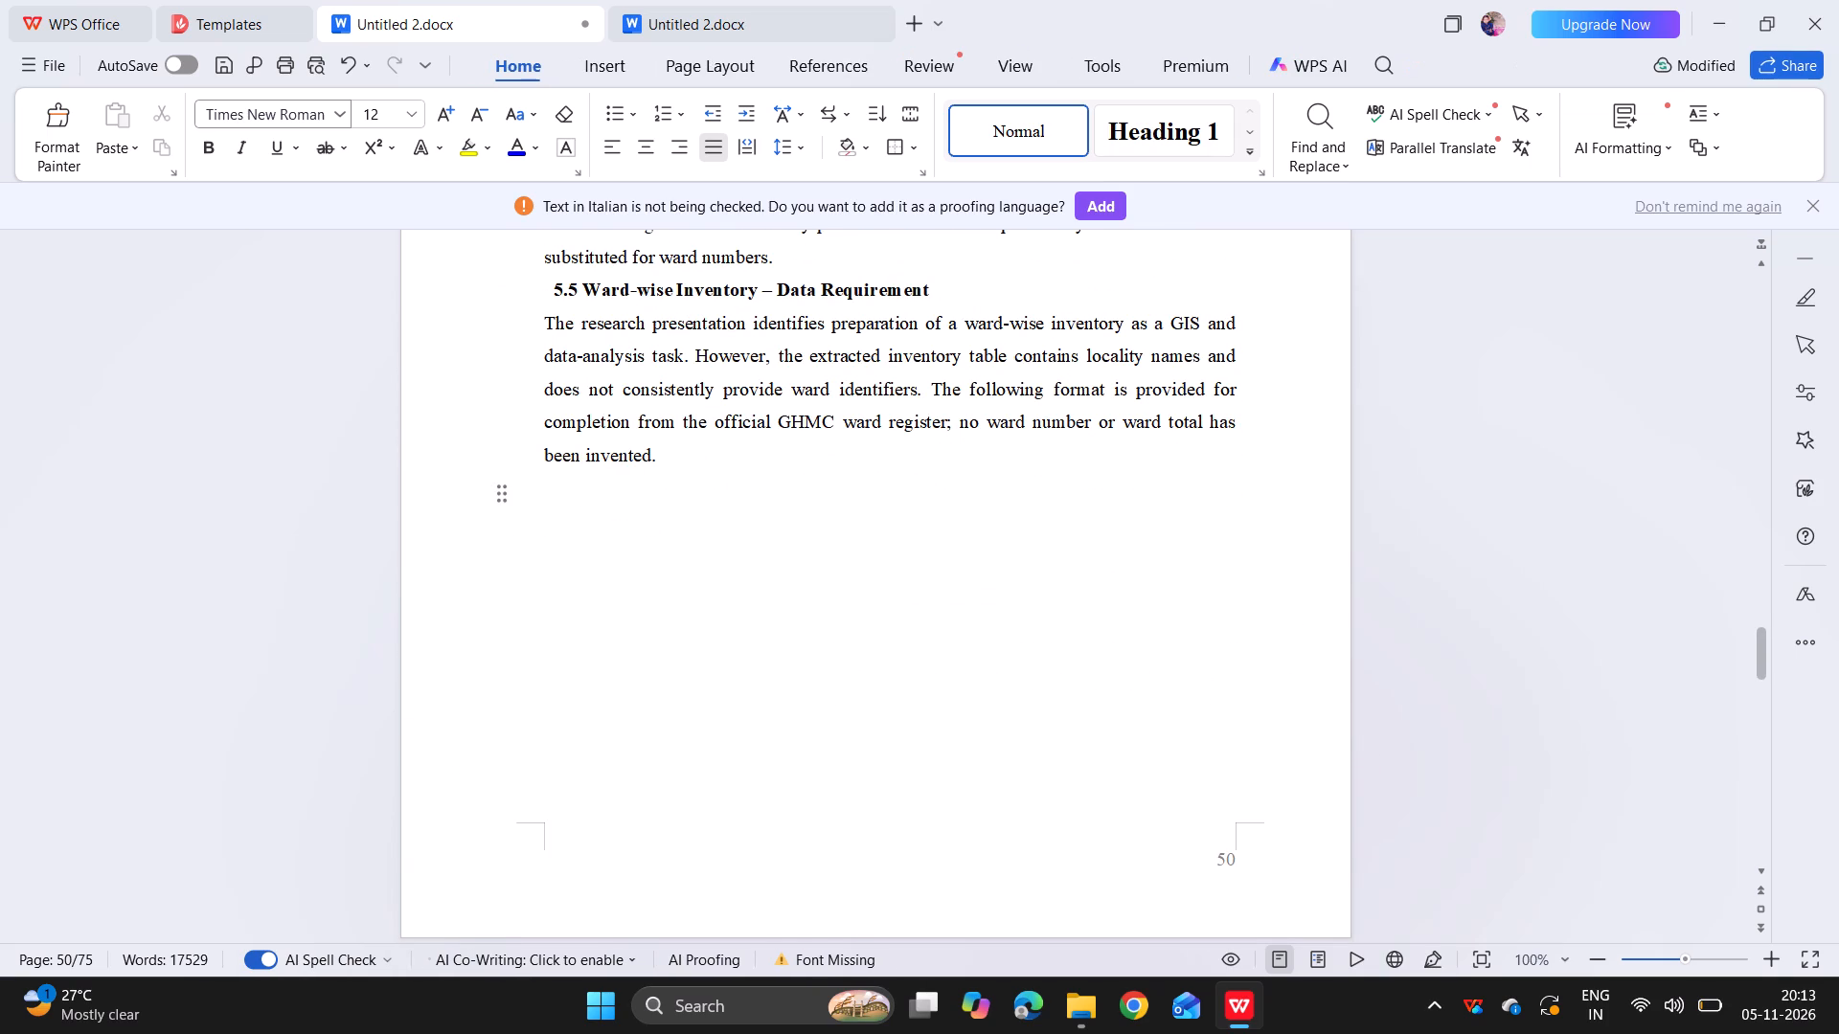
Select the 5.5 Ward-wise Inventory – Data Requirement heading with its paragraph and the blank lines beneath it.
left_click(539, 282)
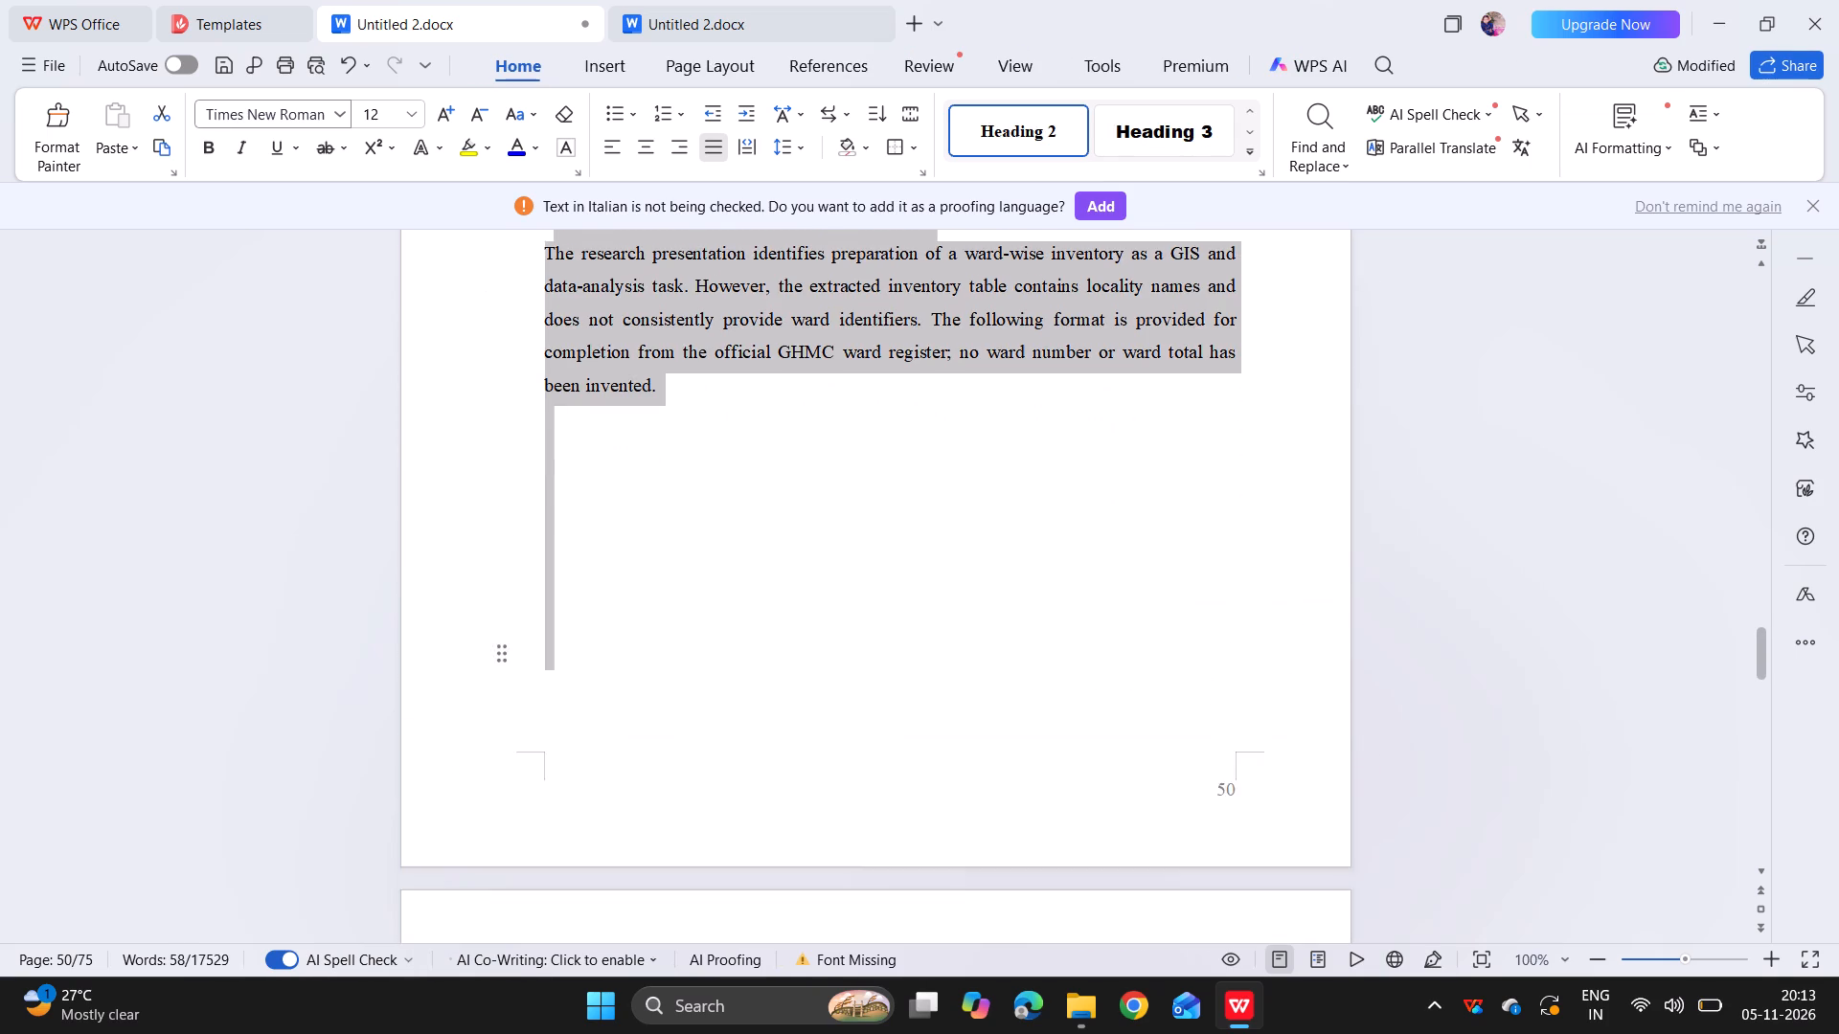
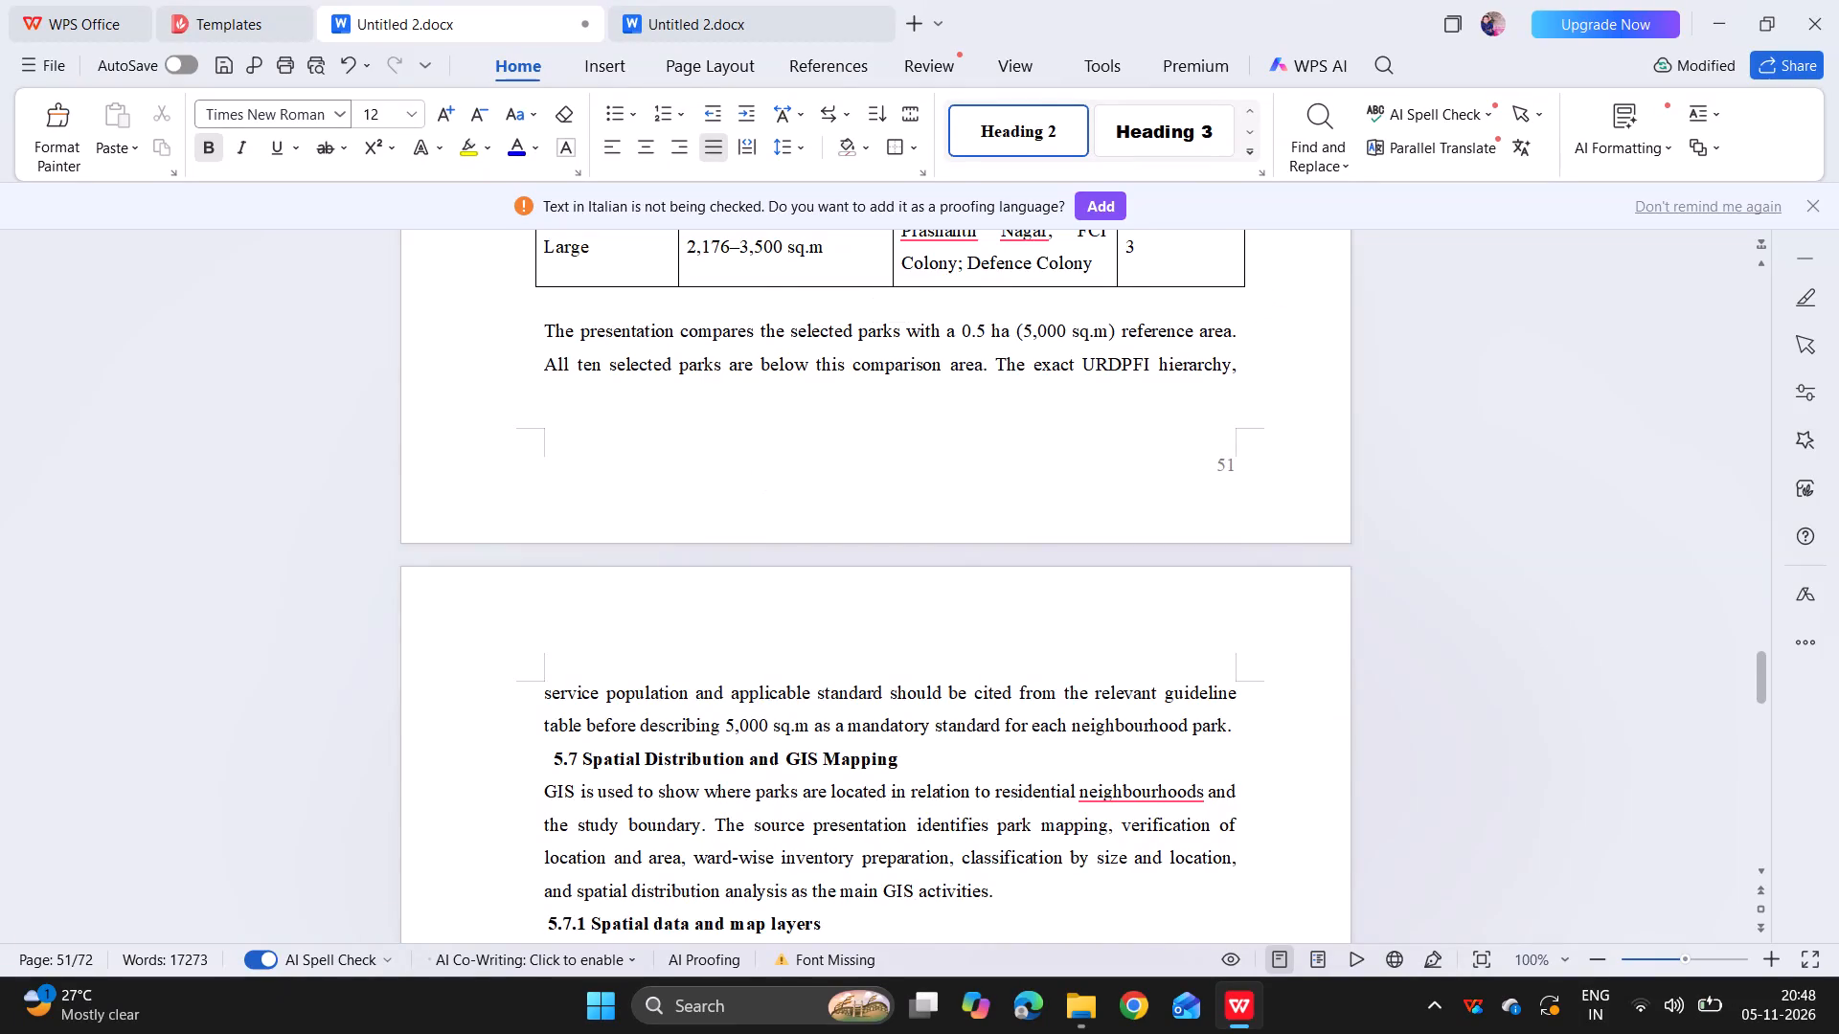
Widen the Selected parks column of the detailed sample category table by narrowing its Area range column.
scroll(843, 531, "up", 6)
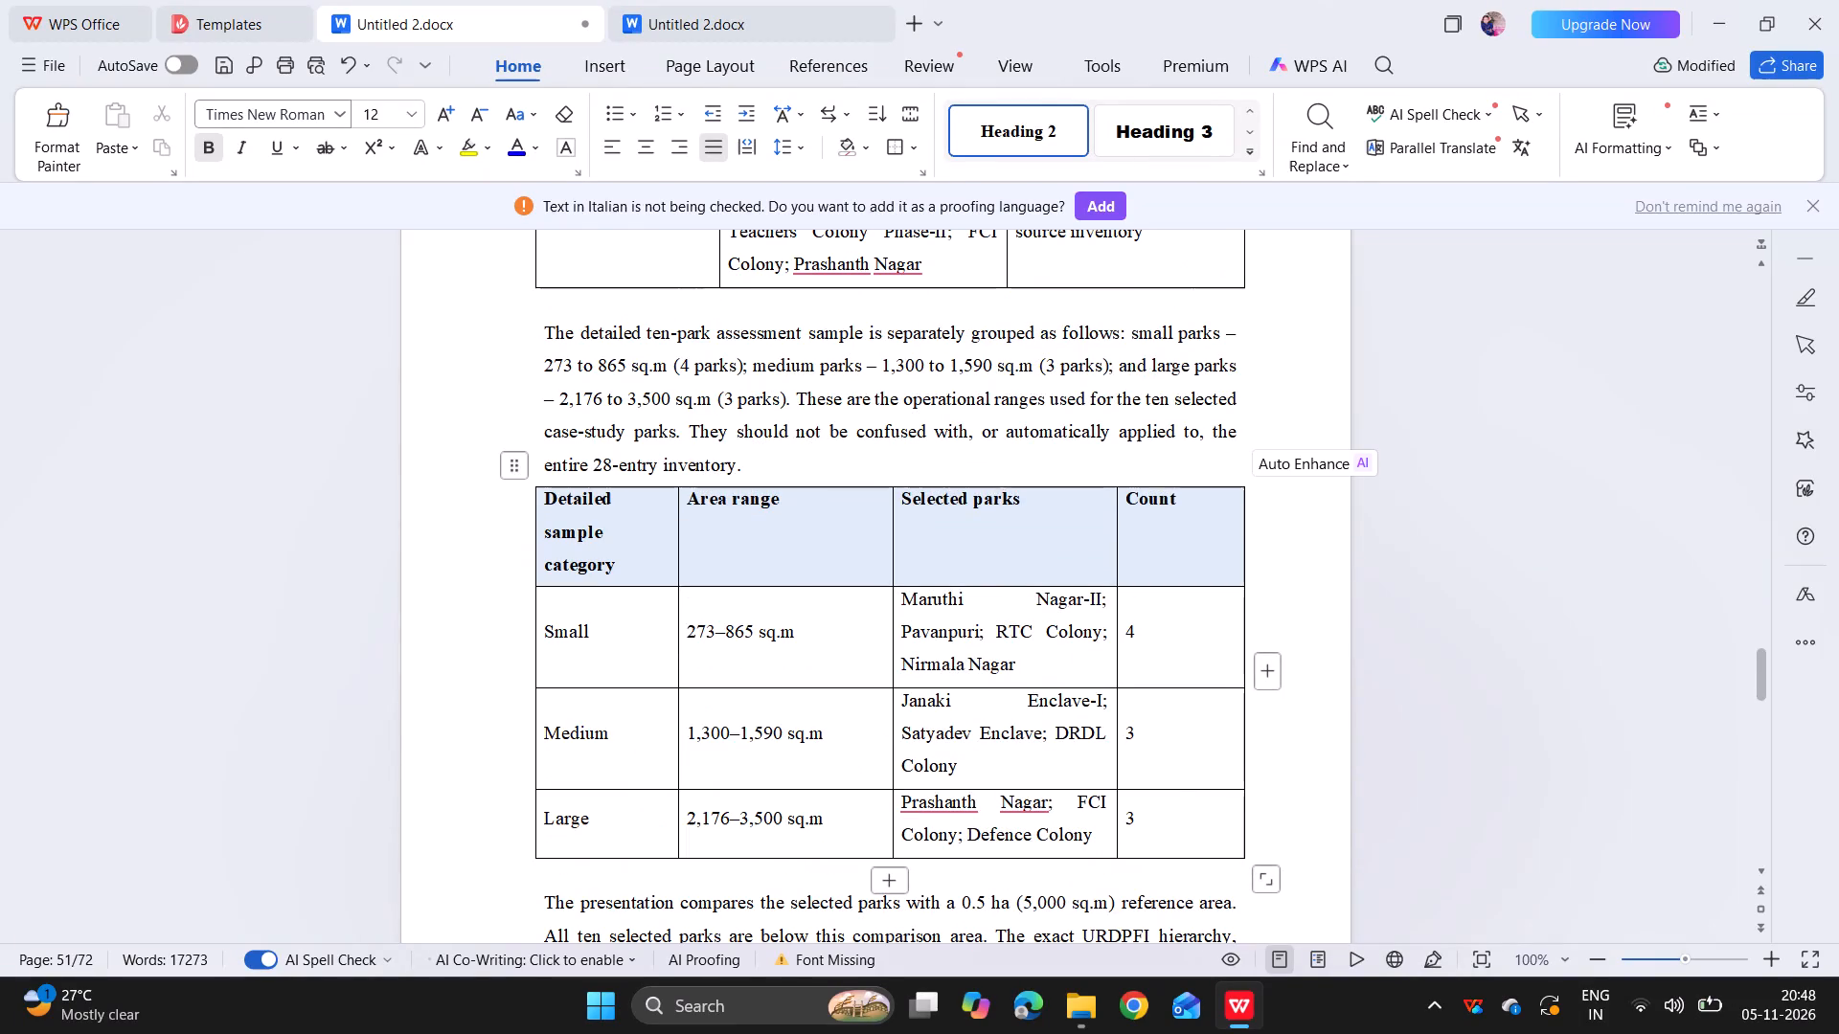
left_click_drag(890, 522, 5, 821)
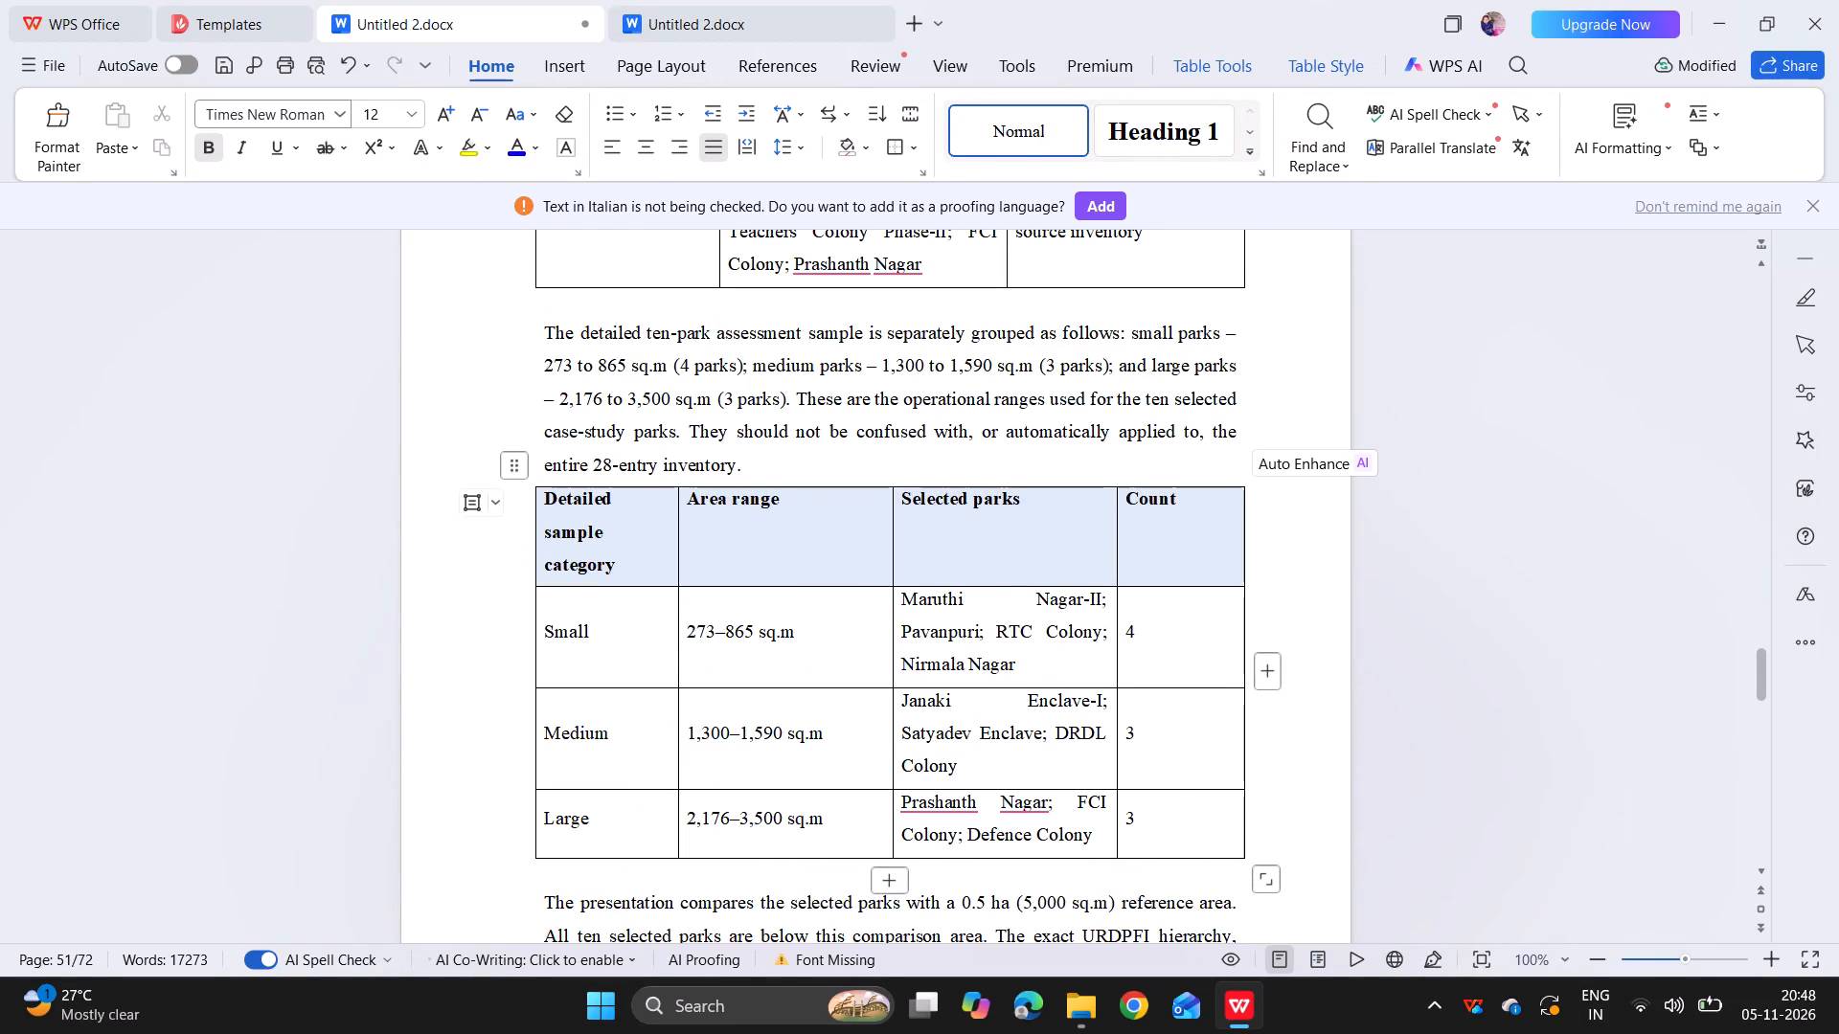
left_click_drag(5, 821, 868, 527)
left_click_drag(894, 512, 868, 517)
left_click_drag(868, 517, 856, 517)
Insert a blank line before the 5.7 Spatial Distribution and GIS Mapping heading to move it onto the next page.
scroll(945, 535, "down", 3)
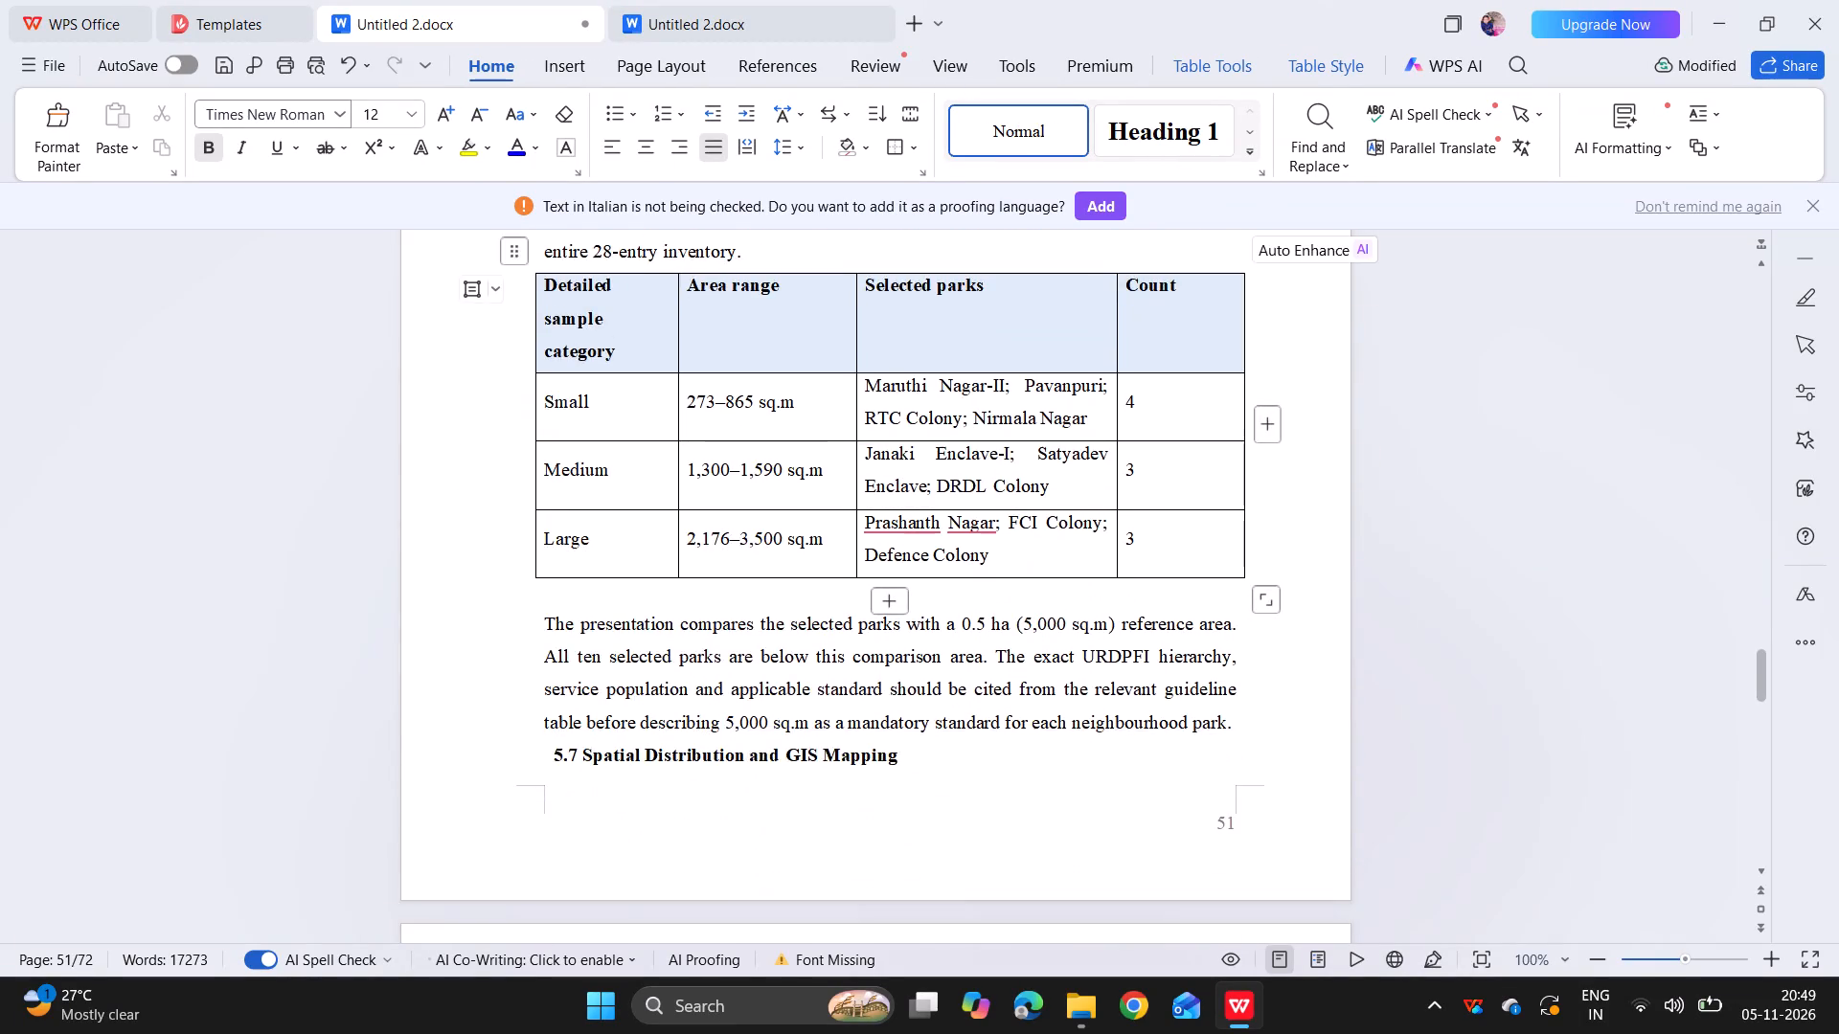
scroll(897, 586, "down", 3)
scroll(881, 579, "up", 1)
left_click_drag(536, 477, 555, 482)
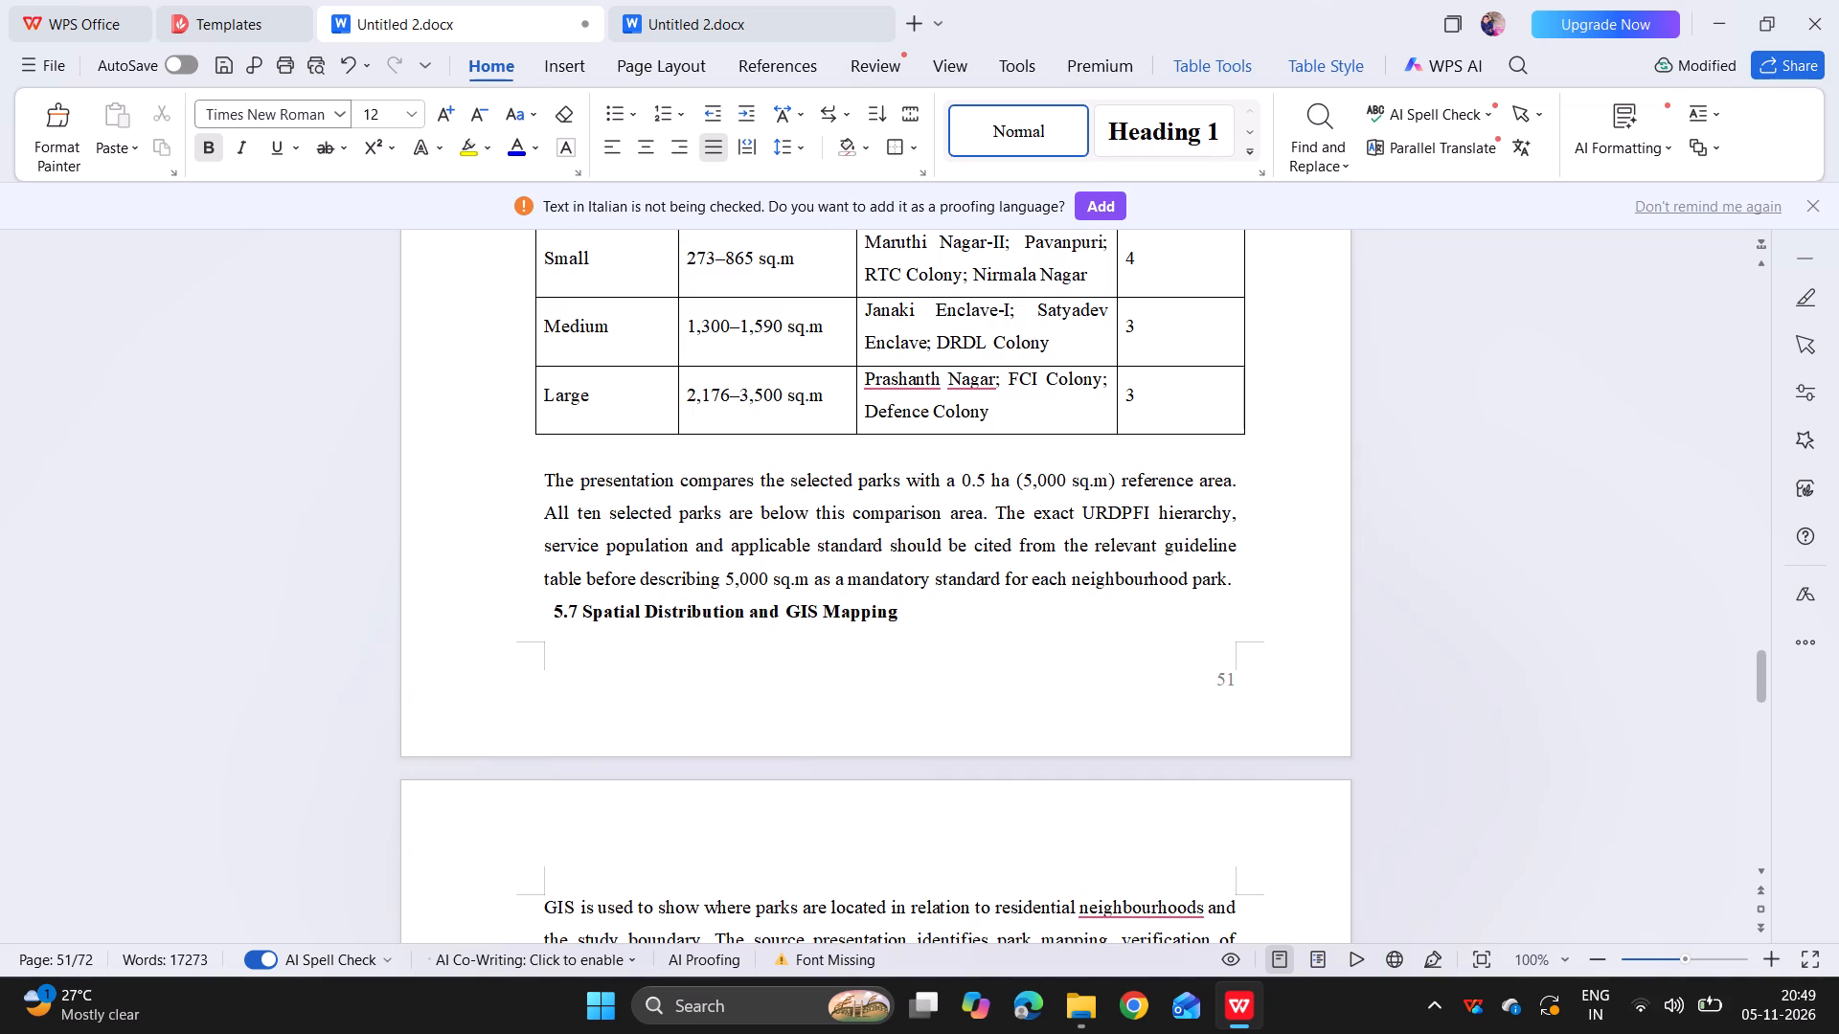
left_click_drag(555, 482, 1245, 586)
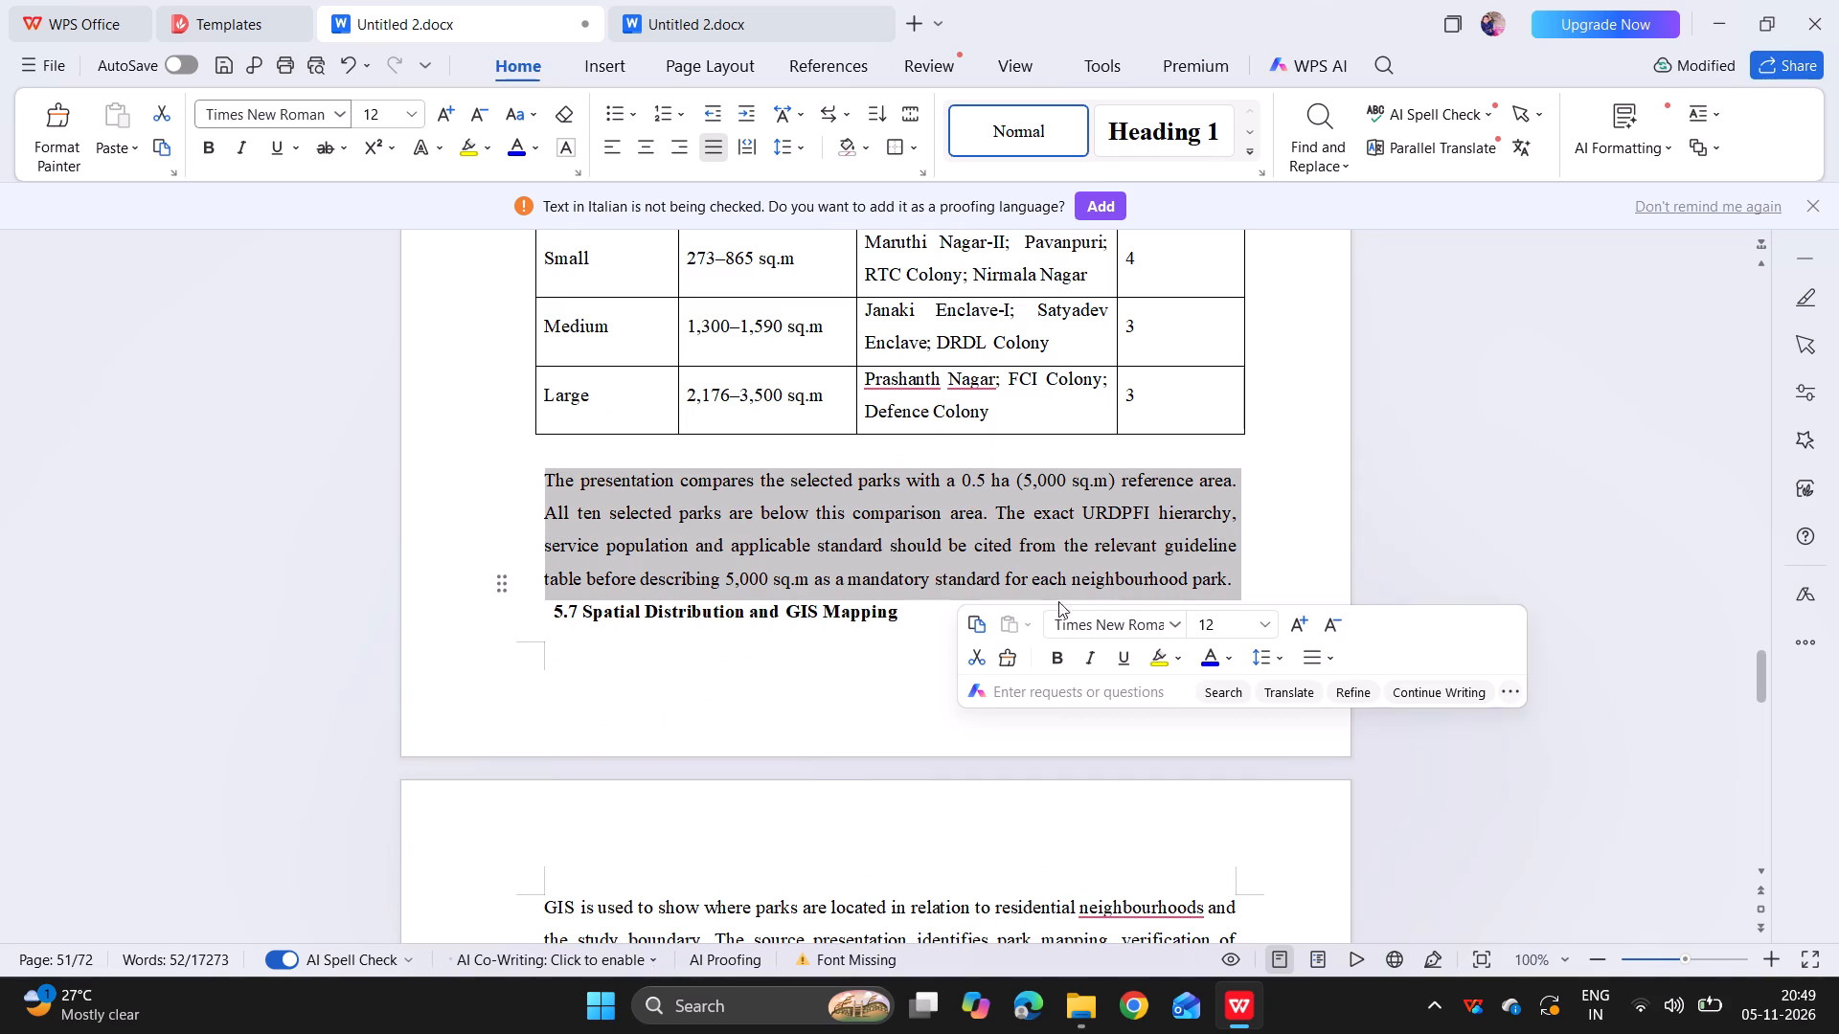
left_click(927, 608)
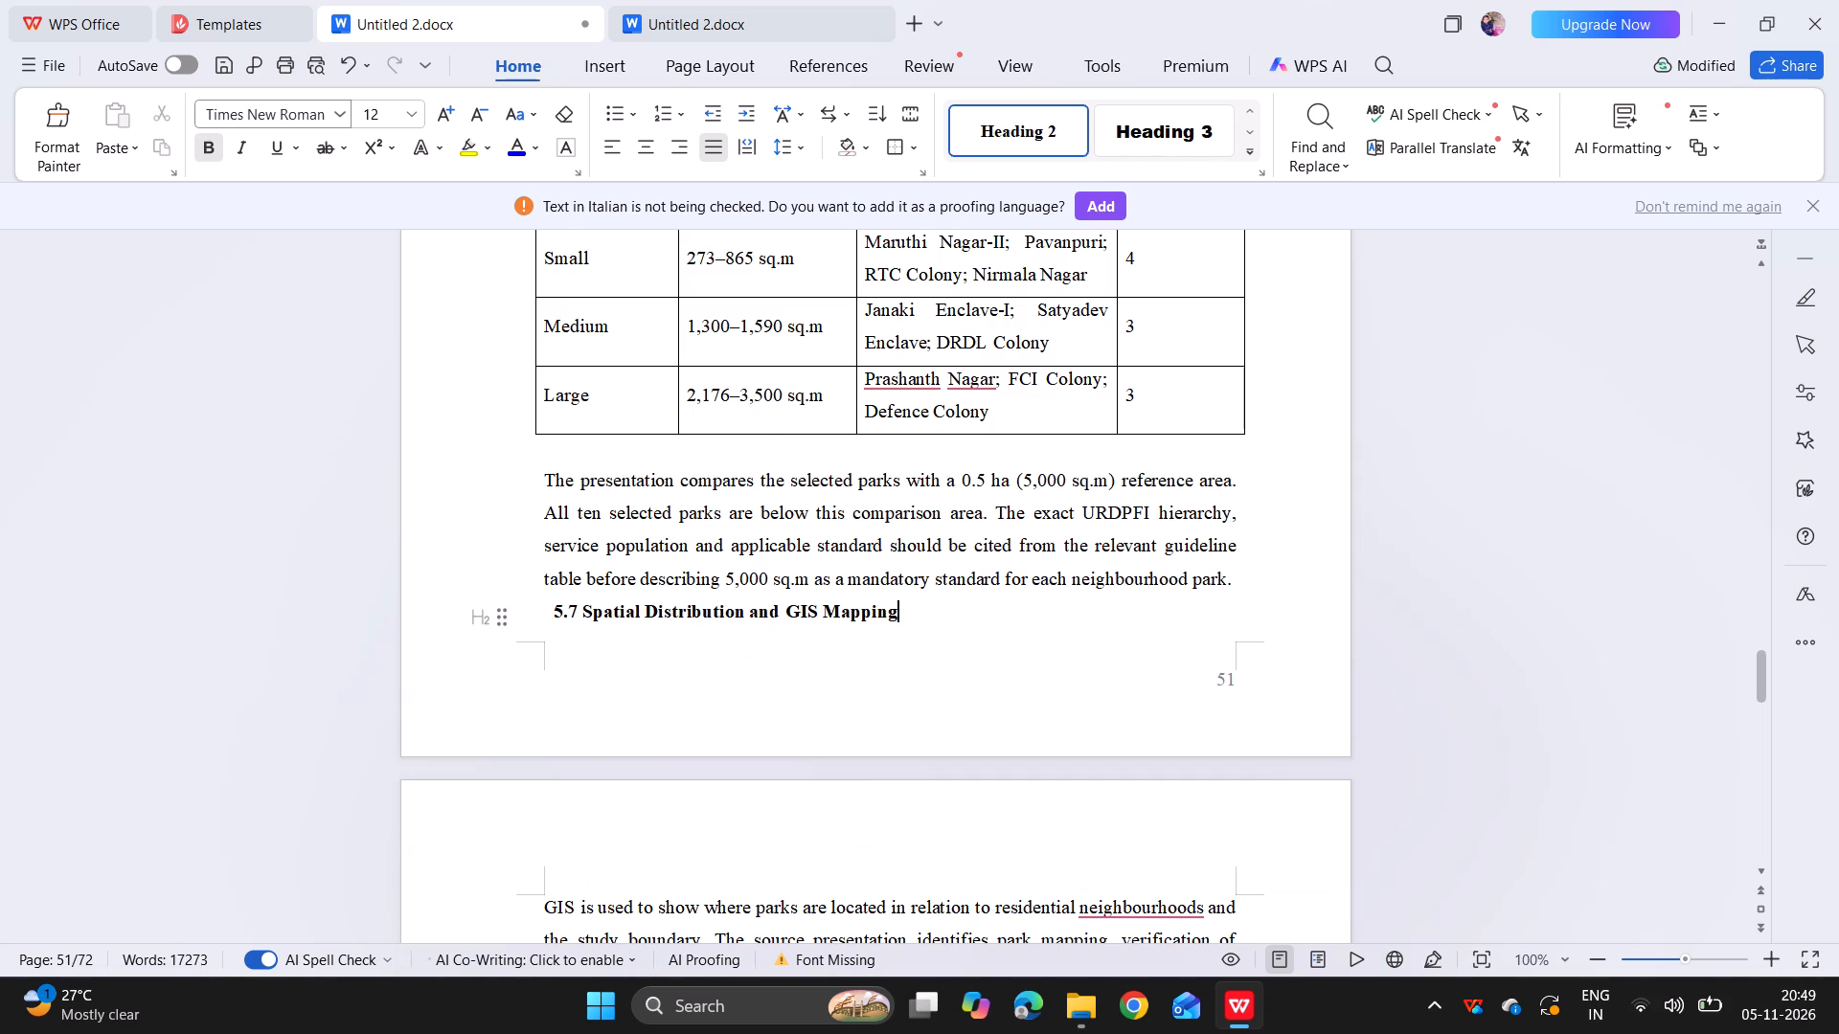
left_click(550, 609)
key("Return")
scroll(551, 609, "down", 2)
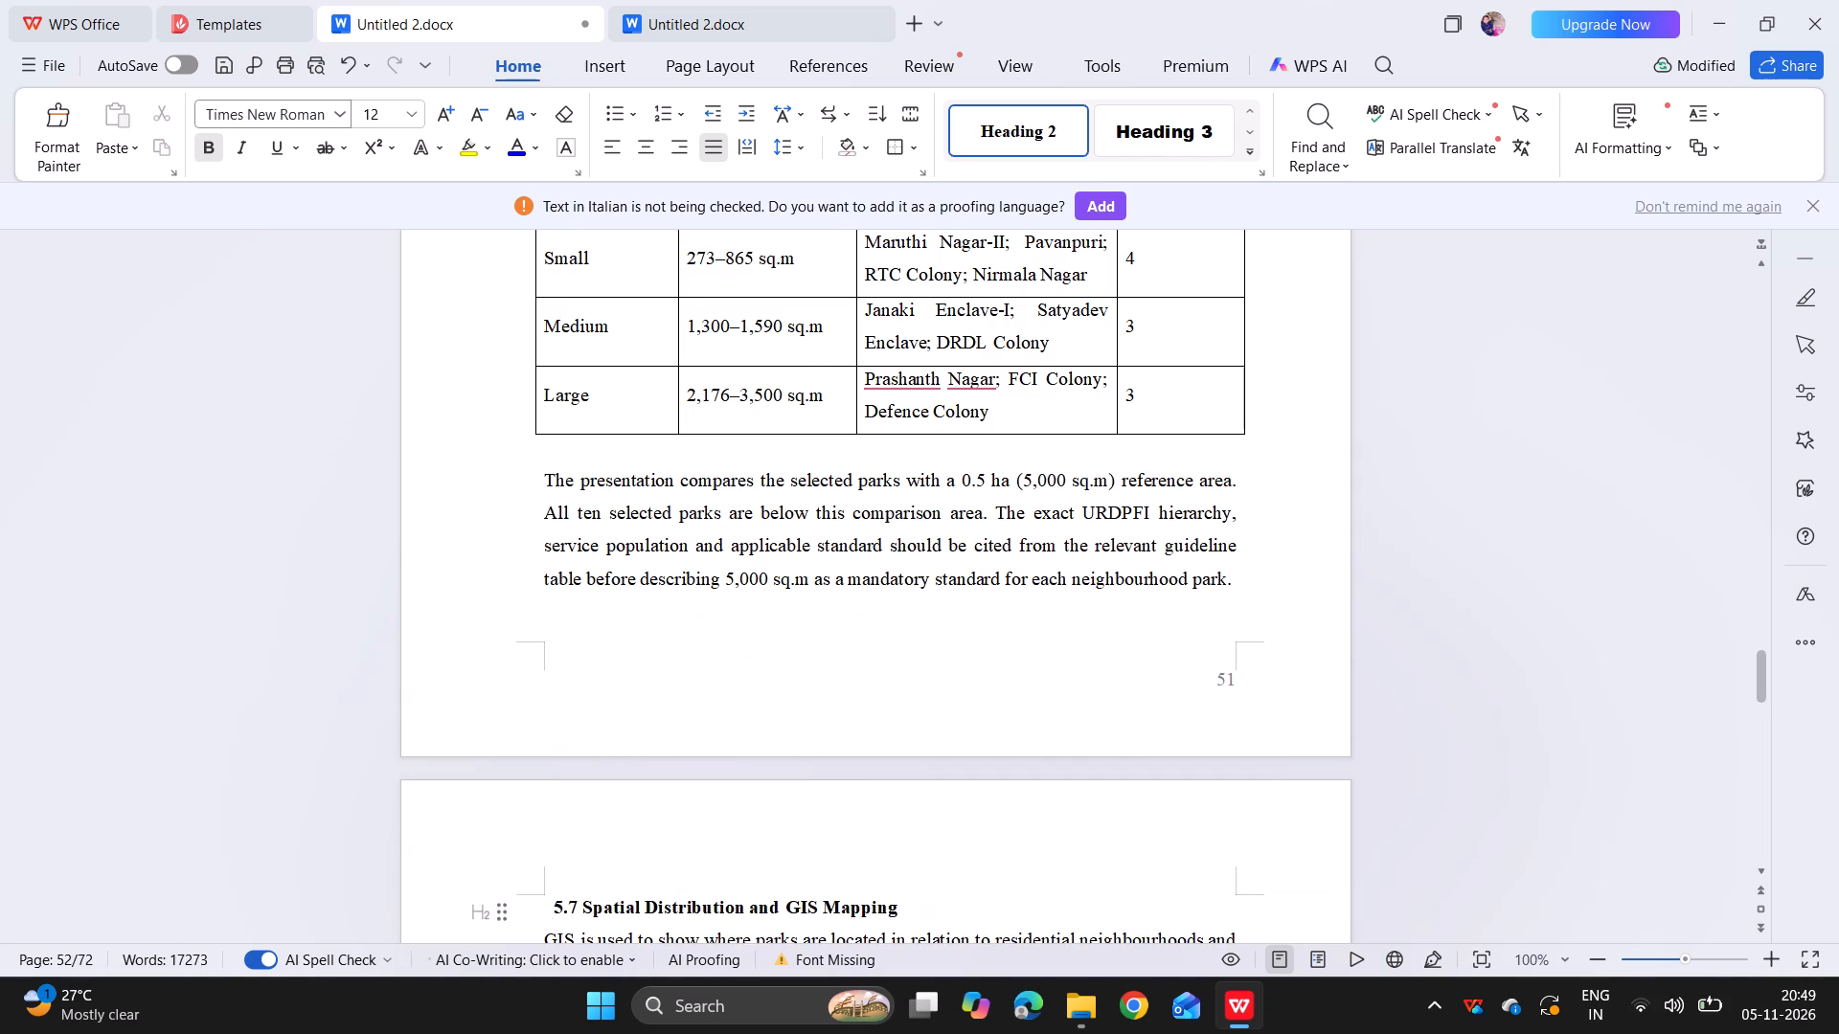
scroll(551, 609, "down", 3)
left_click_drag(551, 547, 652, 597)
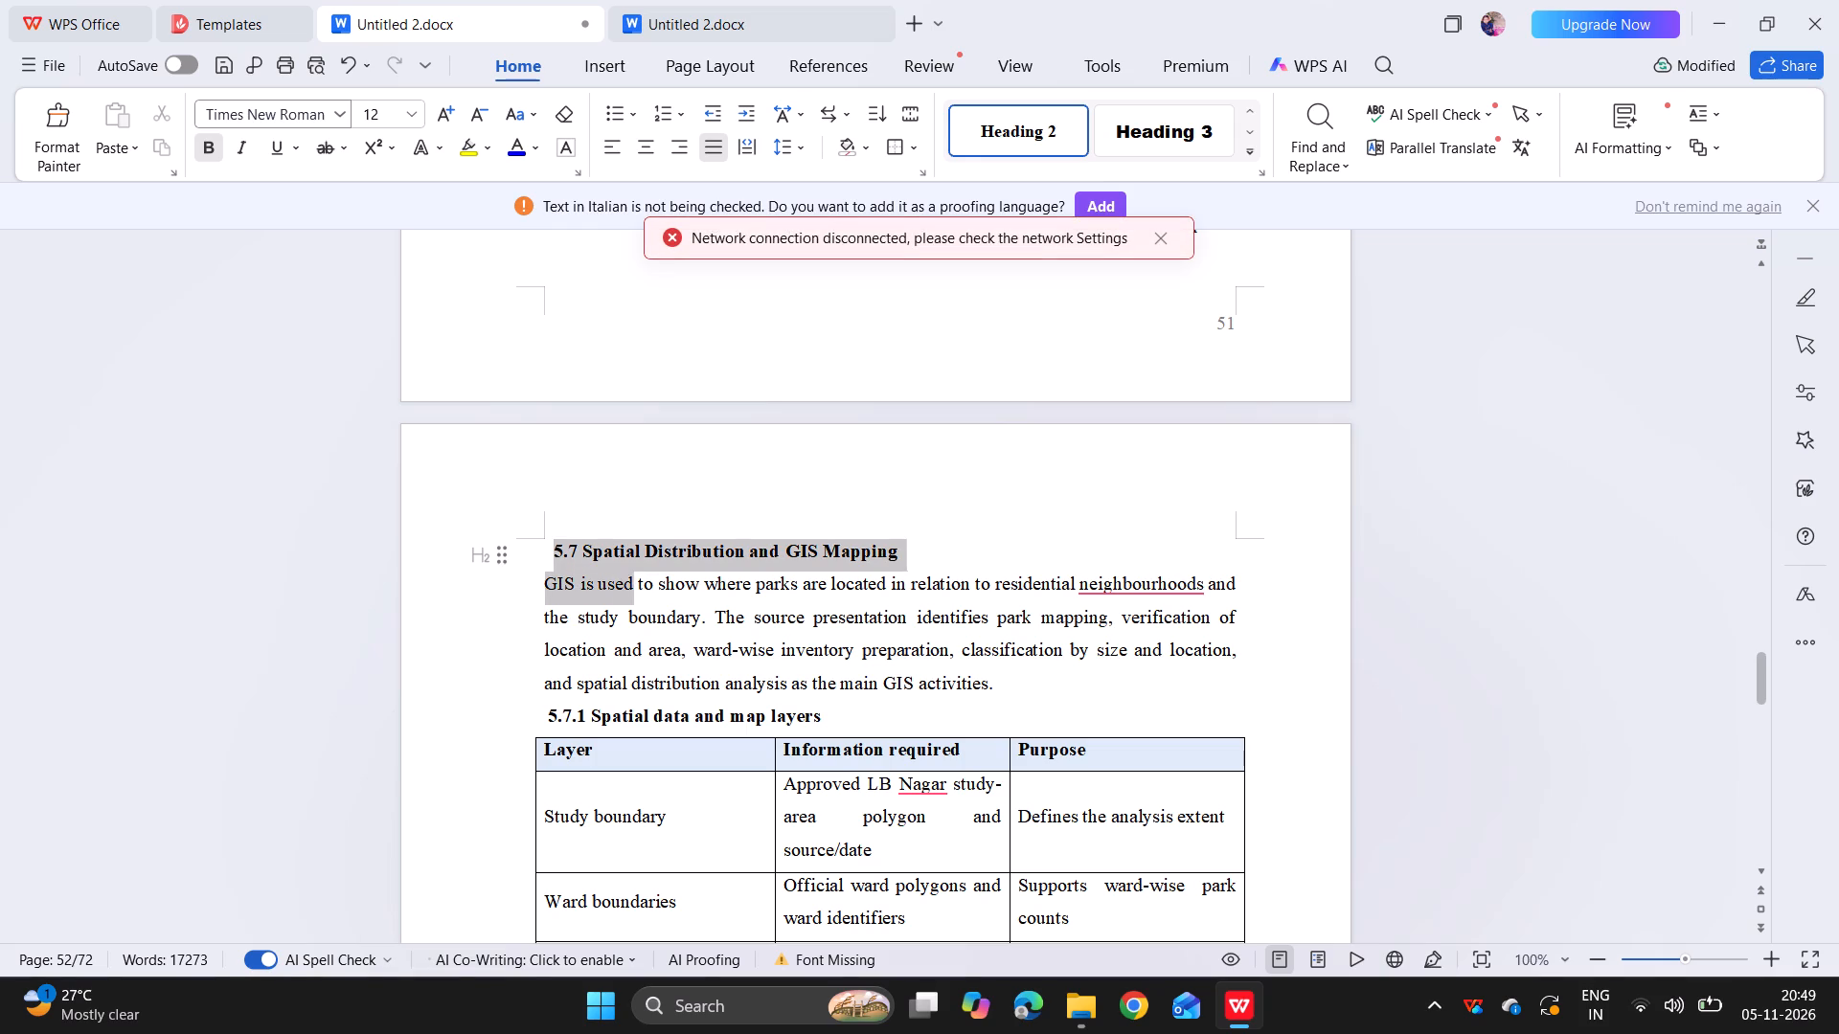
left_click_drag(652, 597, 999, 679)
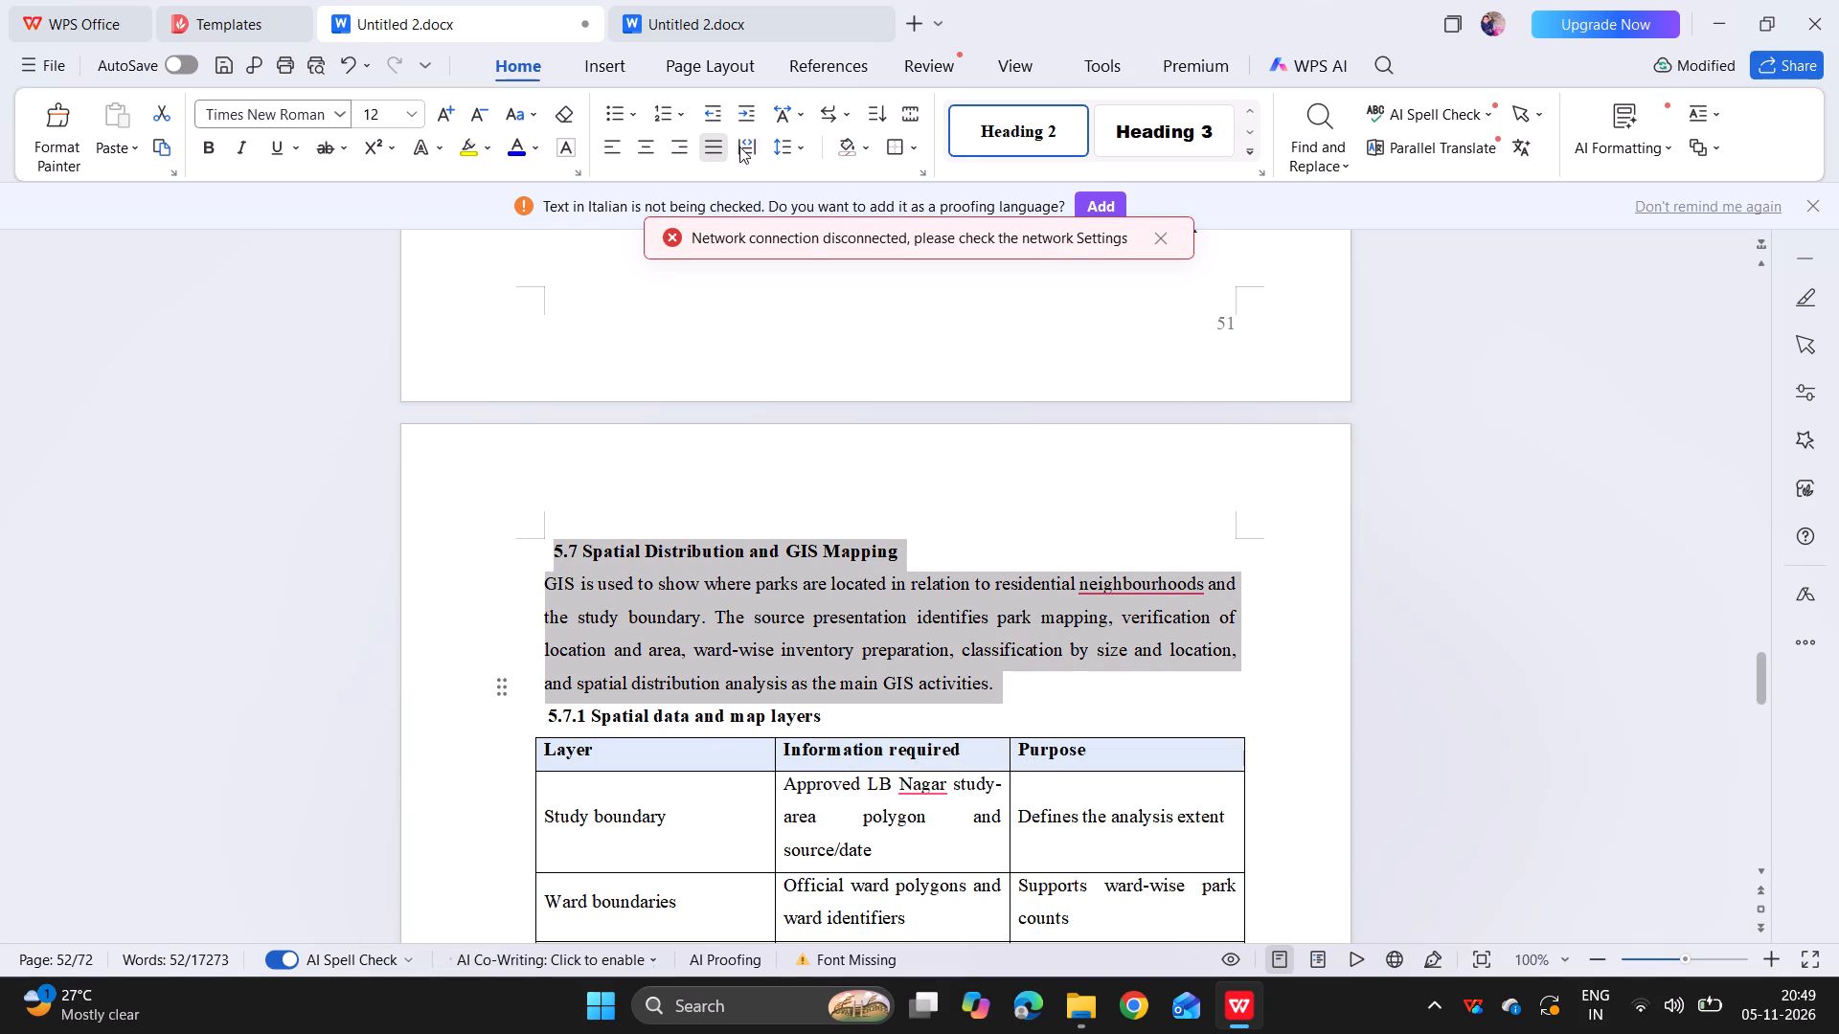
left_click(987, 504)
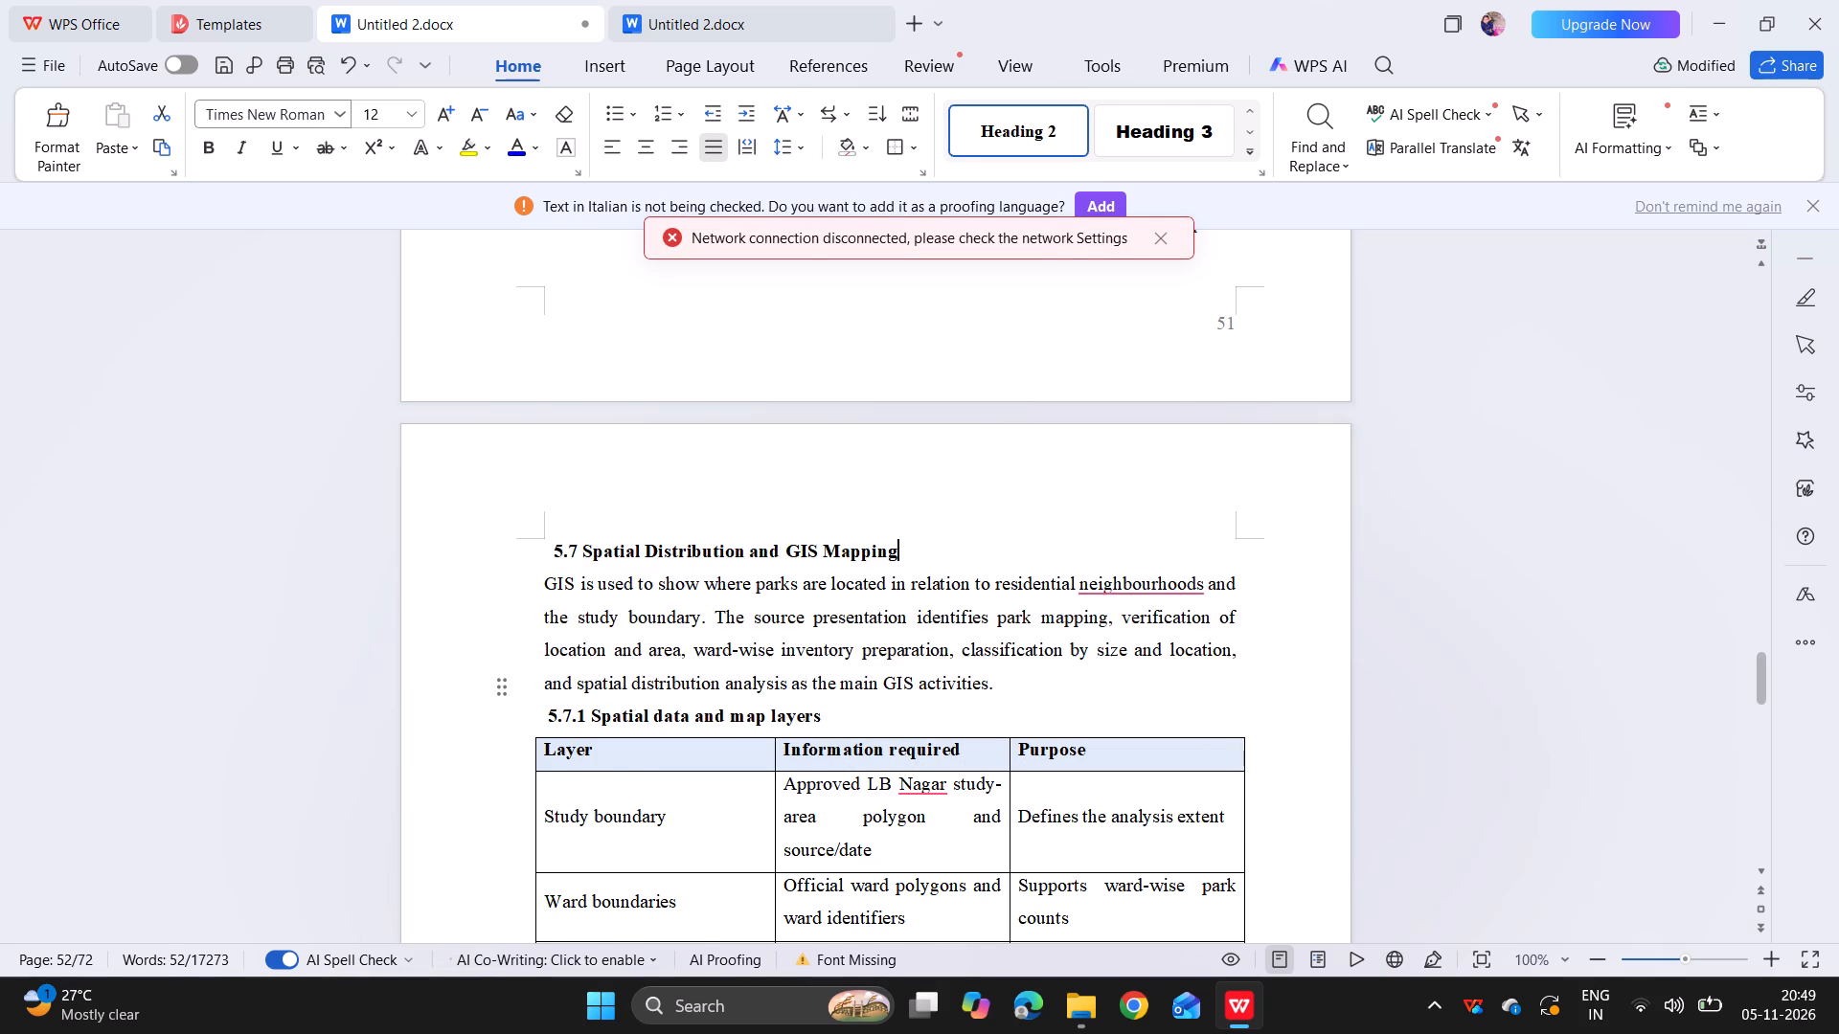
Centre the text in all cells of the 5.7.1 spatial data and map layers table, from the header through Satellite imagery.
scroll(988, 504, "down", 3)
scroll(770, 481, "down", 2)
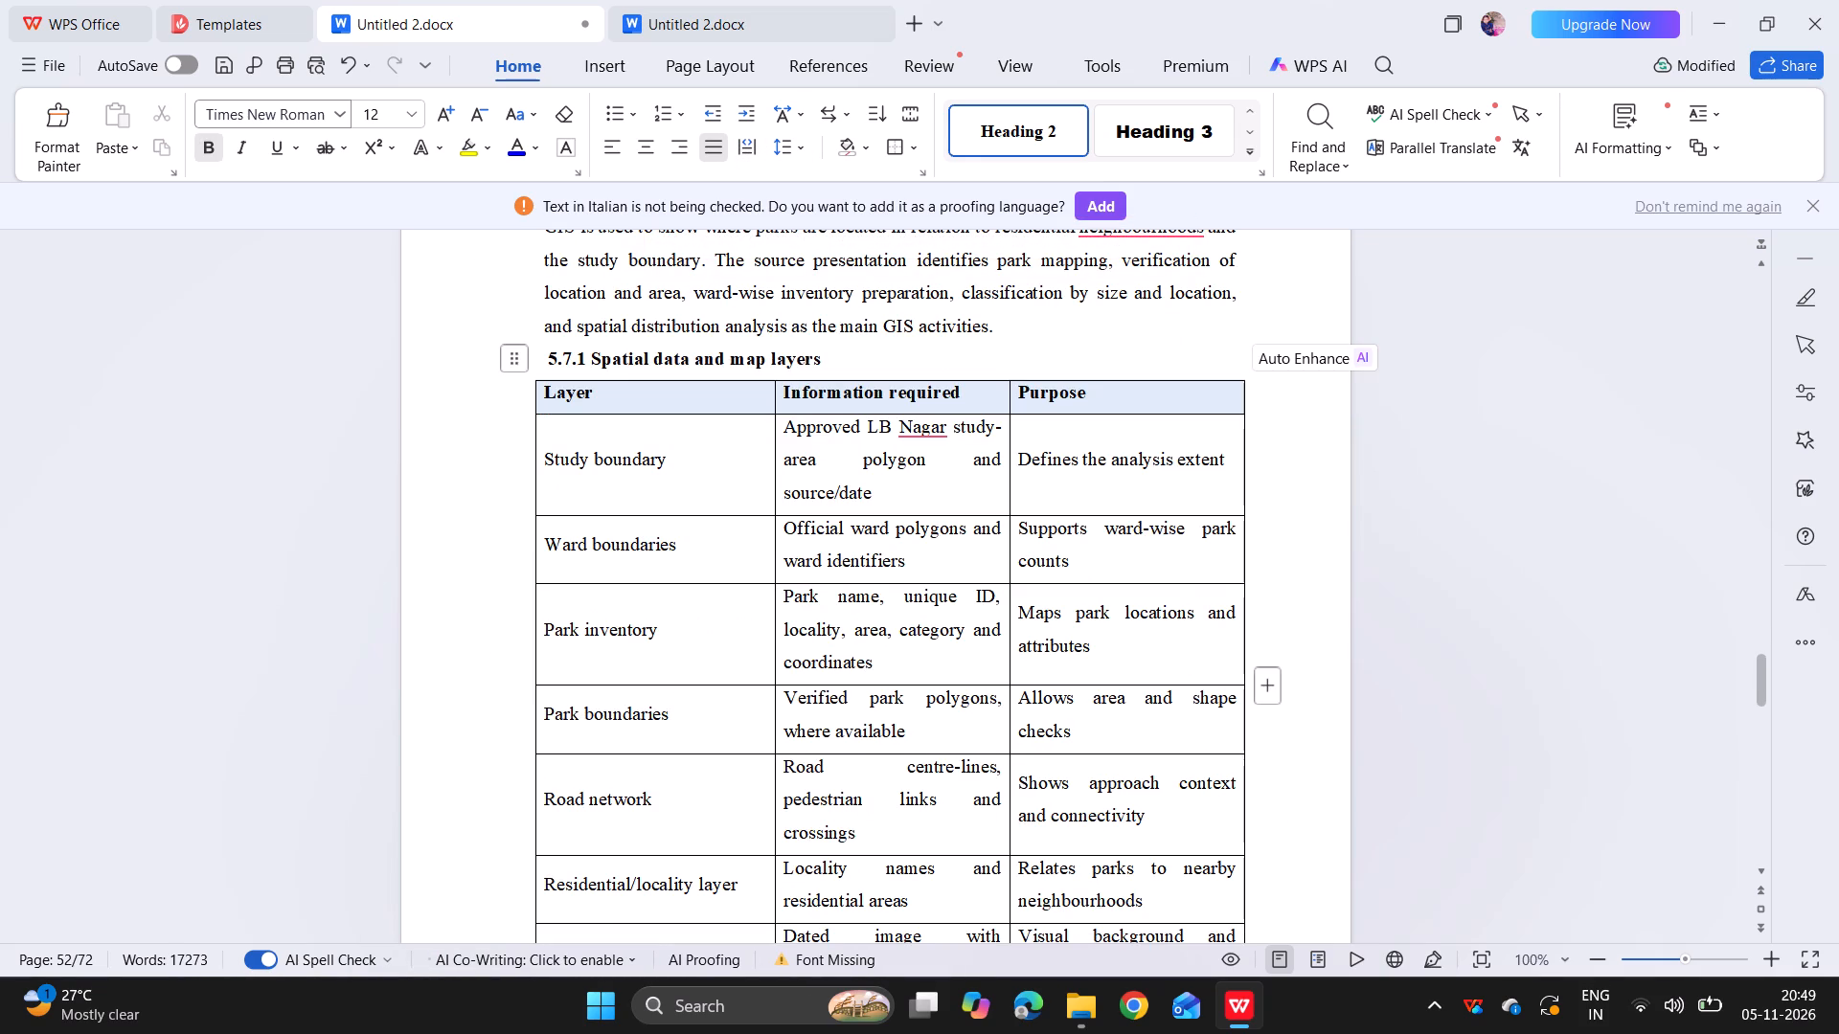
left_click_drag(546, 395, 1100, 641)
scroll(1090, 644, "down", 3)
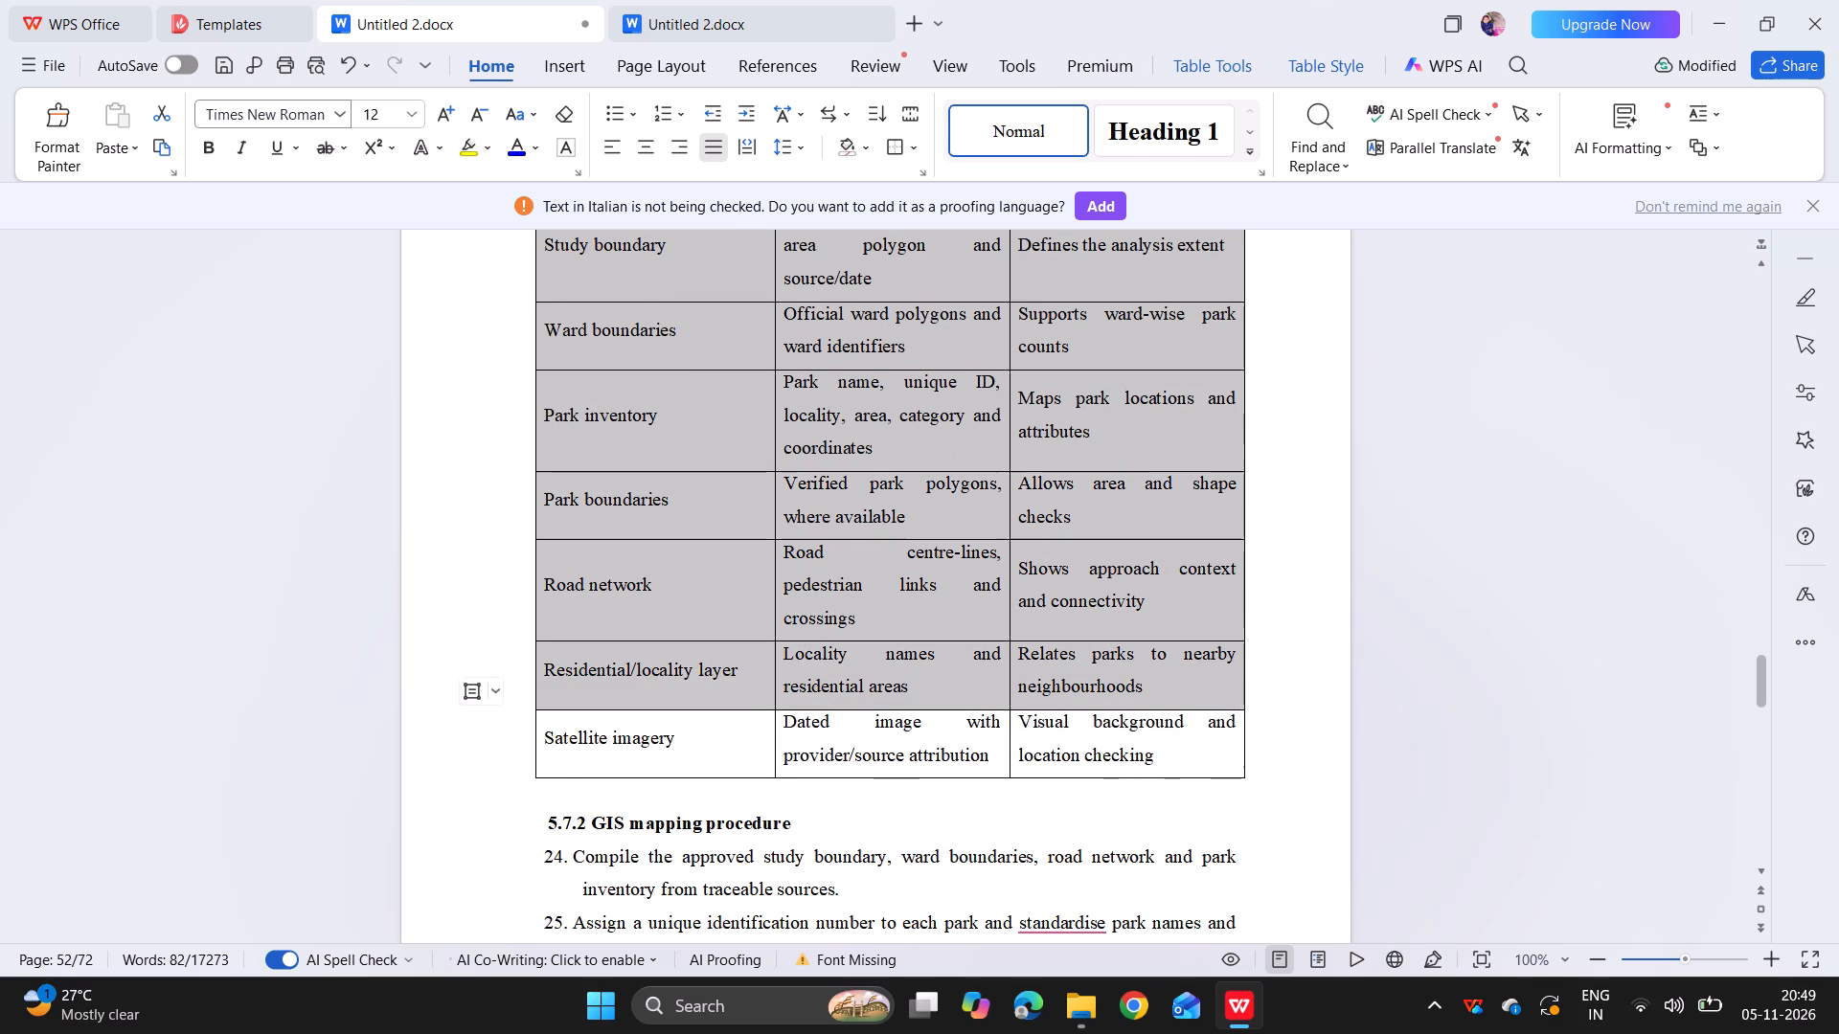
left_click_drag(1100, 641, 1141, 737)
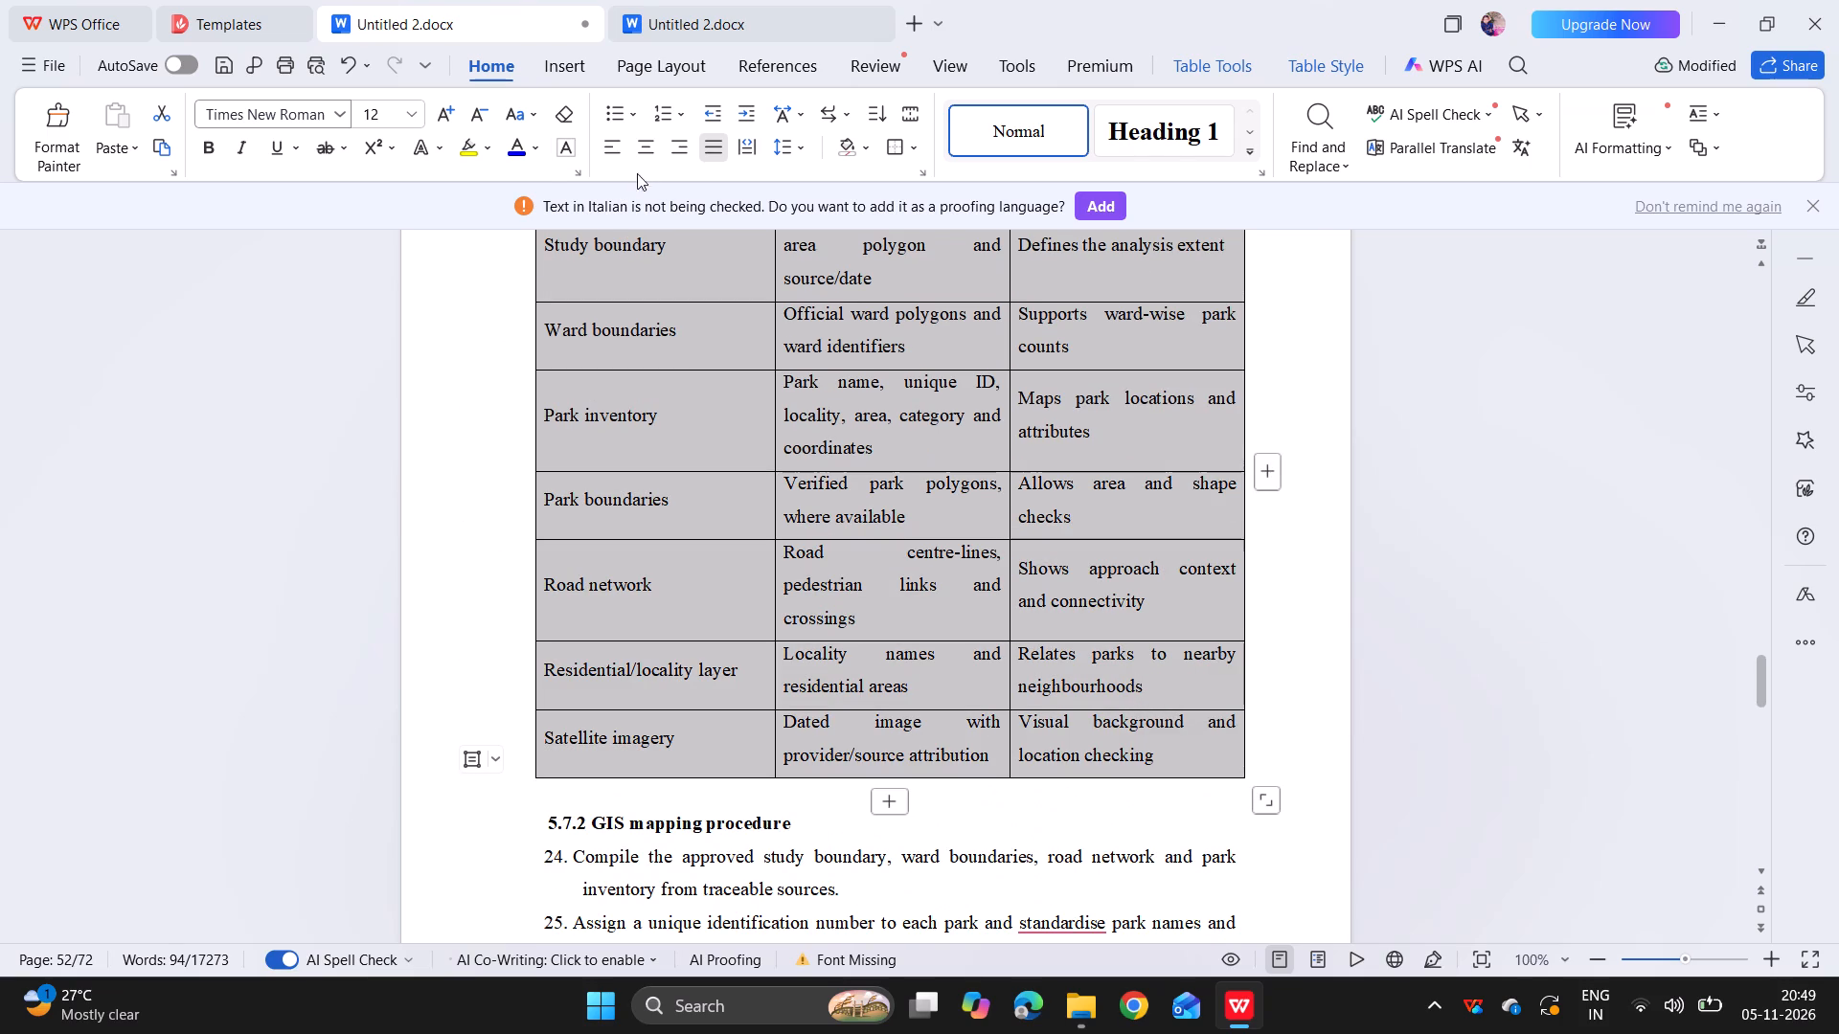
left_click(645, 154)
Delete the 5.7.2 GIS mapping procedure heading, its numbered list and the paragraphs after it, up to the 5.8 heading.
scroll(640, 217, "down", 5)
scroll(704, 394, "down", 2)
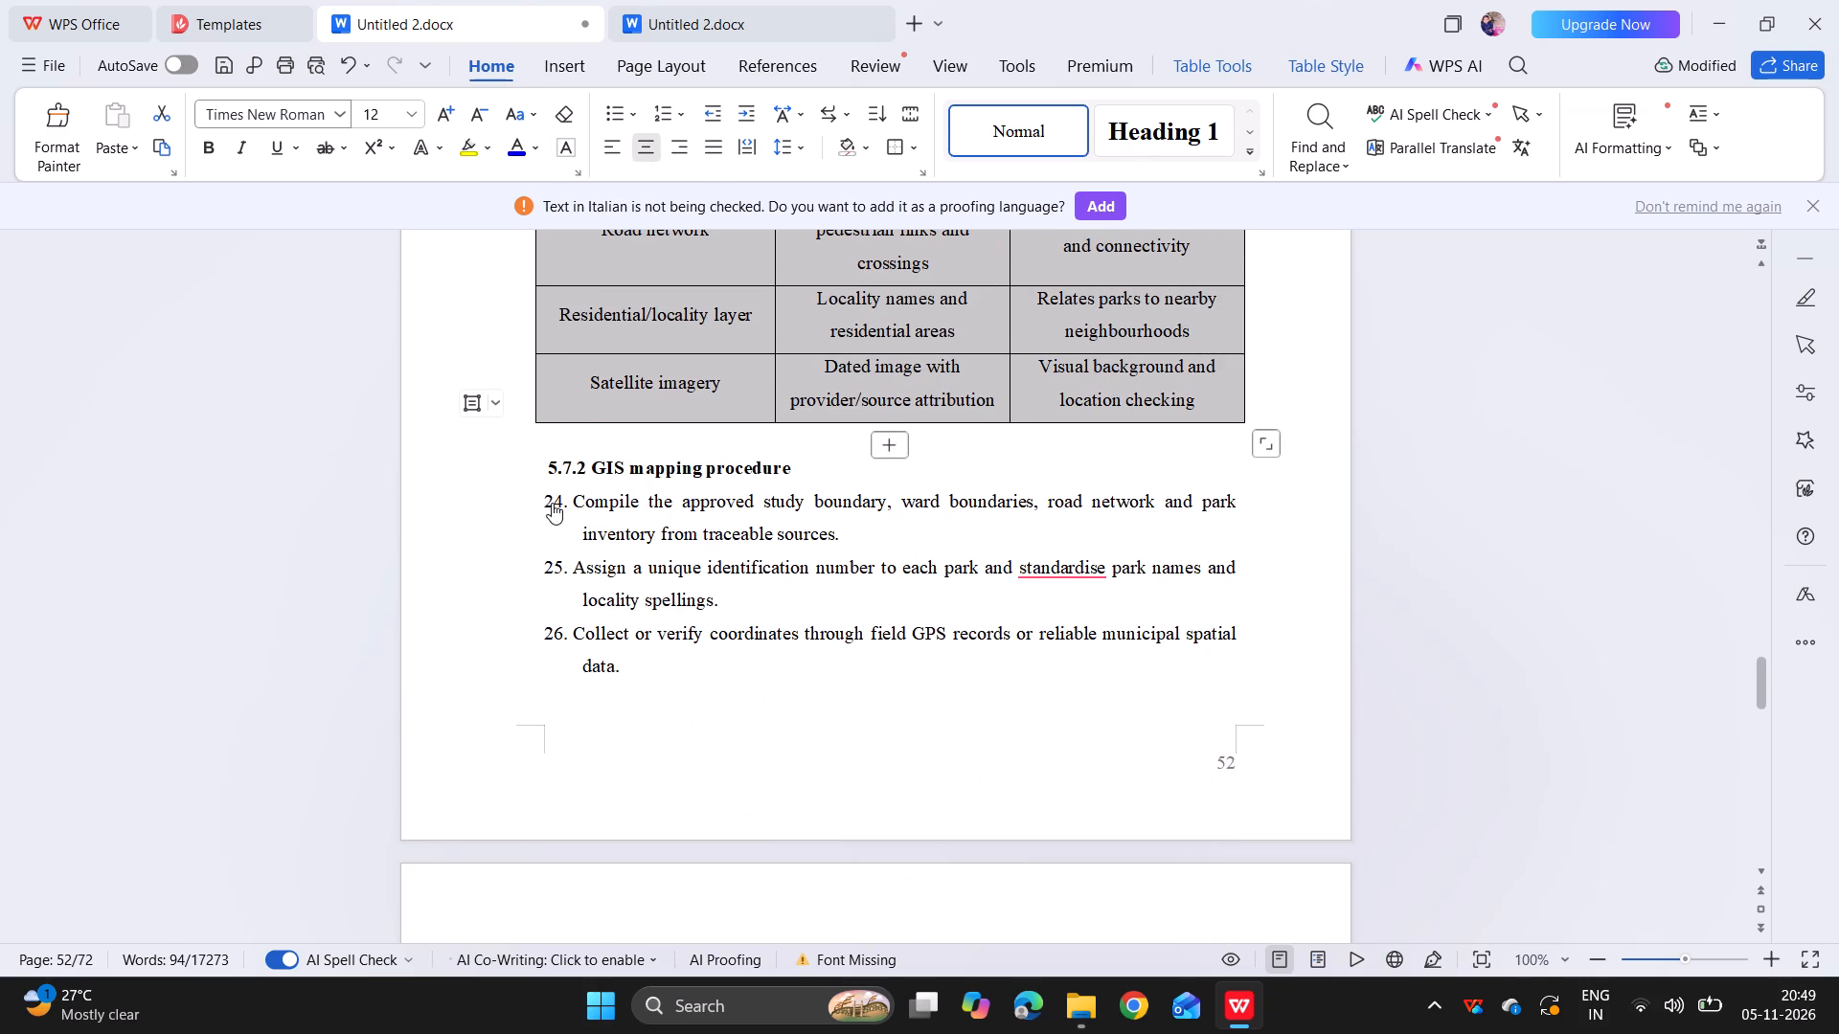
left_click_drag(546, 462, 709, 676)
scroll(709, 676, "down", 12)
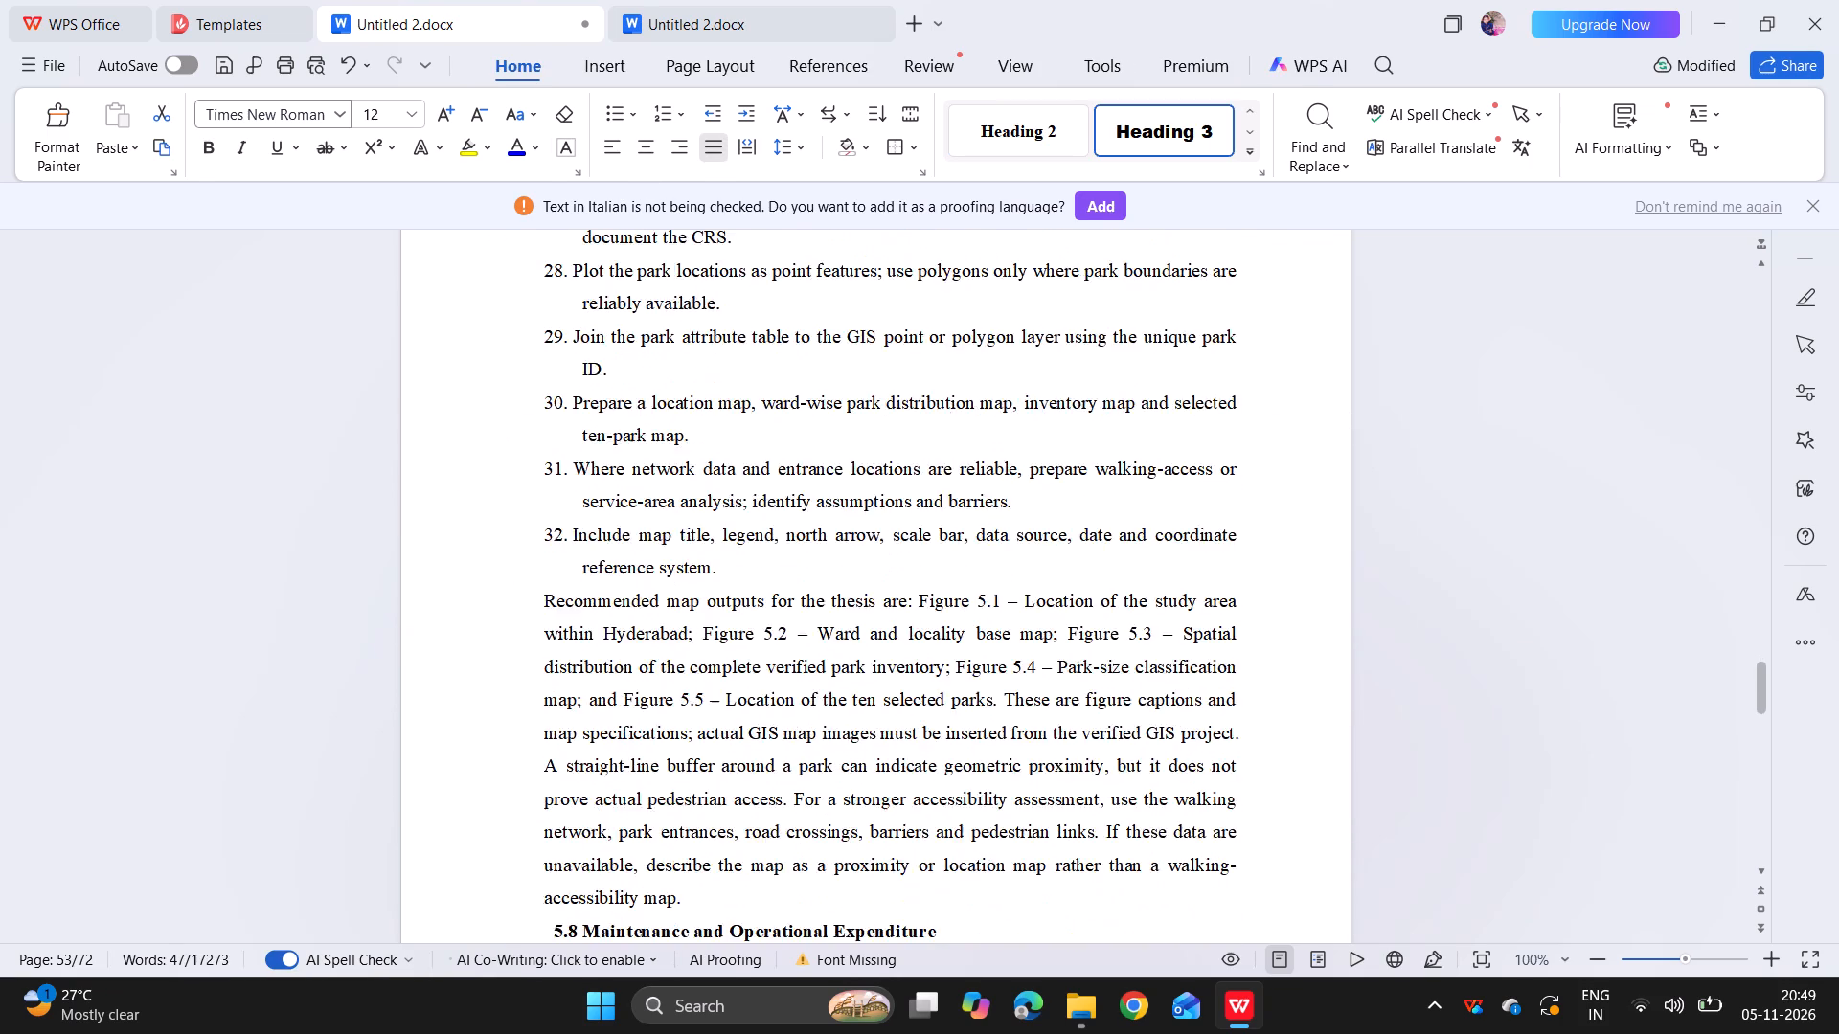
scroll(709, 676, "down", 1)
left_click_drag(709, 676, 731, 751)
key("BackSpace")
Review the 5.8 Maintenance and Operational Expenditure heading and its two paragraphs above the expenditure table.
scroll(765, 702, "up", 5)
left_click_drag(551, 592, 862, 715)
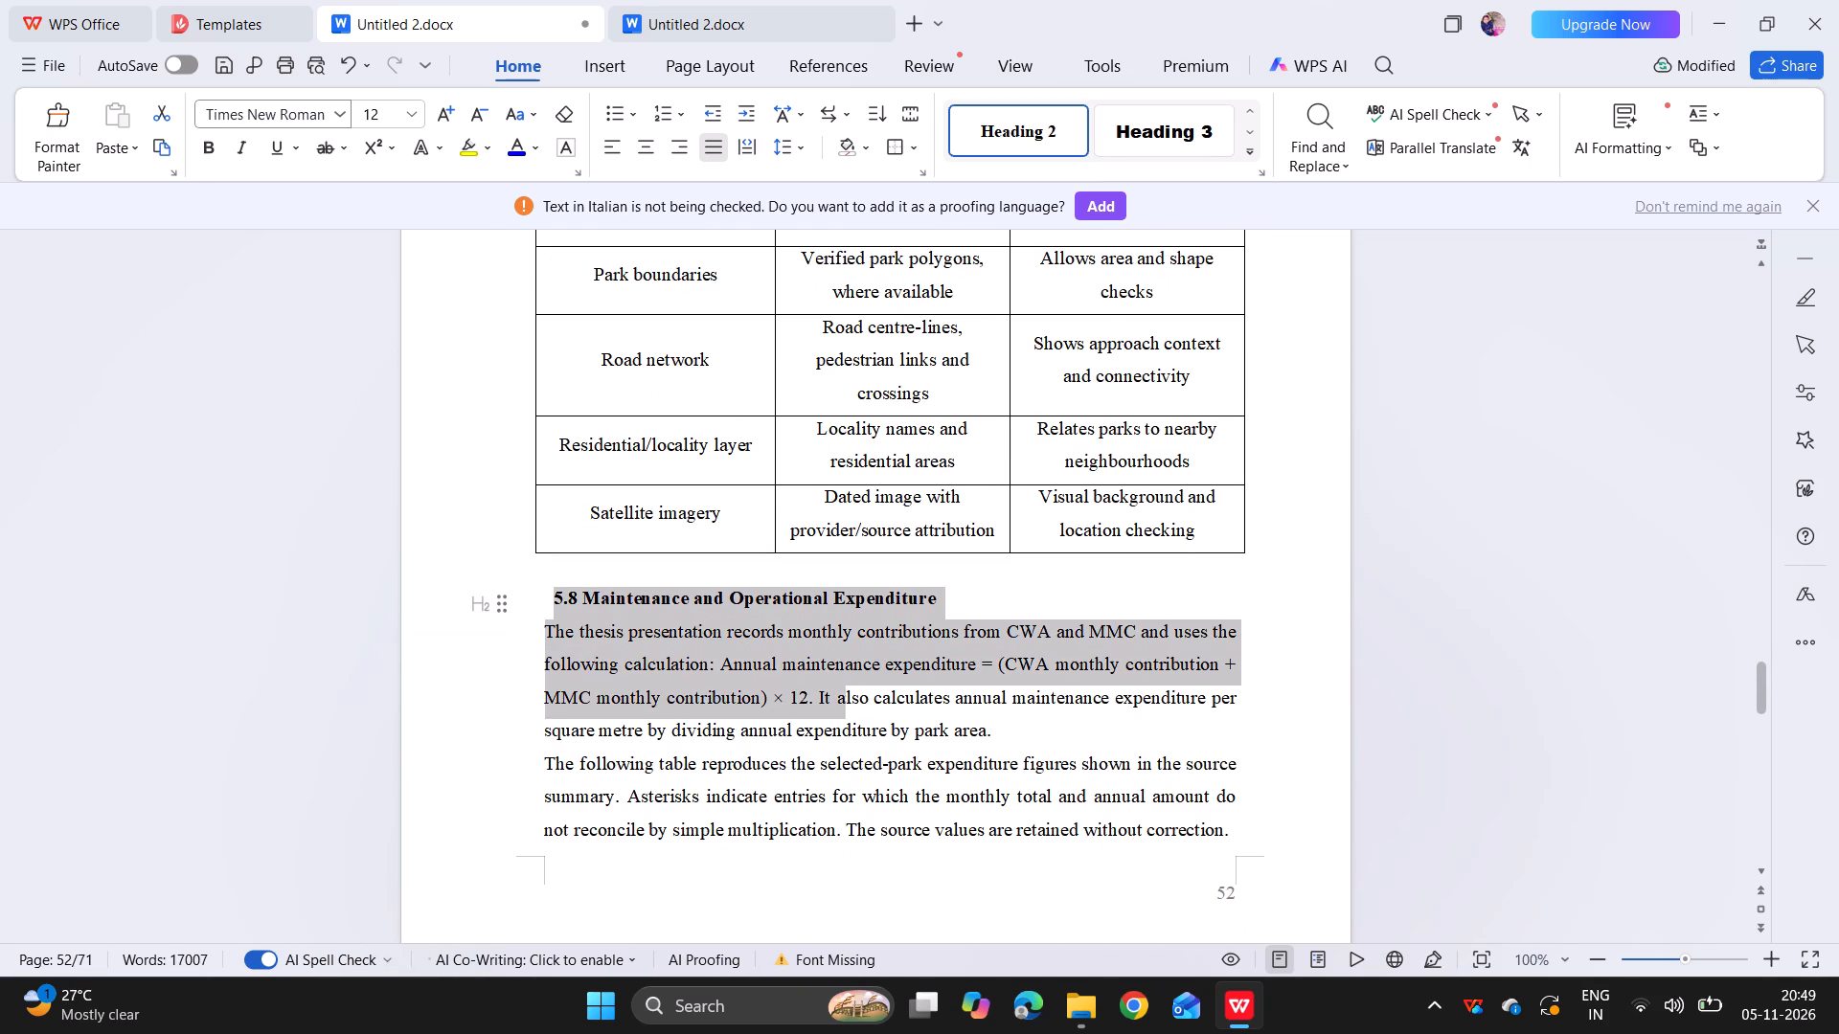
left_click_drag(862, 715, 1434, 559)
scroll(1328, 843, "down", 5)
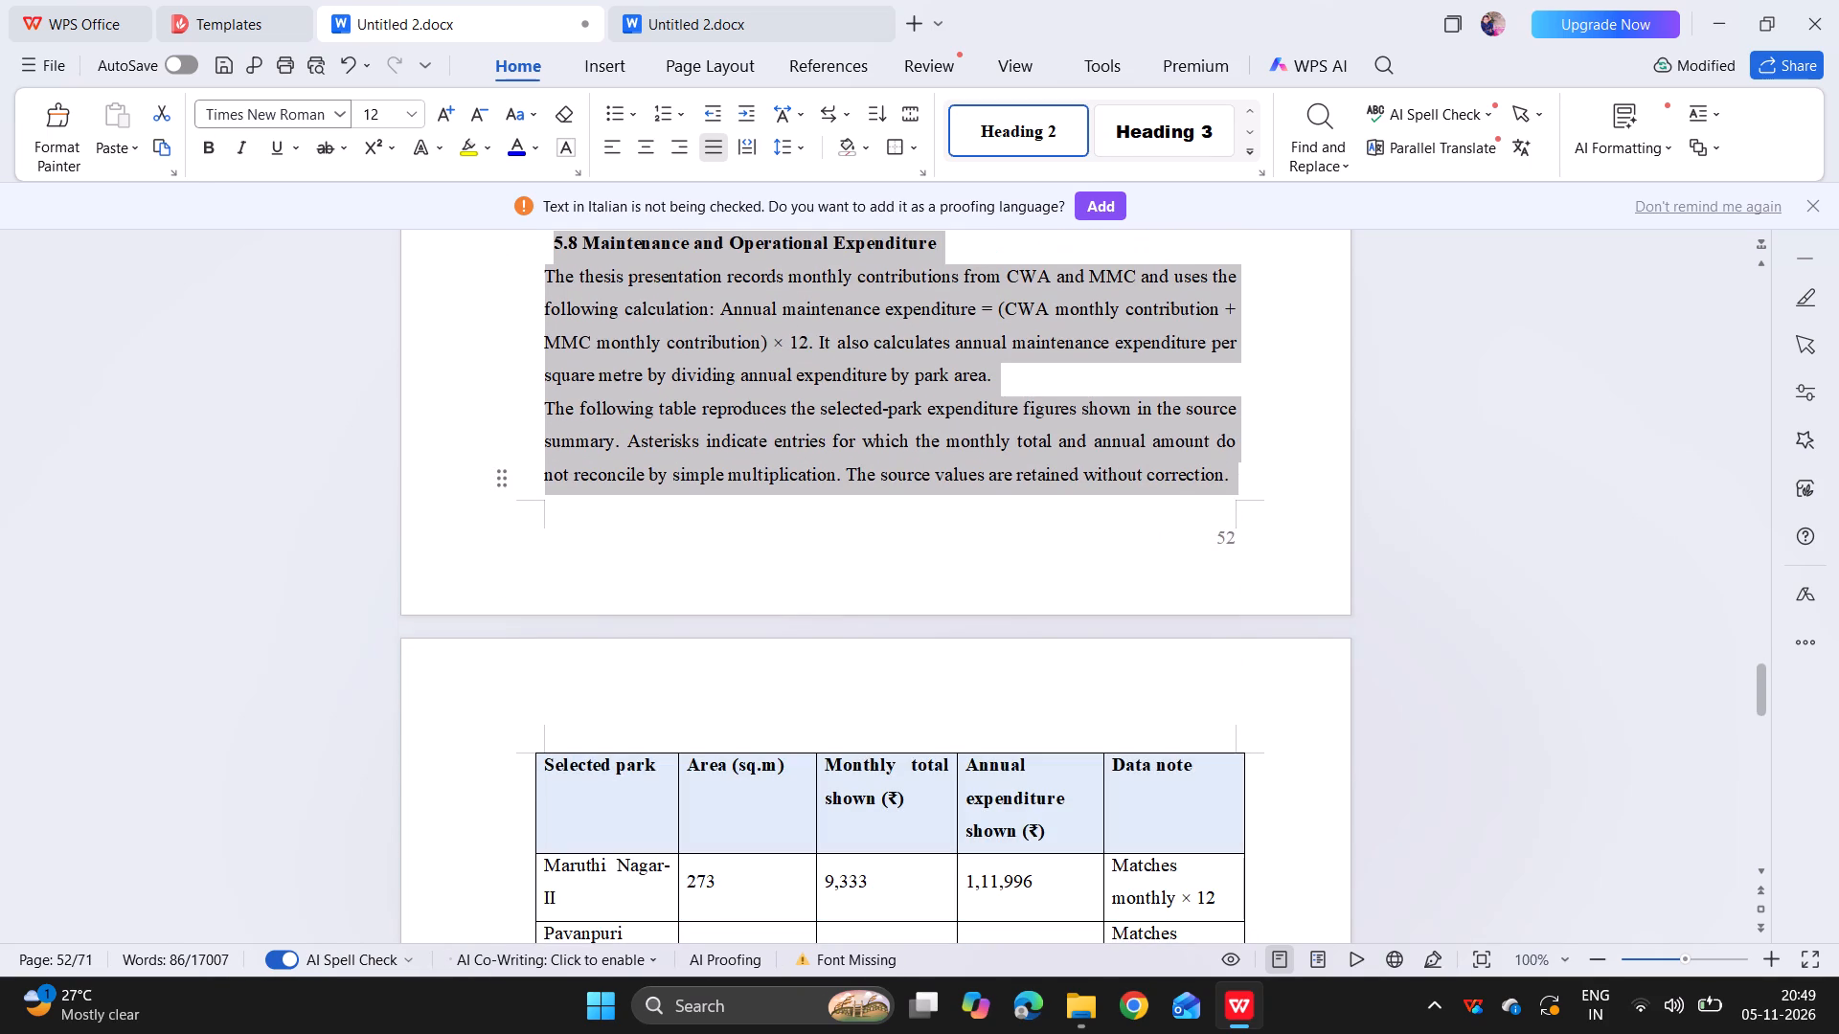
left_click_drag(1434, 559, 1294, 519)
left_click(1025, 701)
Centre the text in all cells of the section 5.8 expenditure table, from the header through the Defence Colony row.
scroll(1027, 693, "down", 2)
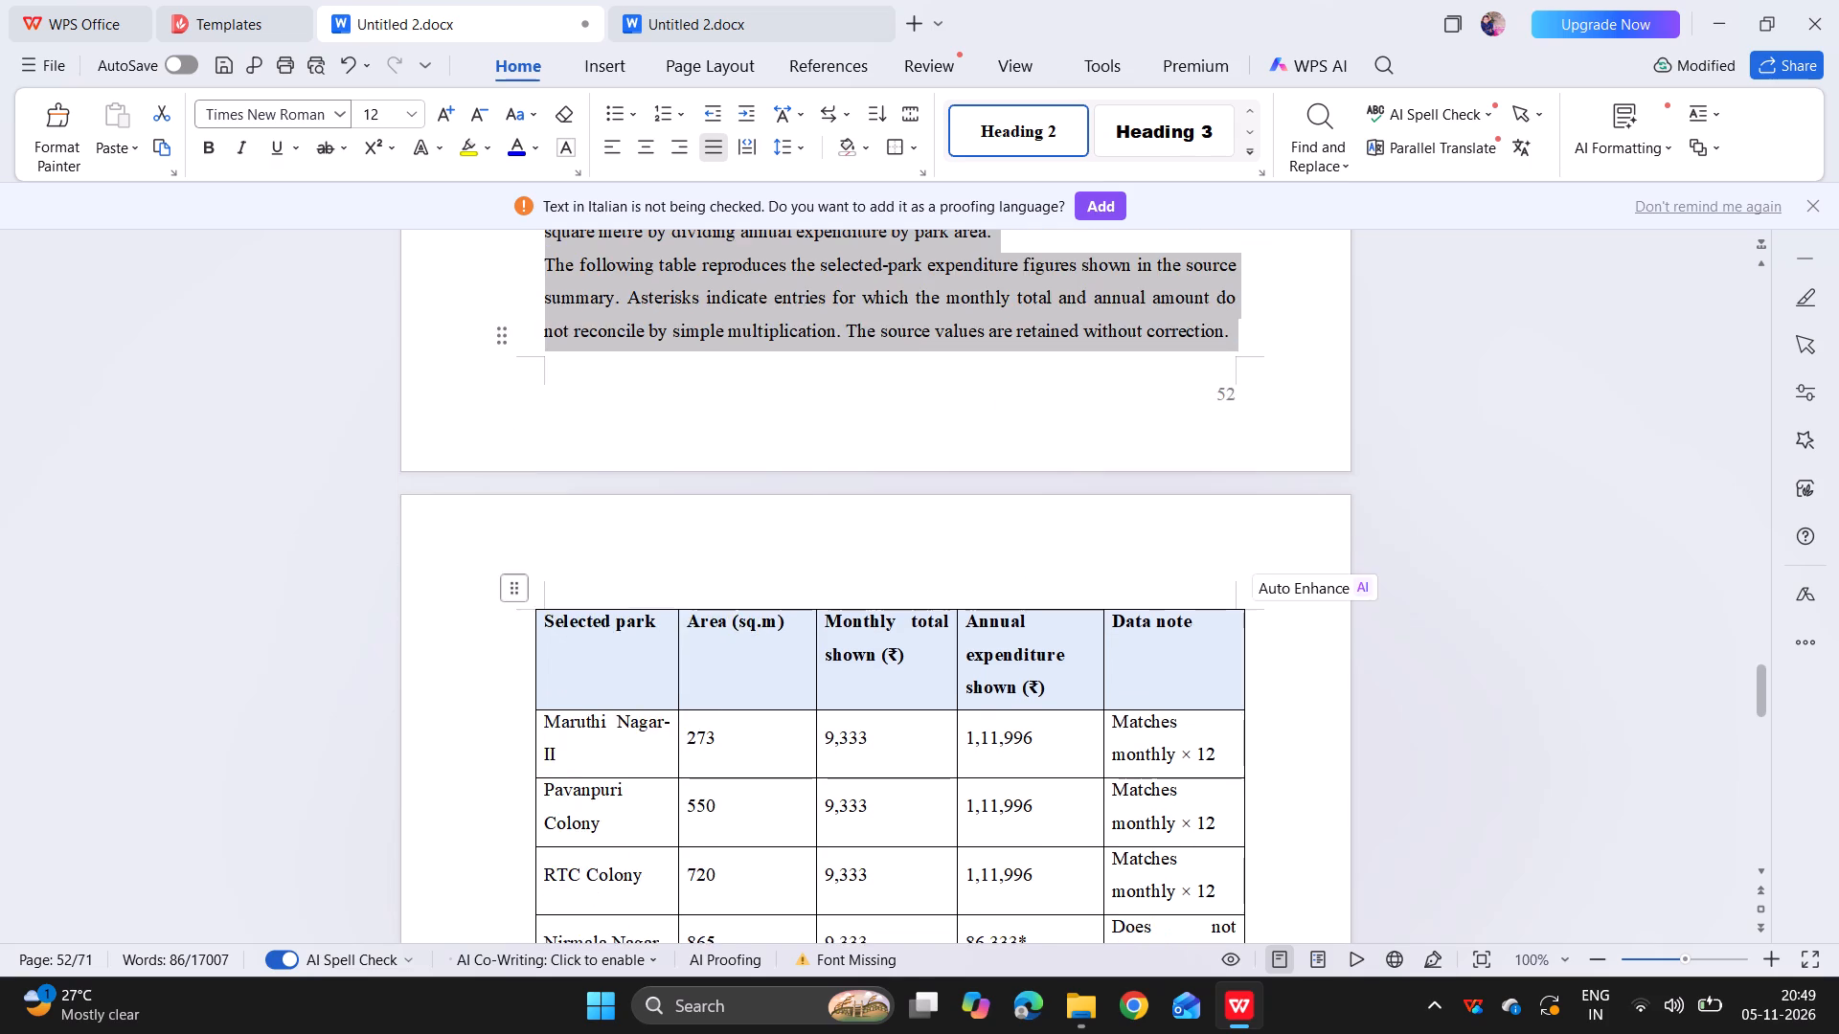
scroll(891, 666, "down", 2)
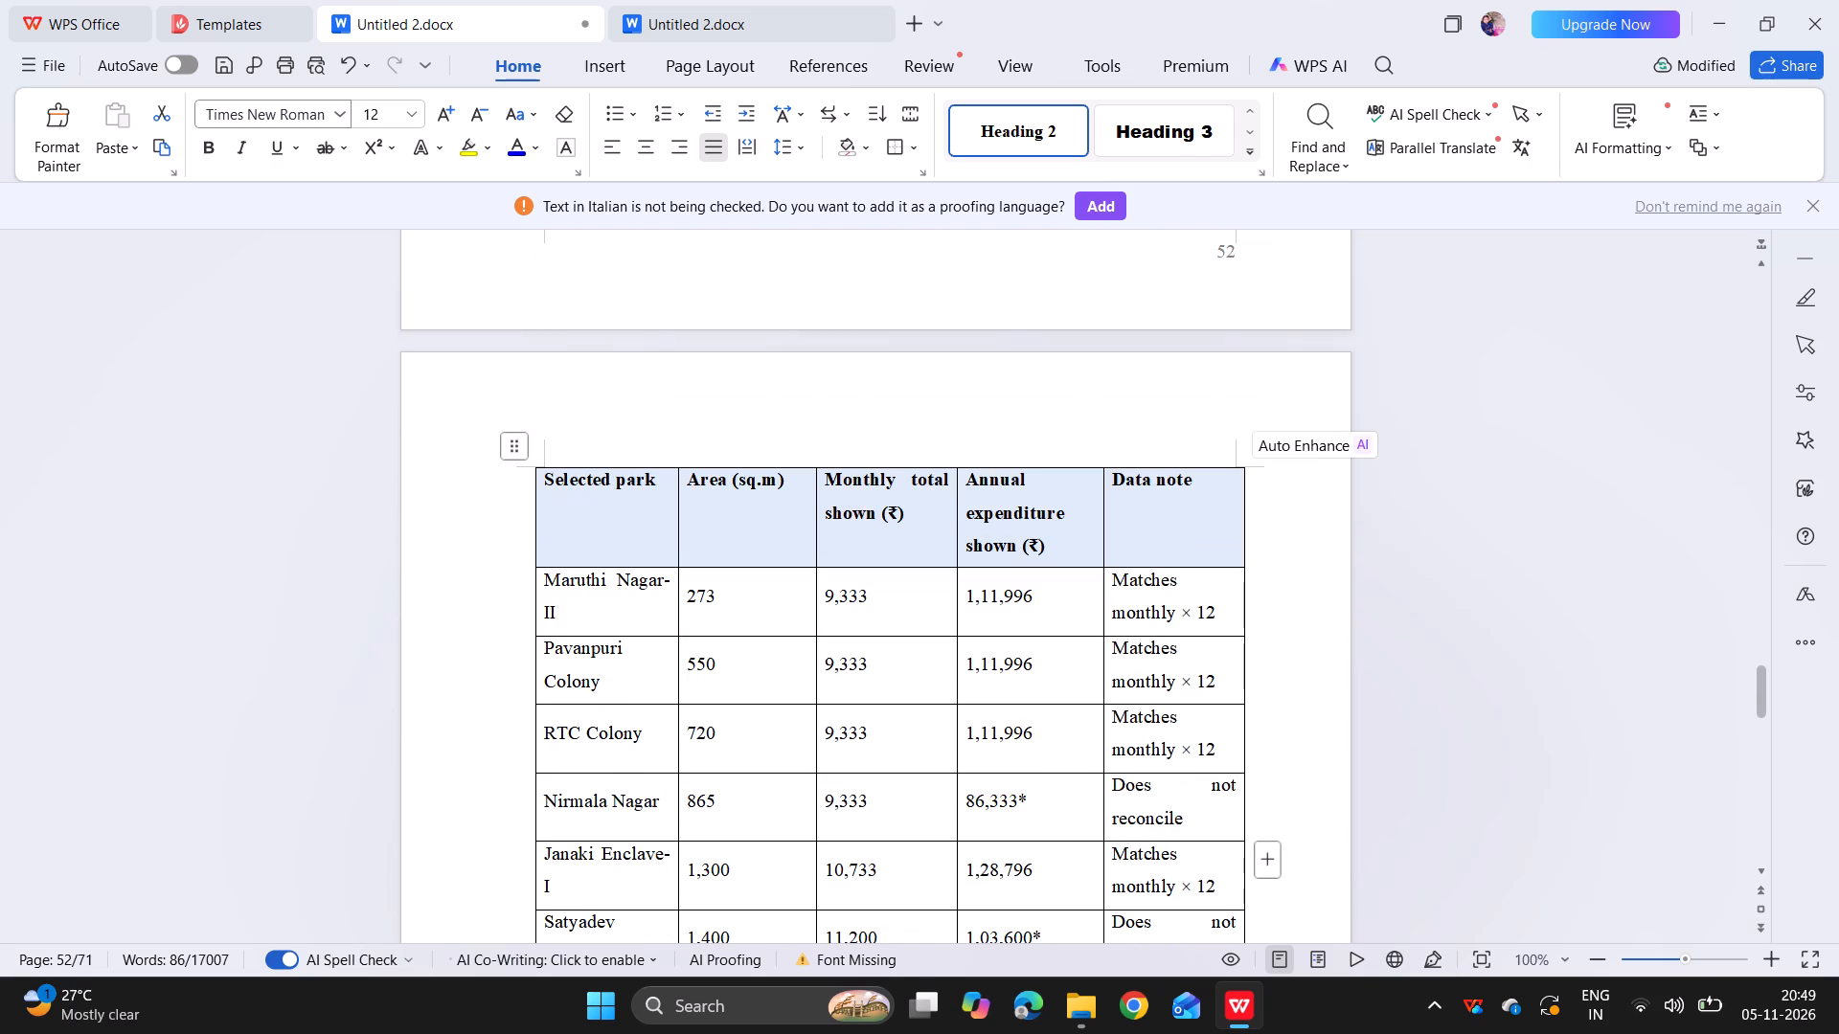
left_click_drag(544, 482, 992, 738)
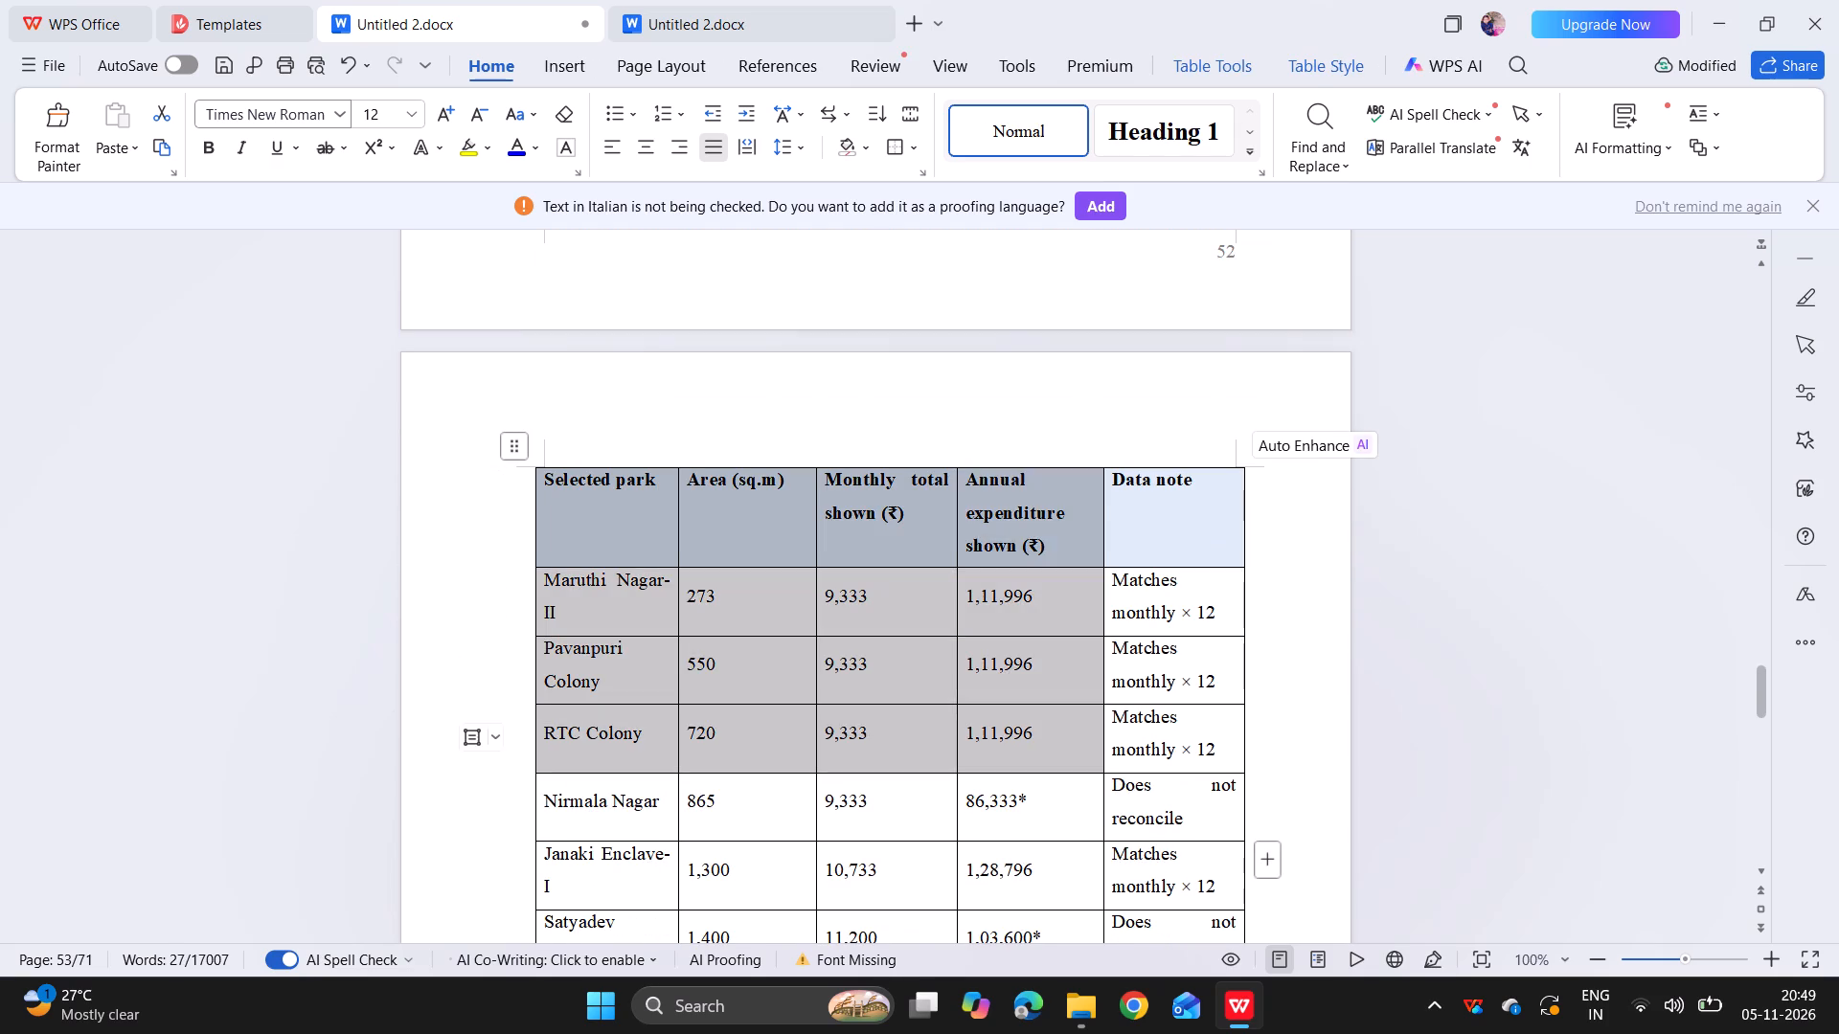
left_click_drag(992, 738, 1549, 544)
scroll(1014, 766, "down", 9)
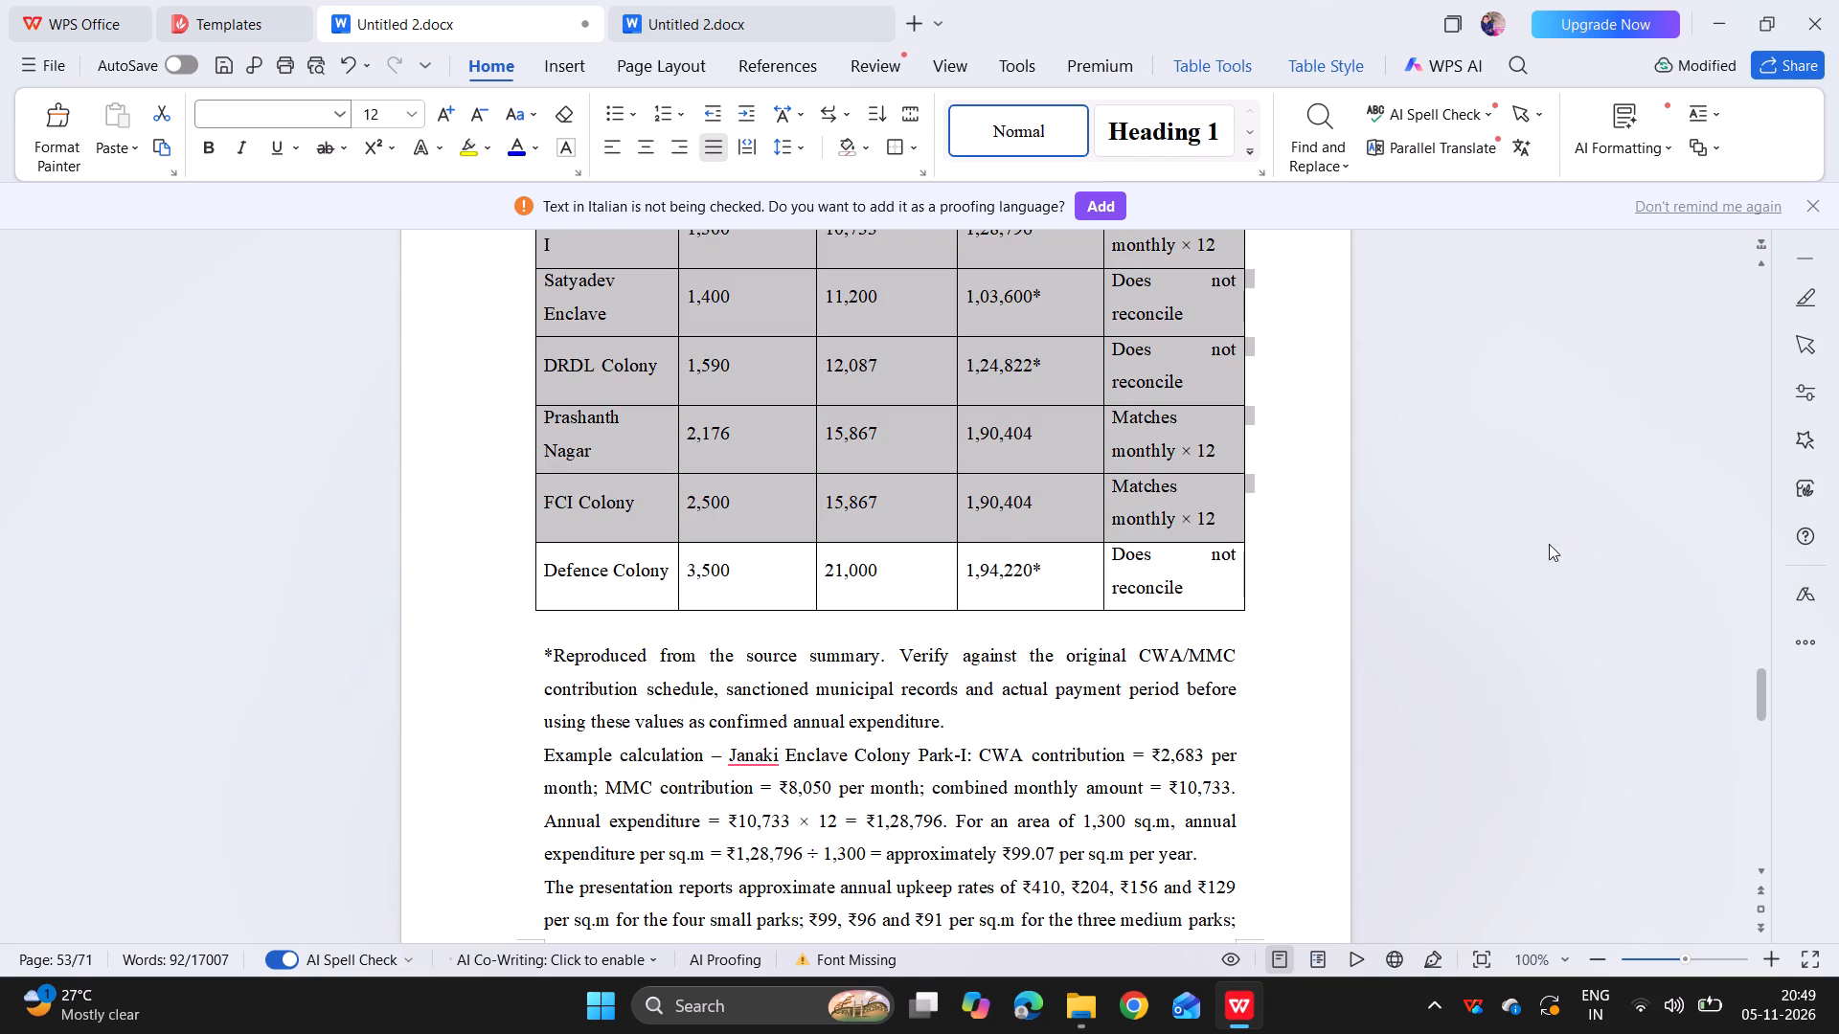
left_click_drag(1549, 544, 1437, 561)
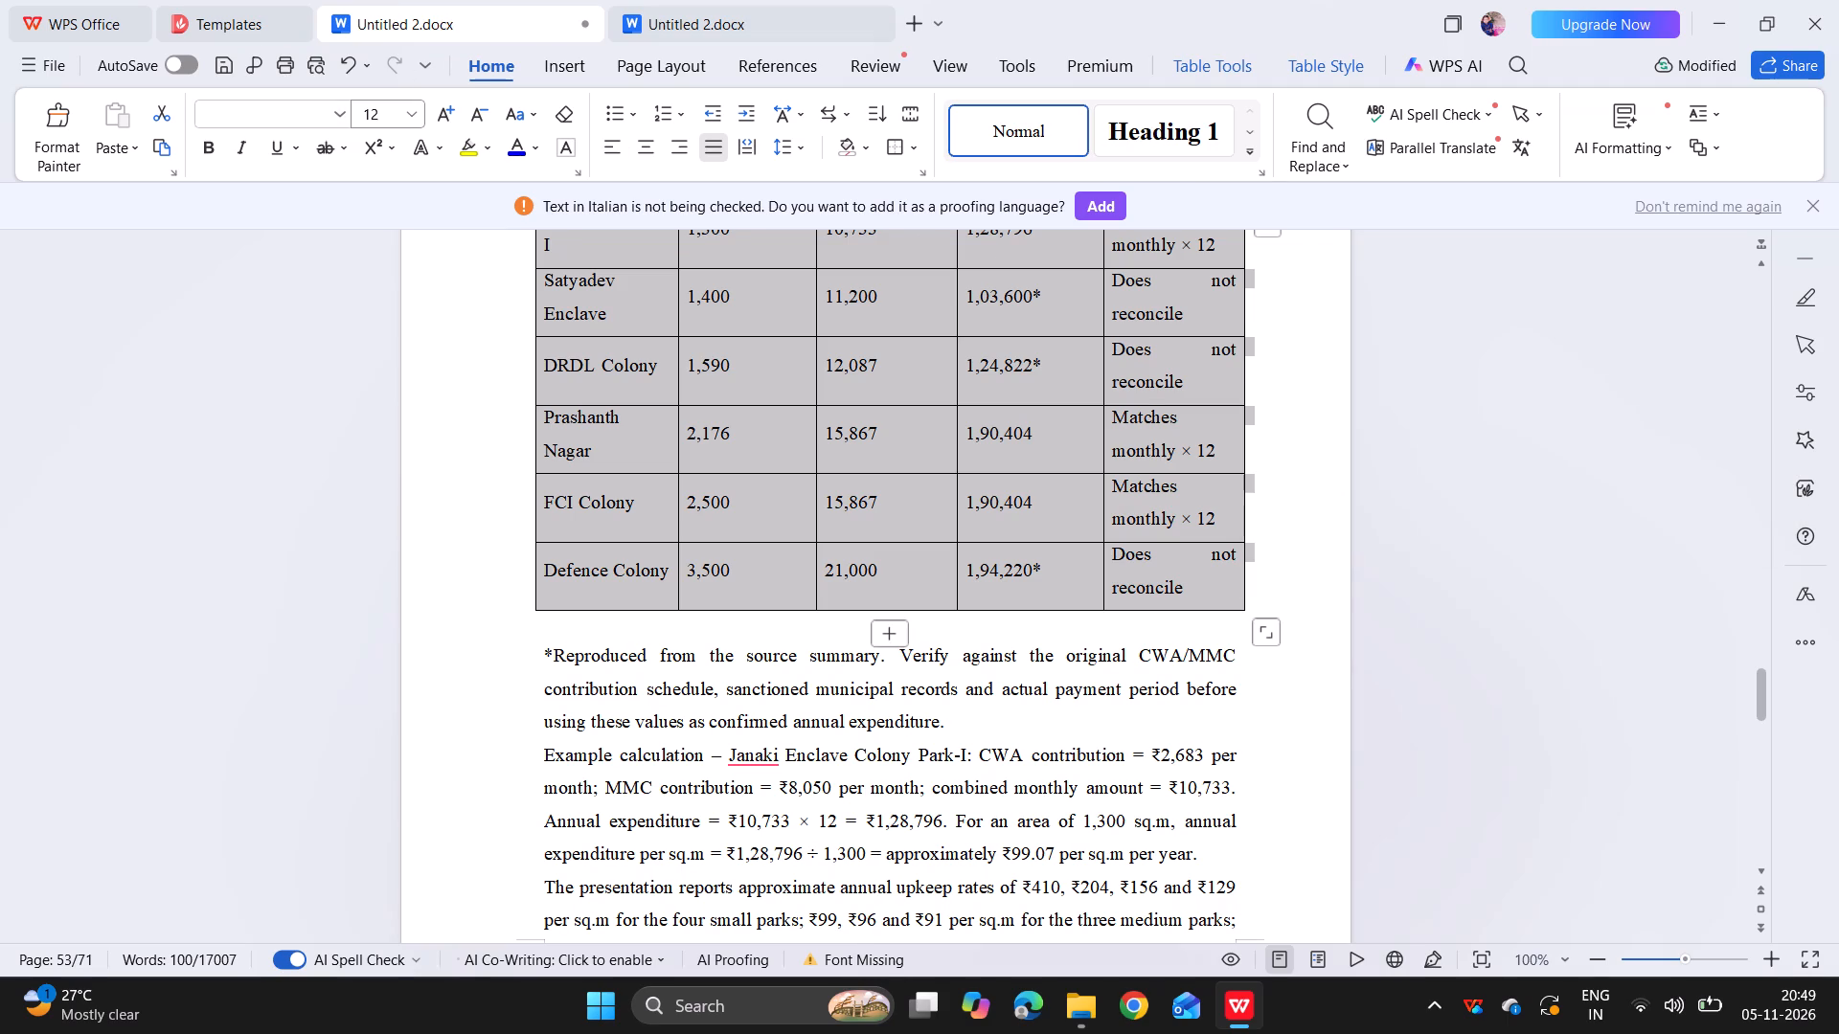
left_click(334, 113)
left_click(273, 349)
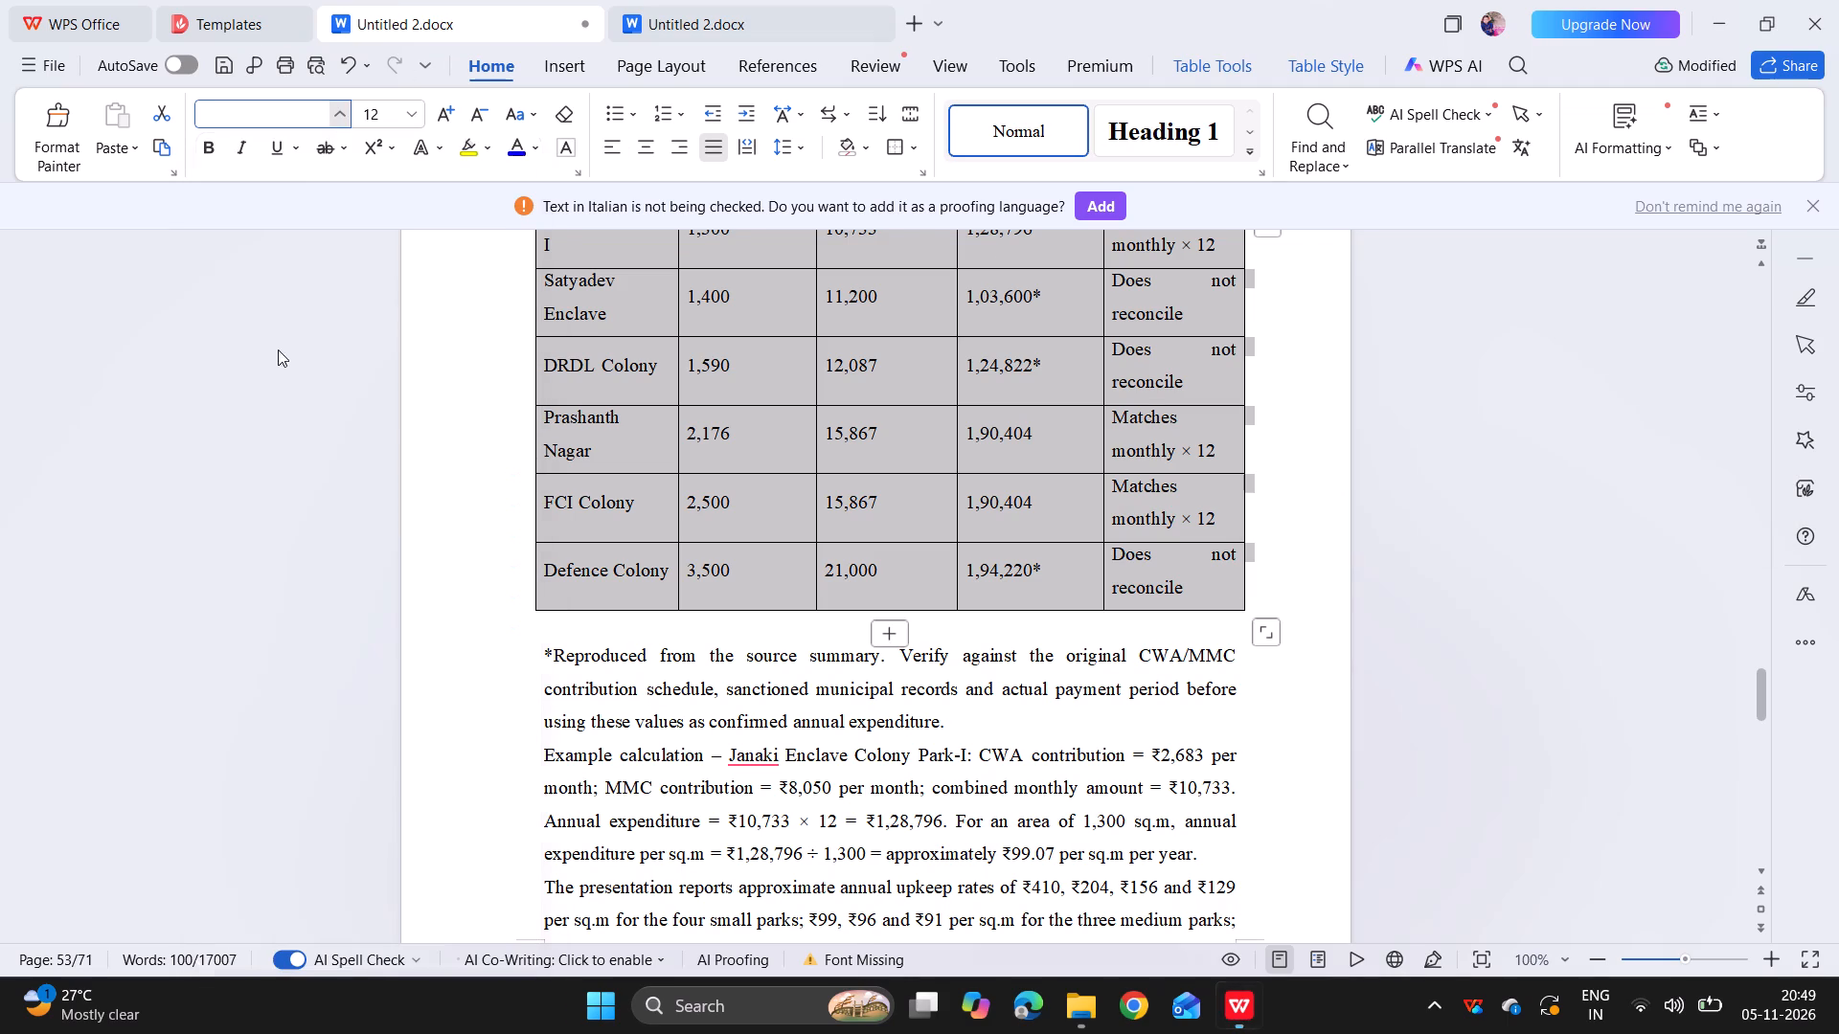
left_click(647, 155)
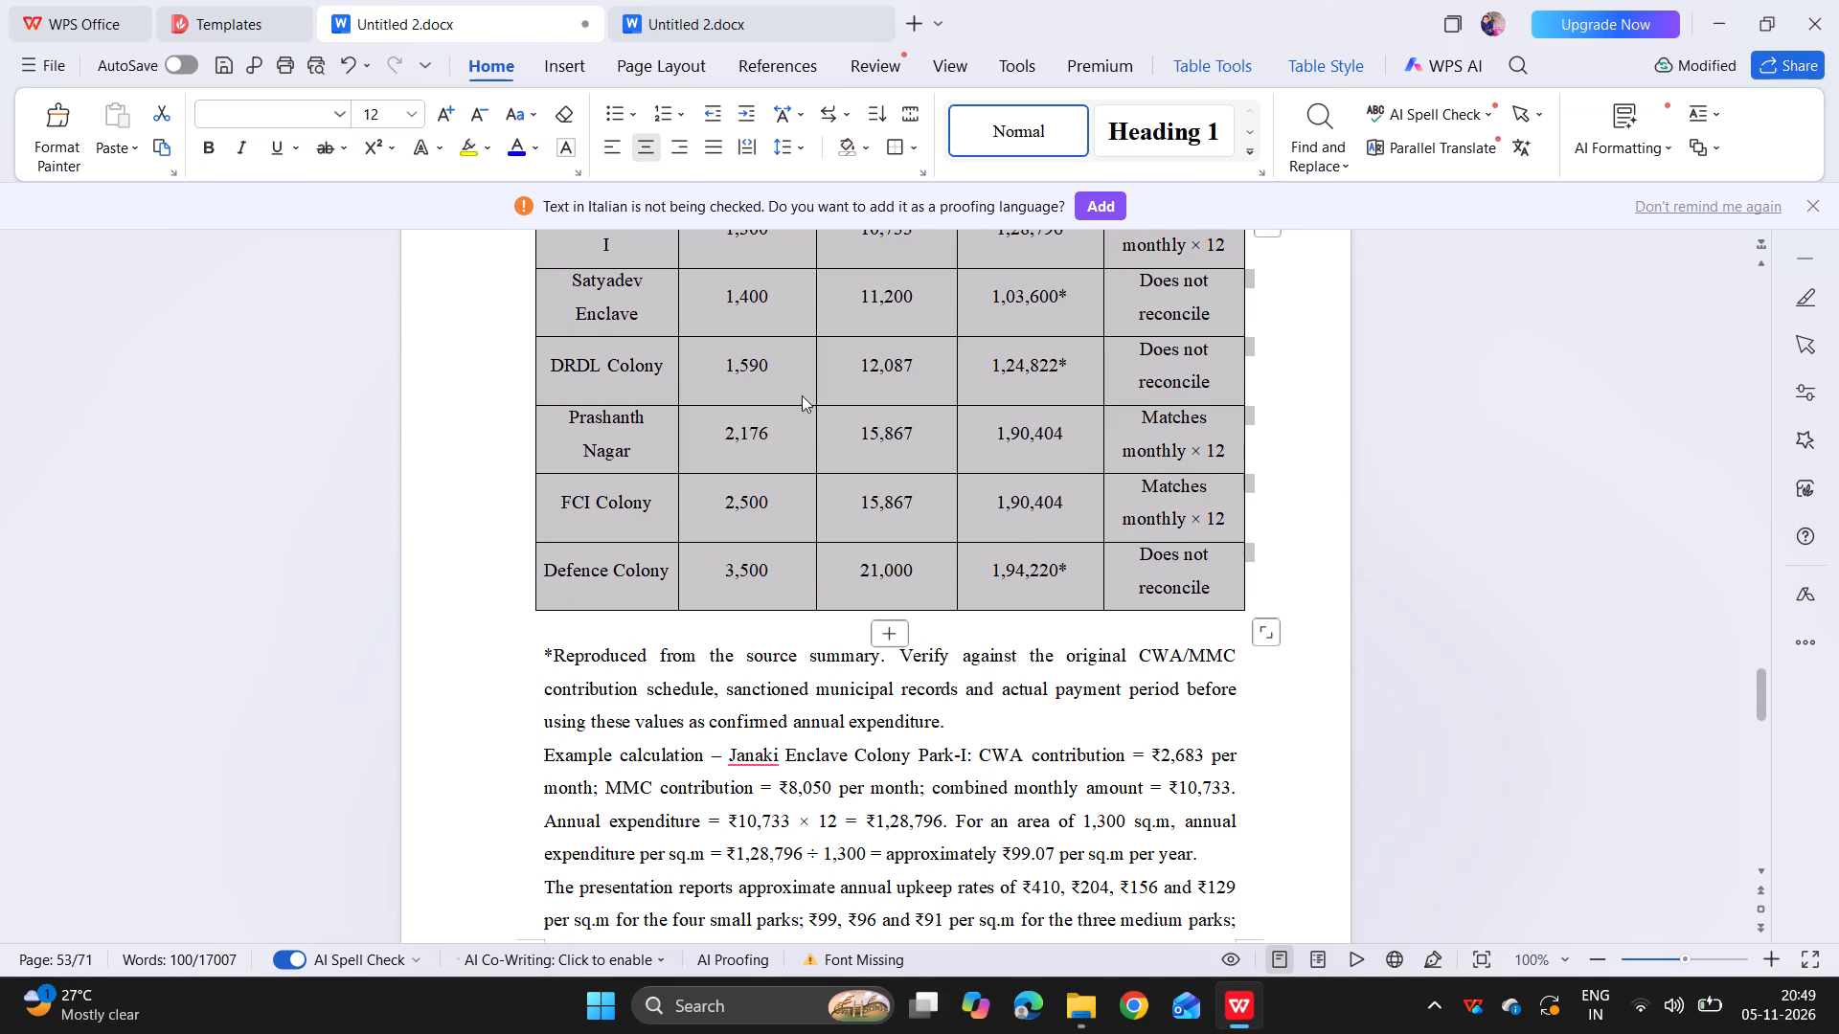
left_click(1302, 460)
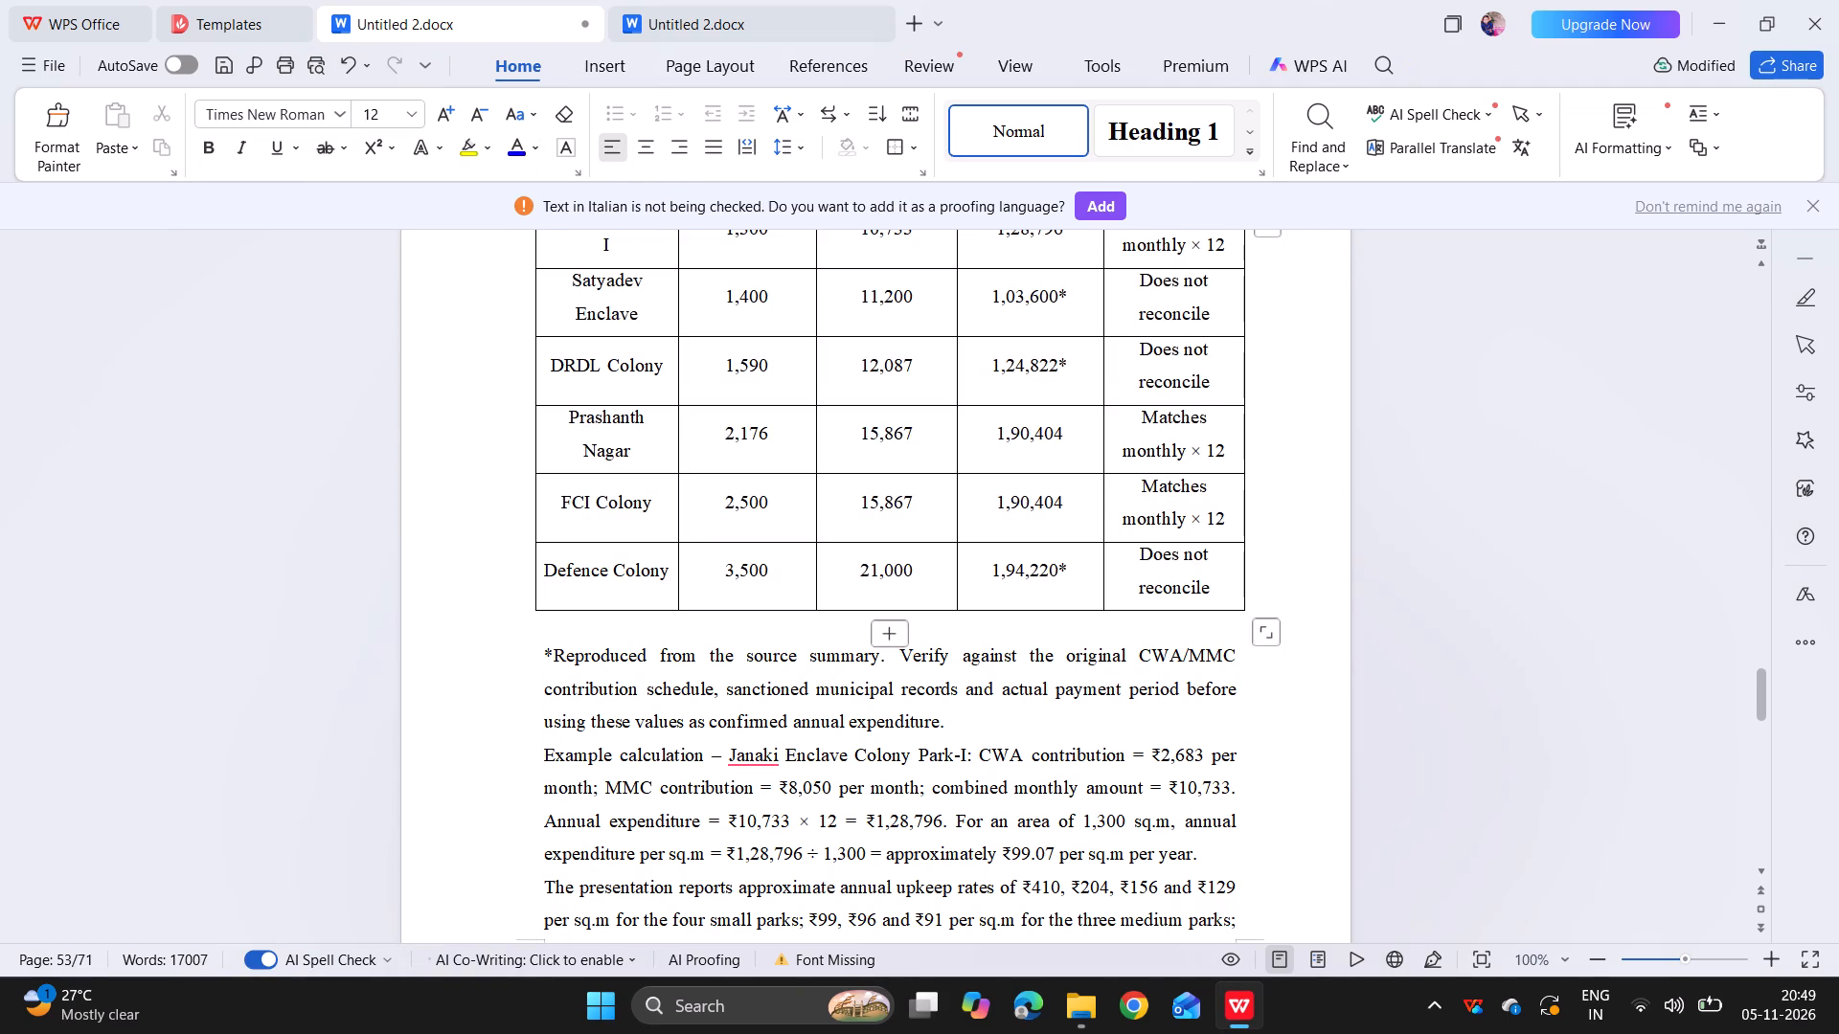
Narrow the Area (sq.m) column of the section 5.8 expenditure table to give the Monthly total shown column more width.
scroll(954, 460, "up", 8)
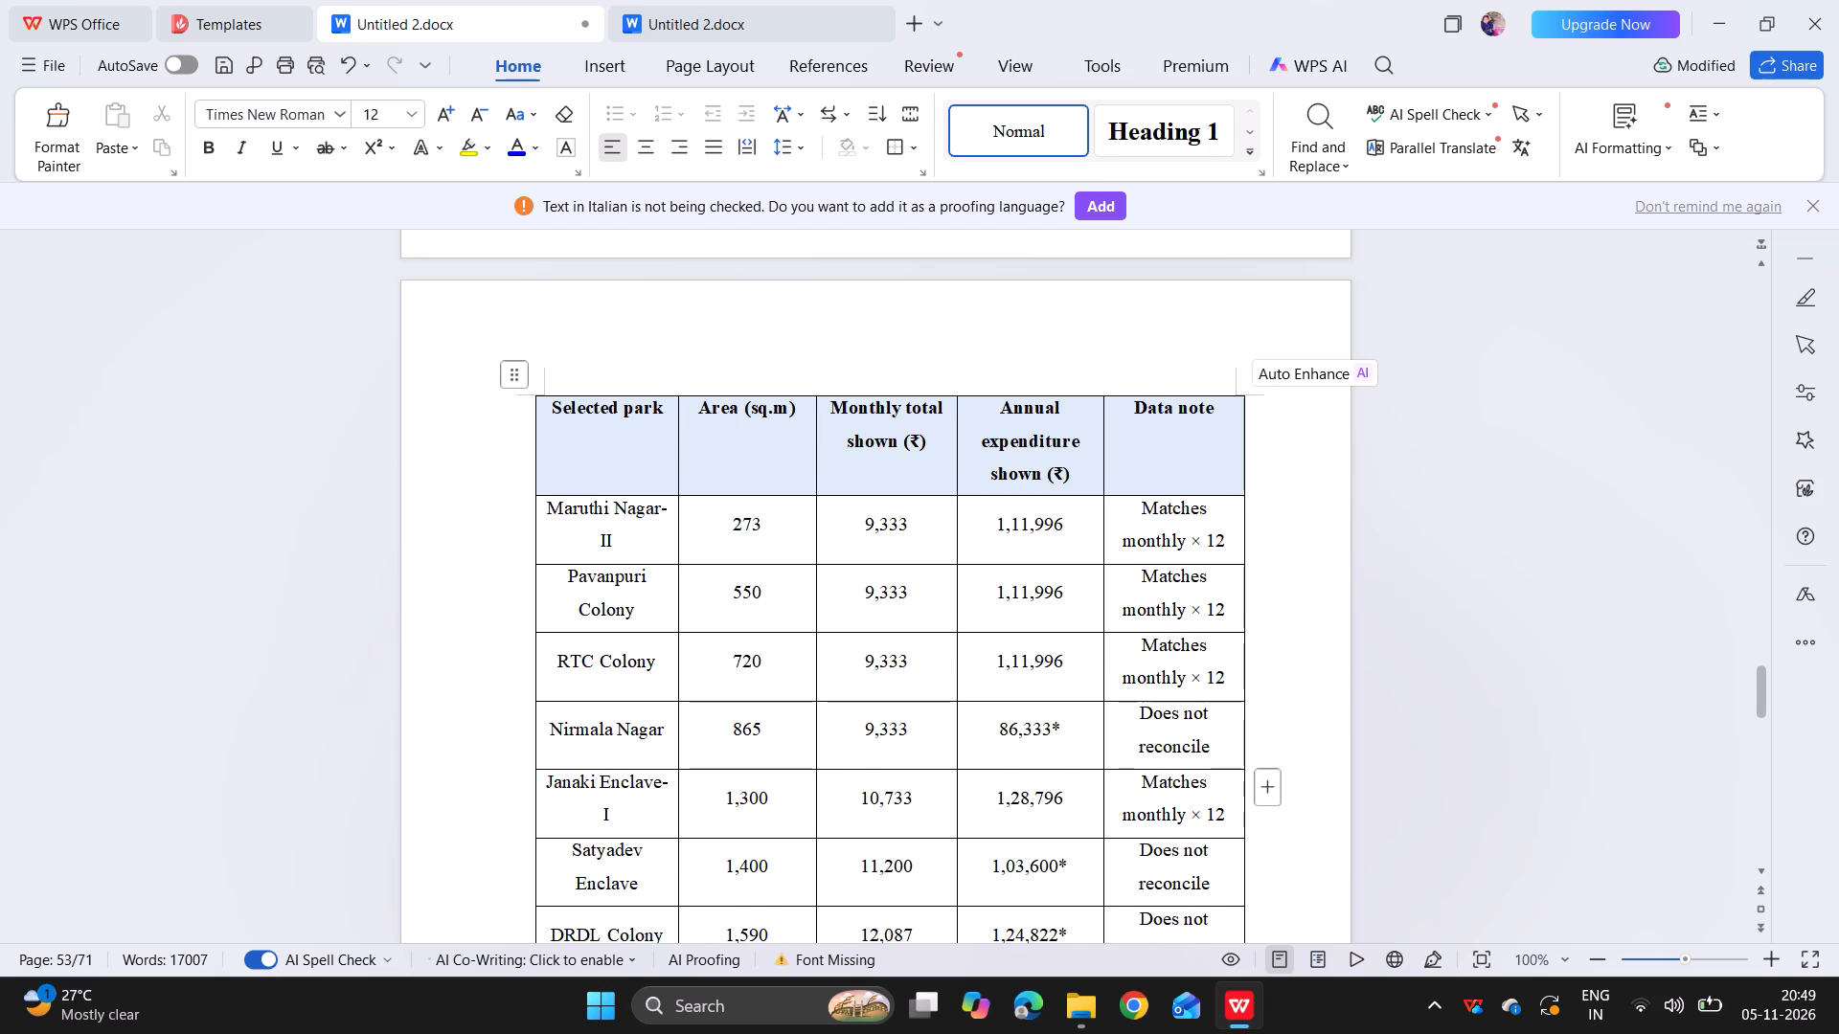
left_click_drag(816, 427, 806, 427)
left_click_drag(806, 427, 798, 431)
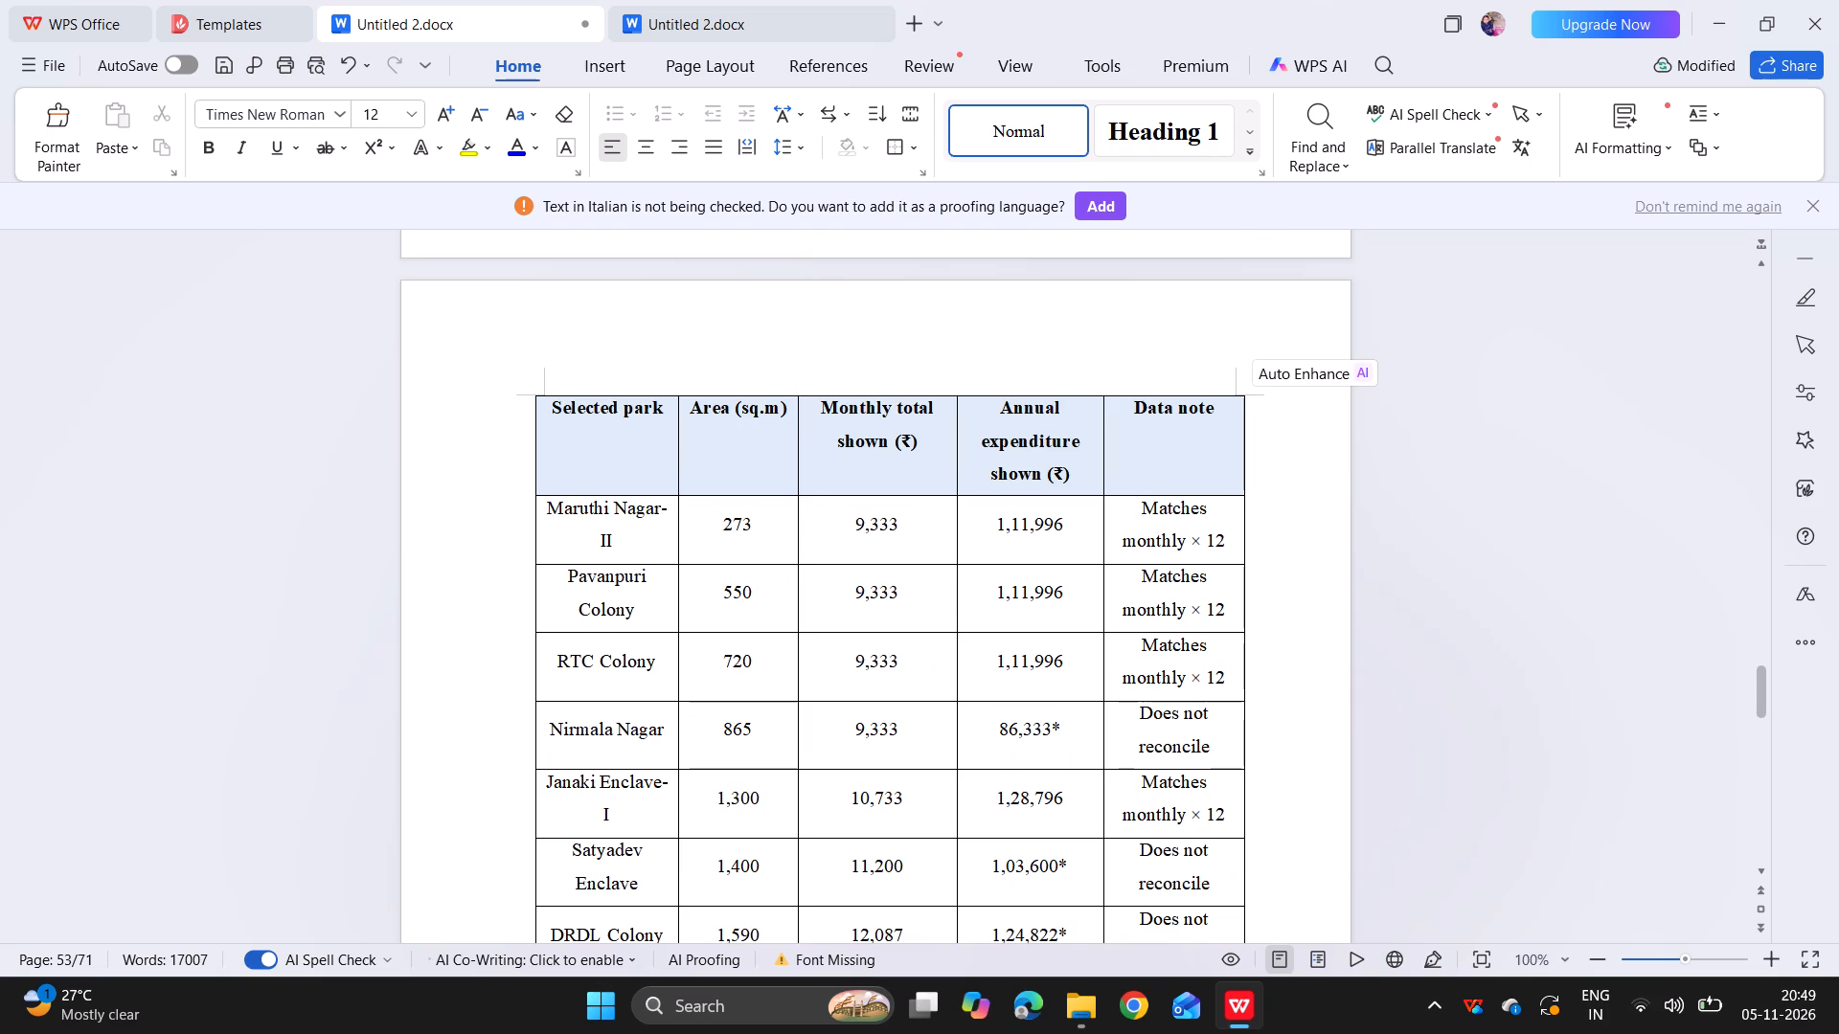
Narrow the Monthly total shown and Annual expenditure shown columns of the section 5.8 expenditure table, giving the Data note column more width.
left_click_drag(957, 417, 929, 430)
left_click_drag(929, 430, 926, 431)
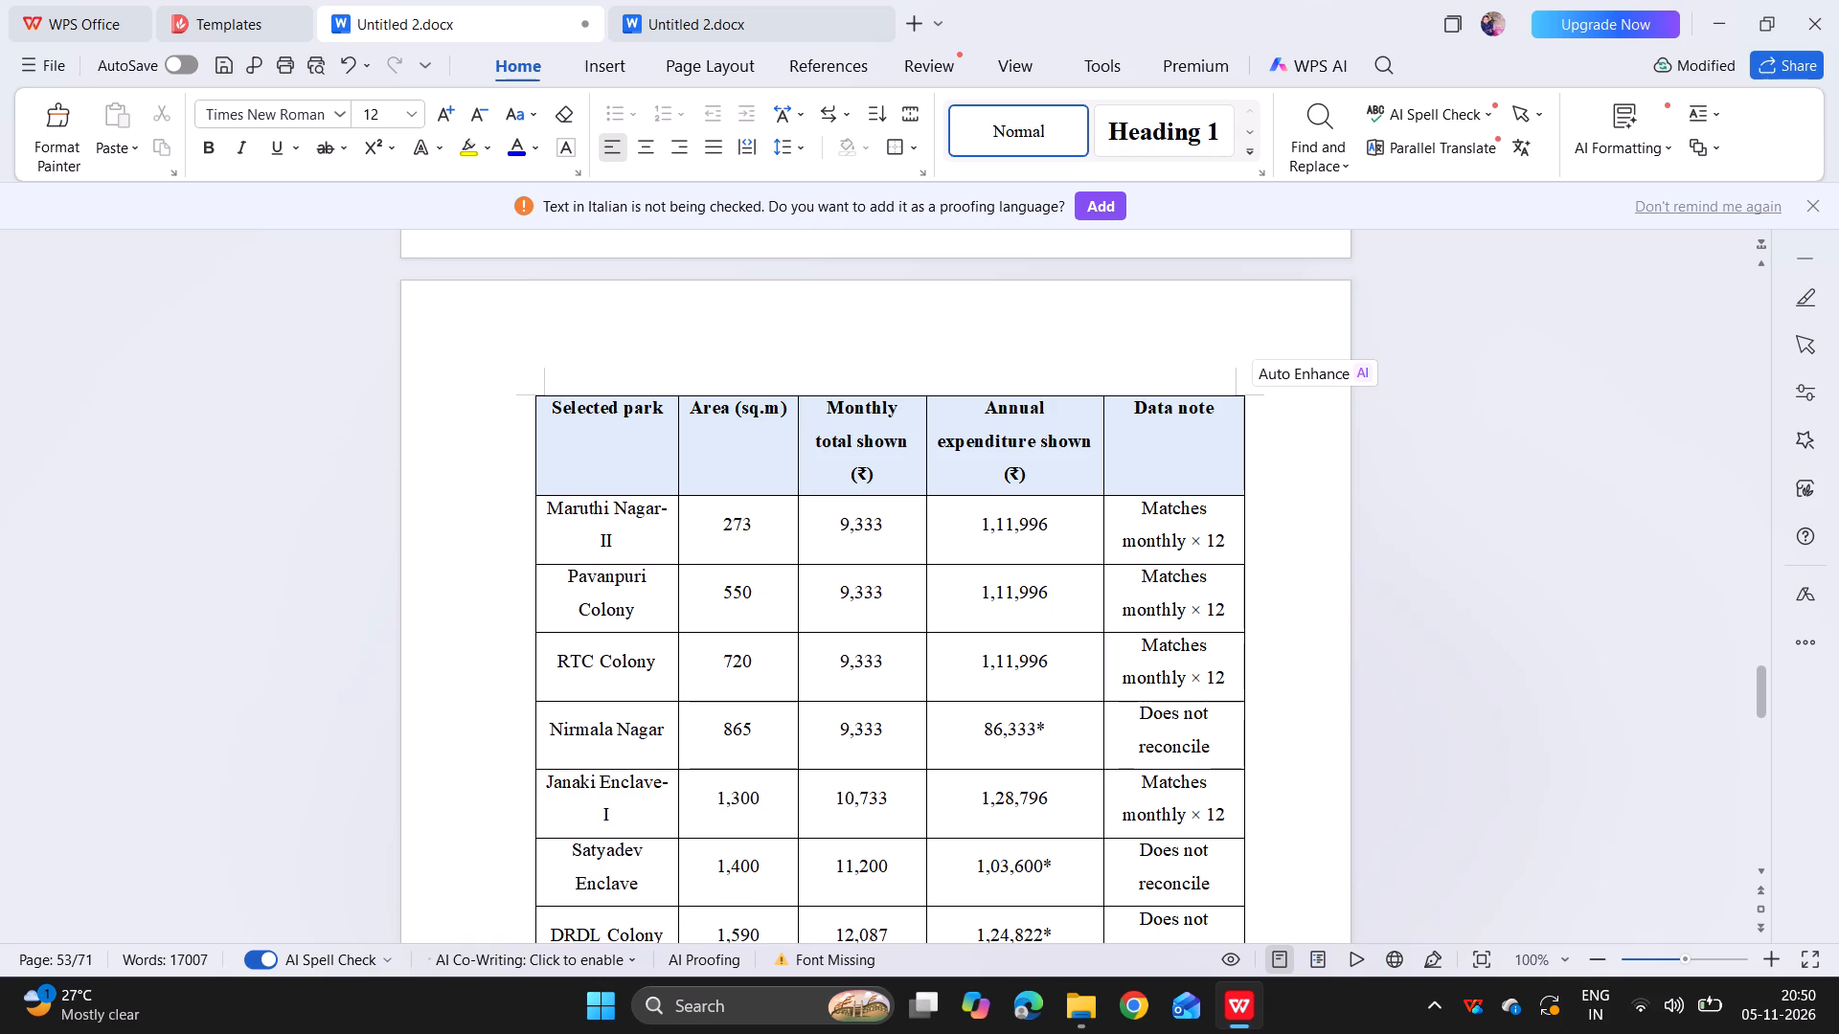
left_click_drag(1103, 427, 1066, 439)
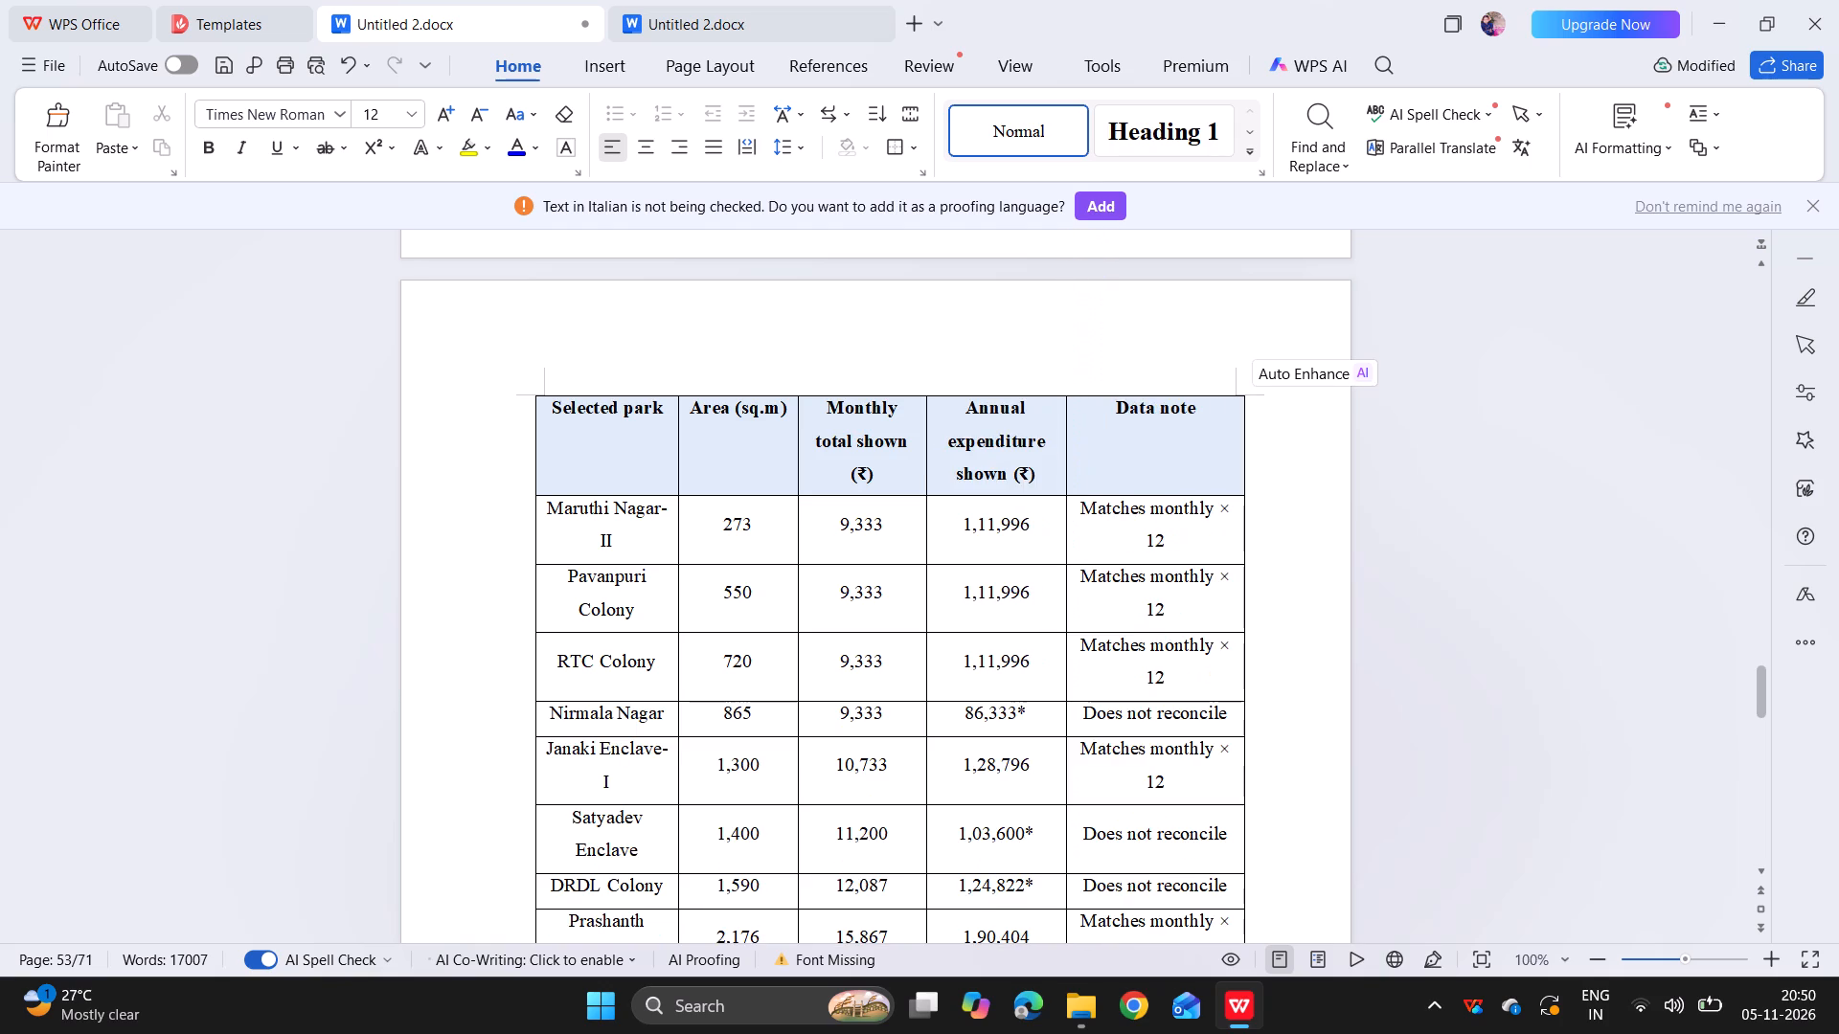
Delete the asterisk before "Reproduced from the source summary" in the note below the expenditure table.
scroll(1102, 501, "down", 11)
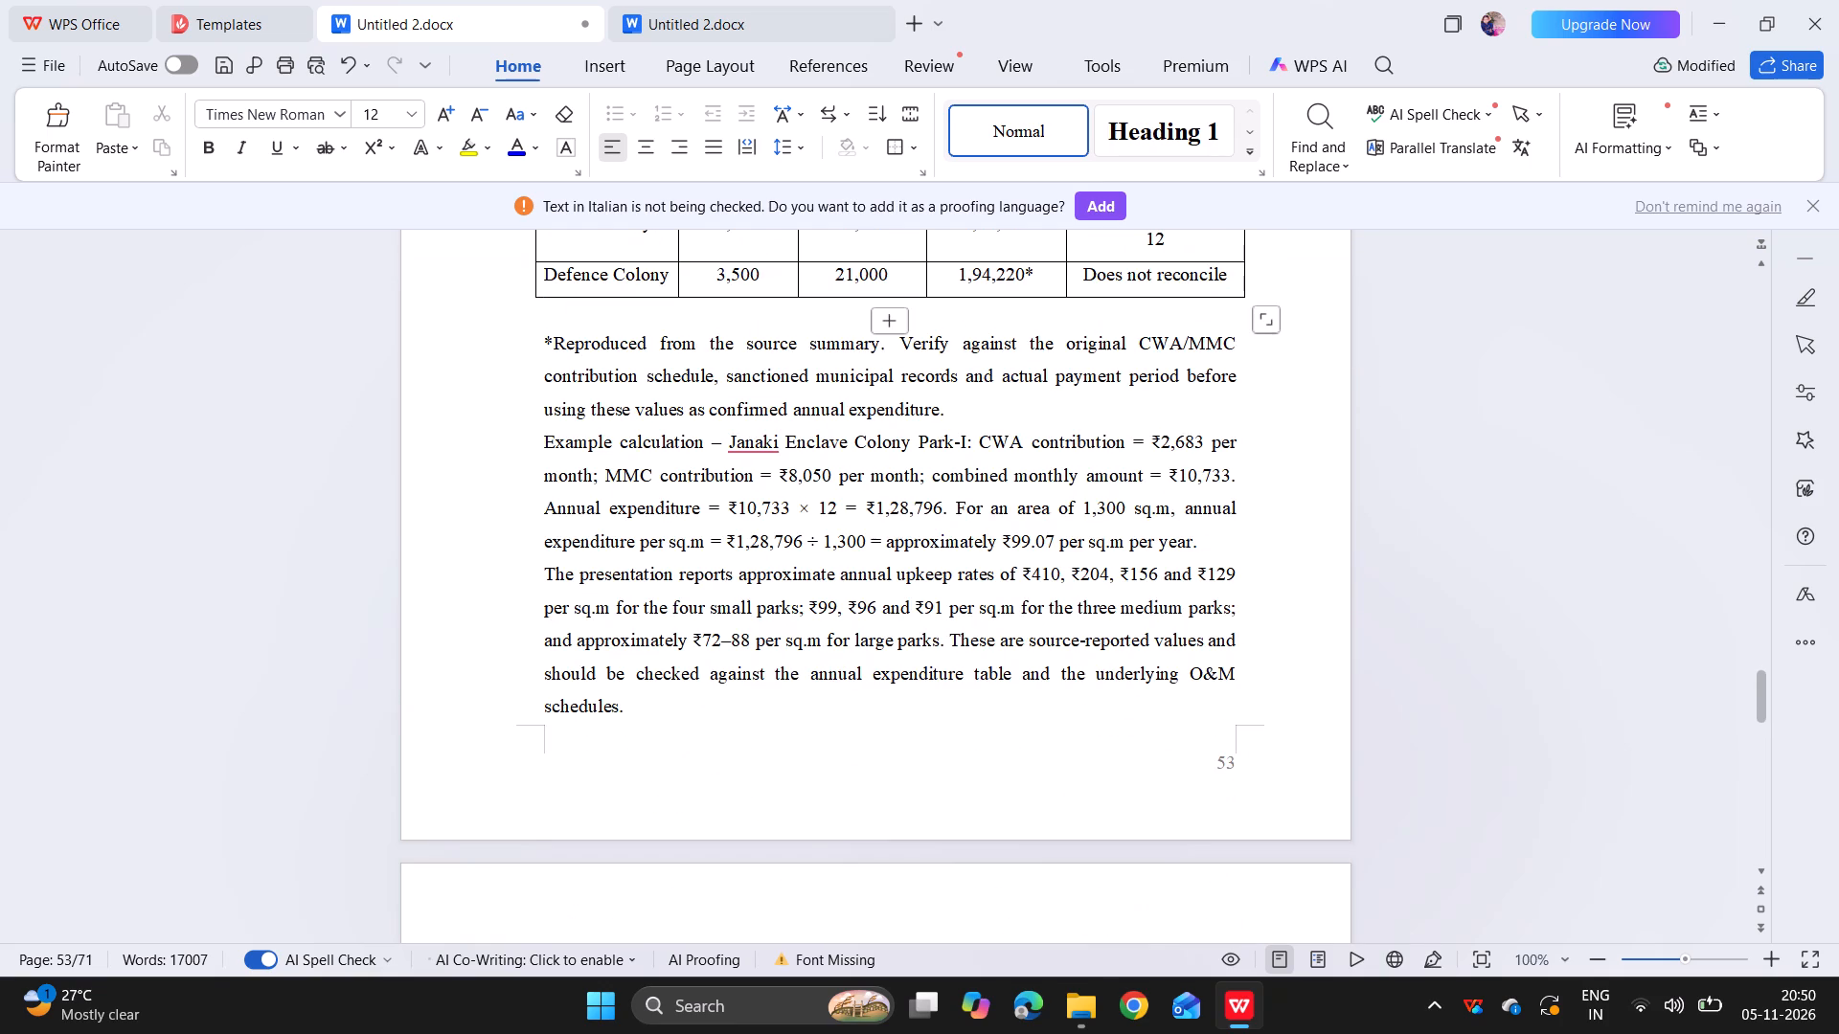
scroll(876, 472, "down", 3)
scroll(863, 464, "up", 4)
scroll(720, 459, "up", 3)
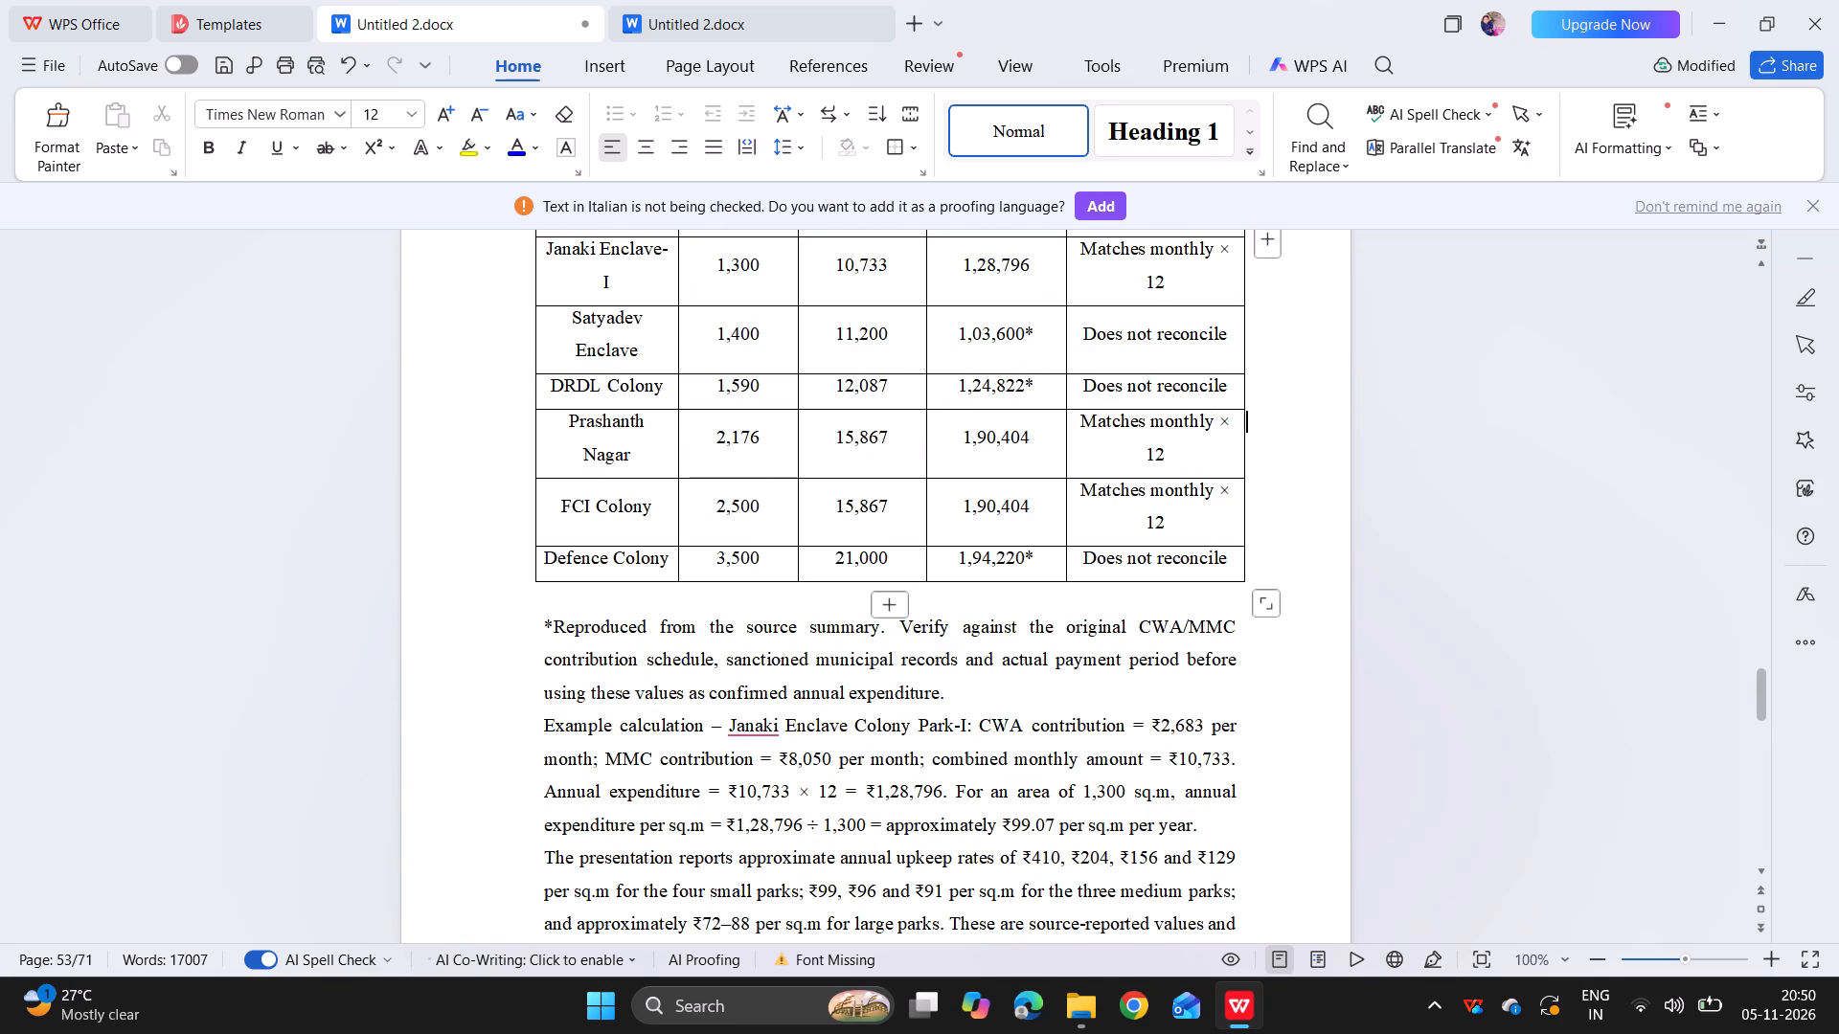
left_click(552, 629)
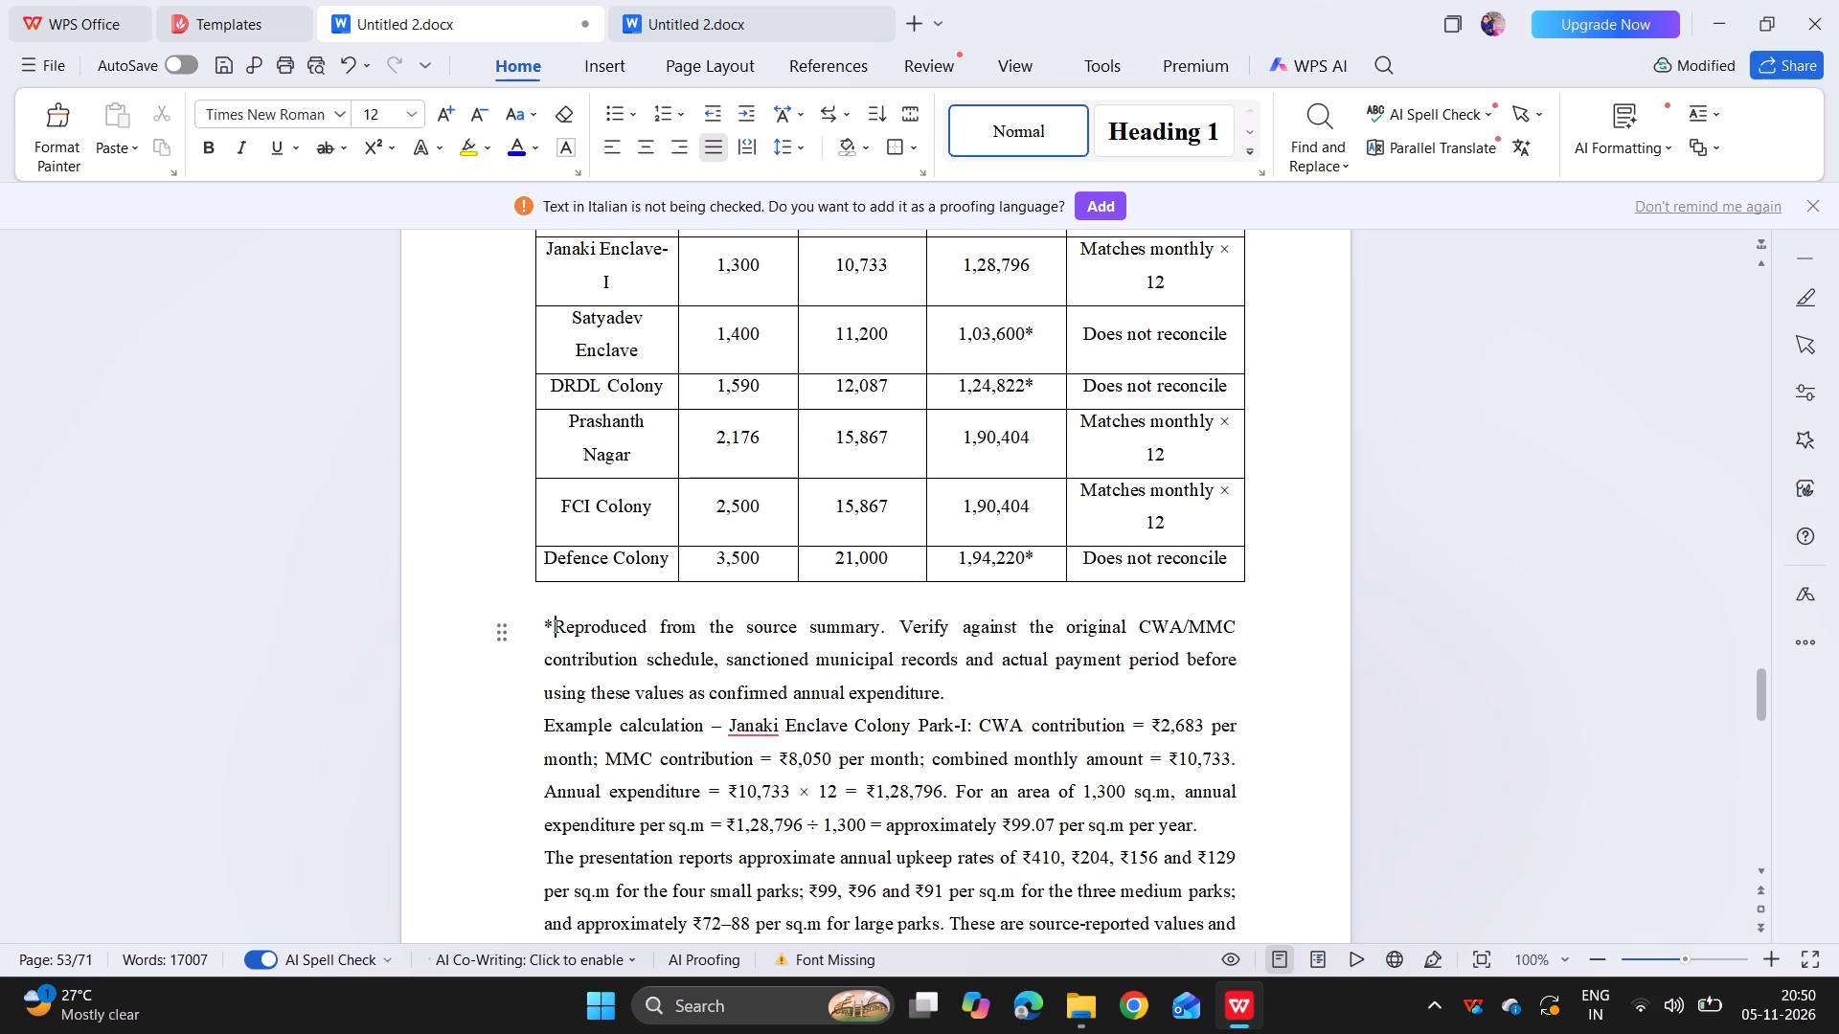
key("BackSpace")
Narrow the Category column of the upkeep rates table to give the Park-wise upkeep rates column more width.
scroll(611, 628, "down", 3)
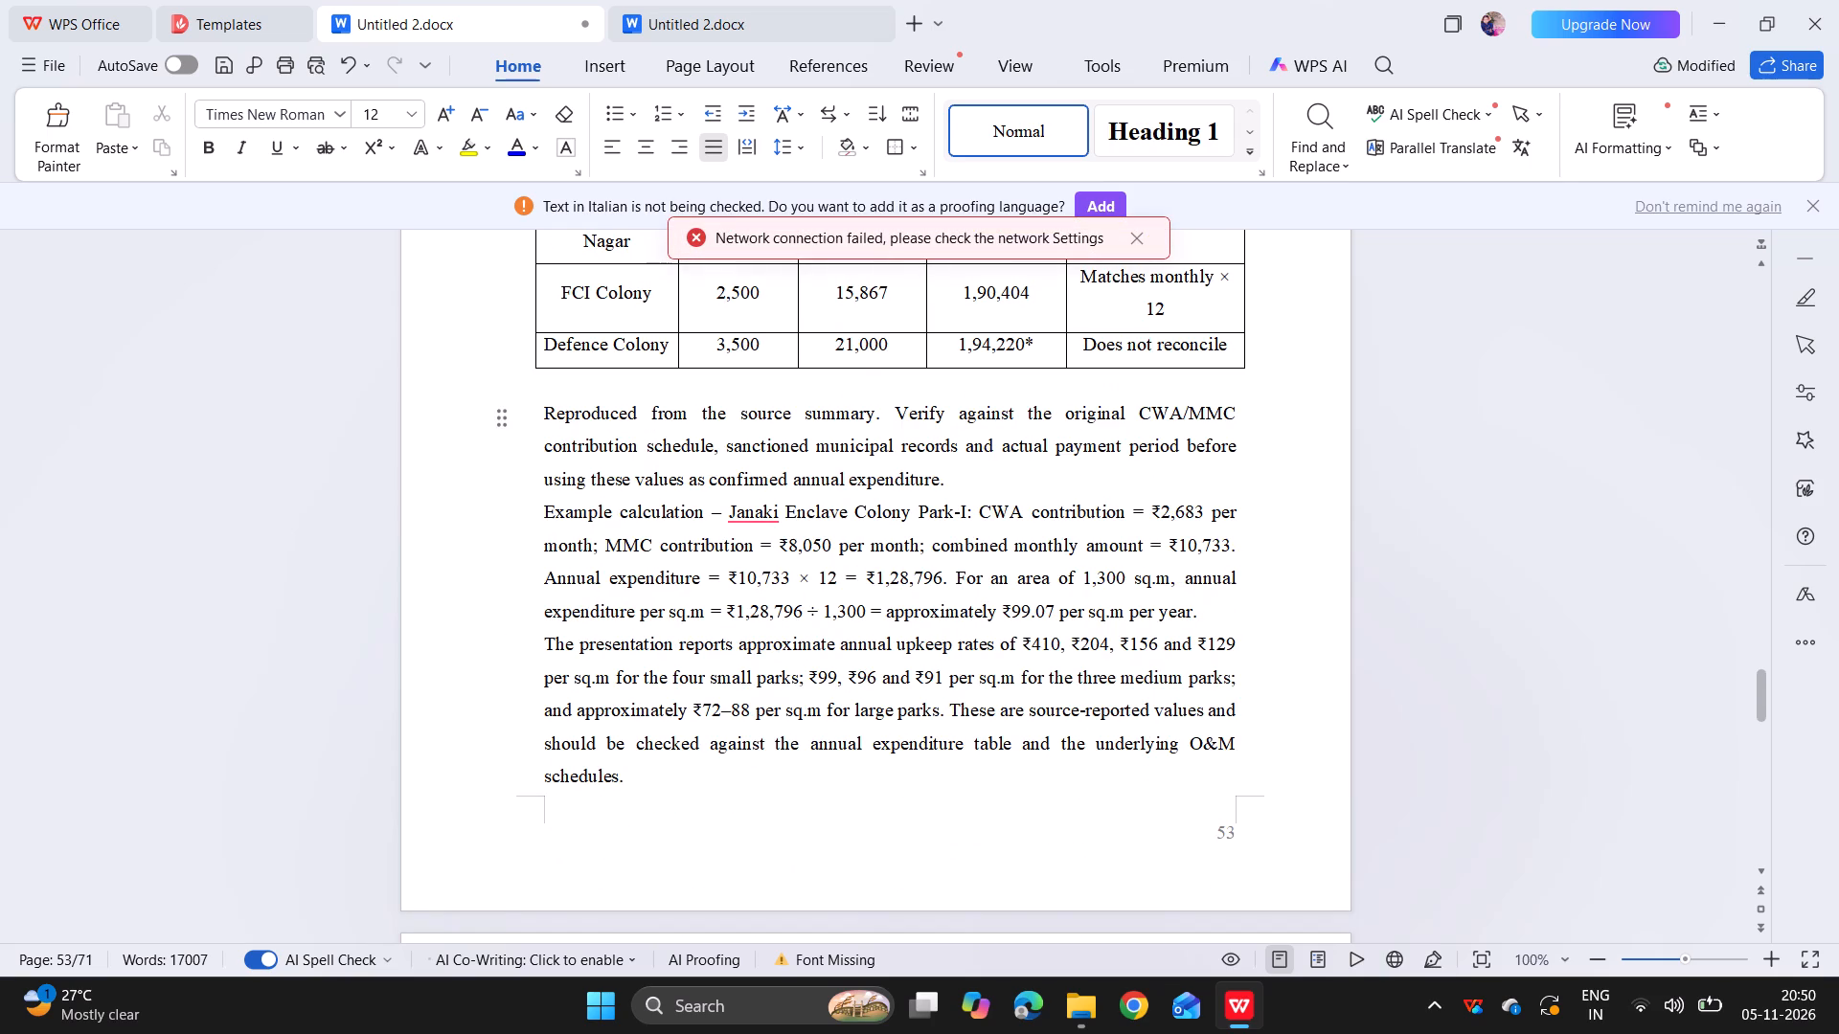
scroll(873, 461, "down", 8)
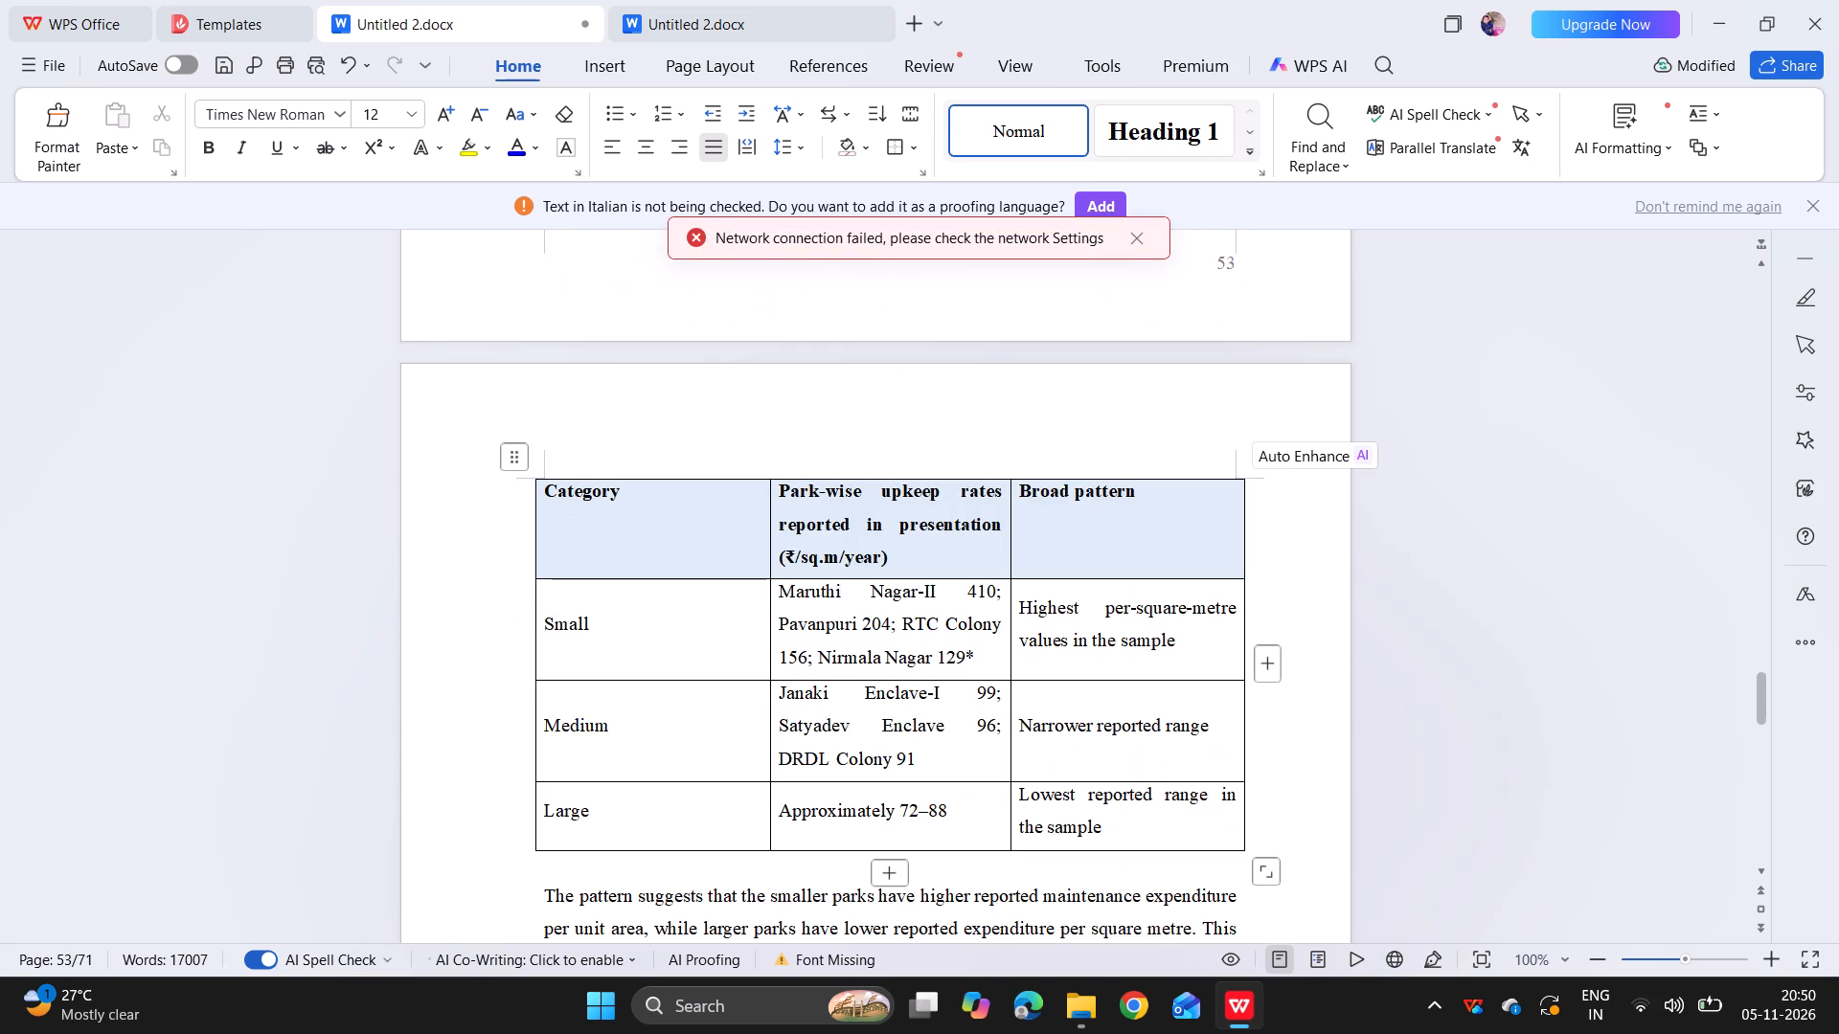
left_click_drag(771, 503, 672, 525)
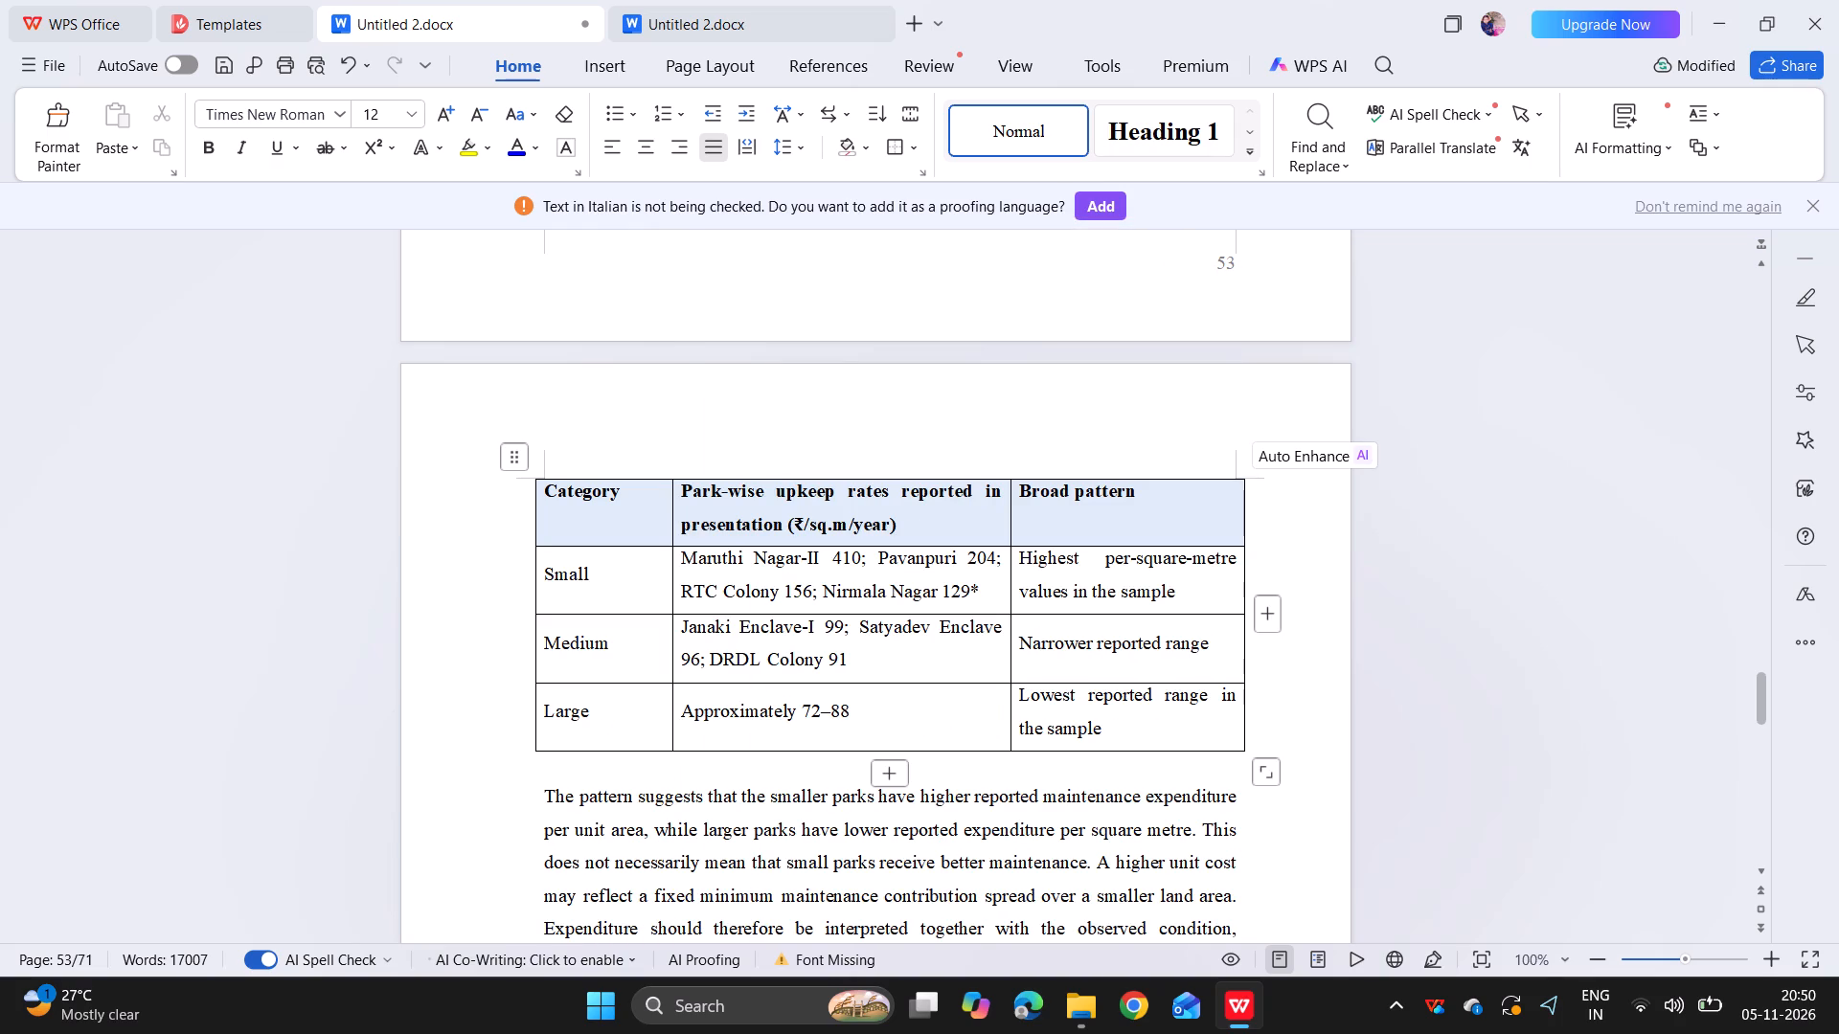
Centre the text in all cells of the upkeep rates table, from the Category header through the Large row.
left_click_drag(547, 488, 1105, 697)
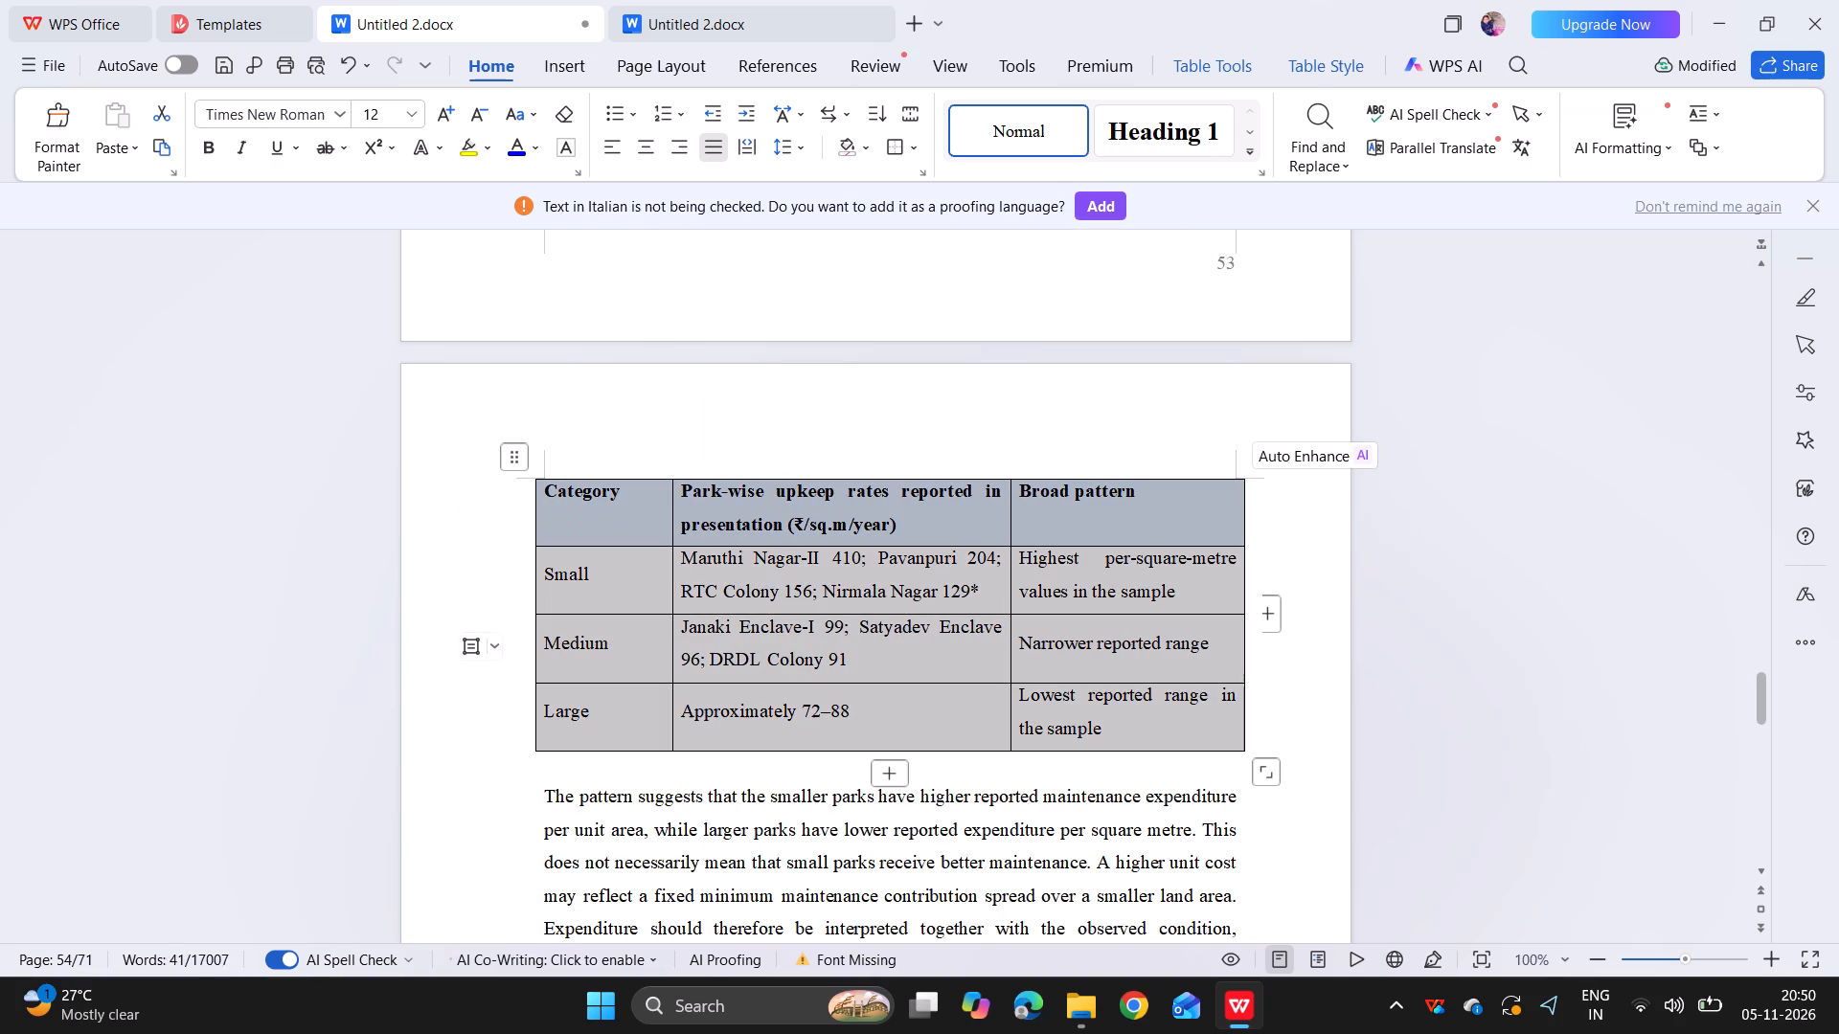
left_click_drag(1105, 697, 1111, 698)
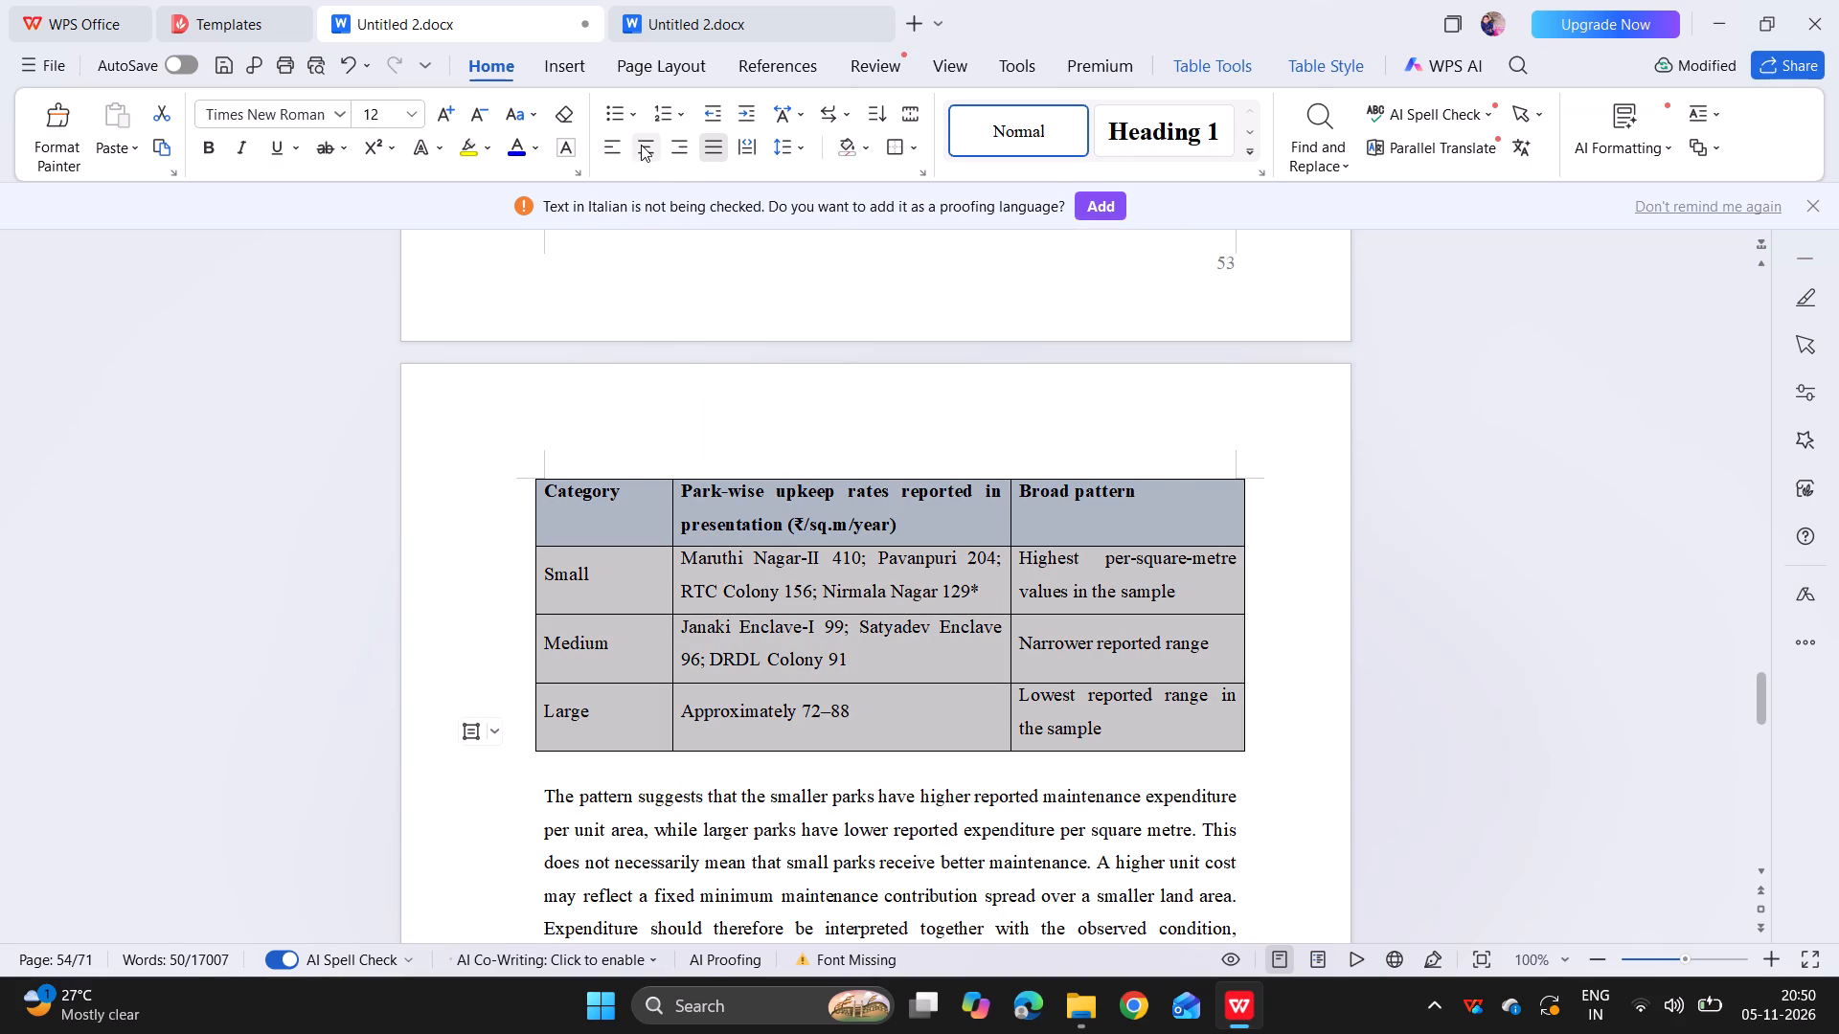
left_click(641, 145)
Review the 5.9 Spatial and Planning Interpretation bullets and the issues table under 5.10 Data Limitations and Verification Requirements.
scroll(850, 368, "down", 11)
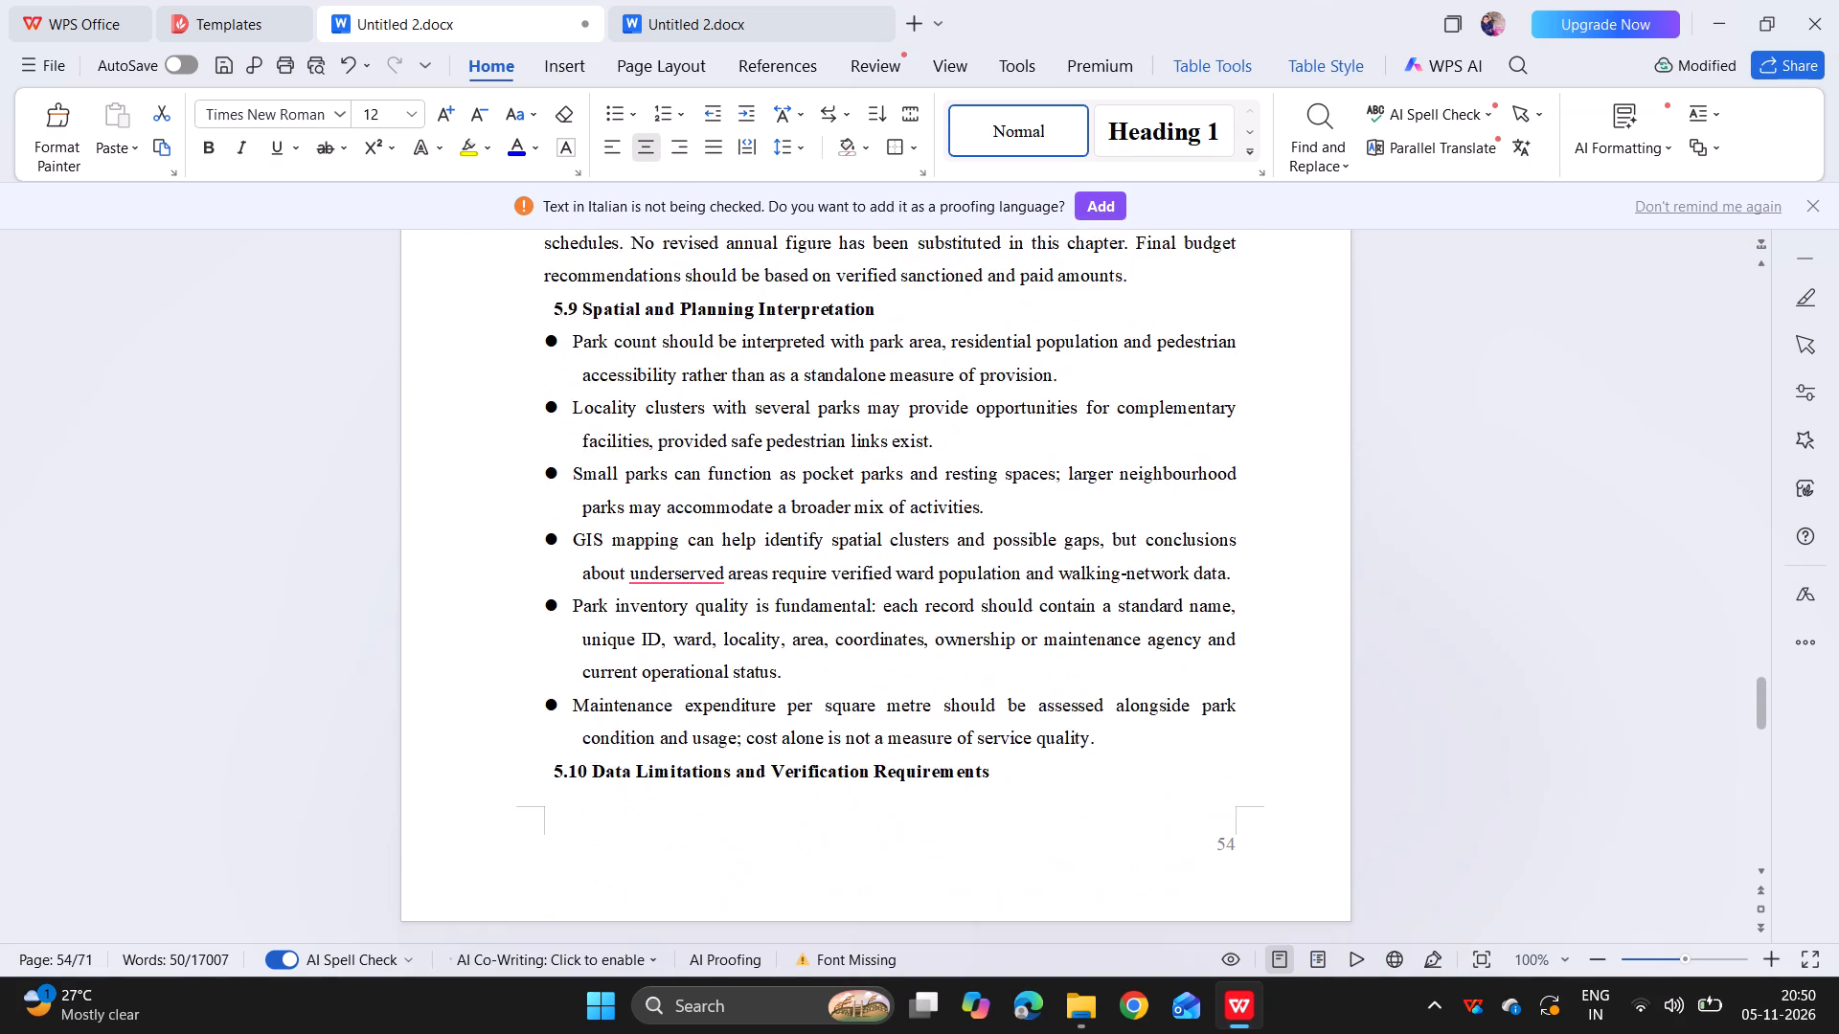
scroll(815, 397, "down", 11)
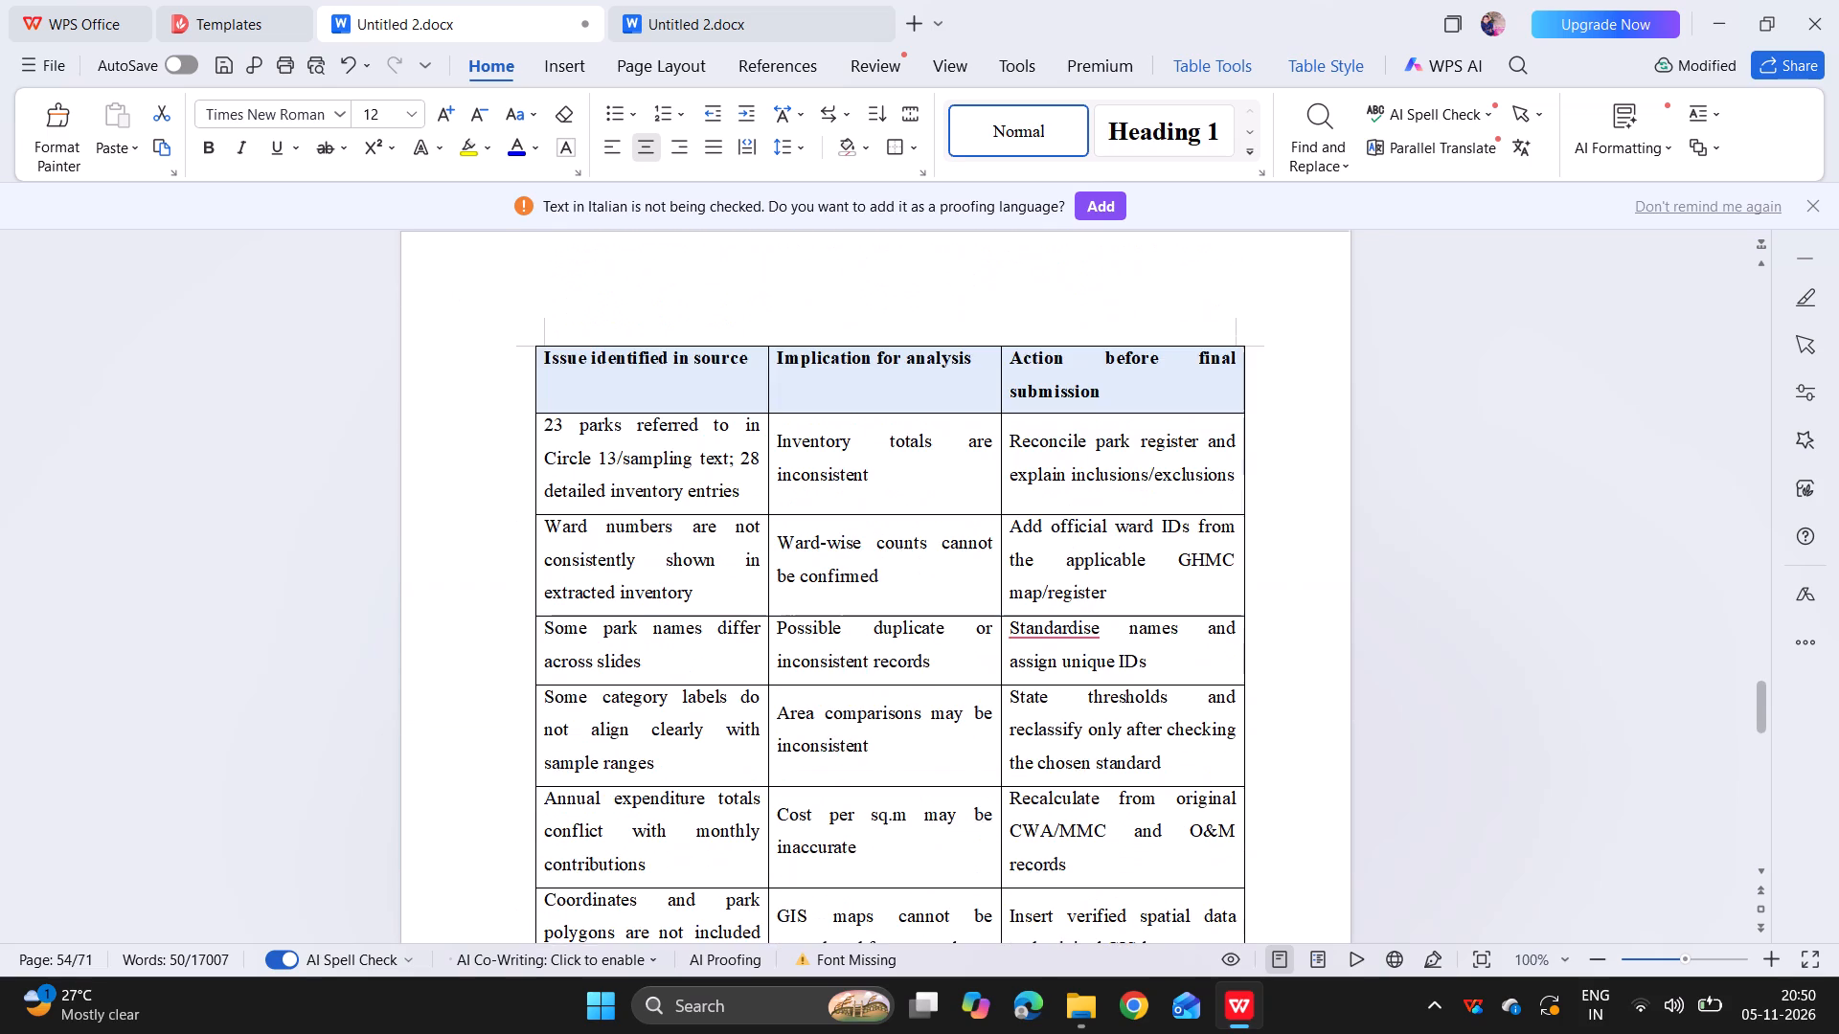
scroll(757, 329, "up", 3)
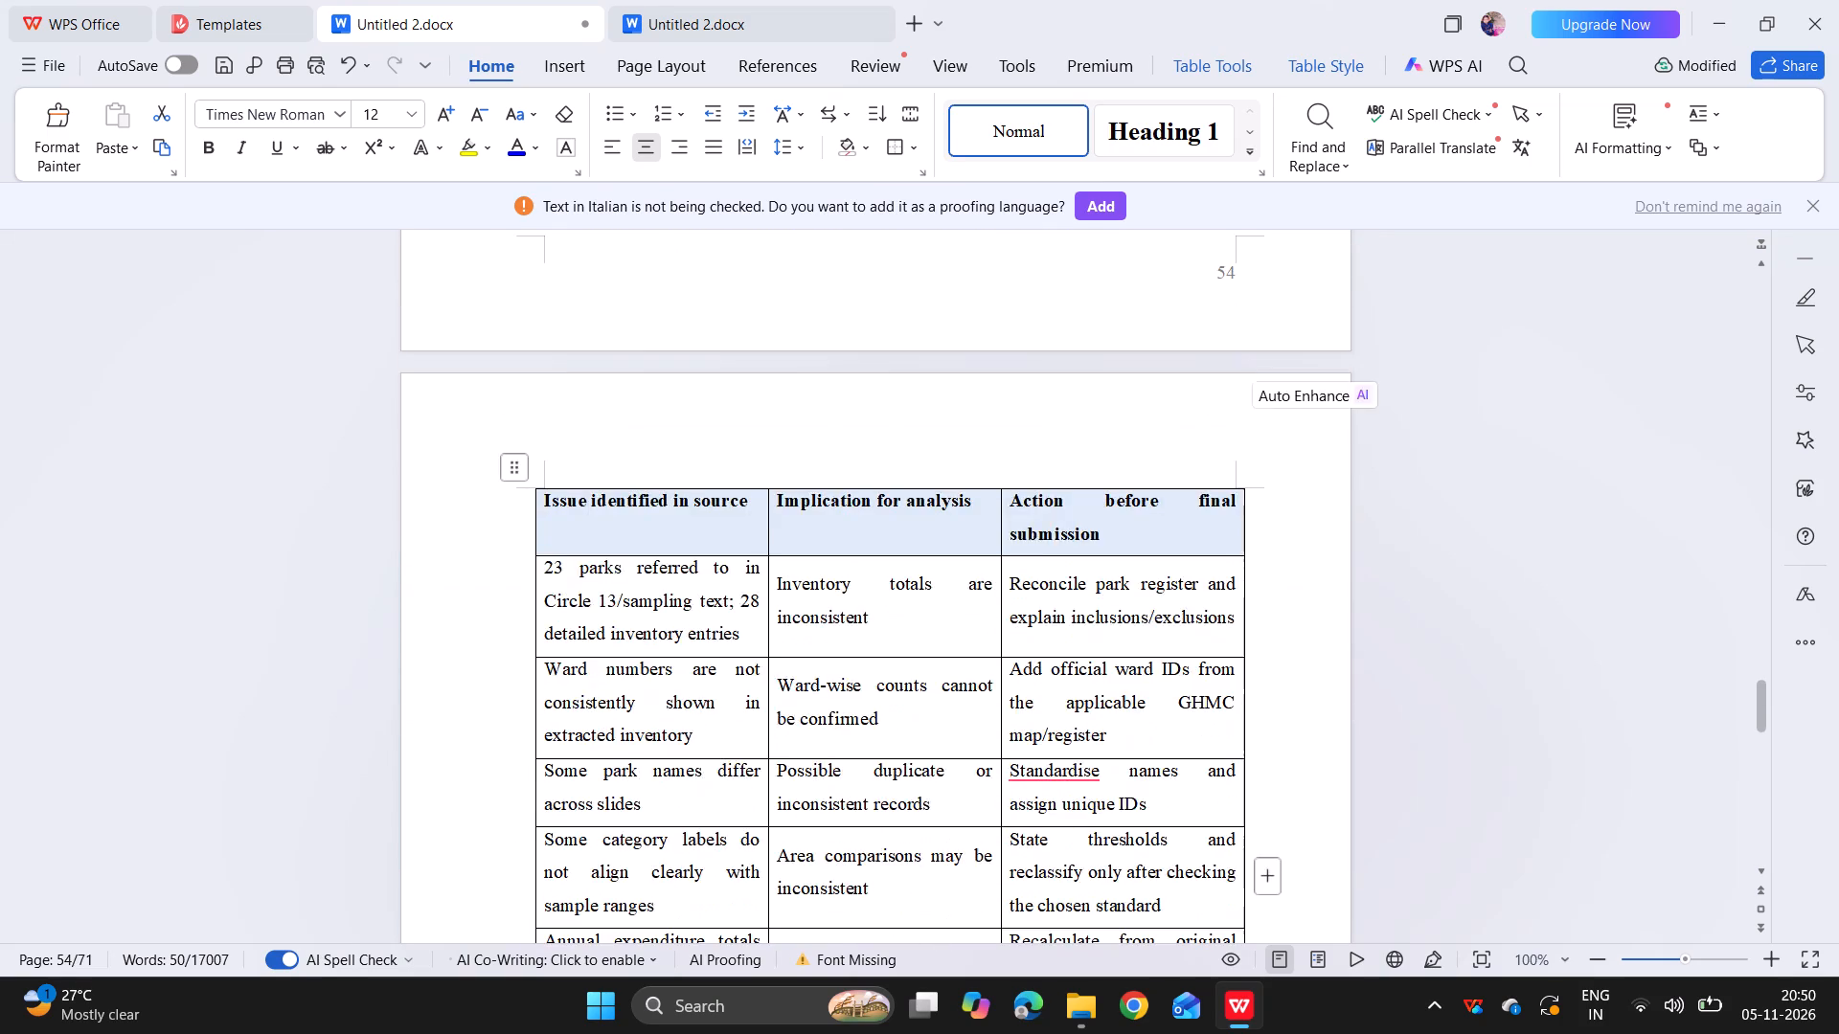
Insert a blank line after the maintenance expenditure bullet to move the 5.10 heading onto the next page with its table.
scroll(762, 384, "up", 3)
left_click_drag(1133, 394, 1158, 394)
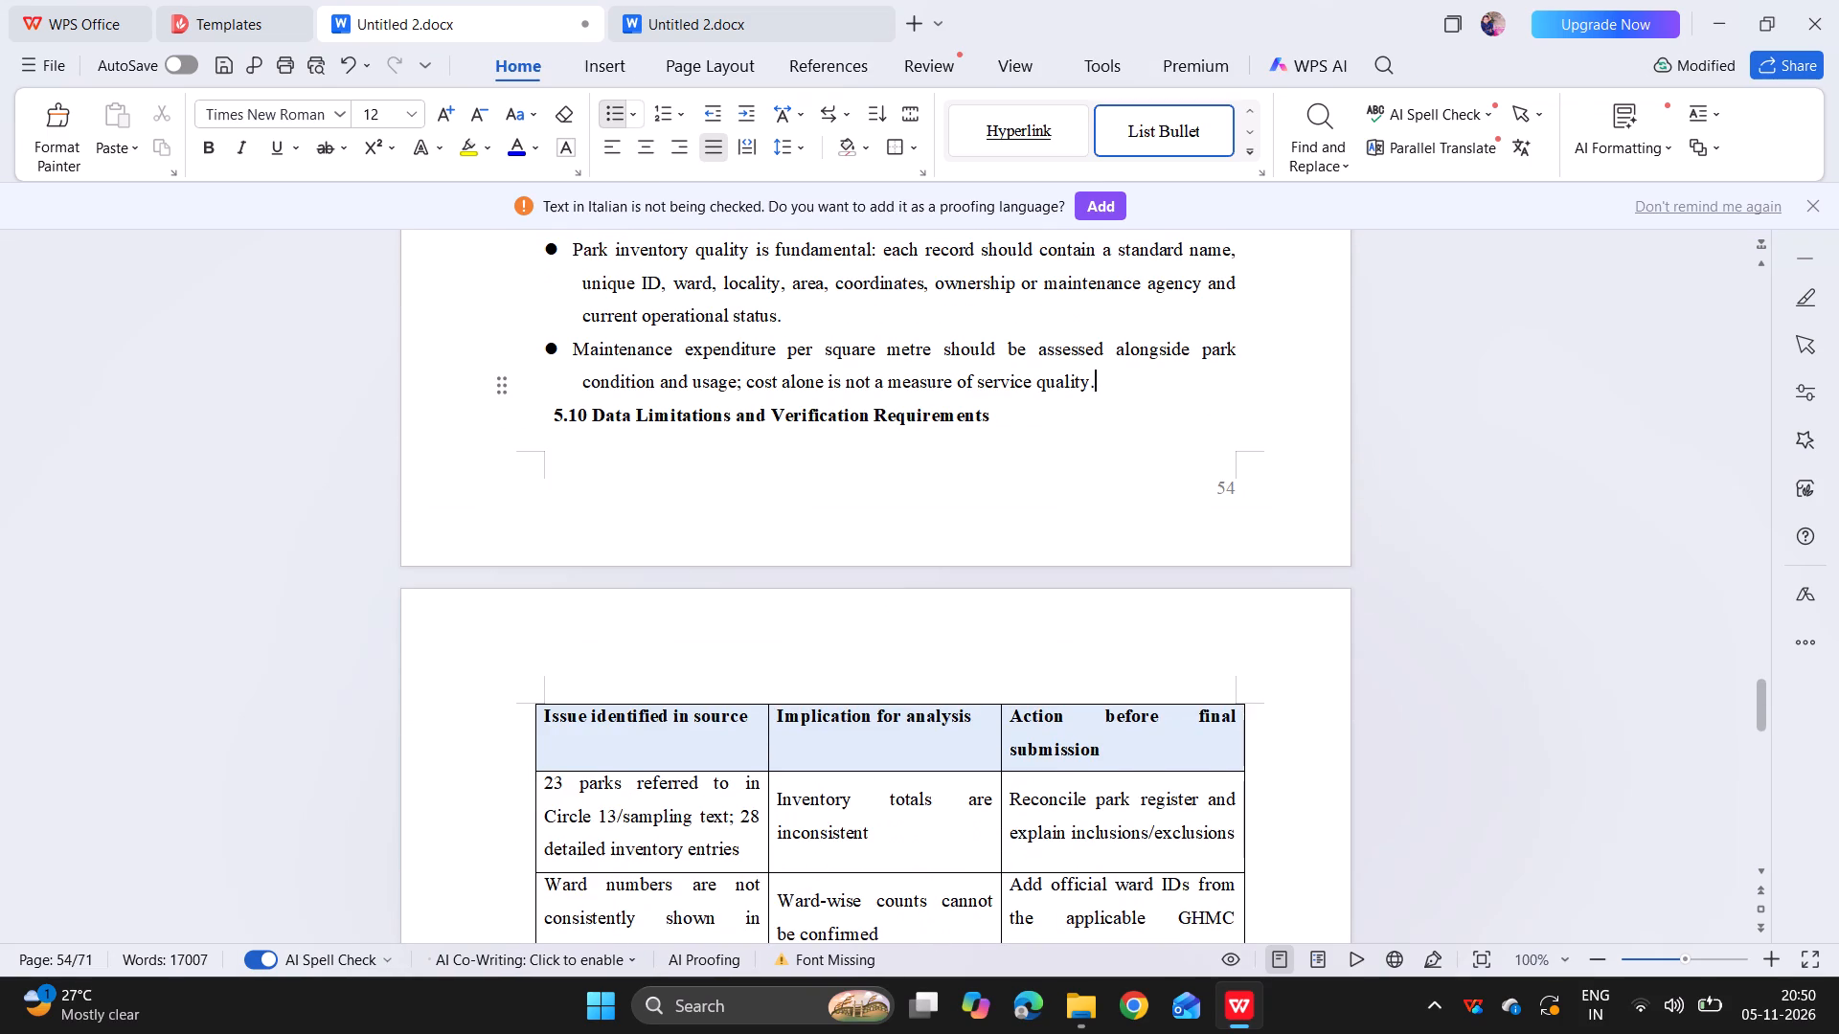
key("Return")
key("Return")
Select the cells of the 5.10 Data Limitations and Verification Requirements table, starting from the Issue identified in source header.
scroll(1166, 394, "down", 4)
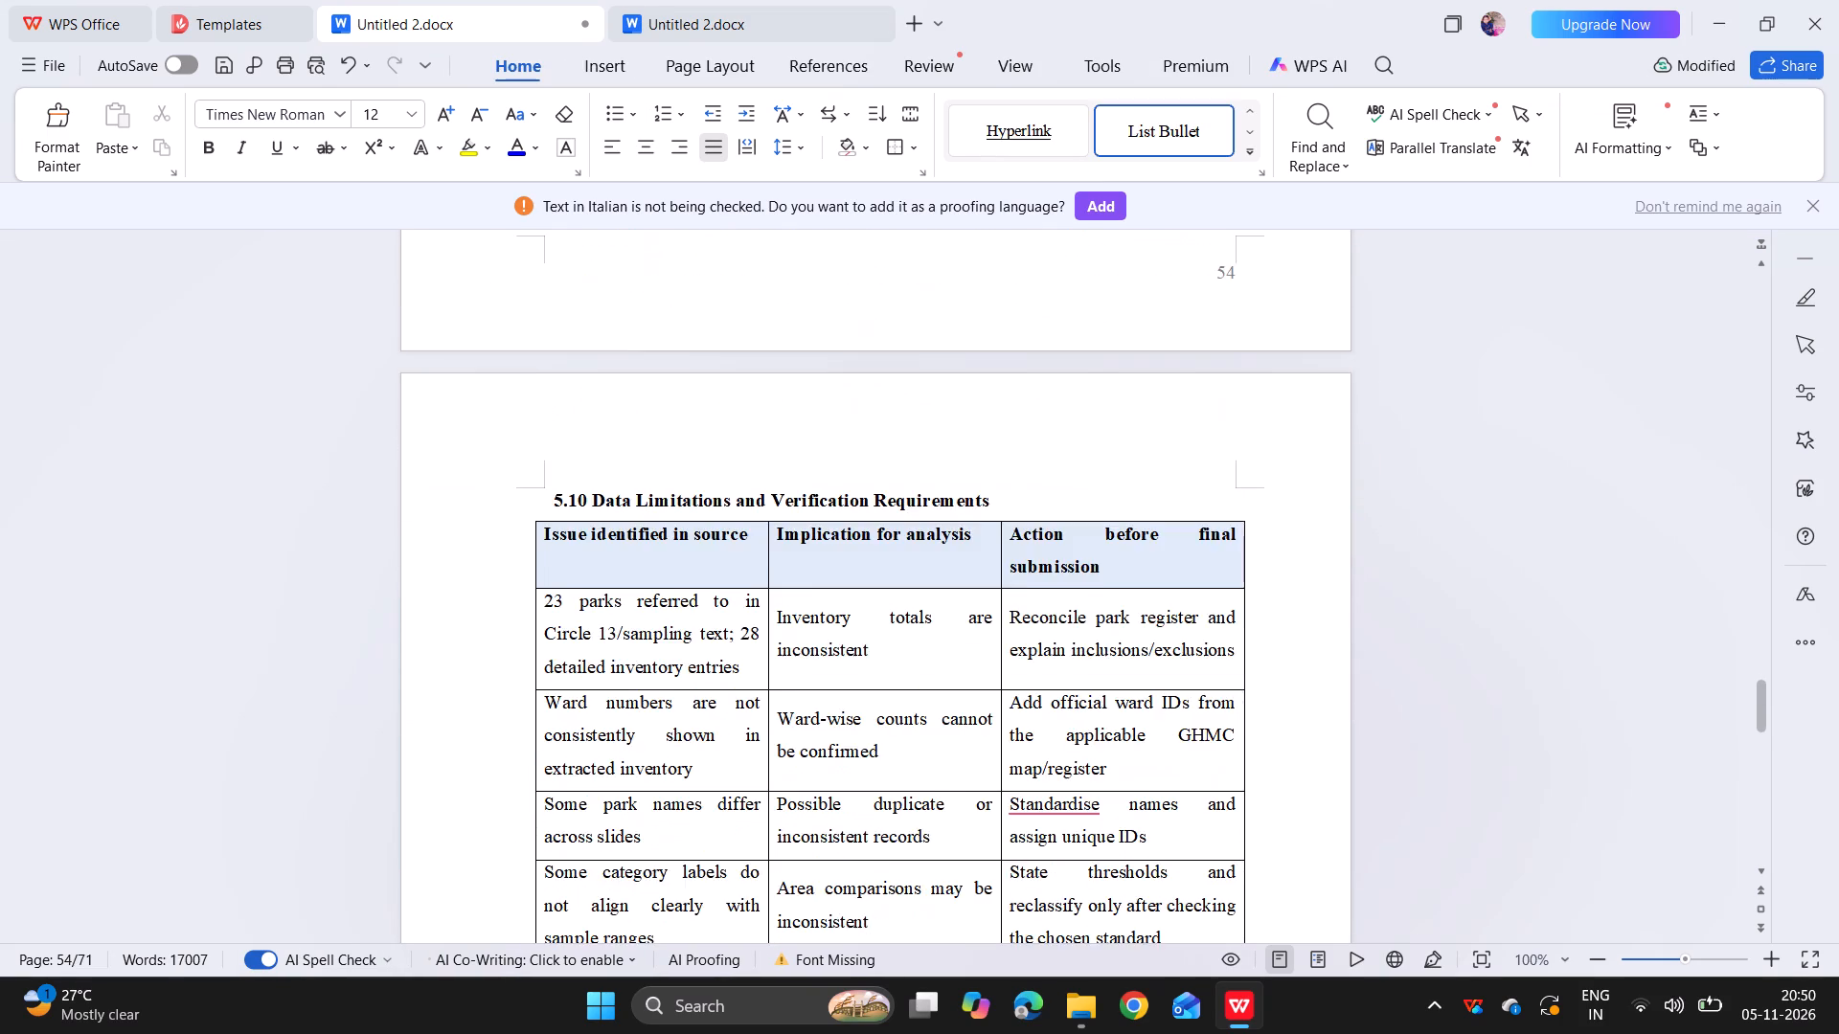
scroll(1166, 394, "down", 9)
scroll(1151, 393, "up", 5)
scroll(829, 396, "up", 2)
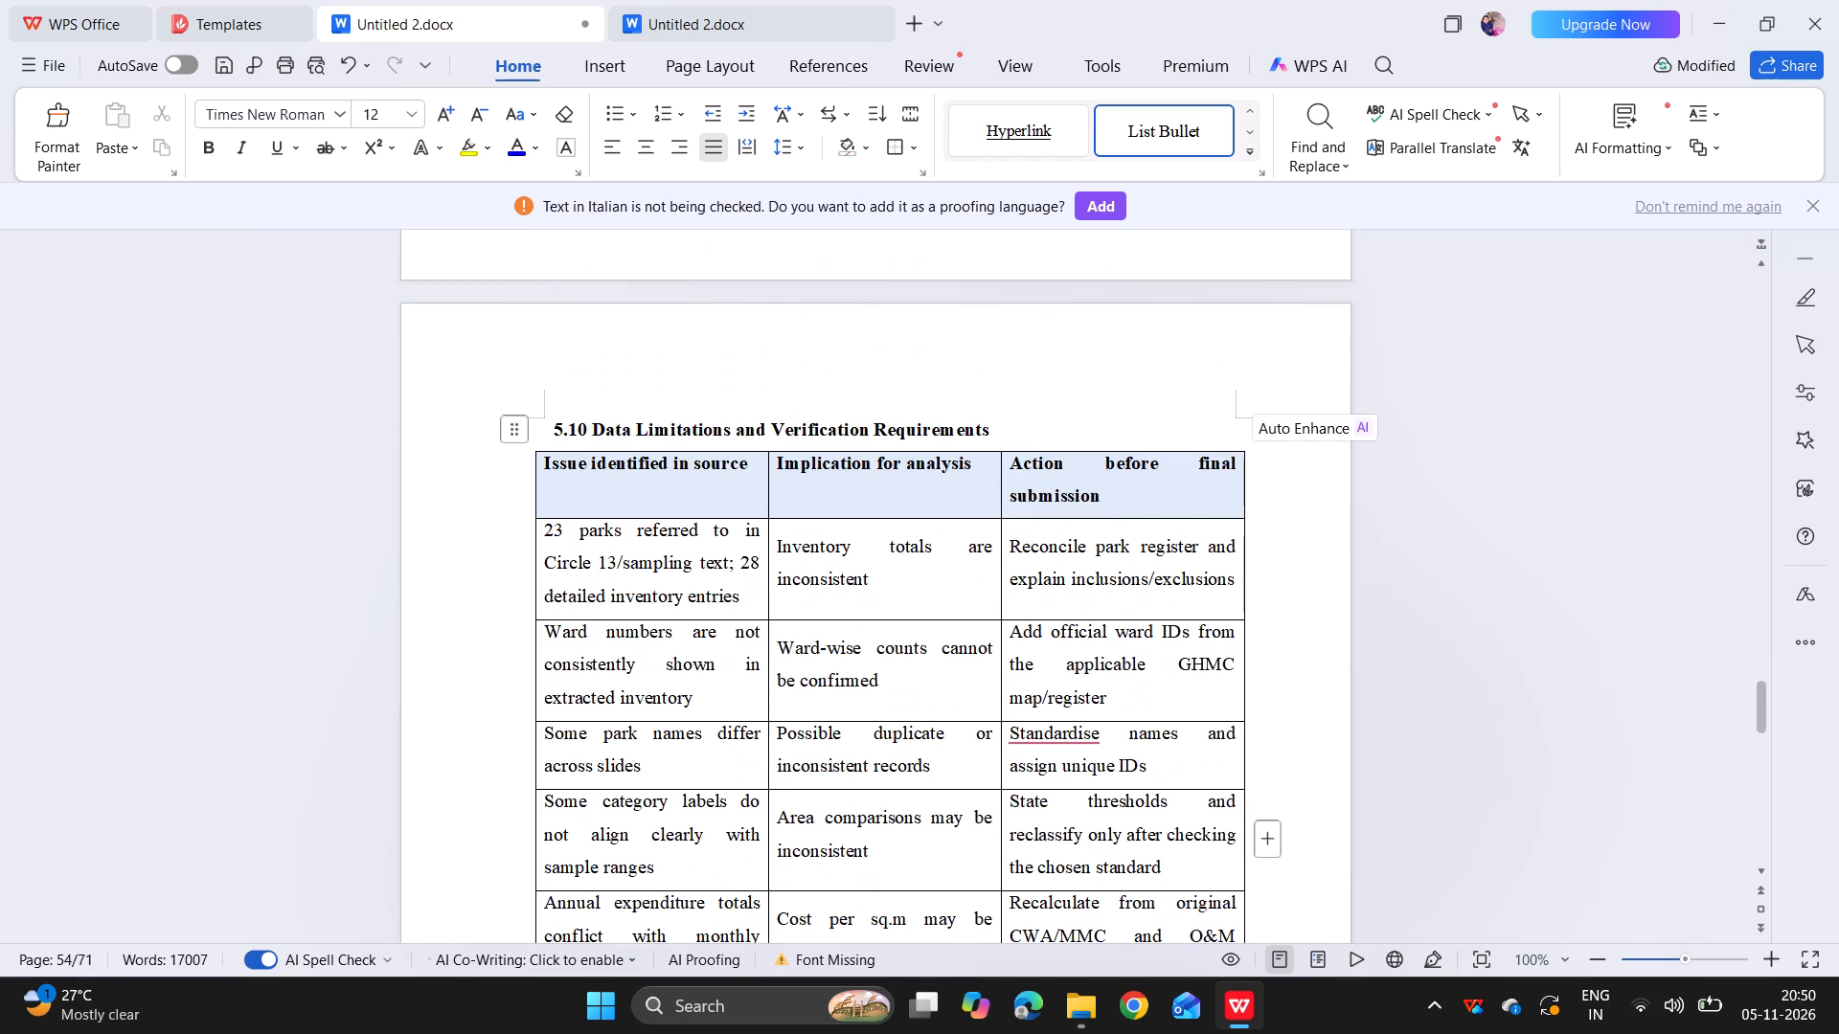
left_click_drag(547, 469, 976, 544)
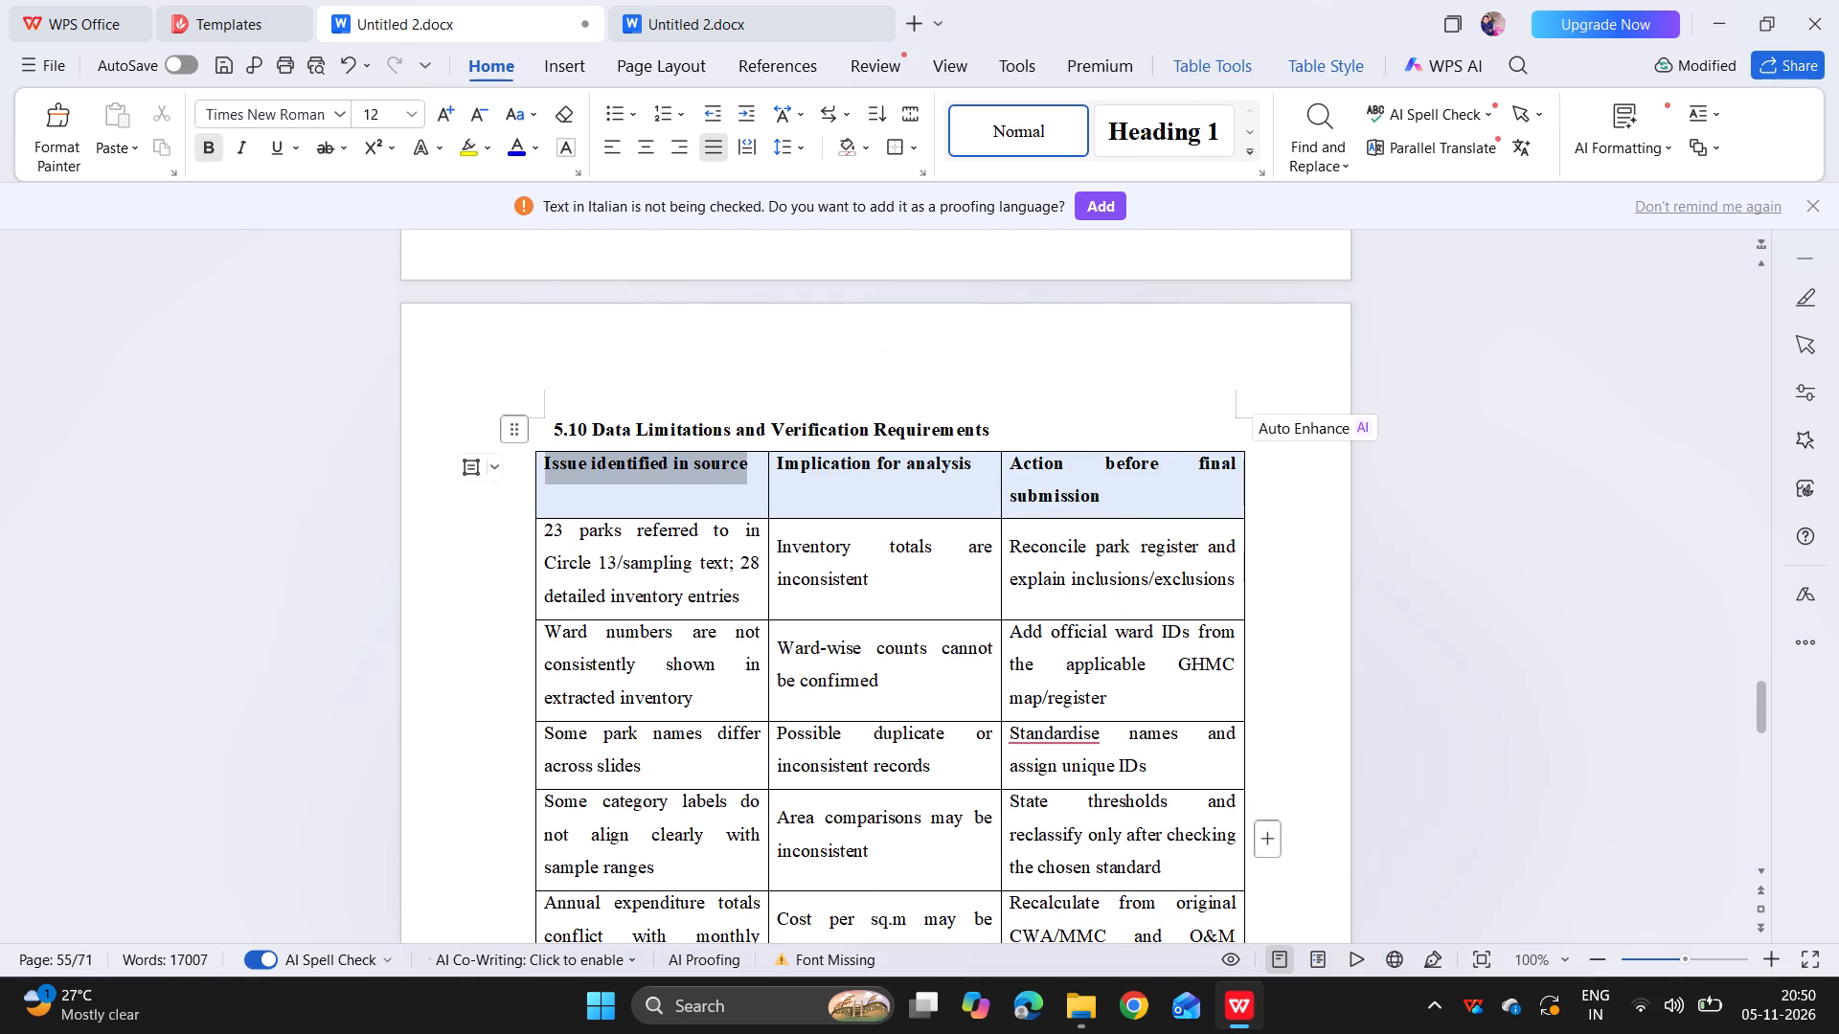
Centre the text in all cells of the 5.10 Data Limitations and Verification Requirements table, through the tree park labels row.
left_click_drag(976, 544, 1211, 671)
scroll(1211, 661, "down", 8)
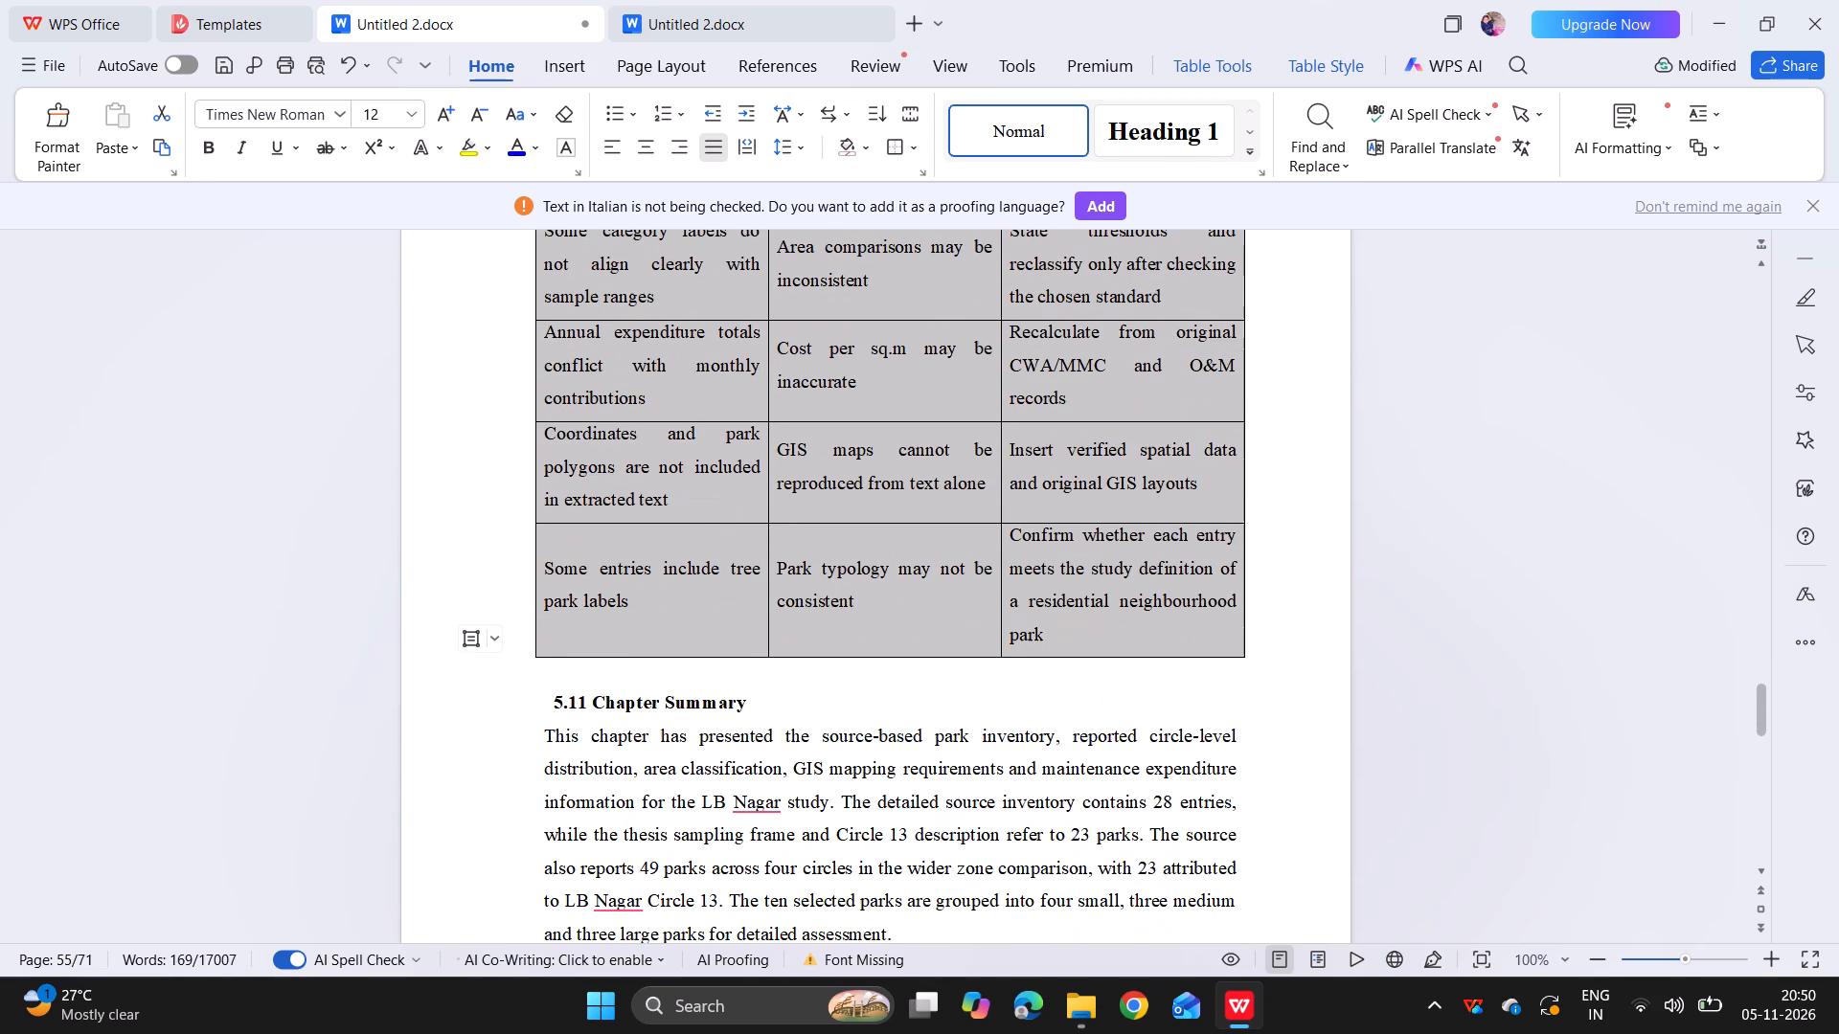
left_click_drag(1211, 671, 1184, 628)
left_click(645, 139)
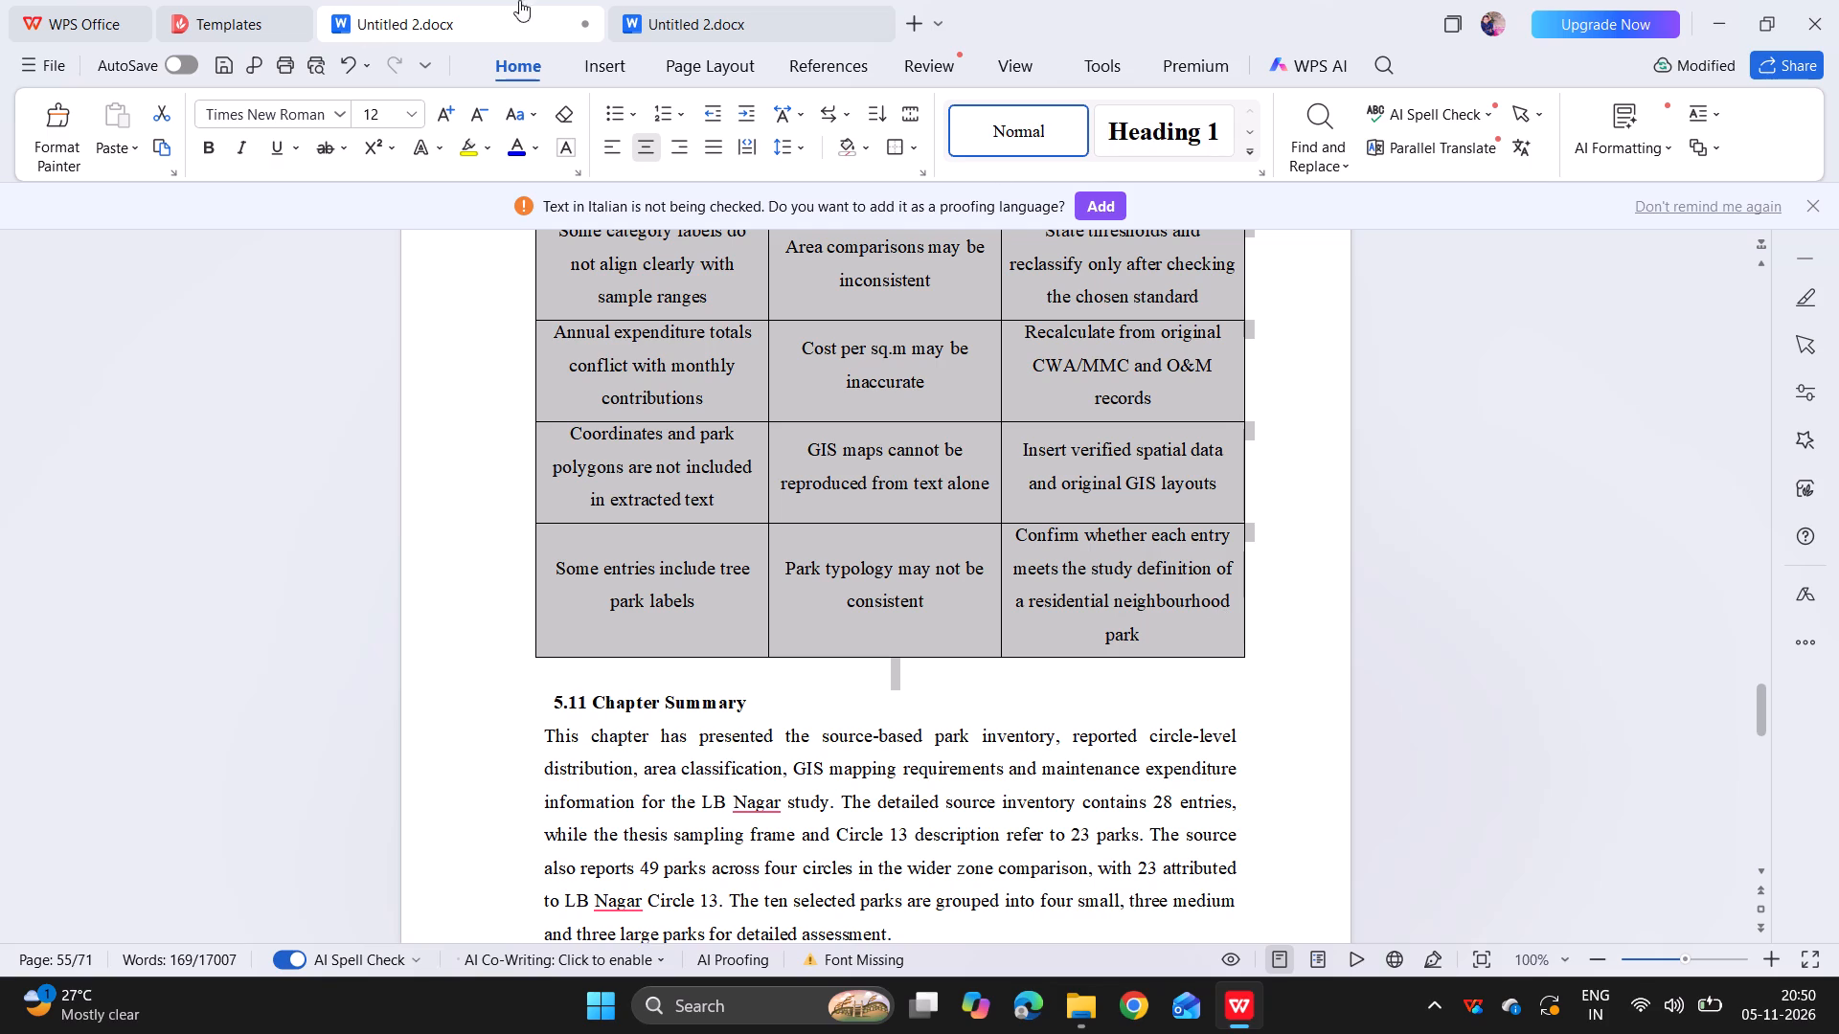
Switch to Google Chrome and search Google for whatsapp.
left_click(1137, 1008)
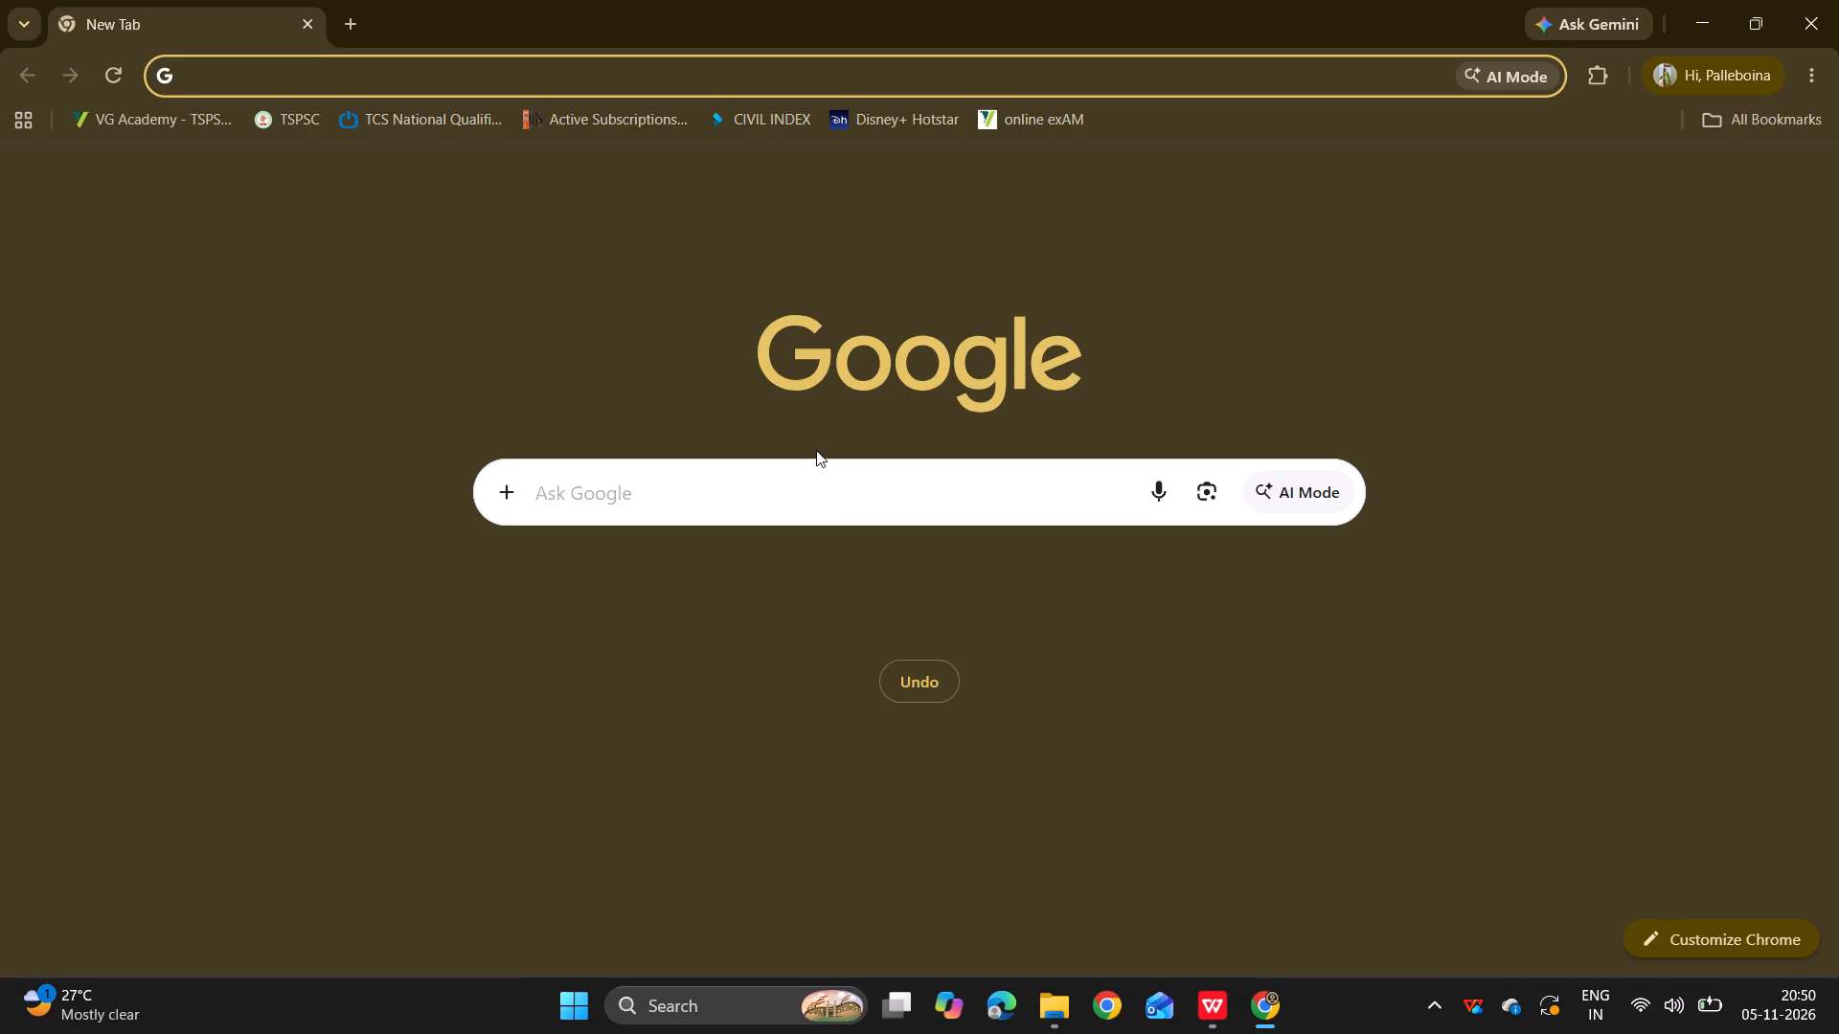
left_click(723, 468)
left_click(554, 536)
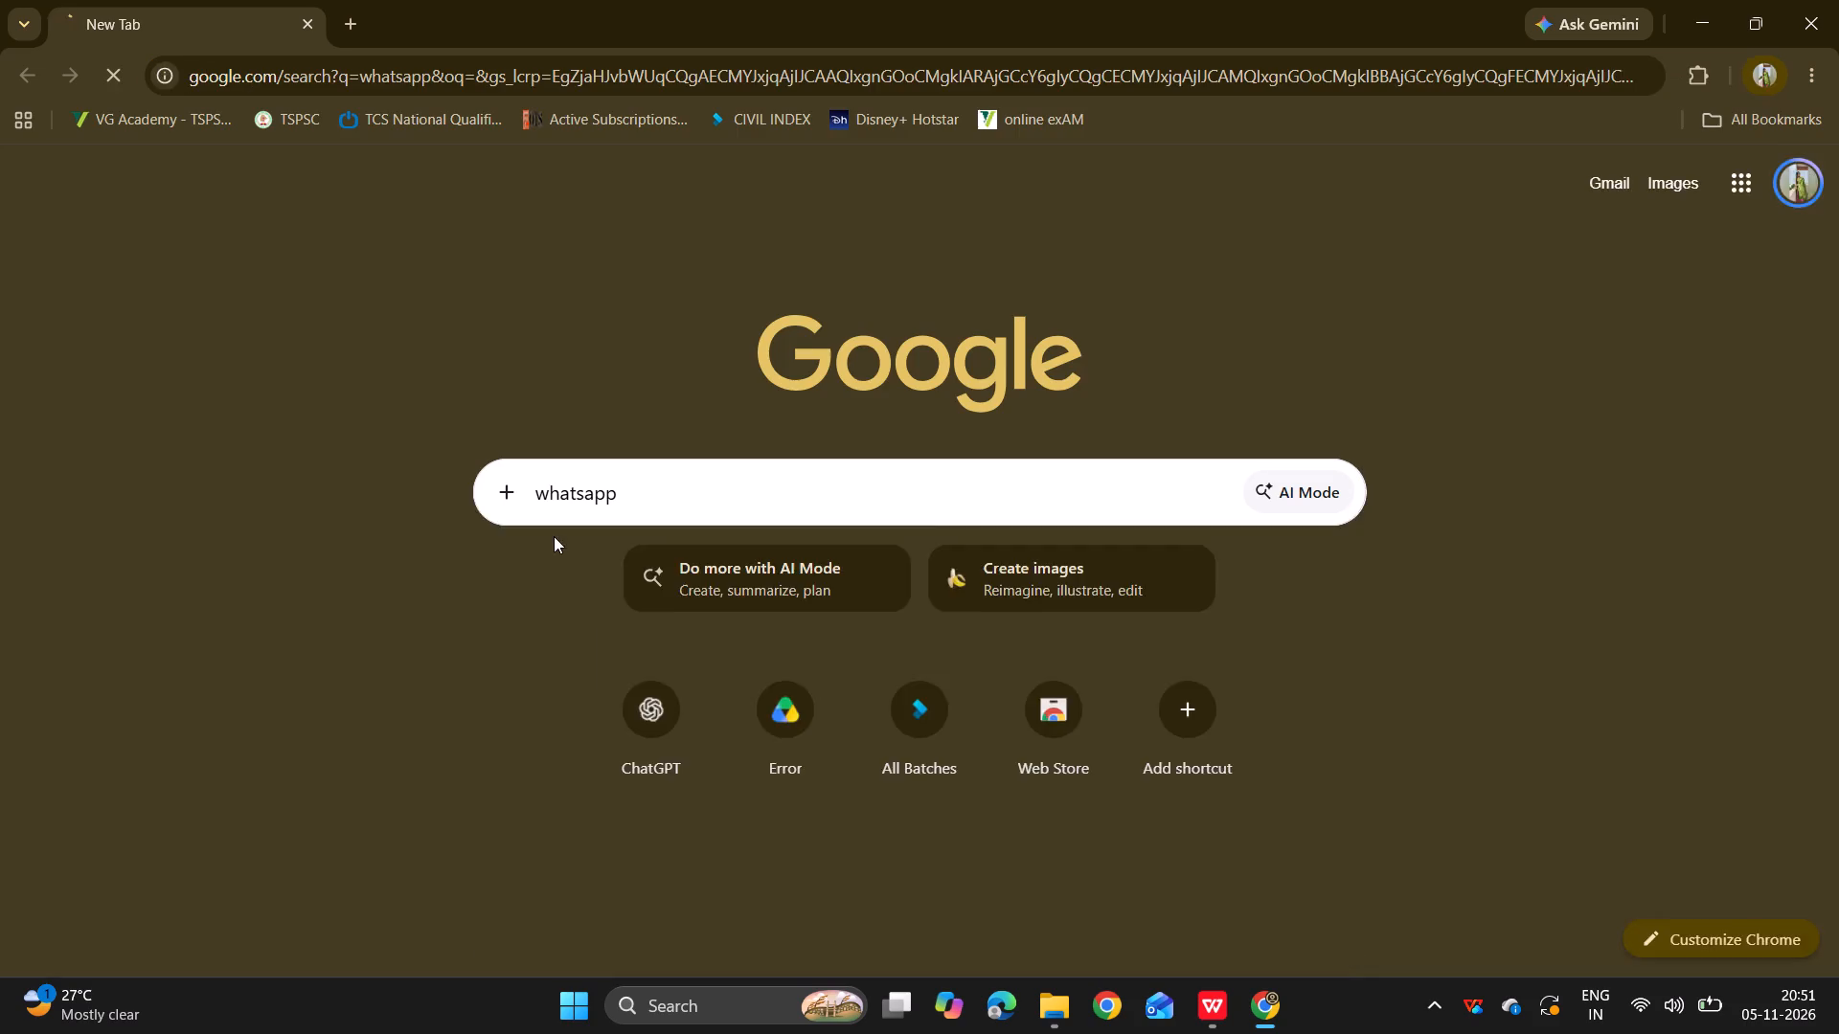